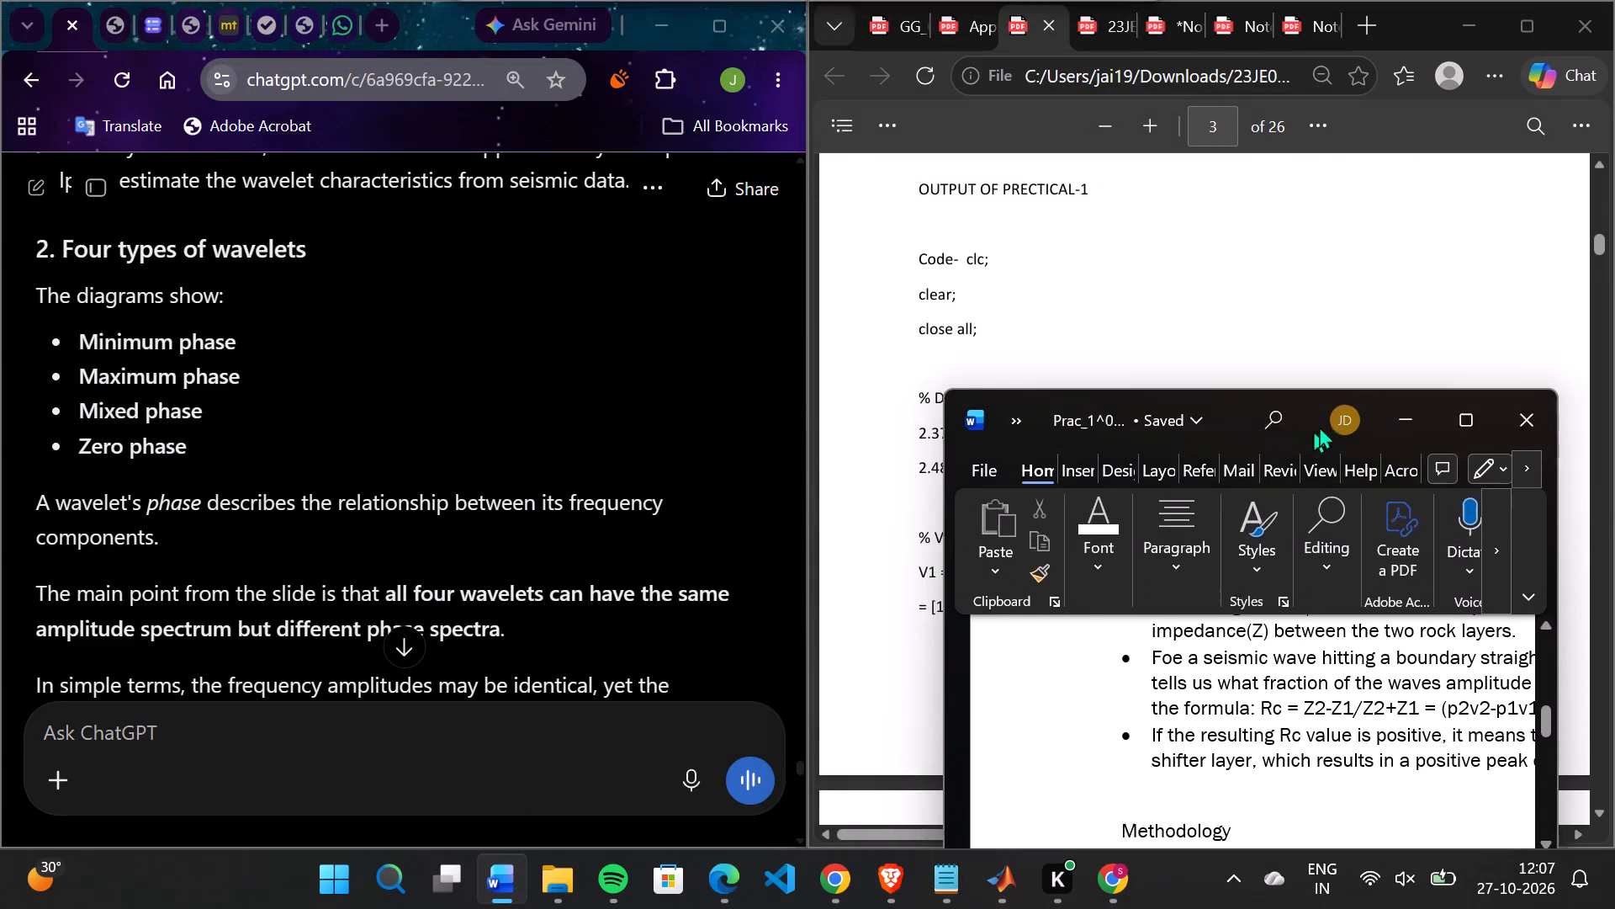
left_click_drag(1319, 426, 1370, 392)
left_click_drag(1406, 27, 110, 0)
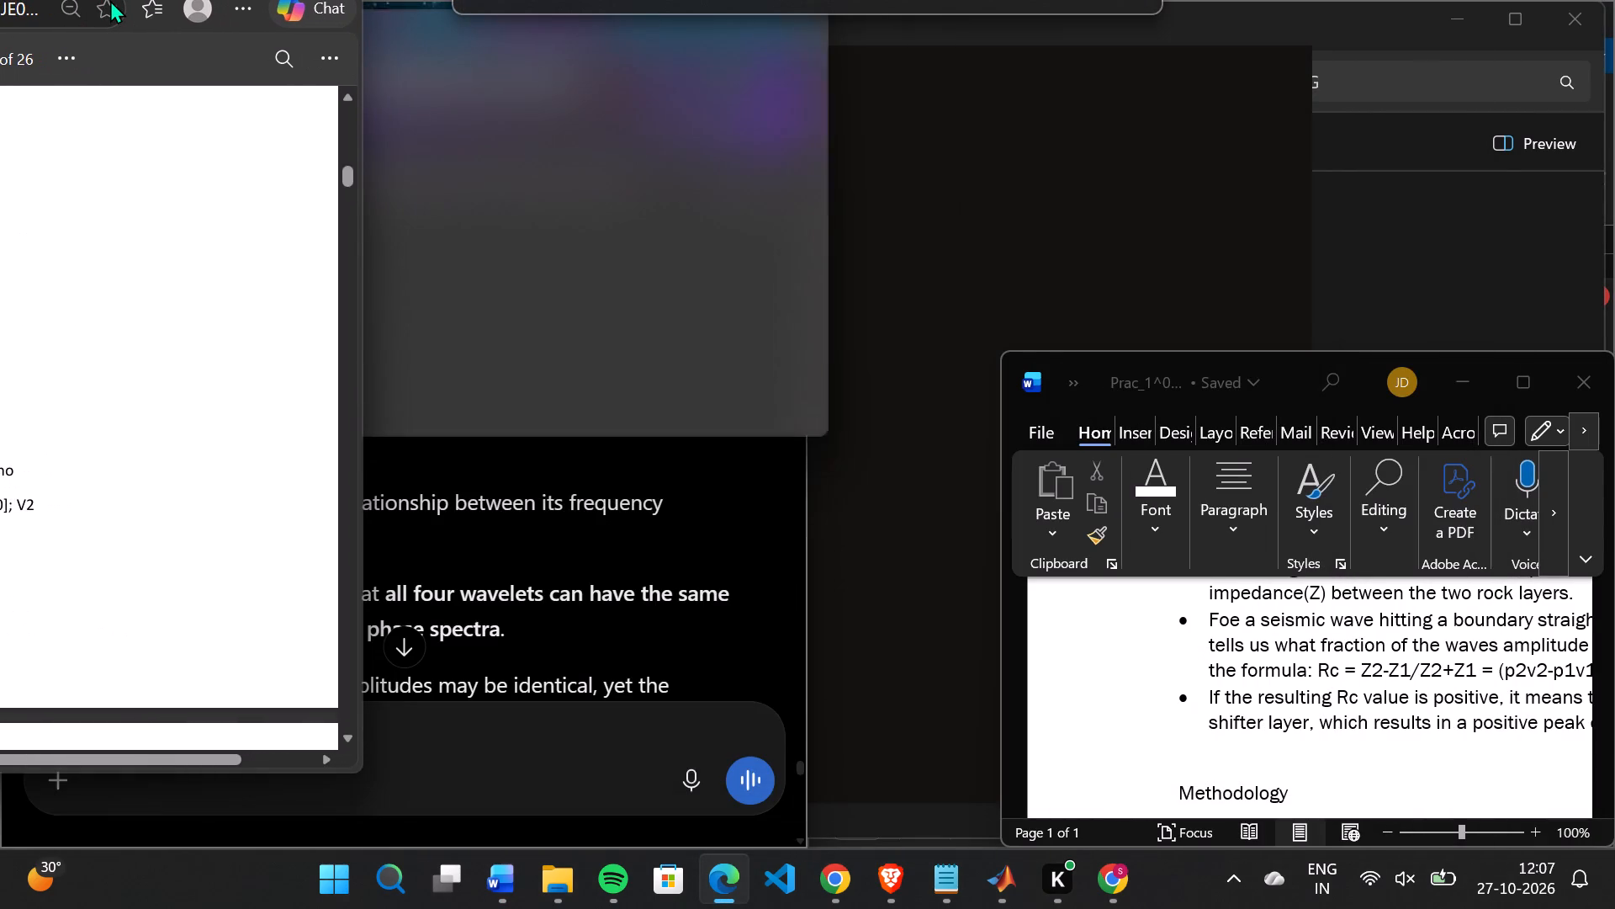
left_click_drag(110, 0, 0, 189)
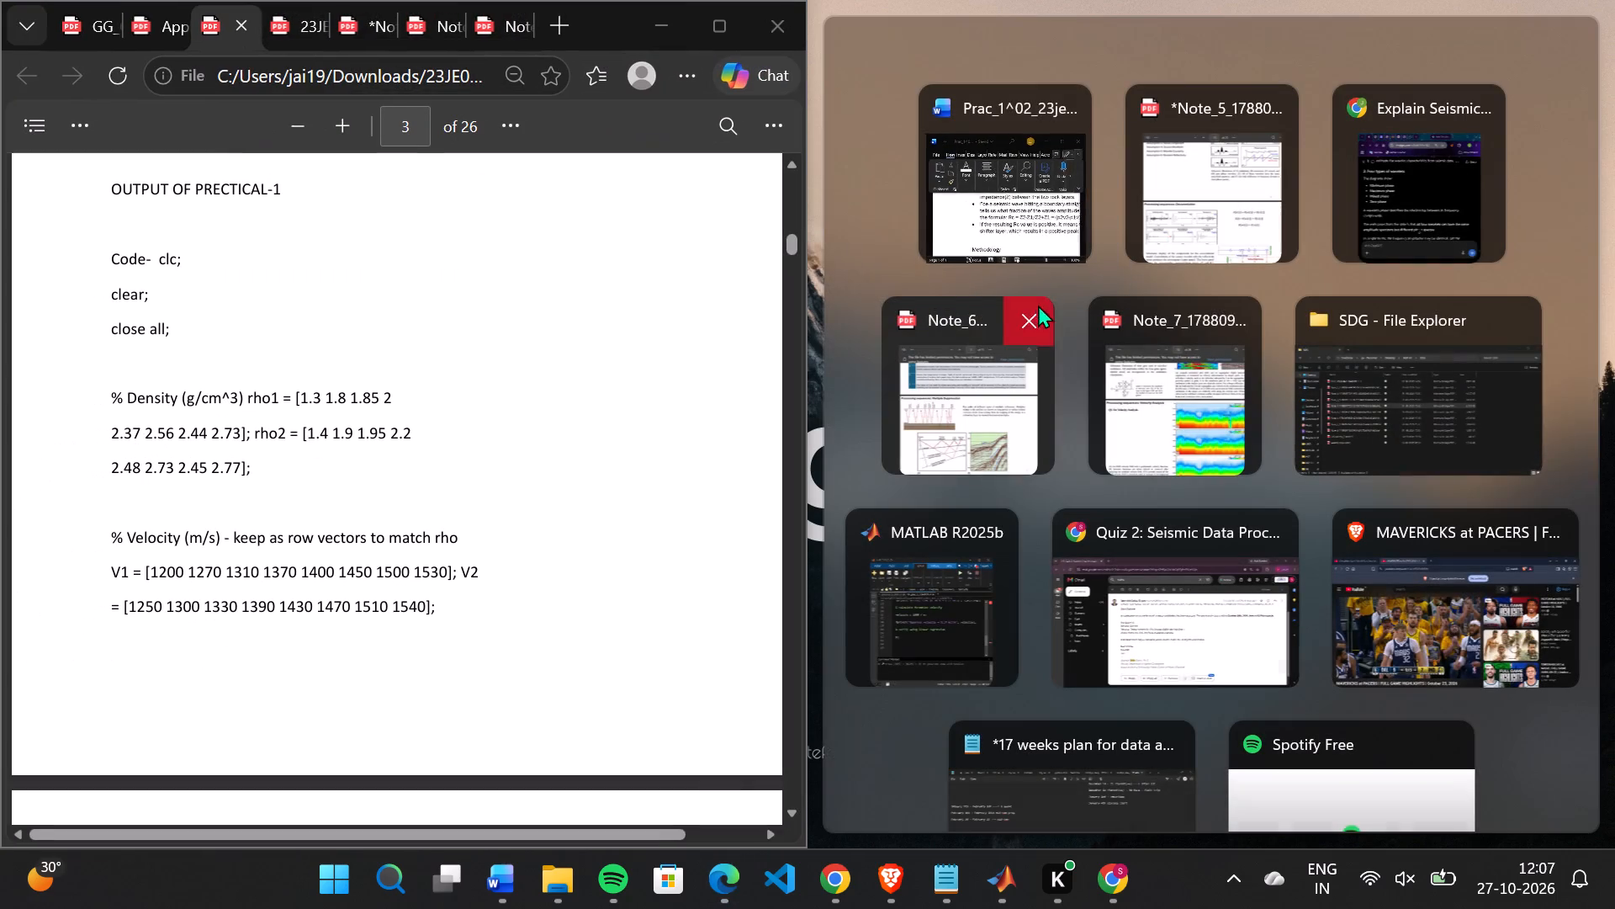
left_click(1046, 192)
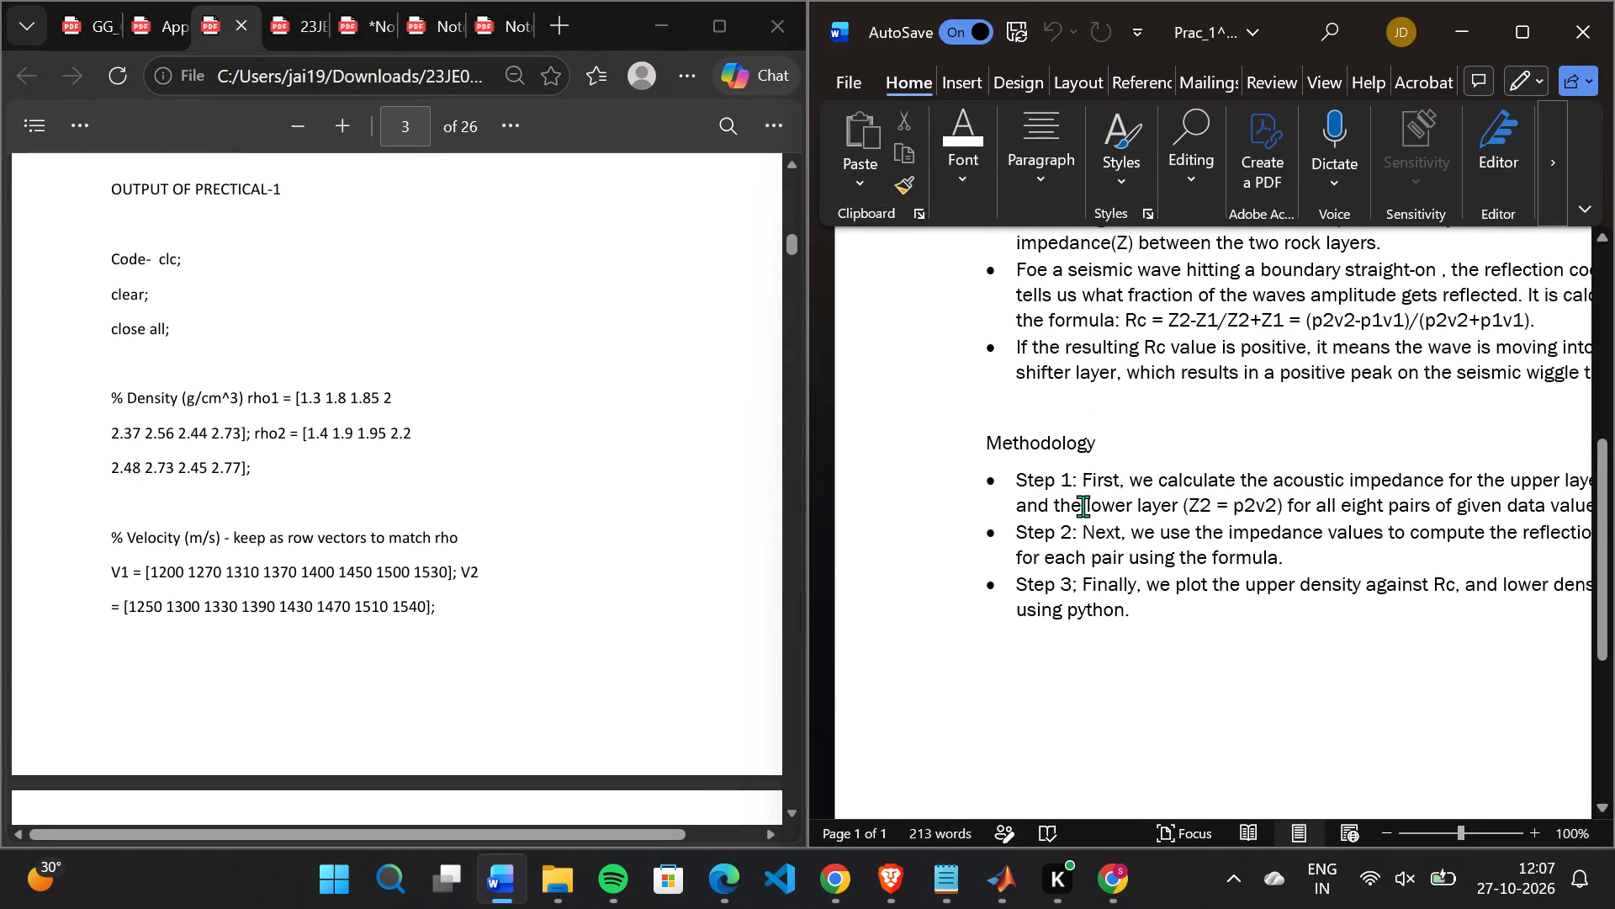
Start a new unbulleted, unindented paragraph below Step 3 of the Methodology section, leaving a gap before it.
scroll(1083, 506, "down", 1)
left_click(1109, 313)
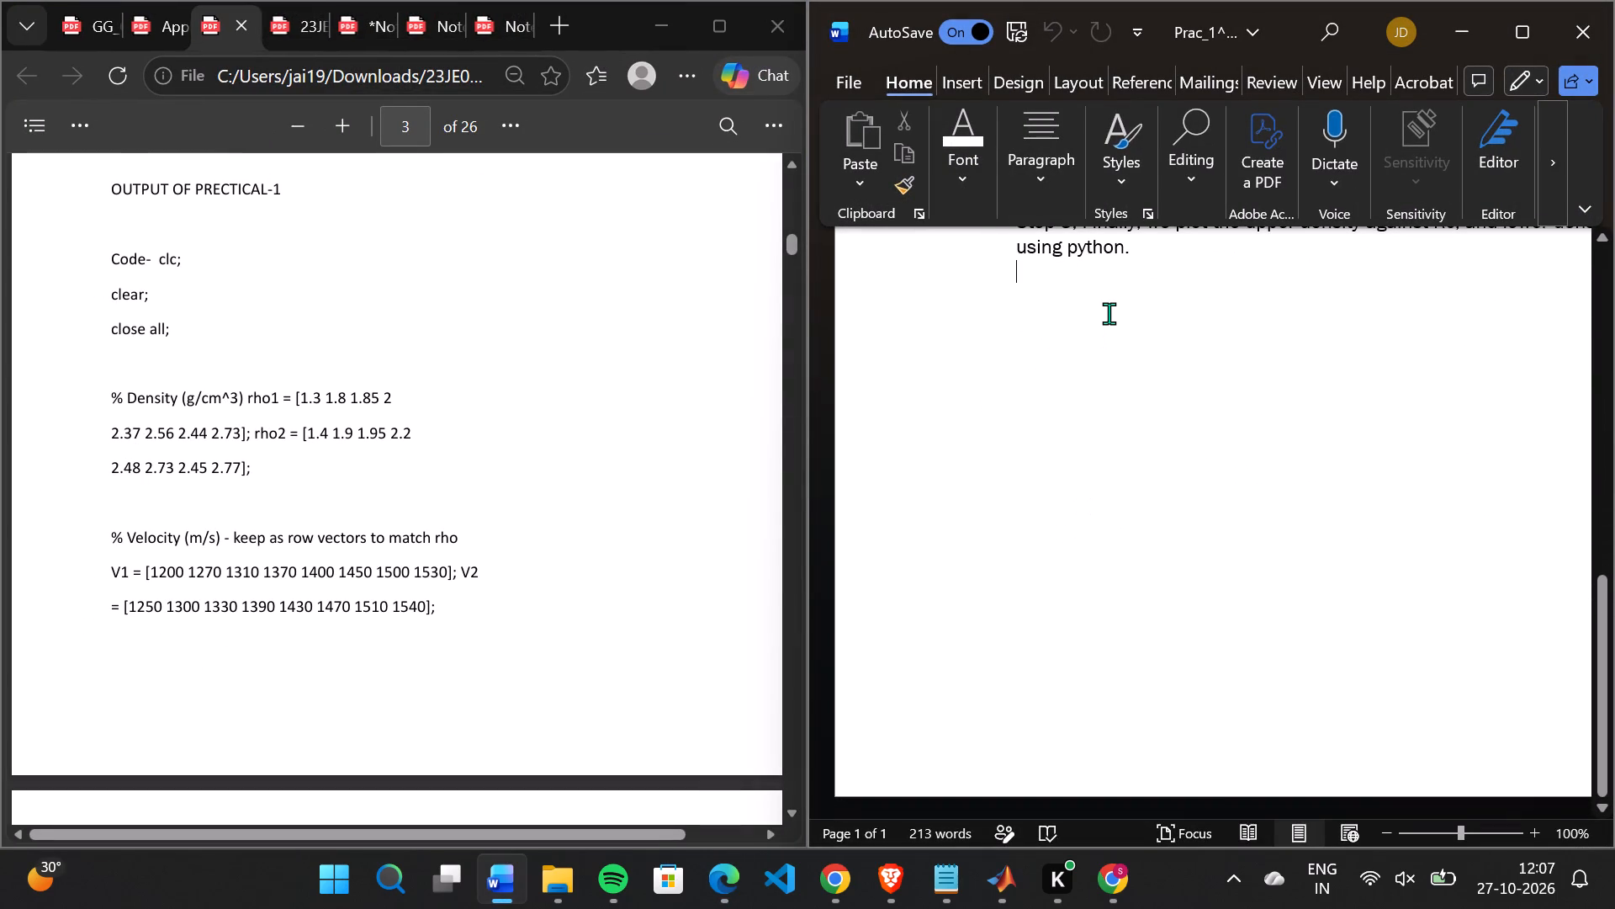
scroll(575, 357, "up", 1)
key("Return")
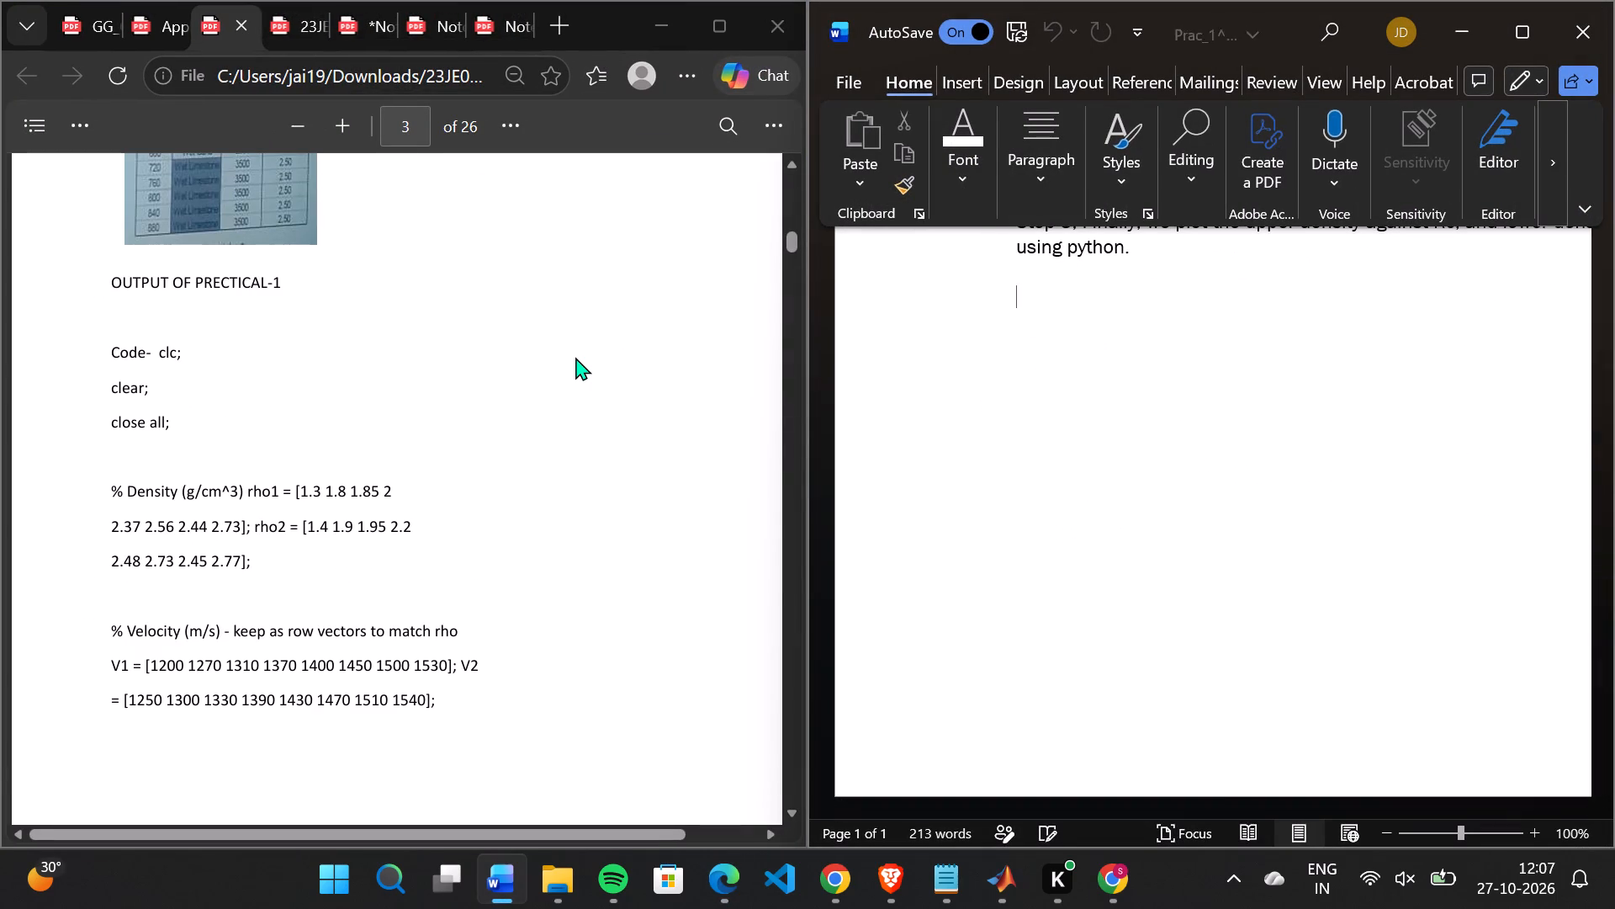
key("Return")
scroll(575, 357, "up", 1)
scroll(1028, 479, "up", 2)
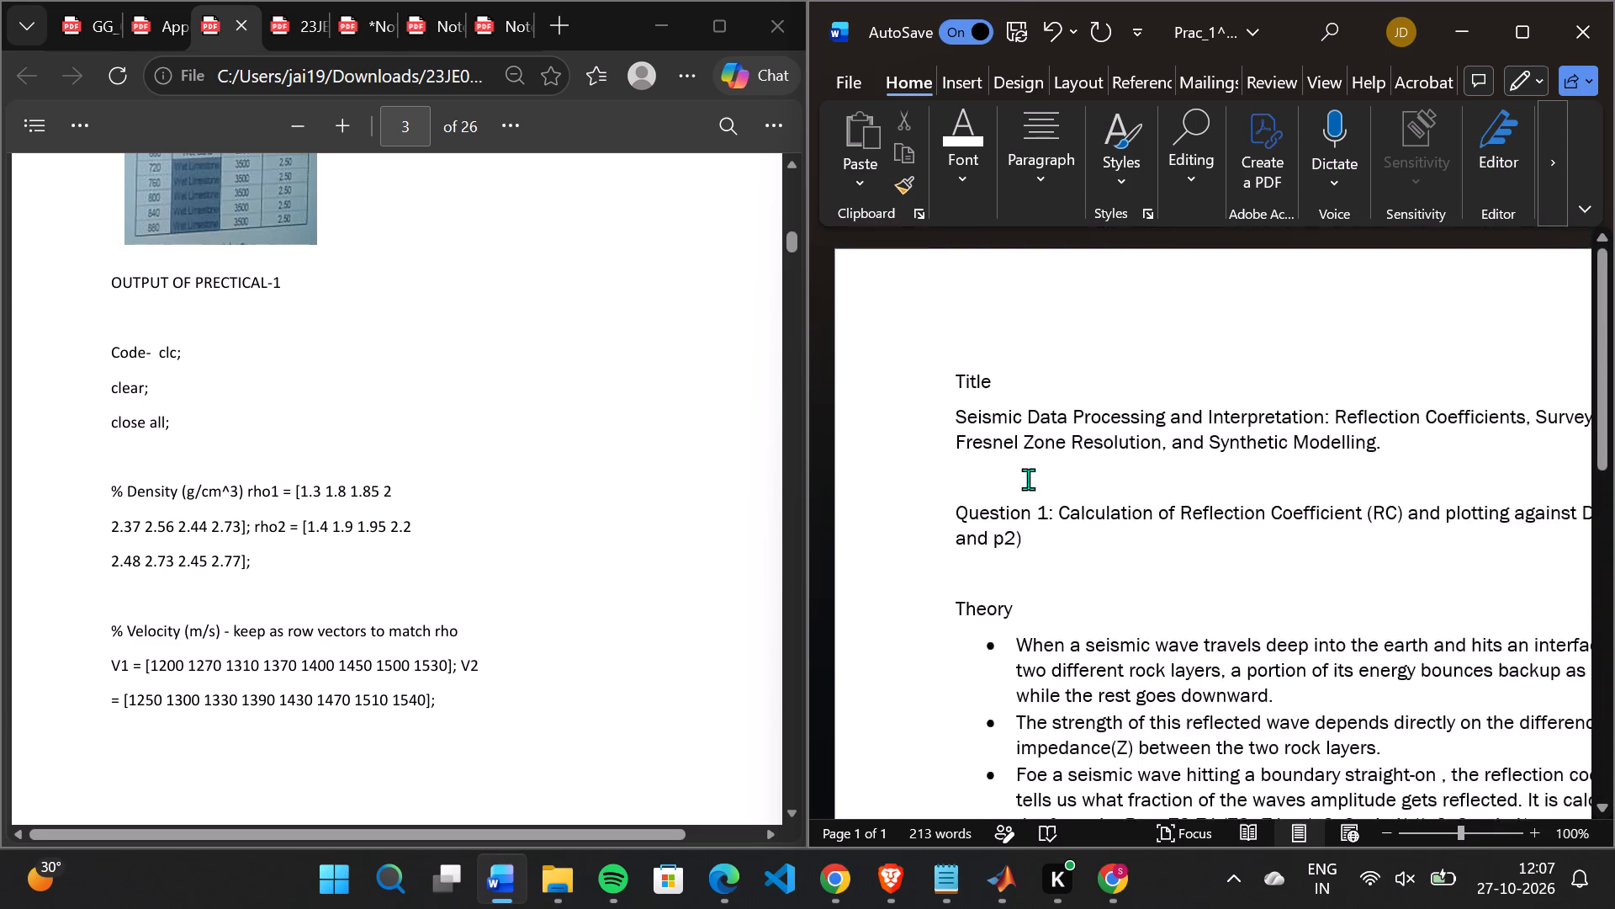
scroll(1028, 479, "down", 2)
scroll(1028, 479, "up", 1)
key("BackSpace")
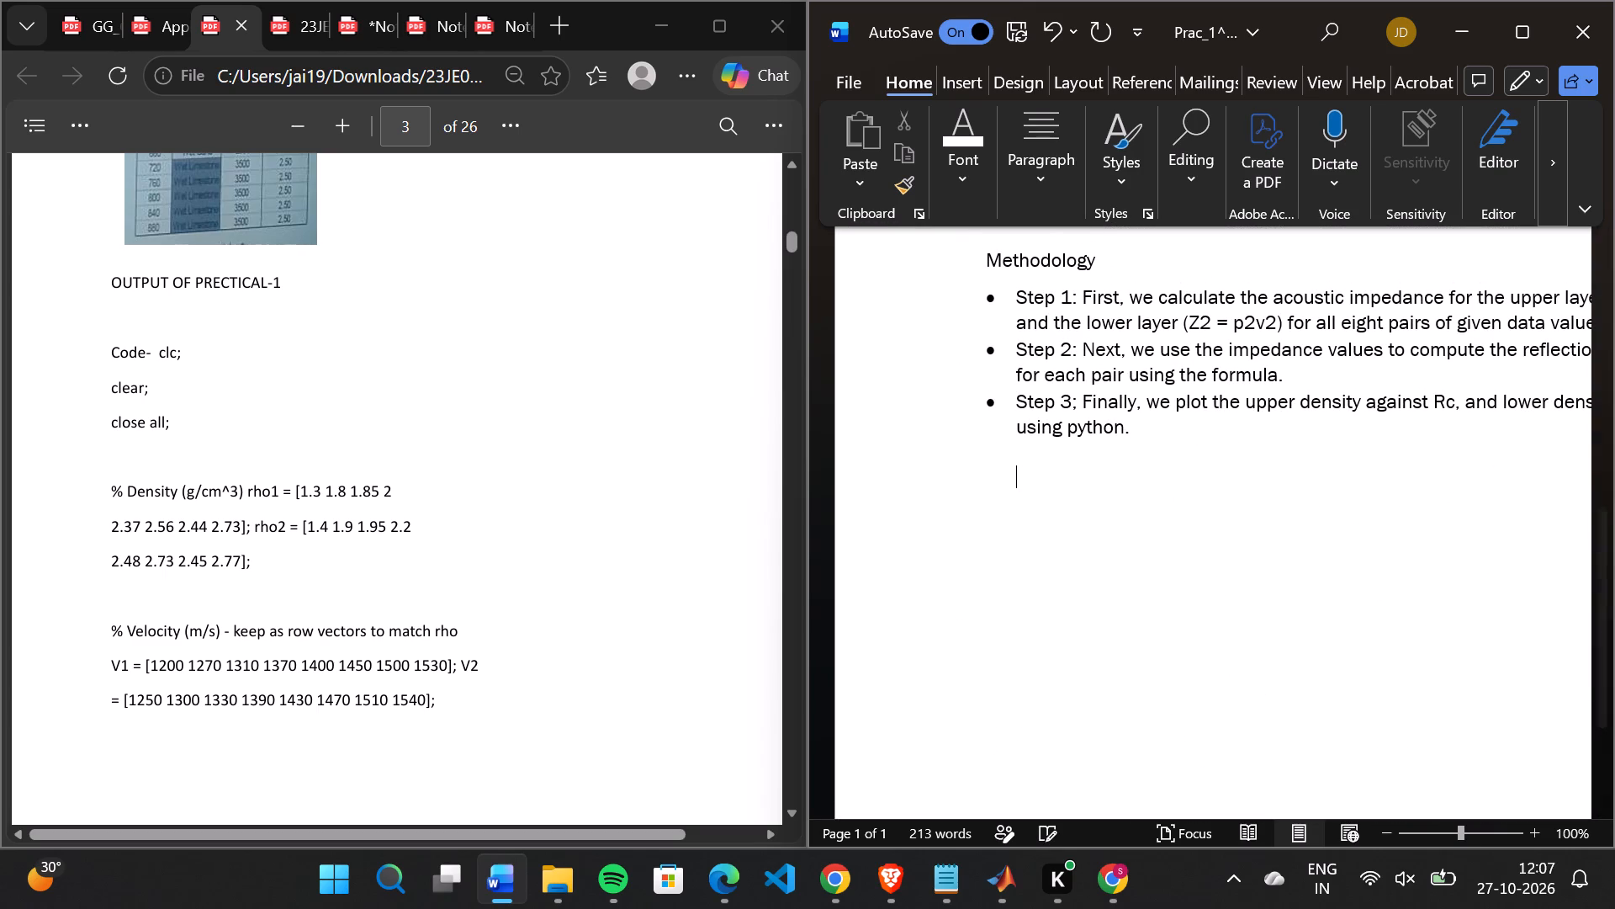
key("BackSpace")
key("BackSpace")
key("BackSpace")
scroll(1028, 479, "right", 1)
key("Return")
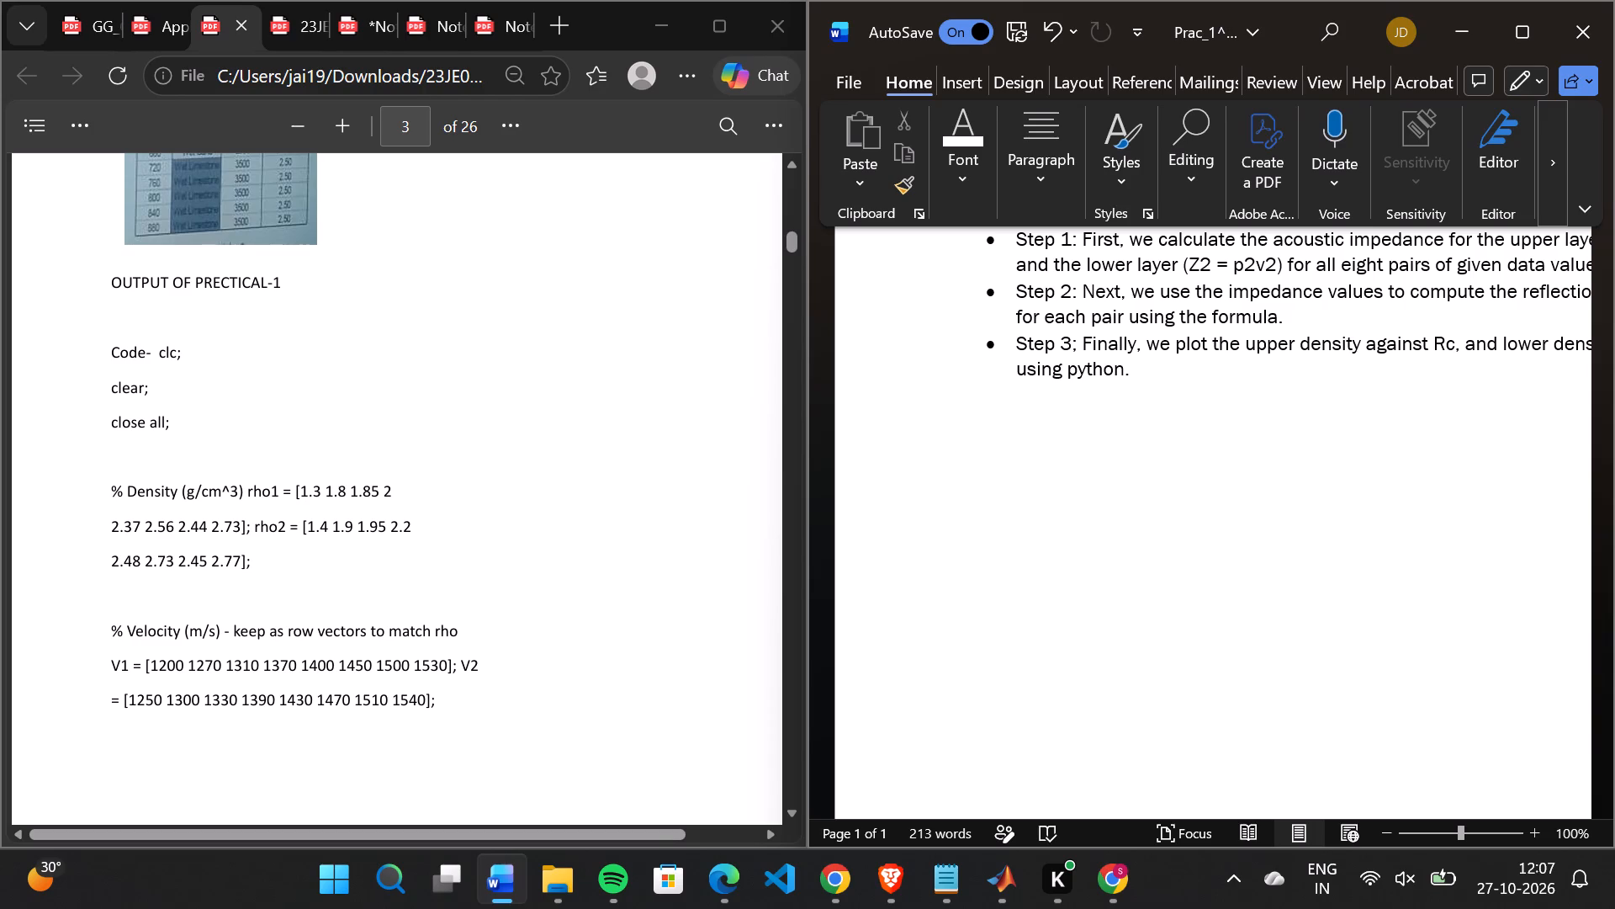
left_click(1363, 907)
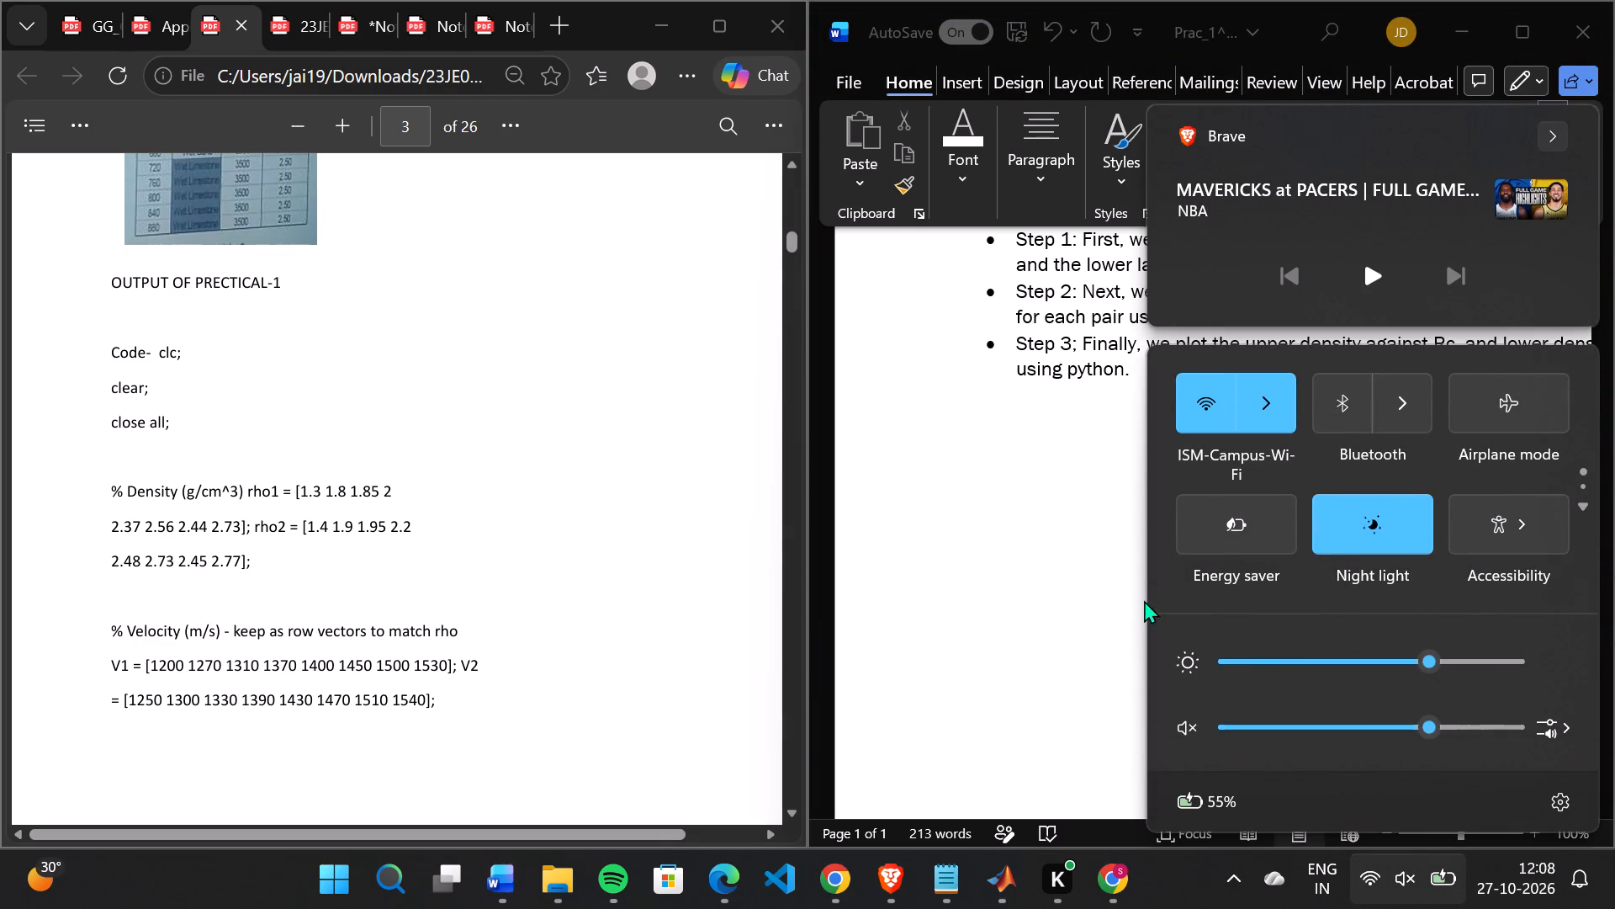
left_click(1110, 740)
Write the heading "Code for Practical-1" below the Methodology section, with a capital P in Practical.
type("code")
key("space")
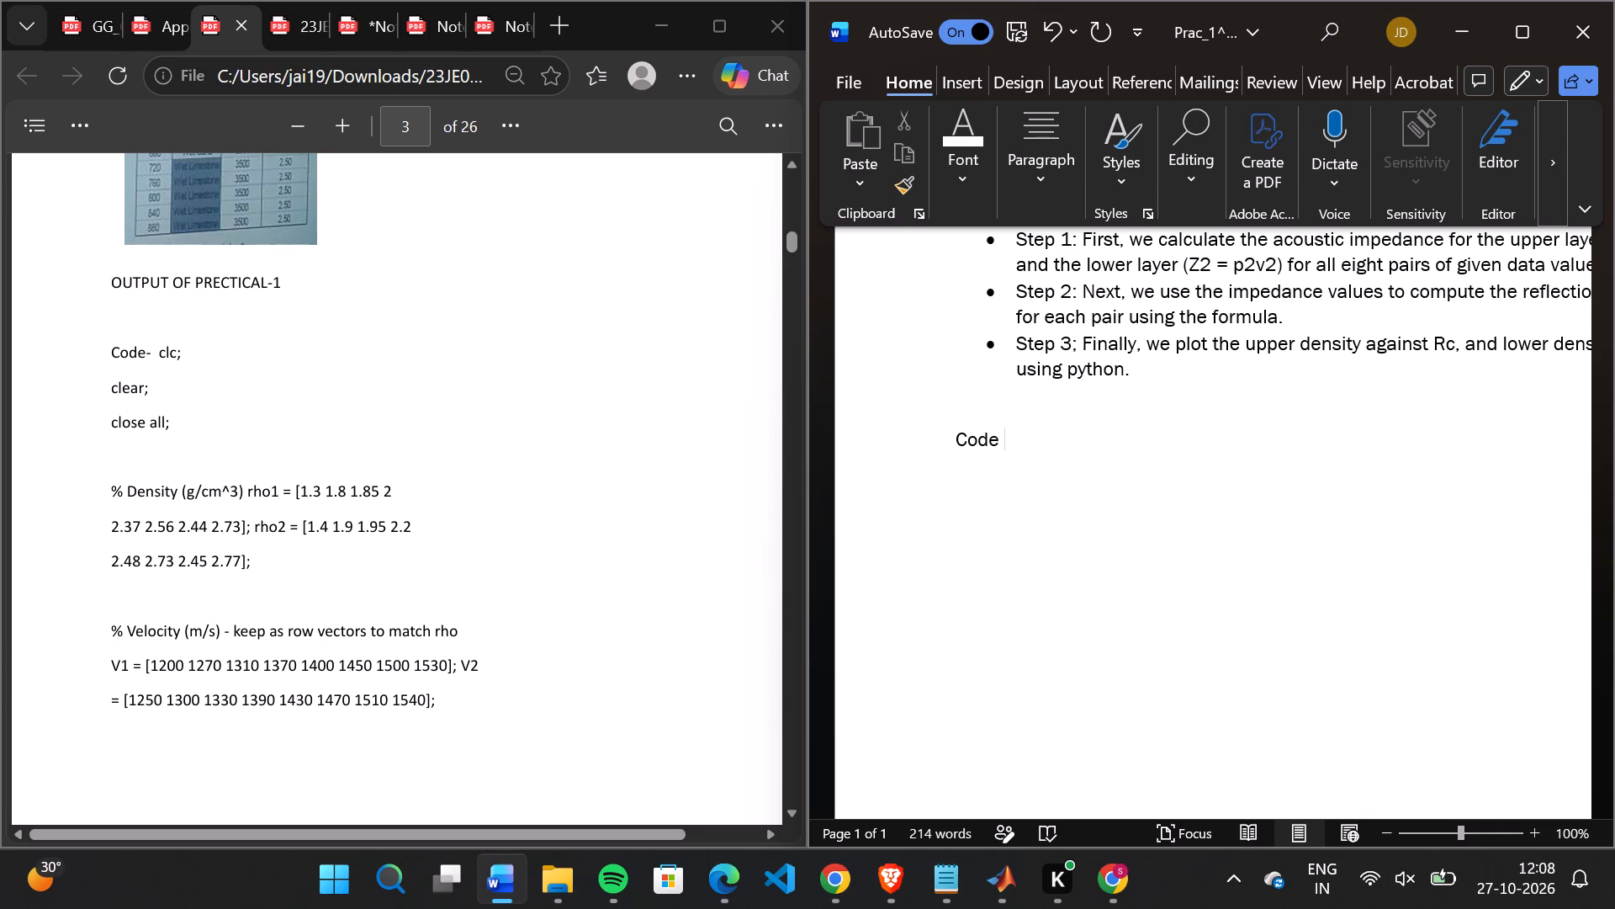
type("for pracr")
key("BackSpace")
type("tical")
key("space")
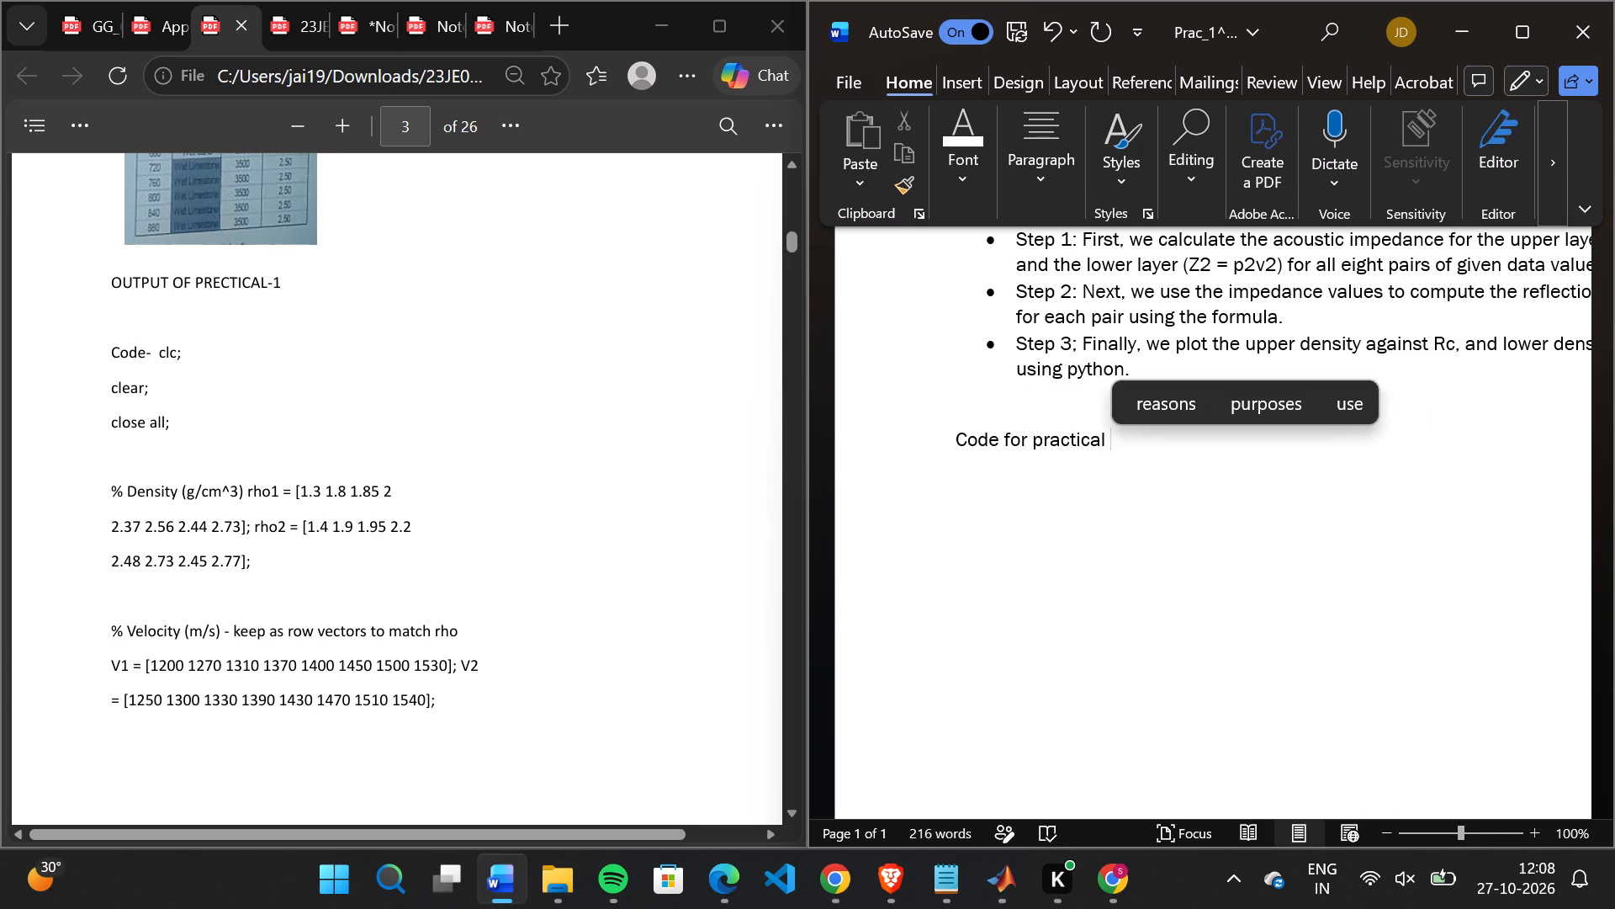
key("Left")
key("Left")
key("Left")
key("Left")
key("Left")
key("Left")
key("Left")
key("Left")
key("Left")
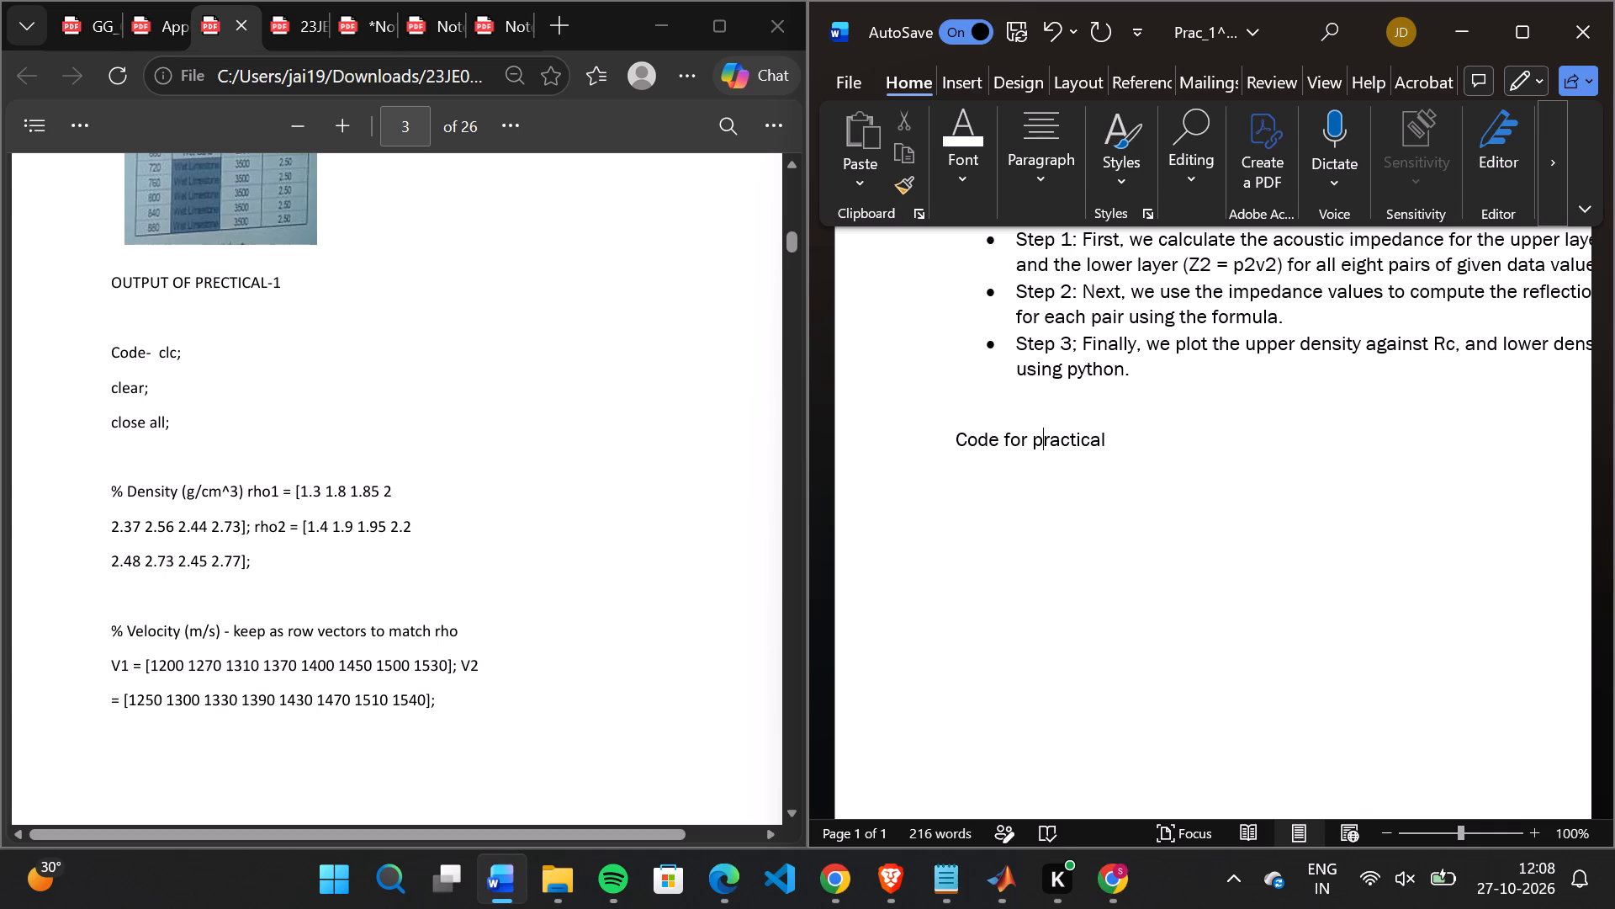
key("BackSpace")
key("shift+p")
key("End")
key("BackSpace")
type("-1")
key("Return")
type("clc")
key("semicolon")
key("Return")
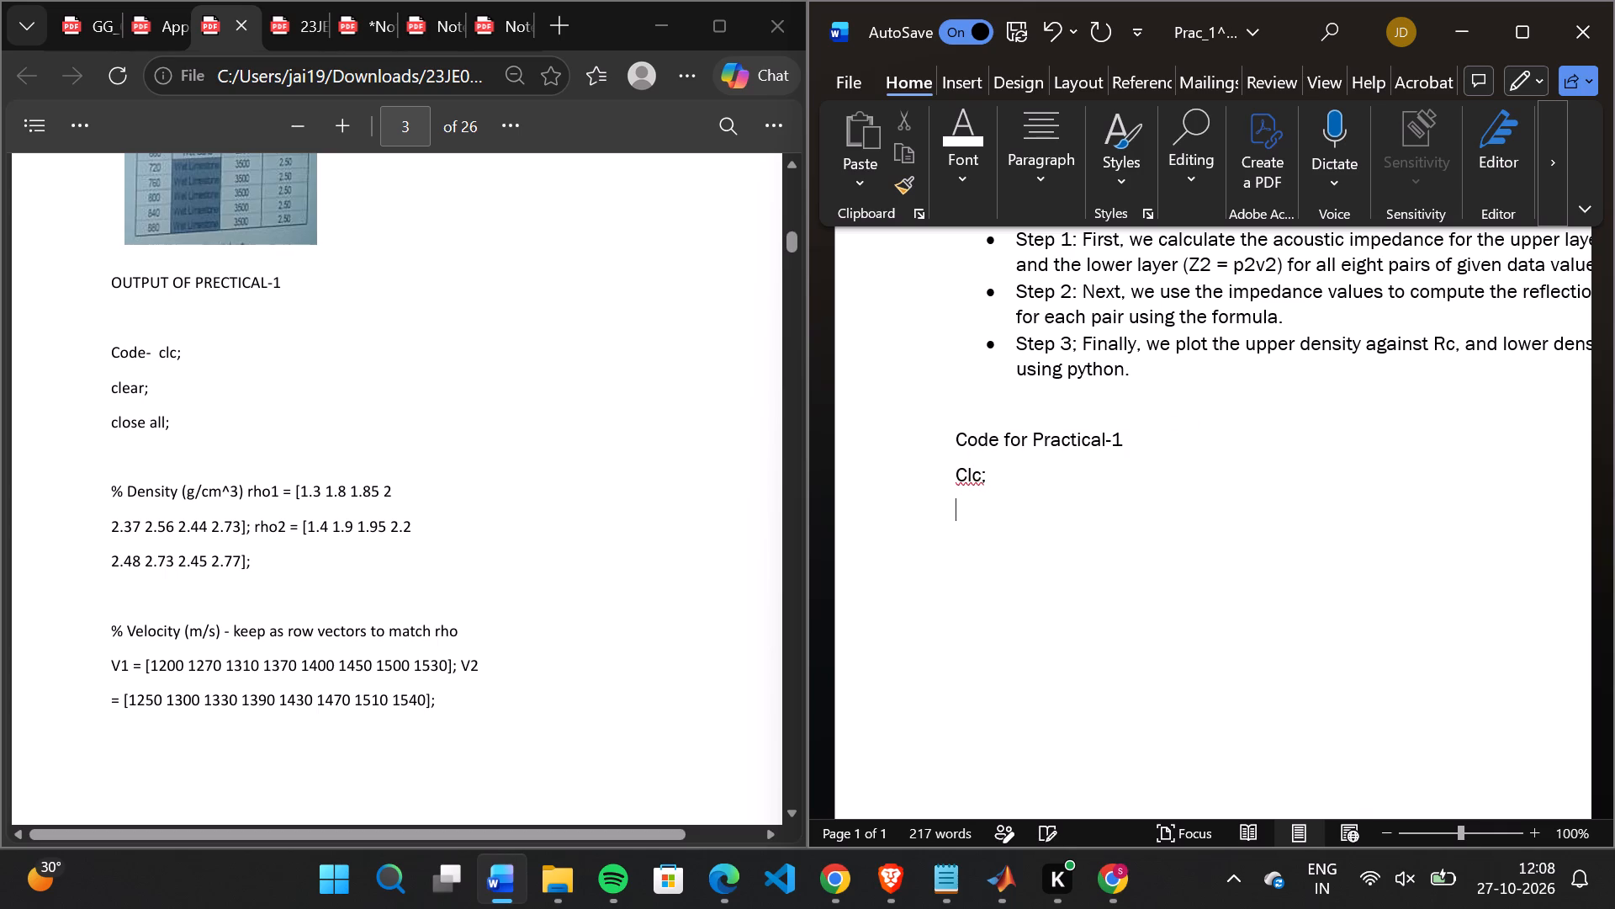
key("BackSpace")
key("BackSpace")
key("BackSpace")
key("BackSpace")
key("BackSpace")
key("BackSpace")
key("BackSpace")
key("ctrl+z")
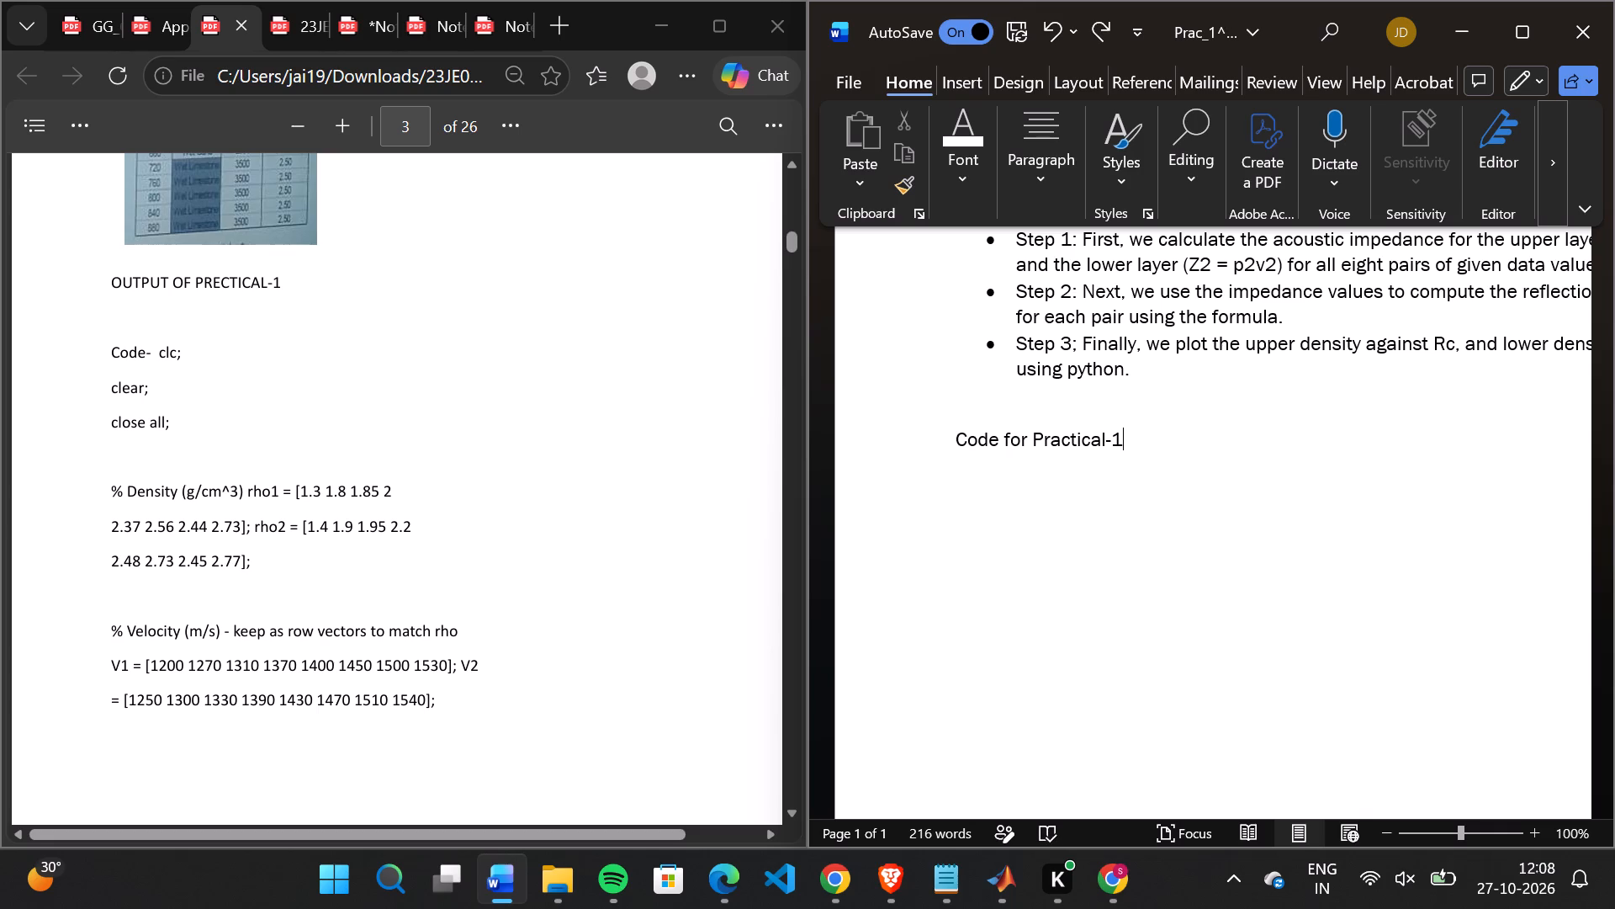
Start a new line below the "Code for Practical-1" heading, beginning with a space.
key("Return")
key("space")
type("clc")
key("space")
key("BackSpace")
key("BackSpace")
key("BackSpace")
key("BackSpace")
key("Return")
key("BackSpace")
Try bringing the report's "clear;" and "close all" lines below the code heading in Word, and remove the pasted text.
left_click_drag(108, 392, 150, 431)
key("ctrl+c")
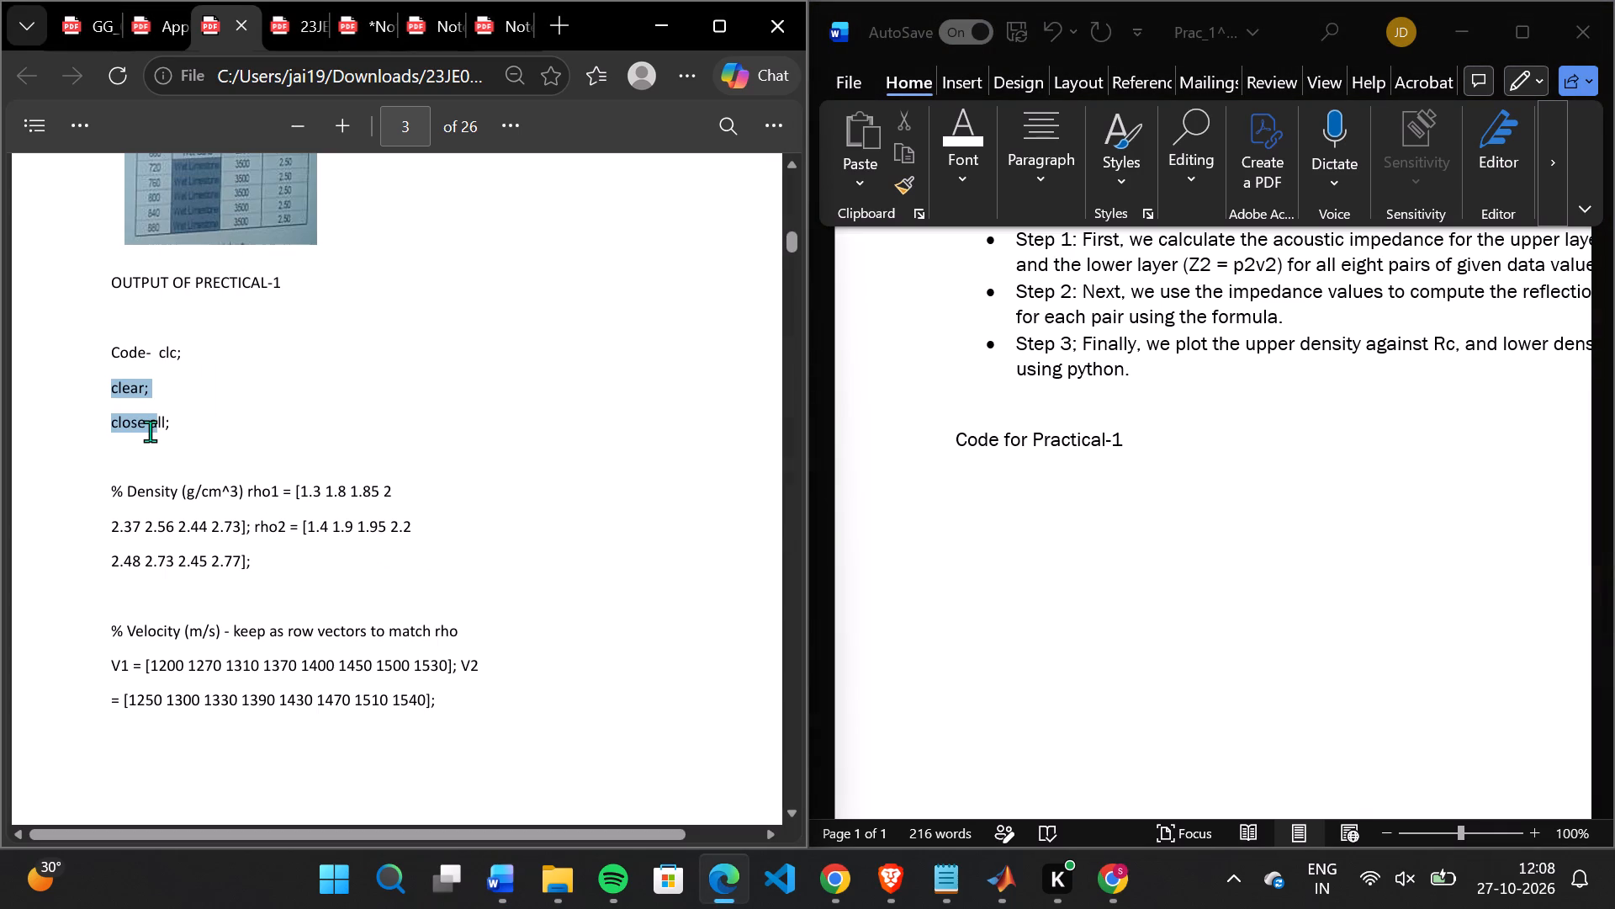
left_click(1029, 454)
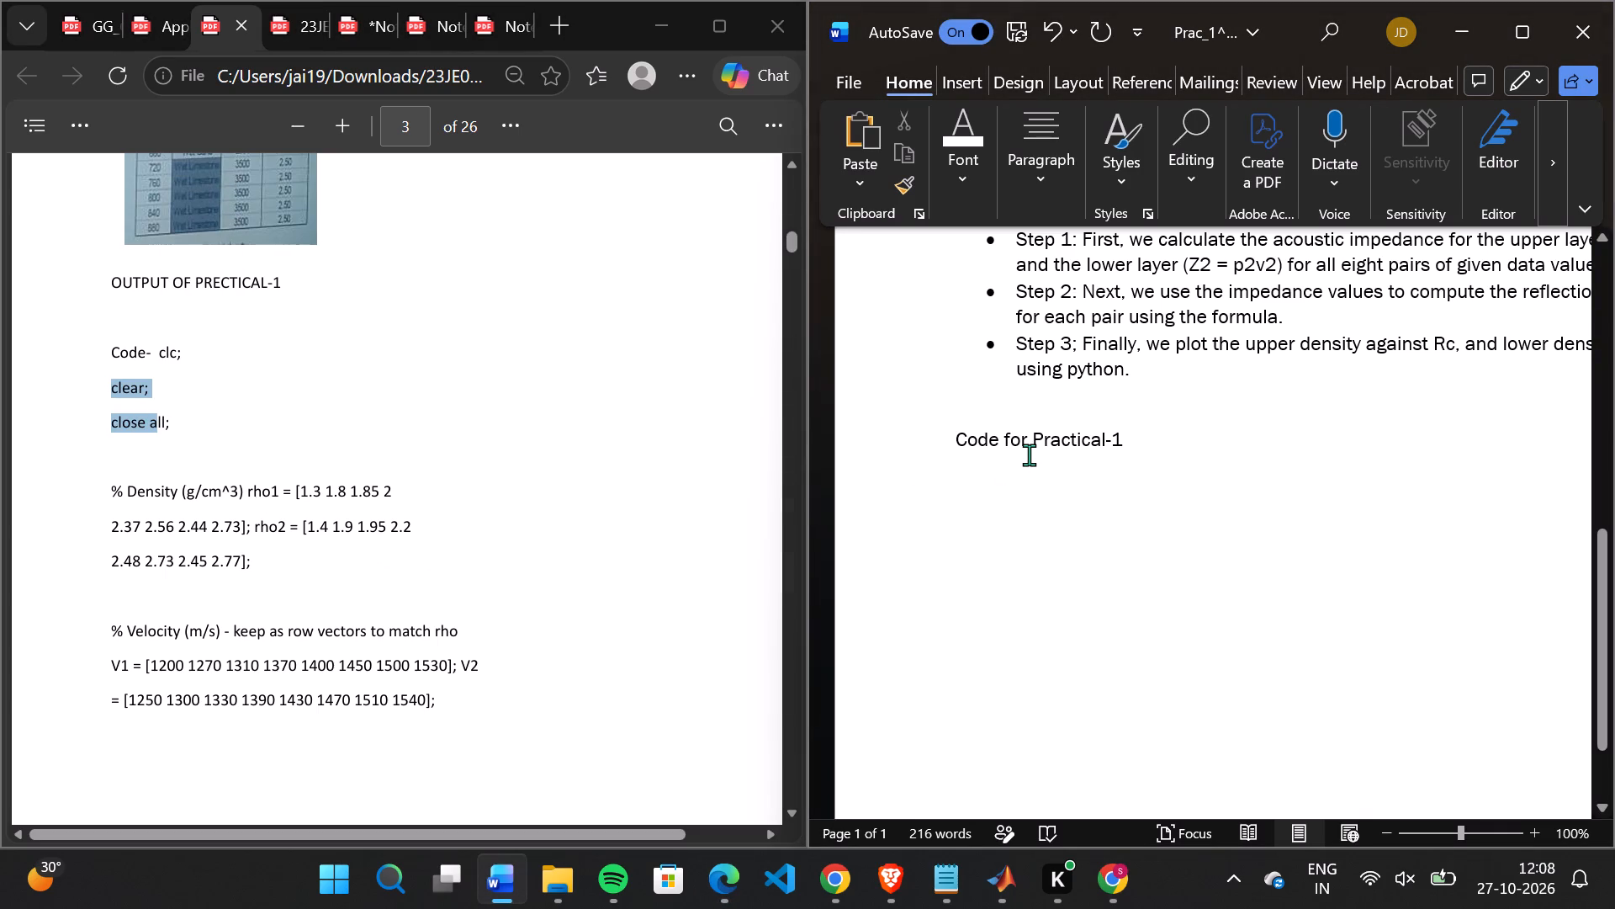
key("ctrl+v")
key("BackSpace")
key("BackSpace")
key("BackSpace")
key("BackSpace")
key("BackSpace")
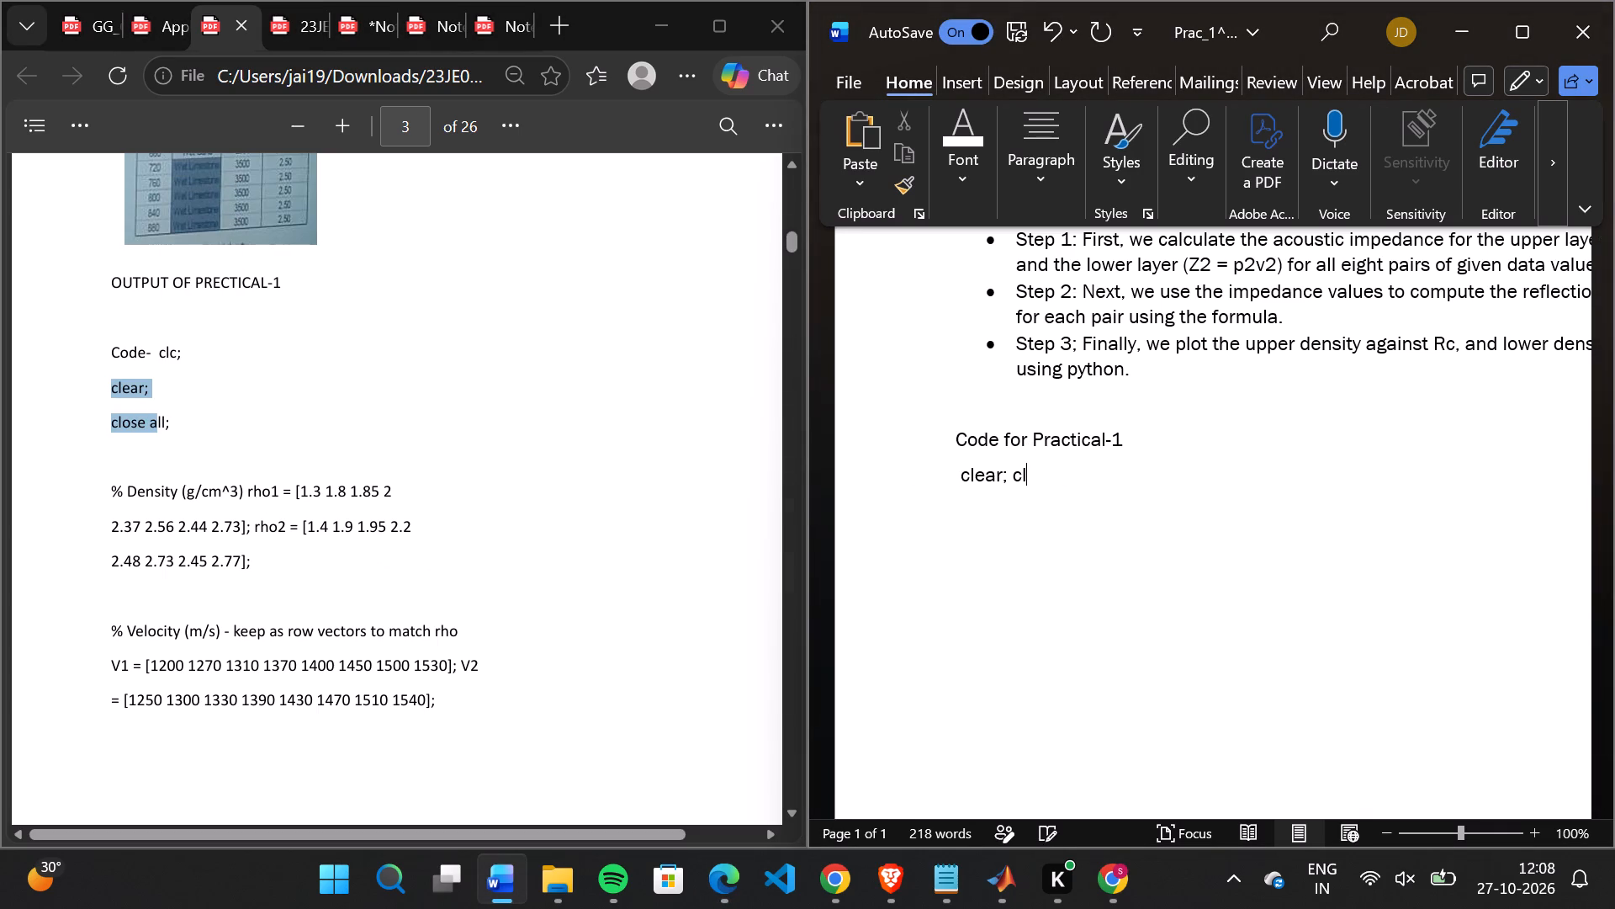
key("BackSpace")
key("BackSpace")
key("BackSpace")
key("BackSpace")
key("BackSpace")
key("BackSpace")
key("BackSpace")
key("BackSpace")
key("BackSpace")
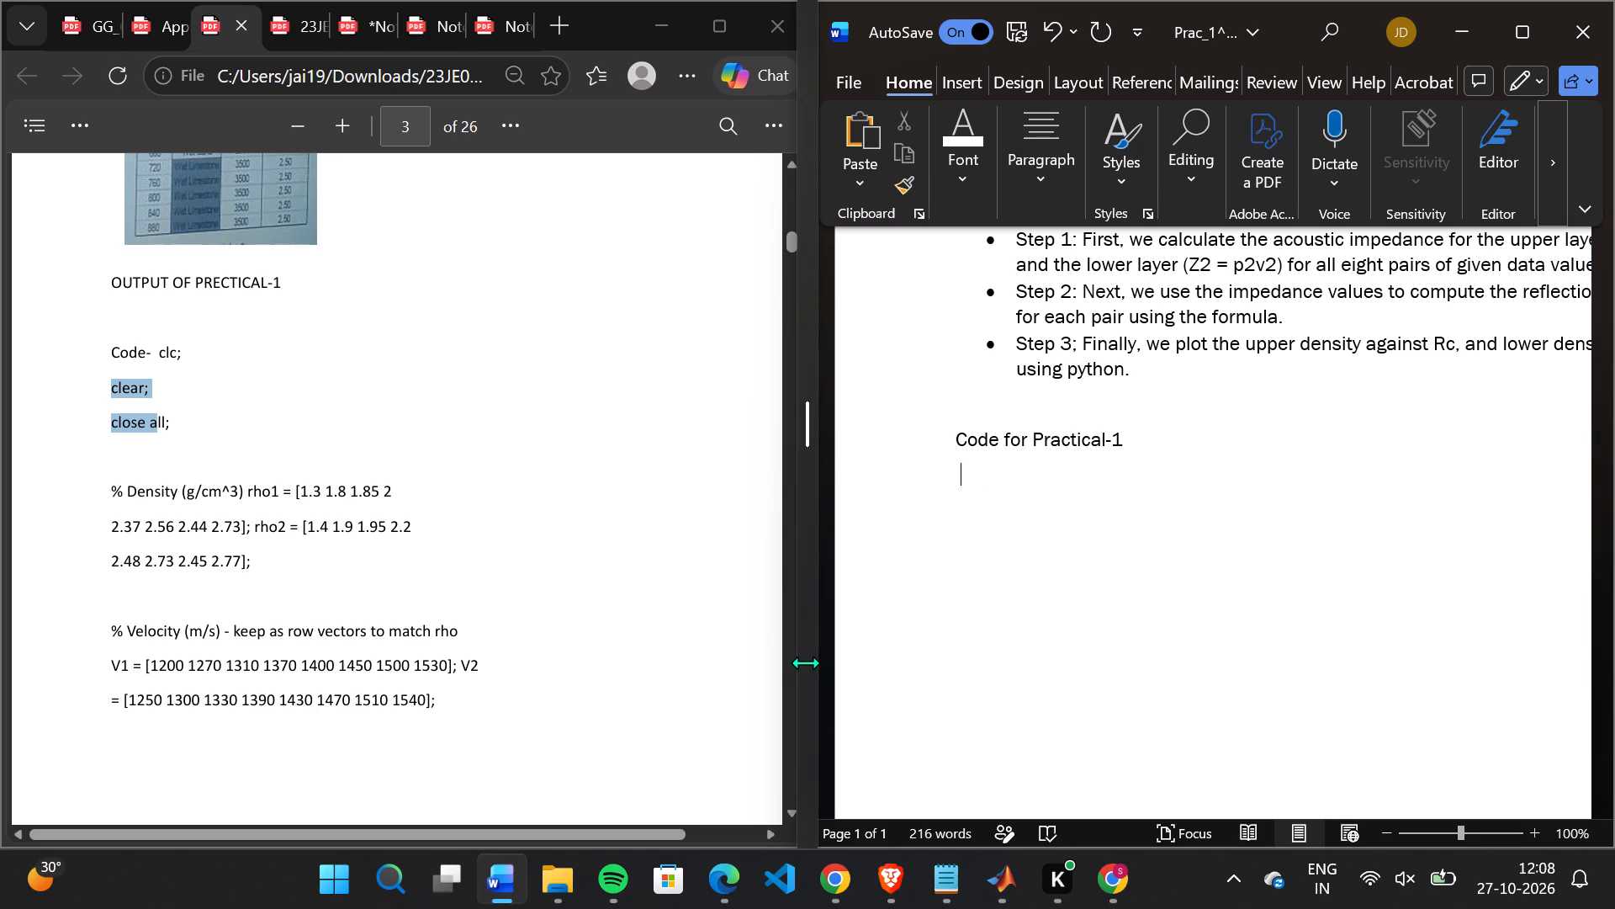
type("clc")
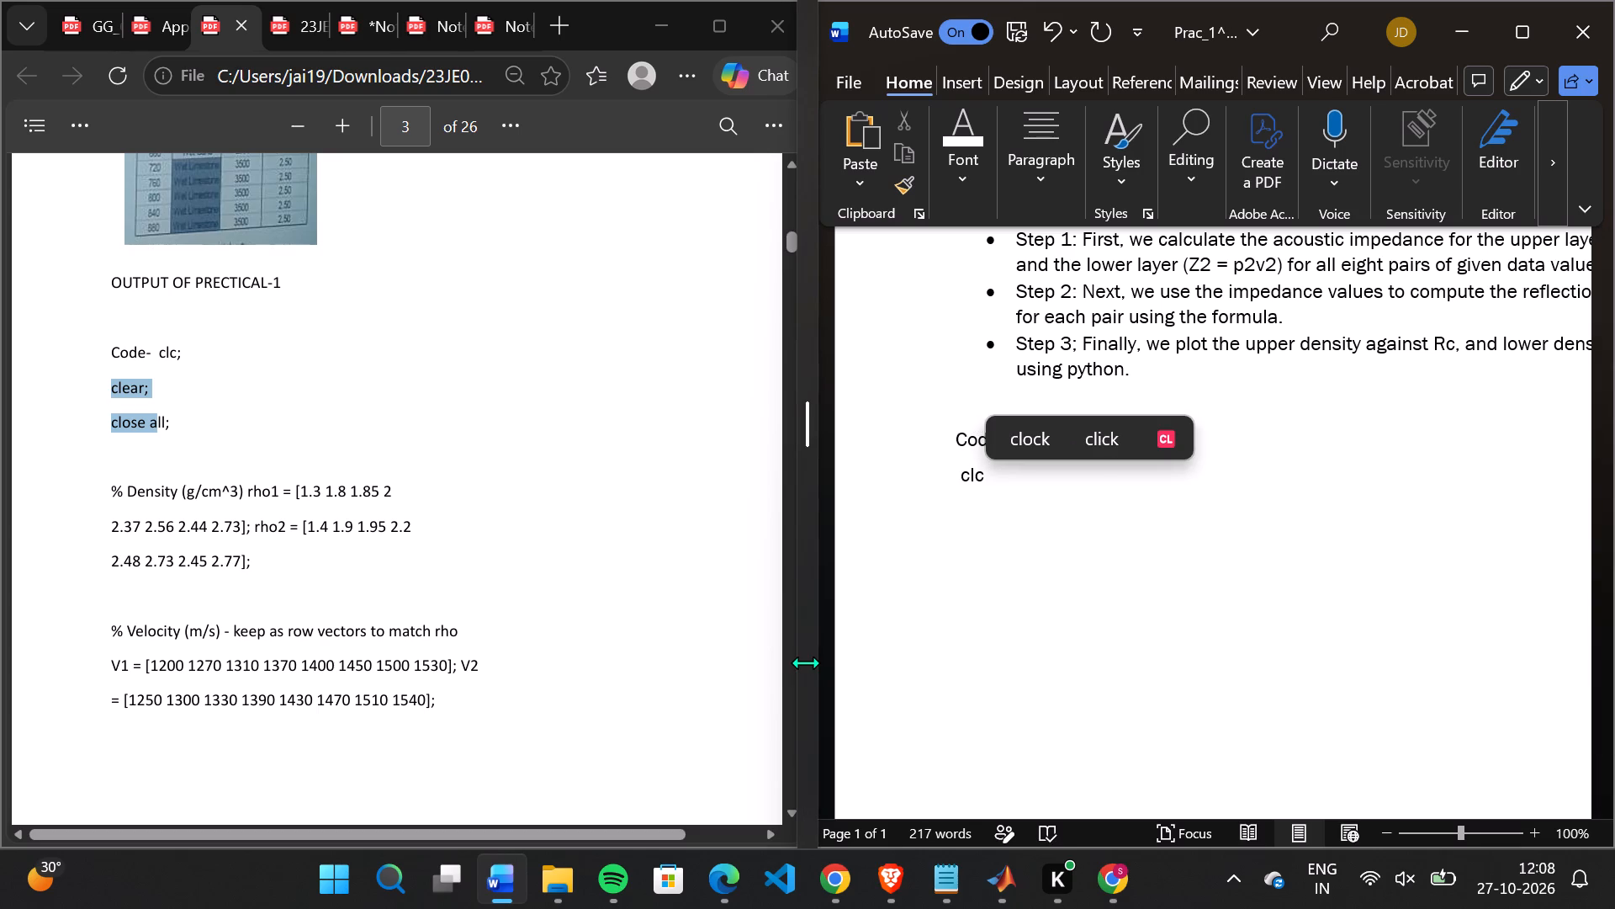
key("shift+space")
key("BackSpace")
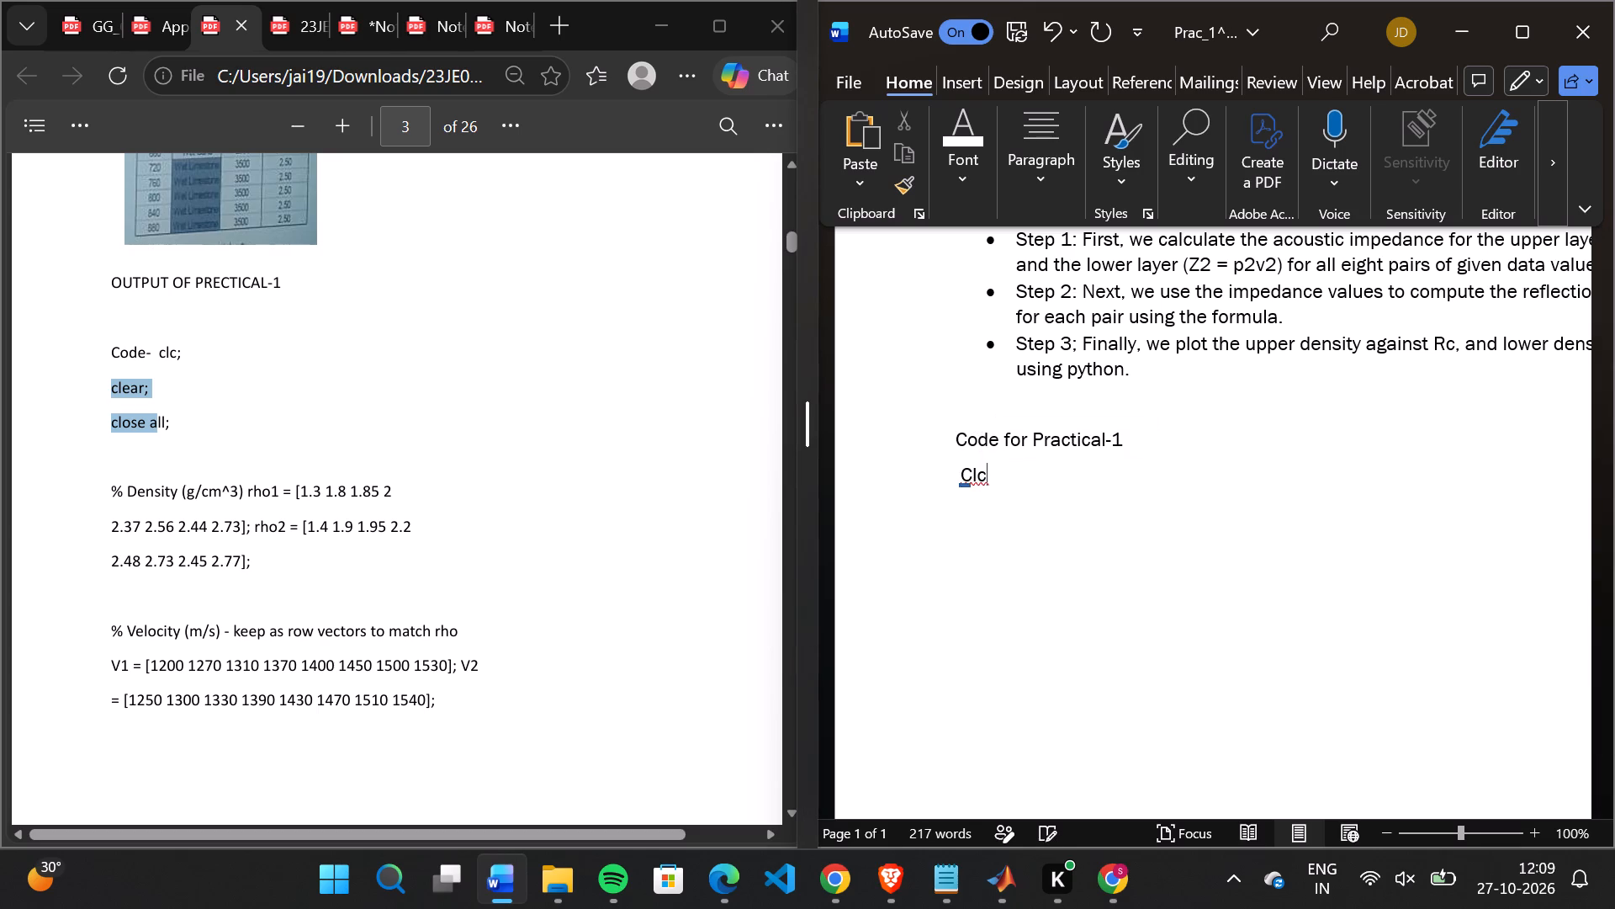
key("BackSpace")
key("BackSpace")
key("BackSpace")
left_click(532, 461)
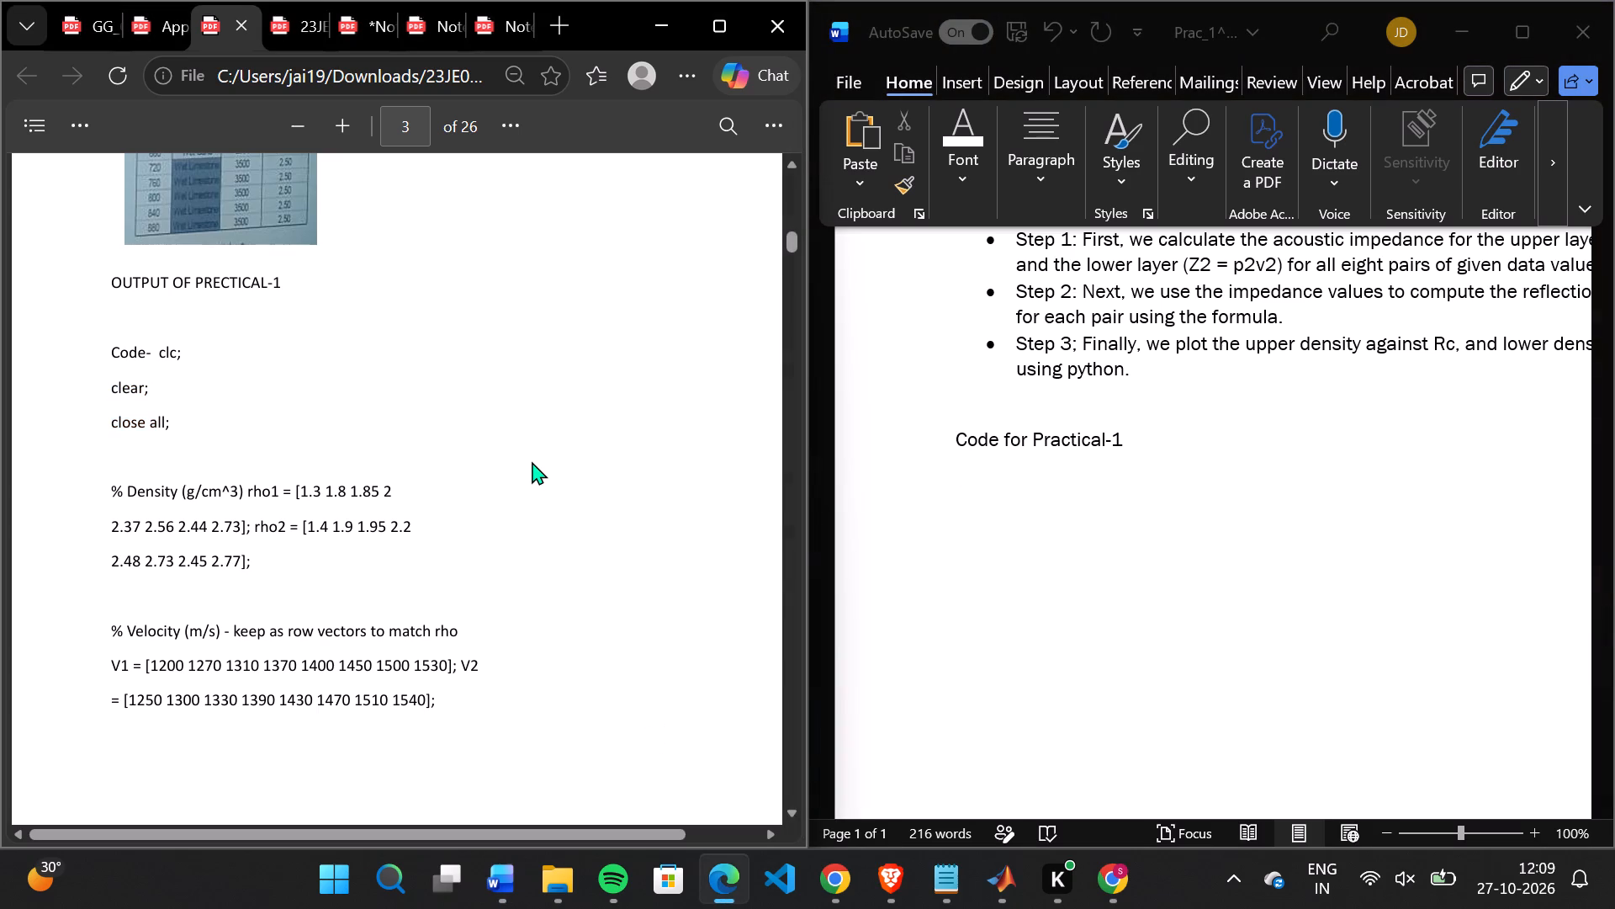
left_click_drag(160, 359, 293, 731)
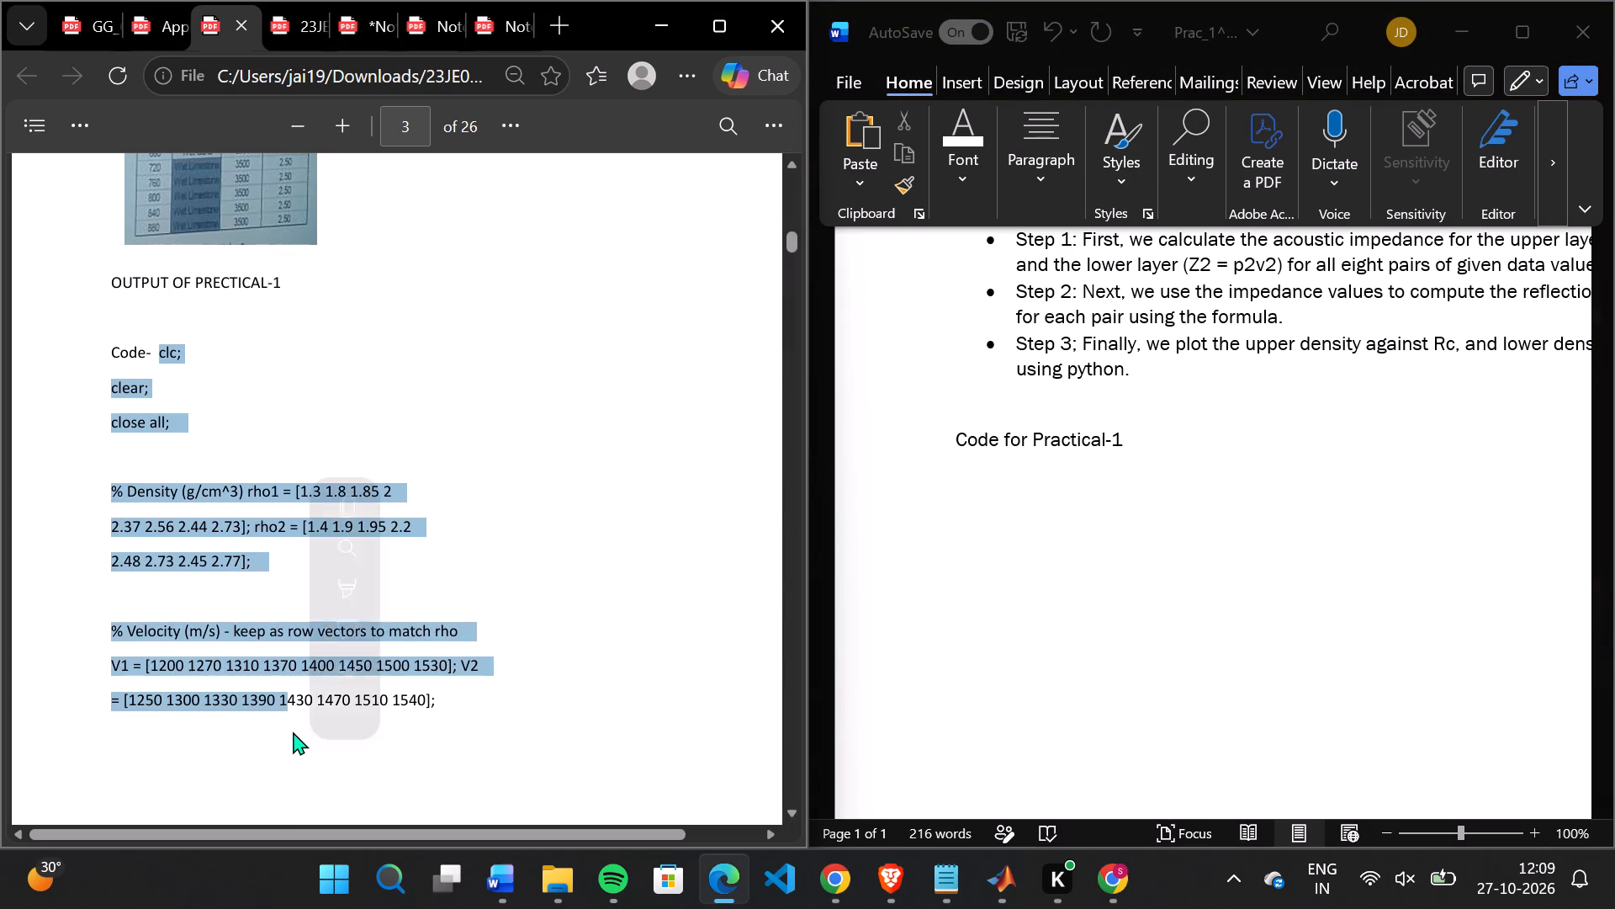
key("ctrl+c")
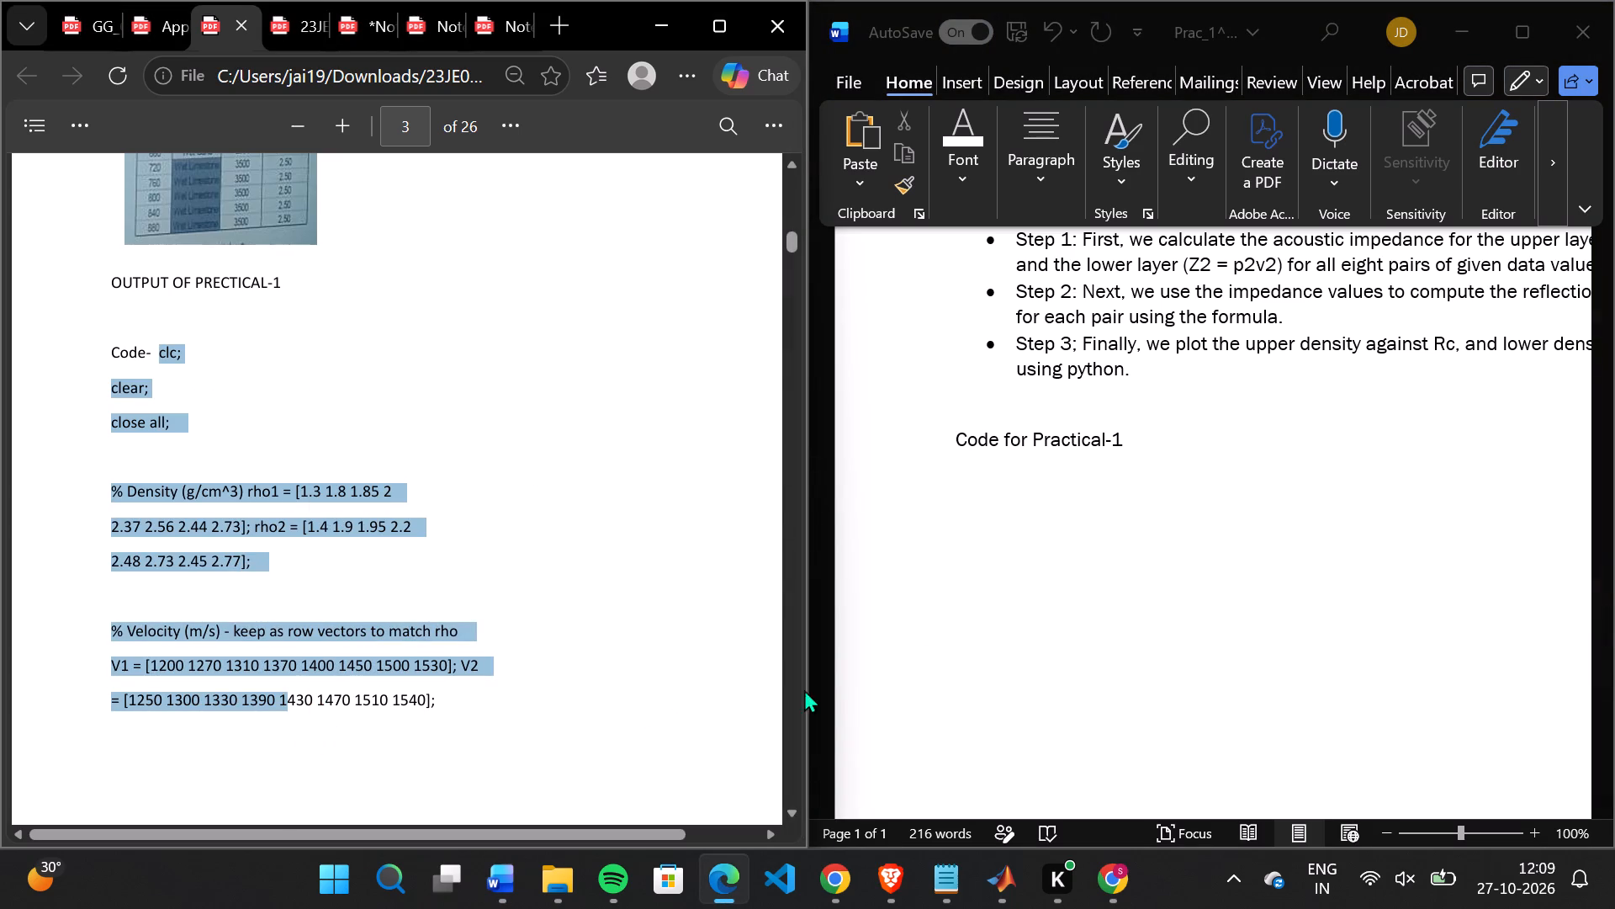
left_click(951, 476)
key("ctrl+v")
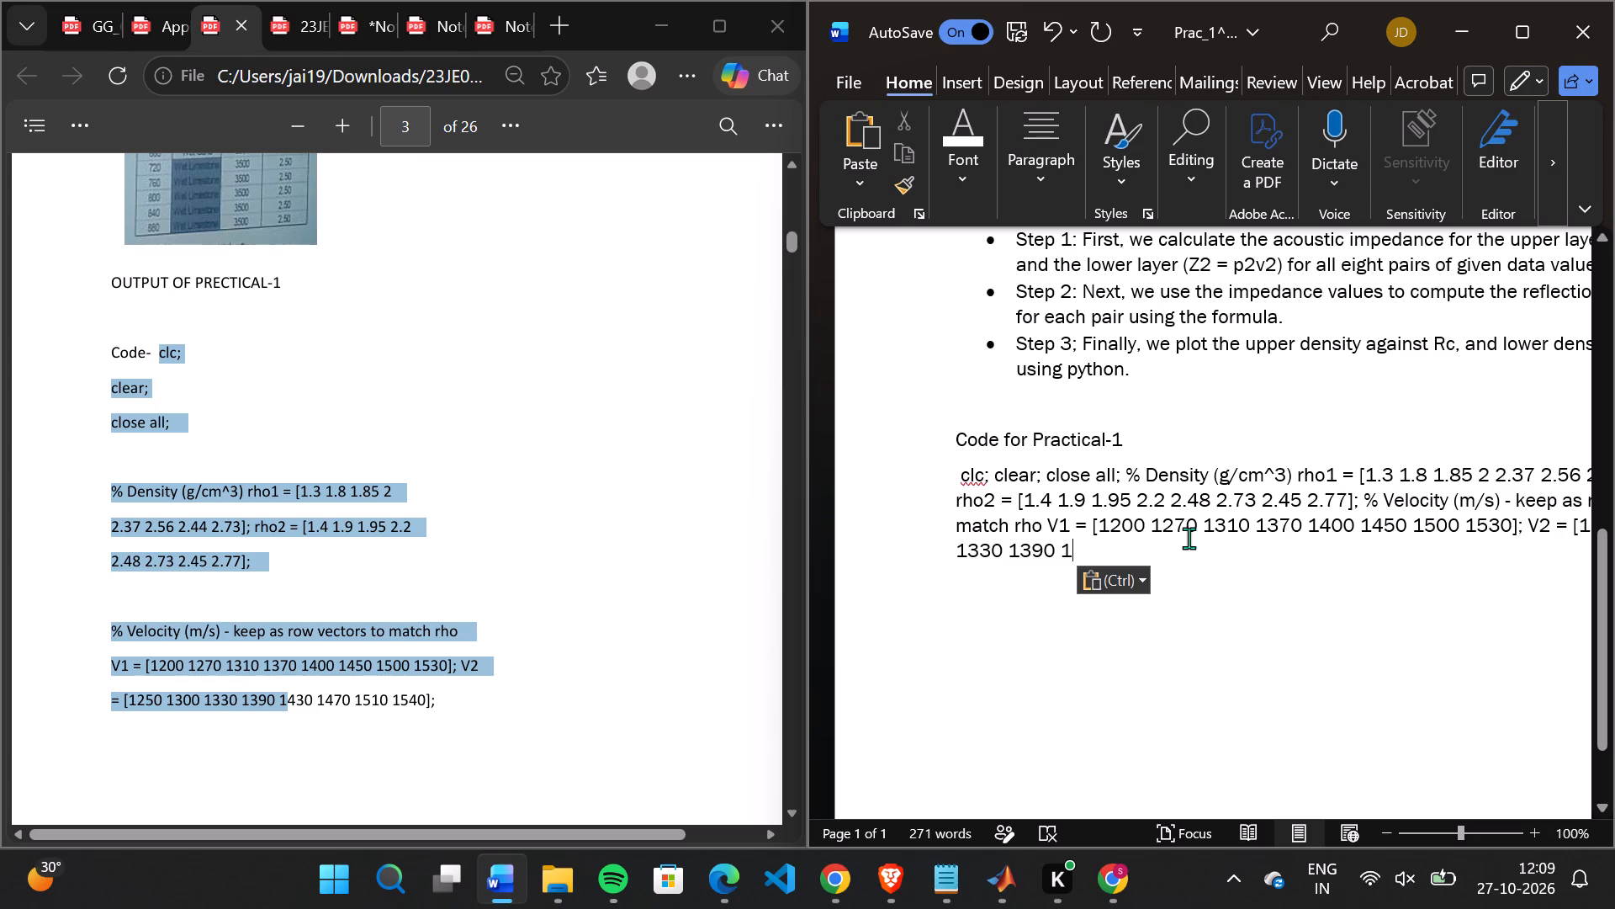
Break the pasted code so that "clc;", "clear;" and "close all;" each stand on their own line.
left_click(995, 481)
key("Return")
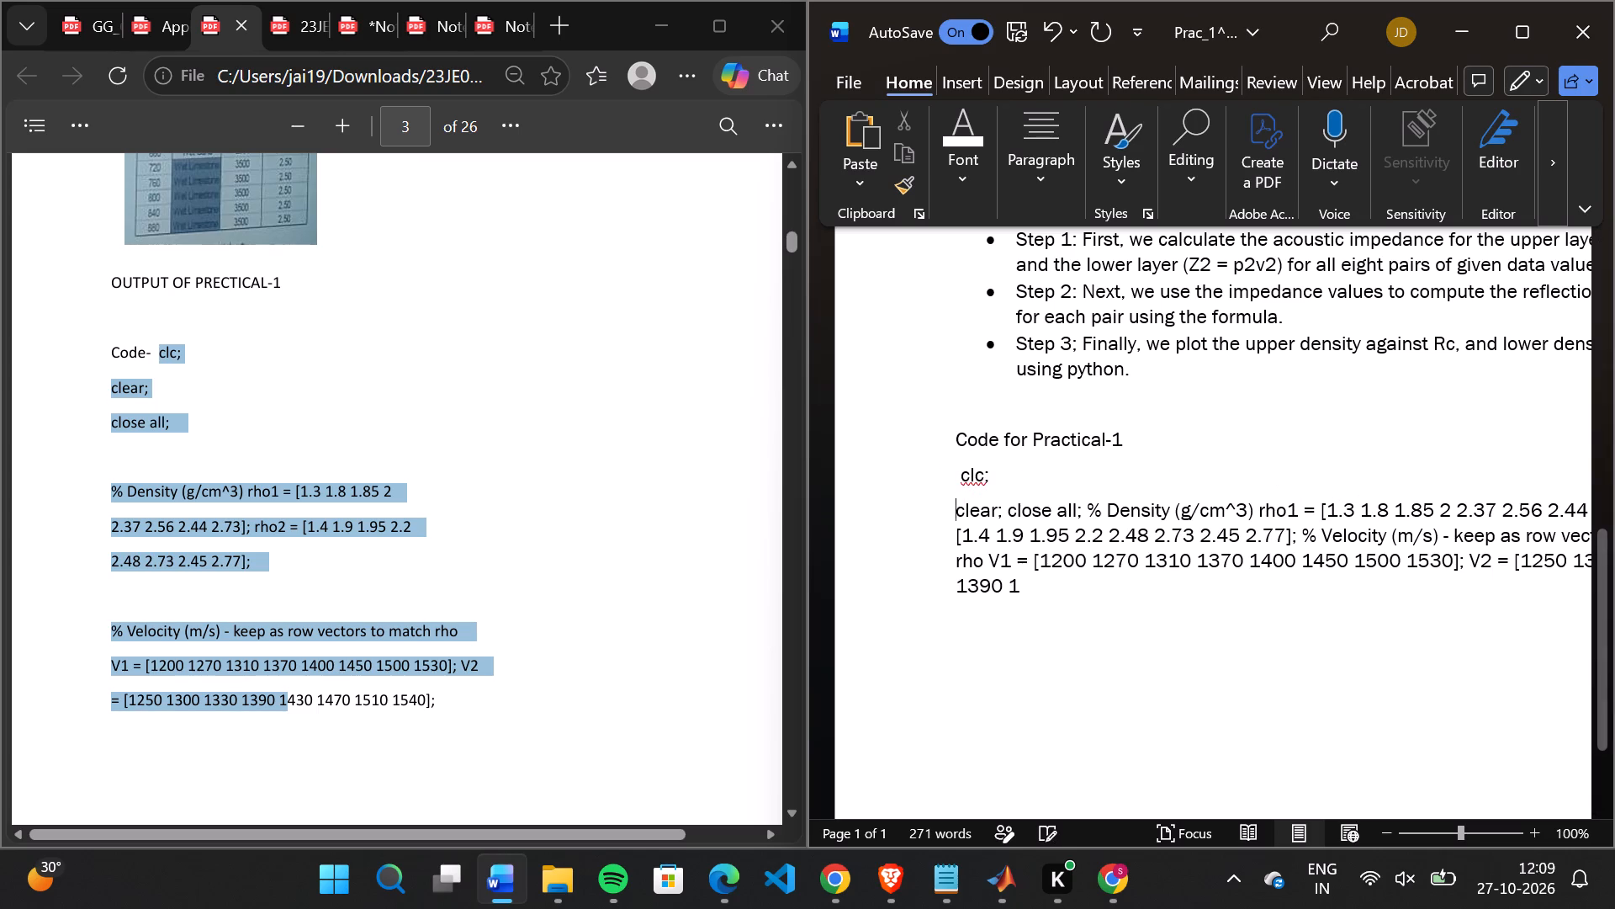
key("Right")
key("Right")
key("Right")
key("Right")
key("Right")
key("Right")
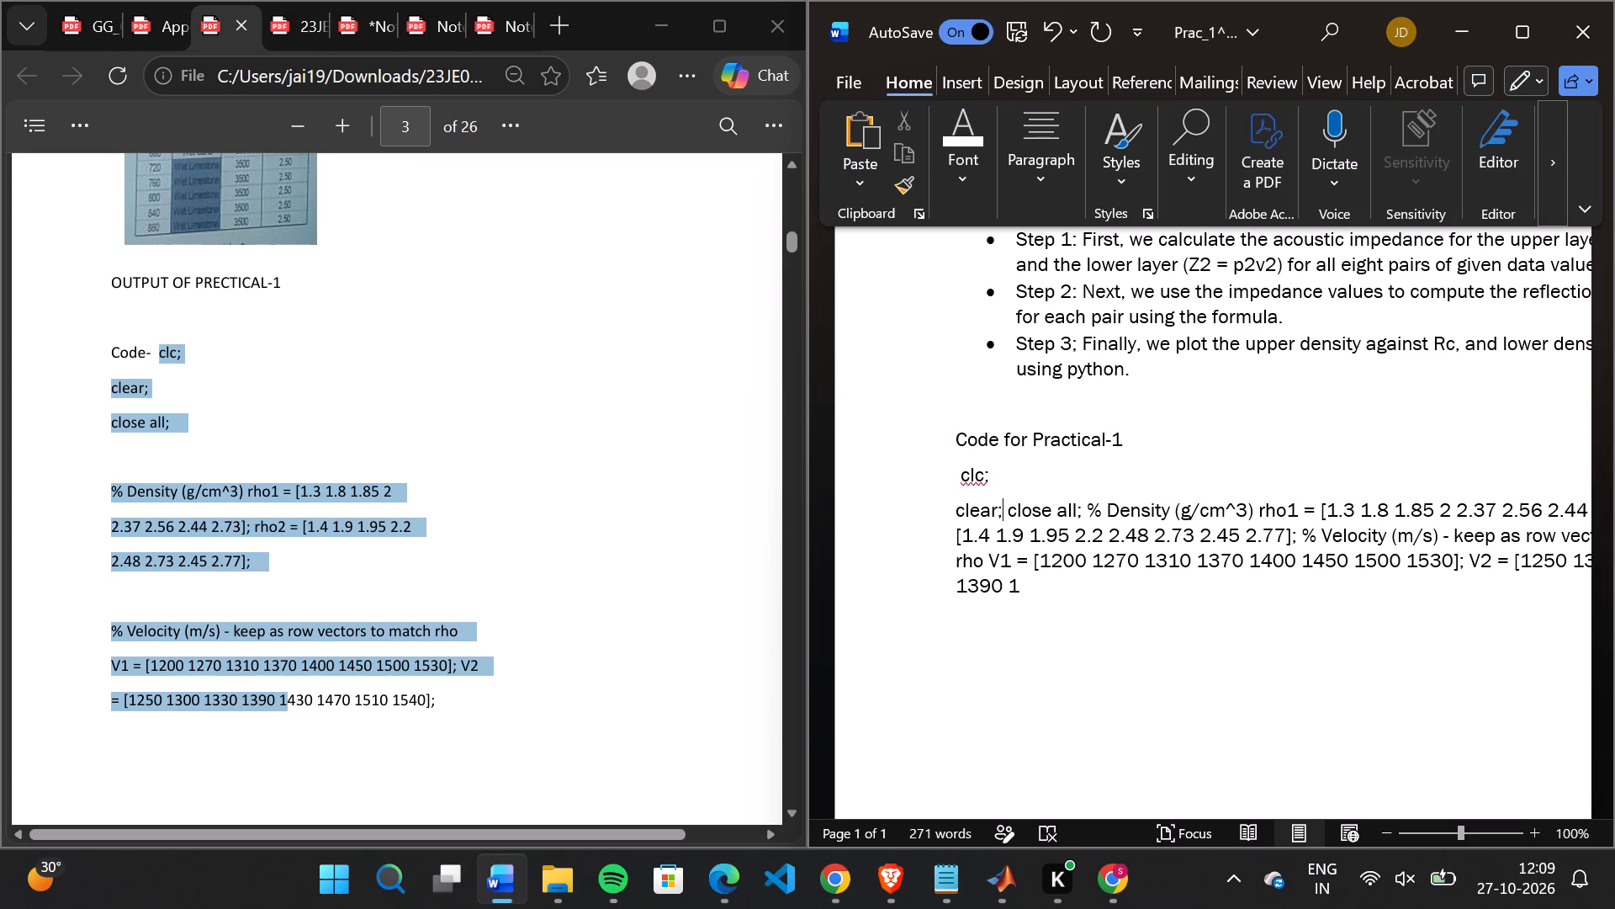
key("Return")
key("Right")
key("Right")
key("Right")
key("Right")
key("Right")
key("Right")
key("Right")
key("Right")
key("Right")
key("Right")
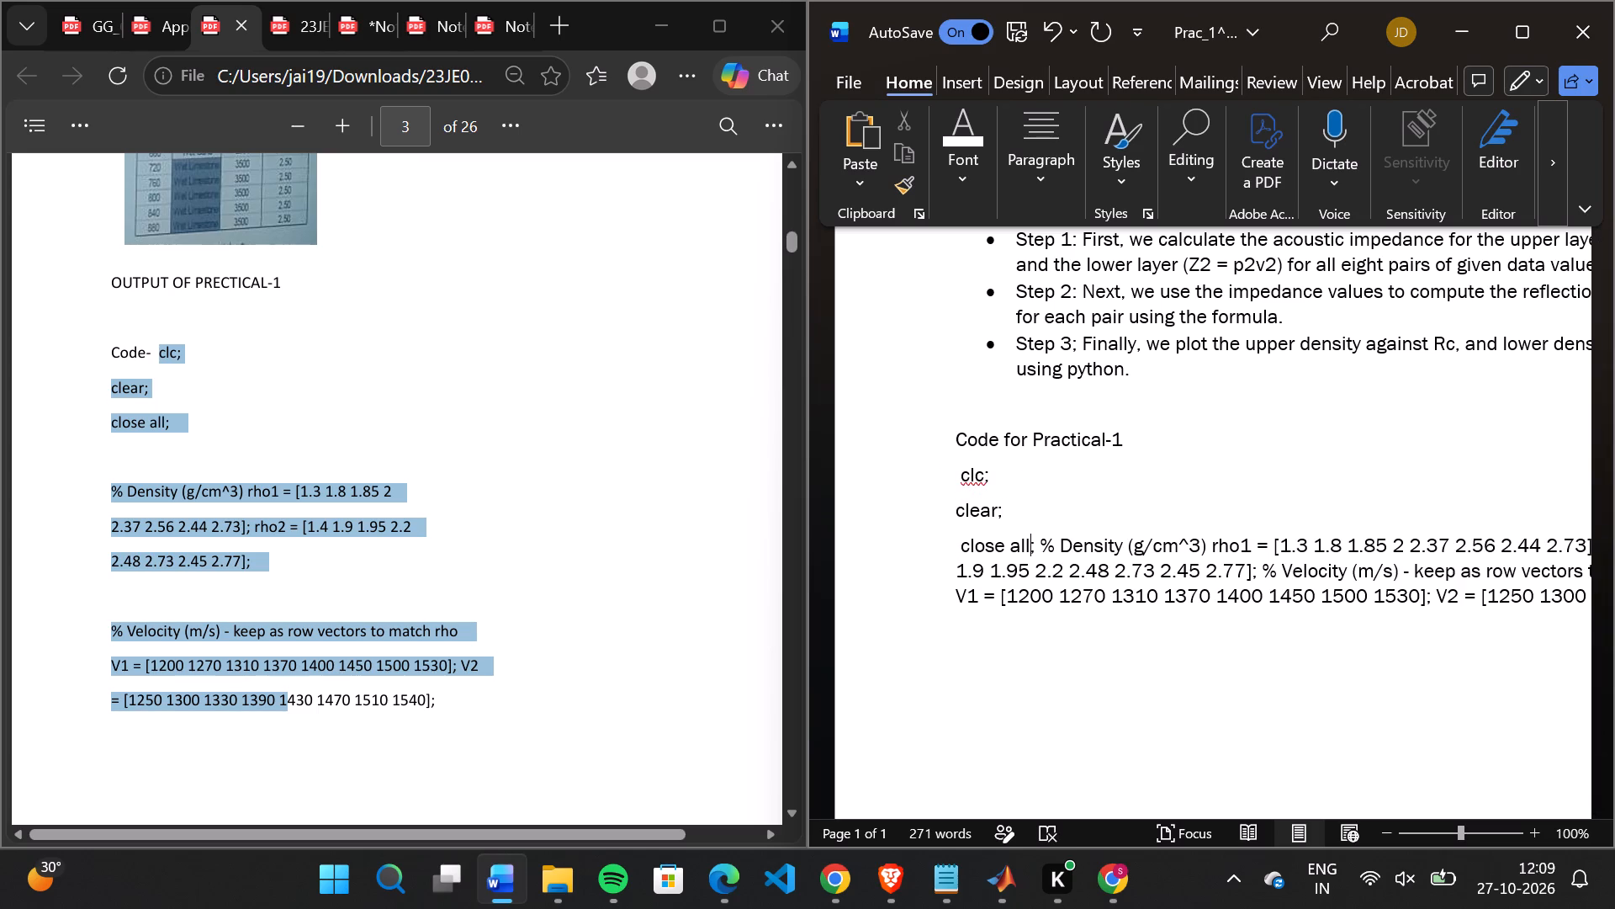
key("Right")
key("Return")
Start a new paragraph at the "% Velocity (m/s)" comment, separating it from the density values.
key("Right")
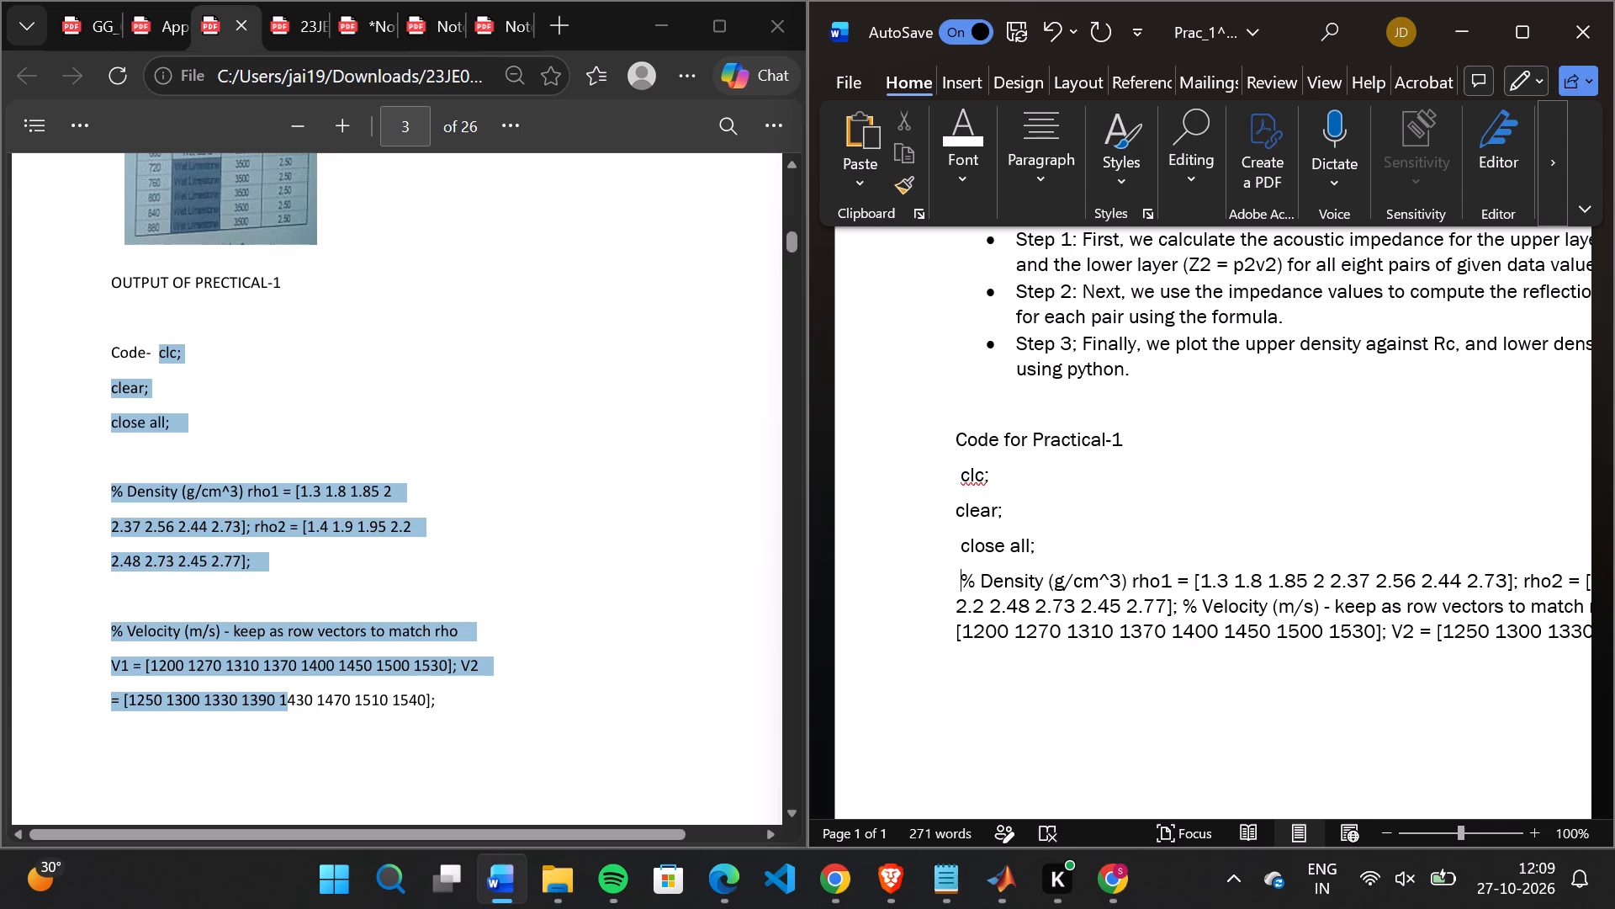
key("Right")
key("Right")
key("Right")
key("Right")
key("Right")
key("Right")
key("Right")
key("Right")
key("Right")
key("Right")
key("Right")
scroll(995, 481, "left", 1)
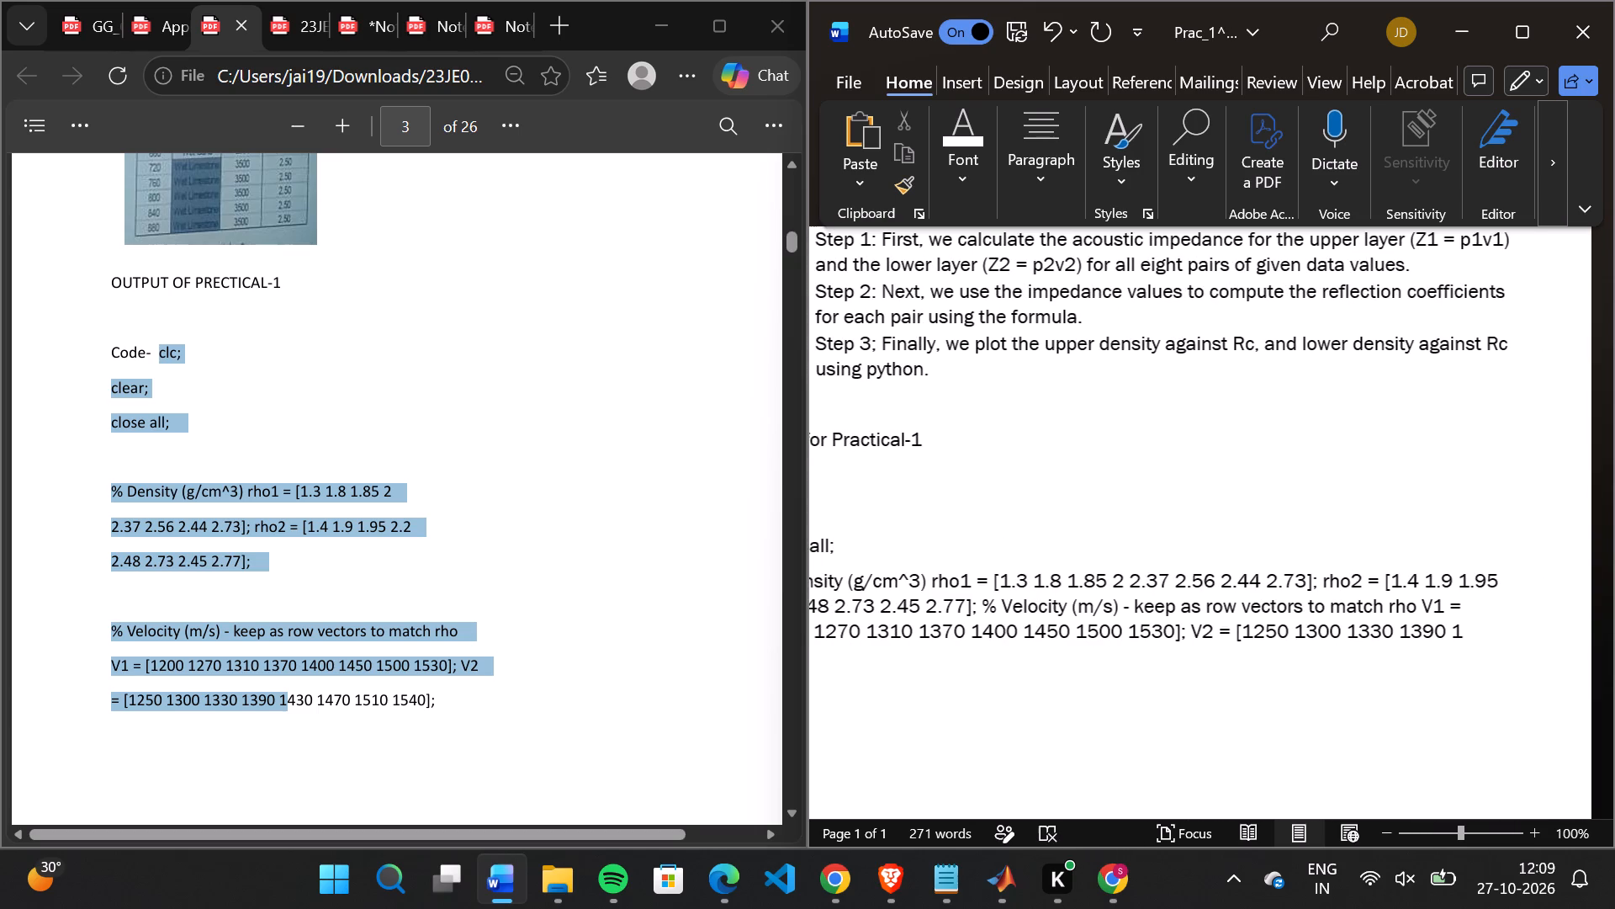
left_click(992, 603)
key("Return")
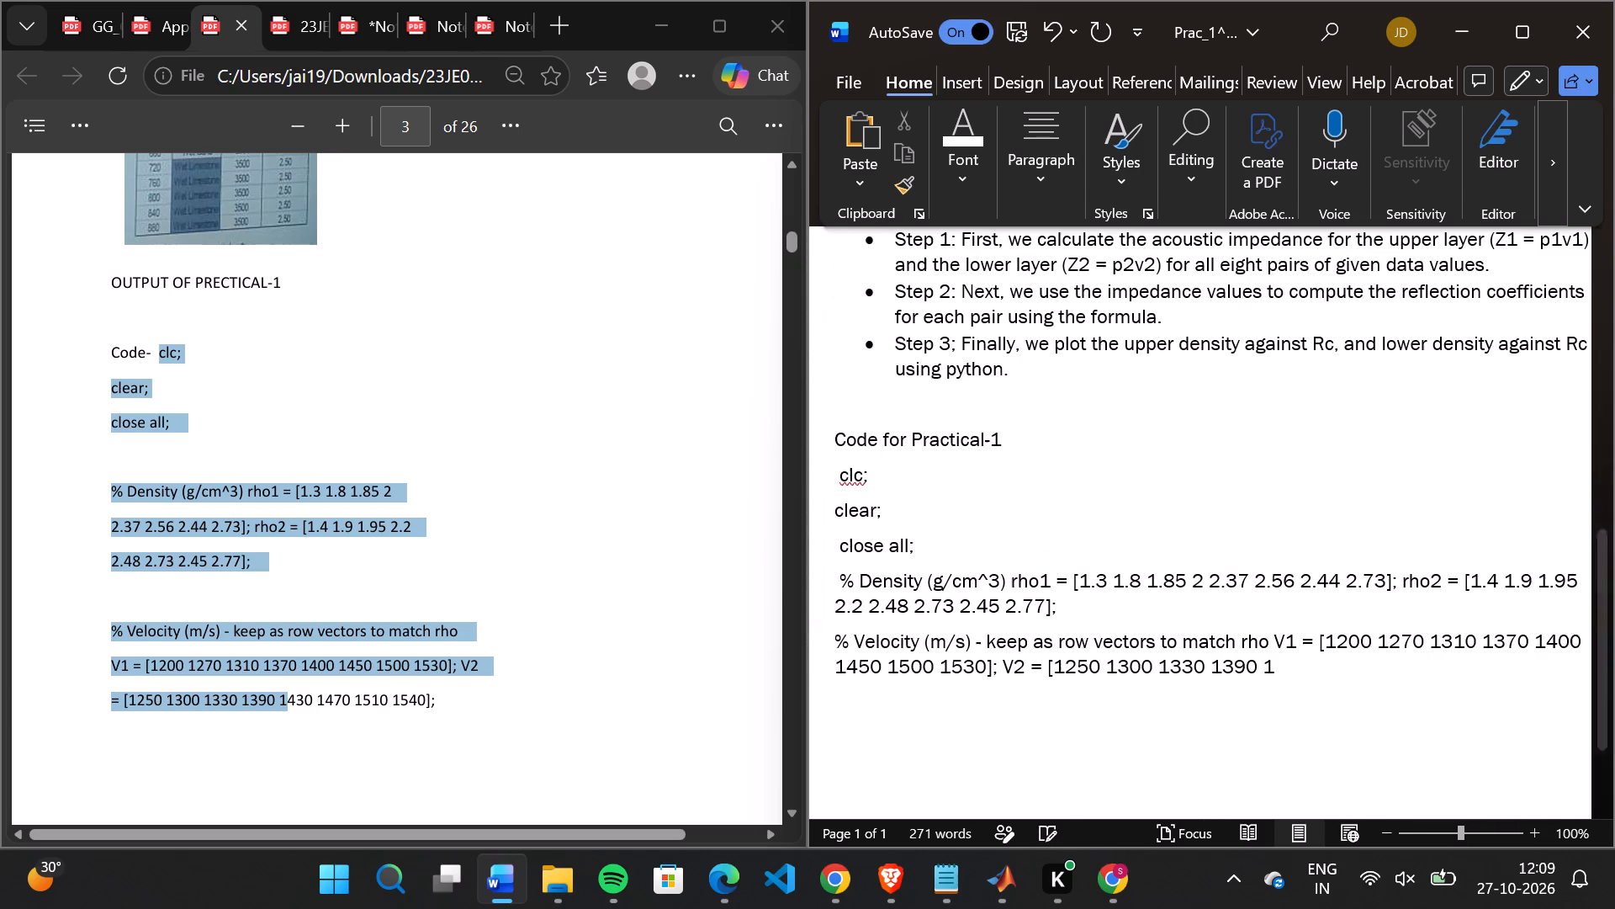
Insert a blank line before the "% Density" block and another before the "% Velocity" block.
left_click(1075, 531)
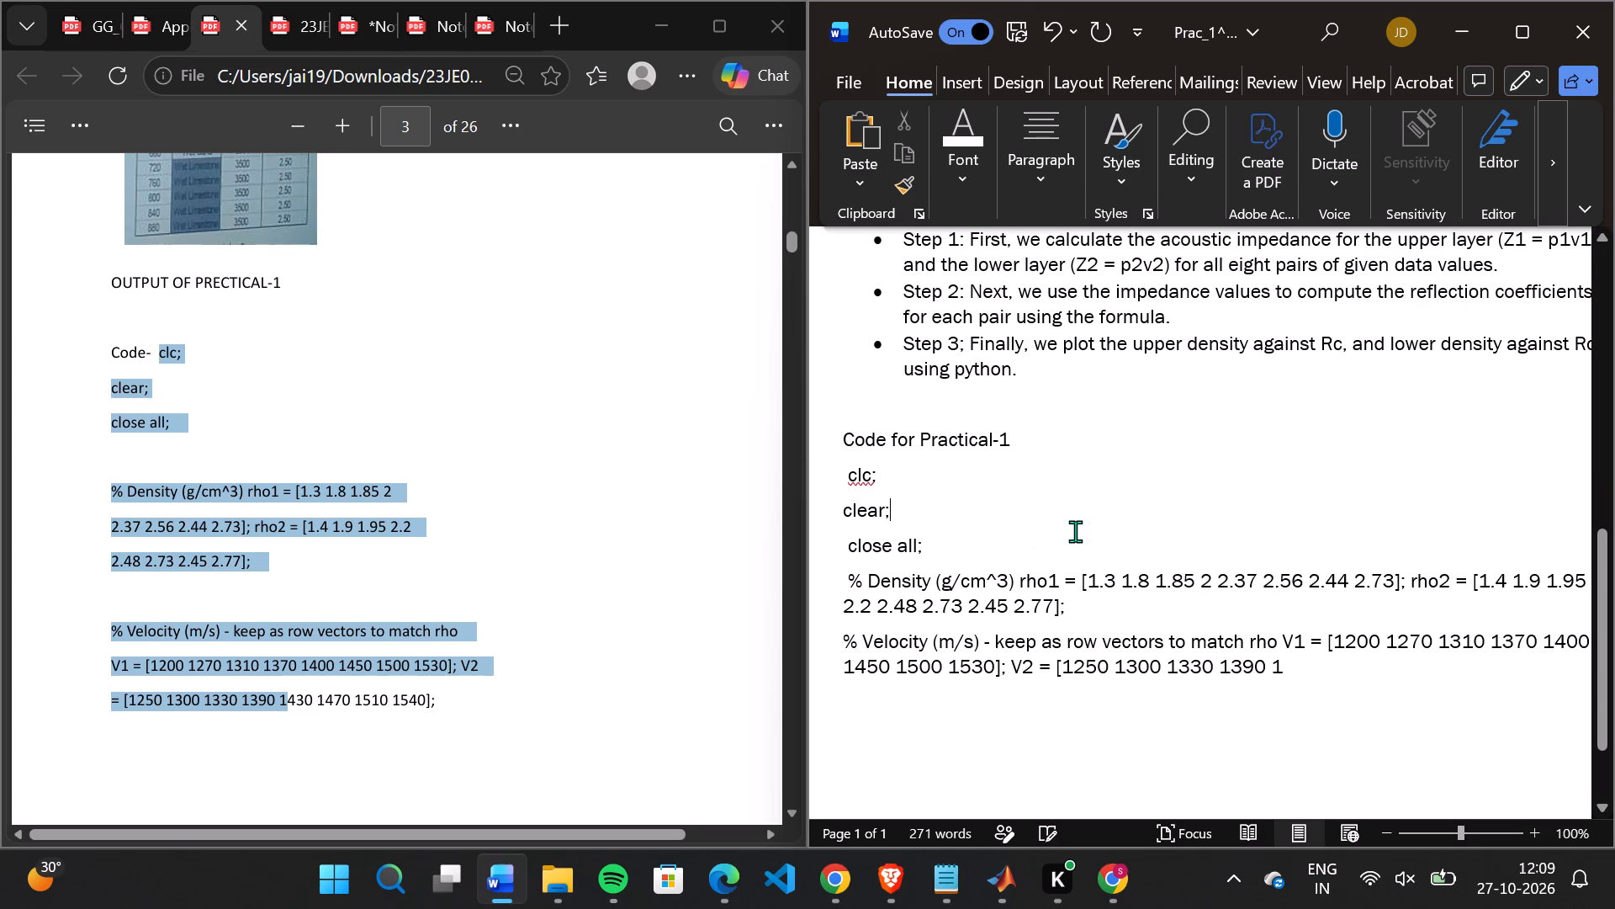
left_click(1039, 540)
key("Return")
key("Down")
key("Down")
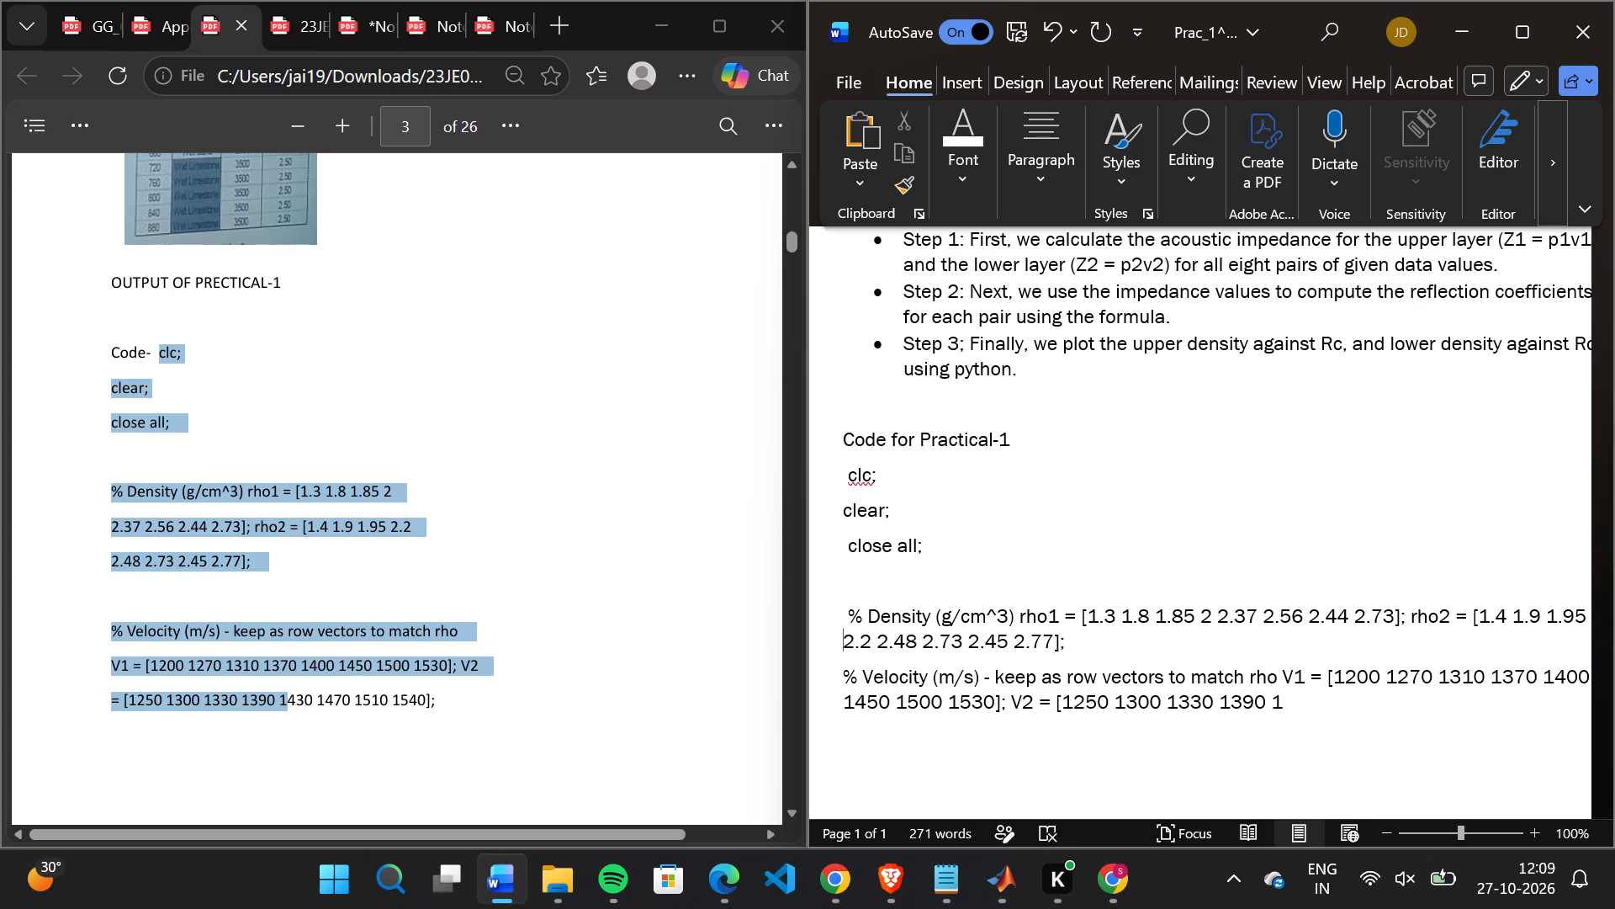
key("End")
key("Down")
key("Up")
key("Return")
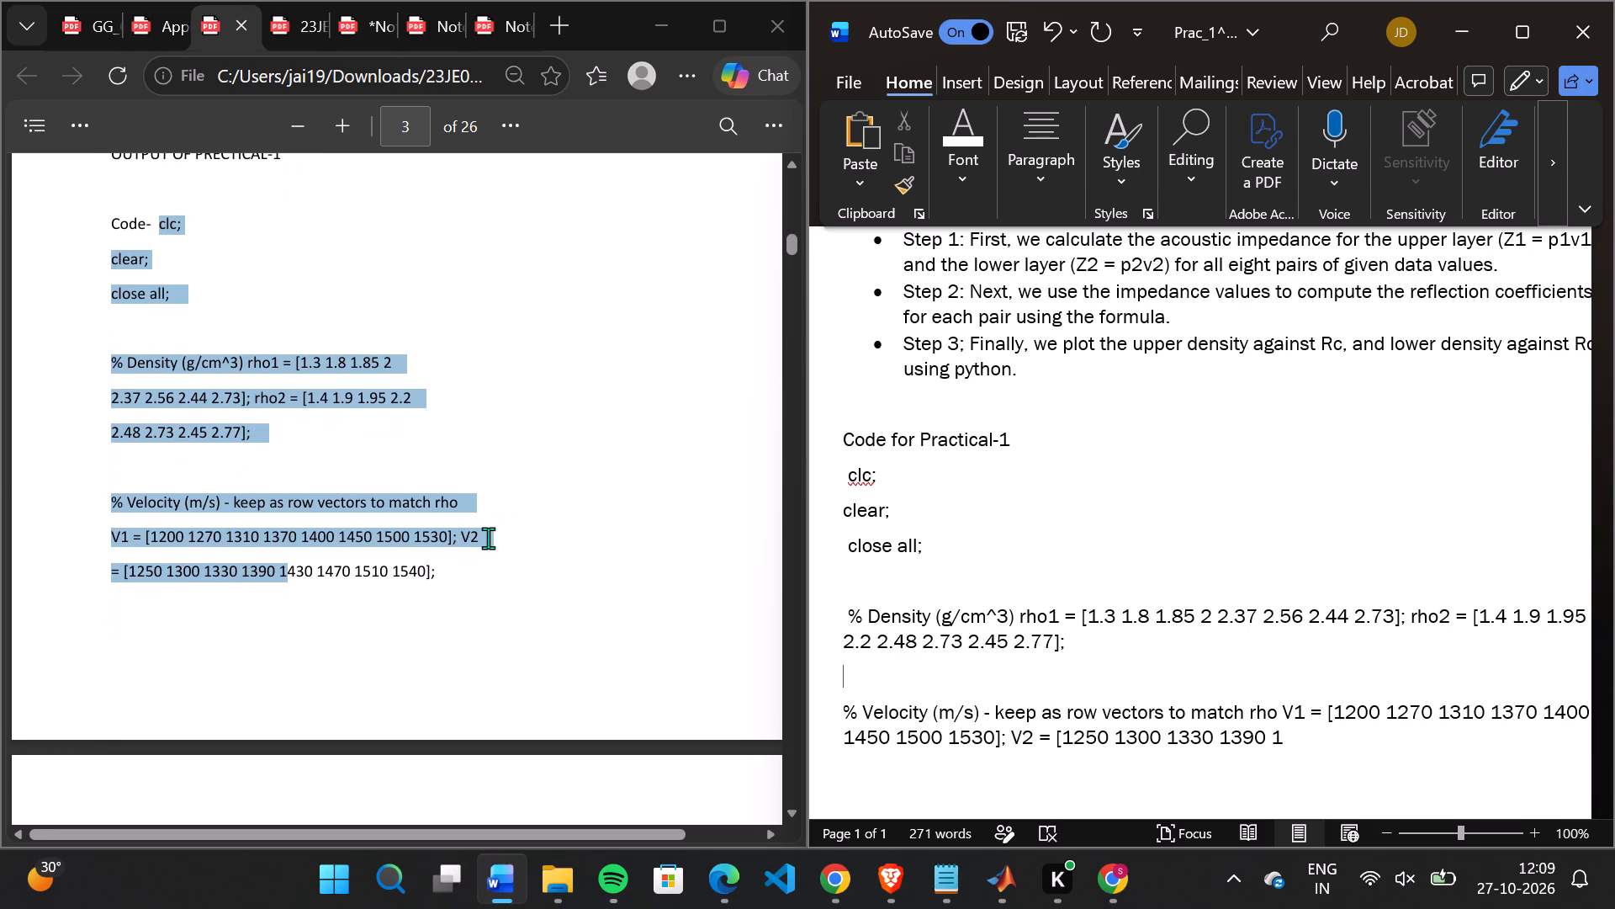
left_click(492, 550)
key("ctrl+z")
key("ctrl+z")
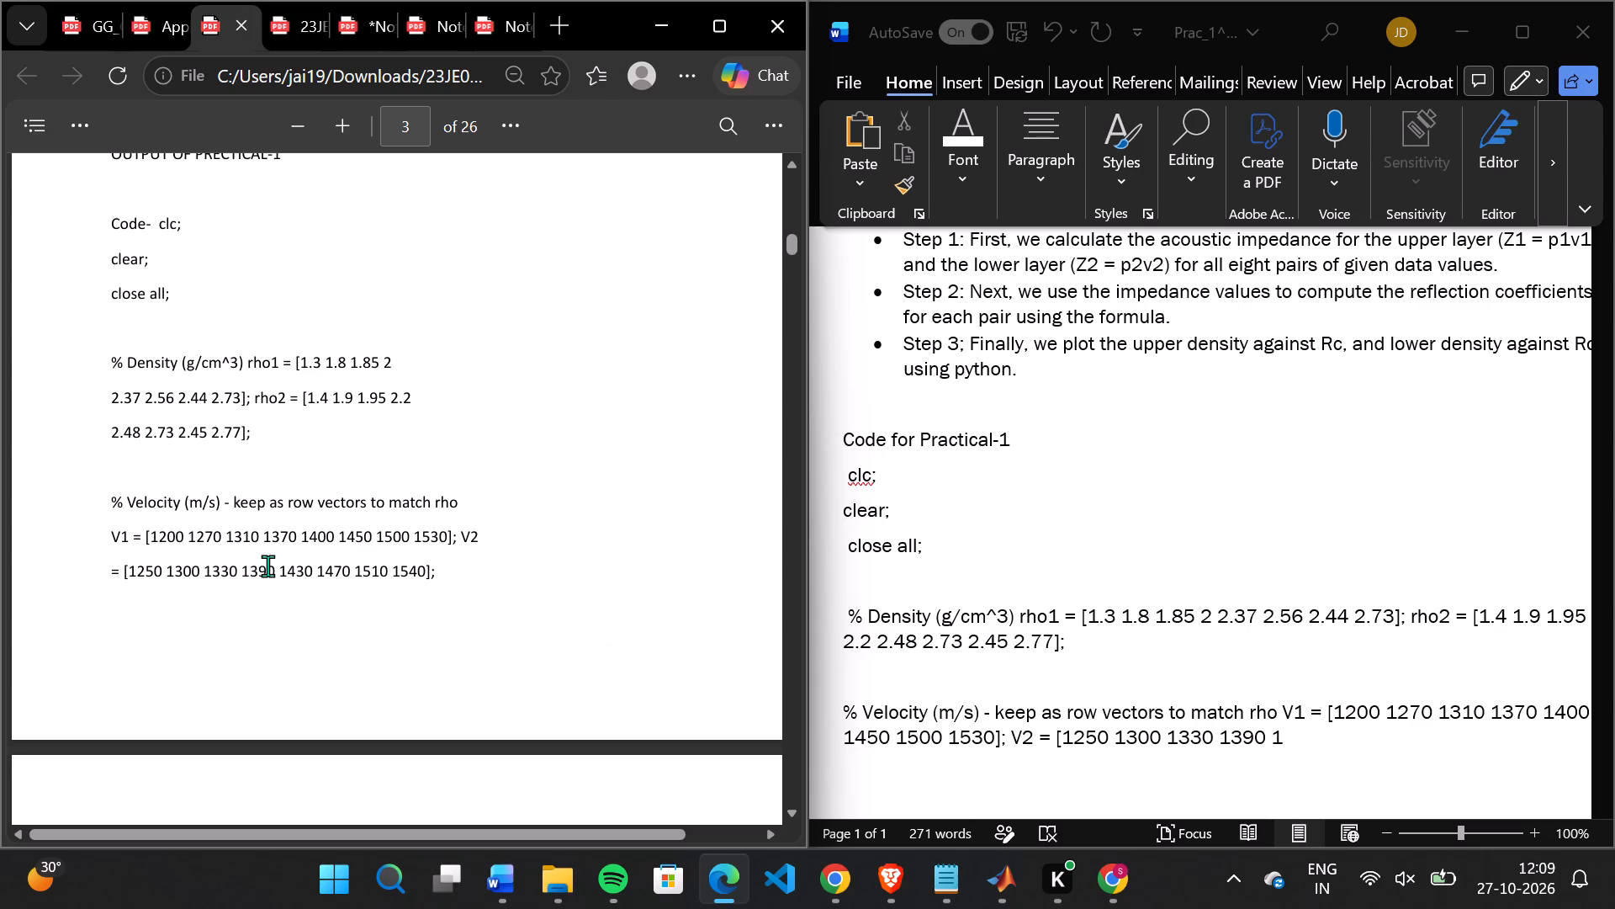
left_click_drag(289, 571, 301, 571)
left_click_drag(301, 571, 442, 566)
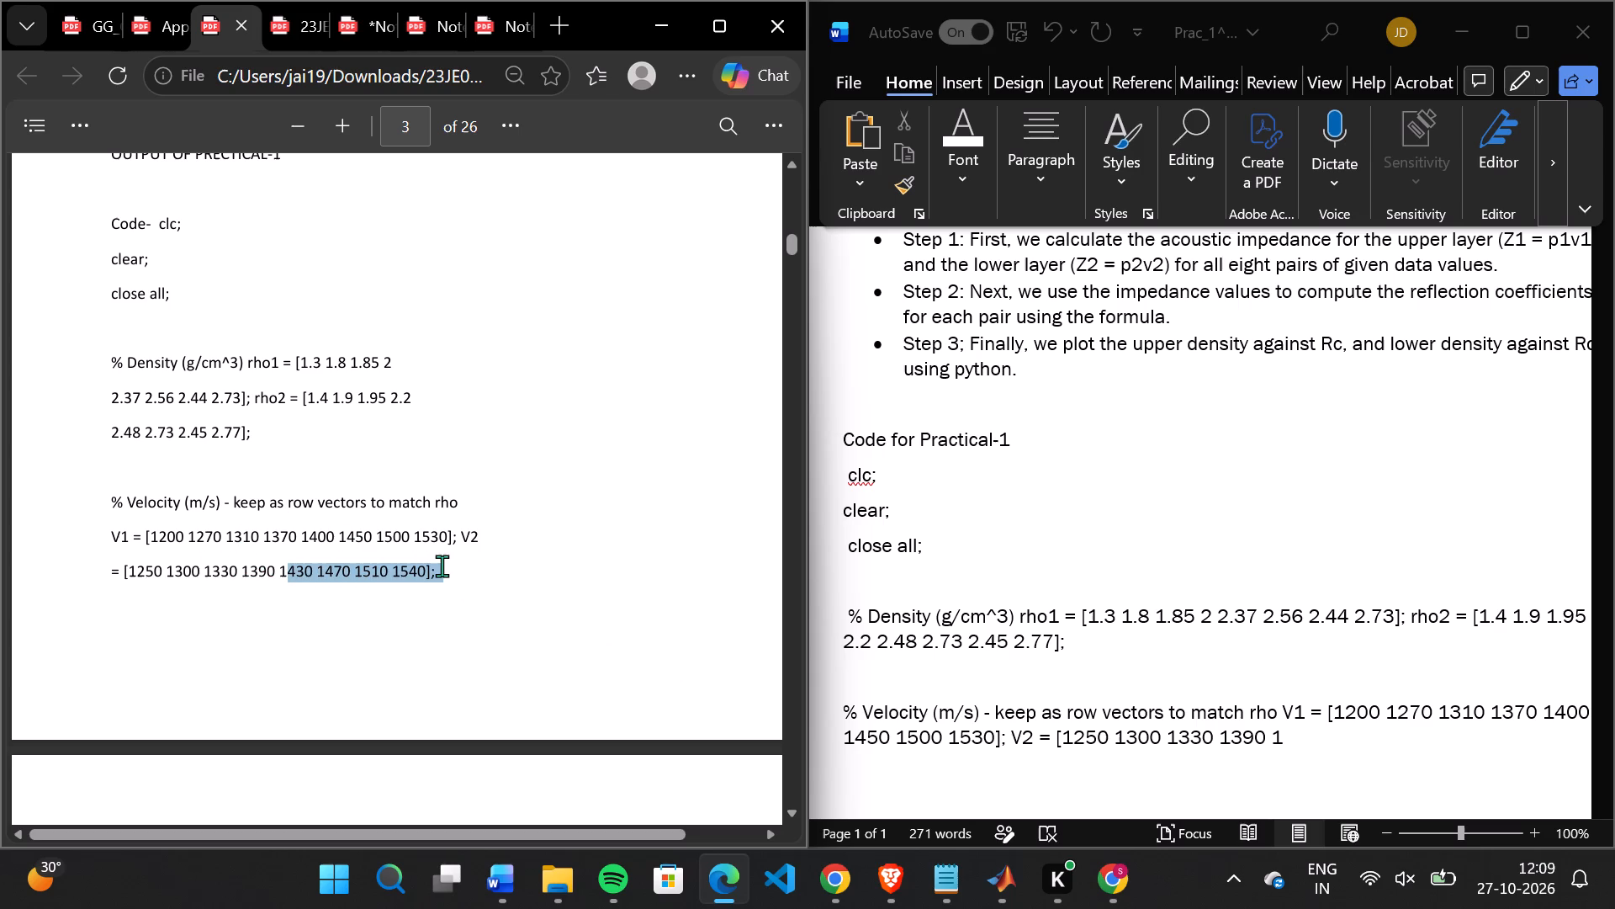
key("ctrl+c")
left_click(1333, 747)
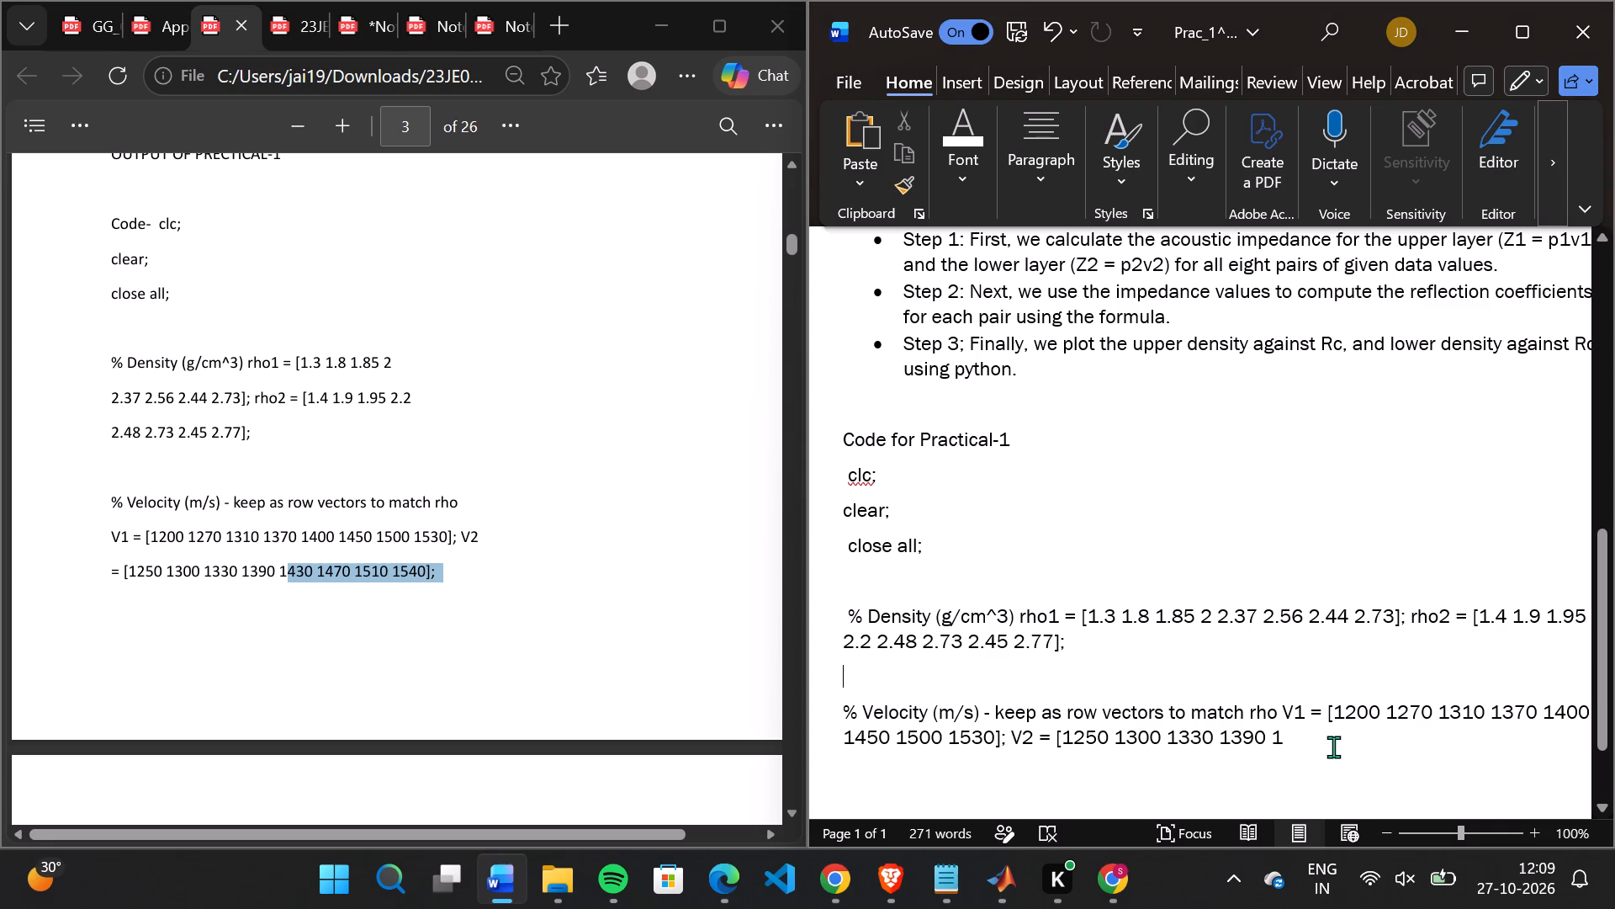
left_click(1300, 742)
key("ctrl+v")
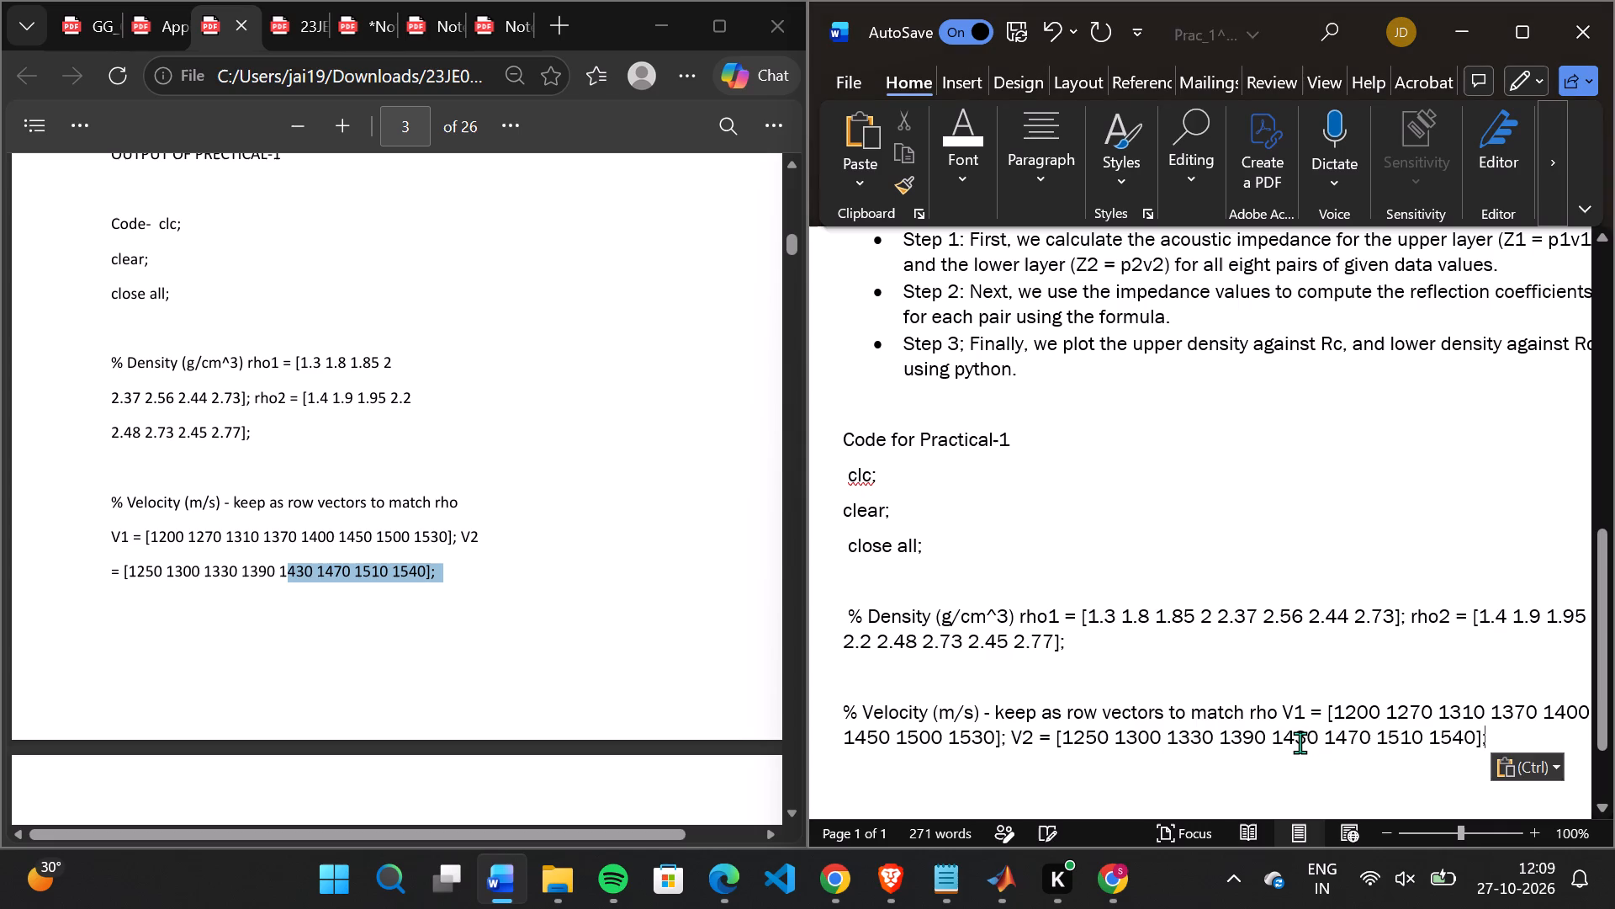
Copy the code from "% Acoustic Impedance" through "grid on;" from the report PDF and paste it in Word, two paragraphs below the V2 row.
scroll(1381, 633, "down", 2)
scroll(691, 519, "down", 4)
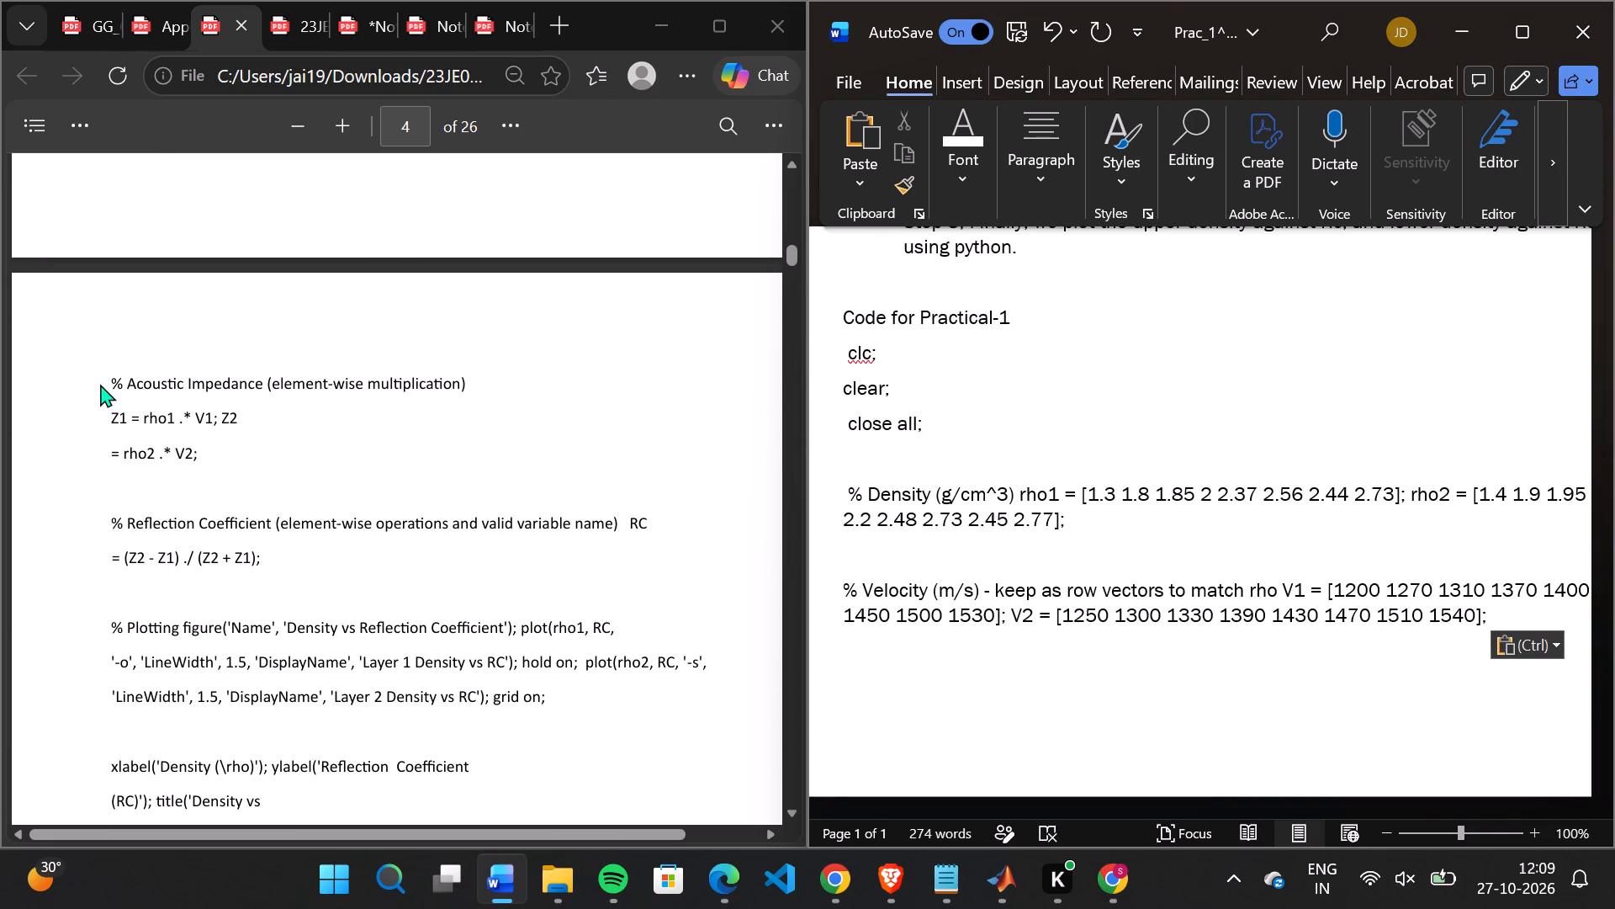
left_click_drag(100, 376, 230, 584)
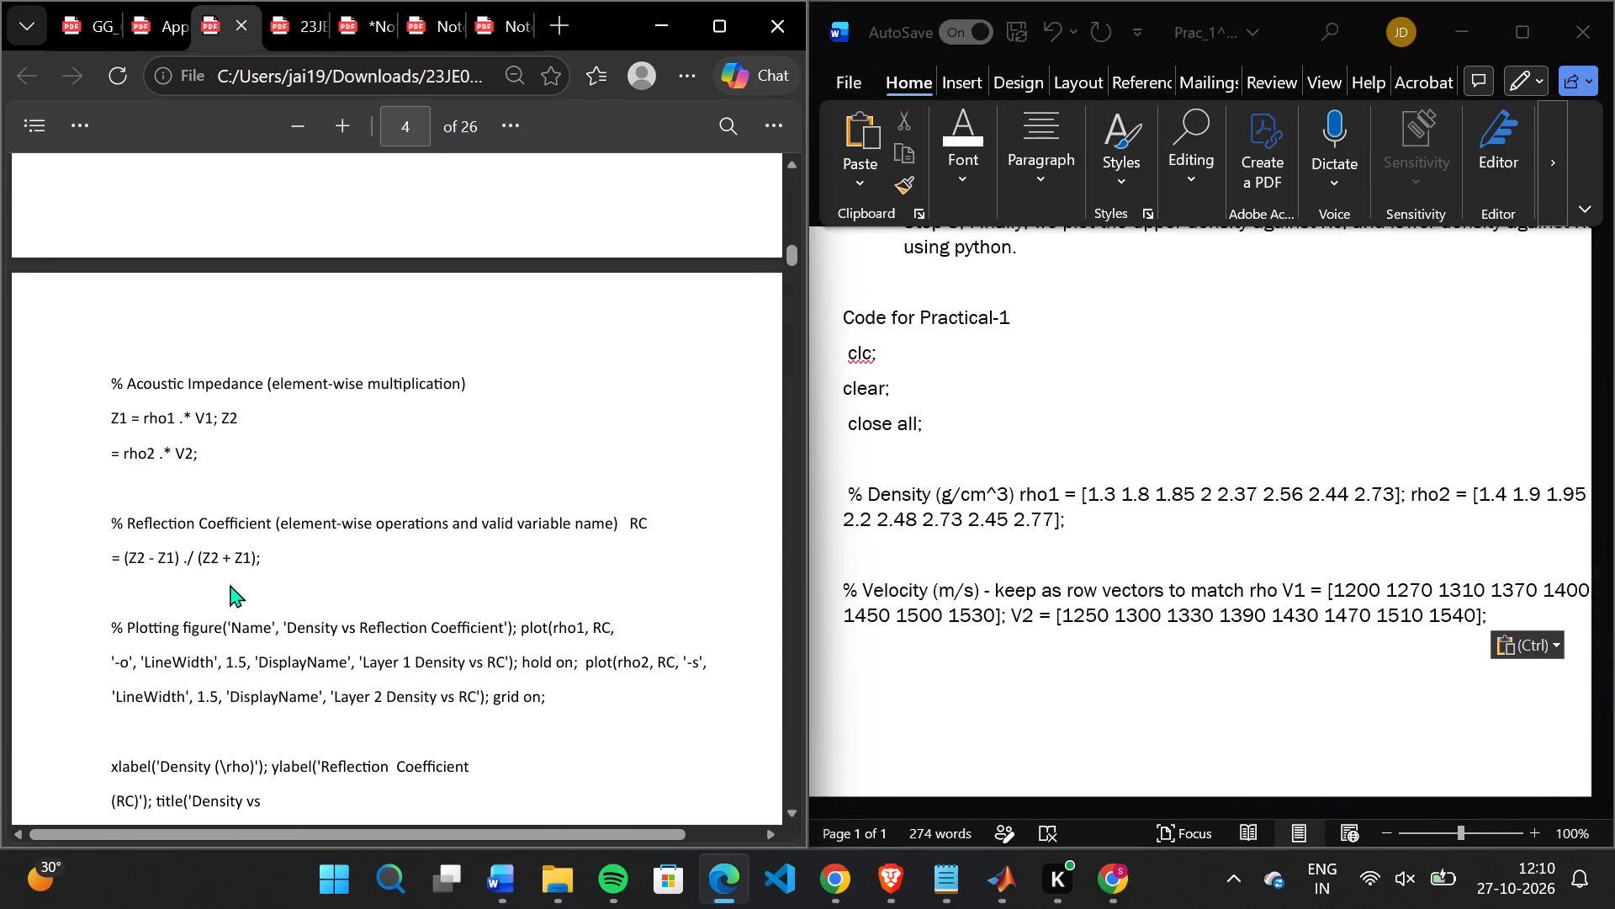
left_click_drag(230, 584, 111, 378)
left_click_drag(111, 378, 516, 707)
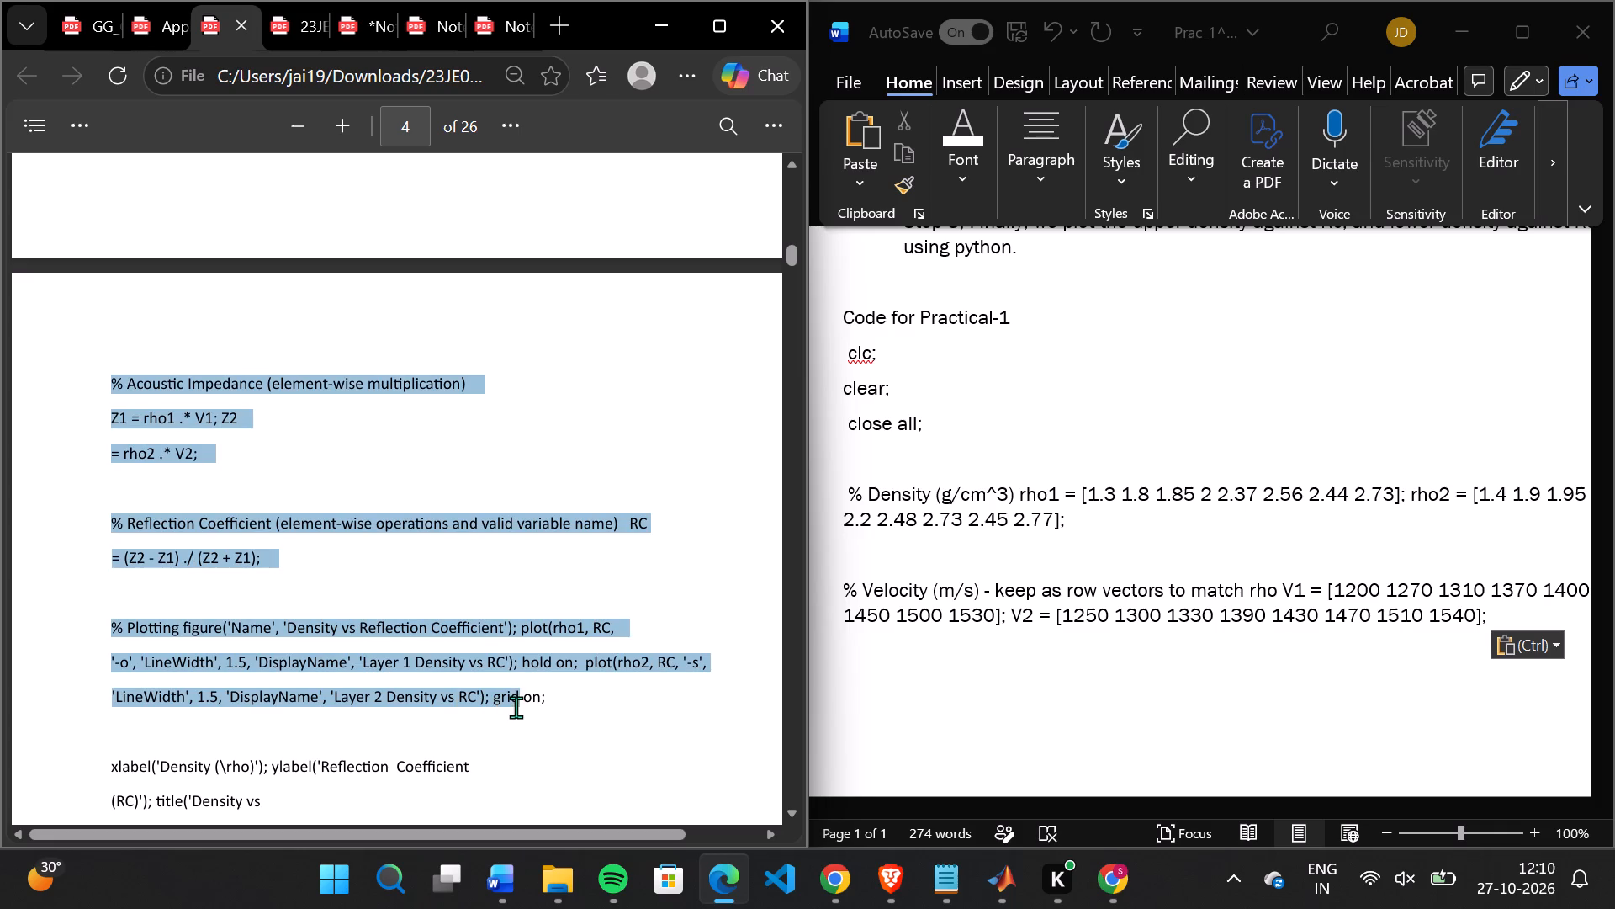
left_click_drag(516, 707, 561, 699)
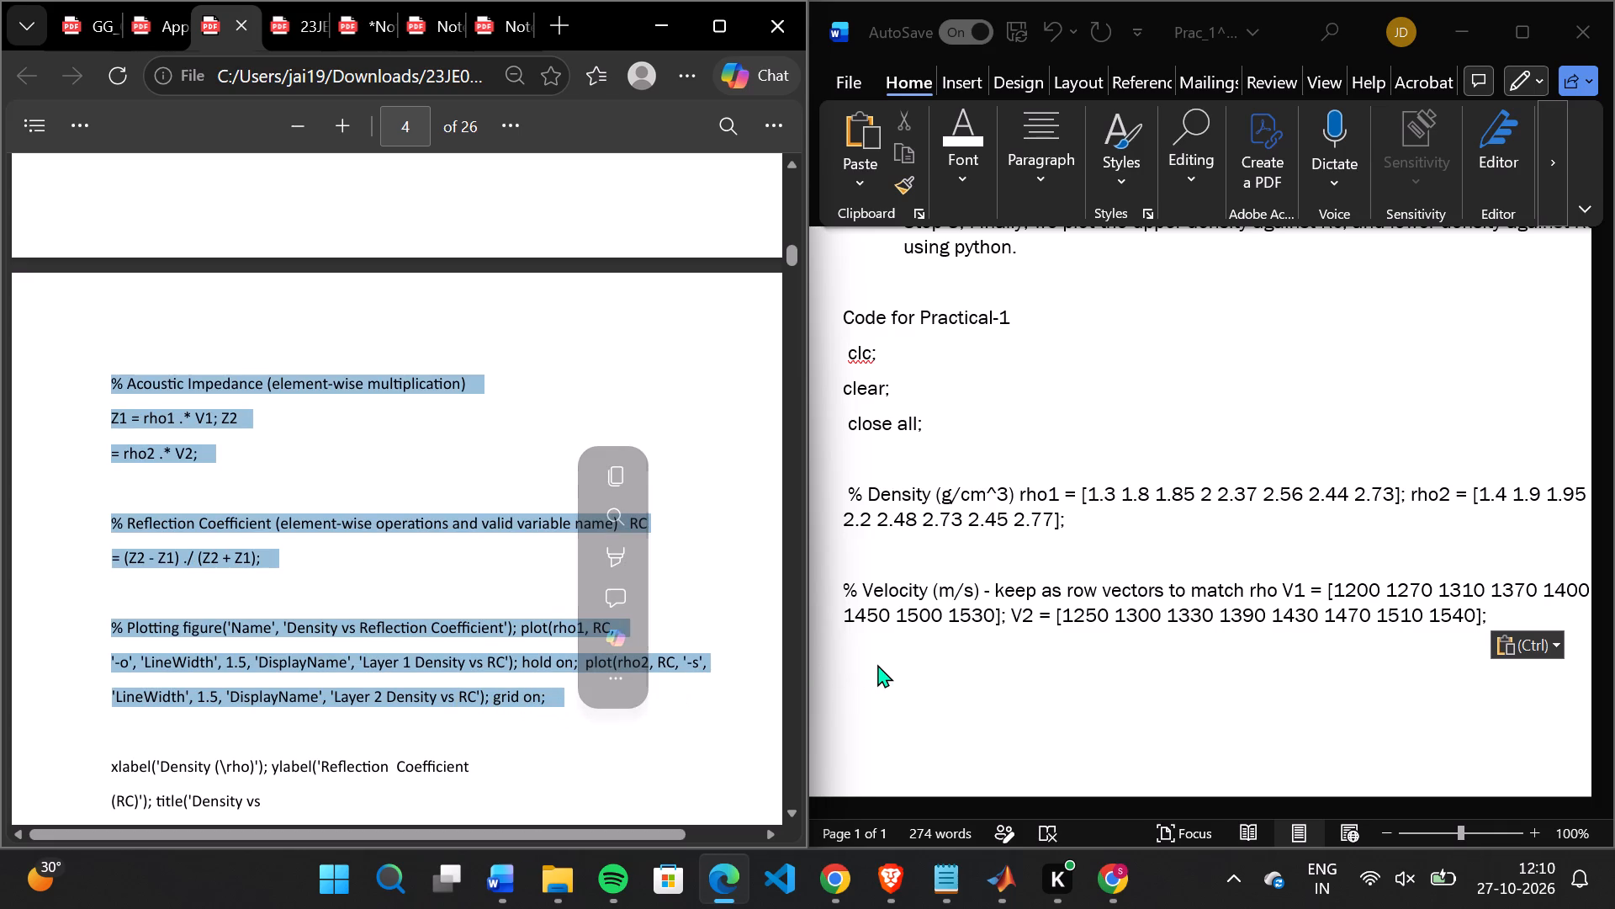
key("ctrl+c")
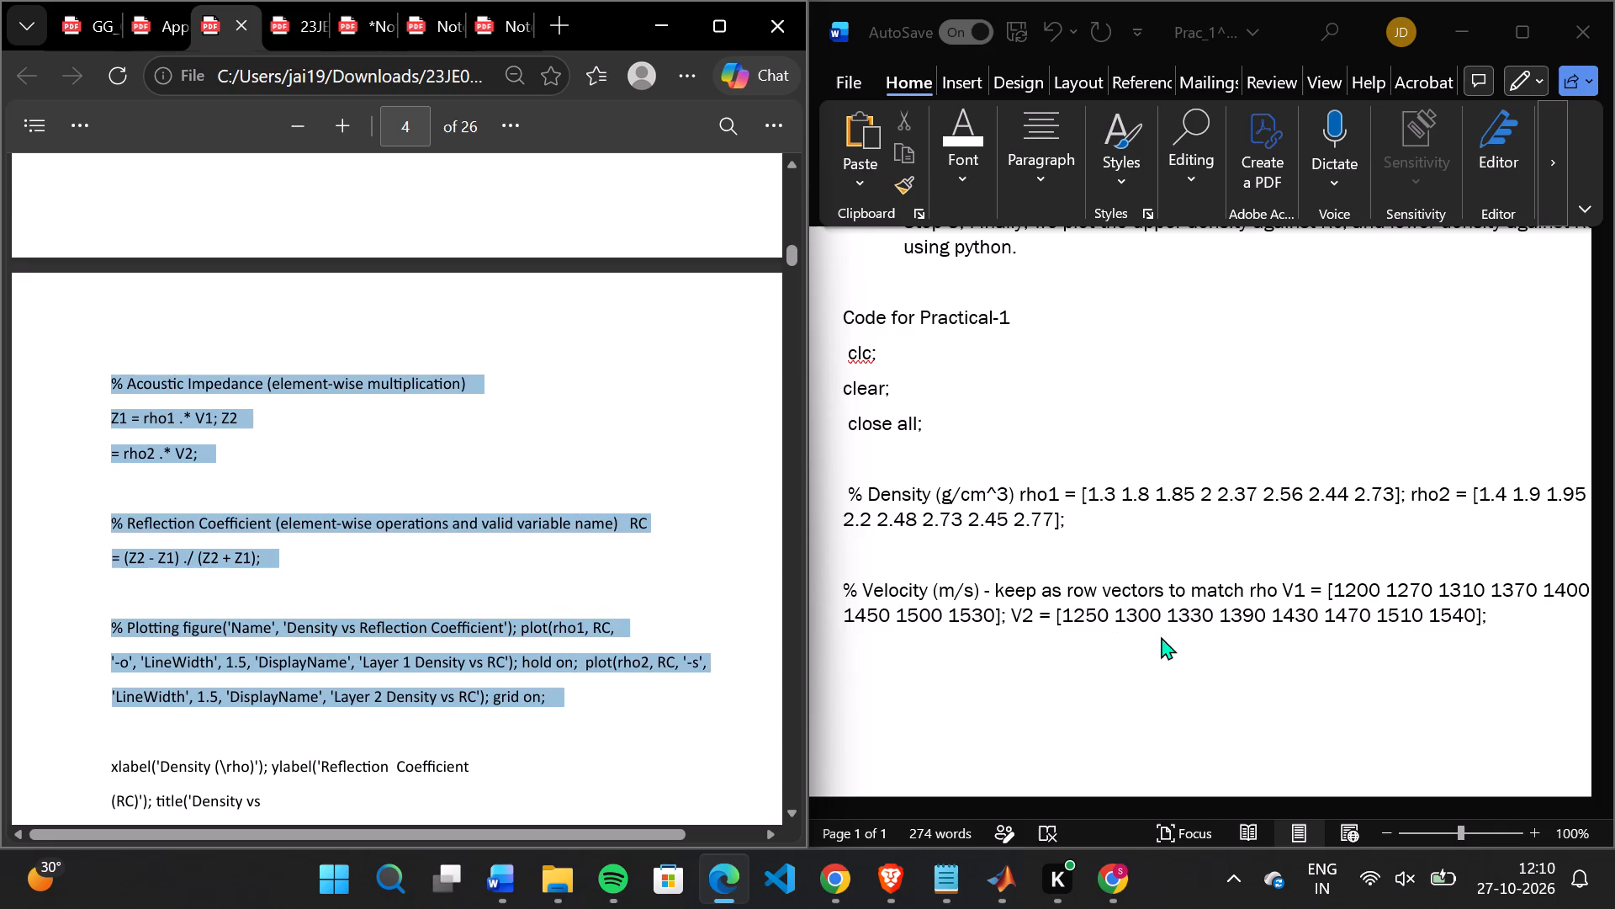
left_click(856, 678)
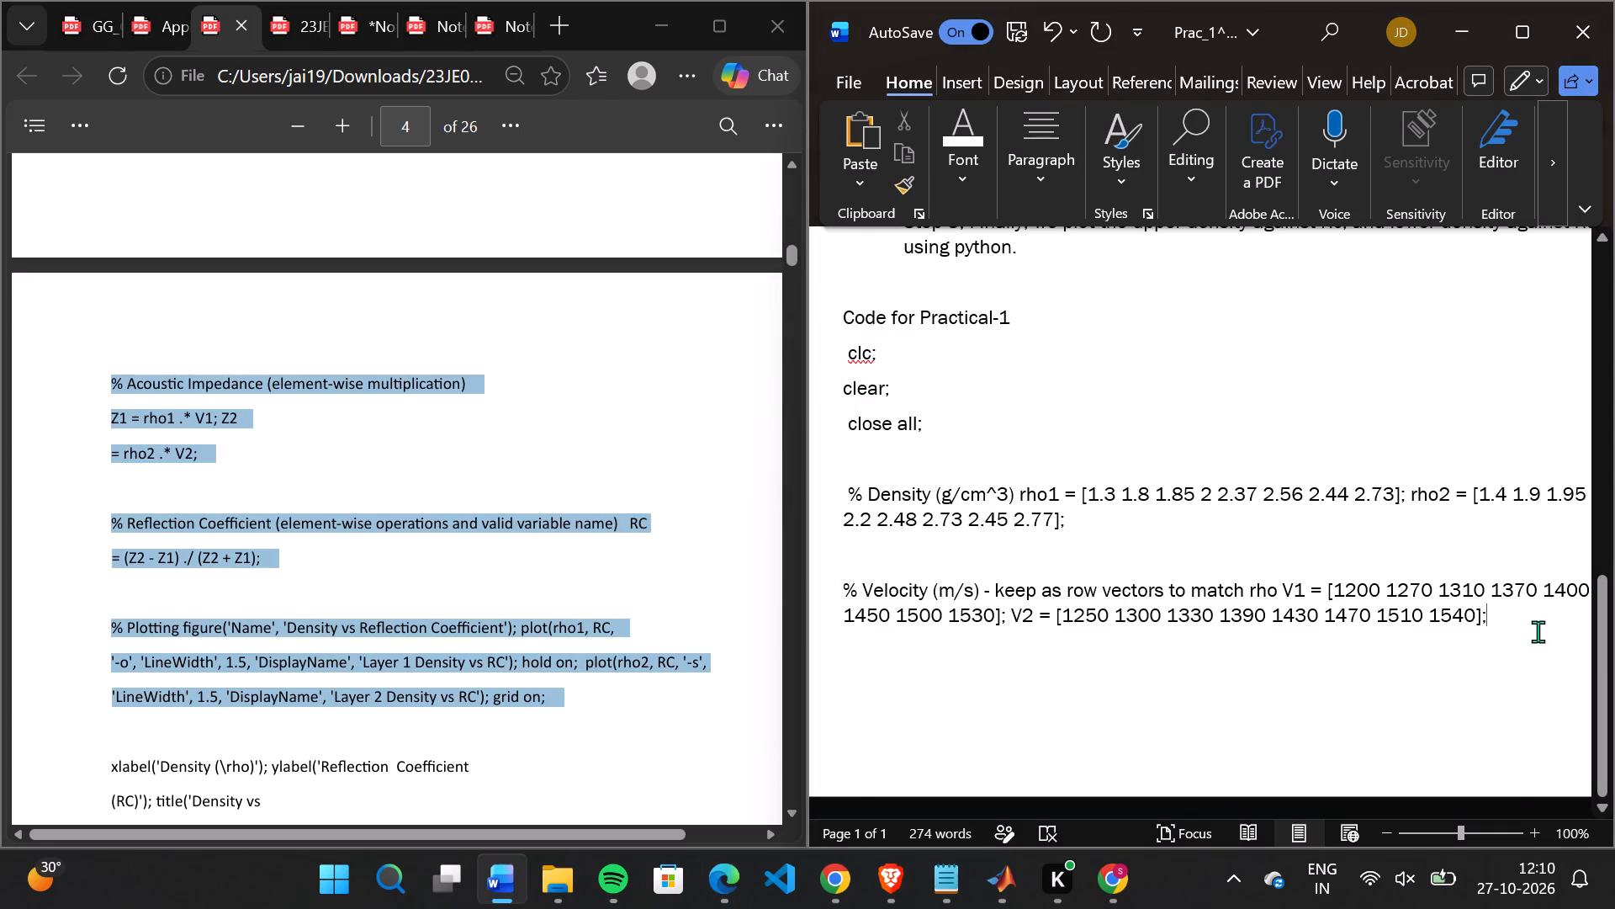
key("Return")
key("Return")
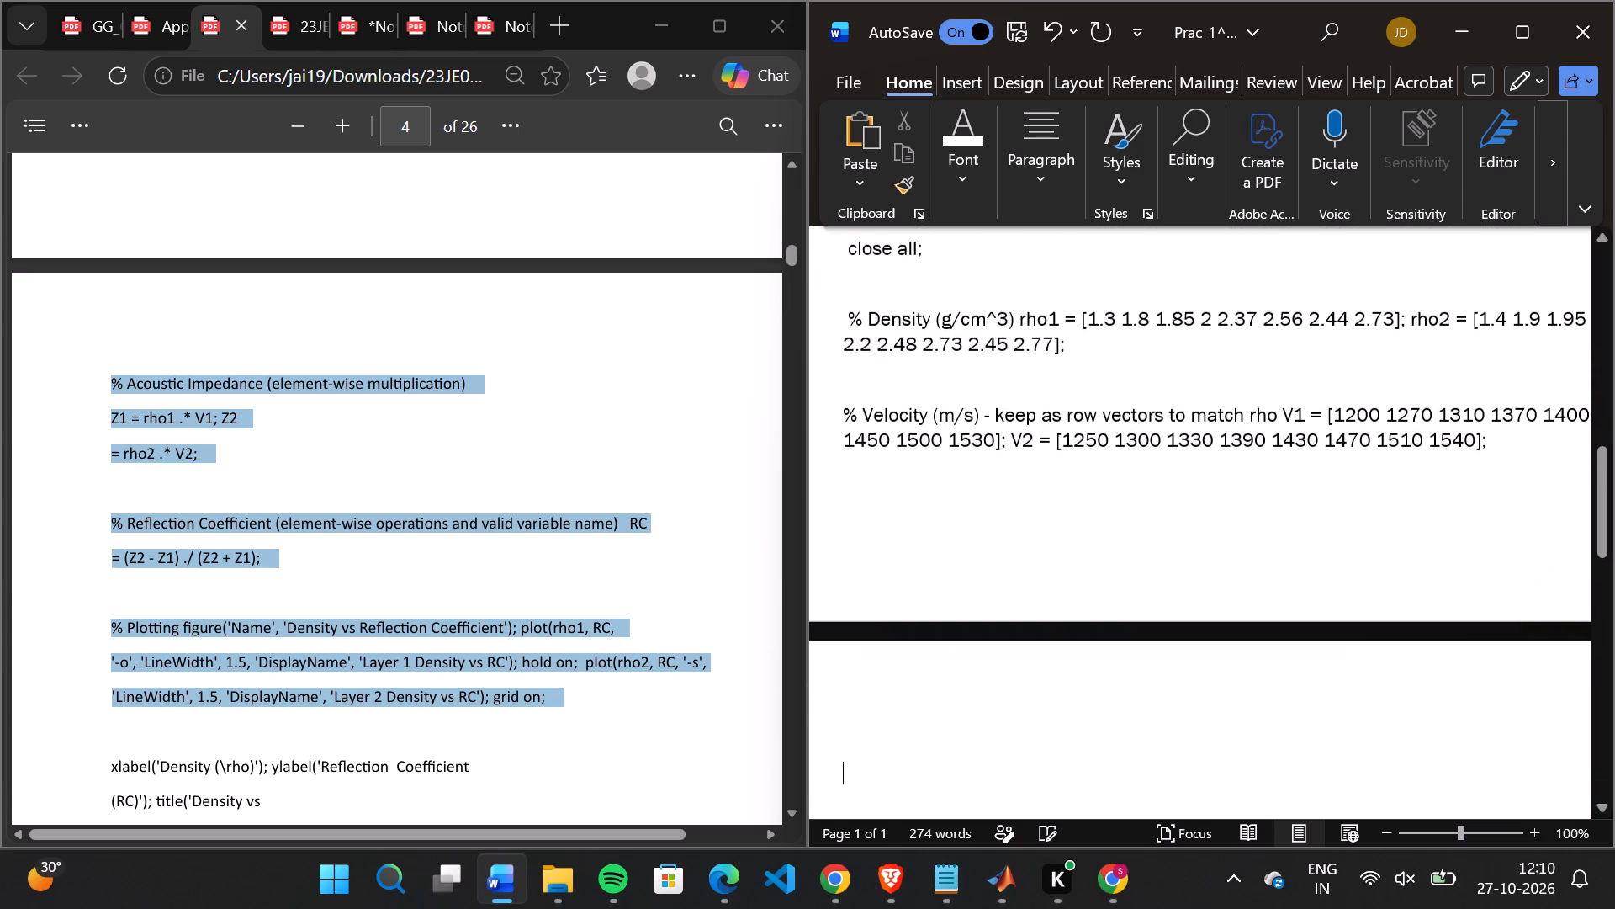
key("ctrl+v")
Break the pasted code after "% Acoustic Impedance (element-wise multiplication)" so the comment stands on its own line.
scroll(1236, 540, "down", 1)
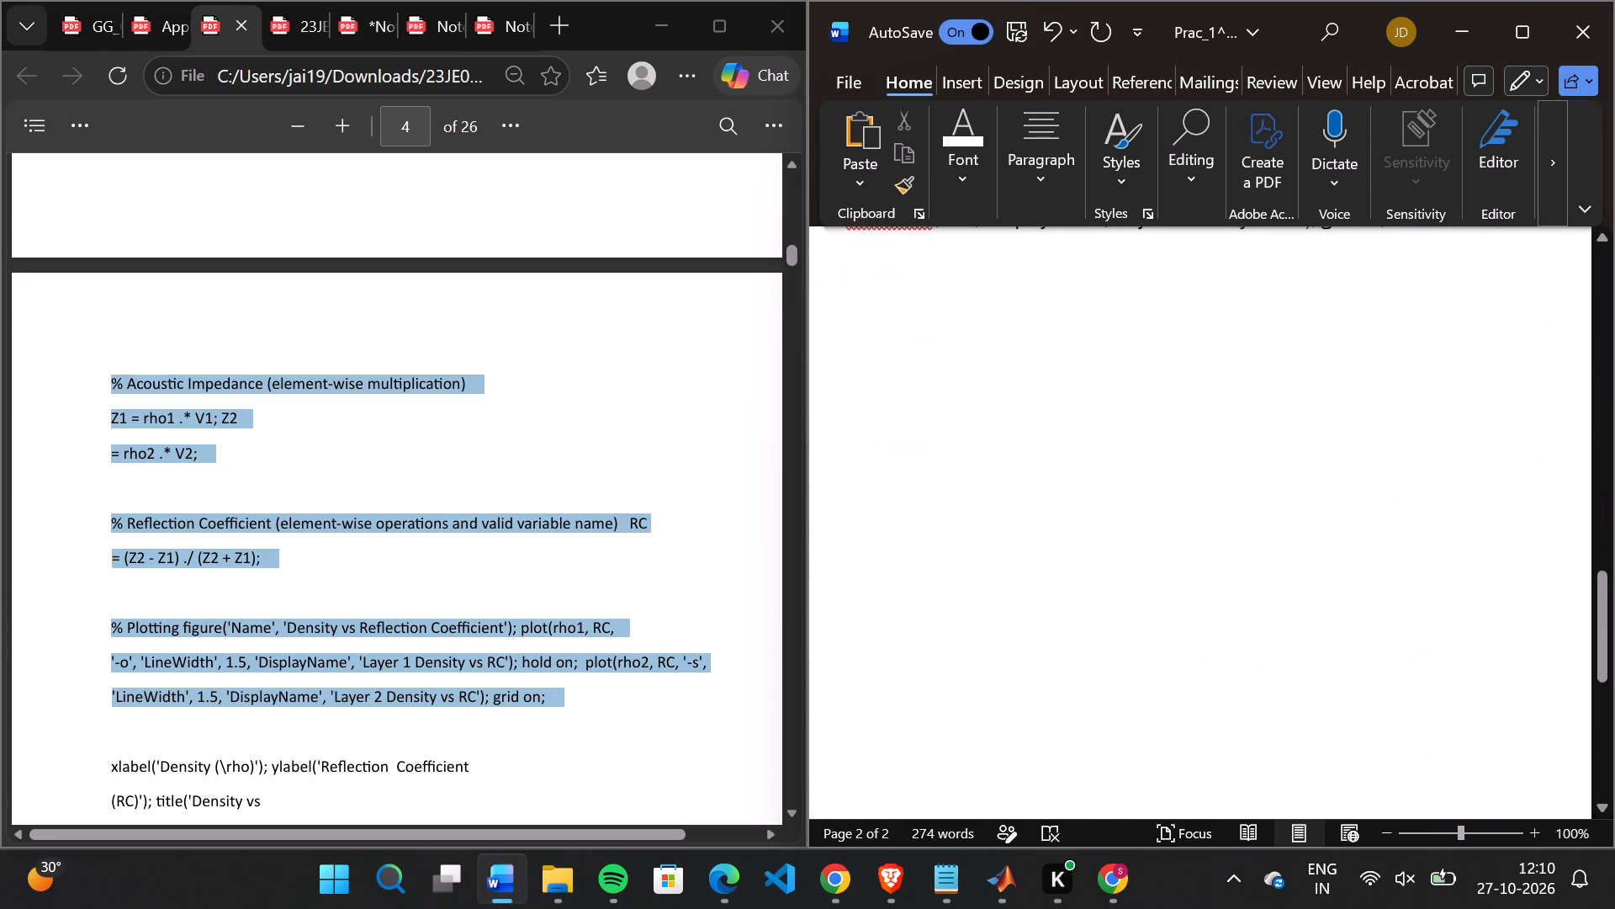
scroll(1218, 826, "up", 1)
scroll(1259, 572, "right", 1)
scroll(1259, 572, "up", 1)
scroll(1259, 572, "right", 1)
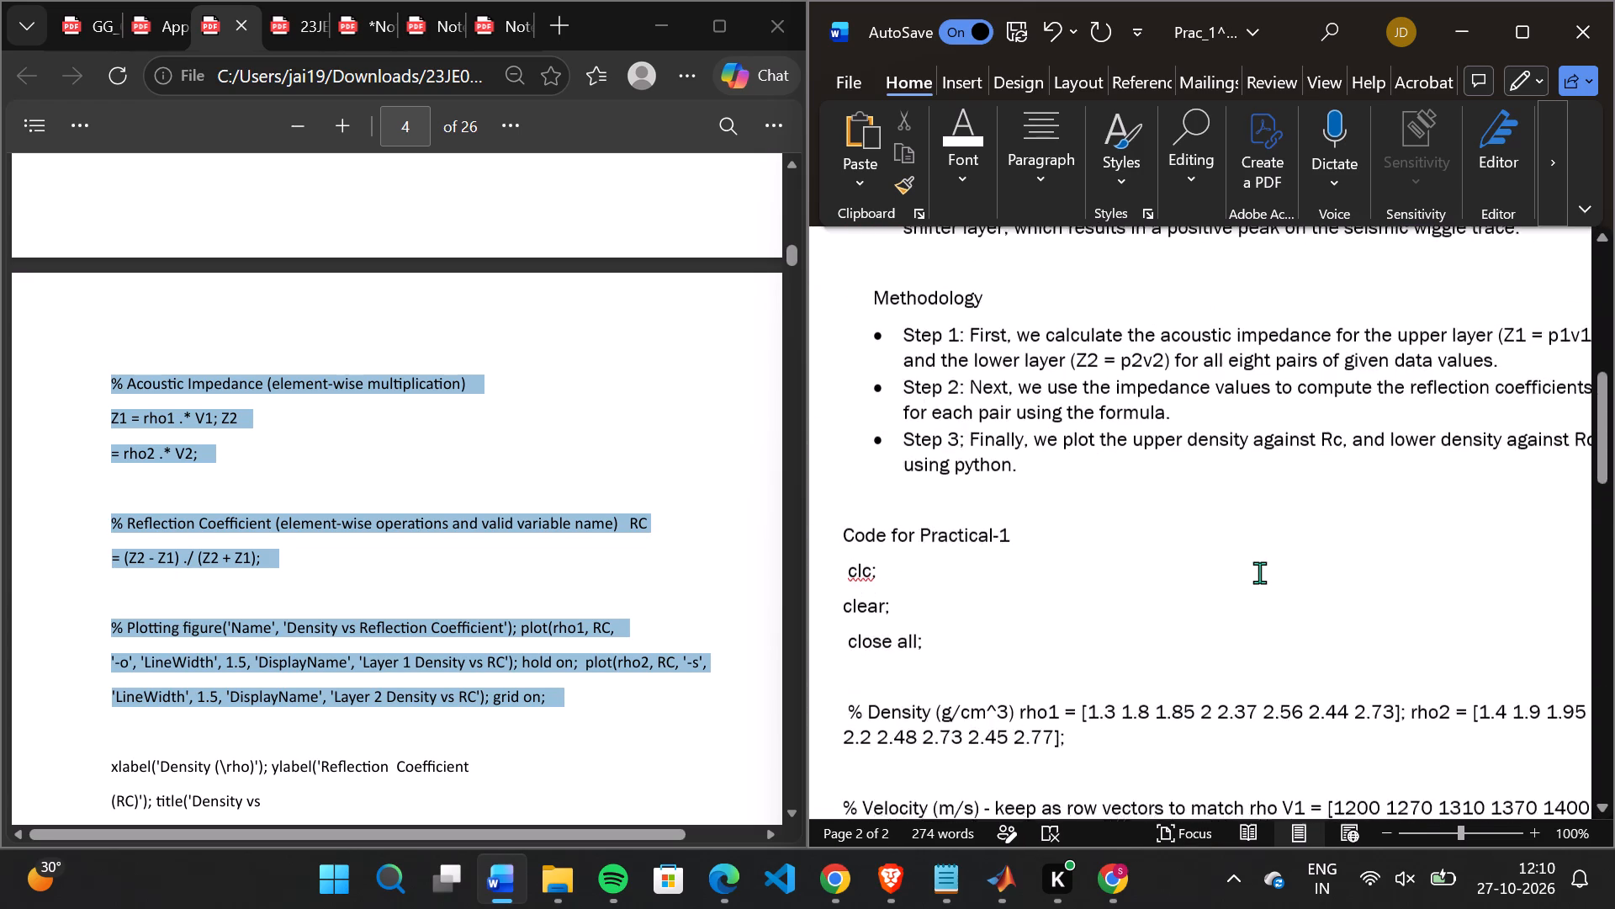
scroll(1259, 572, "right", 1)
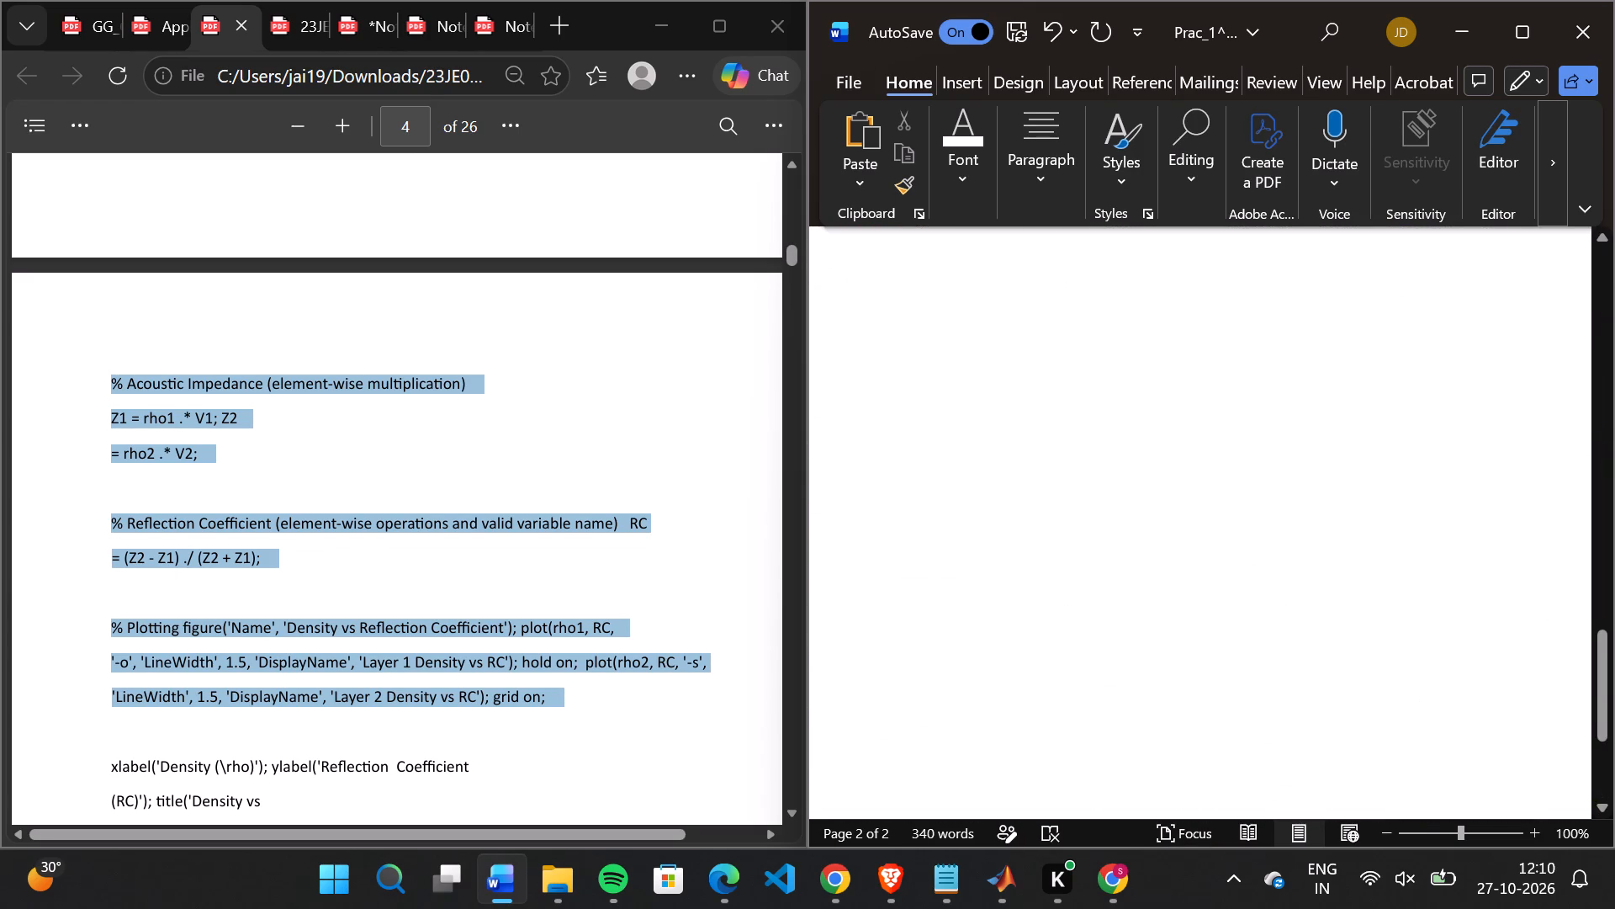
scroll(1259, 572, "up", 2)
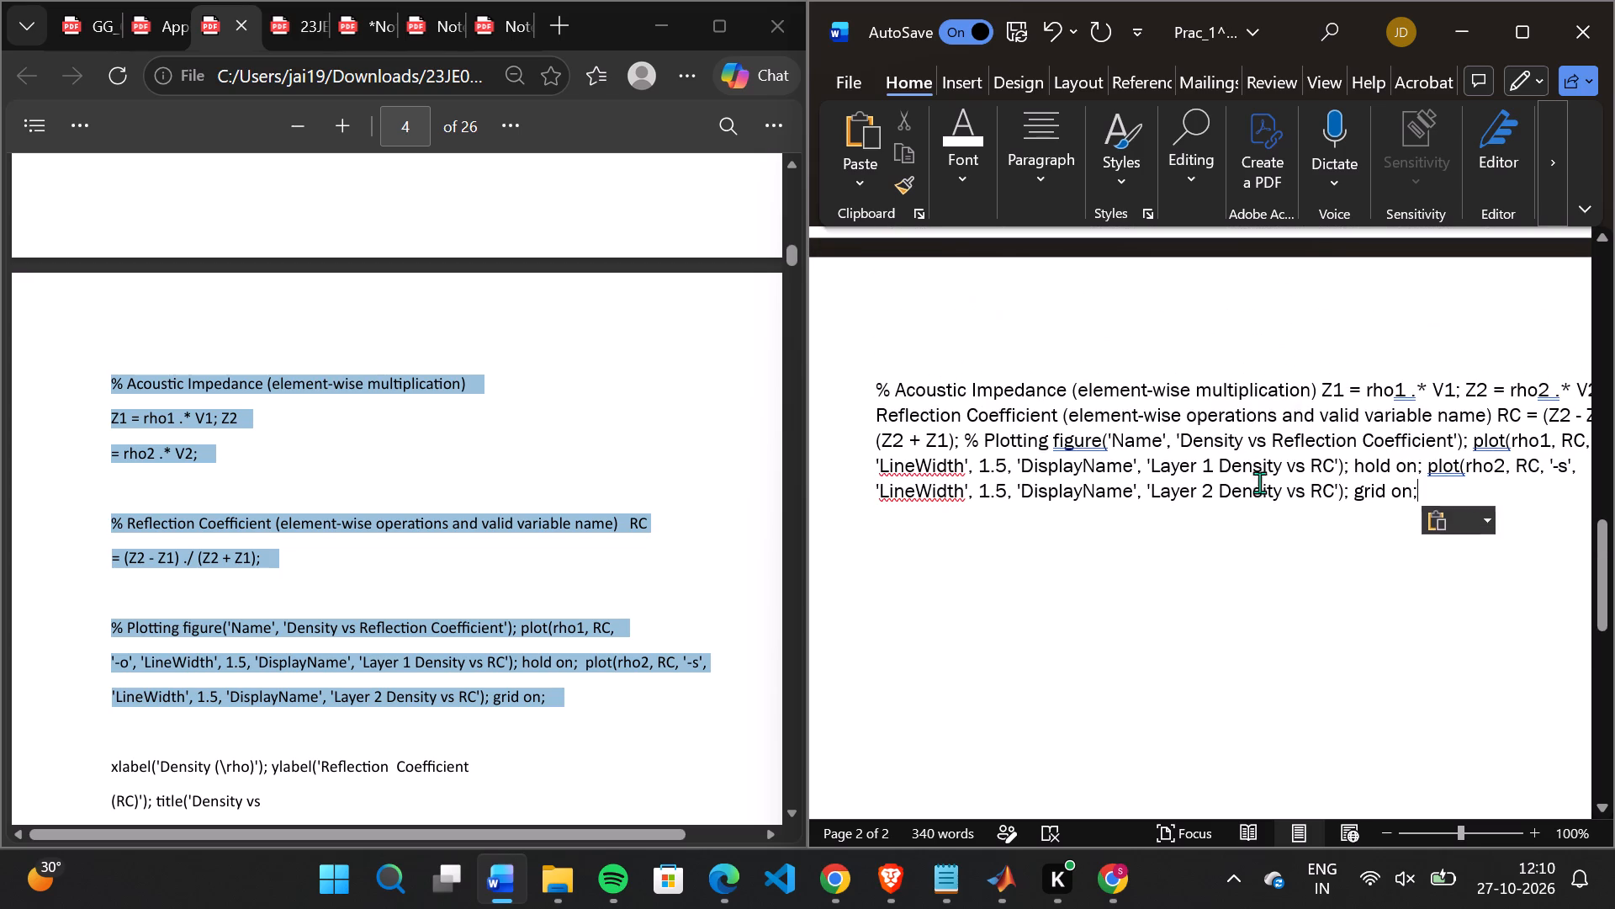
scroll(1279, 392, "left", 1)
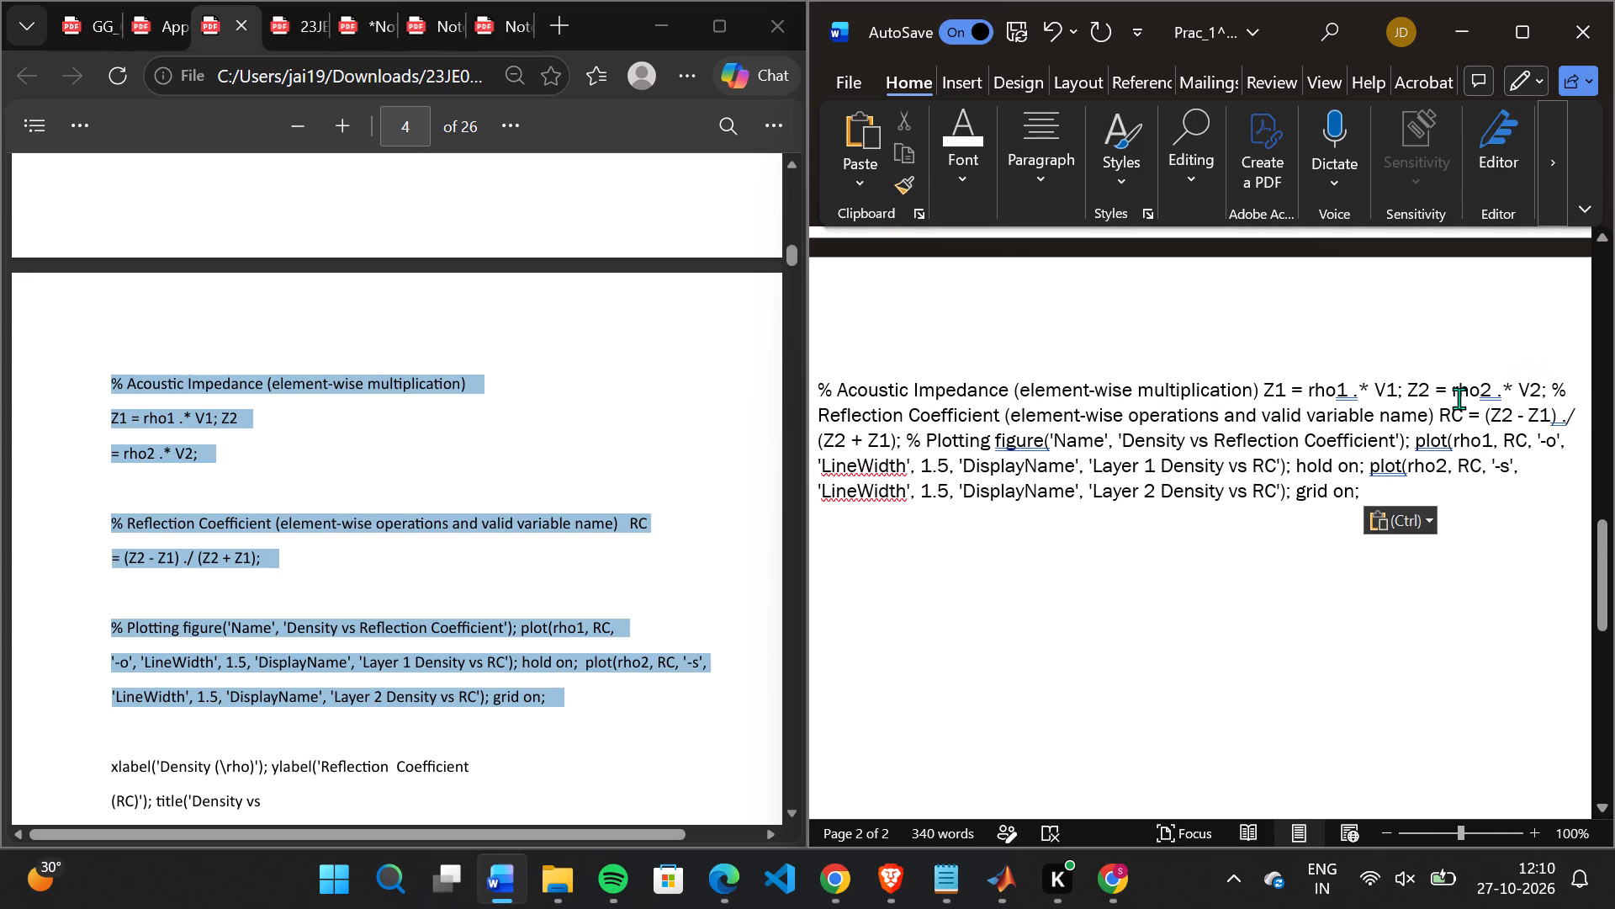
left_click(1256, 392)
key("Return")
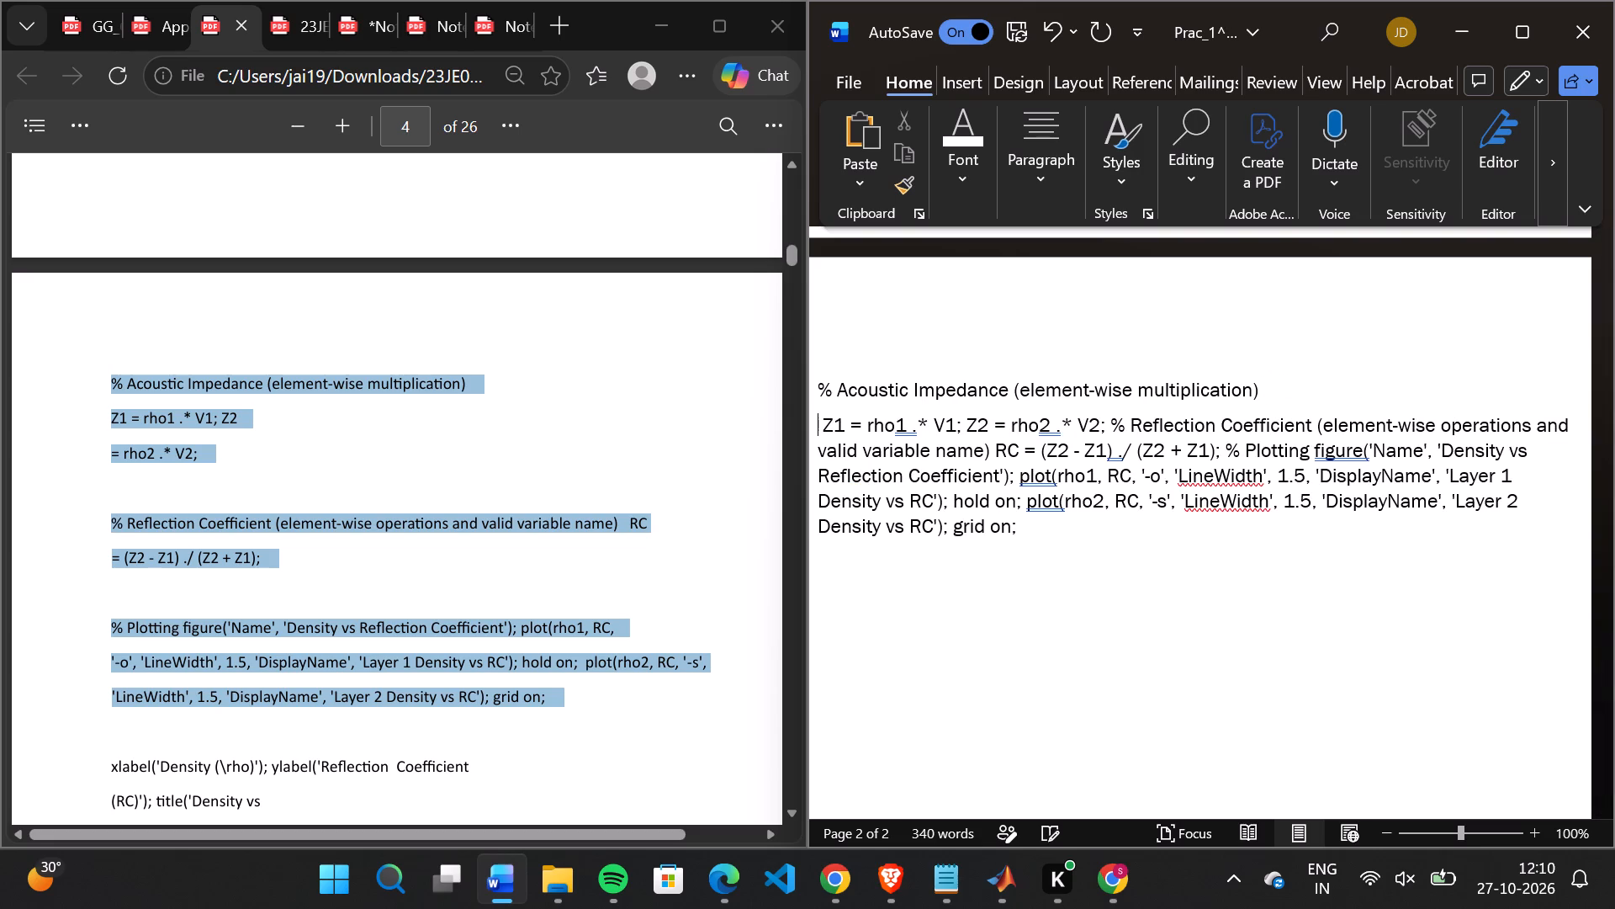
Start a new line at "Z2 = rho2 .* V2;", leaving "Z1 = rho1 .* V1;" on its own line.
key("Right")
key("Right")
key("Right")
key("Right")
key("Right")
key("Right")
key("Right")
key("Right")
key("Right")
key("Right")
key("Right")
key("Right")
key("Right")
key("Right")
key("Right")
key("Right")
key("Right")
key("Right")
key("Right")
key("Right")
key("Right")
key("Right")
key("Right")
key("Right")
key("Right")
key("Right")
key("Right")
key("Left")
key("Left")
key("Left")
key("Left")
key("Left")
key("Left")
key("Left")
key("Left")
key("Left")
key("Return")
Separate the "% Reflection Coefficient" comment from the Z2 line with a blank line.
key("Right")
key("Right")
key("Right")
key("Right")
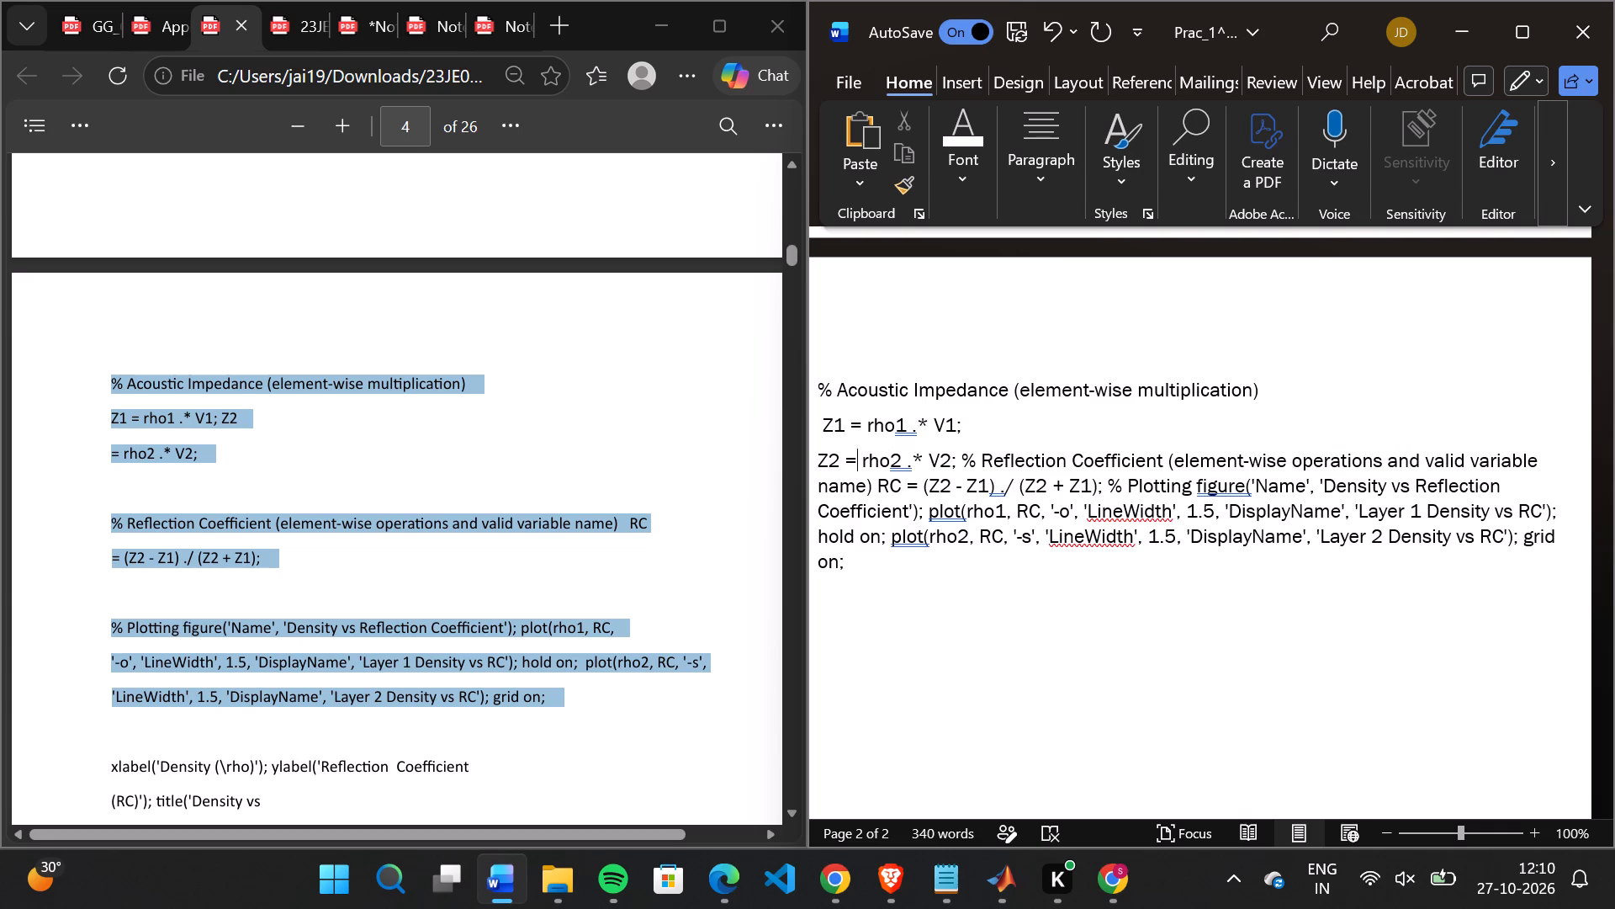
key("Right")
key("Right")
key("Right")
key("Right")
key("Right")
key("Right")
key("Right")
key("Right")
key("Right")
key("Right")
key("Right")
key("Right")
key("Return")
key("Return")
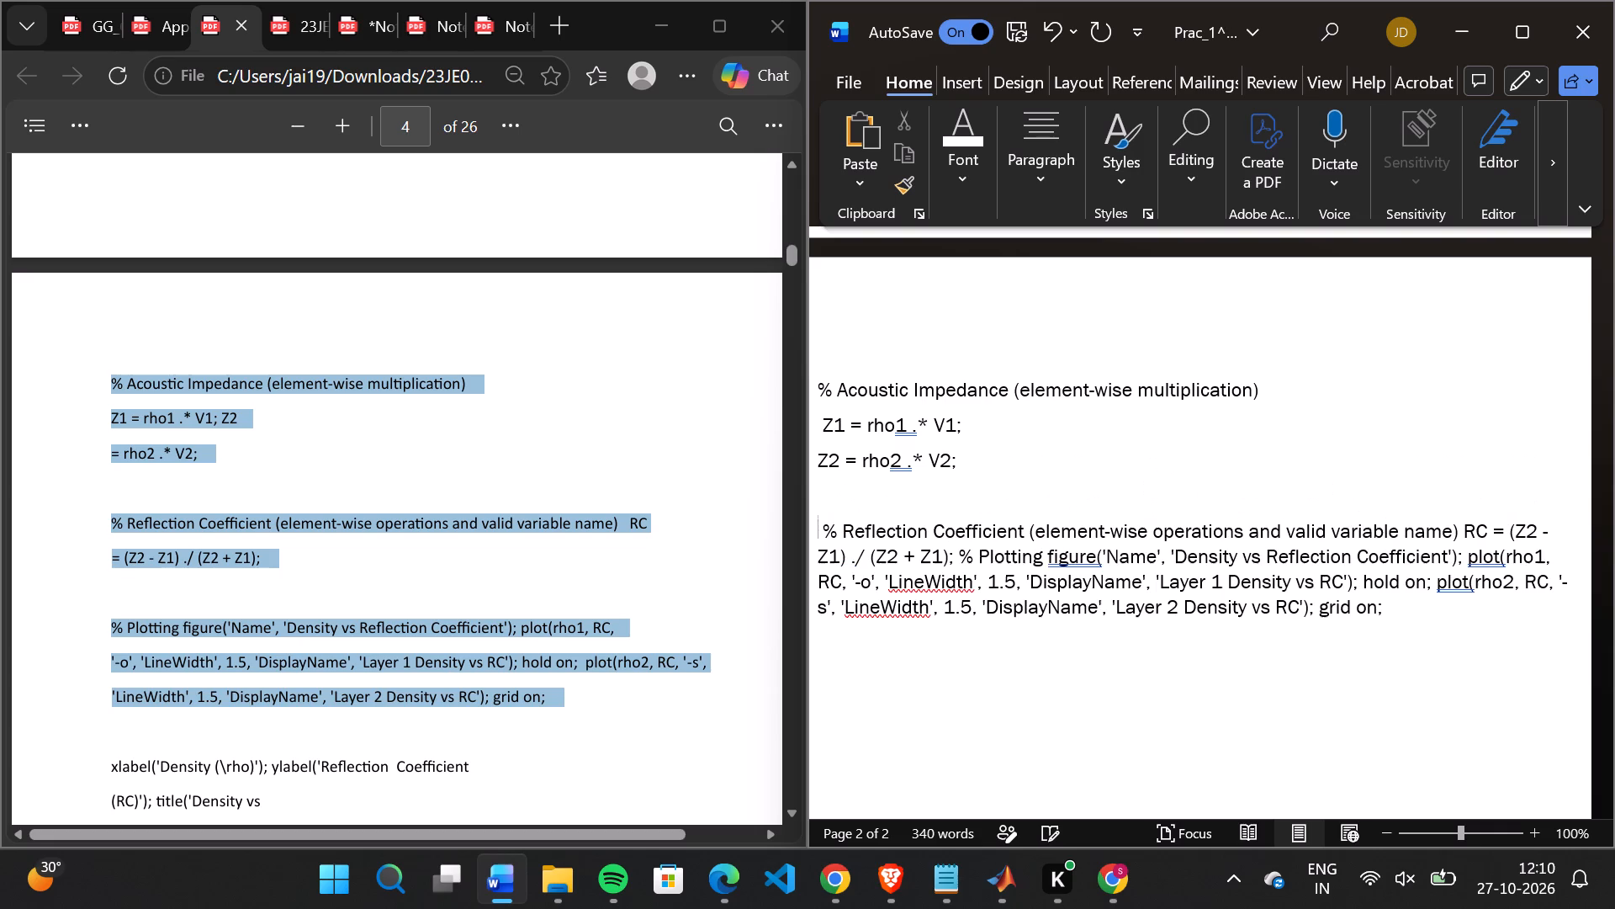
Separate the "% Plotting figure" code from the RC formula with a blank line.
scroll(1333, 524, "right", 1)
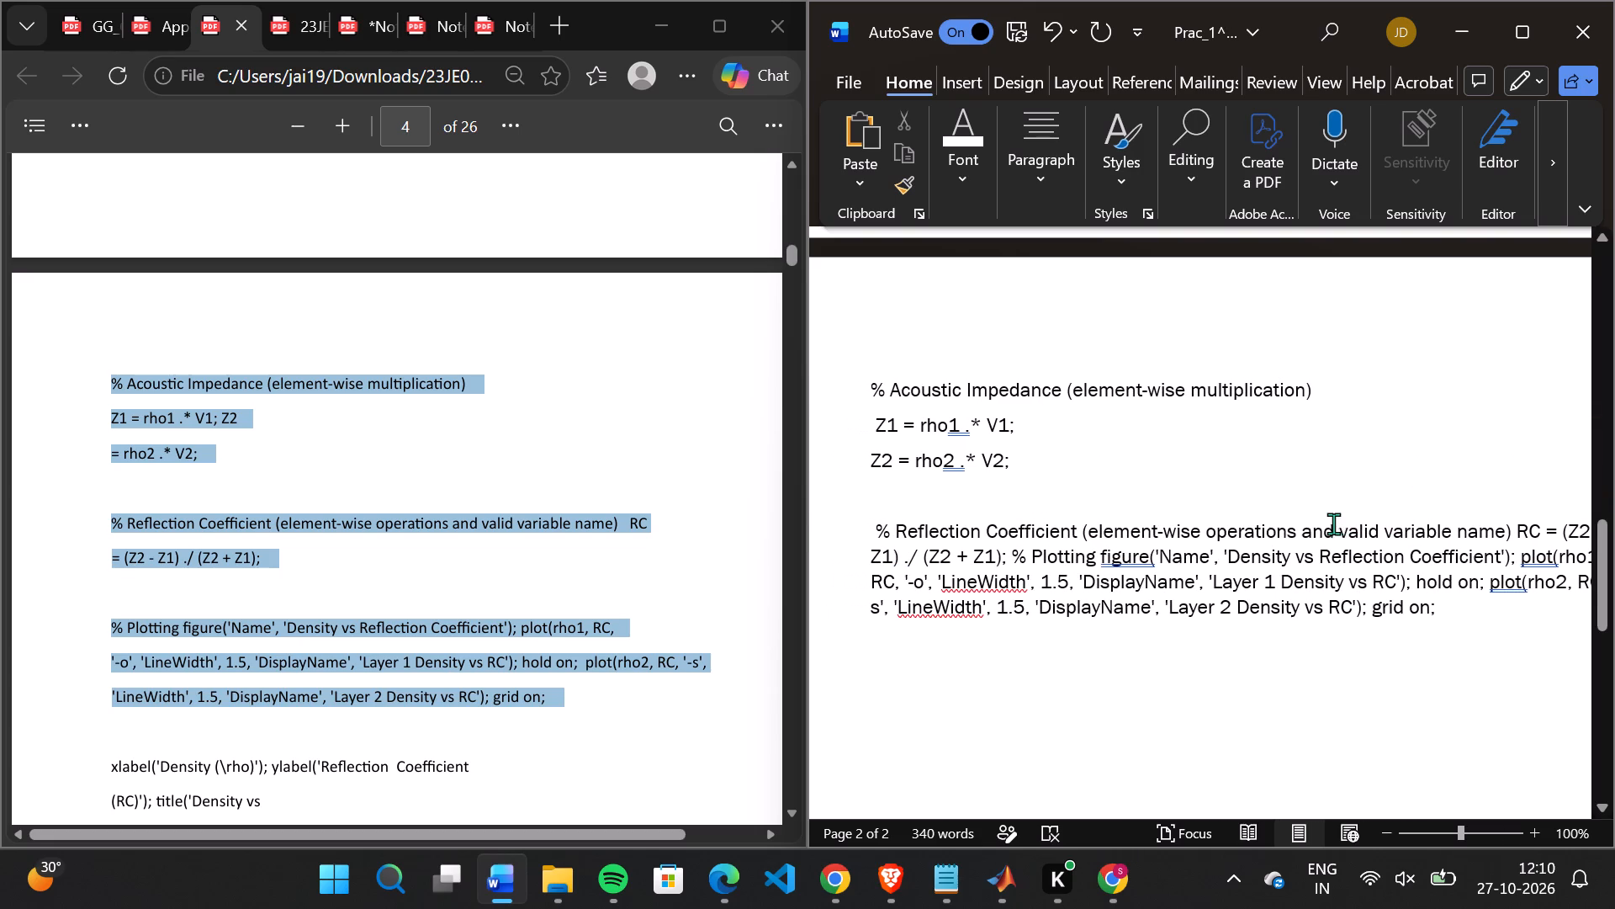
key("Right")
key("Right")
key("Right")
key("Right")
key("Right")
key("Right")
key("Right")
key("Right")
key("Right")
key("Right")
key("Right")
key("Right")
key("Right")
key("Right")
key("Right")
key("Right")
key("Right")
key("Right")
key("Right")
key("Right")
key("Right")
key("Down")
key("Left")
key("Left")
key("Left")
key("Return")
key("Return")
Start a new line at "plot(rho1, RC", separating it from the "% Plotting figure" line.
scroll(1289, 587, "down", 1)
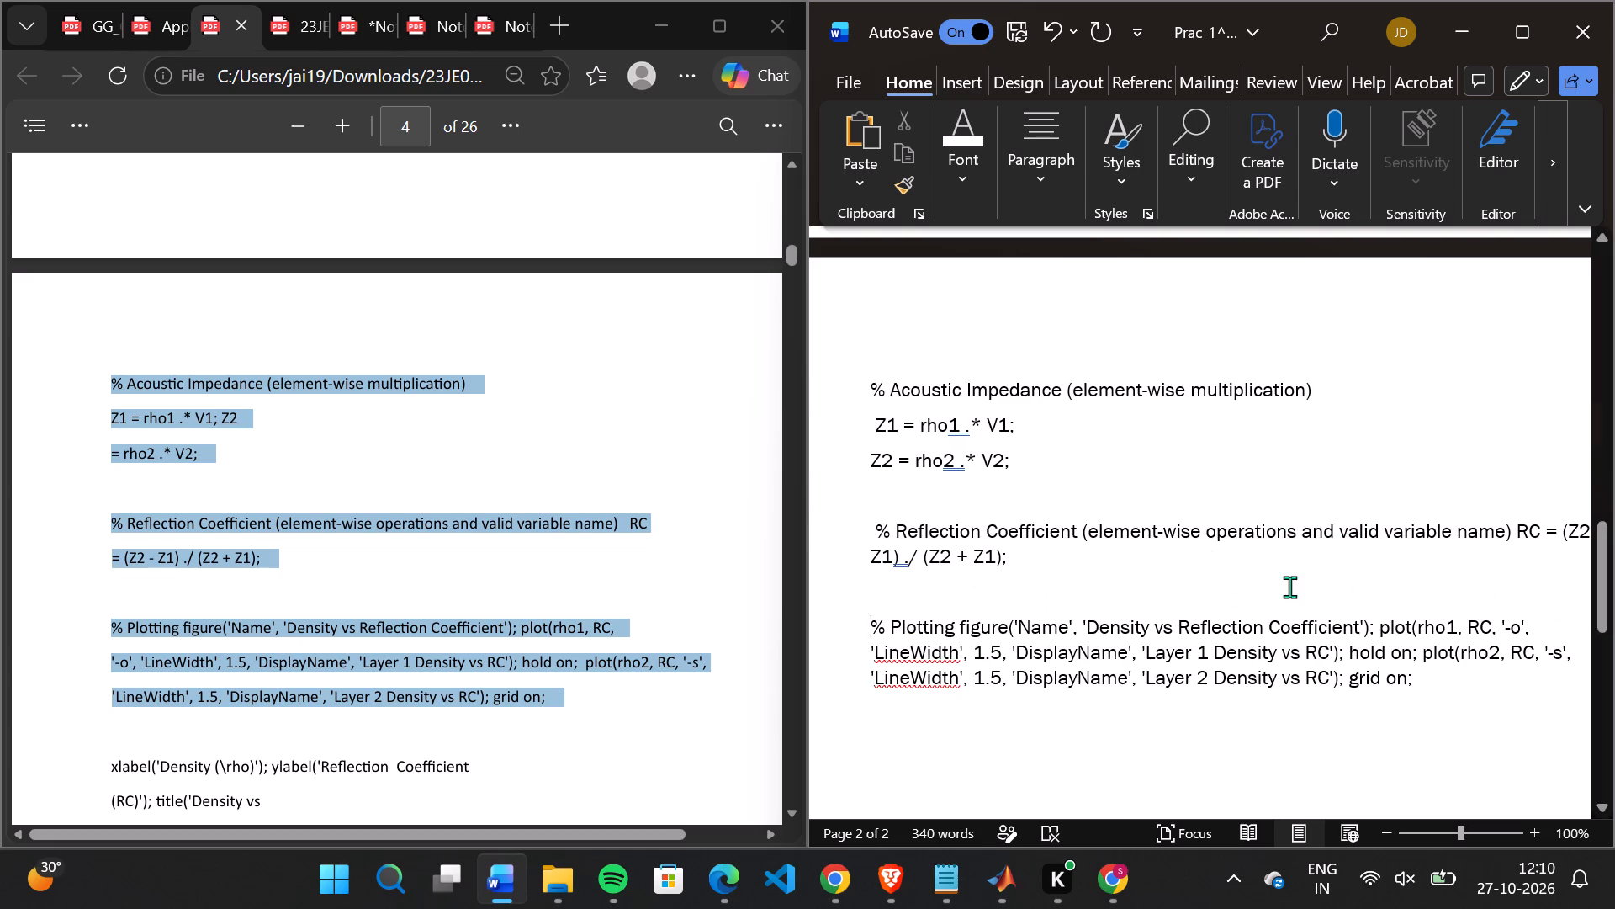
scroll(1289, 587, "down", 1)
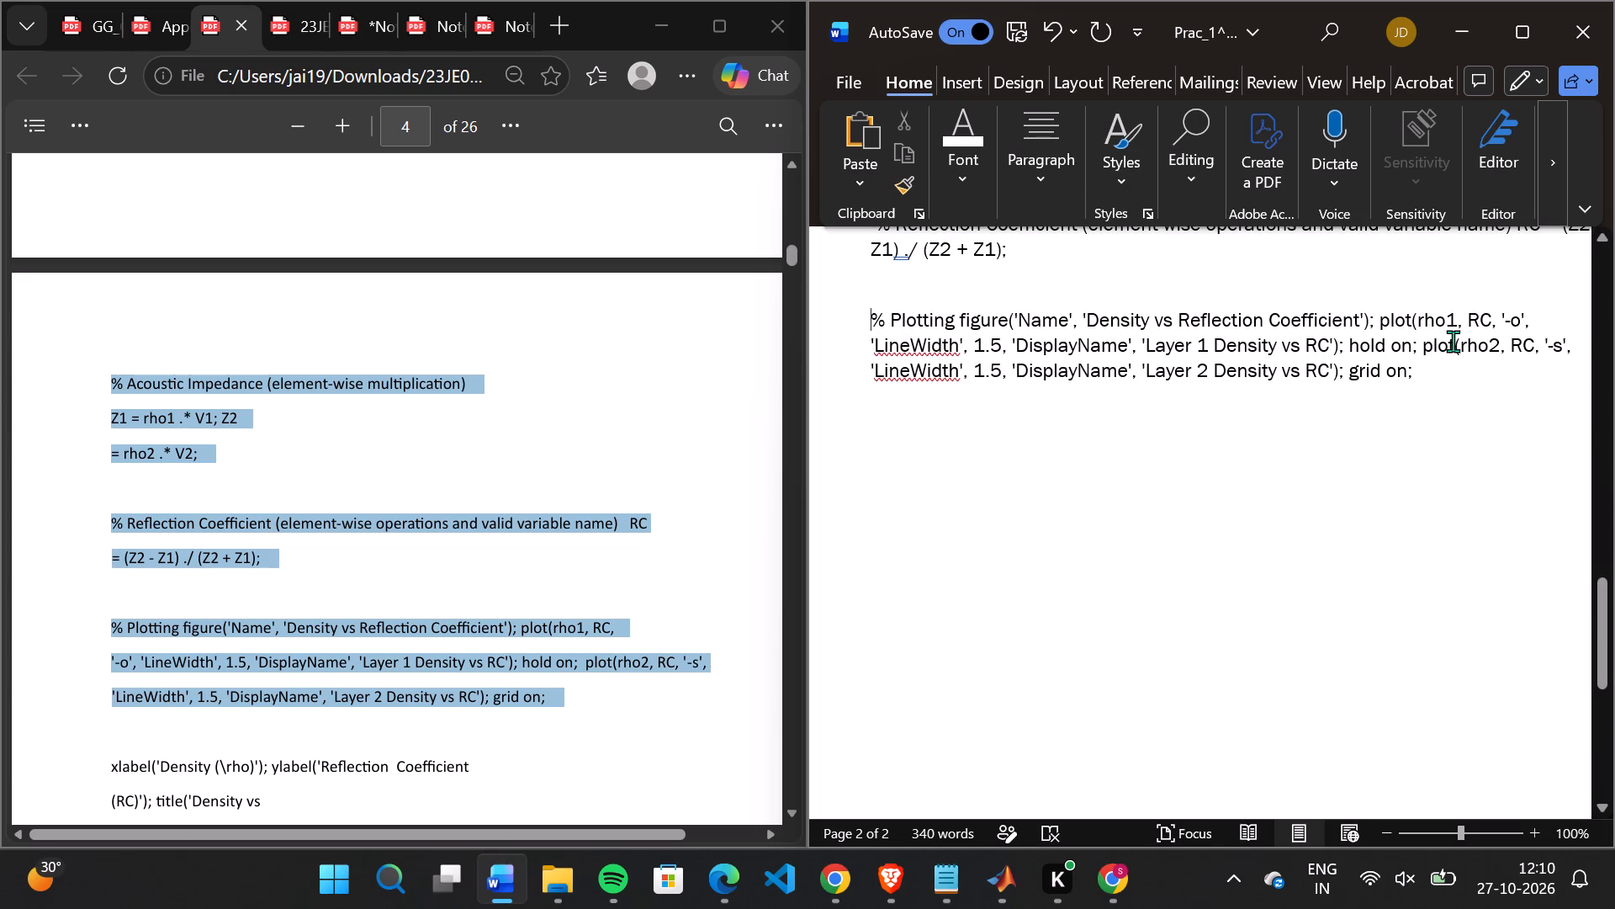
left_click(1379, 321)
key("Return")
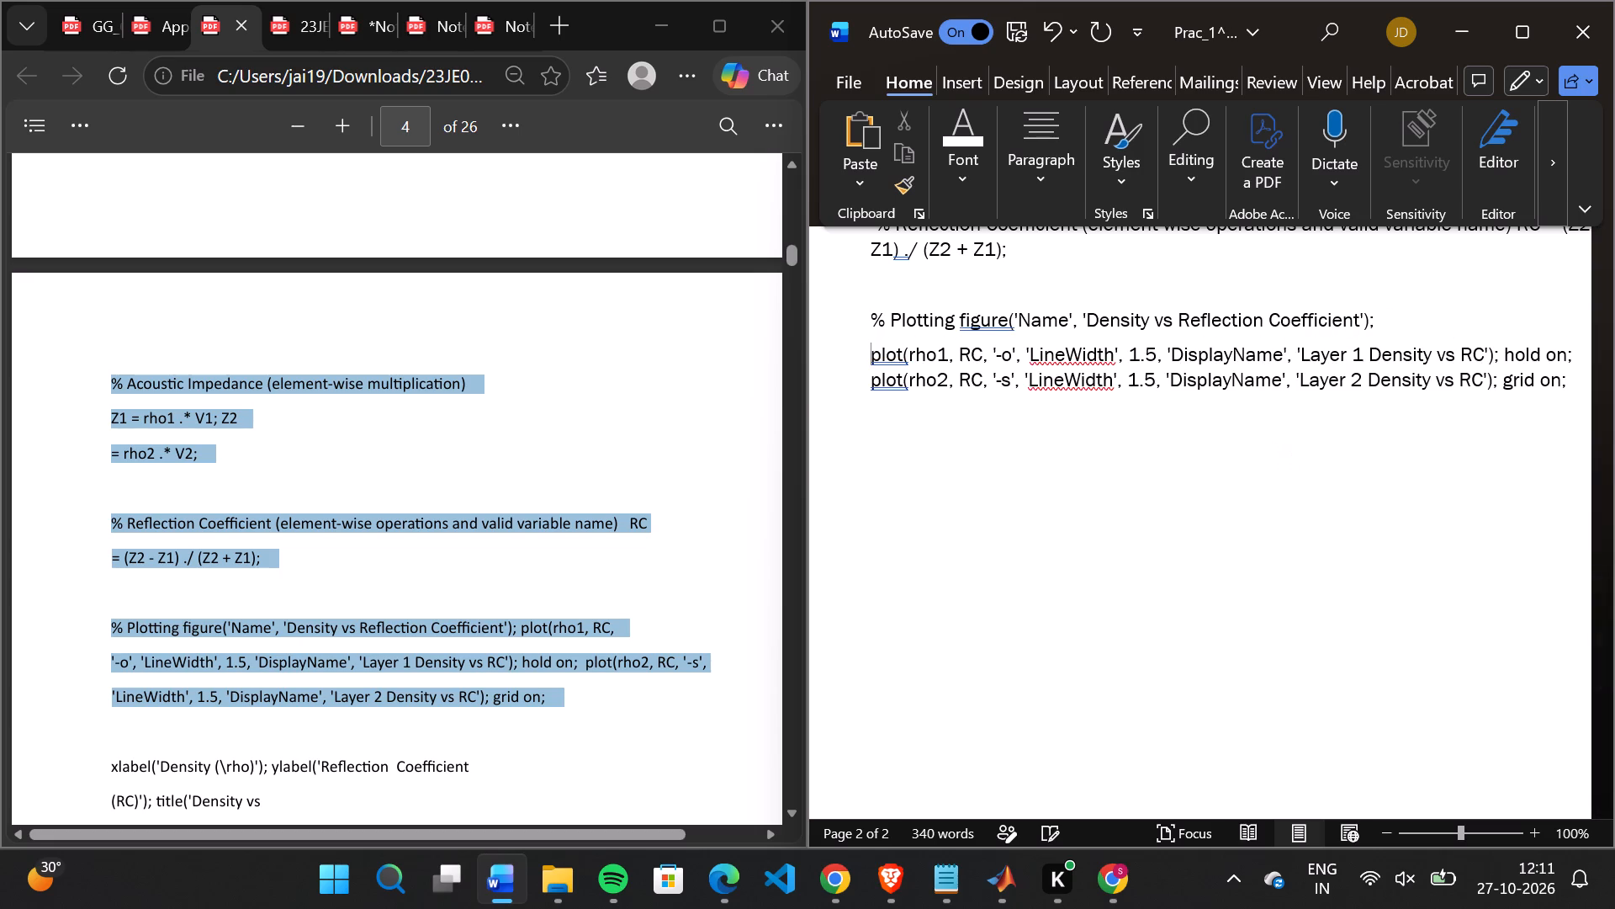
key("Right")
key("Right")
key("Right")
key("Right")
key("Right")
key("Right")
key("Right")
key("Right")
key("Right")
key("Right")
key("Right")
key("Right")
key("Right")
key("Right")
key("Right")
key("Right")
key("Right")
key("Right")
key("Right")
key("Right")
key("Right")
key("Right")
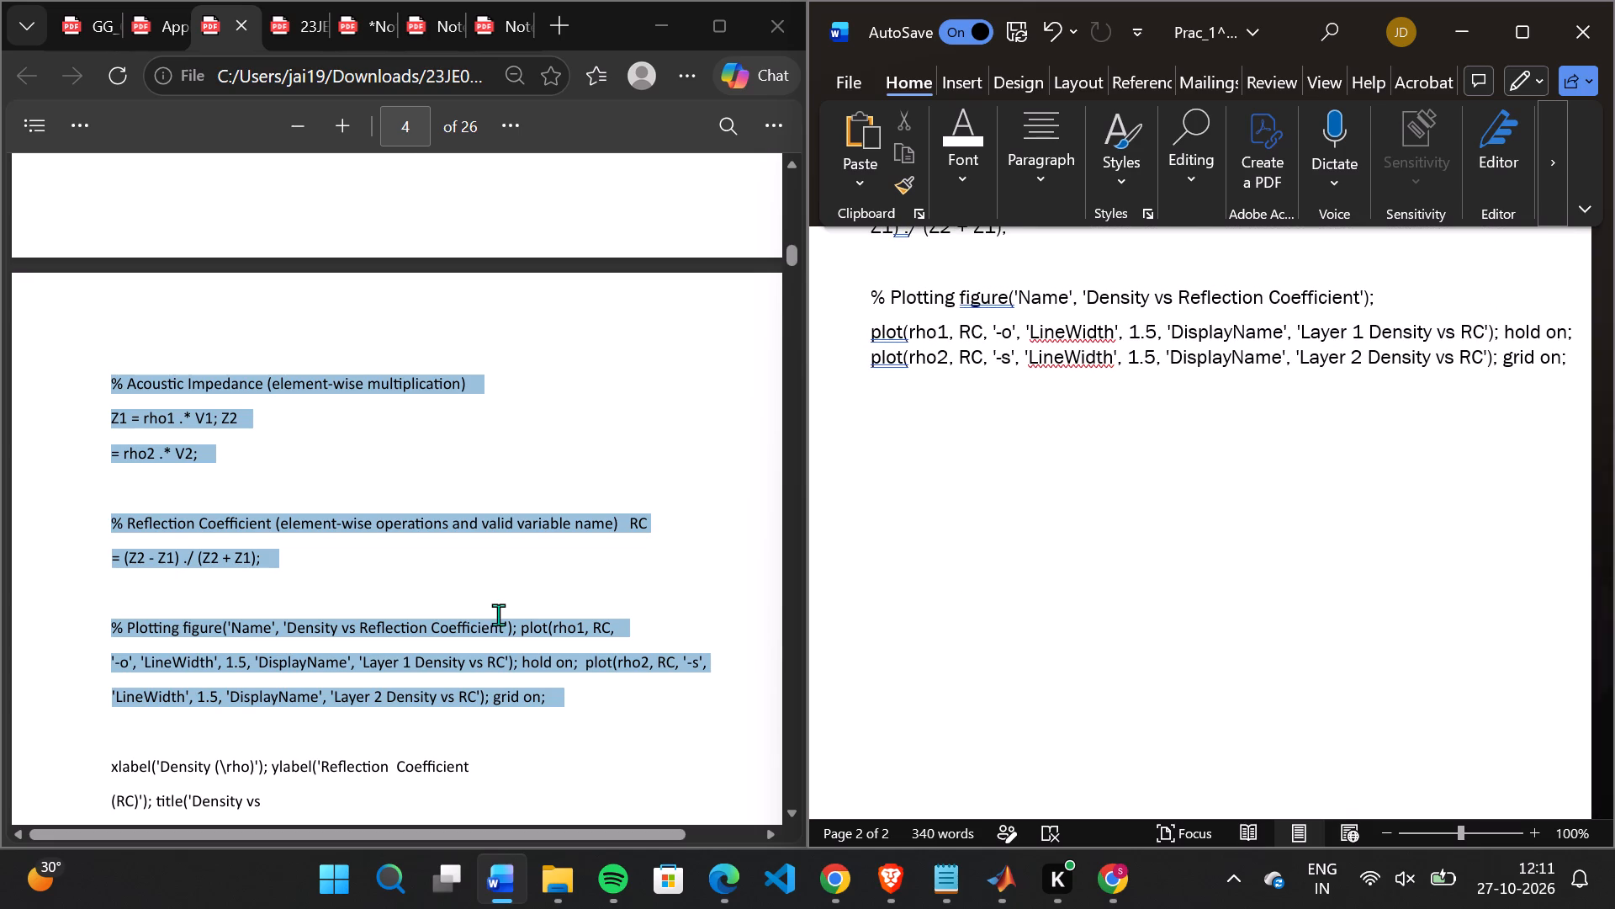
Copy the xlabel, ylabel, title and legend code from the report PDF into the Word document, one blank line below the plot code.
scroll(498, 614, "down", 3)
left_click_drag(107, 502, 182, 614)
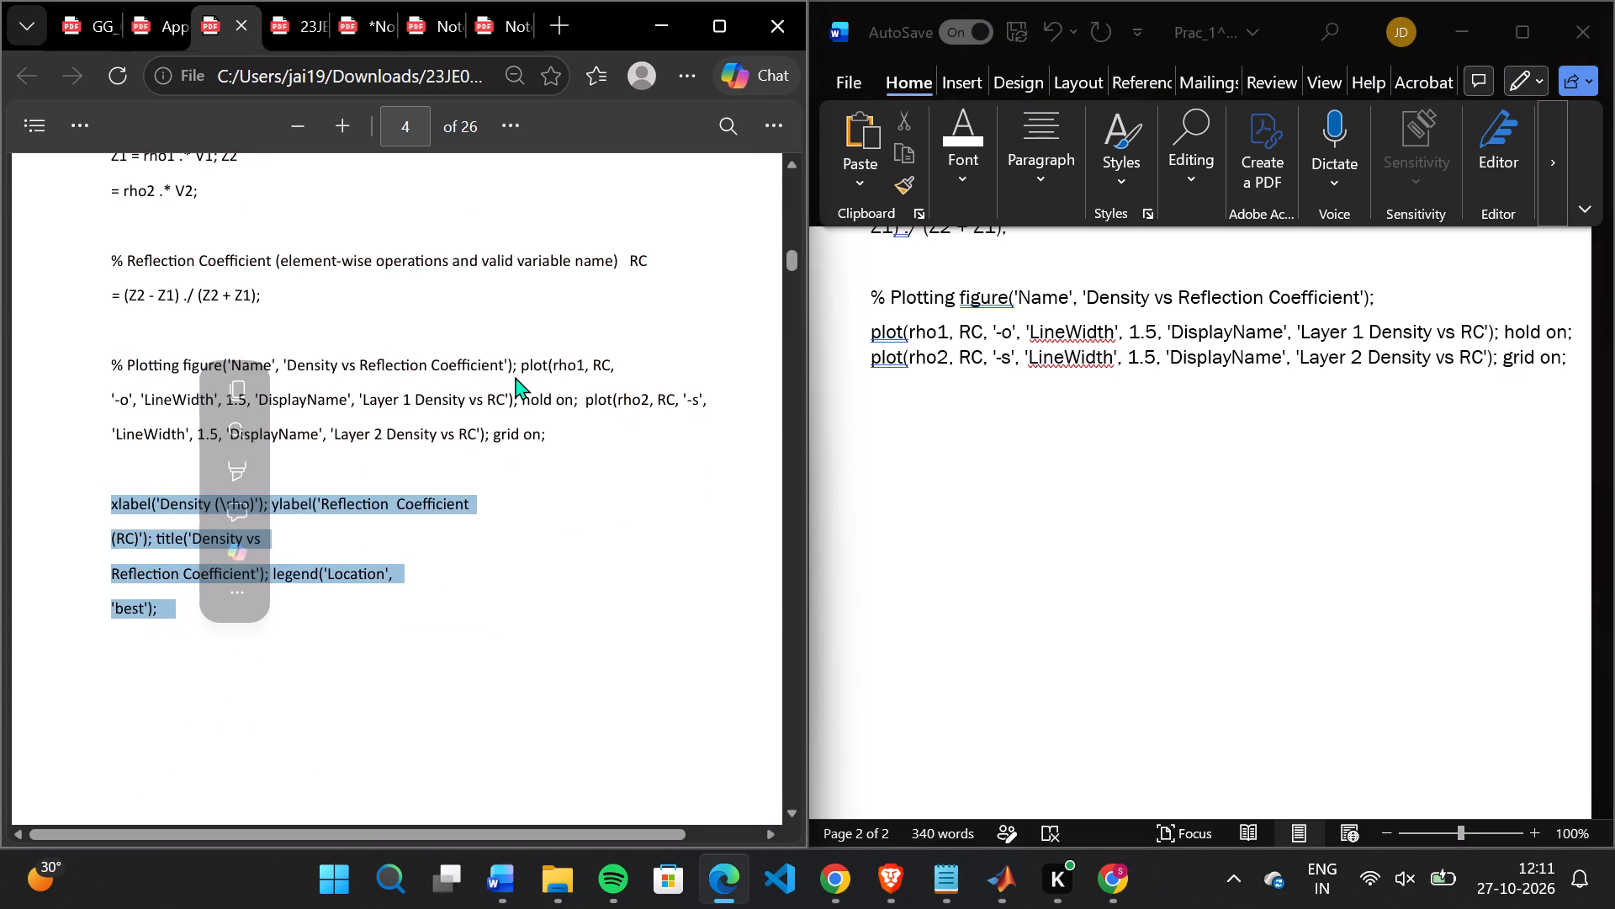
key("ctrl+c")
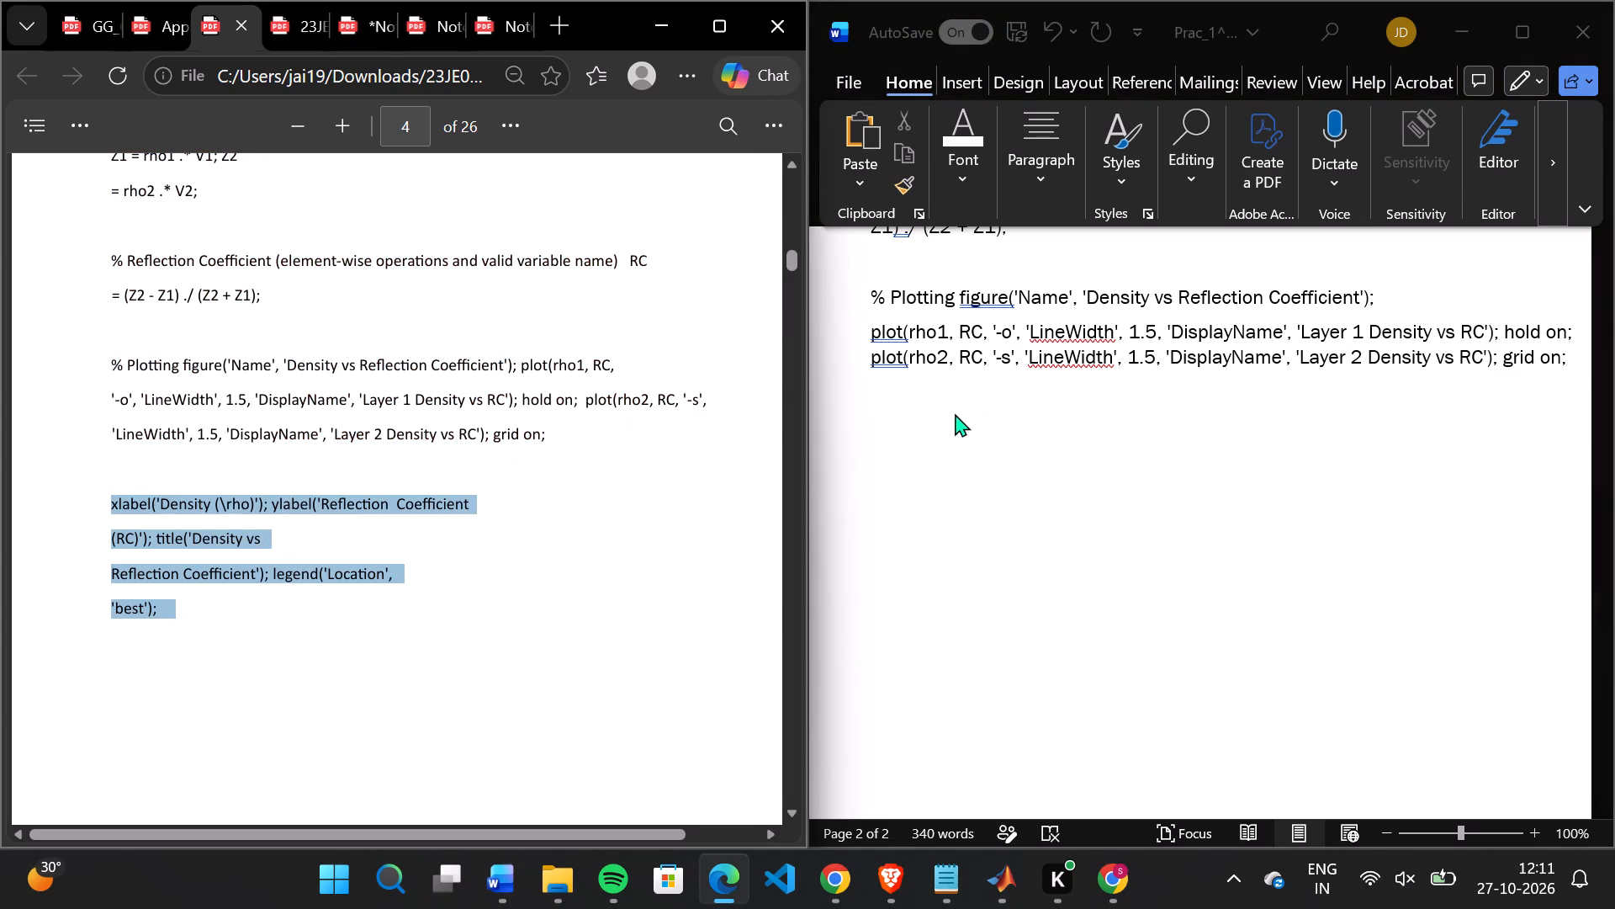
left_click(866, 432)
left_click(882, 417)
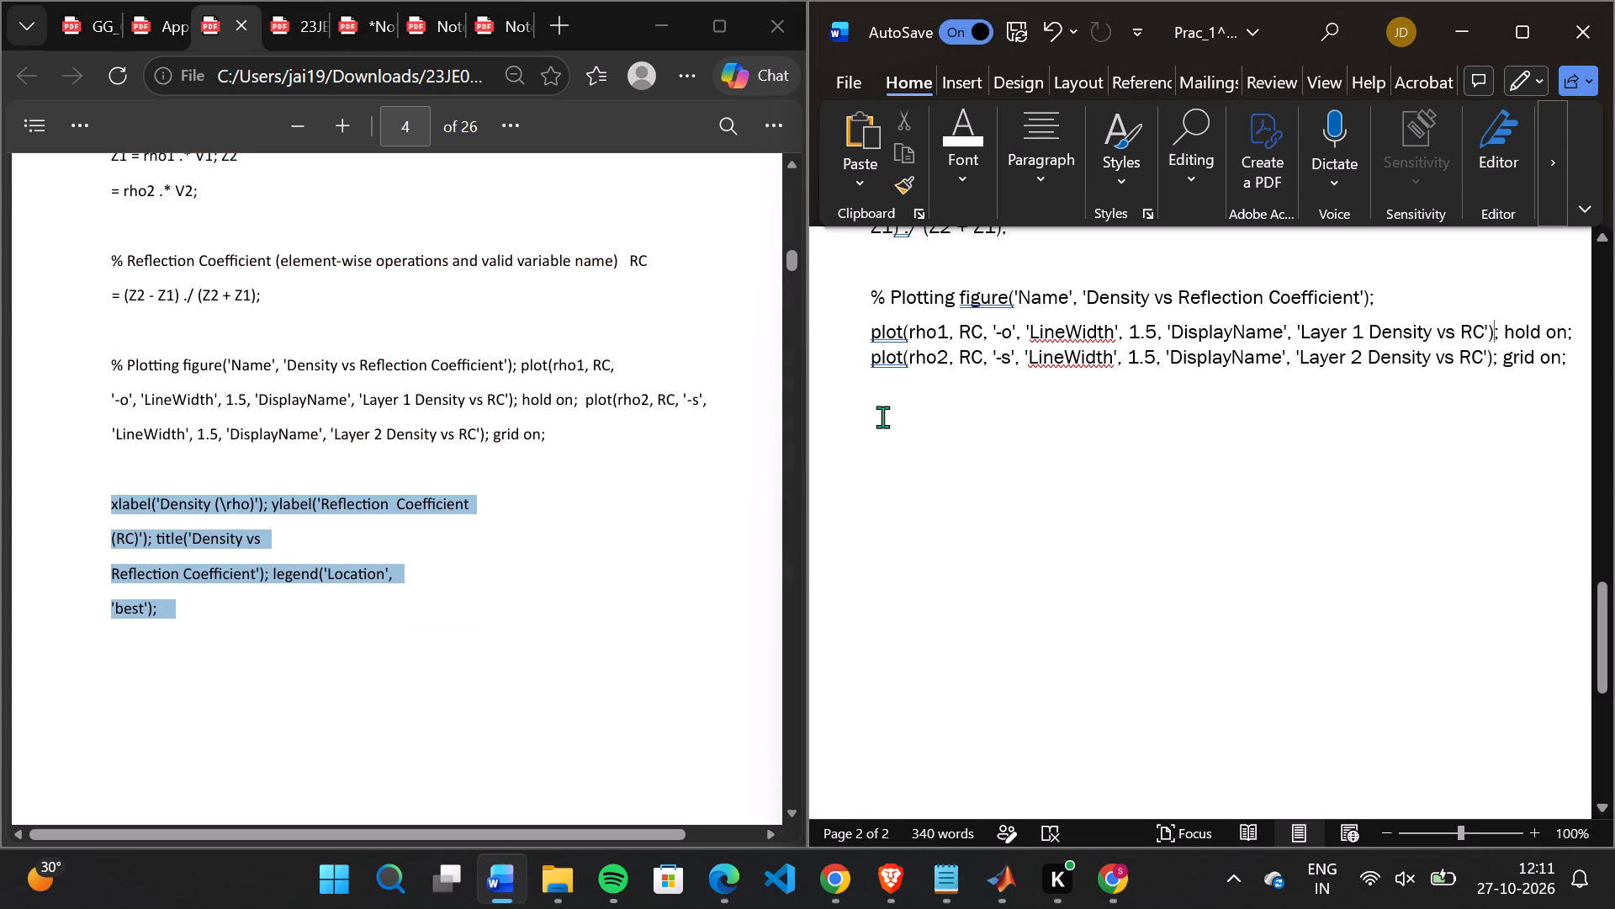
left_click(932, 643)
key("Return")
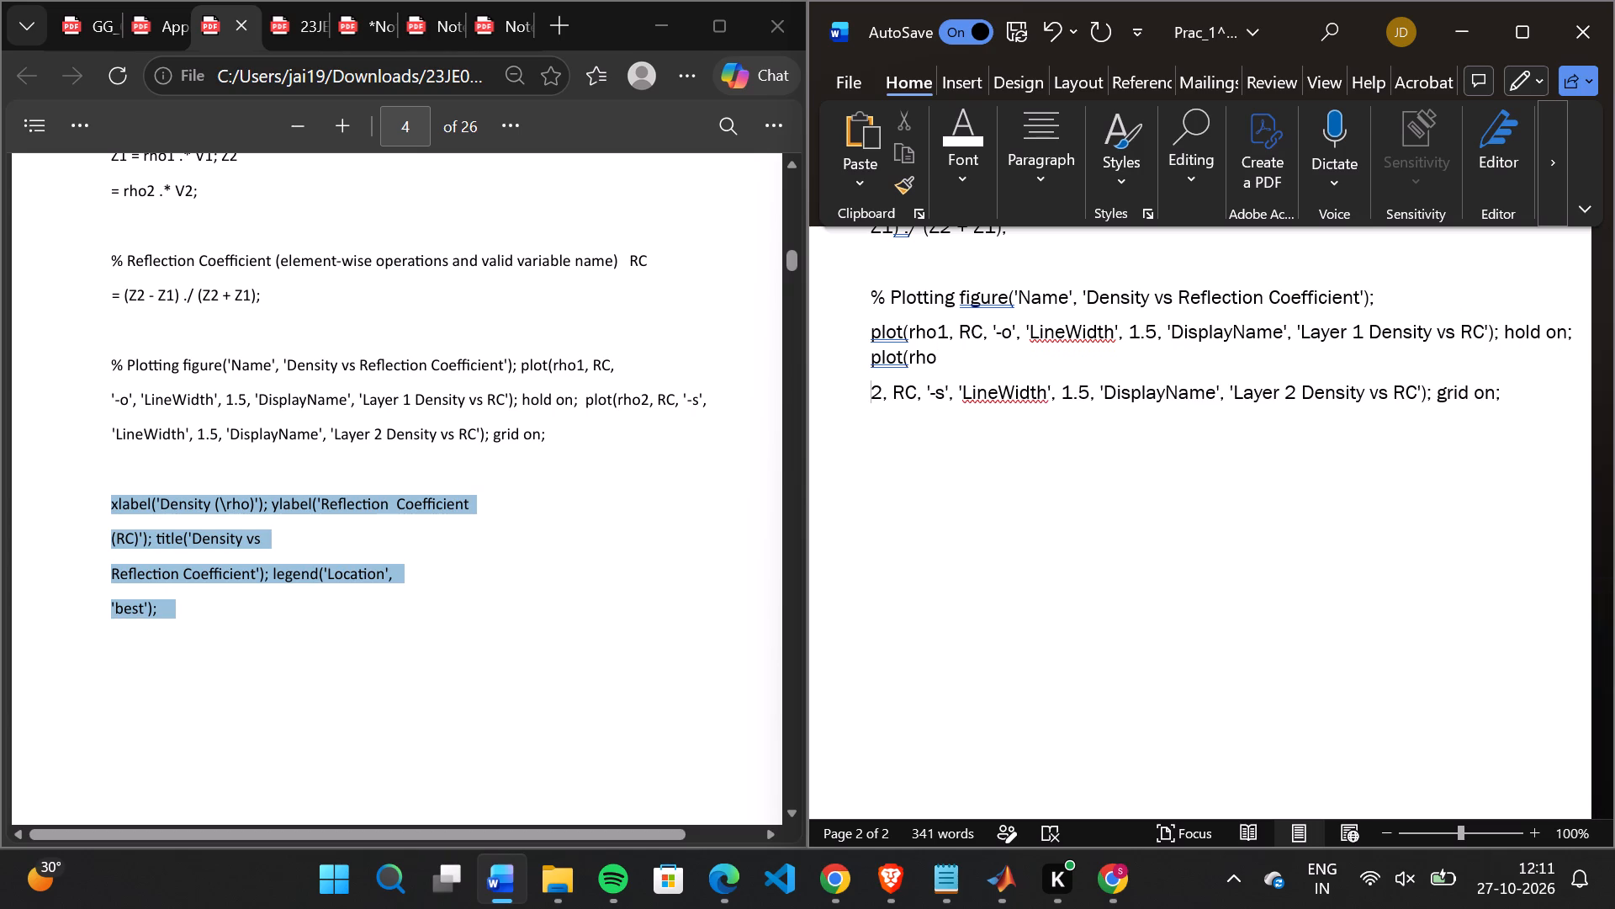
key("BackSpace")
key("End")
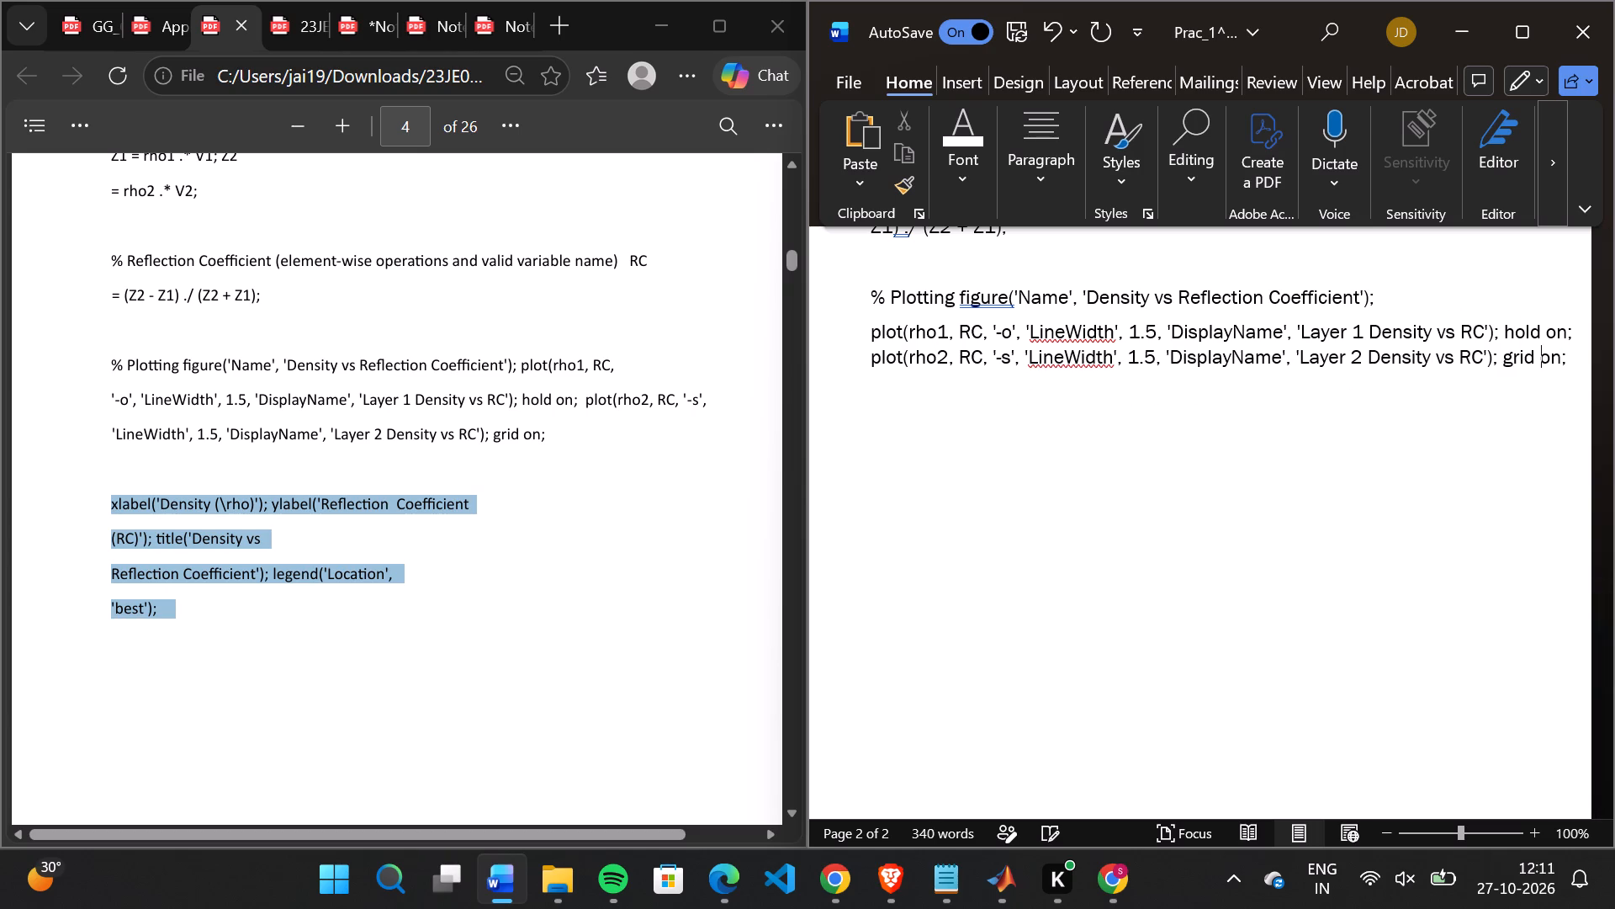
key("Return")
key("Return")
key("ctrl+v")
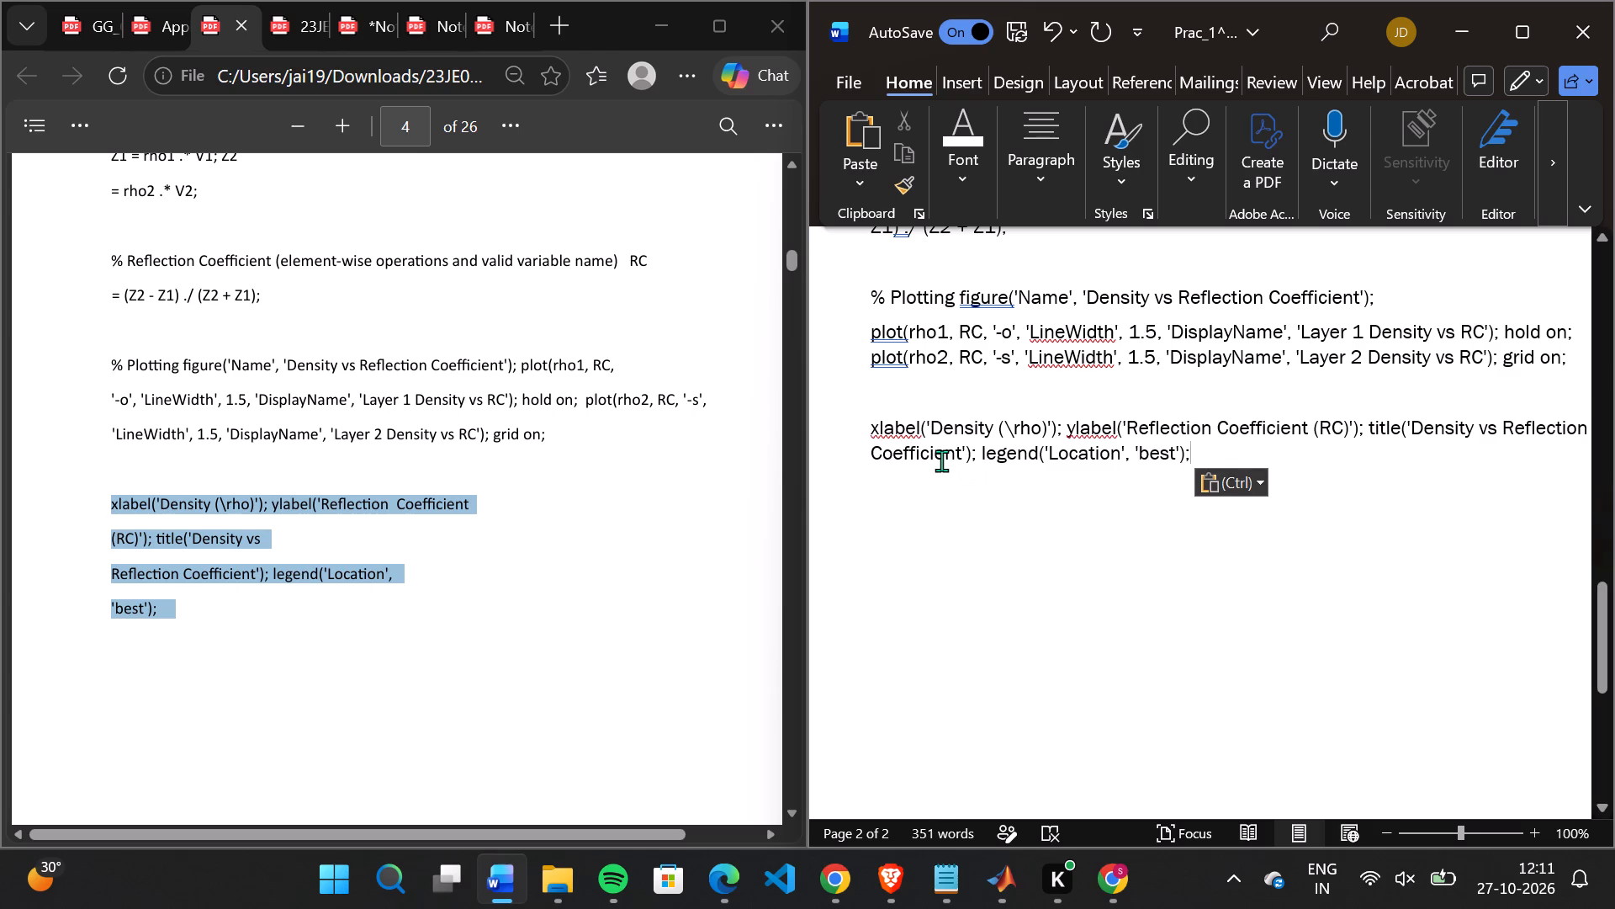
Put the "title('Density vs Reflection Coefficient');" and "legend('Location', 'best');" statements on their own lines.
left_click(1371, 423)
key("Return")
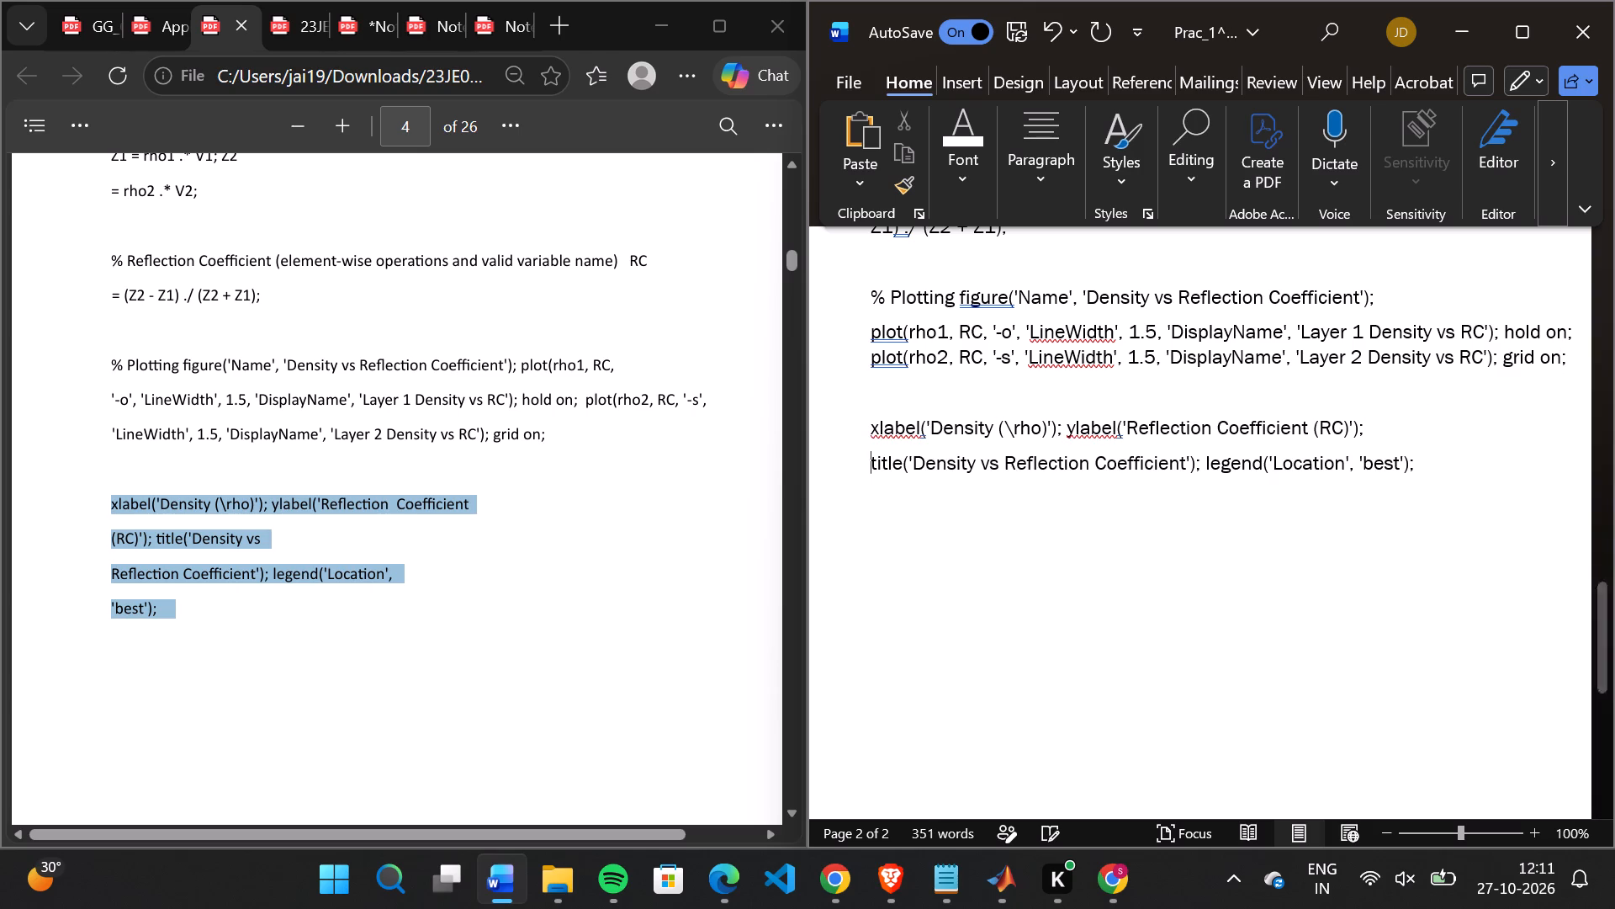
left_click(1204, 466)
key("Return")
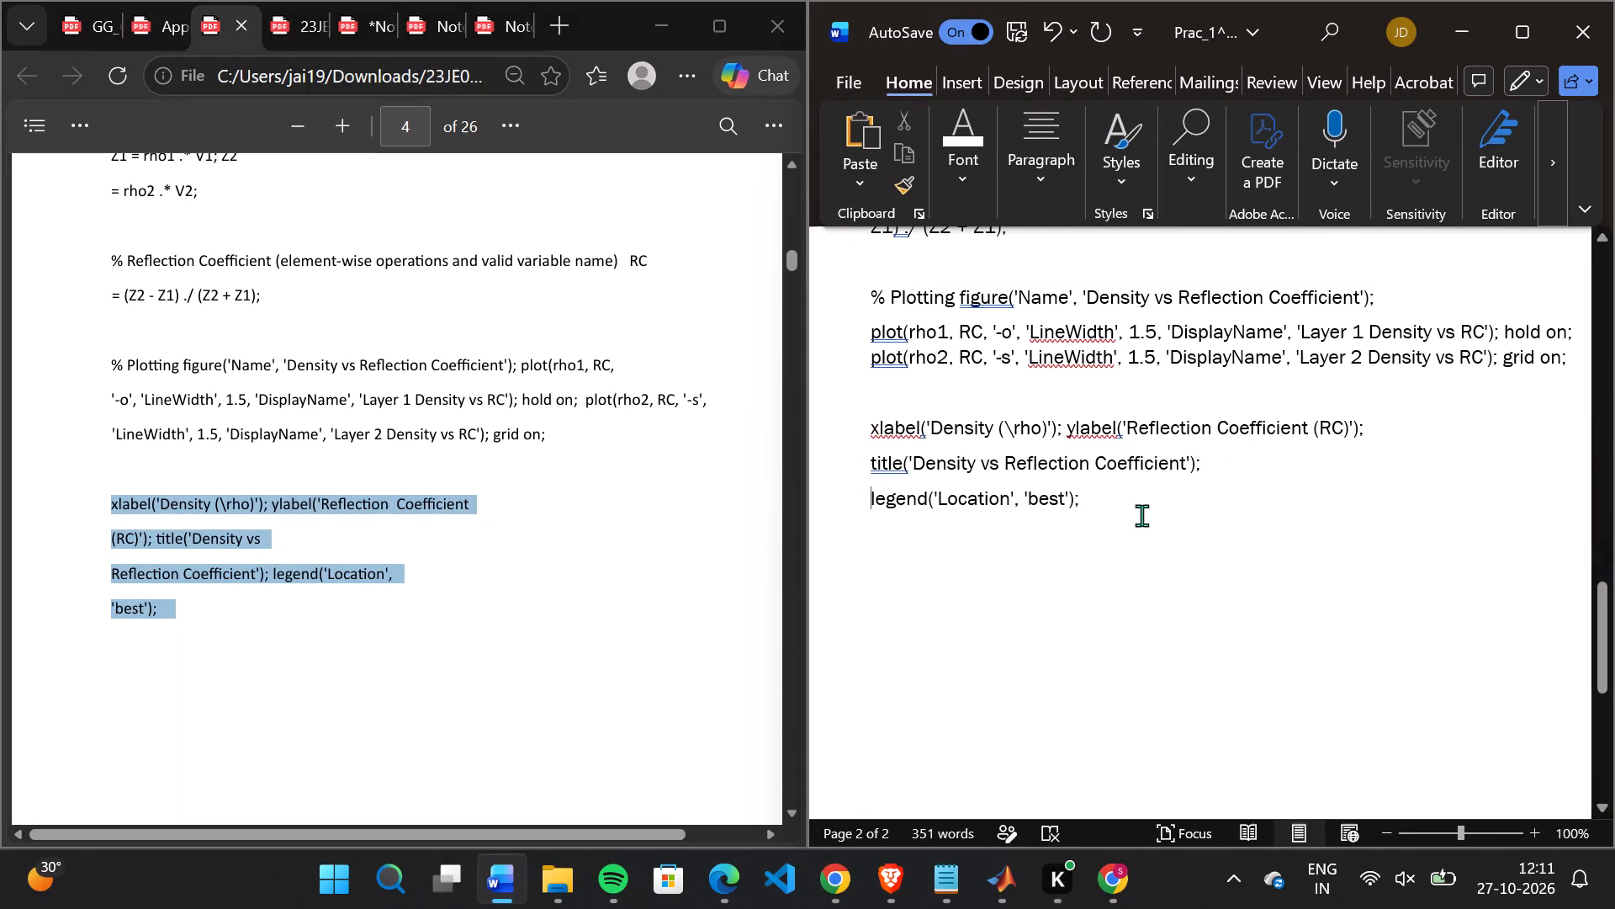
Copy the "number_of_fold = 30; channel = 198;" code from the PDF into the Word document on a new line below the legend statement.
scroll(1109, 531, "down", 2)
scroll(254, 651, "down", 4)
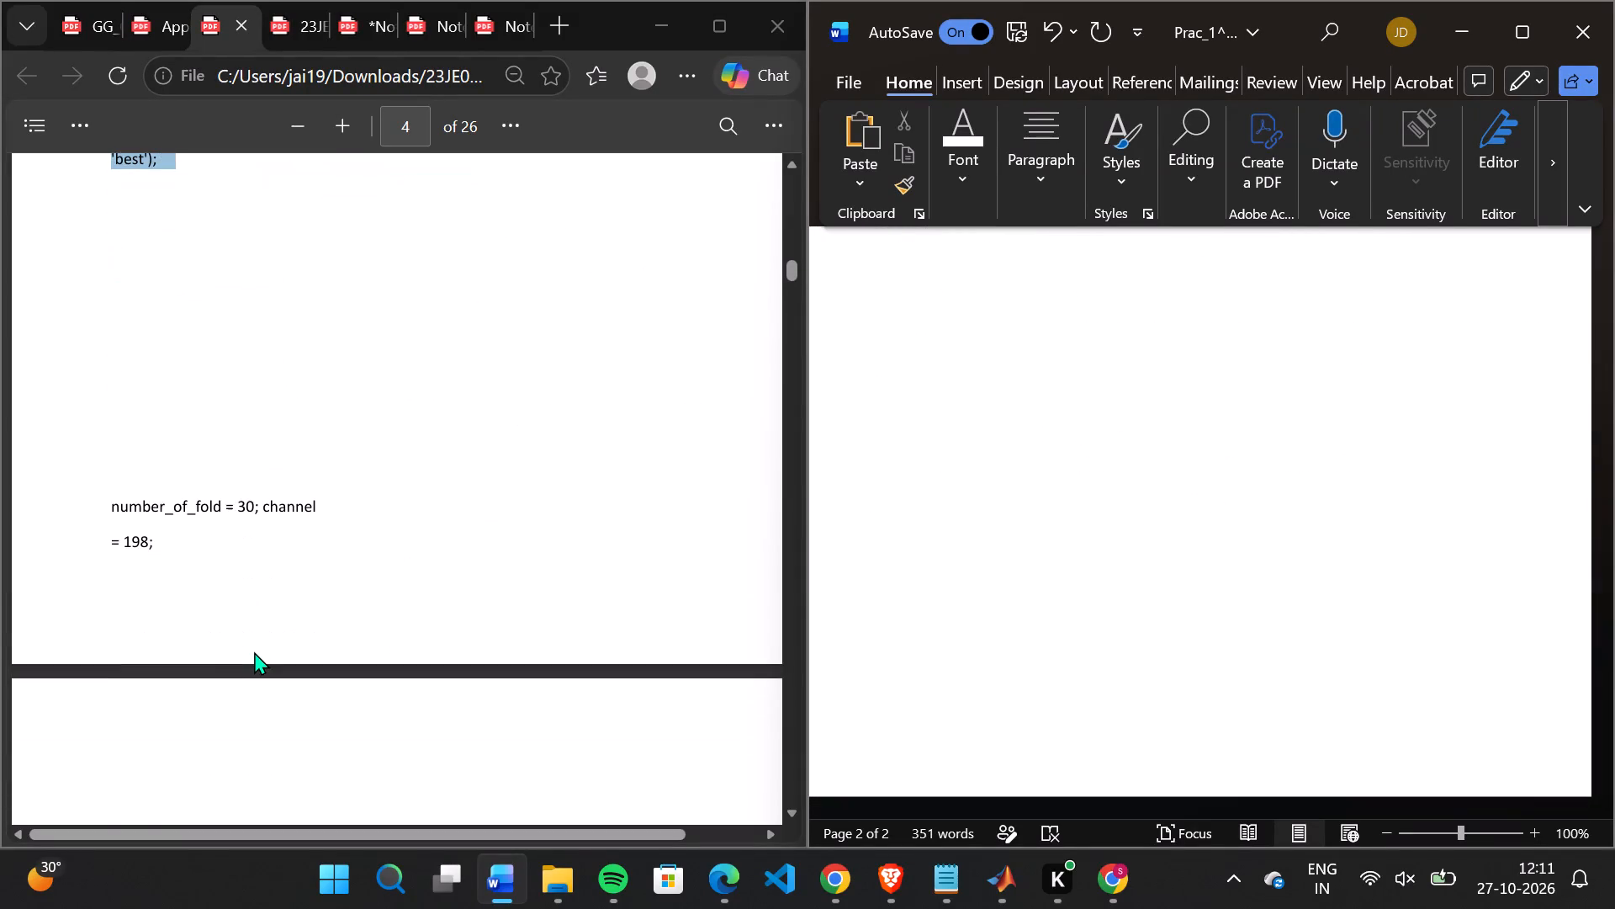
scroll(254, 651, "down", 1)
left_click_drag(109, 455, 160, 510)
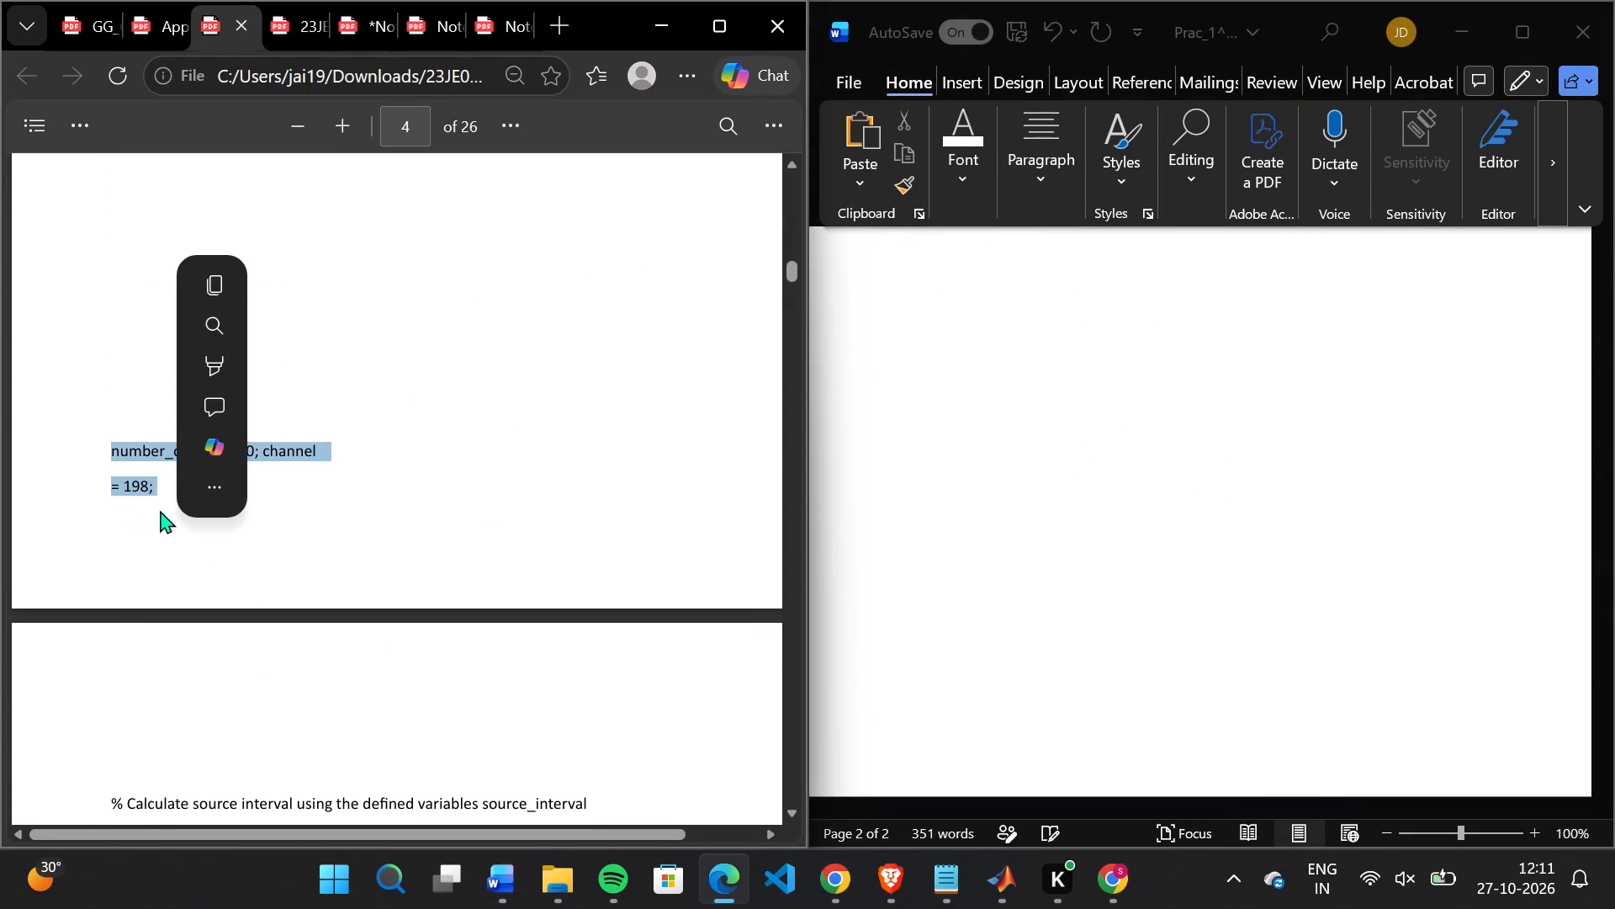
key("ctrl+c")
scroll(904, 316, "up", 1)
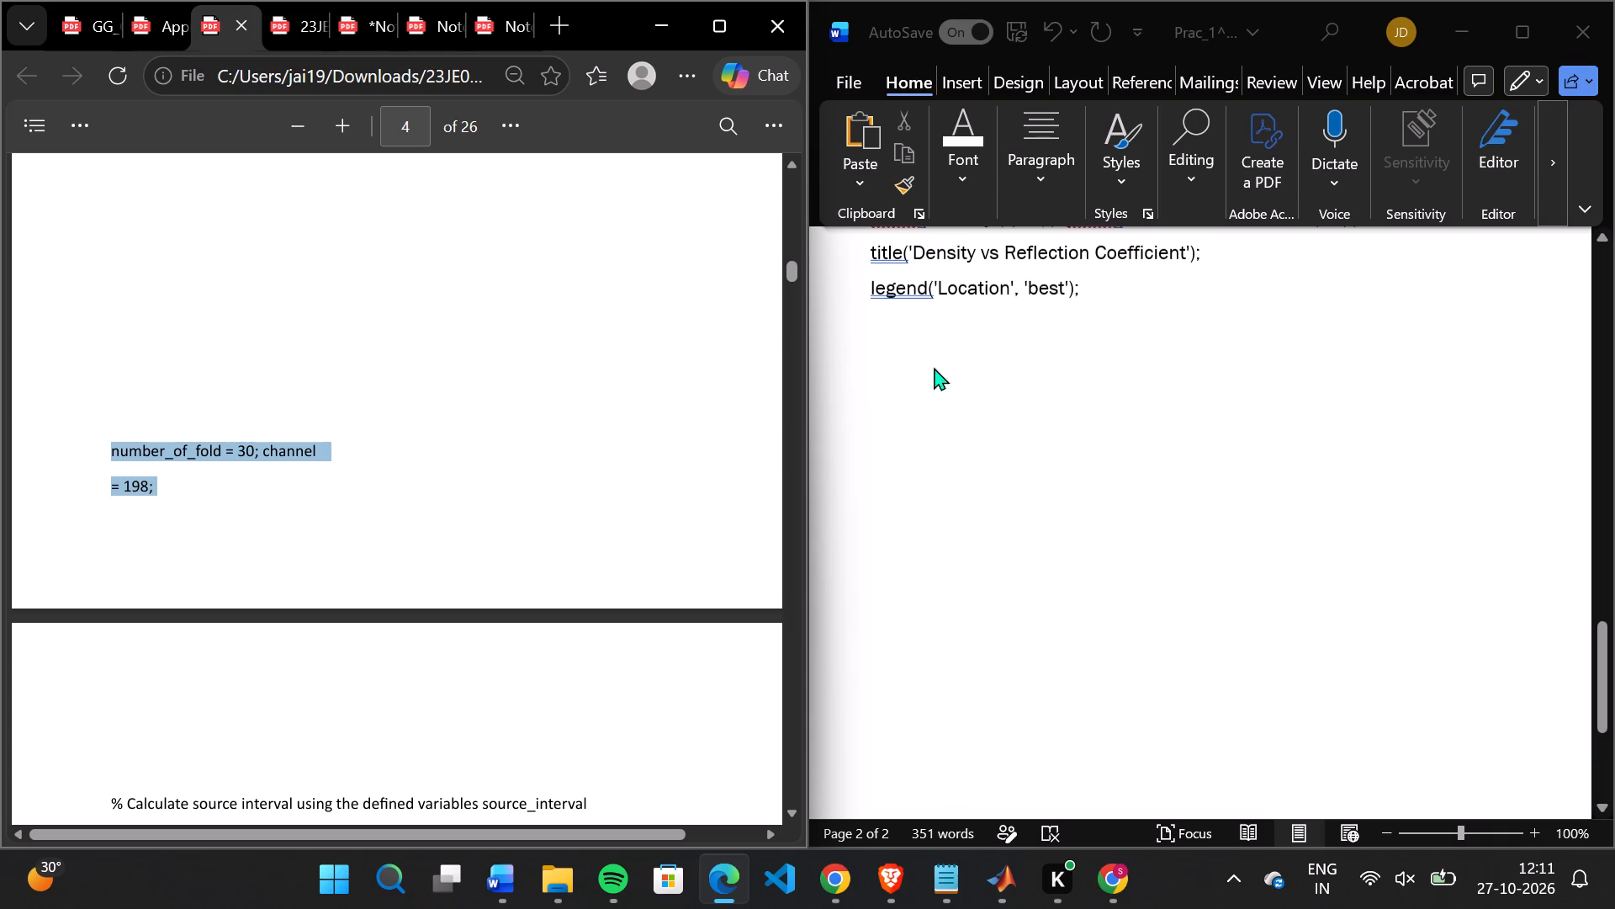
left_click(939, 355)
left_click(1122, 289)
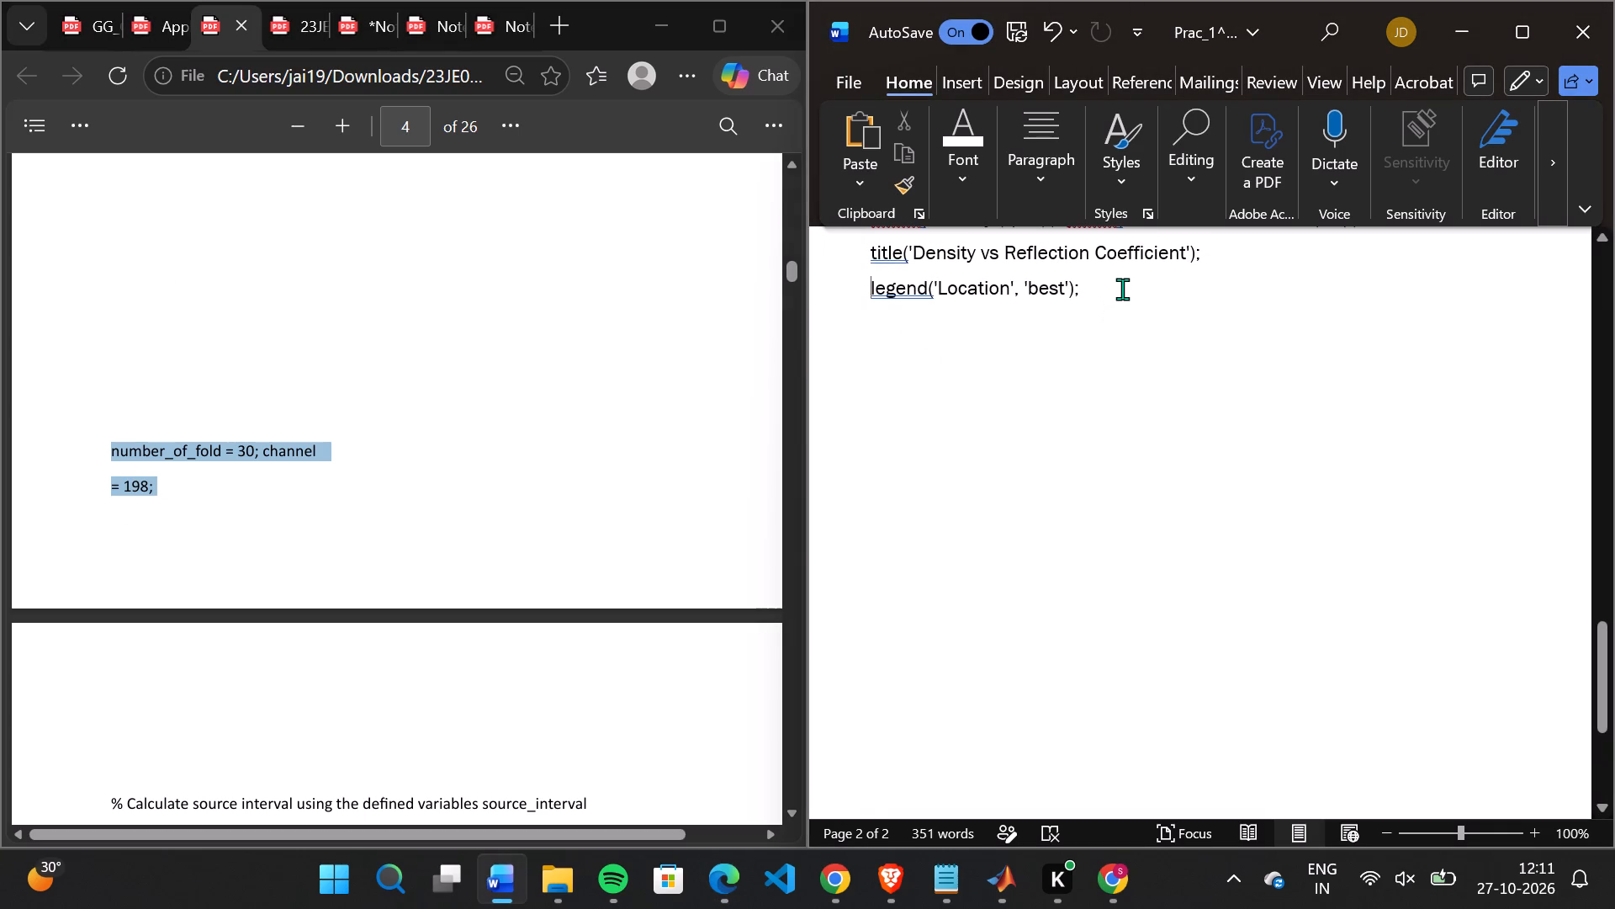
key("Return")
key("ctrl+v")
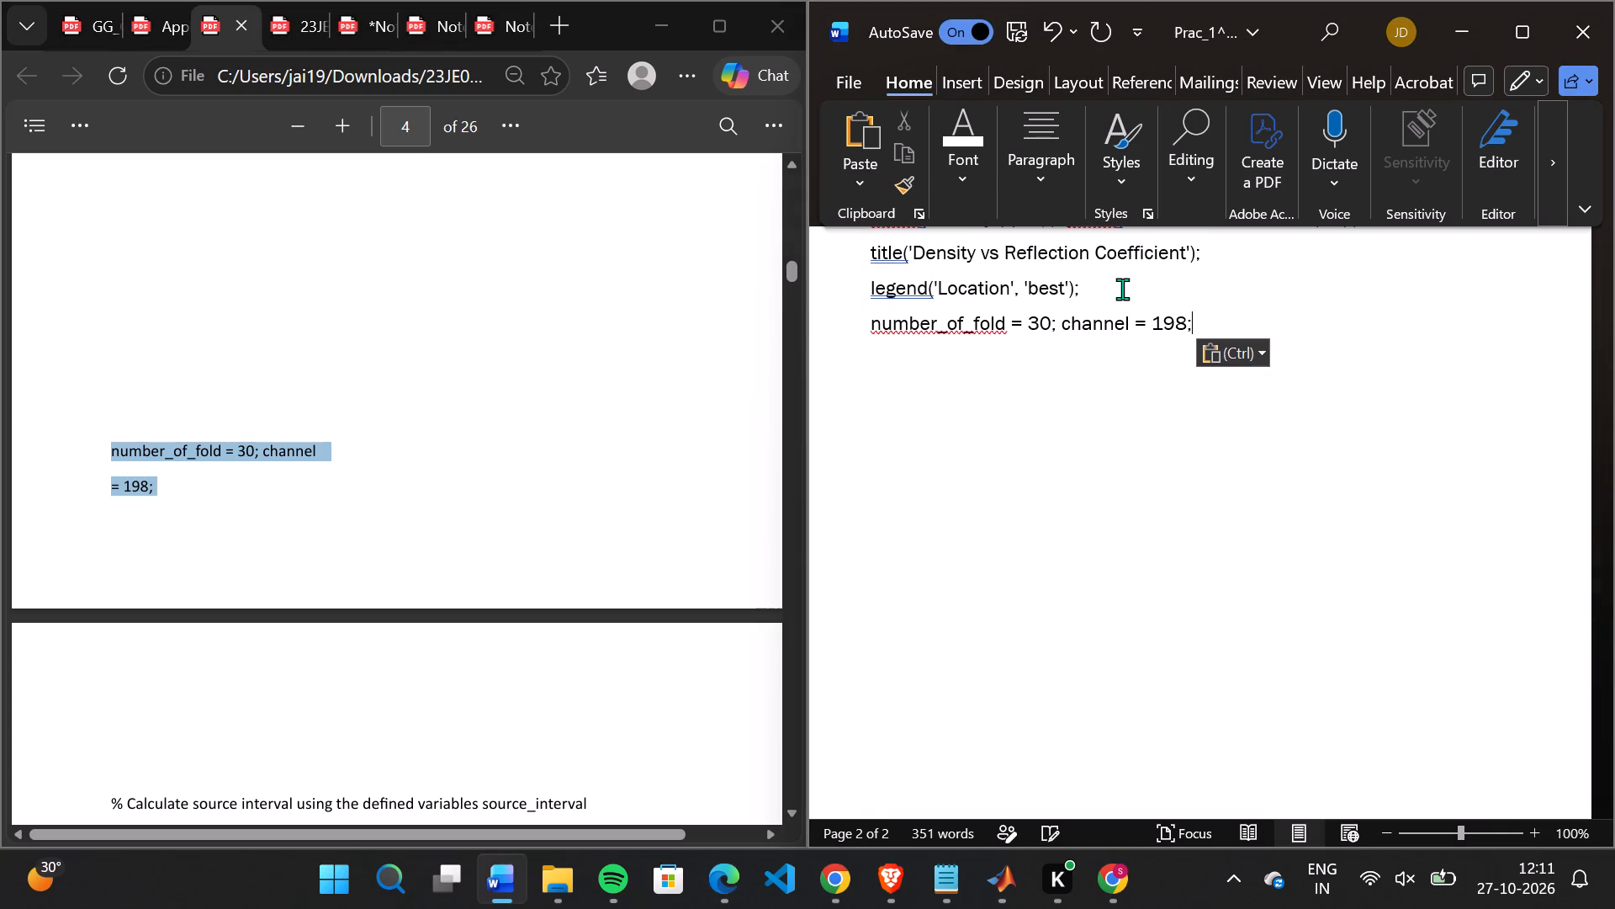
Start a new line at "channel = 198;", leaving "number_of_fold = 30;" on its own line.
key("Left")
key("Left")
key("Left")
key("Left")
key("Left")
key("Left")
key("Left")
key("Left")
key("Left")
key("Left")
key("Left")
key("Left")
key("Left")
key("Left")
key("Return")
Copy the source interval calculation and fprintf code from PDF page 5 into the Word document, one blank line below "channel = 198;".
scroll(997, 656, "down", 1)
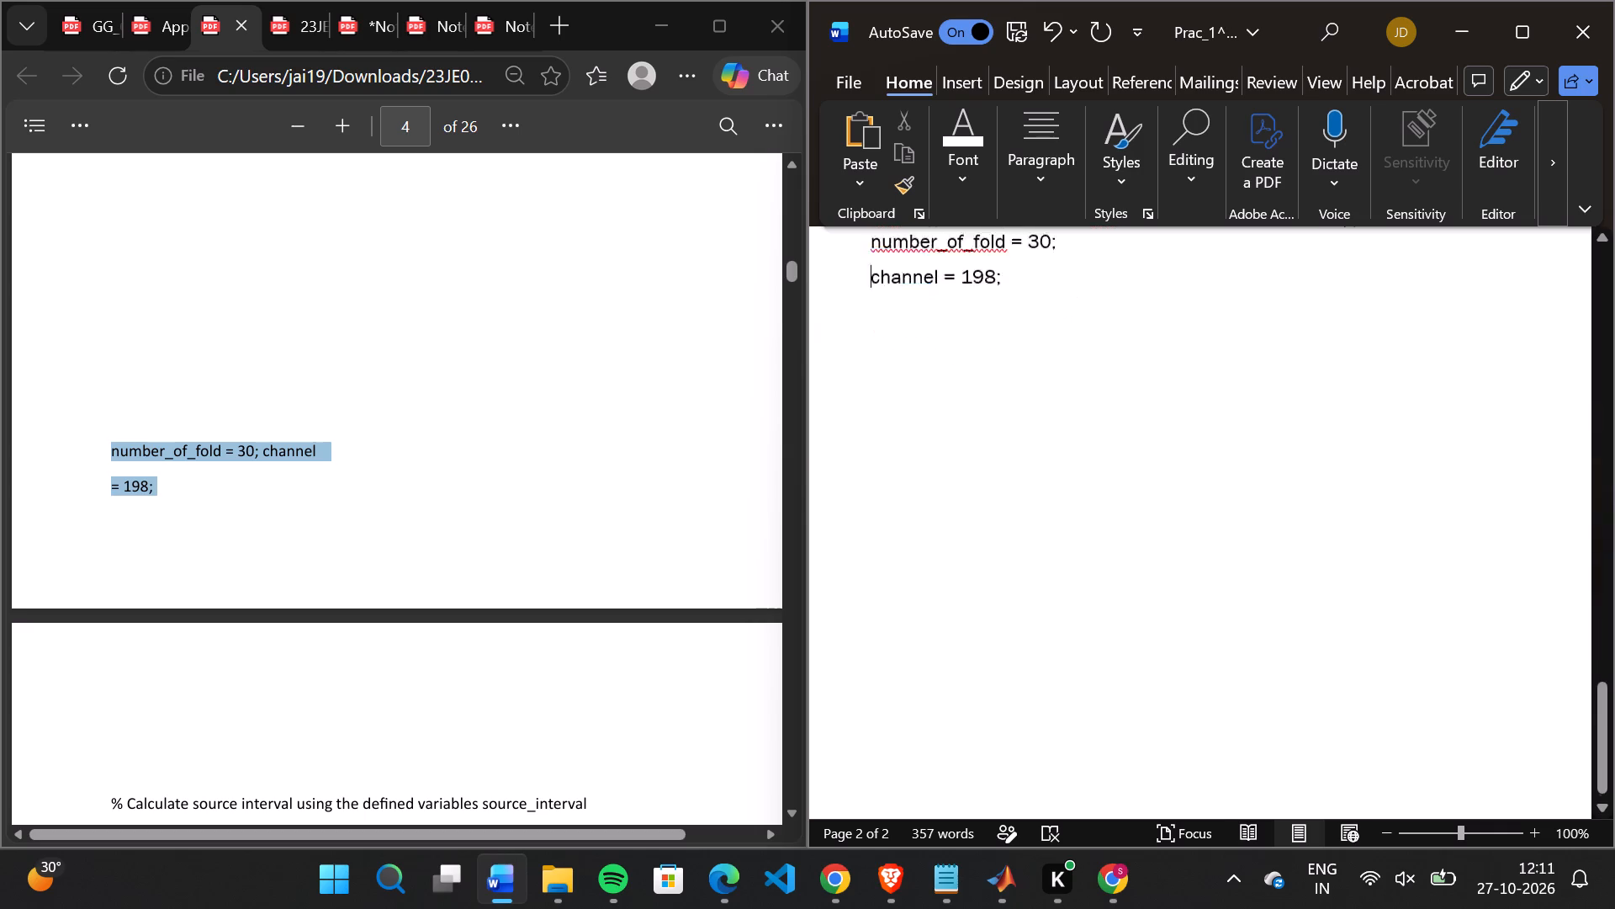
scroll(997, 656, "down", 1)
scroll(492, 622, "down", 3)
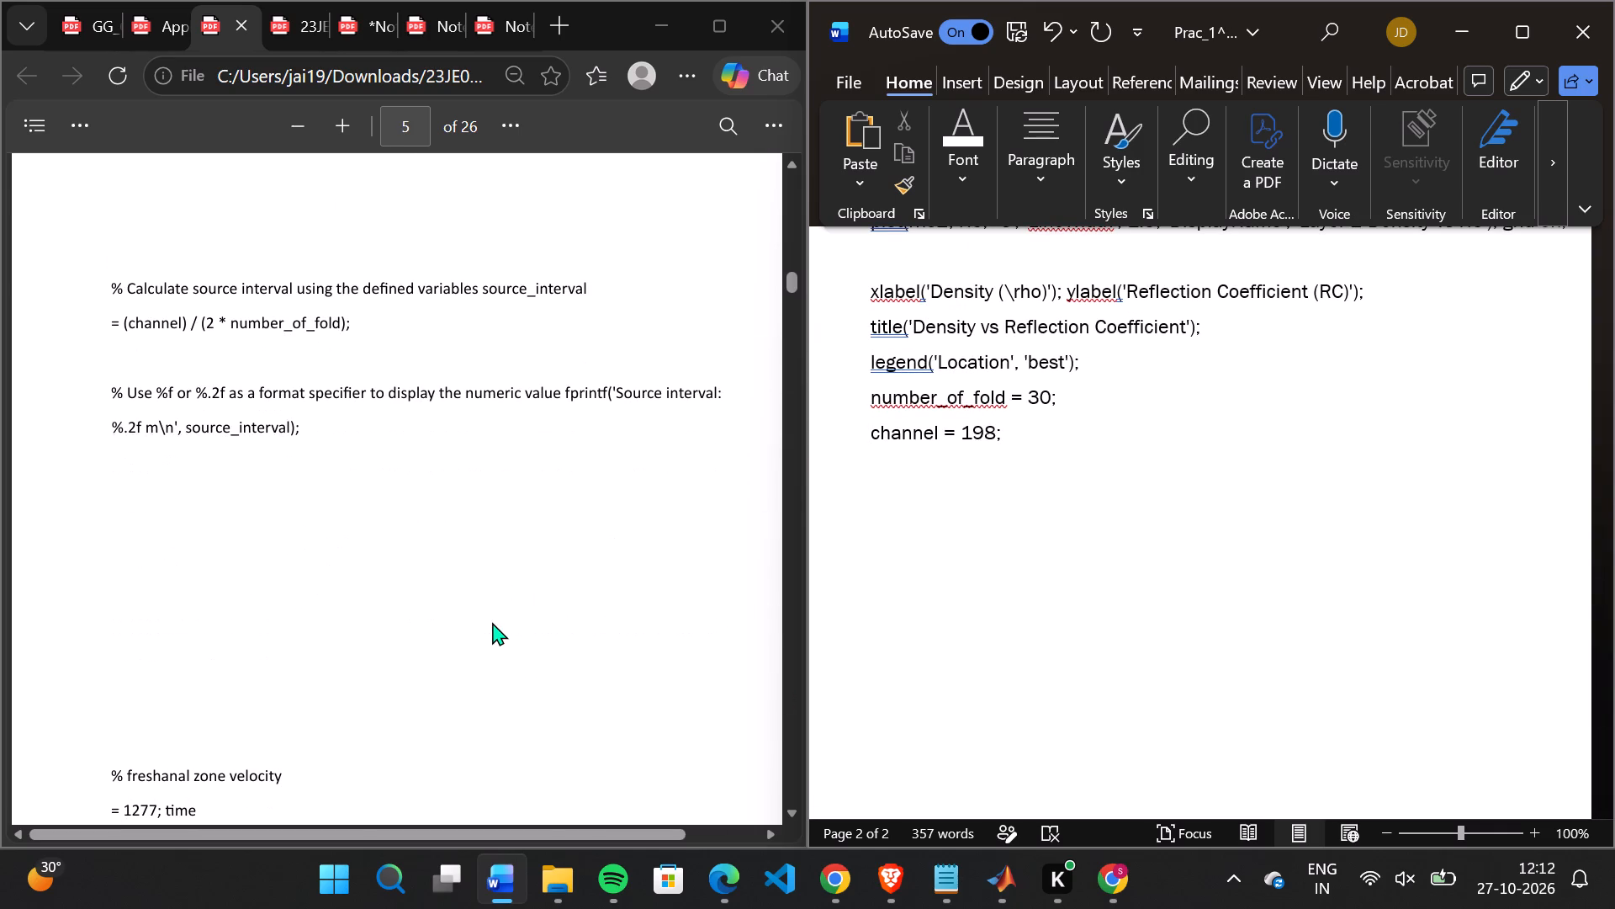
scroll(492, 622, "down", 1)
left_click_drag(104, 287, 172, 398)
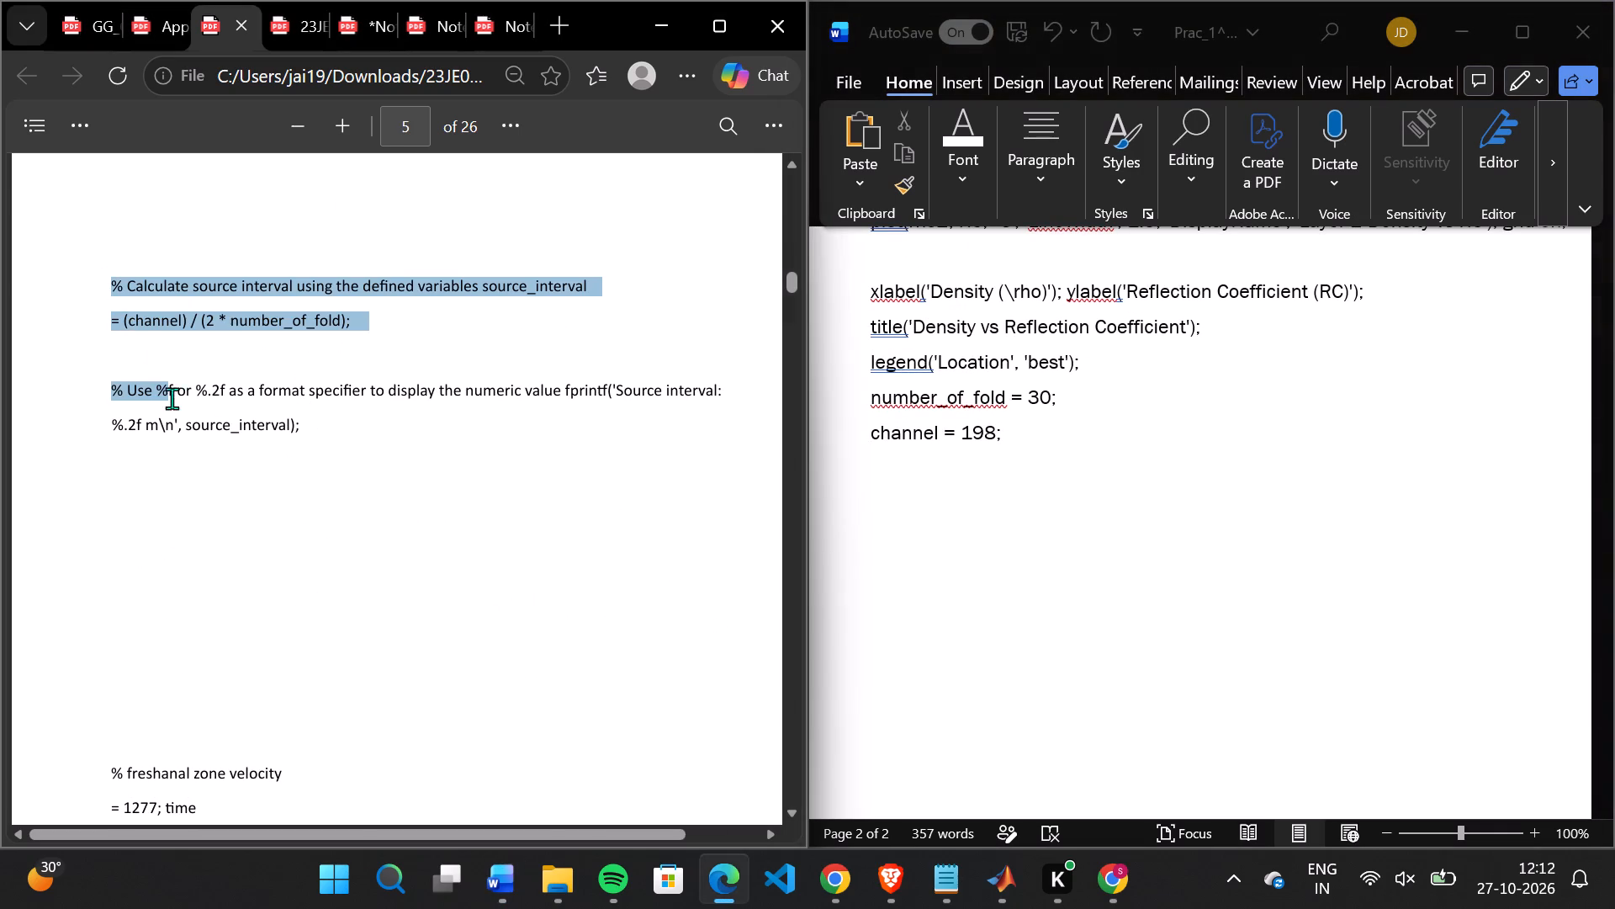
left_click_drag(172, 398, 336, 427)
key("ctrl+c")
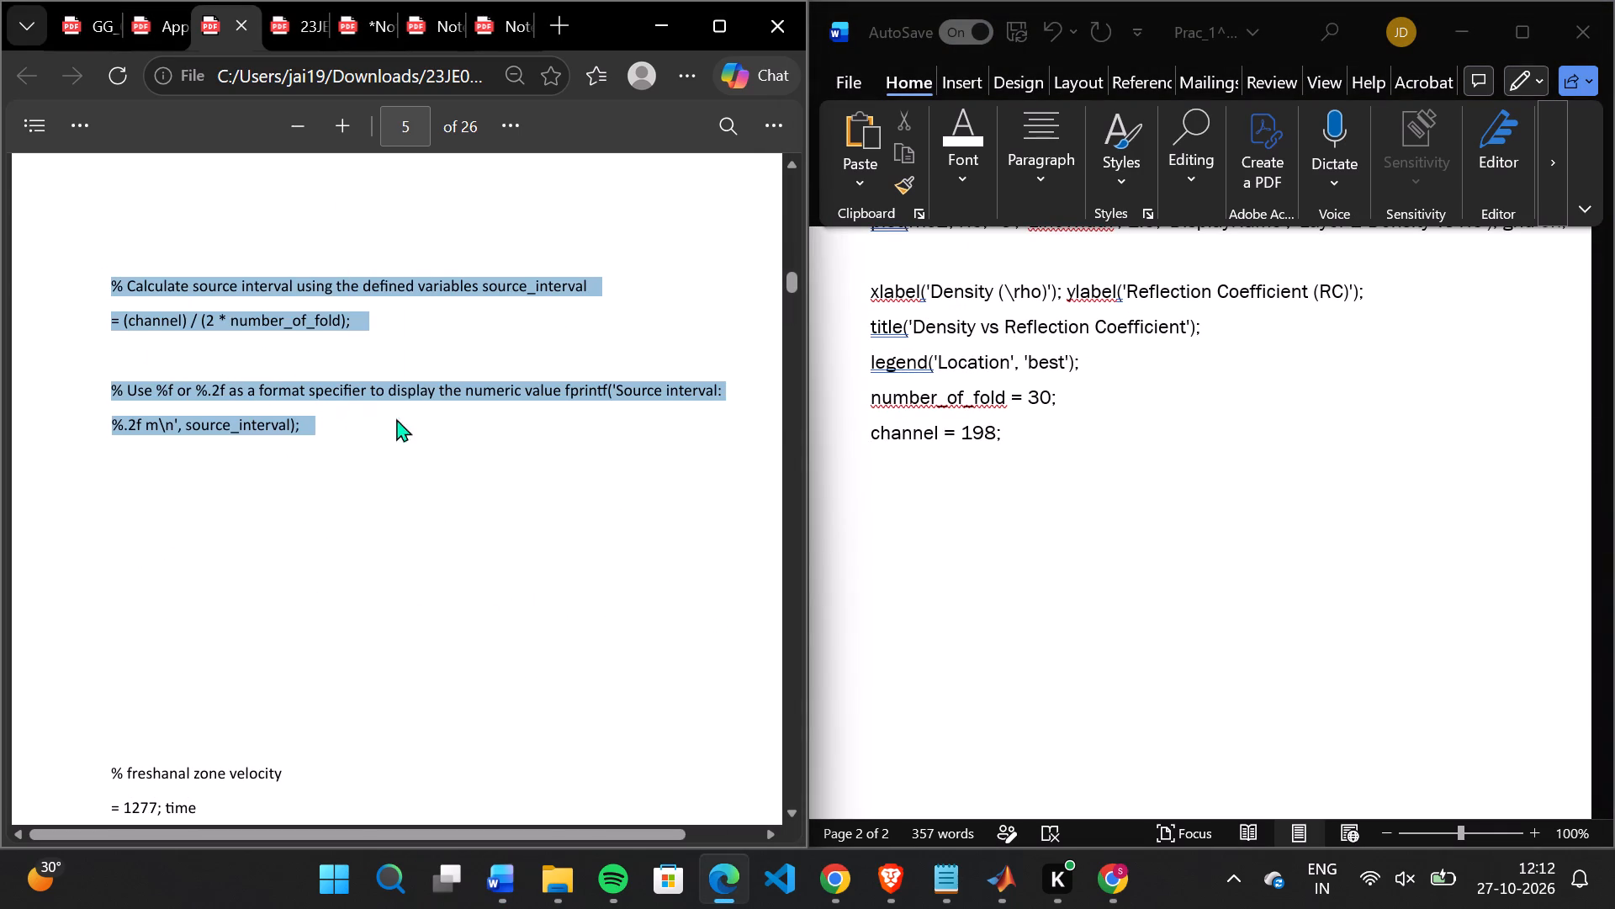
left_click(1025, 423)
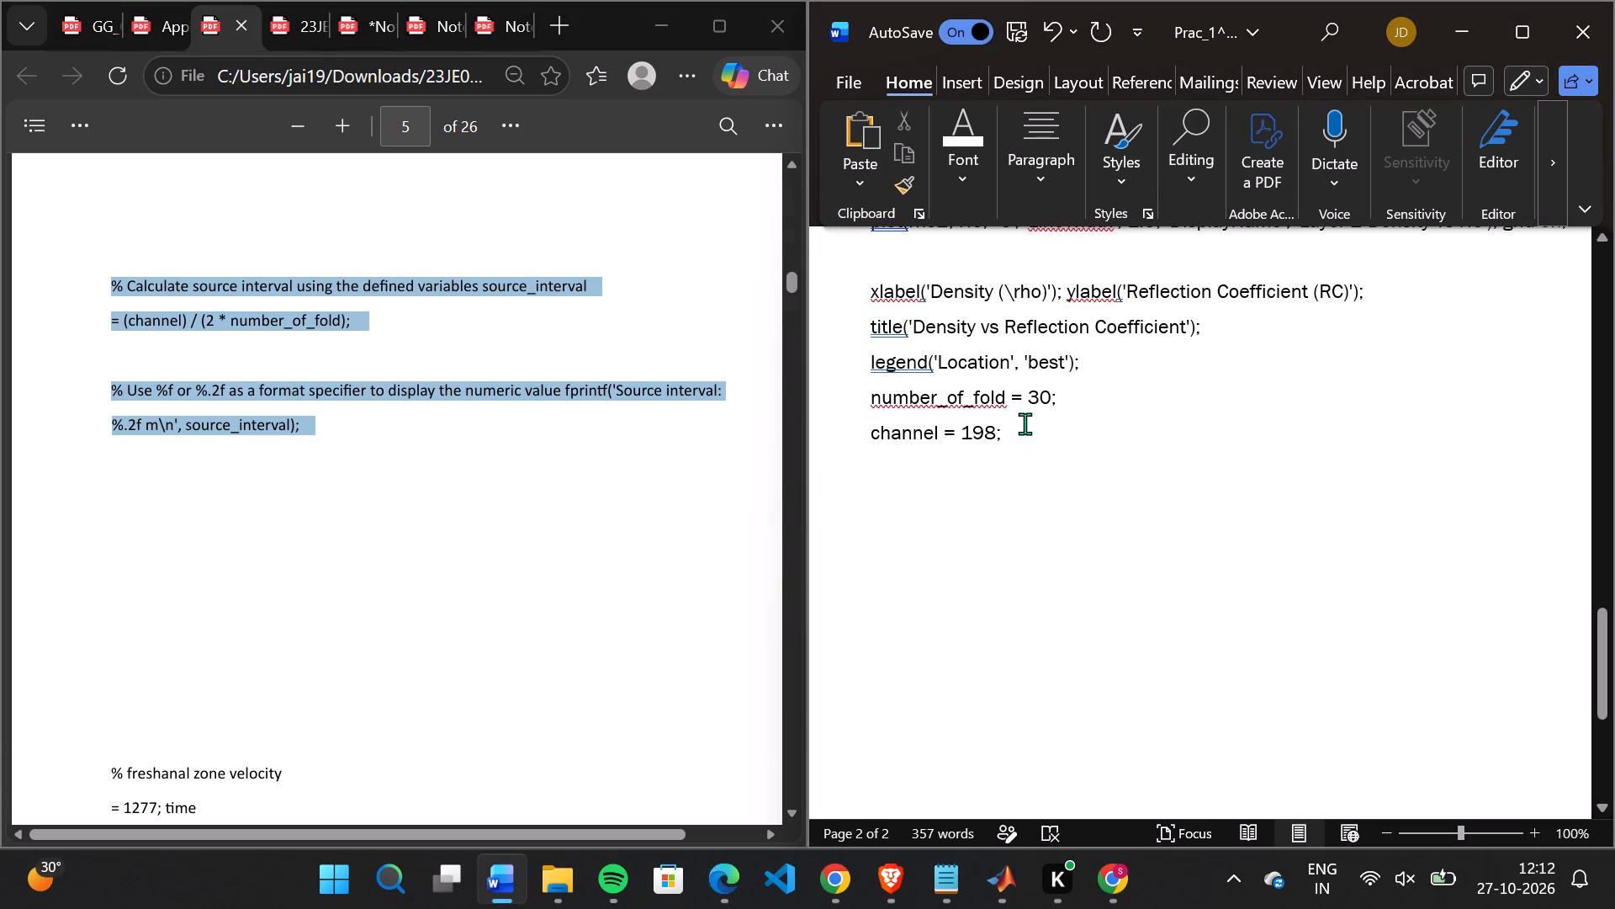
left_click(1020, 428)
key("Return")
key("Return")
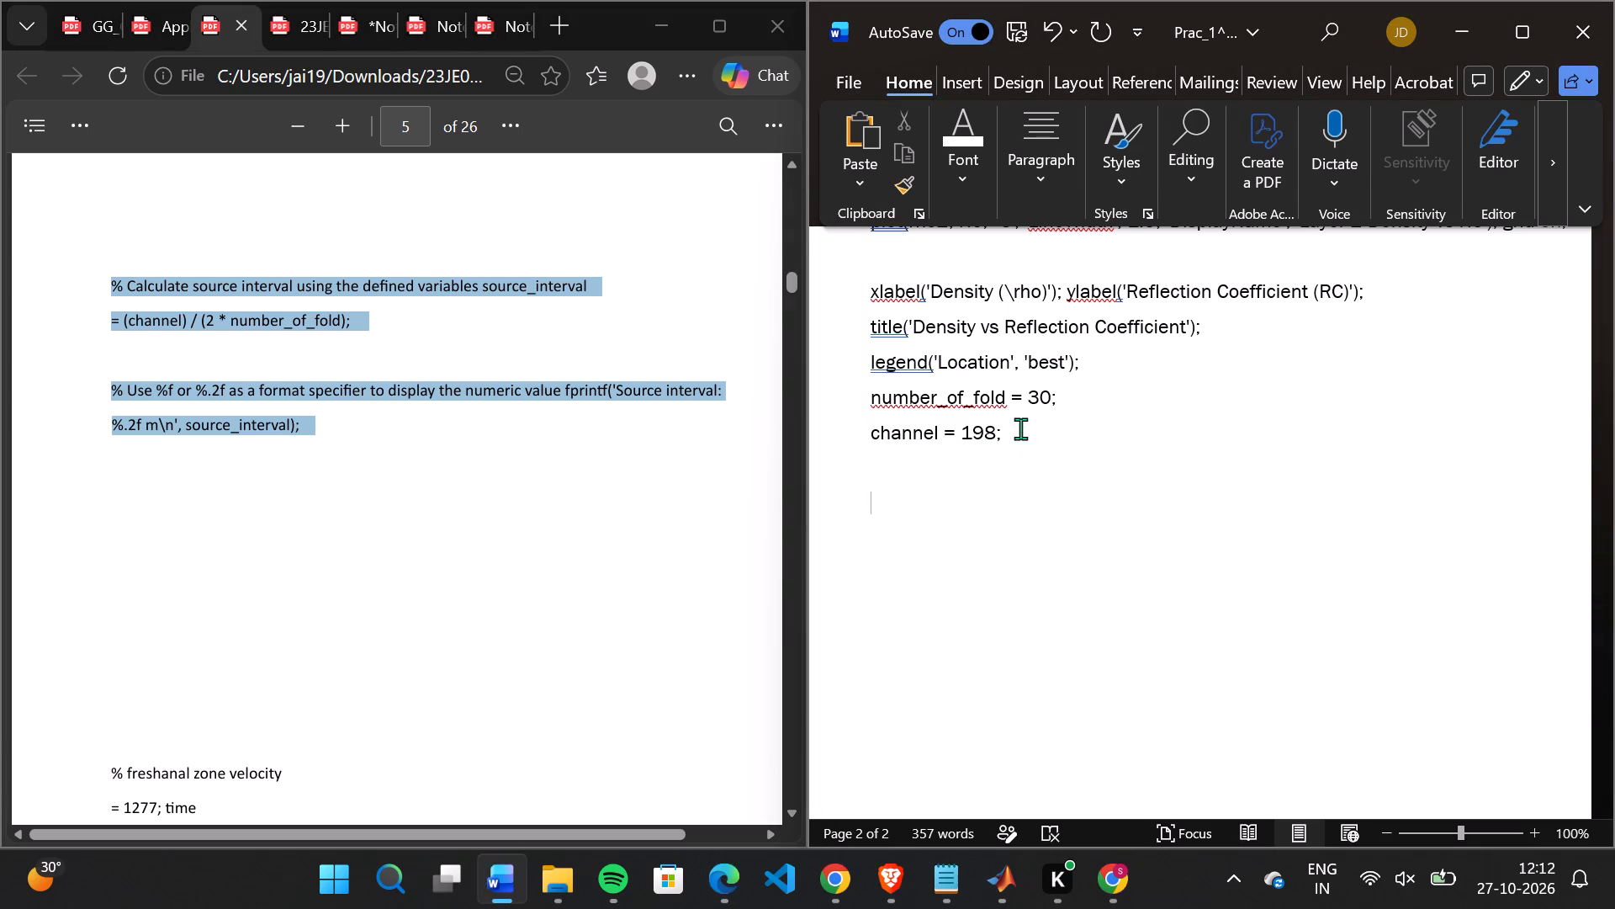
key("ctrl+v")
Separate the "% Use %f or %.2f" comment from the source_interval formula with a blank line.
key("Down")
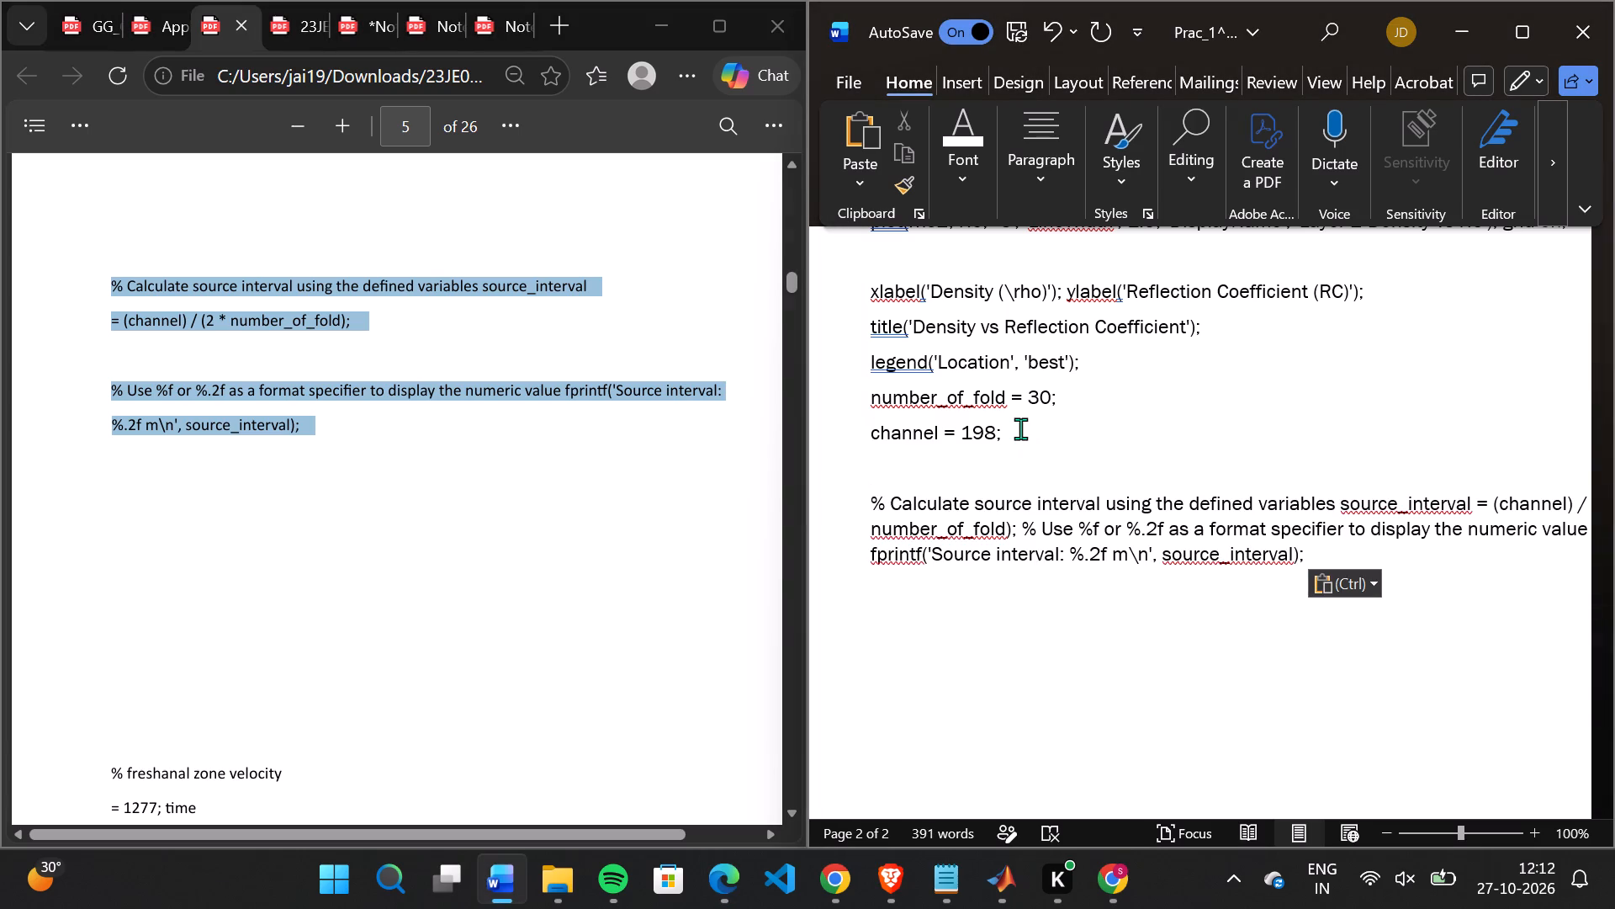
key("Up")
key("Up")
key("Right")
key("Right")
key("Right")
key("Right")
key("Right")
key("Right")
key("Right")
key("Right")
key("Right")
key("Right")
key("Right")
key("Right")
key("Right")
key("Right")
key("Right")
key("Right")
key("Right")
key("Right")
key("Right")
key("Right")
scroll(1020, 428, "left", 1)
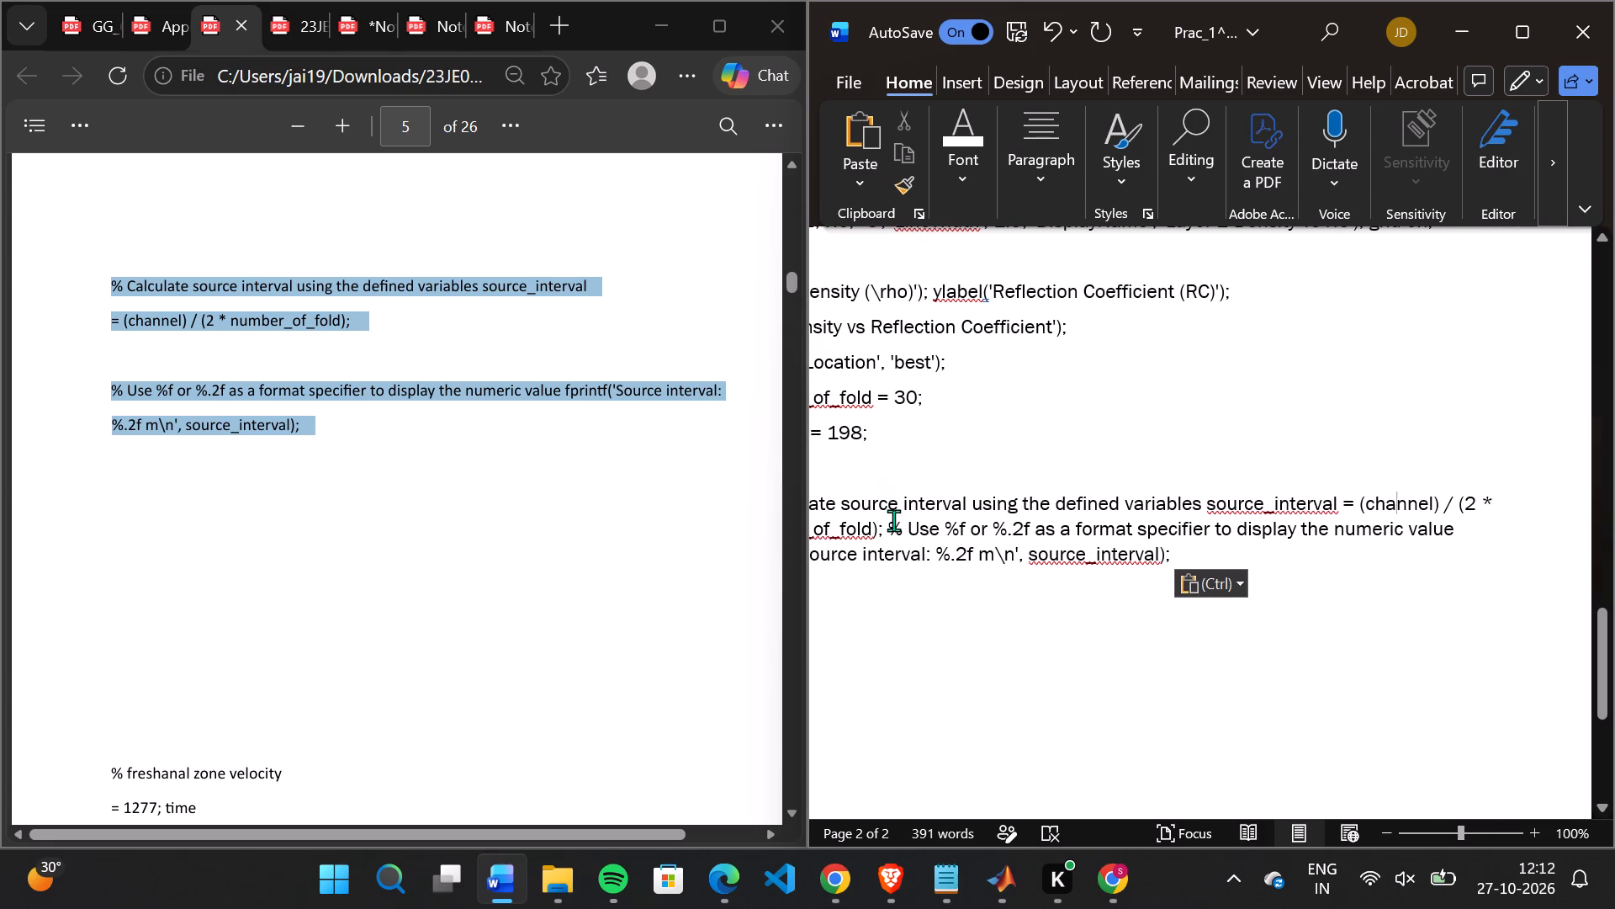
left_click(884, 520)
scroll(884, 520, "right", 1)
key("Return")
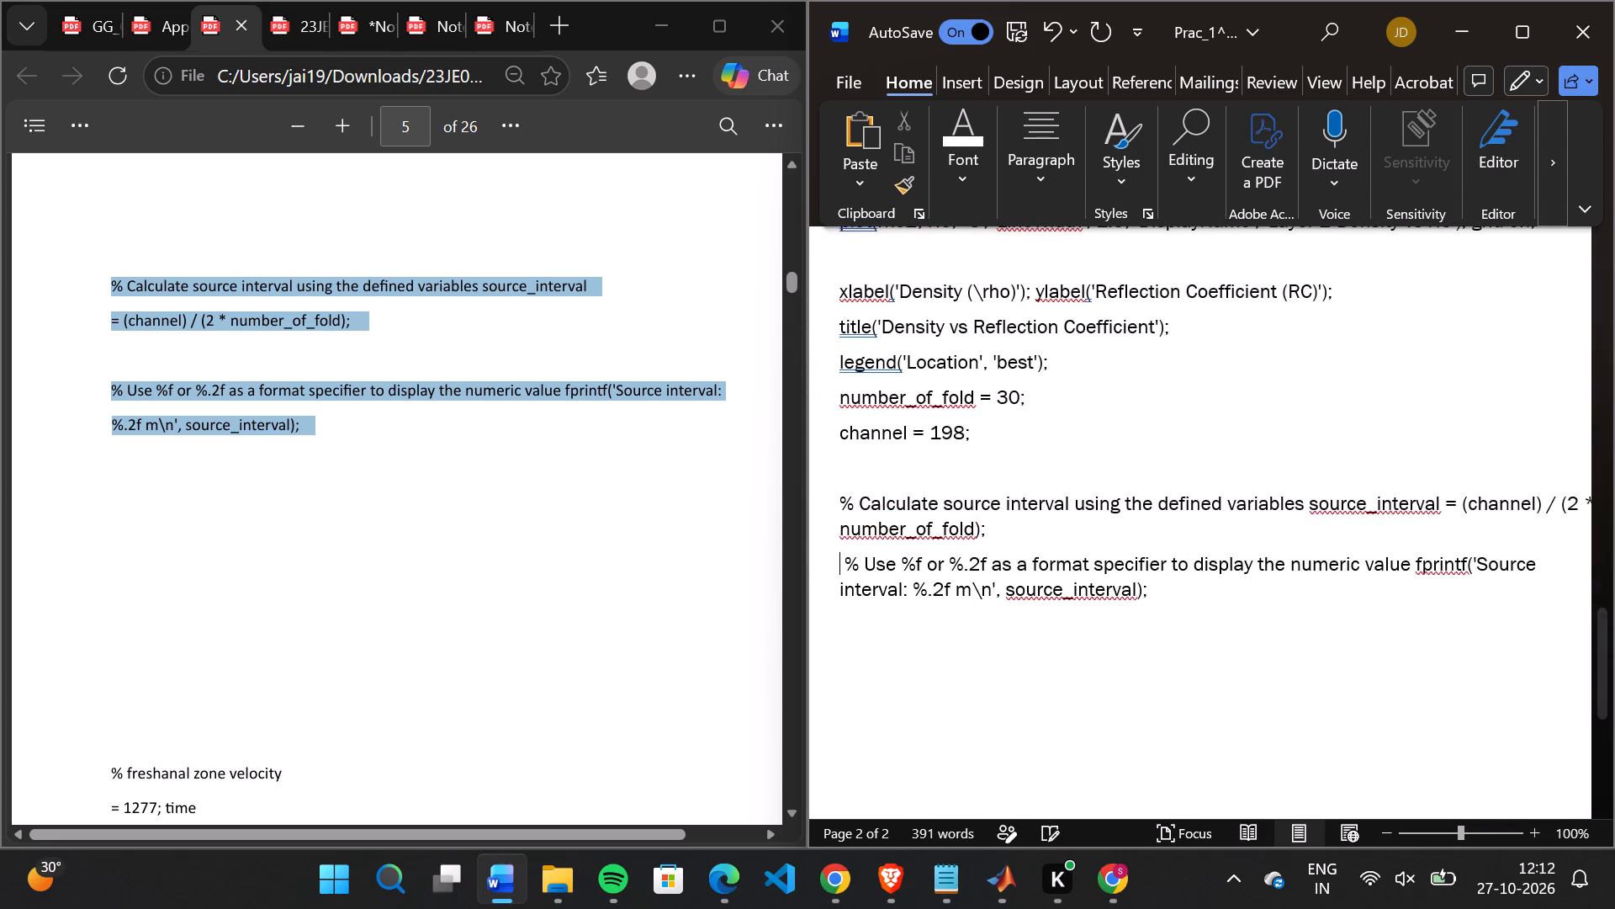
key("Return")
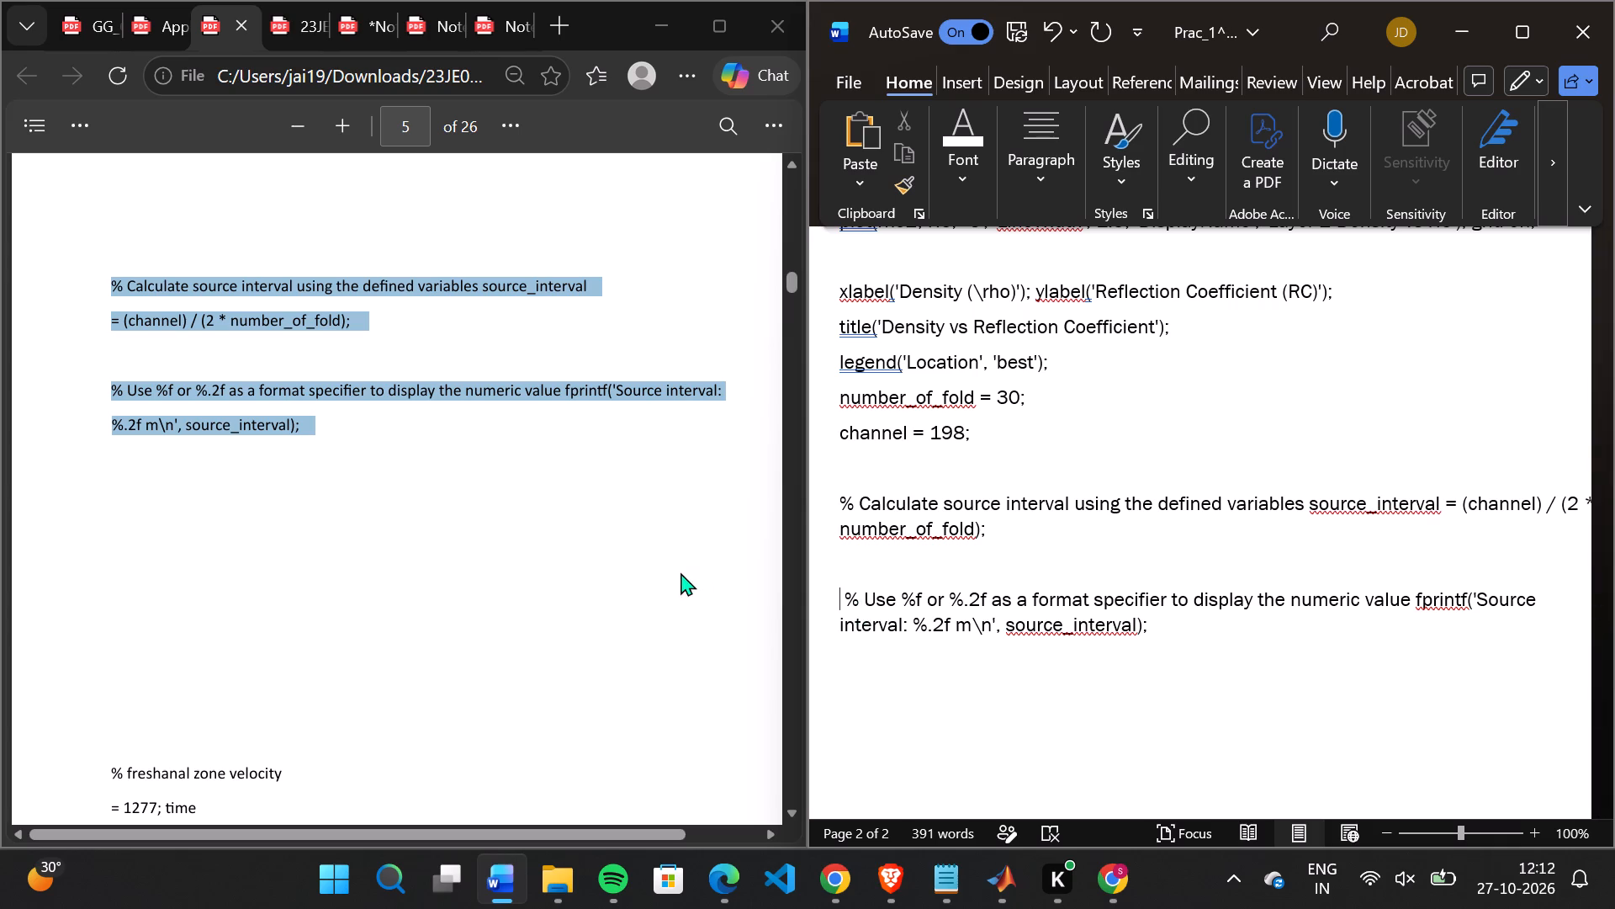
Start a new line at "fprintf('Source interval:", separating it from the "% Use %f or %.2f" comment.
left_click(633, 583)
scroll(739, 293, "down", 1)
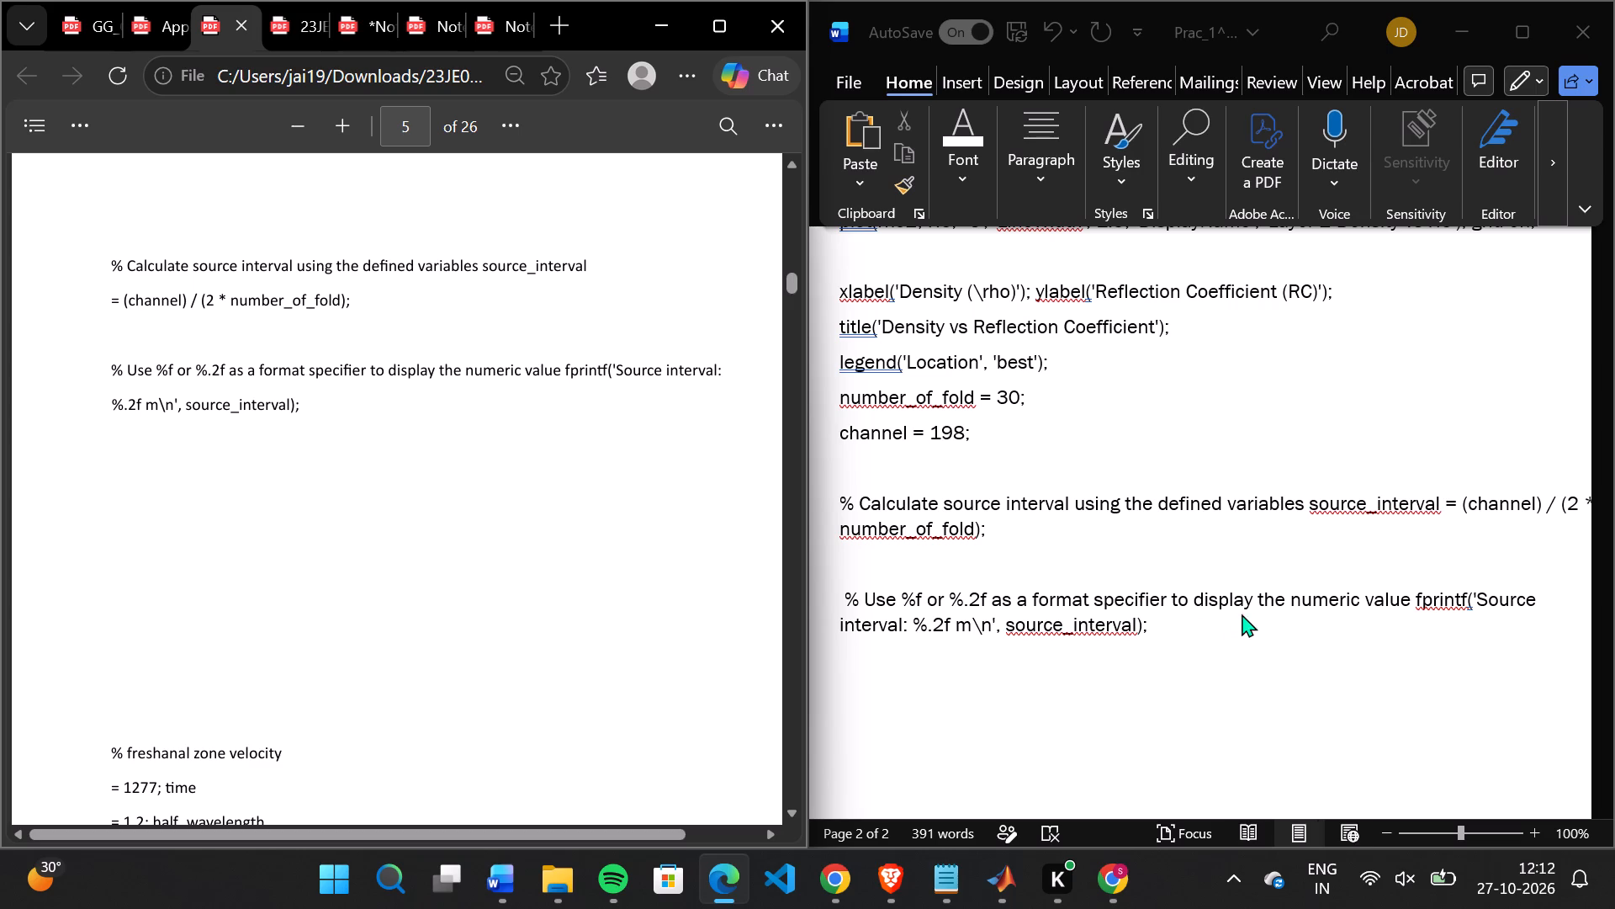
left_click(1419, 598)
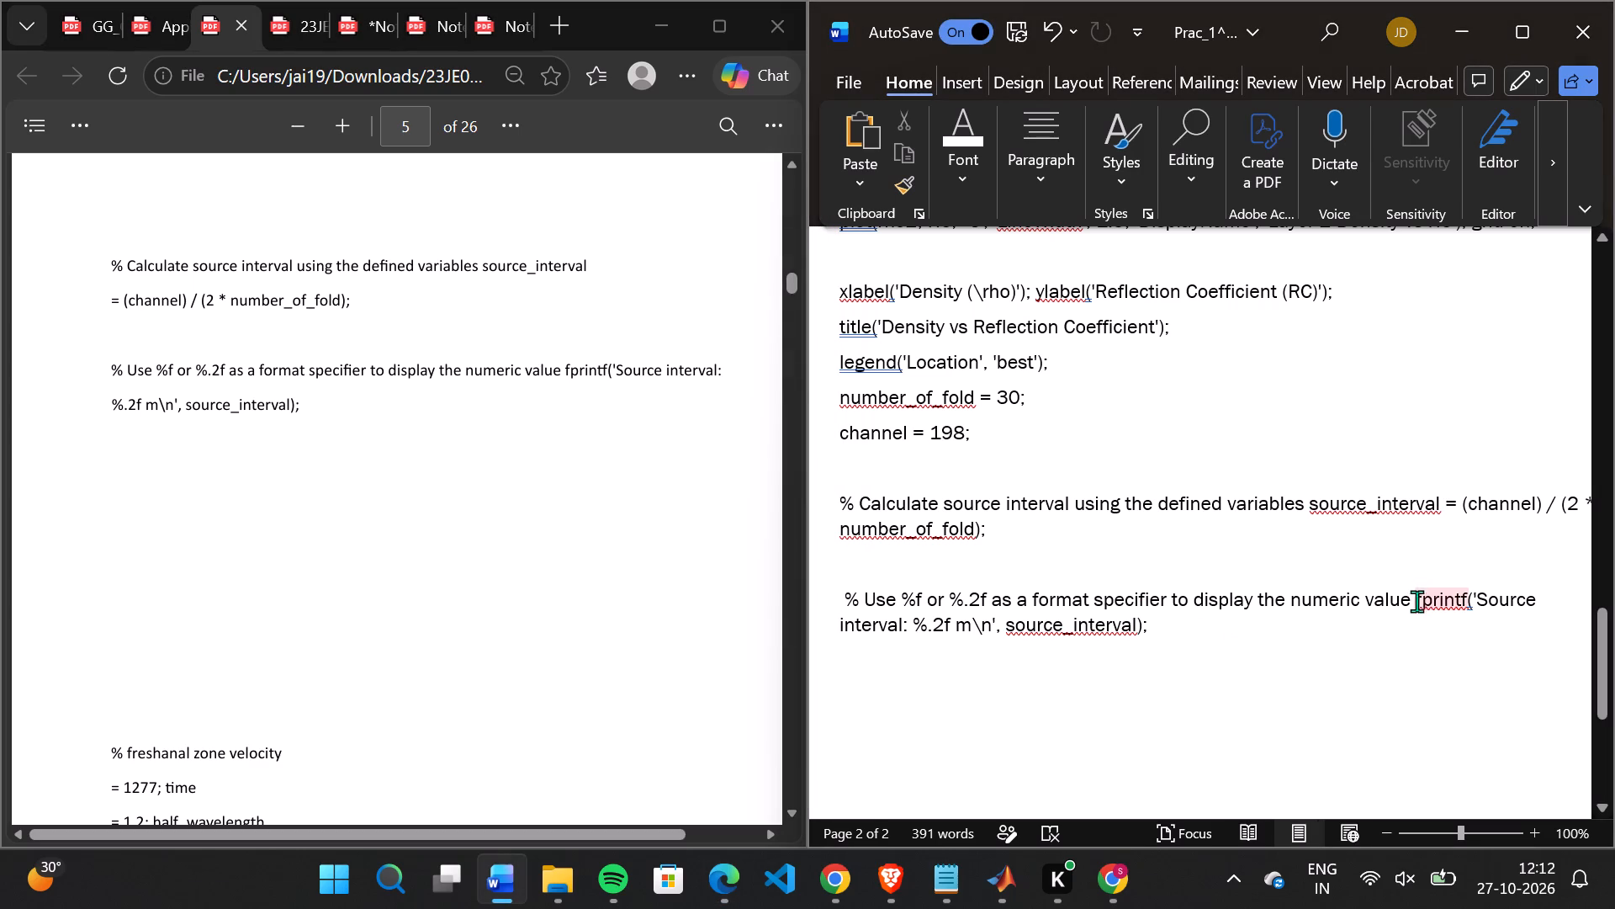
left_click(1411, 603)
key("Return")
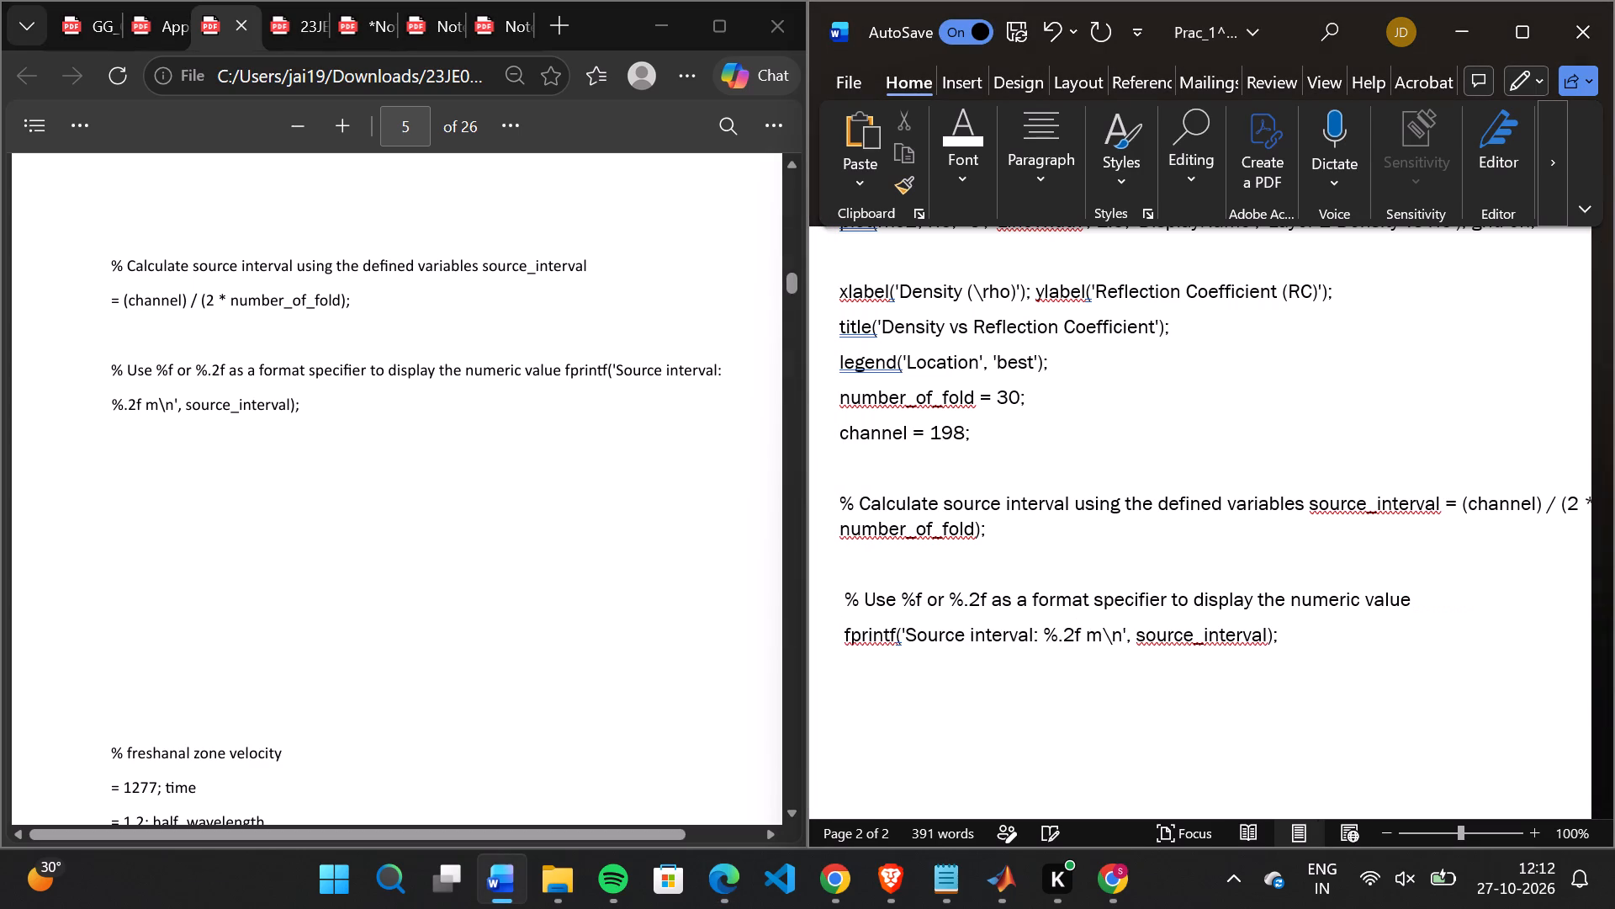
Copy the "% freshanal zone" code from PDF page 5 into the Word document, one blank line below the source interval fprintf statement.
scroll(1316, 603, "down", 4)
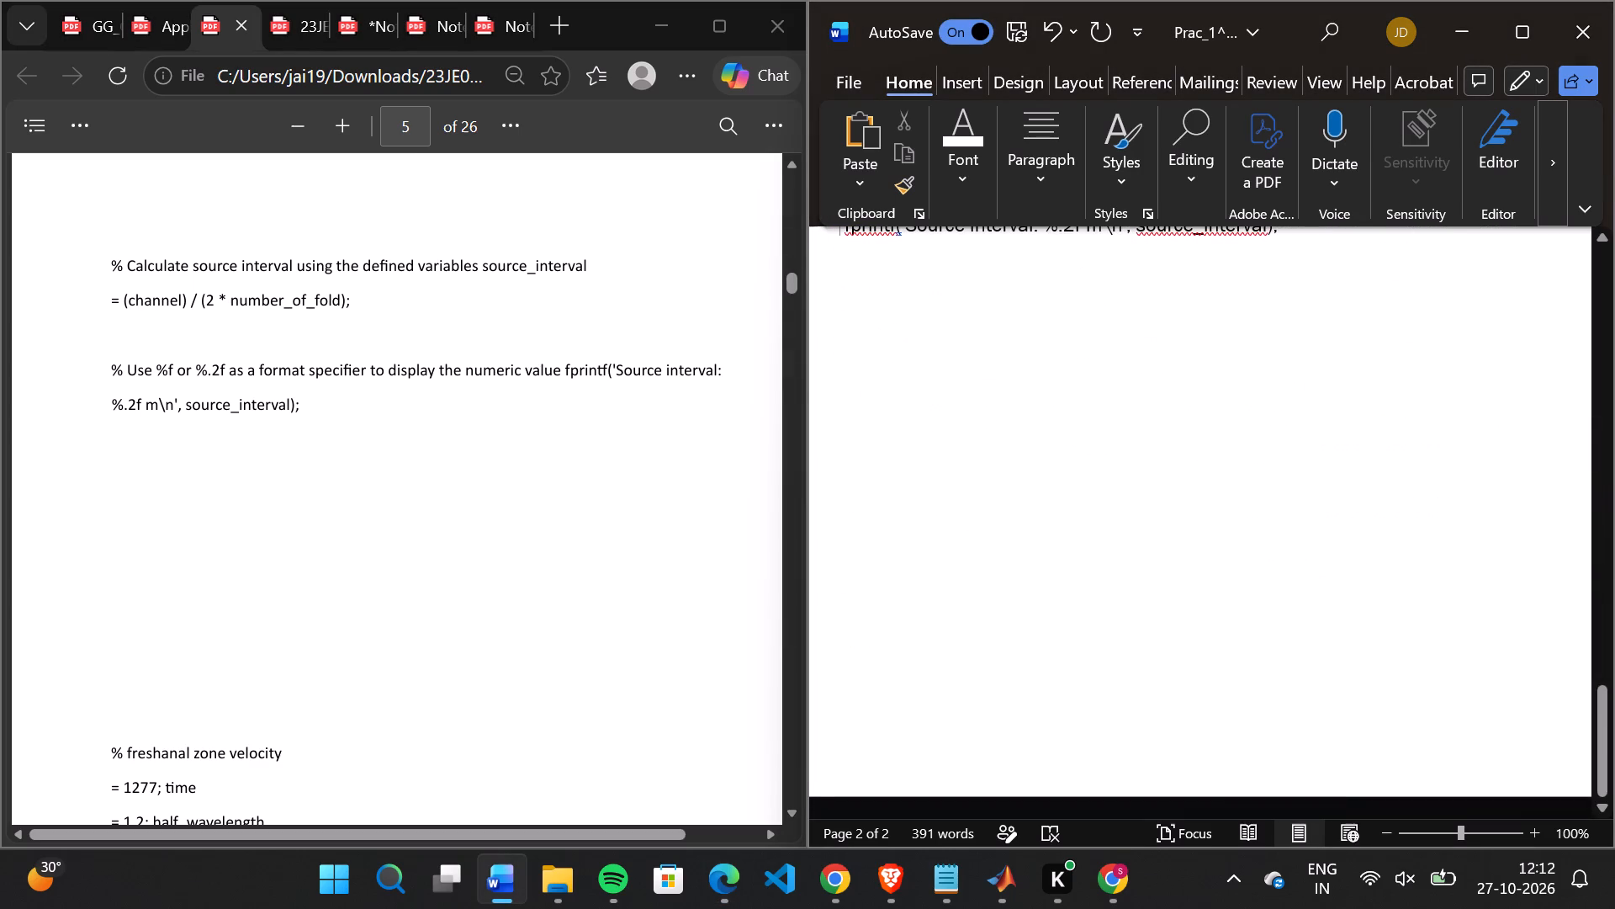
scroll(586, 697, "down", 3)
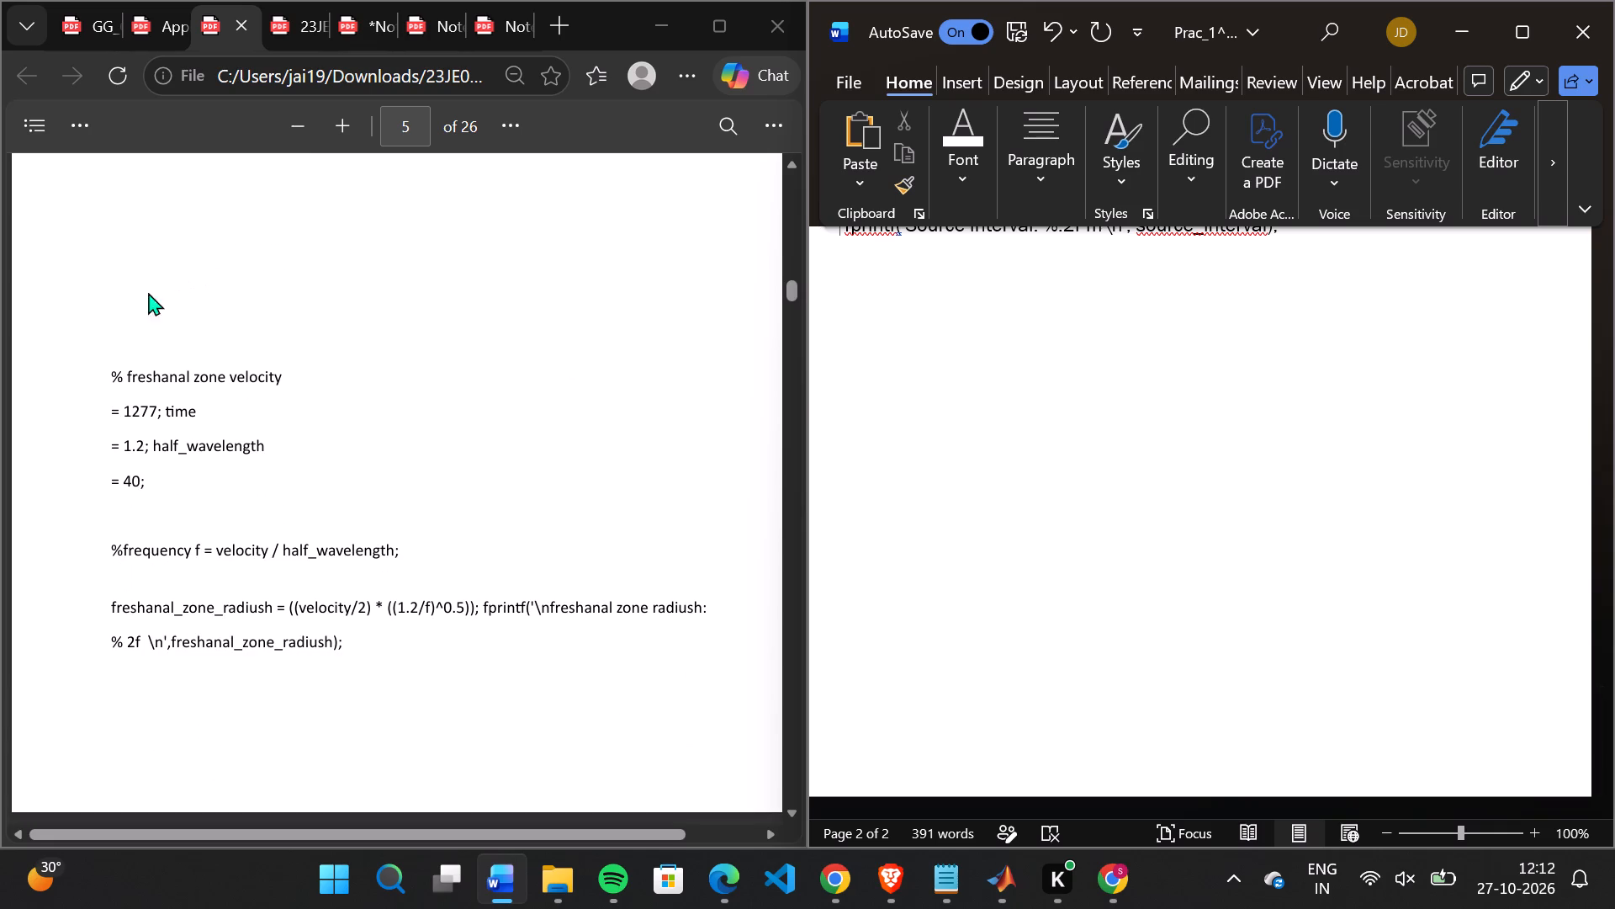
left_click_drag(114, 372, 249, 572)
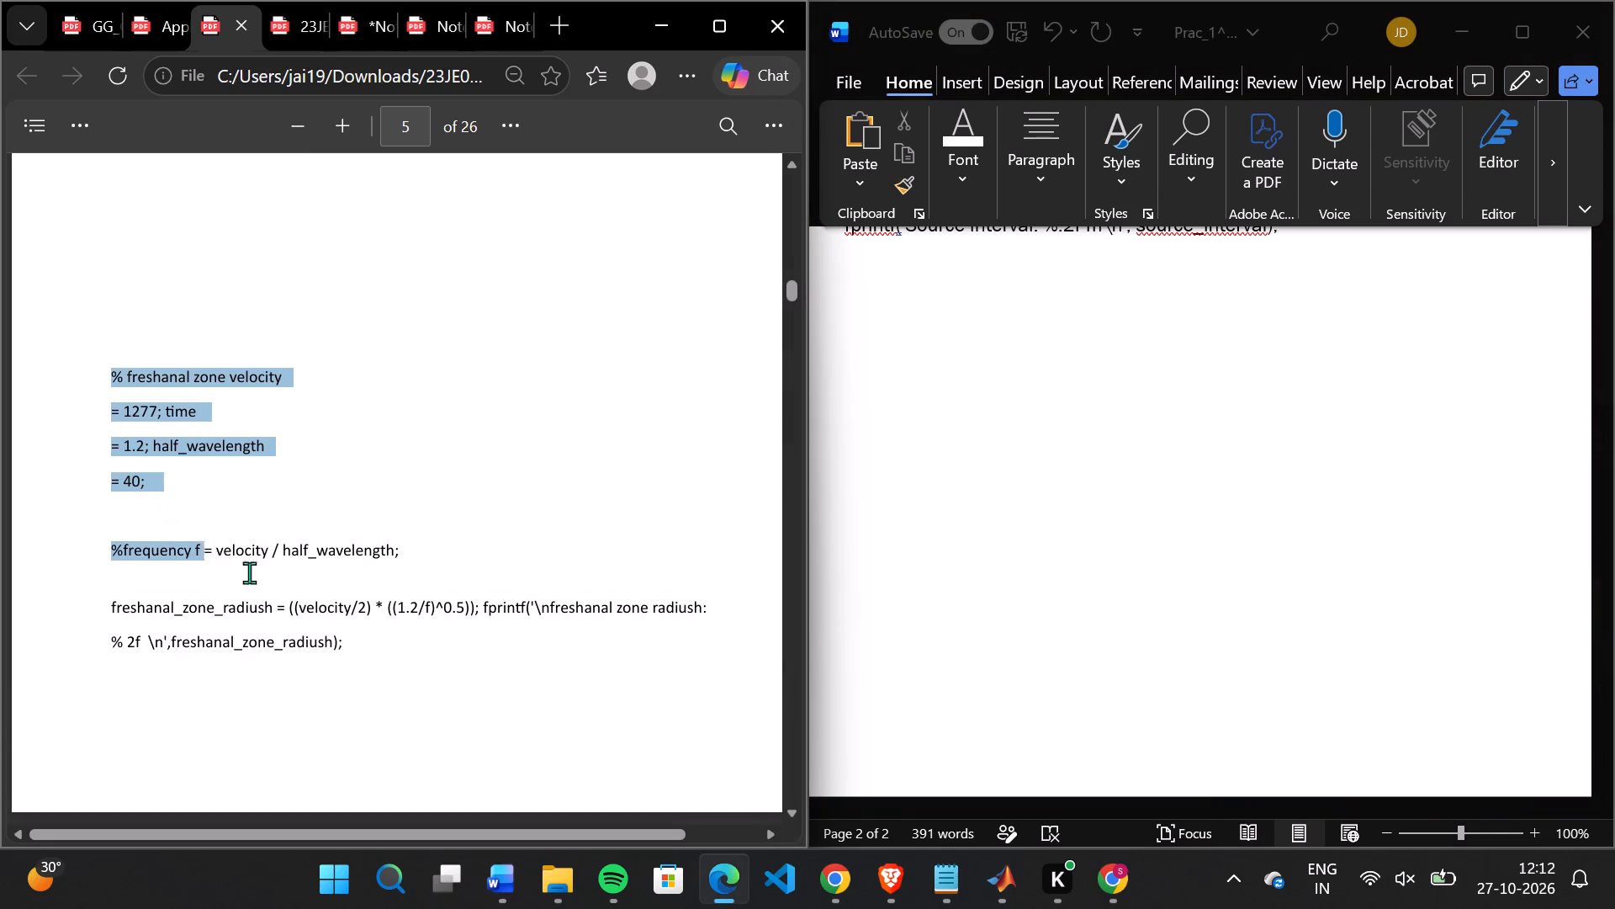
left_click_drag(249, 572, 365, 635)
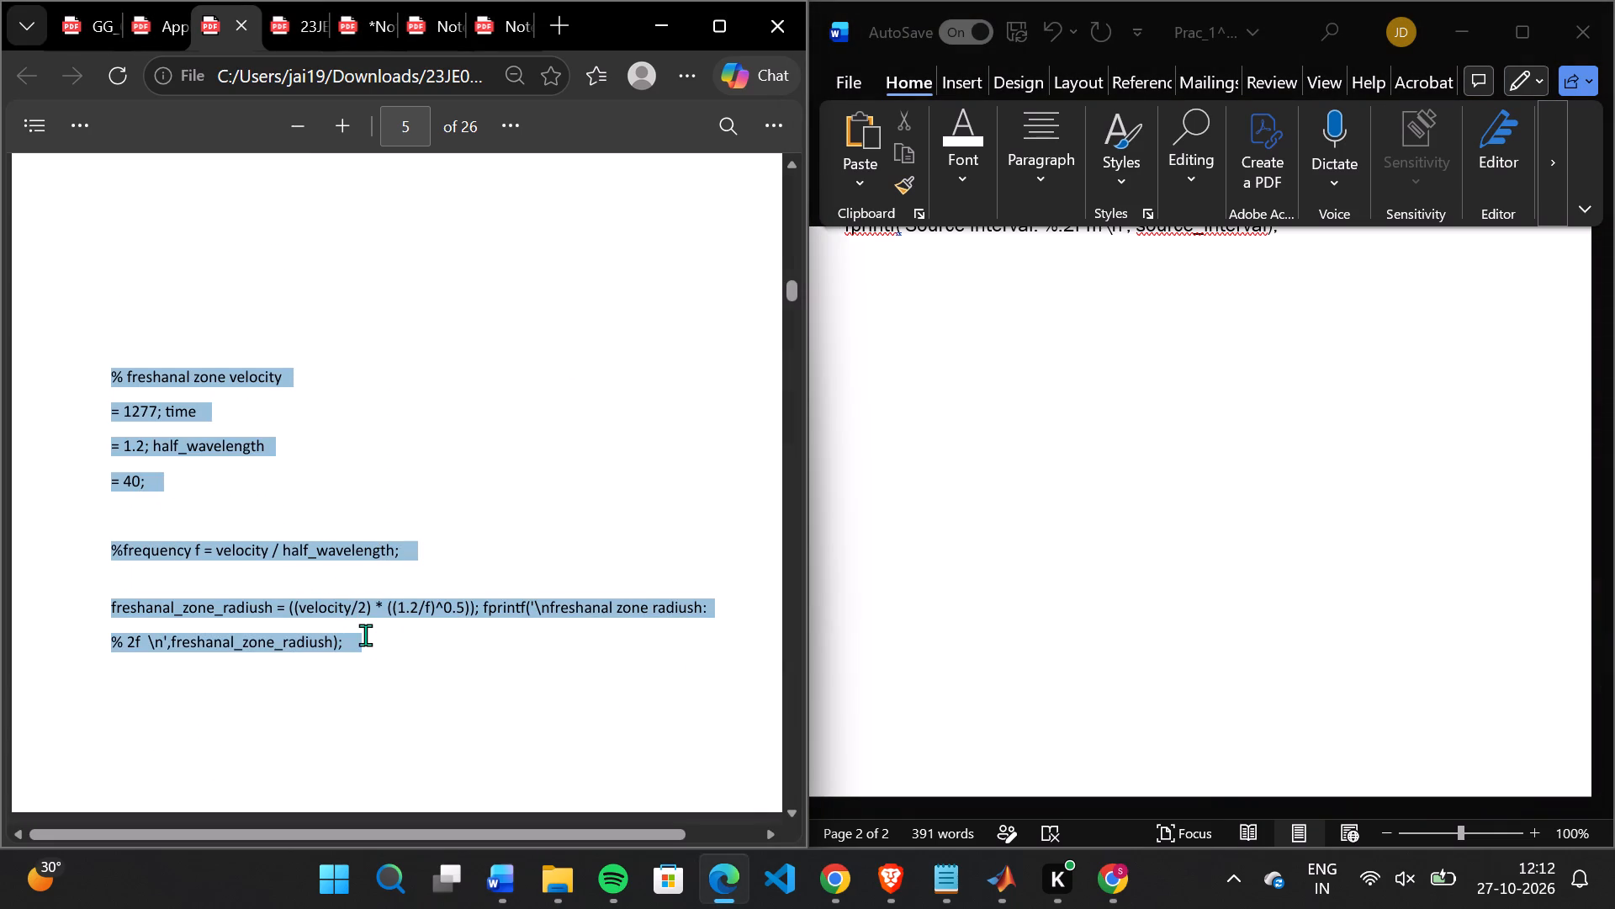
key("ctrl+c")
scroll(969, 407, "up", 1)
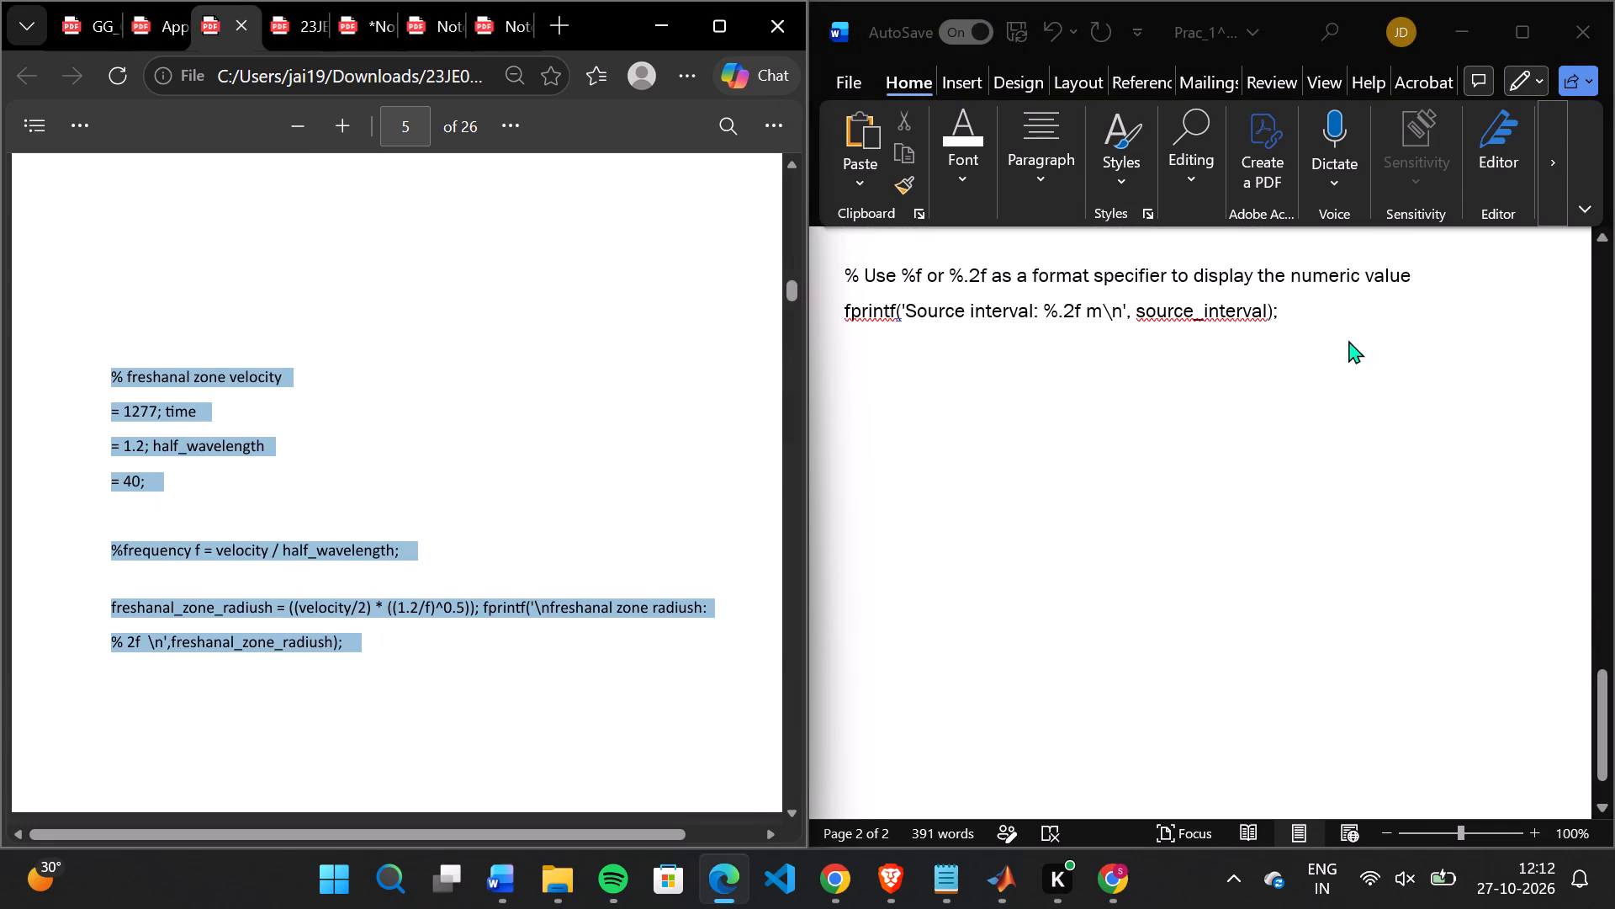
left_click(1293, 306)
left_click(1293, 306)
key("Return")
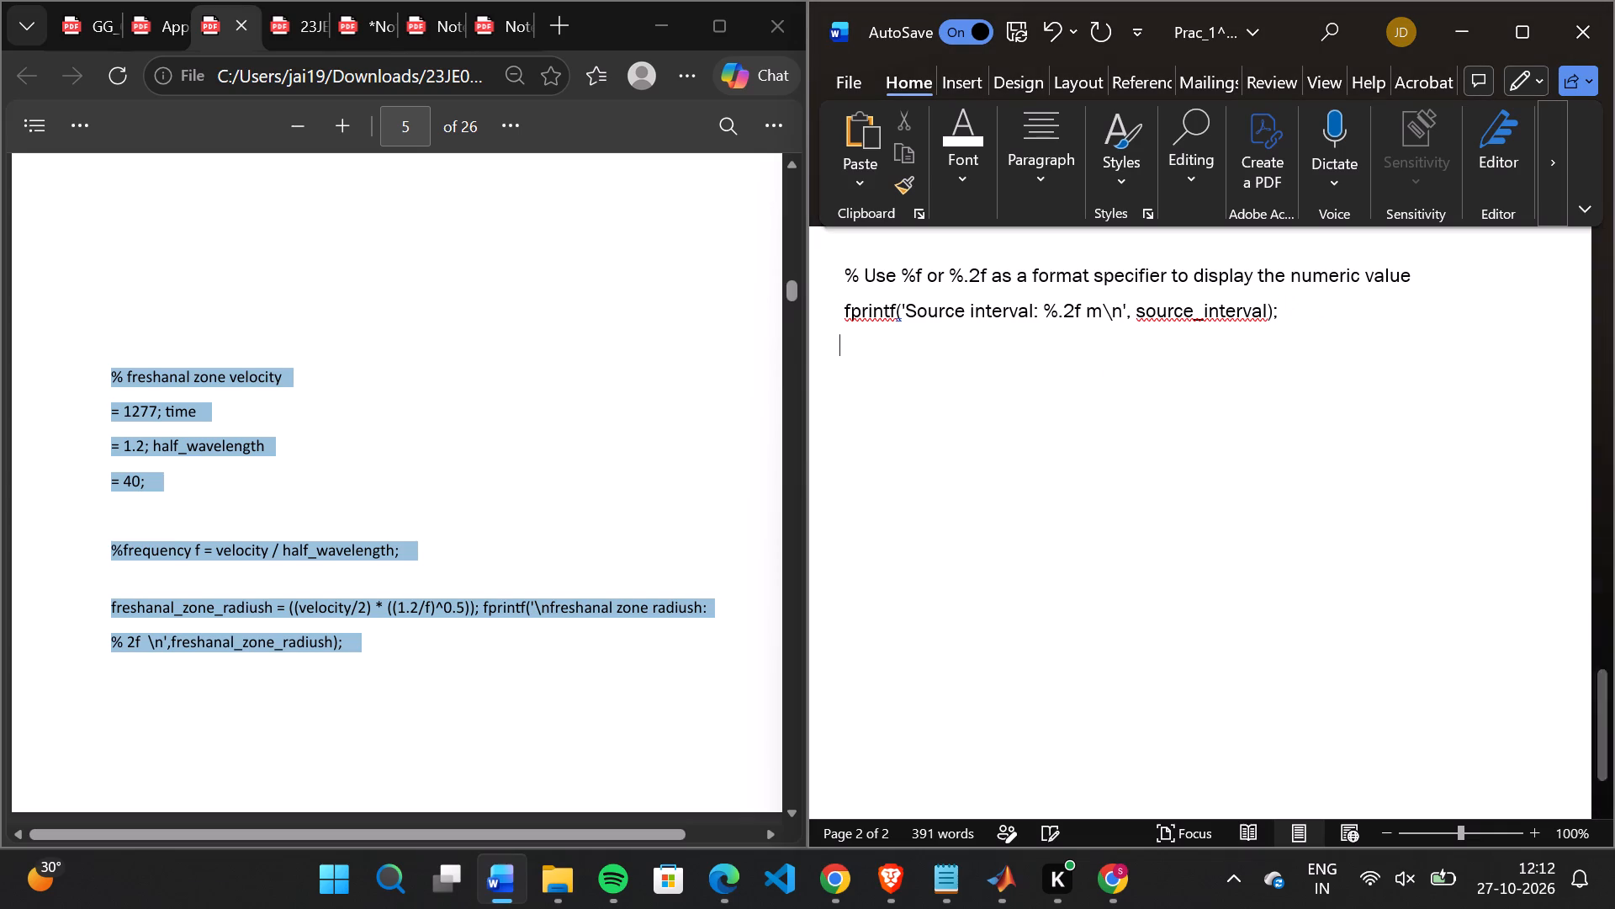
key("Return")
key("ctrl+v")
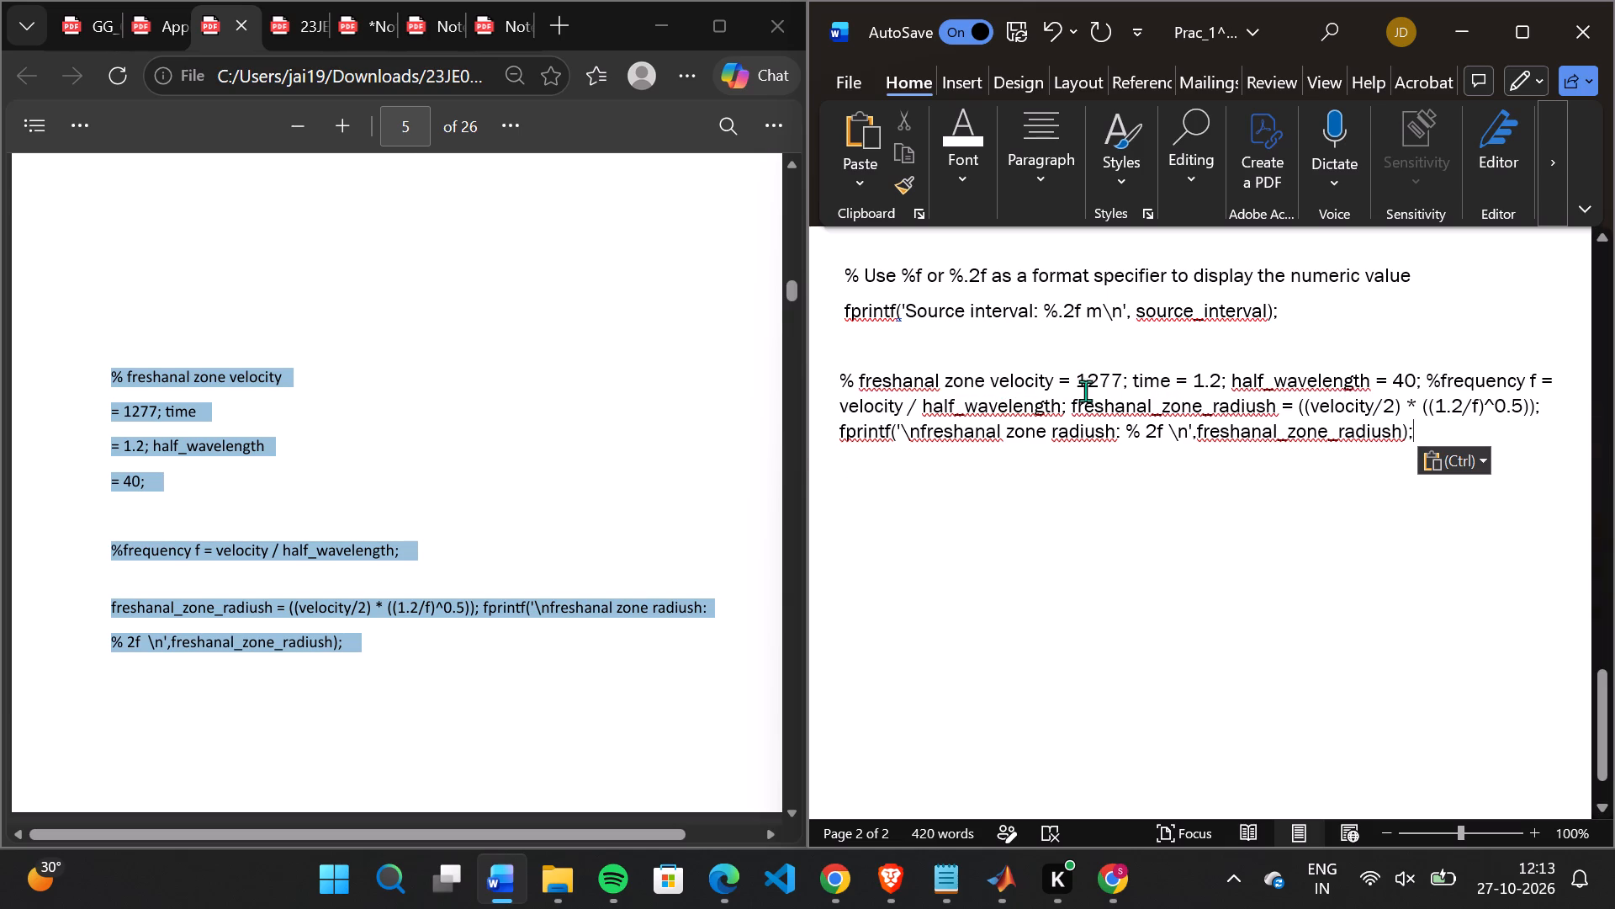
Start a new line at "time = 1.2;" and separate "%frequency" from the half_wavelength assignment with a blank line.
left_click(1133, 375)
key("Return")
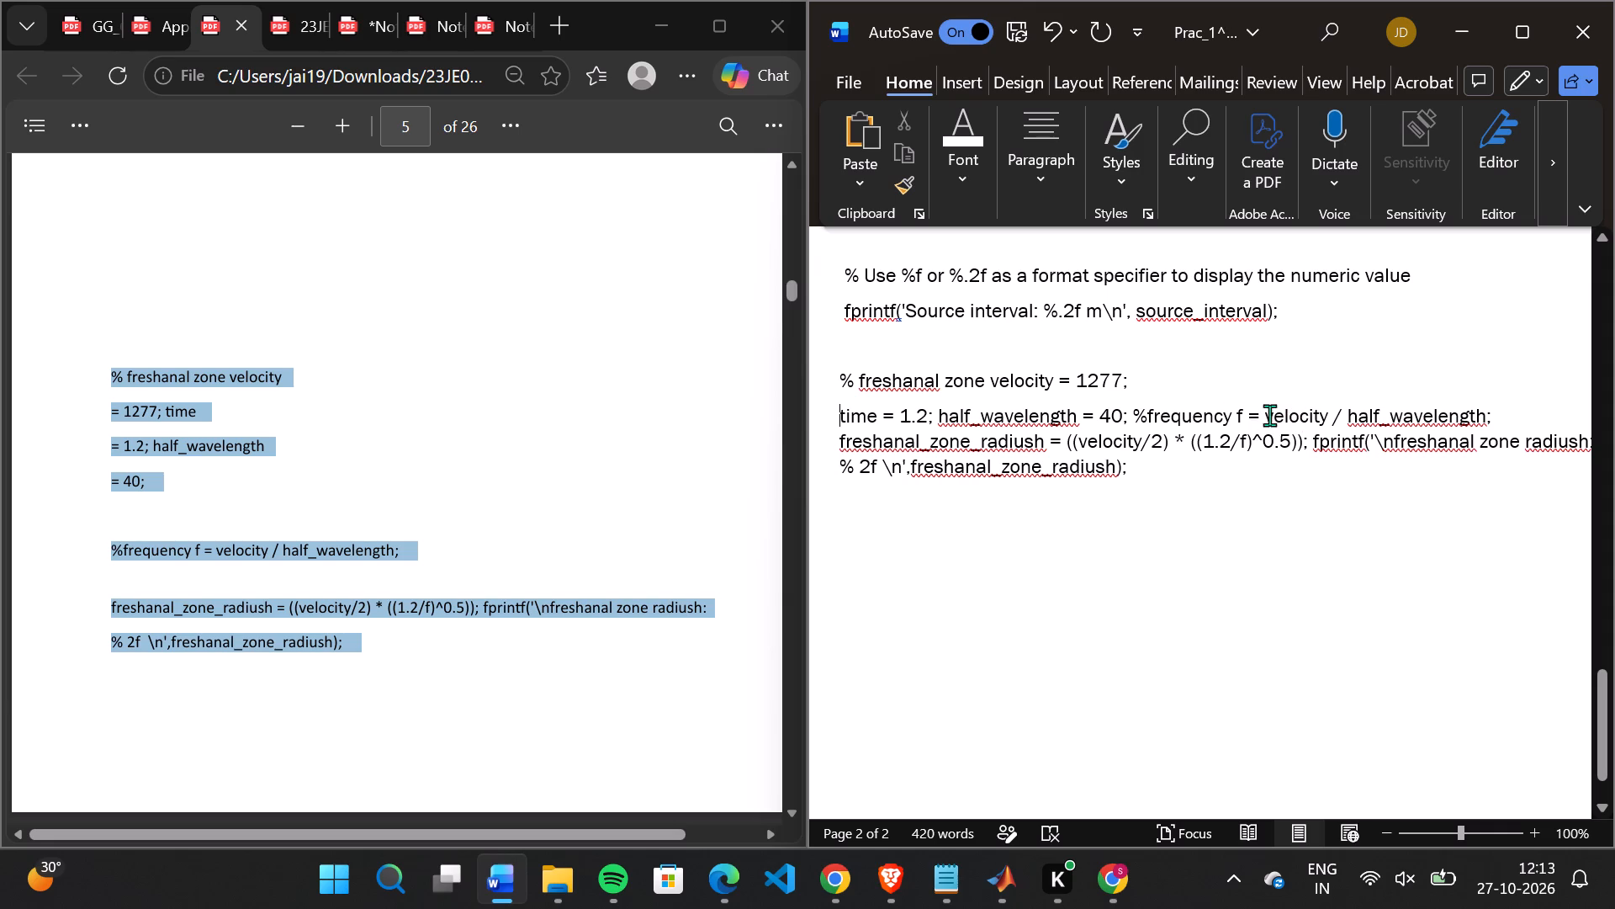
left_click(1133, 416)
key("Return")
key("Return")
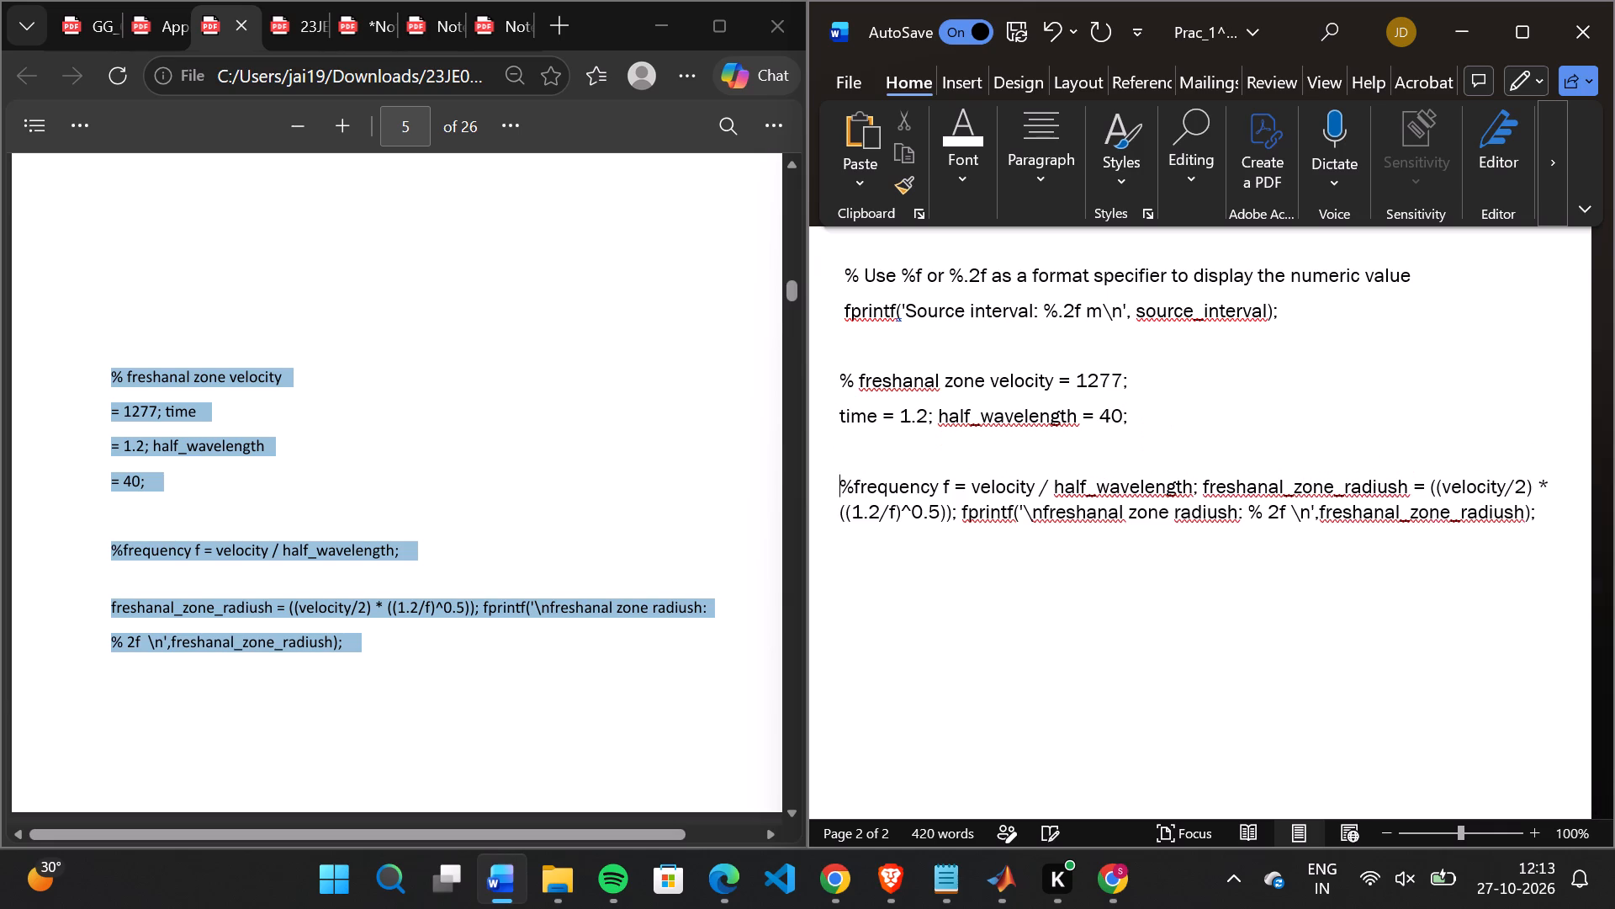
Put the freshanal_zone_radiush formula and the fprintf statement following it each on their own line.
left_click(1200, 486)
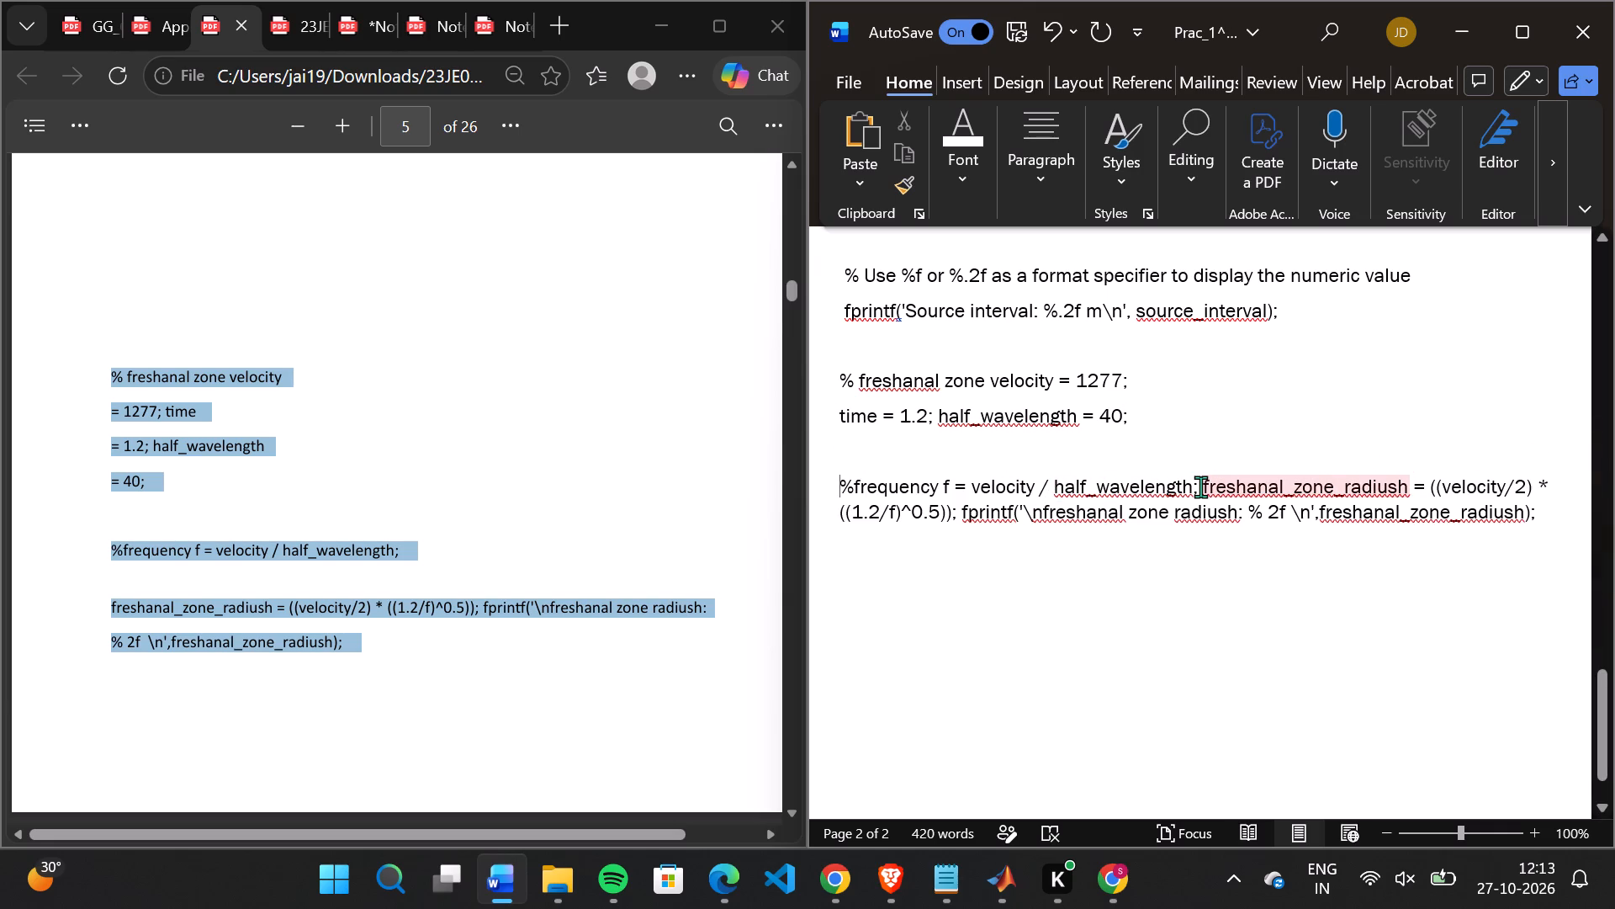
key("Return")
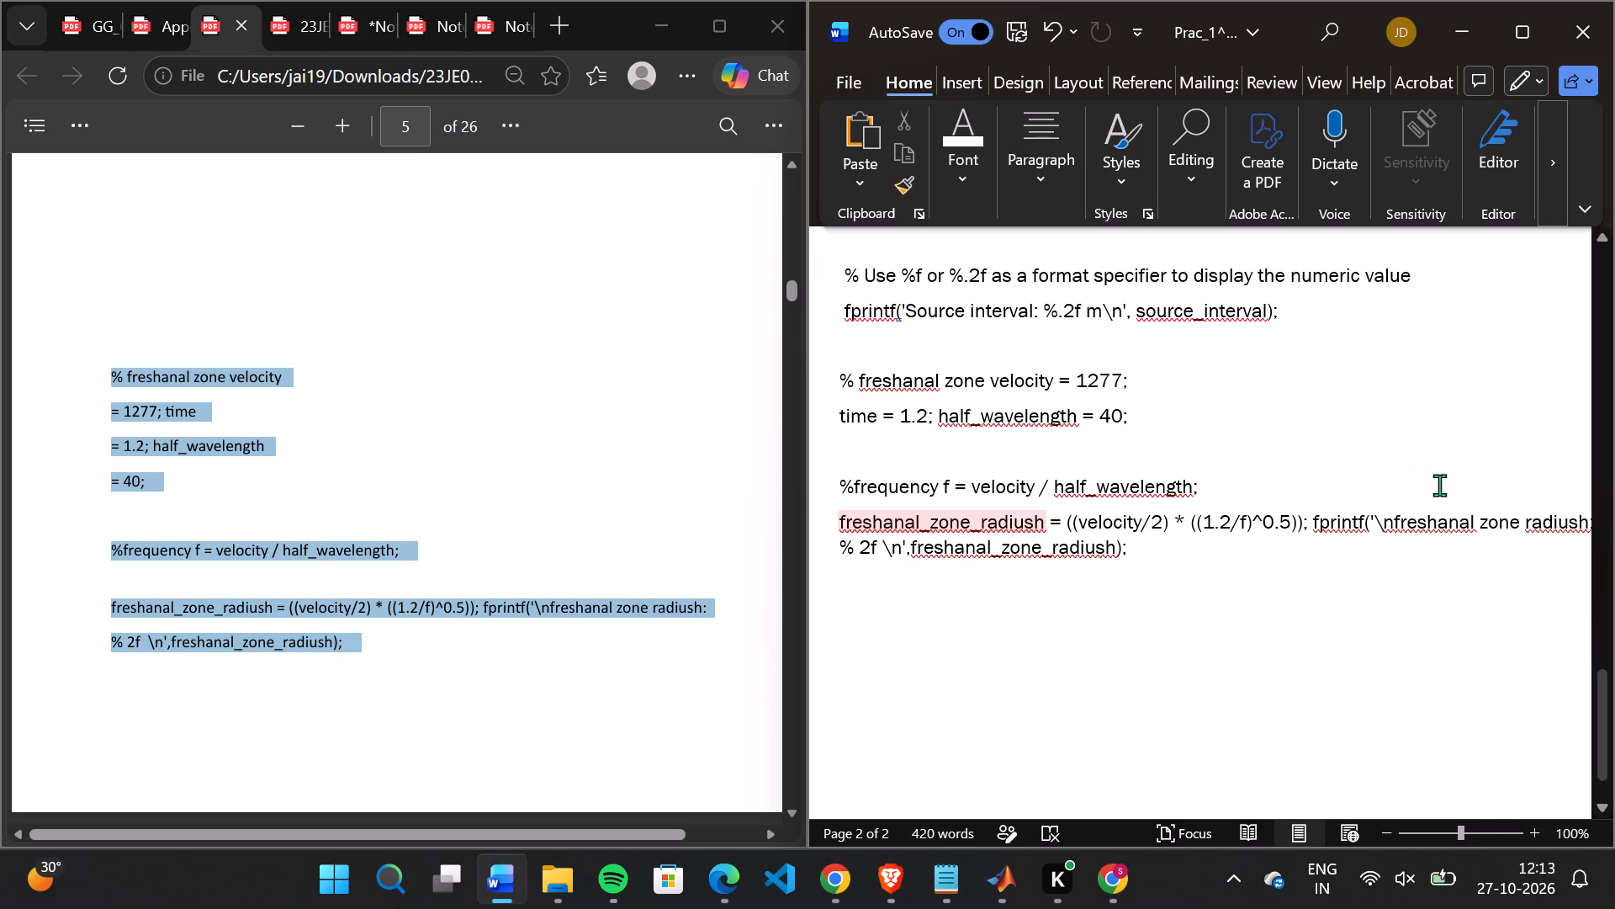
left_click(1120, 596)
scroll(1162, 581, "left", 1)
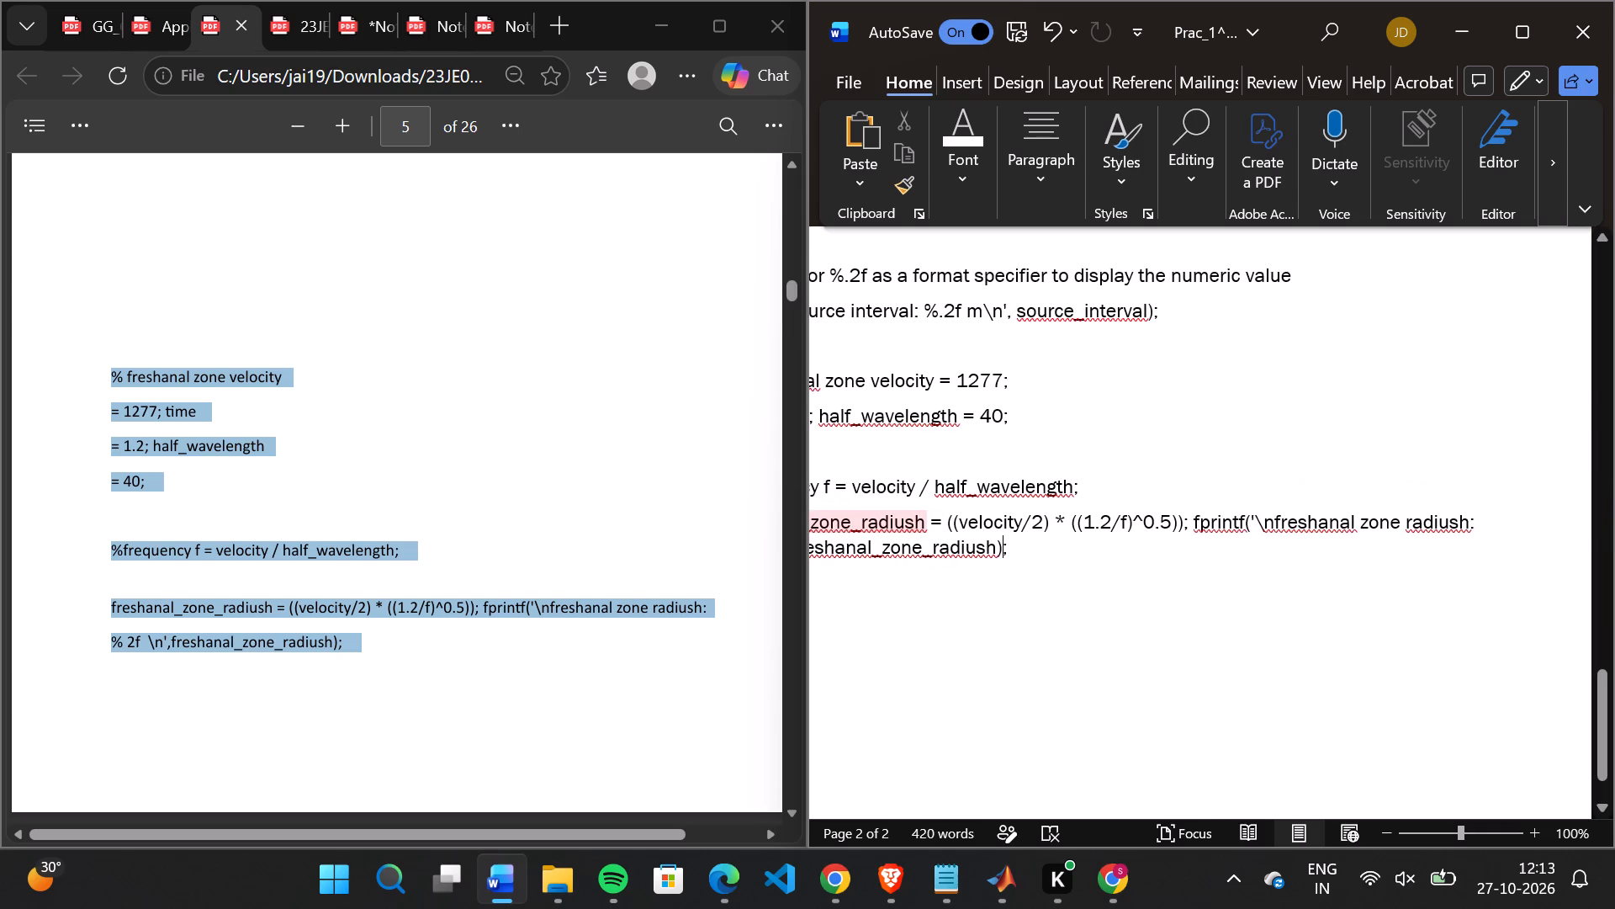
scroll(1162, 581, "right", 1)
scroll(1032, 567, "right", 1)
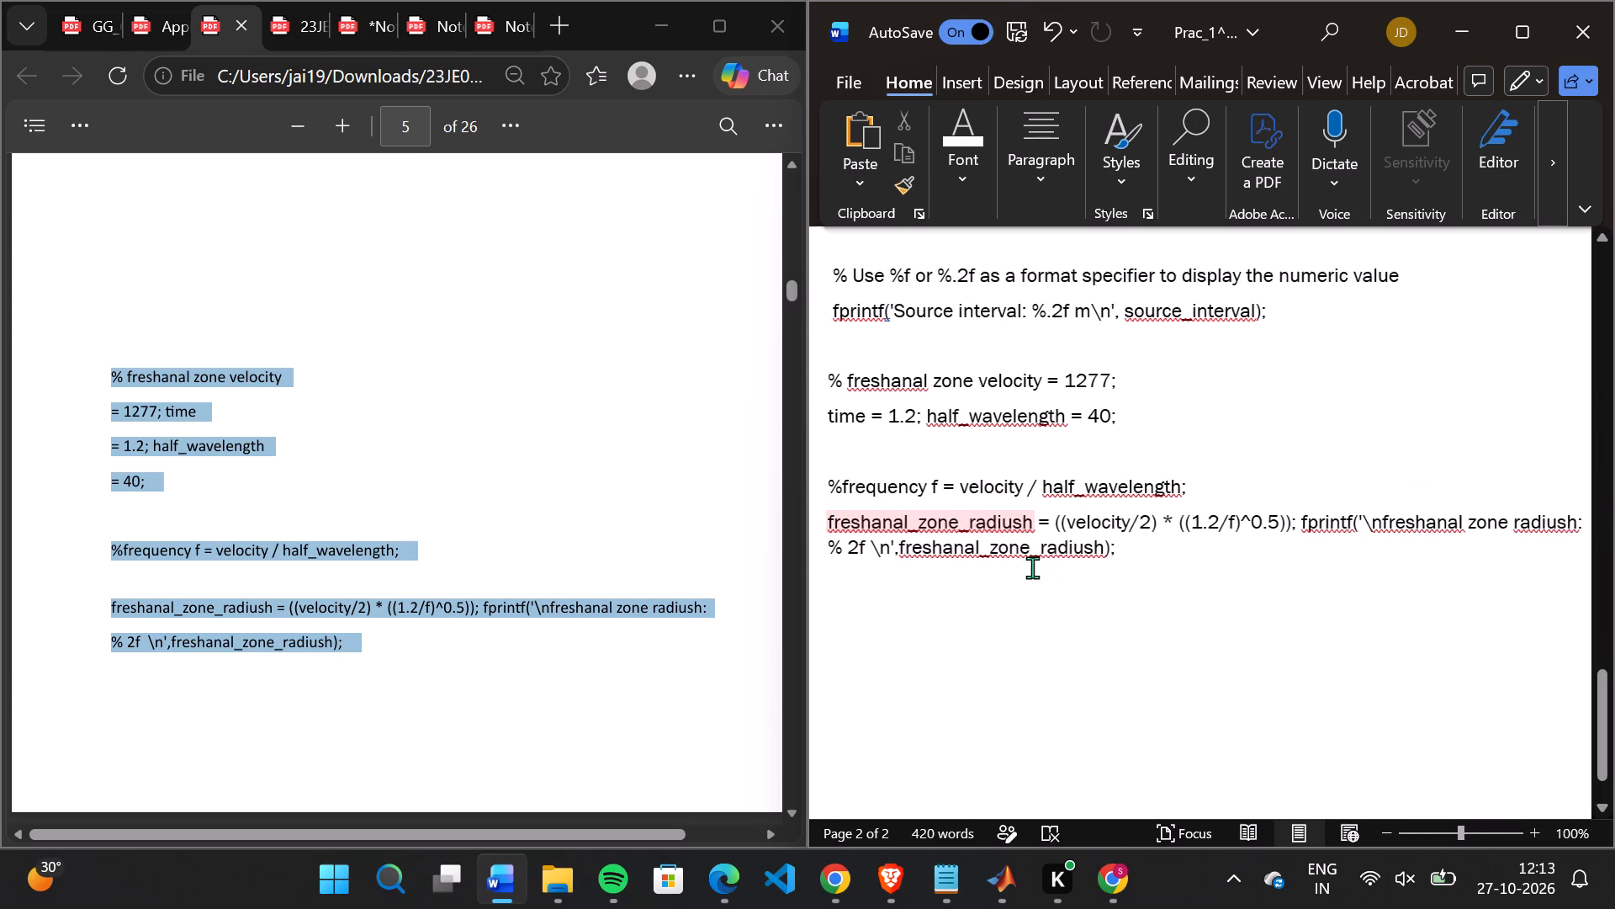
left_click(1303, 526)
key("Return")
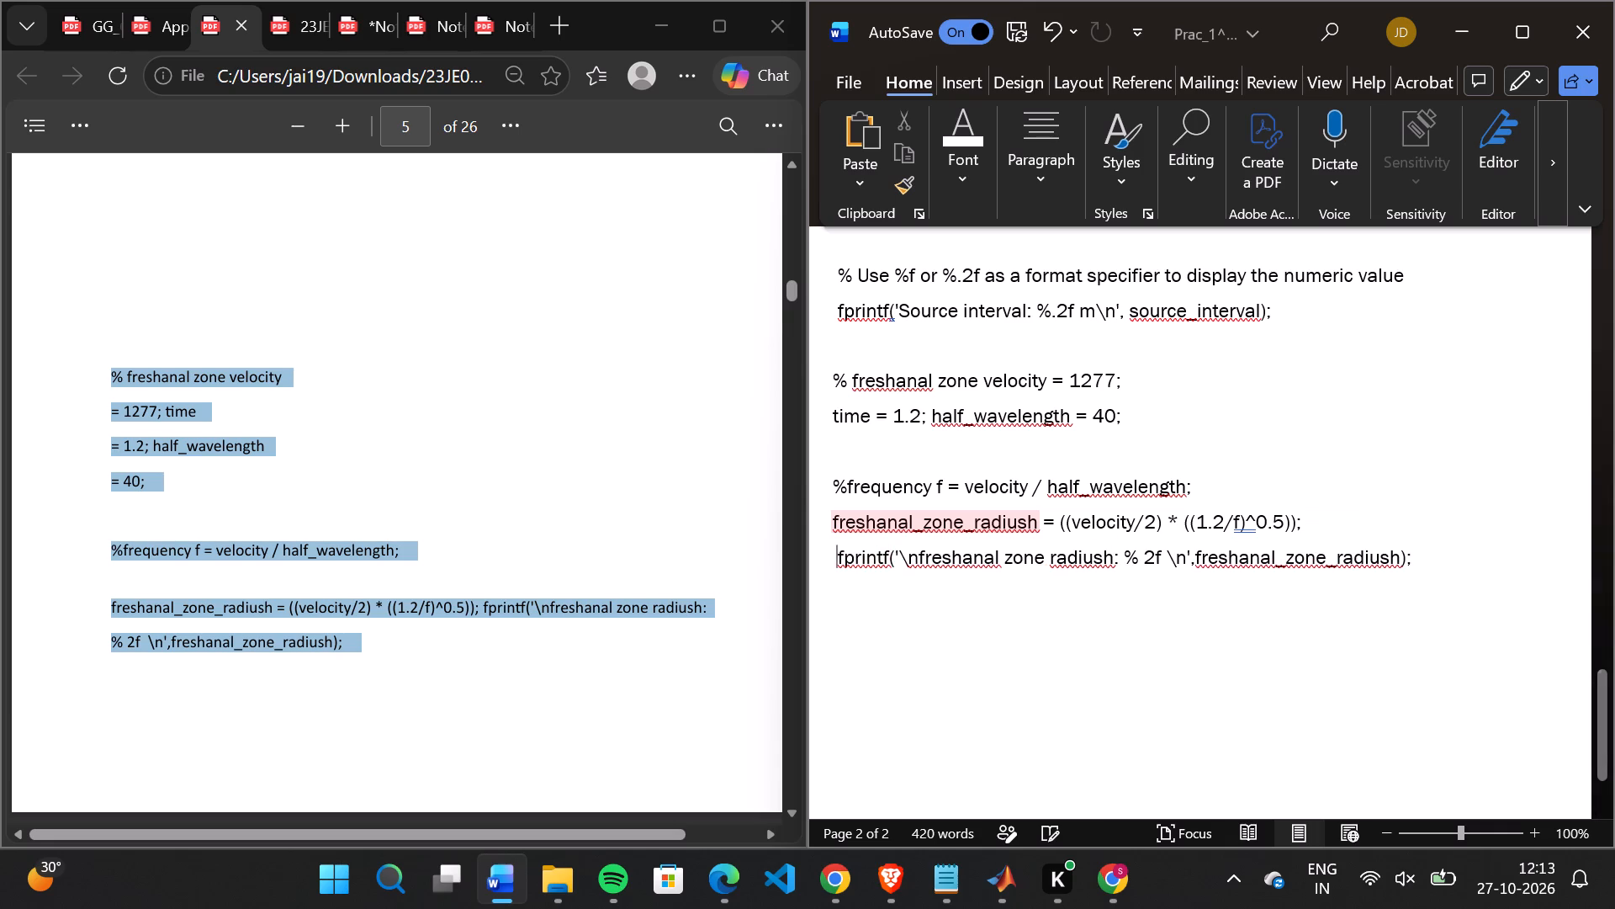
left_click(1077, 685)
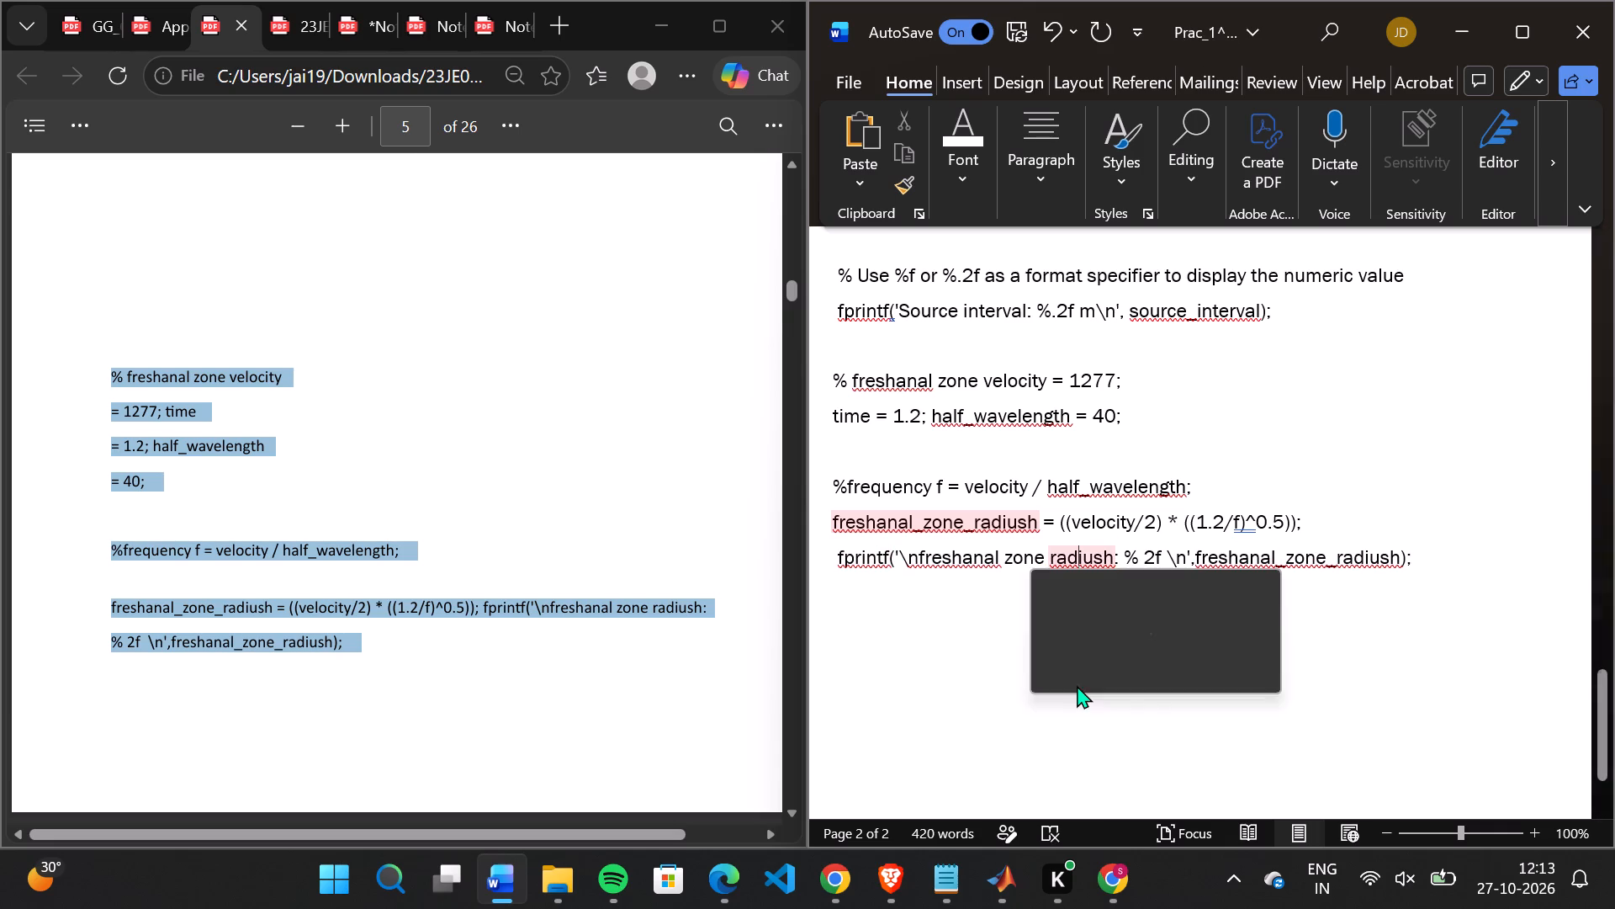
left_click(818, 665)
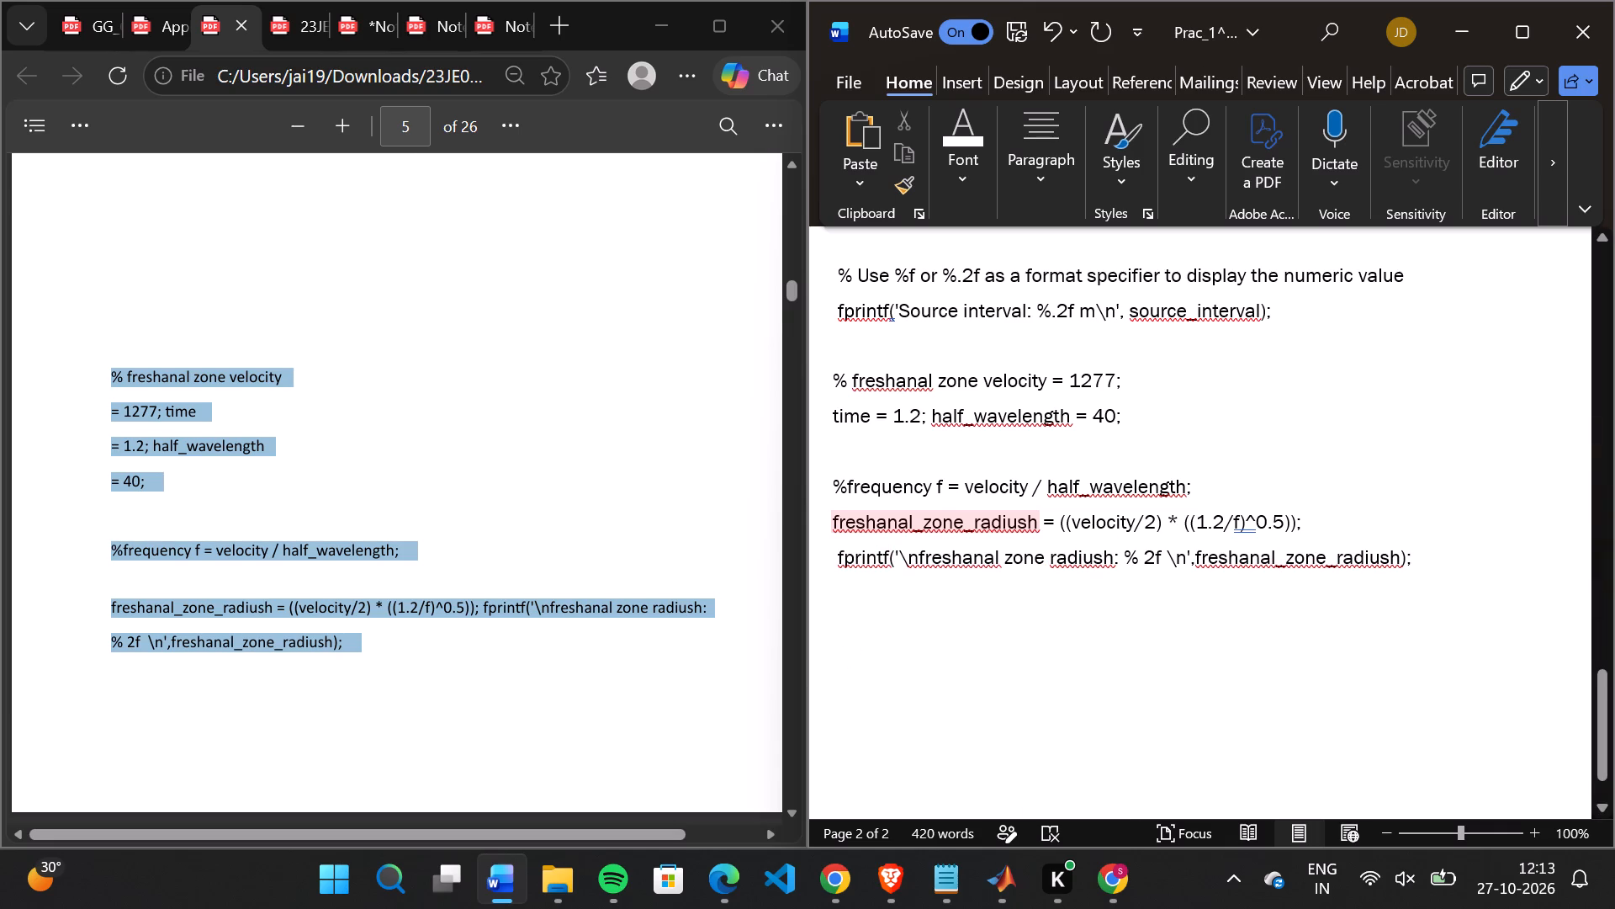
Respell the variable at the start of the zone radius formula as fresnal_zone_radiush.
scroll(921, 598, "down", 1)
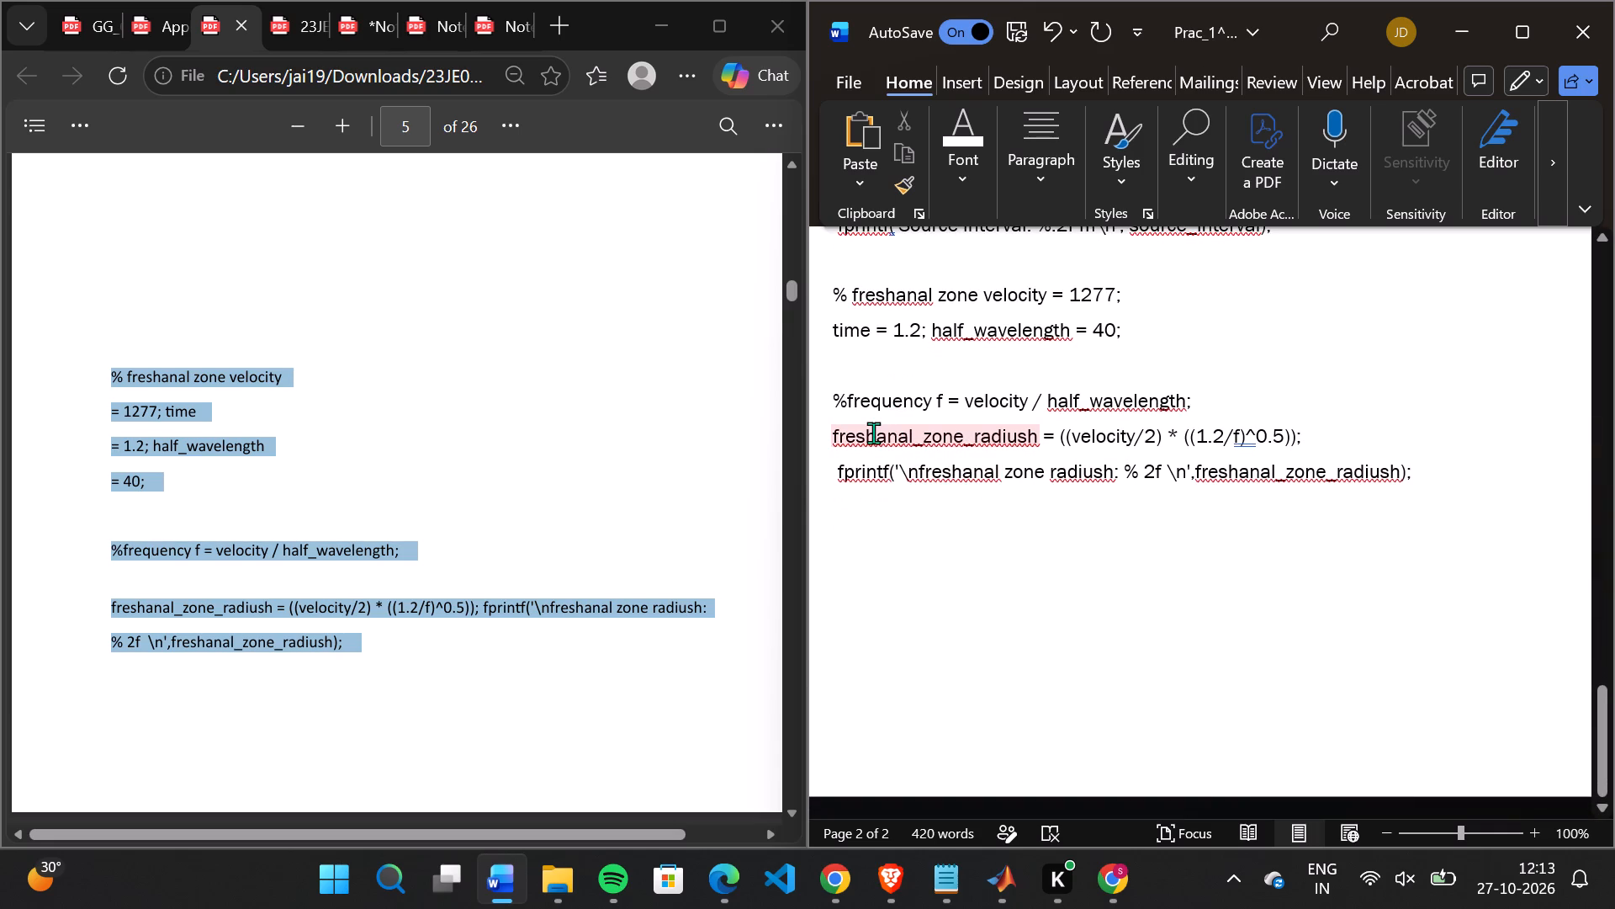
left_click(873, 433)
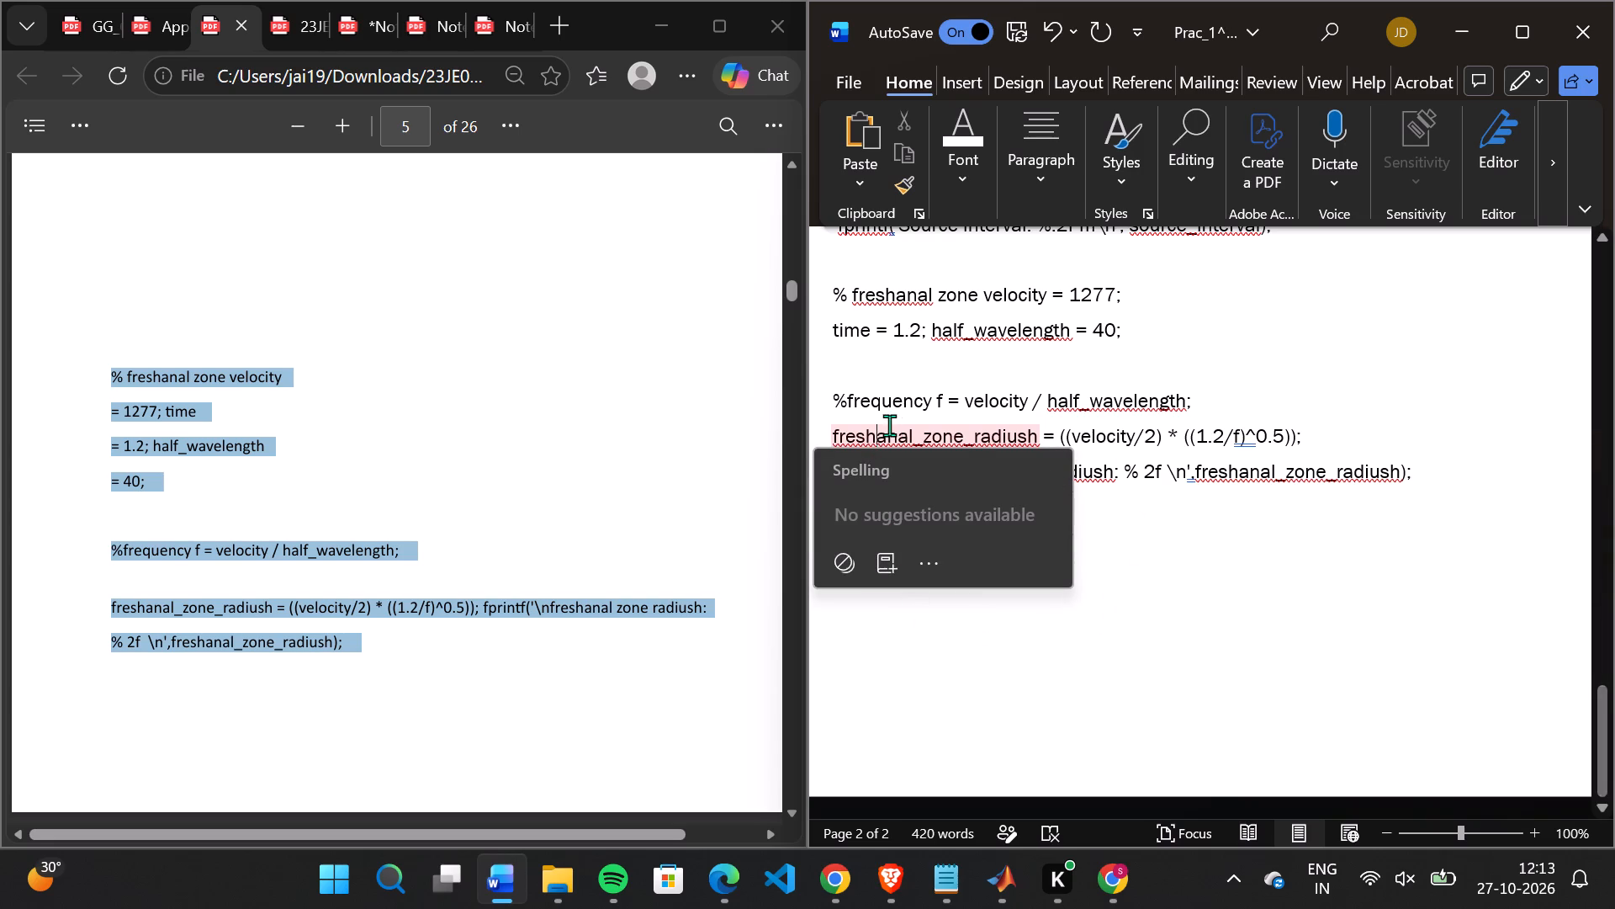
left_click(883, 440)
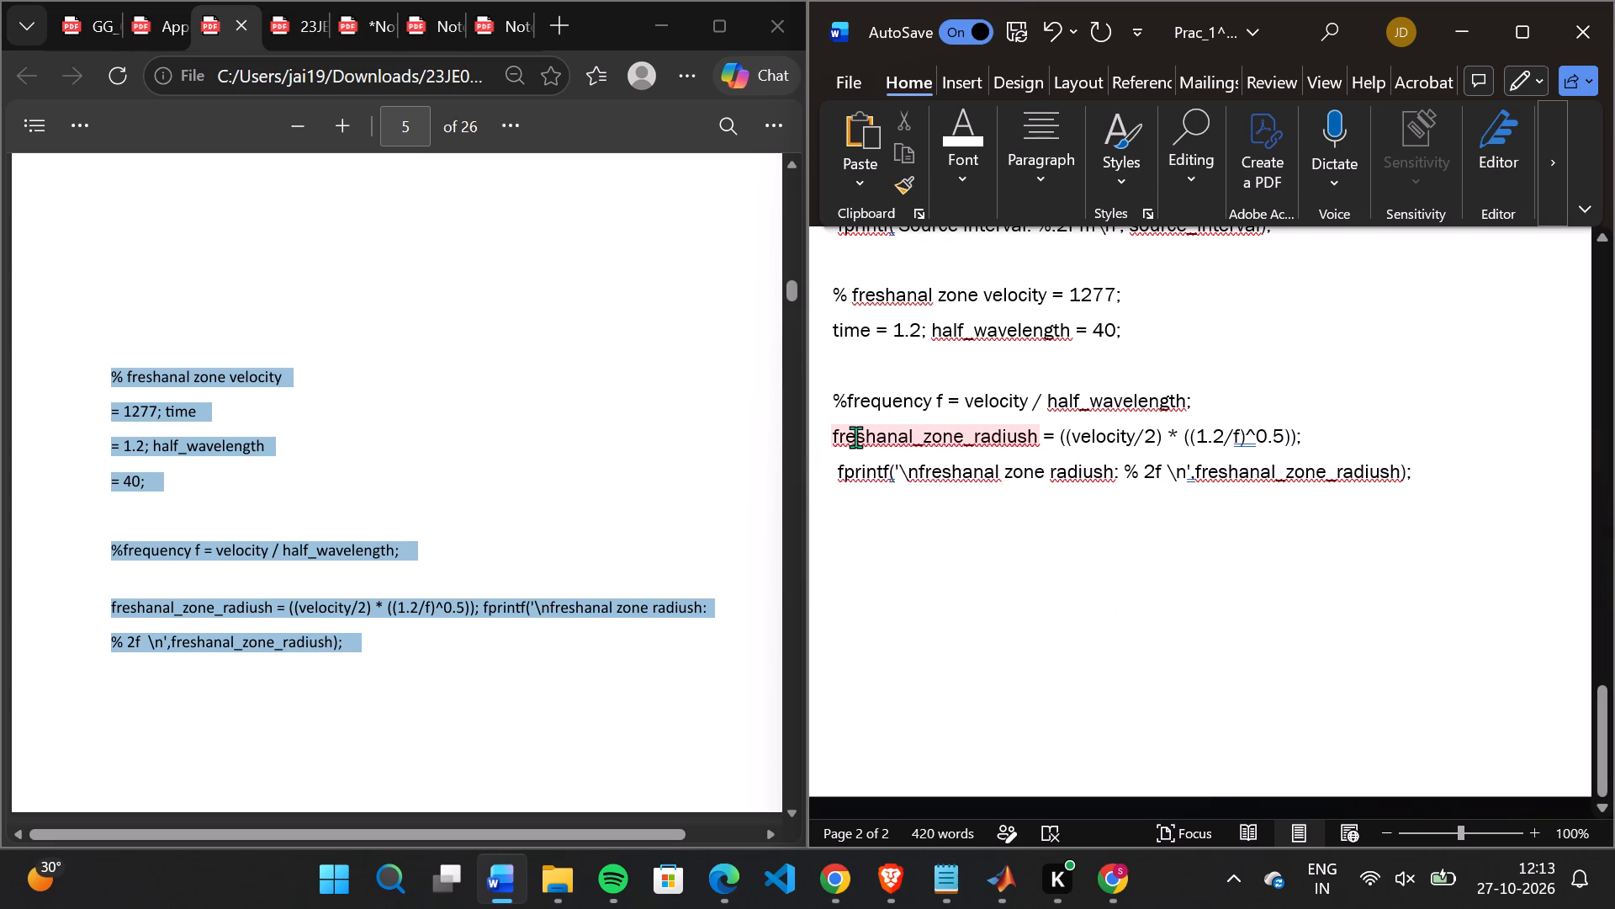
left_click(855, 437)
left_click(873, 437)
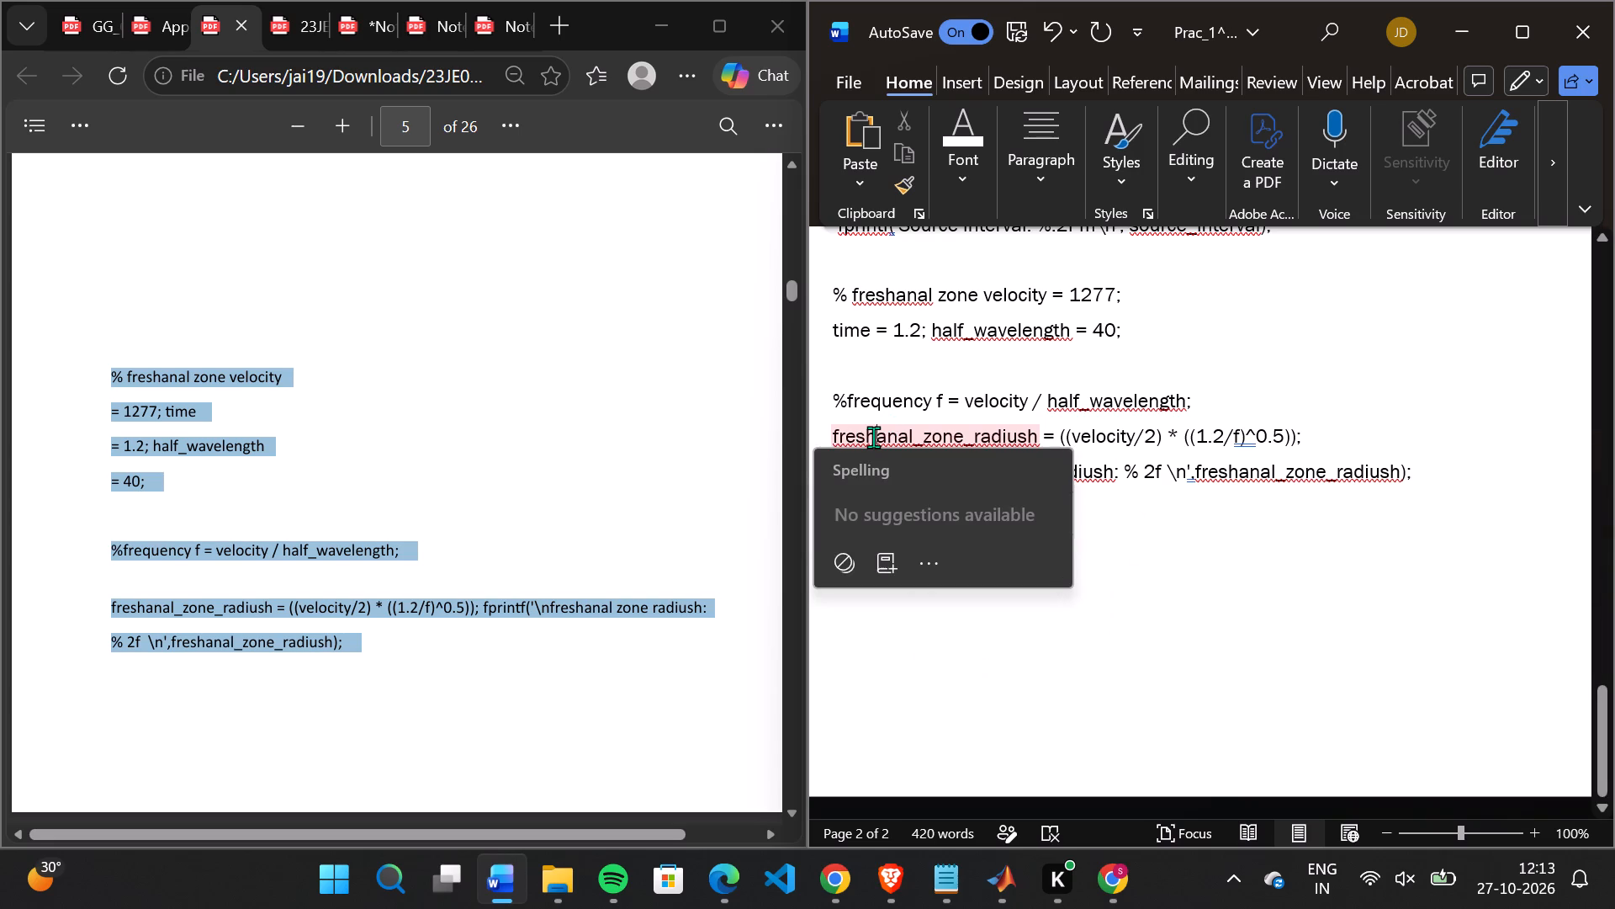
key("BackSpace")
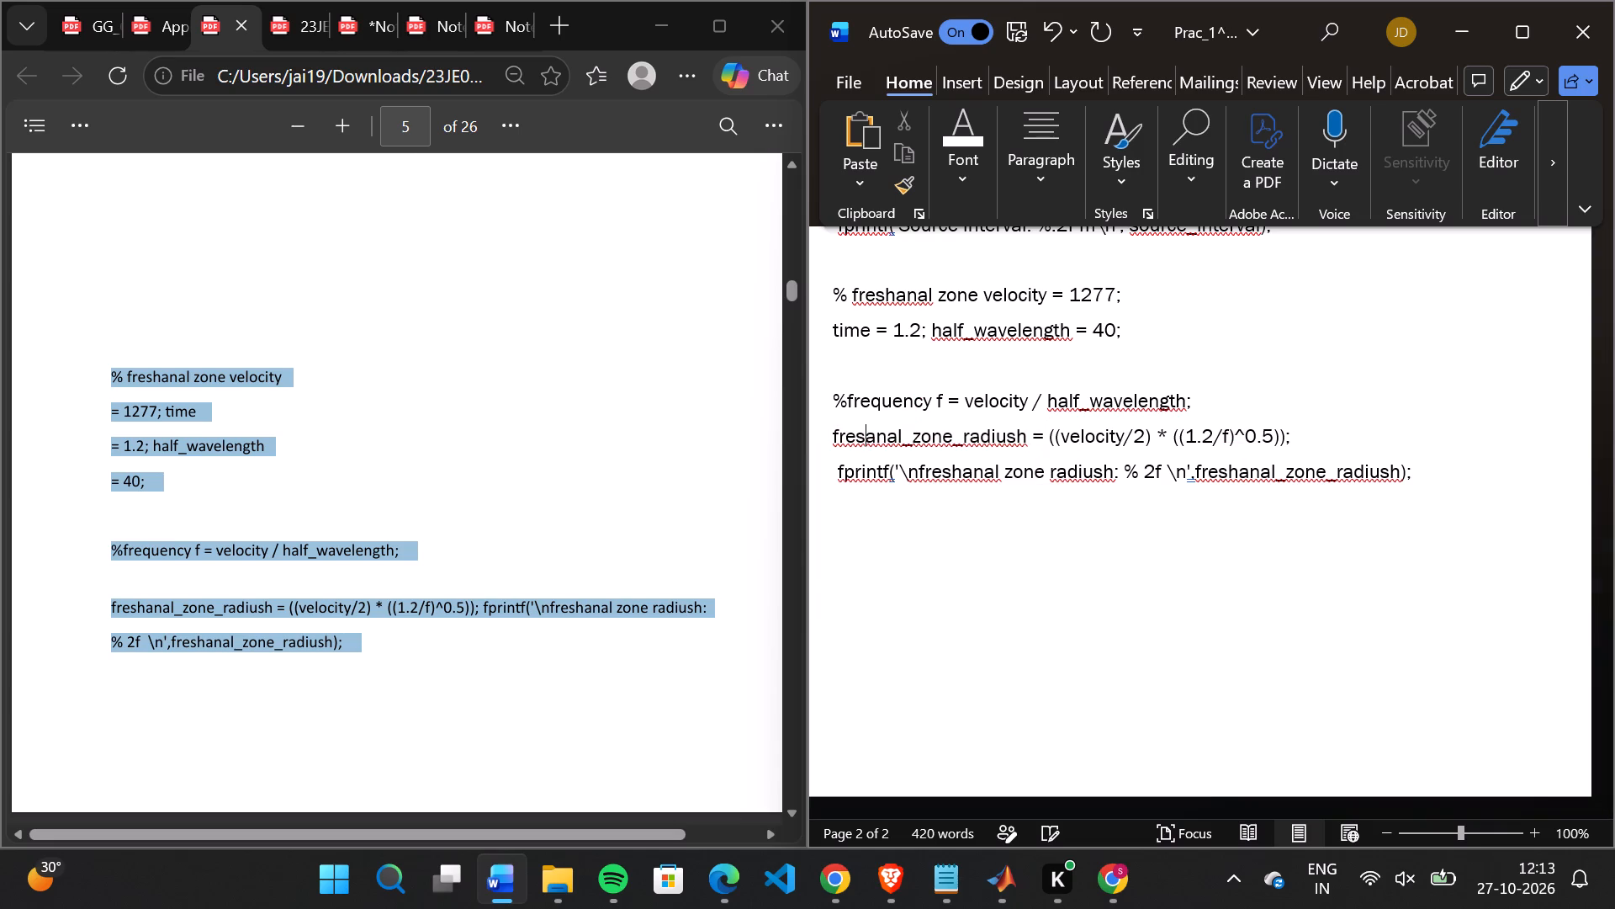
key("Right")
key("BackSpace")
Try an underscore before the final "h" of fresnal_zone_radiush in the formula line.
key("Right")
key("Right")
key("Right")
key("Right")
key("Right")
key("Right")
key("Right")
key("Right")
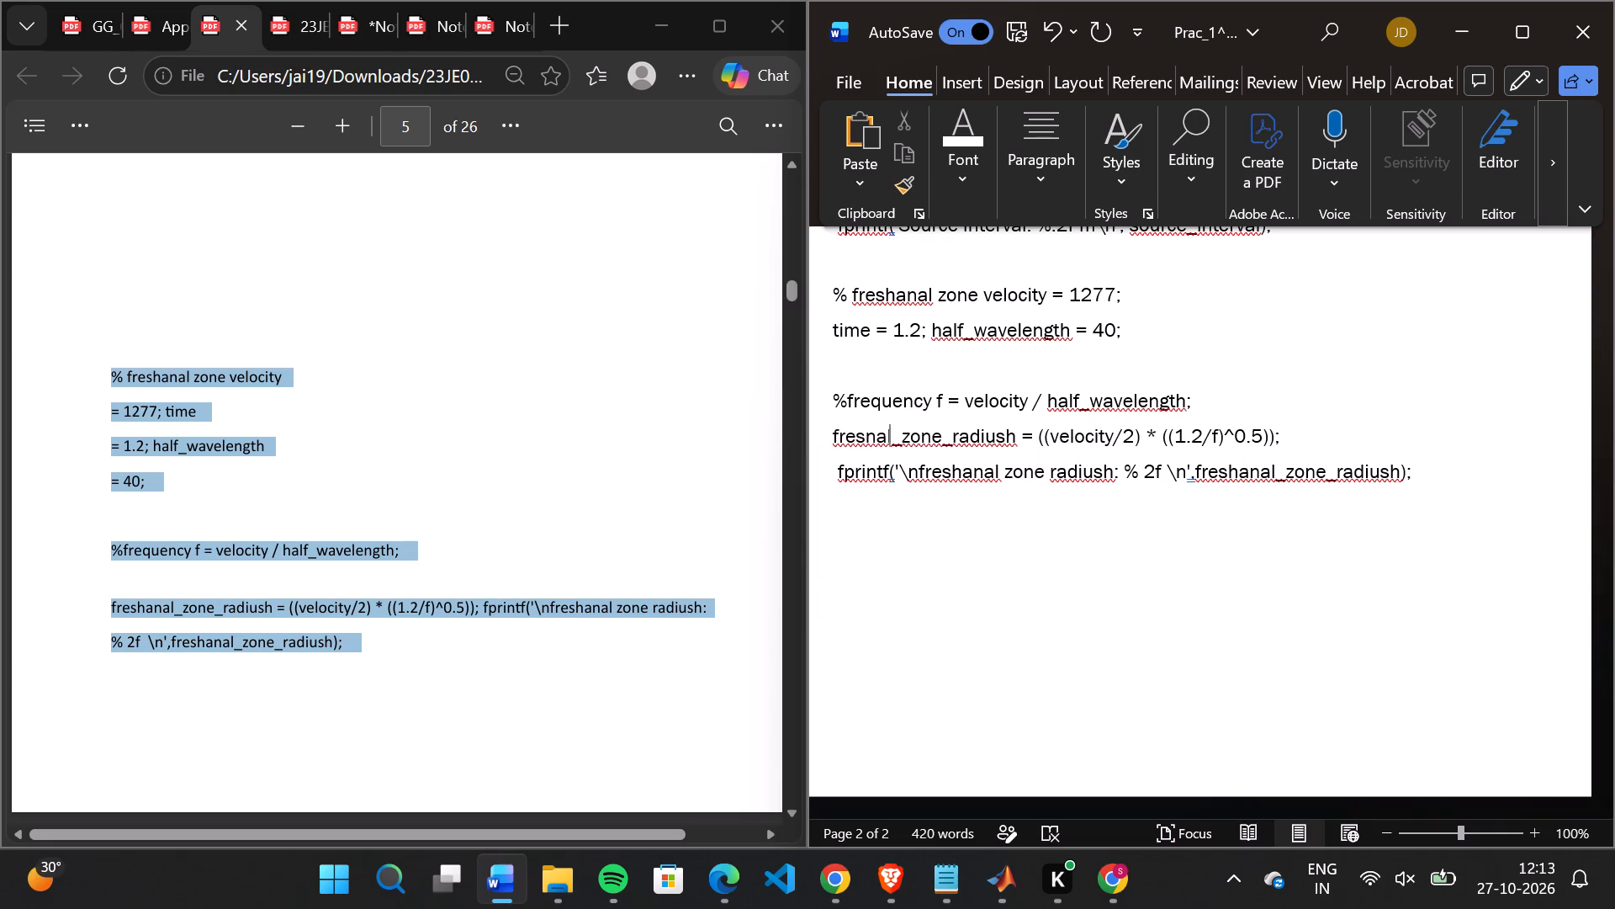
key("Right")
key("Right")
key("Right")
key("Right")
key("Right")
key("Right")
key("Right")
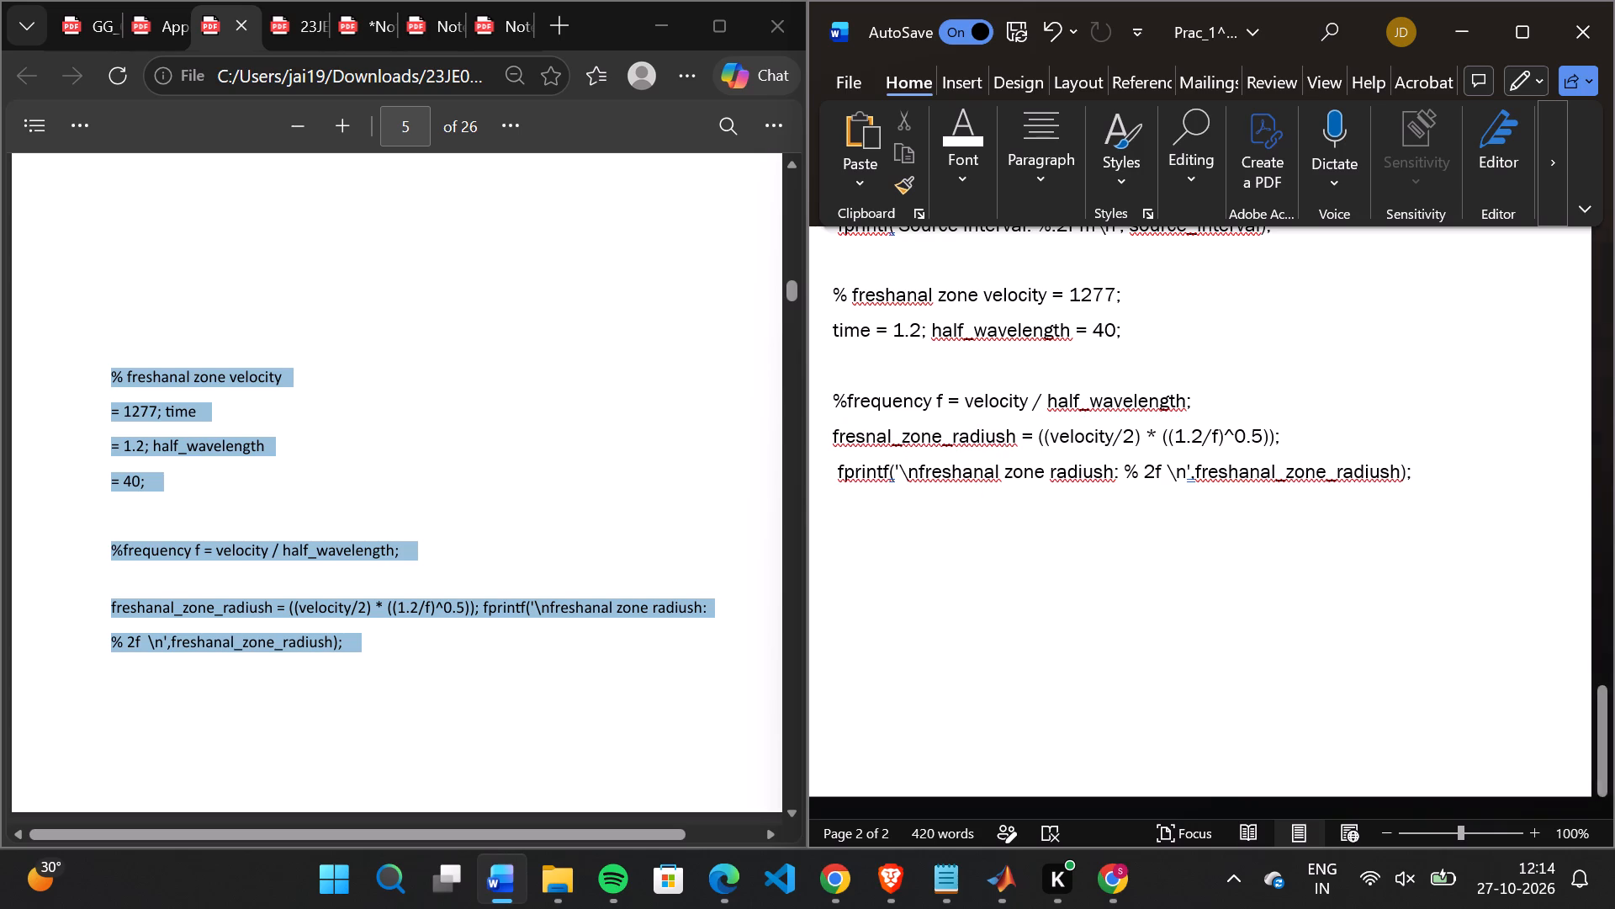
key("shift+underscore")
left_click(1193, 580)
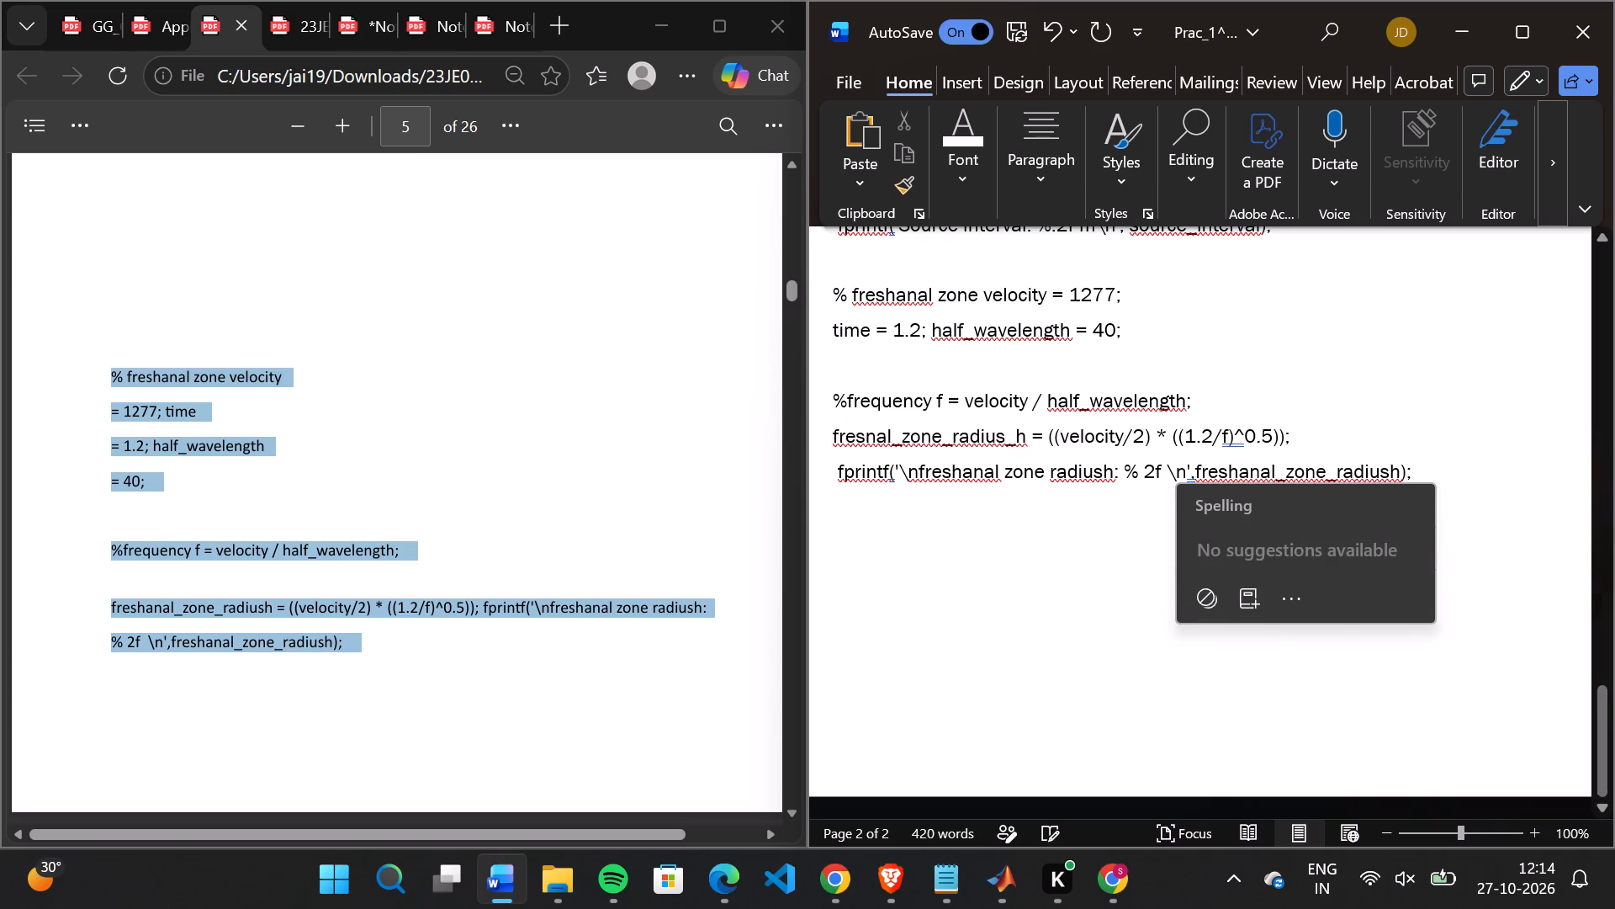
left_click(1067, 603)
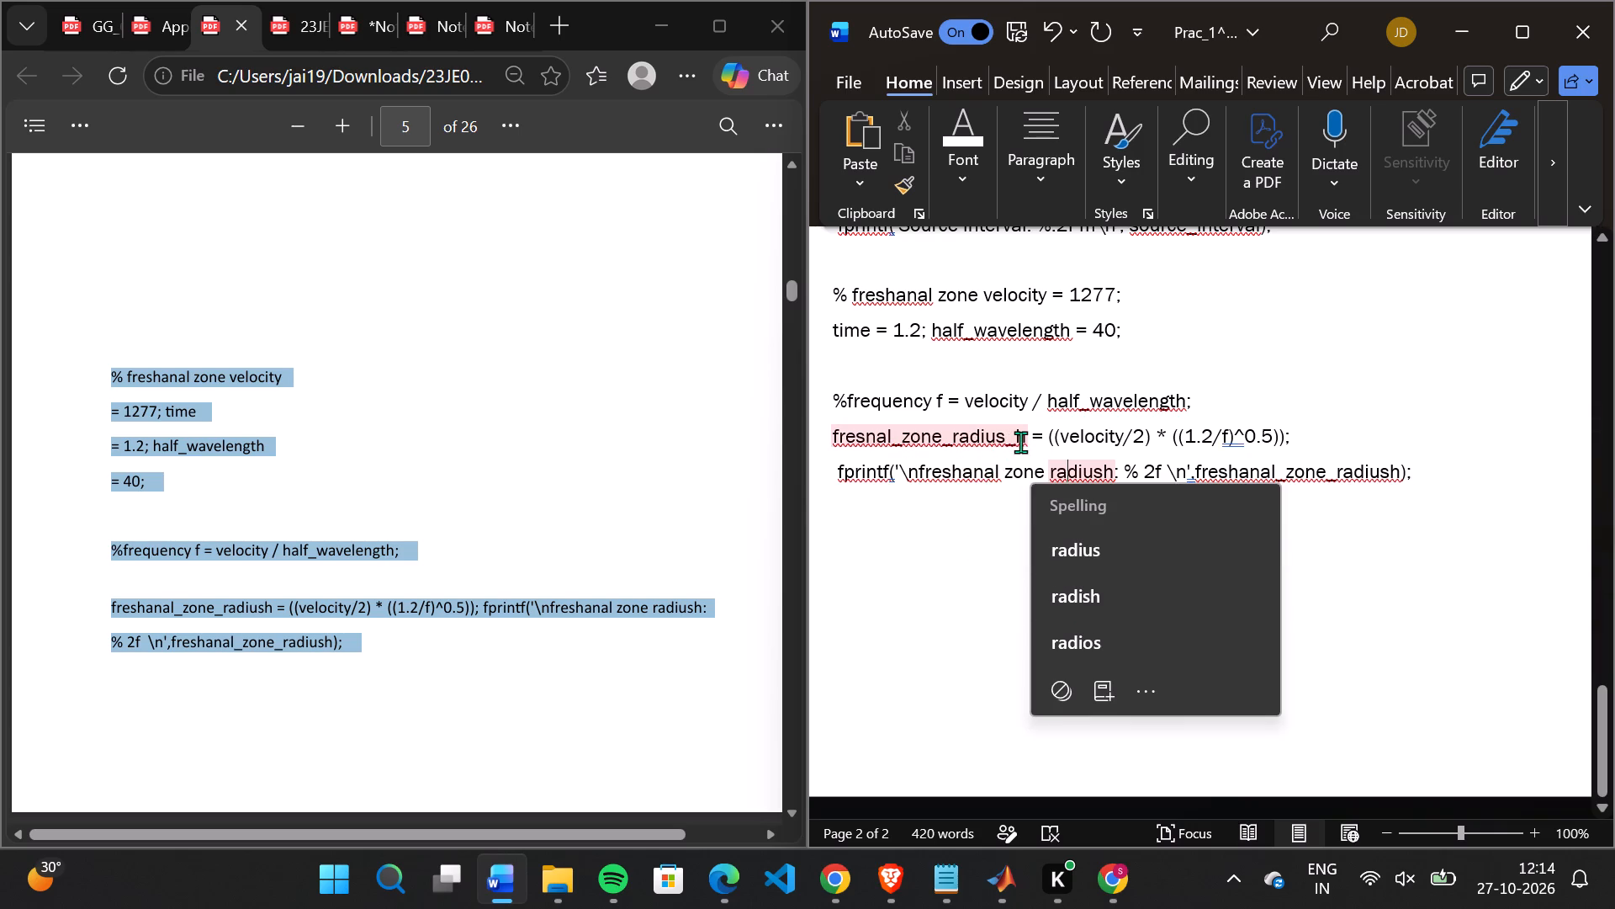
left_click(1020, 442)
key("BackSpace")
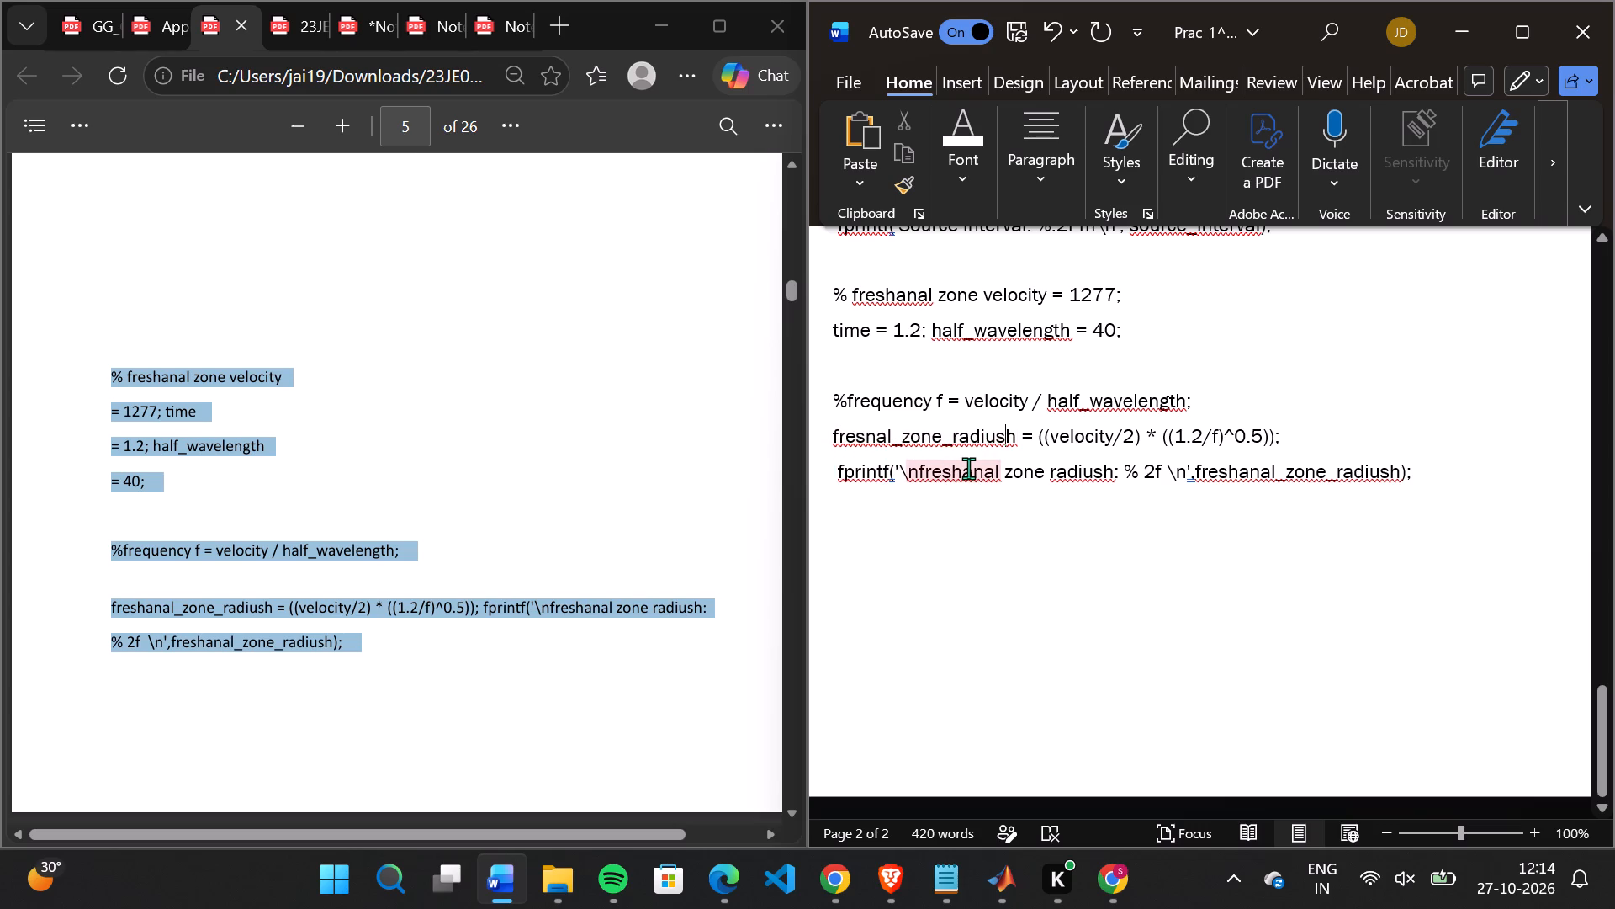
Respell "freshanal" as "fresnal" in the quoted text of the zone radius fprintf statement.
left_click(963, 476)
key("BackSpace")
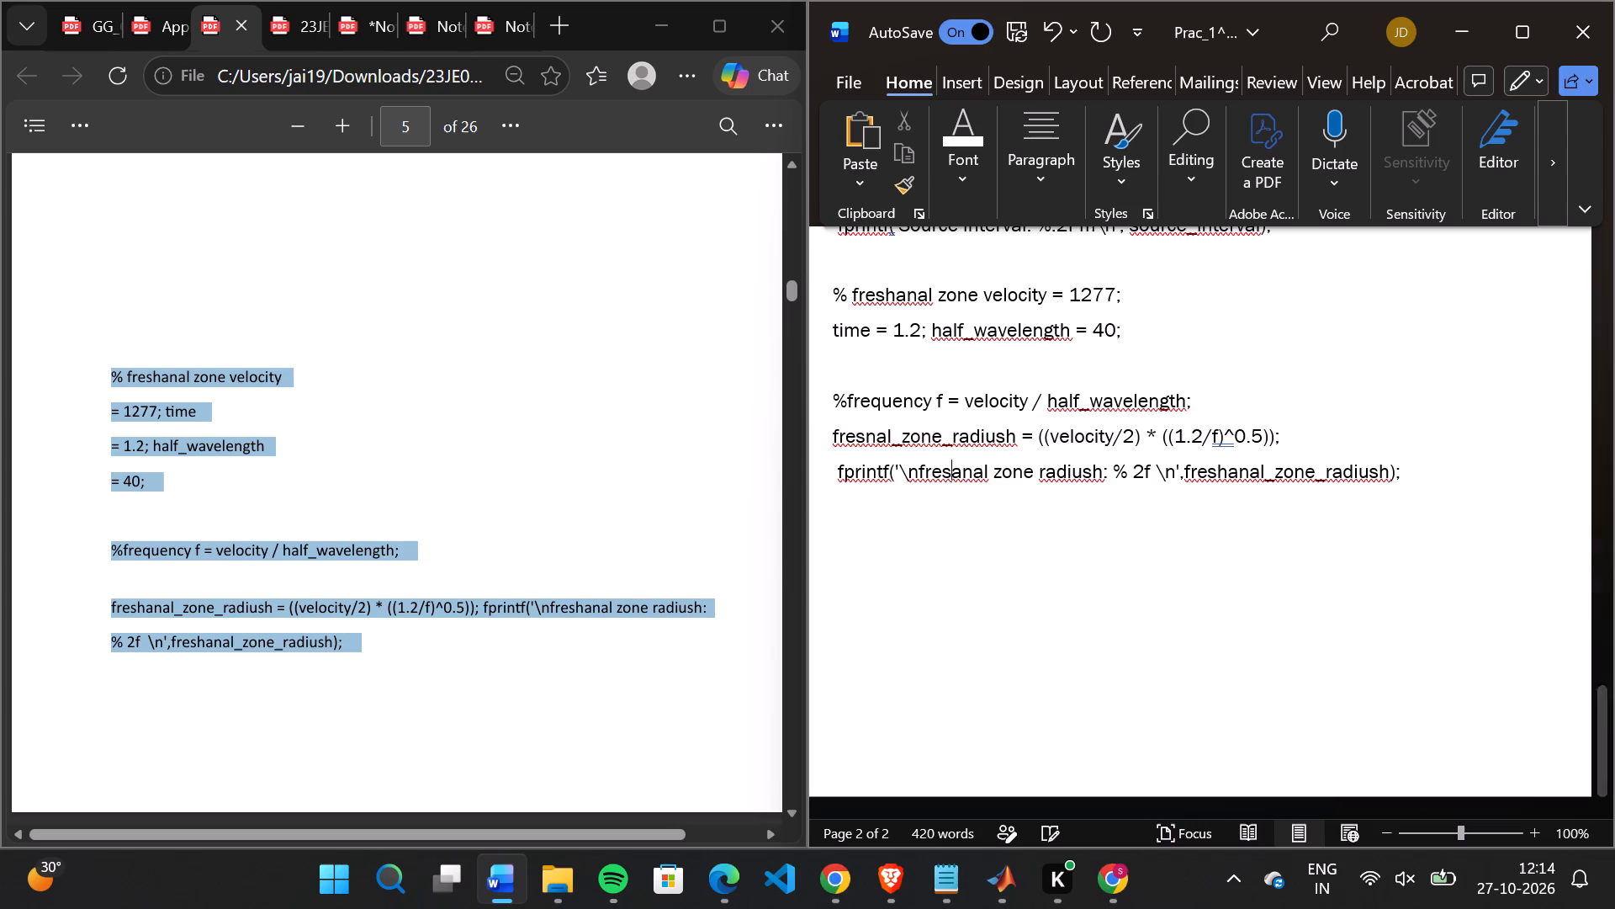
key("Right")
key("BackSpace")
Respell the variable argument at the end of the zone radius fprintf statement as fresnal_zone_radiush.
key("Right")
key("Right")
key("Right")
key("Right")
key("Right")
key("Right")
key("Right")
key("Right")
key("Right")
key("Right")
key("Right")
key("Right")
key("Right")
key("Right")
key("Right")
key("Right")
key("Right")
key("Right")
key("Right")
key("Right")
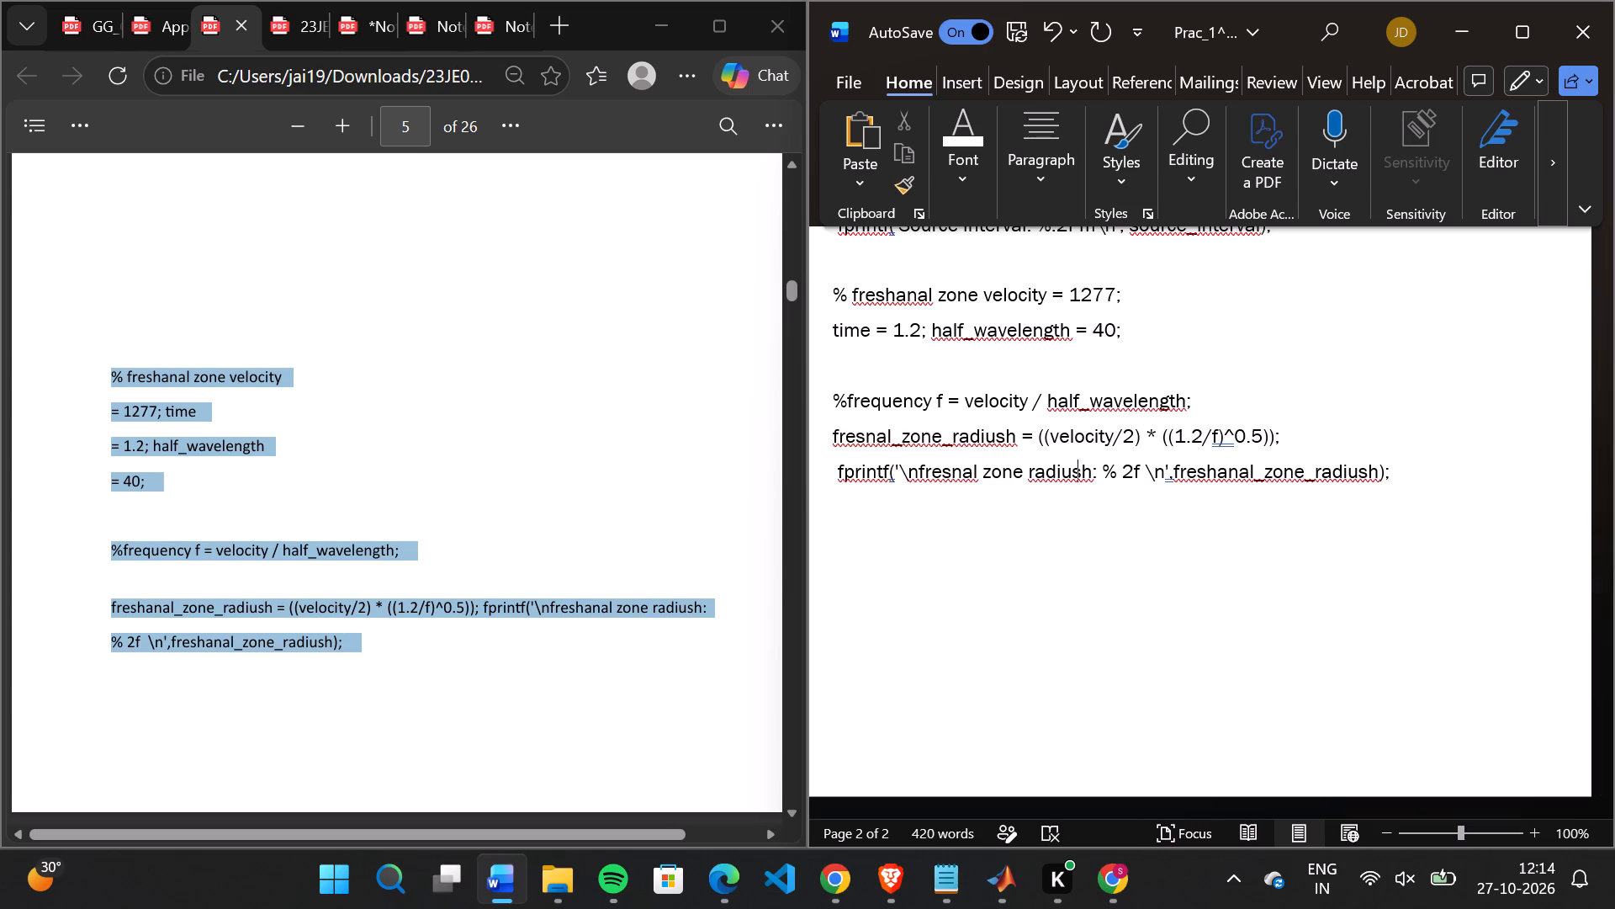
key("Right")
key("Right")
key("Right")
key("Right")
key("Right")
key("Right")
key("Right")
key("Right")
key("Right")
key("BackSpace")
key("BackSpace")
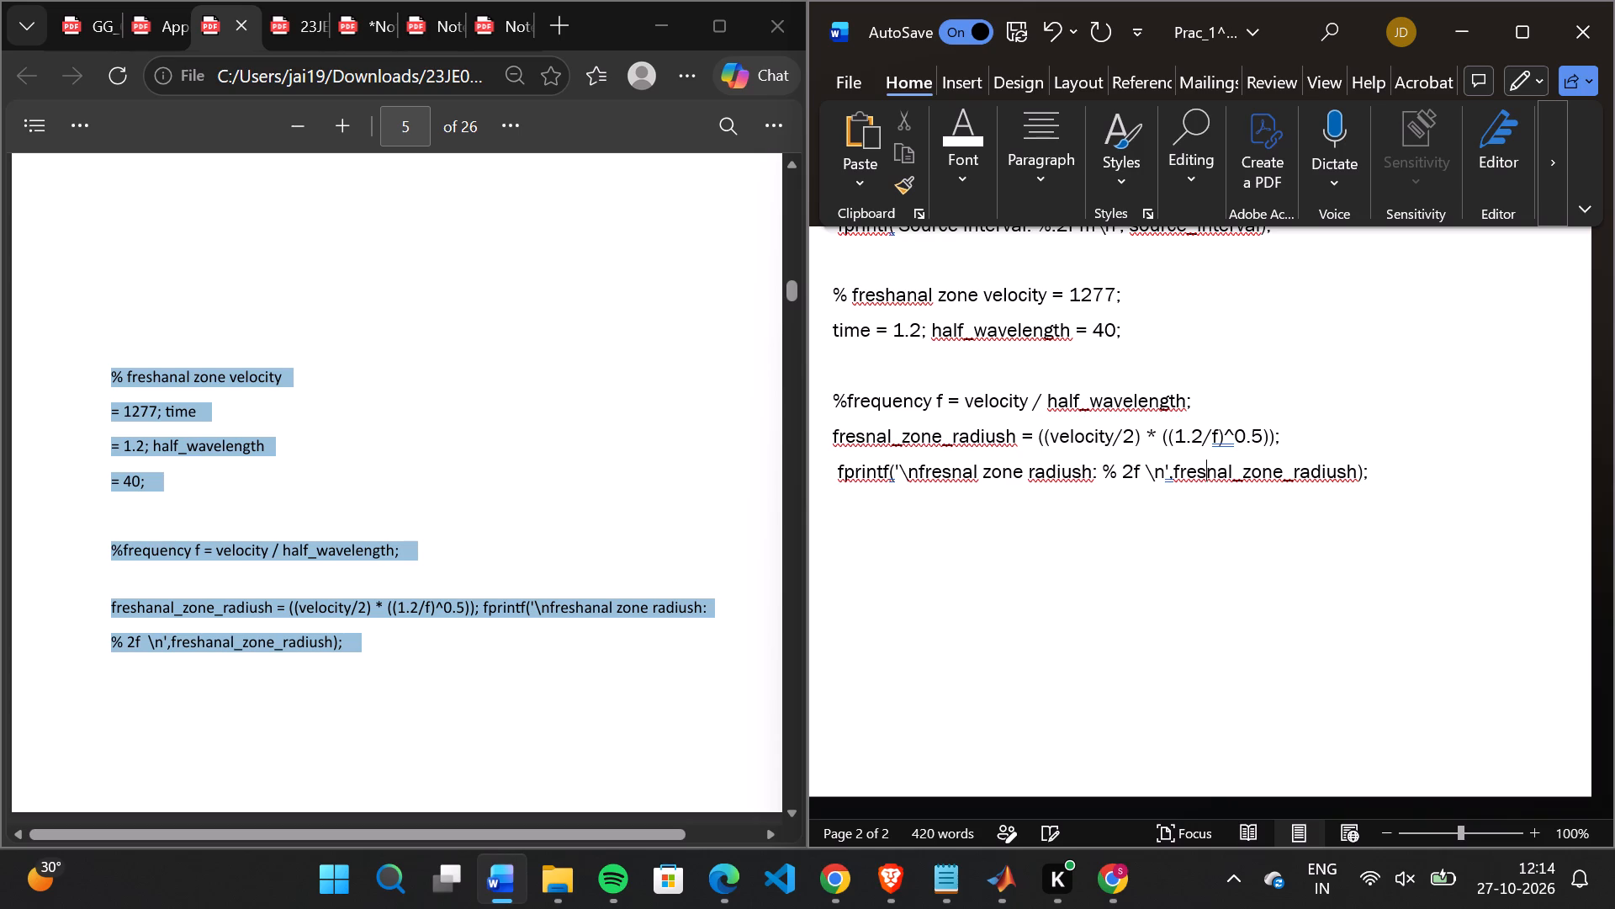
Look through pages 5 to 8 of the report PDF for the synthetic seismogram code and its output figures.
scroll(958, 533, "down", 1)
scroll(491, 612, "down", 1)
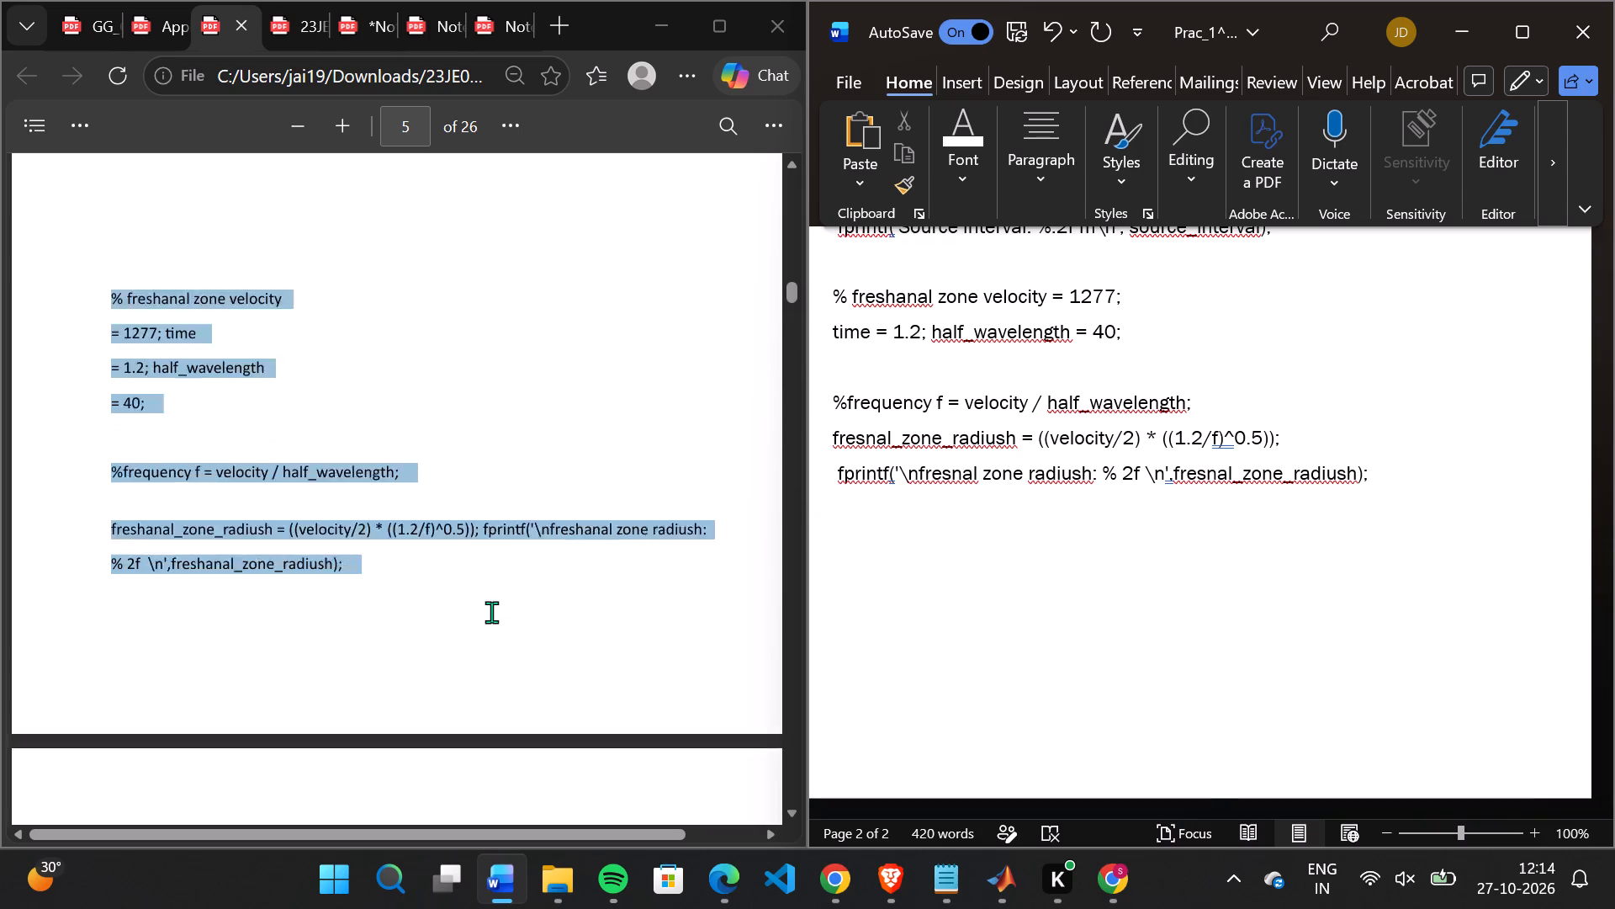
scroll(491, 612, "down", 10)
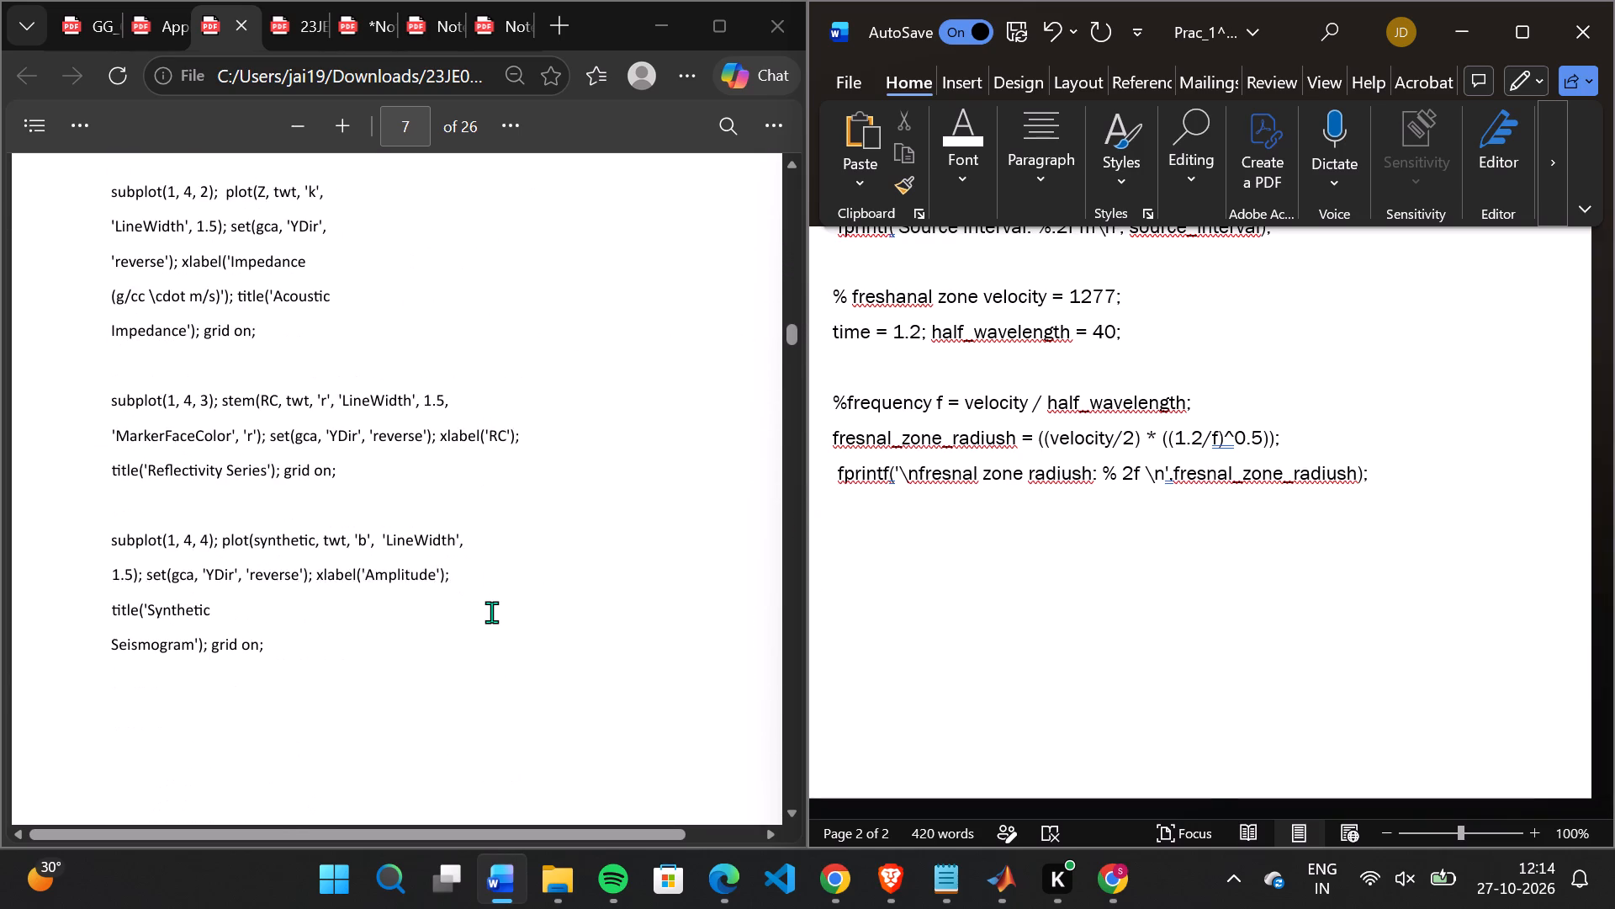
scroll(491, 612, "down", 3)
scroll(491, 612, "up", 1)
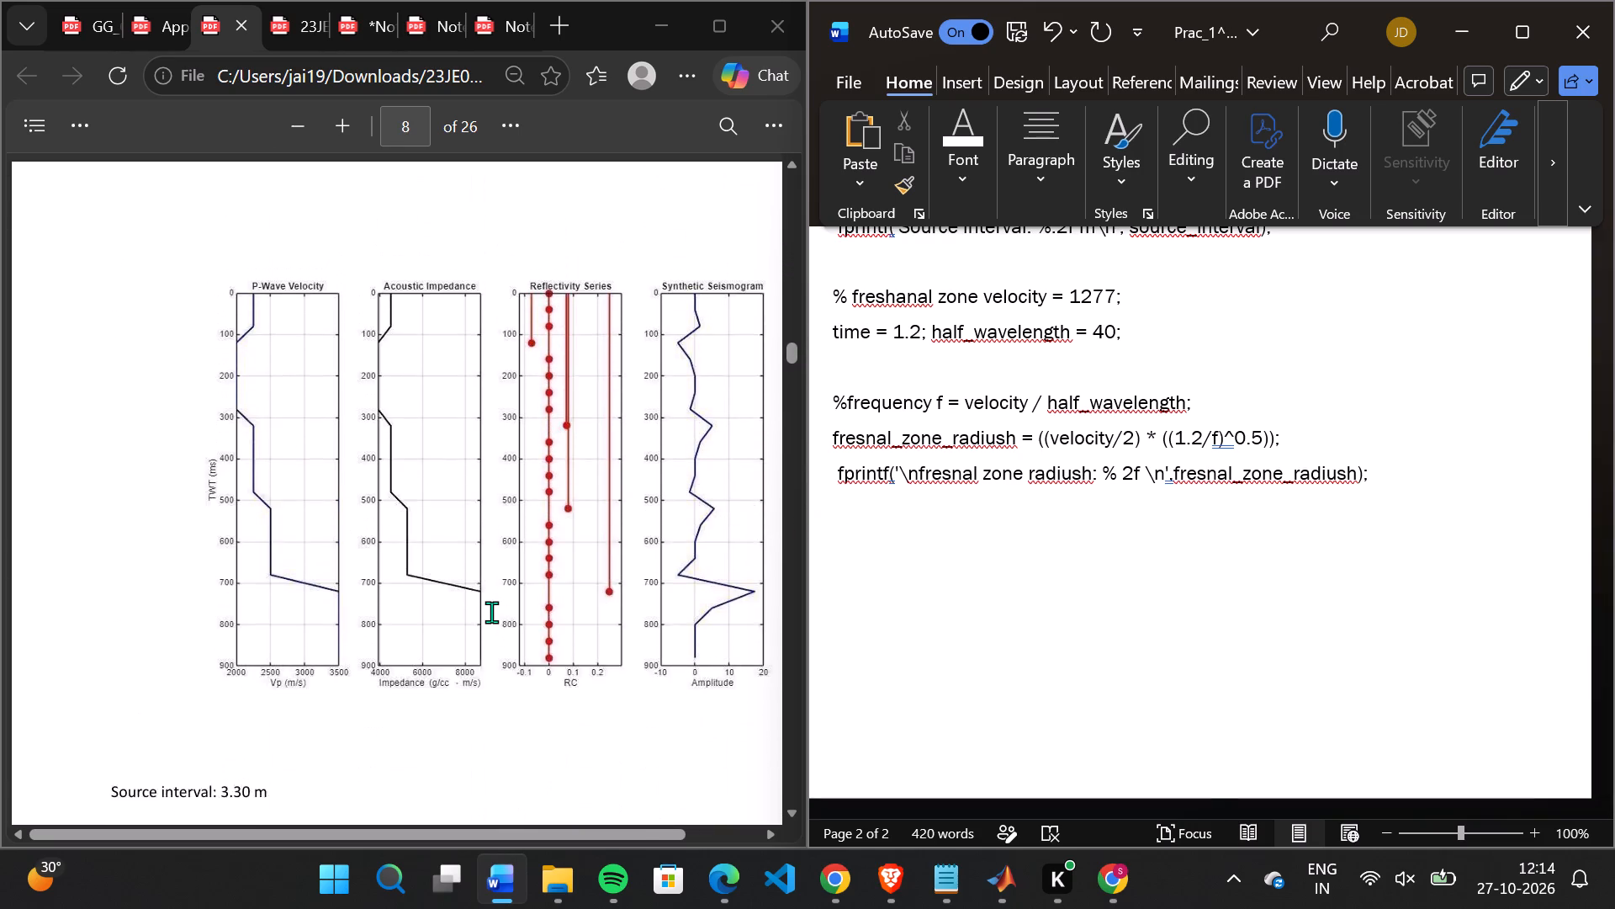
scroll(491, 612, "up", 3)
scroll(491, 612, "down", 2)
scroll(491, 612, "up", 2)
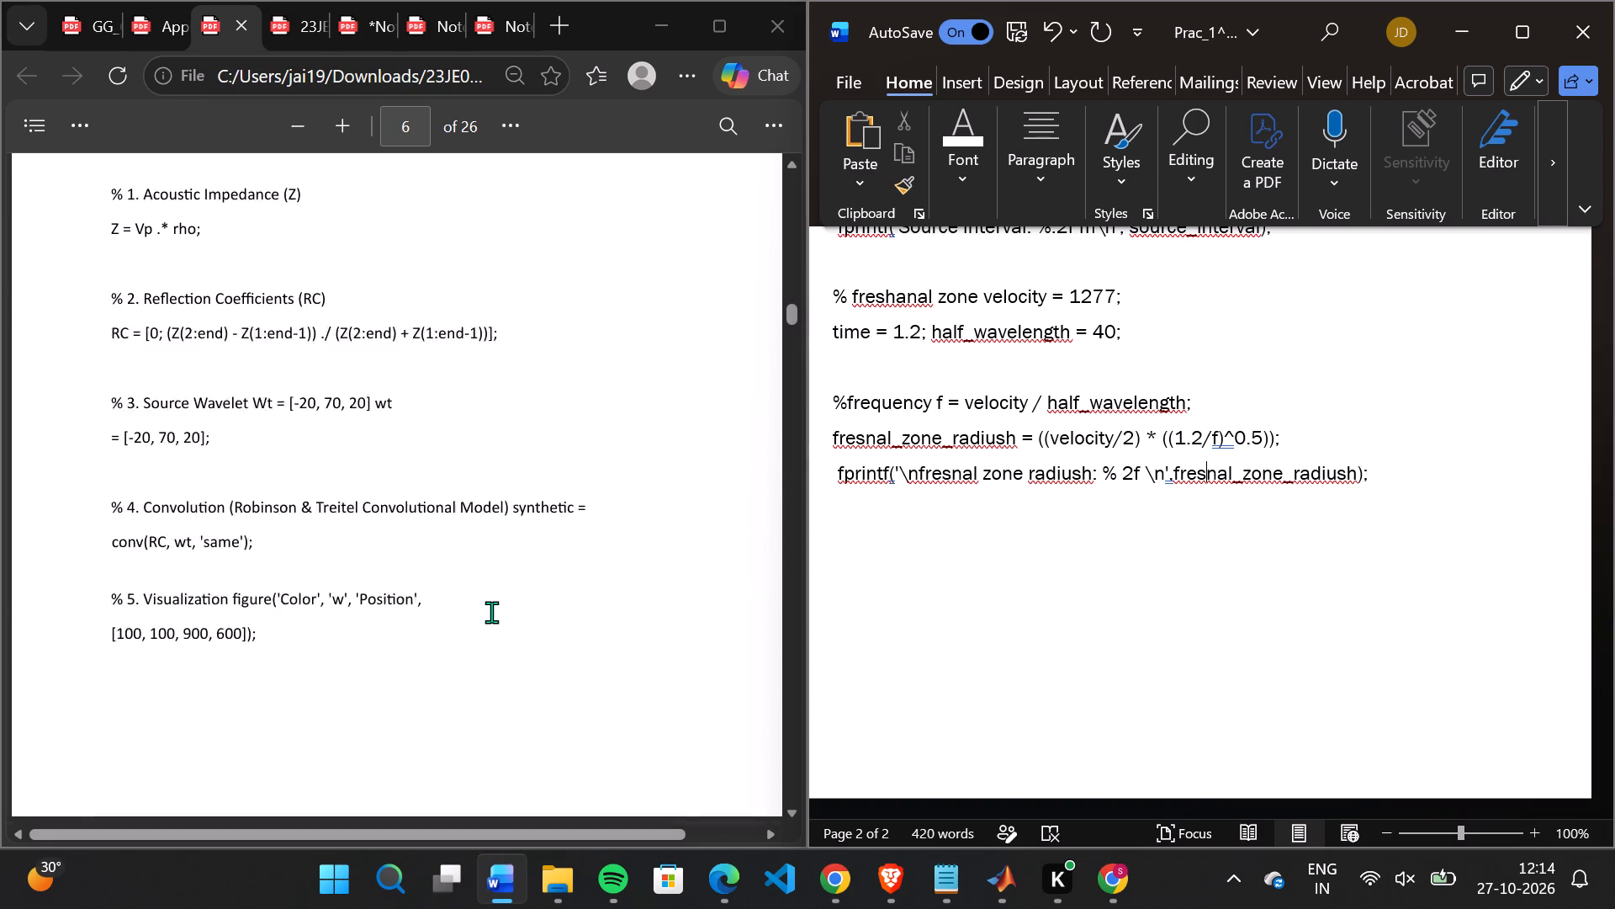
Copy the "% Given Data" block from page 6 of the report PDF into the Word document, one blank line below the zone radius fprintf statement.
scroll(491, 612, "up", 4)
scroll(491, 612, "down", 2)
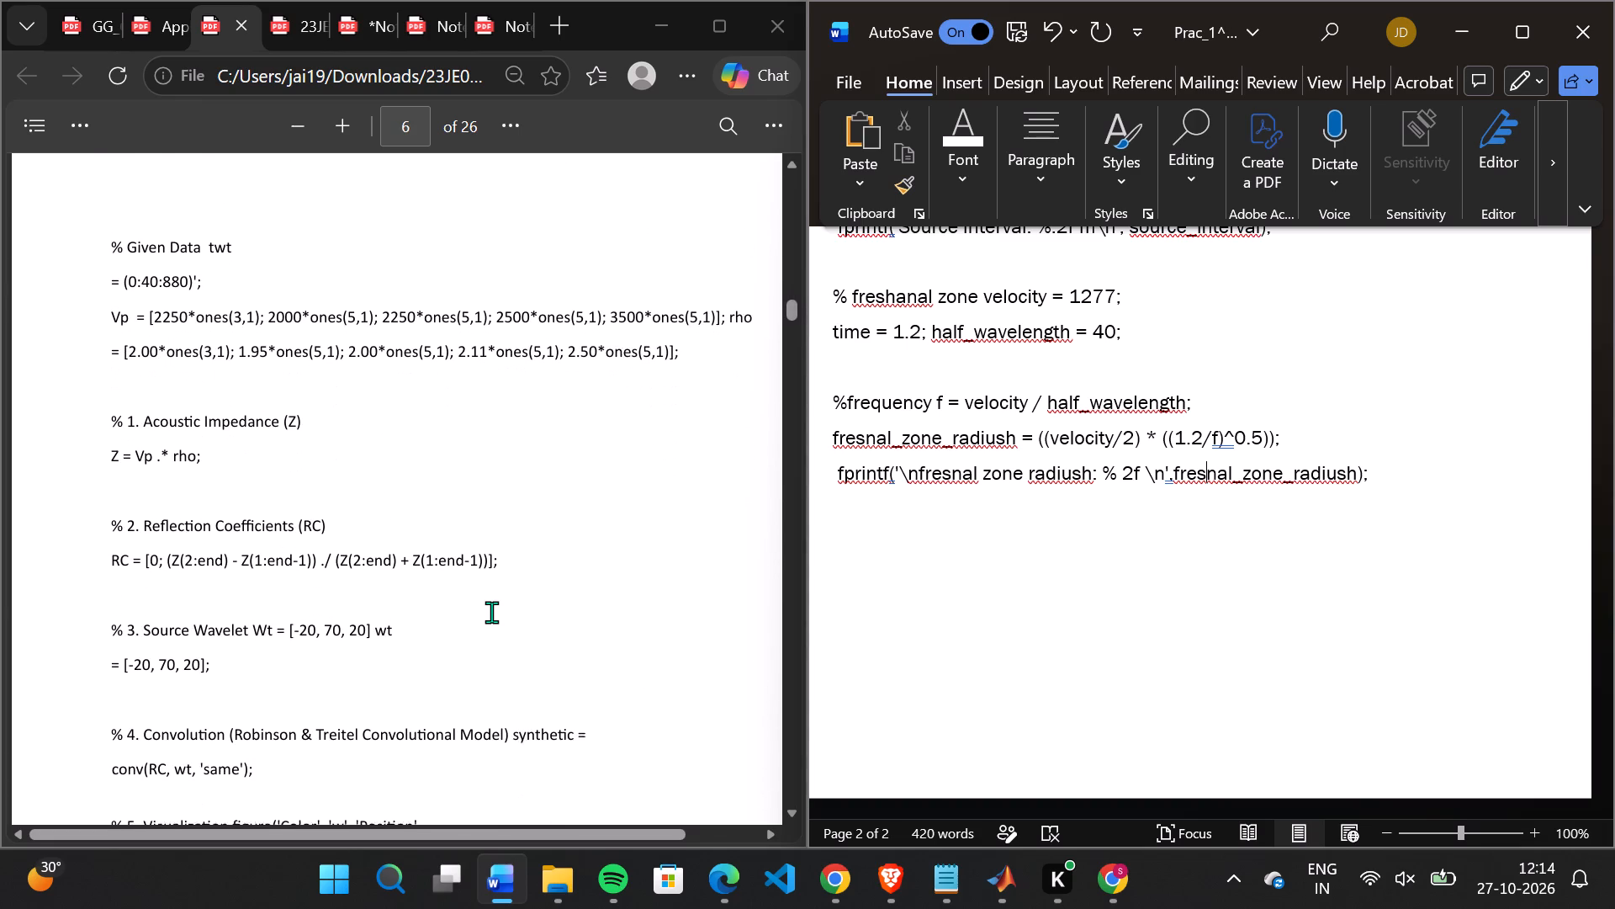
scroll(491, 612, "down", 1)
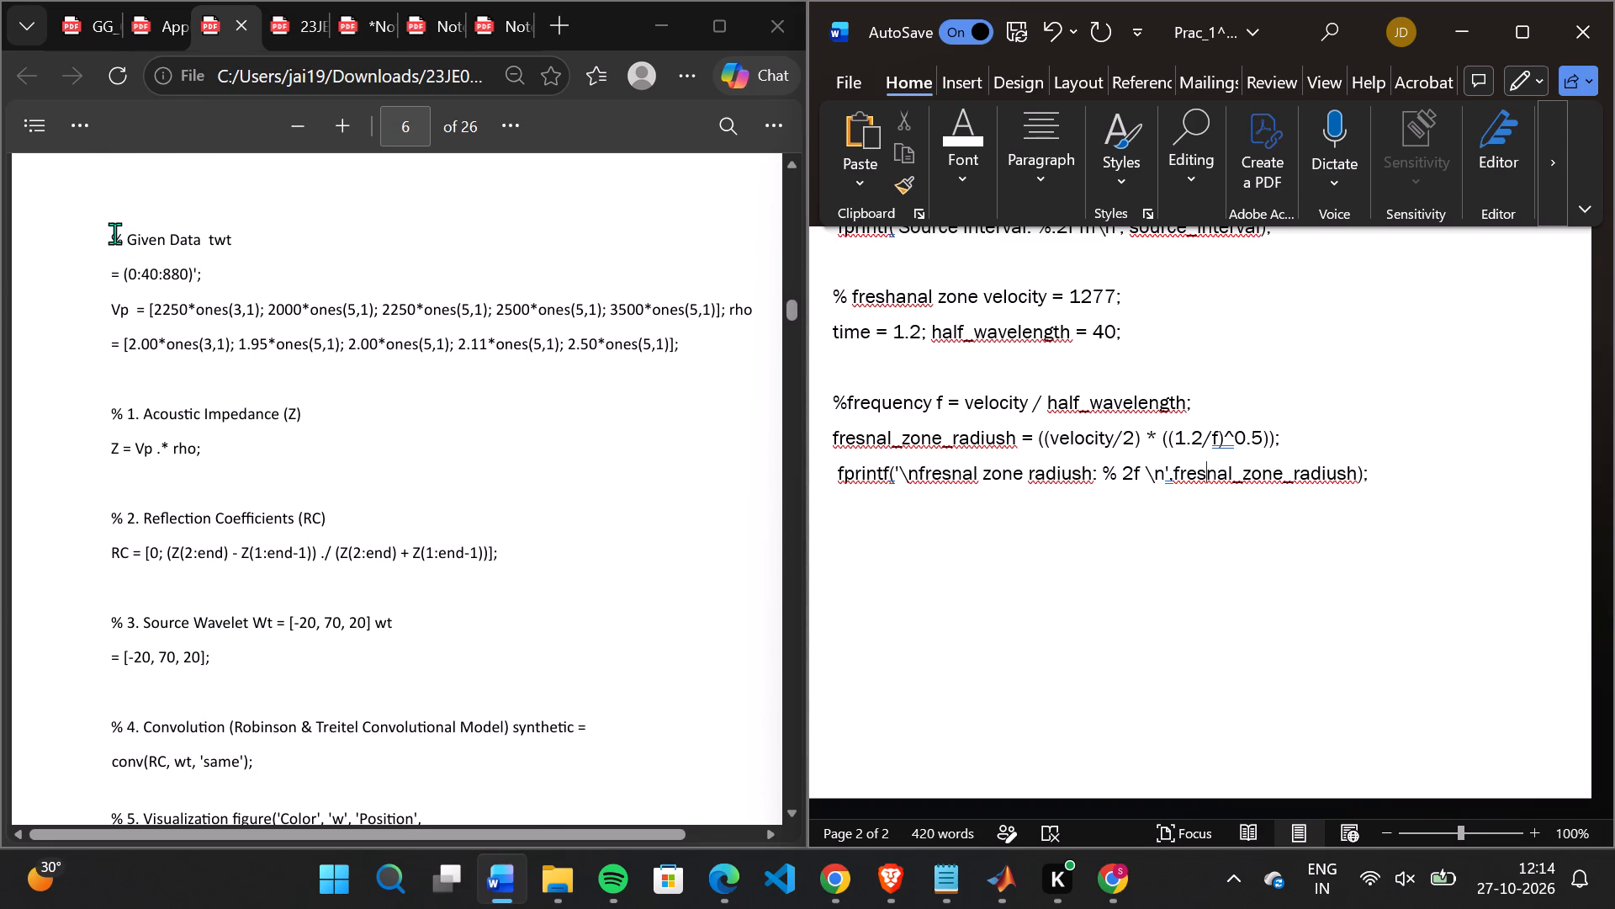
left_click_drag(103, 231, 209, 327)
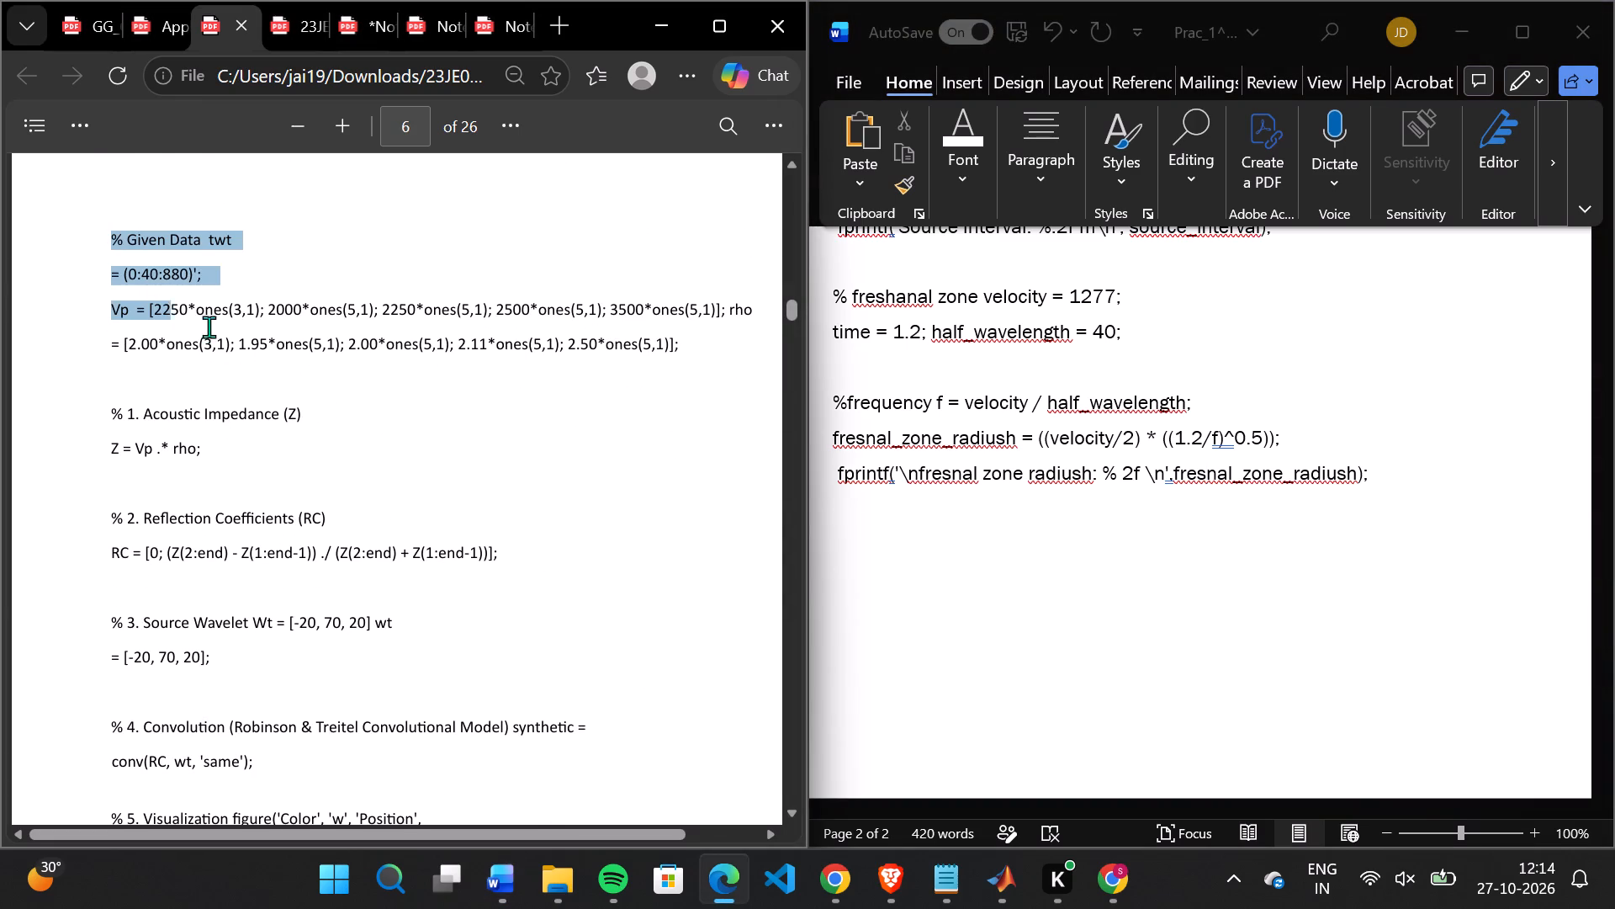
left_click_drag(209, 327, 695, 345)
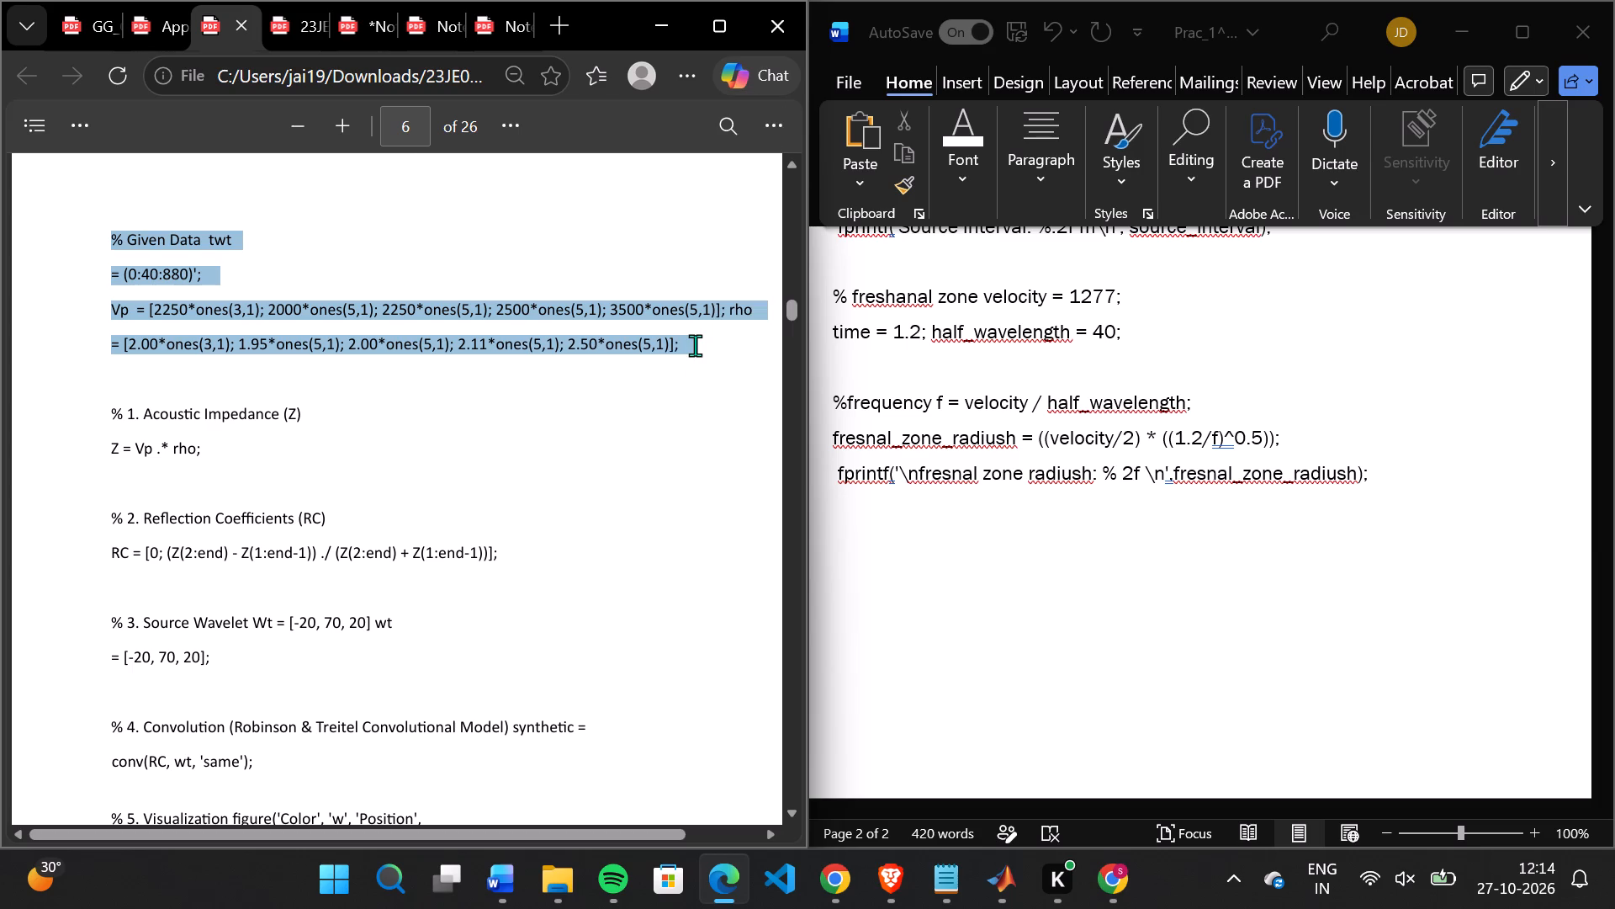
key("ctrl+c")
key("ctrl+v")
left_click(1387, 491)
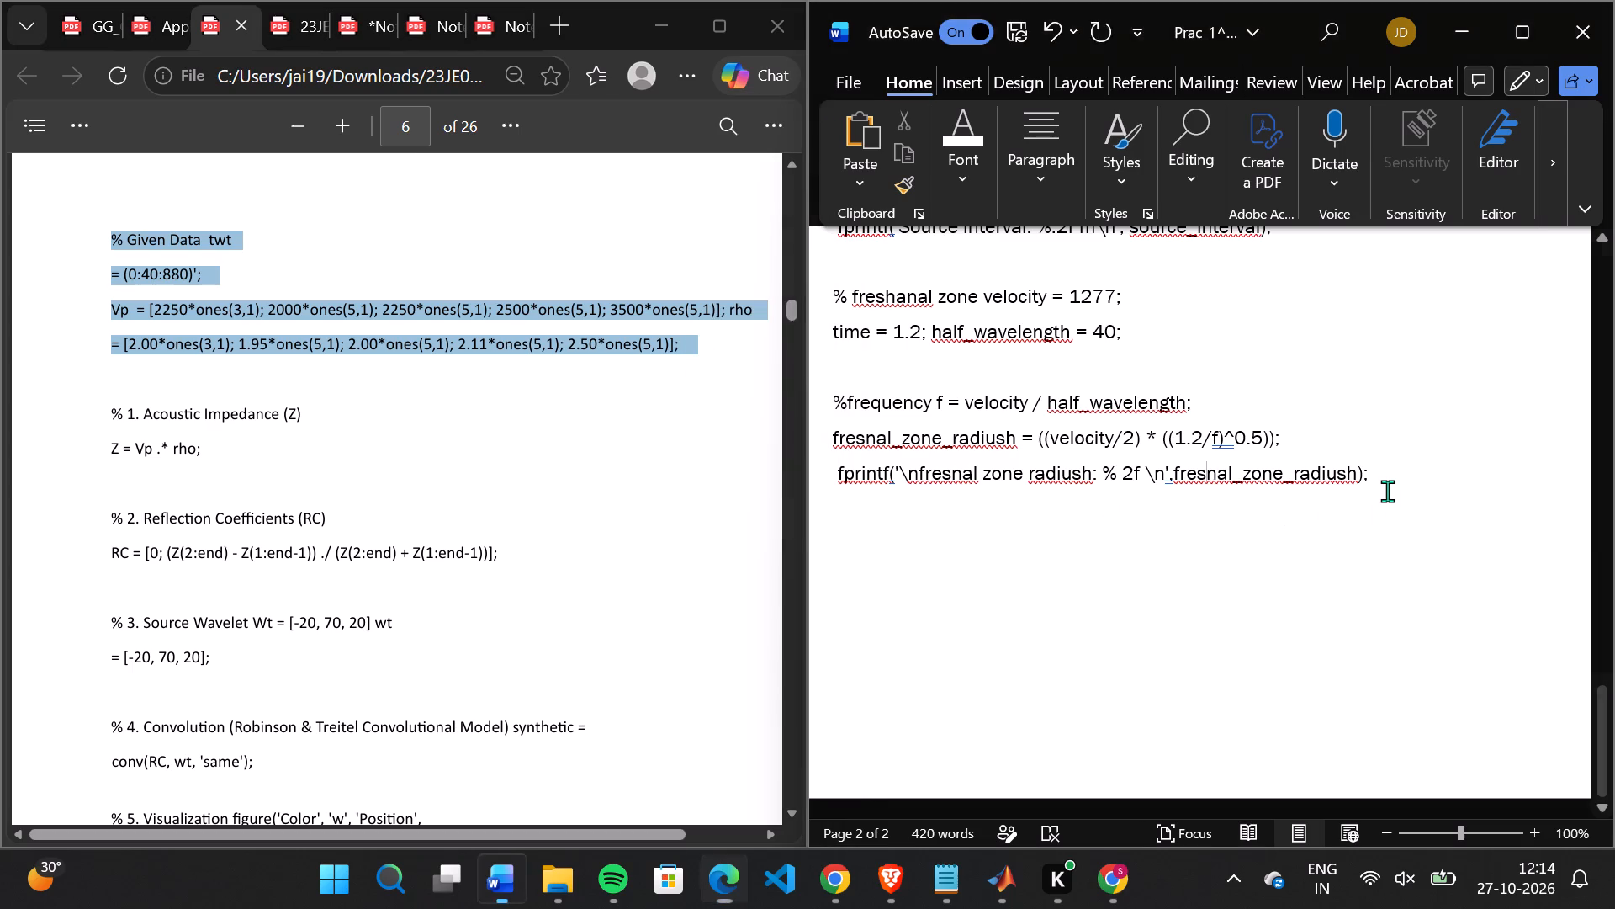
left_click(1387, 479)
key("Return")
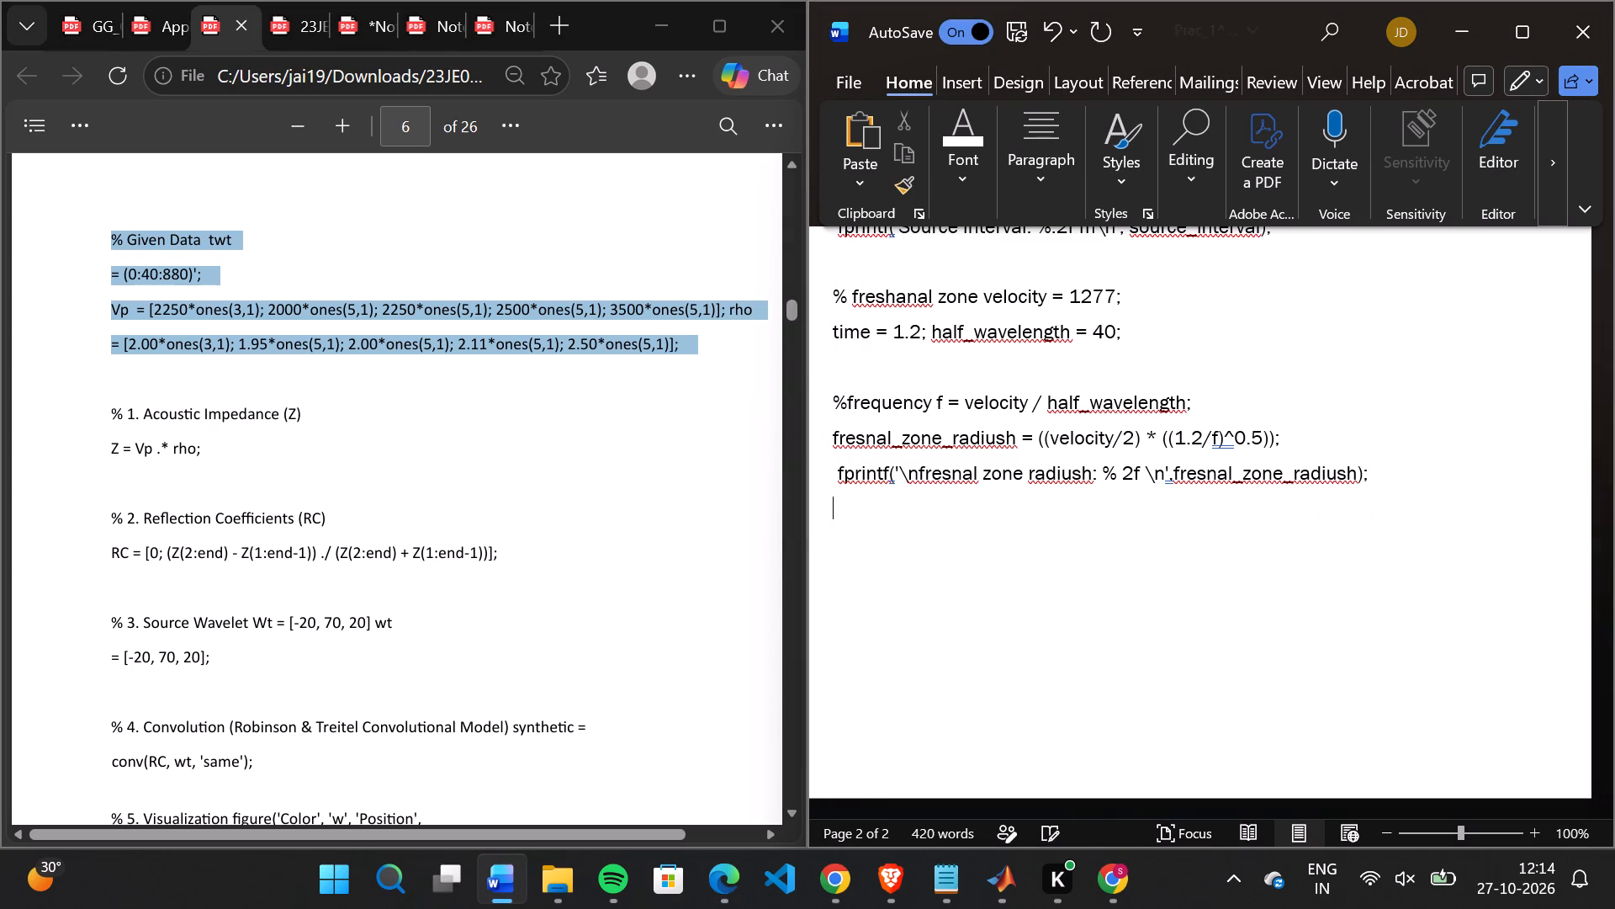
key("Return")
key("ctrl+v")
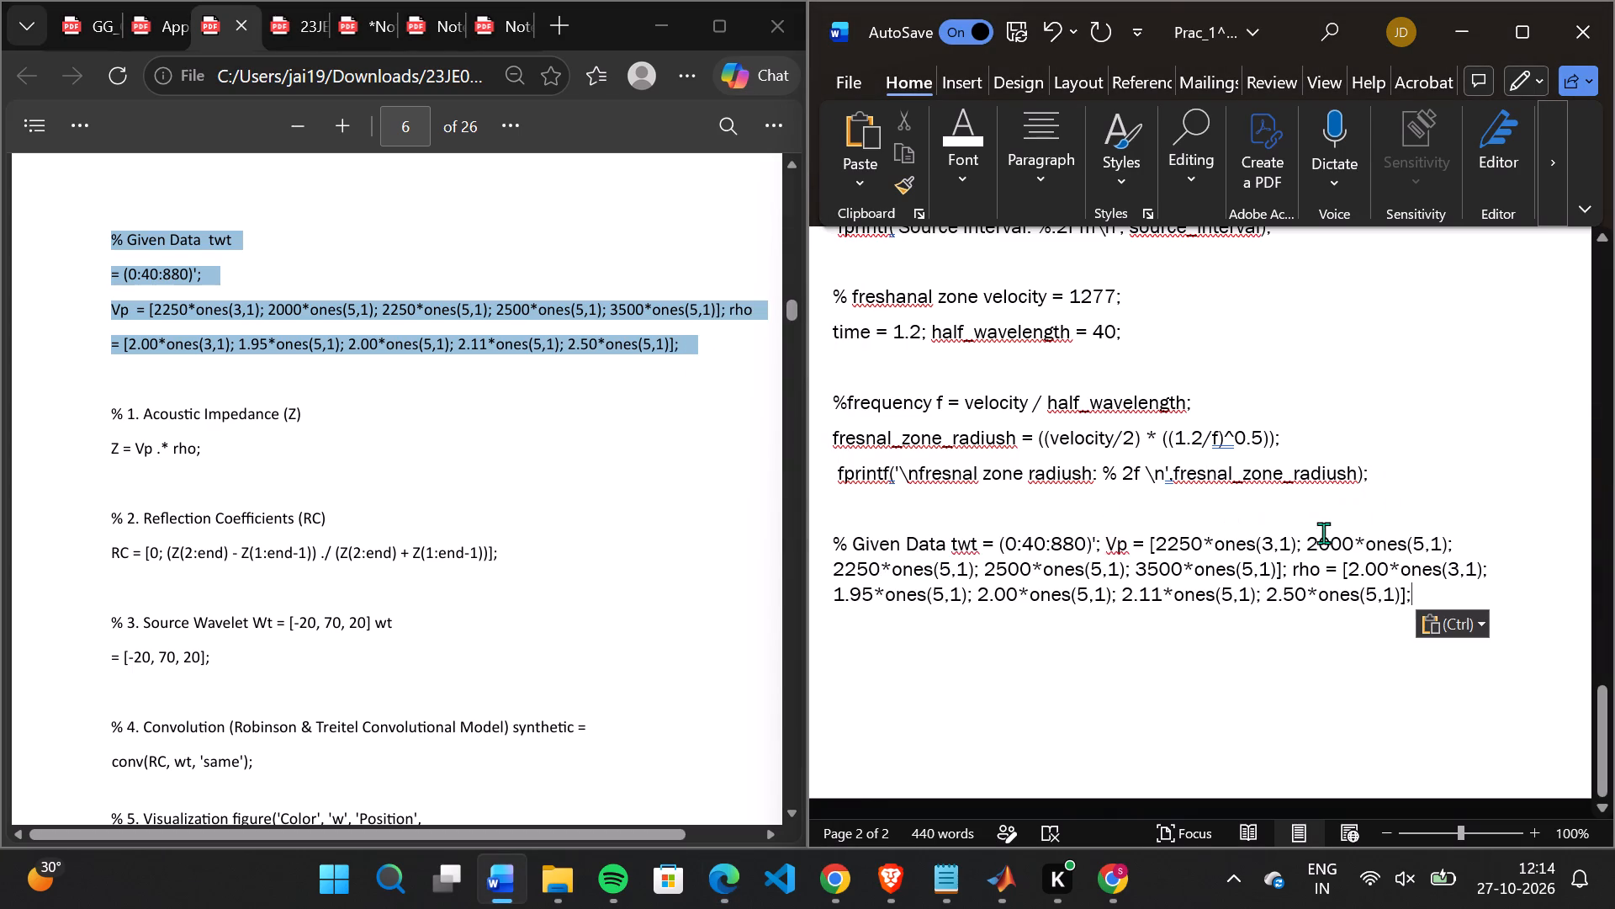
Break the pasted Given Data text so that the twt and Vp definitions each start on their own line.
left_click(955, 544)
key("Return")
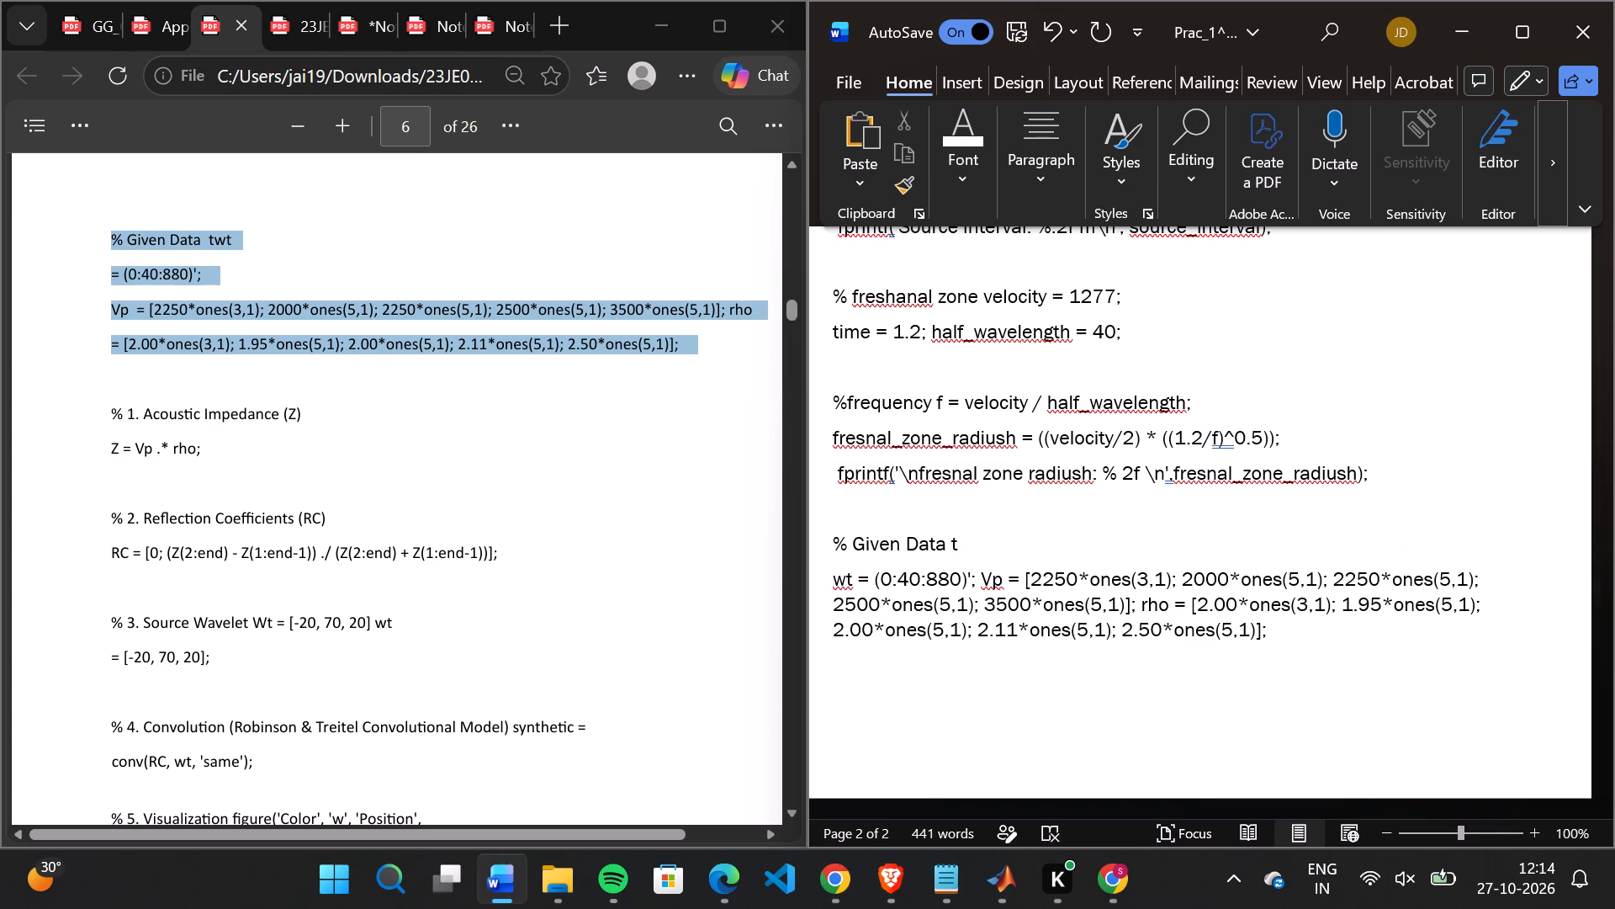
key("BackSpace")
key("Left")
key("Return")
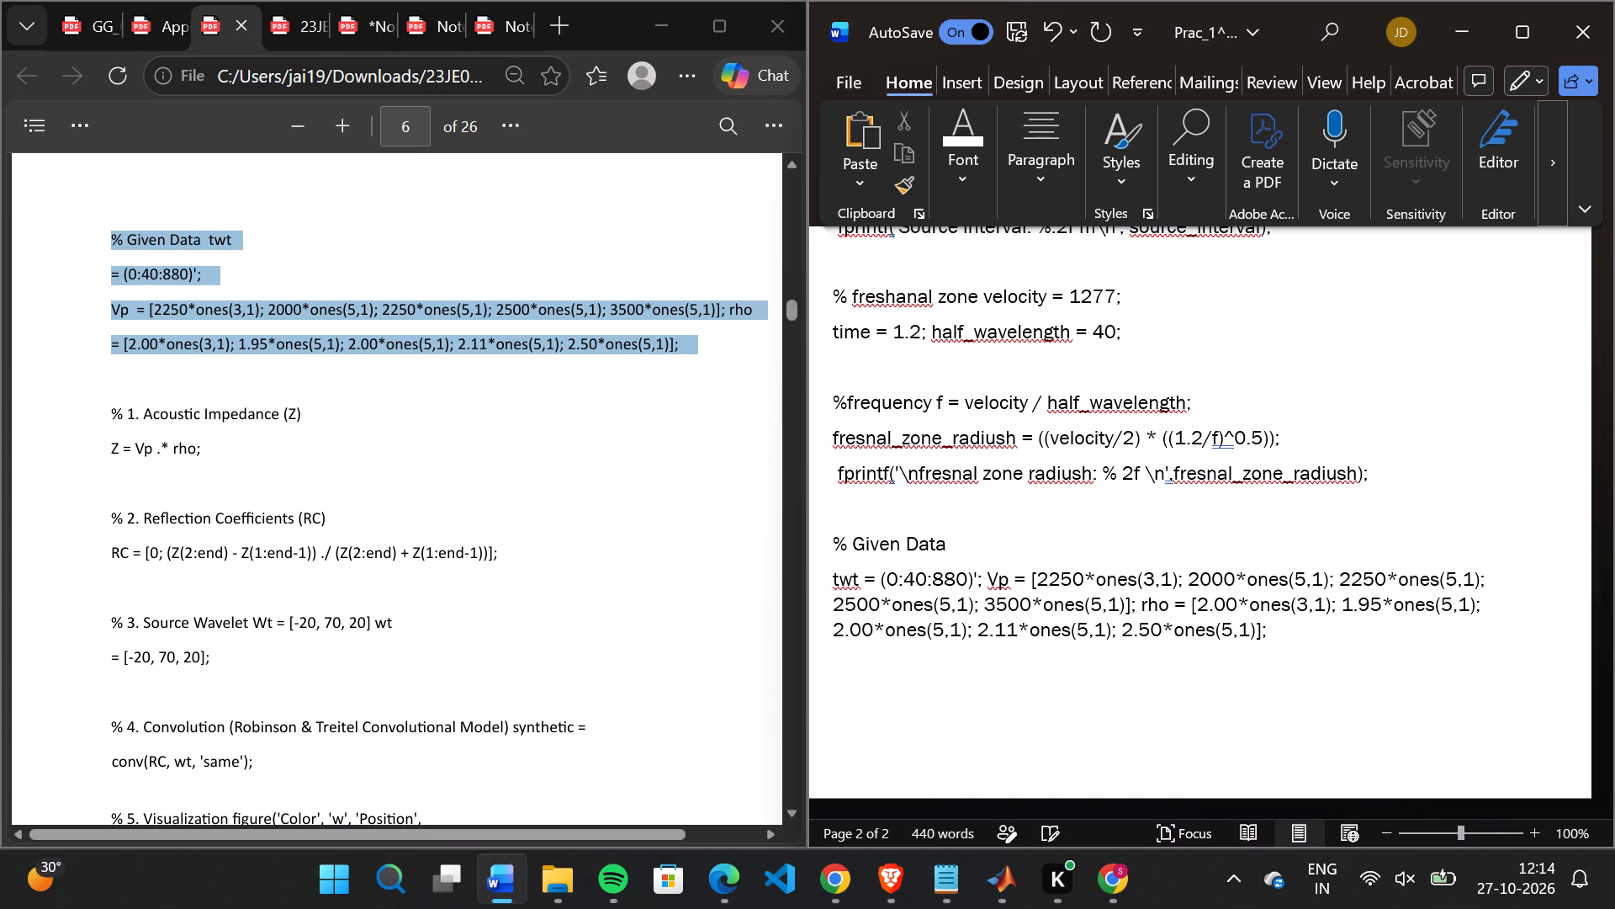
left_click(986, 583)
key("Return")
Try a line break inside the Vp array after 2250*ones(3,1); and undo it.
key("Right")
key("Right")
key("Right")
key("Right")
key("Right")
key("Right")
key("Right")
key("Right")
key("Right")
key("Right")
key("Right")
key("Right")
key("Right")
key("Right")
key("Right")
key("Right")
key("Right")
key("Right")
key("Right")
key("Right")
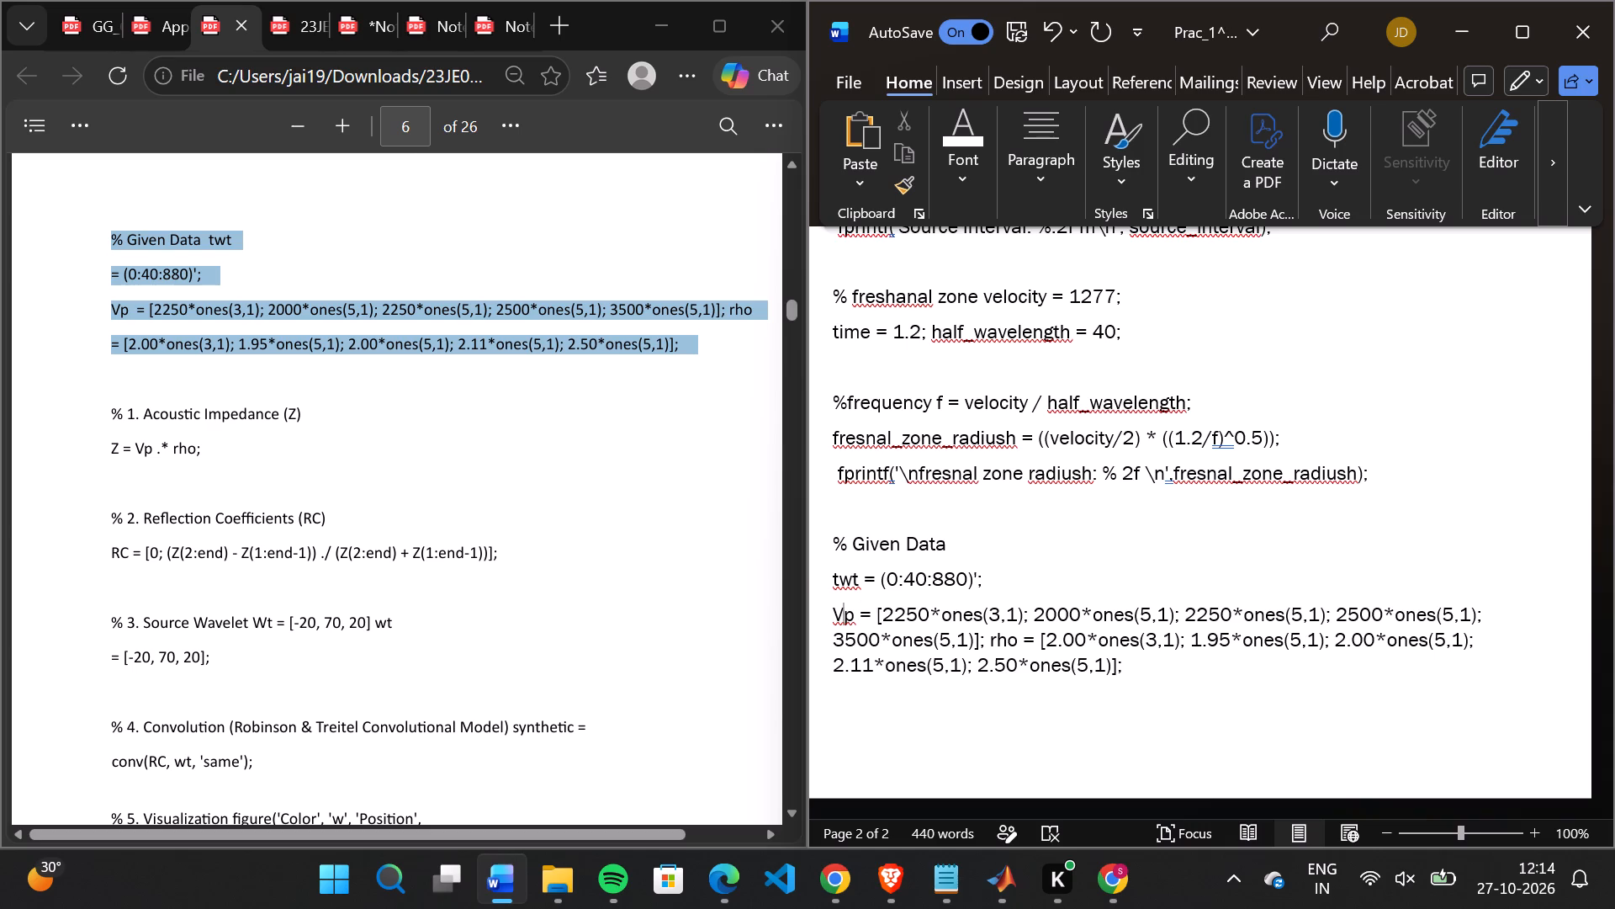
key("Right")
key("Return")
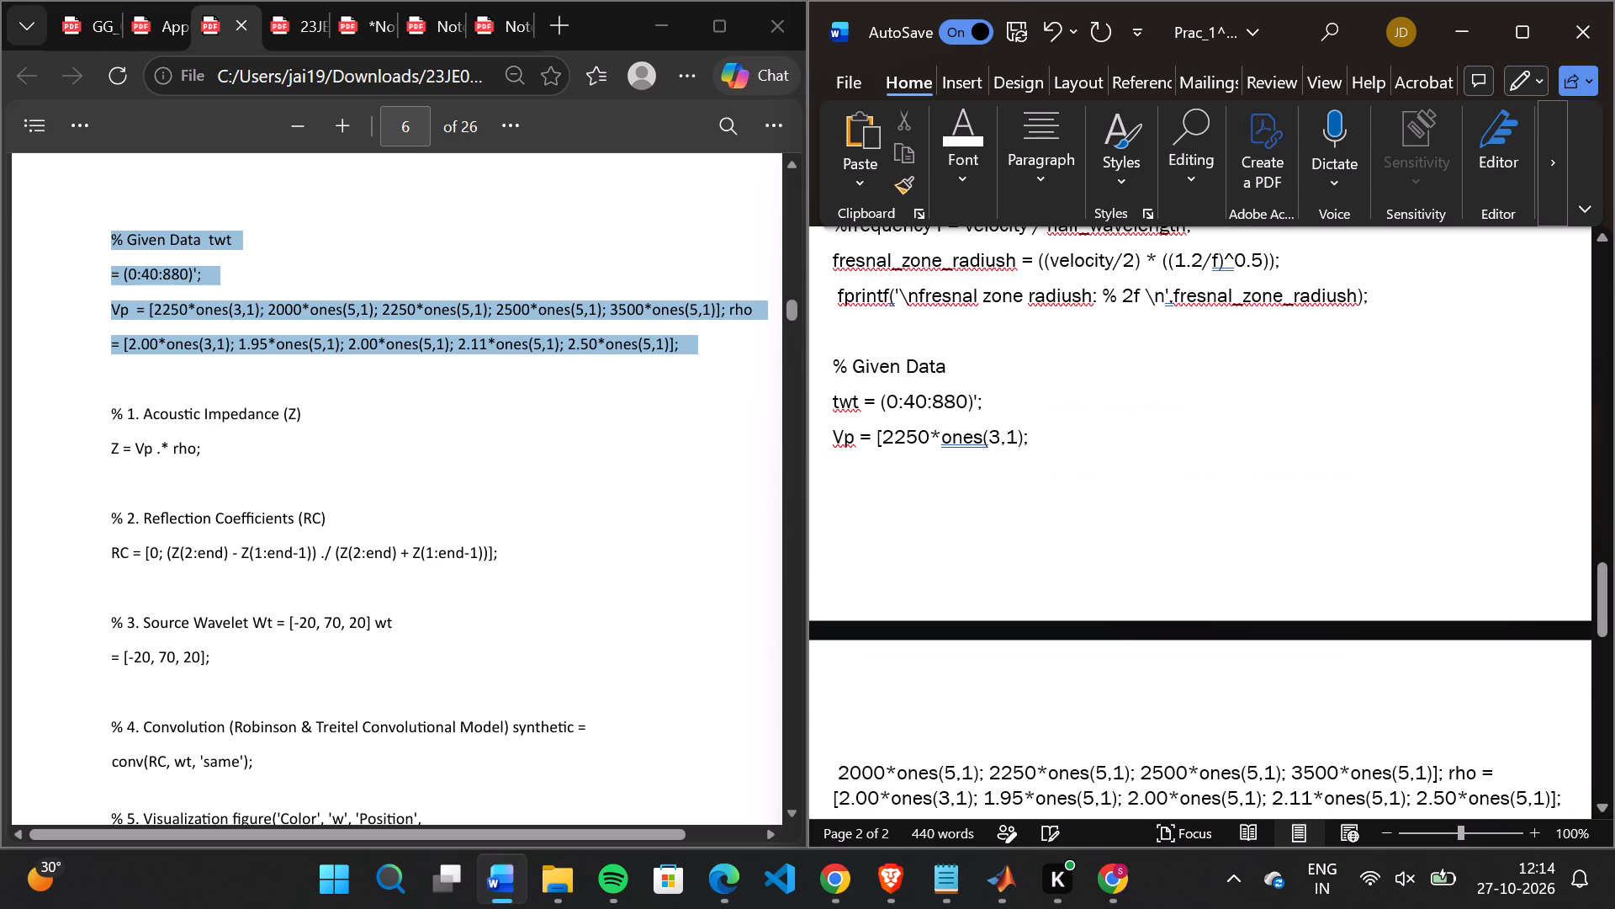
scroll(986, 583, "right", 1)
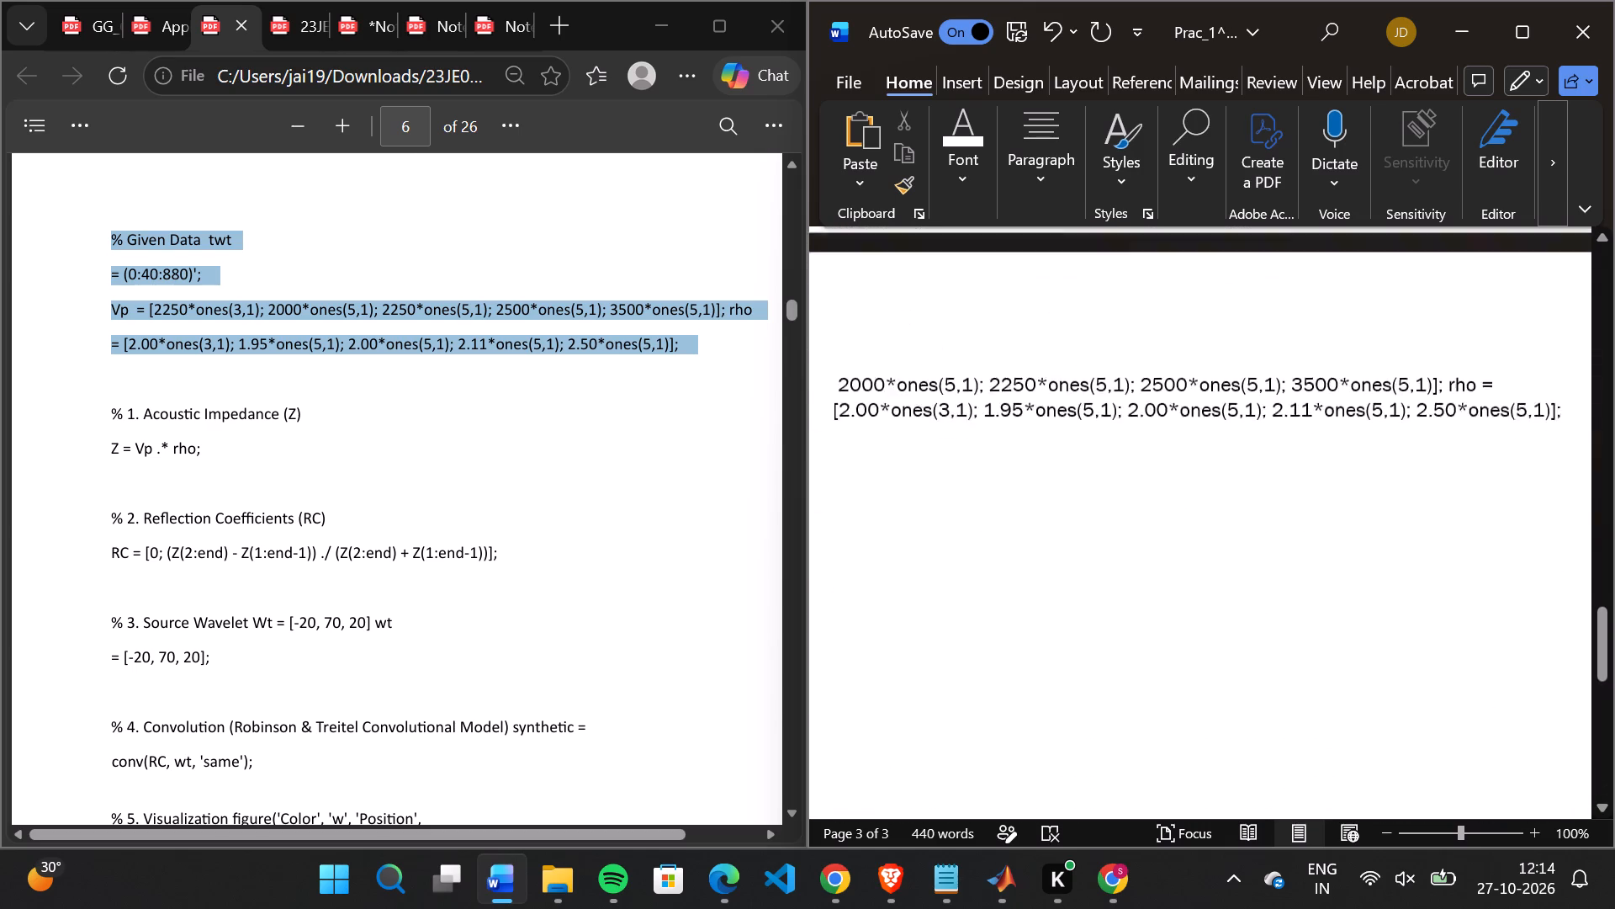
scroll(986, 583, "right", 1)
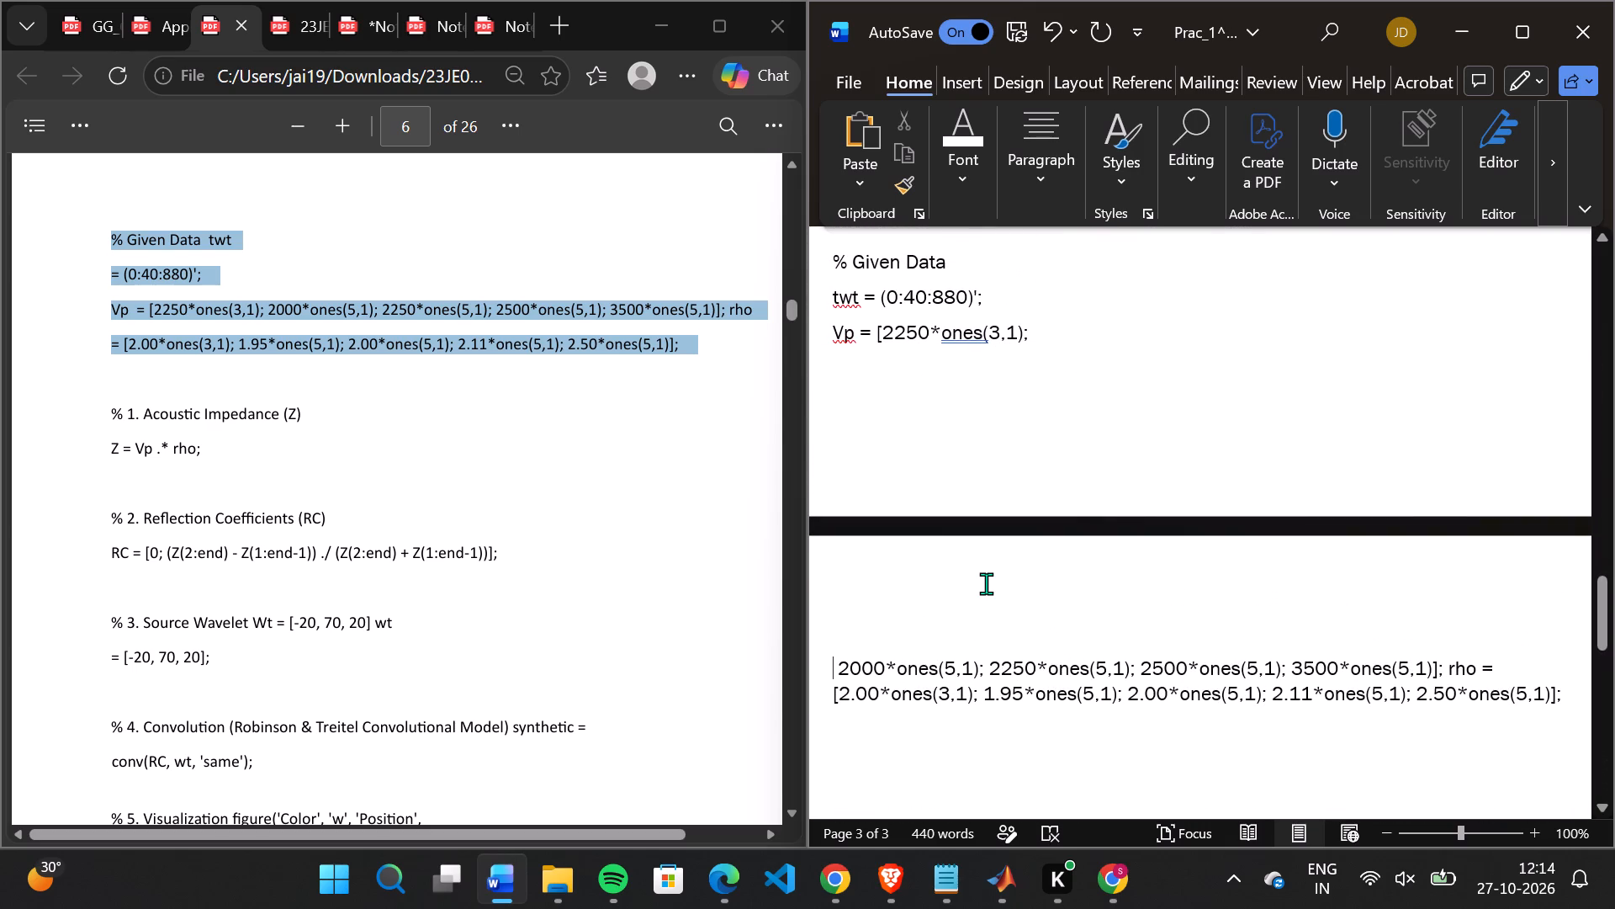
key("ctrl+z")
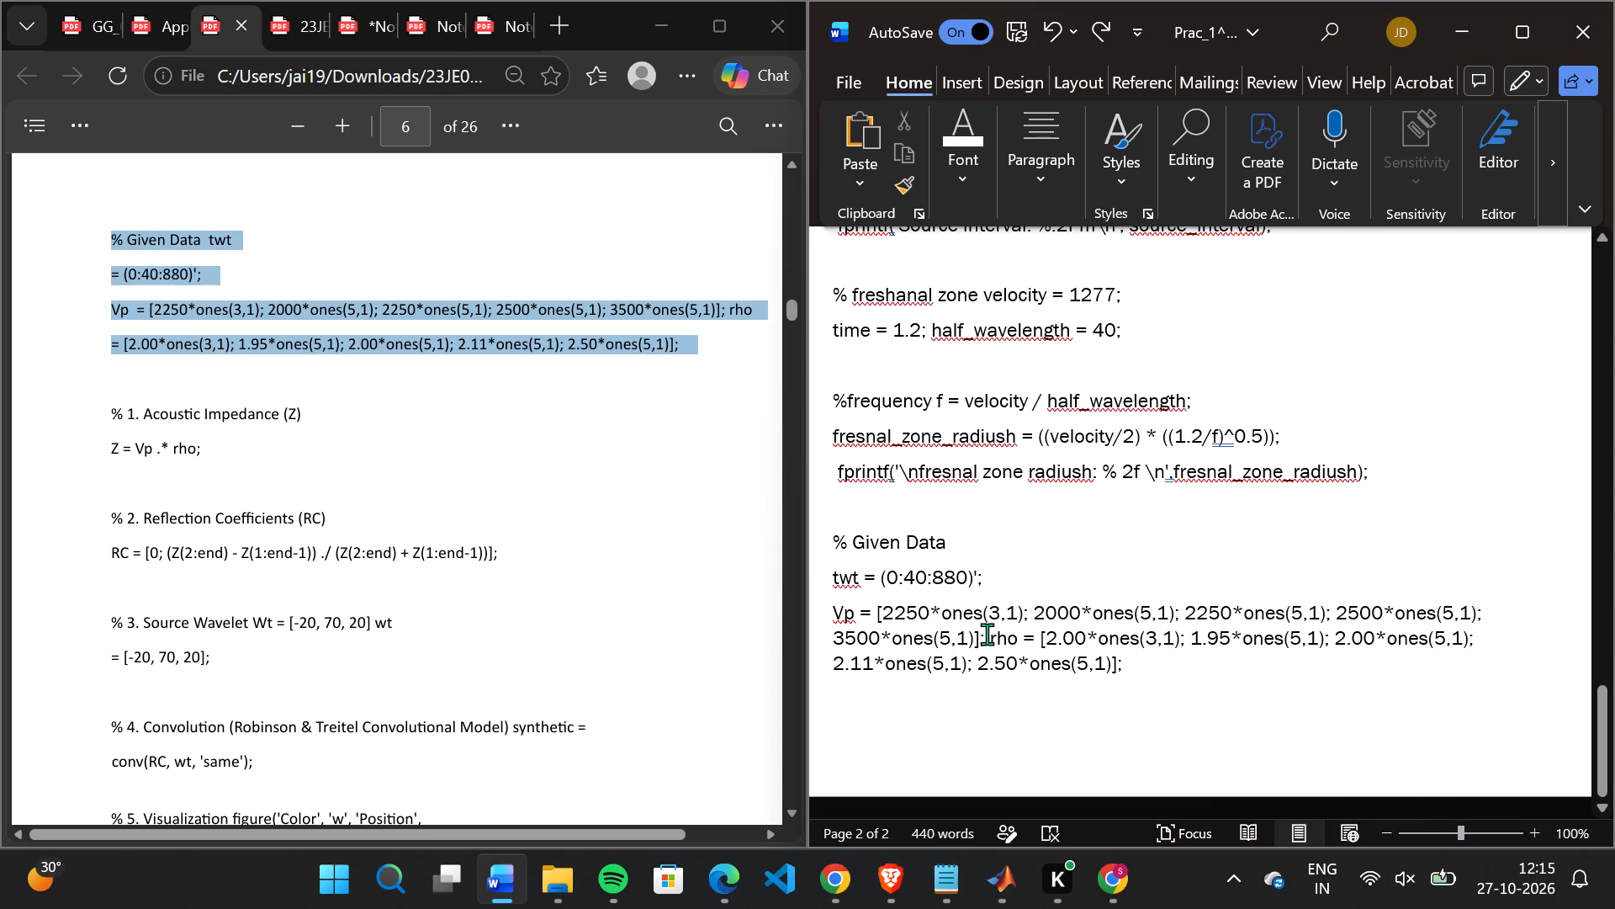
Copy code sections 1 to 5, Acoustic Impedance through Visualization, from the PDF onto a new line after the rho array.
left_click(1129, 667)
key("Return")
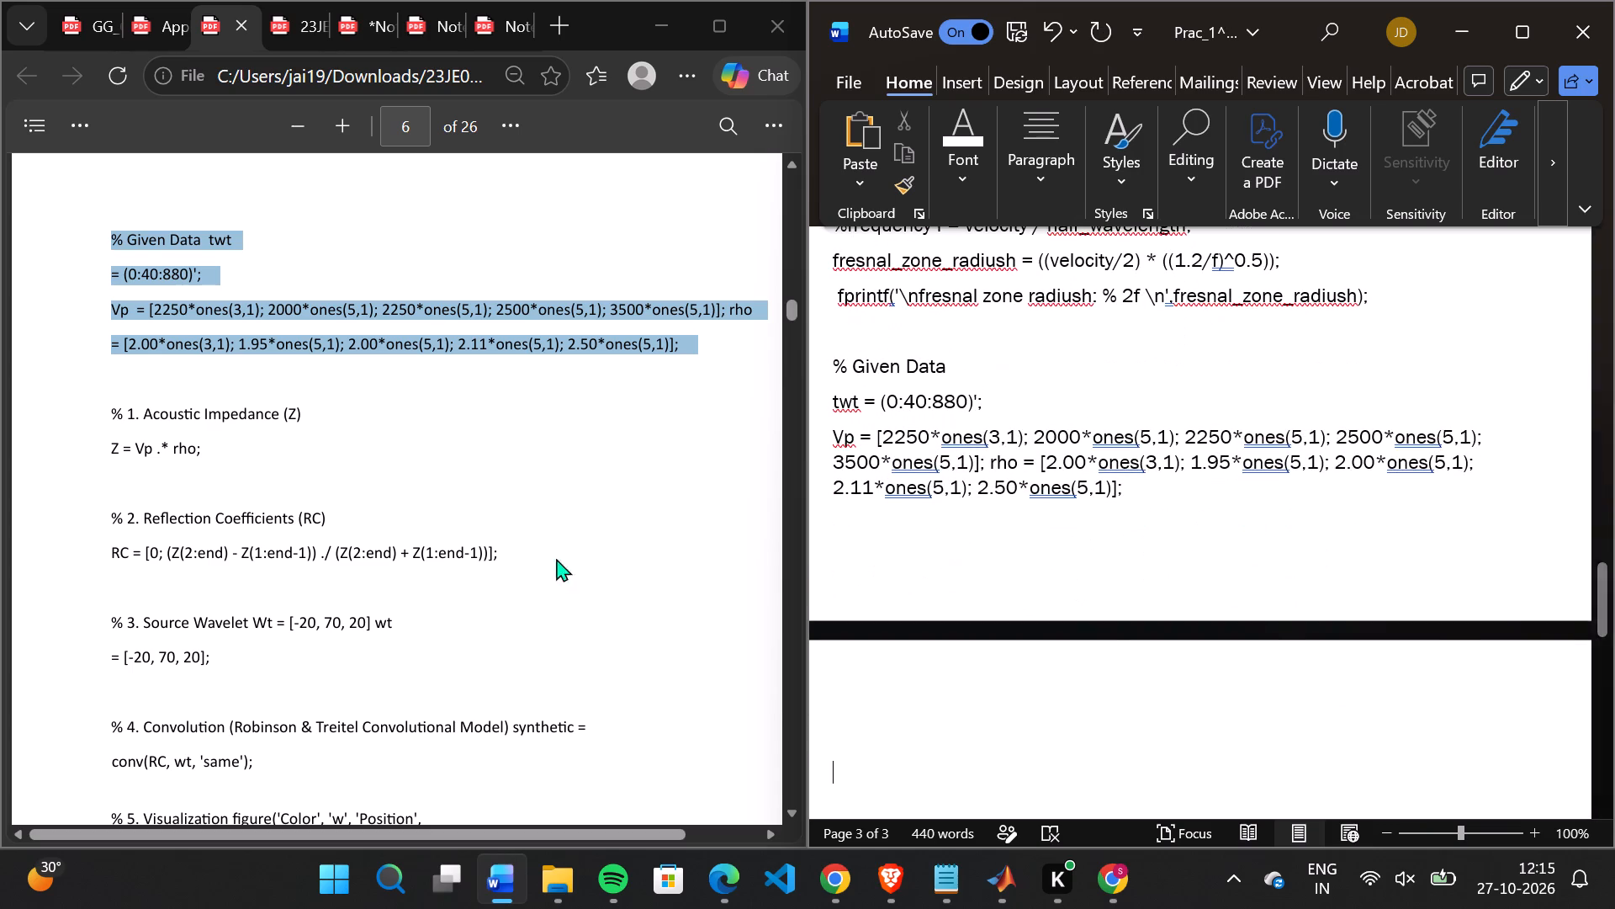
scroll(384, 459, "down", 1)
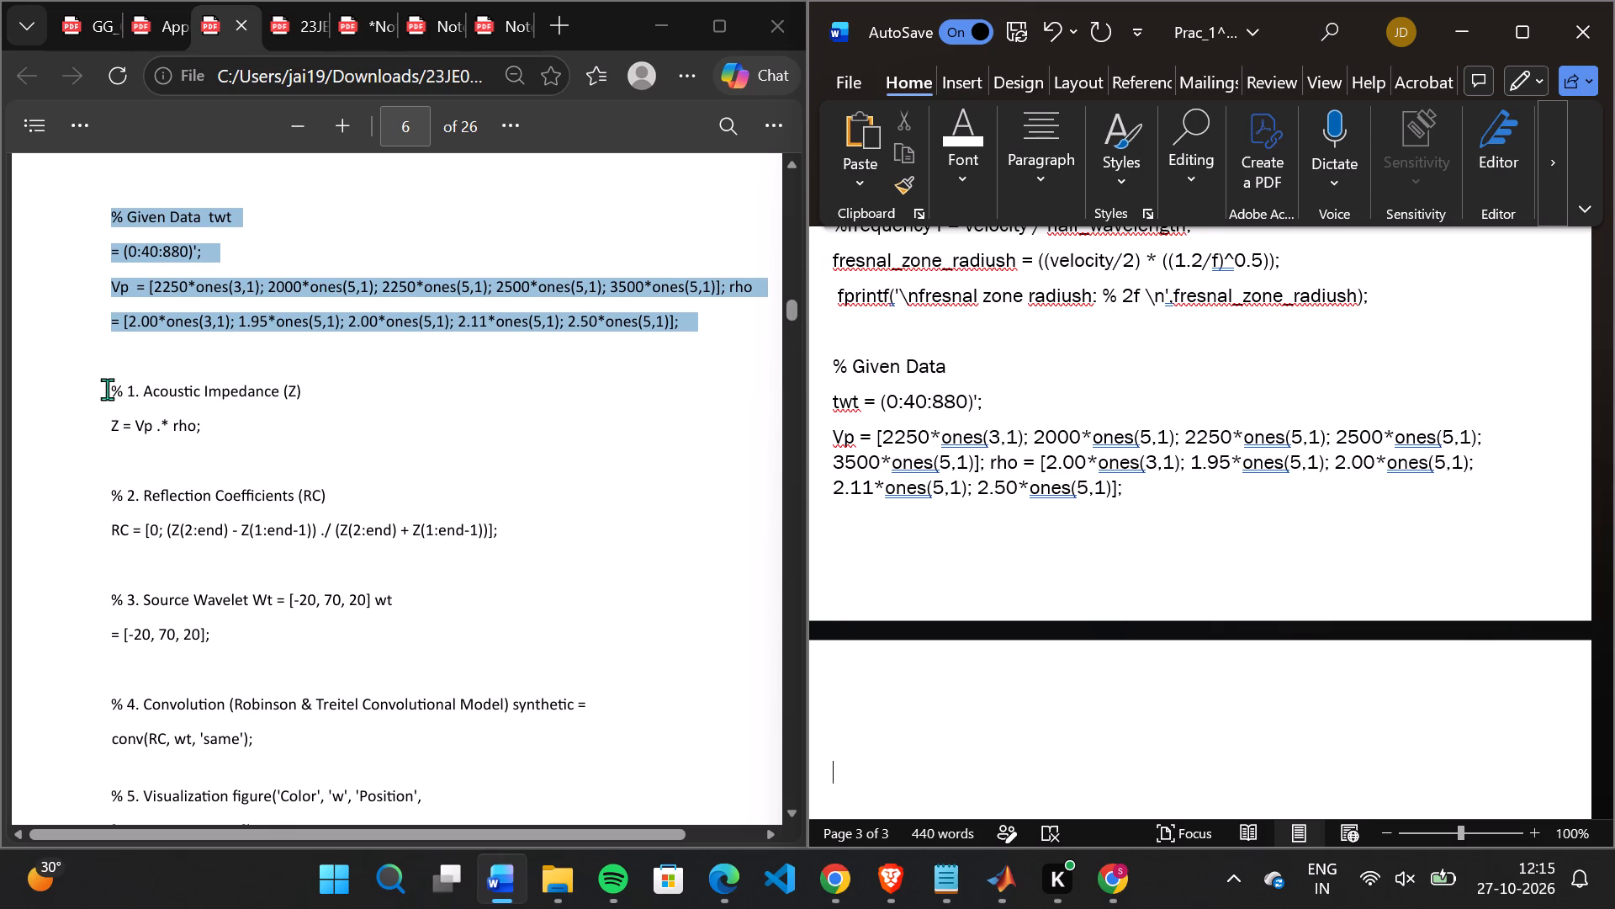
left_click_drag(107, 389, 310, 670)
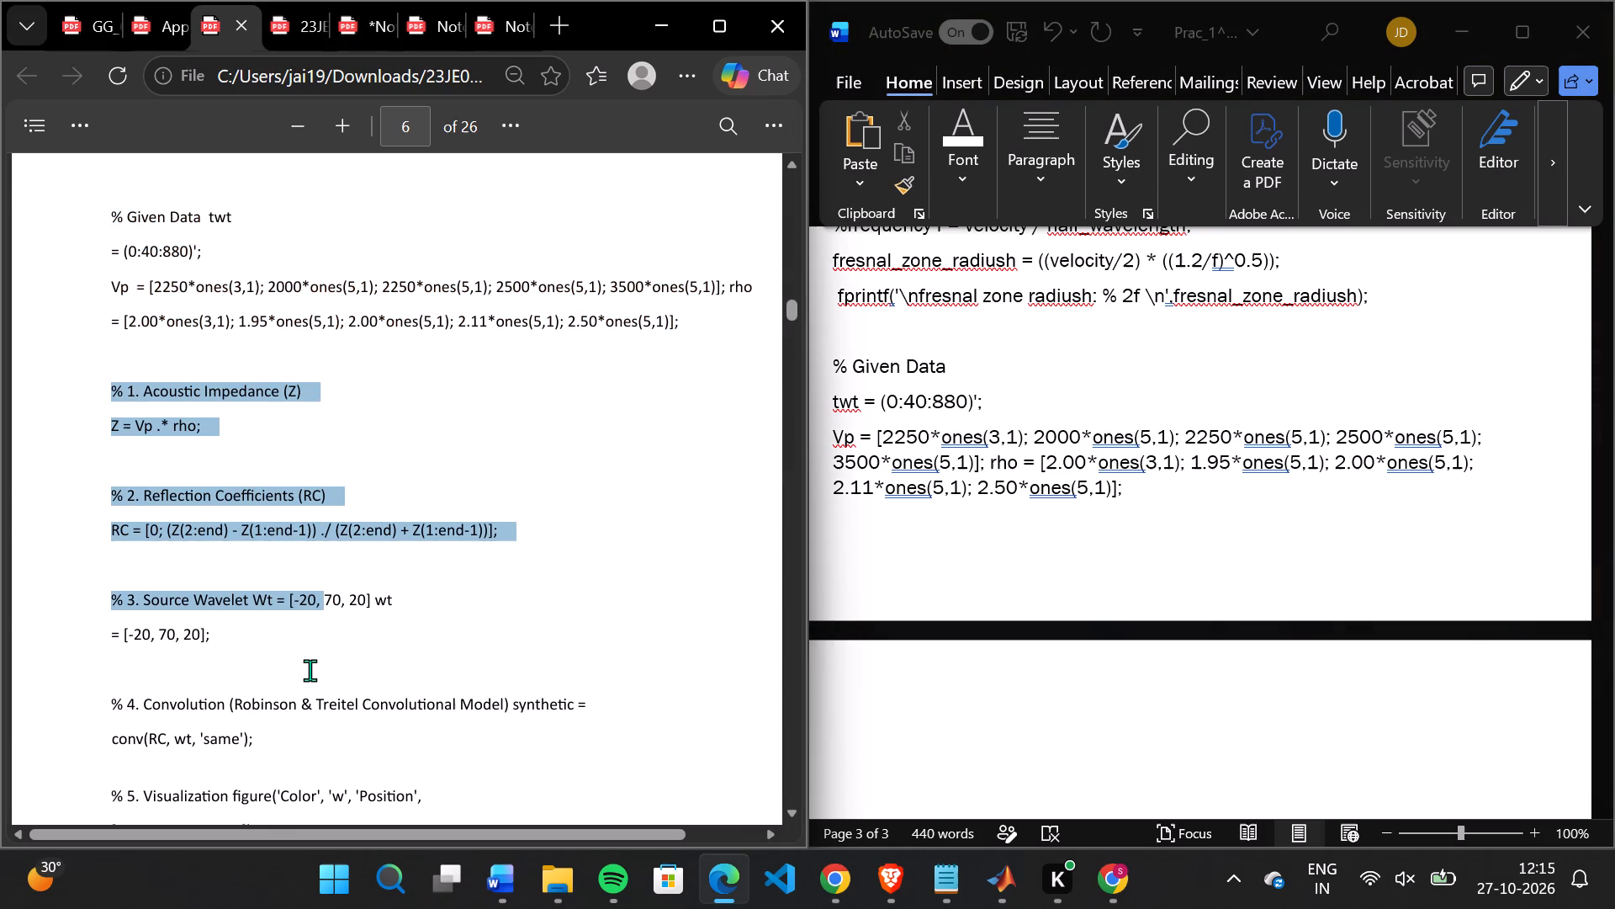
left_click_drag(310, 670, 309, 452)
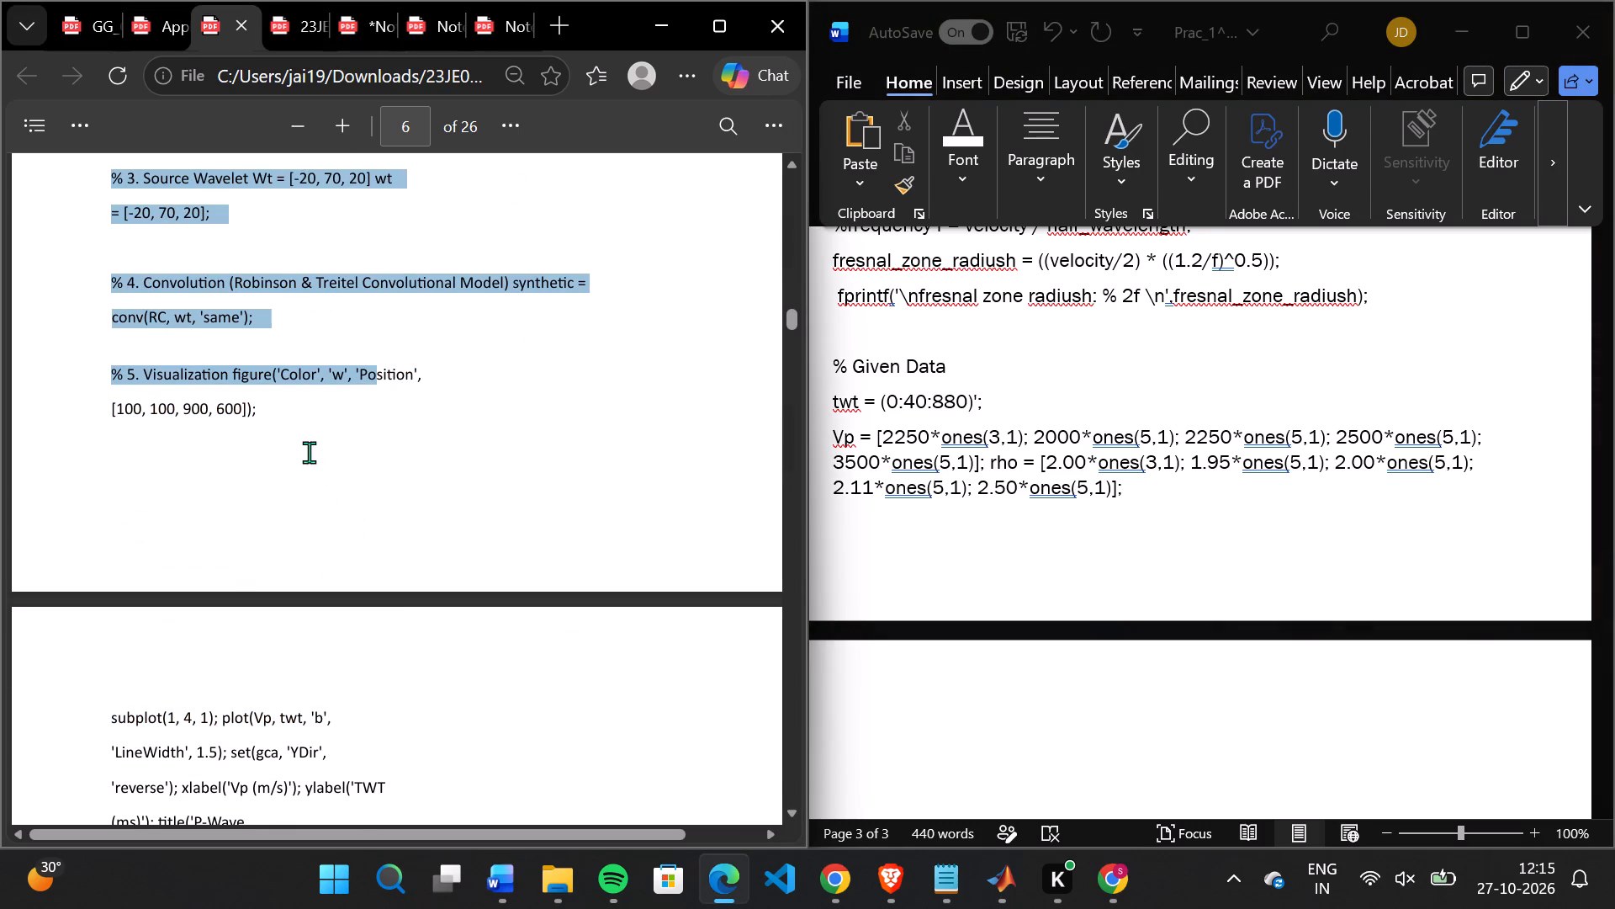
left_click_drag(309, 452, 305, 427)
key("ctrl+c")
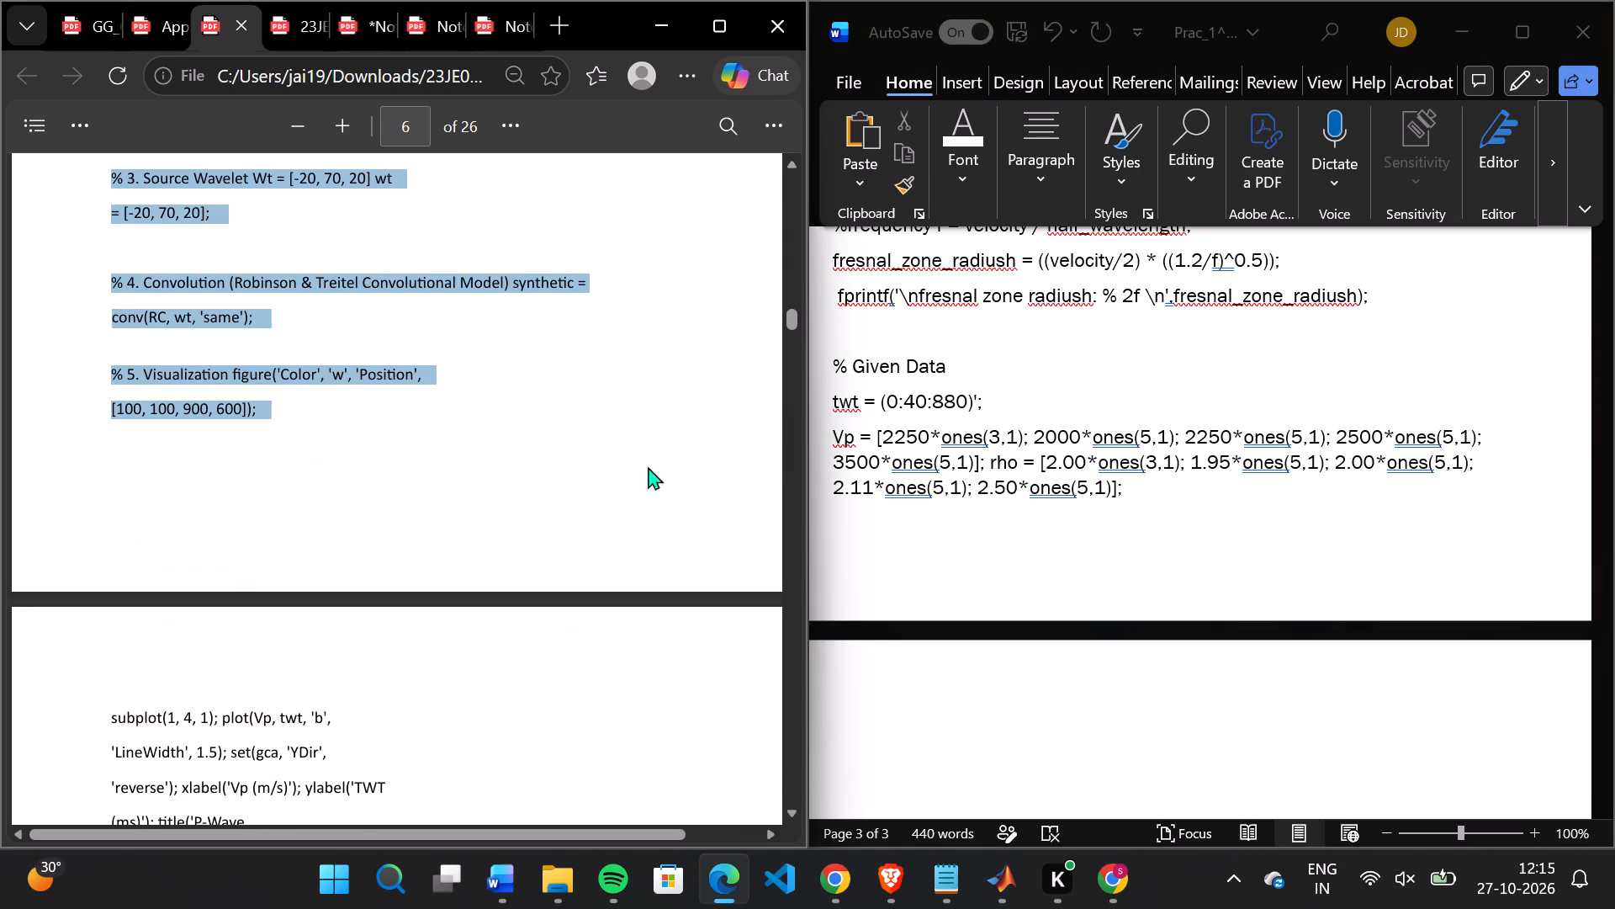
left_click(878, 684)
scroll(878, 684, "down", 1)
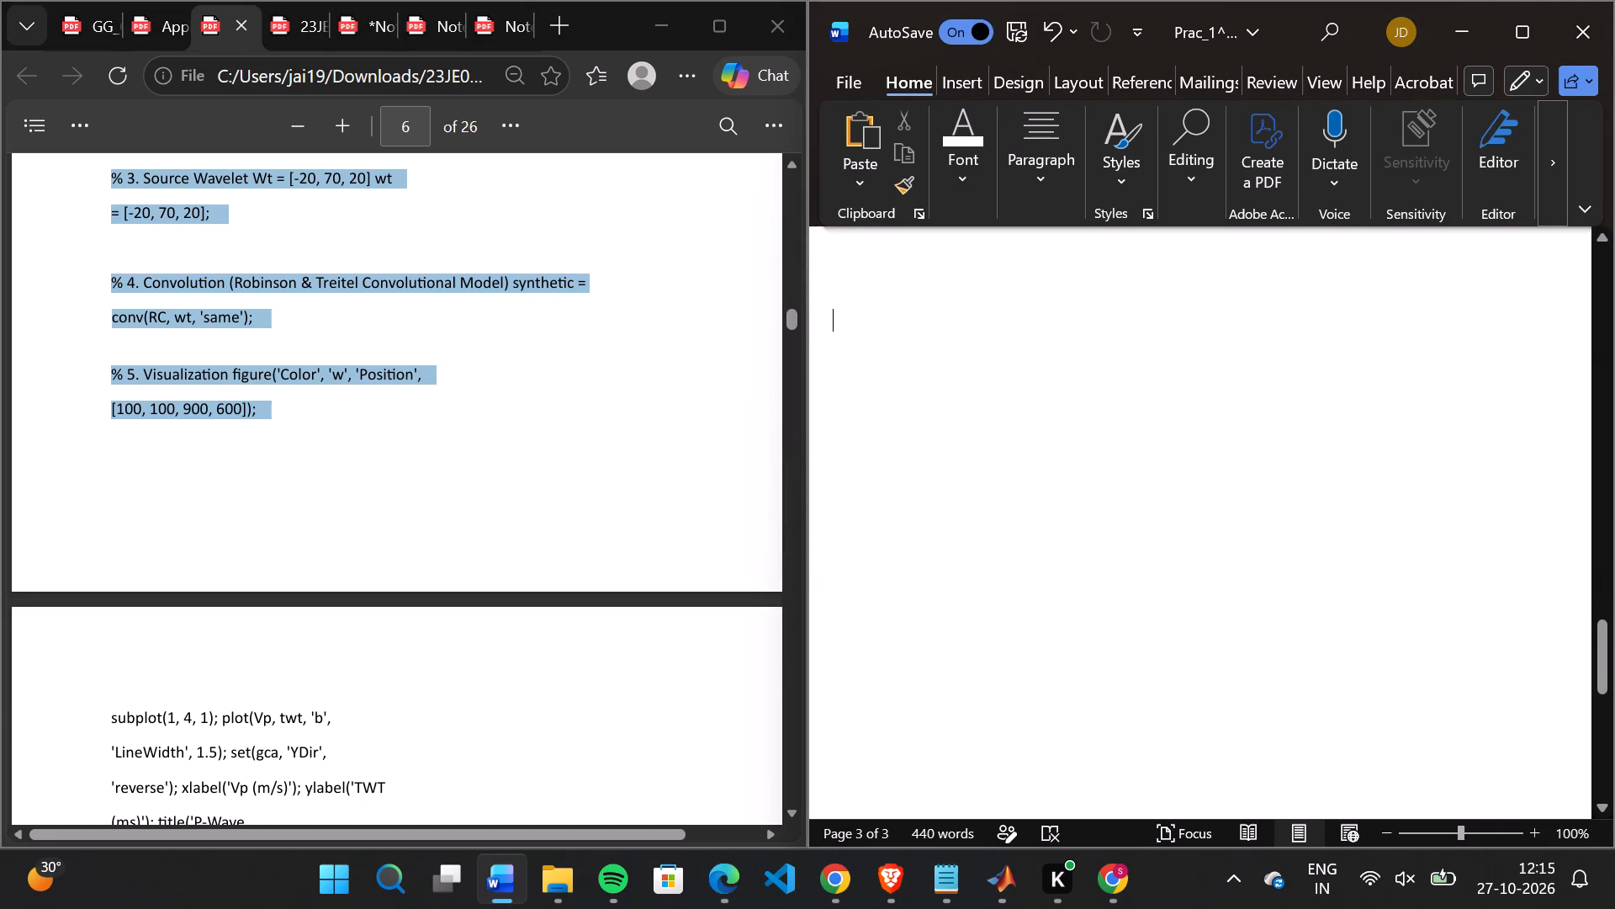
key("ctrl+v")
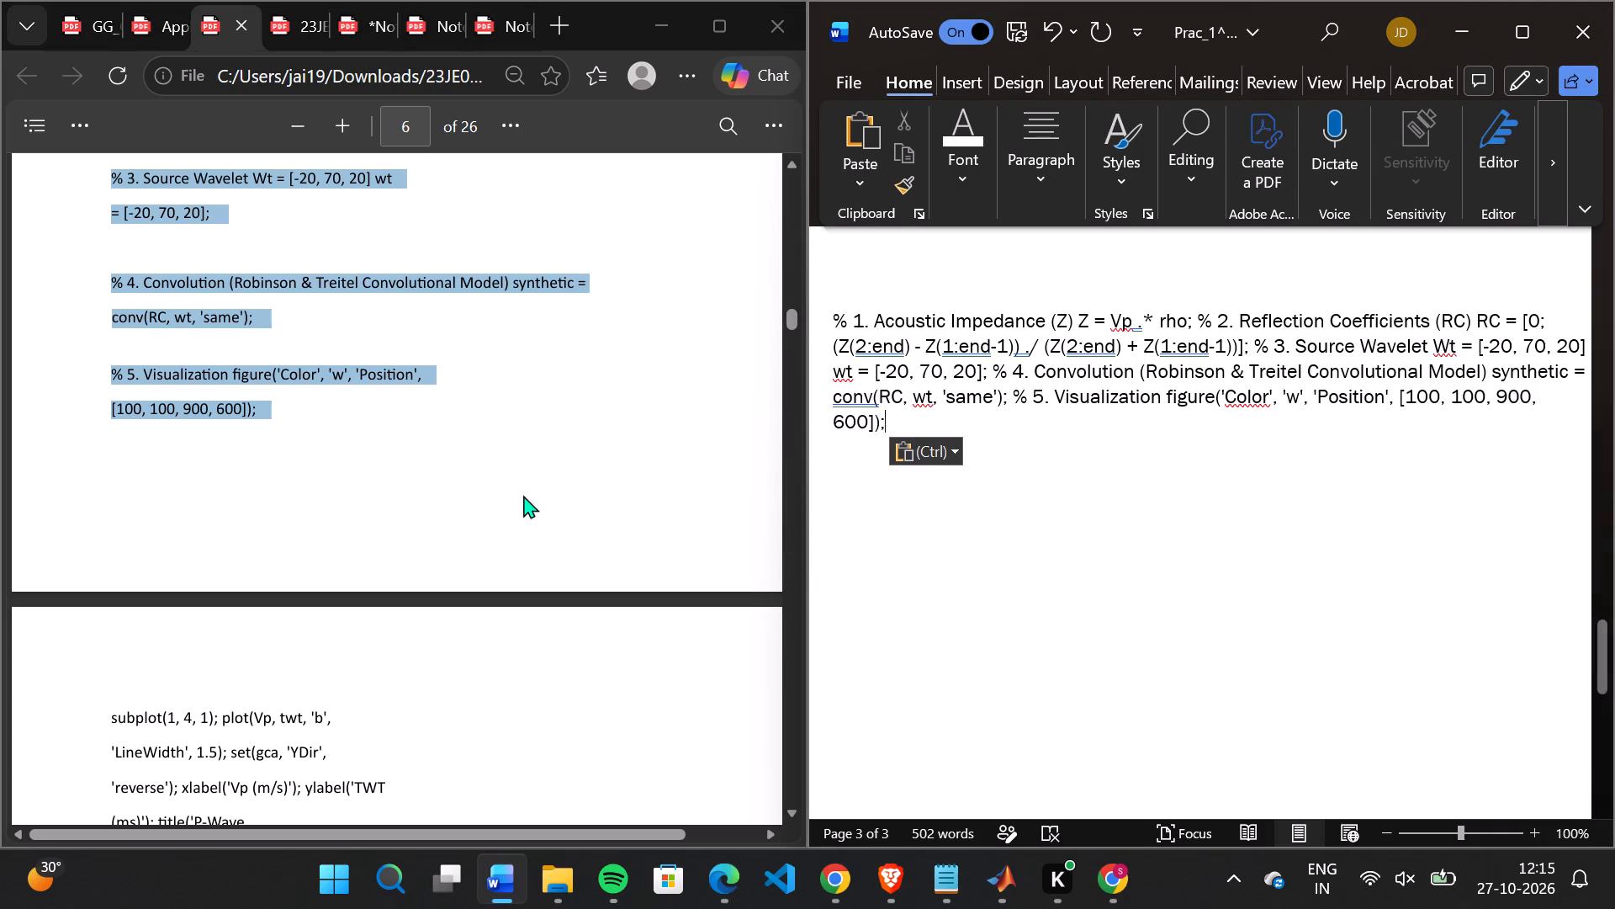
Put Z = Vp .* rho; on its own line under the Acoustic Impedance comment, with a blank line before section 2.
scroll(505, 493, "up", 3)
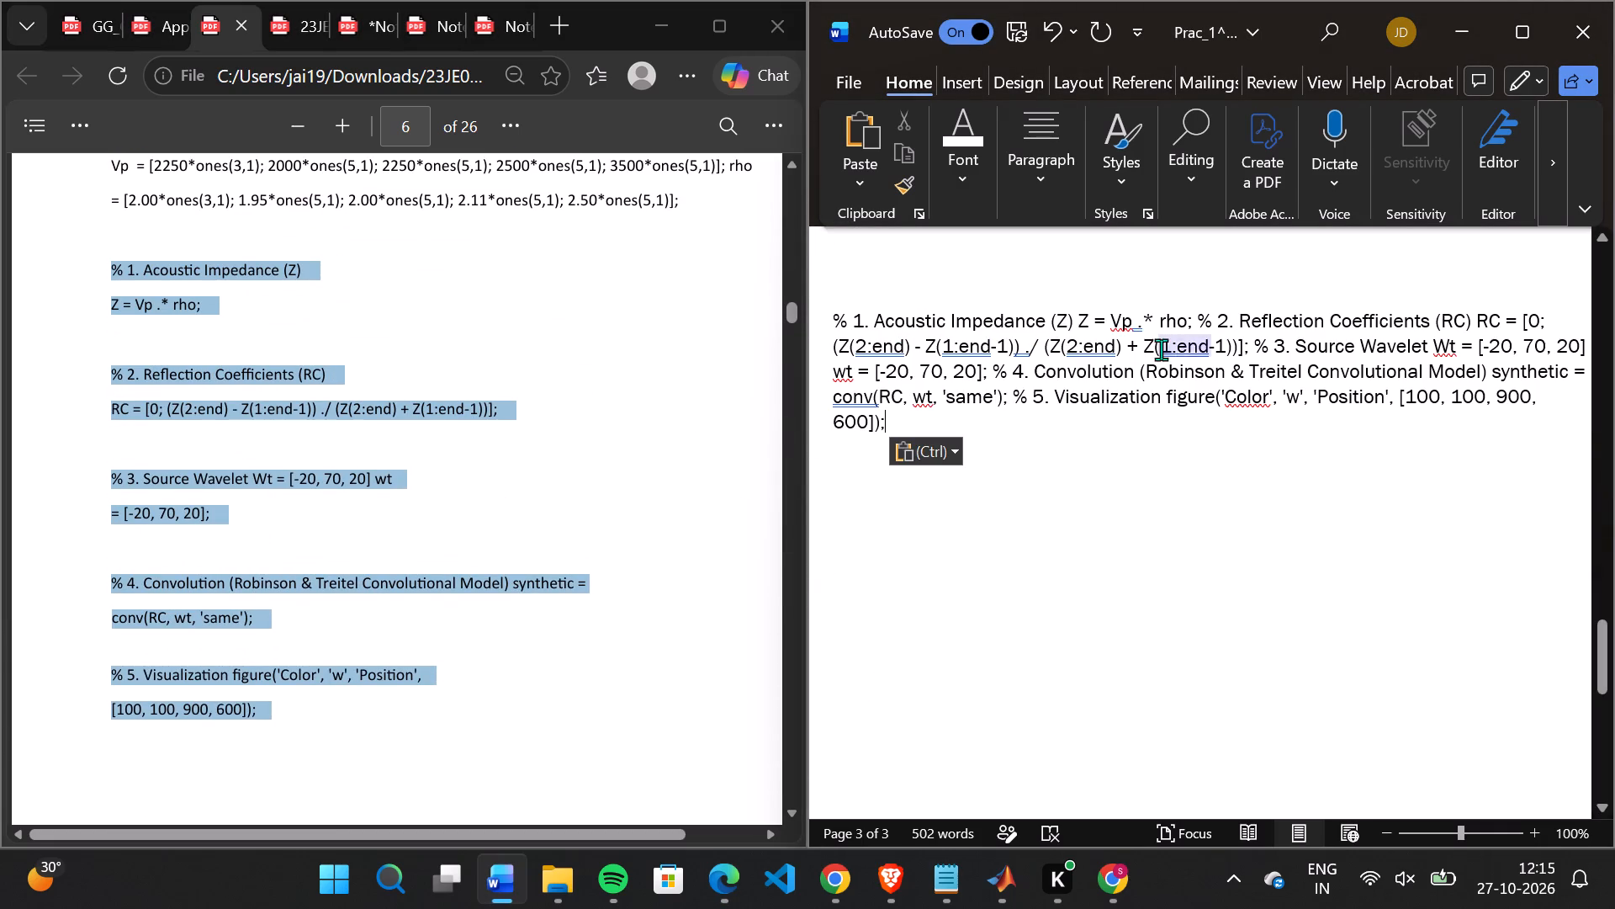
left_click(1074, 318)
key("Return")
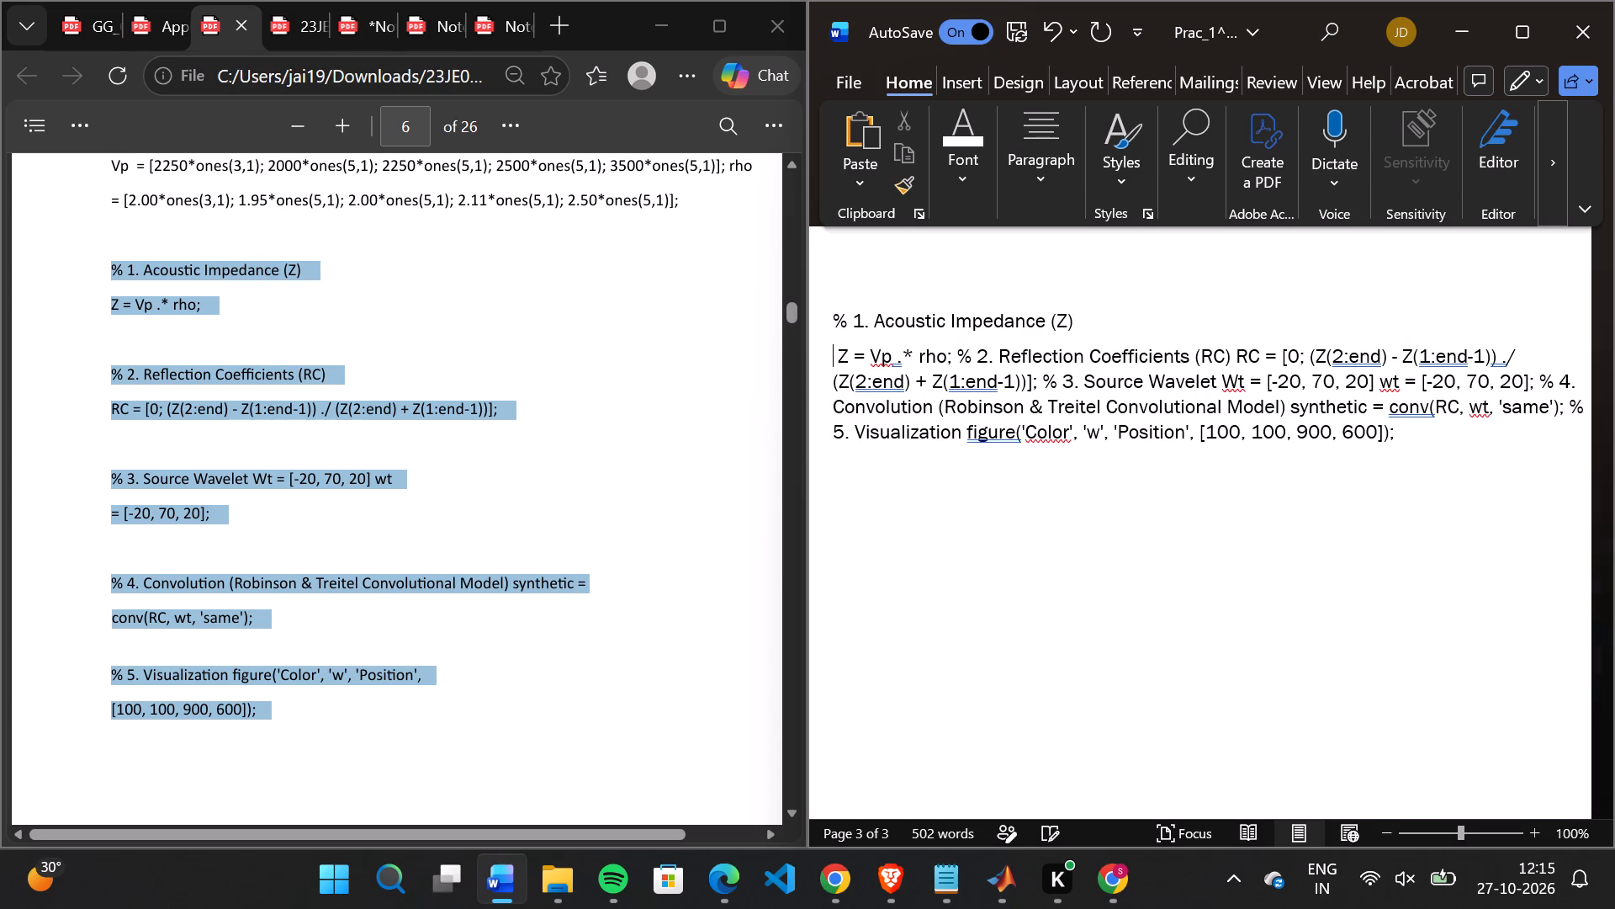
key("Right")
key("Right")
key("Right")
key("Right")
key("Right")
key("Right")
key("Right")
key("Right")
key("Right")
key("Right")
key("Right")
key("Right")
key("Right")
key("Right")
key("Right")
key("Return")
key("Return")
Break the line after the "% 2. Reflection Coefficients (RC)" comment so the RC formula starts on its own line.
key("Right")
key("Right")
key("Right")
key("Right")
key("Right")
key("Right")
key("Right")
key("Right")
key("Right")
key("Right")
key("Right")
key("Right")
key("Right")
key("Right")
key("Right")
key("Right")
key("Right")
key("Right")
key("Right")
key("Right")
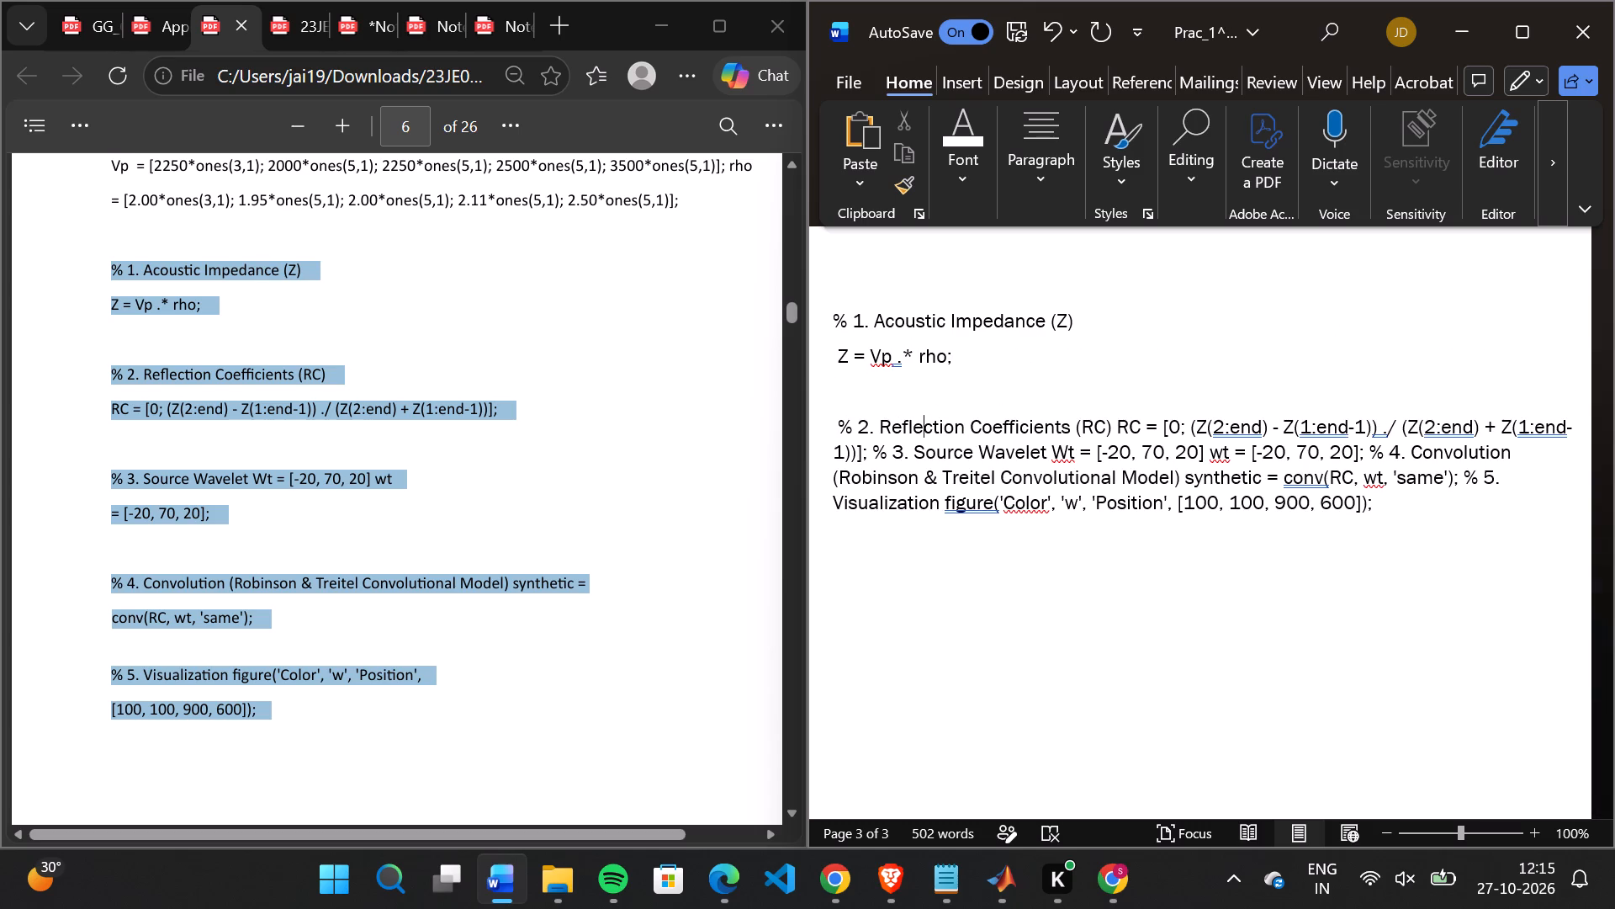
key("Right")
key("Right")
key("Right")
key("Return")
Separate the "% 3. Source Wavelet" section from the end of the RC formula with a blank line.
key("Right")
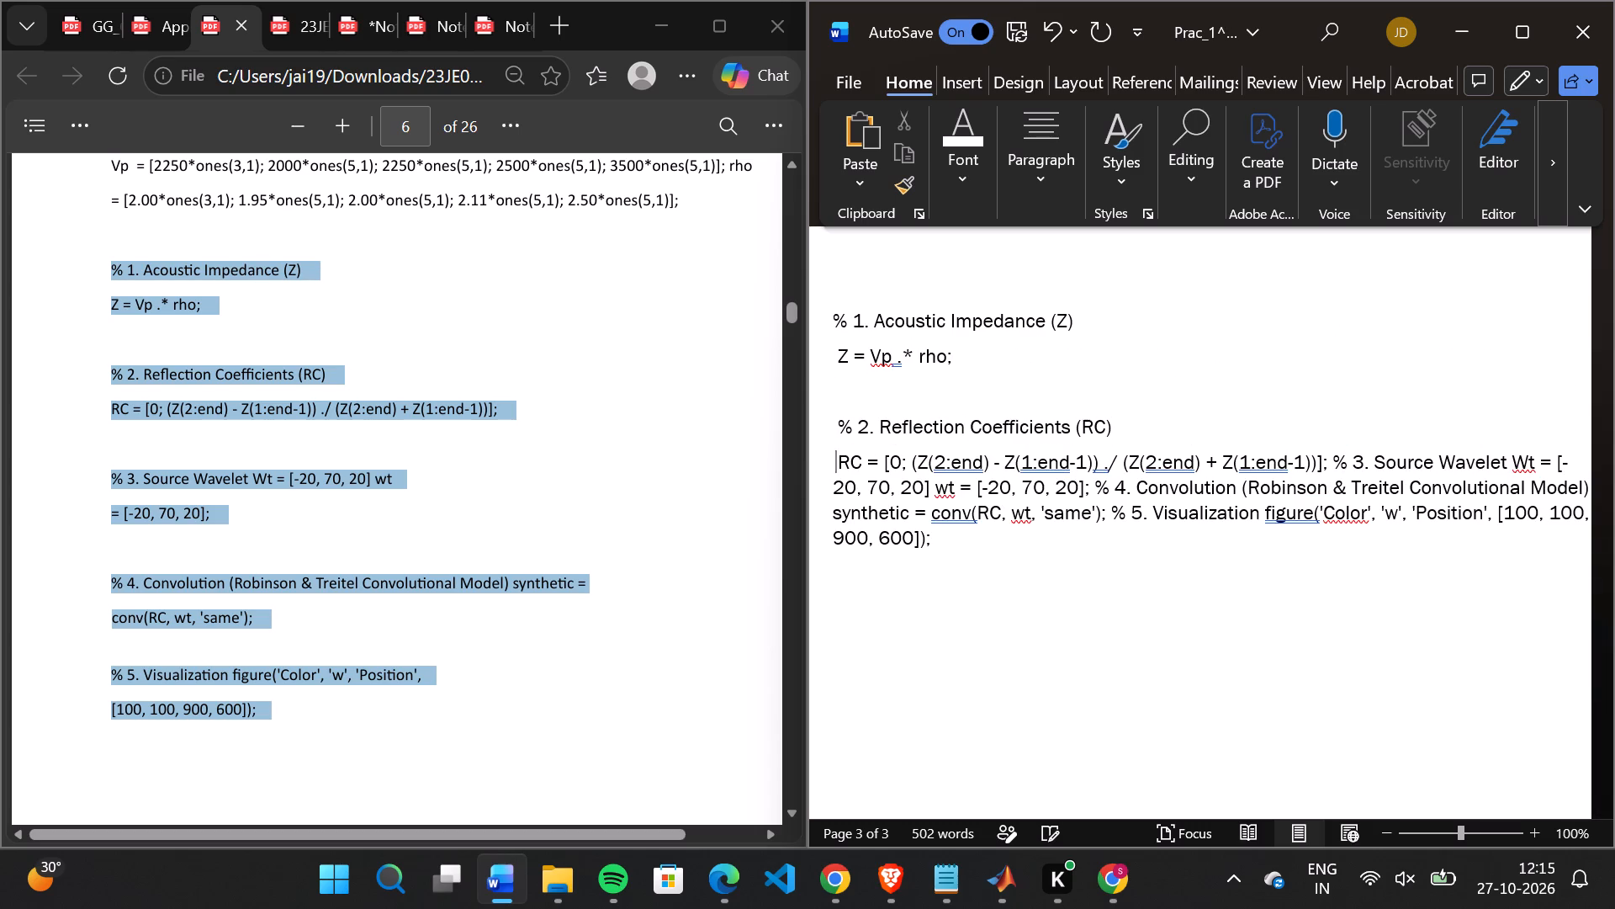
key("Right")
key("Right")
key("Right")
key("Right")
key("Right")
key("Right")
key("Right")
key("Right")
key("Right")
key("Right")
key("Right")
key("Right")
key("Right")
key("Right")
key("Right")
key("Right")
key("Right")
key("Right")
key("Right")
key("Right")
key("Left")
key("Return")
key("Return")
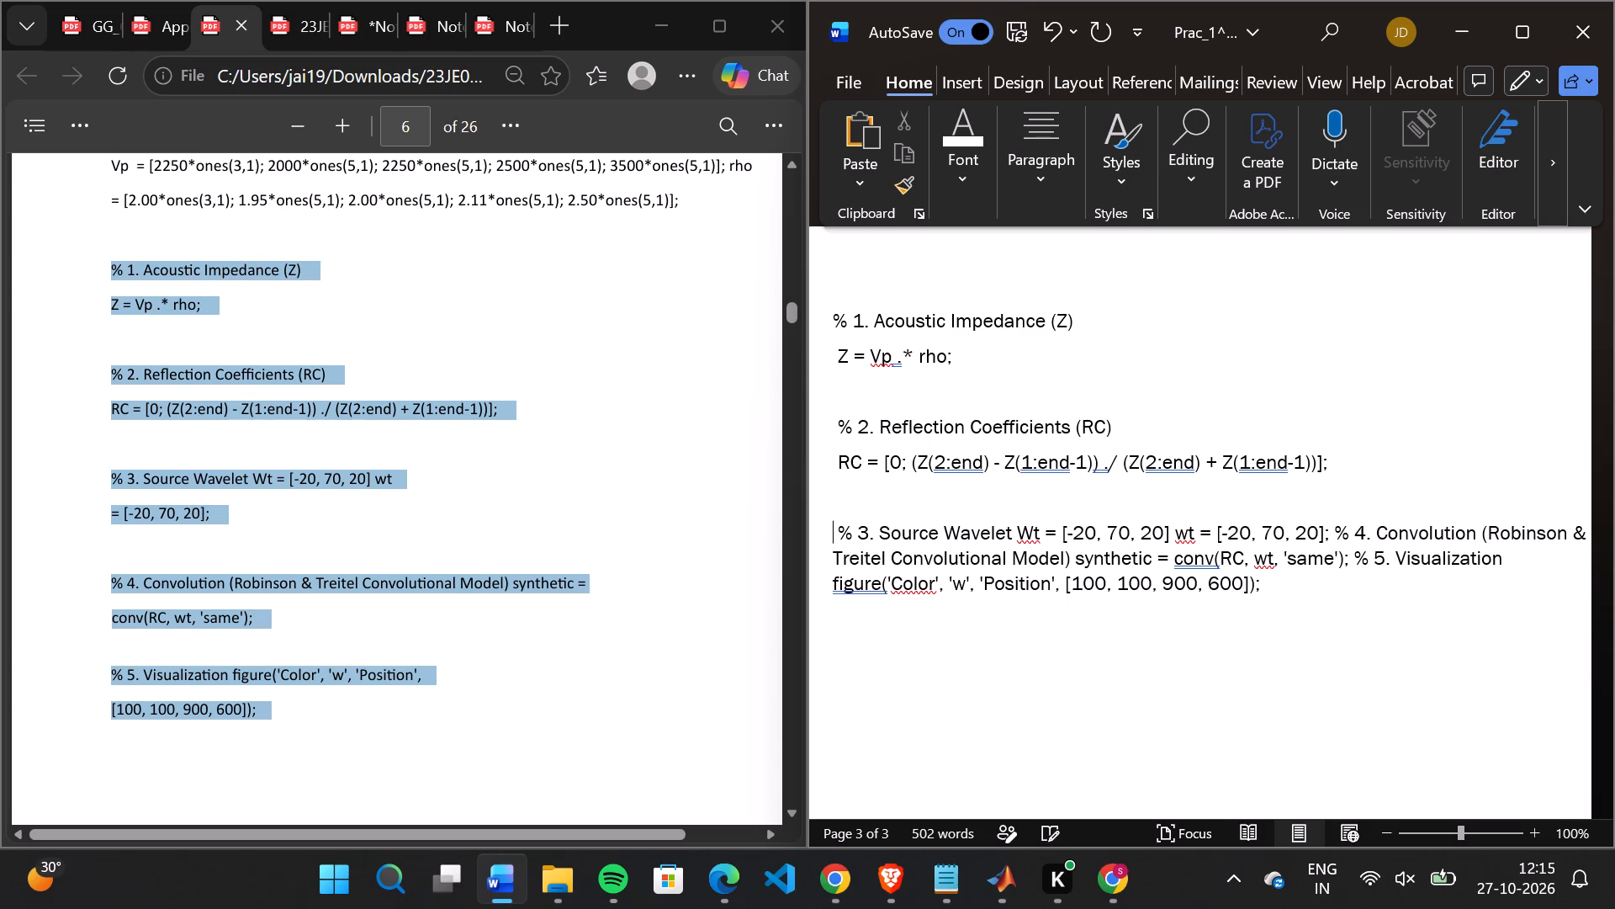
Break the line after the "% 3. Source Wavelet" comment so the Wt definition starts on its own line.
key("Right")
key("Right")
key("Right")
key("Right")
key("Right")
key("Right")
key("Right")
key("Right")
key("Right")
key("Right")
key("Right")
key("Right")
key("Right")
key("Right")
key("Right")
key("Right")
key("Right")
key("Right")
key("Right")
key("Right")
key("Left")
key("Left")
key("Left")
key("Left")
key("Left")
key("Left")
key("Left")
key("Left")
key("Left")
key("Return")
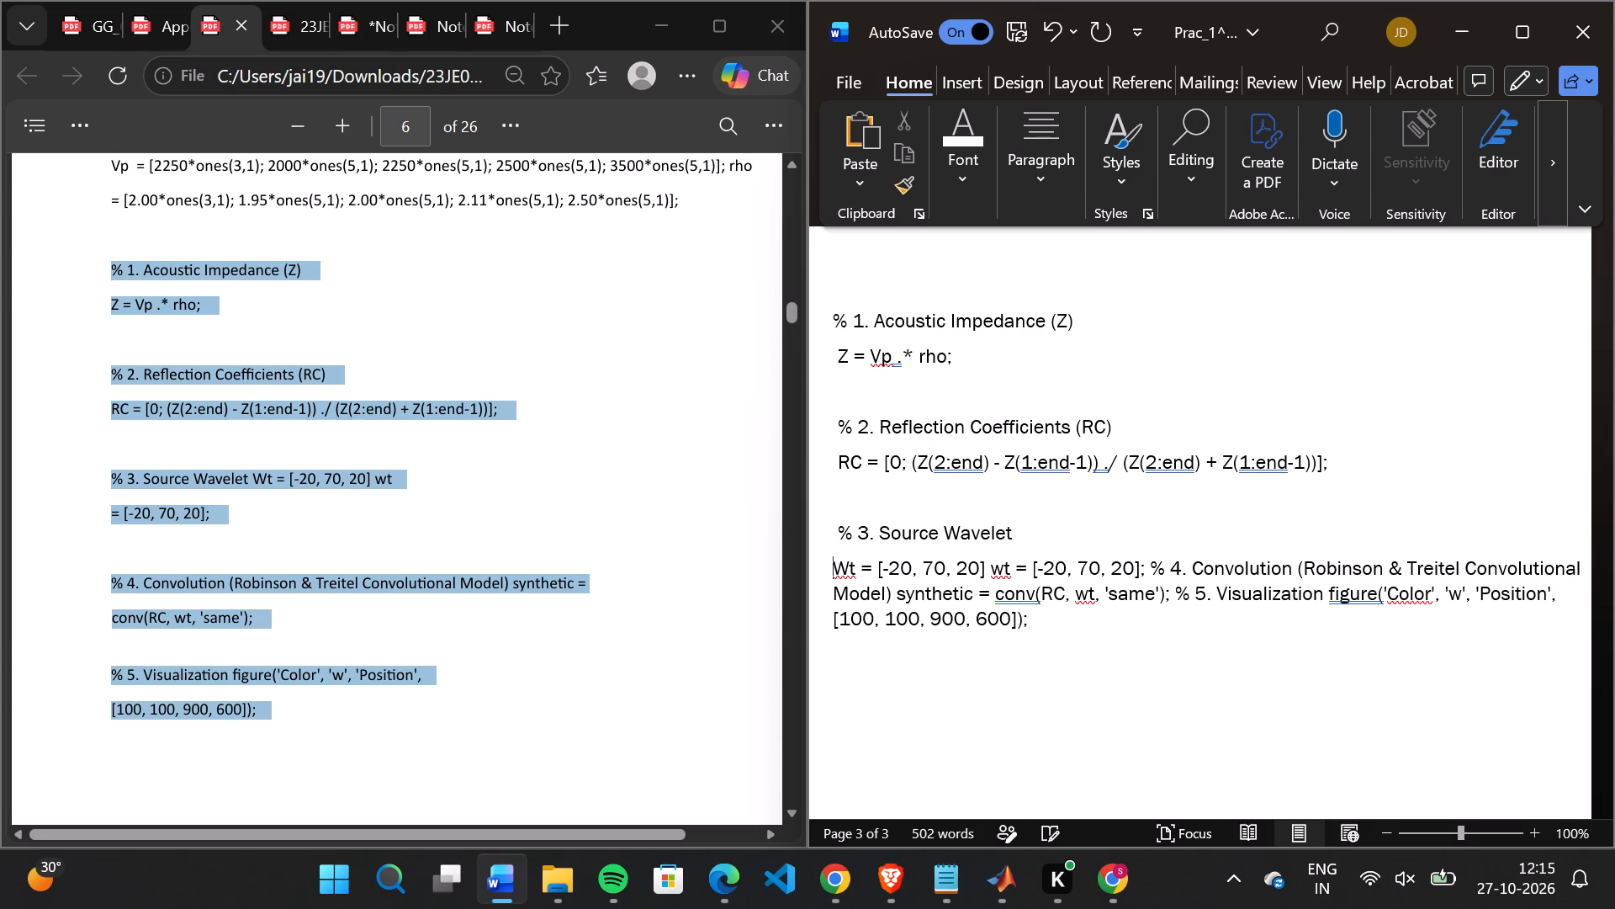
Rejoin the Wt = [-20, 70, 20] definition to the "% 3. Source Wavelet" comment line.
key("Right")
key("Right")
key("Right")
key("Right")
key("Right")
key("Right")
key("Right")
key("Right")
key("Right")
key("Right")
key("Right")
key("Right")
key("Right")
key("Right")
key("Right")
key("Right")
key("Right")
key("Right")
key("Right")
key("Right")
key("Right")
key("Left")
key("Left")
key("Left")
key("Left")
key("Left")
key("Left")
key("Left")
key("Left")
key("Left")
key("Left")
key("Left")
key("Left")
key("Left")
key("Left")
key("Left")
key("Left")
key("Left")
key("Left")
key("Left")
key("Left")
key("Left")
key("Return")
key("BackSpace")
key("BackSpace")
Break the line after Wt = [-20, 70, 20] so wt = [-20, 70, 20]; starts on its own line.
key("Right")
key("Right")
key("Right")
key("Right")
key("Right")
key("Right")
key("Right")
key("Right")
key("Right")
key("Right")
key("Right")
key("Right")
key("Right")
key("Right")
key("Right")
key("Right")
key("Right")
key("Right")
key("Right")
key("Right")
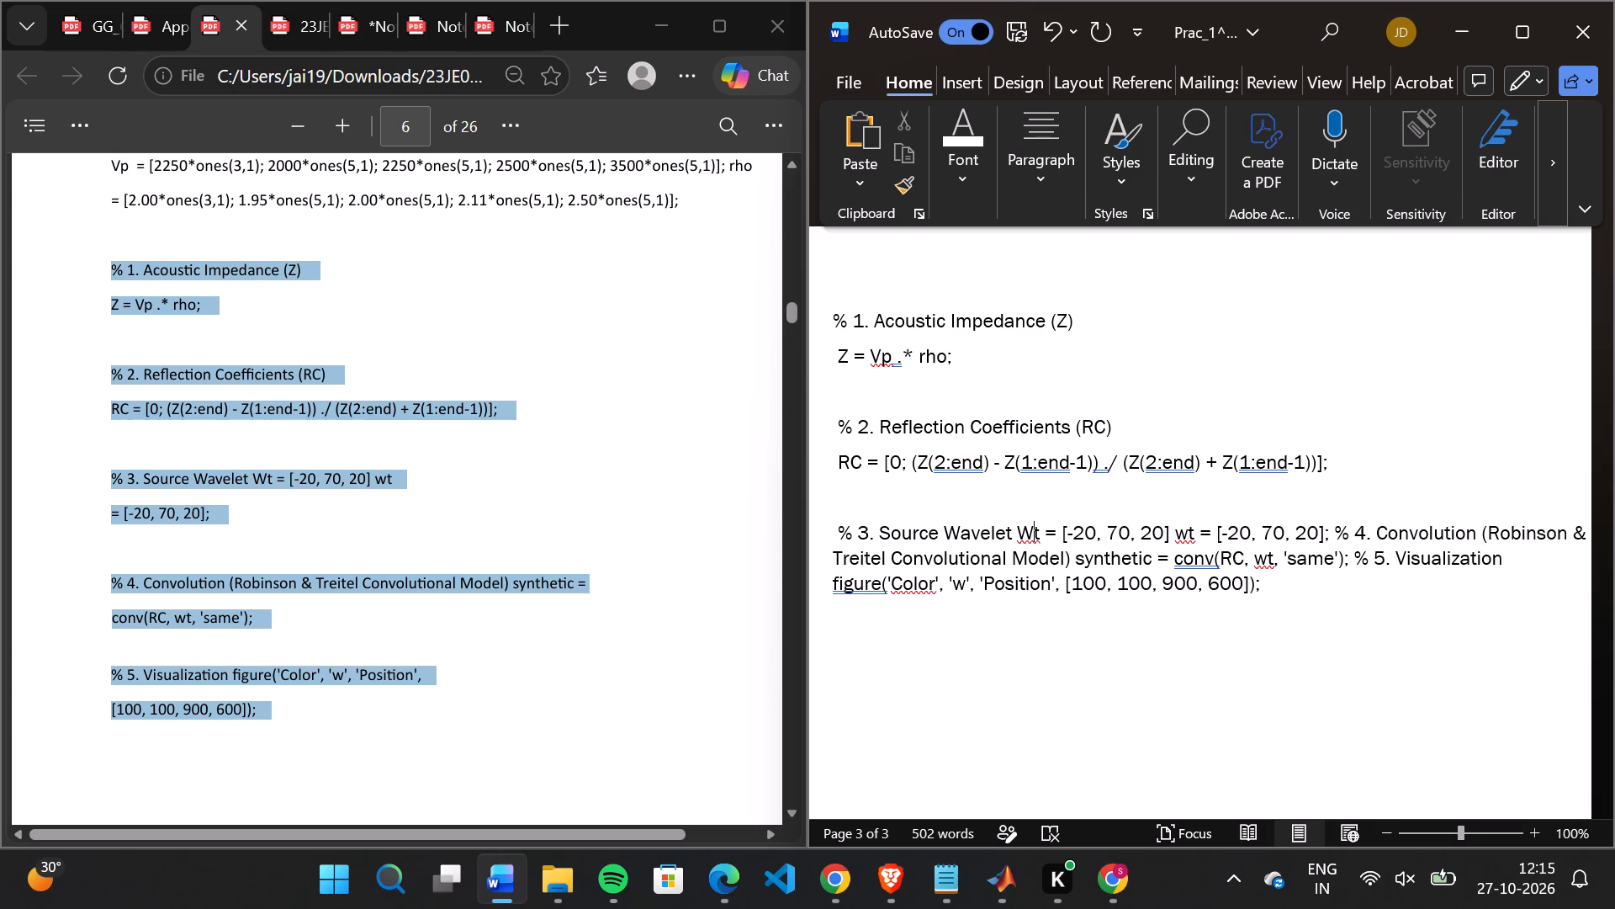
key("Left")
key("Return")
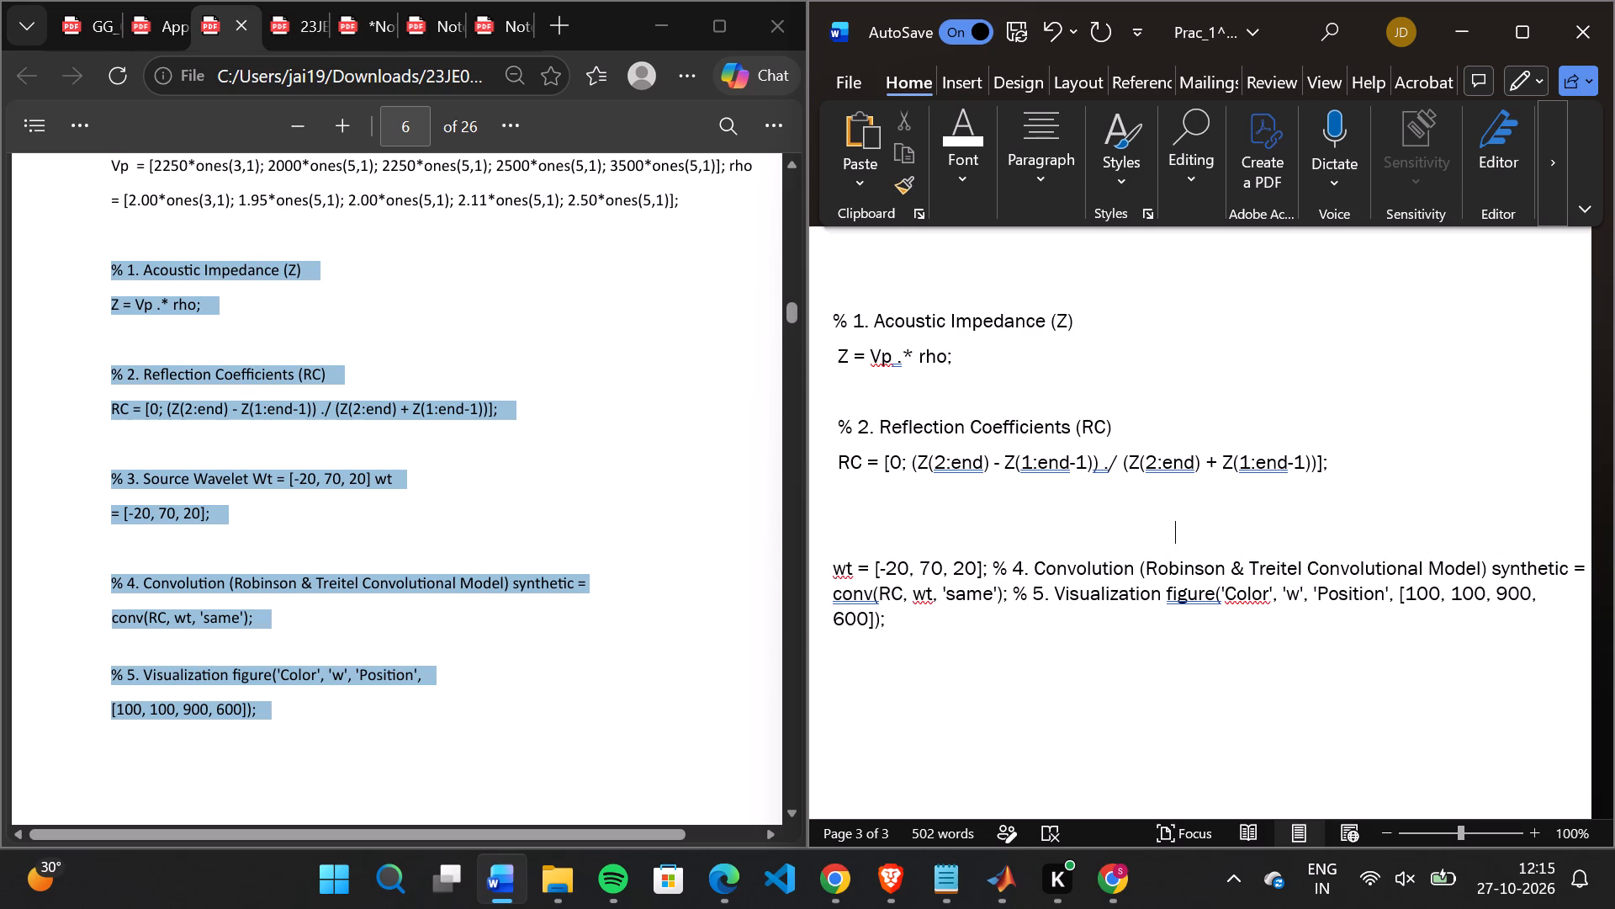
Separate the "% 4. Convolution" section from the end of the wt definition with a blank line.
key("Right")
key("Right")
key("Right")
key("Right")
key("Right")
key("Right")
key("Right")
key("Right")
key("Right")
key("Right")
key("Right")
key("Right")
key("Right")
key("Right")
key("Right")
key("Right")
key("Right")
key("Right")
key("Right")
key("Right")
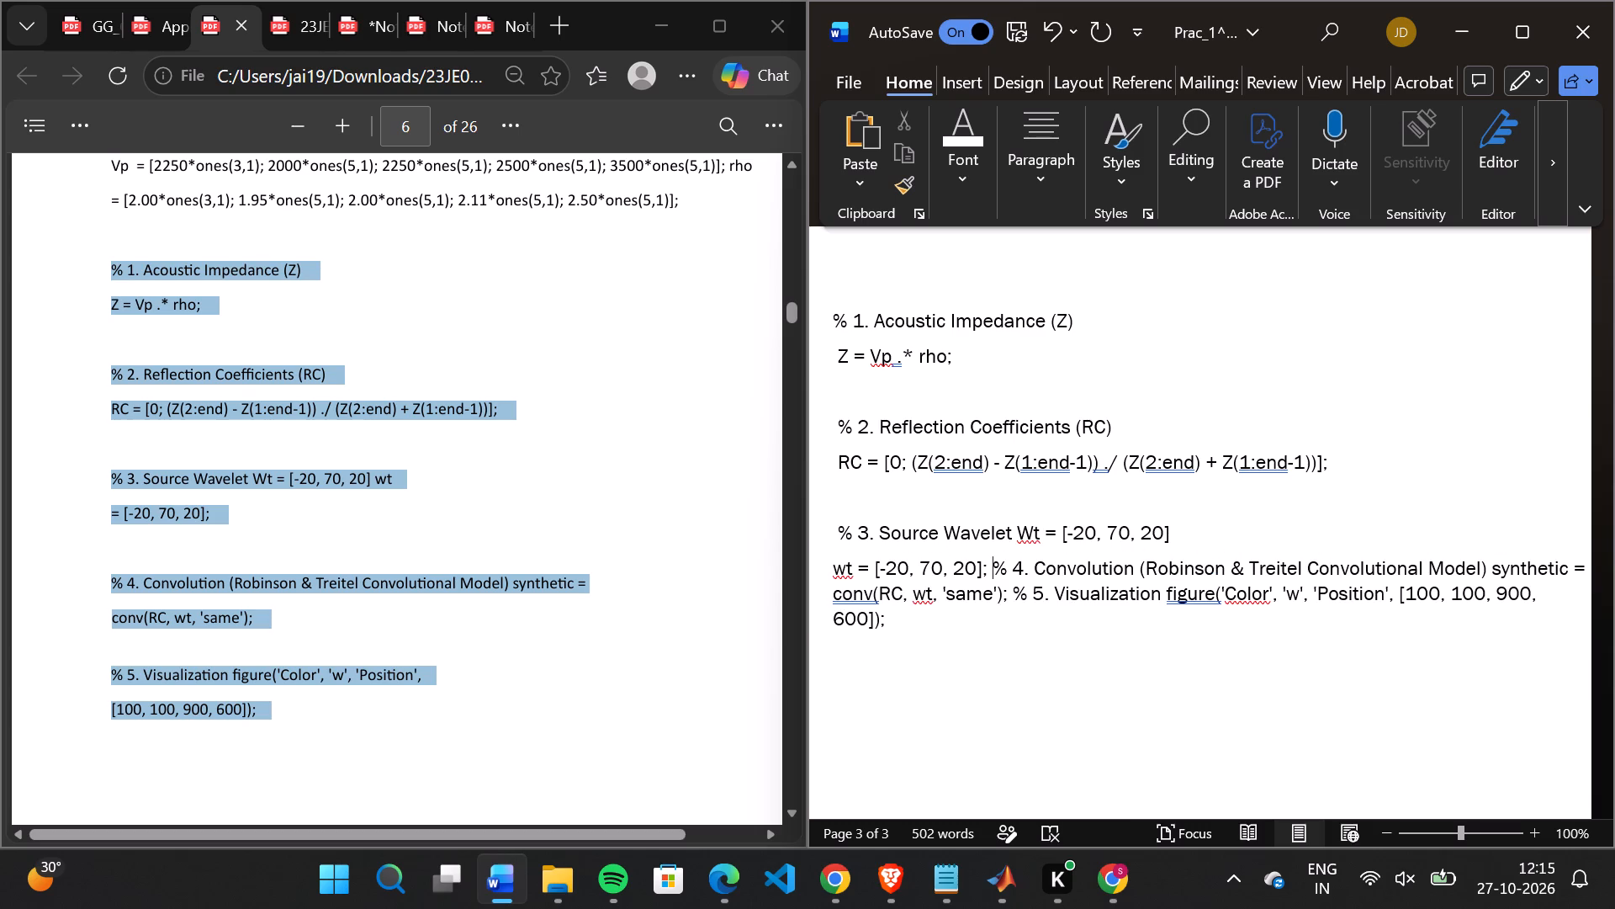
key("Return")
key("Return")
Break the line after the "% 4. Convolution (Robinson & Treitel Convolutional Model)" comment so the synthetic formula starts on its own line.
key("Right")
key("Right")
key("Right")
key("Right")
key("Right")
key("Right")
key("Right")
key("Right")
key("Right")
key("Right")
key("Right")
key("Right")
key("Right")
key("Right")
key("Right")
key("Right")
key("Right")
key("Right")
key("Right")
key("Right")
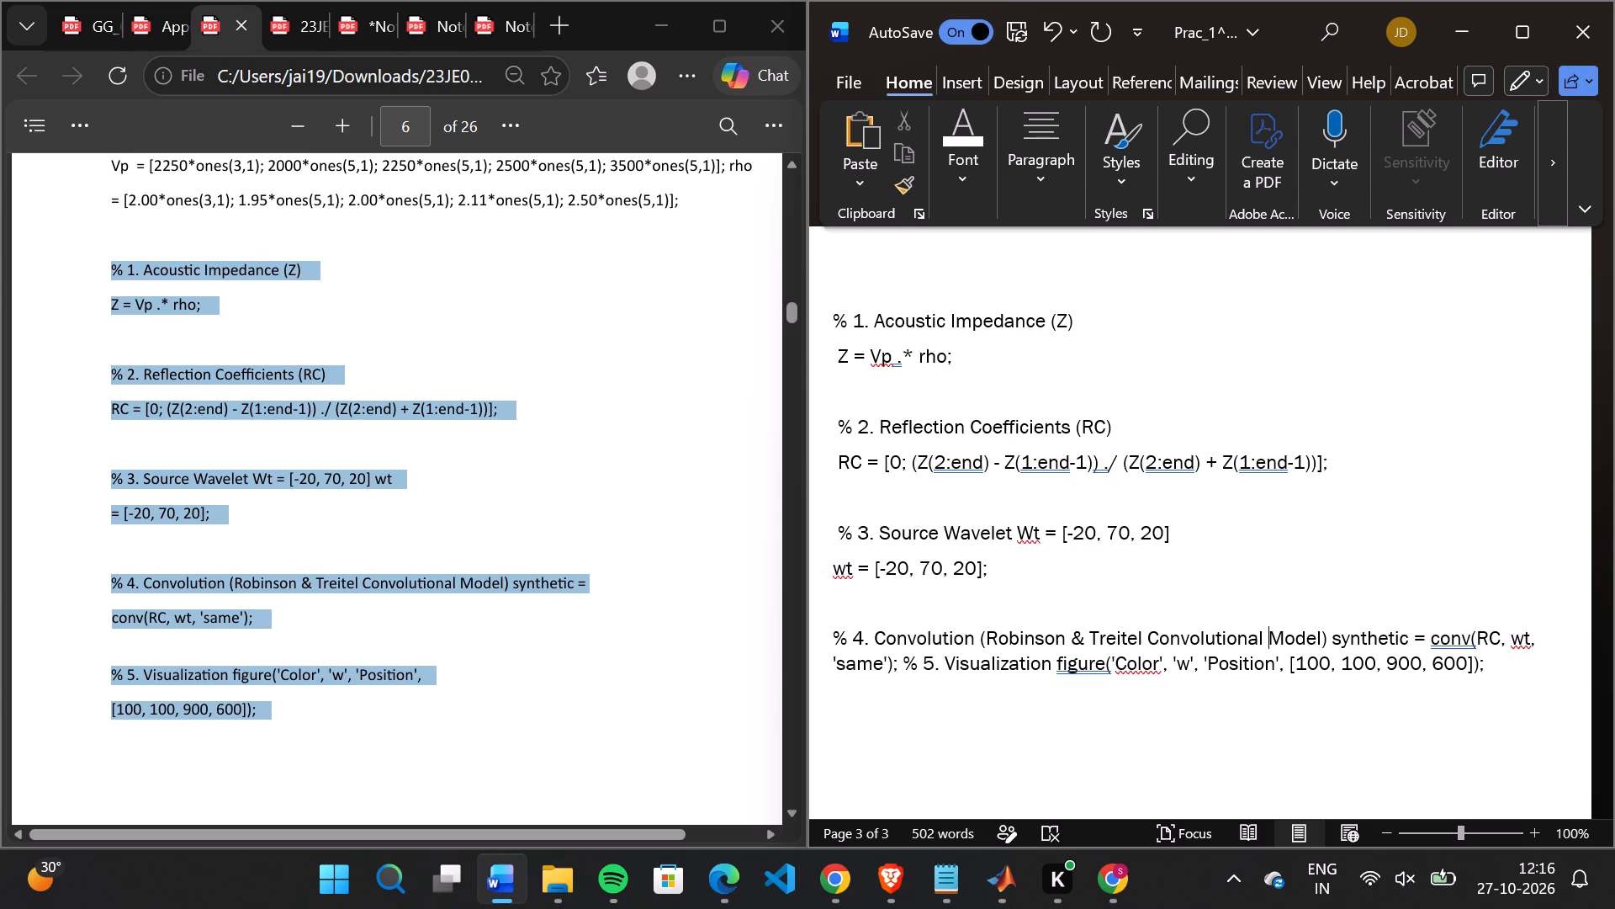
key("Right")
key("Right")
key("Right")
key("Right")
key("Right")
key("Right")
key("Right")
key("Right")
key("Left")
key("Left")
key("Return")
Separate the "% 5. Visualization" section from the end of the synthetic = conv(RC, wt, 'same'); line with a blank line.
key("Right")
key("Right")
key("Right")
key("Right")
key("Right")
key("Right")
key("Right")
key("Right")
key("Right")
key("Right")
key("Right")
key("Right")
key("Right")
key("Right")
key("Right")
key("Right")
key("Right")
key("Right")
key("Right")
key("Right")
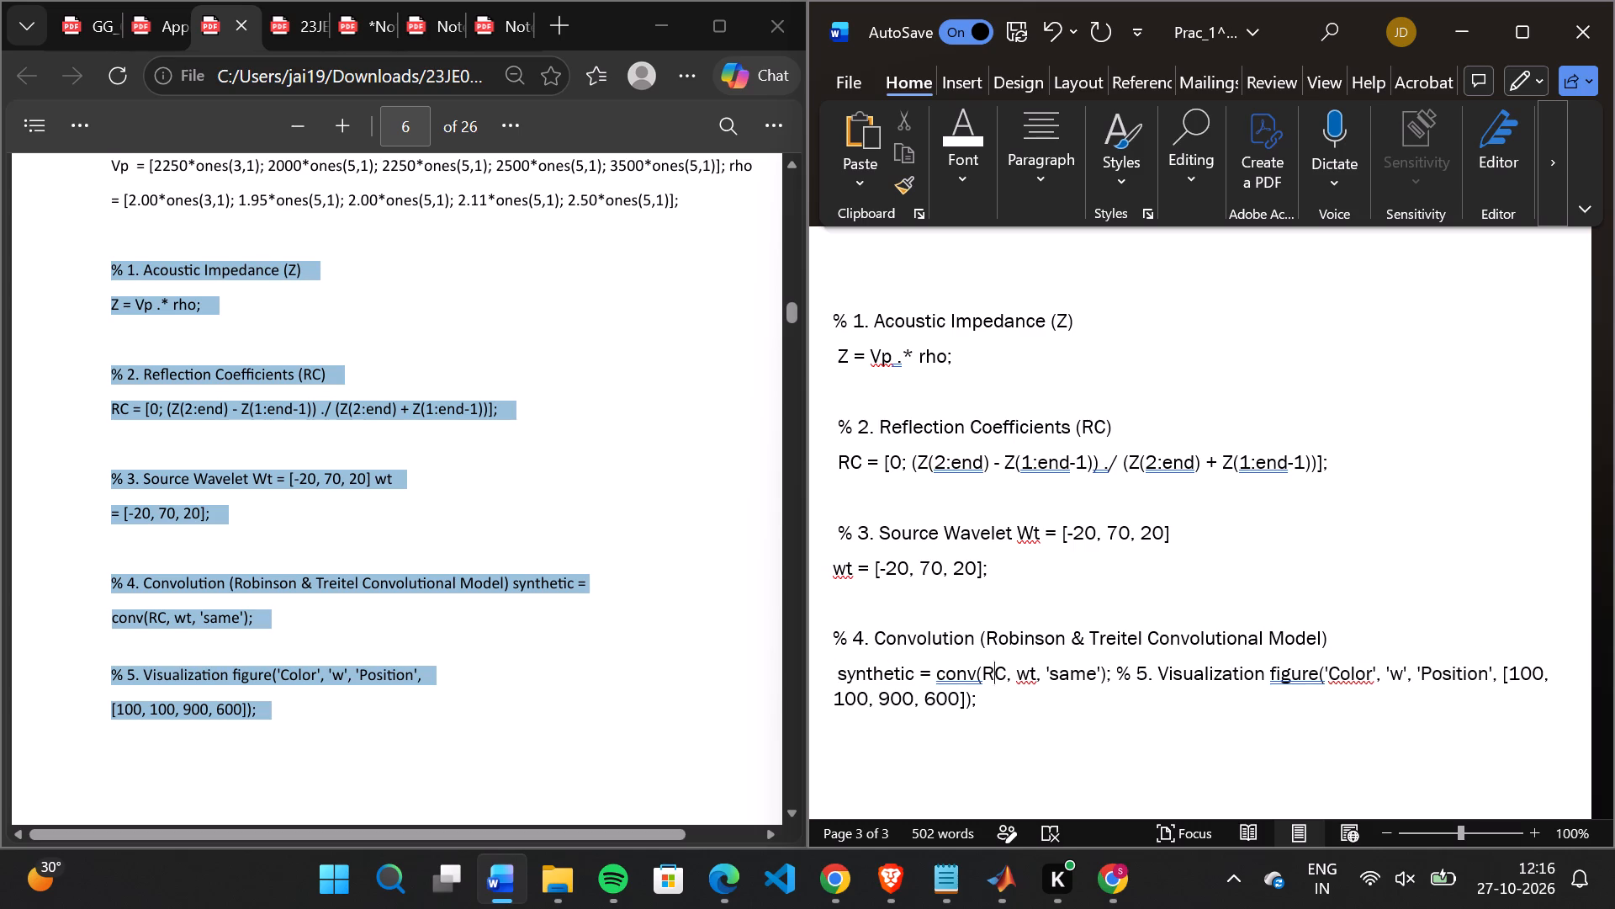
key("Right")
key("Return")
key("Return")
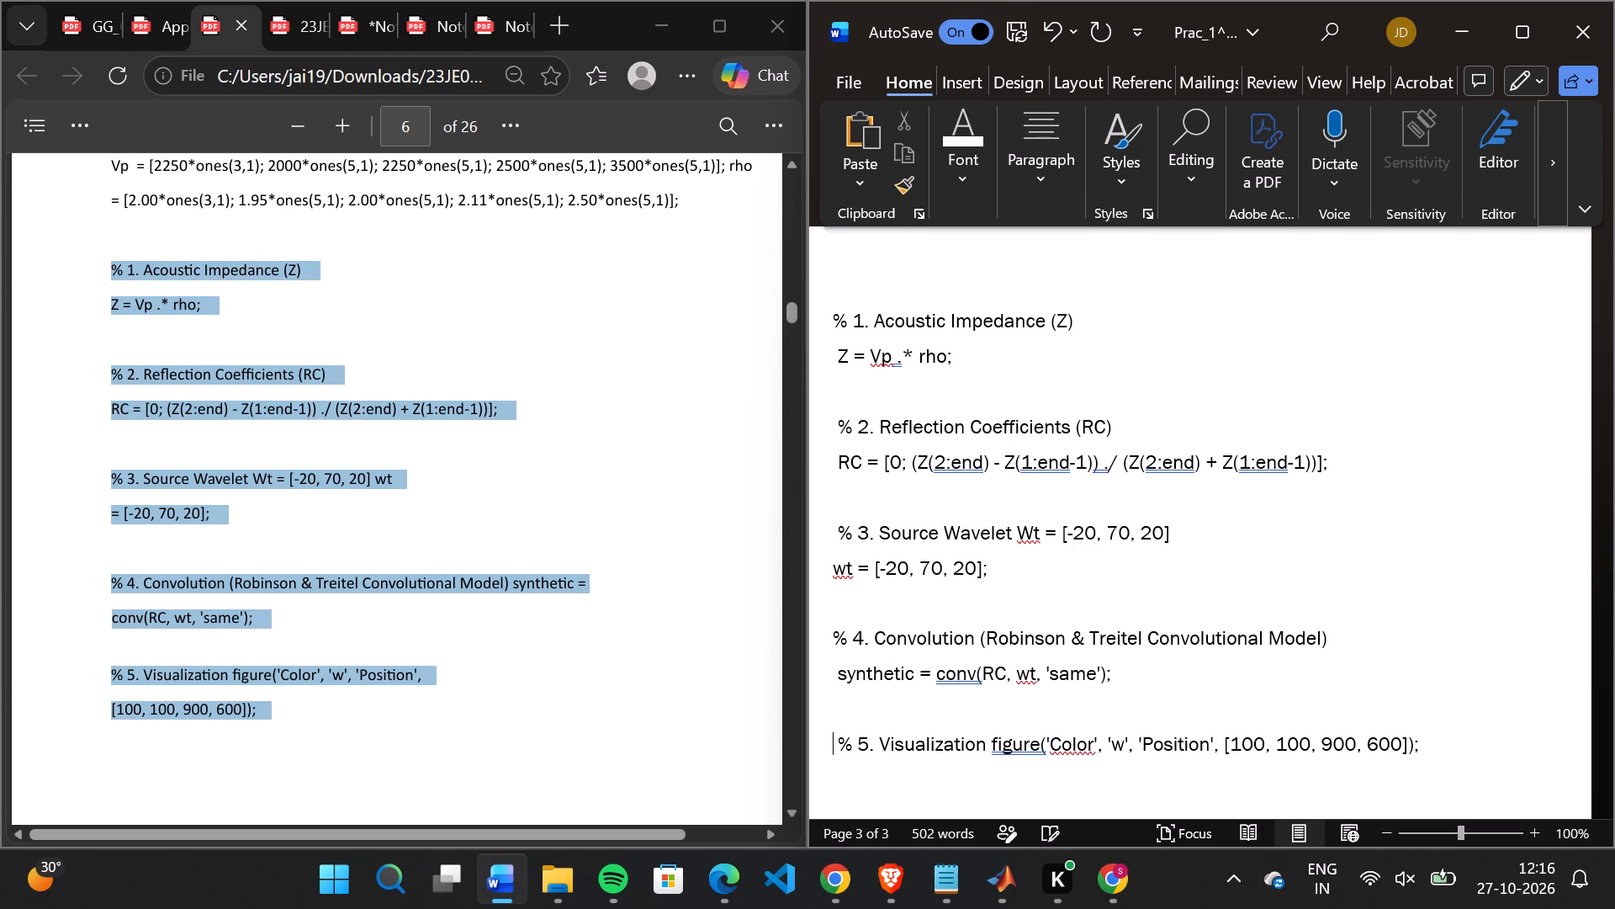
Break the line after the "% 5. Visualization" comment so the figure command starts on its own line.
scroll(1092, 512, "down", 1)
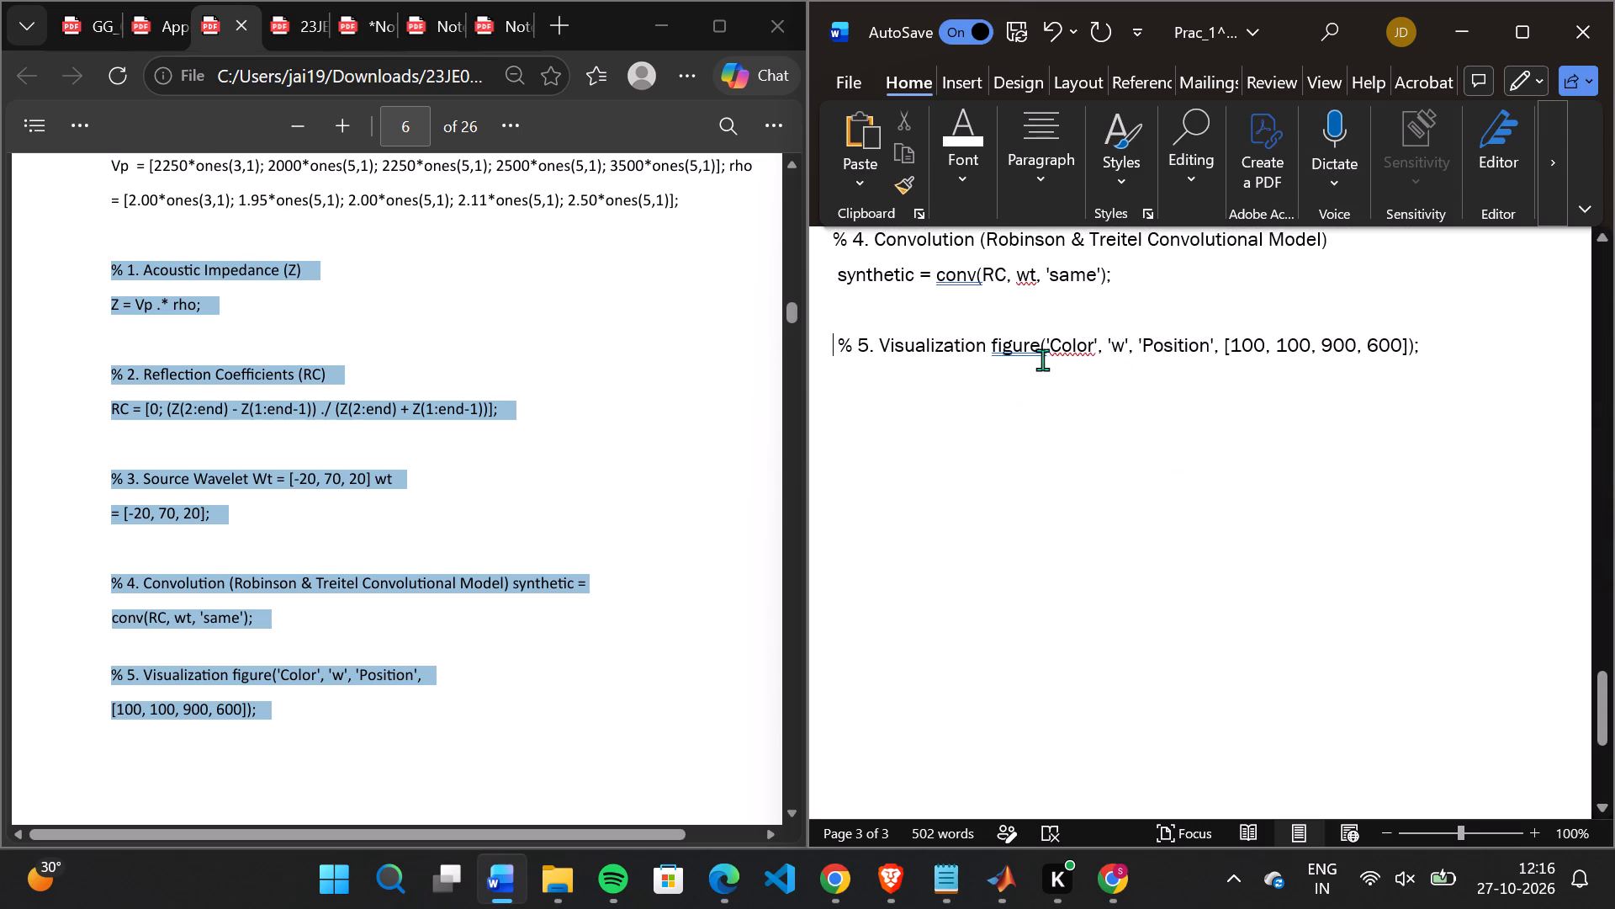
left_click(983, 340)
key("Return")
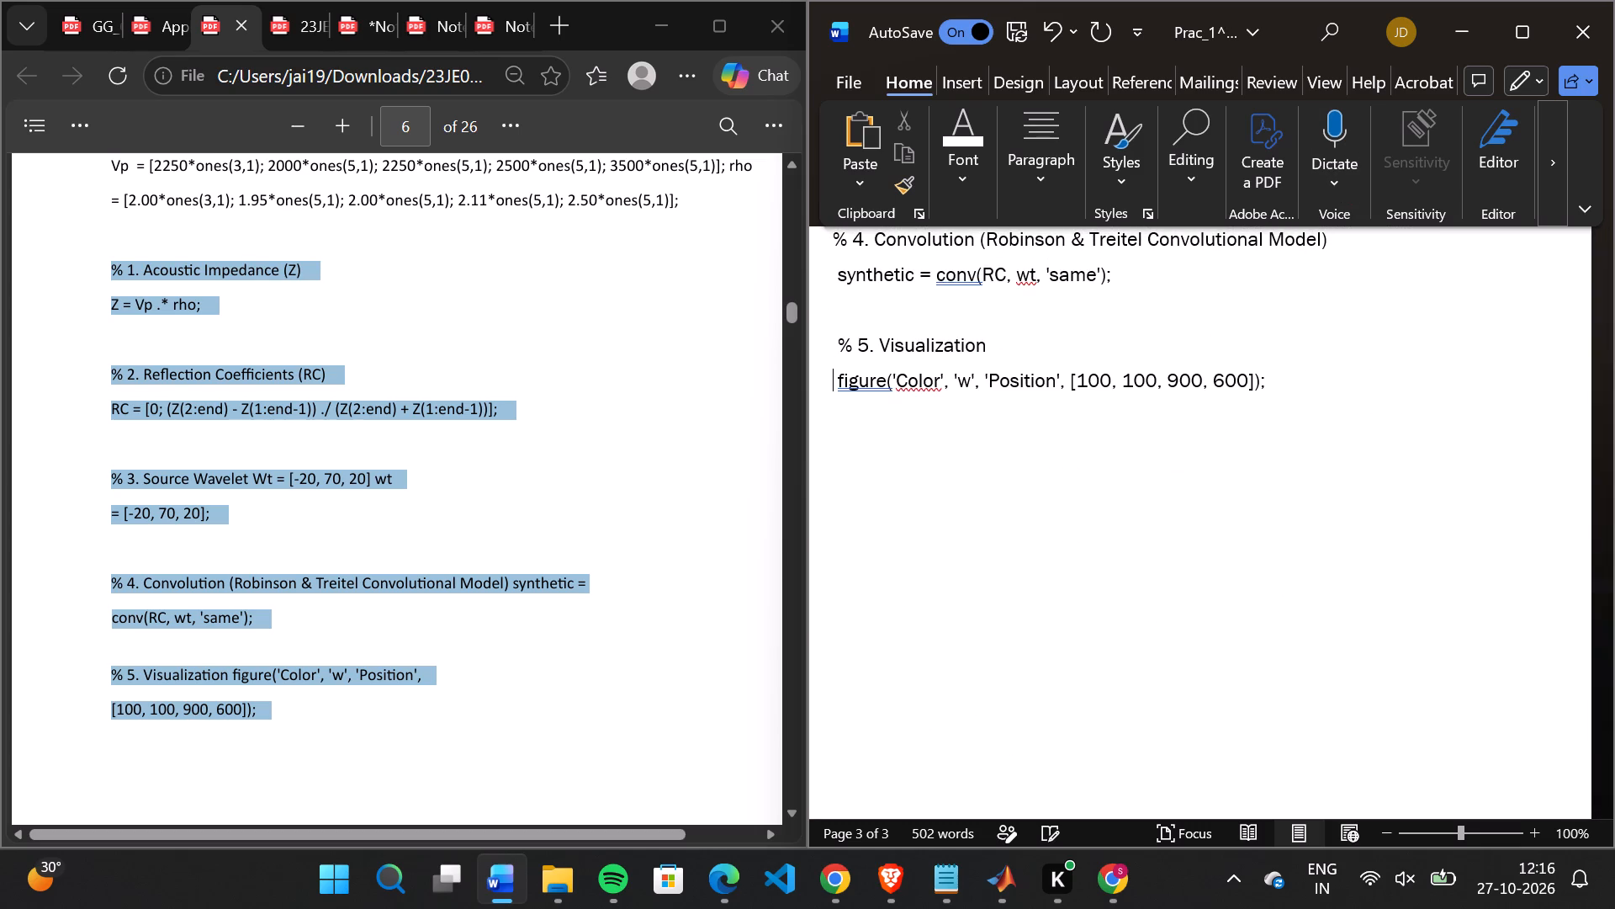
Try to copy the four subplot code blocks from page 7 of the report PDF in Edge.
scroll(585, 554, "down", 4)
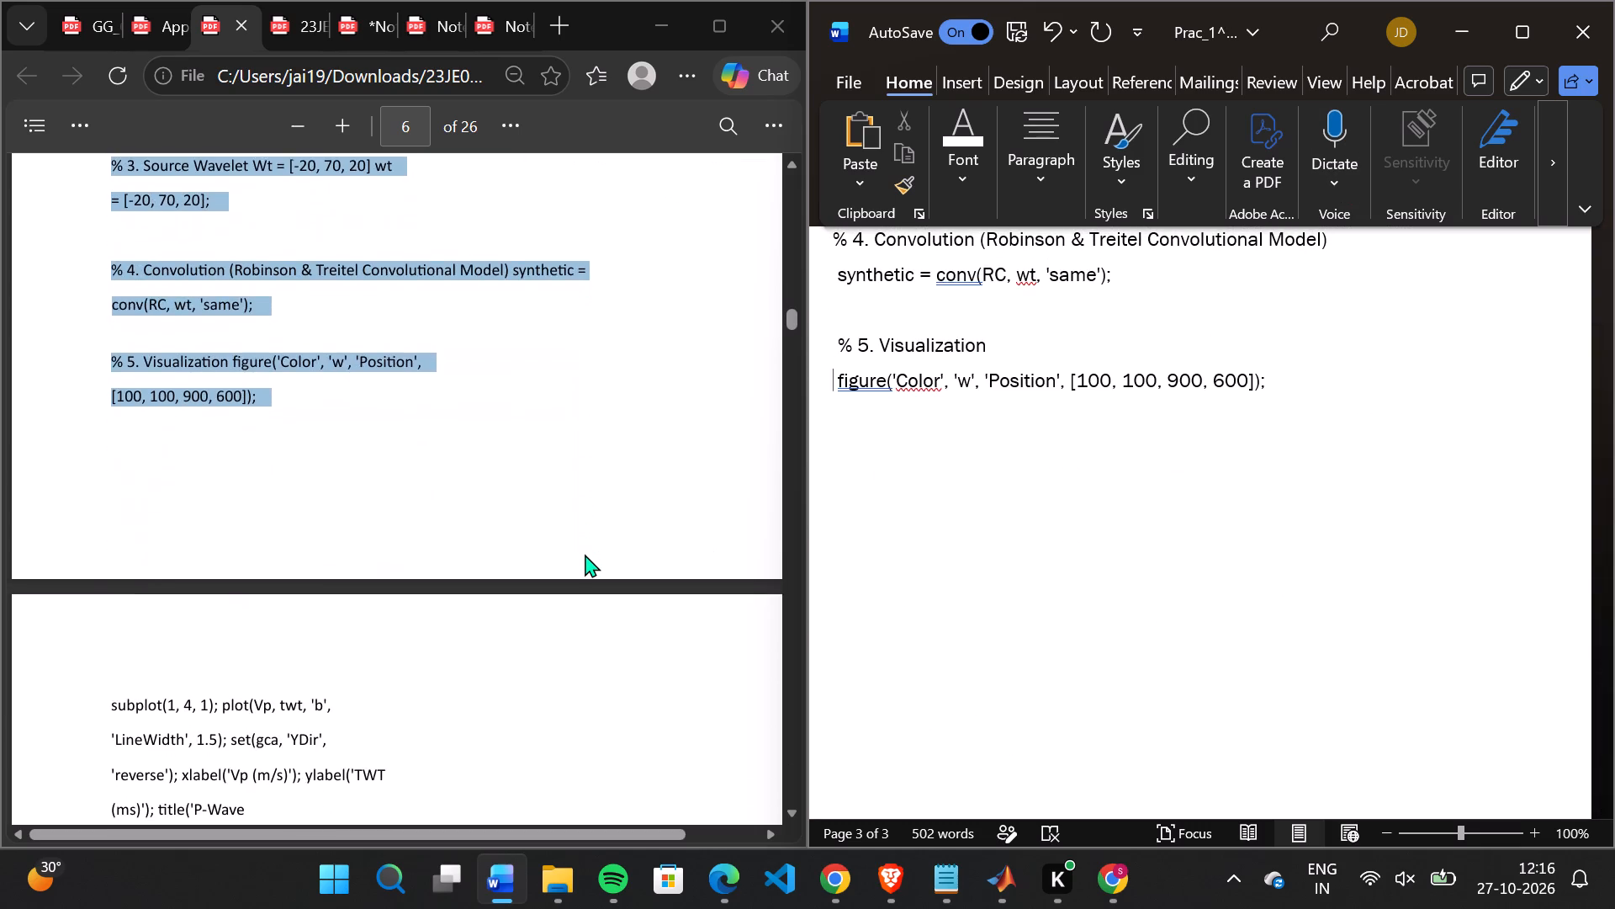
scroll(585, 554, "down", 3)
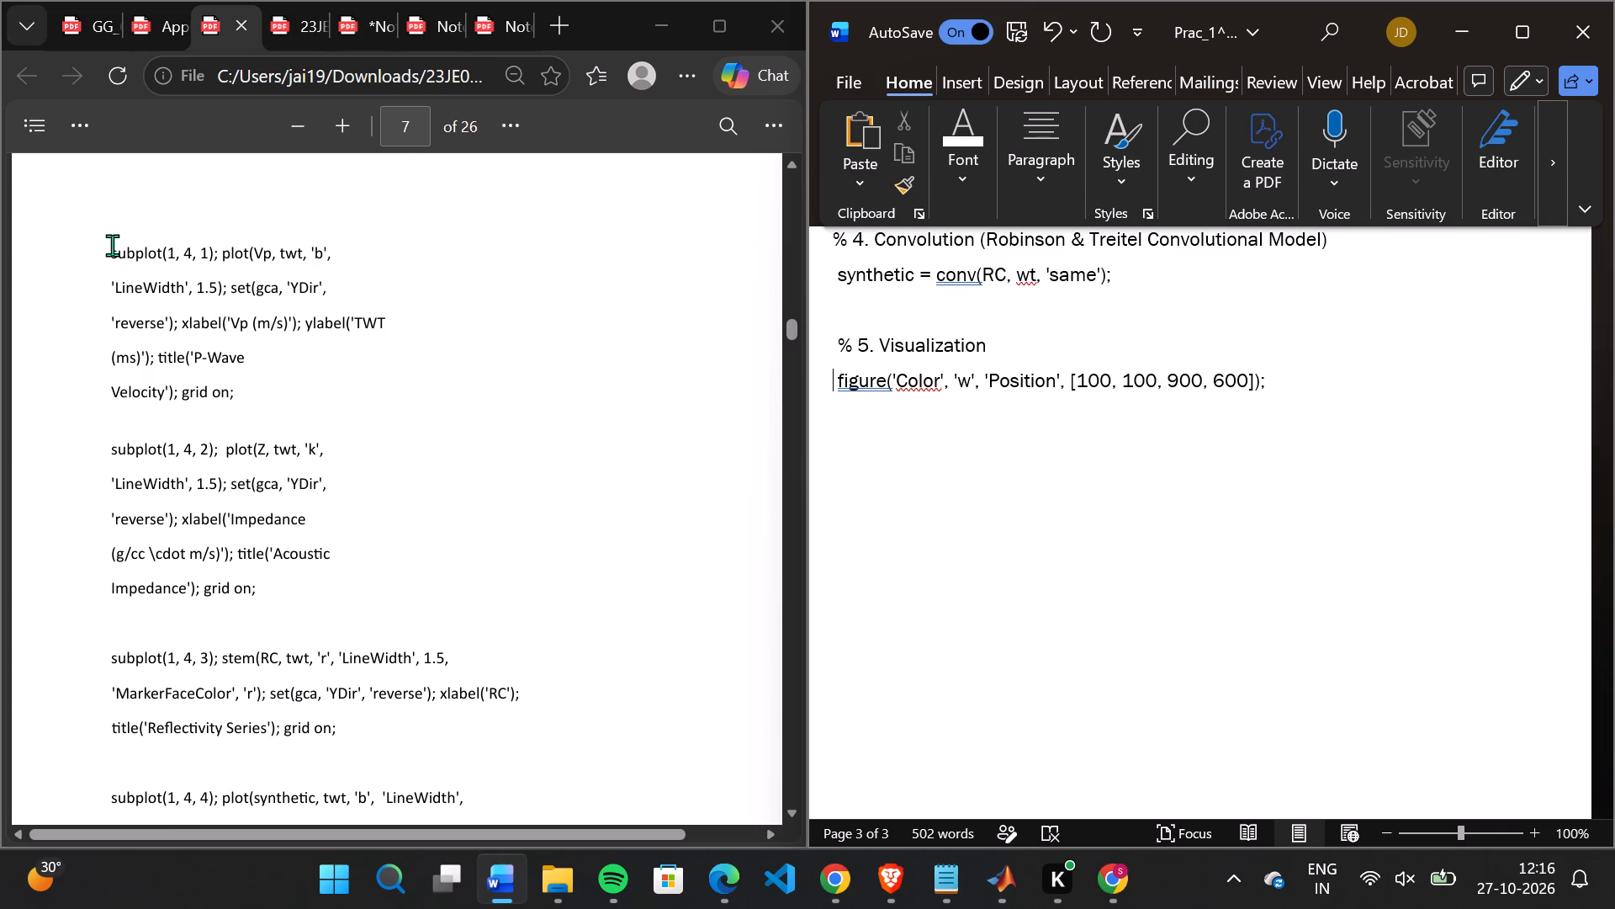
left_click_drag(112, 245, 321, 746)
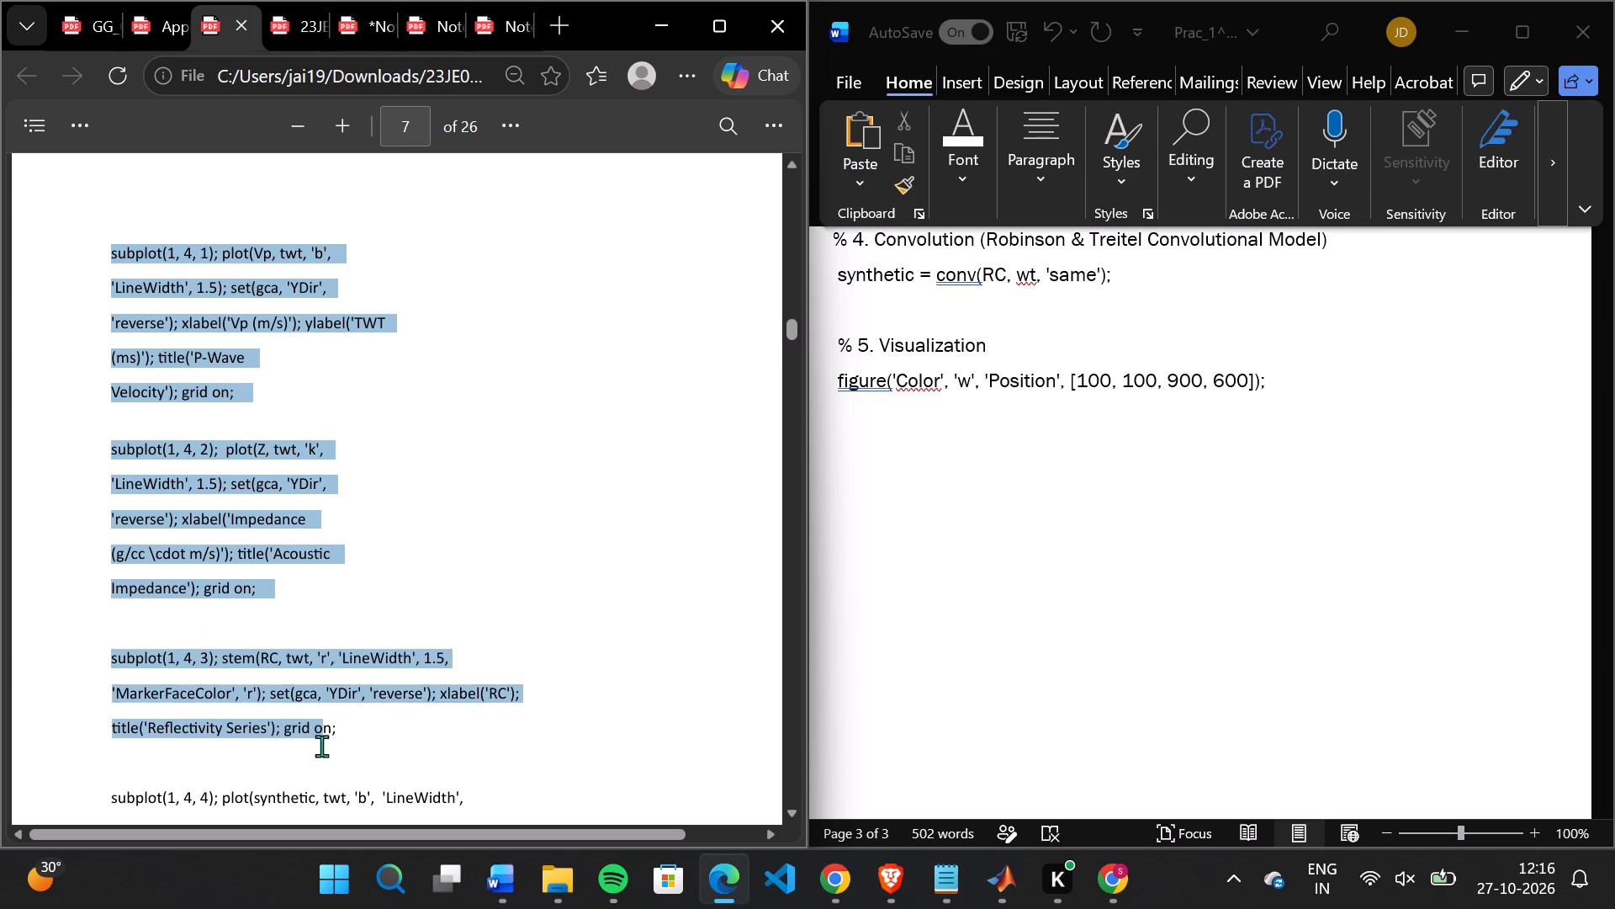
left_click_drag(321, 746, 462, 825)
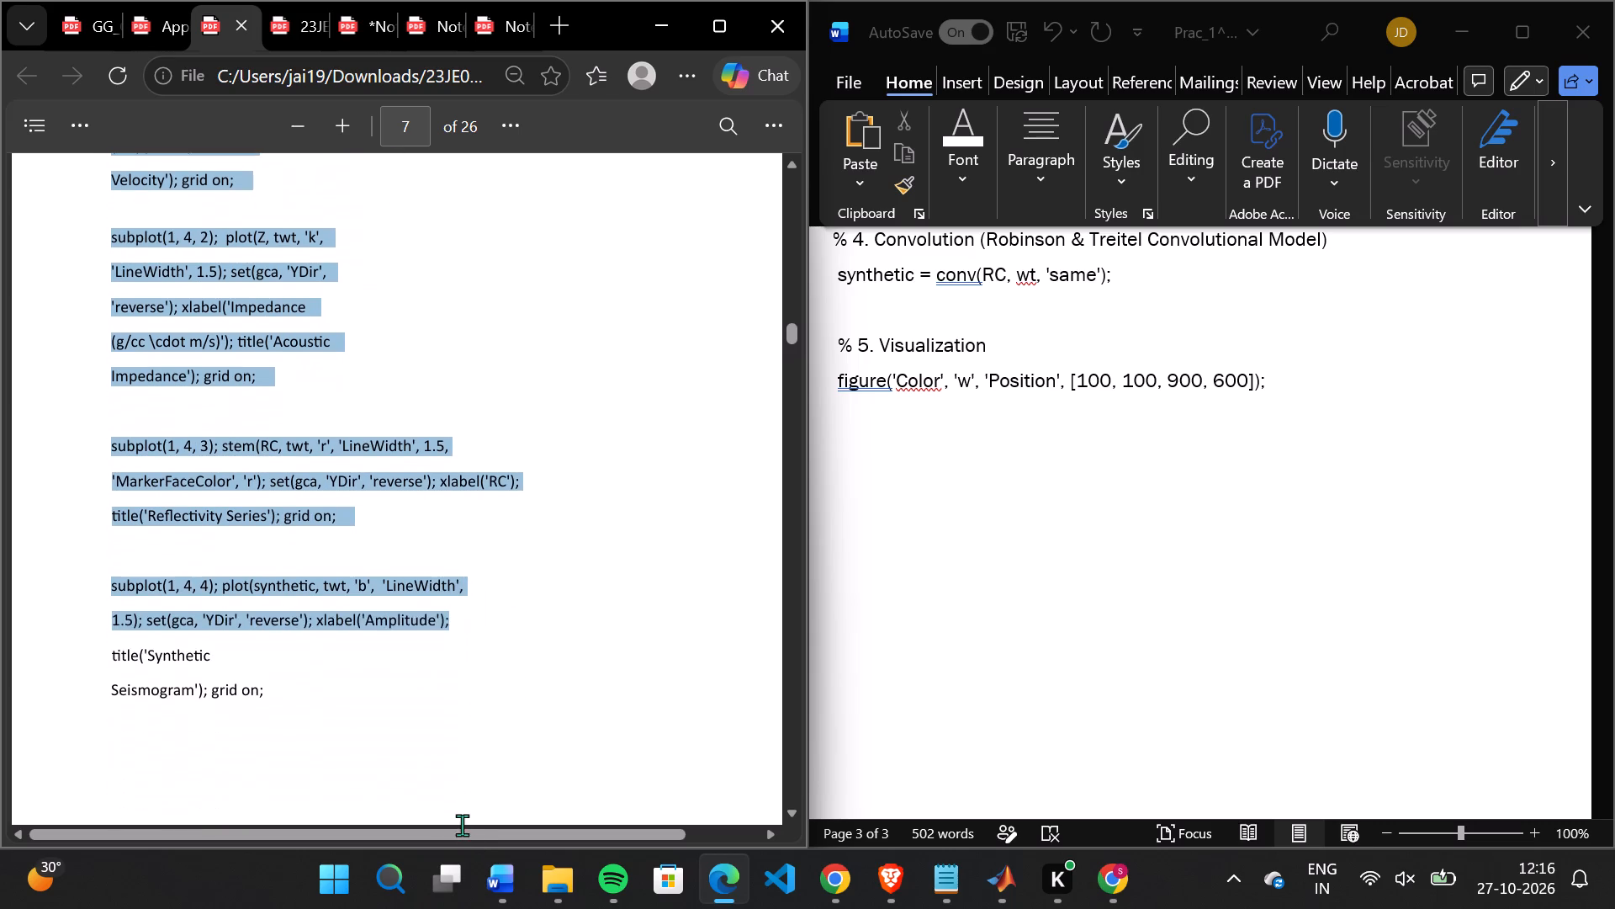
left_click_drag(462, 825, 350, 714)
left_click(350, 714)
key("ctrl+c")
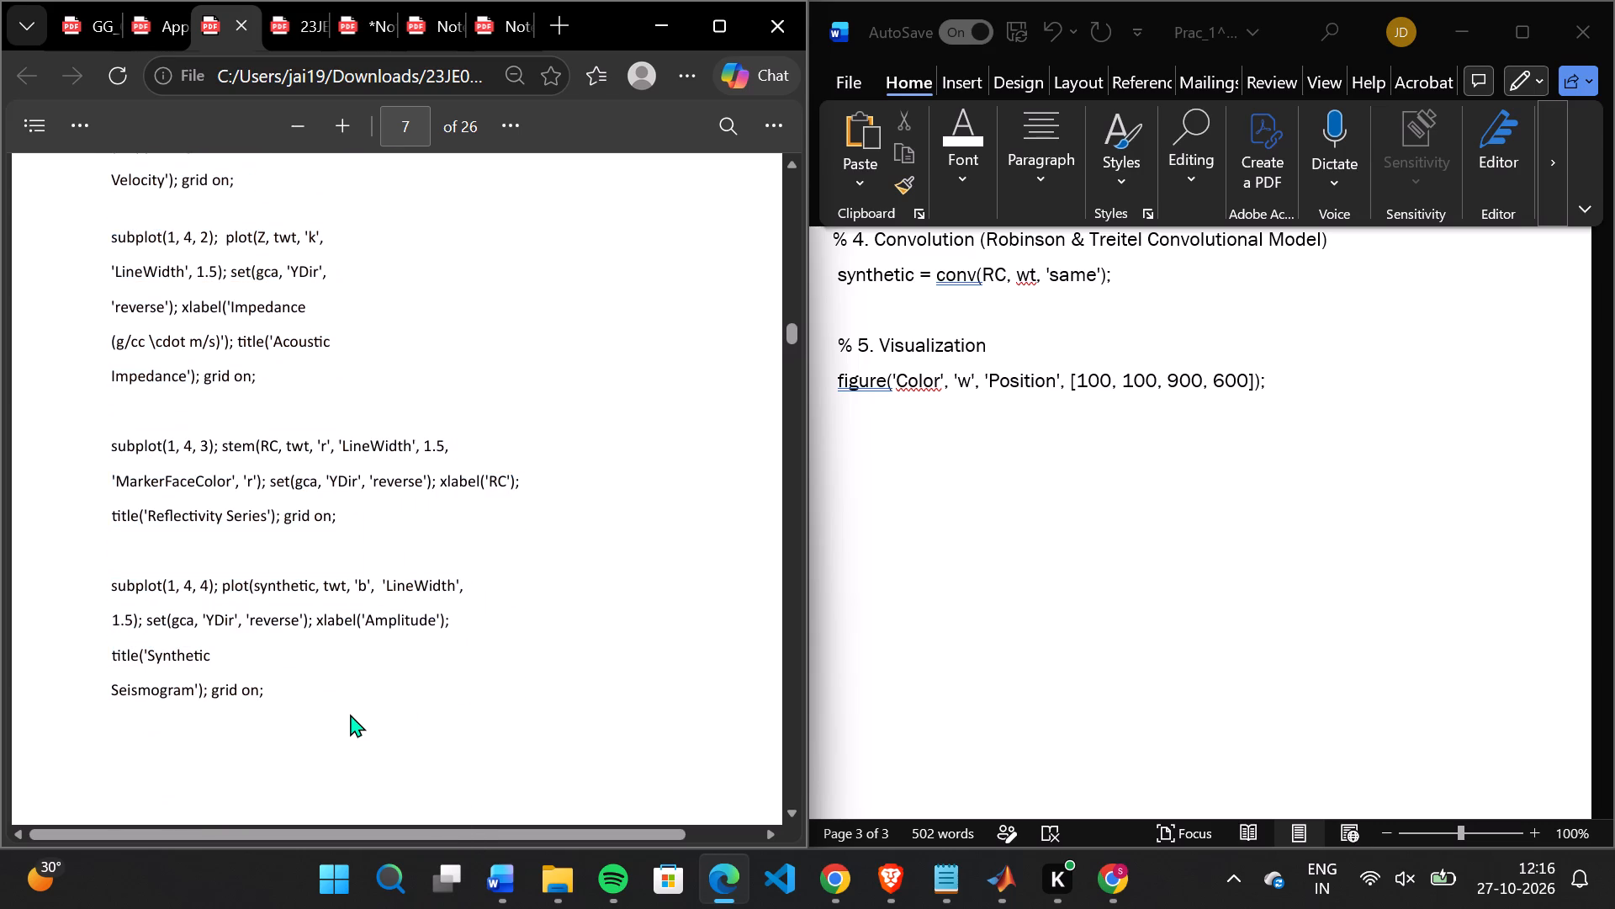
In the Word document, add a blank line and a new empty line below the figure command of section 5.
left_click(940, 434)
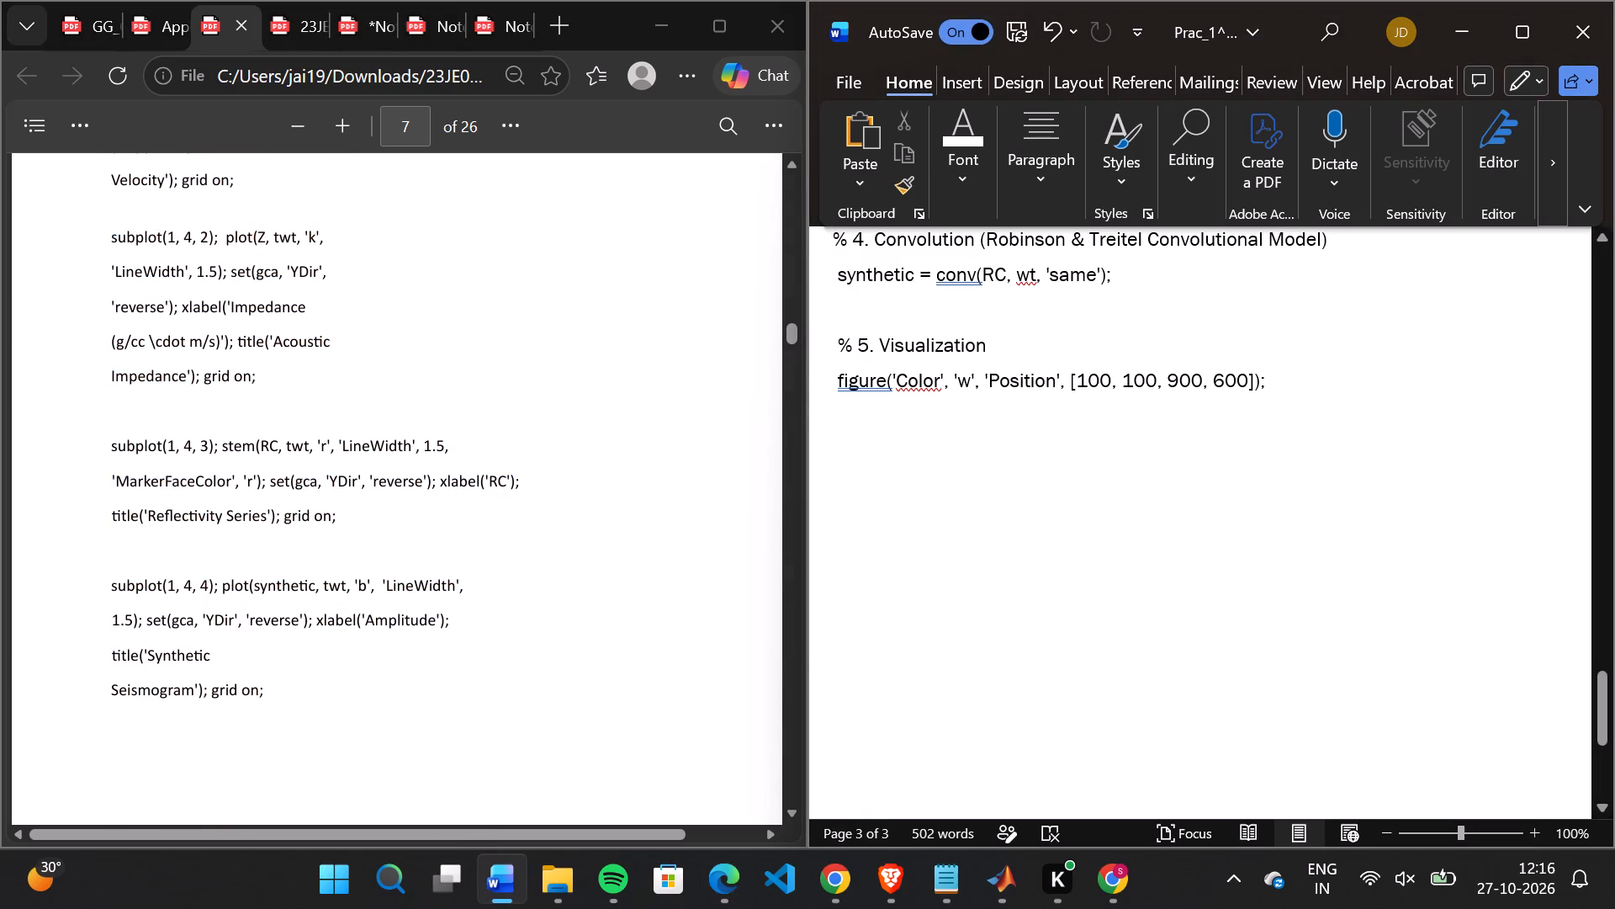
left_click(1309, 389)
key("Return")
key("Return")
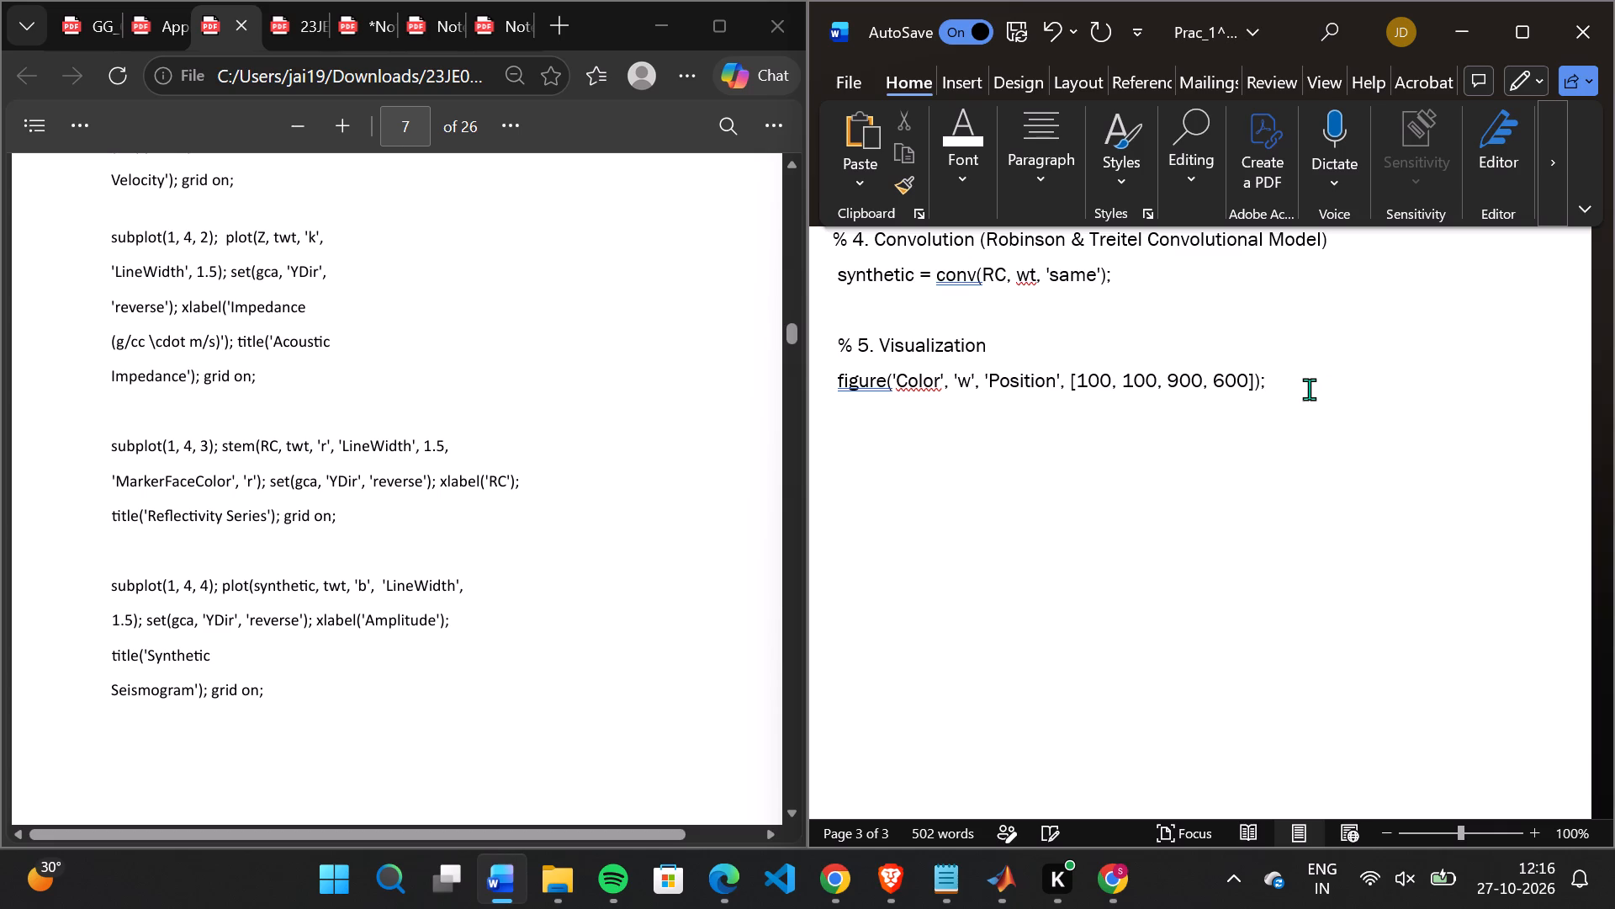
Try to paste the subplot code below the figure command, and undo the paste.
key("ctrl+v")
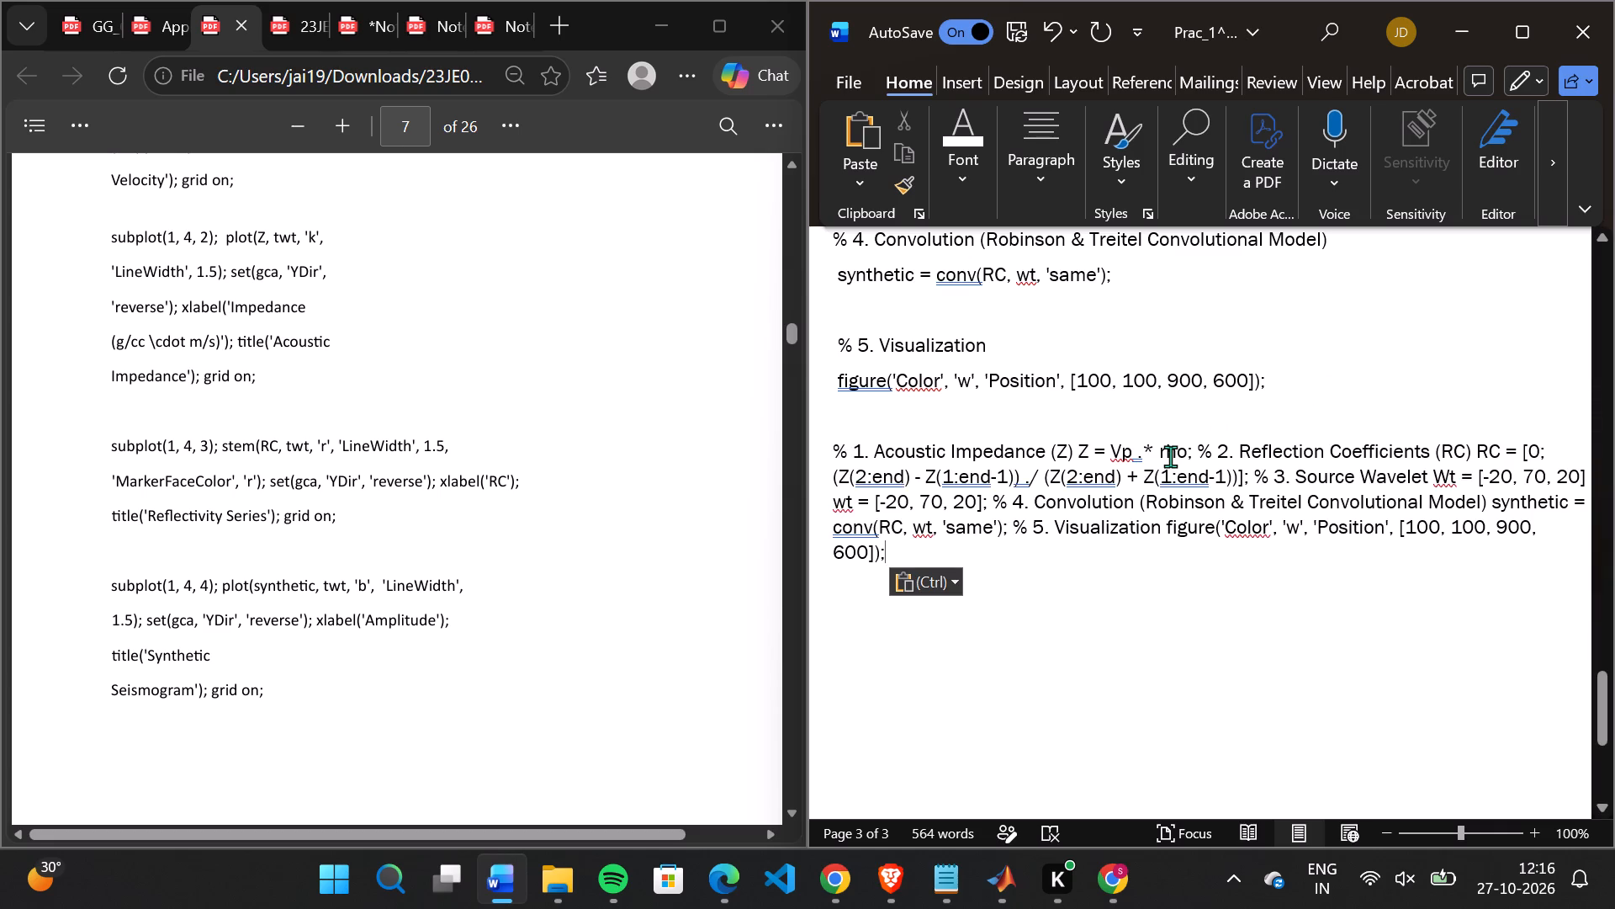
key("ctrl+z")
Copy the four subplot code blocks from page 7 of the report PDF in Edge into the Word document below the figure command.
scroll(394, 333, "up", 1)
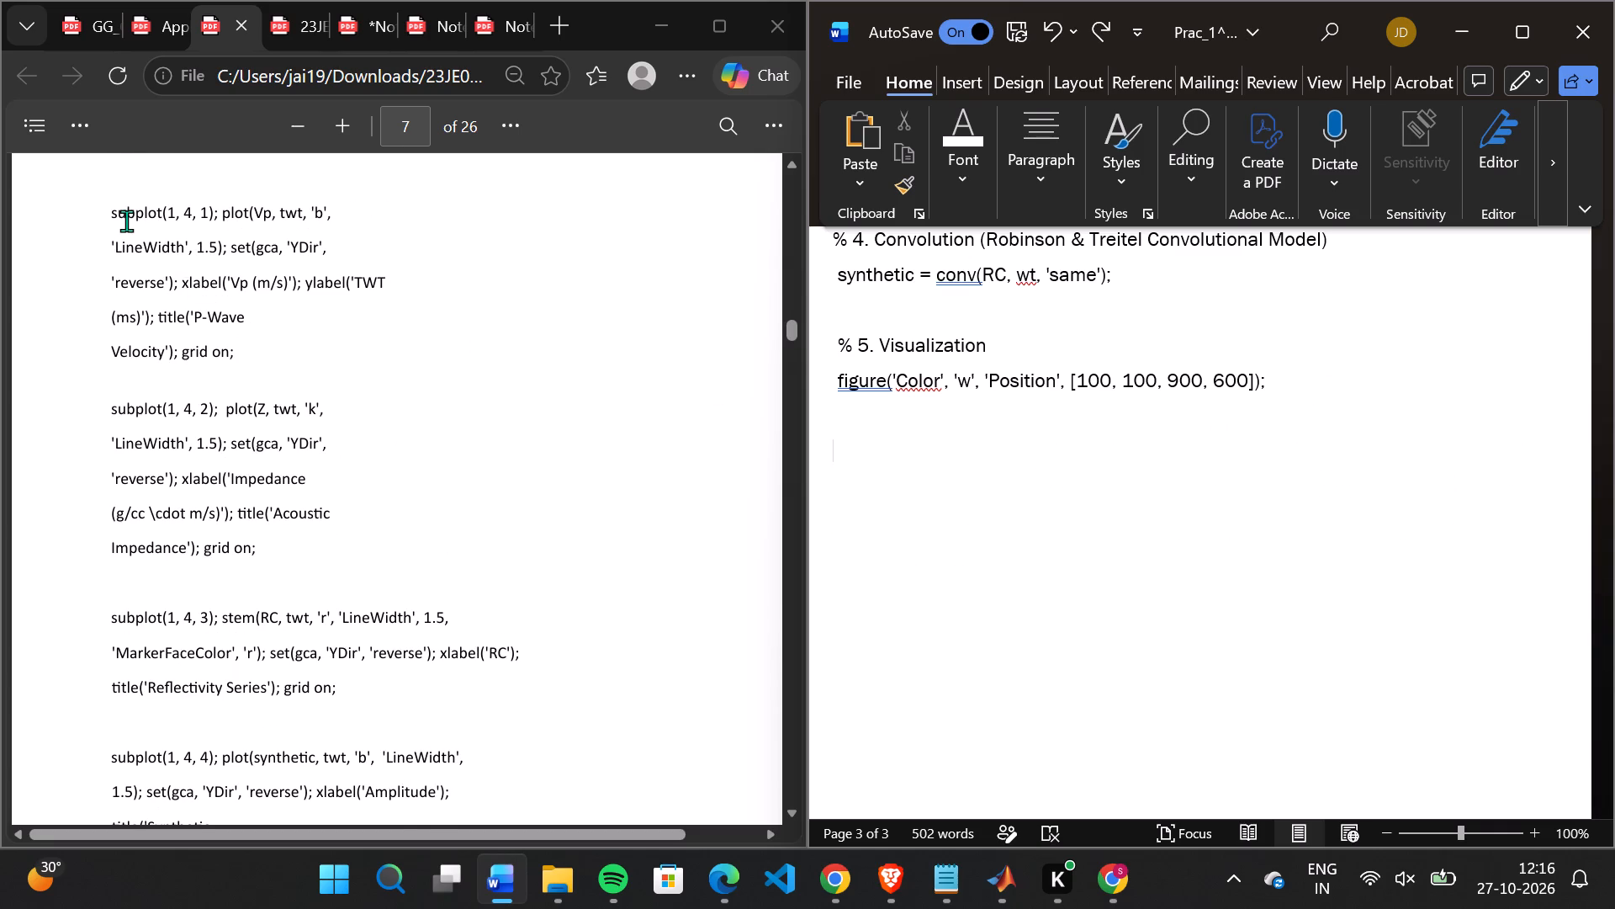
scroll(126, 221, "up", 1)
left_click_drag(106, 232, 242, 843)
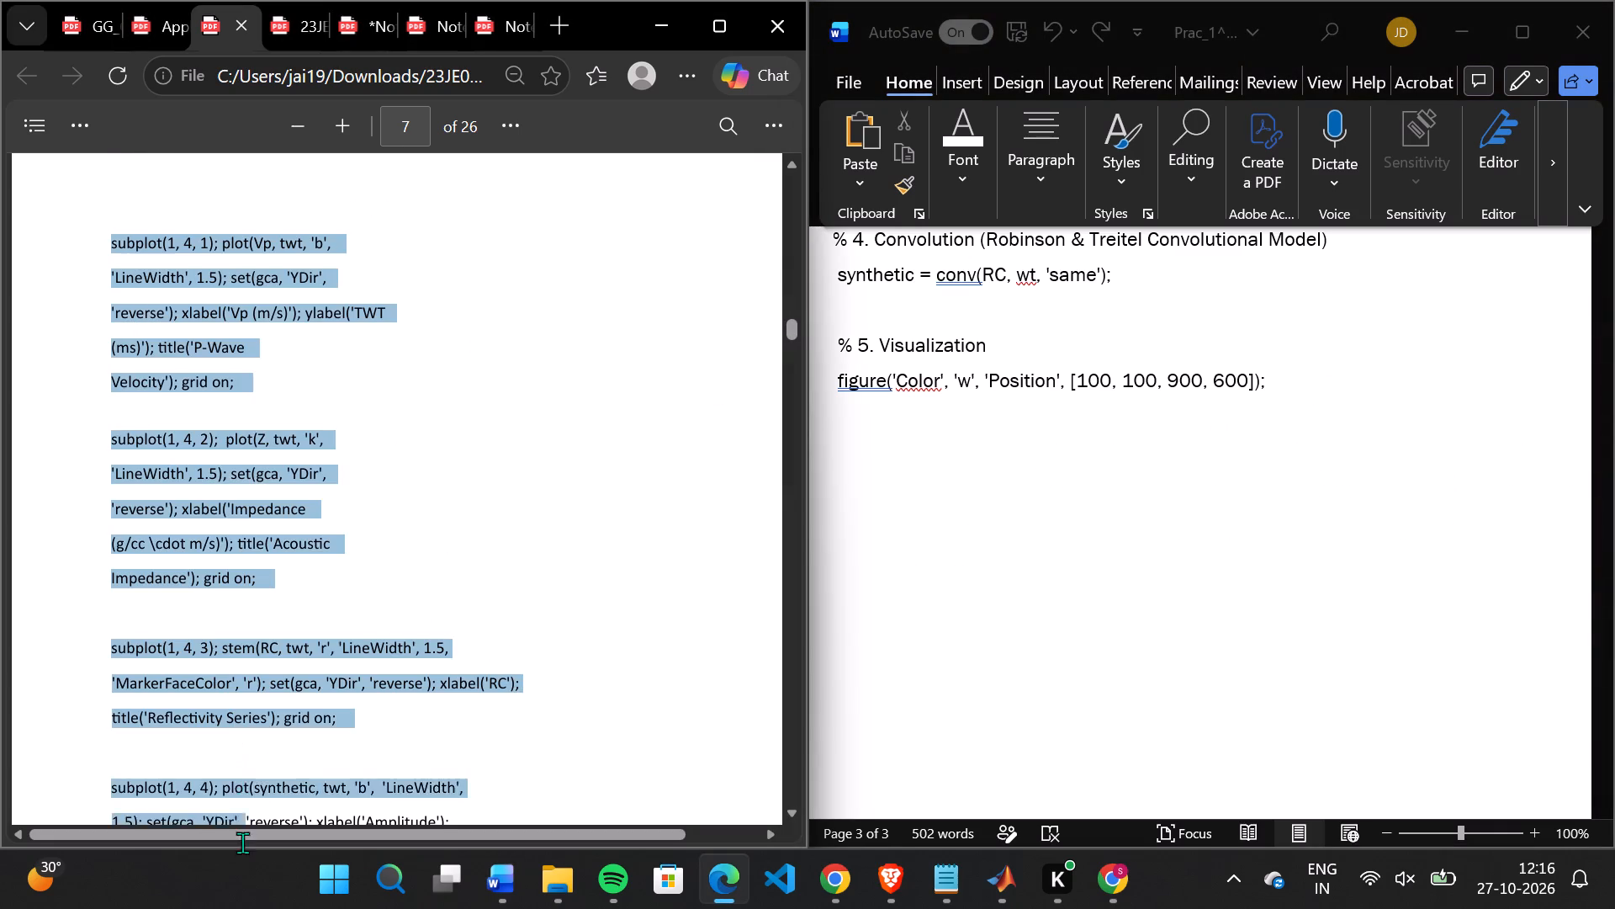
left_click_drag(242, 843, 276, 506)
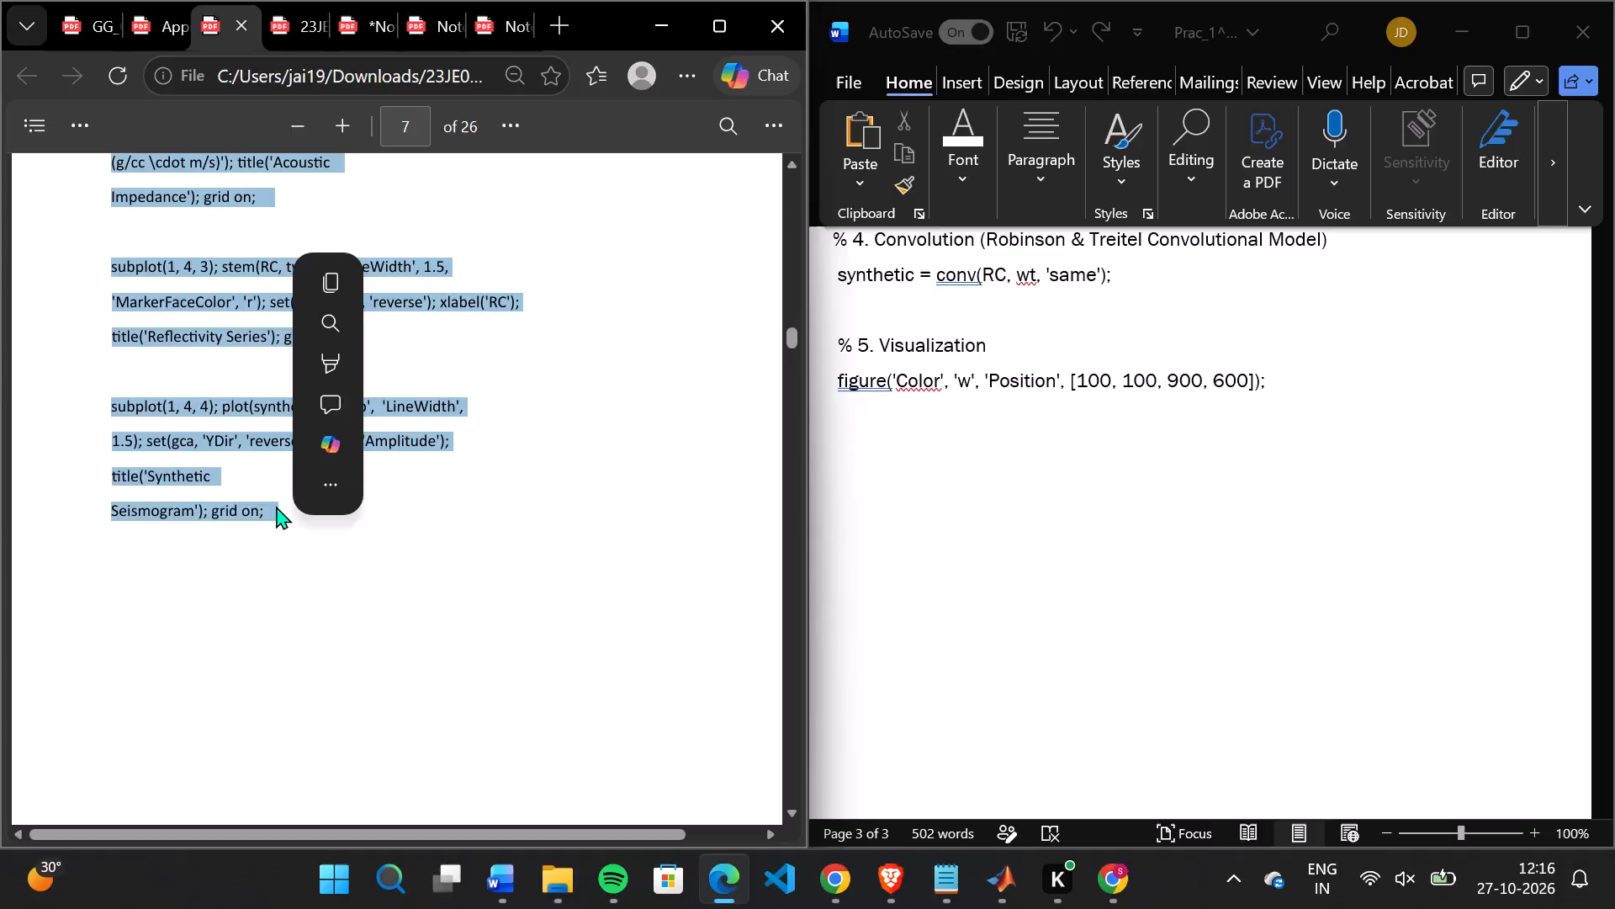
key("ctrl+c")
left_click(913, 454)
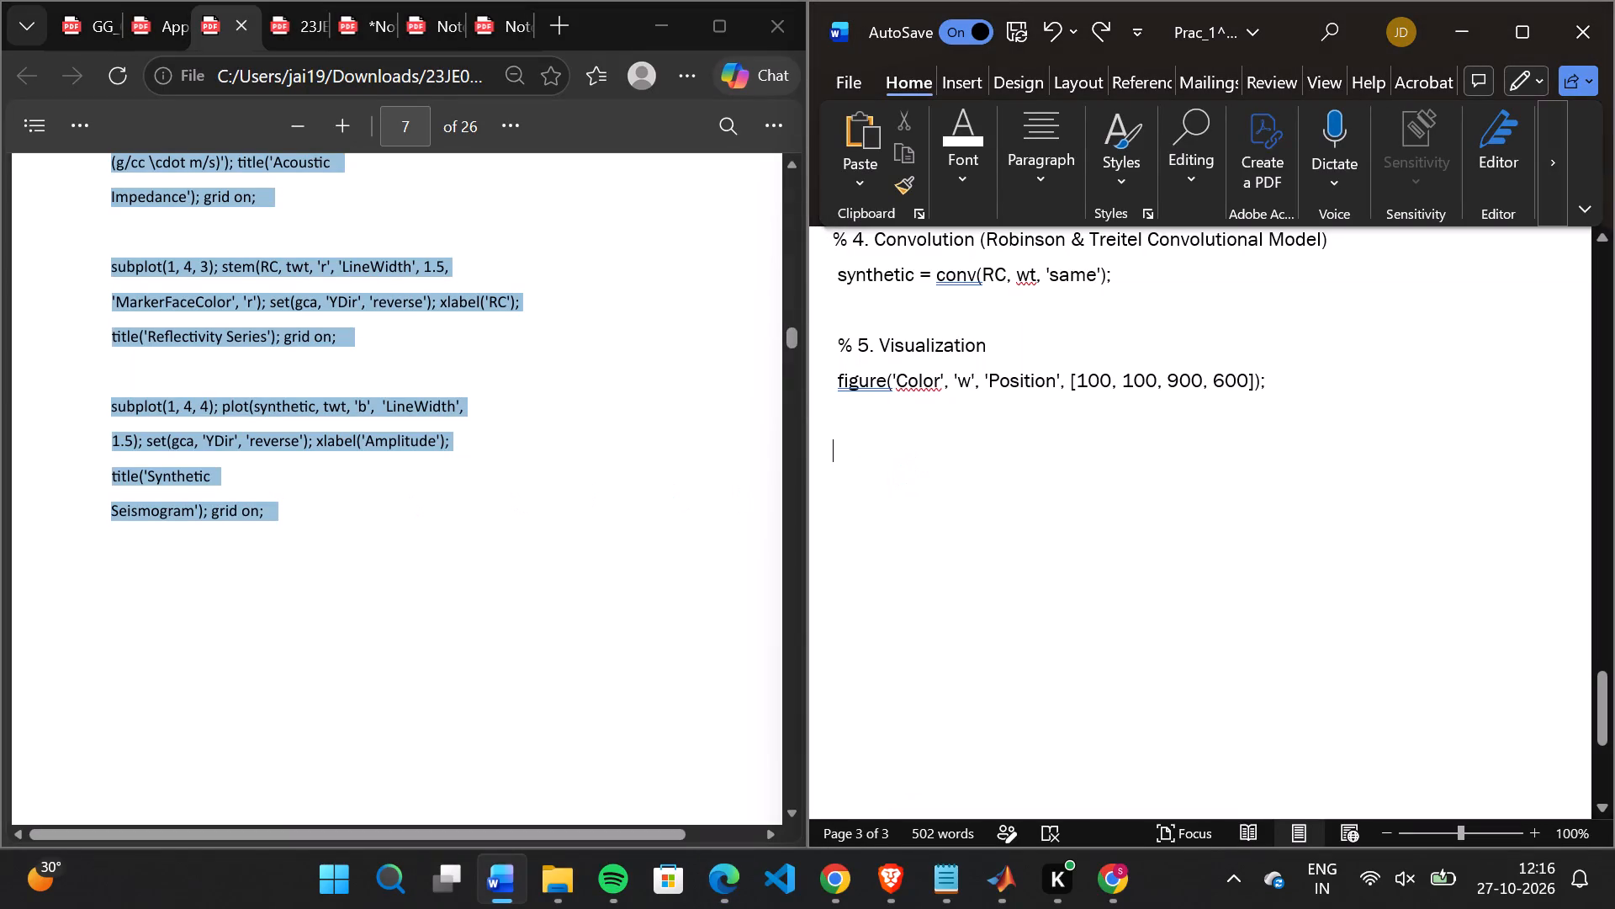
key("ctrl+v")
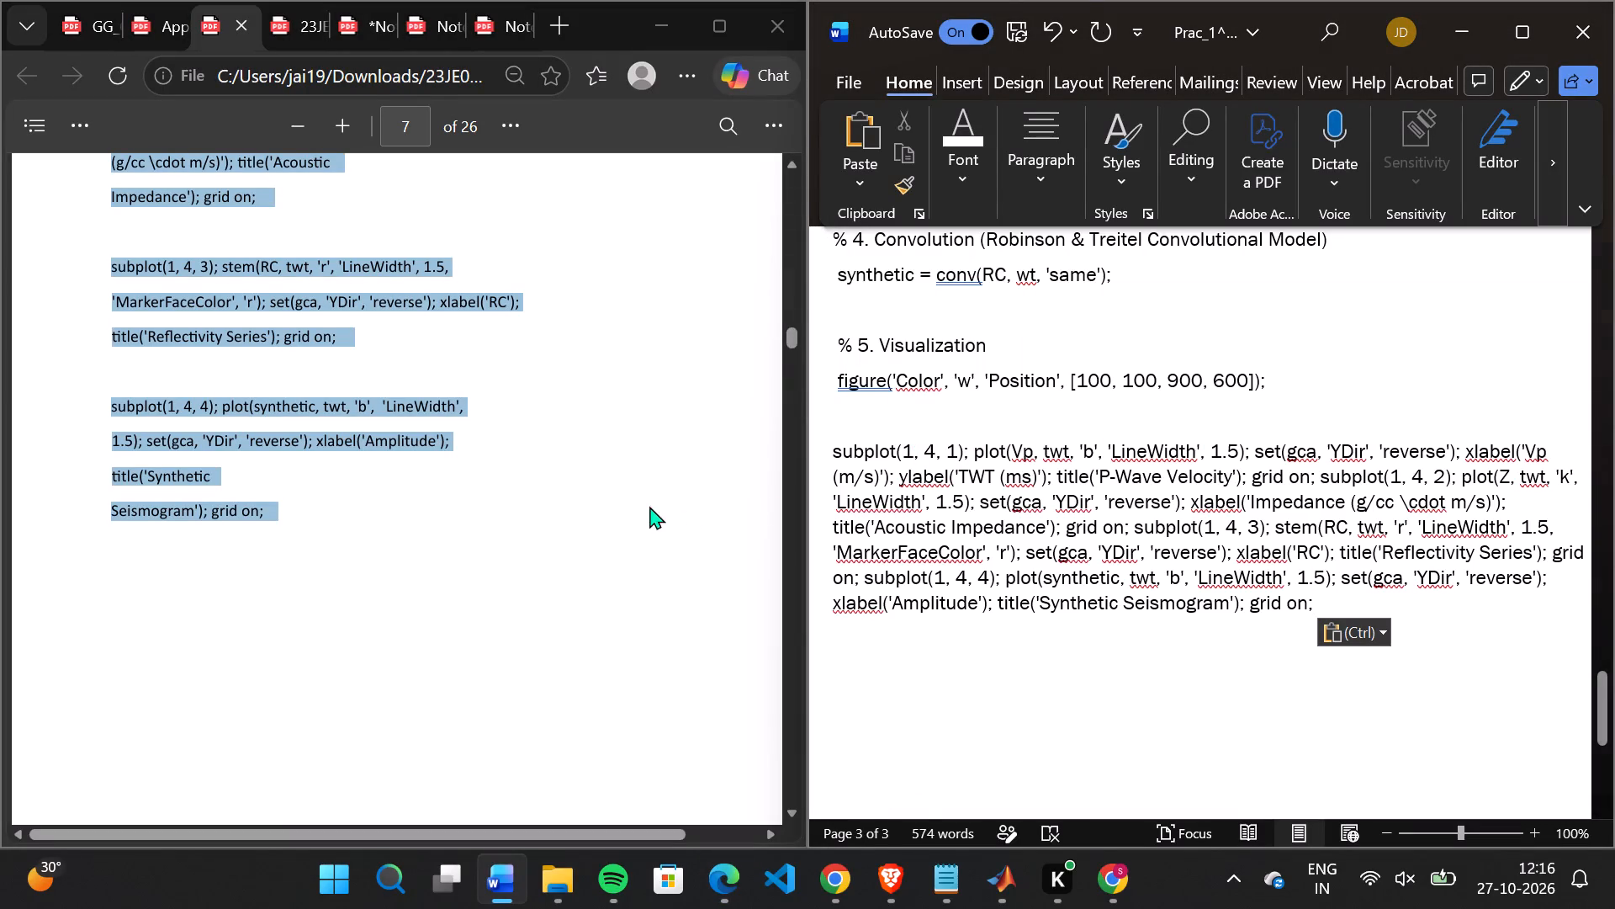
In the pasted code, put subplot(1, 4, 1); and plot(Vp, twt, 'b', 'LineWidth', 1.5); each on its own line.
scroll(629, 500, "up", 4)
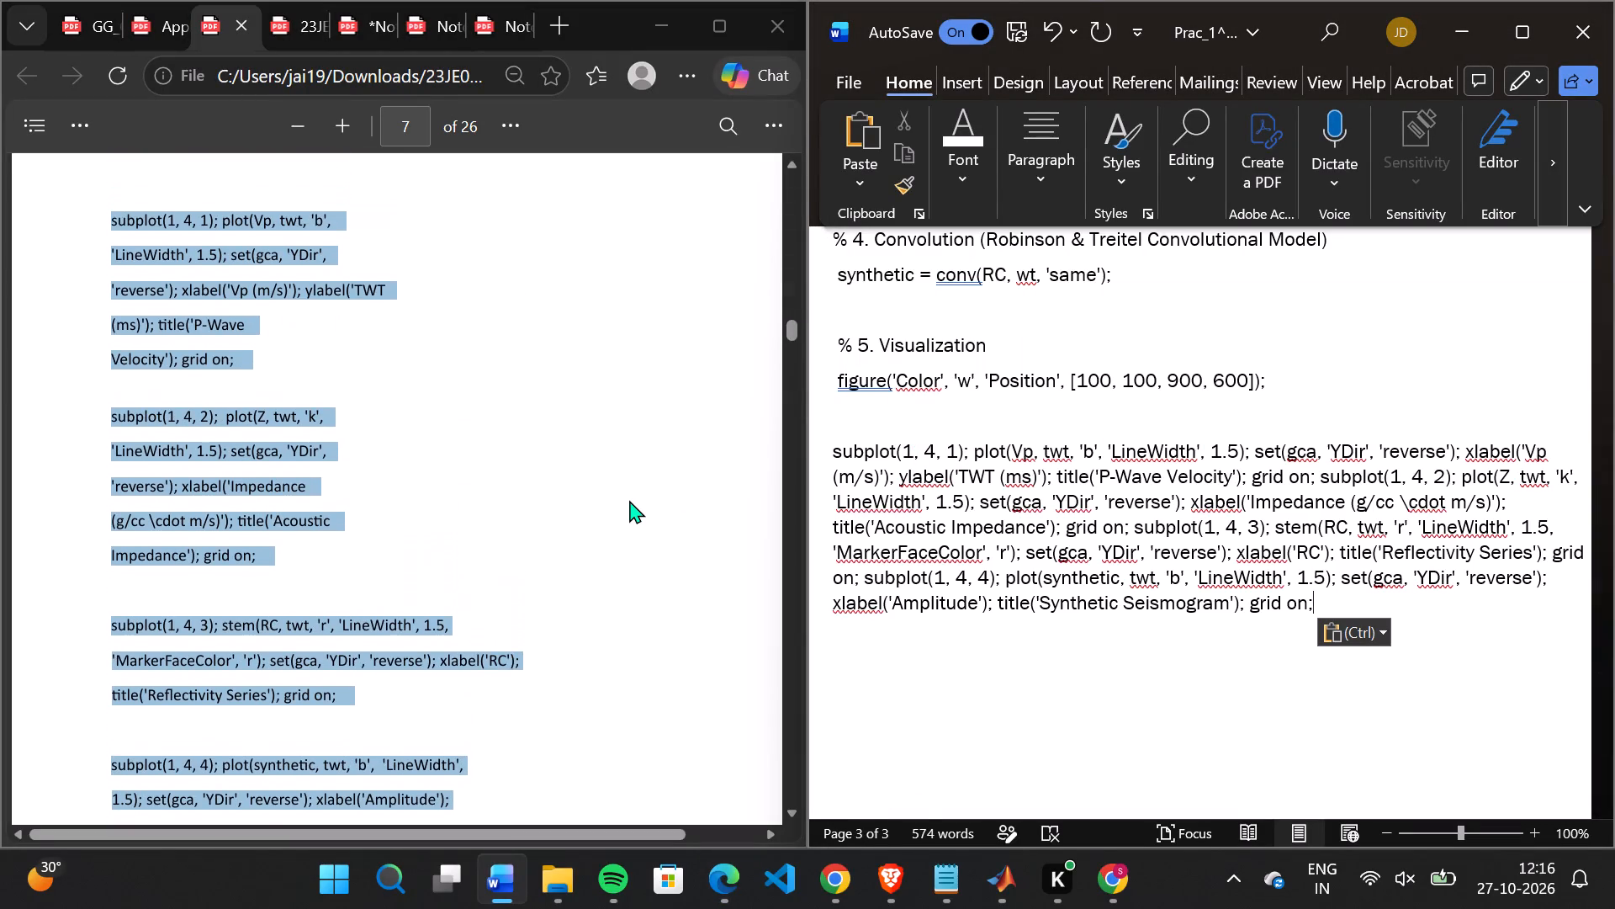
scroll(629, 500, "up", 1)
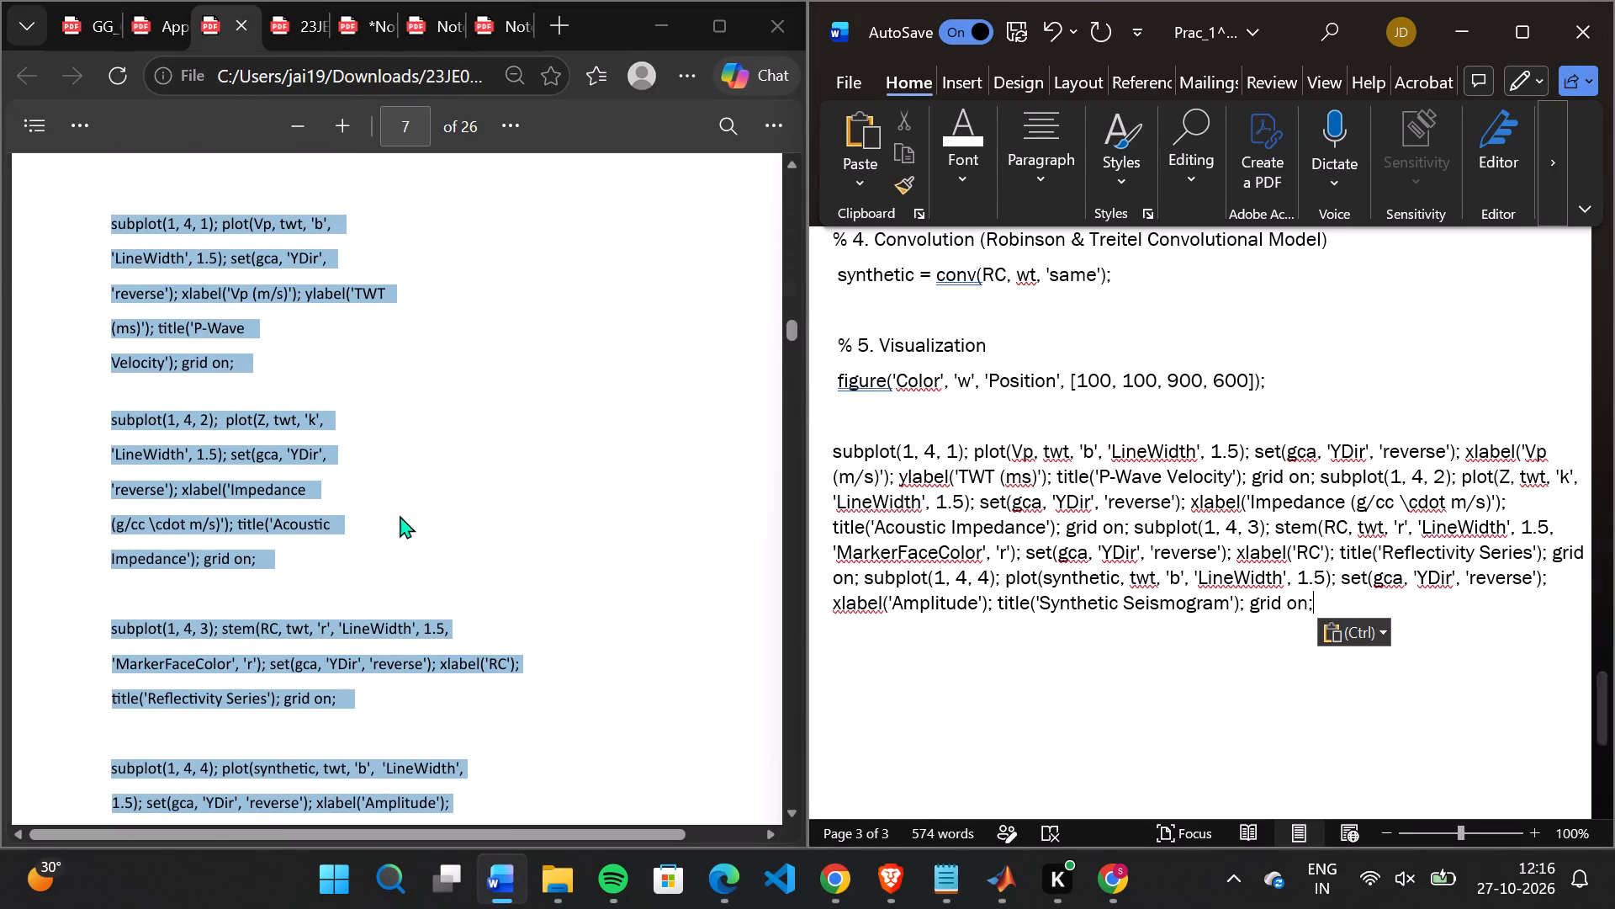
left_click(968, 452)
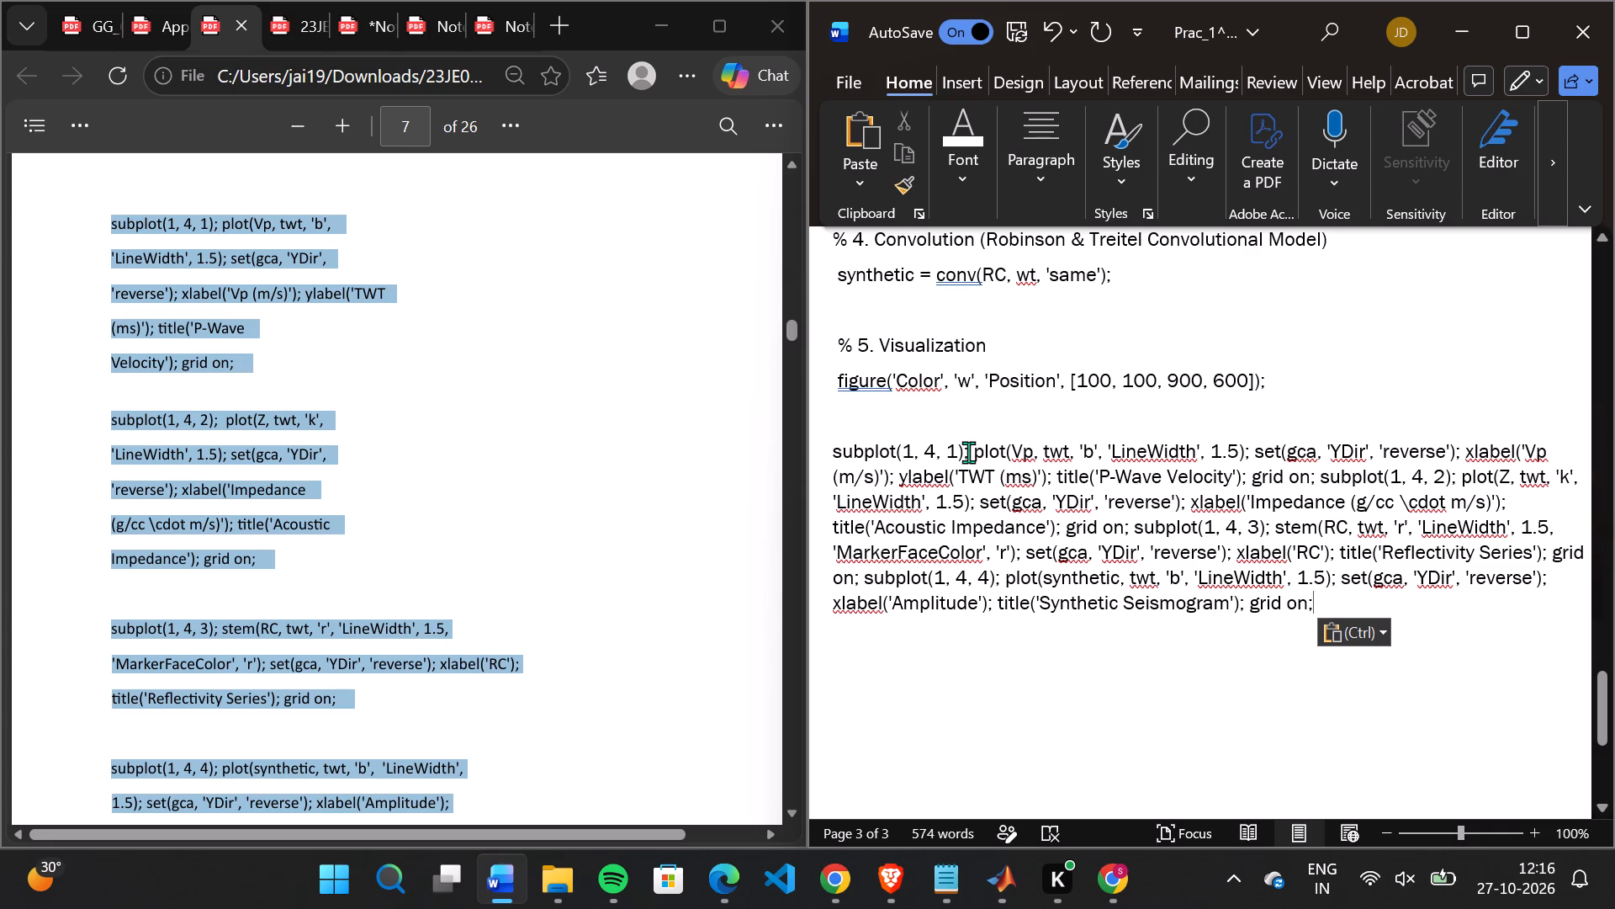
key("Return")
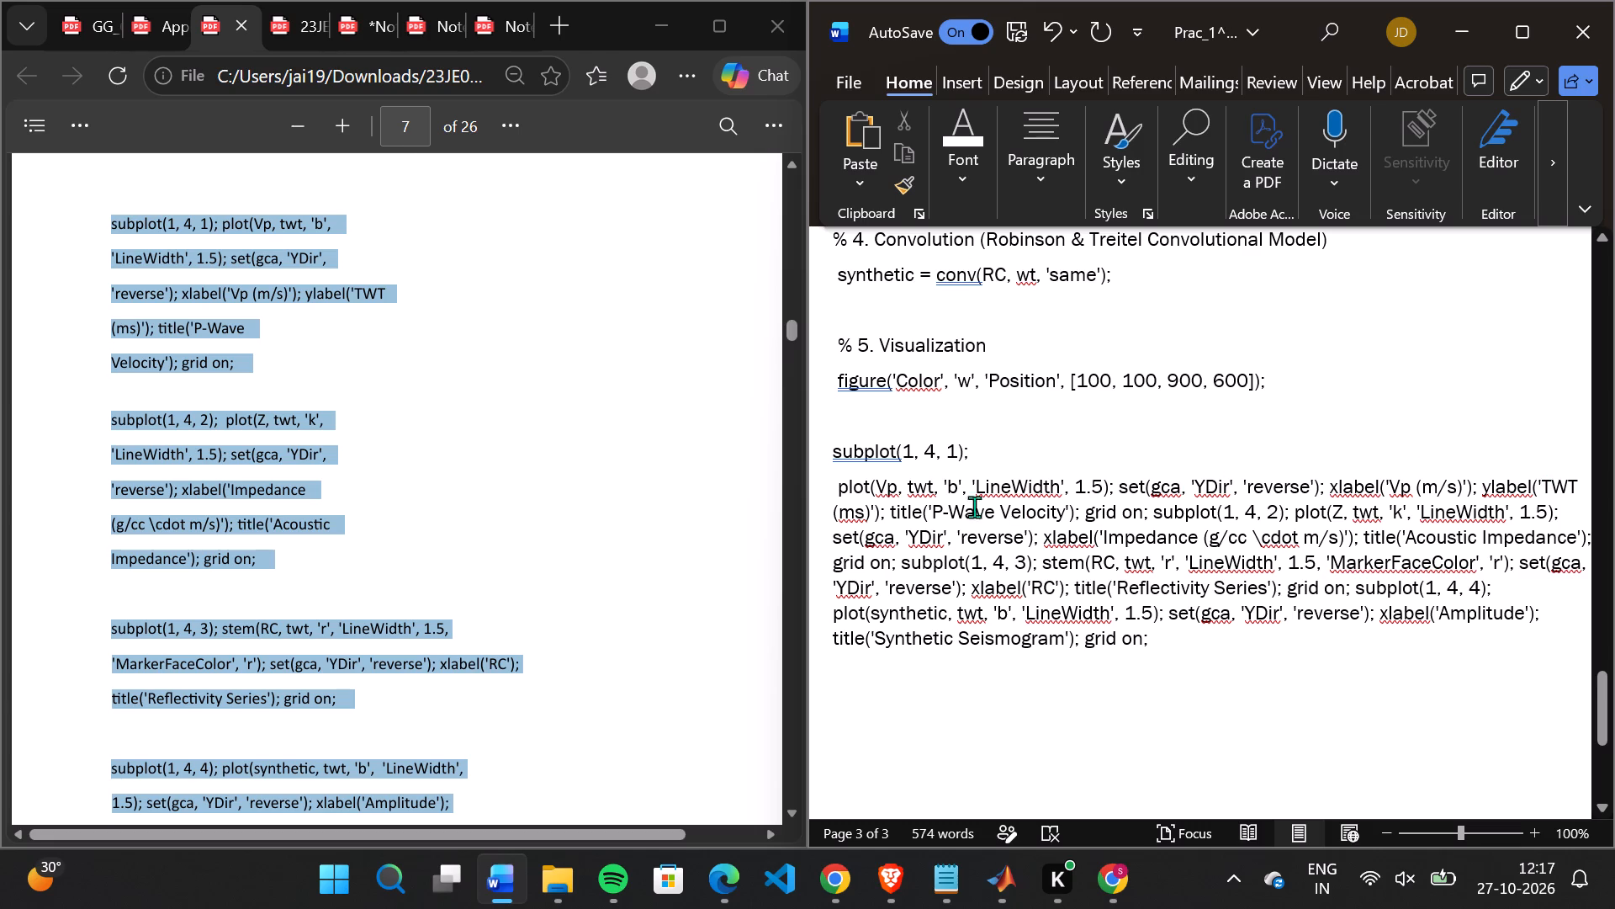
left_click(1115, 492)
key("Return")
Break the line after the first set(gca, 'YDir', 'reverse'); so the xlabel command starts a new line.
key("Right")
key("Right")
key("Right")
key("Right")
key("Right")
key("Right")
key("Right")
key("Right")
key("Right")
key("Right")
key("Right")
key("Right")
key("Right")
key("Right")
key("Right")
key("Right")
key("Right")
key("Right")
key("Right")
key("Right")
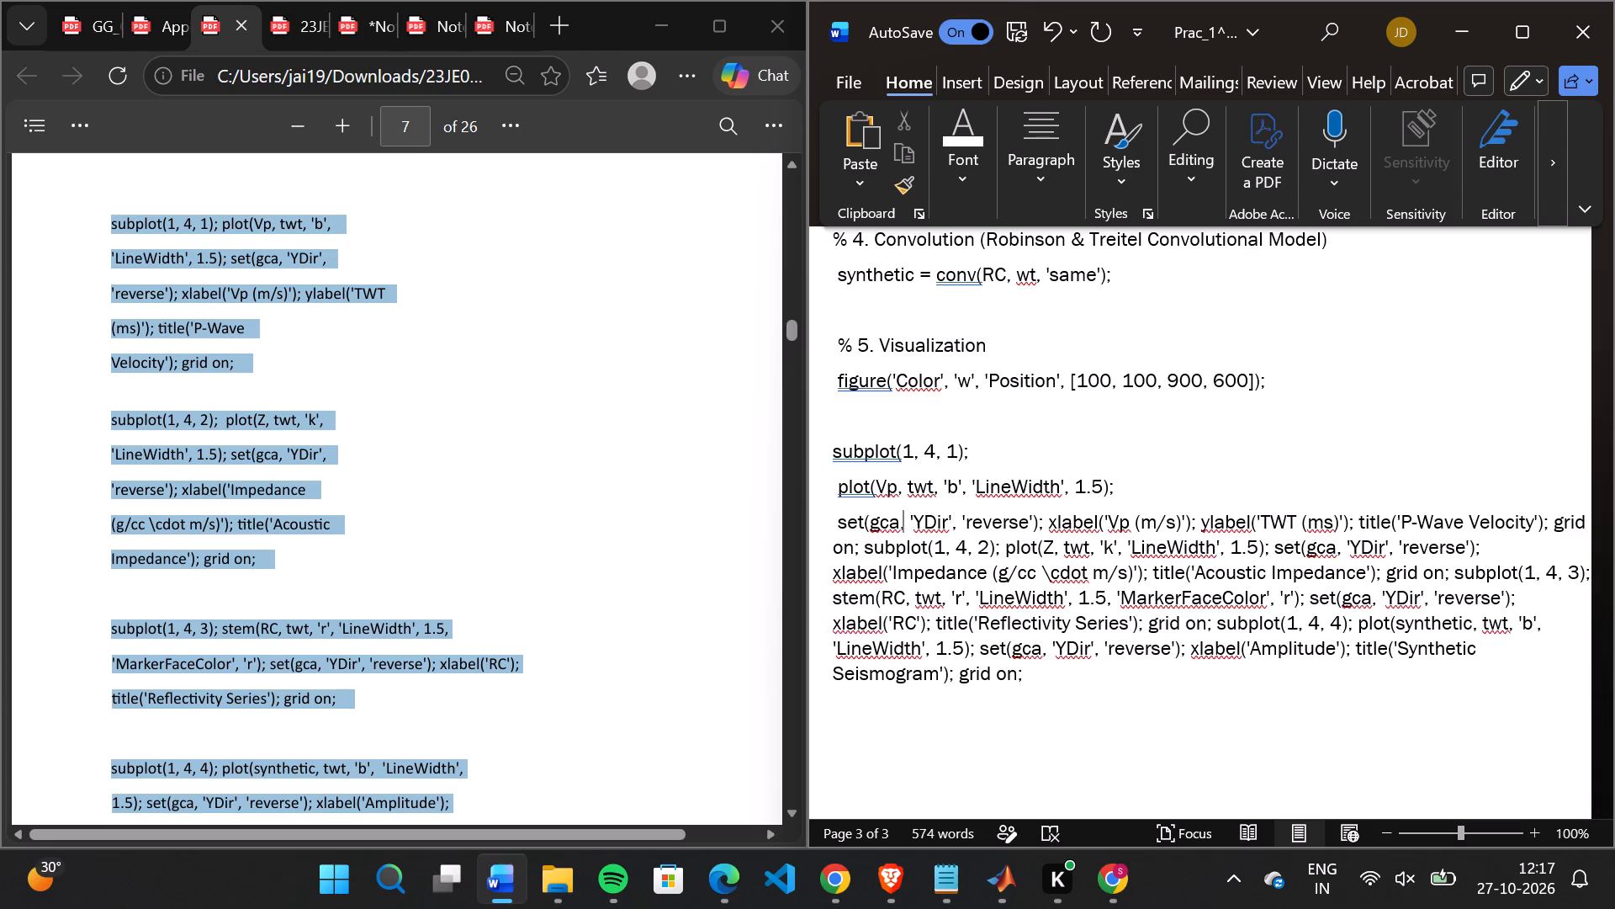
key("Right")
key("Right")
key("Right")
key("Right")
key("Right")
key("Right")
key("Right")
key("Return")
Break the line after xlabel('Vp (m/s)'); so the ylabel command starts a new line.
key("Right")
key("Right")
key("Right")
key("Right")
key("Right")
key("Right")
key("Right")
key("Right")
key("Right")
key("Right")
key("Right")
key("Right")
key("Right")
key("Right")
key("Right")
key("Right")
key("Right")
key("Right")
key("Right")
key("Right")
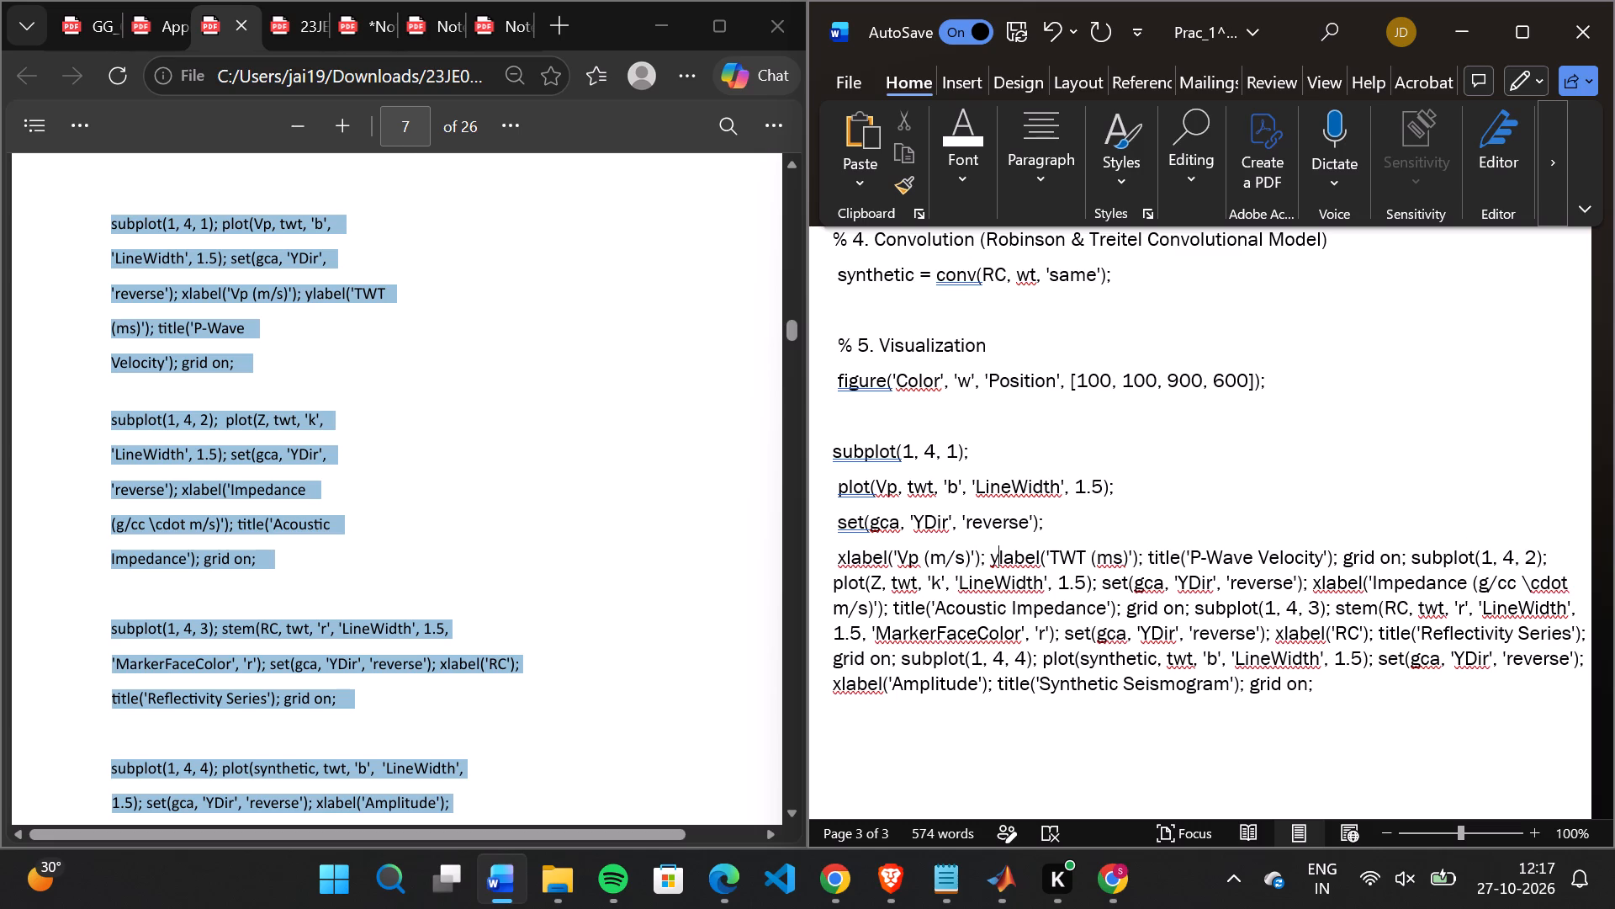
key("Left")
key("Return")
Break the line after ylabel('TWT (ms)'); so the title command starts a new line.
key("Right")
key("Right")
key("Right")
key("Right")
key("Right")
key("Right")
key("Right")
key("Right")
key("Right")
key("Right")
key("Right")
key("Right")
key("Right")
key("Right")
key("Right")
key("Right")
key("Right")
key("Right")
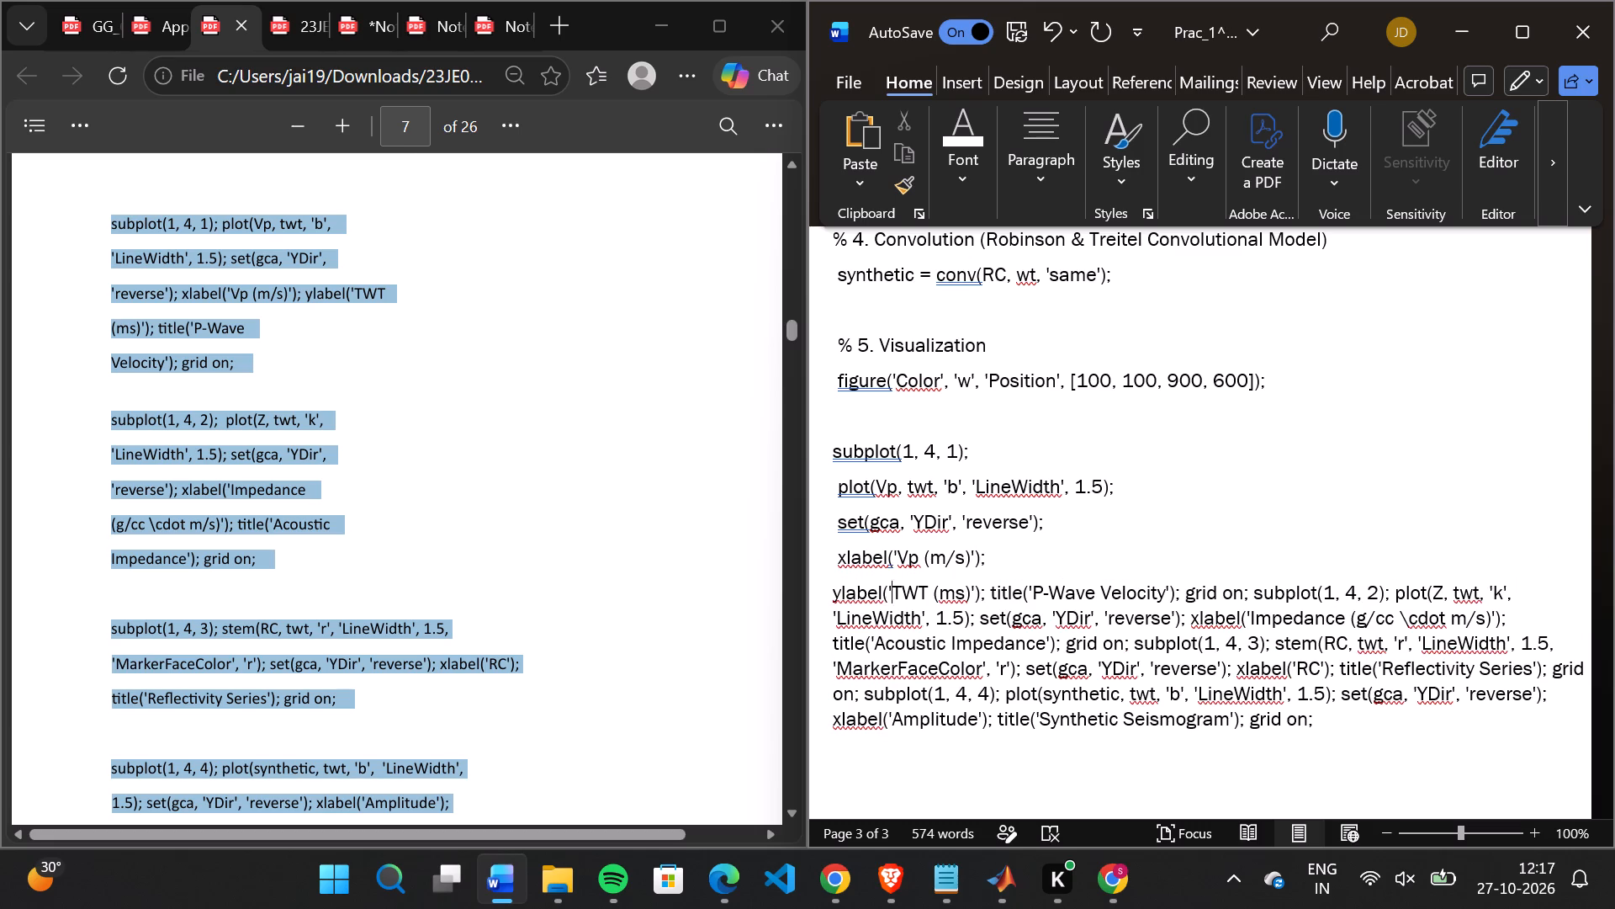
key("Right")
key("Return")
Break the line after title('P-Wave Velocity'); so grid on starts a new line.
key("Right")
key("Right")
key("Right")
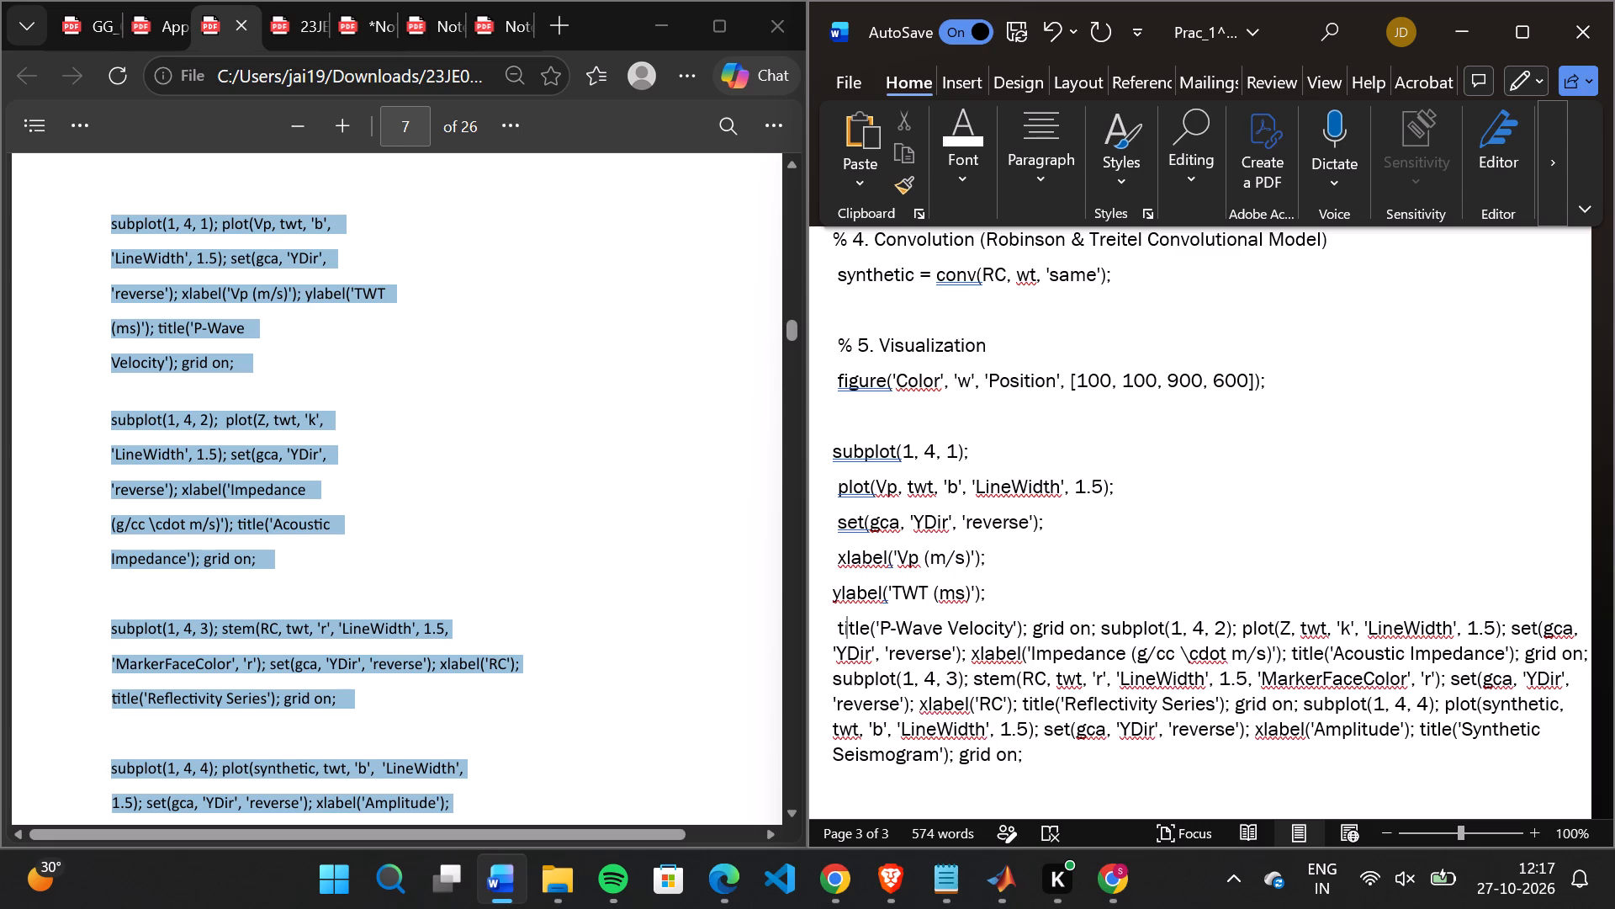
key("Right")
key("Right")
key("Right")
key("Right")
key("Right")
key("Right")
key("Right")
key("Right")
key("Right")
key("Right")
key("Right")
key("Right")
key("Right")
key("Right")
key("Right")
key("Right")
key("Right")
key("Right")
key("Right")
key("Right")
key("Right")
key("Right")
key("Right")
key("Return")
Separate the subplot(1, 4, 2) code from the first subplot's grid on; line with a blank line.
key("Right")
key("Right")
key("Right")
key("Right")
key("Right")
key("Right")
key("Right")
key("Right")
key("Right")
key("Right")
key("Right")
key("Right")
key("Right")
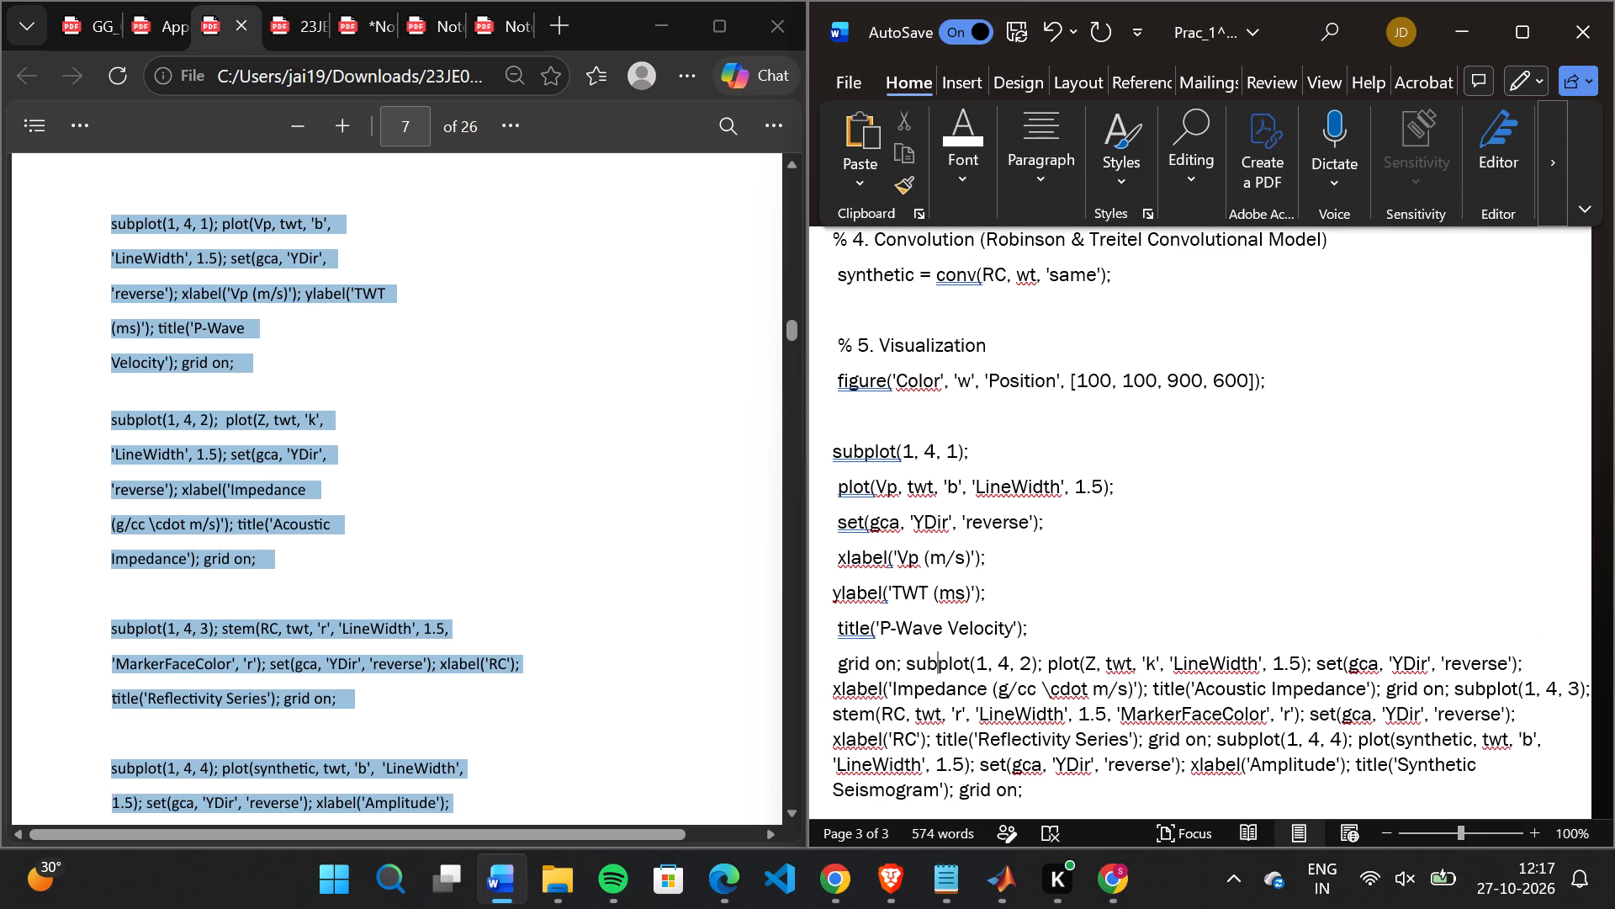
key("Left")
key("Left")
key("Left")
key("Left")
key("Return")
key("Return")
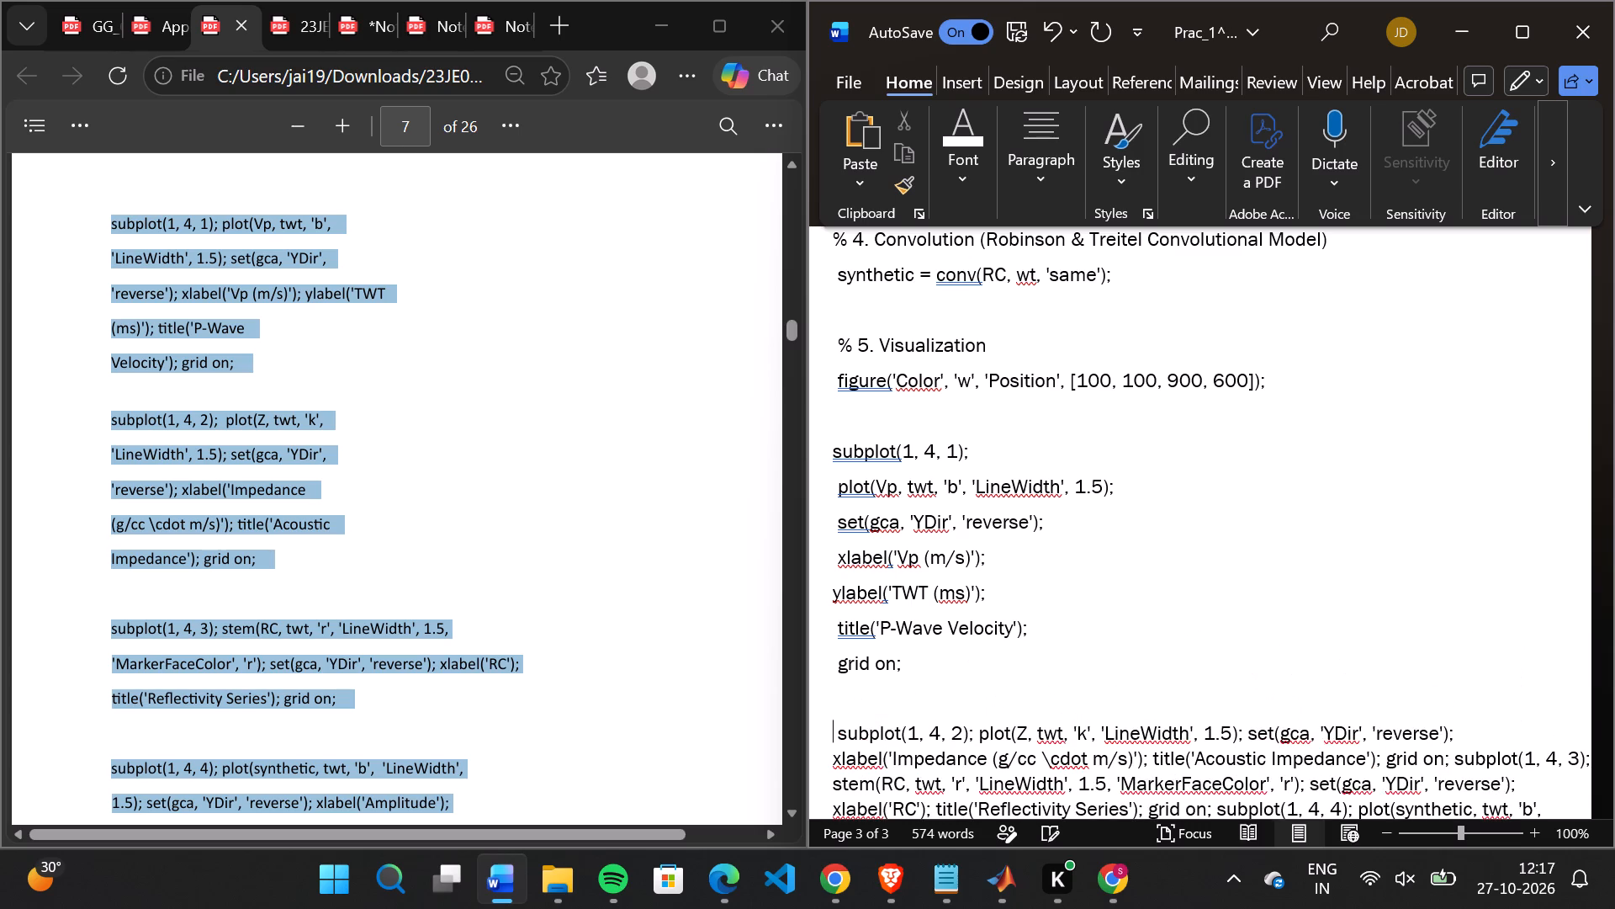
Add a leading space to the ylabel('TWT (ms)') line so it aligns with the other commands of the first subplot.
scroll(1006, 569, "down", 1)
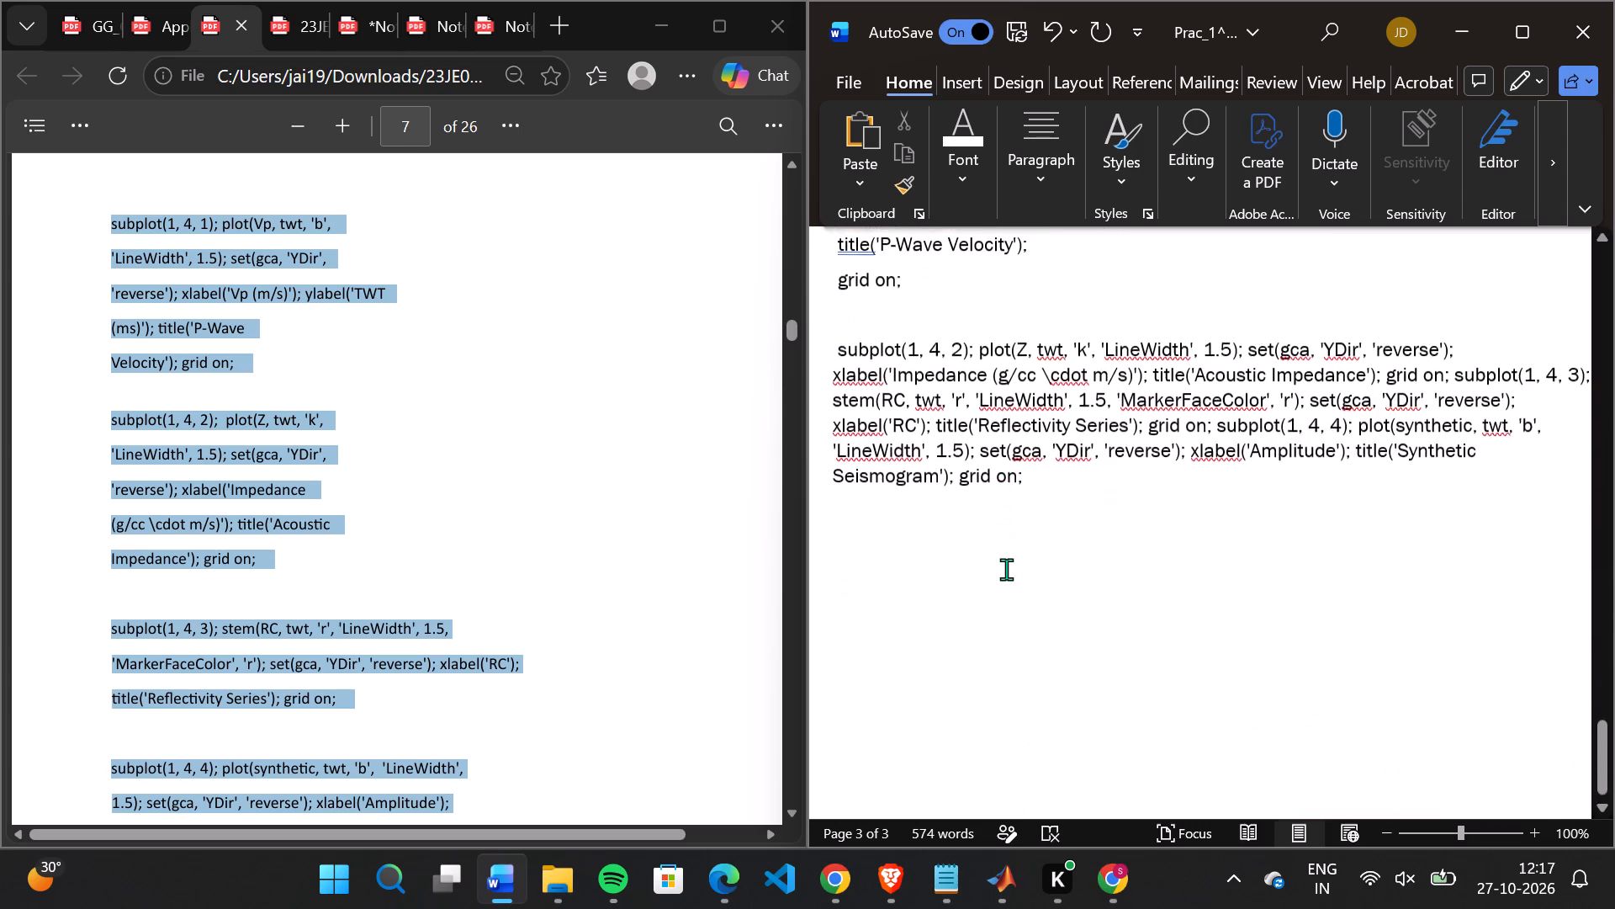
scroll(1006, 569, "down", 1)
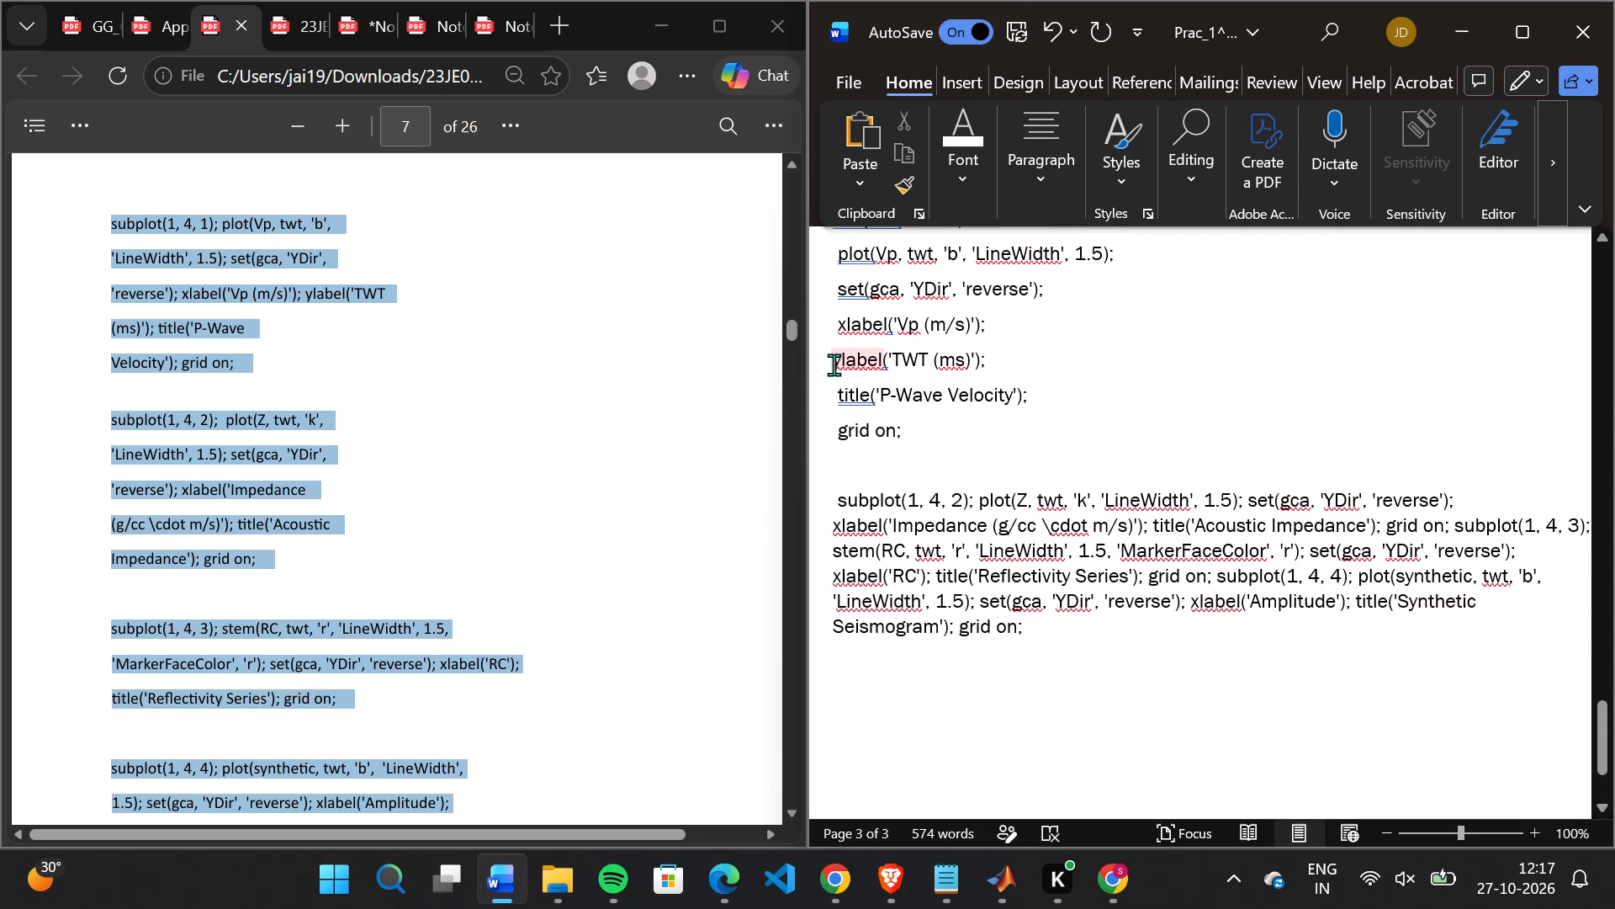
left_click(834, 364)
key("BackSpace")
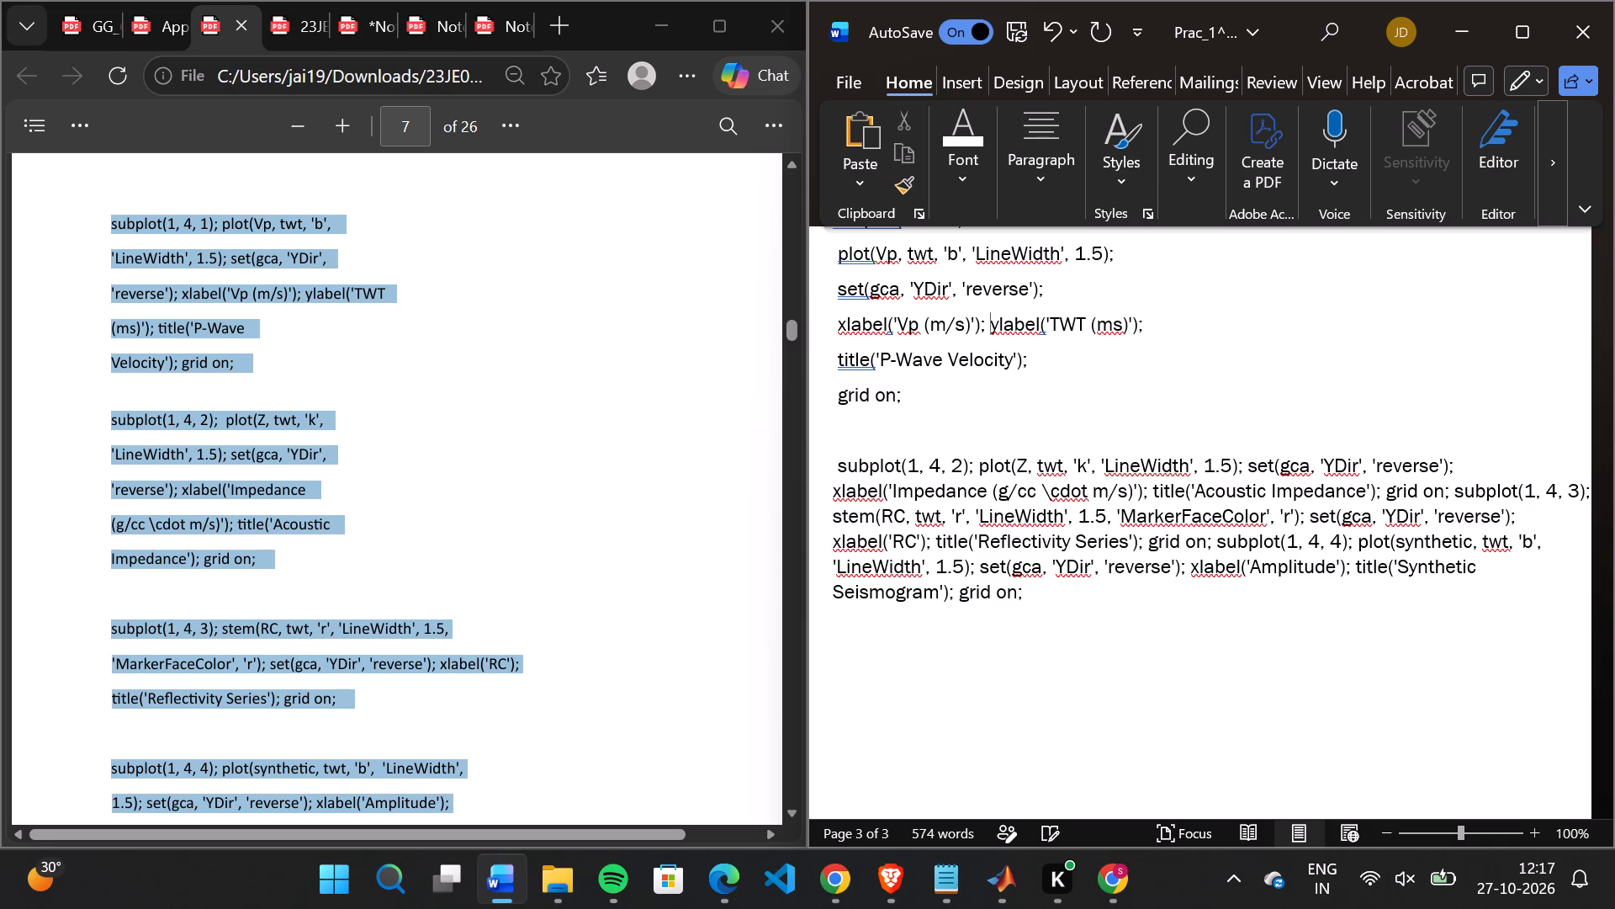
key("Return")
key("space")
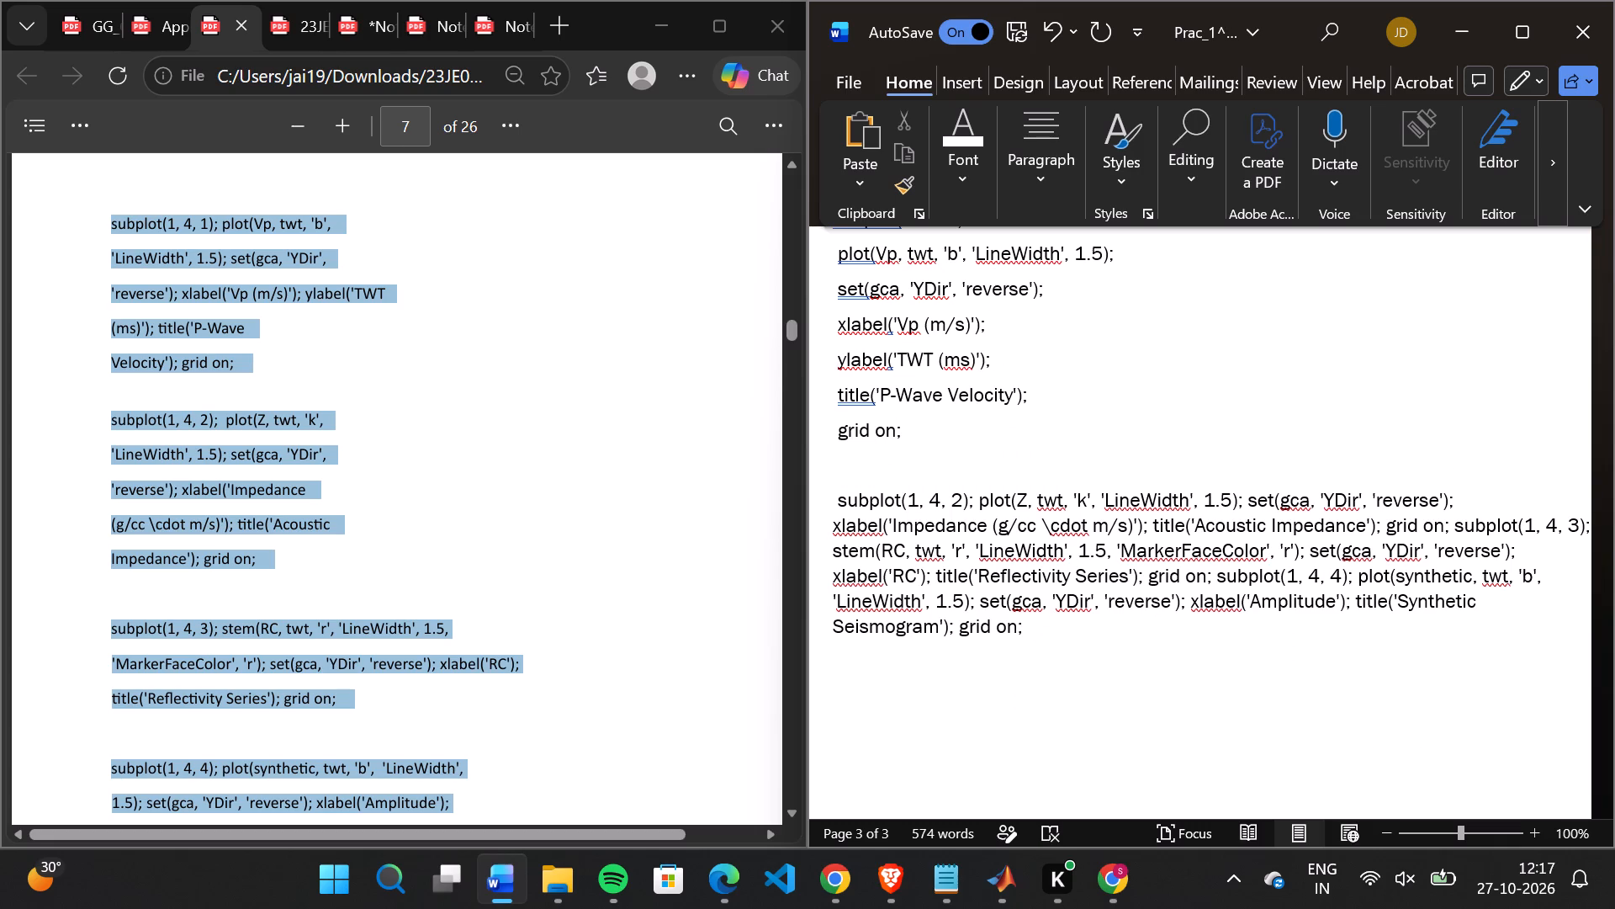
Break the line after subplot(1, 4, 2); so the plot(Z, twt, 'k', 'LineWidth', 1.5) command starts a new line.
left_click(974, 508)
key("Return")
Break the line after plot(Z, twt, 'k', 'LineWidth', 1.5); so the set(gca, 'YDir', 'reverse') command starts a new line.
key("Right")
key("Right")
key("Right")
key("Right")
key("Right")
key("Right")
key("Right")
key("Right")
key("Right")
key("Right")
key("Right")
key("Right")
key("Right")
key("Right")
key("Right")
key("Right")
key("Right")
key("Right")
key("Right")
key("Right")
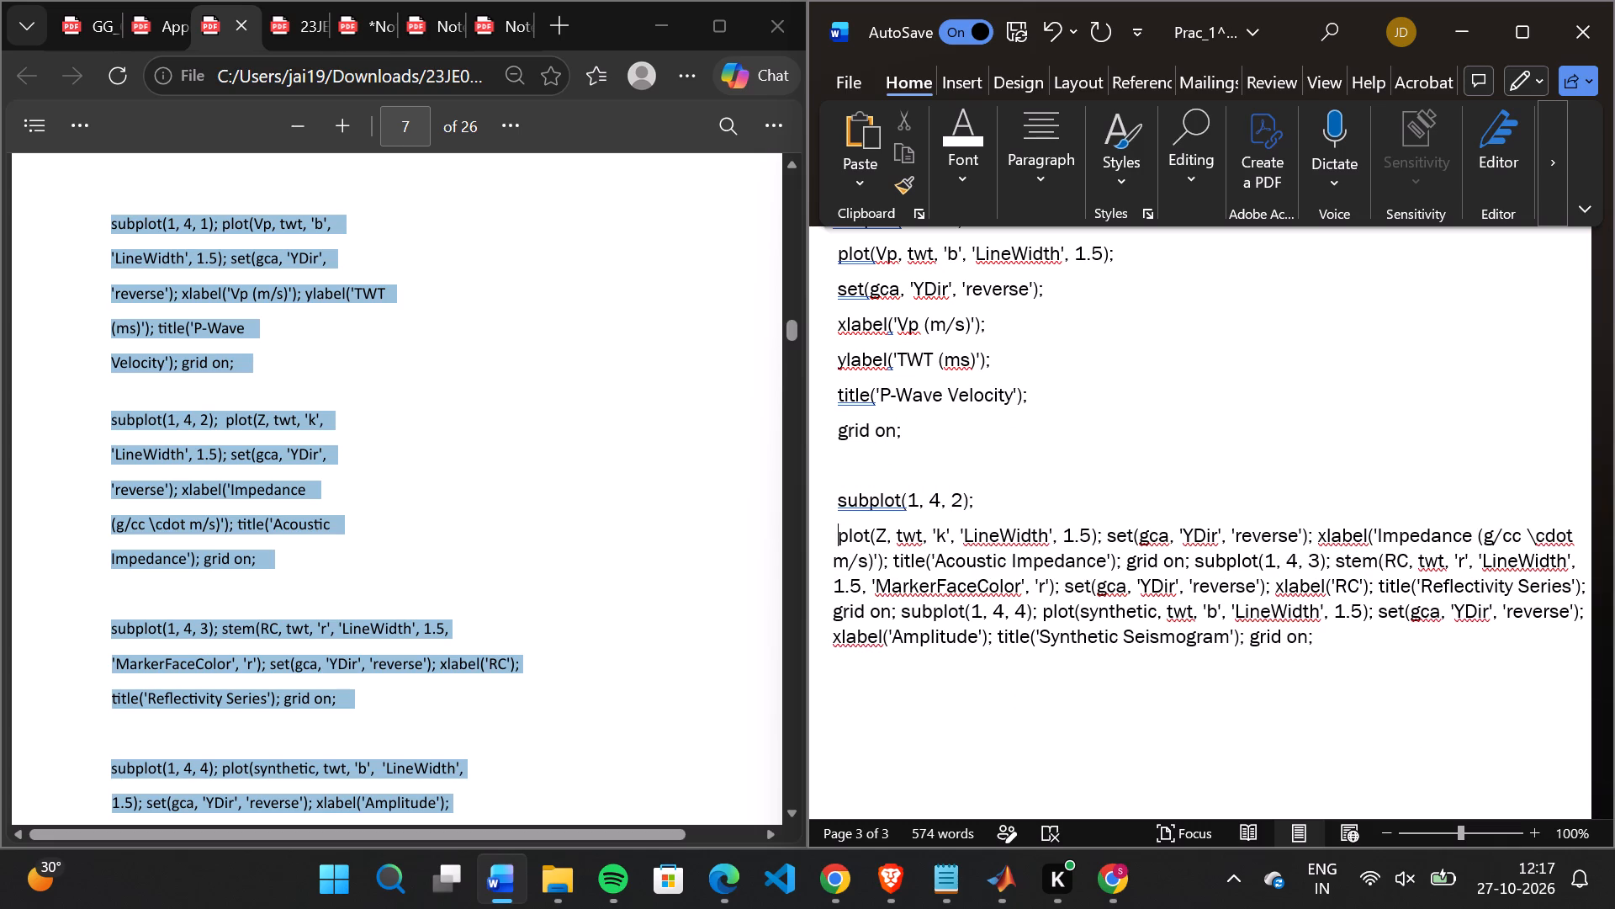
key("Right")
key("Return")
Break the line after the second subplot's set(gca, 'YDir', 'reverse'); so the xlabel command starts a new line.
key("Right")
key("Right")
key("Right")
key("Right")
key("Right")
key("Right")
key("Right")
key("Right")
key("Right")
key("Right")
key("Right")
key("Right")
key("Right")
key("Right")
key("Right")
key("Right")
key("Right")
key("Right")
key("Right")
key("Right")
key("Right")
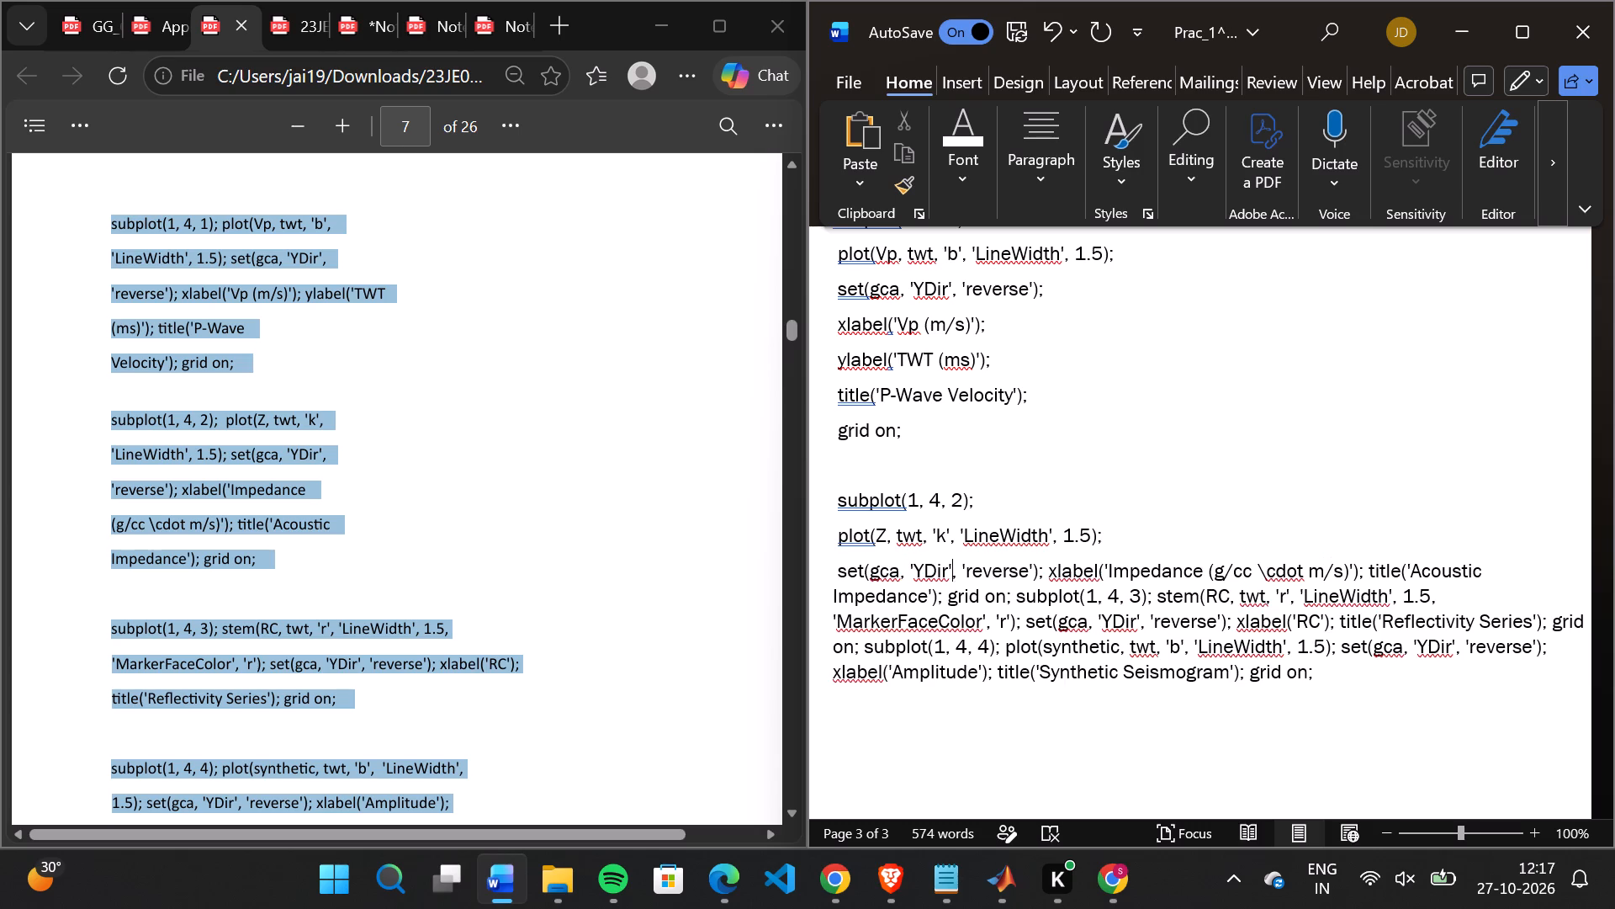
key("Left")
key("Left")
key("Left")
key("Return")
Break the line after xlabel('Impedance (g/cc \cdot m/s)'); so the title command starts a new line.
key("Right")
key("Right")
key("Right")
key("Right")
key("Right")
key("Right")
key("Right")
key("Right")
key("Right")
key("Right")
key("Right")
key("Right")
key("Right")
key("Right")
key("Right")
key("Right")
key("Right")
key("Right")
key("Right")
key("Right")
key("Right")
key("Right")
key("Right")
key("Right")
key("Right")
key("Right")
key("Right")
key("Right")
key("Right")
key("Right")
key("Right")
key("Right")
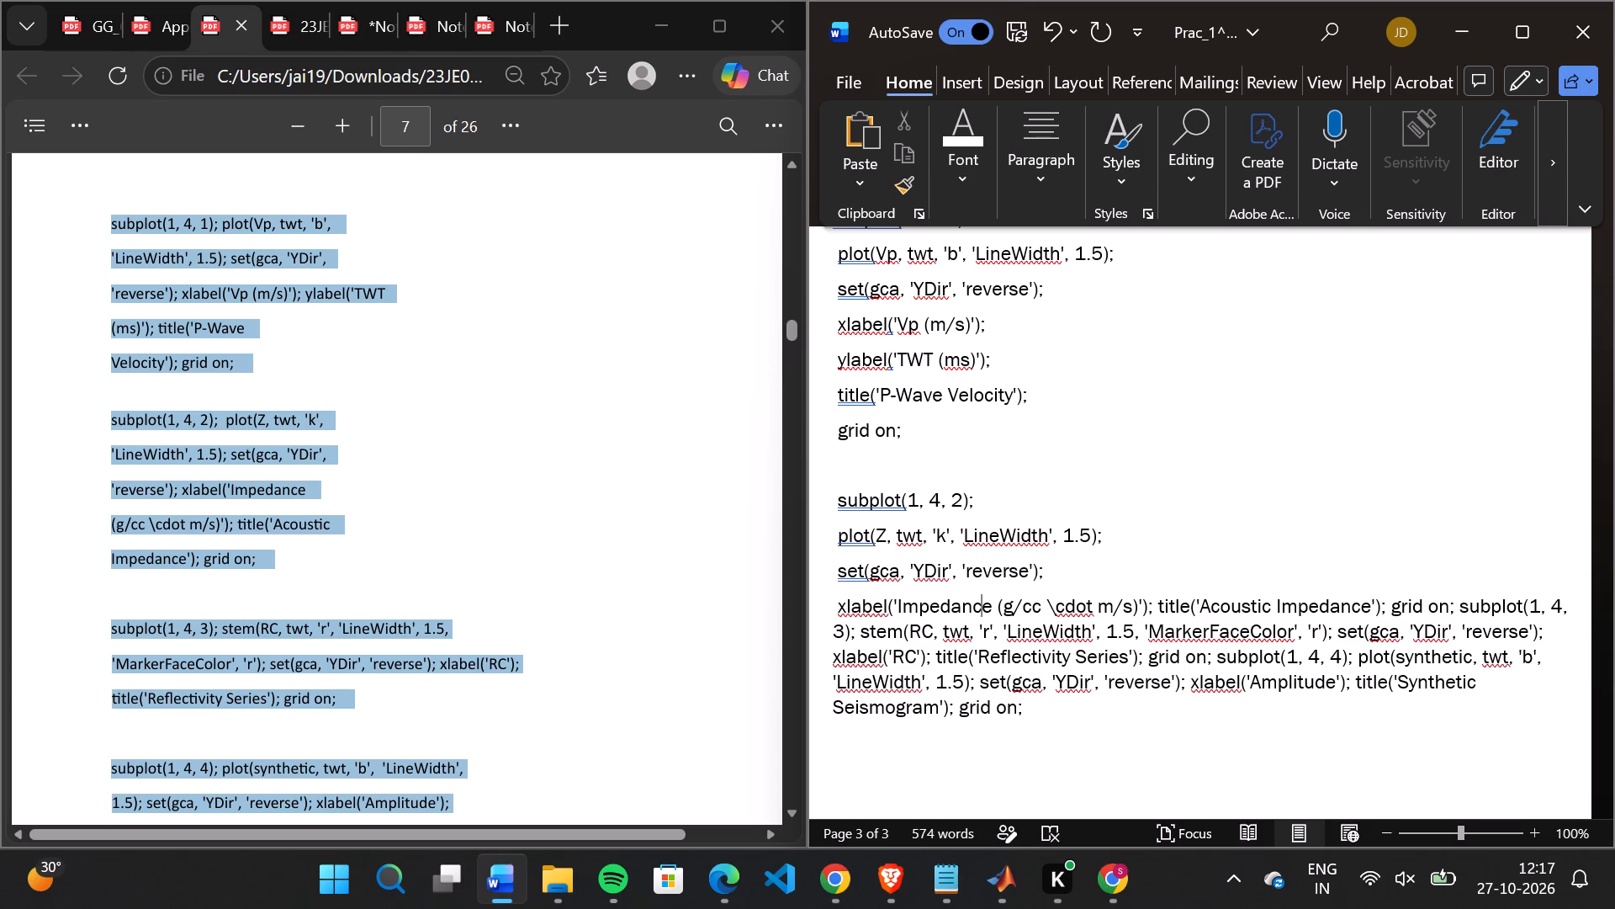
key("Right")
key("Right")
key("Right")
key("Right")
key("Right")
key("Right")
key("Return")
Break the line after title('Acoustic Impedance'); so grid on starts a new line.
key("Right")
key("Right")
key("Right")
key("Right")
key("Right")
key("Right")
key("Right")
key("Right")
key("Right")
key("Right")
key("Right")
key("Right")
key("Right")
key("Right")
key("Right")
key("Right")
key("Right")
key("Right")
key("Right")
key("Right")
key("Right")
key("Right")
key("Right")
key("Right")
key("Right")
key("Right")
key("Right")
key("Right")
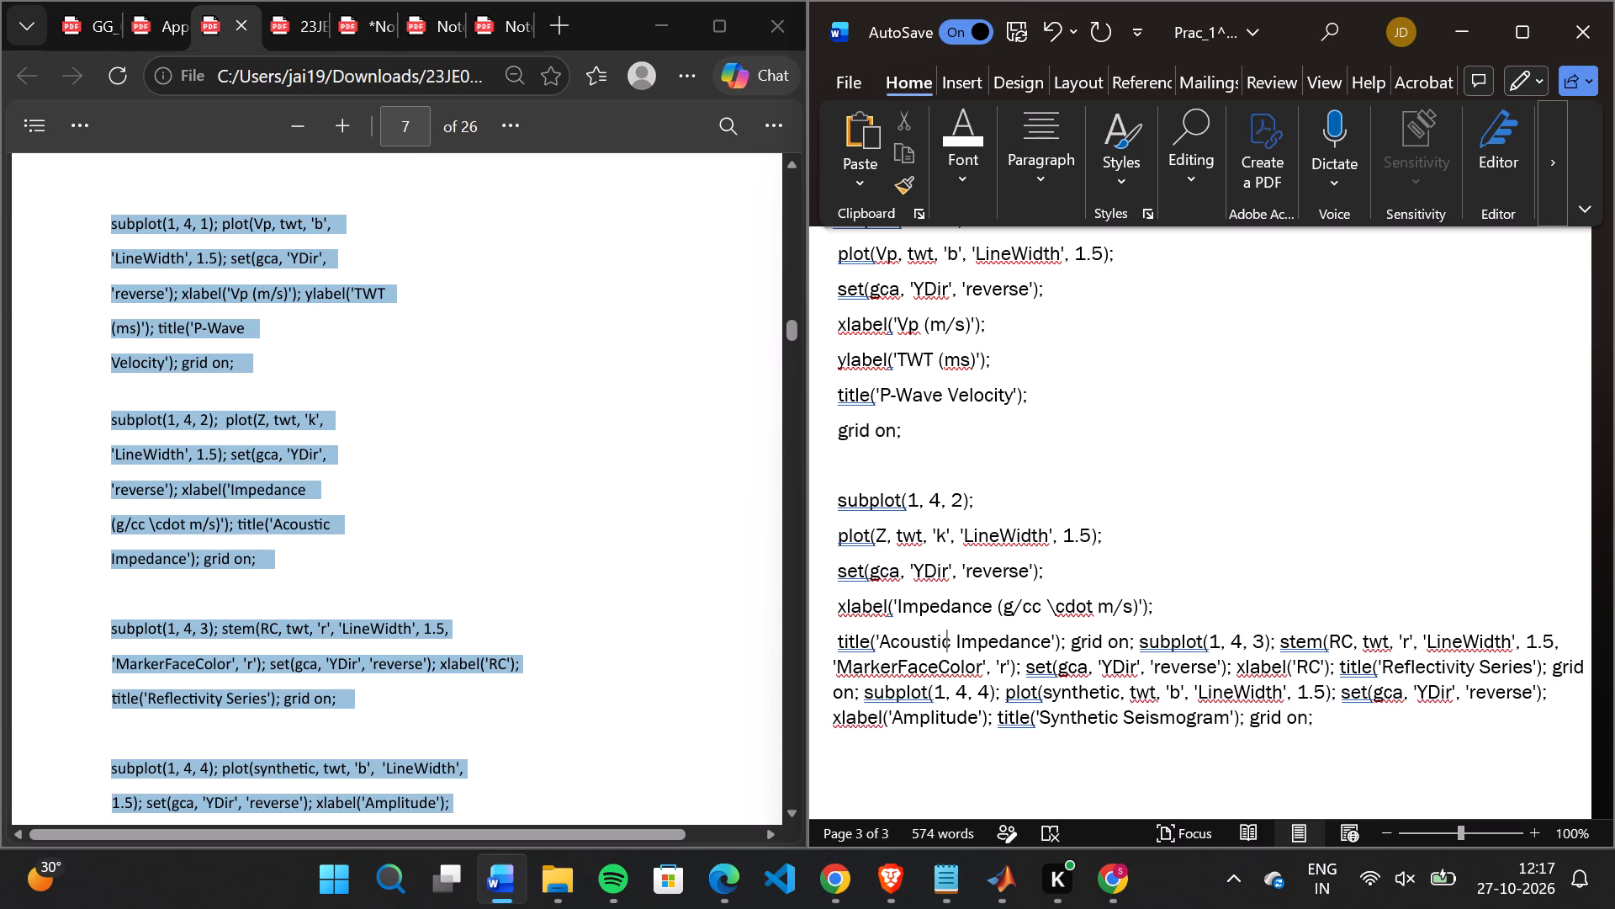
key("Right")
key("Return")
Separate the subplot(1, 4, 3) code from the second subplot's grid on; line with a blank line.
key("Right")
key("Right")
key("Right")
key("Right")
key("Right")
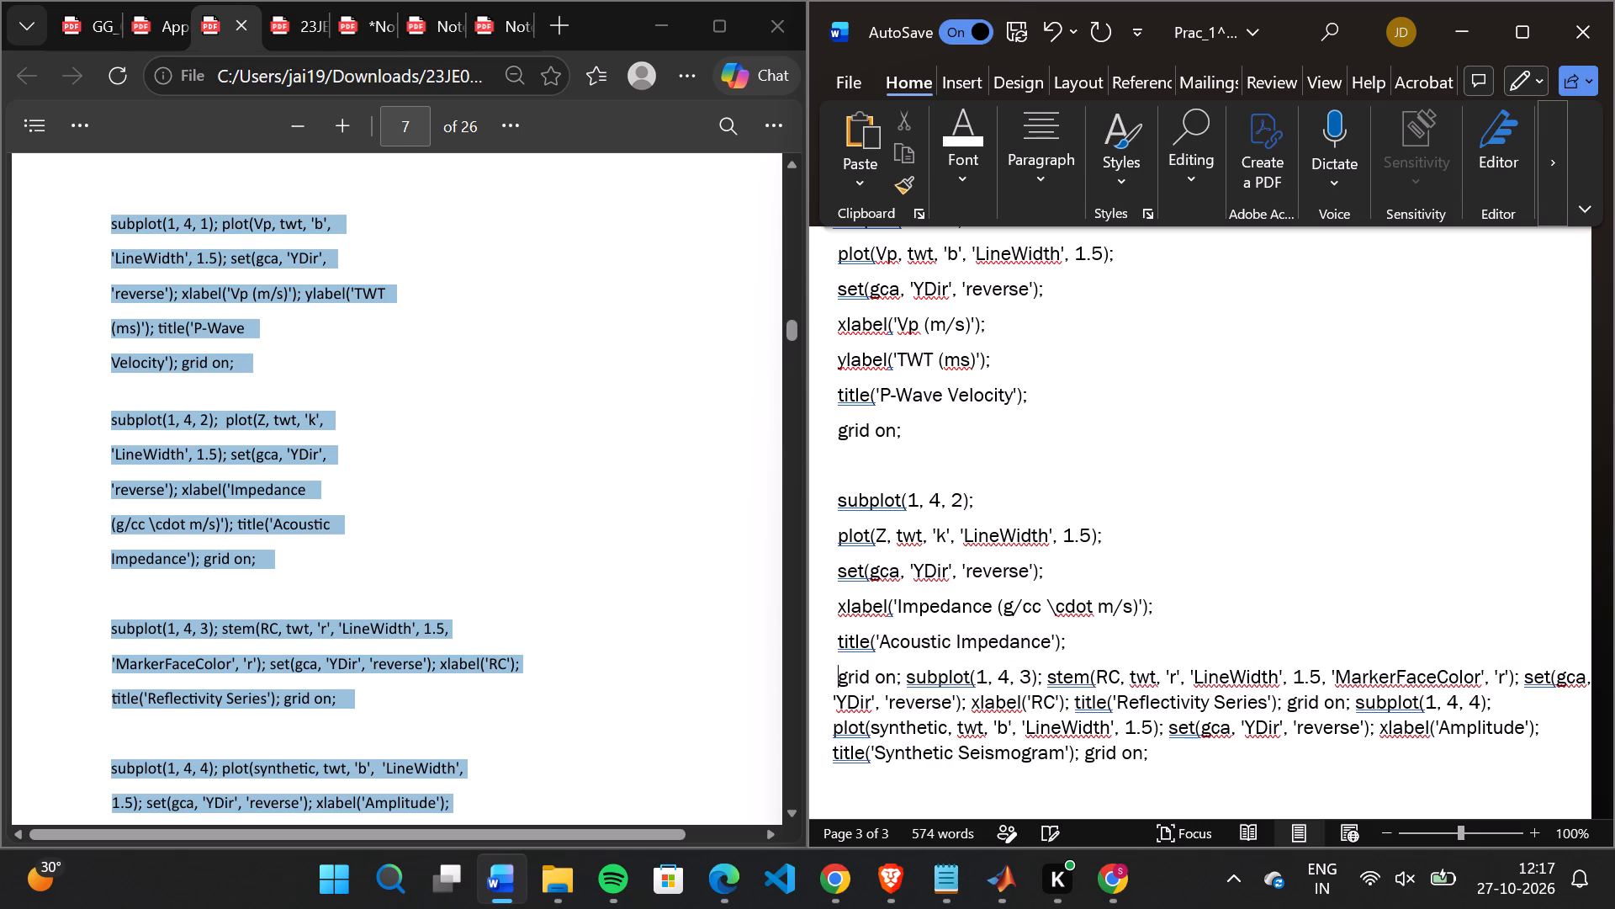
key("Right")
key("Right")
key("Right")
key("Right")
key("Return")
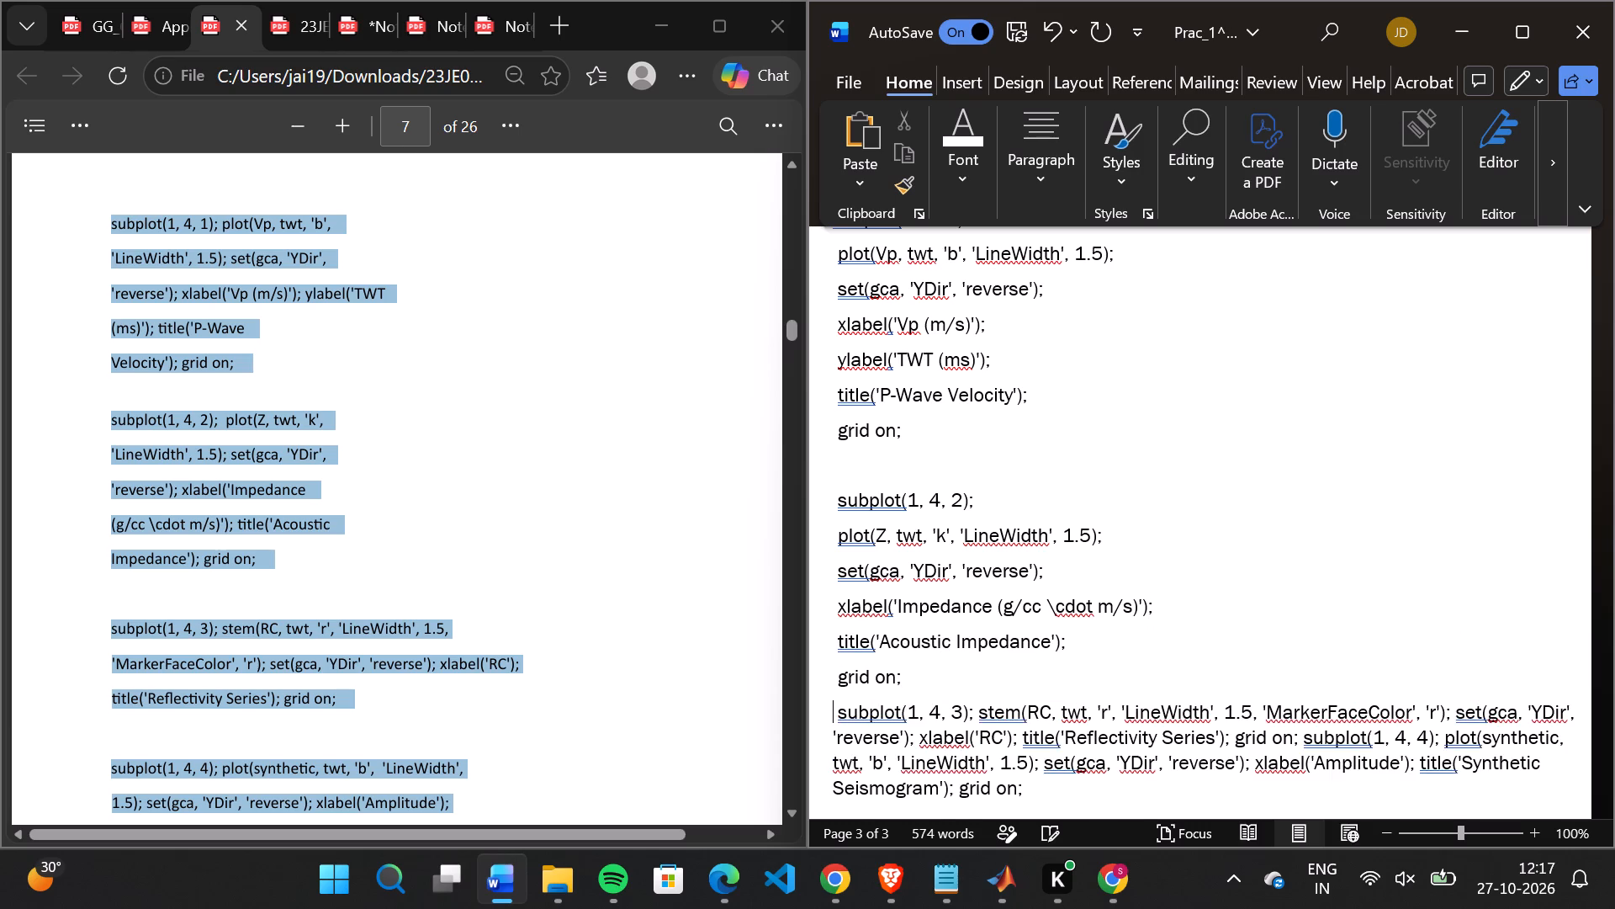
key("Return")
Break the line after subplot(1, 4, 3); so the stem(RC, twt, 'r') command starts a new line.
scroll(990, 590, "down", 1)
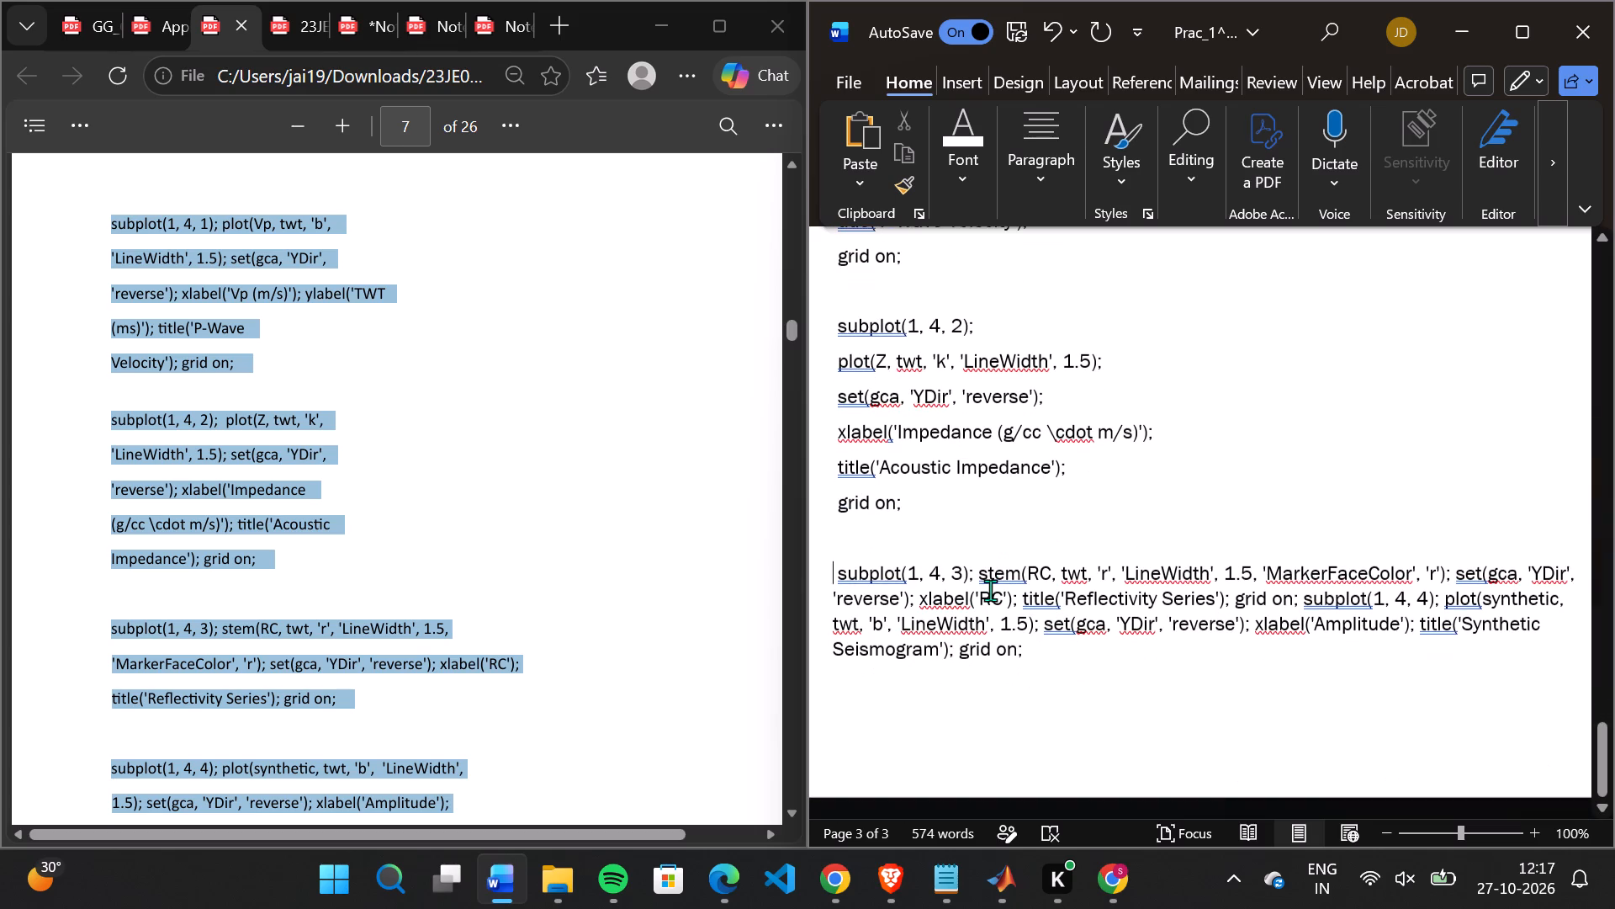
key("Right")
key("Right")
key("Right")
key("Right")
key("Right")
key("Right")
key("Right")
key("Right")
key("Right")
key("Right")
key("Right")
key("Right")
key("Right")
key("Right")
key("Right")
key("Right")
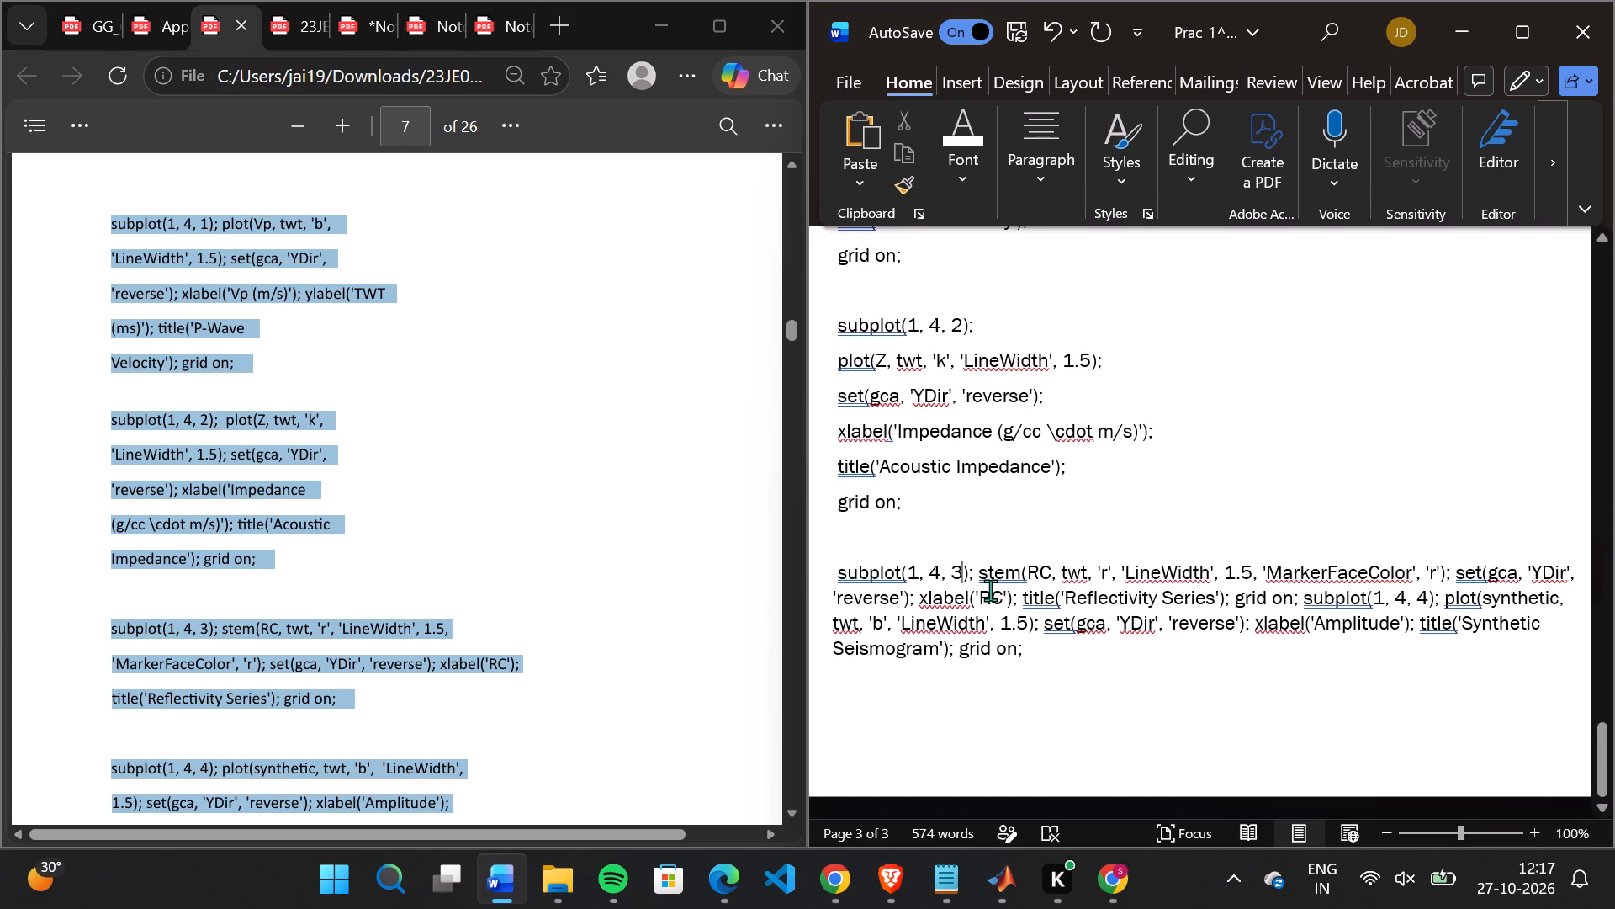
key("Right")
key("Right")
key("Return")
Break the line after stem(RC, twt, 'r', 'LineWidth', 1.5, 'MarkerFaceColor', 'r'); so the set command starts a new line.
key("Right")
key("Right")
key("Right")
key("Right")
key("Right")
key("Right")
key("Right")
key("Right")
key("Right")
key("Right")
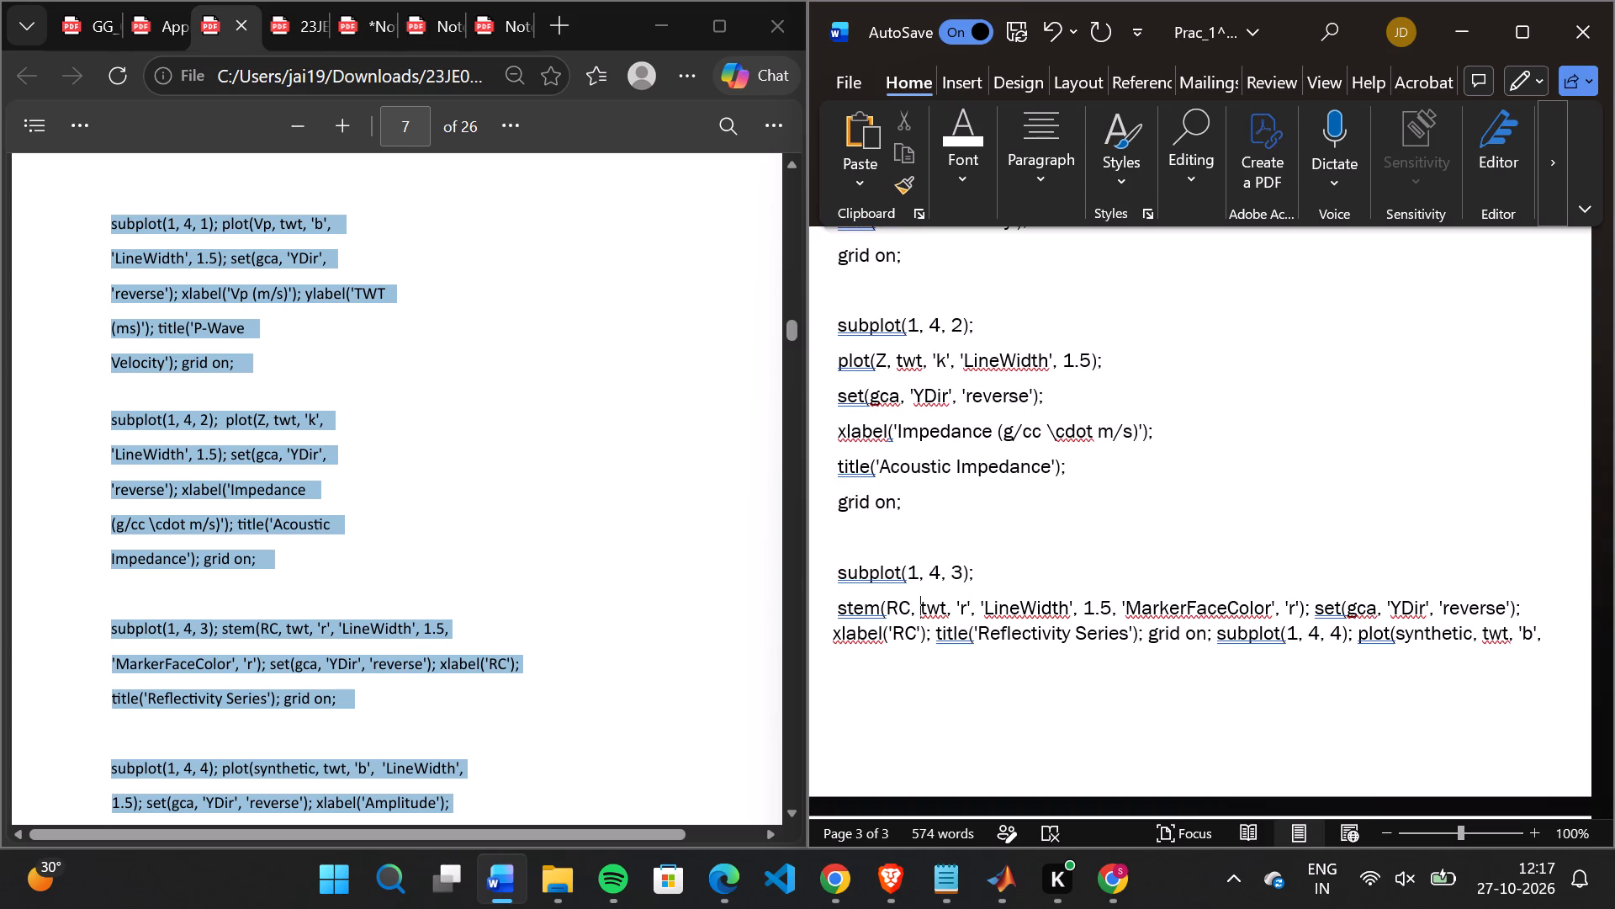
key("Right")
key("Right")
key("Right")
key("Right")
key("Right")
key("Right")
key("Right")
key("Right")
key("Right")
key("Right")
key("Right")
key("Right")
key("Right")
key("Right")
key("Right")
key("Right")
key("Right")
key("Right")
key("Right")
key("Right")
key("Right")
key("Right")
key("Right")
key("Right")
key("Right")
key("Right")
key("Right")
key("Right")
key("Right")
key("Right")
key("Right")
key("Right")
key("Right")
key("Right")
key("Right")
key("Right")
key("Right")
key("Right")
key("Return")
Break the line after the third subplot's set(gca, 'YDir', 'reverse'); so xlabel('RC') starts a new line.
key("Right")
key("Right")
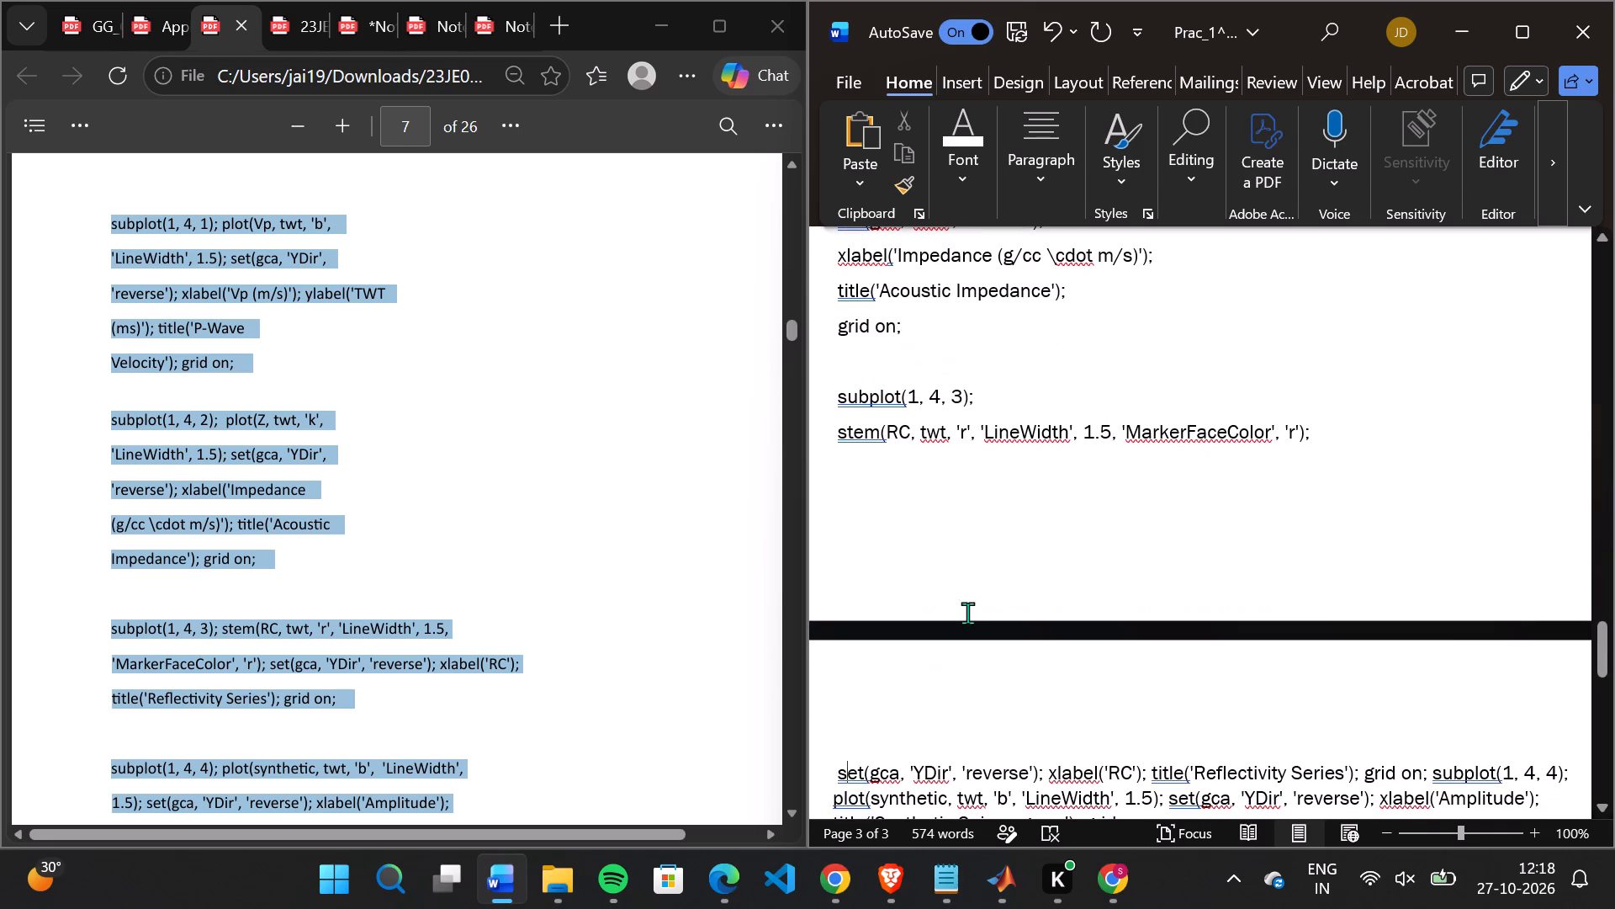
scroll(913, 673, "right", 1)
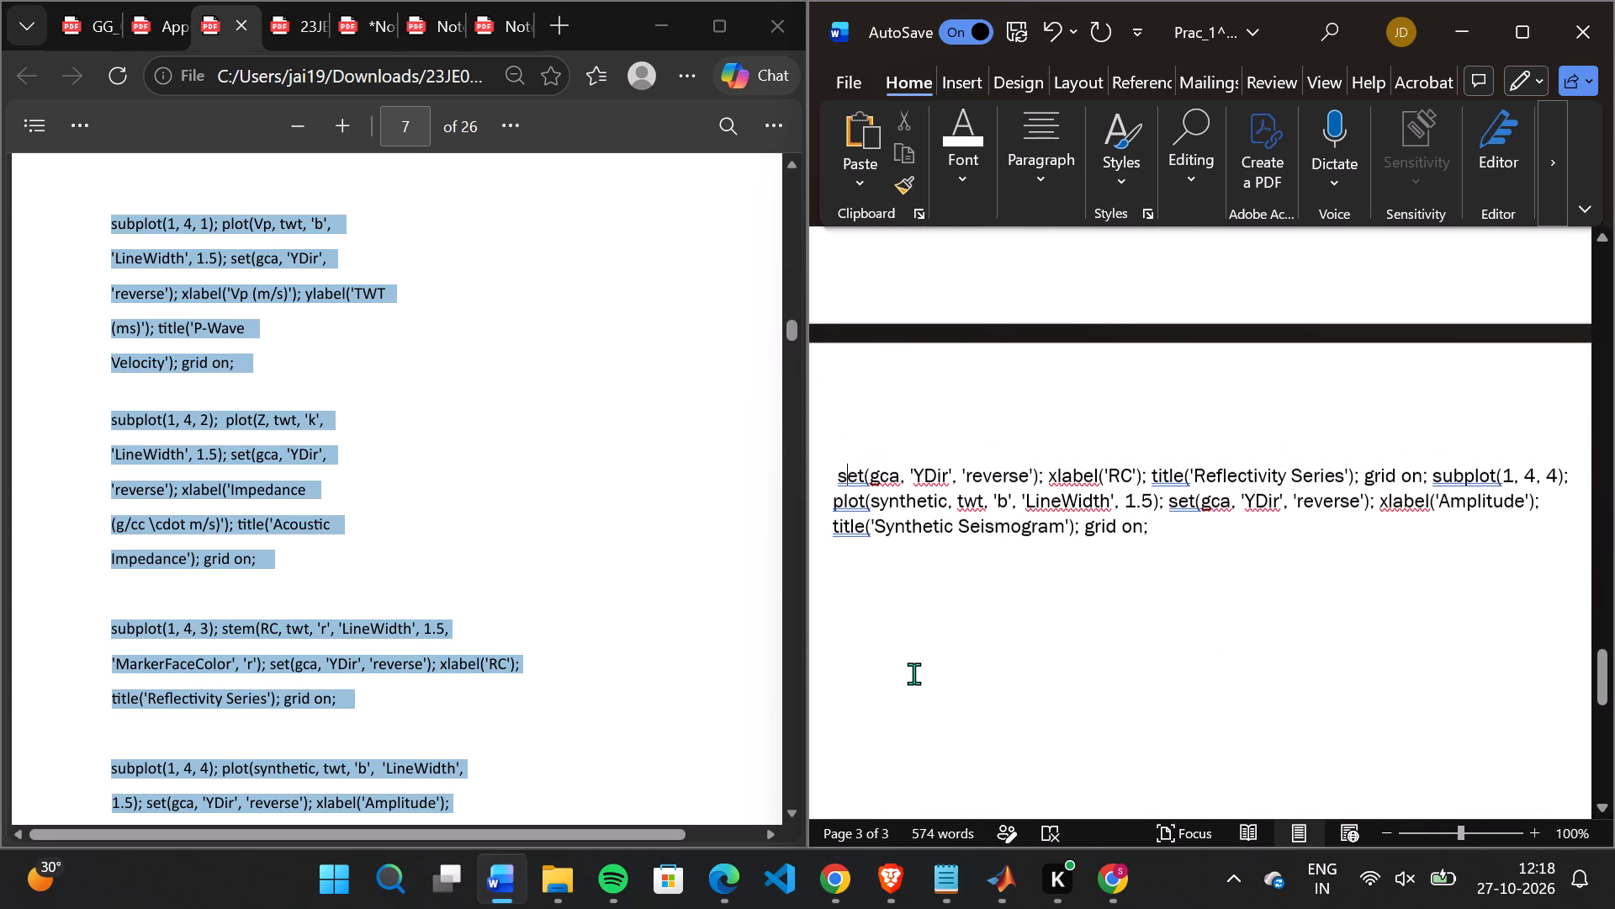
key("Right")
key("Right")
key("Right")
key("Right")
key("Right")
key("Right")
key("Right")
key("Right")
key("Right")
key("Right")
key("Right")
key("Right")
key("Right")
key("Right")
key("Right")
key("Right")
key("Right")
key("Right")
key("Right")
key("Right")
key("Right")
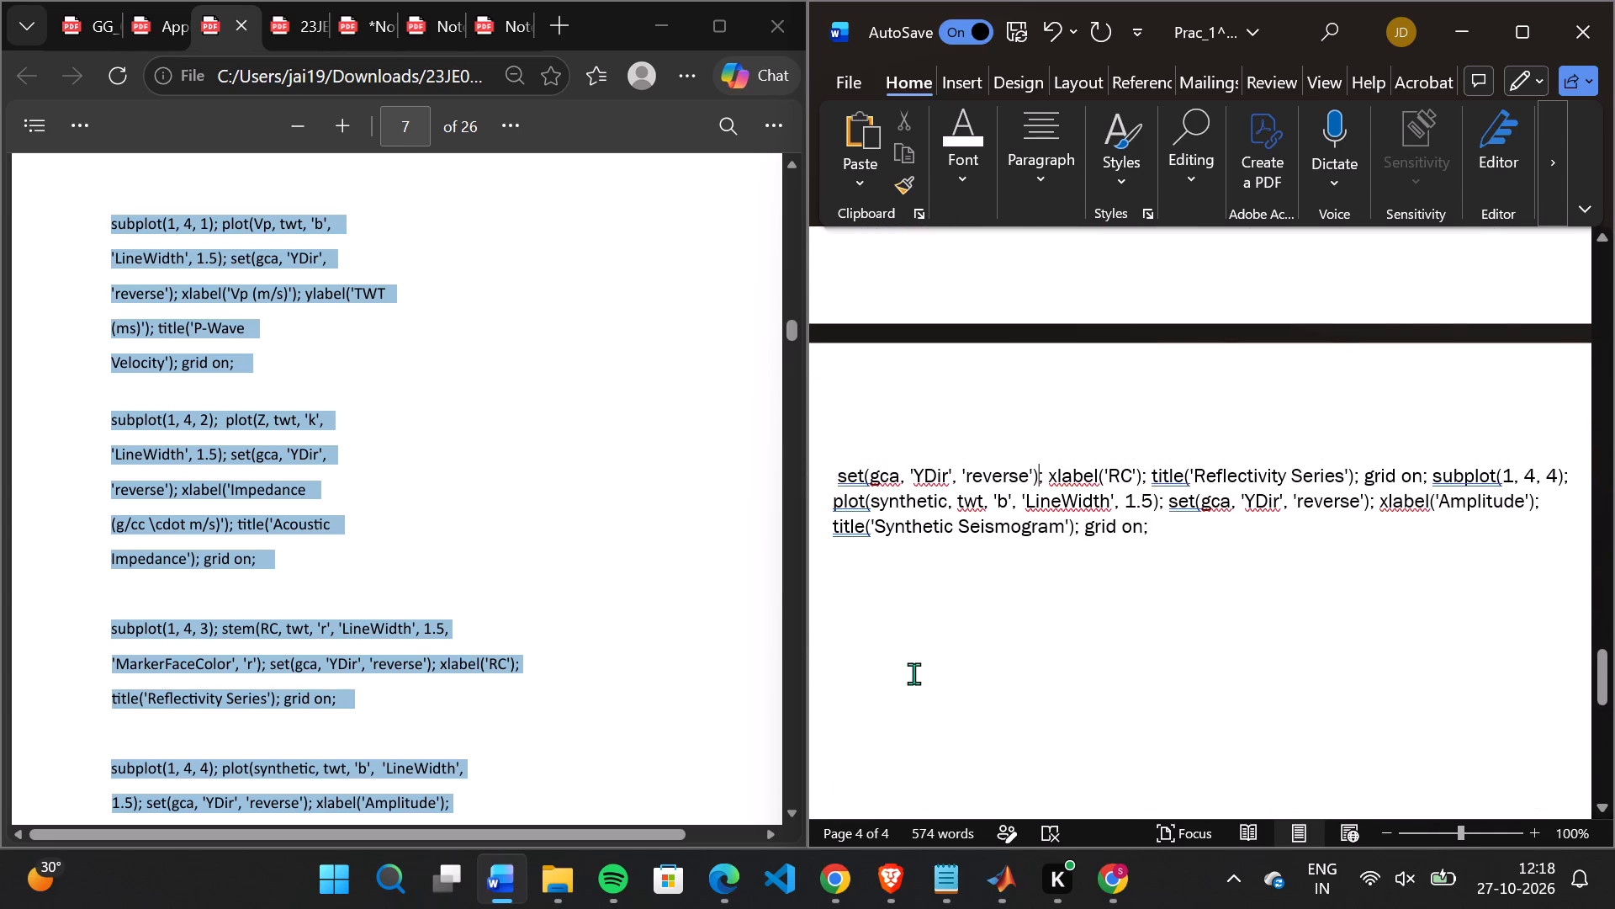
key("Right")
key("Return")
Break the line after xlabel('RC'); so the title('Reflectivity Series') command starts a new line.
key("Right")
key("Right")
key("Right")
key("Right")
key("Right")
key("Right")
key("Right")
key("Right")
key("Right")
key("Right")
key("Right")
key("Right")
key("Right")
key("Right")
key("Right")
key("Right")
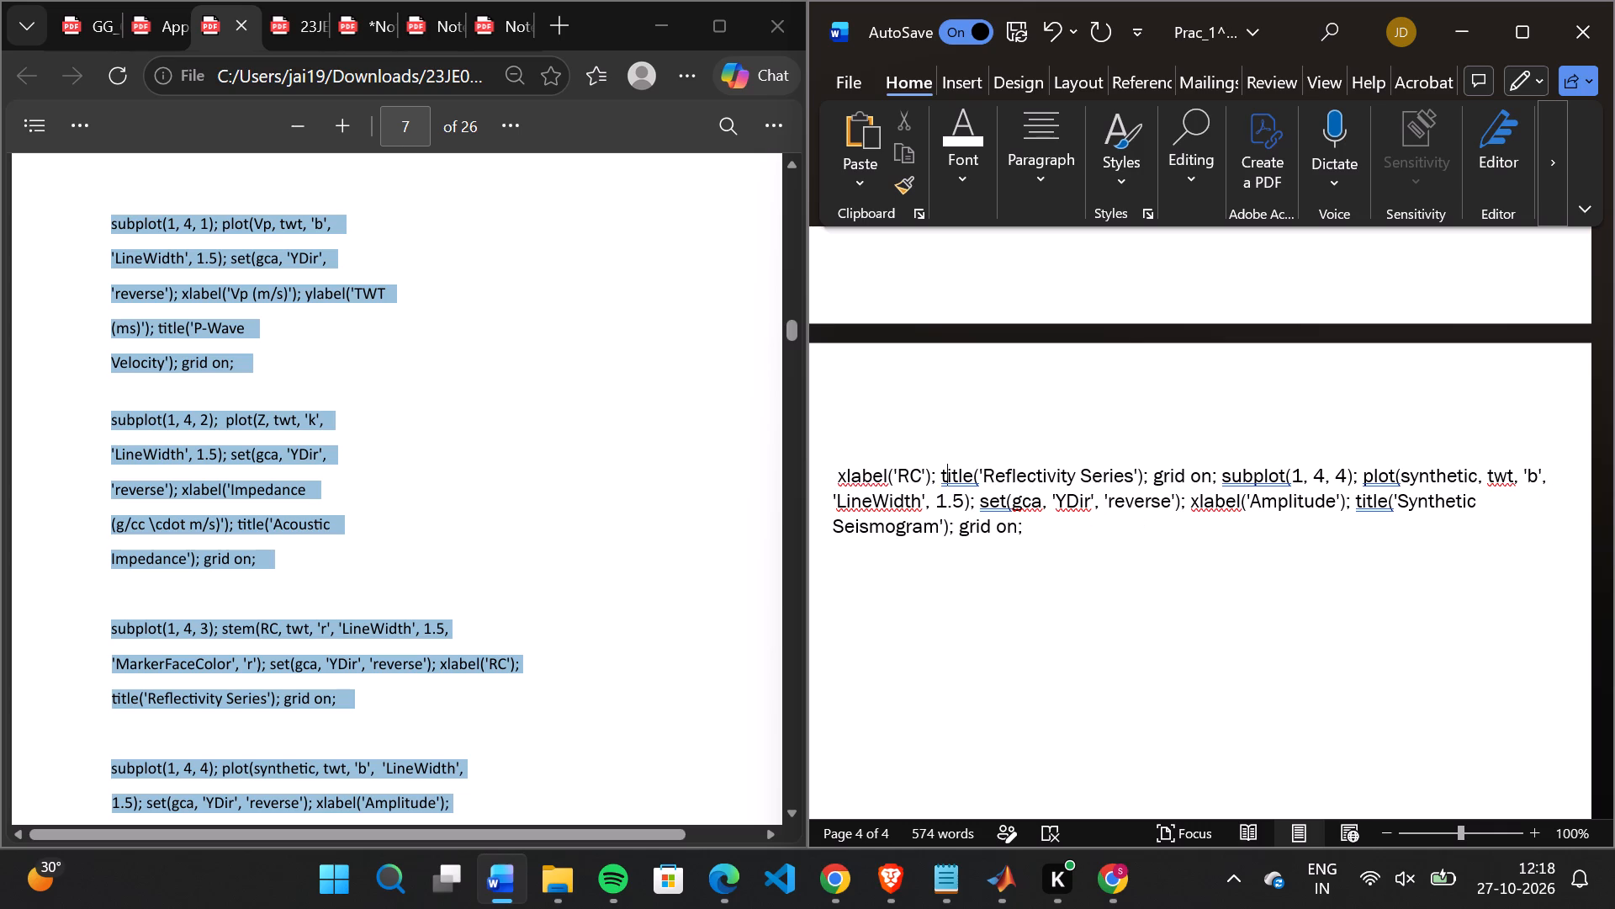
key("Left")
key("Left")
key("Return")
Break the line after title('Reflectivity Series'); so grid on starts a new line.
key("Right")
key("Right")
key("Right")
key("Right")
key("Right")
key("Right")
key("Right")
key("Right")
key("Right")
key("Right")
key("Right")
key("Right")
key("Right")
key("Right")
key("Right")
key("Right")
key("Right")
key("Right")
key("Right")
key("Right")
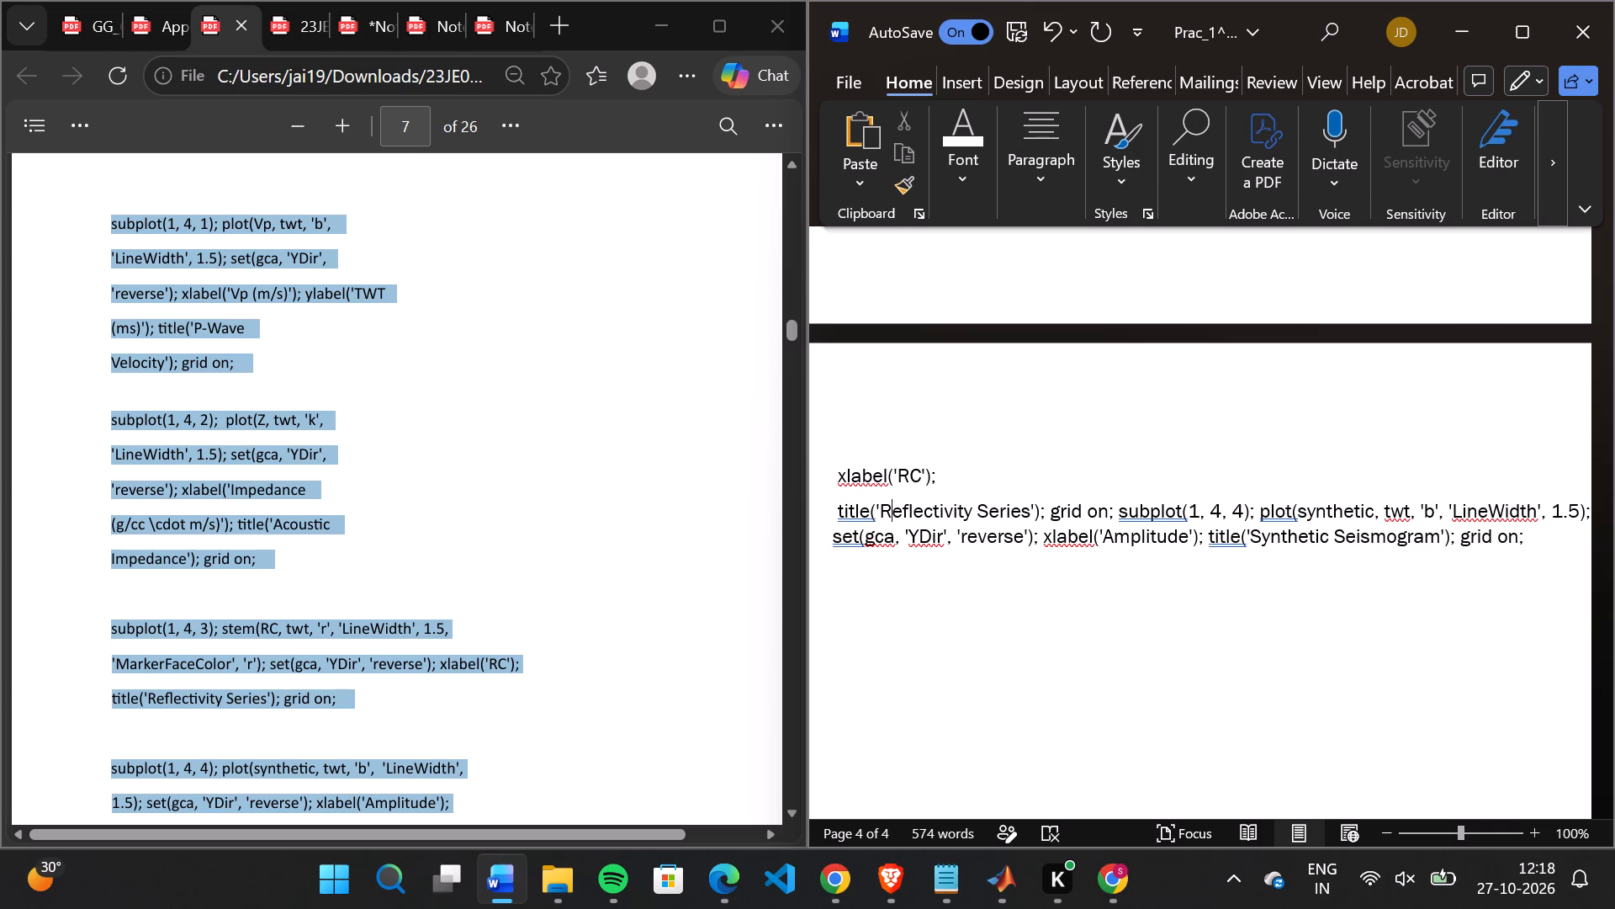
key("Return")
Separate the subplot(1, 4, 4) code from the third subplot's grid on; line with a blank line.
key("Right")
key("Right")
key("Right")
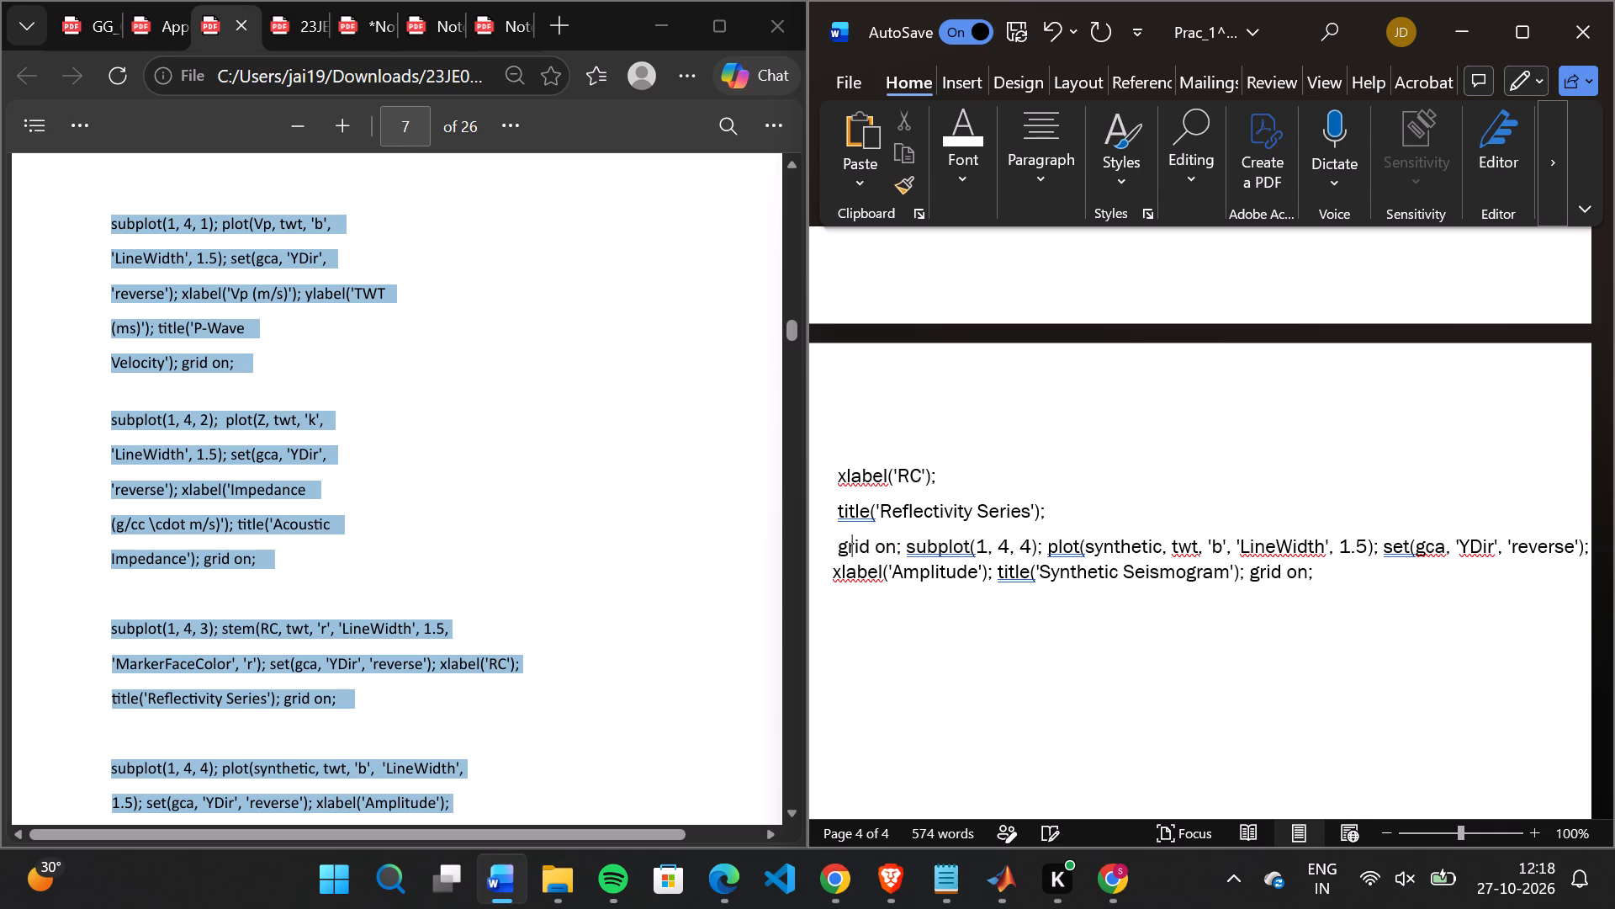
key("Right")
key("Right")
key("Right")
key("Right")
key("Right")
key("Right")
key("Return")
key("Right")
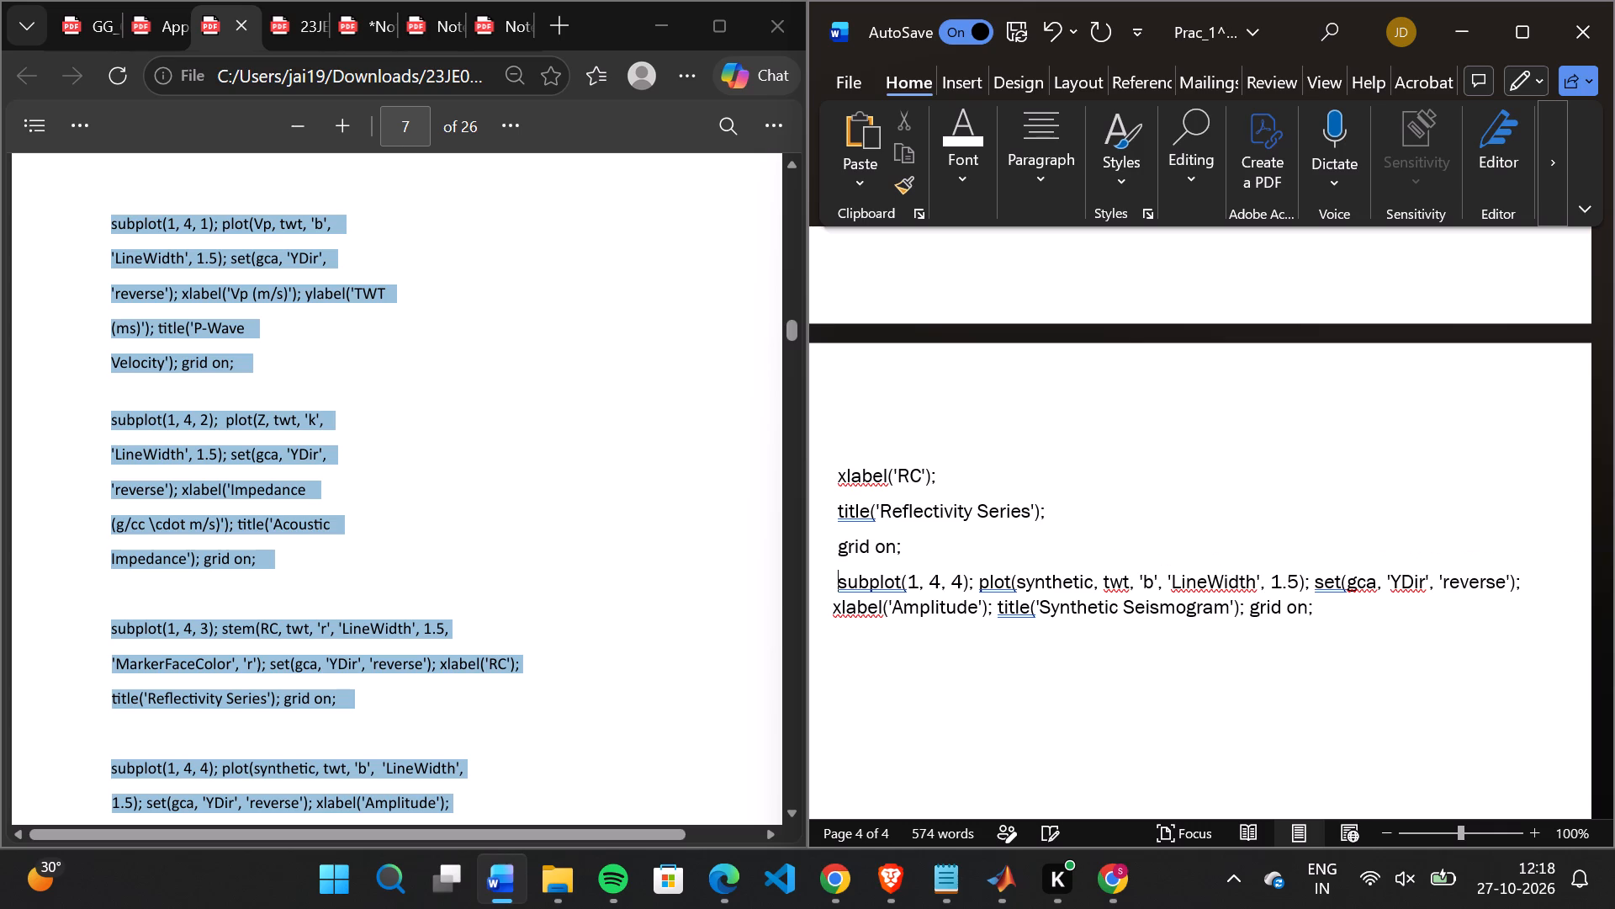
key("Return")
key("BackSpace")
key("Return")
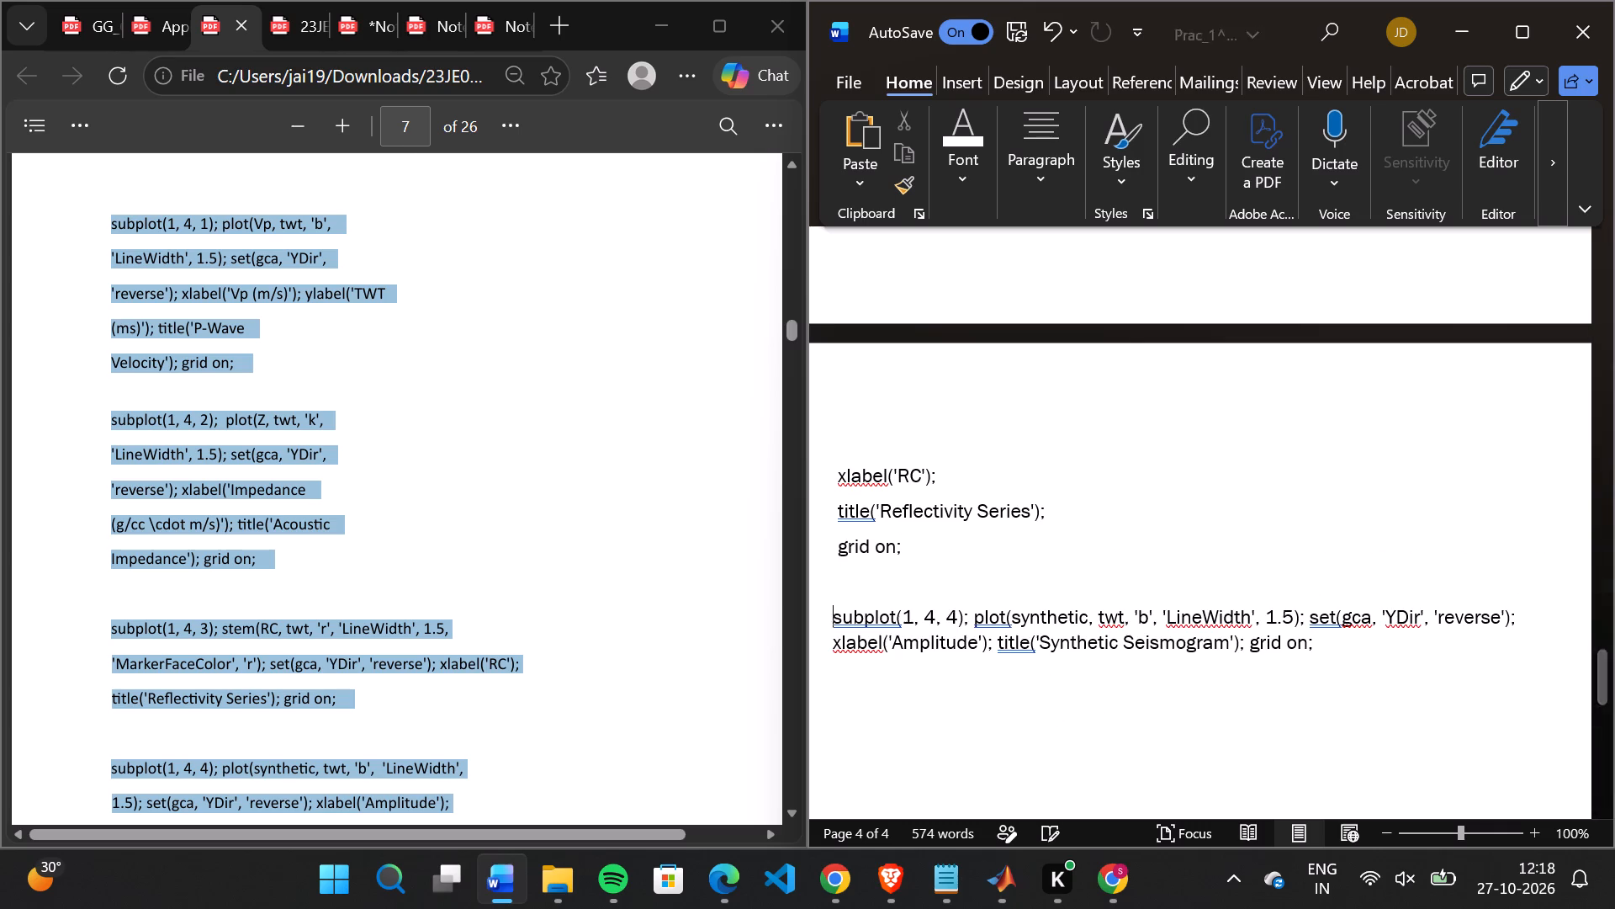
Break the line after subplot(1, 4, 4); so the plot(synthetic, twt, 'b', 'LineWidth', 1.5) command starts a new line.
key("Right")
key("Right")
key("Right")
key("Right")
key("Right")
key("Right")
key("Right")
key("Right")
key("Right")
key("Right")
key("Right")
key("Right")
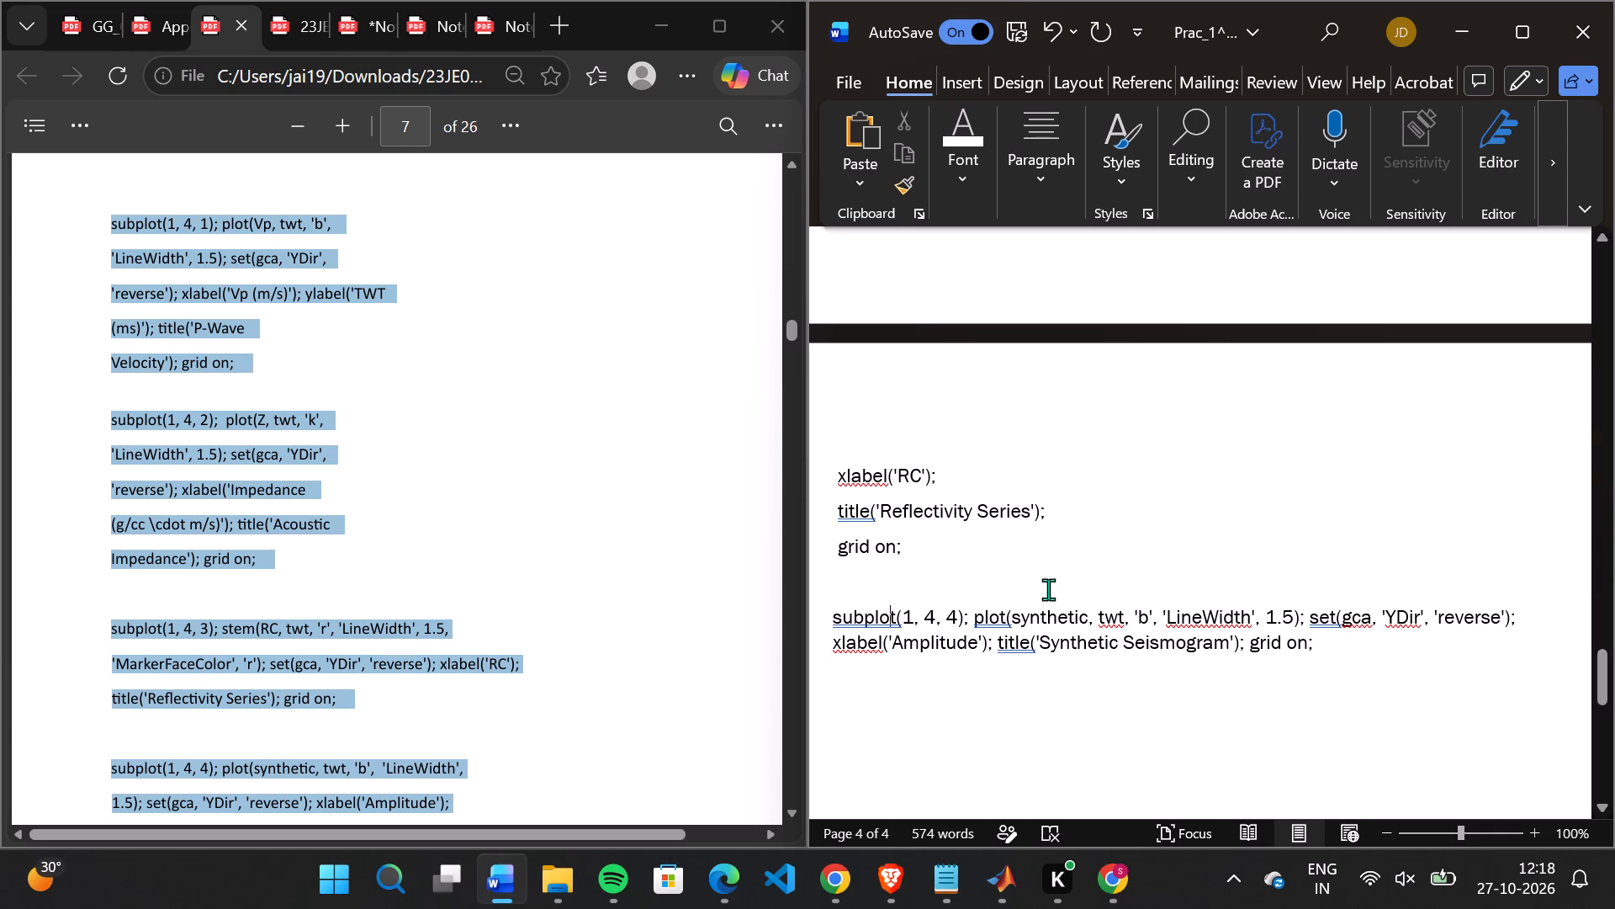
key("Right")
key("Right")
key("Right")
key("Right")
key("Right")
key("Return")
Break the line after the fourth subplot's plot(synthetic, twt, 'b', 'LineWidth', 1.5); so set(gca, 'YDir', 'reverse') starts a new line.
key("Right")
key("Right")
key("Right")
key("Right")
key("Right")
key("Right")
key("Right")
key("Right")
key("Right")
key("Right")
key("Right")
key("Right")
key("Right")
key("Right")
key("Right")
key("Right")
key("Right")
key("Right")
key("Right")
key("Right")
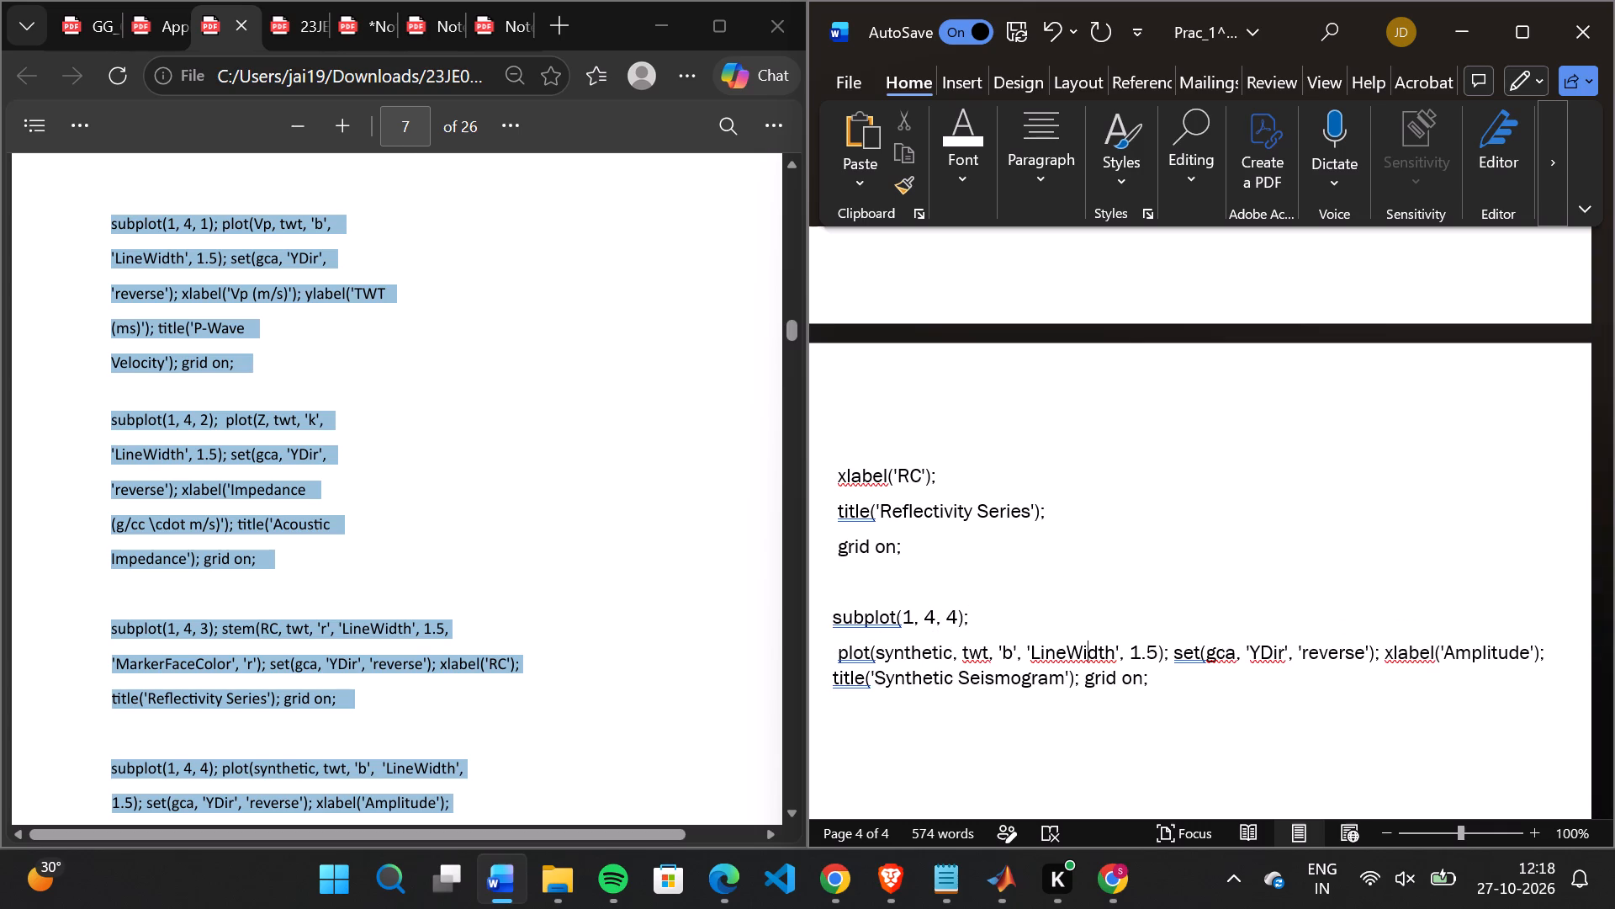
key("Right")
key("Return")
Break the line after the fourth subplot's set(gca, 'YDir', 'reverse'); and start xlabel('Amplitude') on a new line with one leading space.
key("Right")
key("Right")
key("Right")
key("Right")
key("Right")
key("Right")
key("Right")
key("Right")
key("Right")
key("Right")
key("Right")
key("Right")
key("Right")
key("Right")
key("Right")
key("Right")
key("Right")
key("Right")
key("Right")
key("Right")
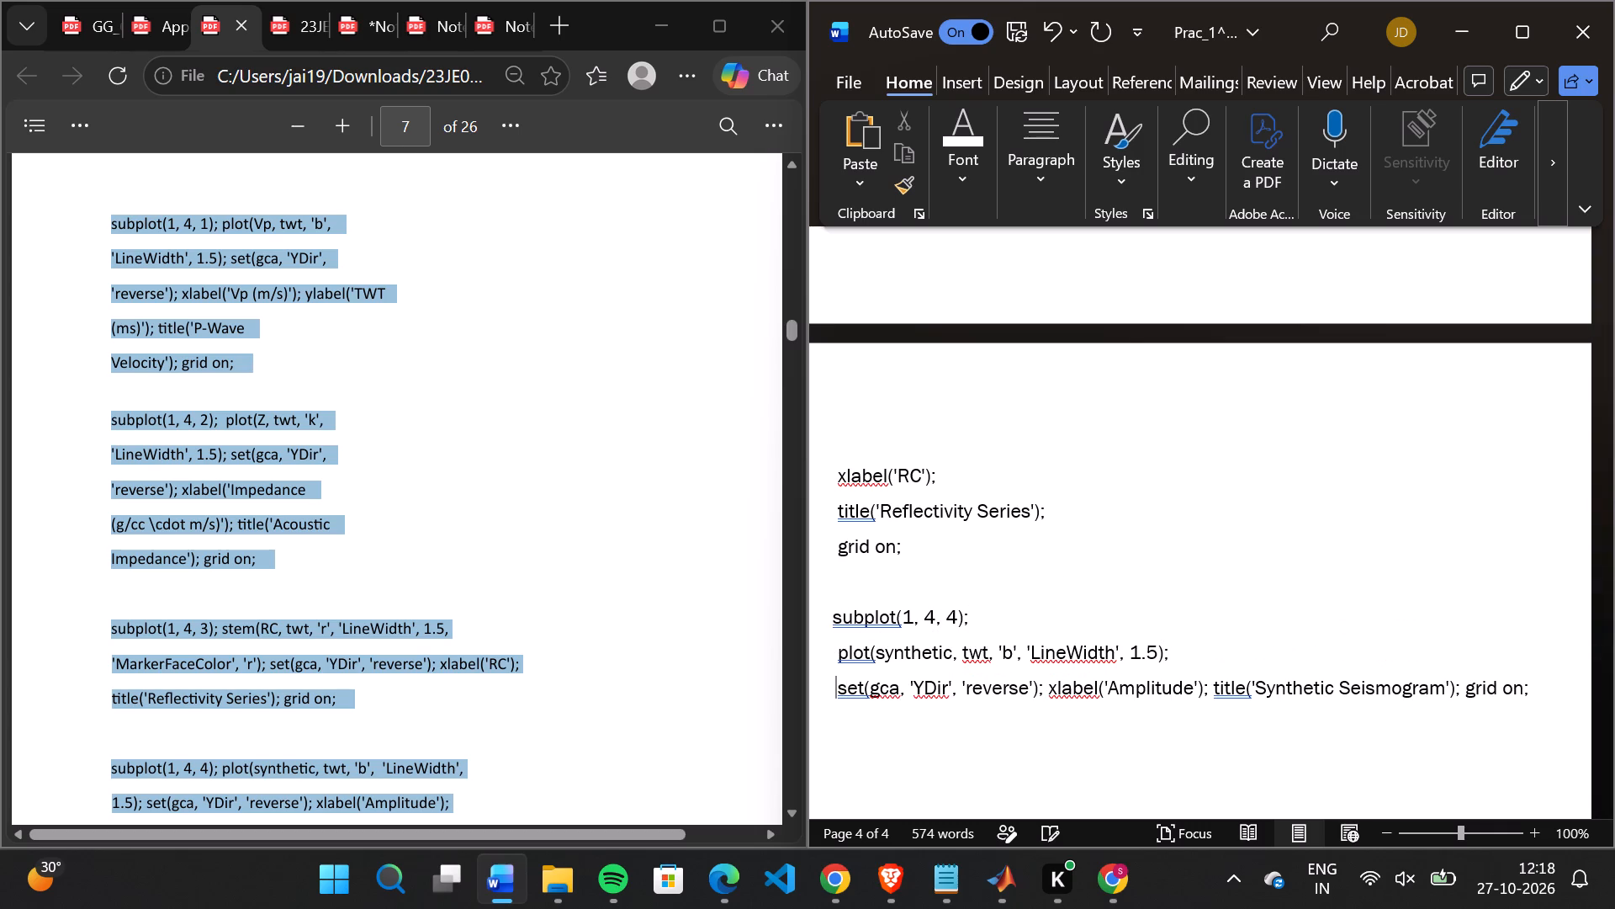
key("Right")
key("Right")
key("Return")
key("Return")
key("Right")
key("BackSpace")
key("BackSpace")
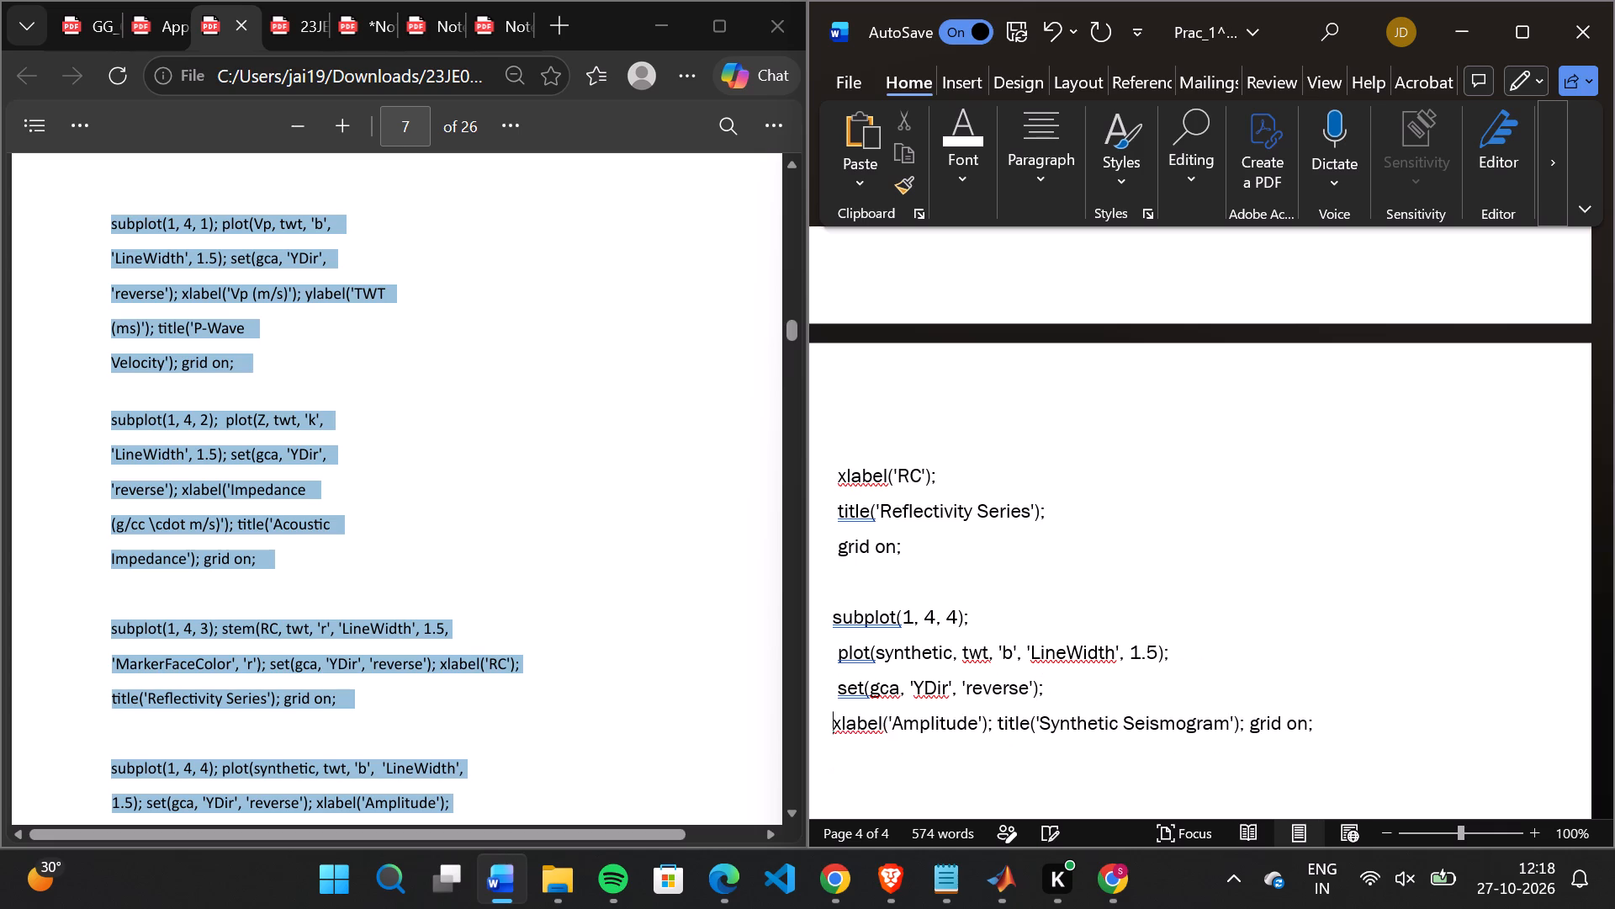
key("BackSpace")
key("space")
key("Return")
key("Right")
key("Left")
key("Left")
key("Right")
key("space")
key("Right")
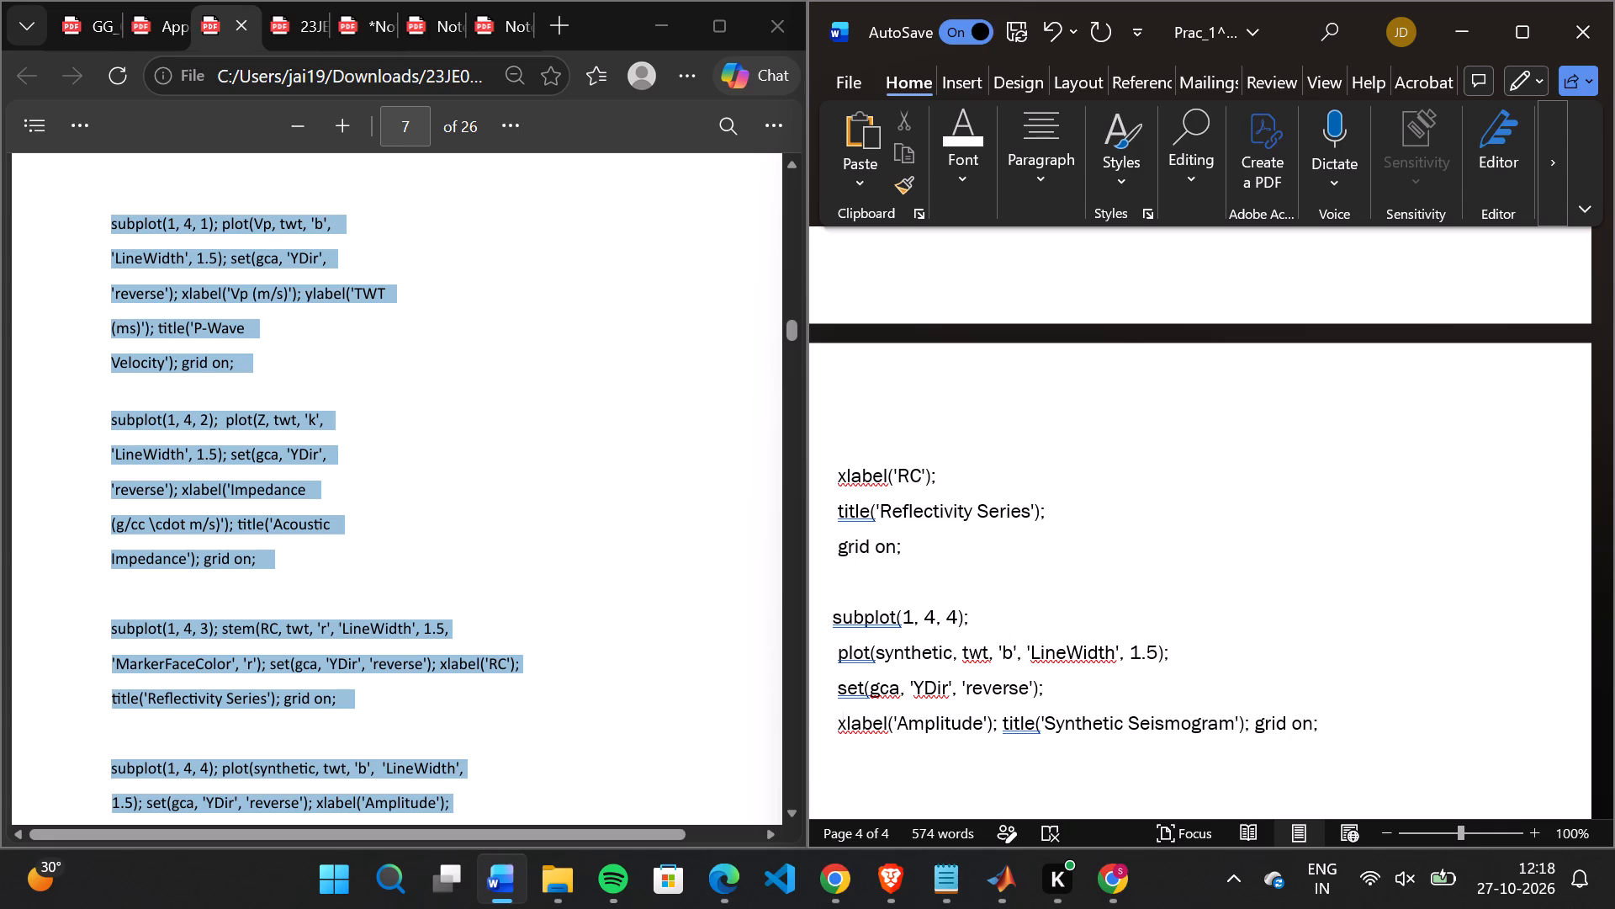
Break the line after xlabel('Amplitude'); so the title('Synthetic Seismogram') command starts a new line.
key("Right")
key("Right")
key("Right")
key("Right")
key("Right")
key("Right")
key("Right")
key("Right")
key("Right")
key("Right")
key("Right")
key("Right")
key("Right")
key("Right")
key("Right")
key("Right")
key("Right")
key("Right")
key("Right")
key("Return")
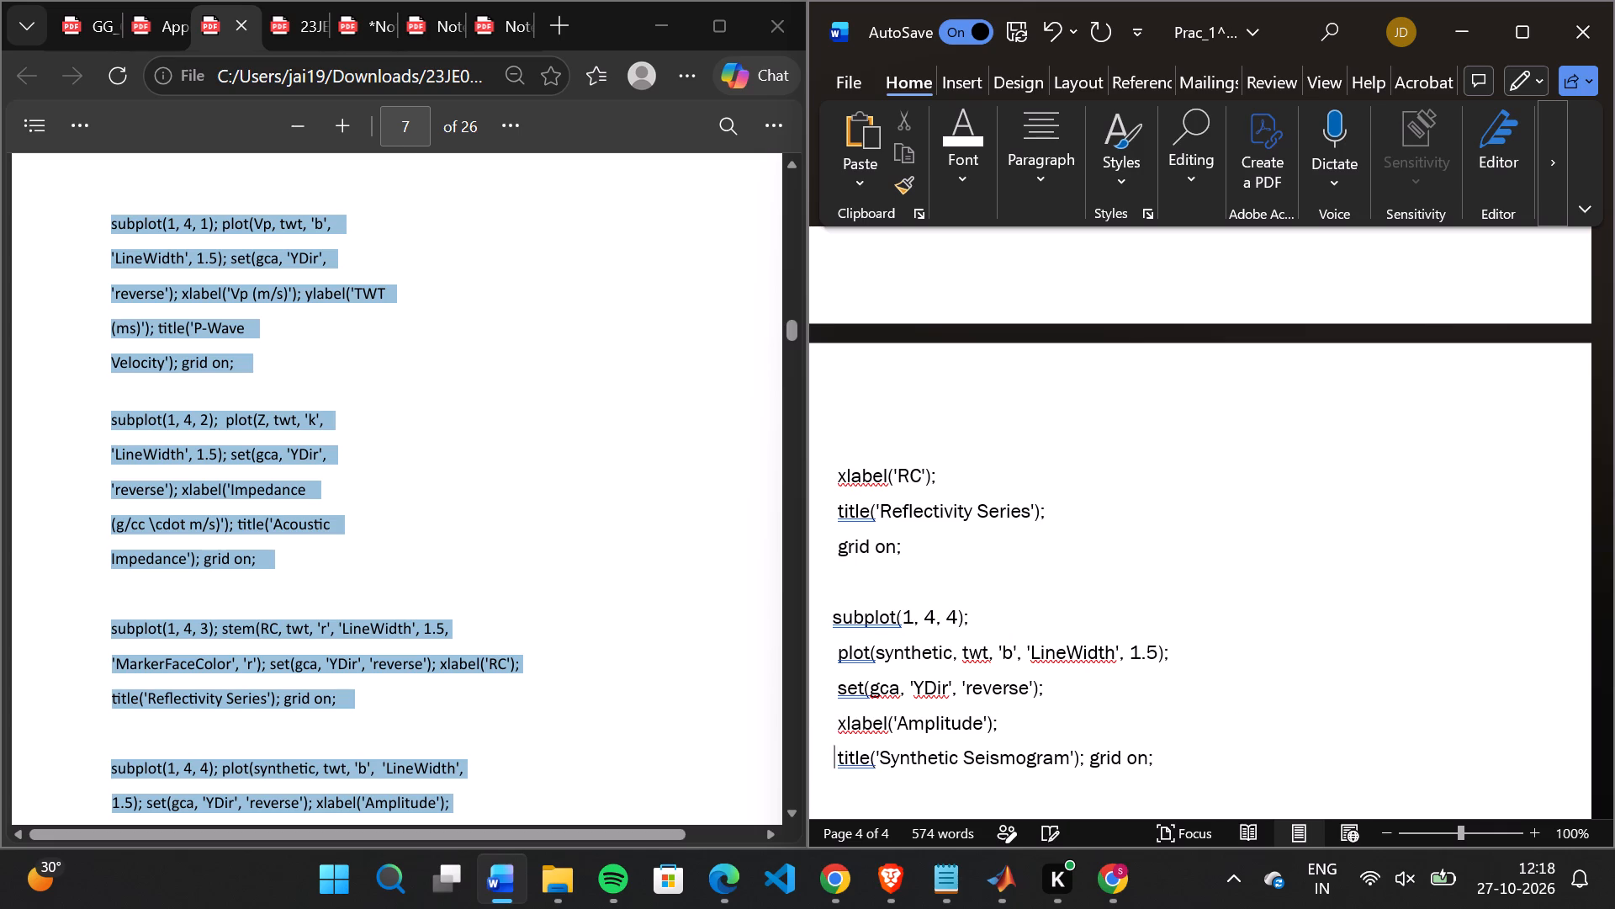
Break the line after title('Synthetic Seismogram'); and start grid on; on a new line with one leading space.
key("Right")
key("Right")
key("Right")
key("Right")
key("Right")
key("Right")
key("Right")
key("Right")
key("Right")
key("Right")
key("Right")
key("Right")
key("Right")
key("Right")
key("Right")
key("Right")
key("Right")
key("Right")
key("Right")
key("Right")
key("Left")
key("Return")
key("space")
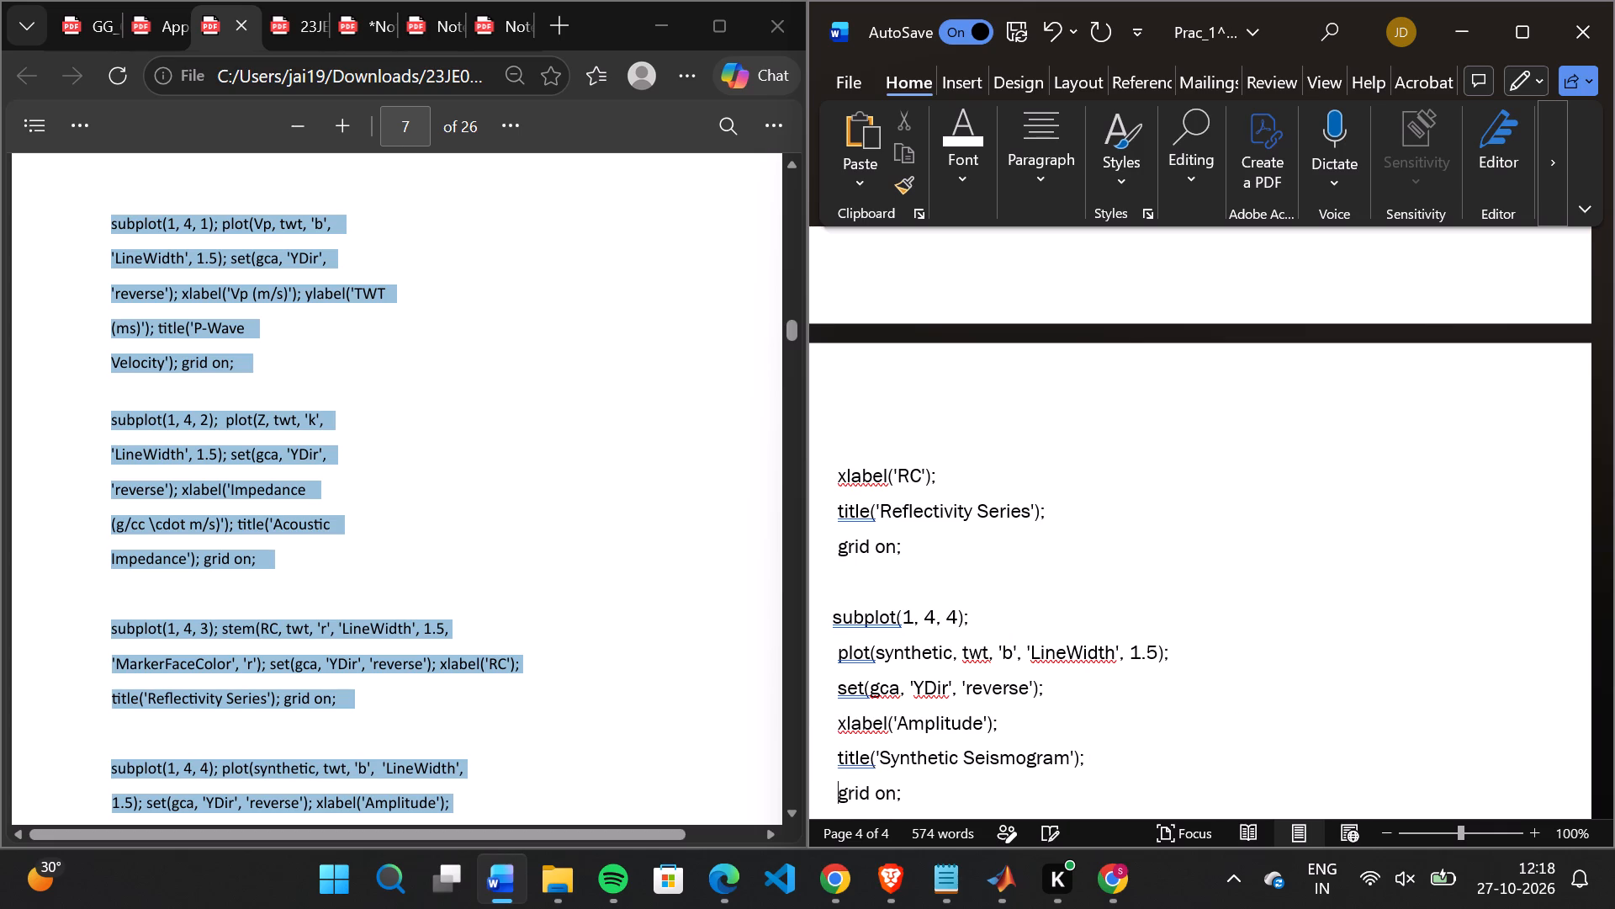
Capture a screenshot of the four-panel plot figure on page 8 of the report PDF, cropped closely around the plots.
scroll(1088, 508, "down", 4)
scroll(1030, 581, "up", 1)
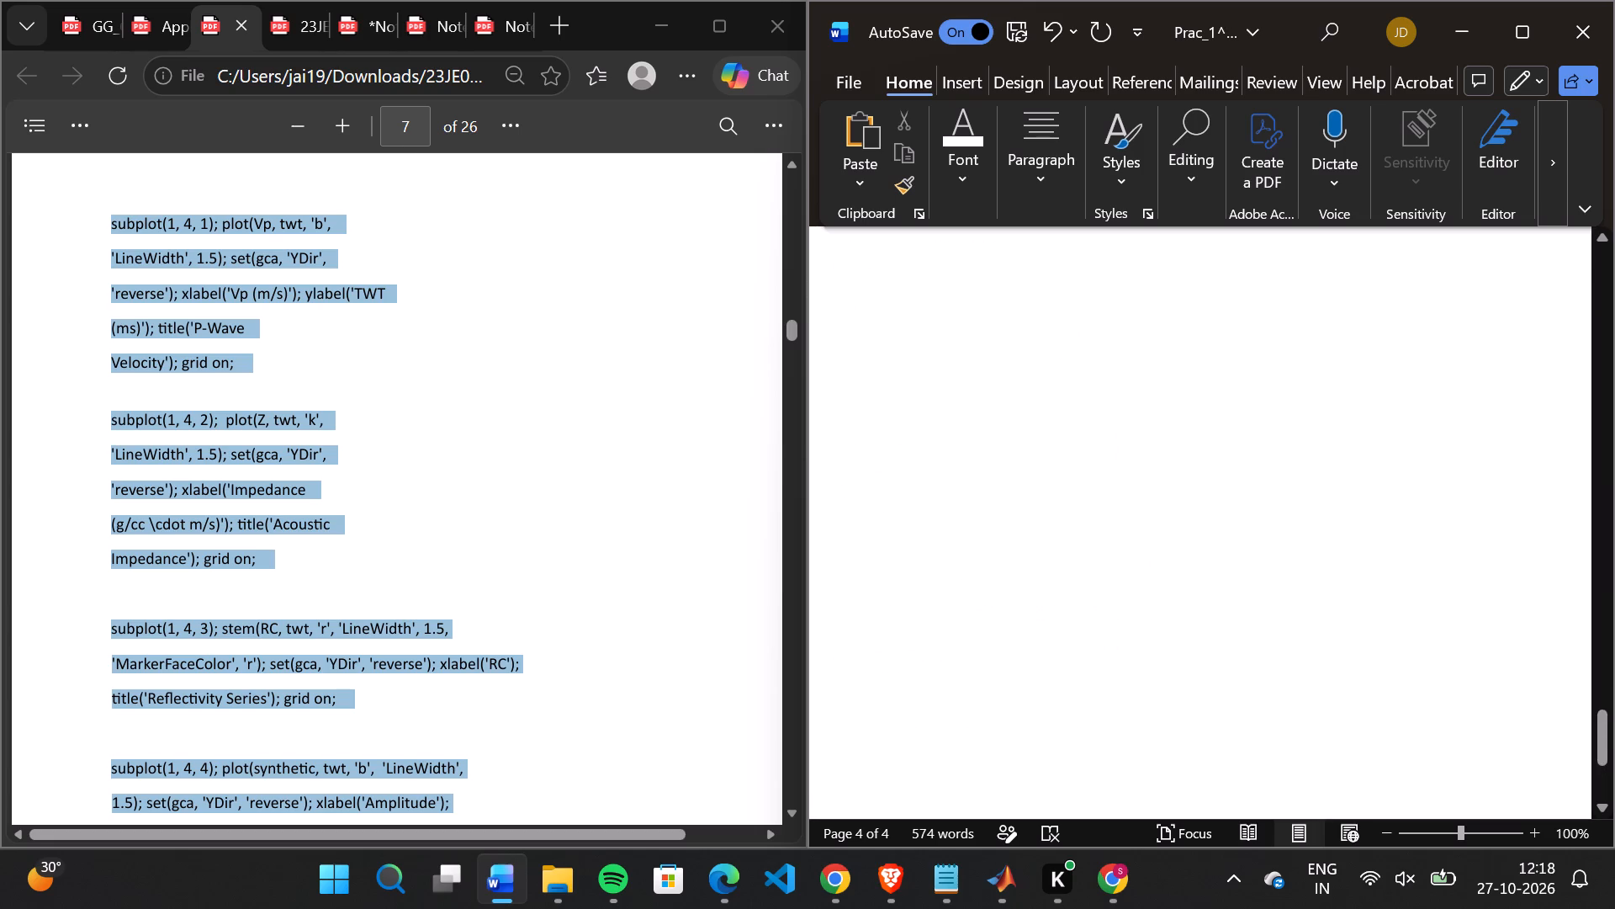
scroll(1030, 581, "up", 1)
scroll(618, 570, "down", 3)
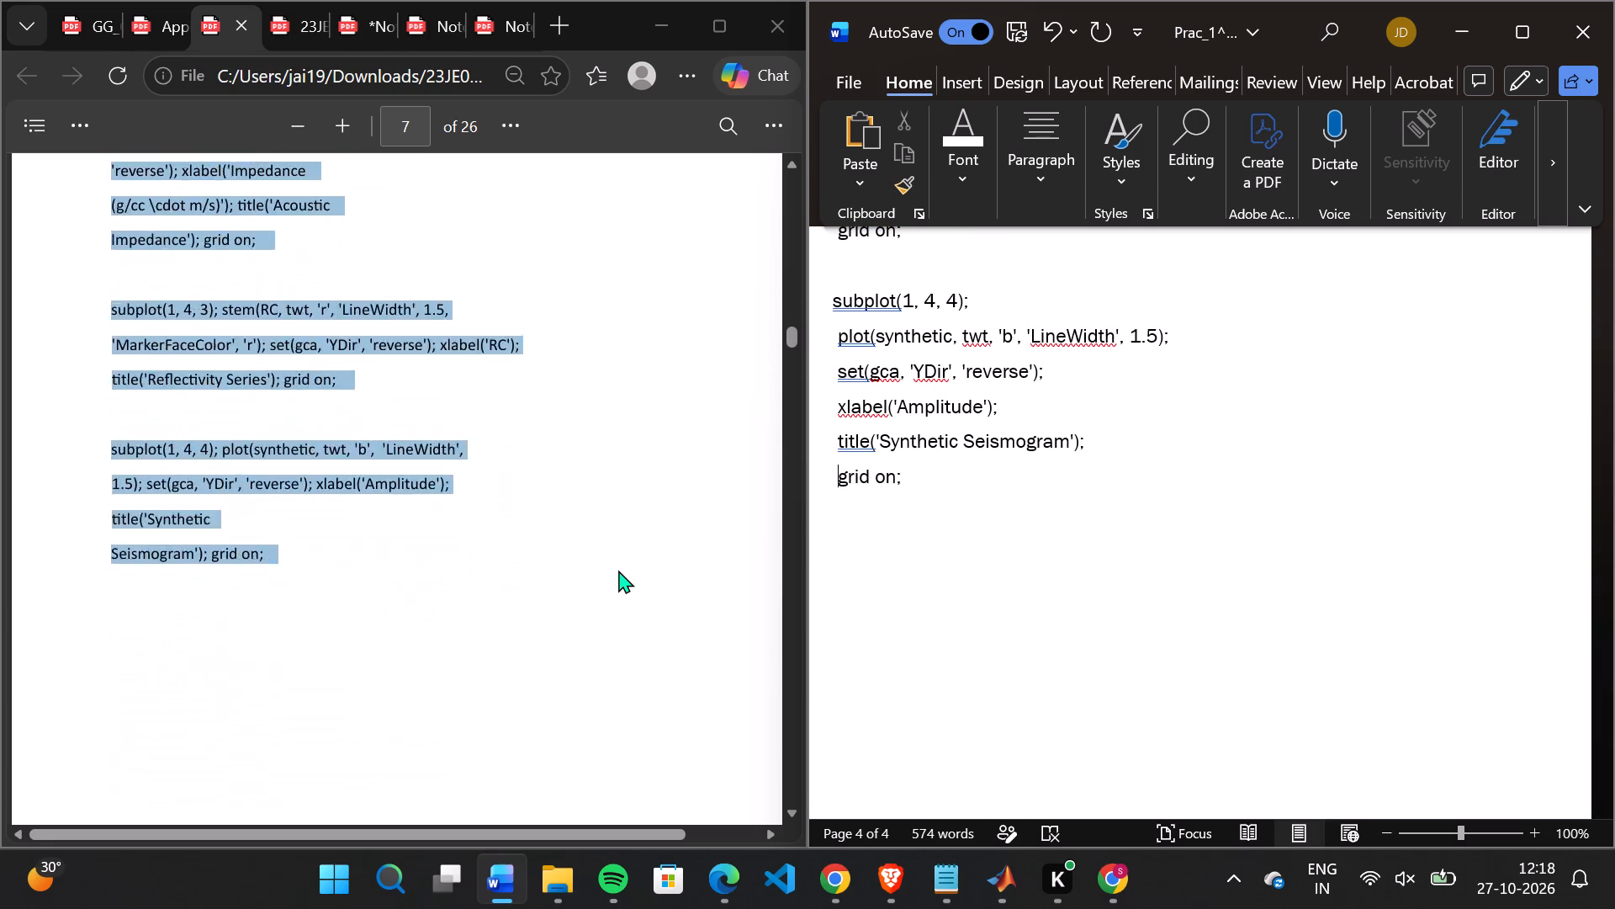
scroll(618, 570, "down", 4)
left_click(0, 360)
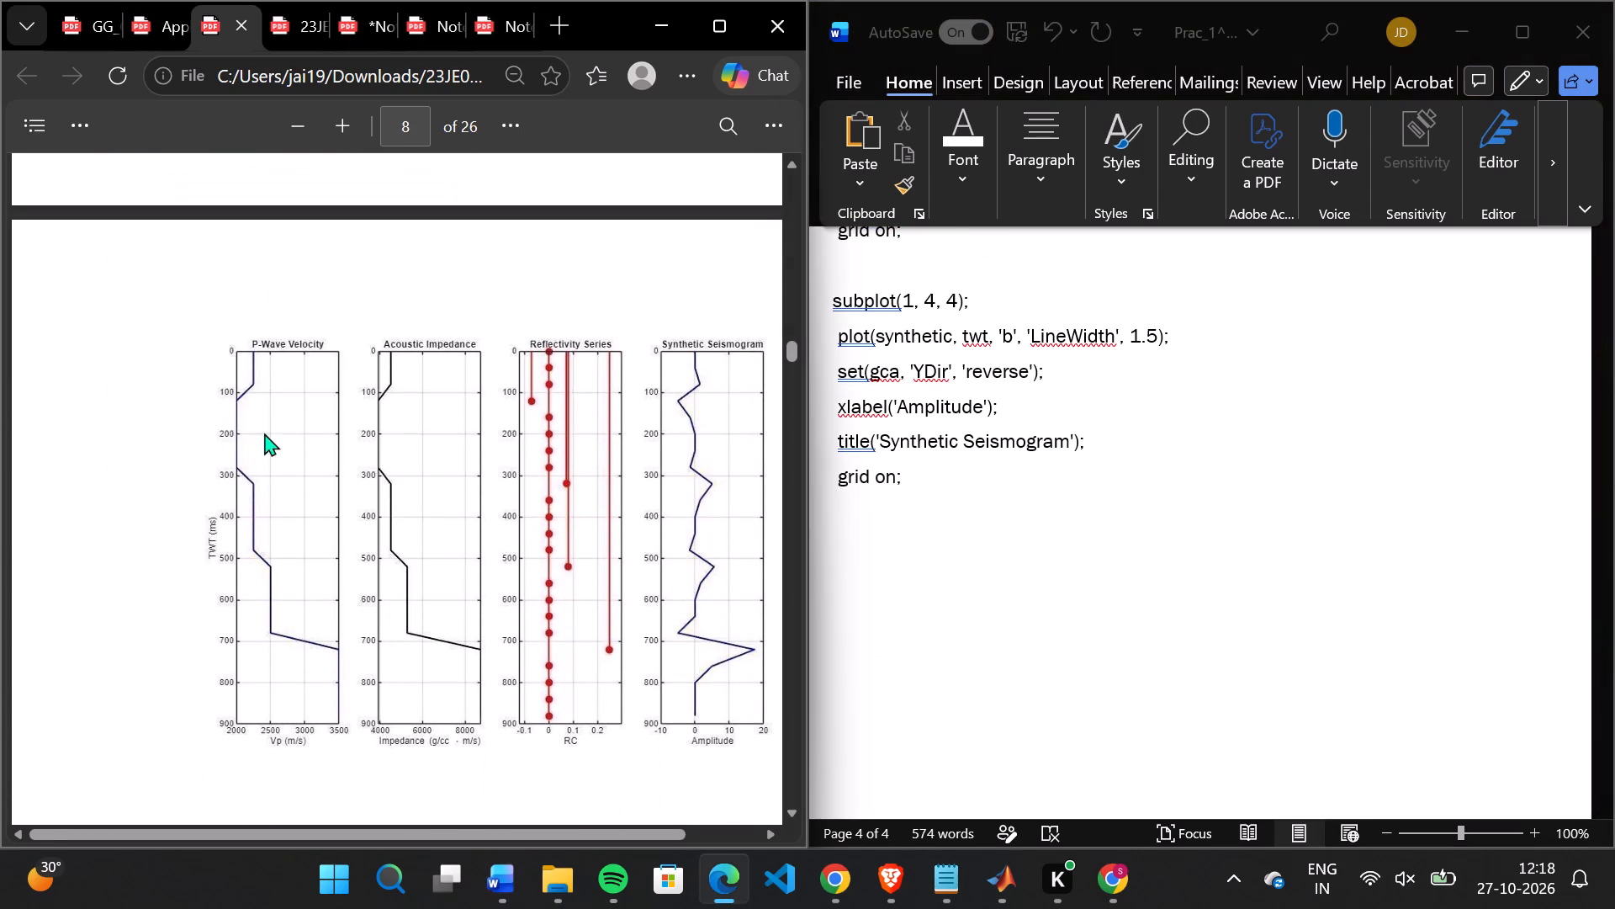
scroll(456, 459, "left", 1)
scroll(456, 459, "down", 1)
scroll(456, 459, "left", 1)
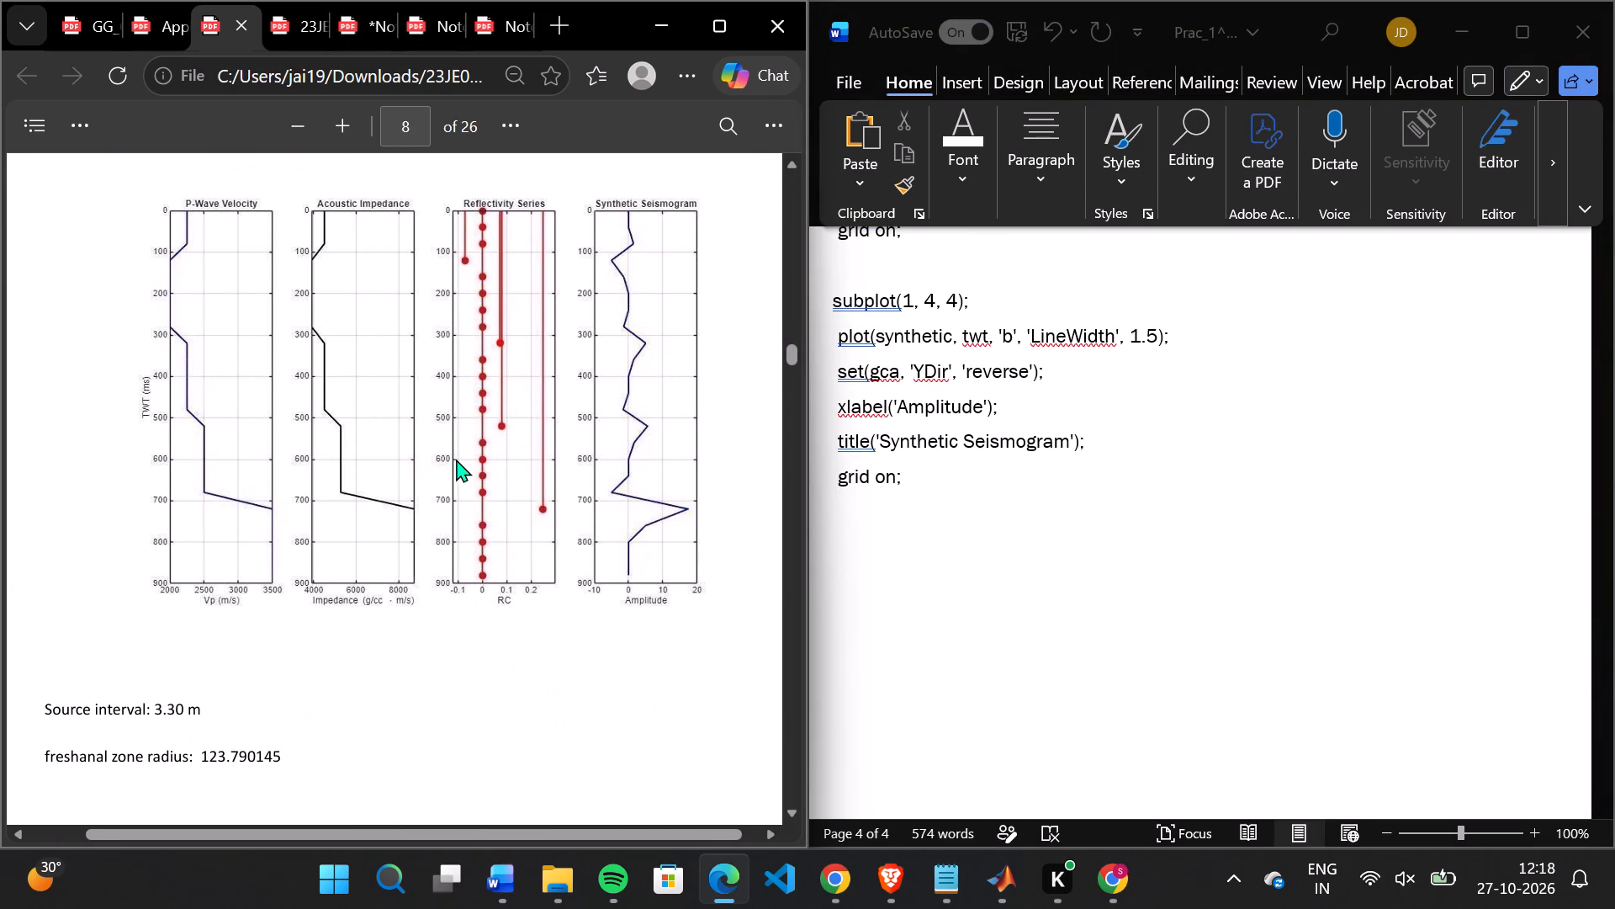
key("Print")
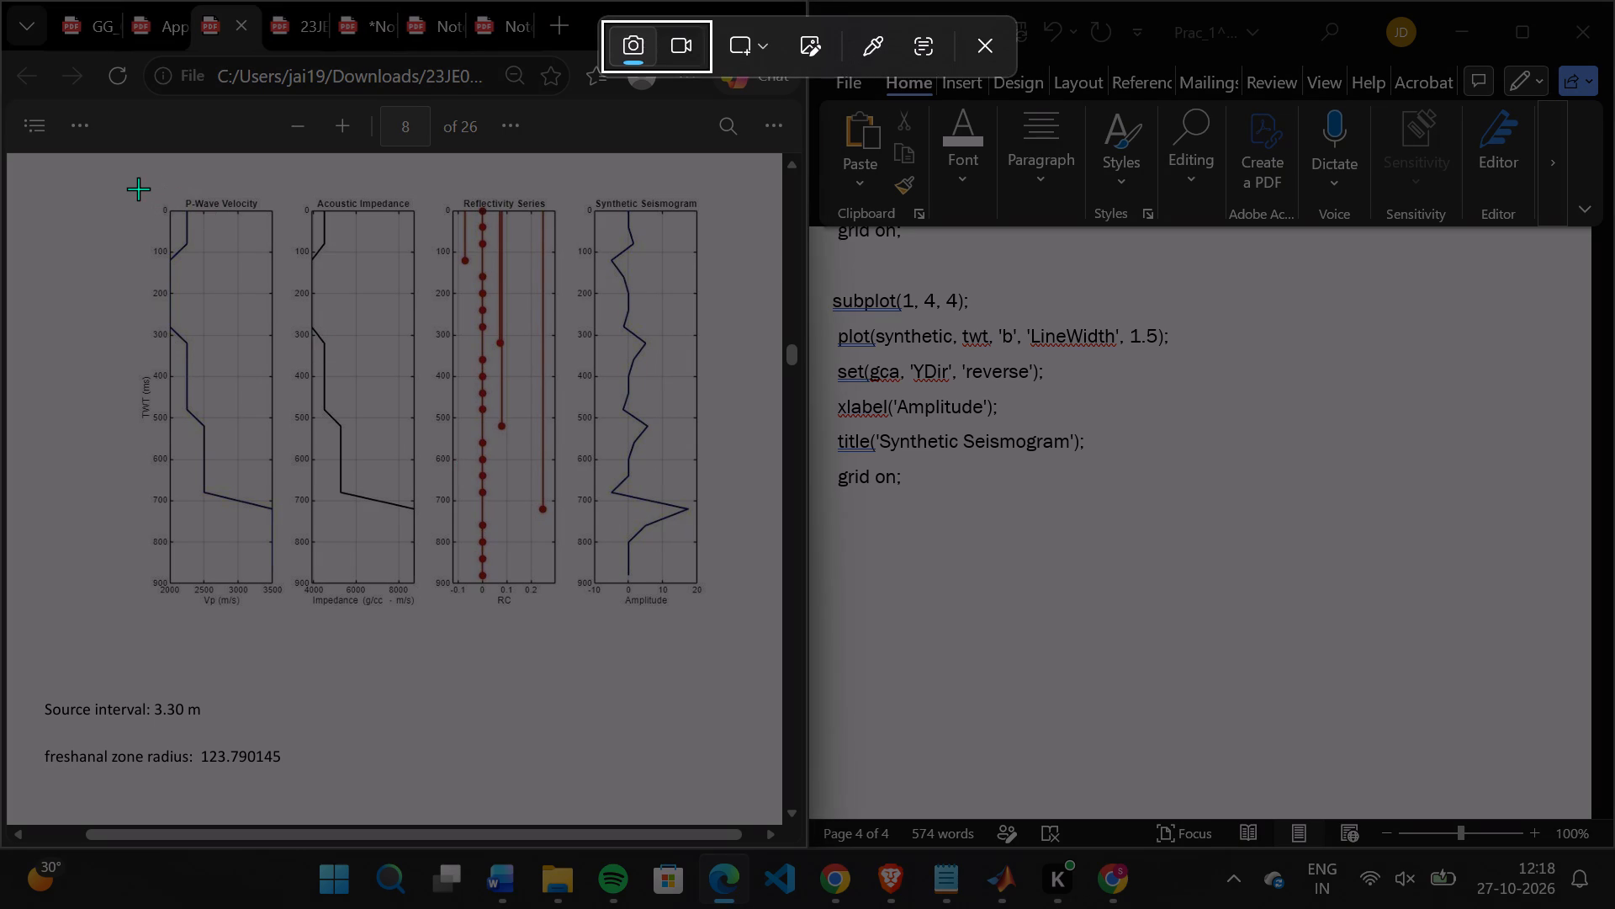
left_click_drag(139, 189, 748, 629)
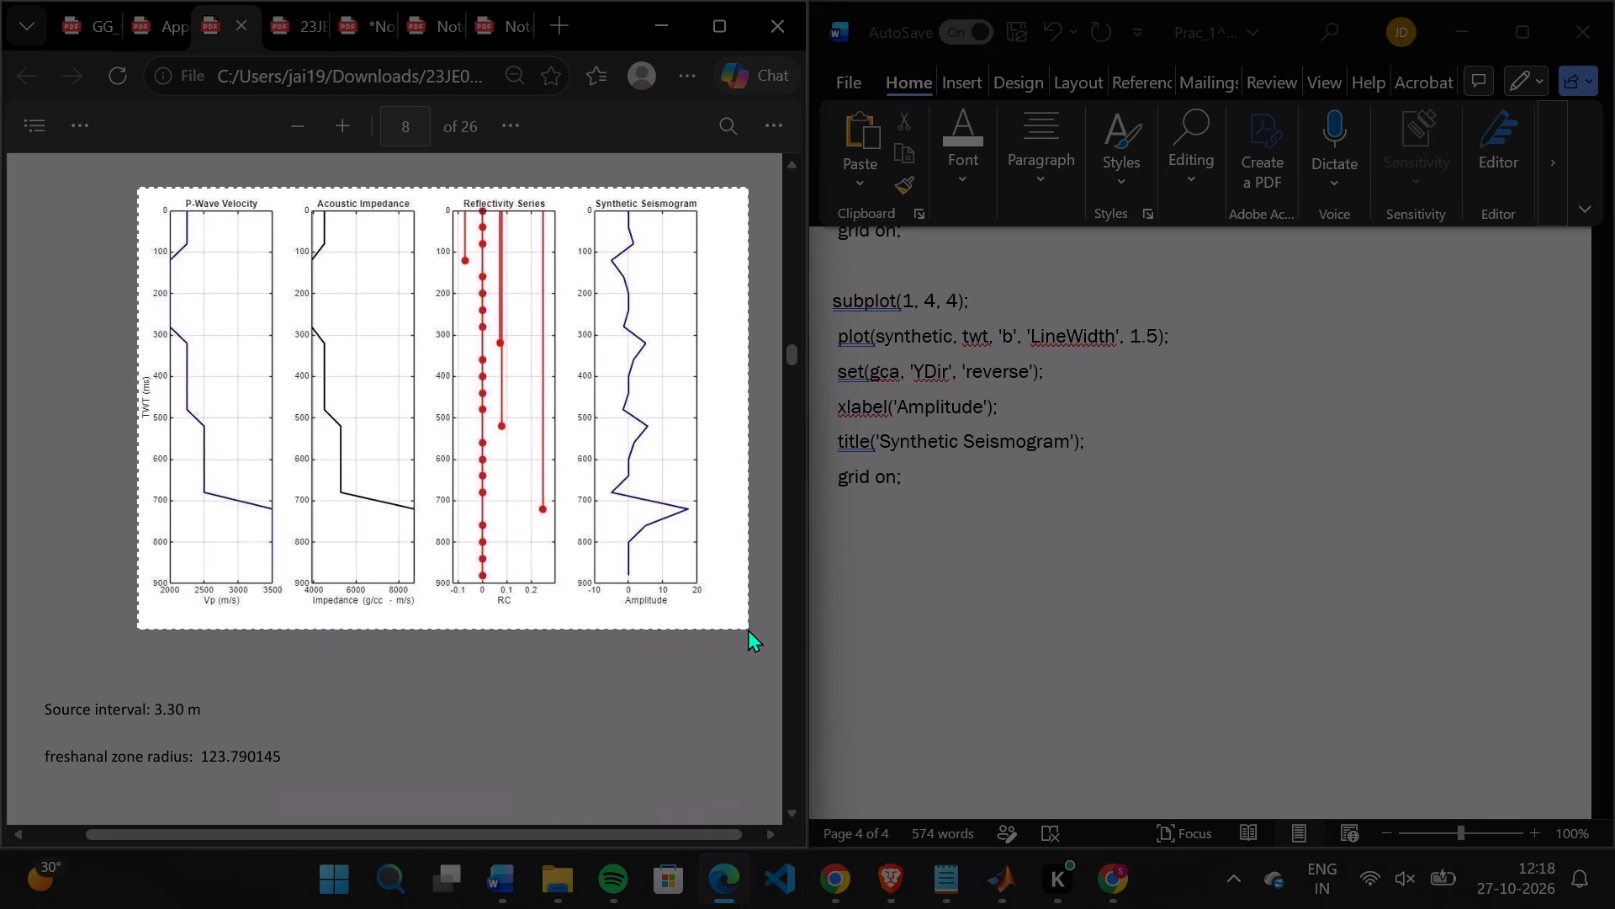
left_click_drag(748, 629, 716, 617)
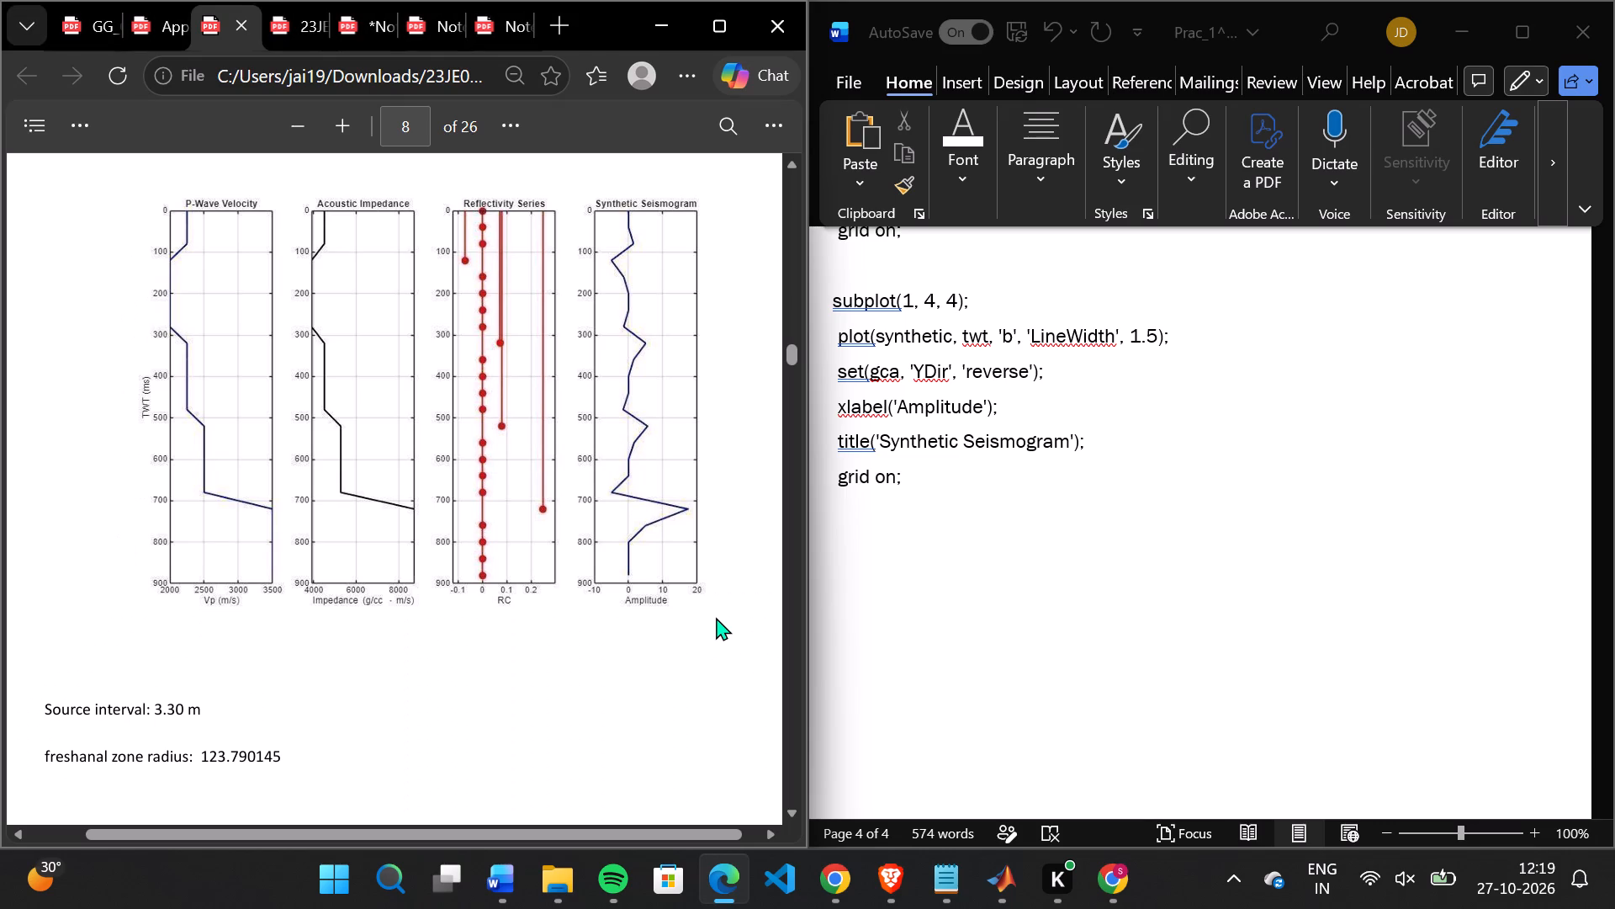
Paste the captured four-panel figure into the Word document on a new line below the fourth subplot's grid on; line.
left_click(906, 543)
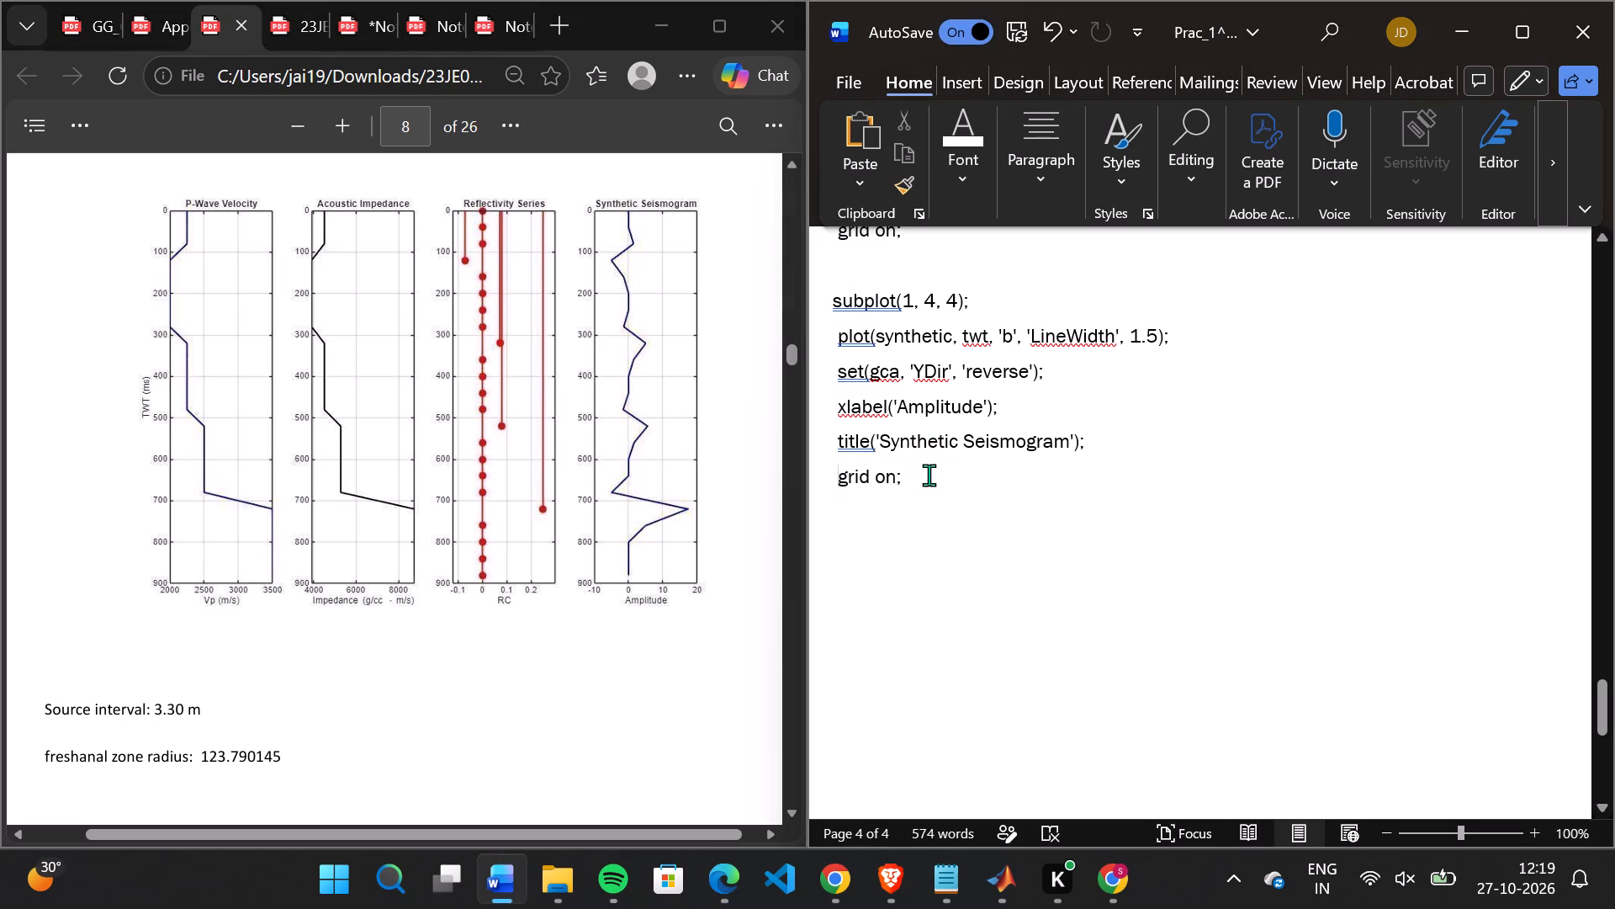
left_click(925, 483)
key("Return")
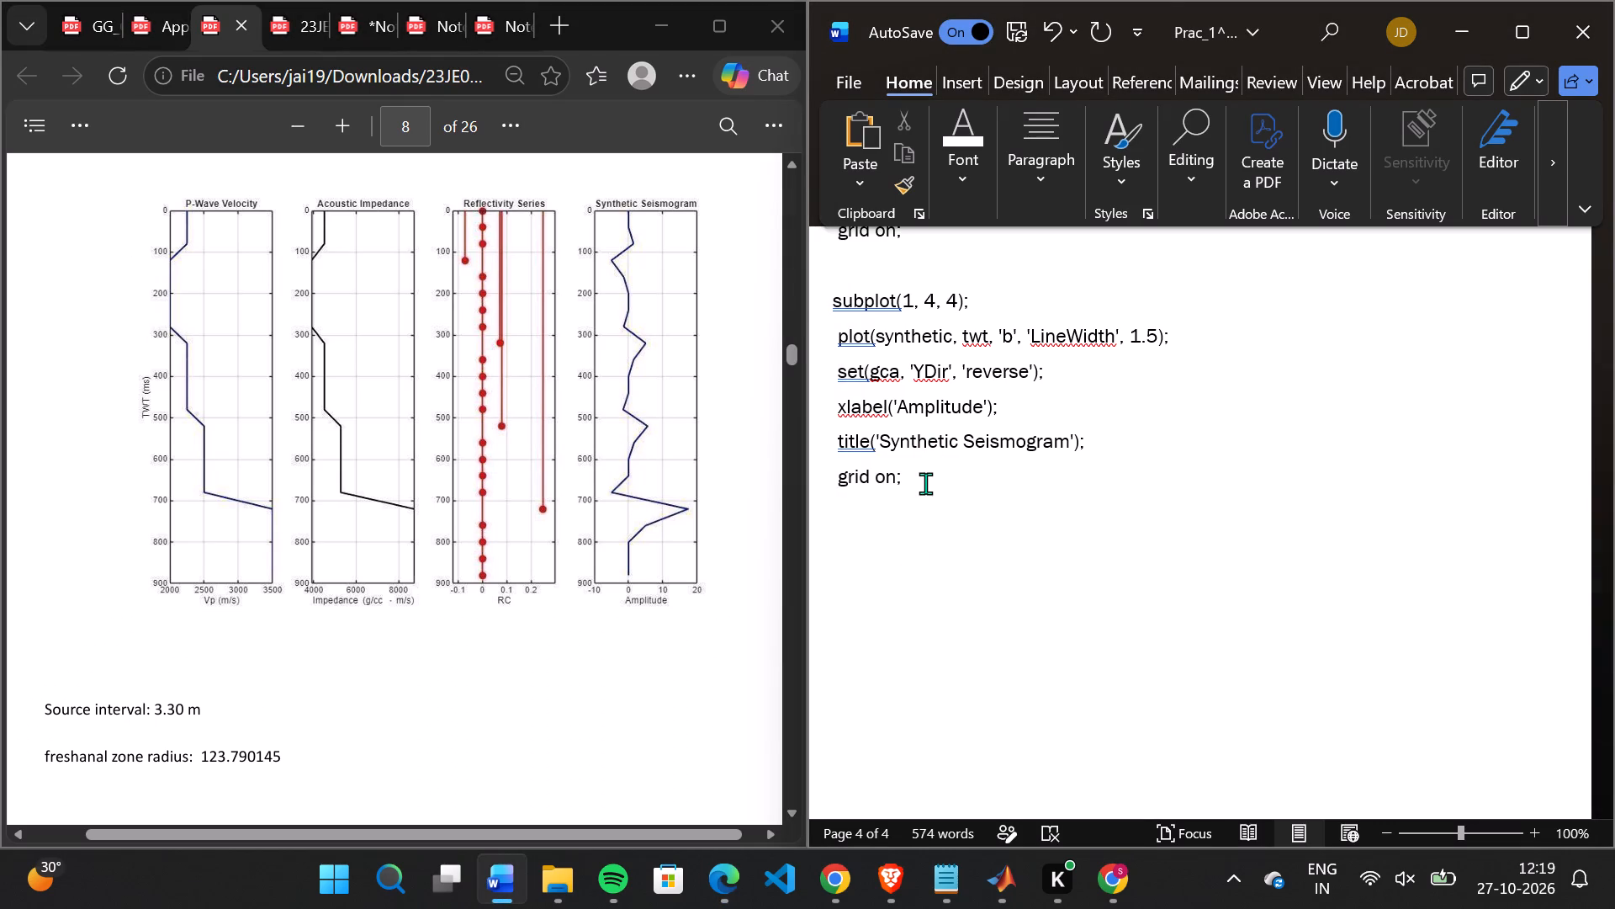
key("ctrl+v")
scroll(1173, 502, "down", 1)
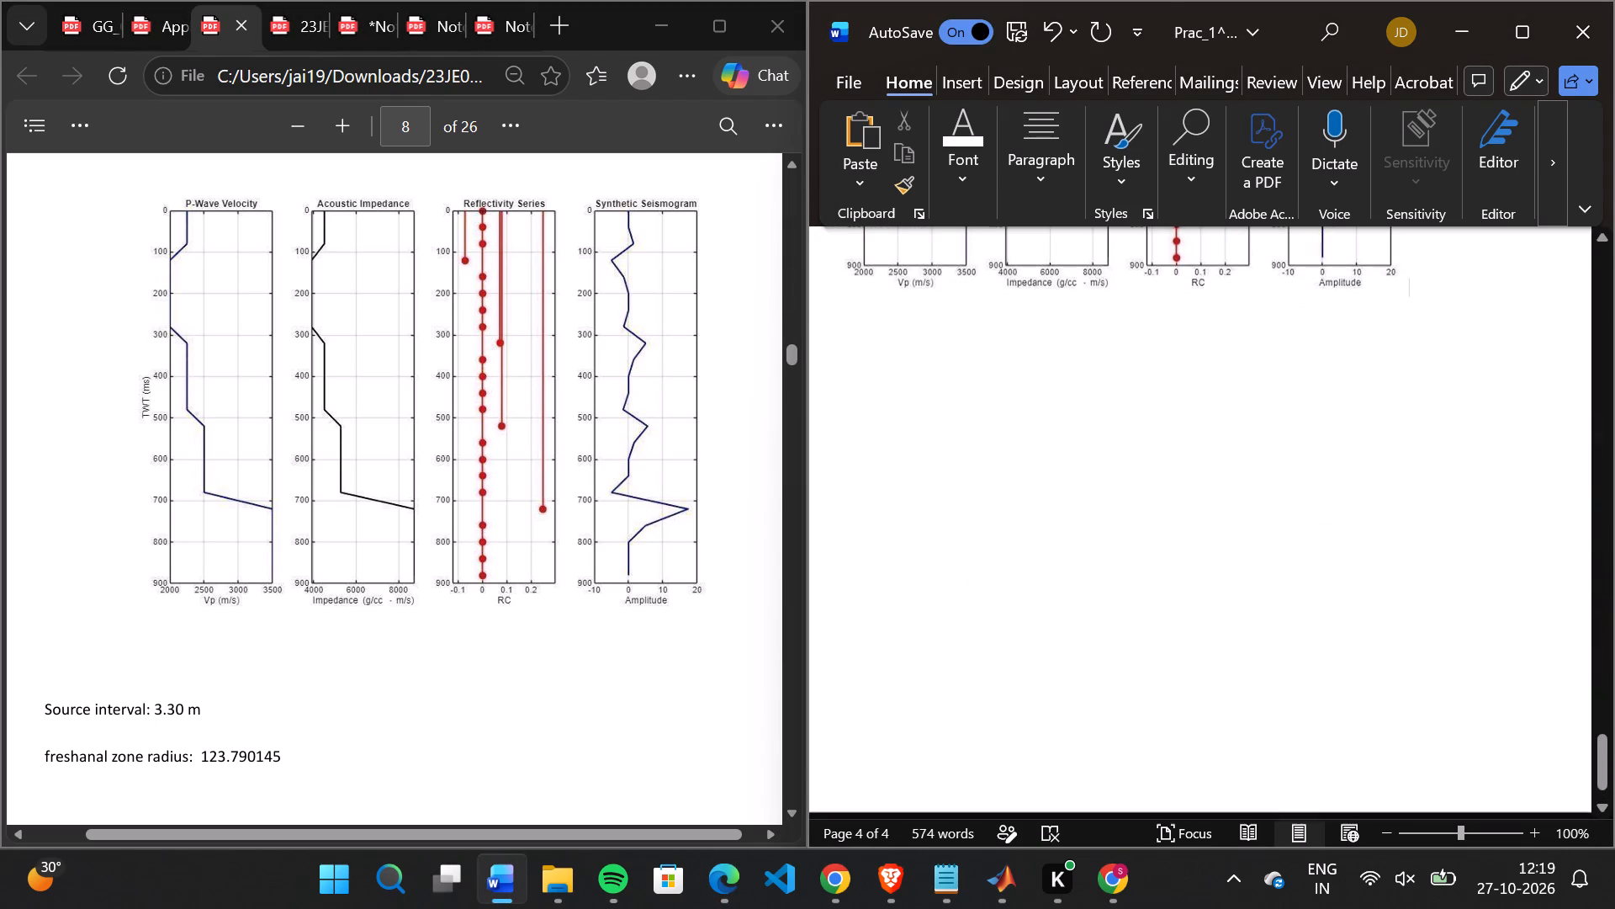
scroll(1173, 502, "down", 1)
Add the line "Source interval: 3.30m" below the pasted figure.
key("Return")
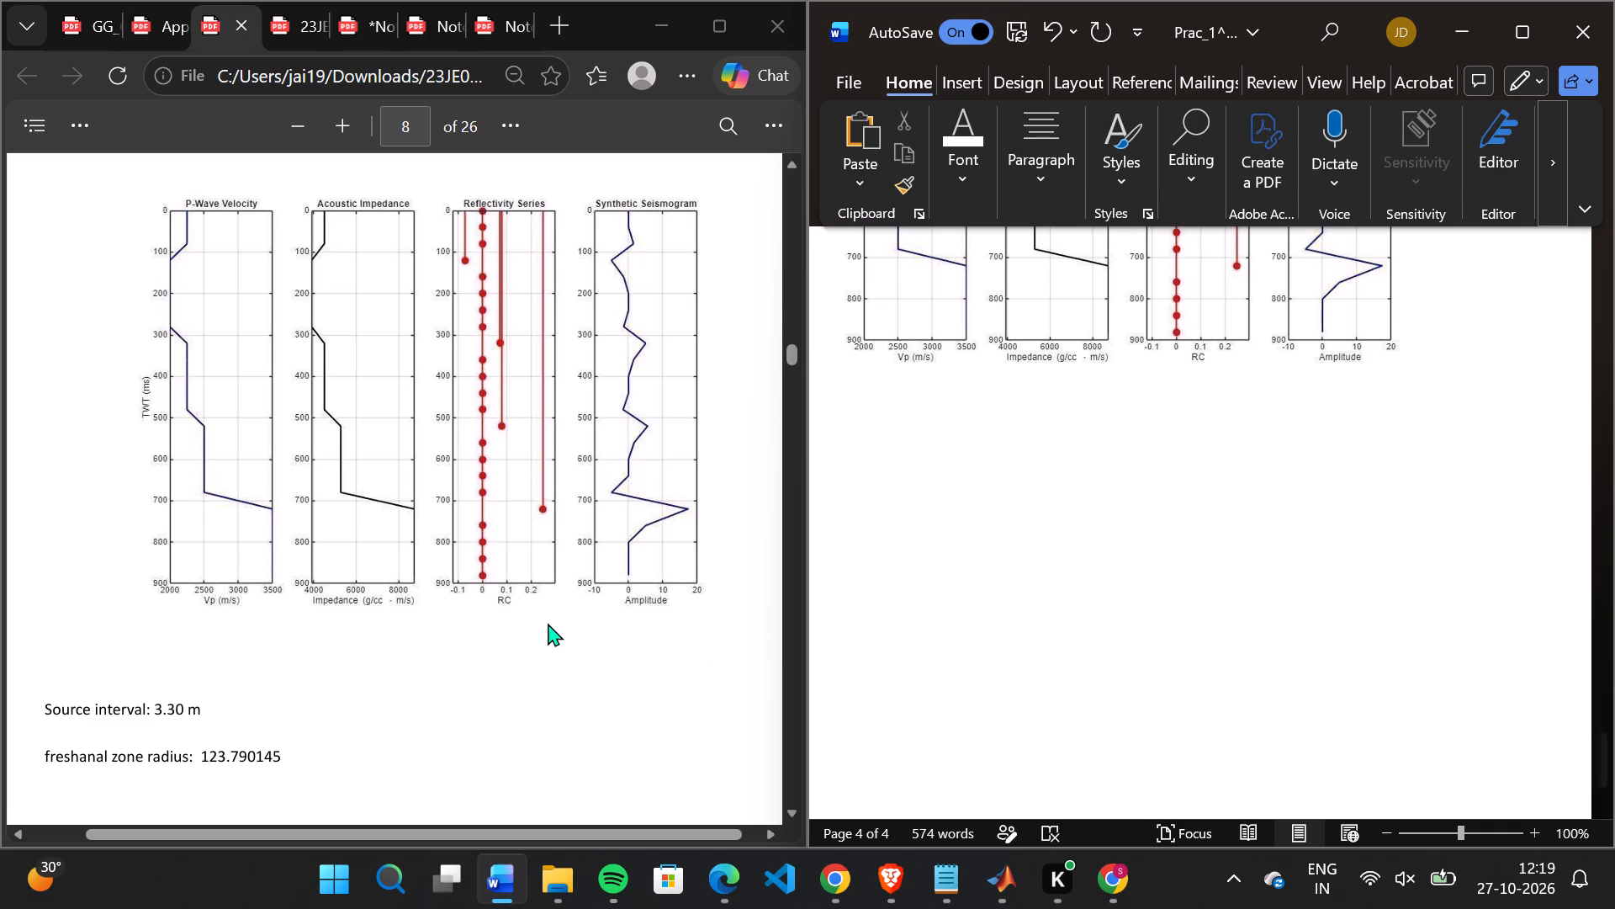
scroll(548, 623, "down", 4)
scroll(548, 623, "up", 1)
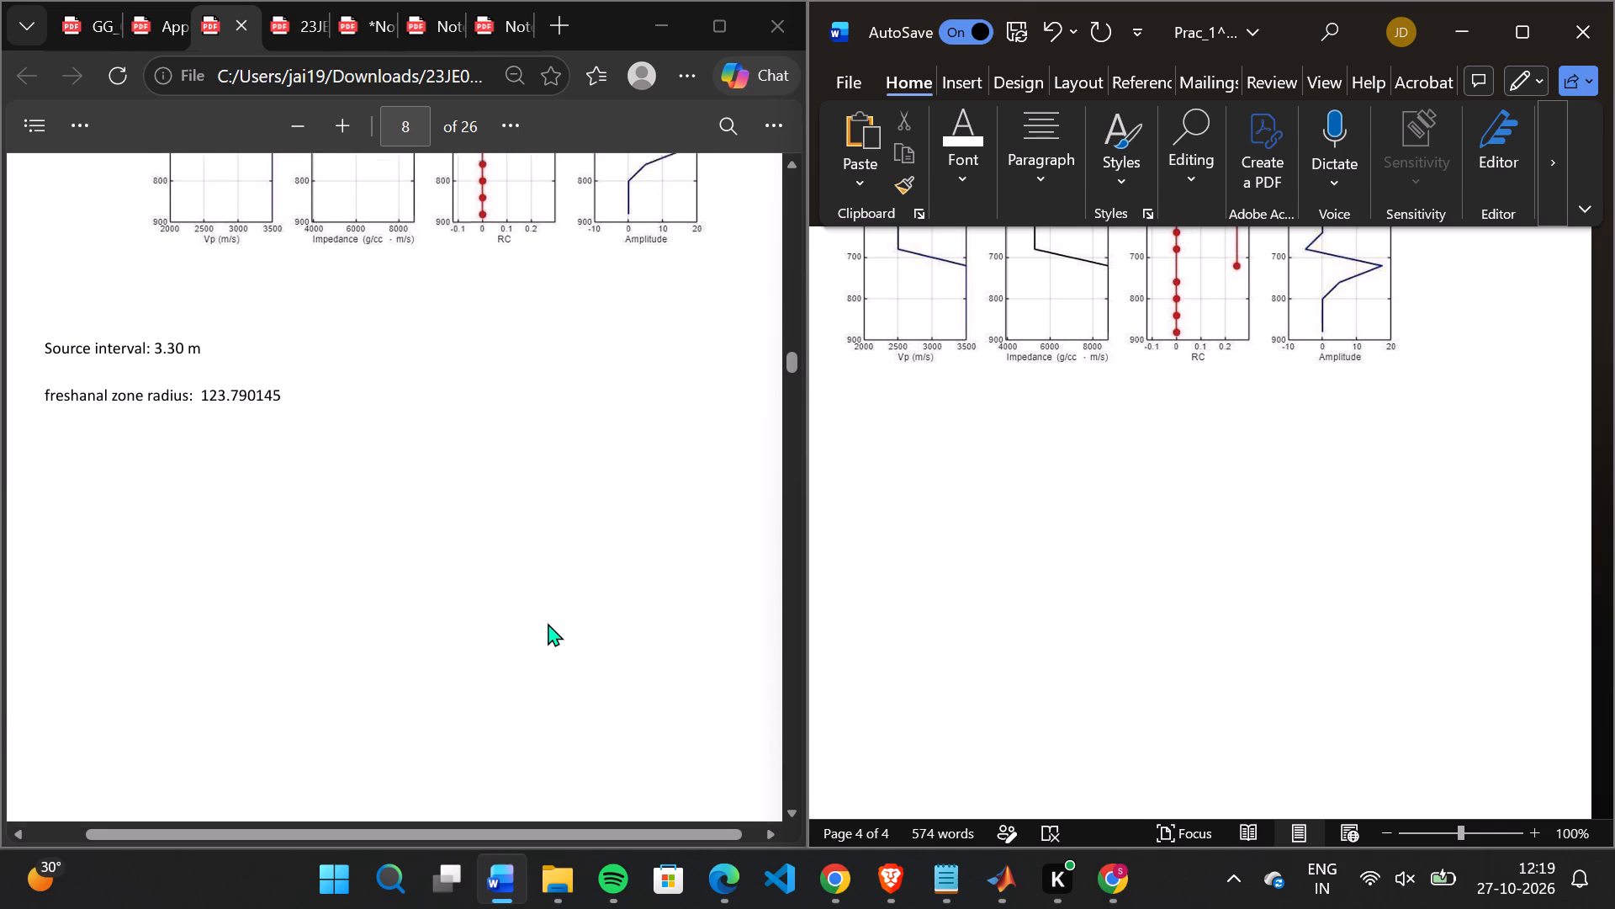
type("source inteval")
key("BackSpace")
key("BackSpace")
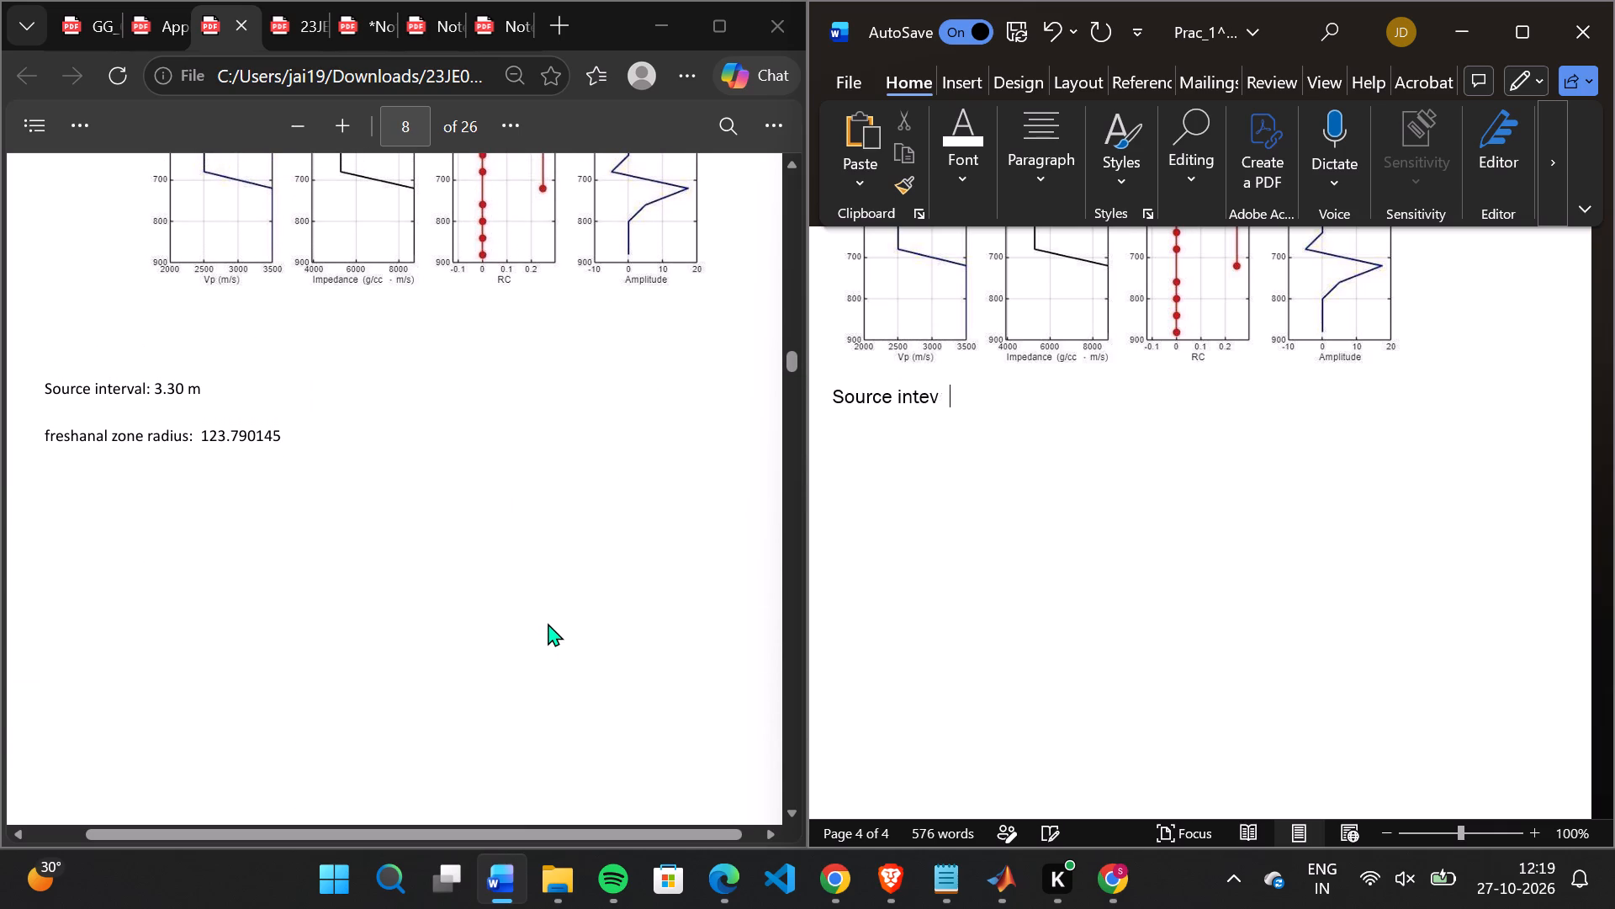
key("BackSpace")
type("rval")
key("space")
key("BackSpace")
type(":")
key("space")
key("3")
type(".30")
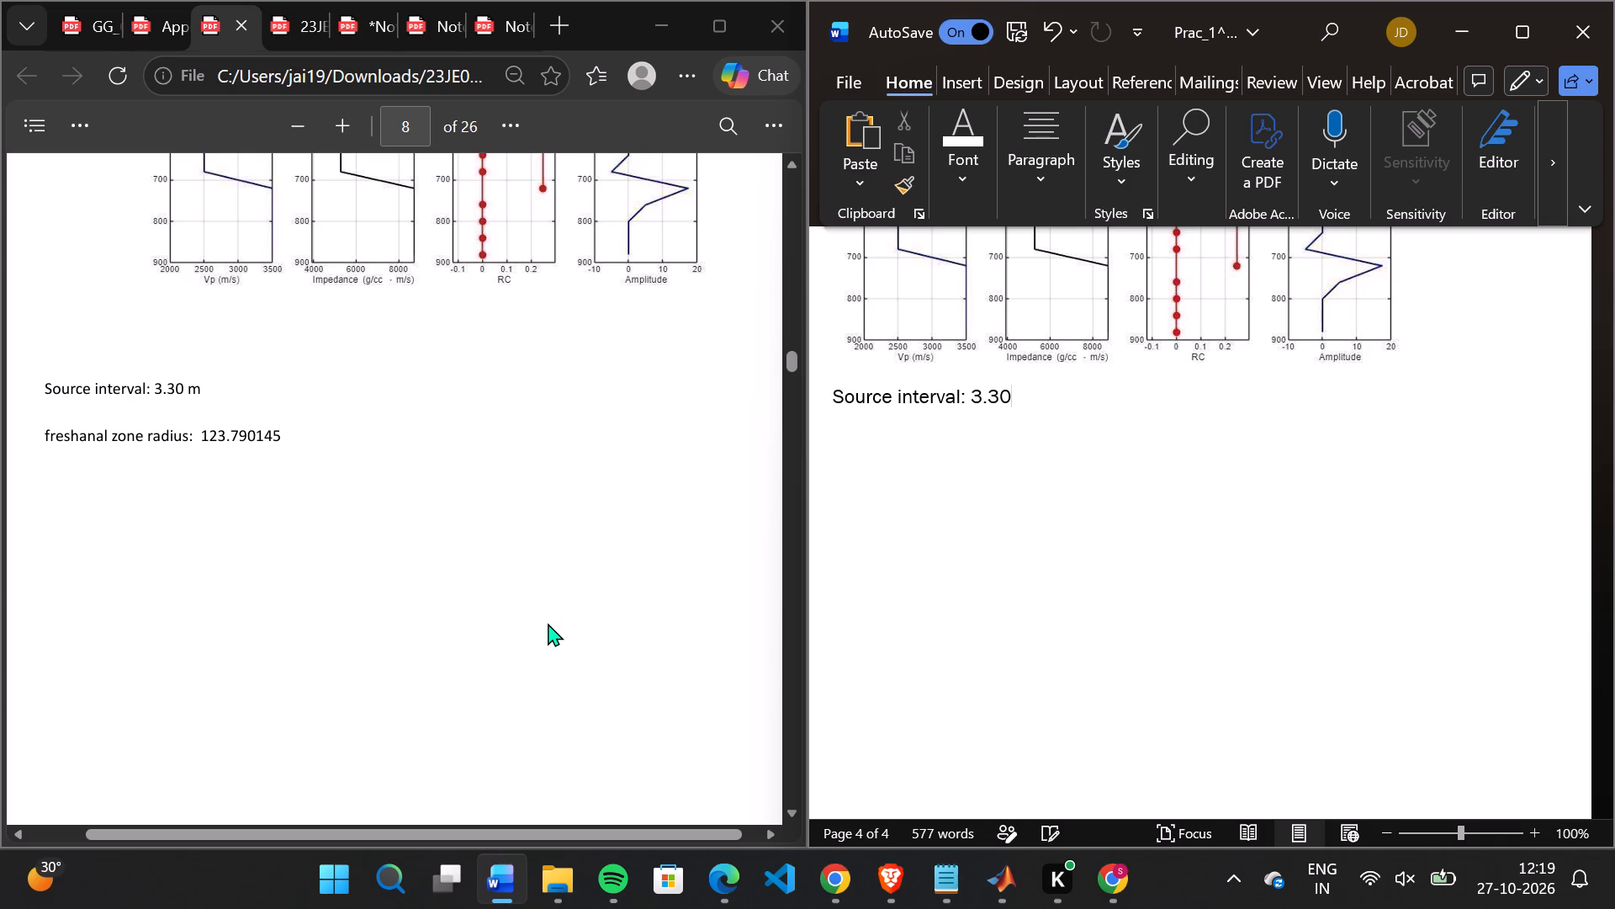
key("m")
Add the line "Fresnal zone radius: 123.790145" directly below the source interval line in the Word document.
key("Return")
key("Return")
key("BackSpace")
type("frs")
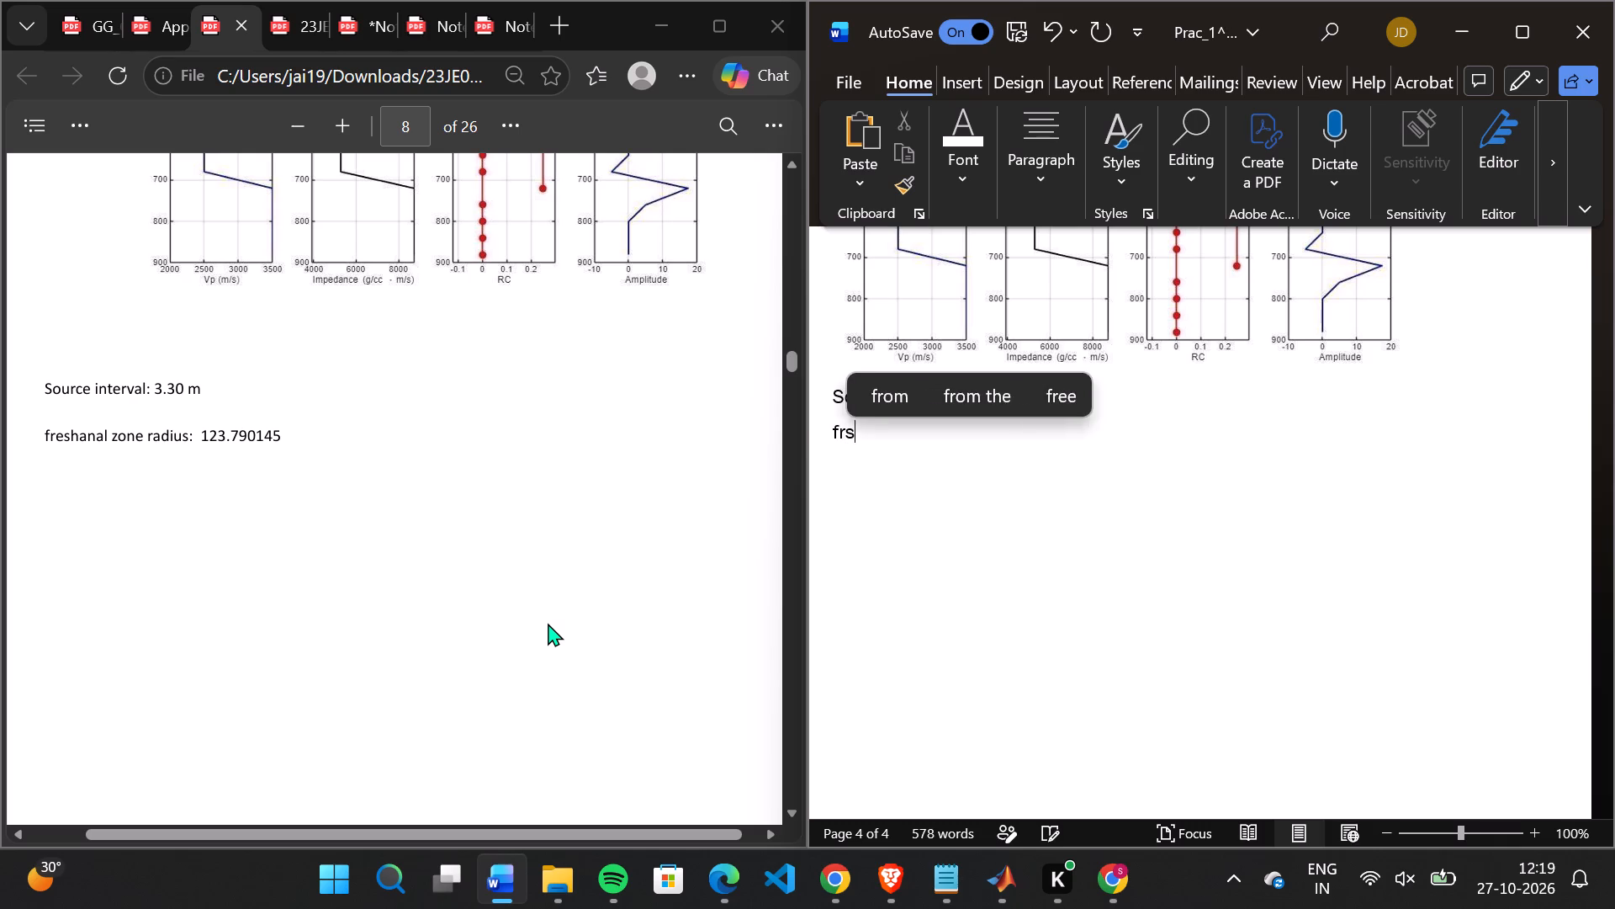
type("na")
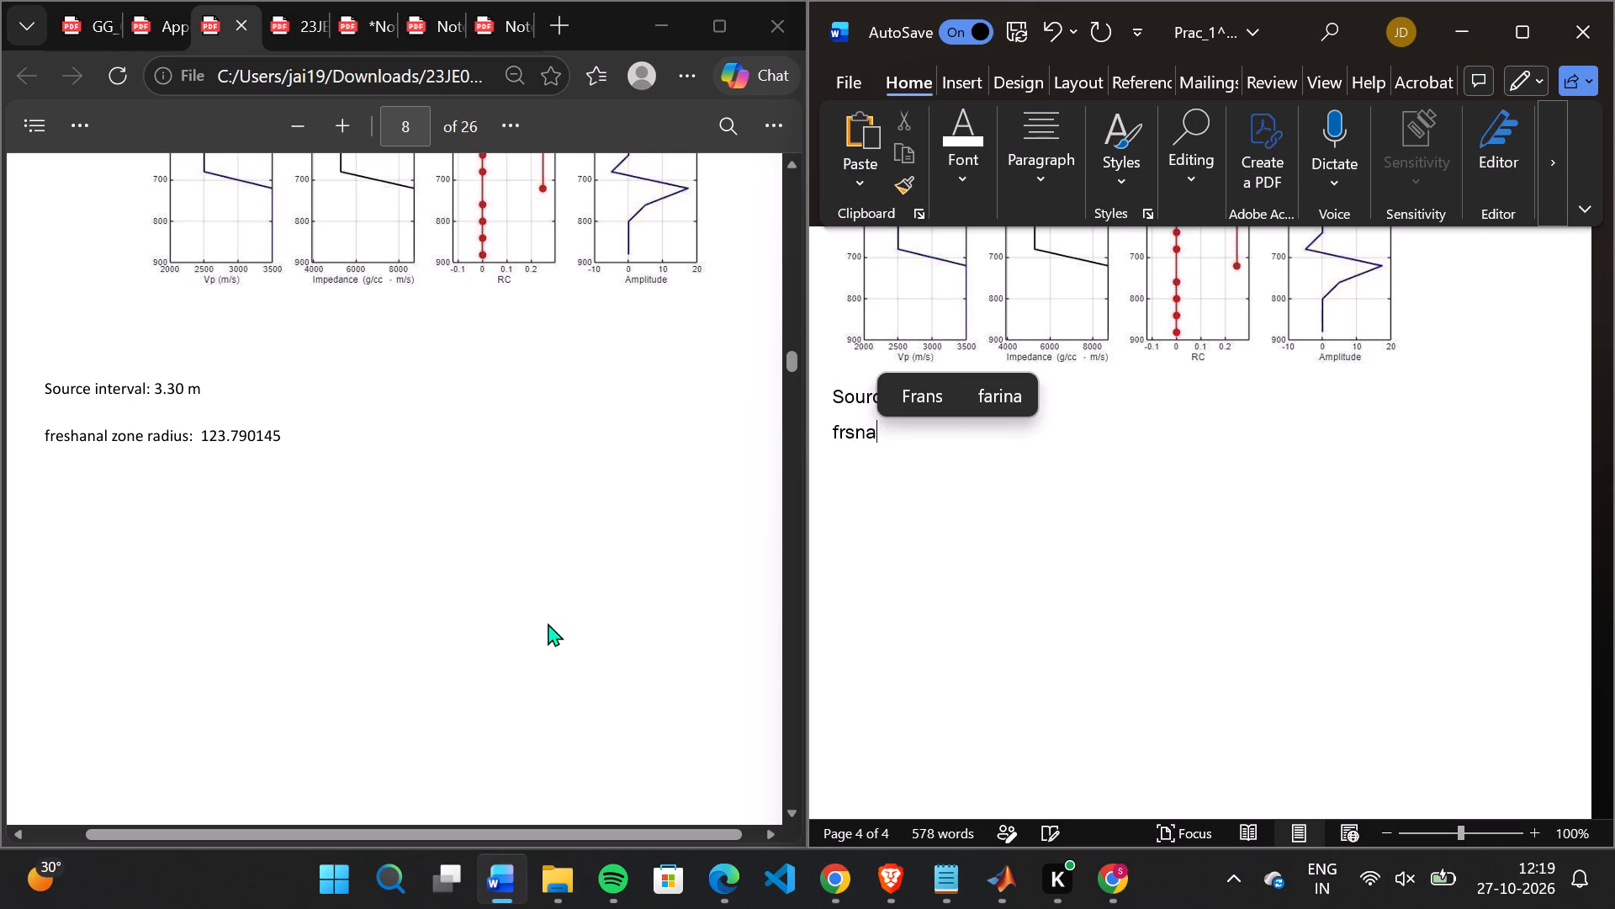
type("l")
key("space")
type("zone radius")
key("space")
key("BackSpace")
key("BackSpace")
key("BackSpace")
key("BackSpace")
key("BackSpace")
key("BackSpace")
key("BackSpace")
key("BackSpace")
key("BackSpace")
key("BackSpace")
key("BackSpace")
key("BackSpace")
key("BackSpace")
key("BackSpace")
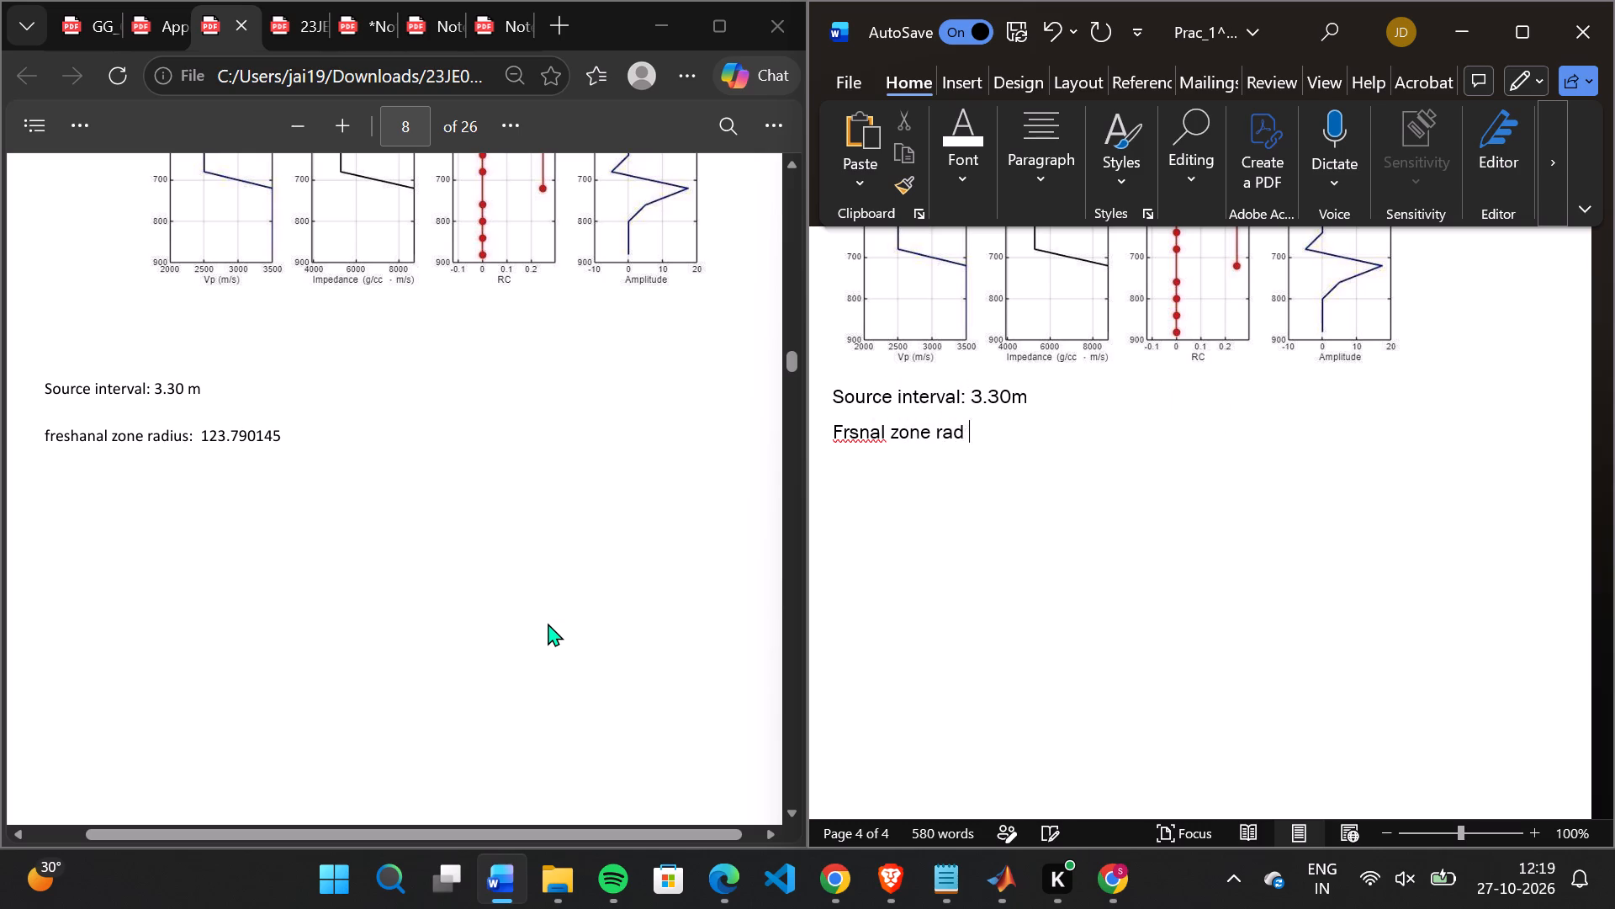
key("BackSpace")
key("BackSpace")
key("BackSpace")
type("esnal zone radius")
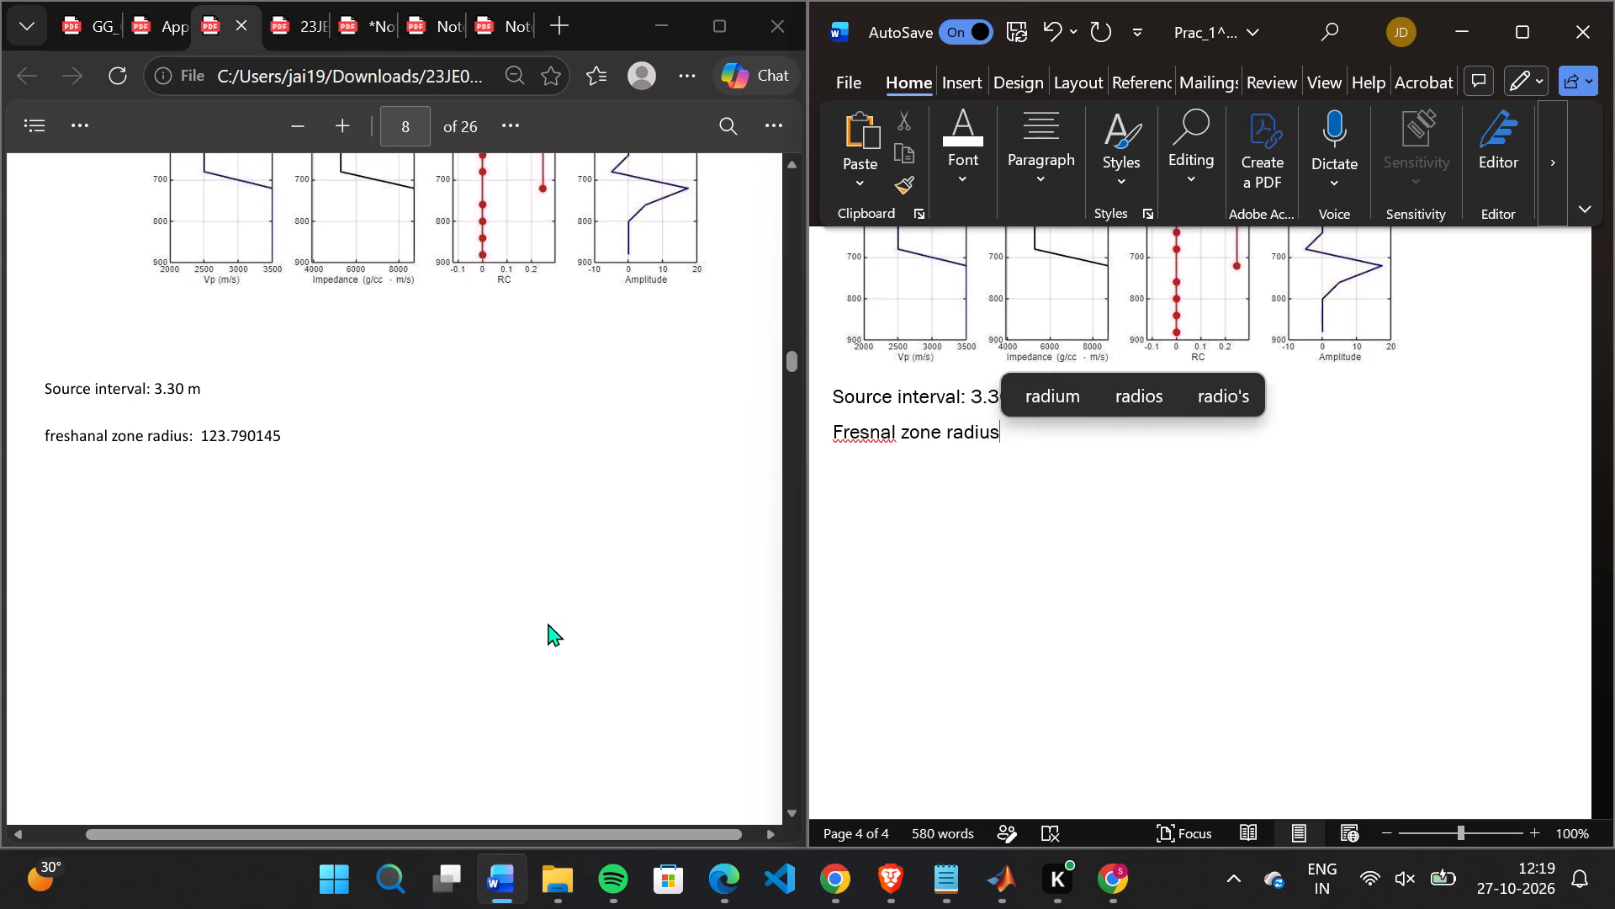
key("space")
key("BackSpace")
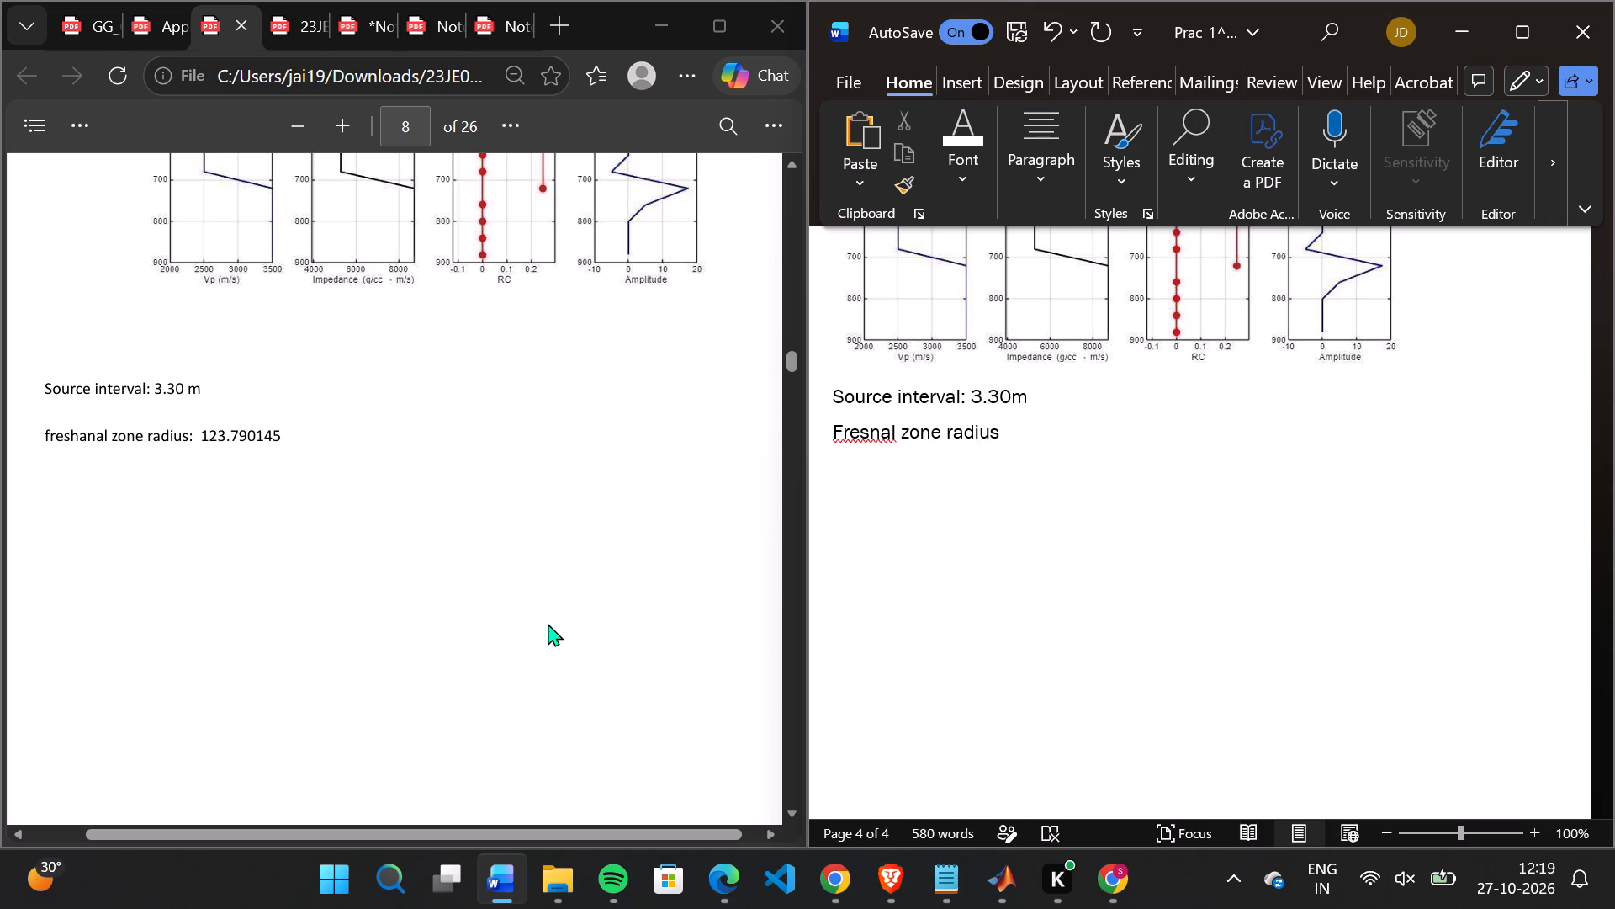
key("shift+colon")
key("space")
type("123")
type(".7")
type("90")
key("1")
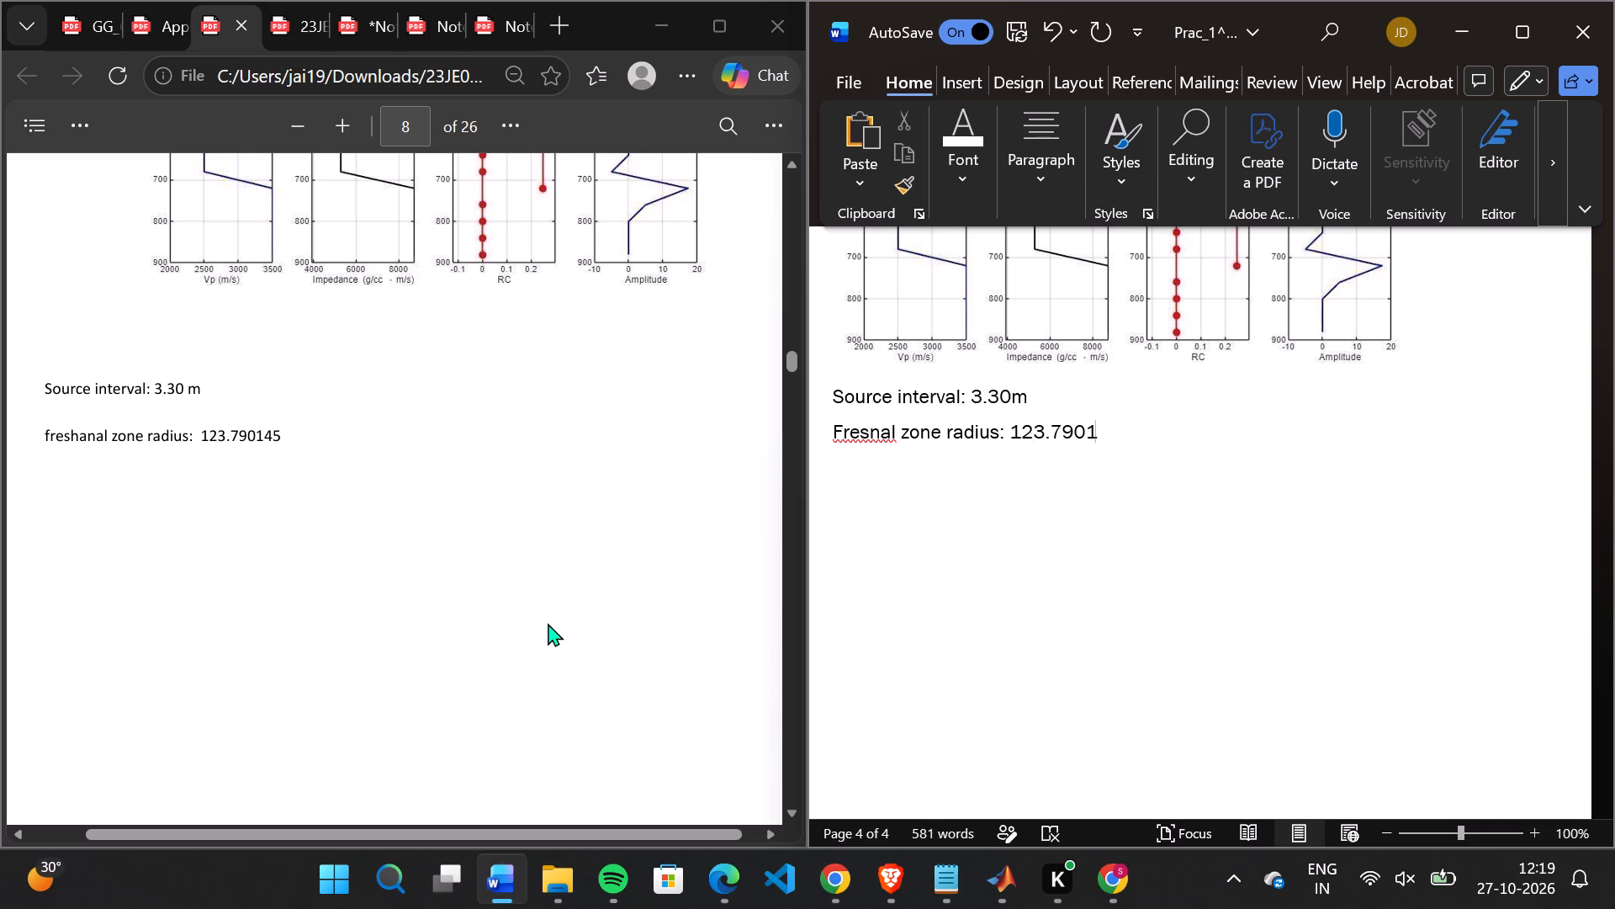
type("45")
Start a new line in the document and capture a screenshot of the whole Density vs Reflection Coefficient plot on page 9 of the report PDF.
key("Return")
scroll(511, 550, "down", 3)
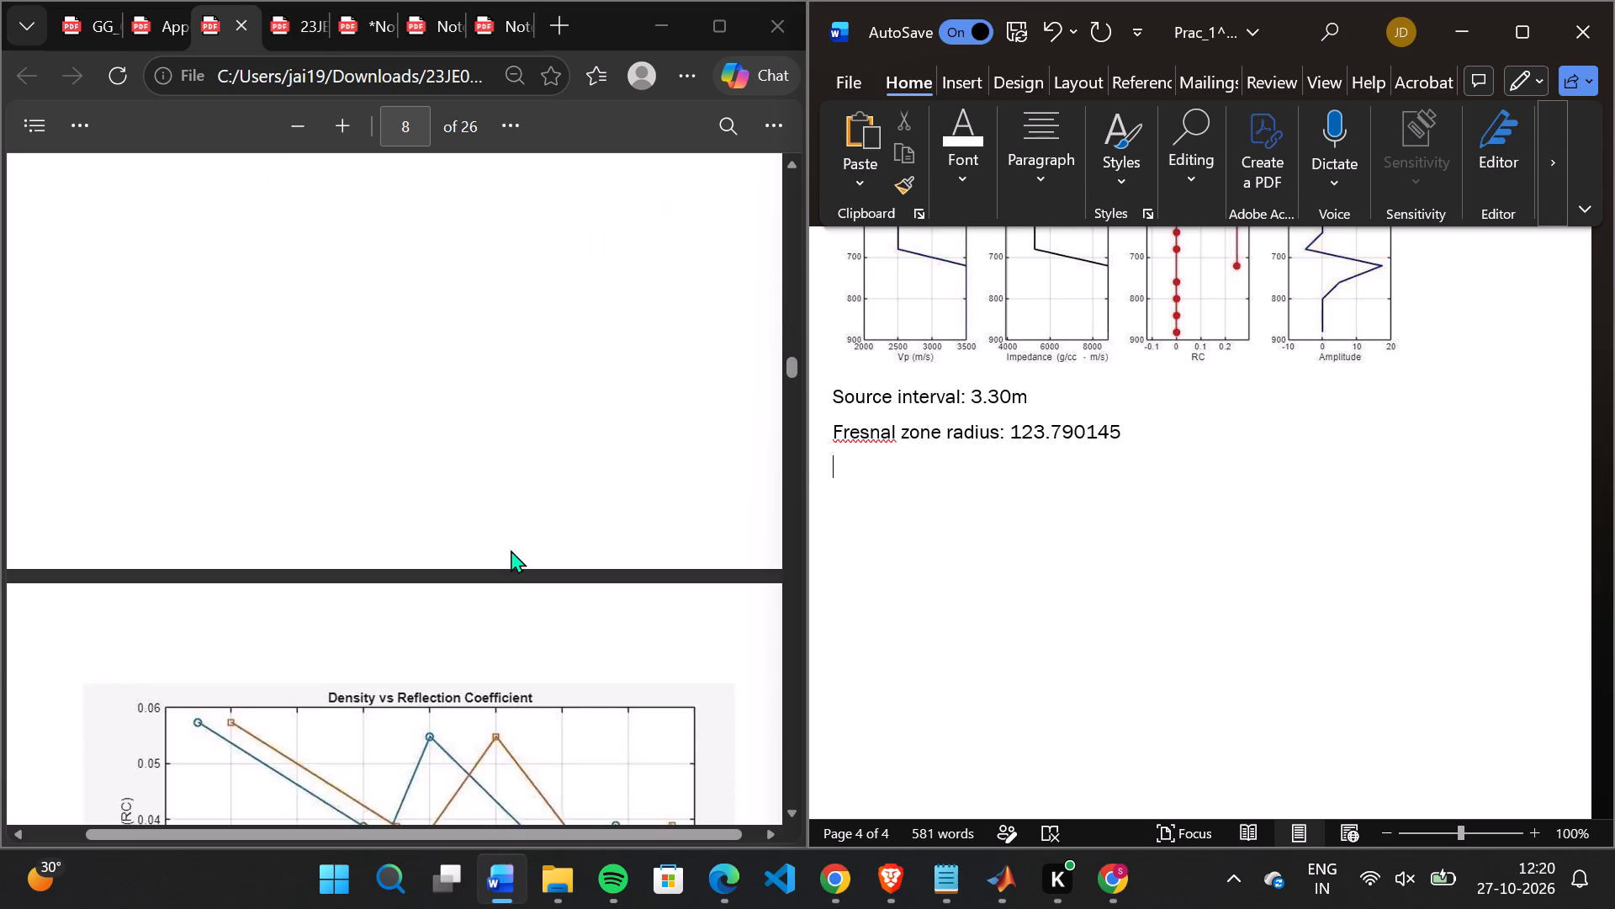
scroll(511, 550, "down", 4)
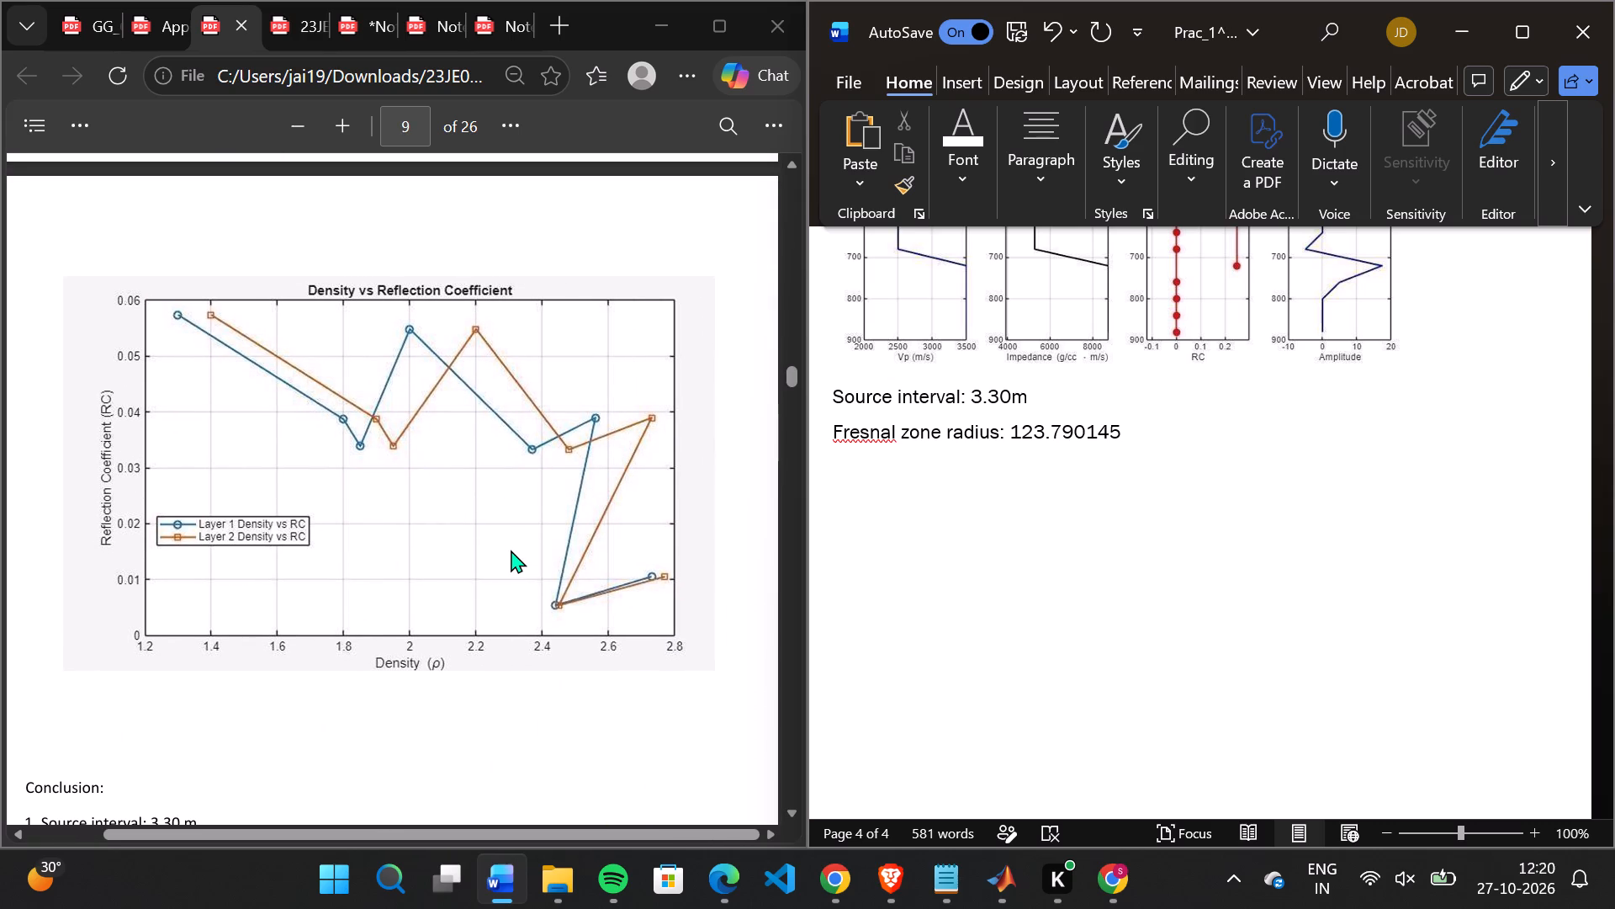
scroll(511, 550, "down", 1)
key("Print")
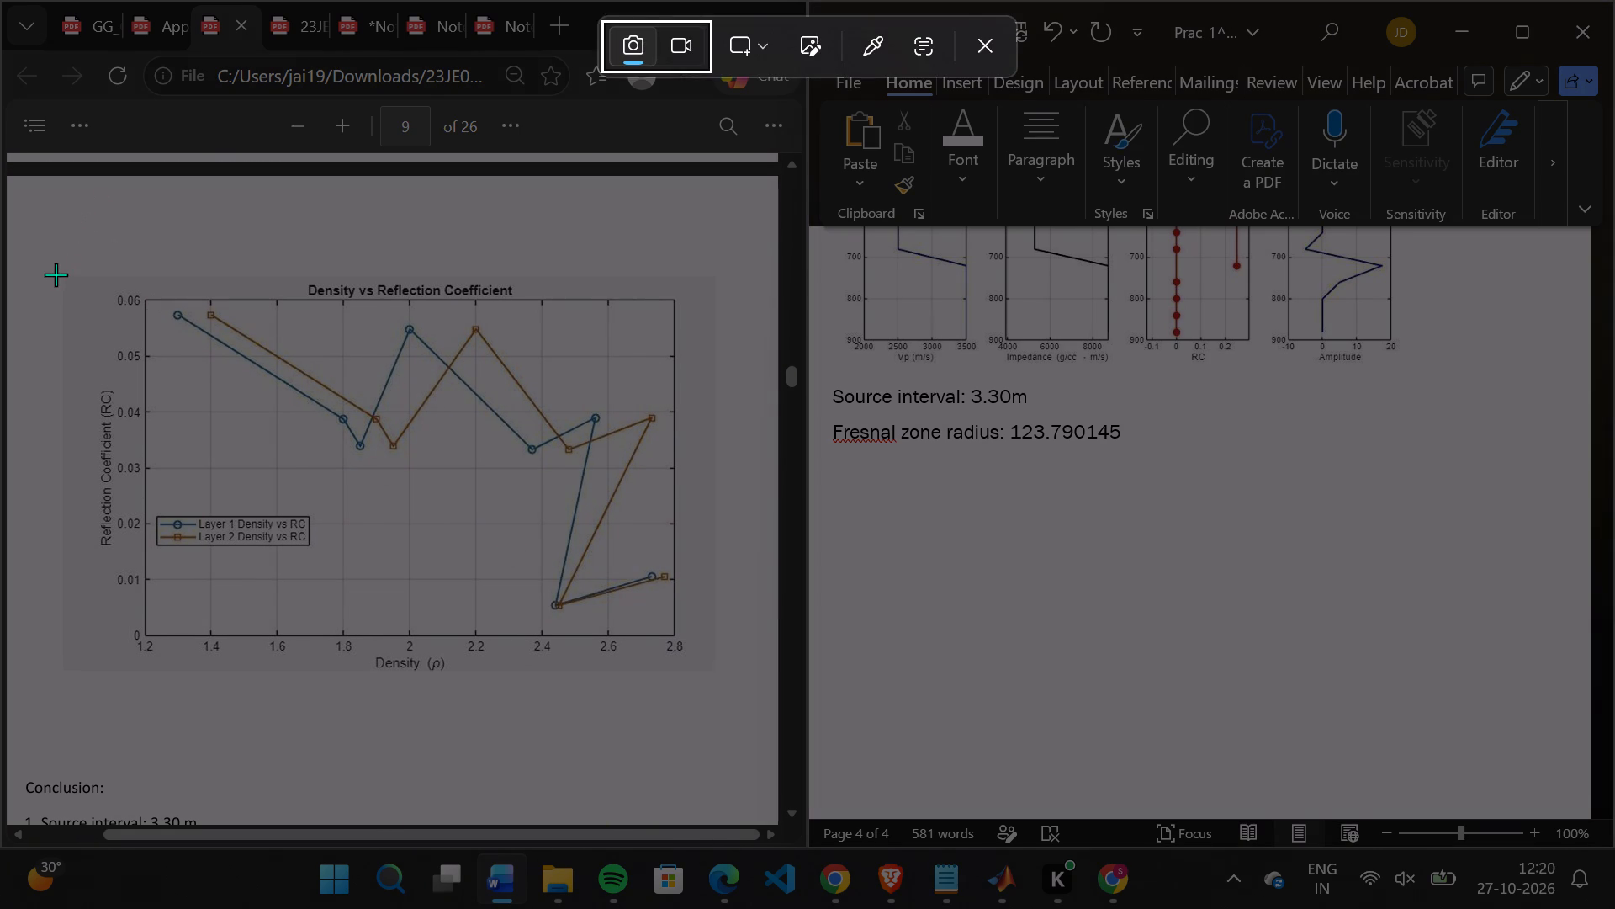
left_click_drag(56, 274, 718, 638)
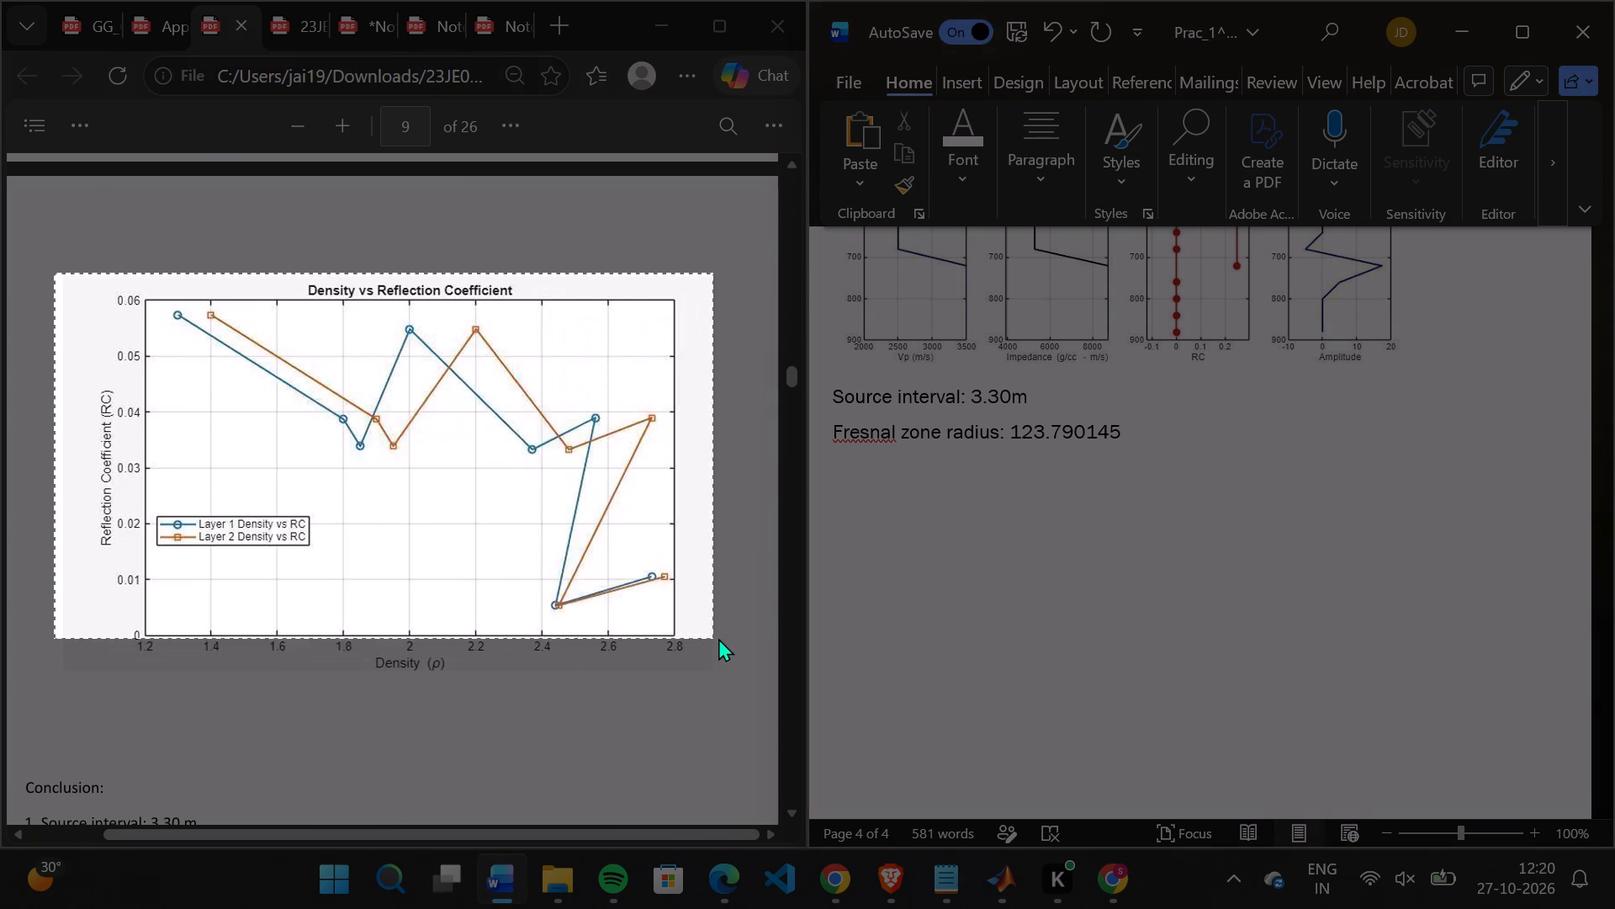
left_click_drag(718, 638, 724, 679)
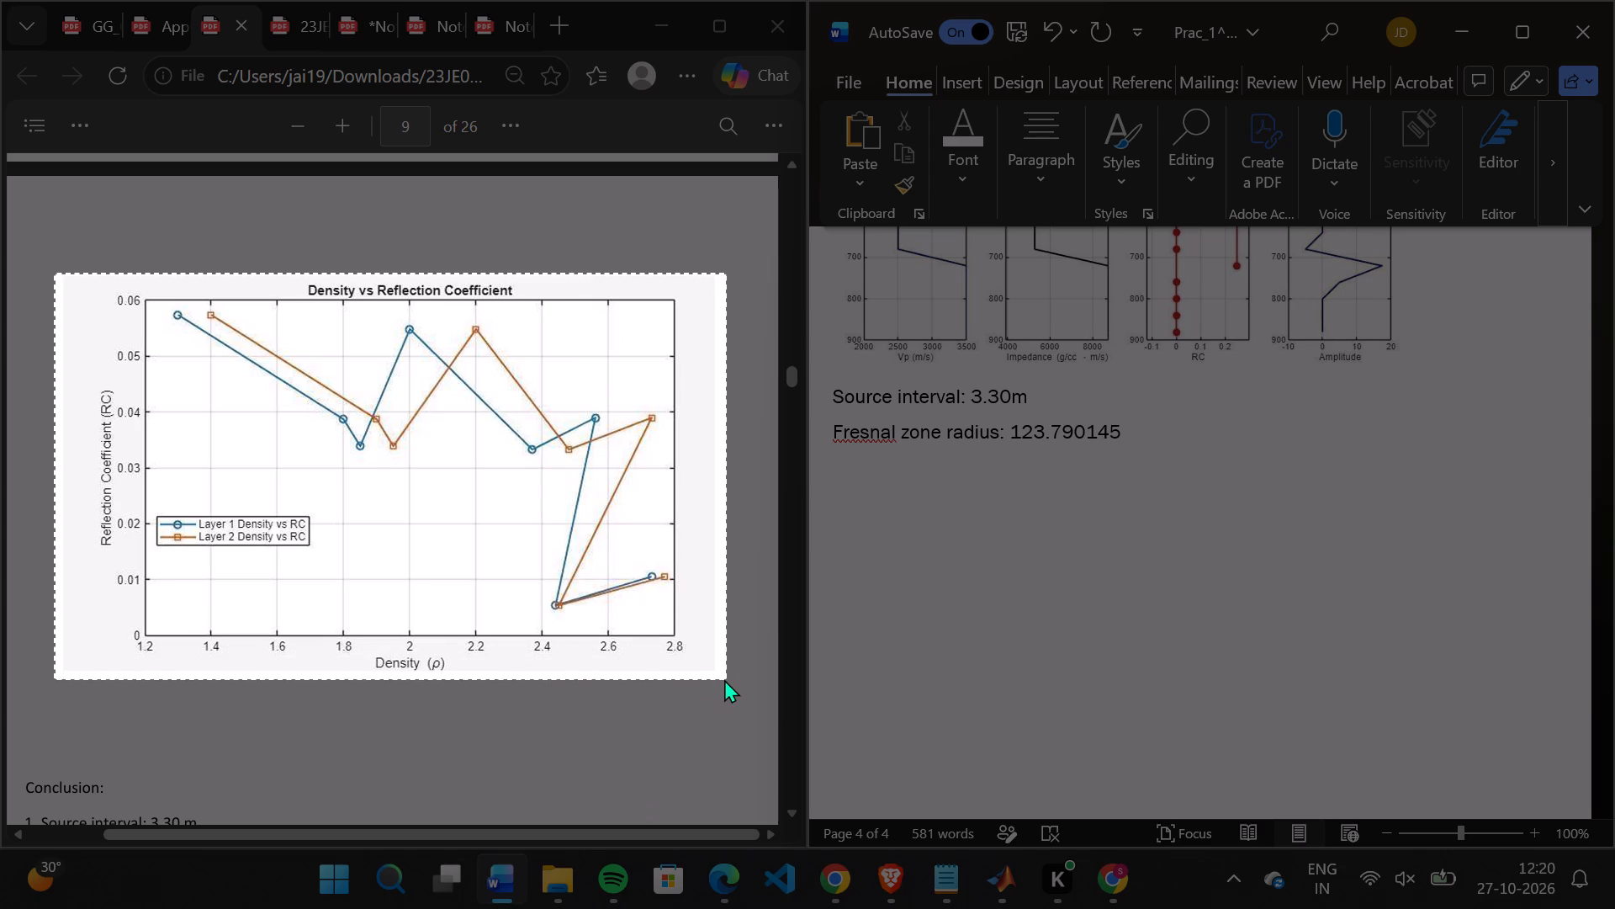
left_click_drag(724, 679, 723, 679)
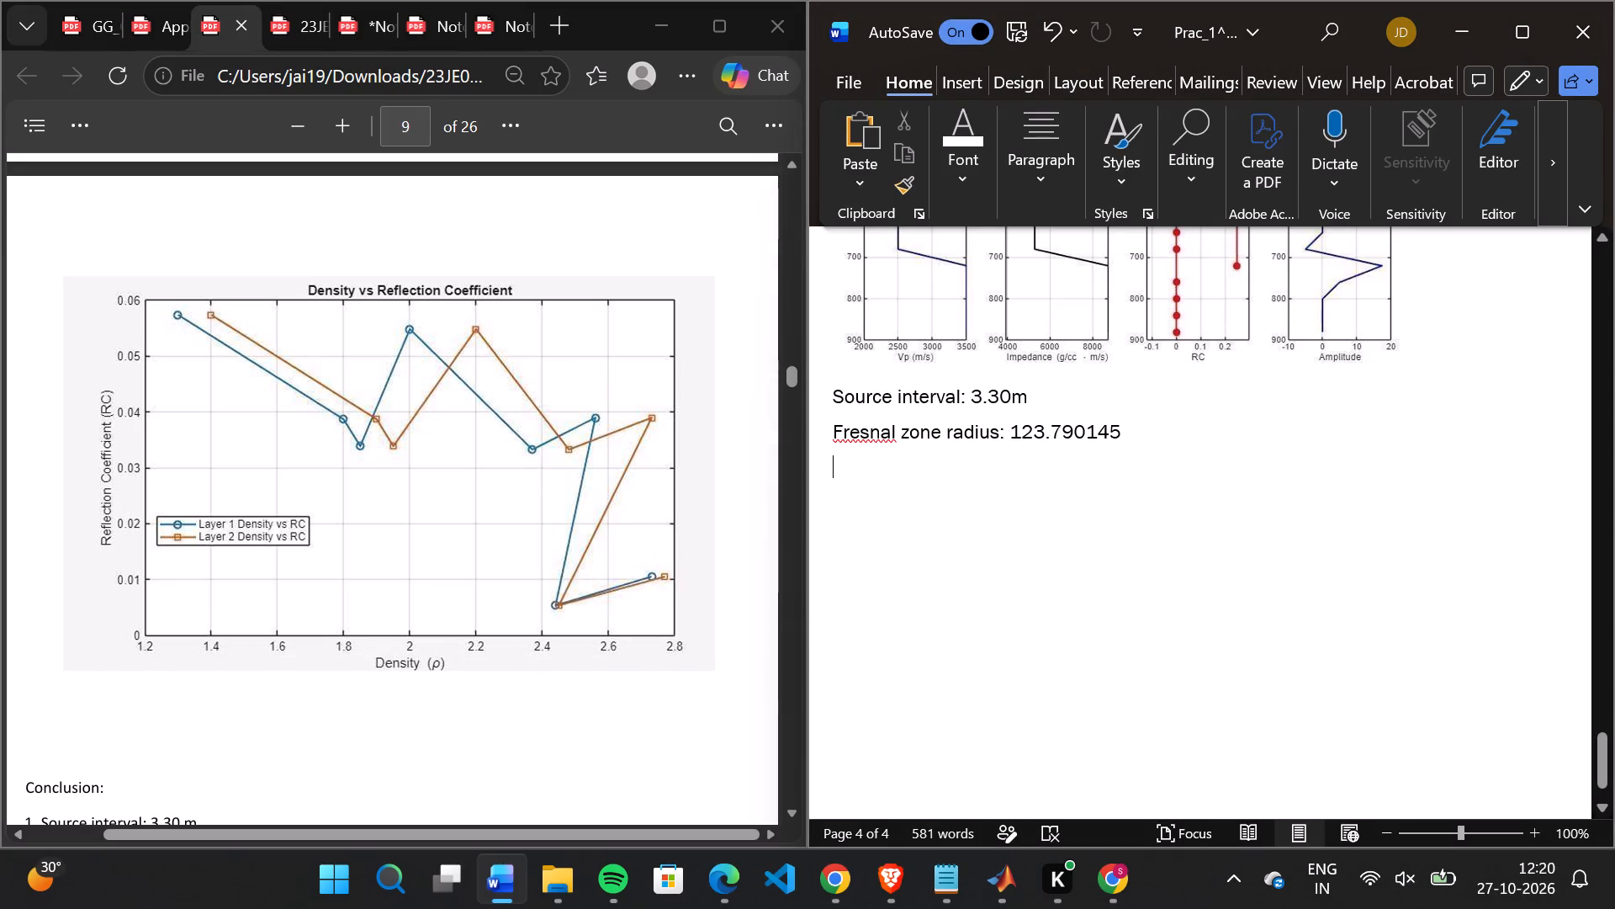
Paste the captured density plot below the Fresnal zone radius line and leave an empty line after it.
key("ctrl+v")
scroll(1233, 449, "down", 1)
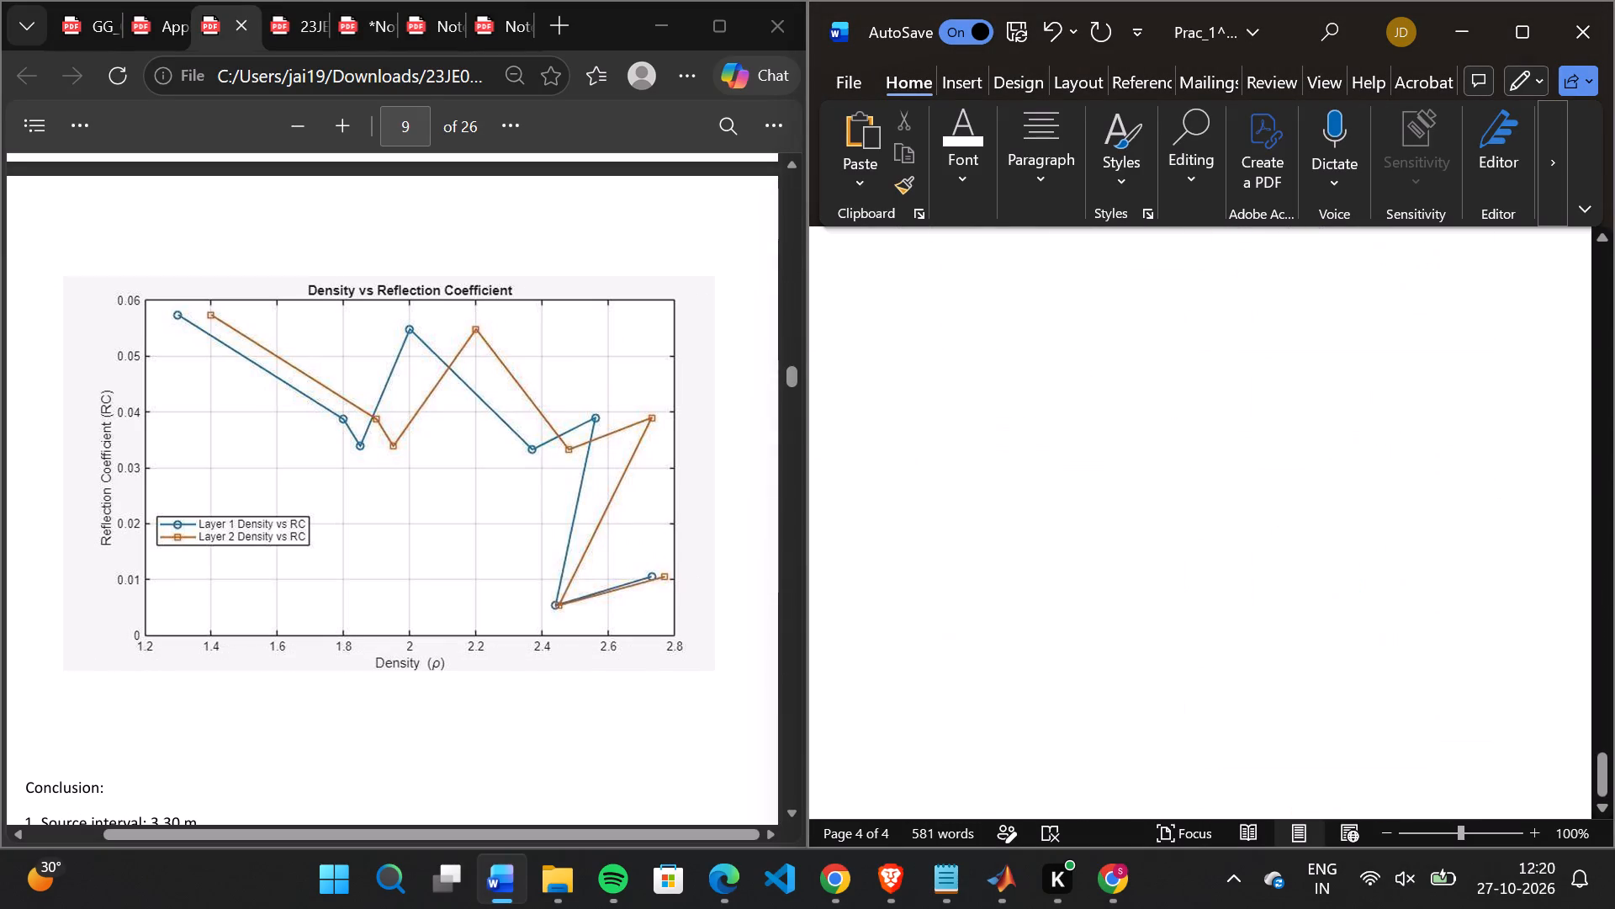
scroll(1233, 449, "down", 1)
scroll(1140, 529, "up", 2)
key("Return")
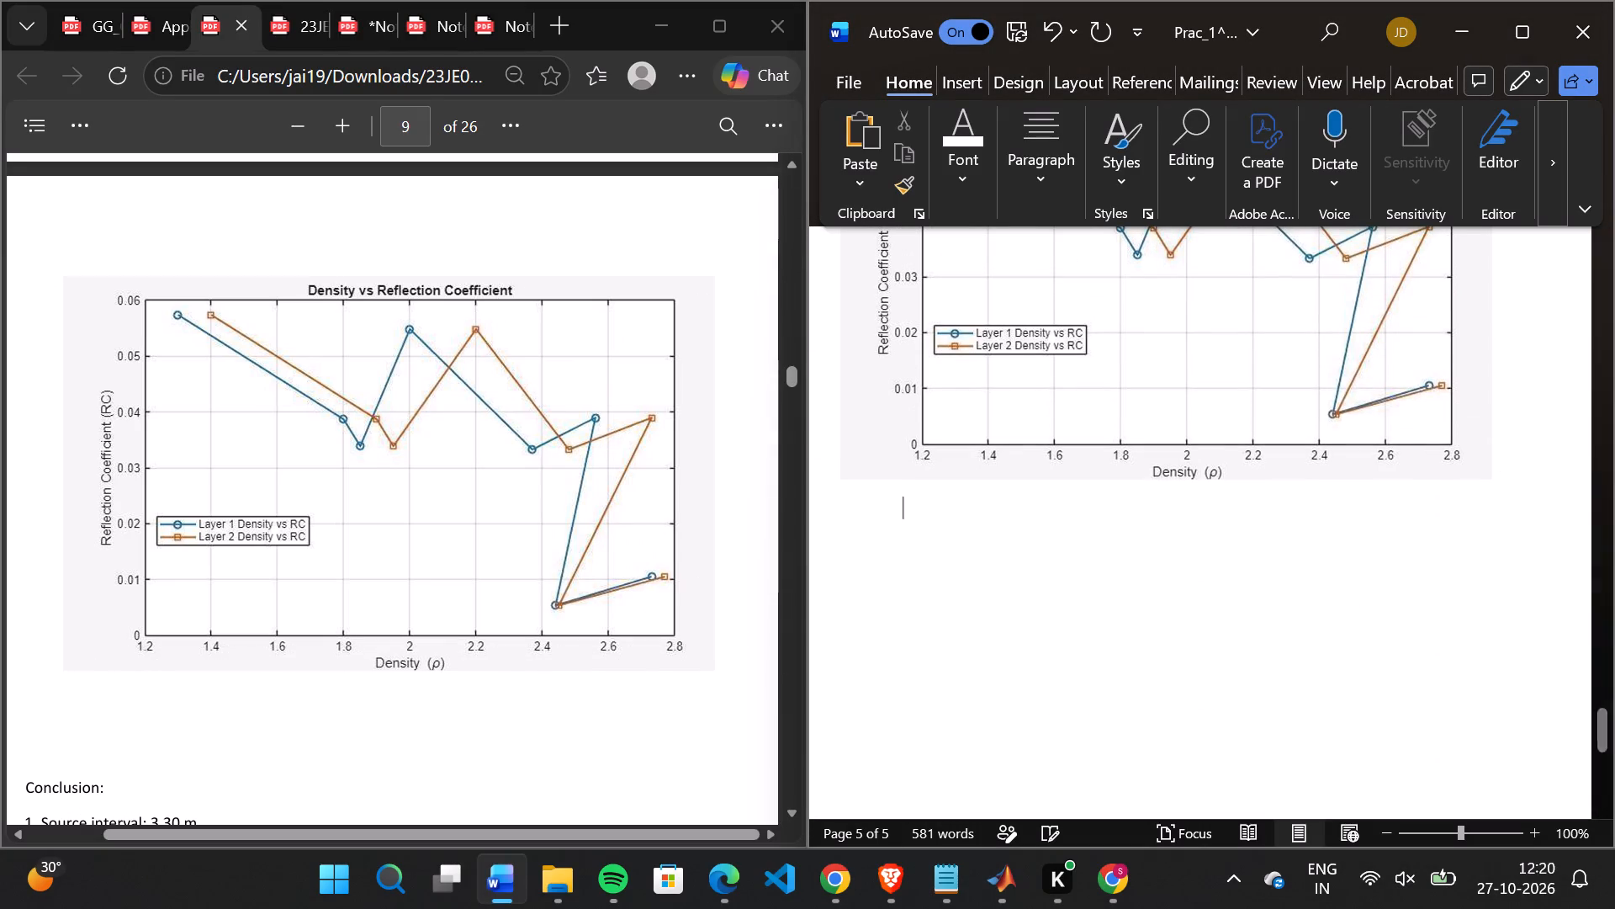
key("Return")
Bring the PDF's conclusion section into view and add the heading "Conclusion:" below the pasted density plot.
scroll(570, 524, "down", 2)
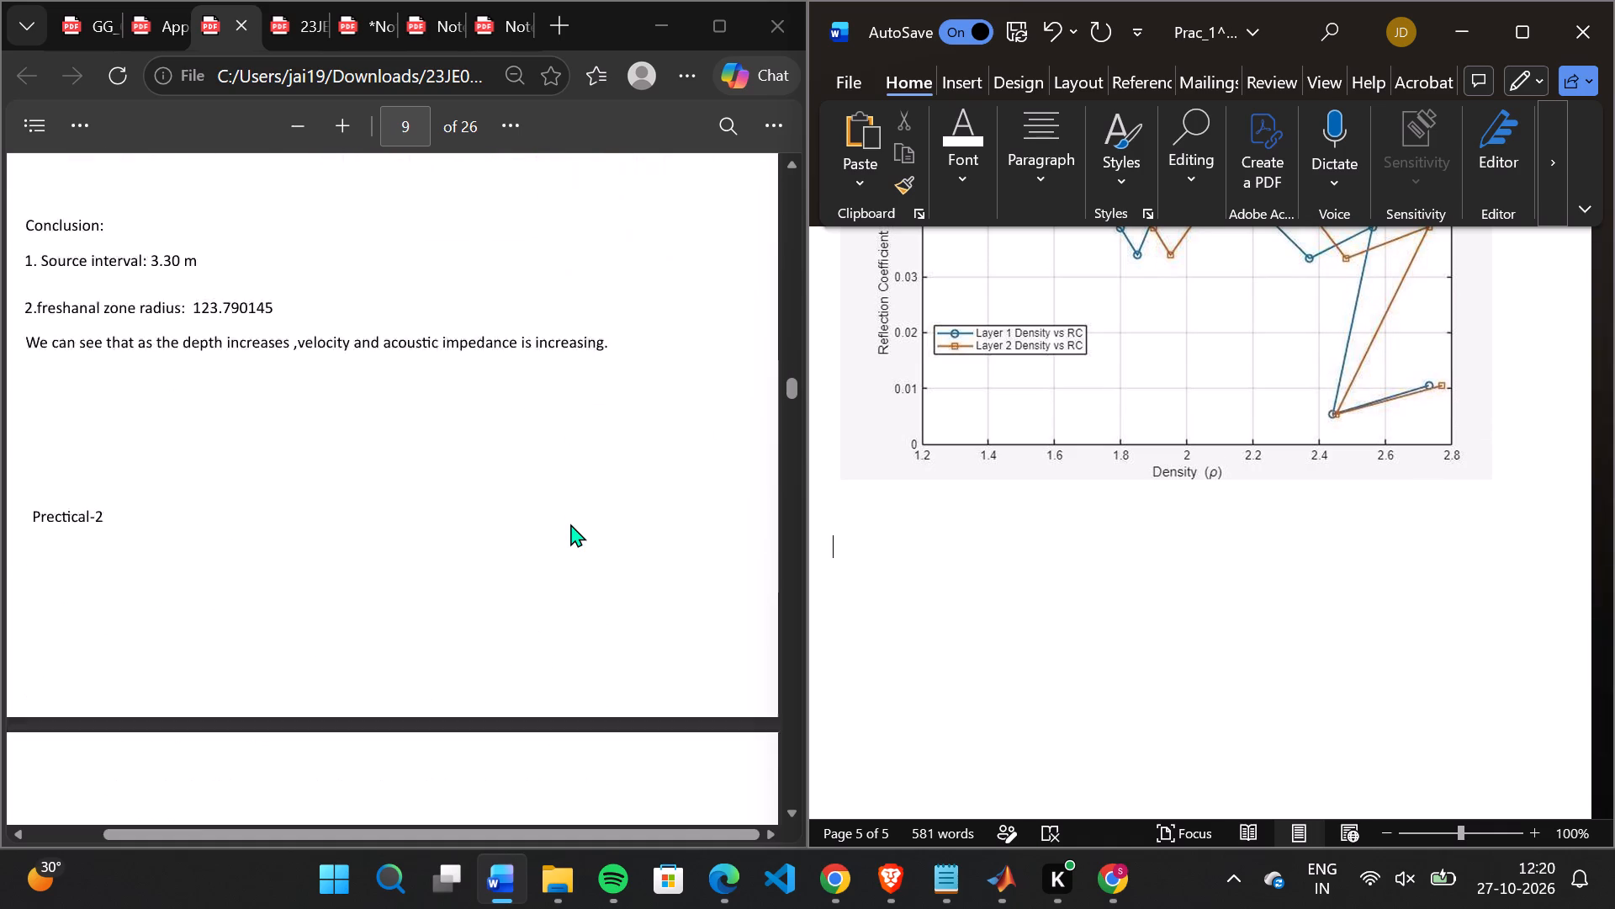
scroll(570, 524, "down", 1)
scroll(570, 524, "up", 5)
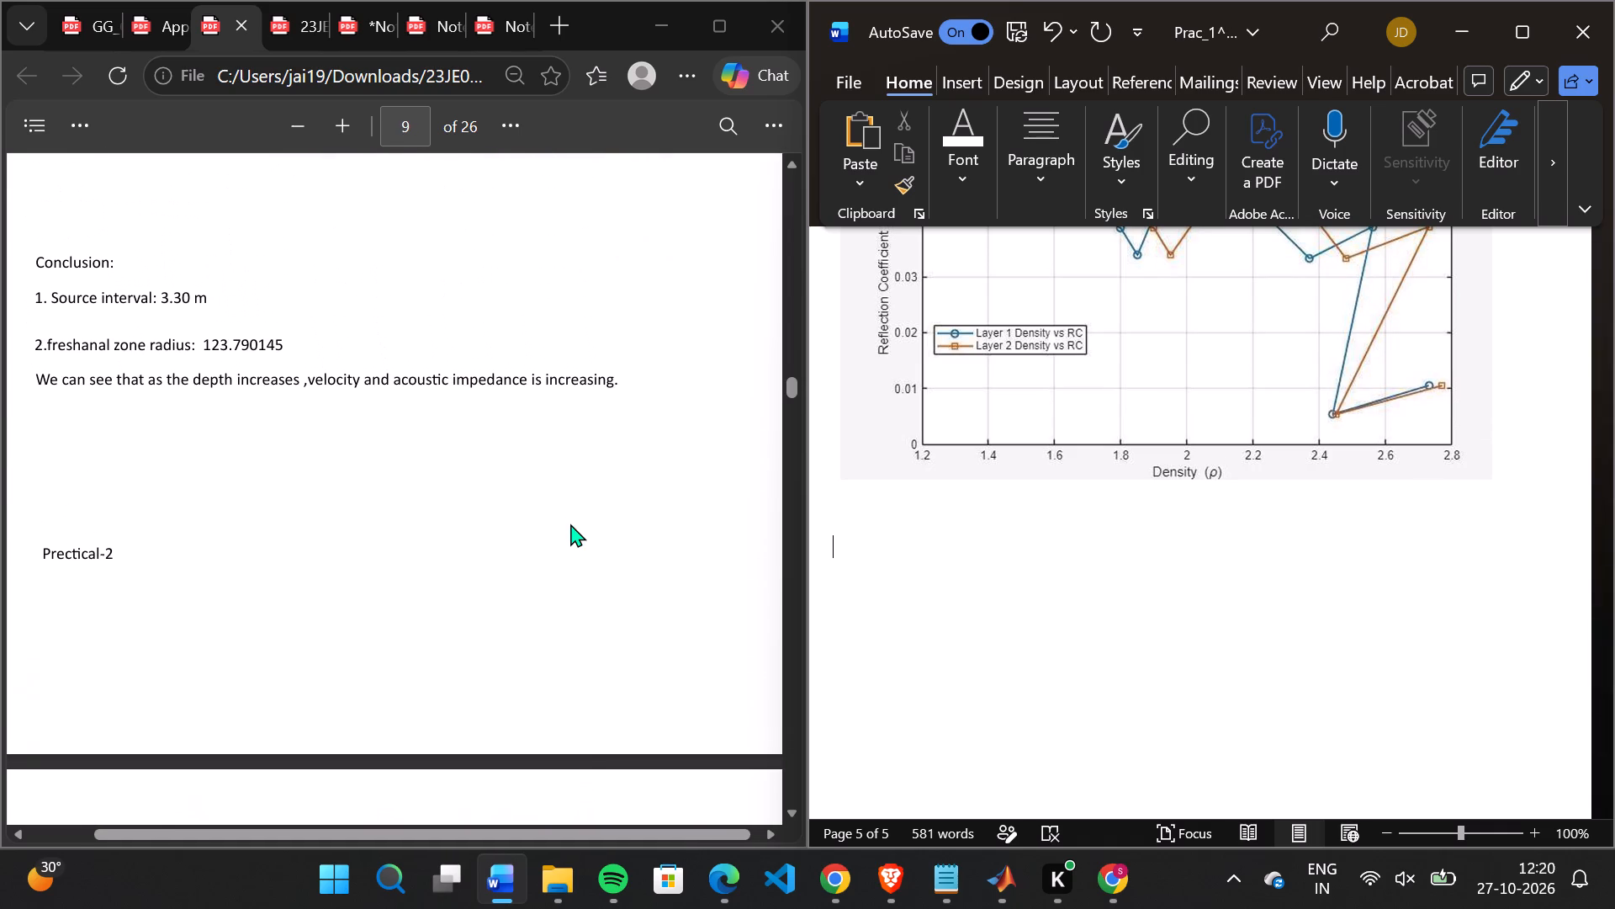
scroll(570, 524, "up", 1)
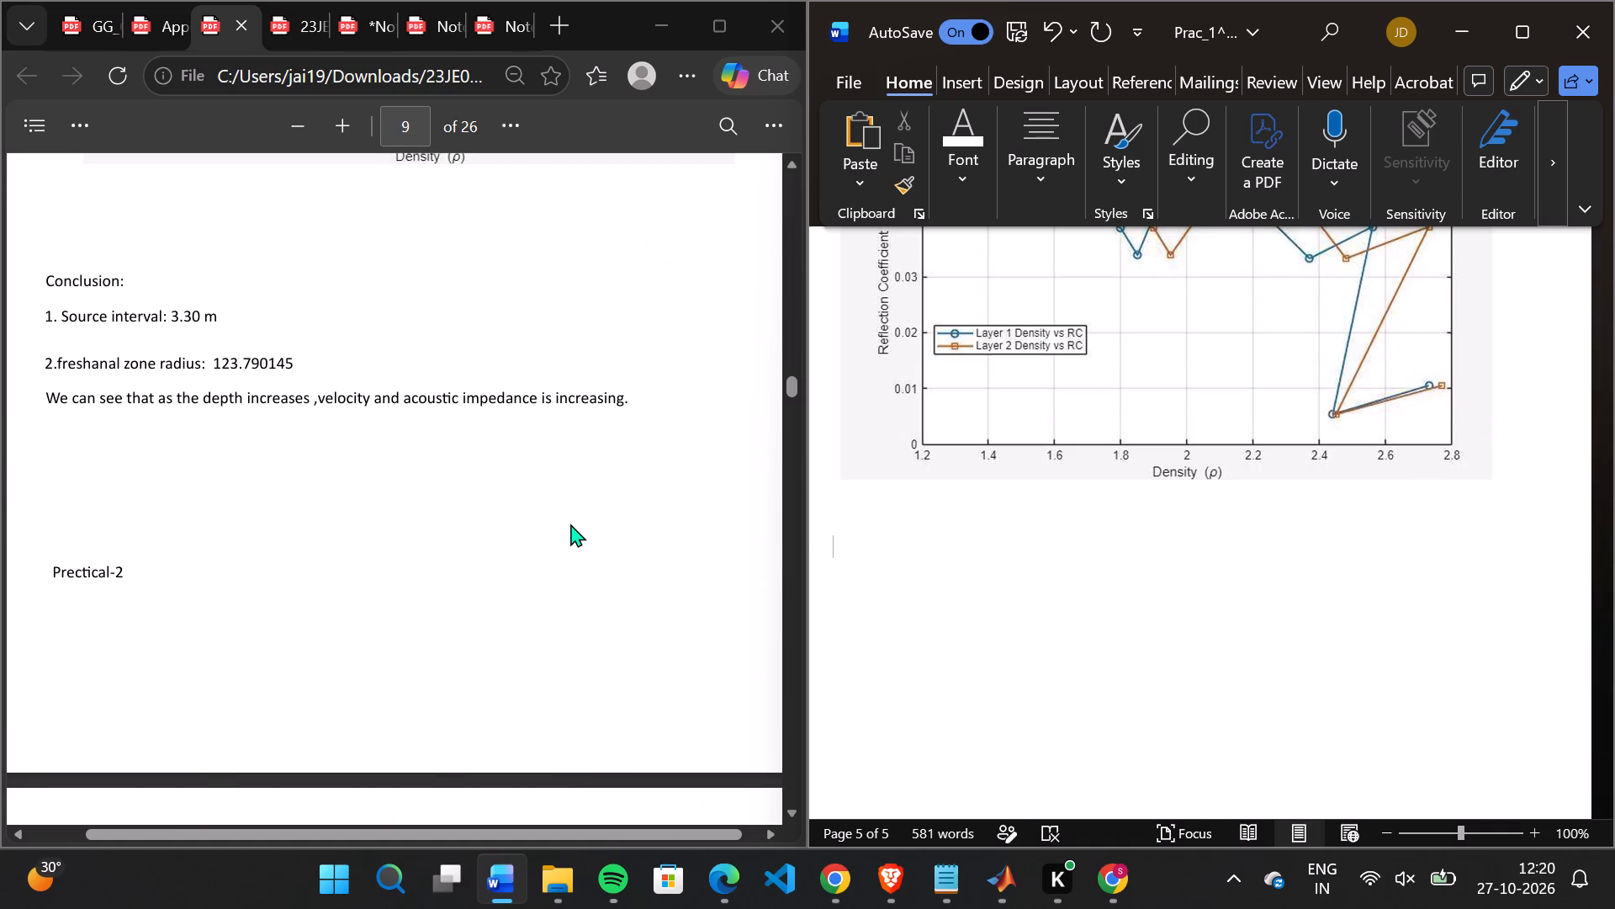
scroll(570, 524, "up", 3)
scroll(537, 611, "down", 2)
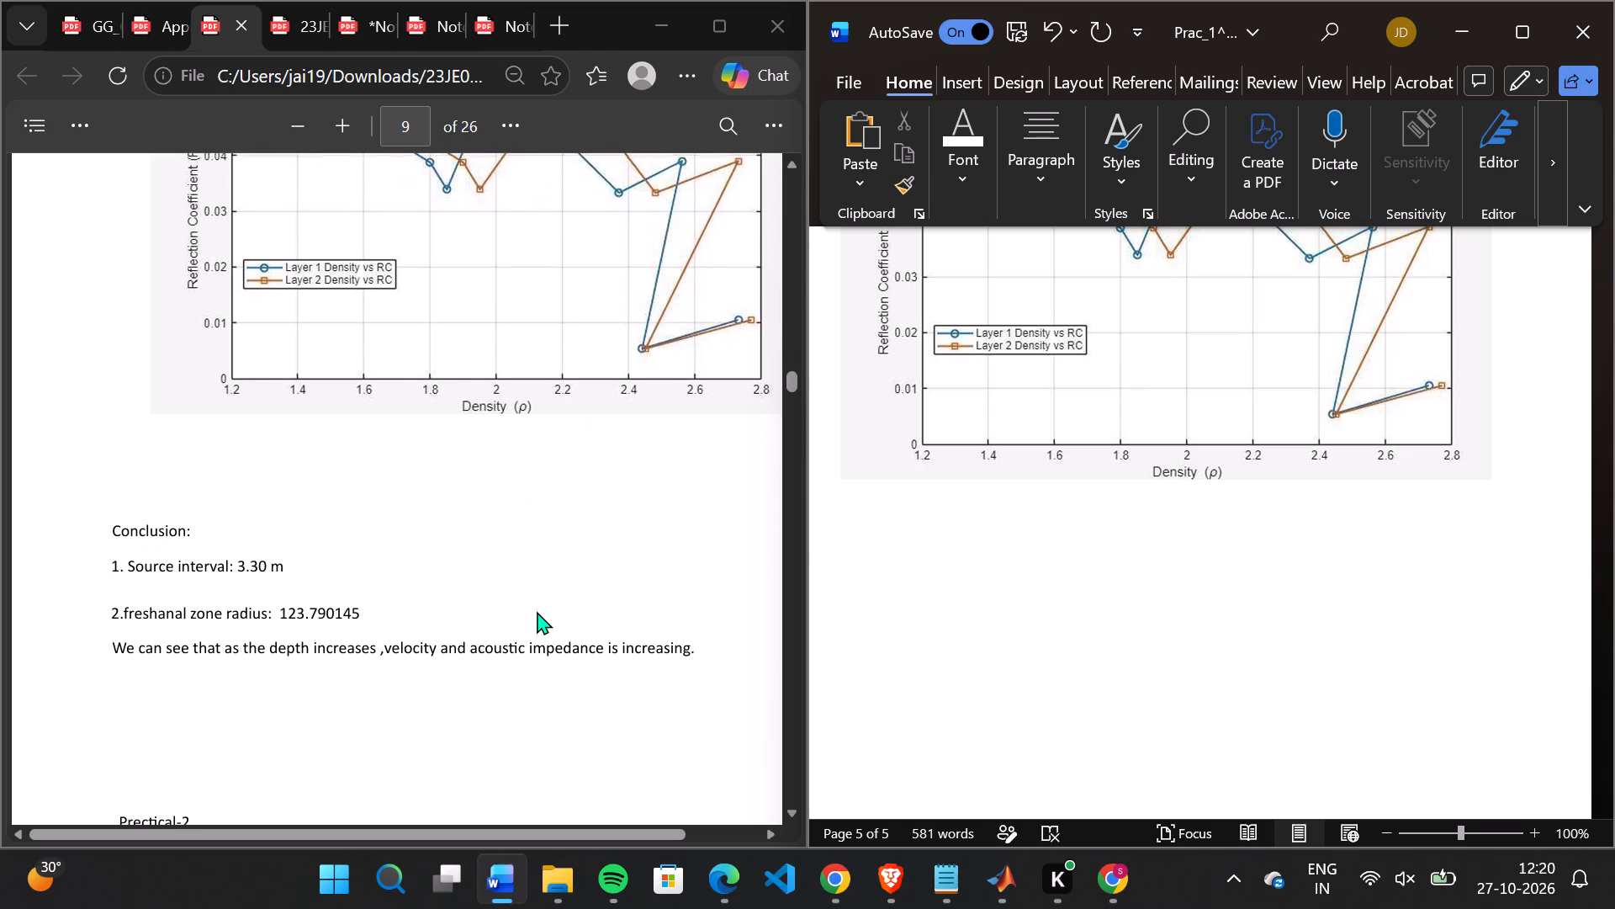
scroll(537, 611, "down", 1)
scroll(470, 598, "left", 1)
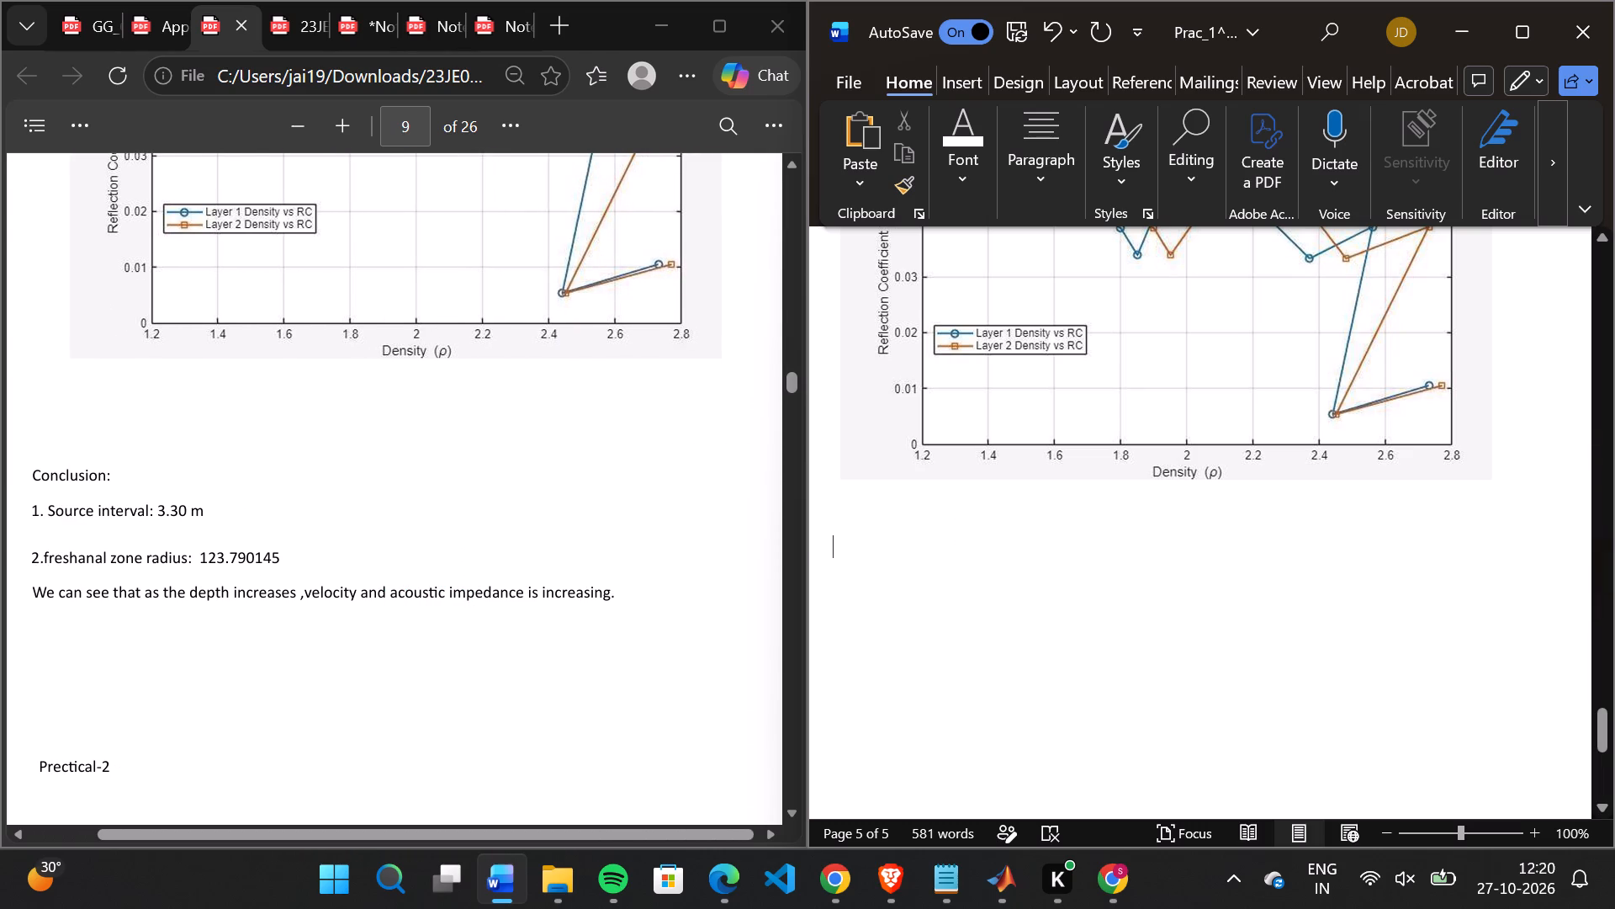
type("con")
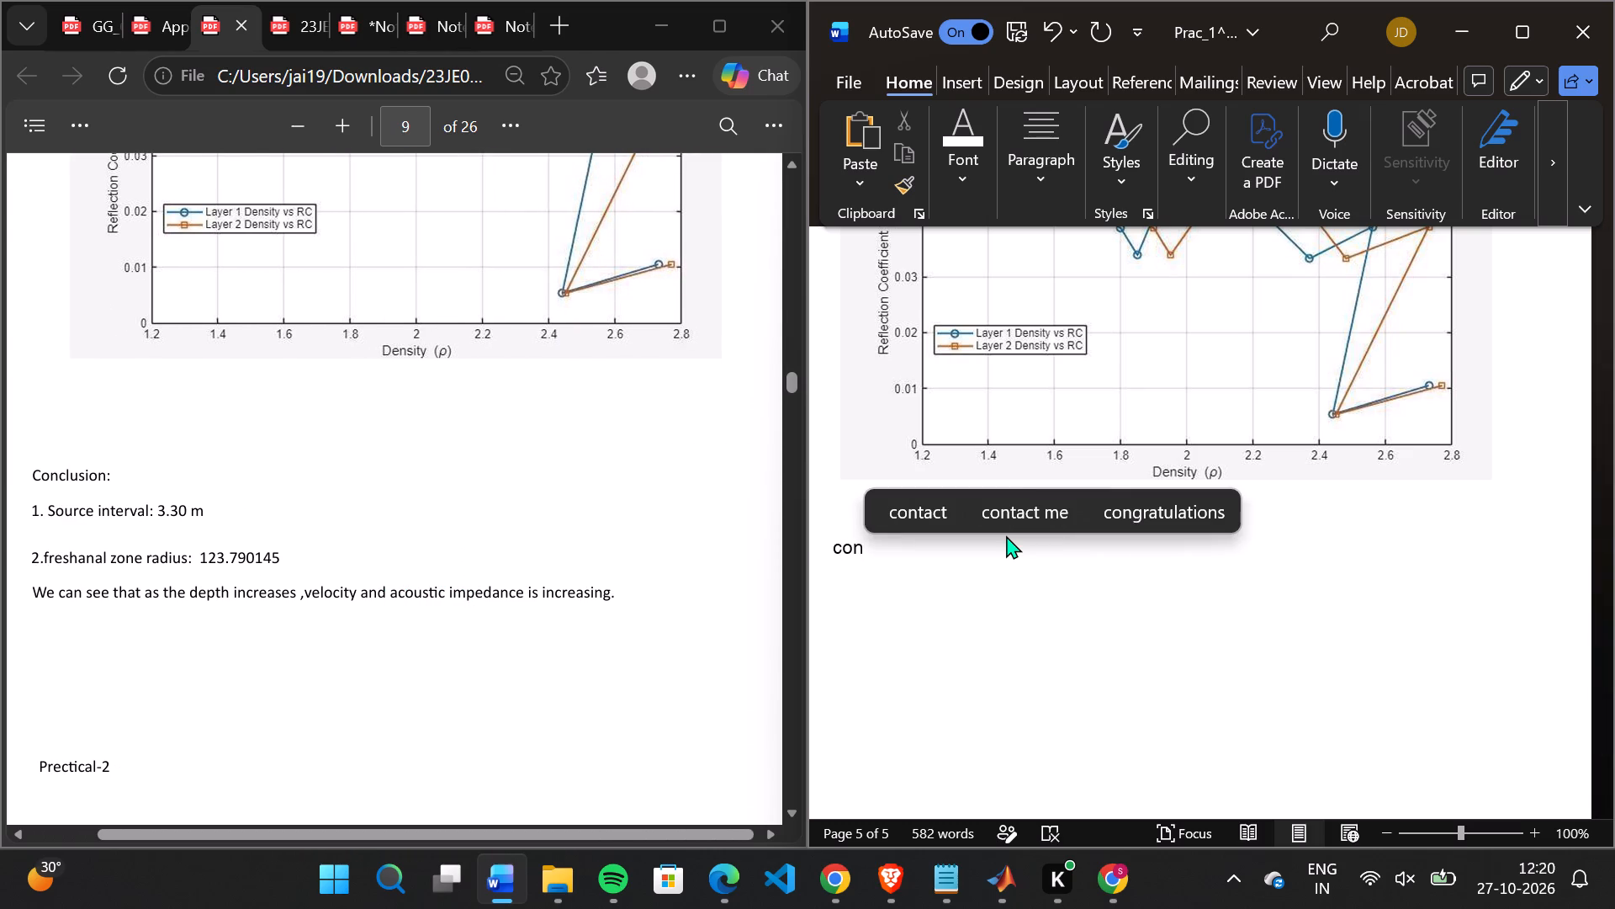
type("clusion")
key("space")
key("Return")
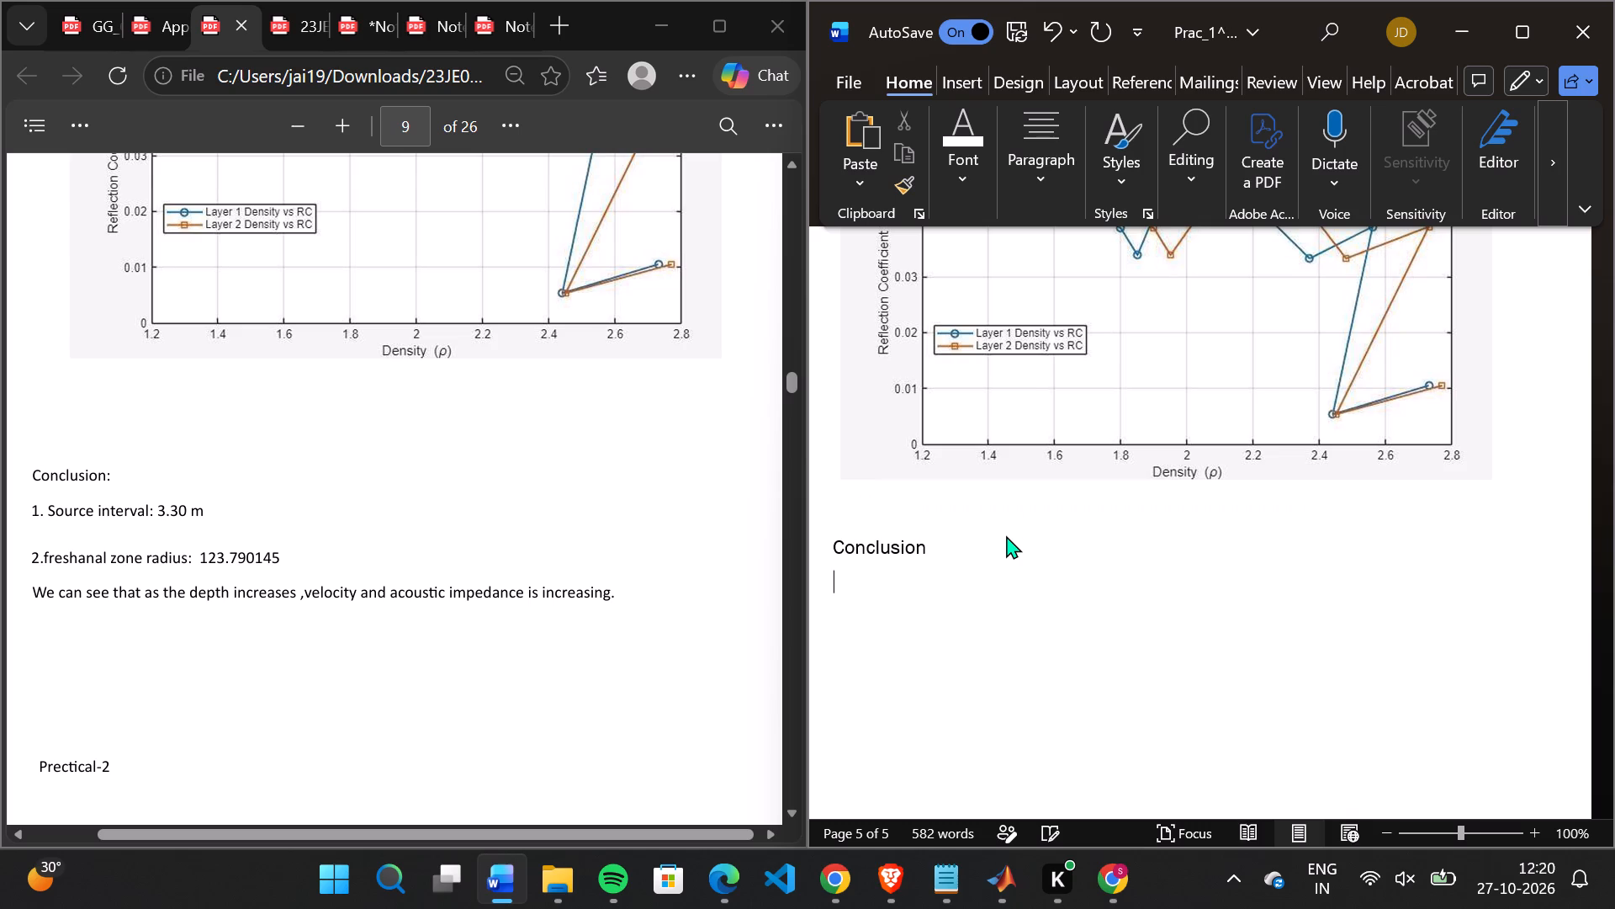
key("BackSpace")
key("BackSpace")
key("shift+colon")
Start a numbered list under the Conclusion heading with the first item "Source interval: 3.30m".
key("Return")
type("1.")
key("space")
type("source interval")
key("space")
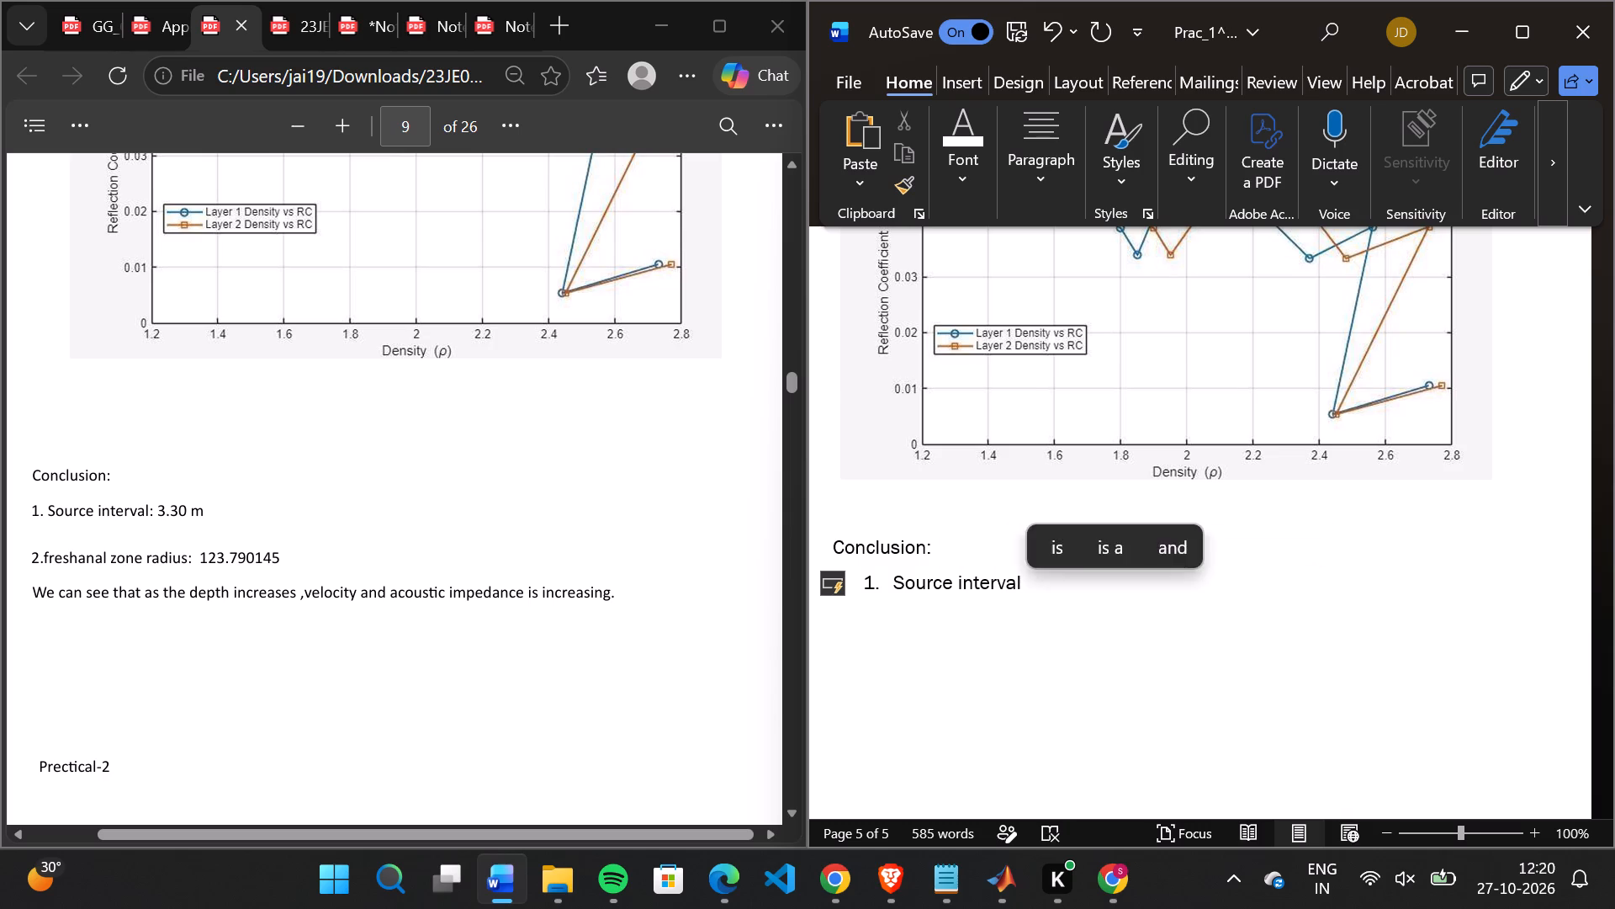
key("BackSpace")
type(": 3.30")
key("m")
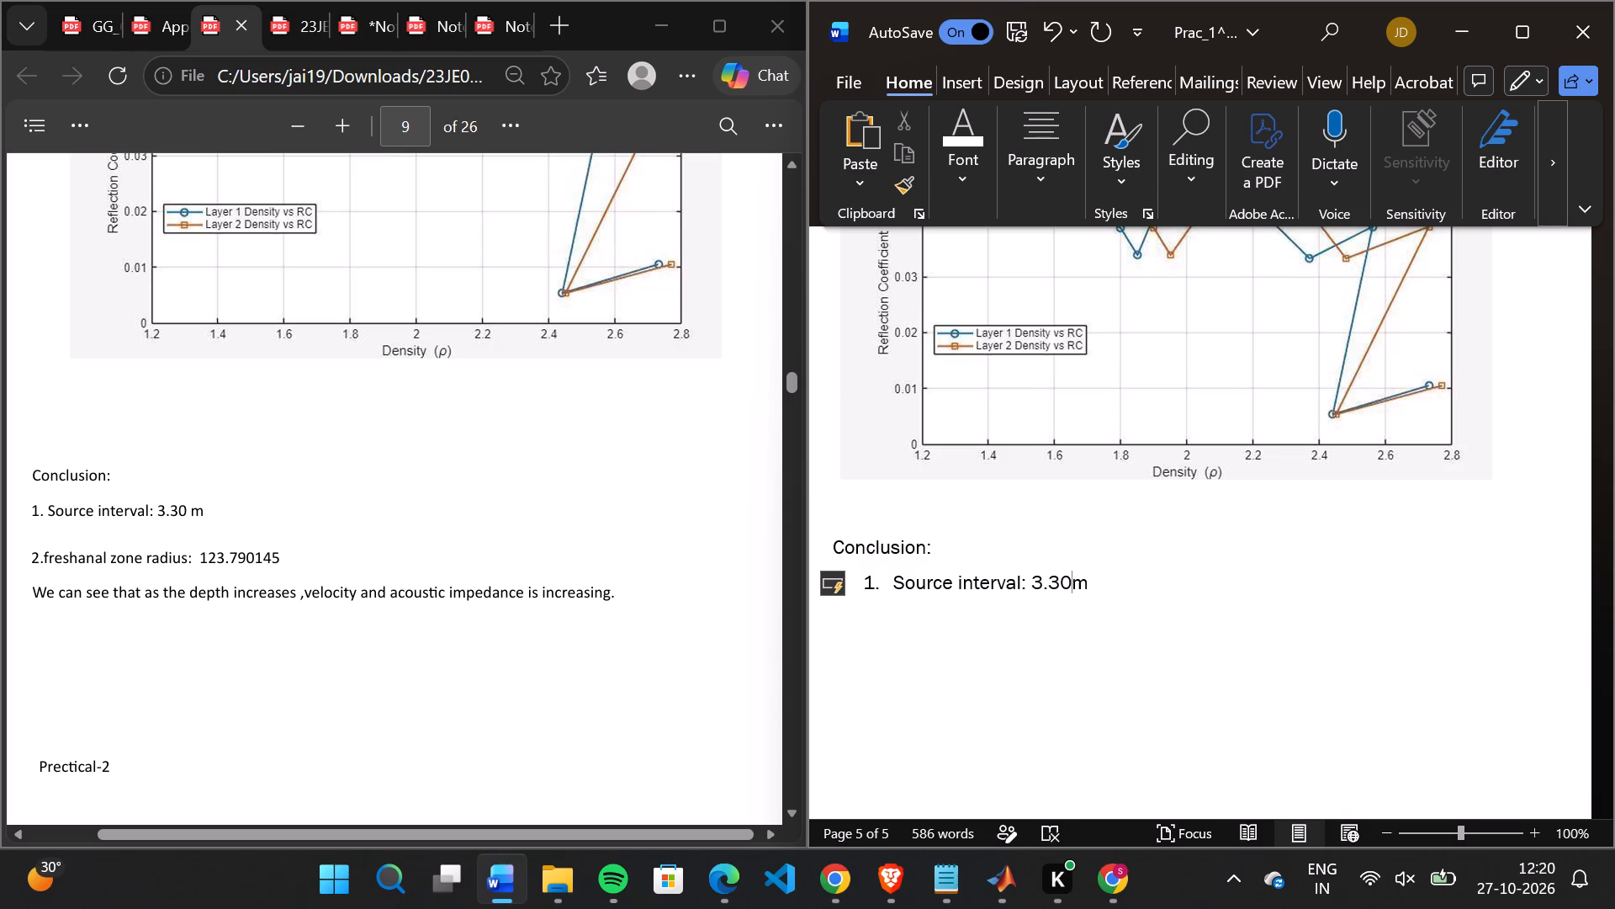
Add "Fresnal zone radius: 123.790145" as the second item of the numbered conclusion list.
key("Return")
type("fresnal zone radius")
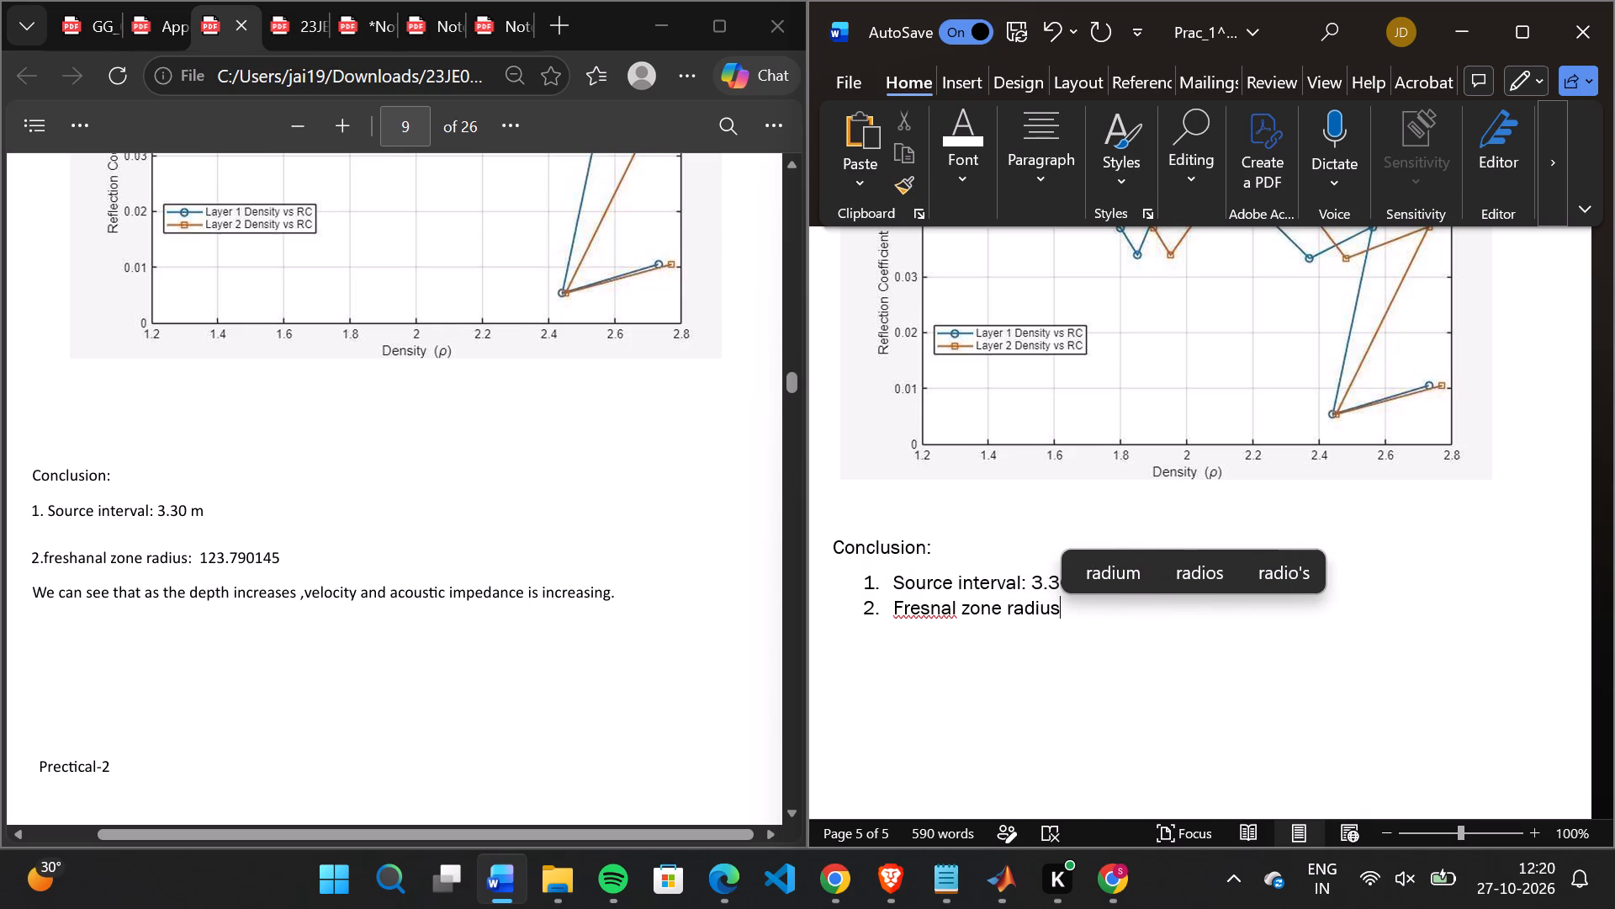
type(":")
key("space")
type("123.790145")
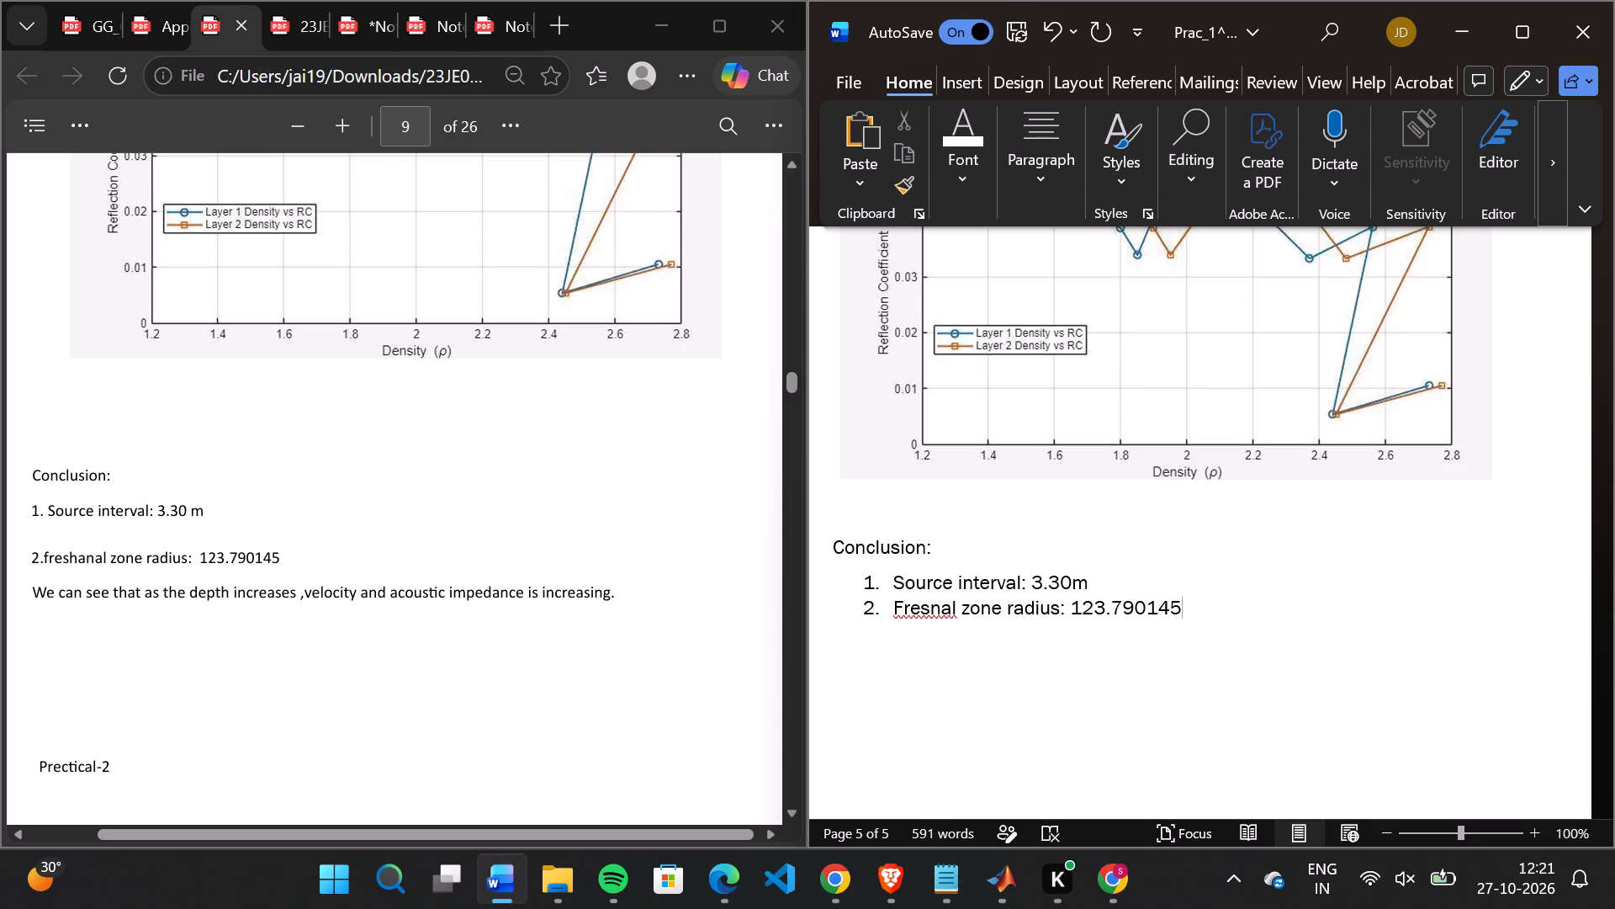
End the numbered conclusion list after the Fresnal zone radius item and leave an empty line below it.
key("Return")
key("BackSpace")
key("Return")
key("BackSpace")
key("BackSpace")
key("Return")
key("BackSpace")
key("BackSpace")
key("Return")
Write "We can see that as the depth increases, velocity and acoustic impedence is increasing" below the numbered list.
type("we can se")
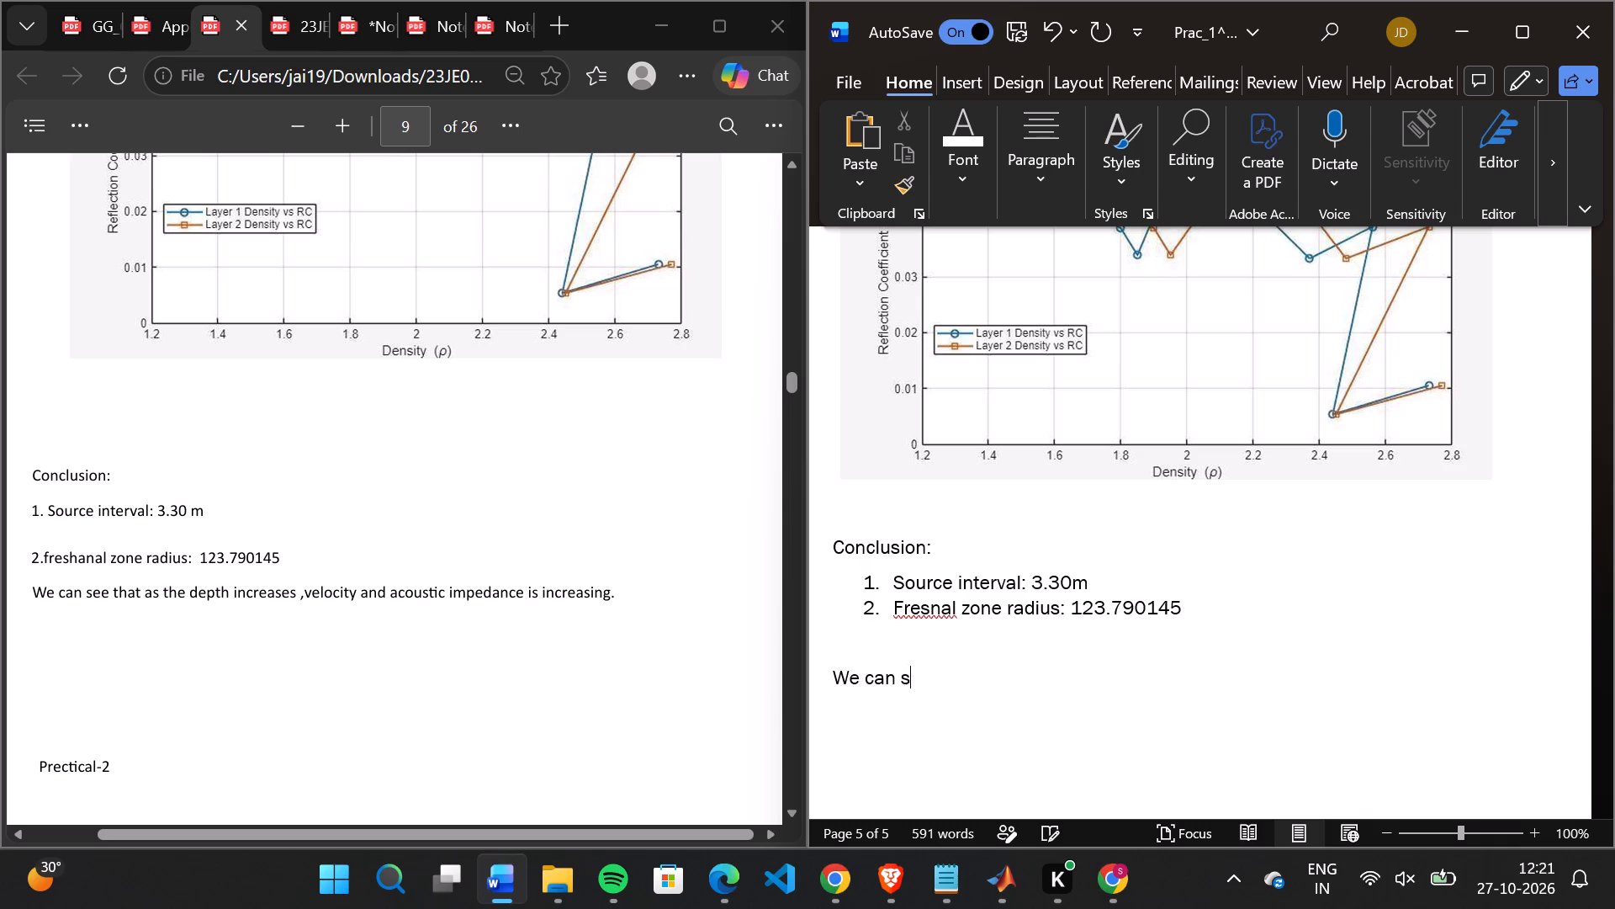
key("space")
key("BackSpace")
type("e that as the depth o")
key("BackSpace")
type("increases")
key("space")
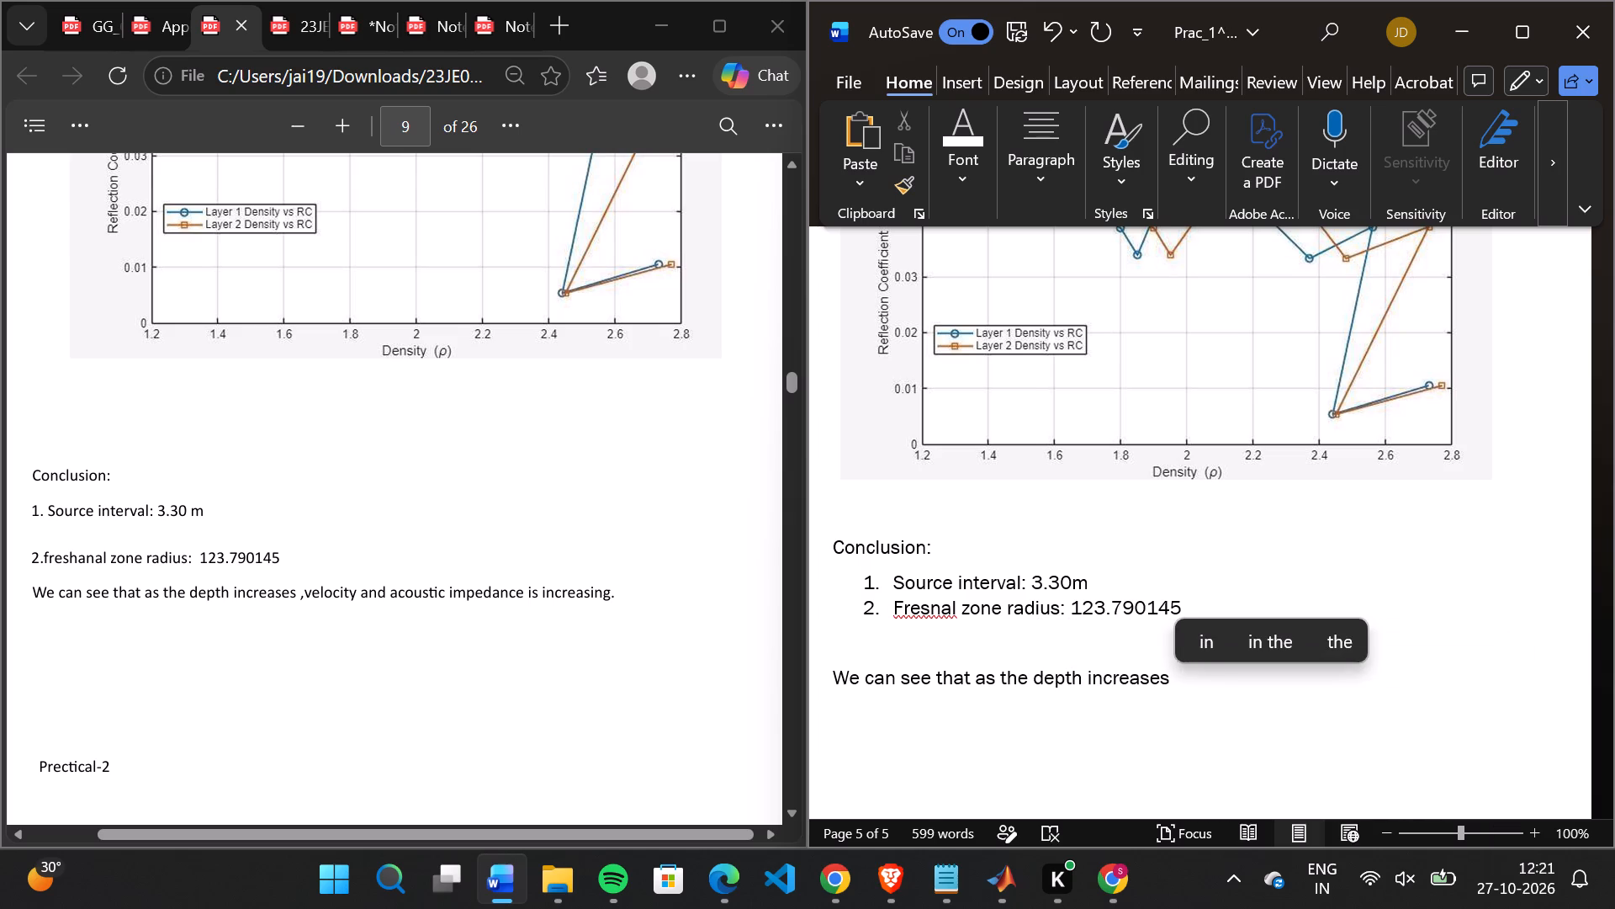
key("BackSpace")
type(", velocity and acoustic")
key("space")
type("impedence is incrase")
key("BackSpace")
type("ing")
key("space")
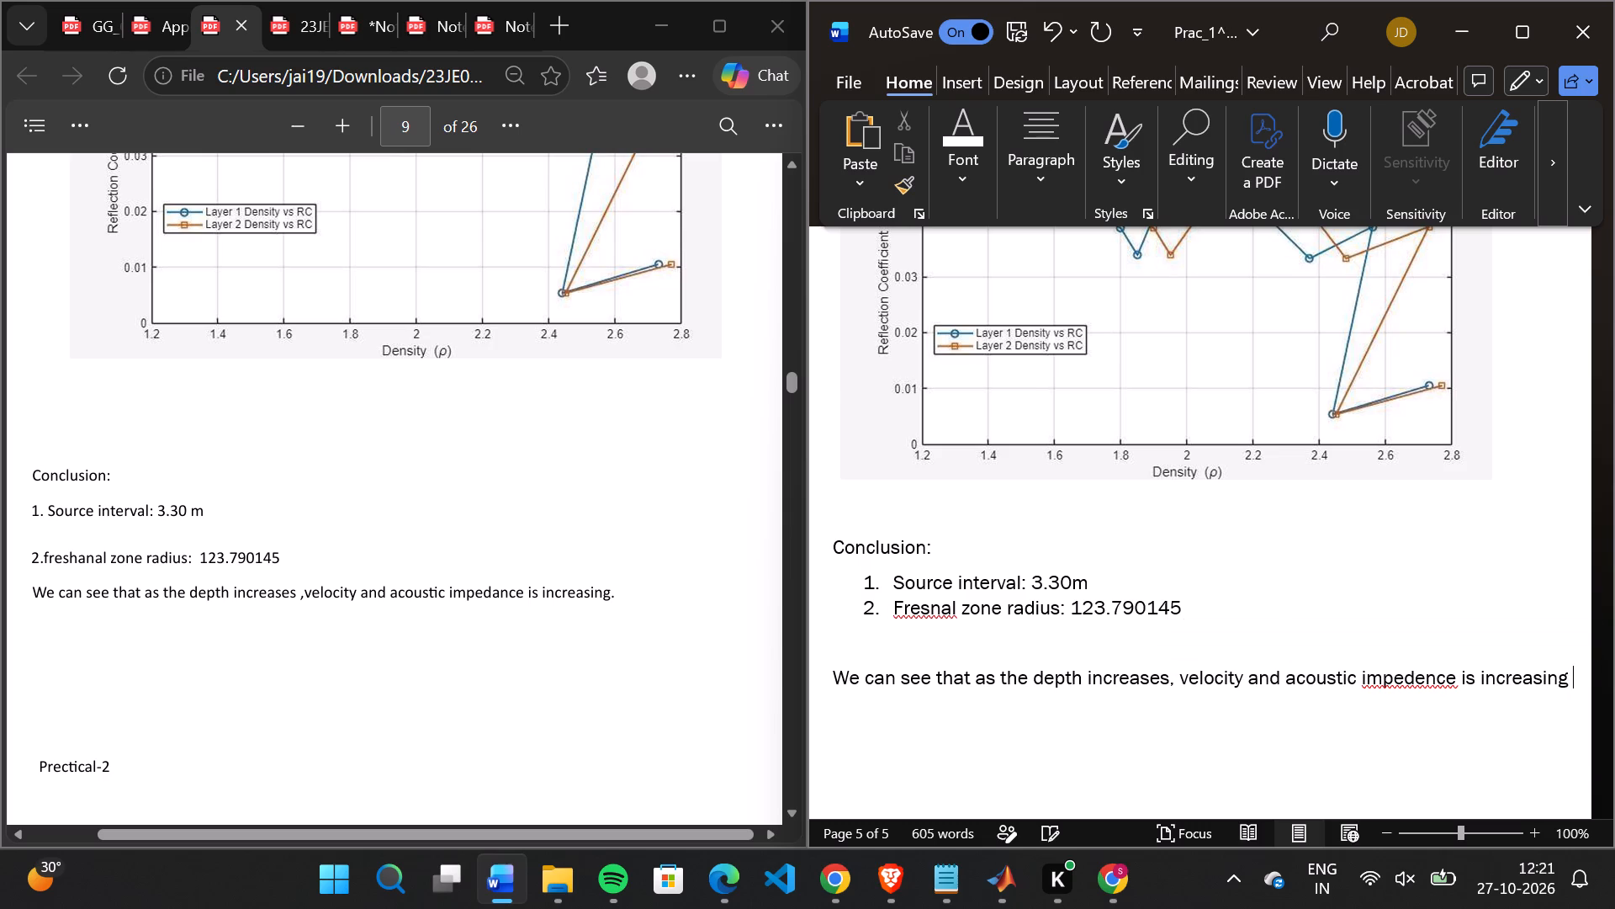
Correct the spelling of "impedence" to "impedance" in the conclusion sentence.
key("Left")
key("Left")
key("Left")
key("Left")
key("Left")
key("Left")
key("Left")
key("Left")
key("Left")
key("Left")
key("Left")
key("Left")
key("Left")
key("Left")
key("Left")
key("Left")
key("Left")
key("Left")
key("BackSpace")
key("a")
End the conclusion sentence with a full stop and leave an empty line after it.
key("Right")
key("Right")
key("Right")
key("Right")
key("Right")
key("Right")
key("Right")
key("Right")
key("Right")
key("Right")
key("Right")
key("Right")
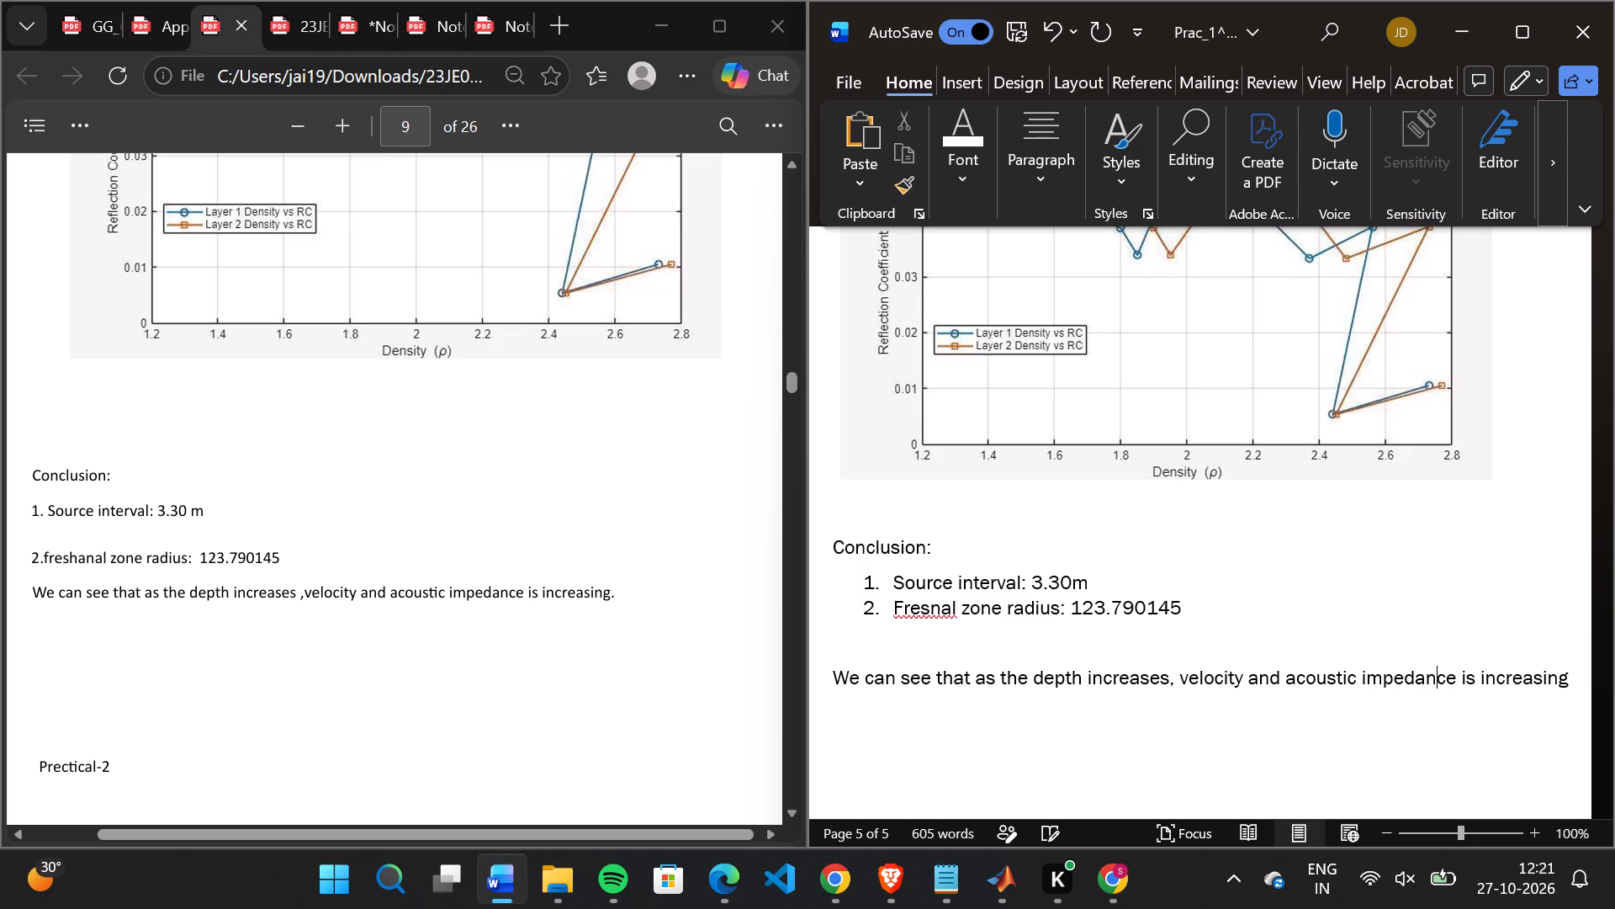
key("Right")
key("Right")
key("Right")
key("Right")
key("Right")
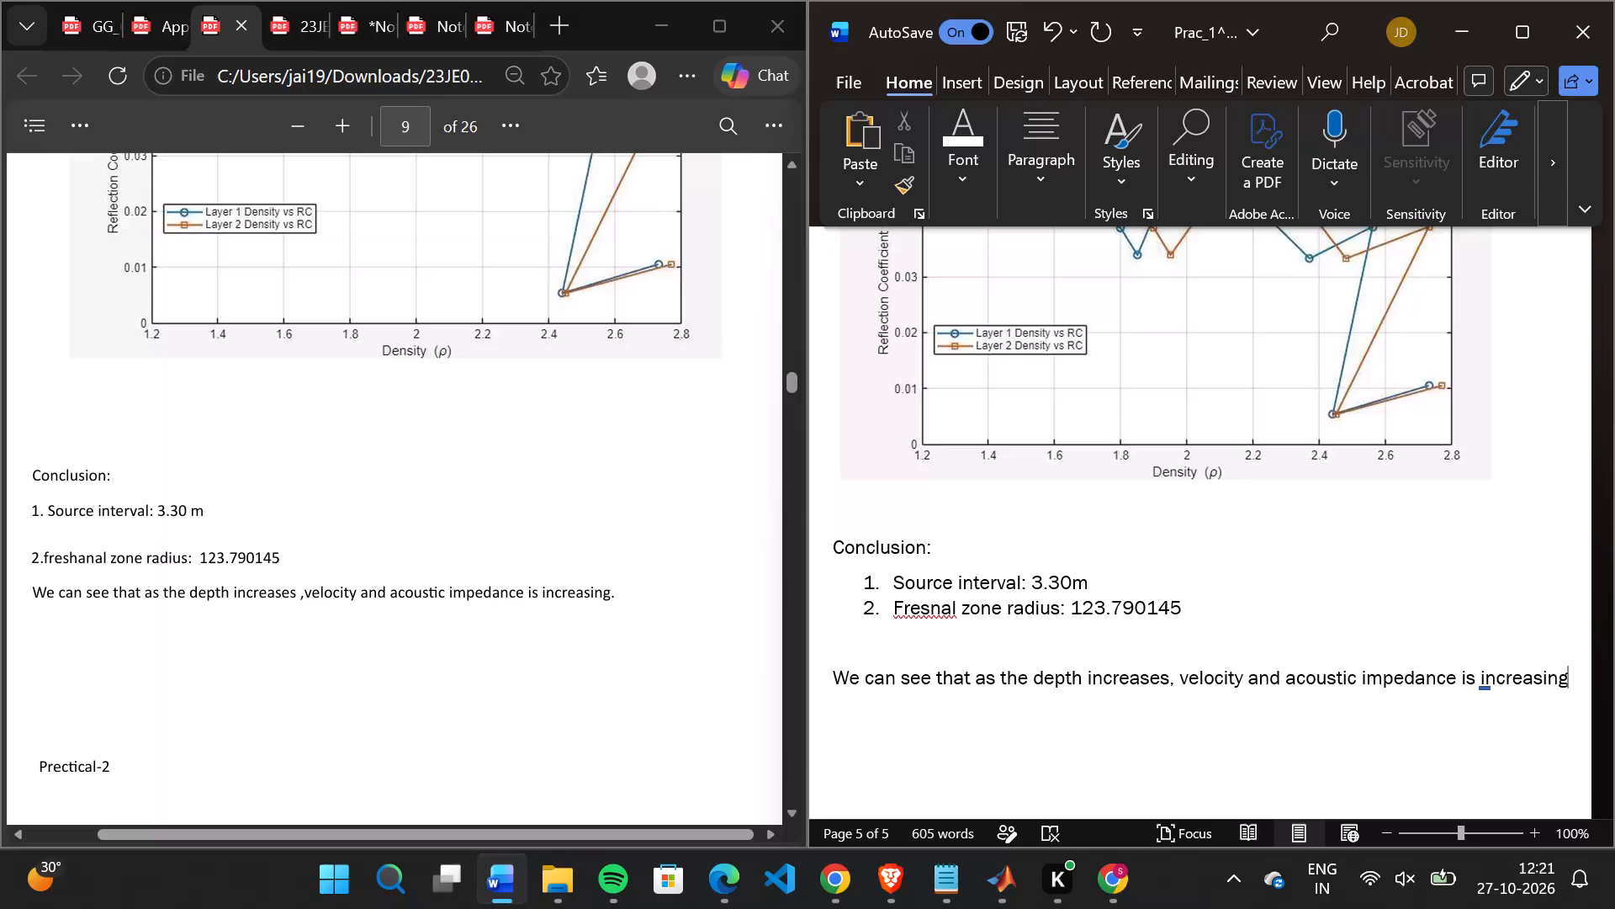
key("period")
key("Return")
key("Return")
Add empty lines below the conclusion sentence until the text cursor reaches a new page.
scroll(677, 505, "down", 4)
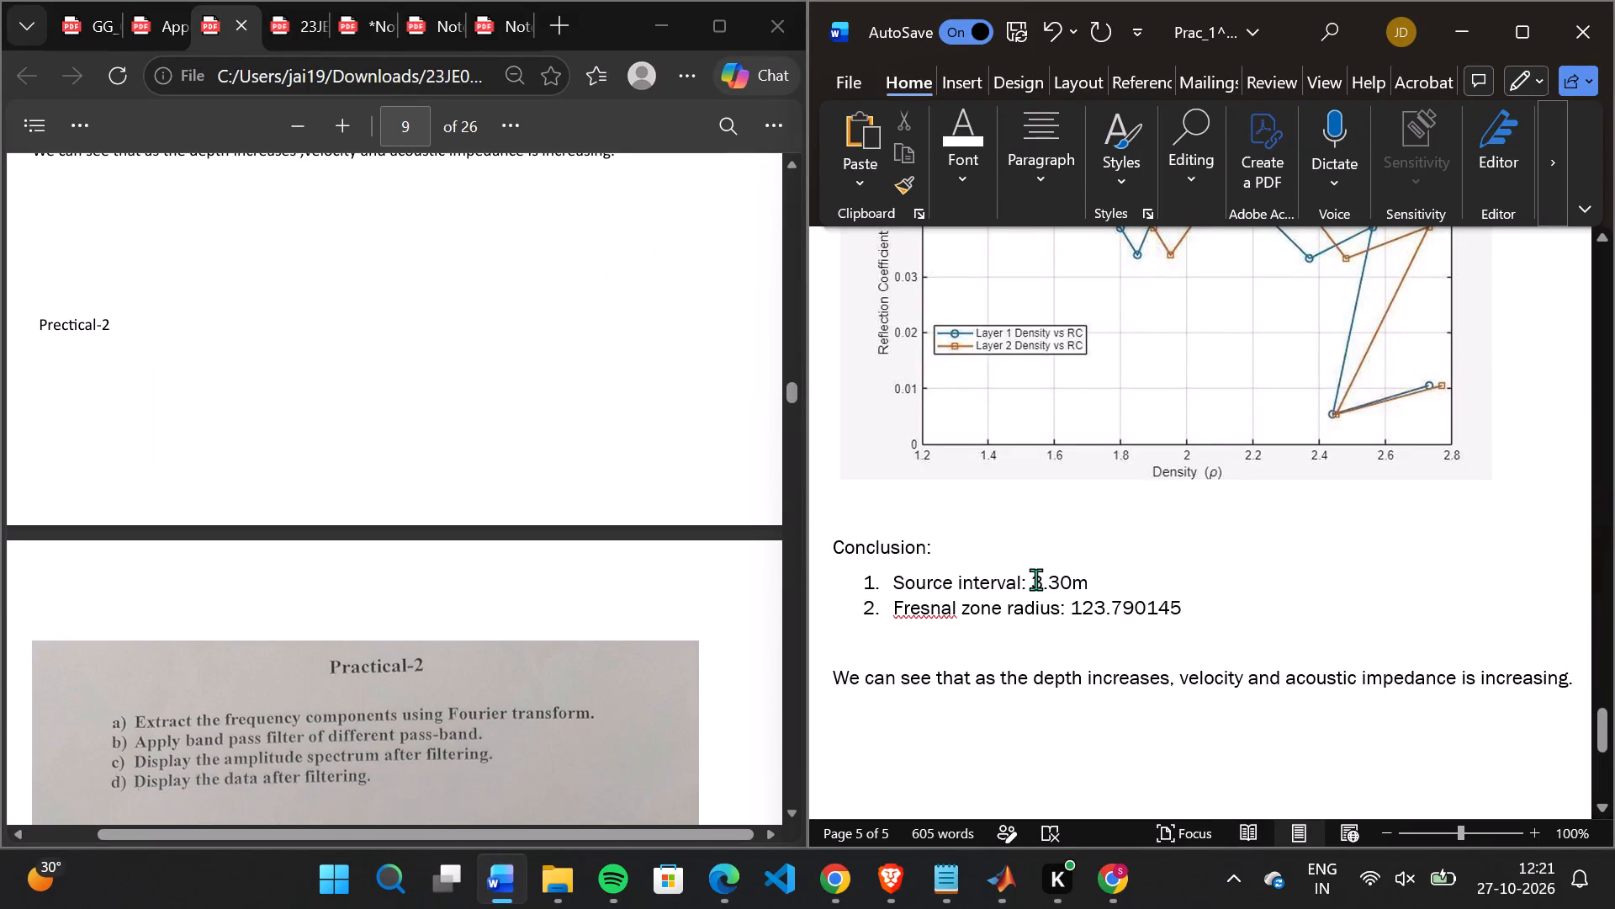
scroll(1035, 579, "down", 7)
scroll(1009, 699, "up", 1)
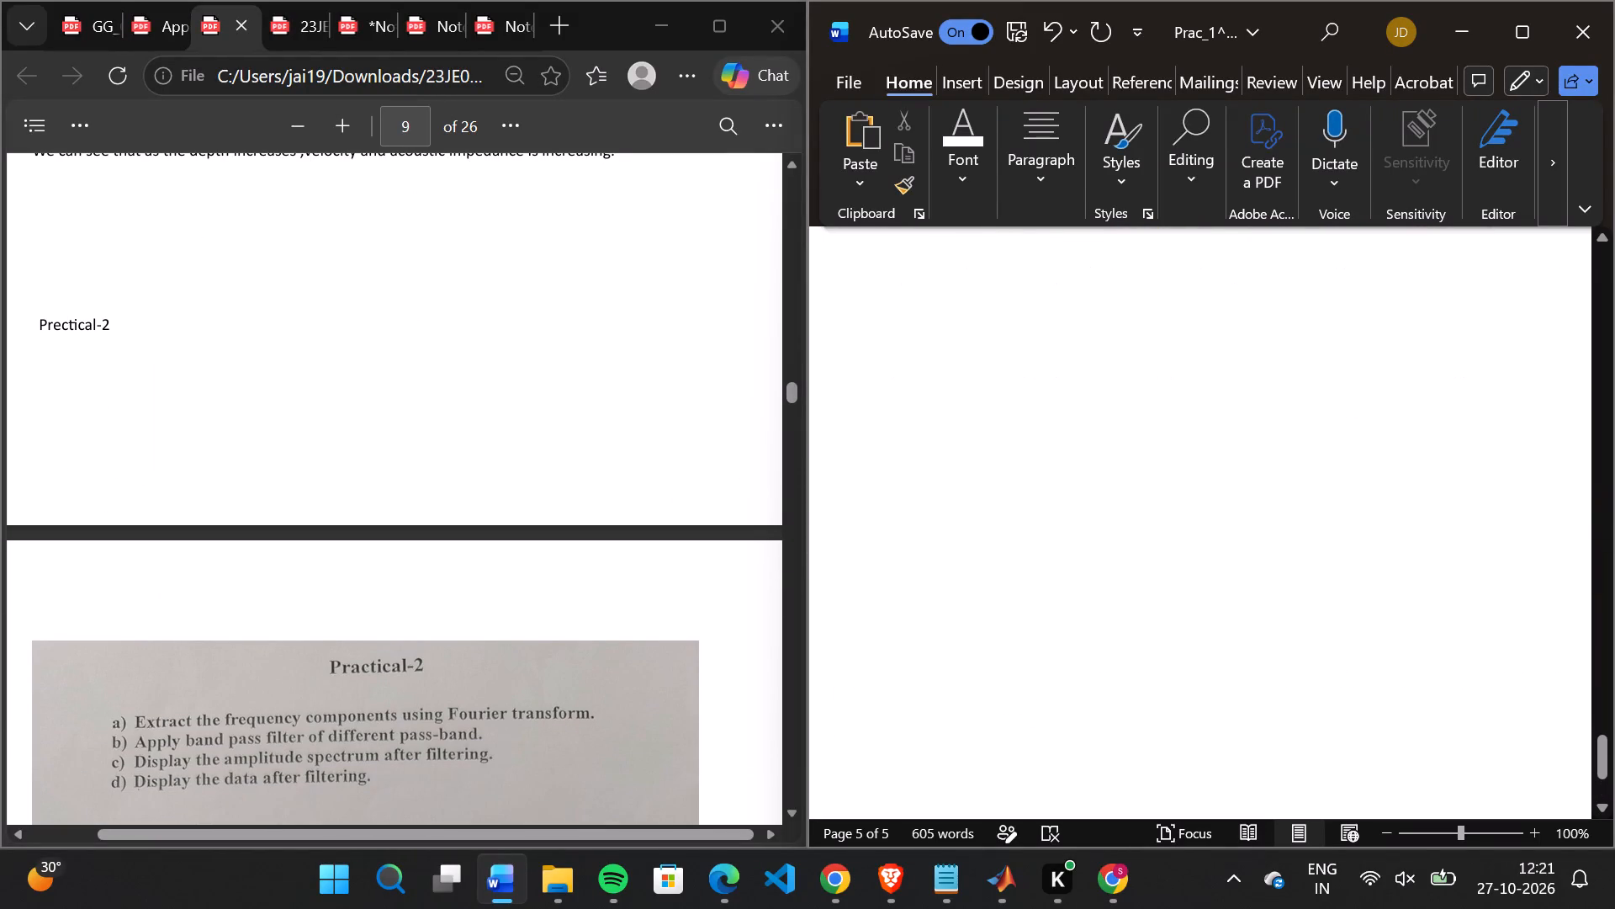
scroll(1009, 699, "up", 1)
key("Return")
key("Return")
key("Return")
key("Return")
key("Return")
key("Return")
key("Return")
key("Return")
key("Return")
key("Return")
key("Return")
key("Return")
key("Return")
key("Return")
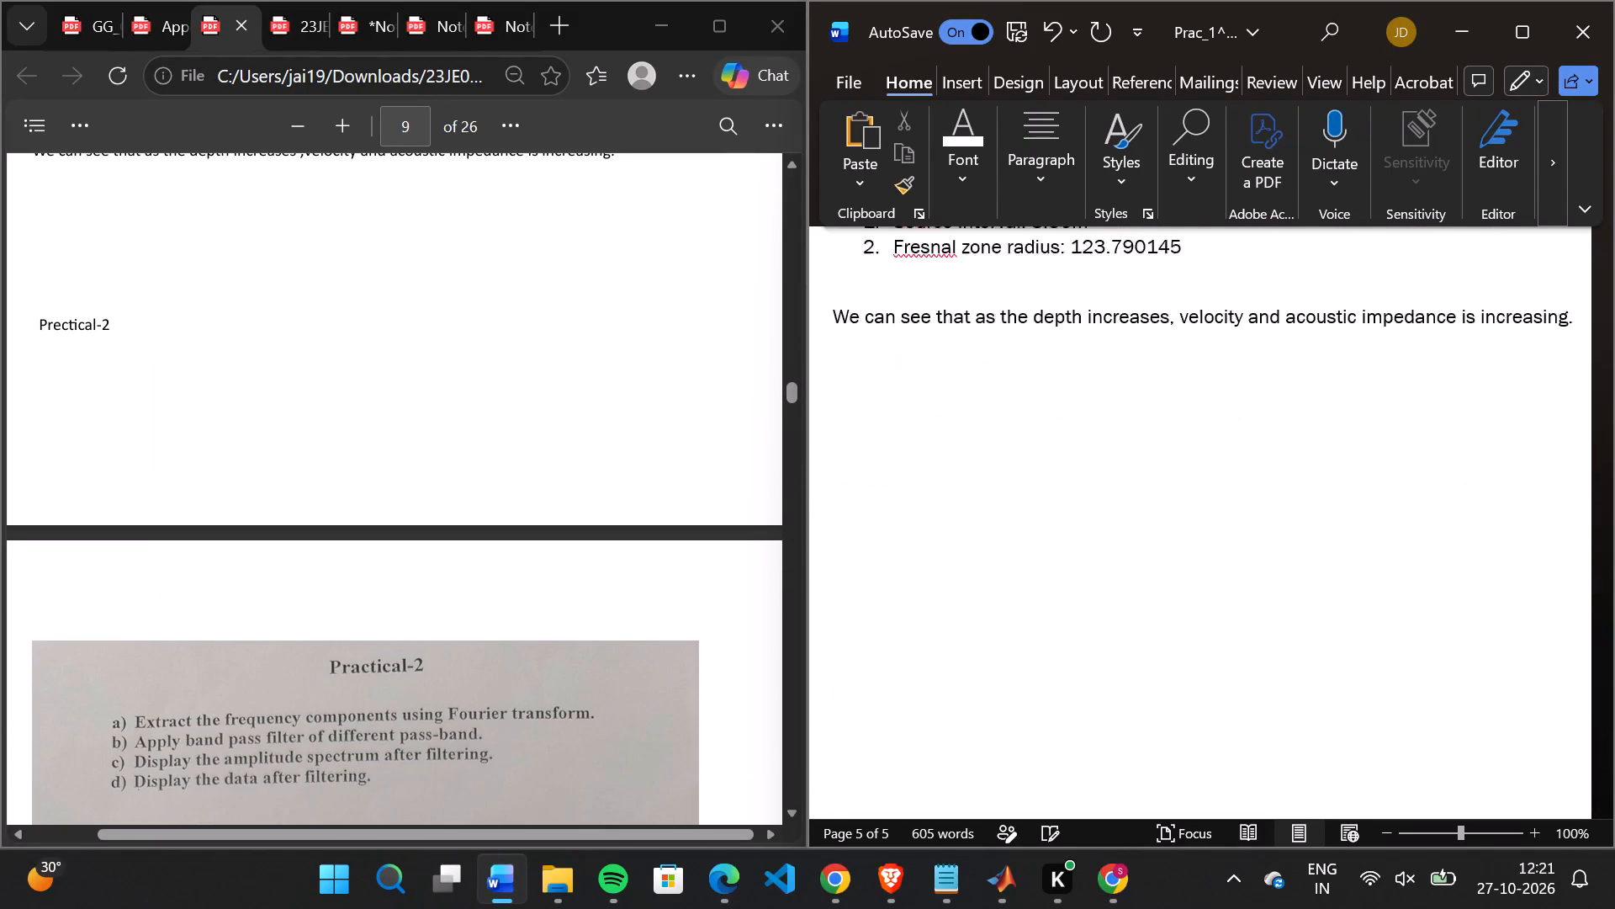
key("Return")
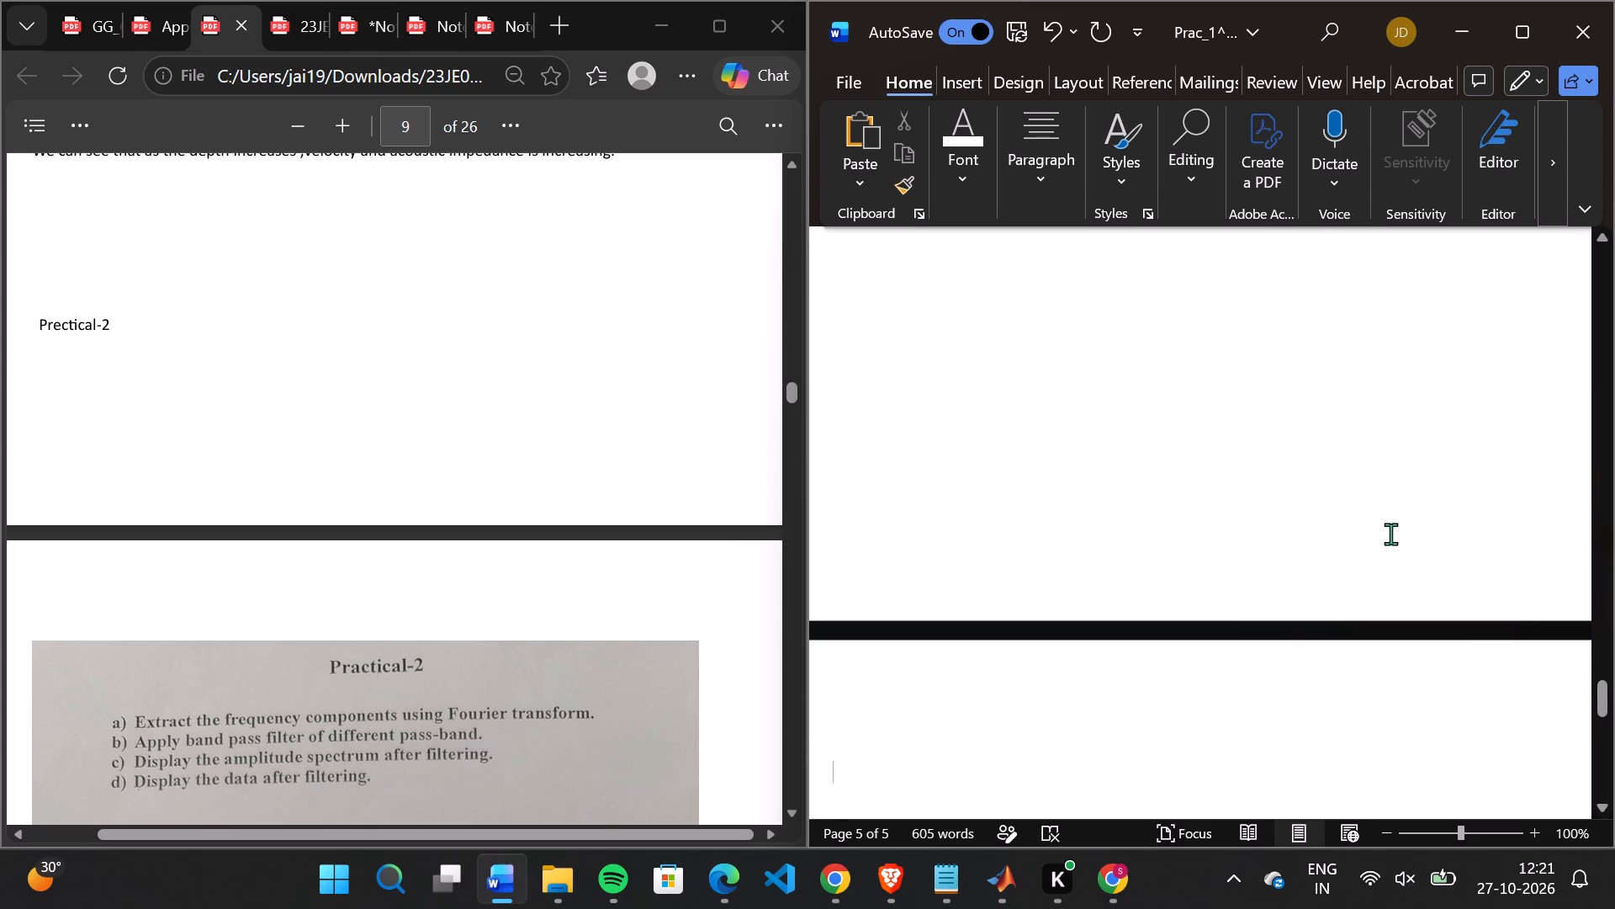
Insert two empty lines above the Title heading at the start of the document.
scroll(1138, 592, "up", 15)
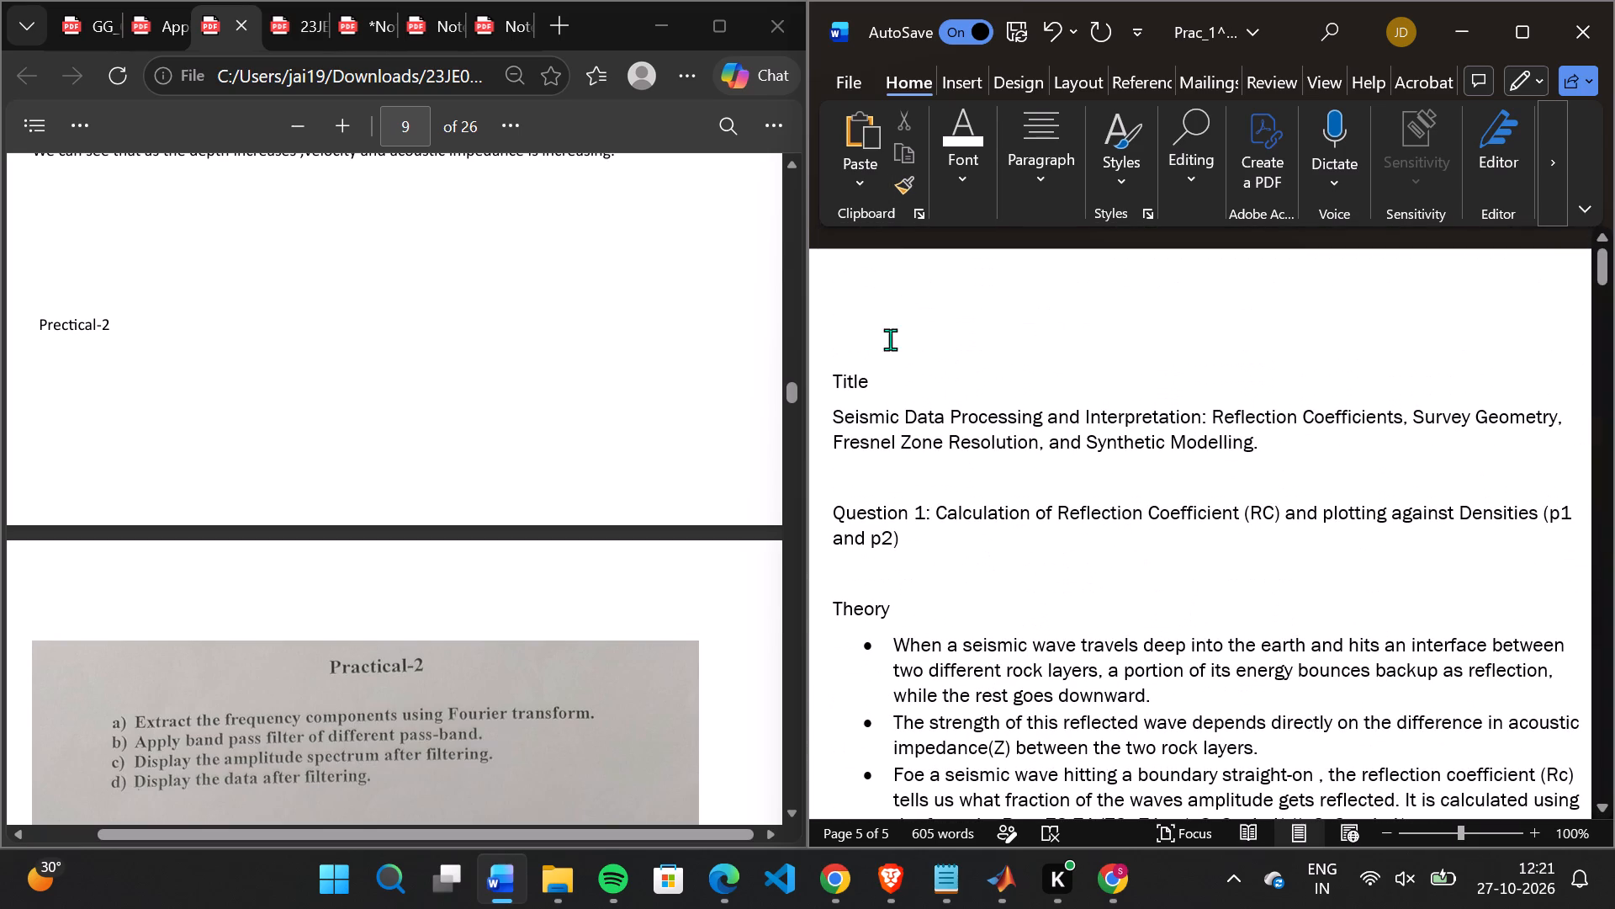
left_click(891, 289)
key("Left")
key("Left")
key("Left")
key("Left")
key("Left")
key("Left")
key("Left")
key("Return")
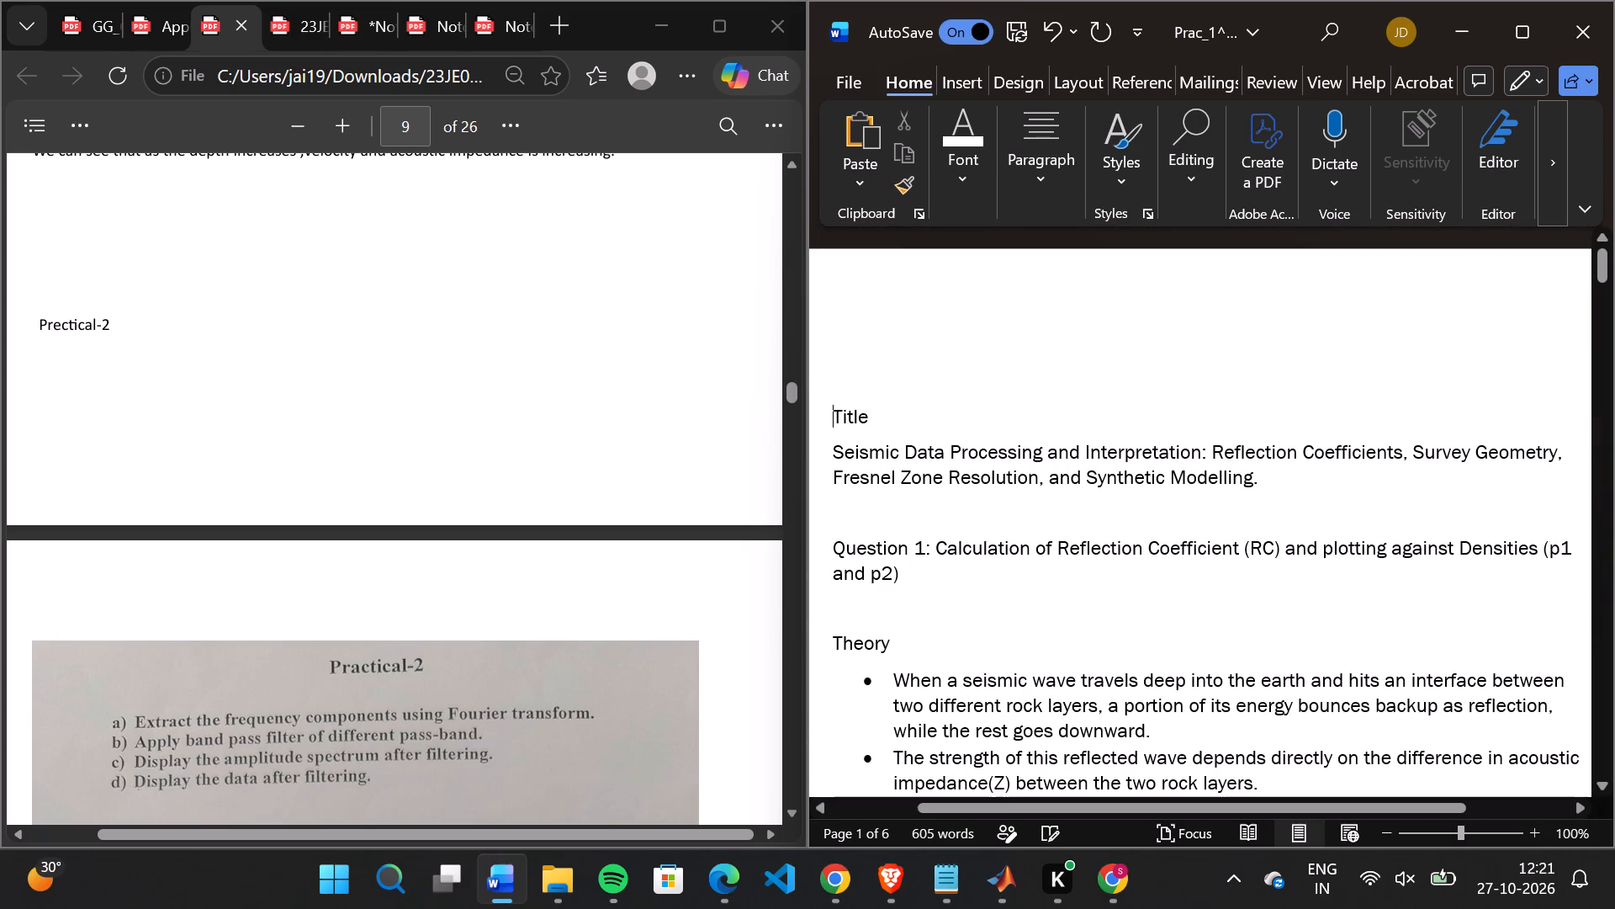
key("Up")
key("Up")
key("Up")
key("Up")
key("Up")
key("Return")
key("Up")
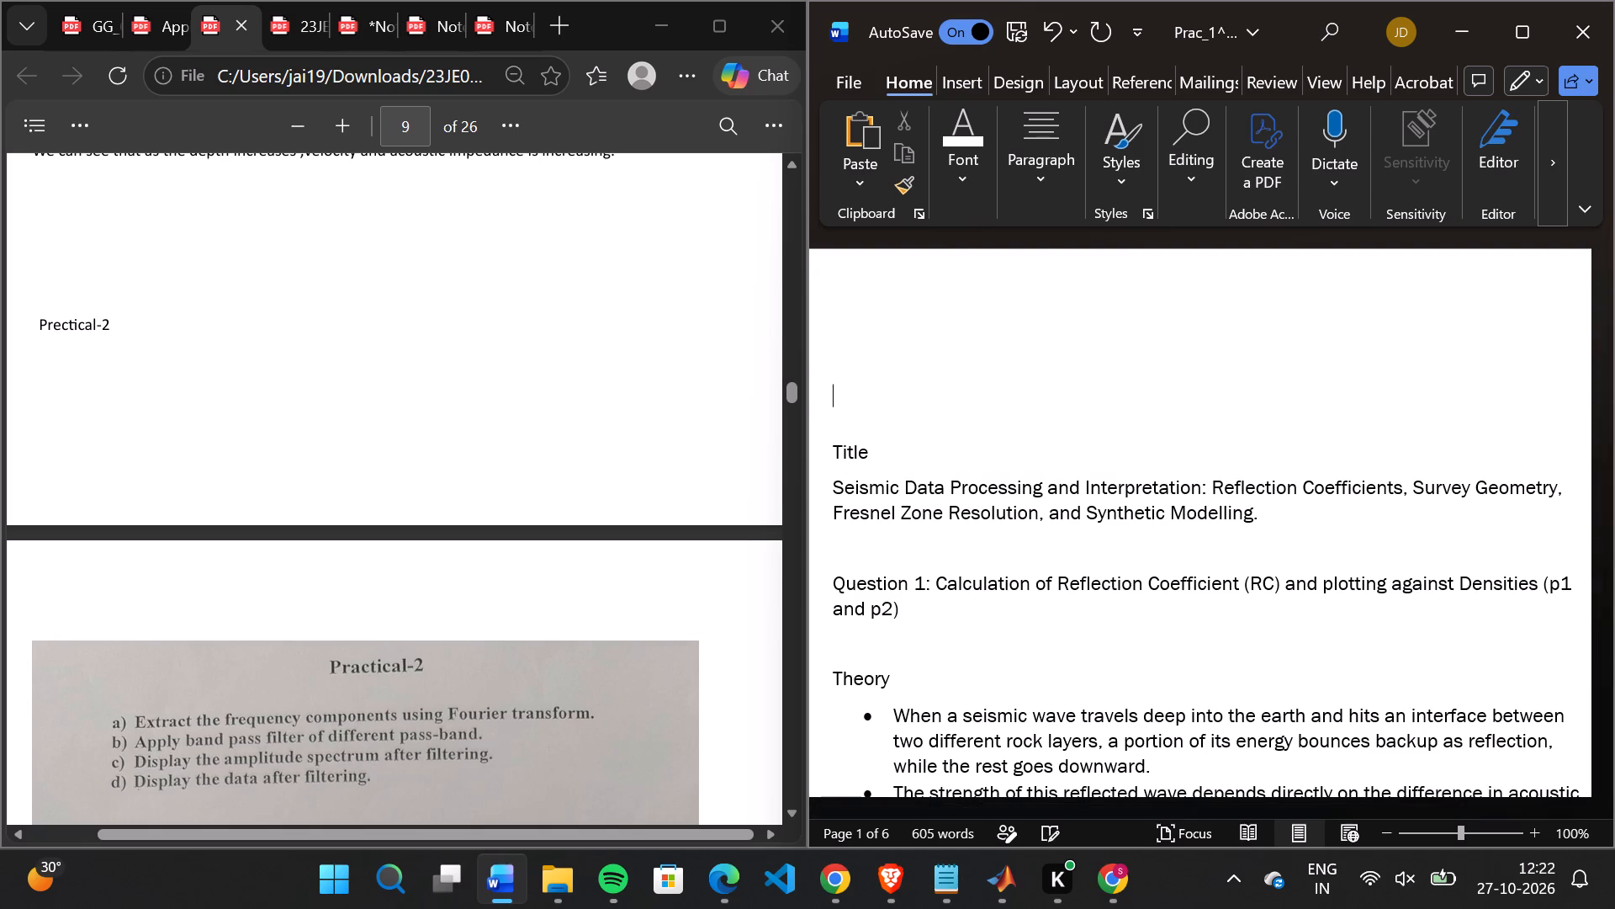
Enter the heading "PRACTICAL-1" on the first line of the document.
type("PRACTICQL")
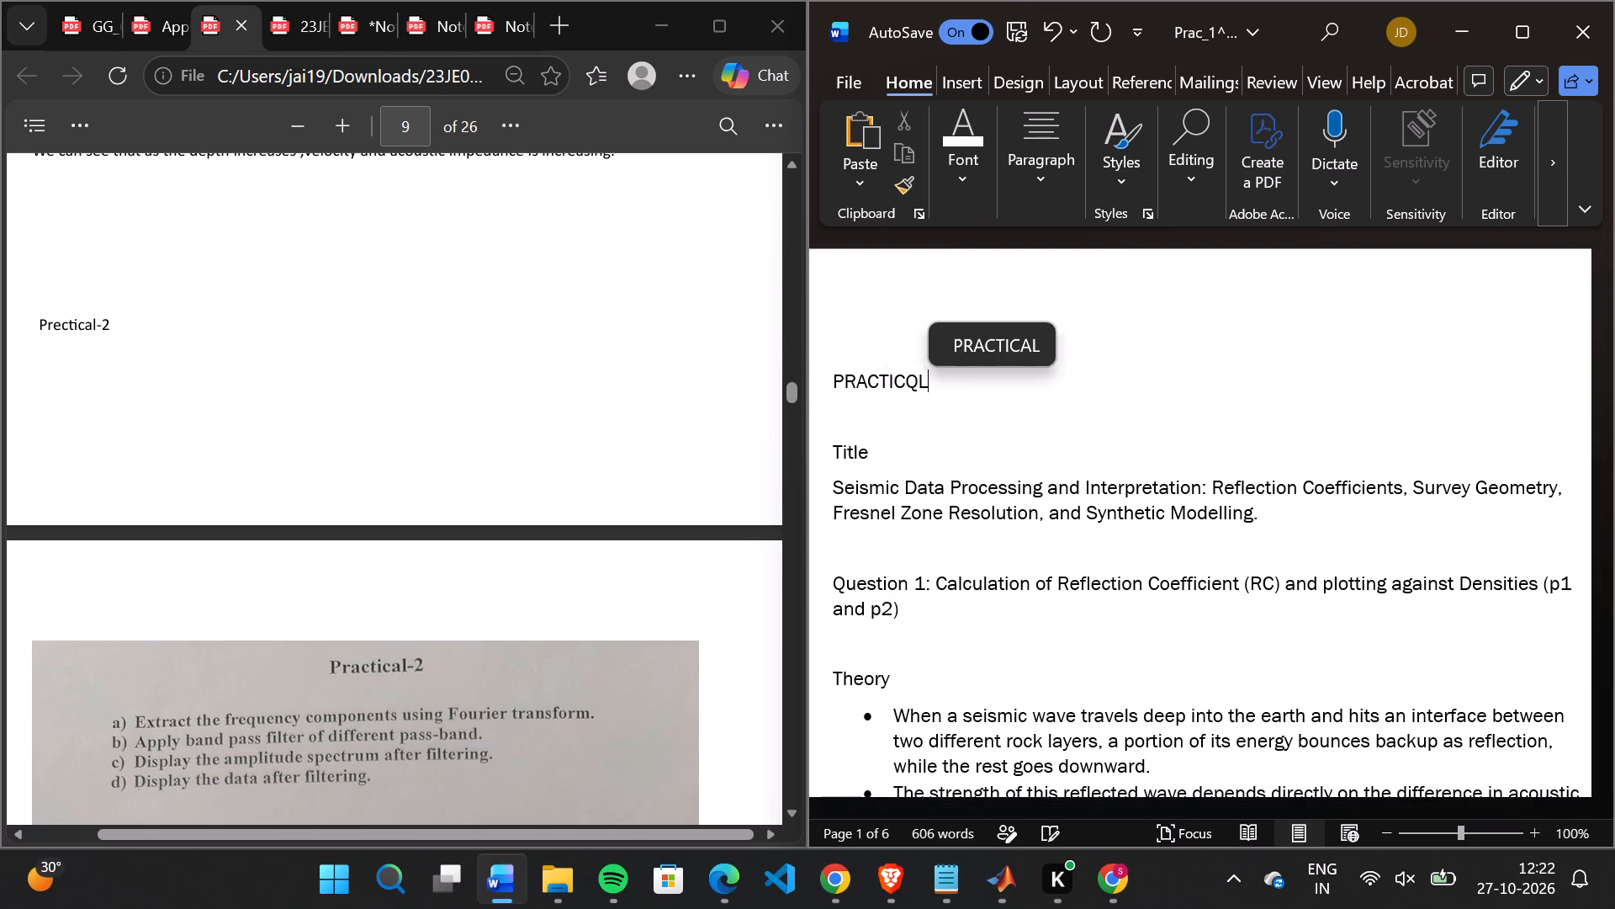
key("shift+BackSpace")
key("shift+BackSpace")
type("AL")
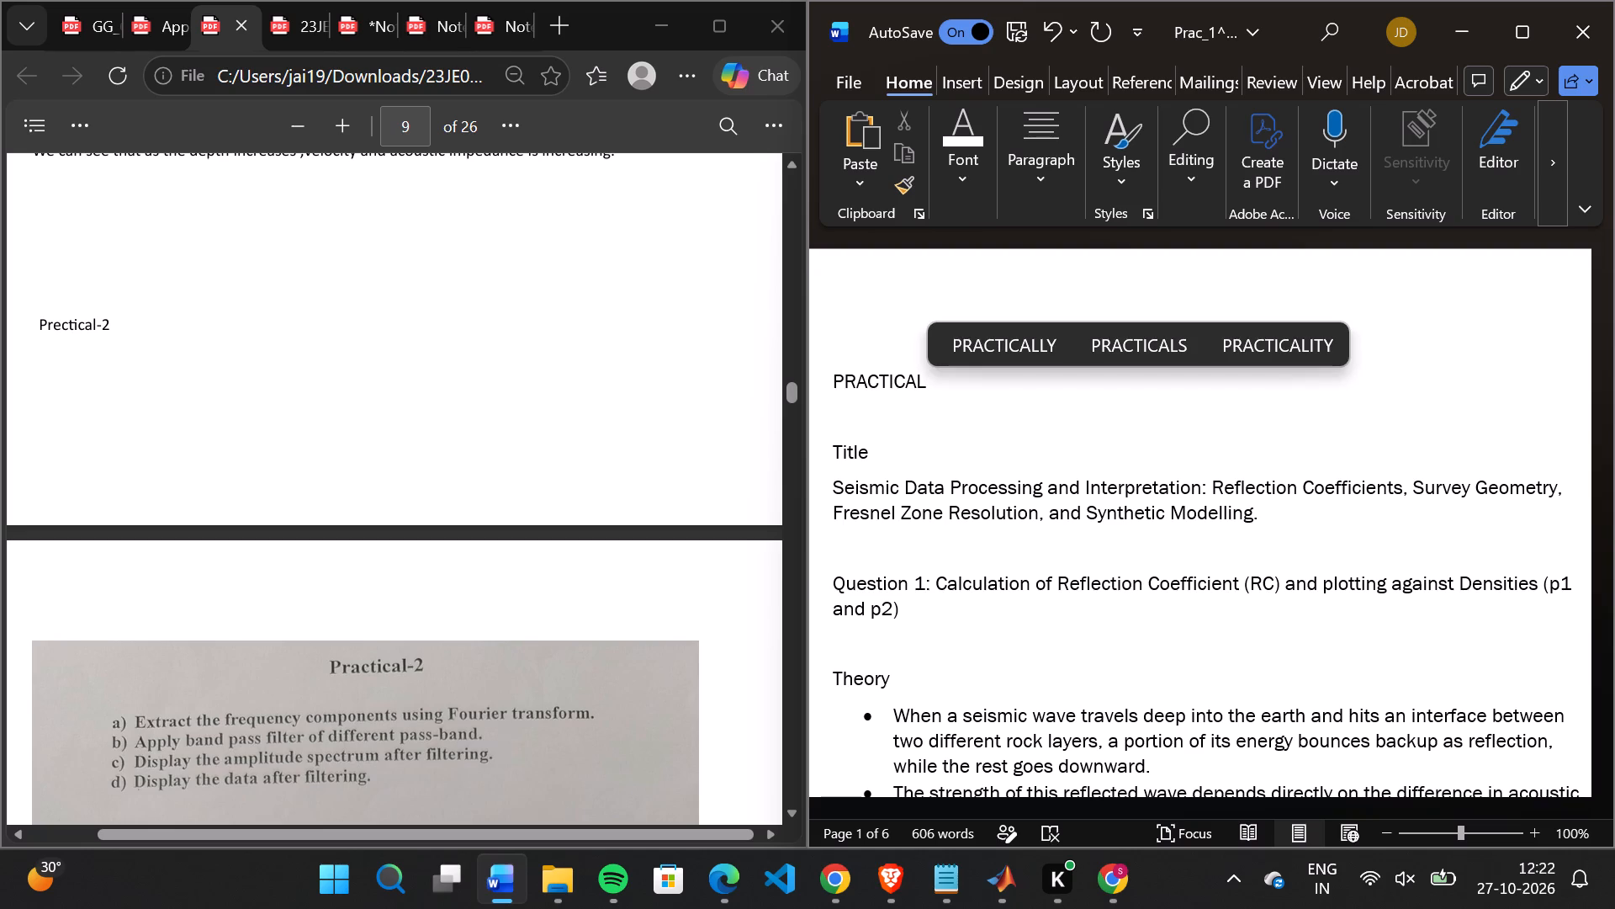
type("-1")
Shift the PRACTICAL-1 heading to about the middle of its line with leading spaces.
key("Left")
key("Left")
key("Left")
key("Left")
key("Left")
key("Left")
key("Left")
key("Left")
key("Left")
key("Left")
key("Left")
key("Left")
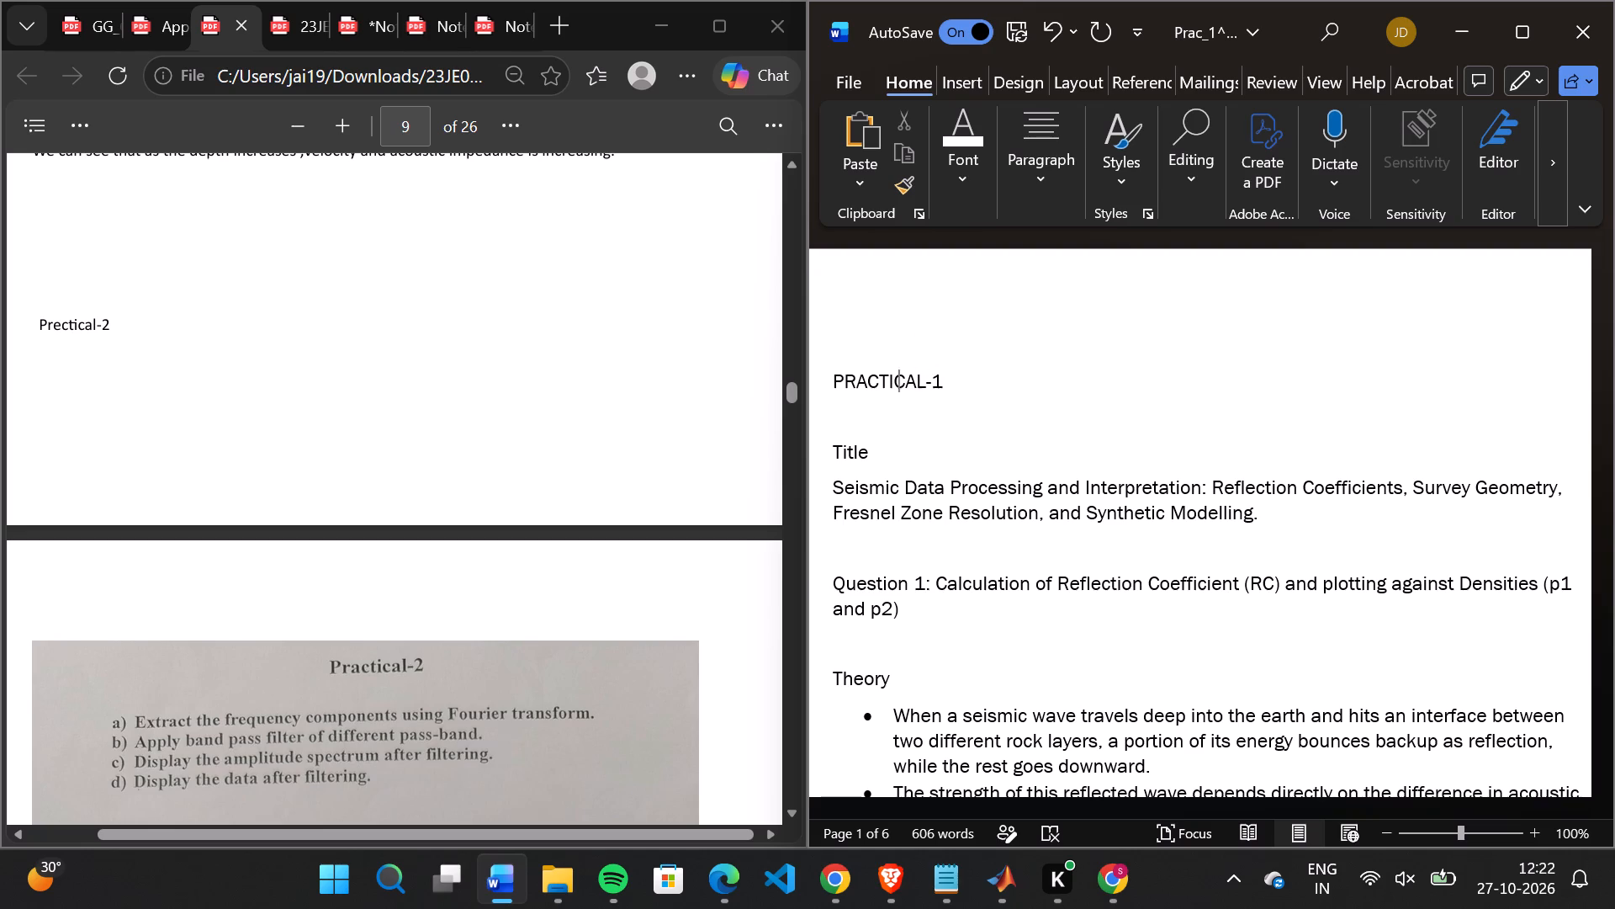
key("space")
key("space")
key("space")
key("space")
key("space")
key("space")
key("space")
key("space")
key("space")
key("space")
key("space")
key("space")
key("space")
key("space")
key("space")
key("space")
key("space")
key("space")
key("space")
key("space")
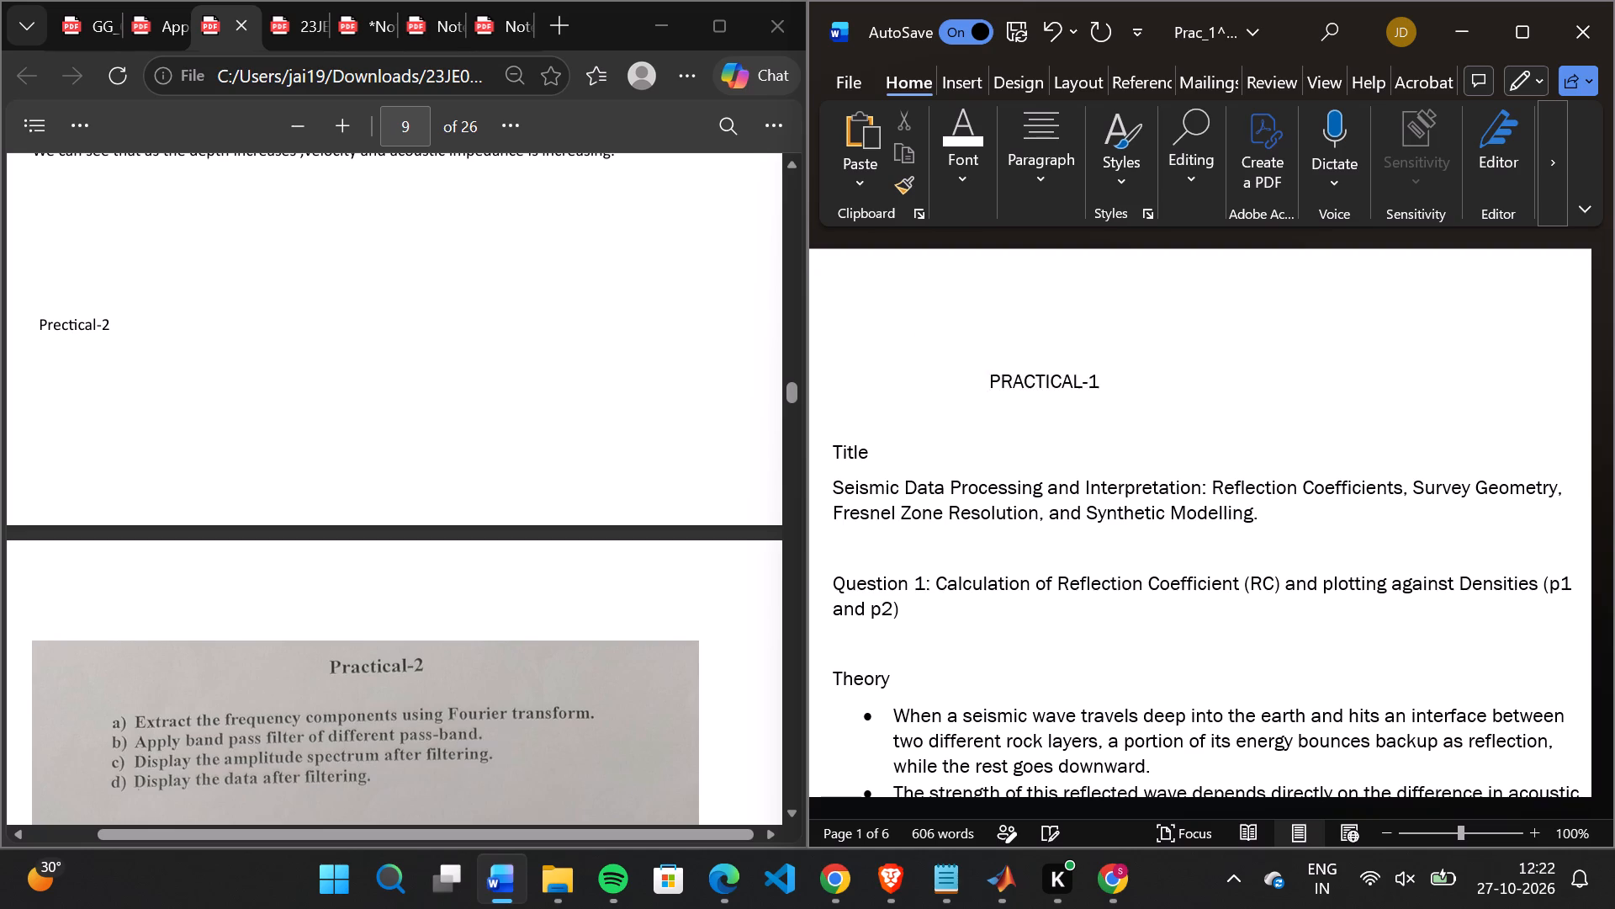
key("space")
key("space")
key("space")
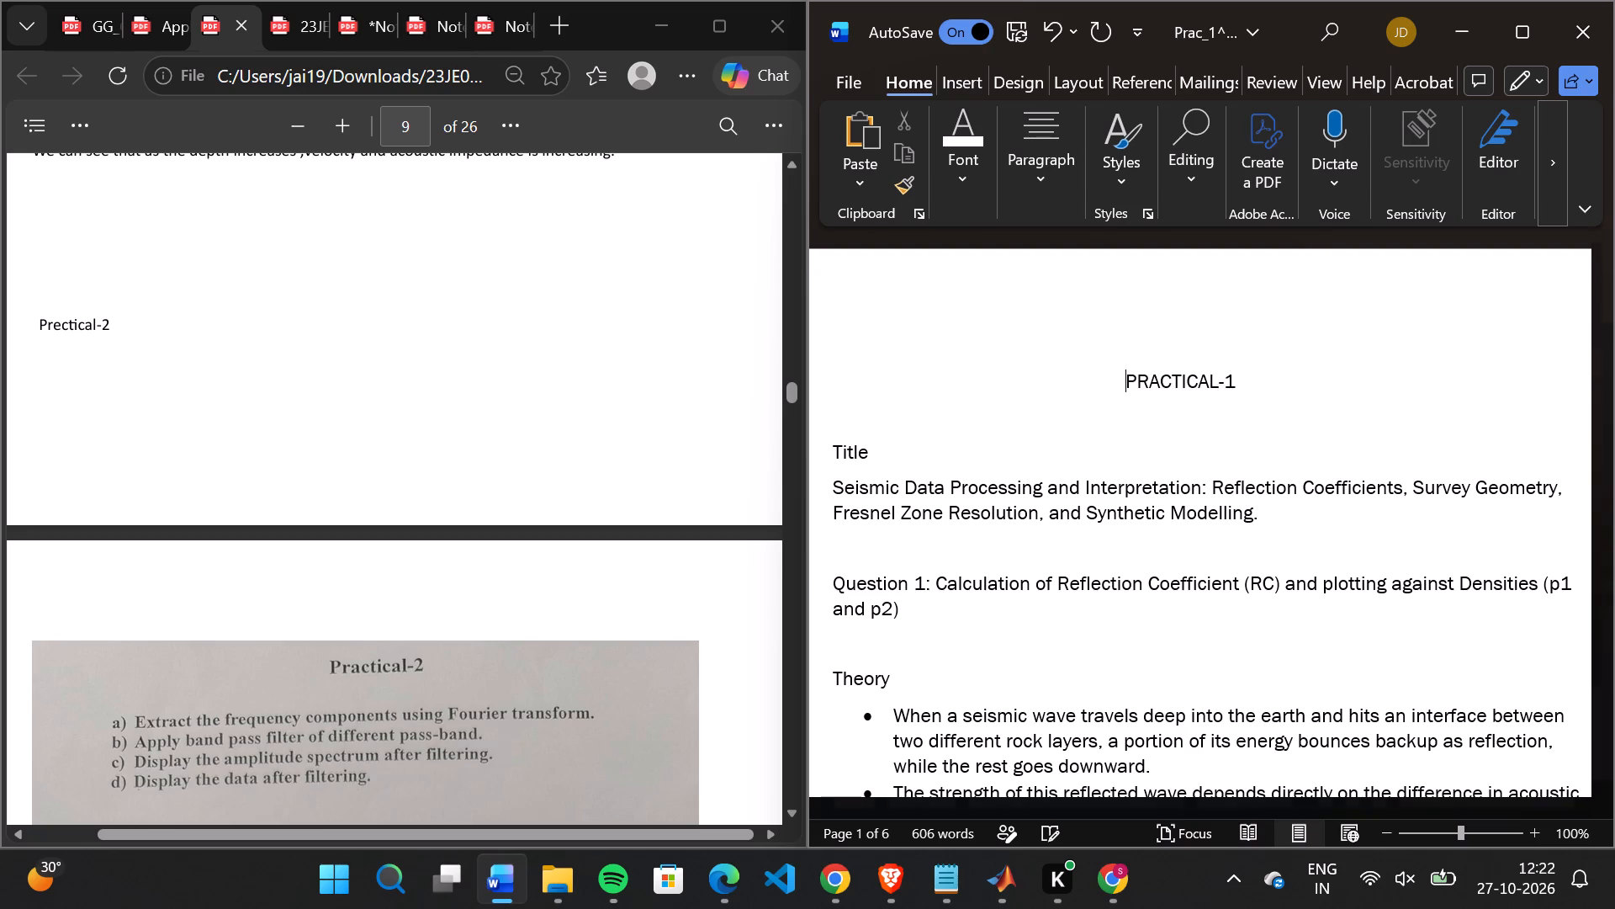
Examine the report PDF's cover page, including its title, institute logo and student and course details.
scroll(630, 318, "up", 14)
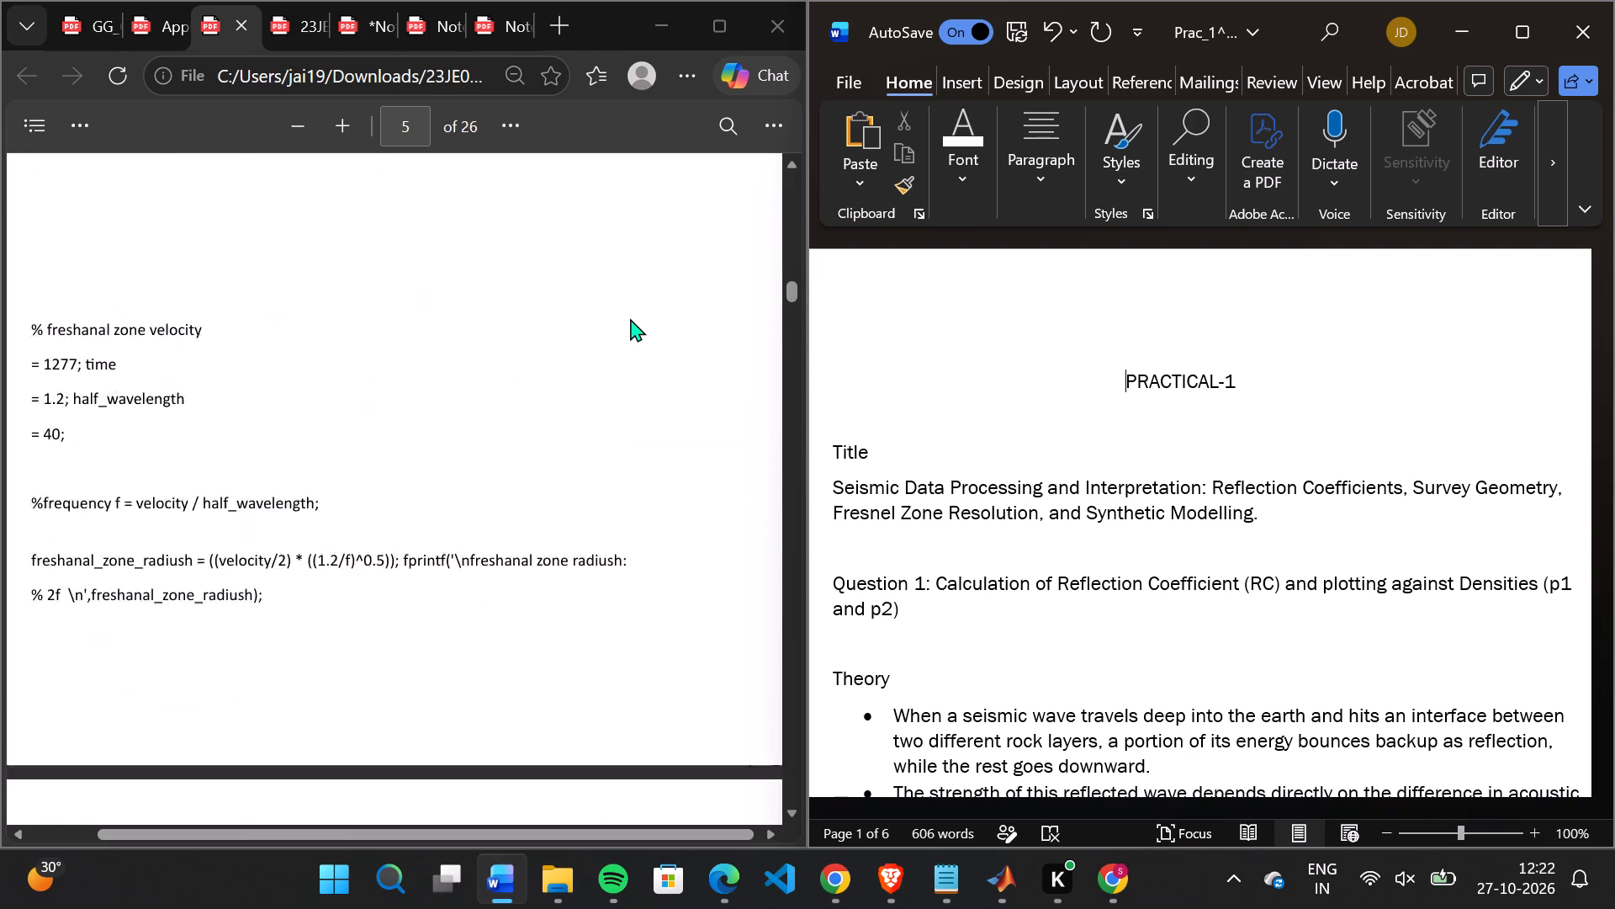
scroll(630, 318, "up", 13)
scroll(442, 457, "up", 1)
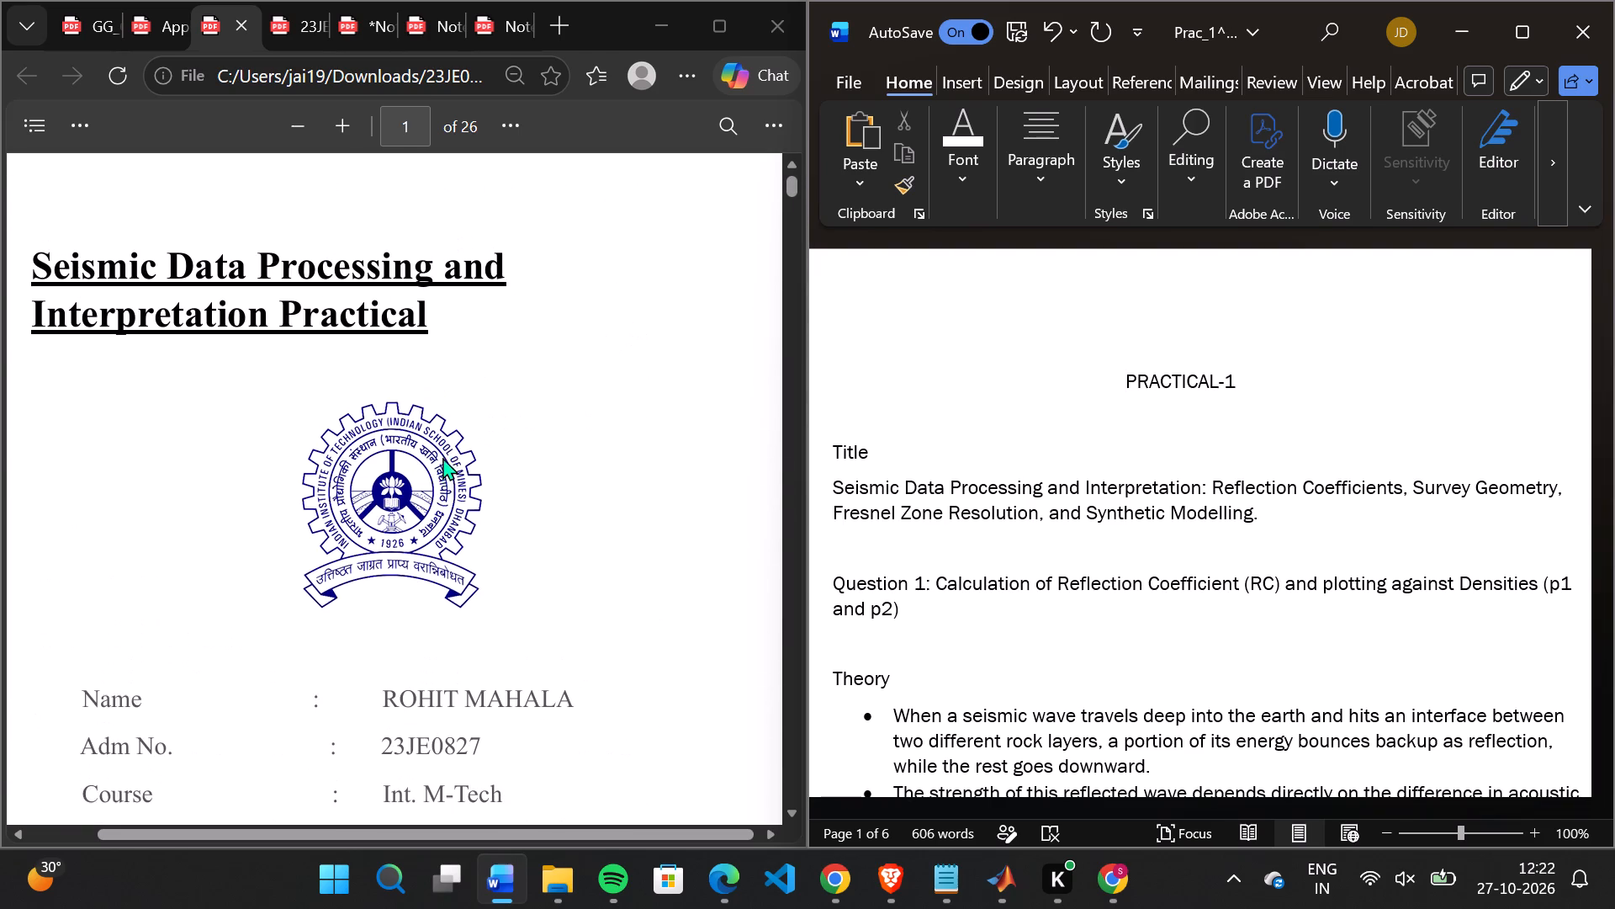
scroll(1291, 454, "up", 1)
scroll(545, 610, "down", 2)
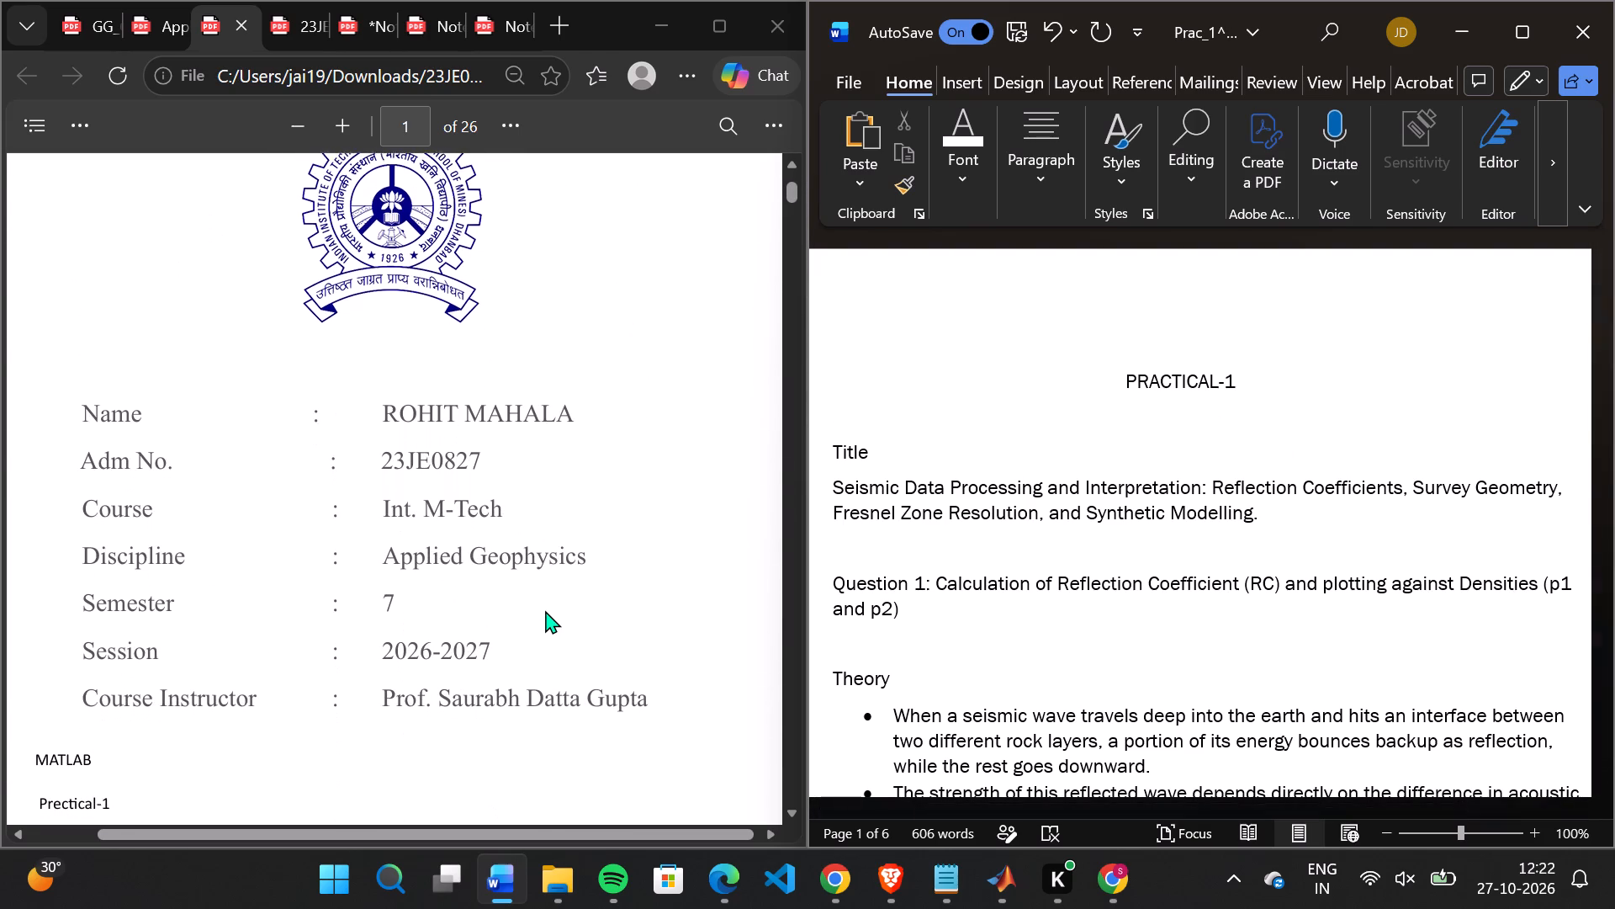
scroll(545, 610, "down", 3)
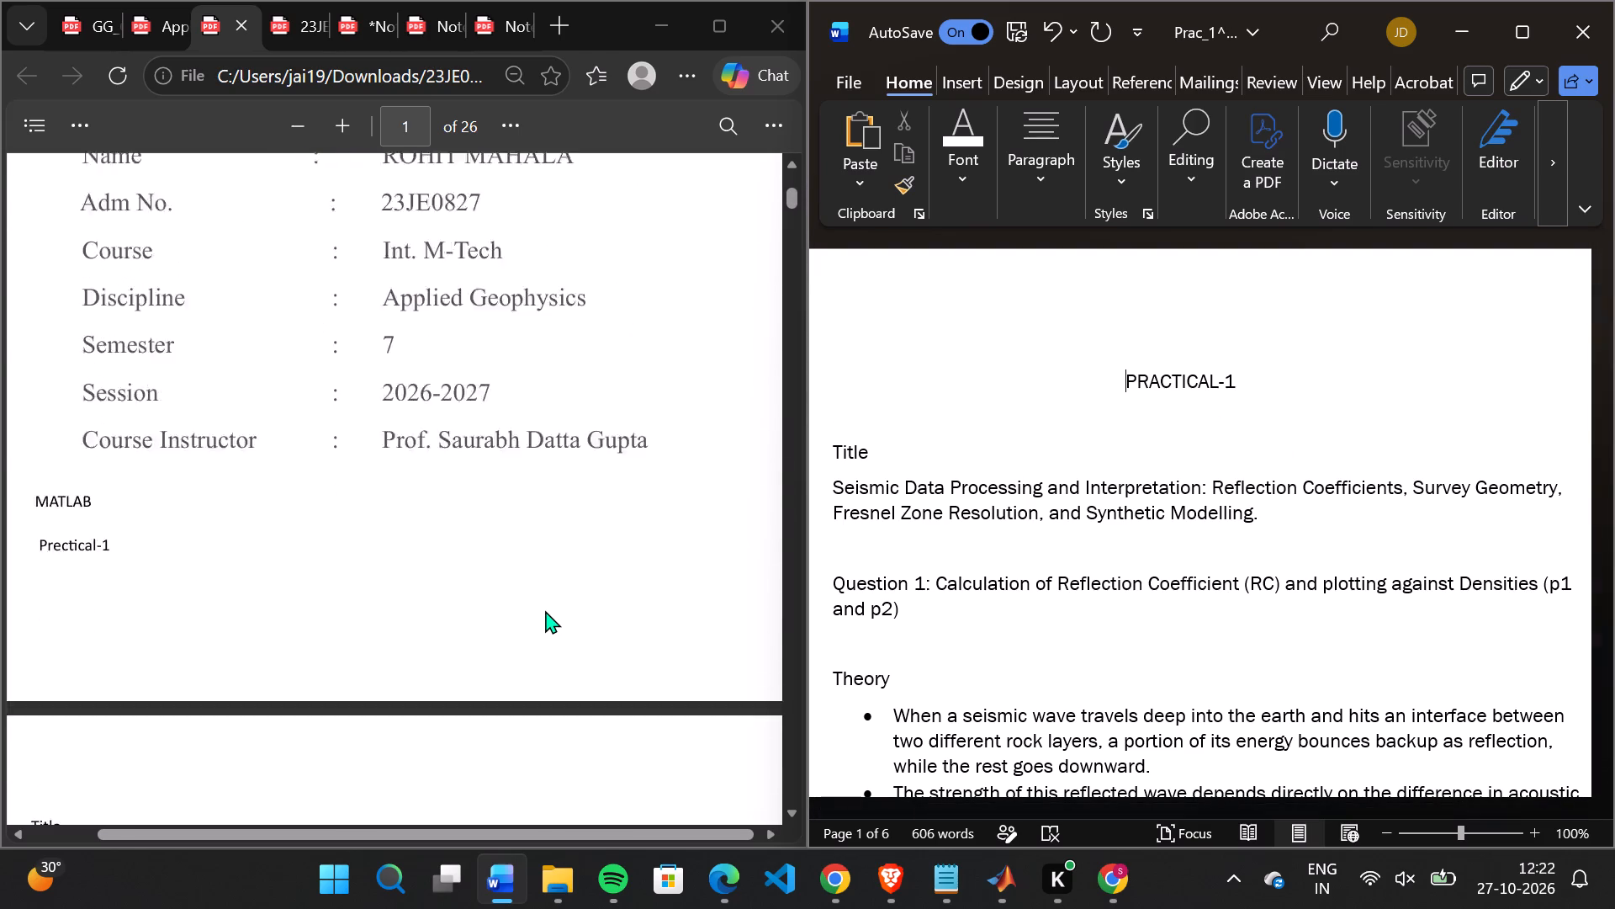
scroll(545, 610, "down", 1)
scroll(545, 610, "right", 2)
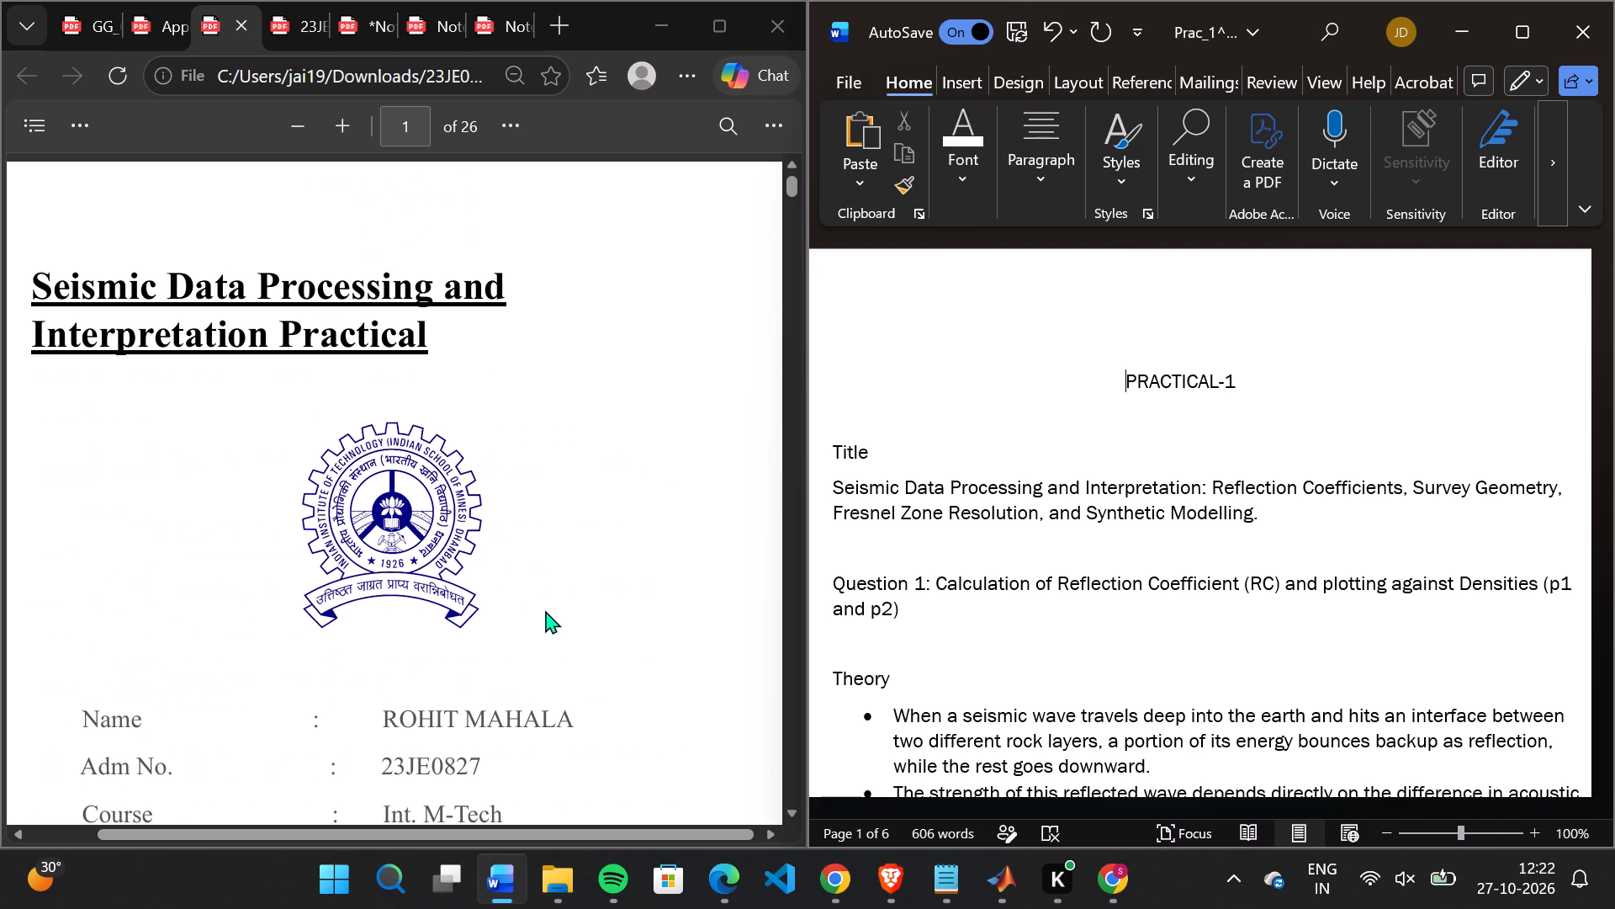
Delete the PRACTICAL-1 heading text, keeping the leading spaces on its line.
left_click(1271, 377)
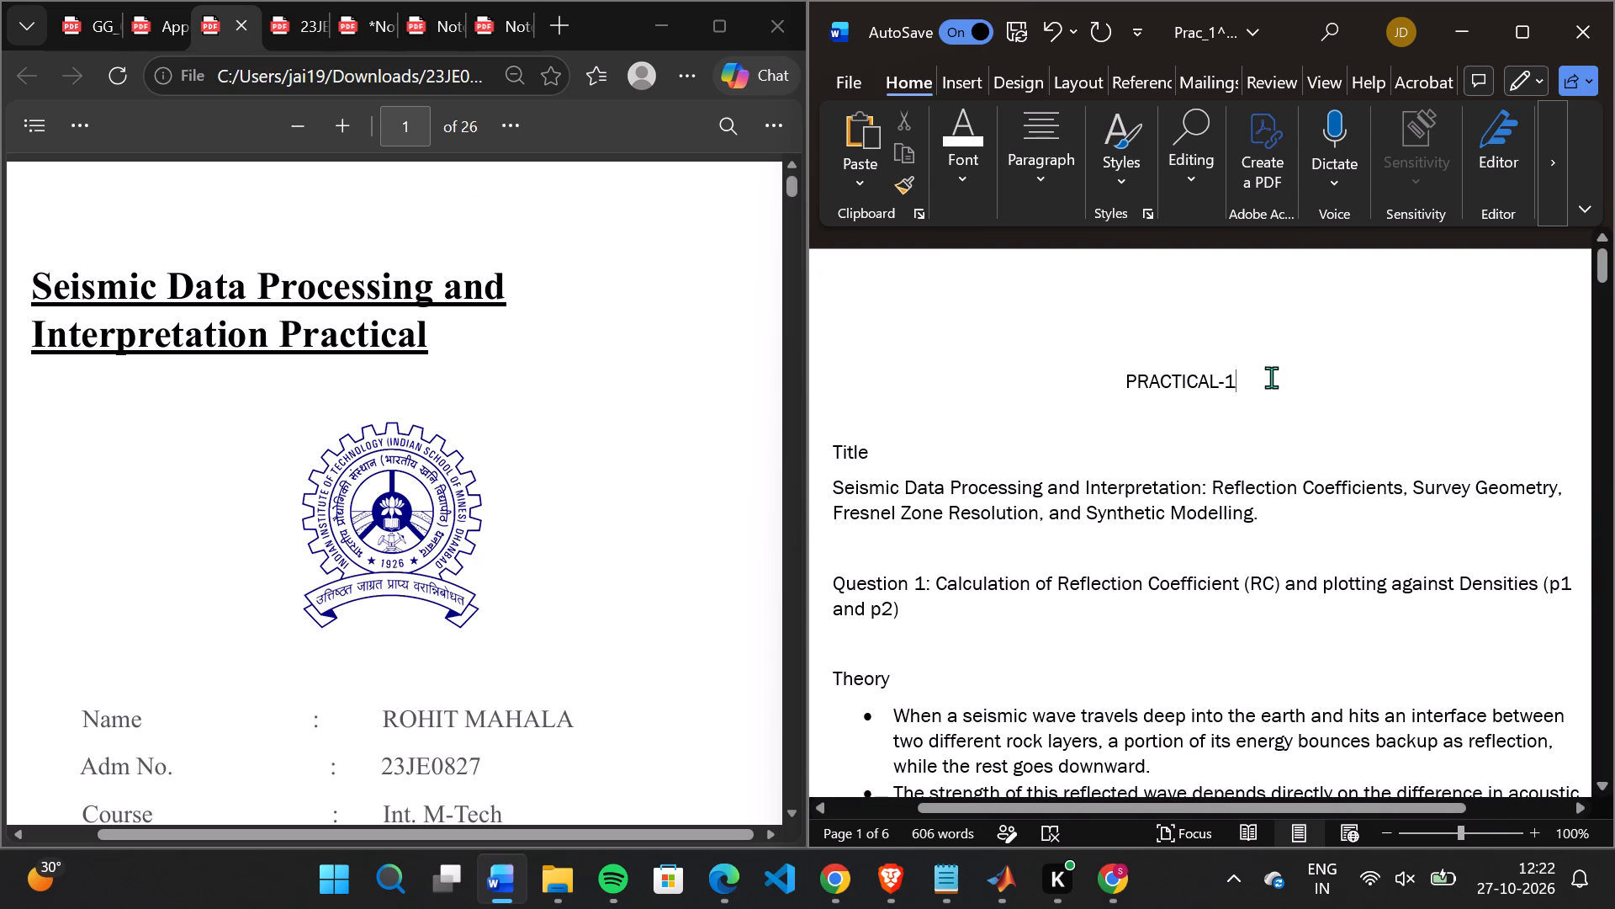
key("BackSpace")
key("BackSpace")
key("BackSpace")
key("BackSpace")
key("BackSpace")
key("BackSpace")
key("BackSpace")
key("BackSpace")
key("BackSpace")
key("BackSpace")
key("BackSpace")
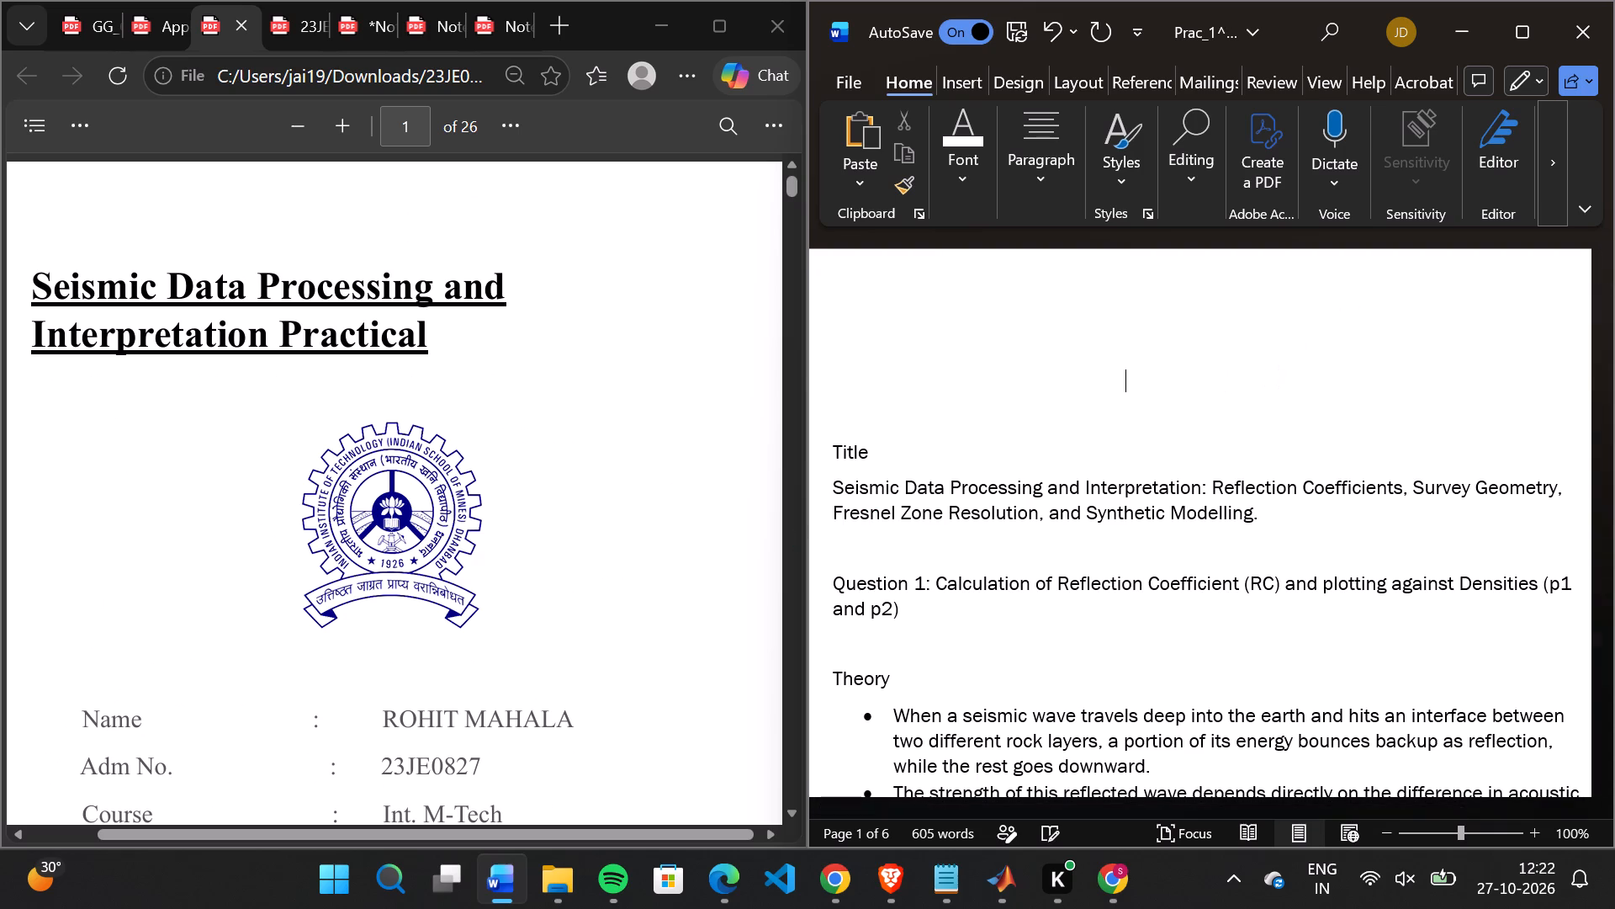
Set the text format on the emptied heading line to Franklin Gothic Medium, bold, size 20.
left_click(988, 185)
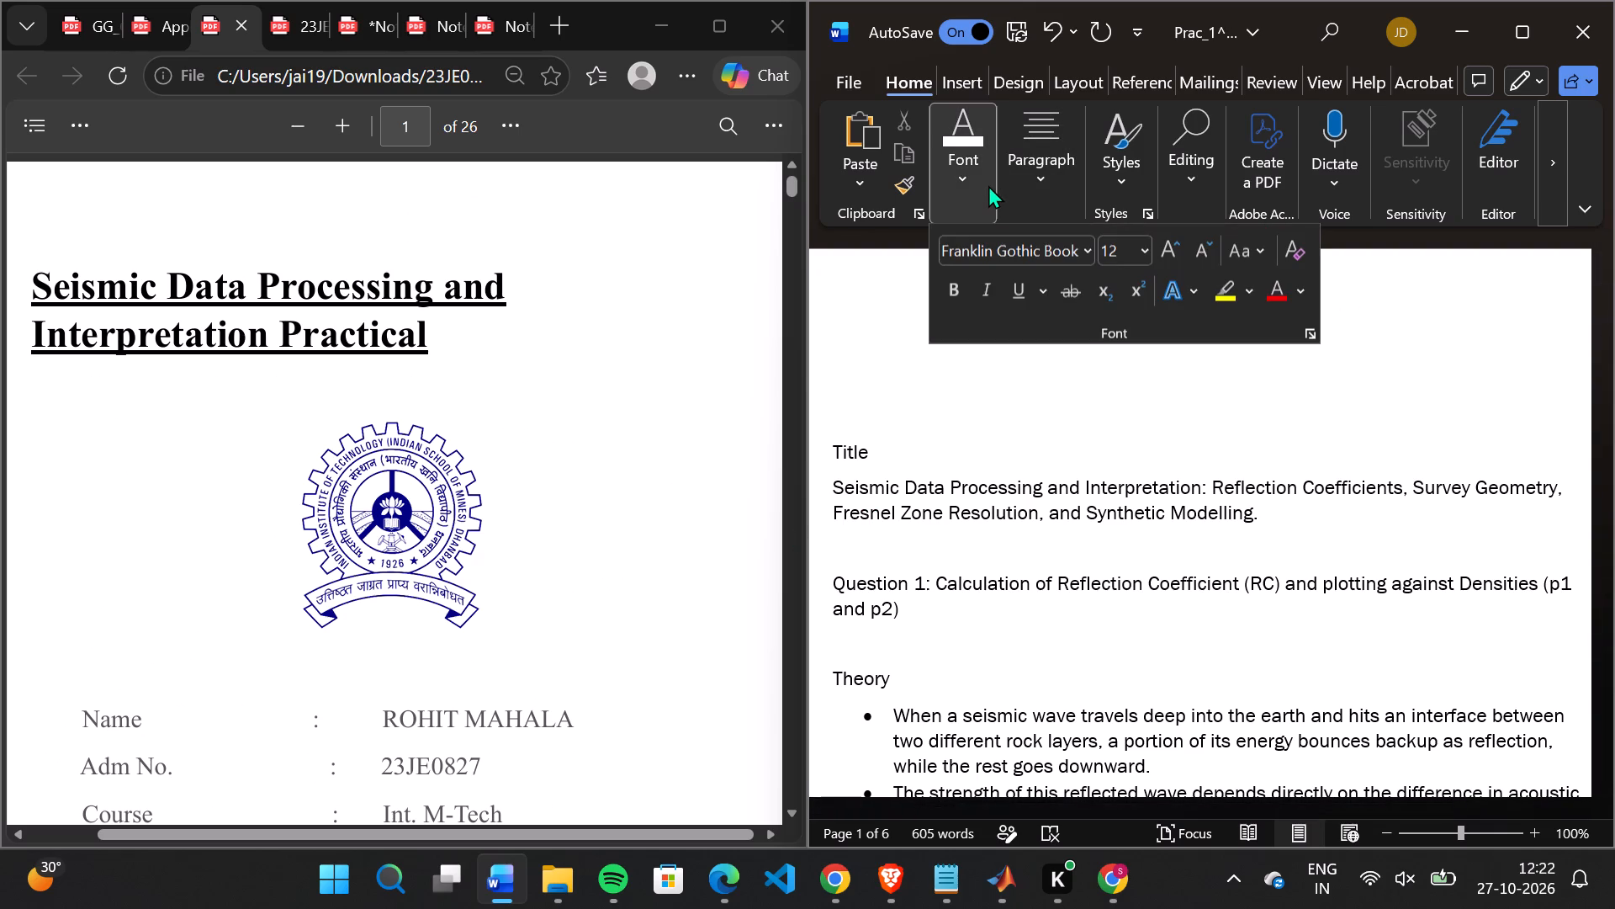
left_click(1047, 250)
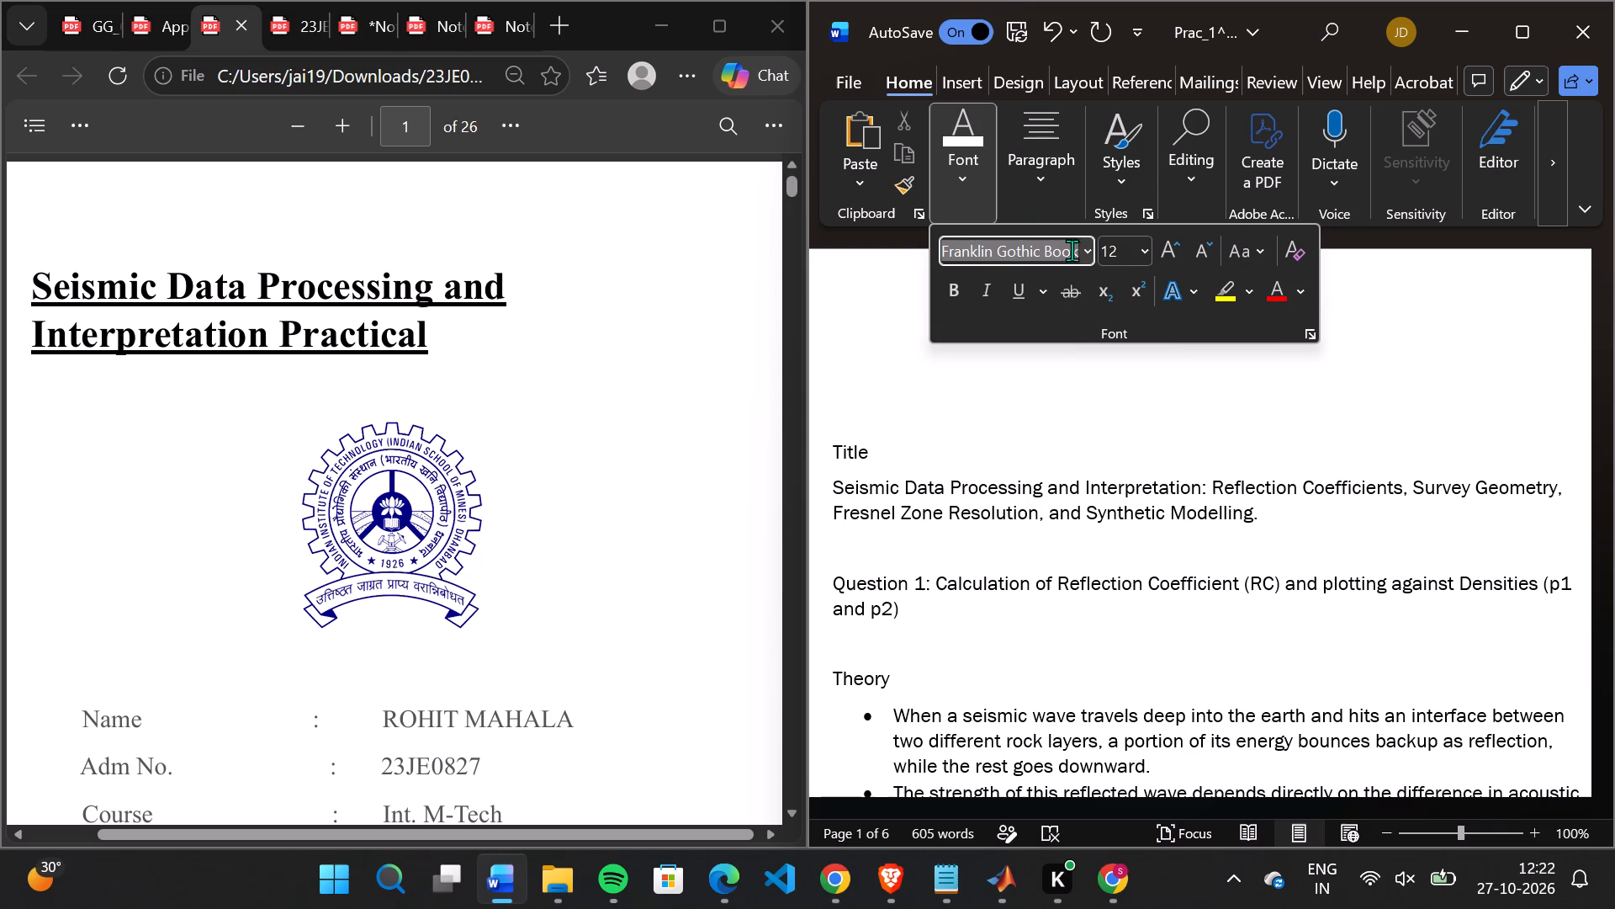
left_click(1086, 250)
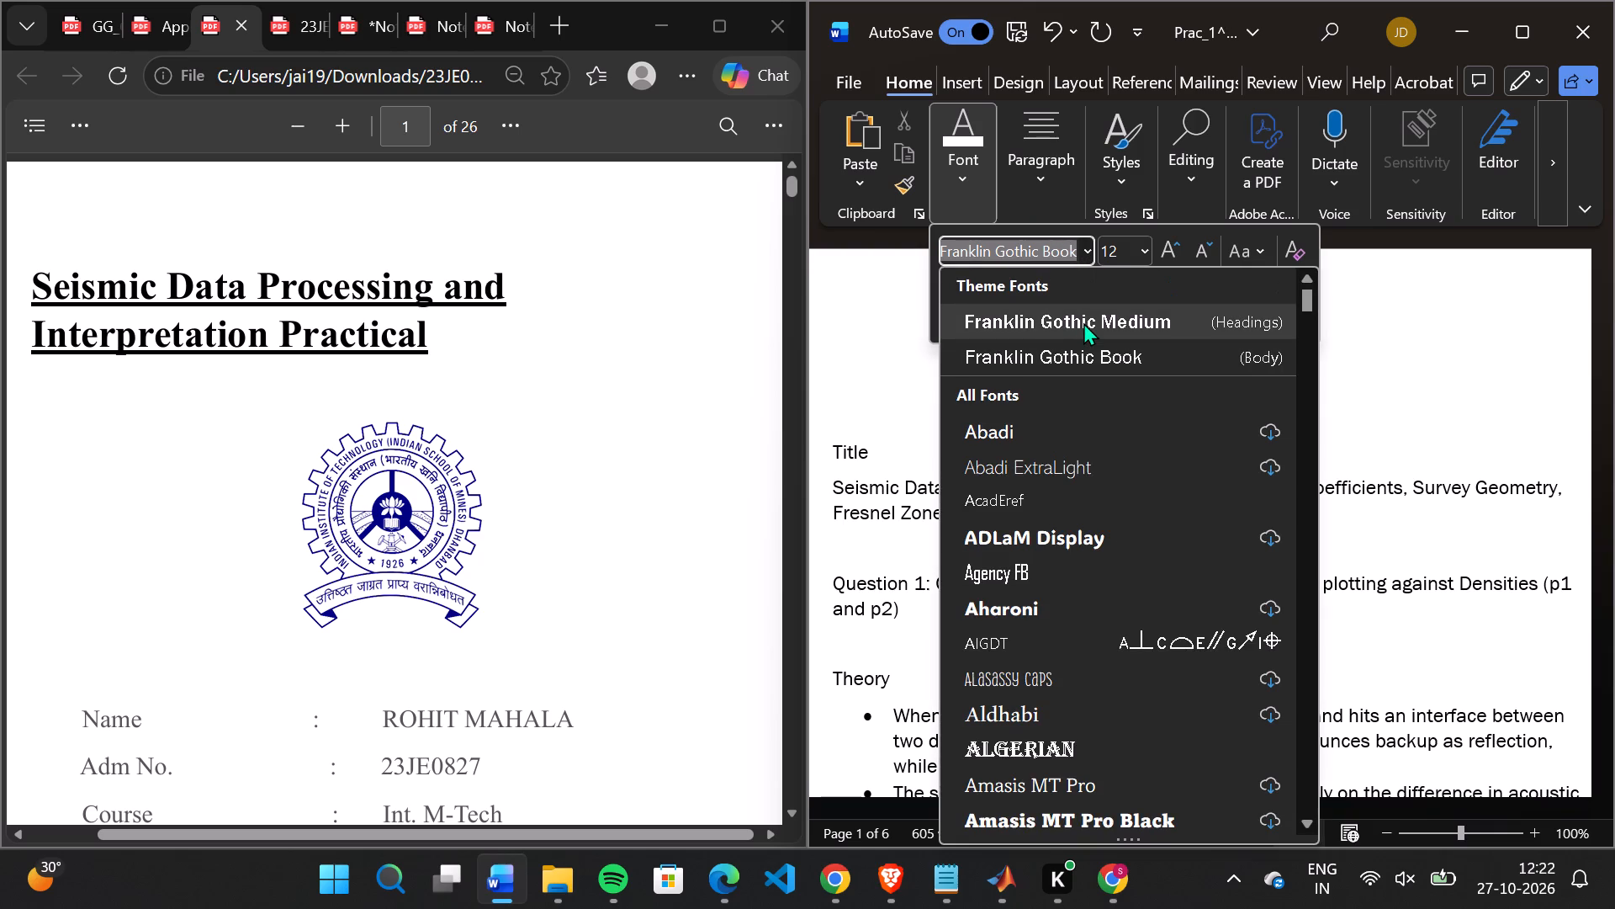
left_click(1083, 322)
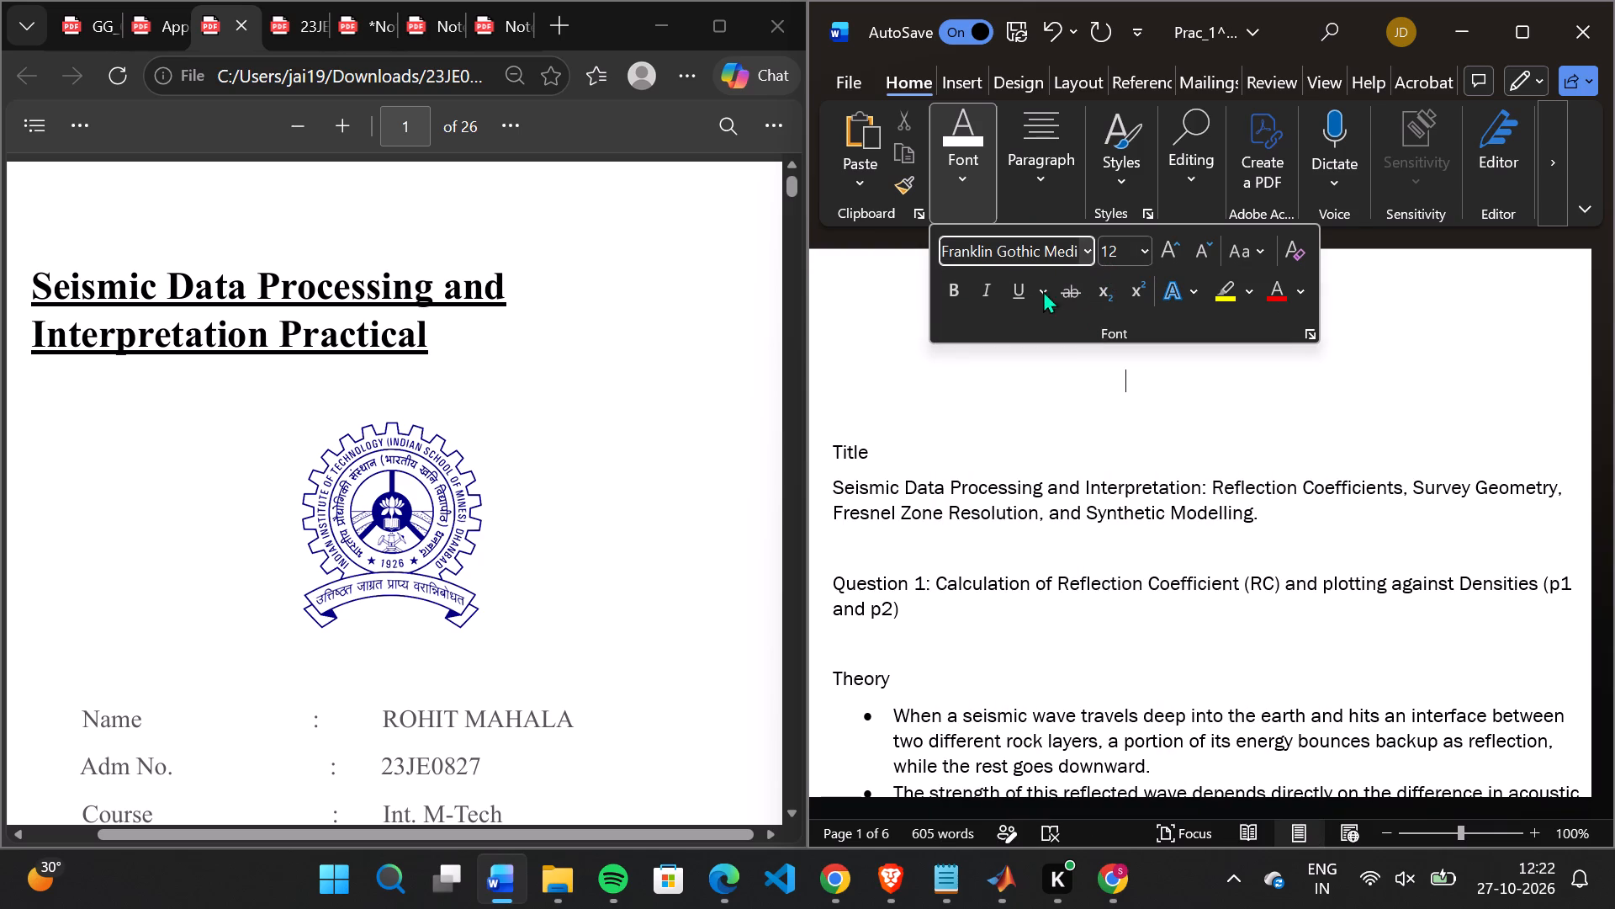
left_click(956, 290)
left_click(1146, 252)
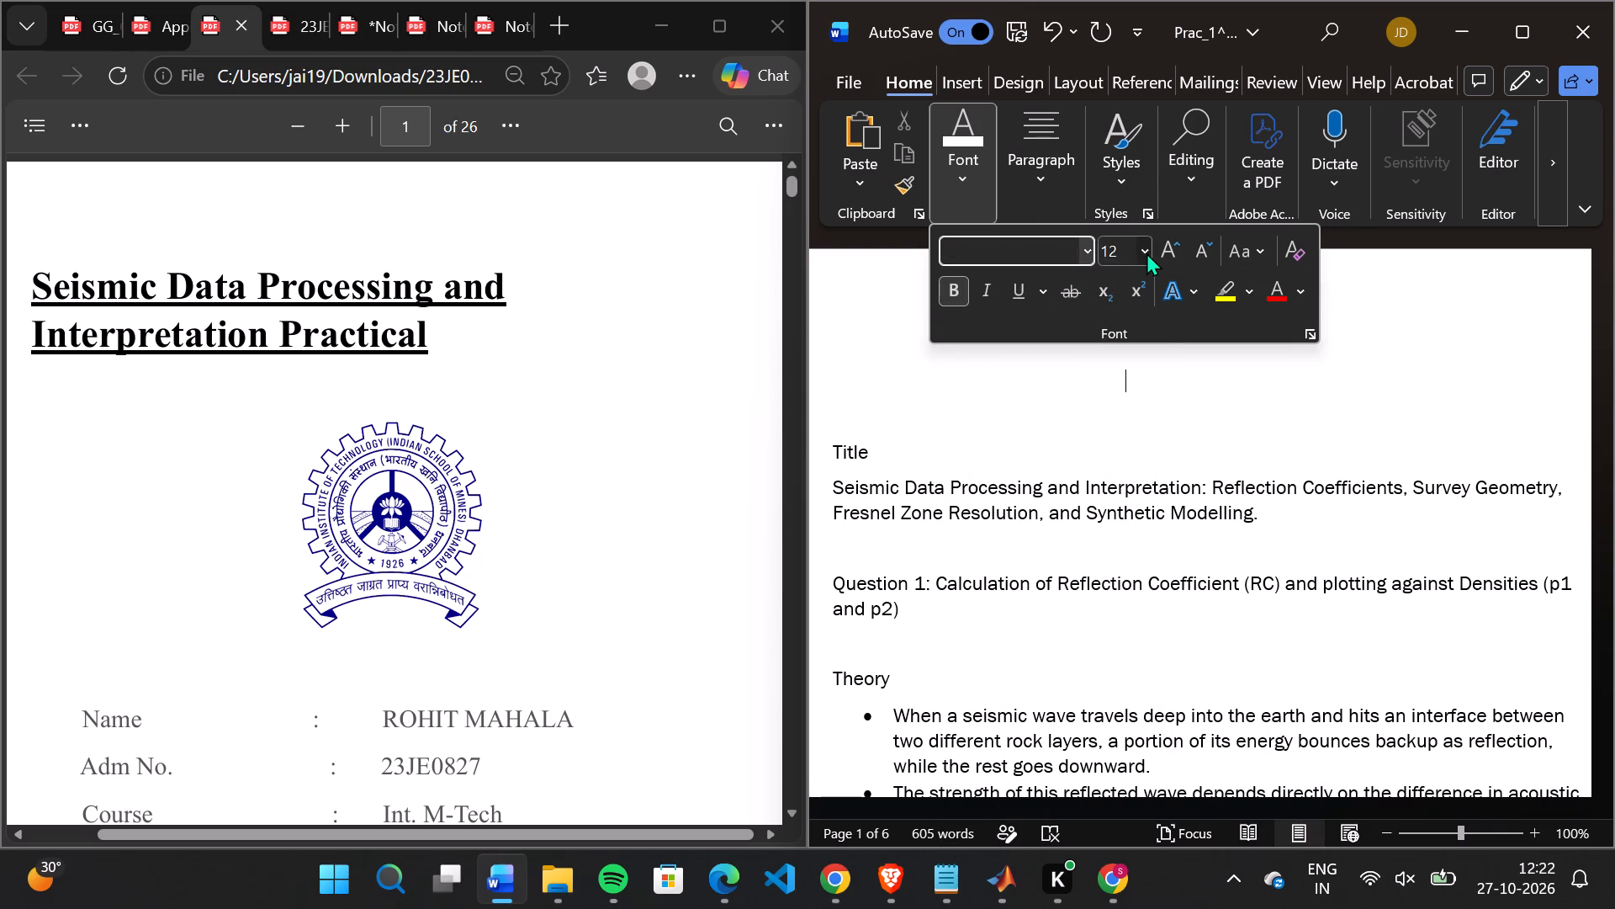
left_click(1118, 521)
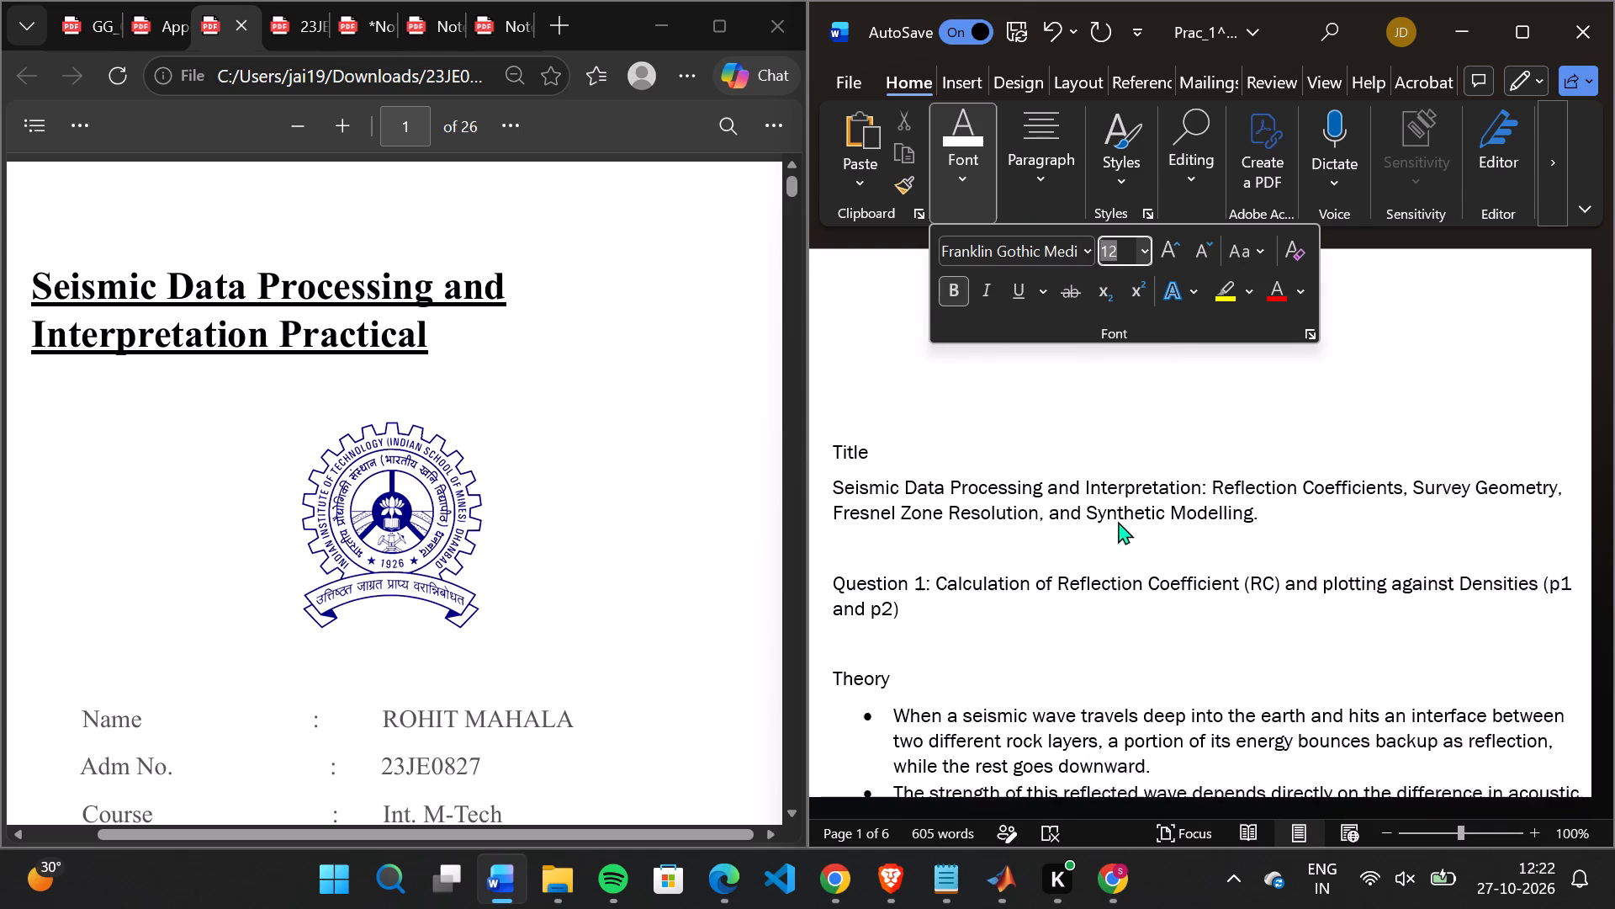
key("Escape")
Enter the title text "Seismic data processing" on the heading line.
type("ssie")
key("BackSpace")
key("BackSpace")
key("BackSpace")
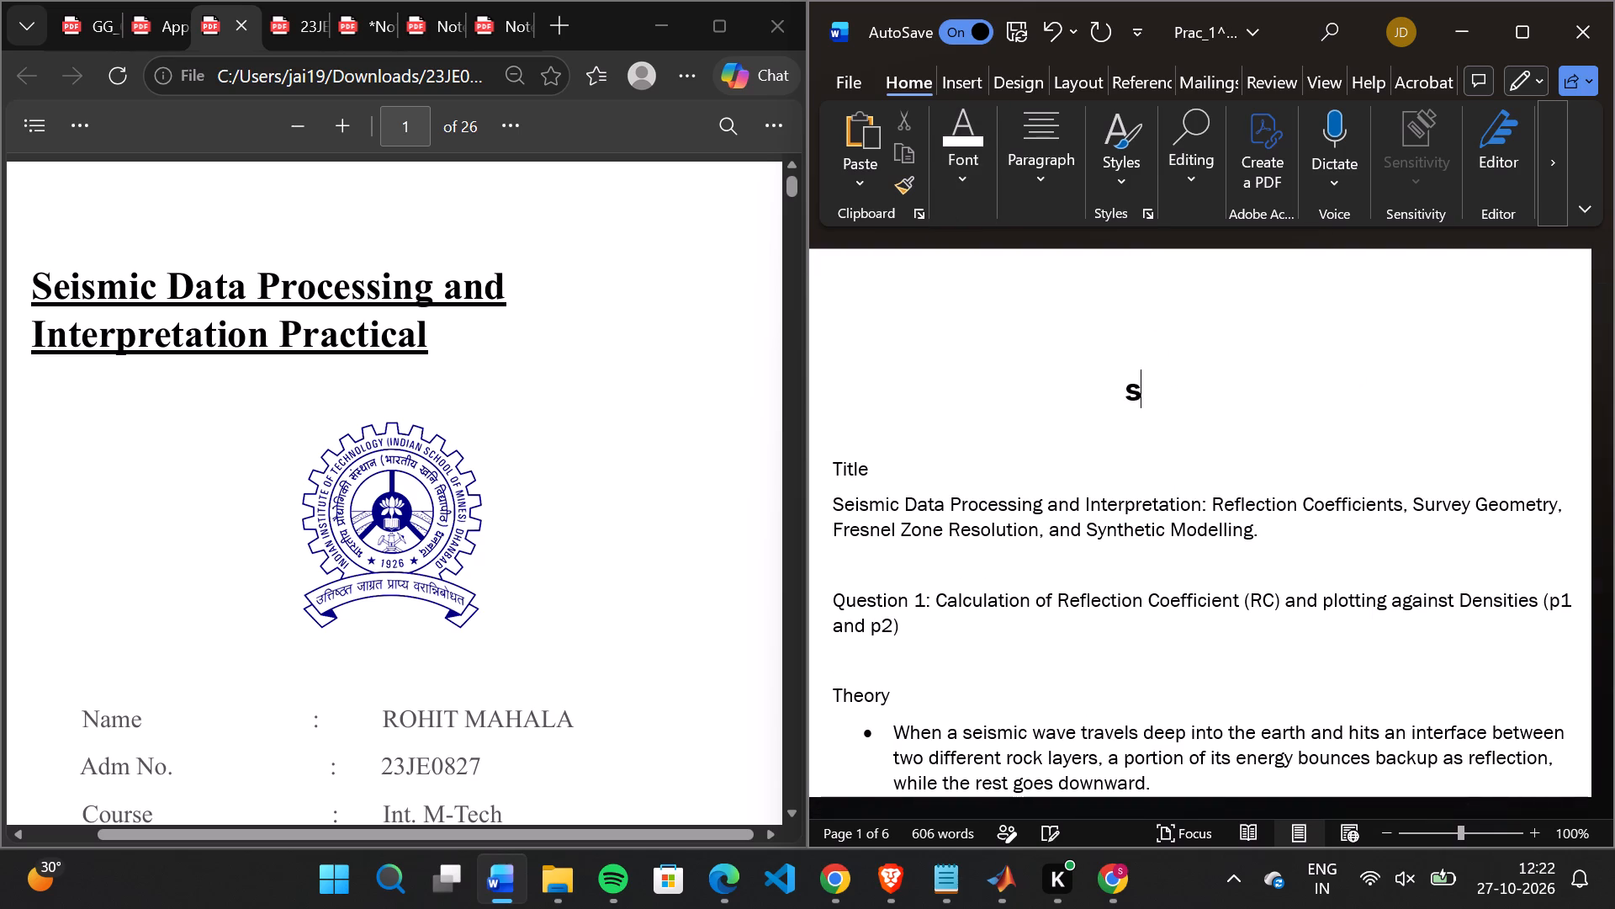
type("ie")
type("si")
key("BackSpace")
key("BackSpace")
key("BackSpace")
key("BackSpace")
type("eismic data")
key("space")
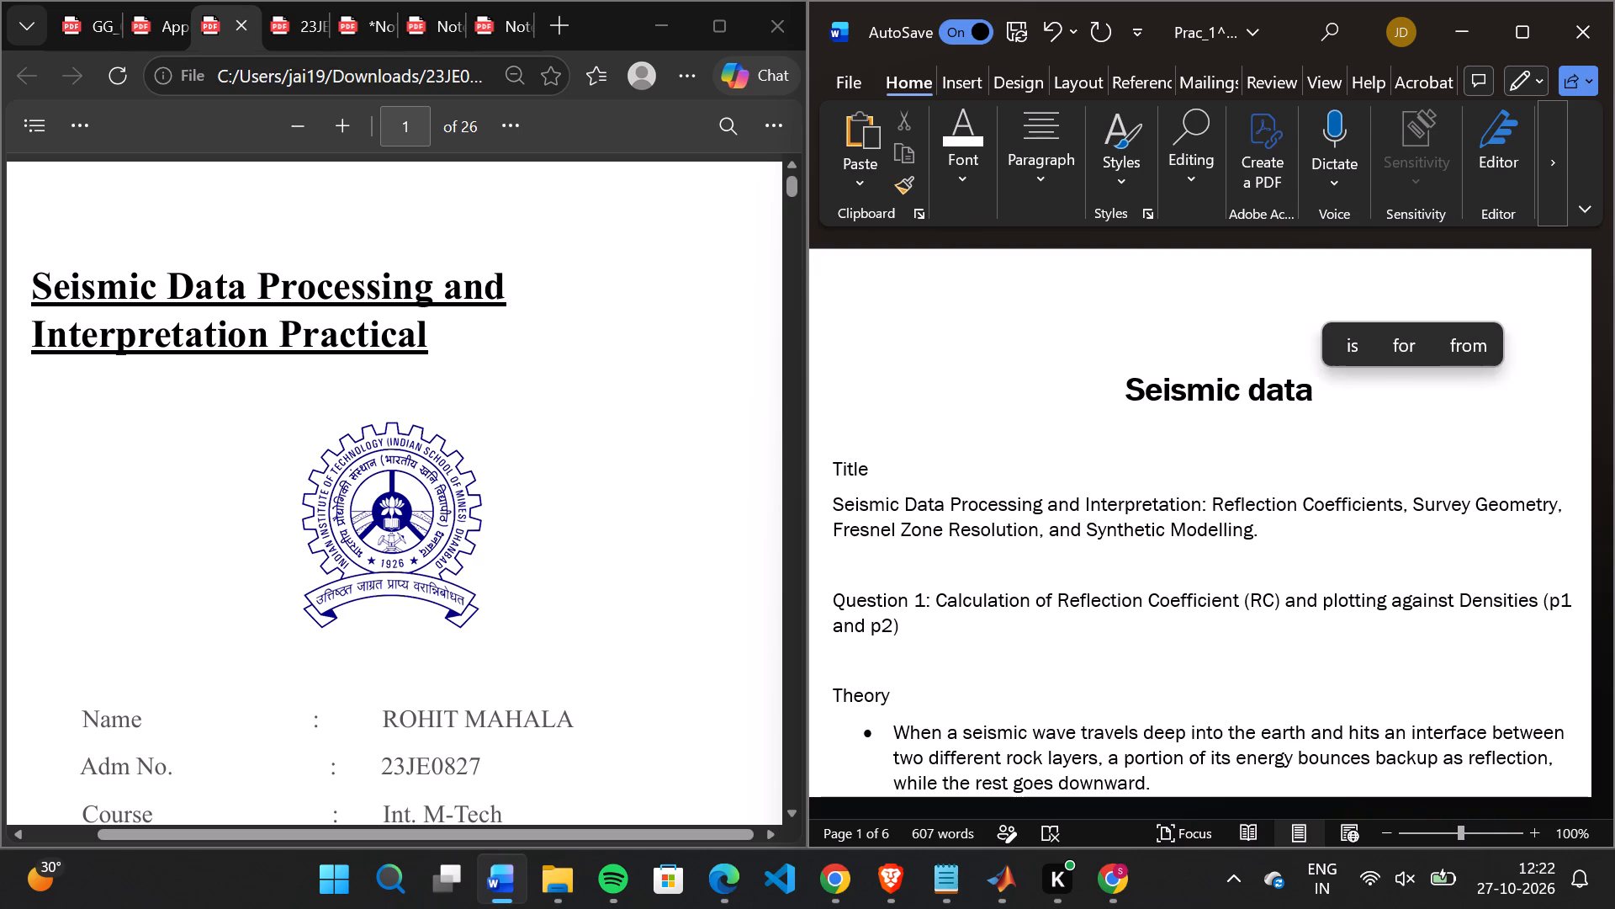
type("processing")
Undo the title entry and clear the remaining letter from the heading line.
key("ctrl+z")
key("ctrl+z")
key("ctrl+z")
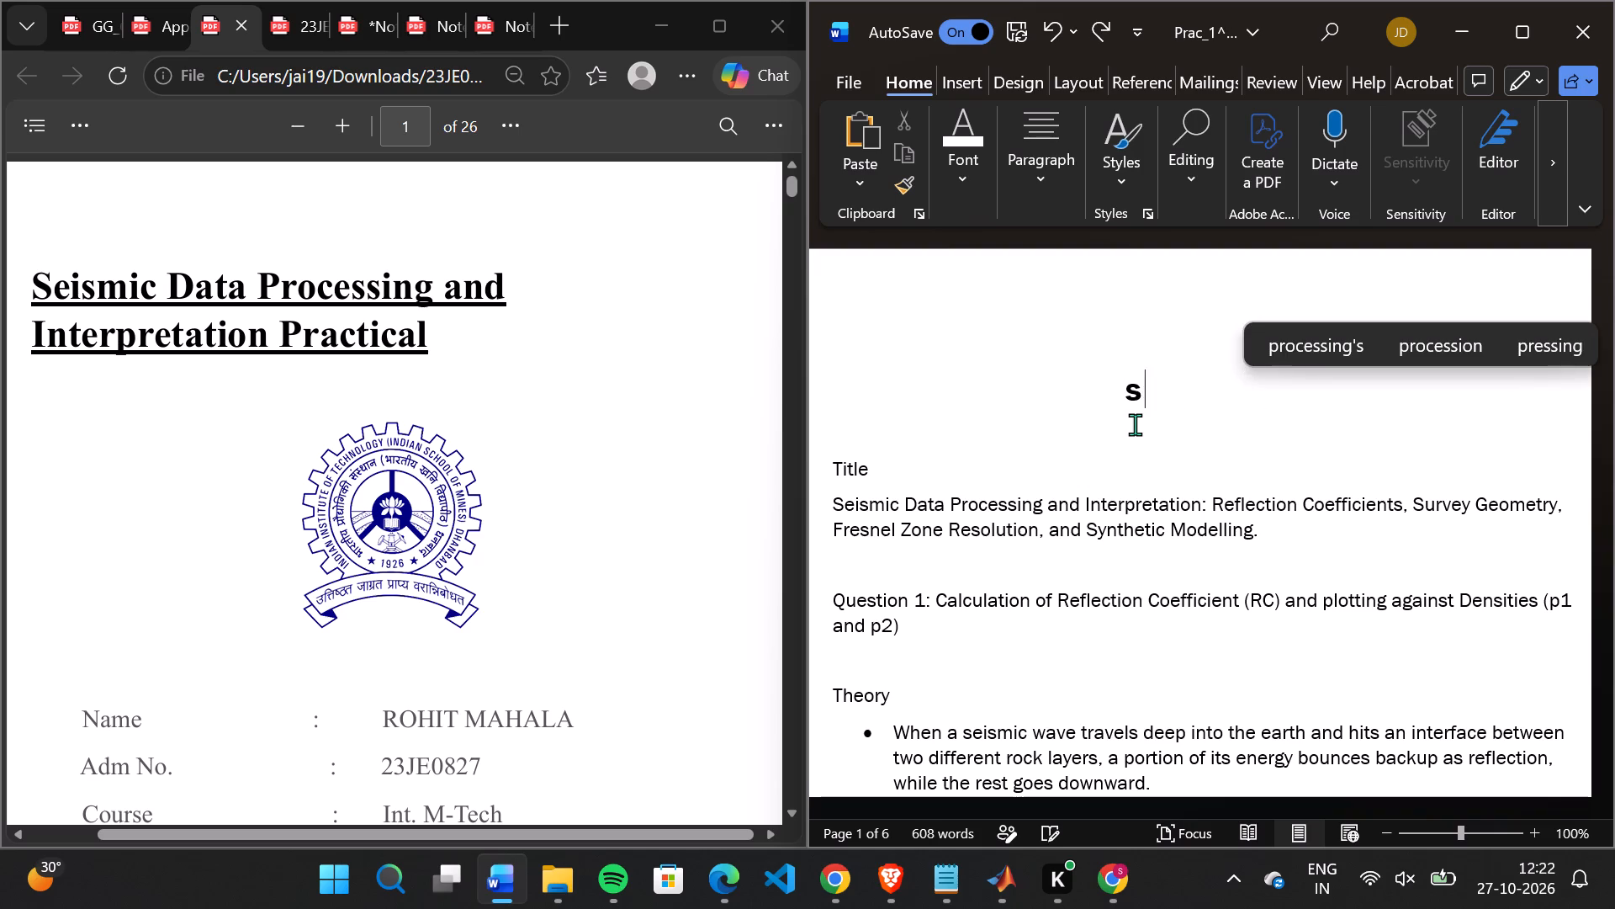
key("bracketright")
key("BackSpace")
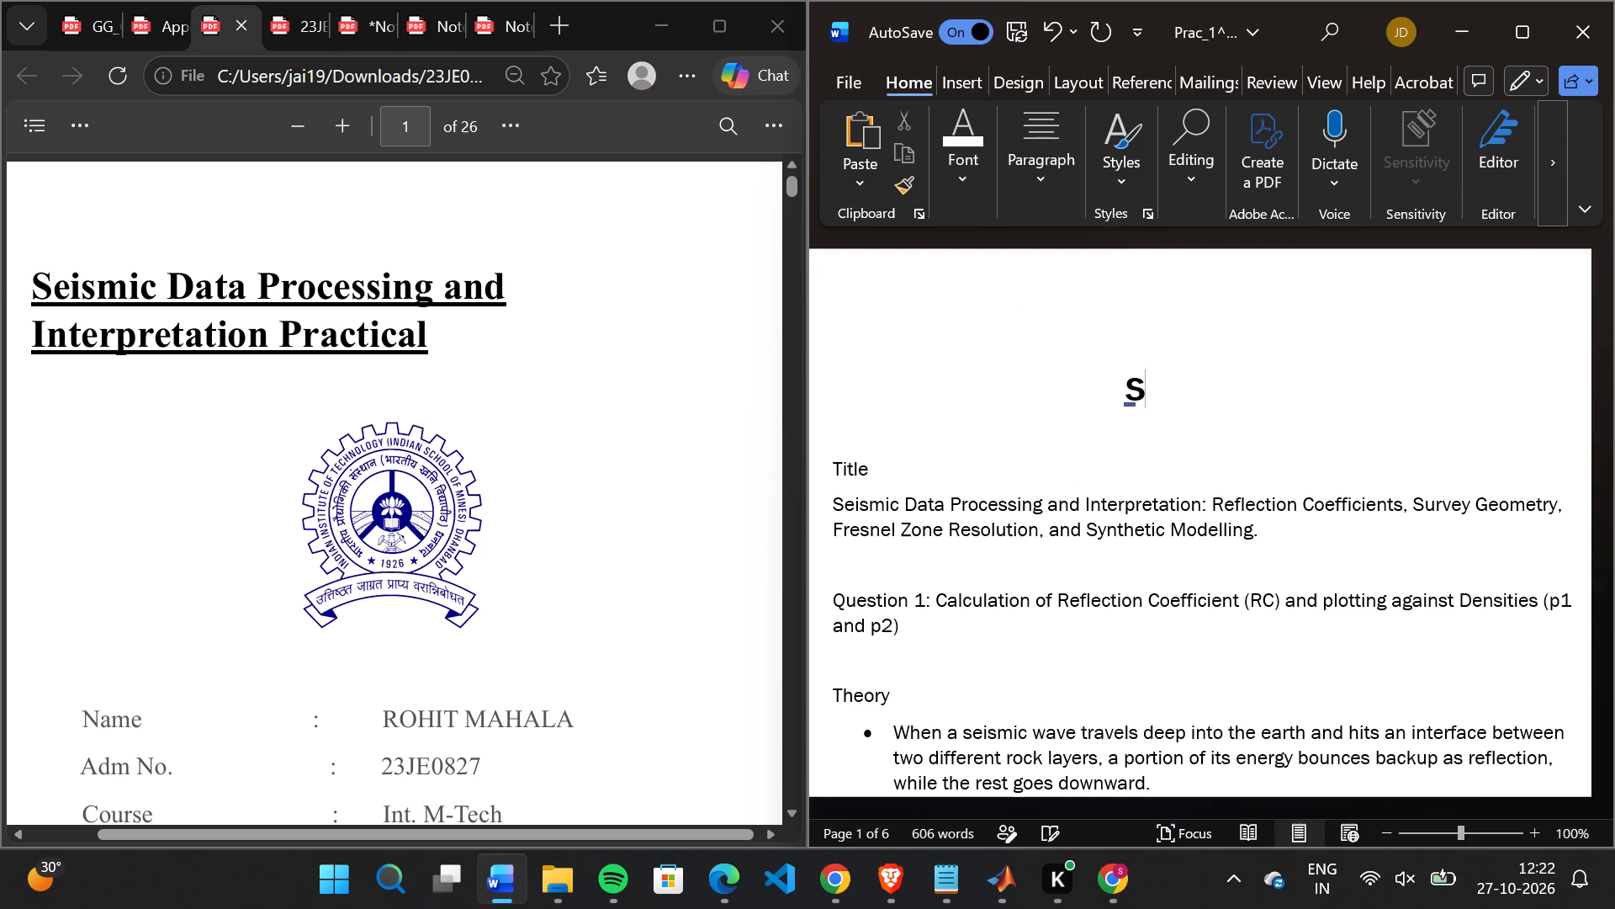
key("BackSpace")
Change the font on the empty heading line to Aldhabi, declining any unavailable font name.
left_click(972, 175)
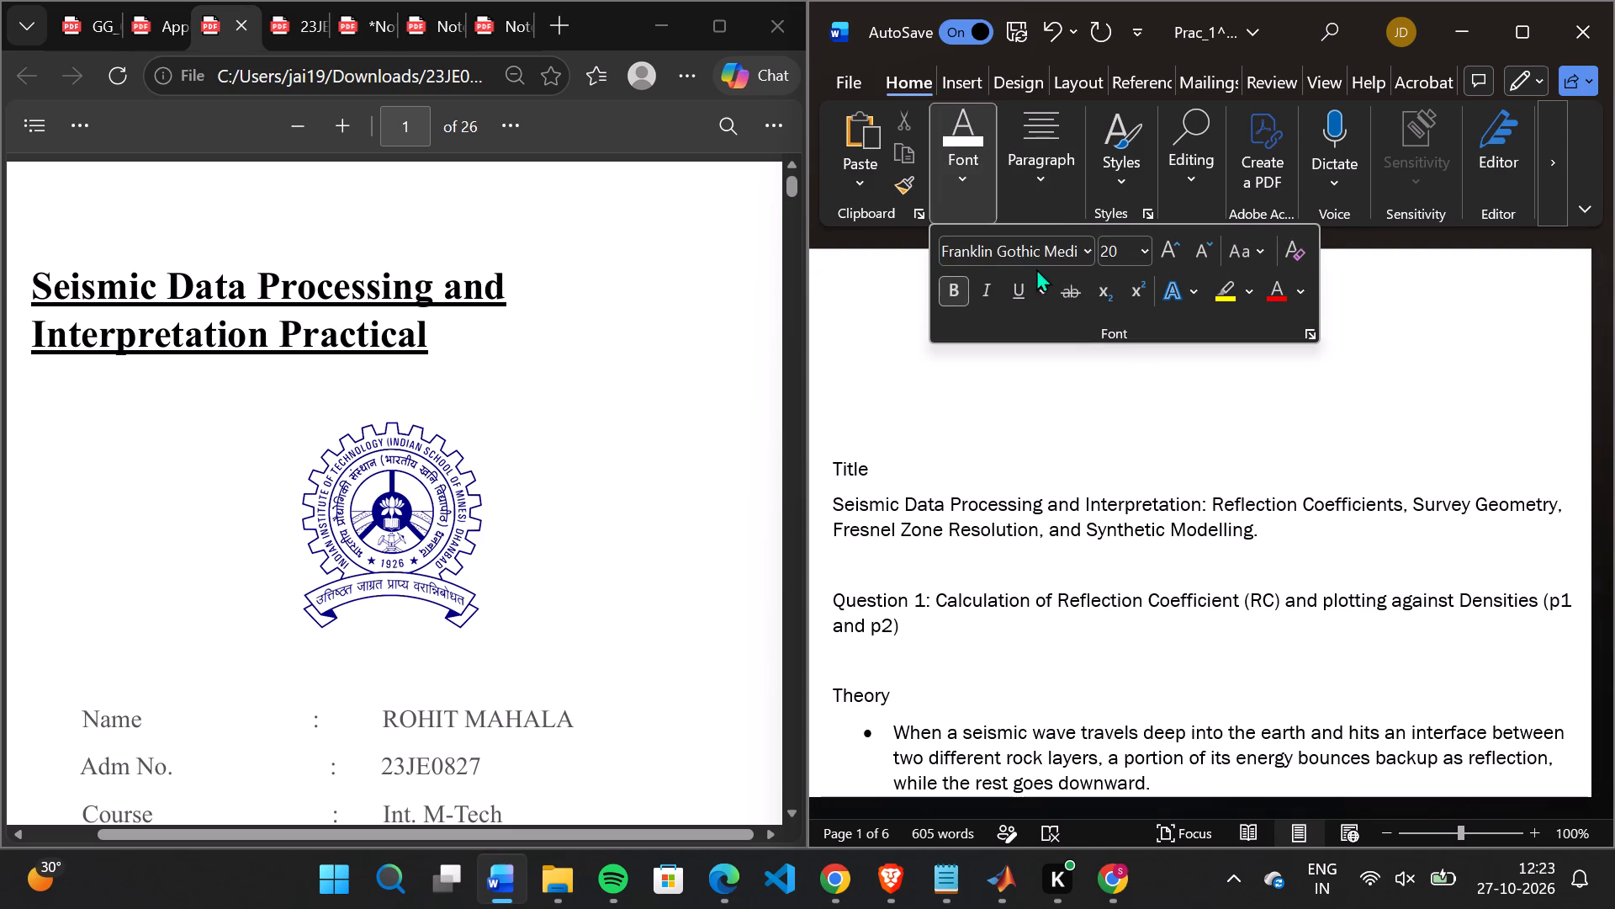
left_click(1093, 247)
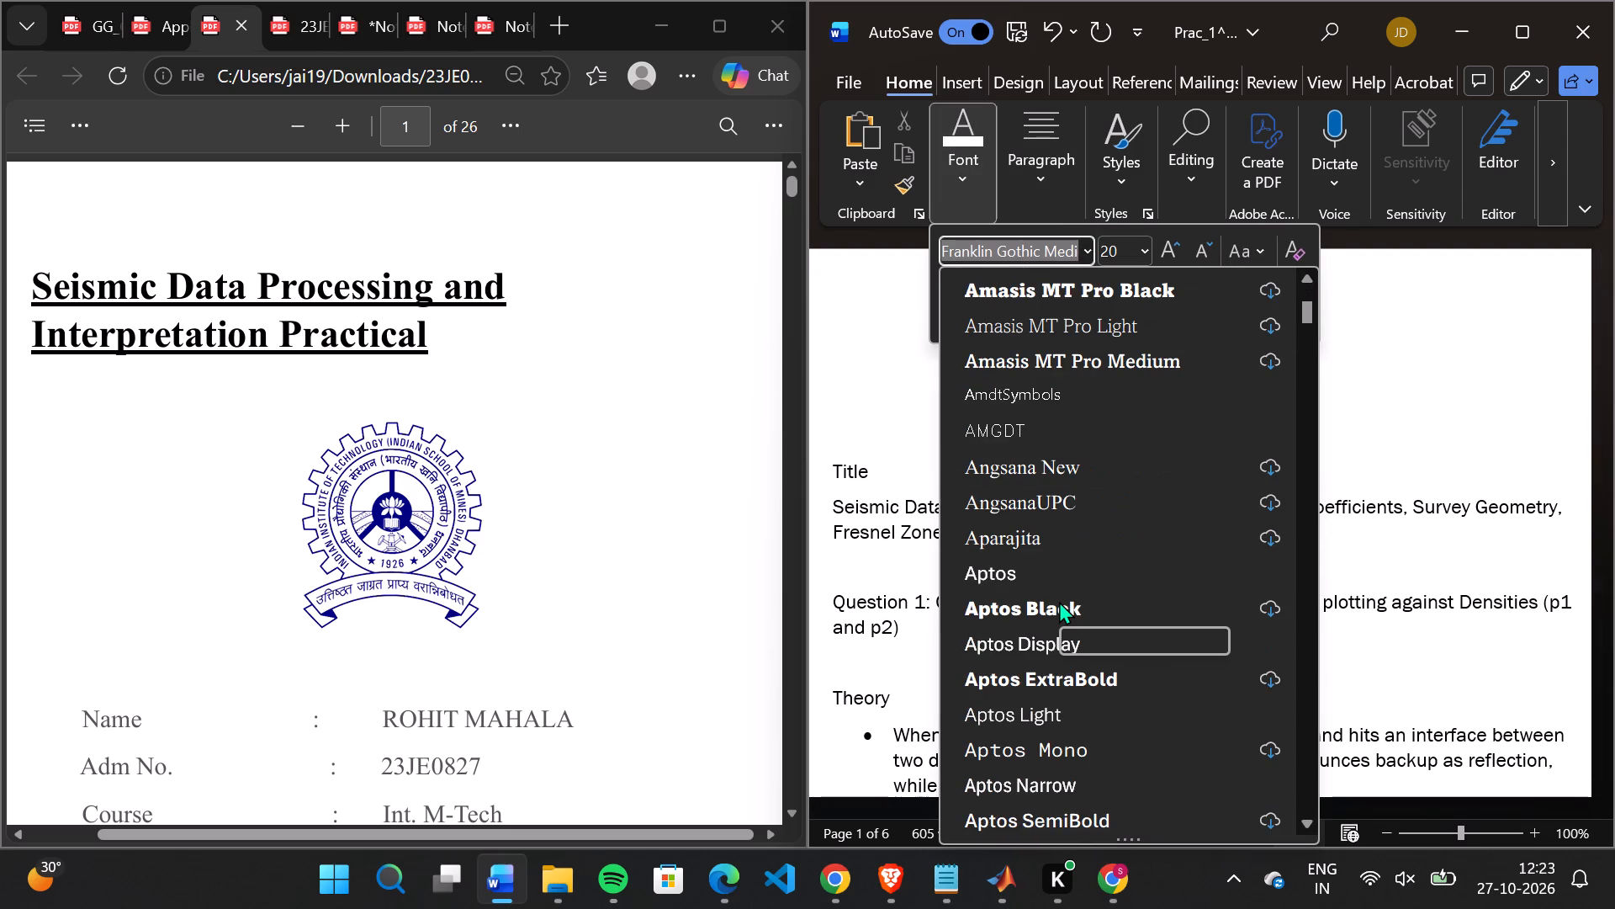
scroll(1099, 439, "up", 1)
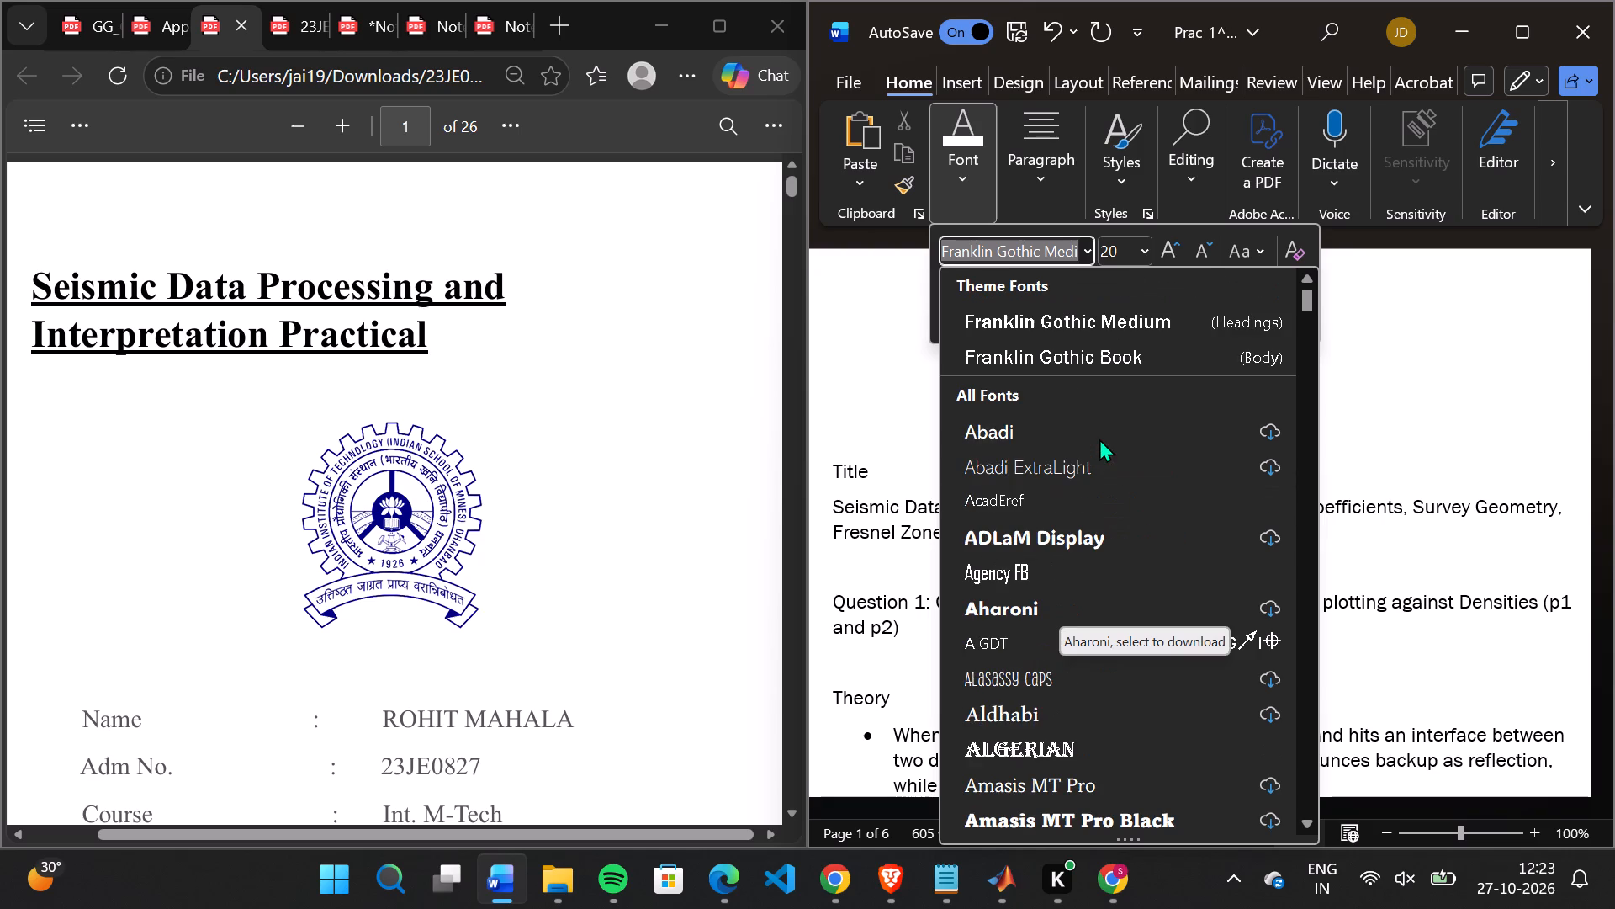
scroll(1099, 439, "up", 1)
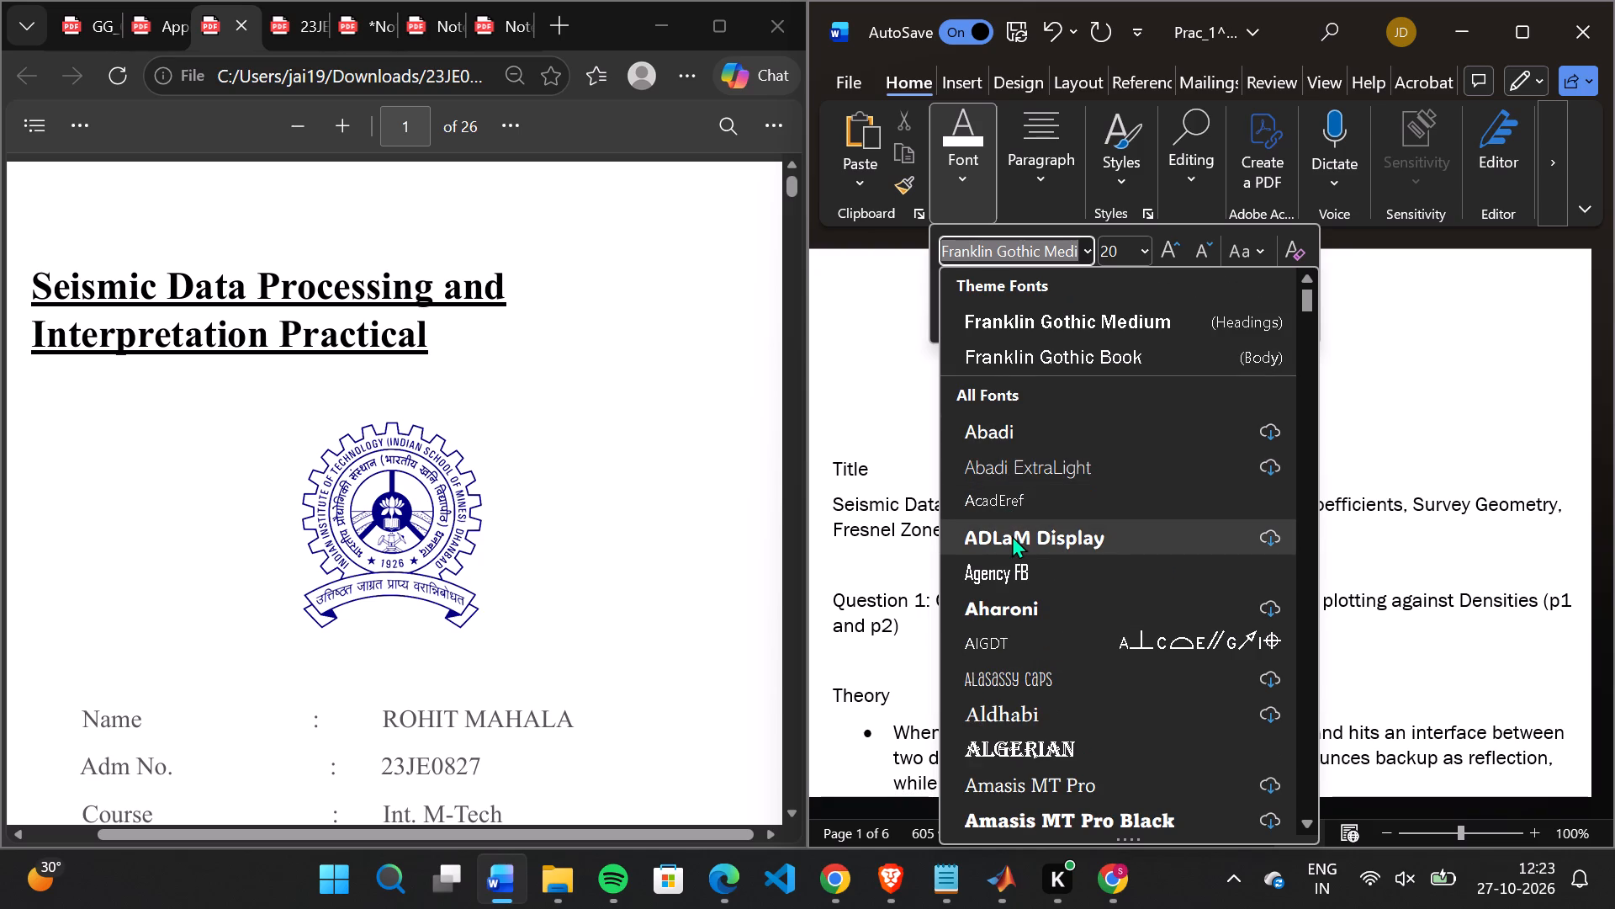
scroll(1037, 570, "down", 1)
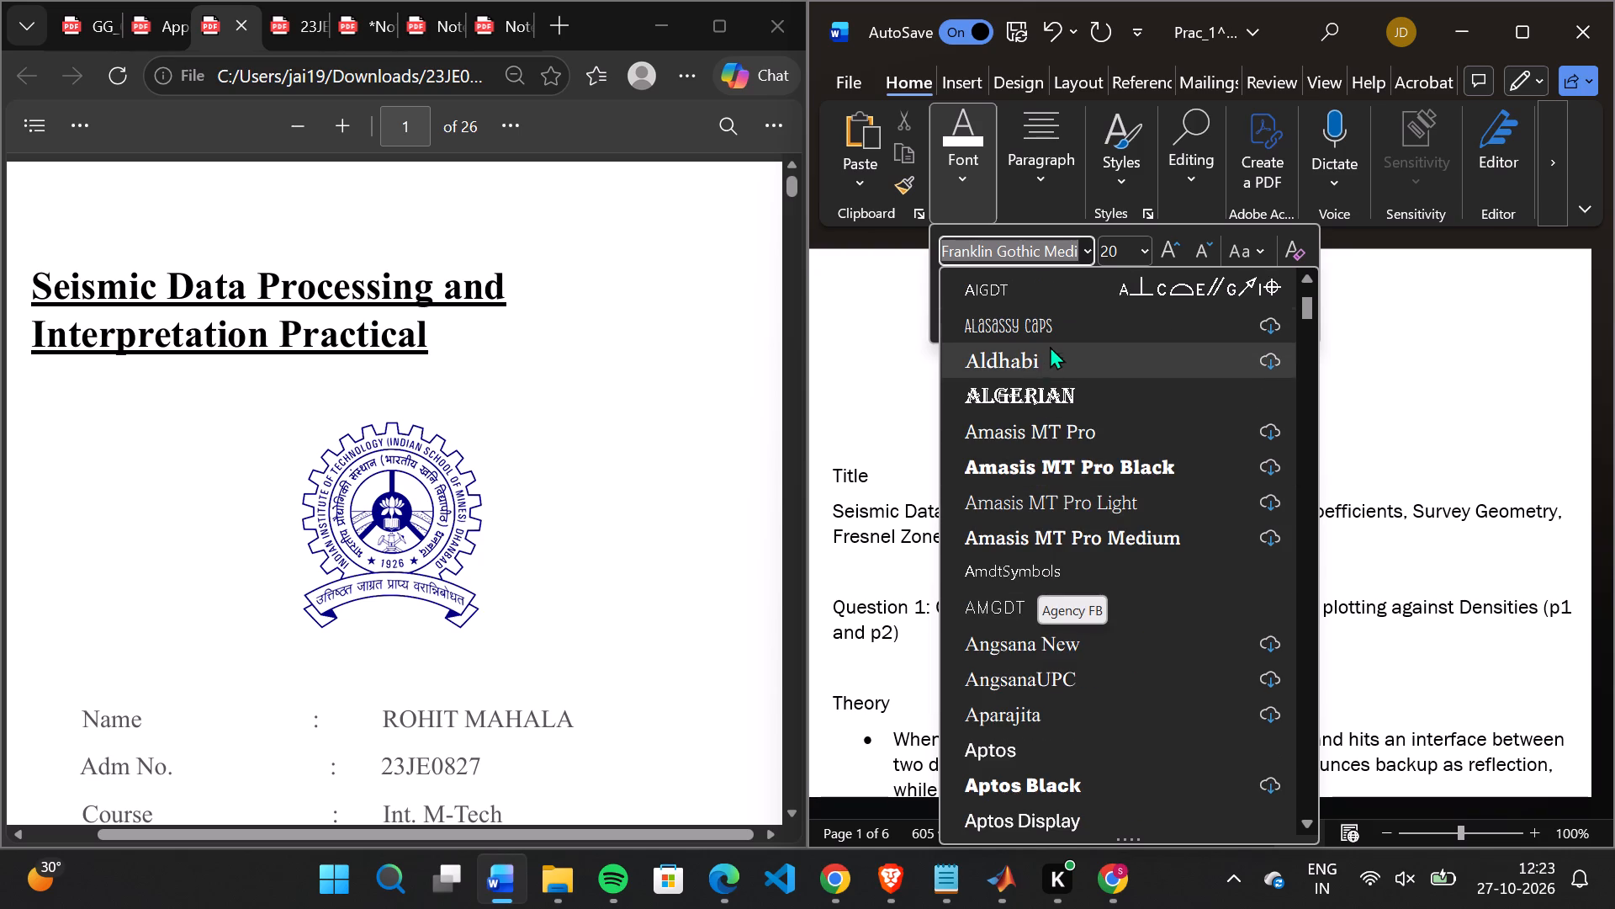
left_click(1024, 356)
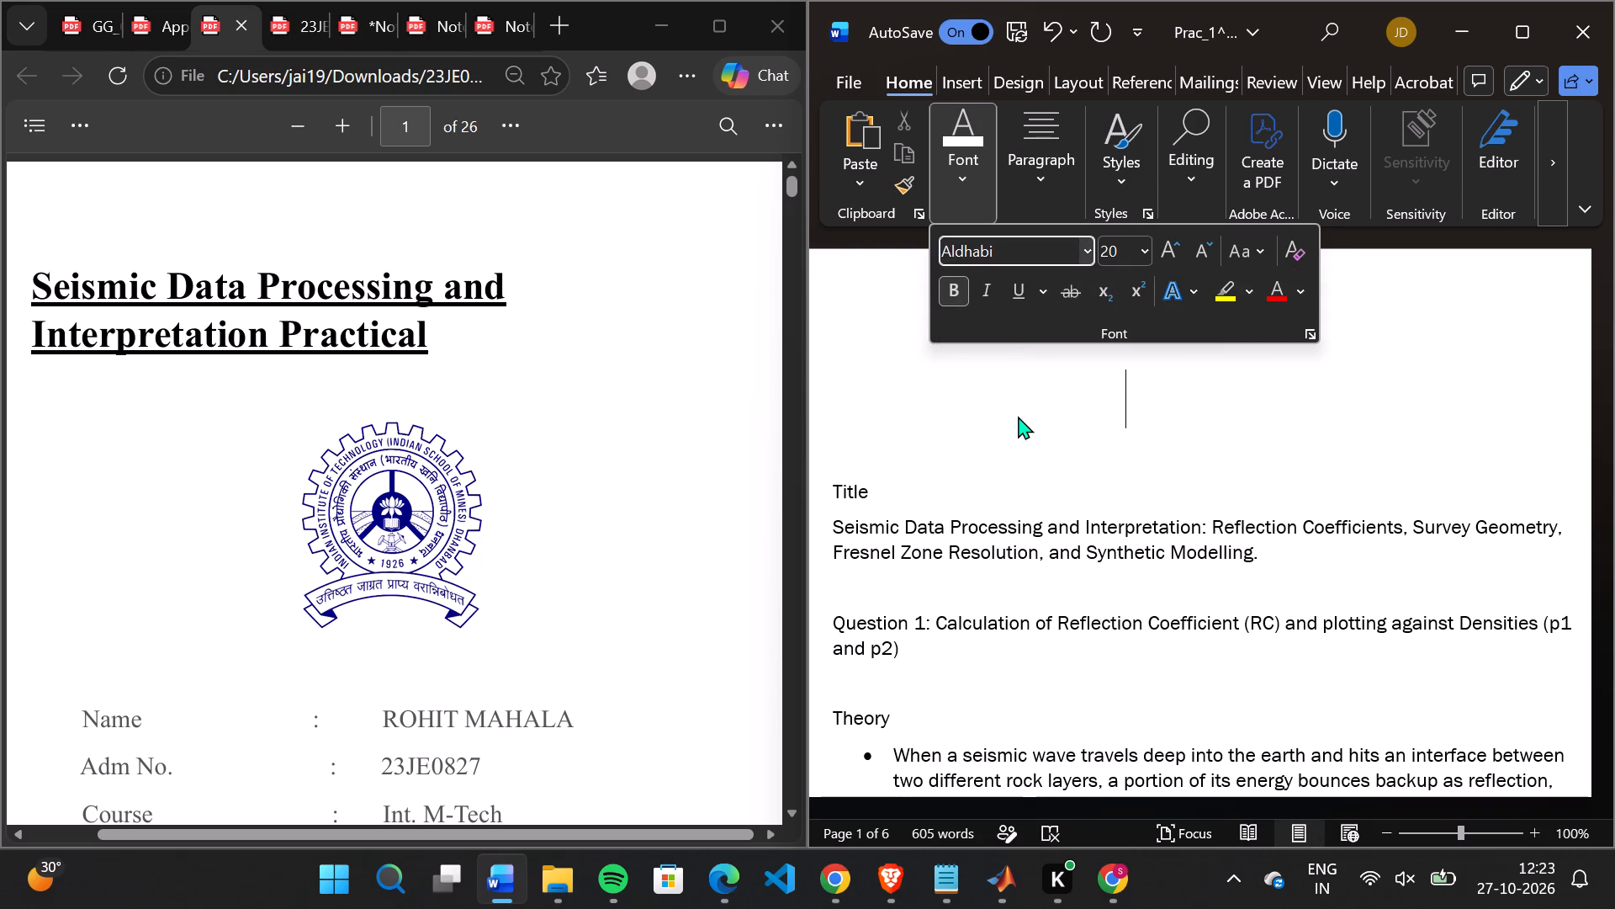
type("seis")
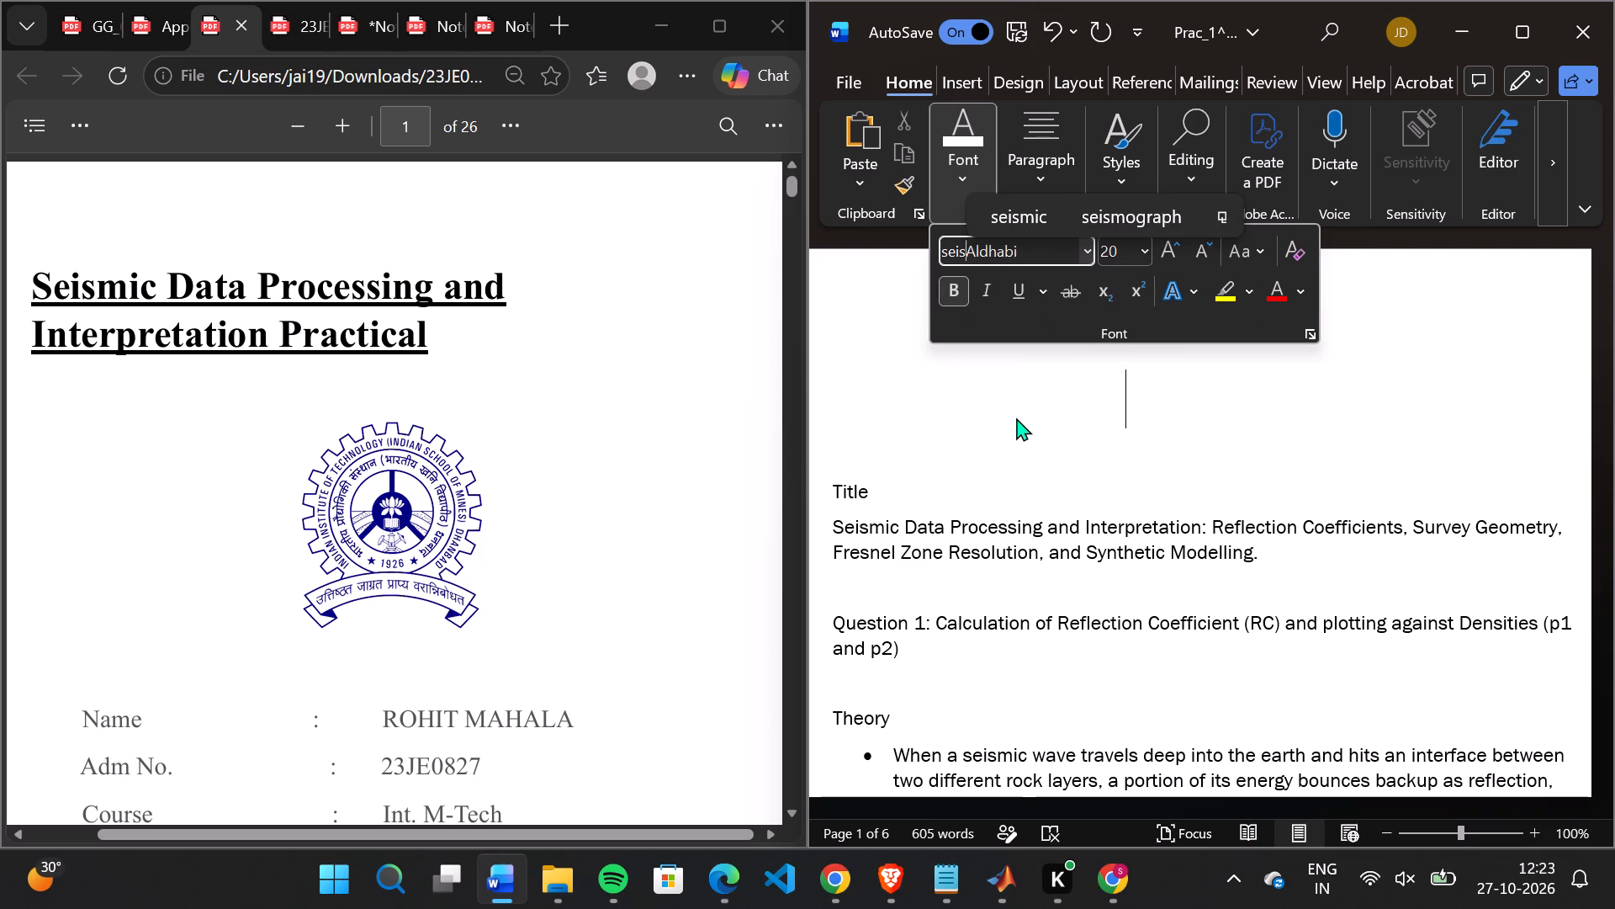
left_click(1016, 417)
key("BackSpace")
key("BackSpace")
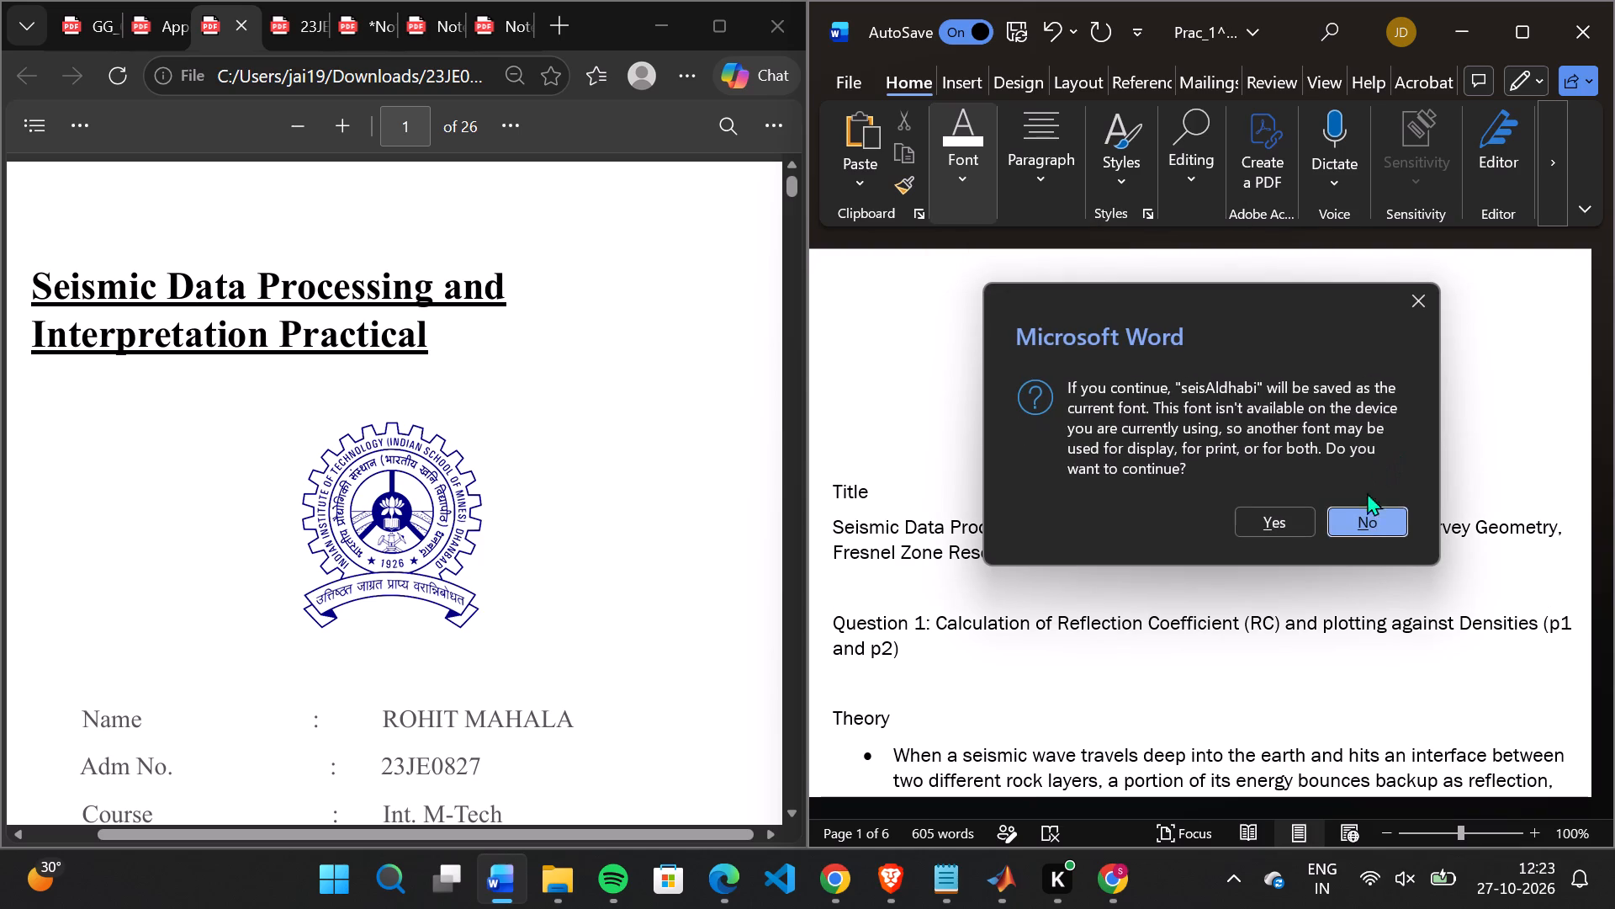
left_click(1361, 534)
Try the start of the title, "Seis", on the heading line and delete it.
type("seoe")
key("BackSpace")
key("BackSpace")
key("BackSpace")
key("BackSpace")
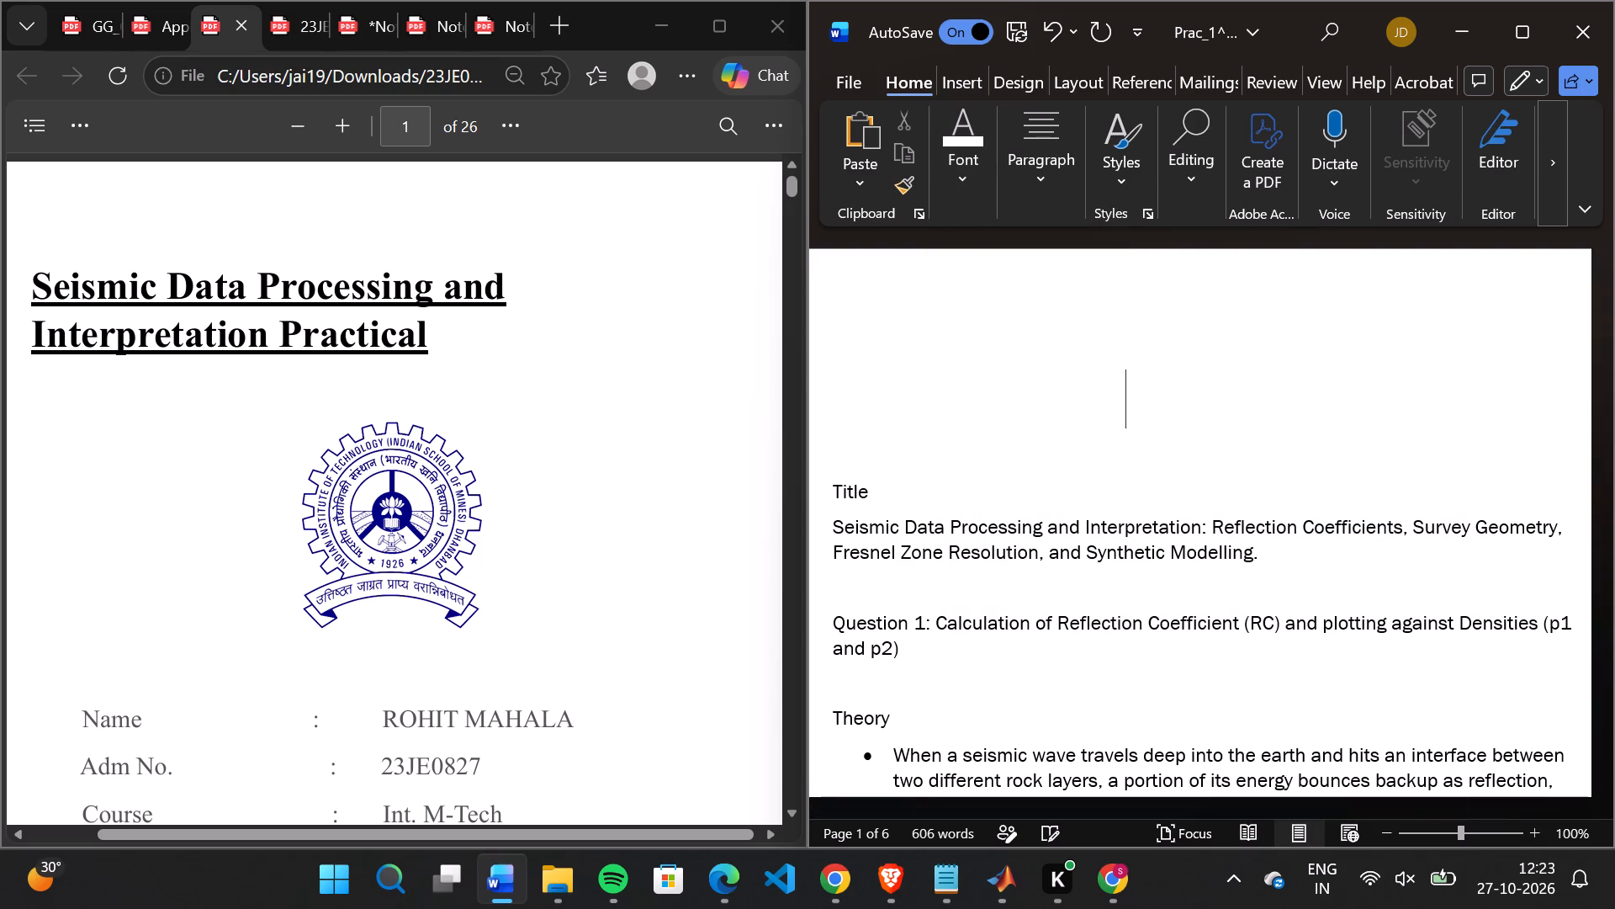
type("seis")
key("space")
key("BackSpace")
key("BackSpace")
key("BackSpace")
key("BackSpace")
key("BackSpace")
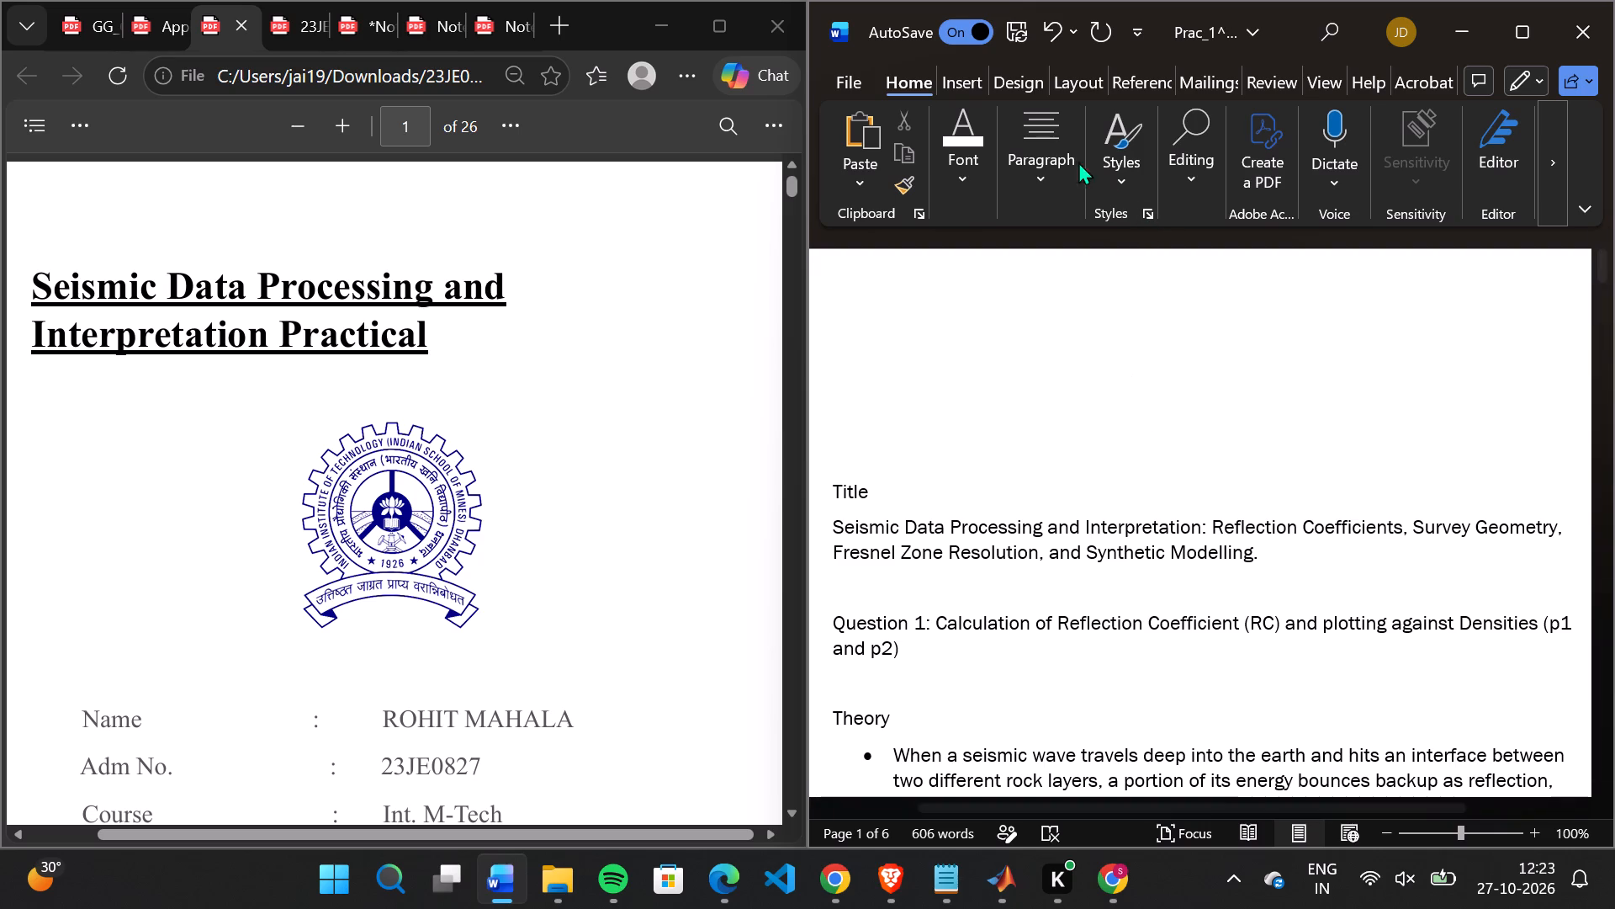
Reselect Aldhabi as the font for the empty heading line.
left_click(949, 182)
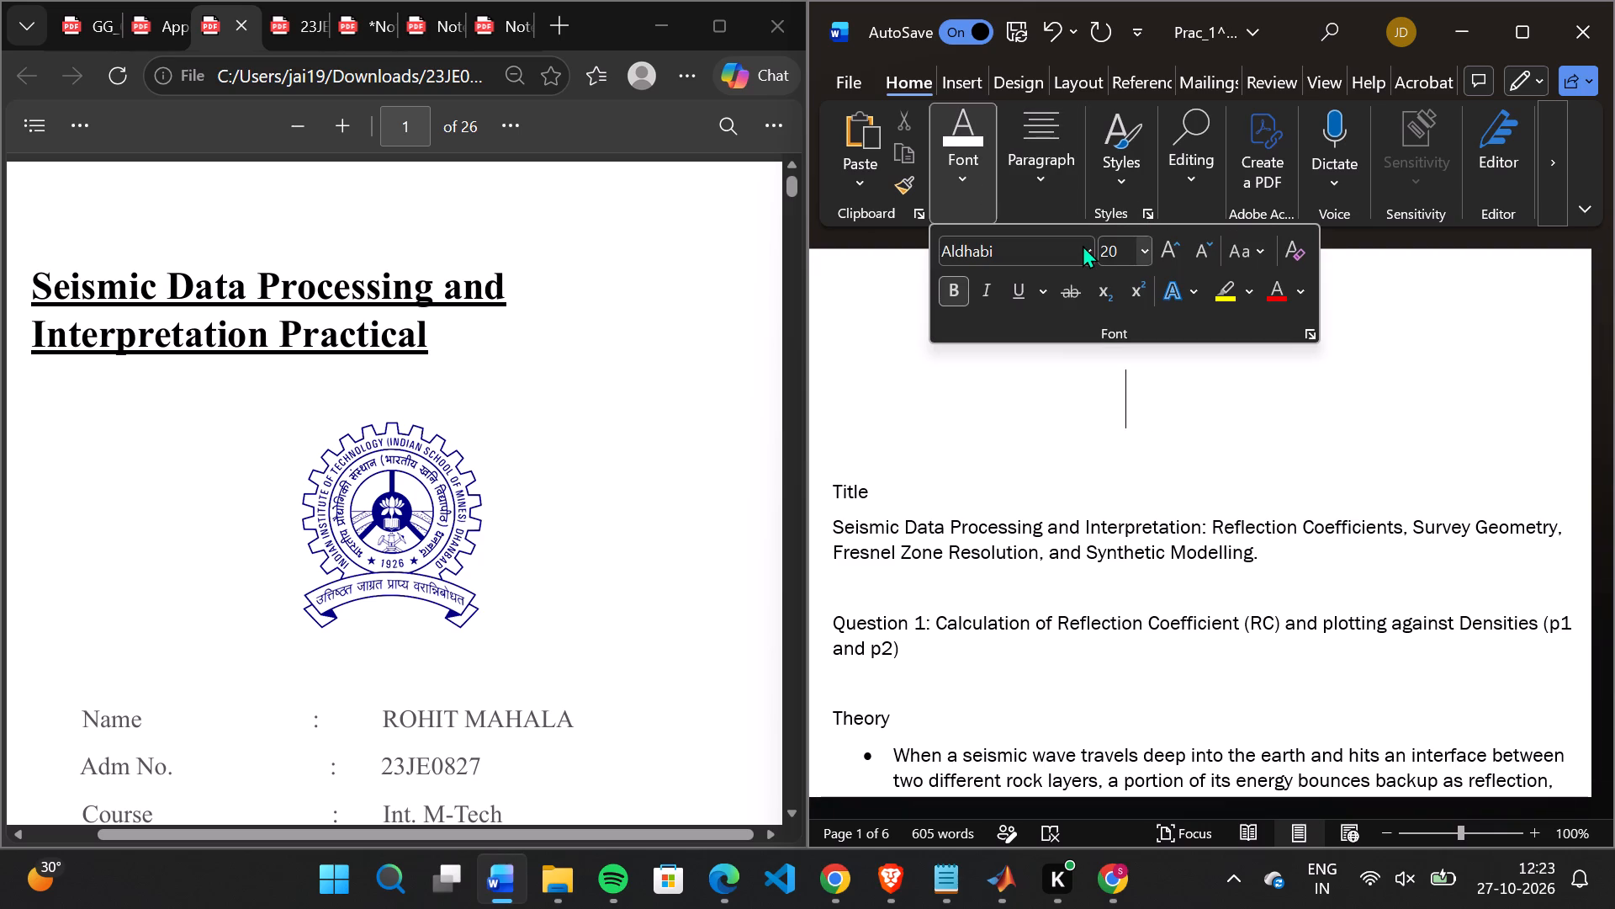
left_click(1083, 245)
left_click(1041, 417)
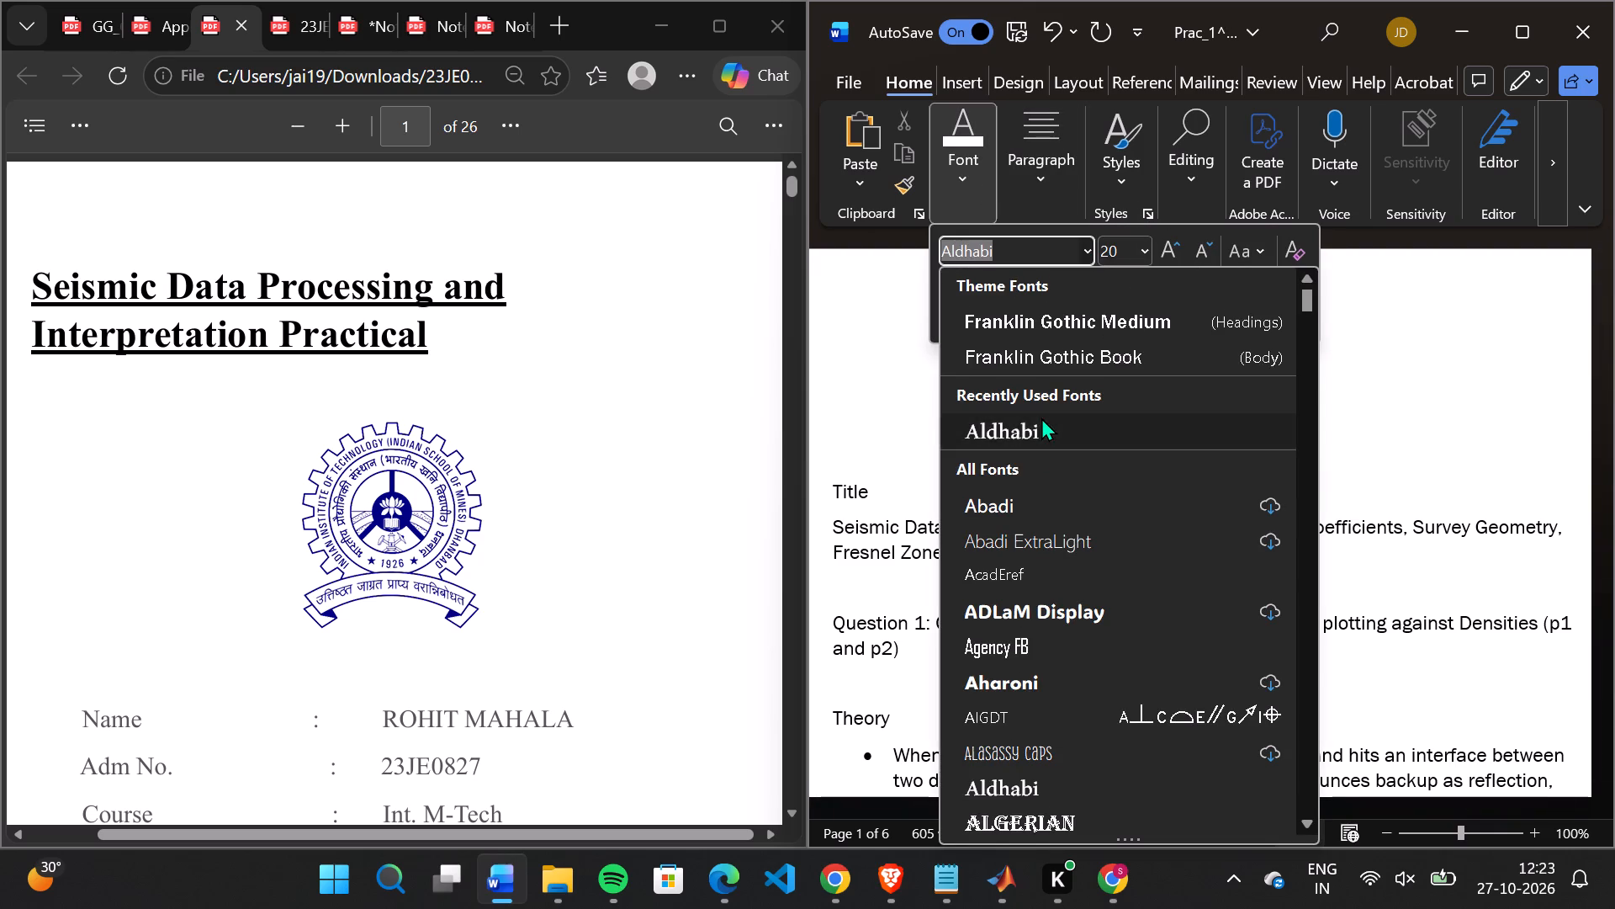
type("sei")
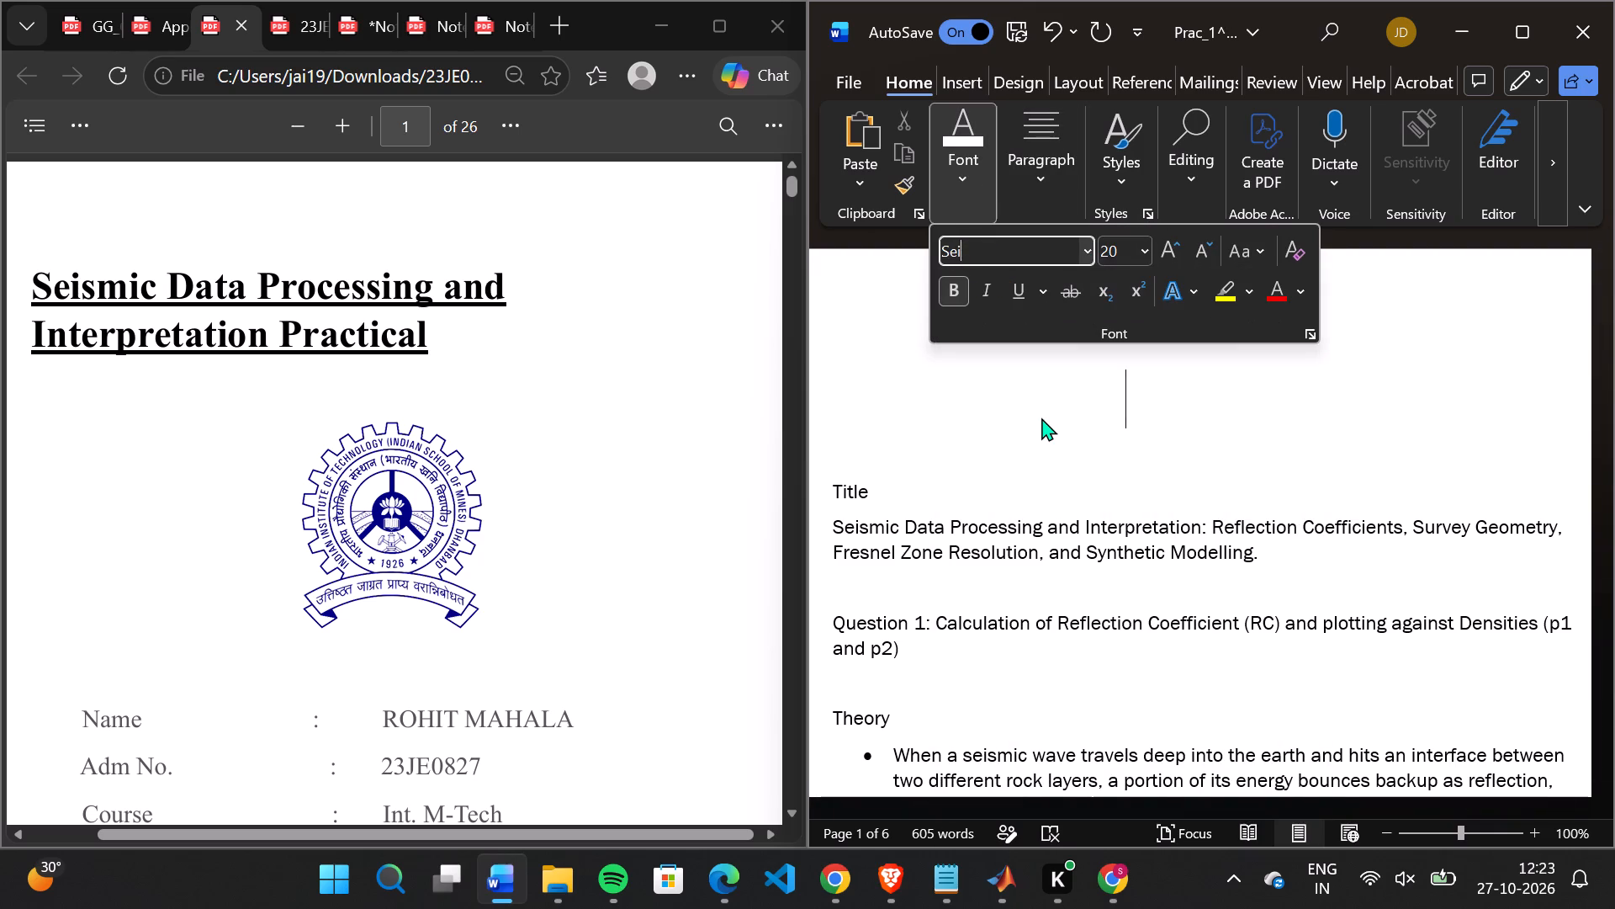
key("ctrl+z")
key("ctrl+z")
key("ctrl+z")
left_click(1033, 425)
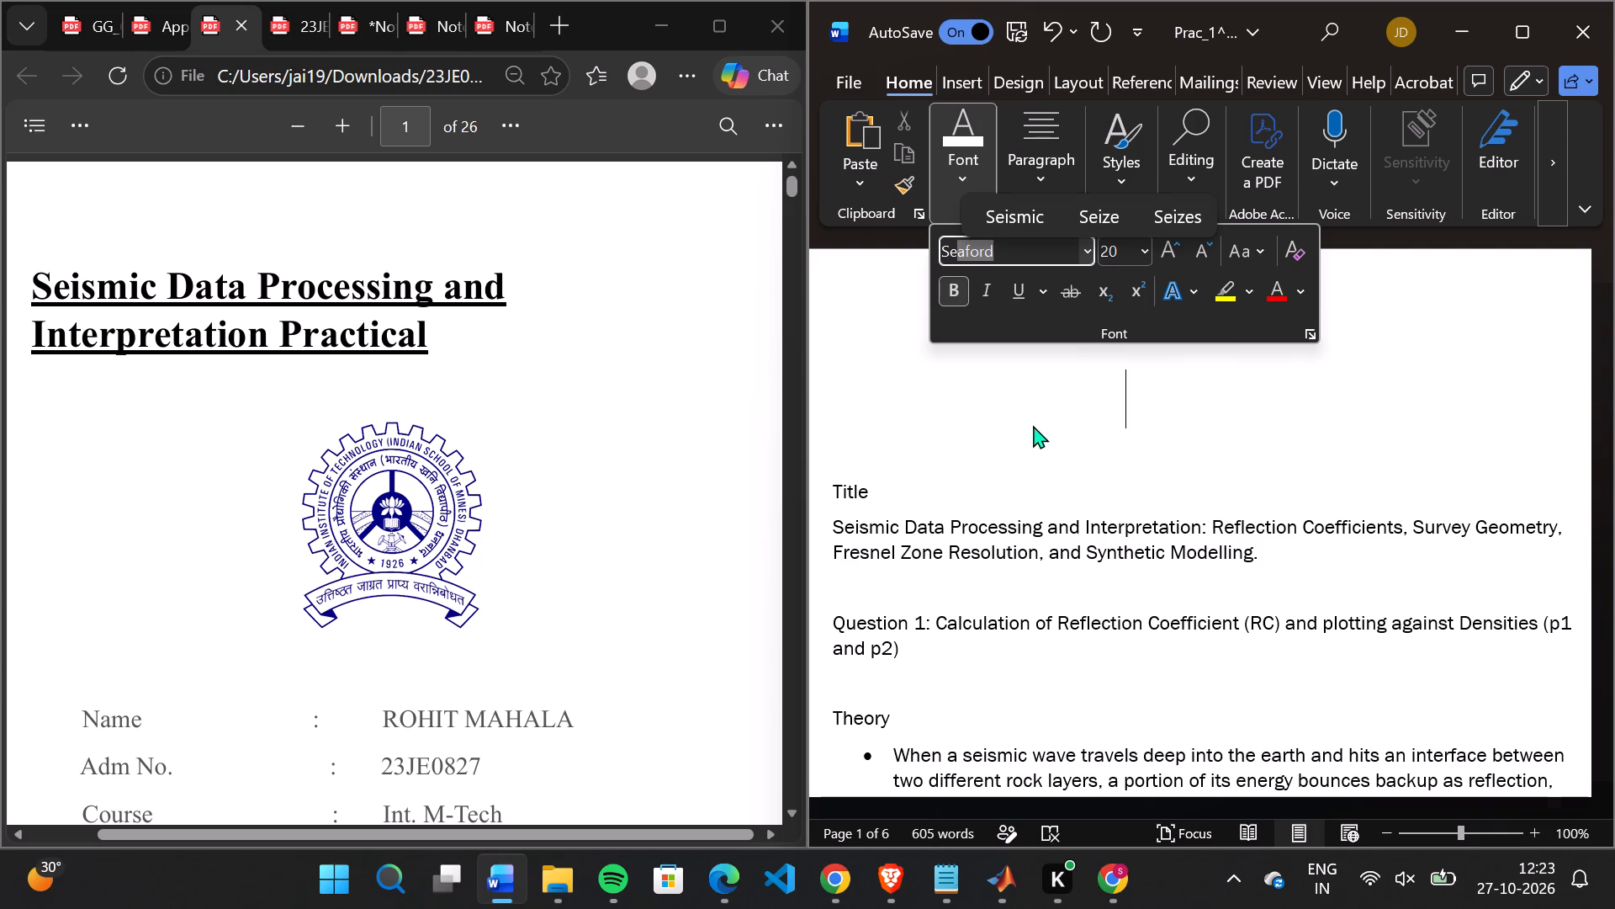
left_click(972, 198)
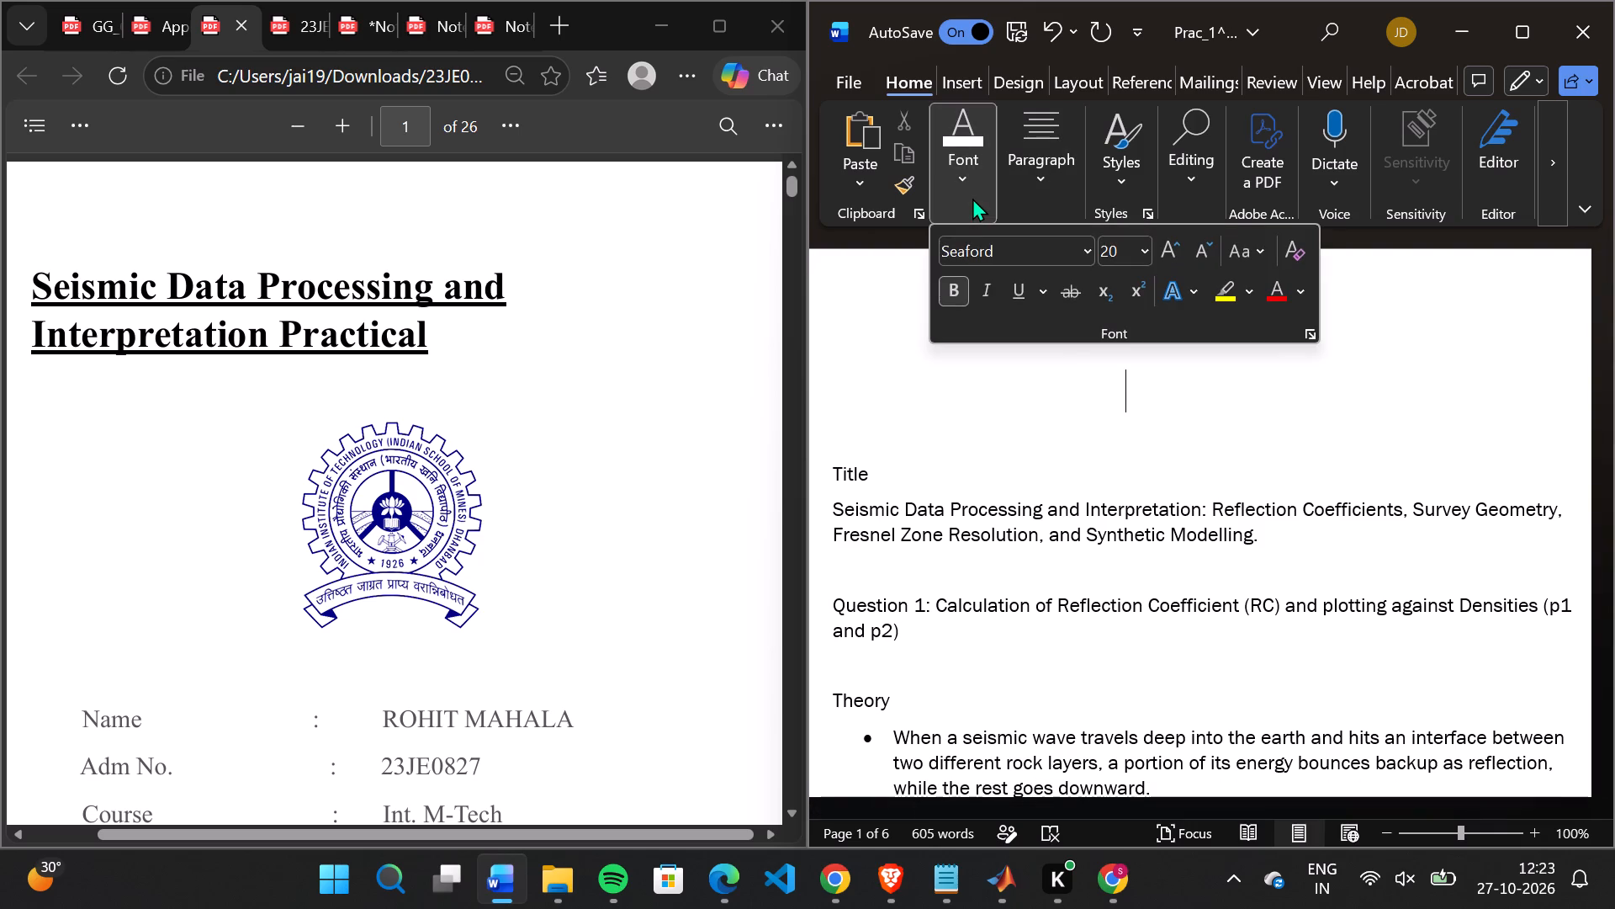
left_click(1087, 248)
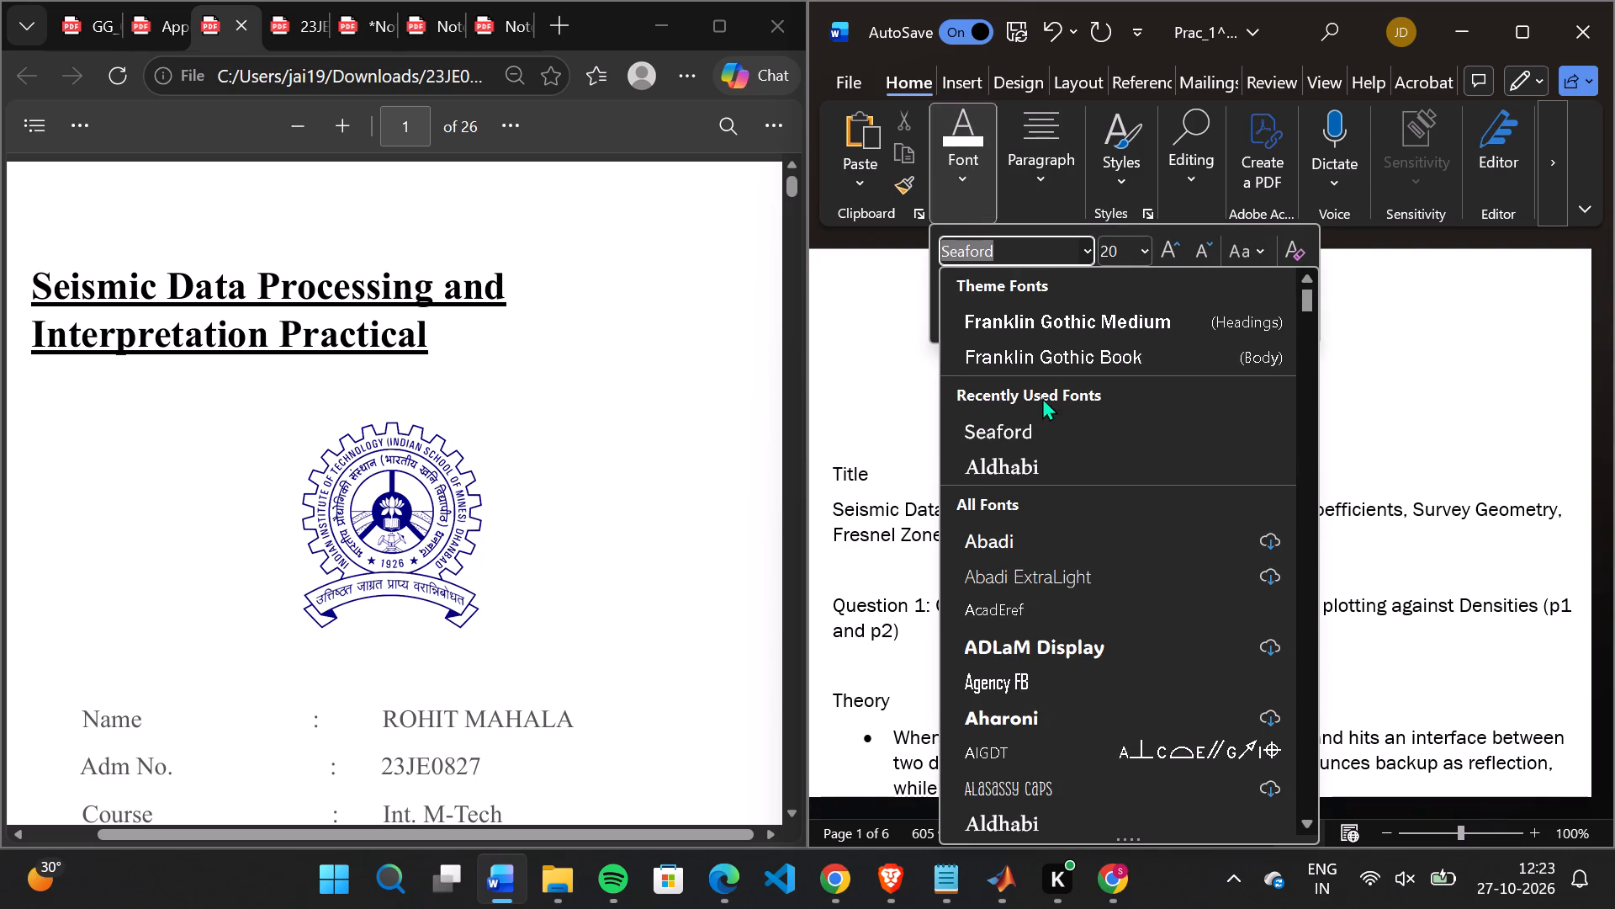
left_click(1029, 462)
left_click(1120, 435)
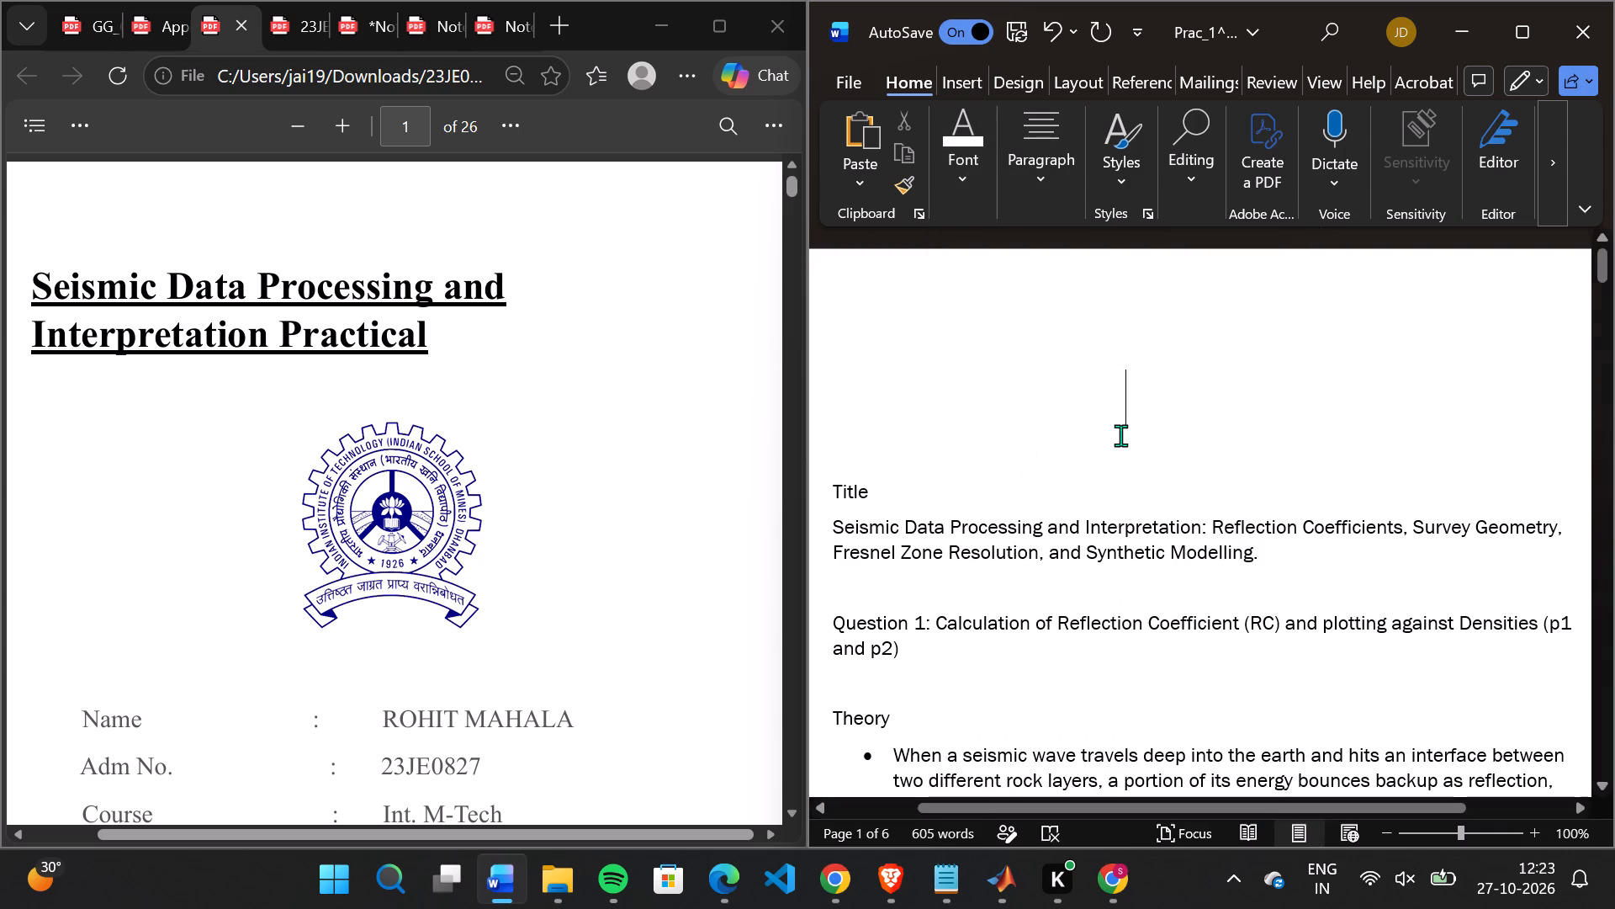
Enter "Seis" as the start of the title on the heading line.
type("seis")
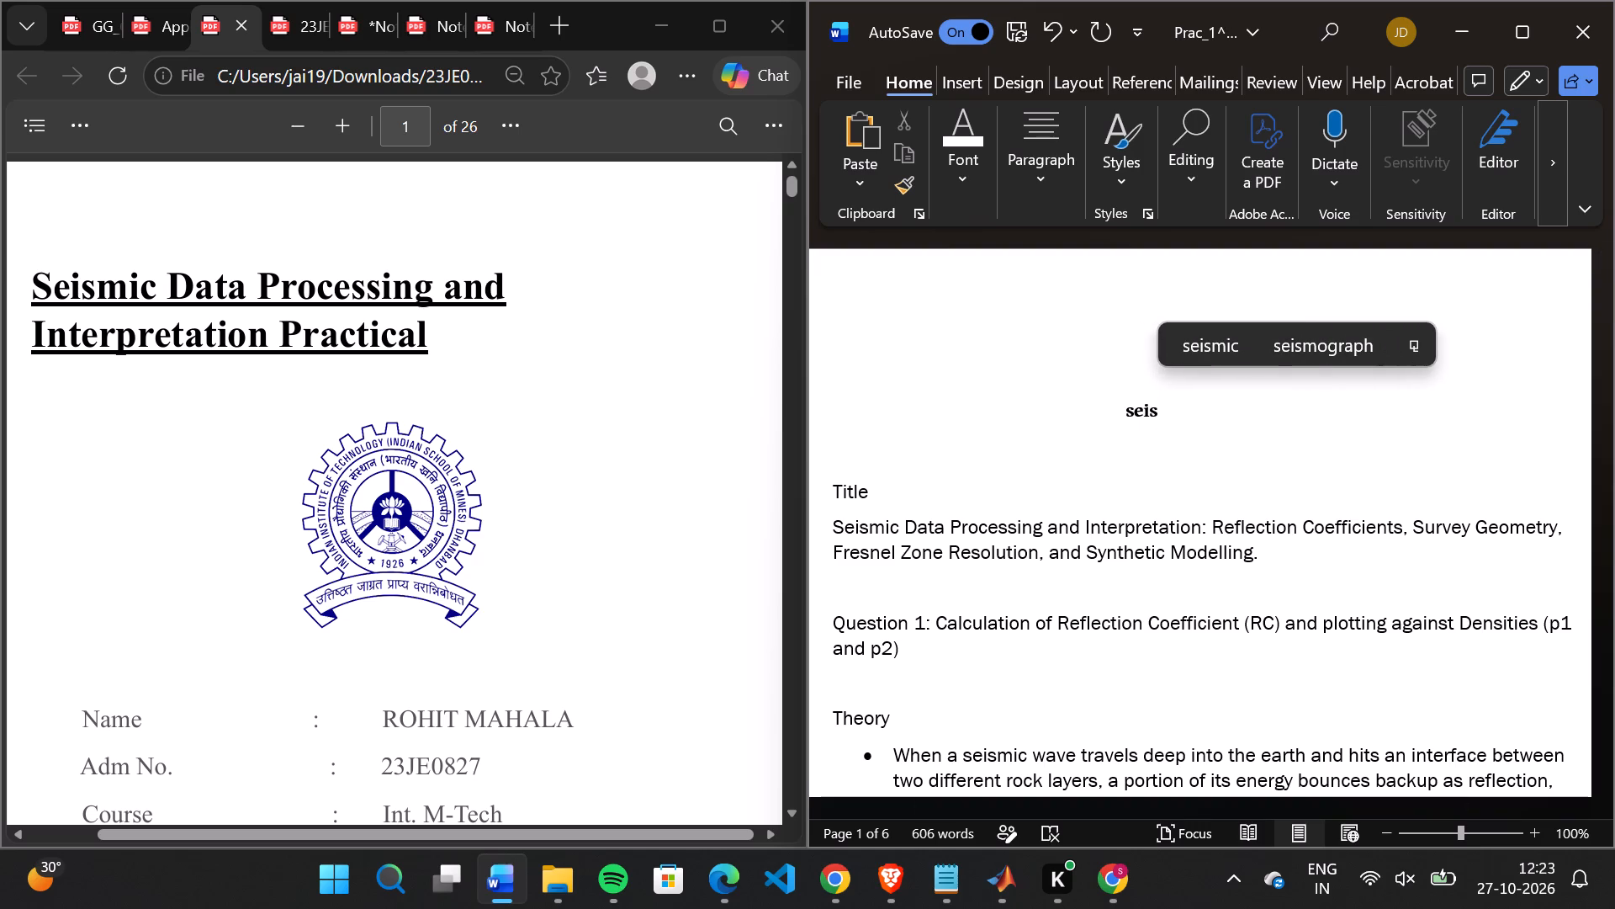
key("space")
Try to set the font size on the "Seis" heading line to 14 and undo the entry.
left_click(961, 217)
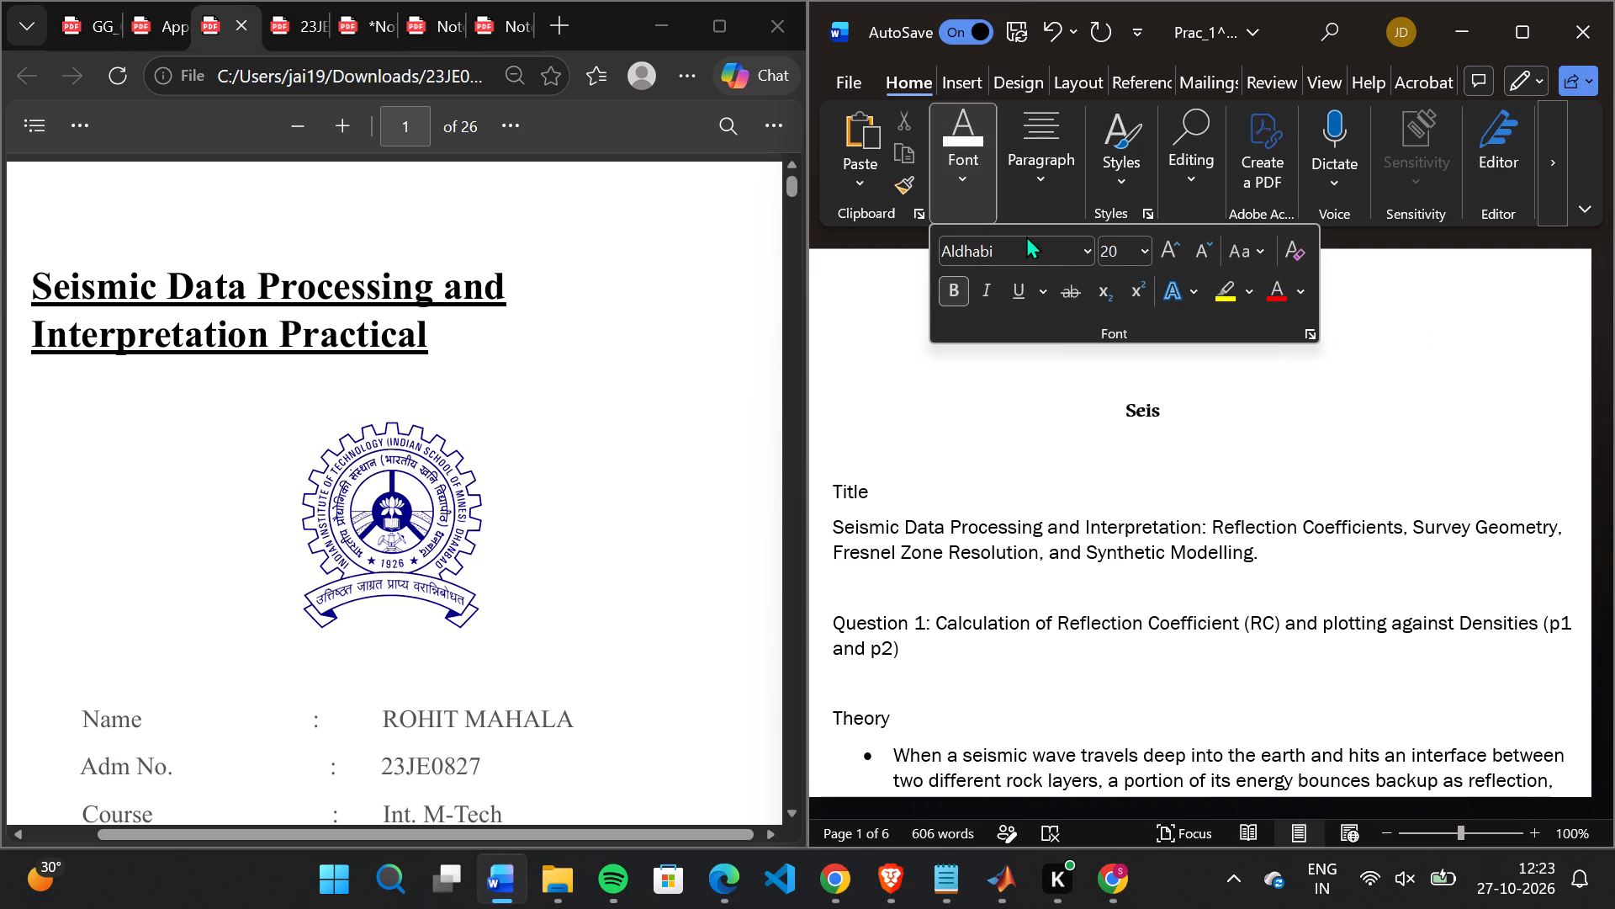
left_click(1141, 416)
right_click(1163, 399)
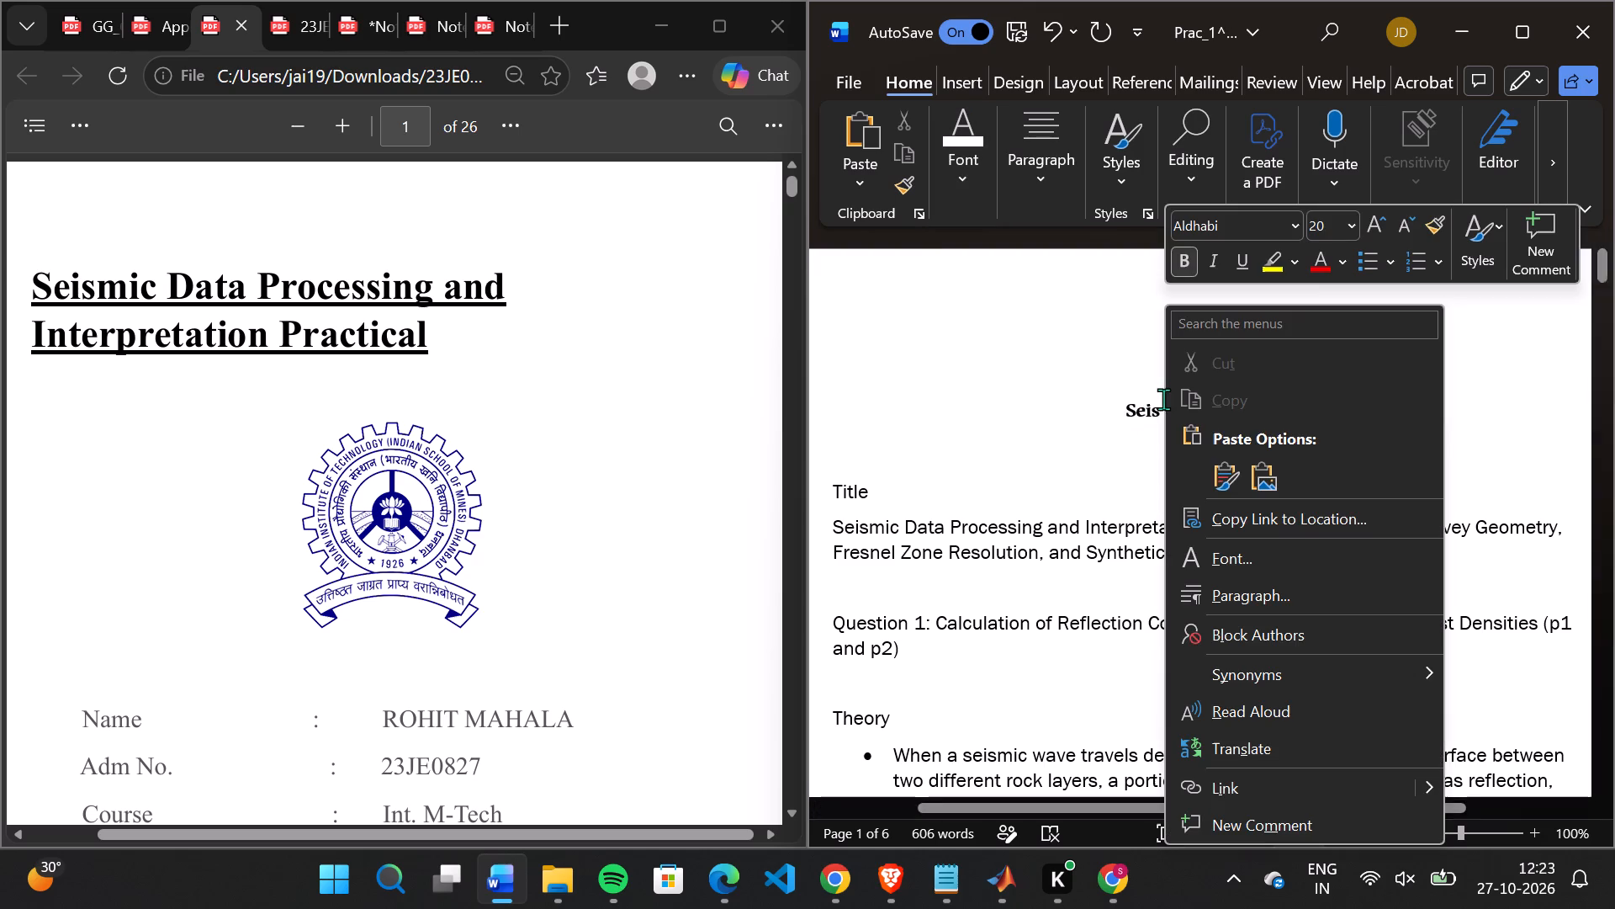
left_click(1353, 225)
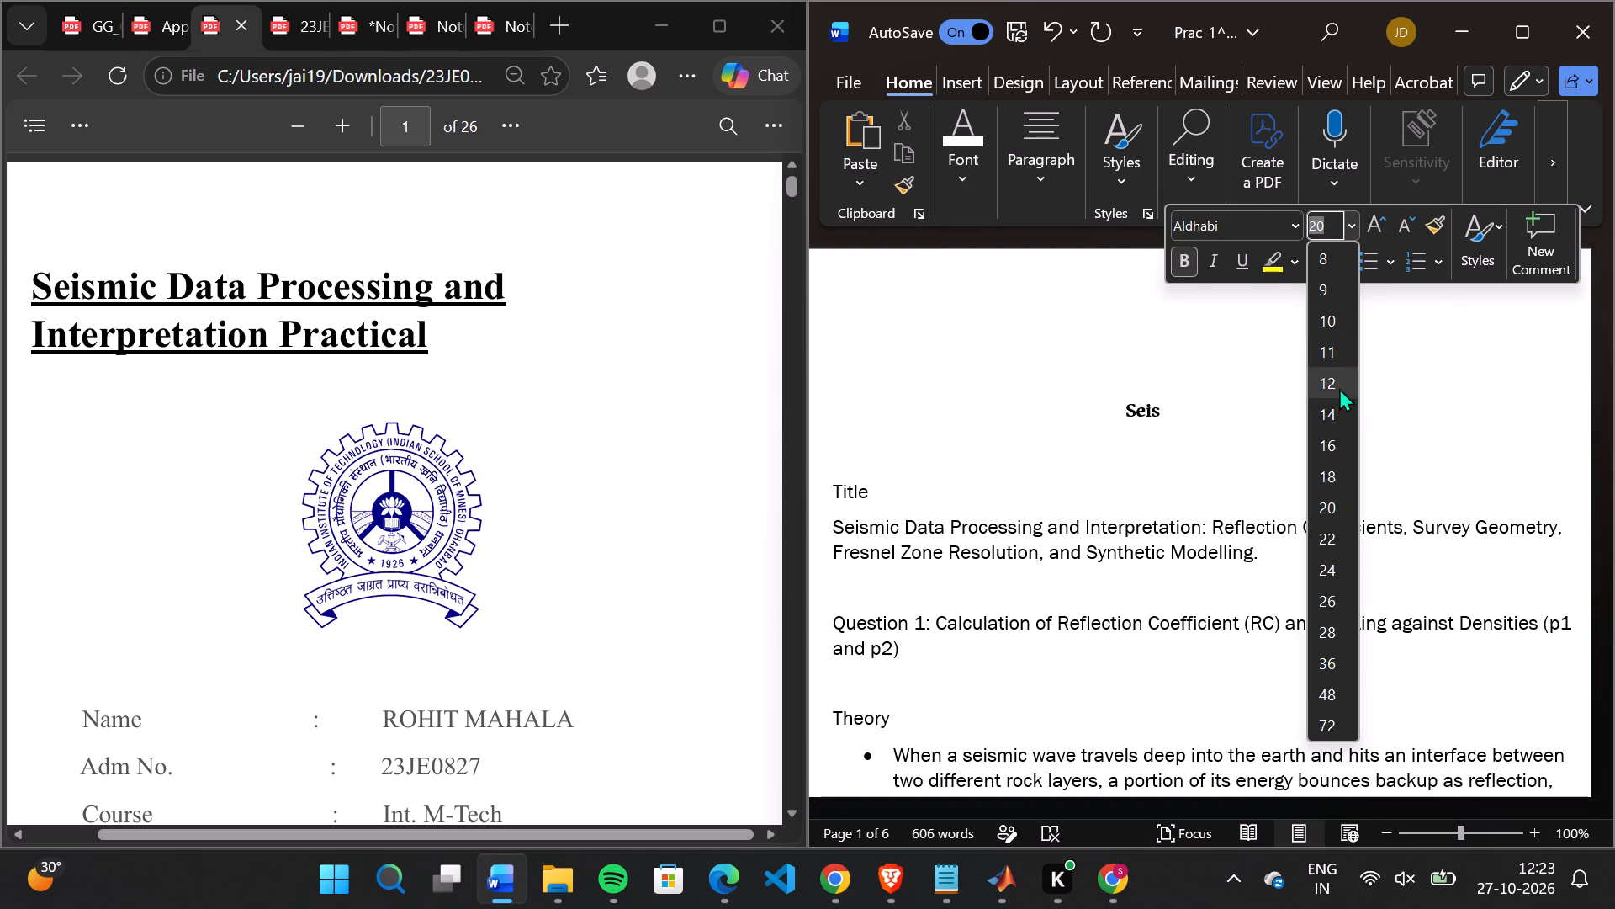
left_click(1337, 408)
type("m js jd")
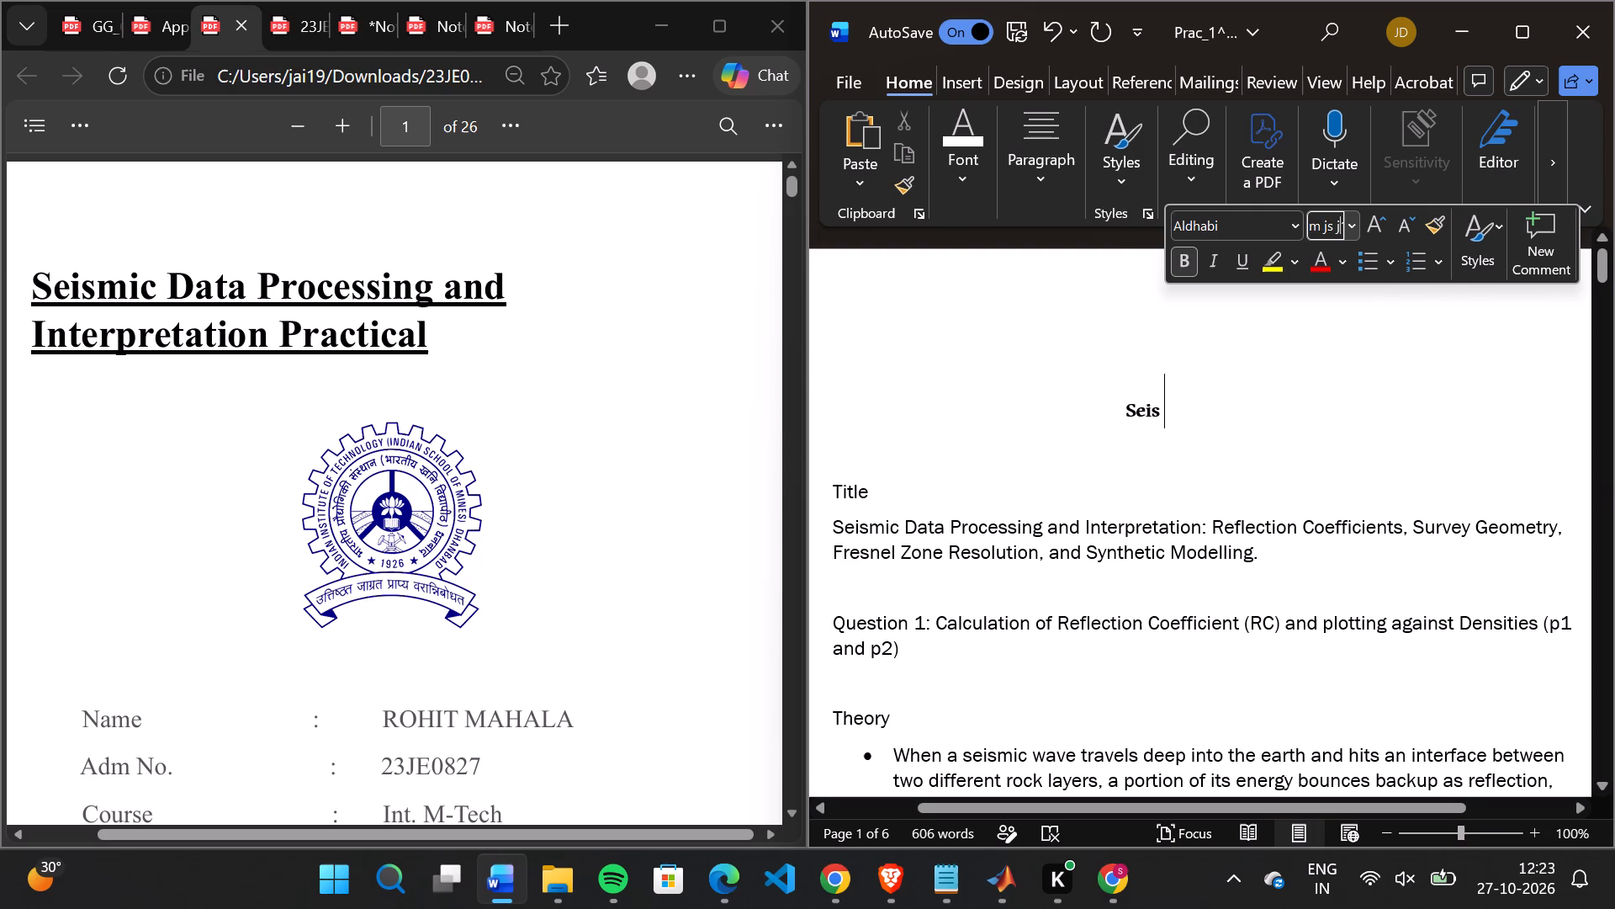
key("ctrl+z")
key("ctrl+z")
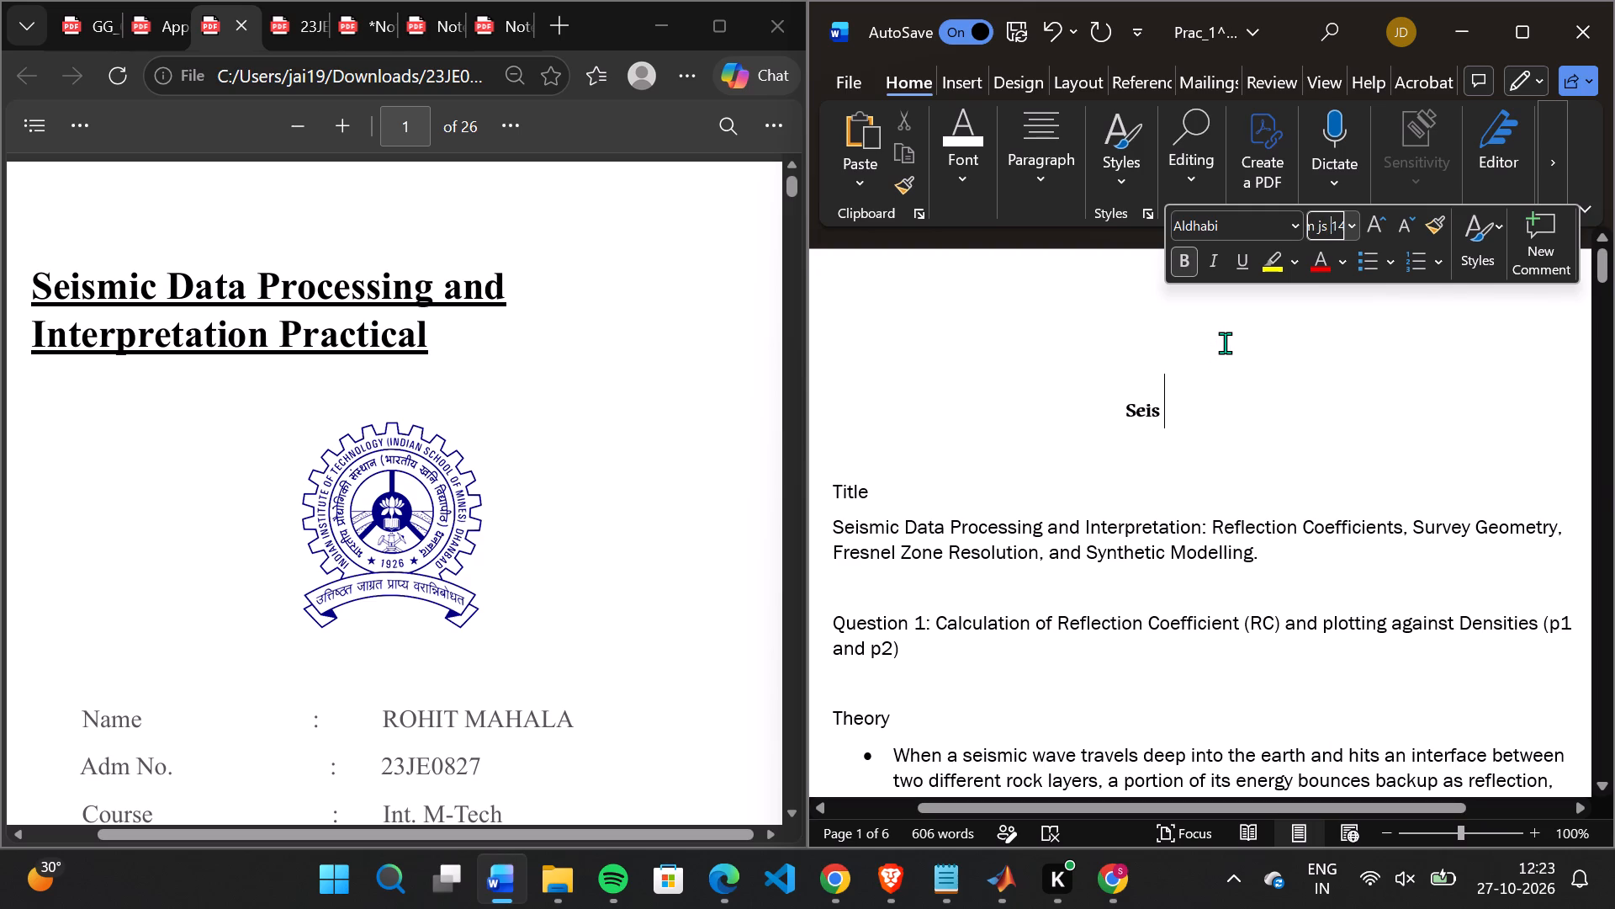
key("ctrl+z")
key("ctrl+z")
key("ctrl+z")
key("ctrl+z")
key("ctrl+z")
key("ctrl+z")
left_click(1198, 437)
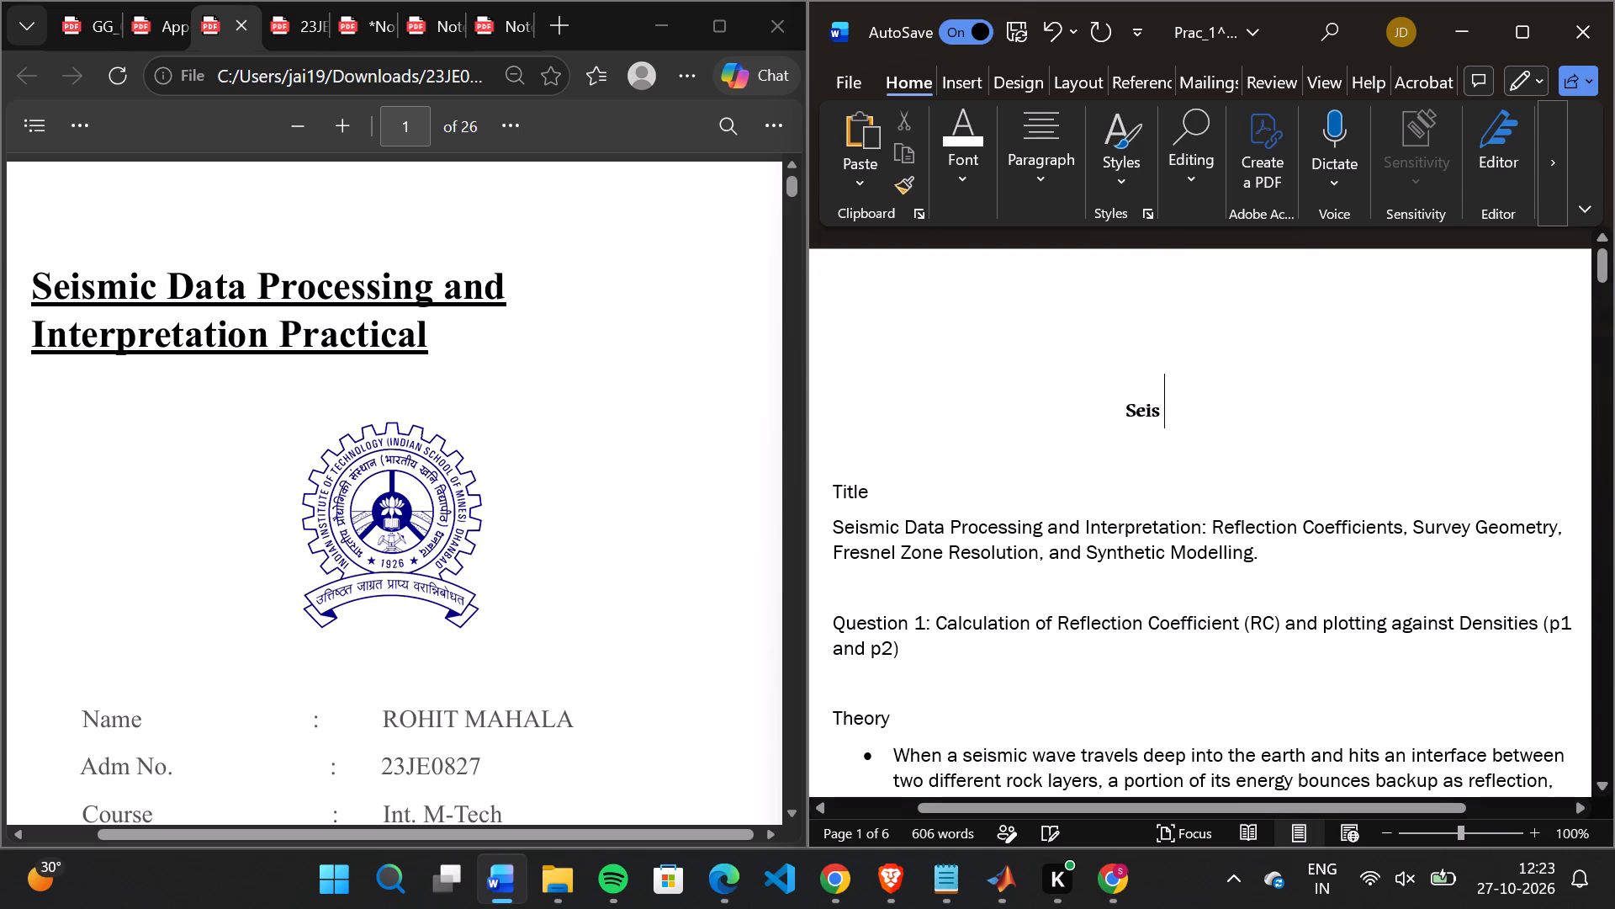
Delete the partial title "Seis" and any stray characters, leaving the heading line empty.
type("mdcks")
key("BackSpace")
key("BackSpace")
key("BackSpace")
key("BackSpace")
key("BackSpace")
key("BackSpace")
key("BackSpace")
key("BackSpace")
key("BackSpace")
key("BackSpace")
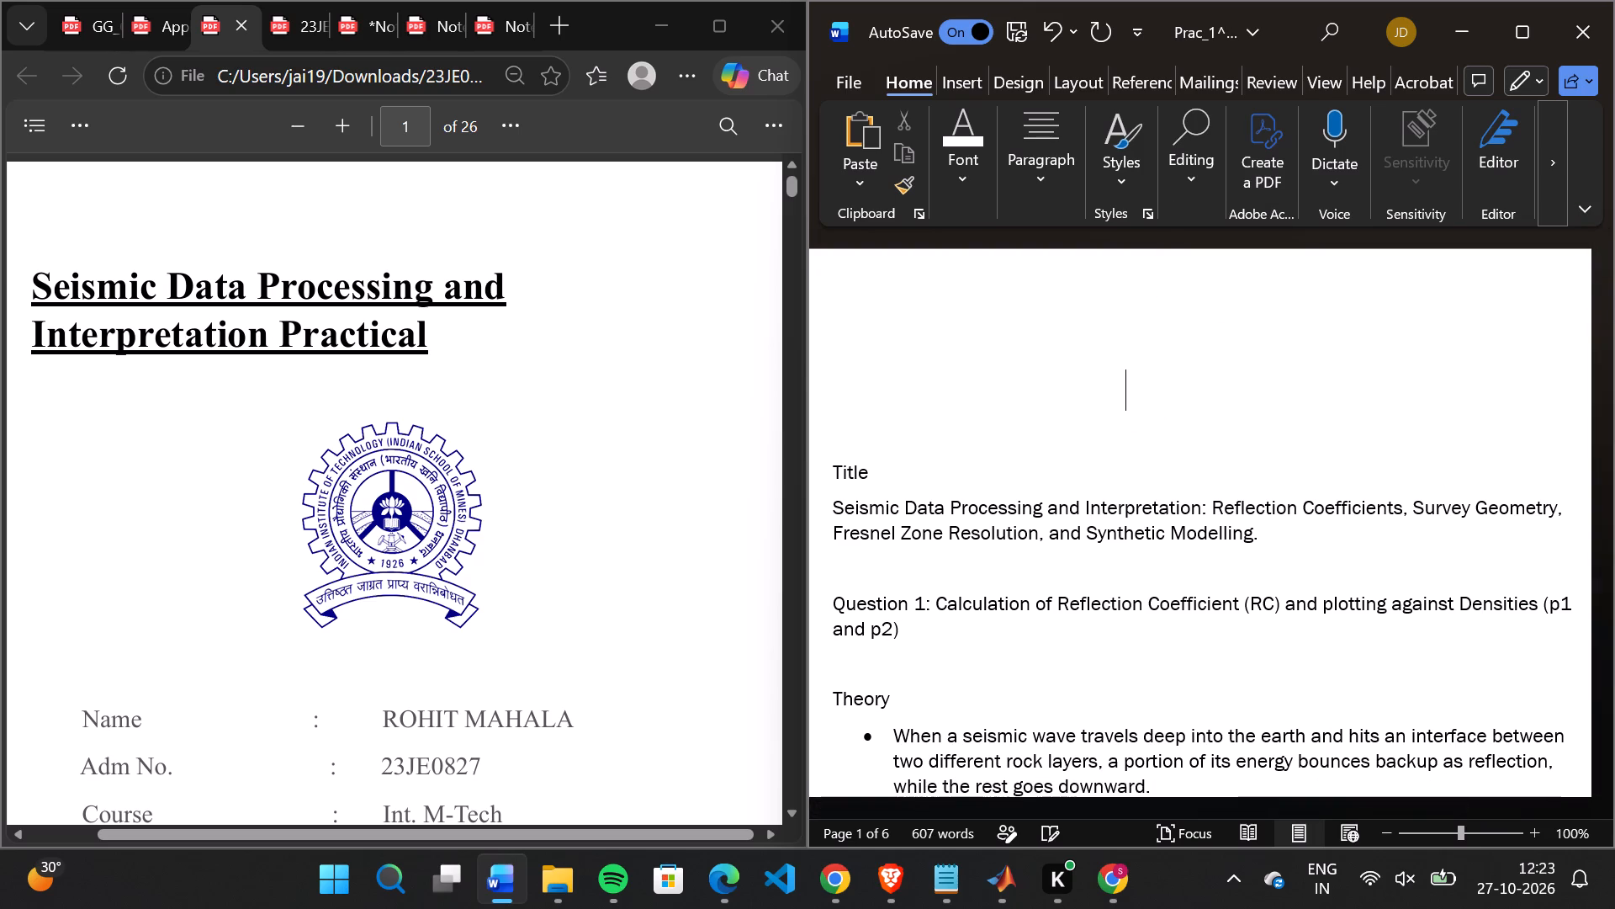
left_click_drag(1198, 437, 1343, 471)
key("BackSpace")
key("BackSpace")
key("BackSpace")
key("BackSpace")
key("BackSpace")
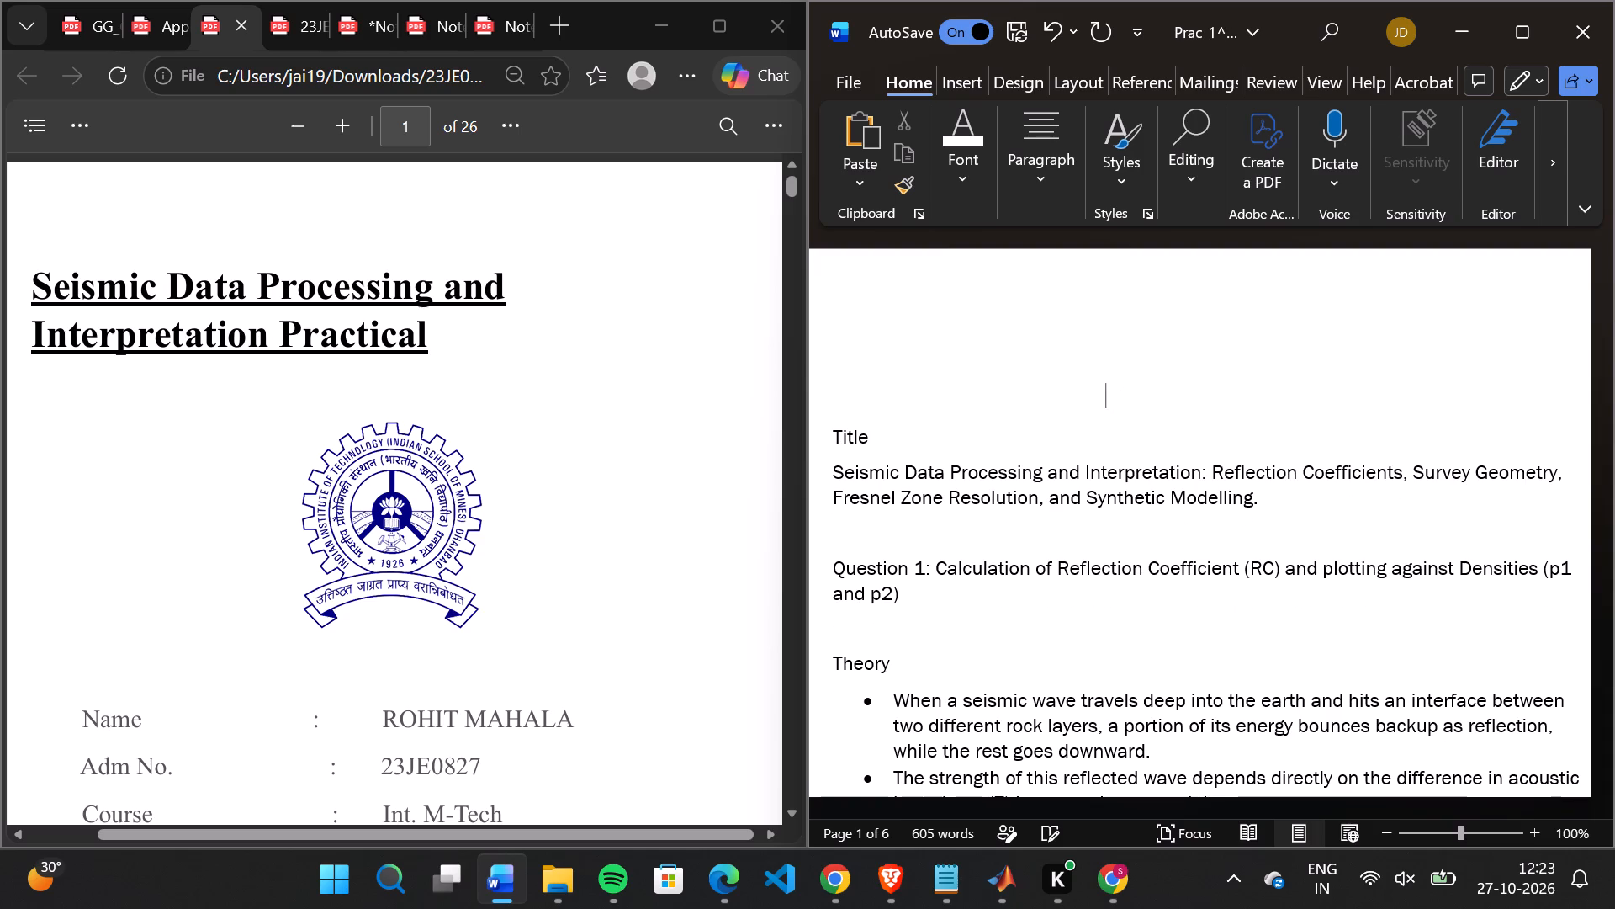
key("BackSpace")
Format the empty heading line as bold Bell MT at size 20.
left_click(1065, 200)
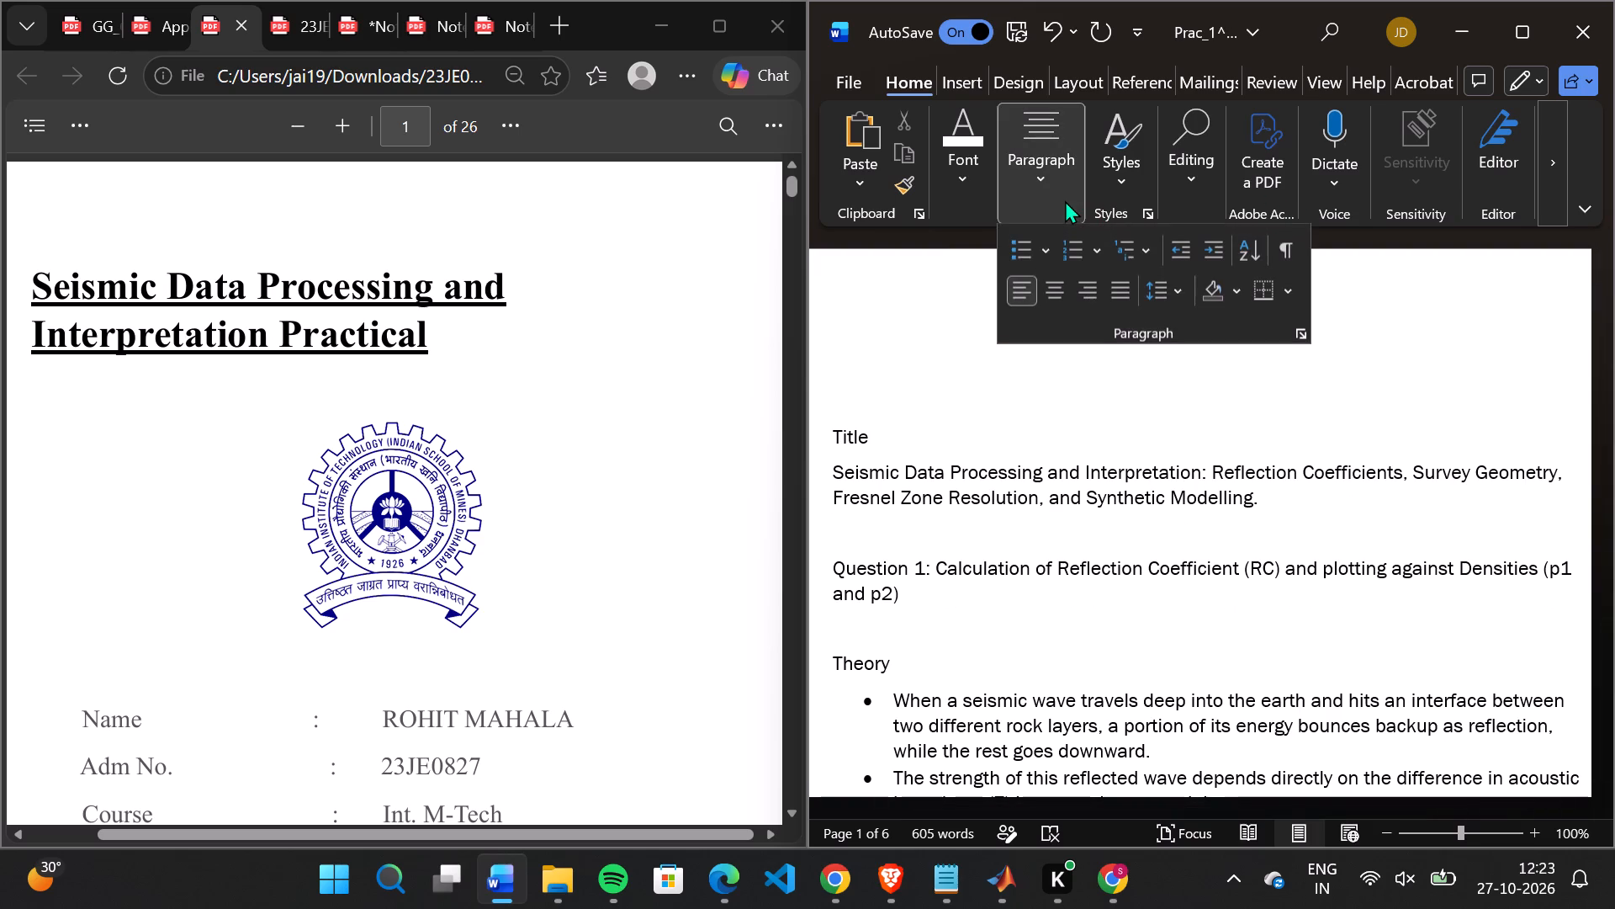
left_click(984, 205)
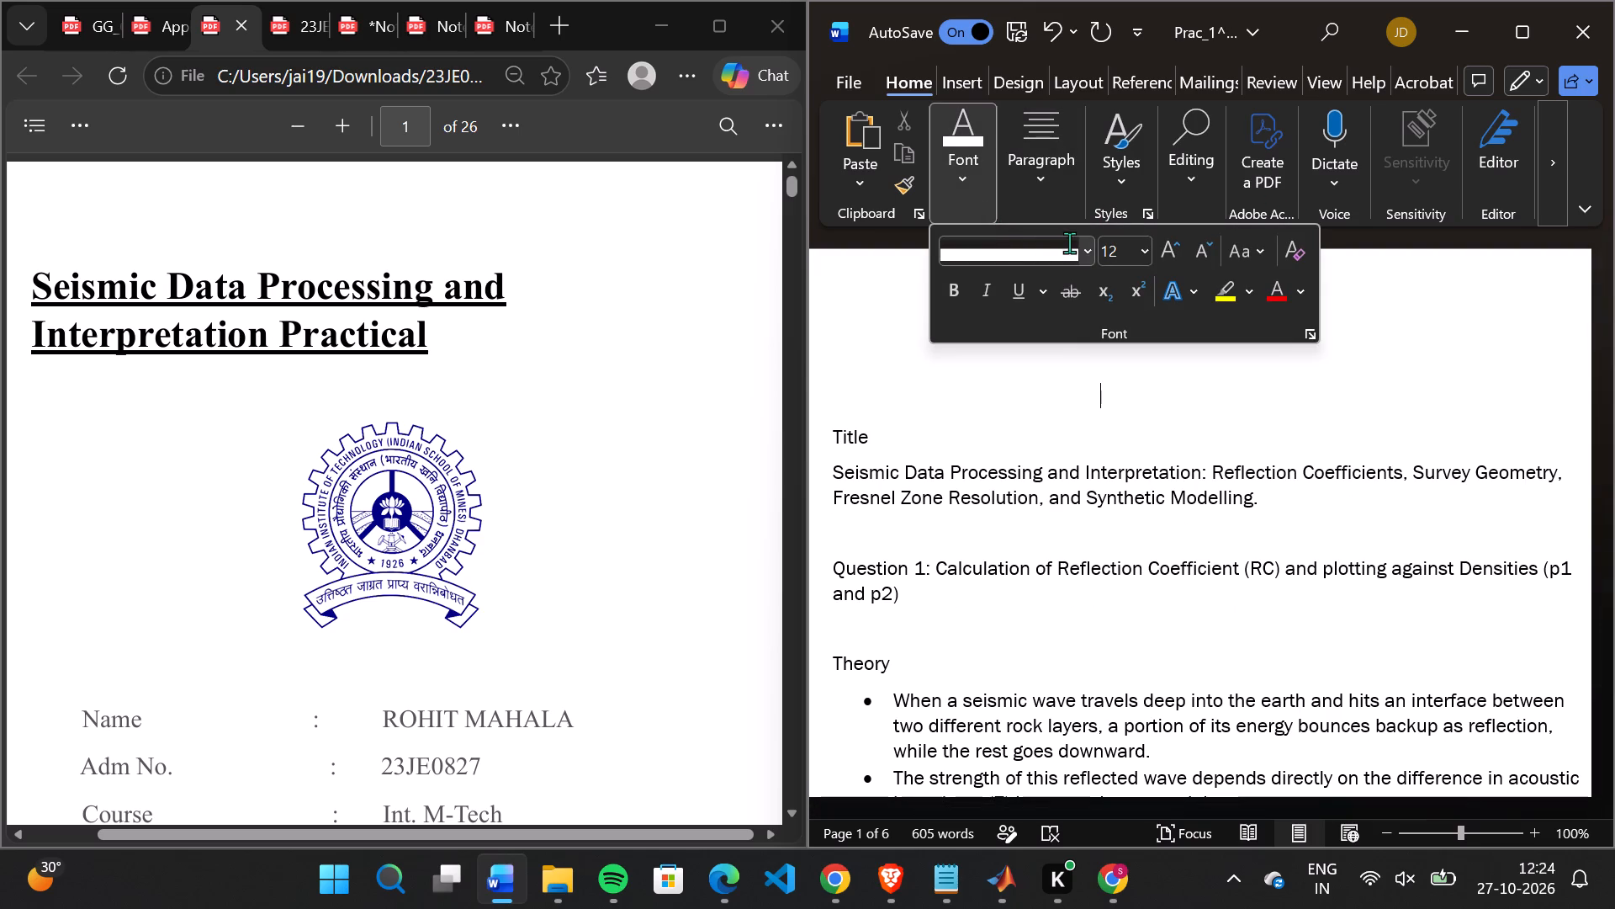
left_click(1085, 250)
scroll(1078, 450, "down", 5)
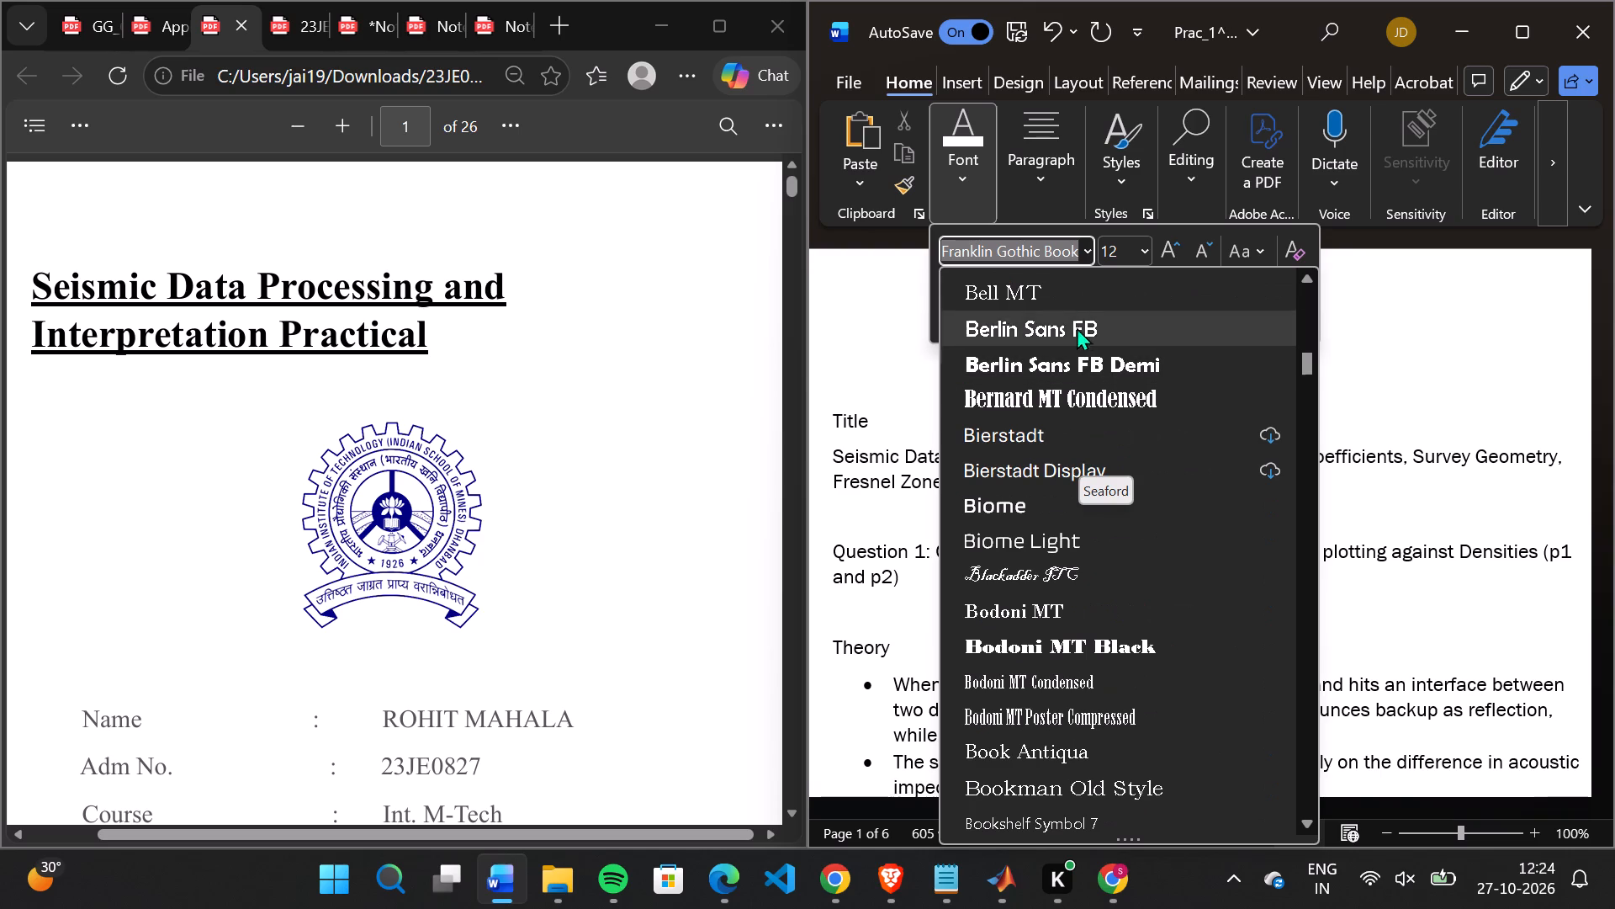
scroll(1067, 353, "up", 1)
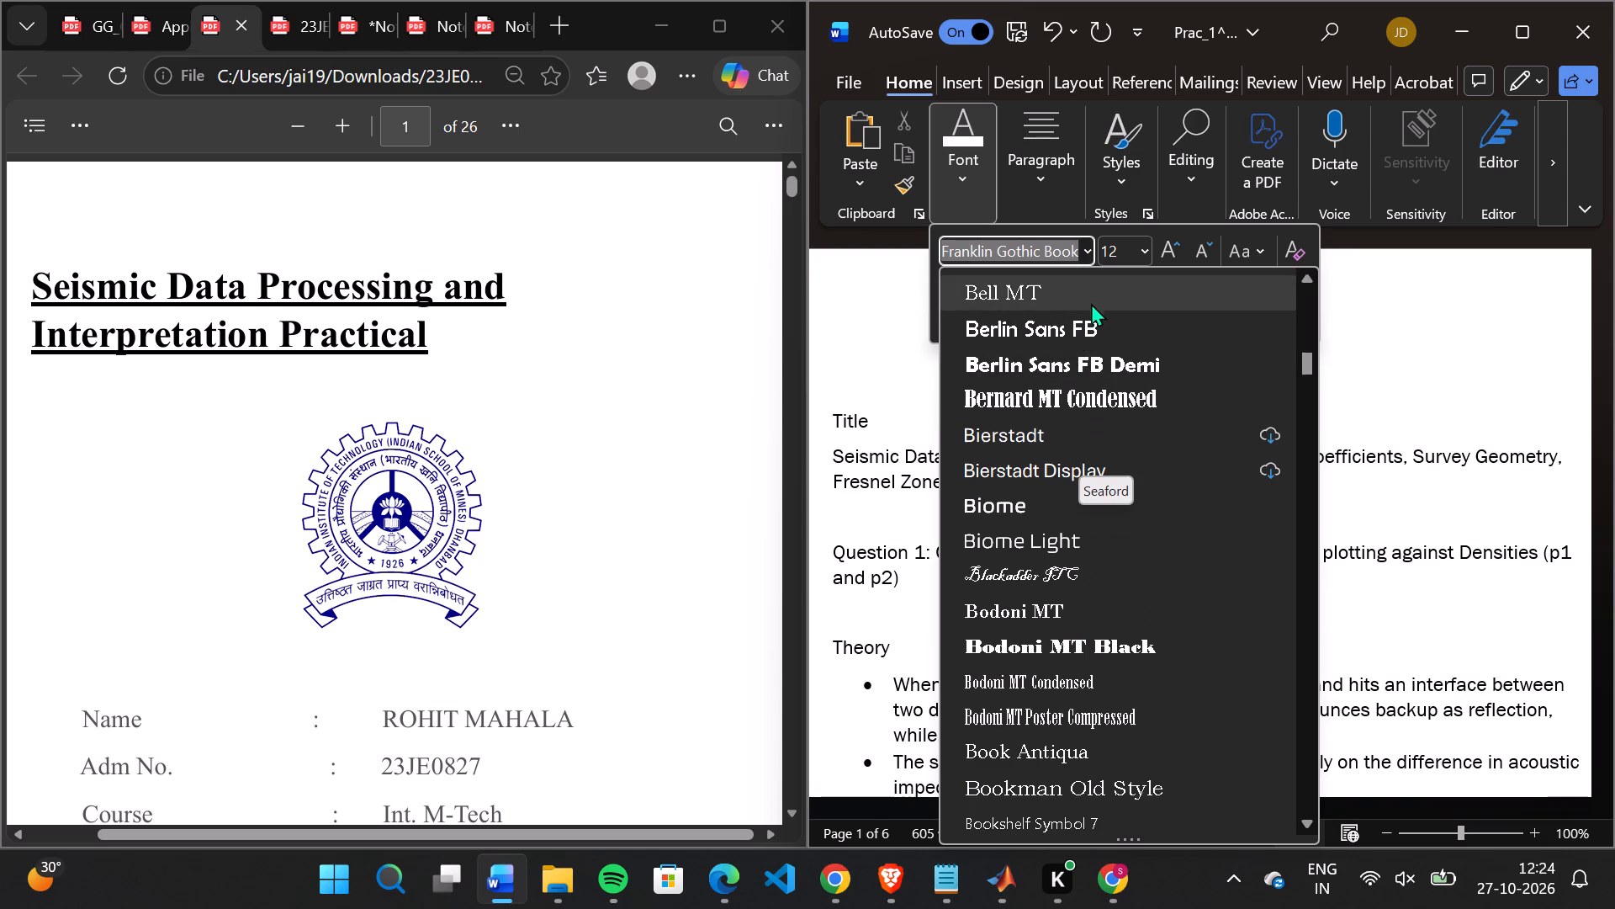
left_click(1098, 295)
left_click(1142, 245)
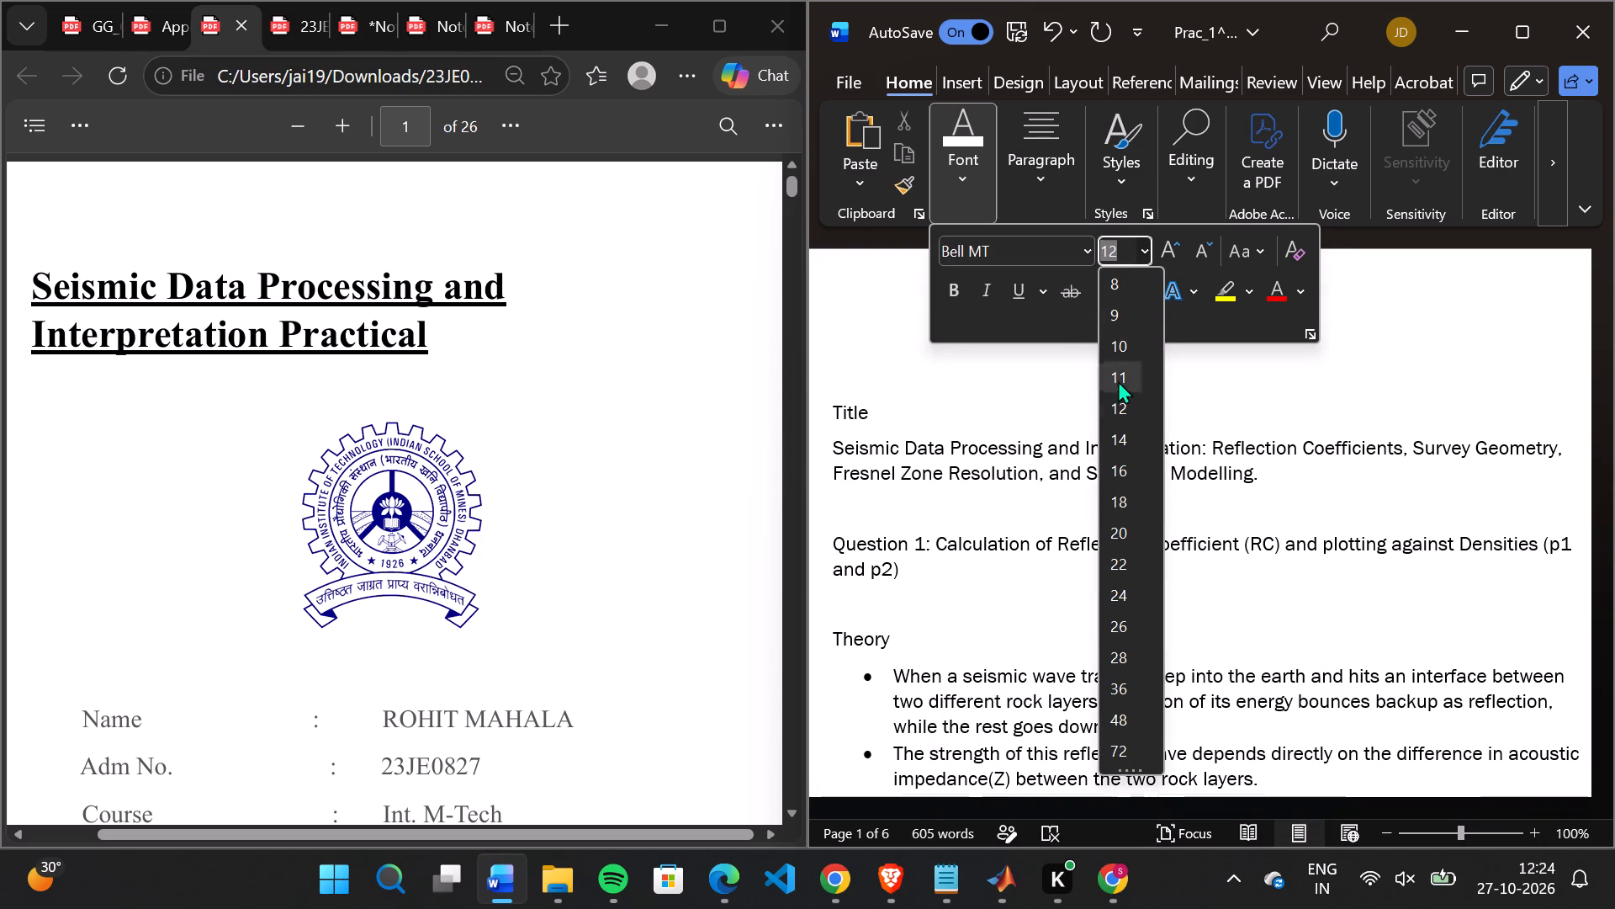
left_click(1124, 538)
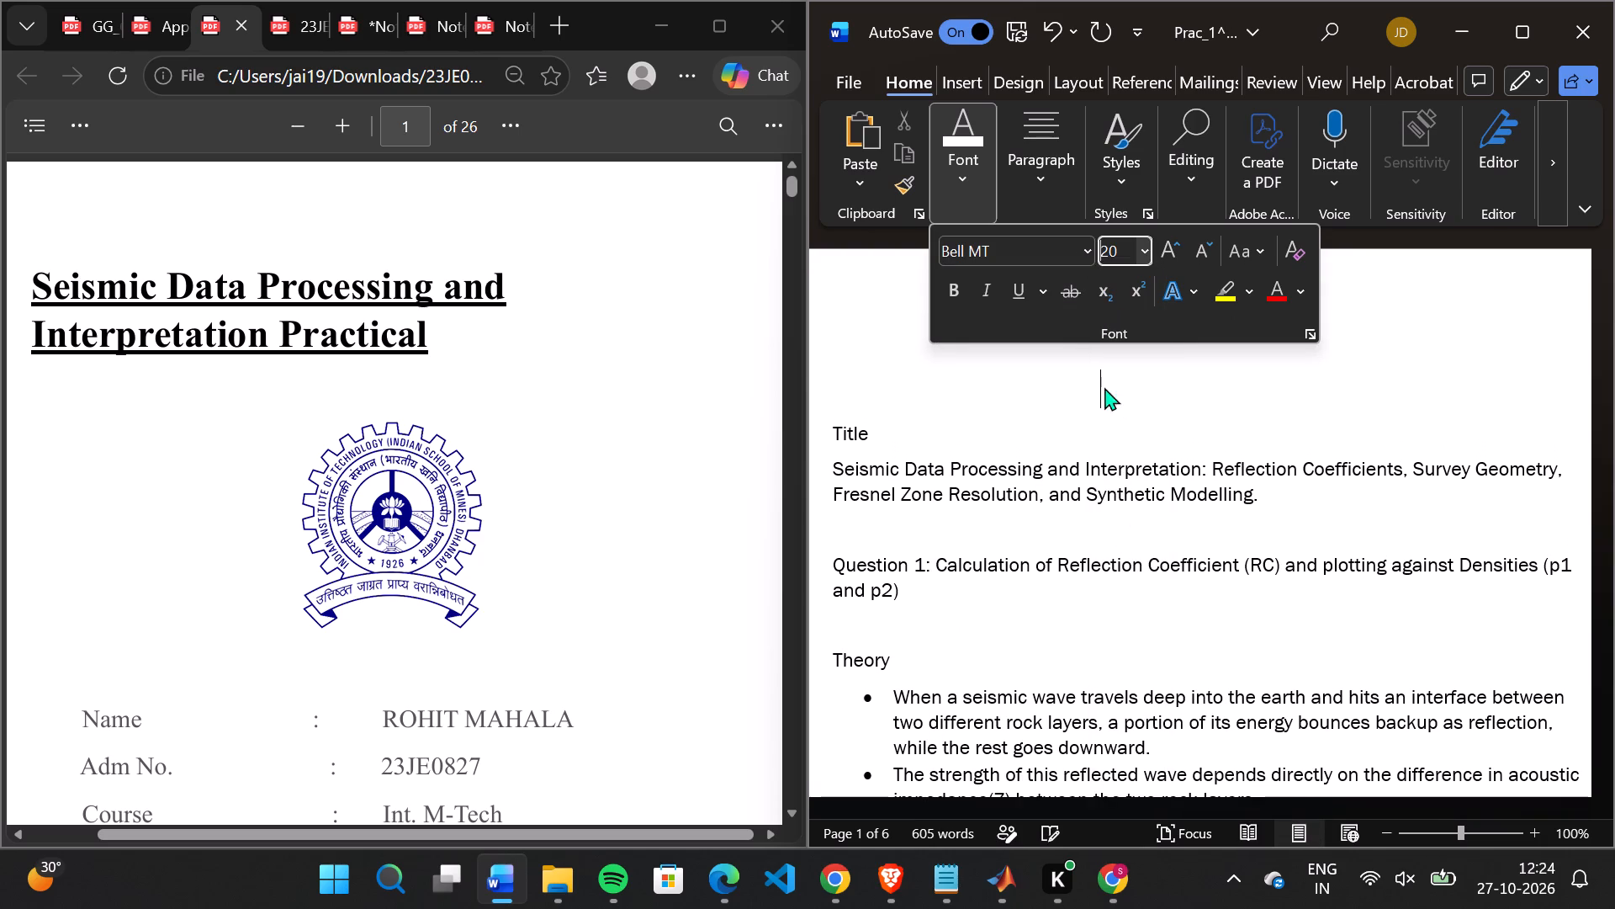
left_click(966, 296)
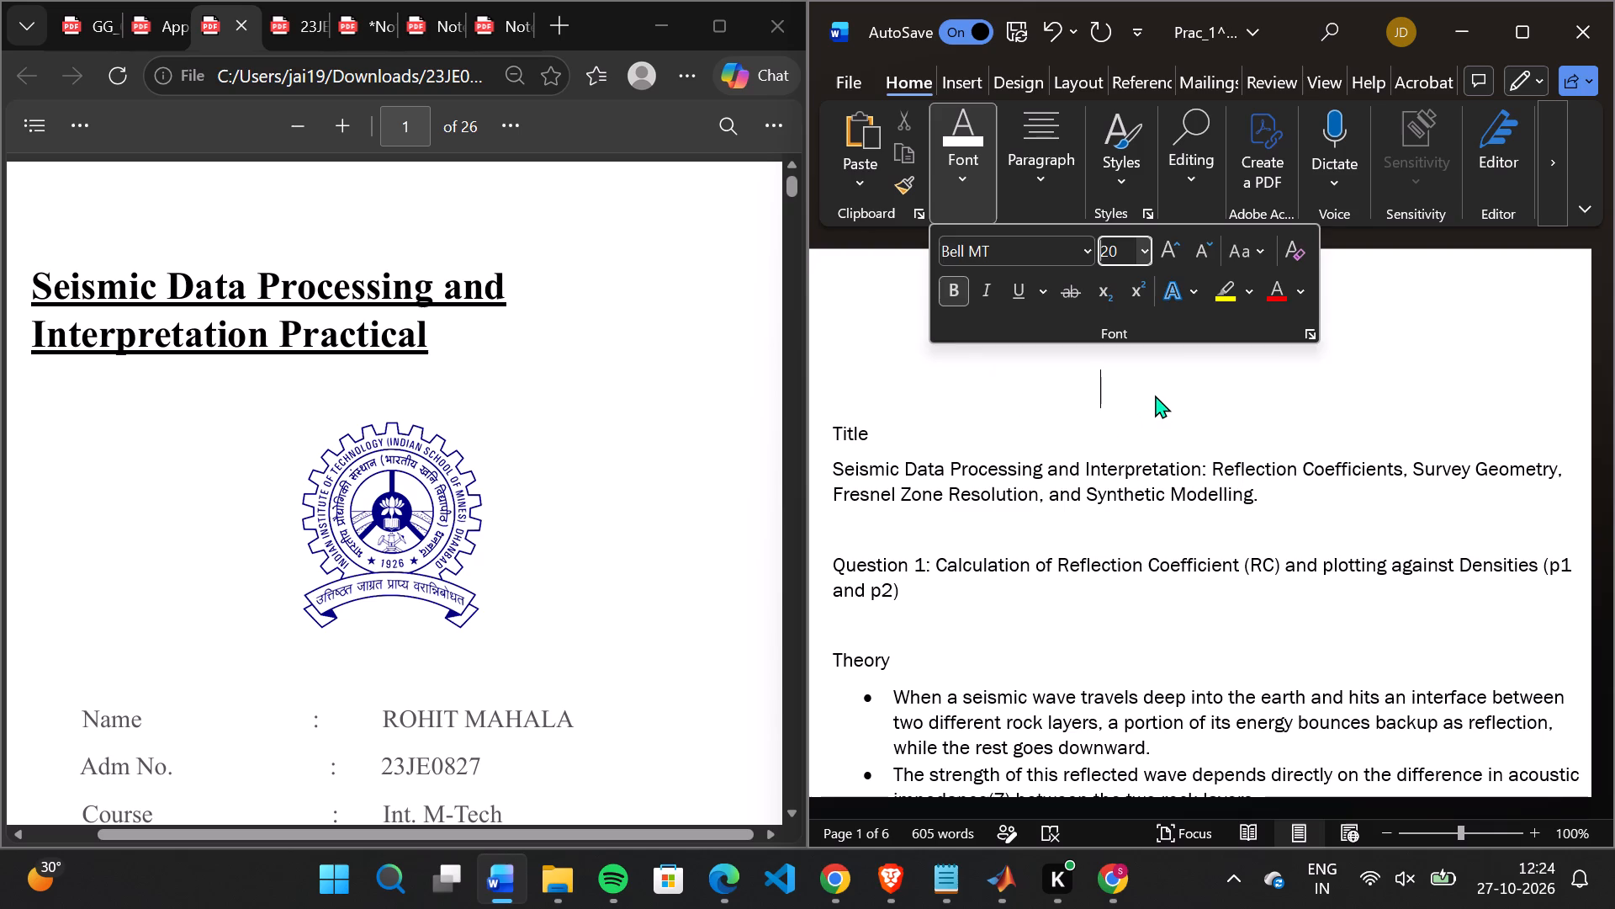
left_click(1153, 393)
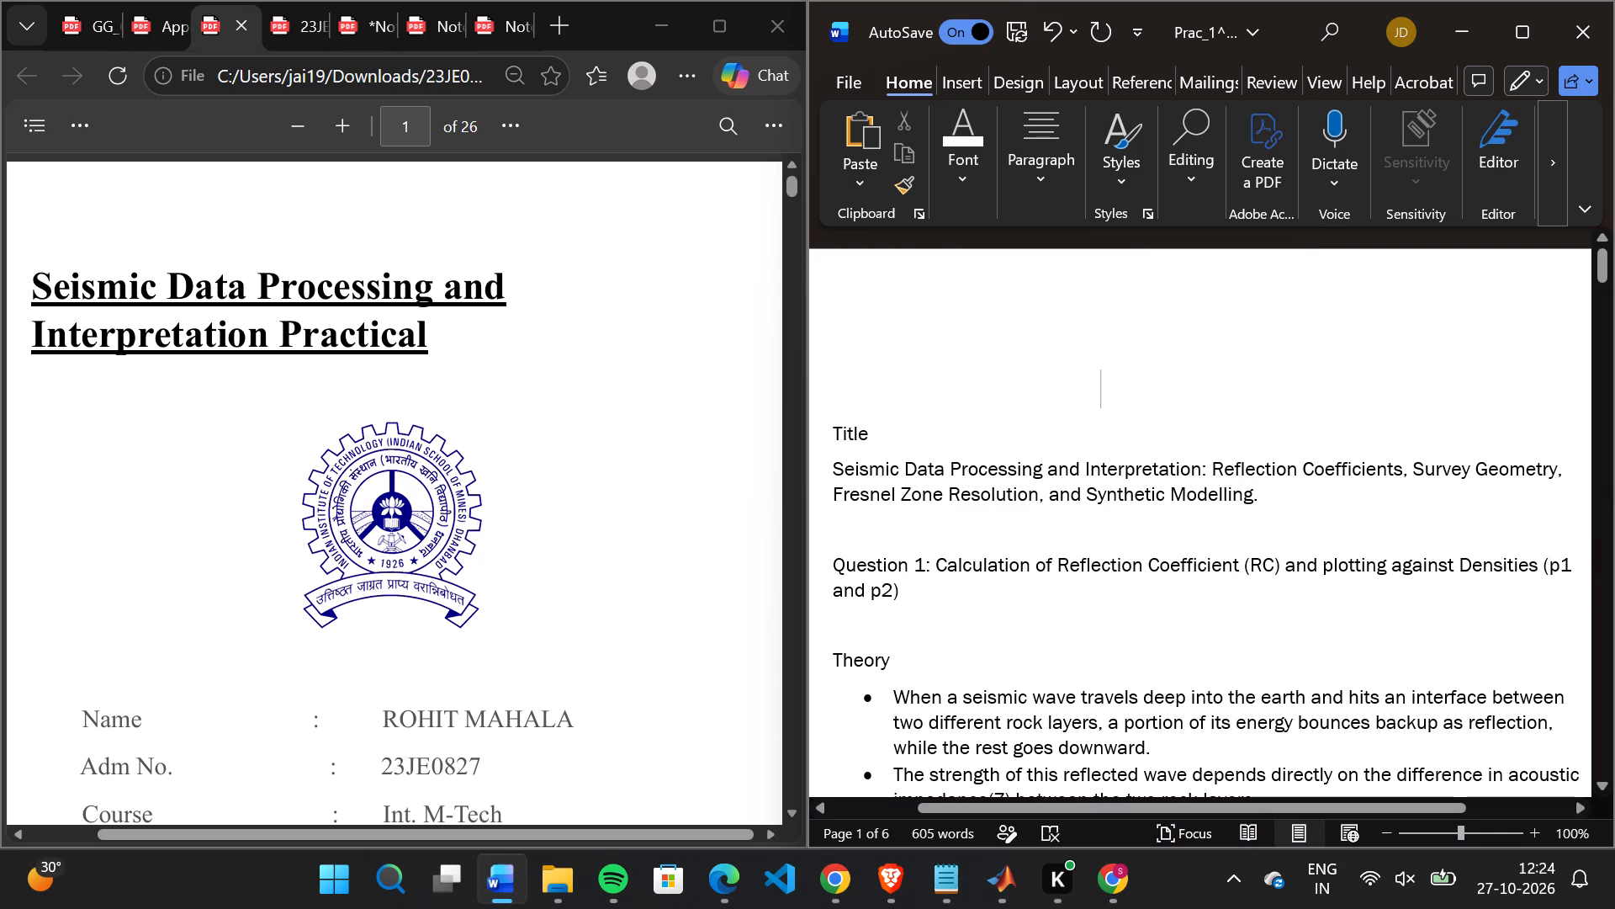
Enter the title "Seismic Data Processing Interpretation Practical" on the heading line with each word capitalised.
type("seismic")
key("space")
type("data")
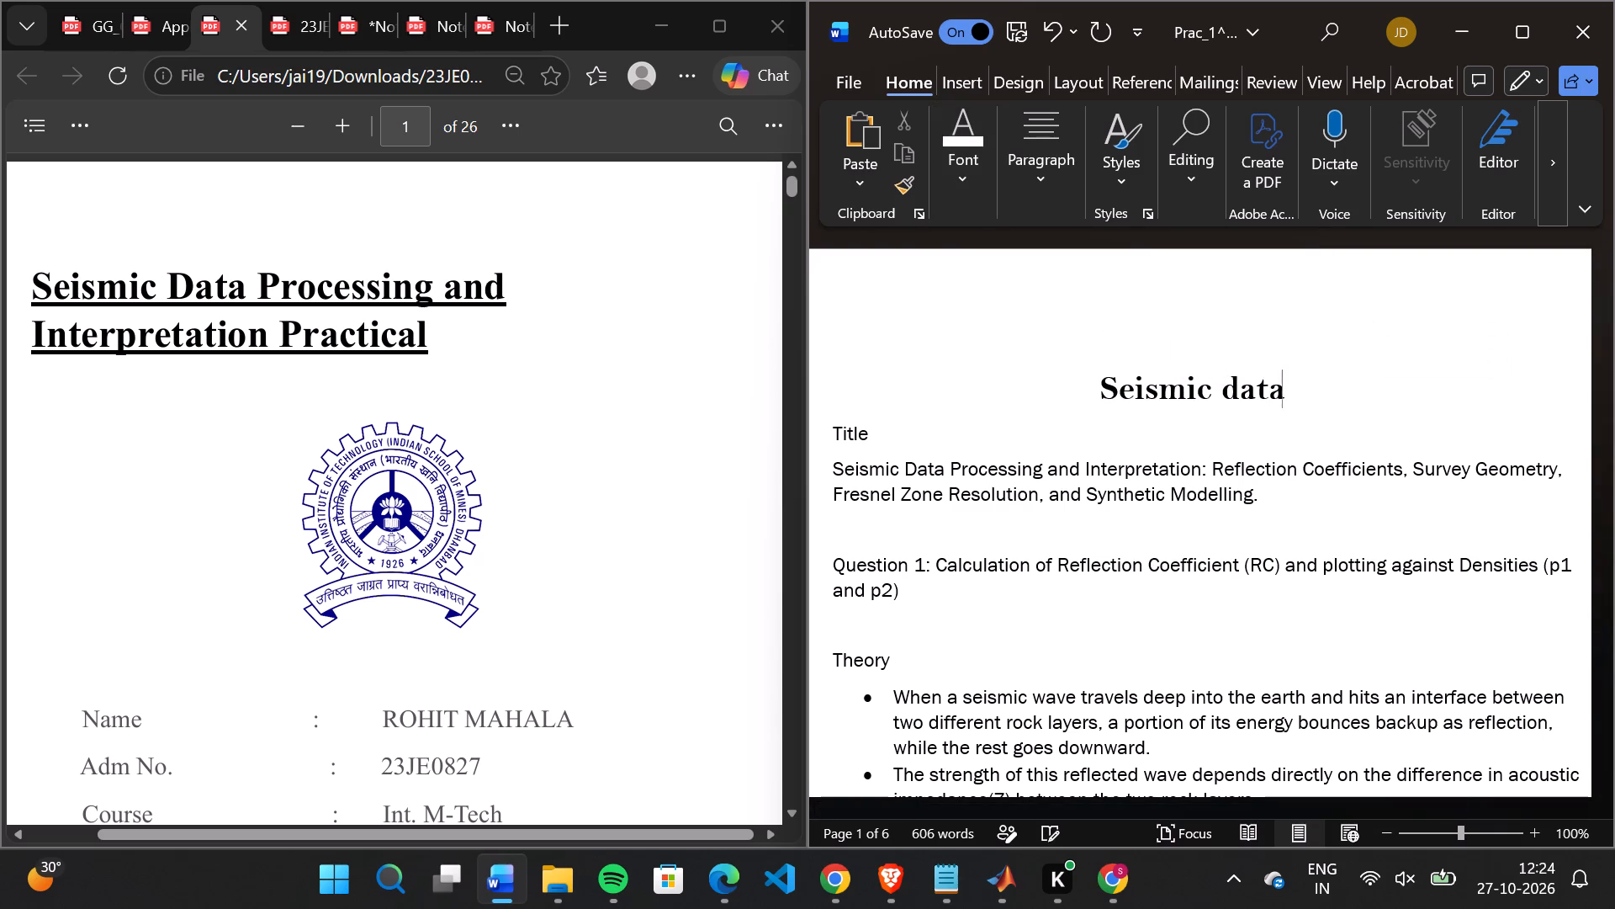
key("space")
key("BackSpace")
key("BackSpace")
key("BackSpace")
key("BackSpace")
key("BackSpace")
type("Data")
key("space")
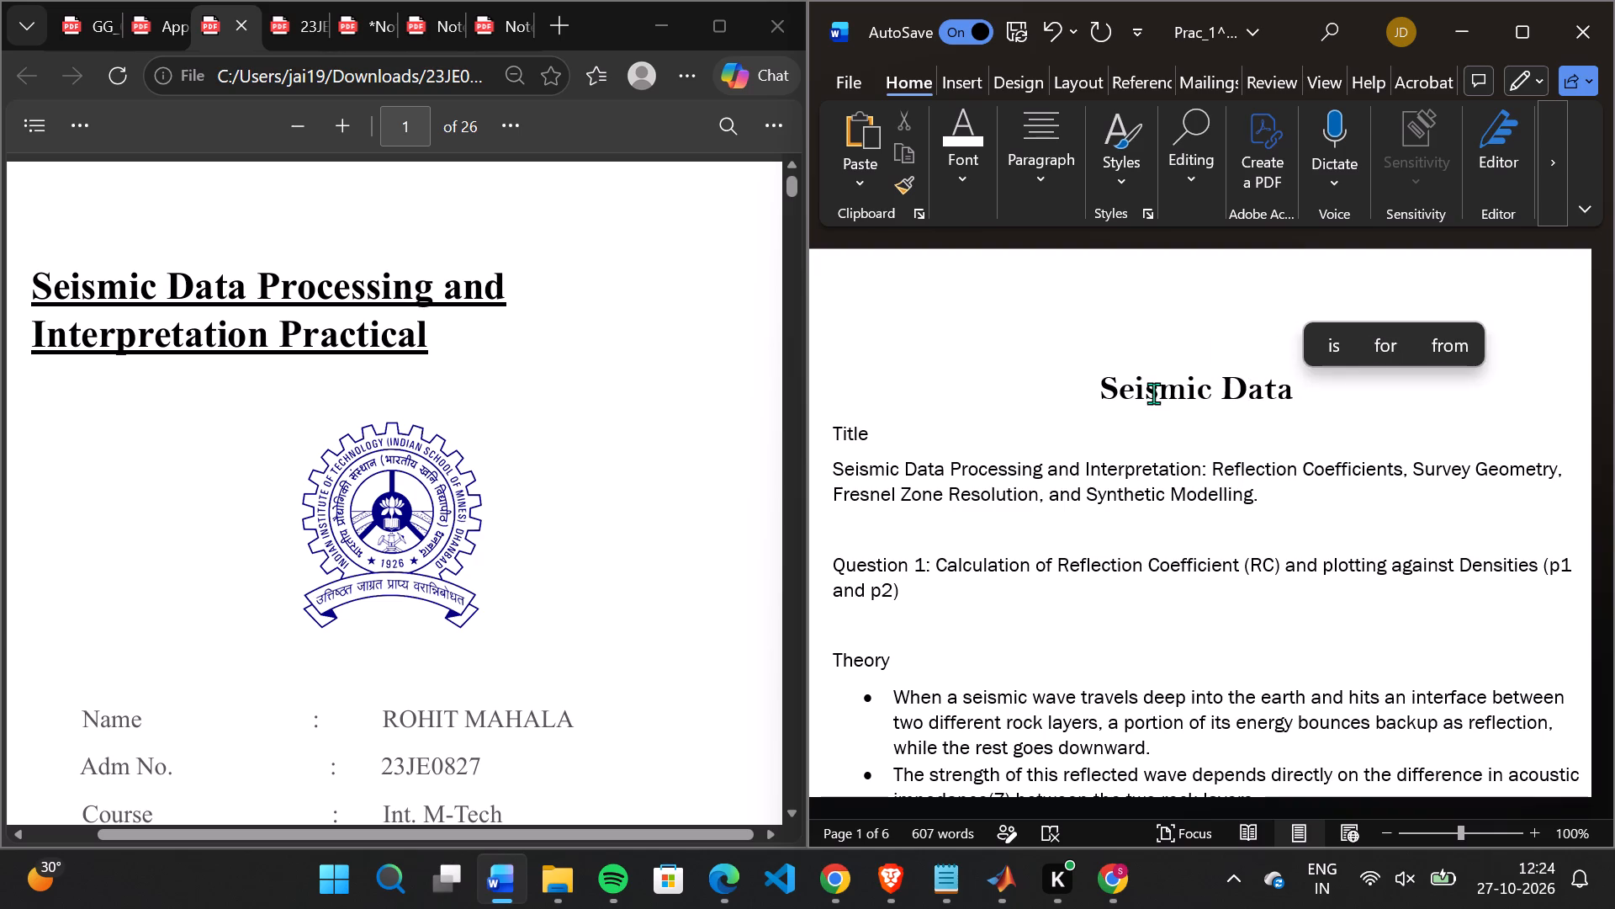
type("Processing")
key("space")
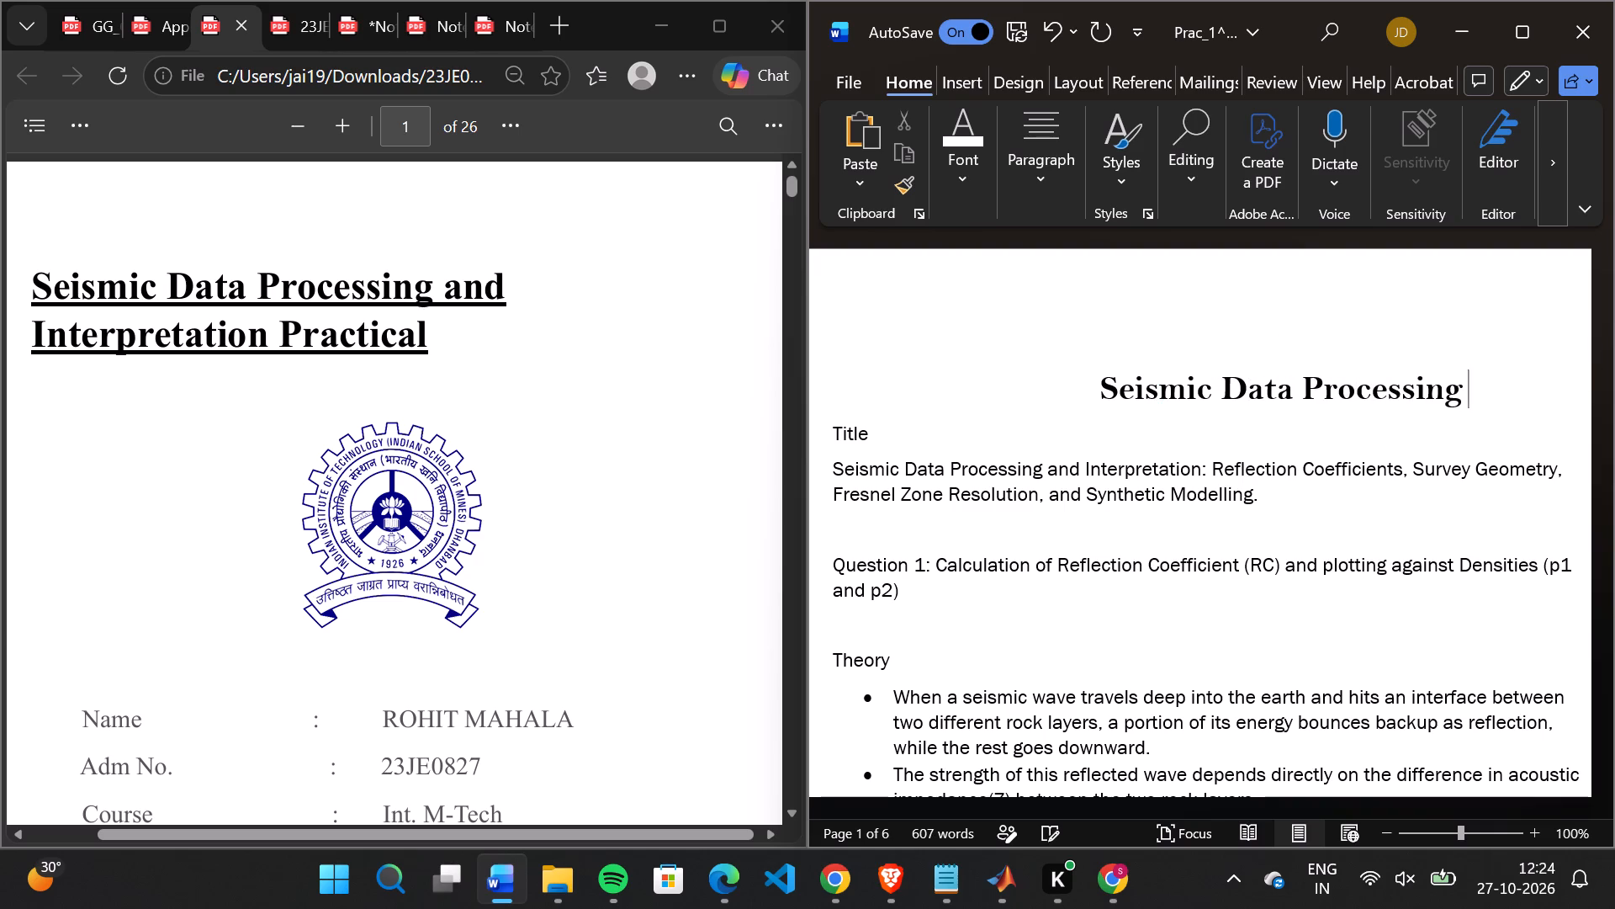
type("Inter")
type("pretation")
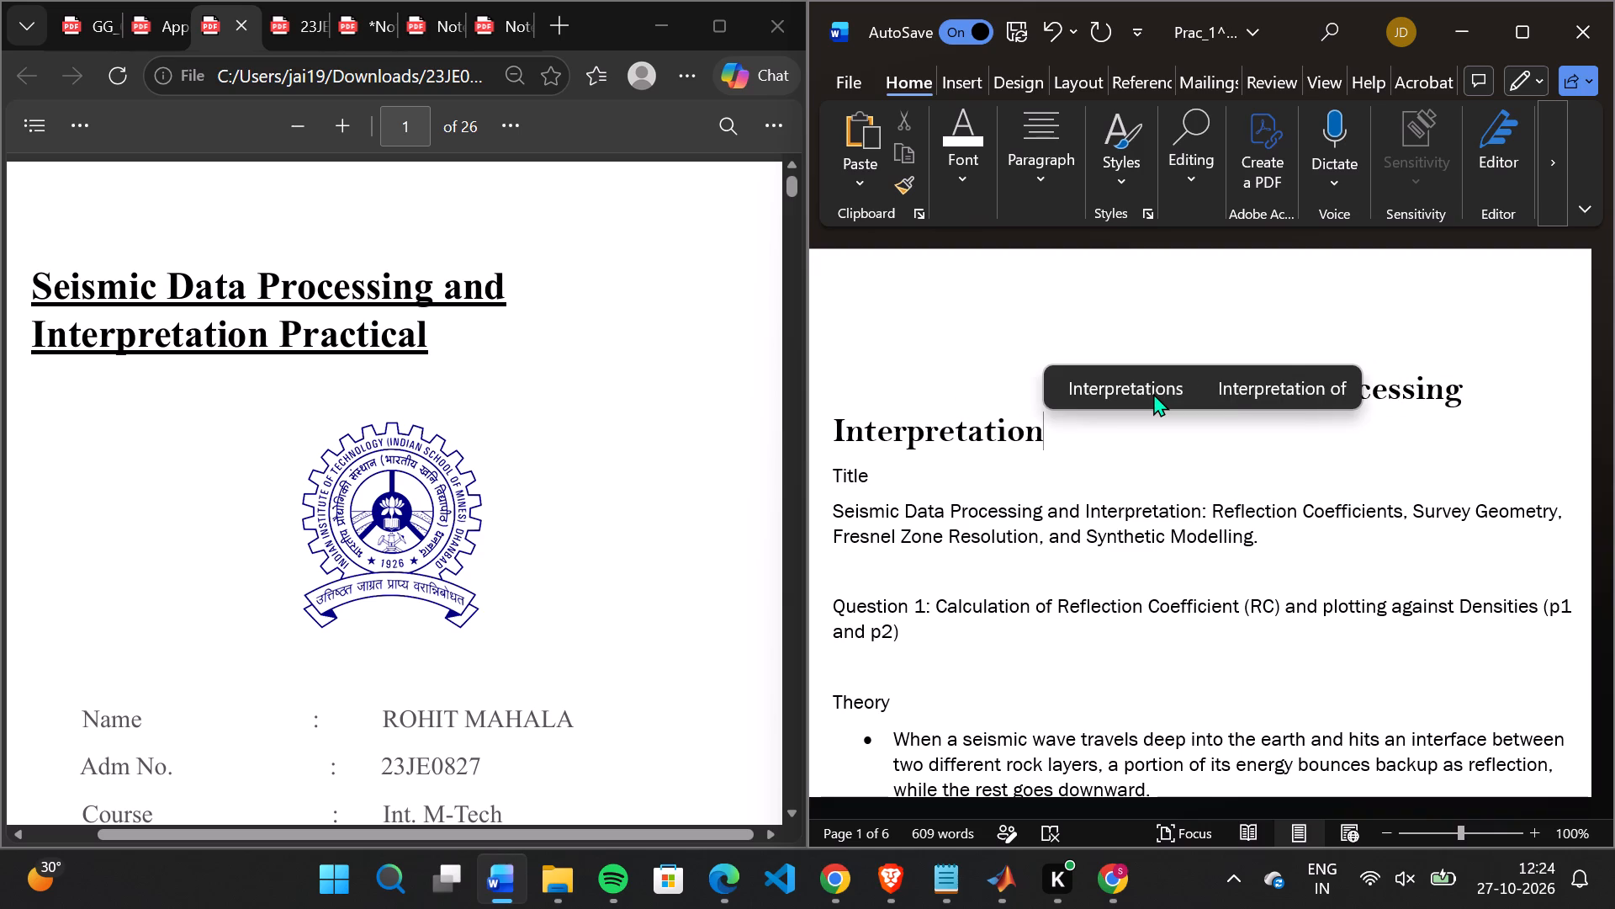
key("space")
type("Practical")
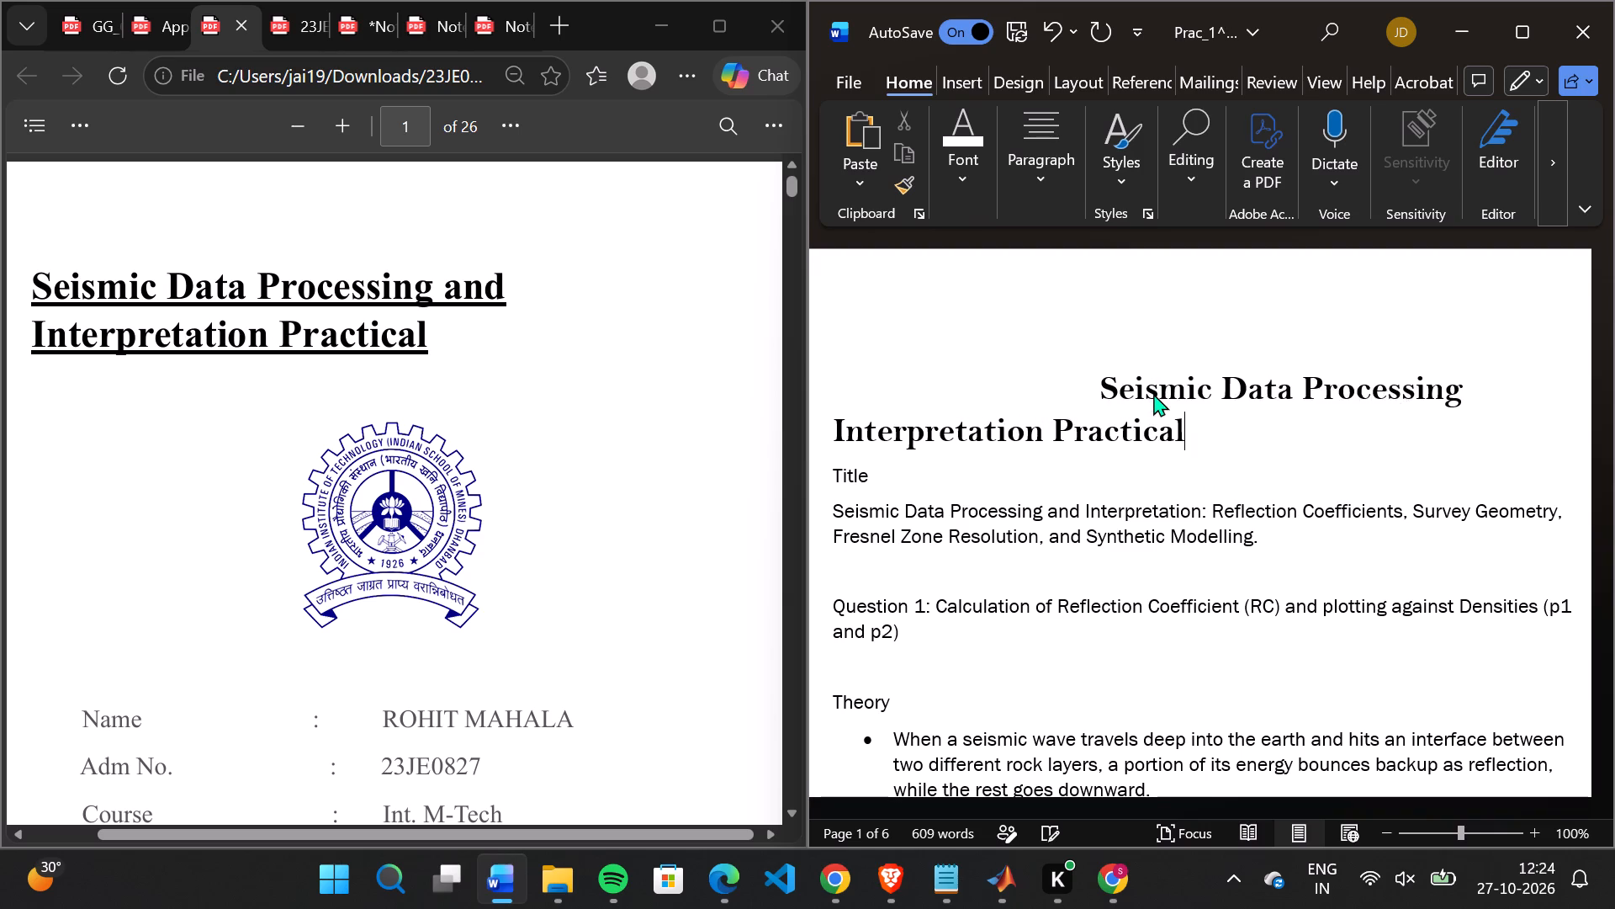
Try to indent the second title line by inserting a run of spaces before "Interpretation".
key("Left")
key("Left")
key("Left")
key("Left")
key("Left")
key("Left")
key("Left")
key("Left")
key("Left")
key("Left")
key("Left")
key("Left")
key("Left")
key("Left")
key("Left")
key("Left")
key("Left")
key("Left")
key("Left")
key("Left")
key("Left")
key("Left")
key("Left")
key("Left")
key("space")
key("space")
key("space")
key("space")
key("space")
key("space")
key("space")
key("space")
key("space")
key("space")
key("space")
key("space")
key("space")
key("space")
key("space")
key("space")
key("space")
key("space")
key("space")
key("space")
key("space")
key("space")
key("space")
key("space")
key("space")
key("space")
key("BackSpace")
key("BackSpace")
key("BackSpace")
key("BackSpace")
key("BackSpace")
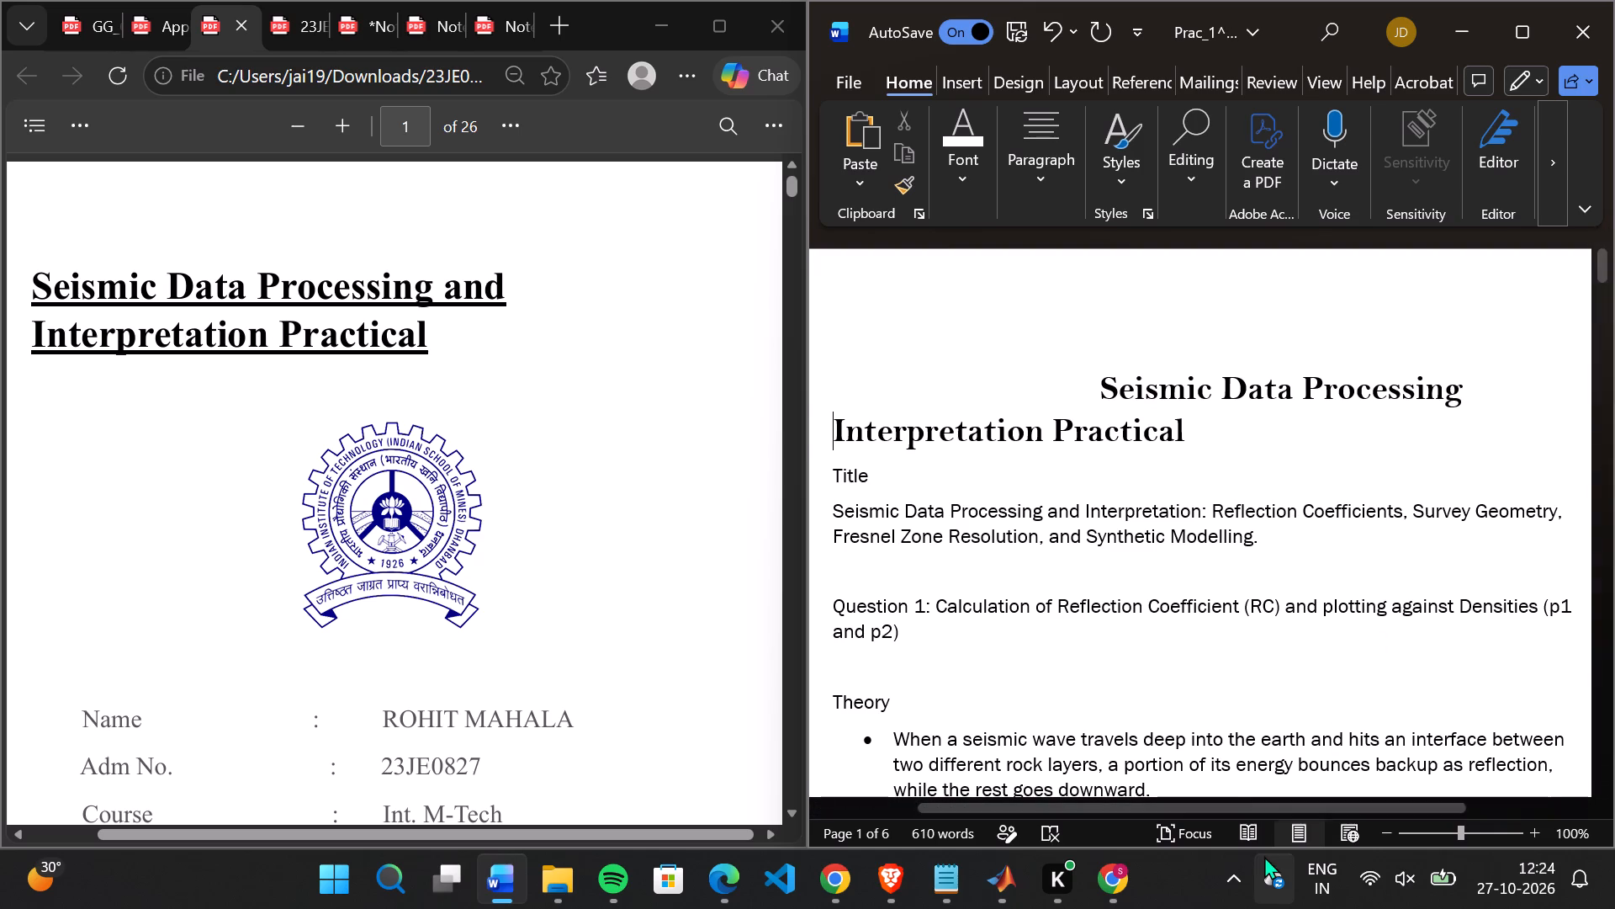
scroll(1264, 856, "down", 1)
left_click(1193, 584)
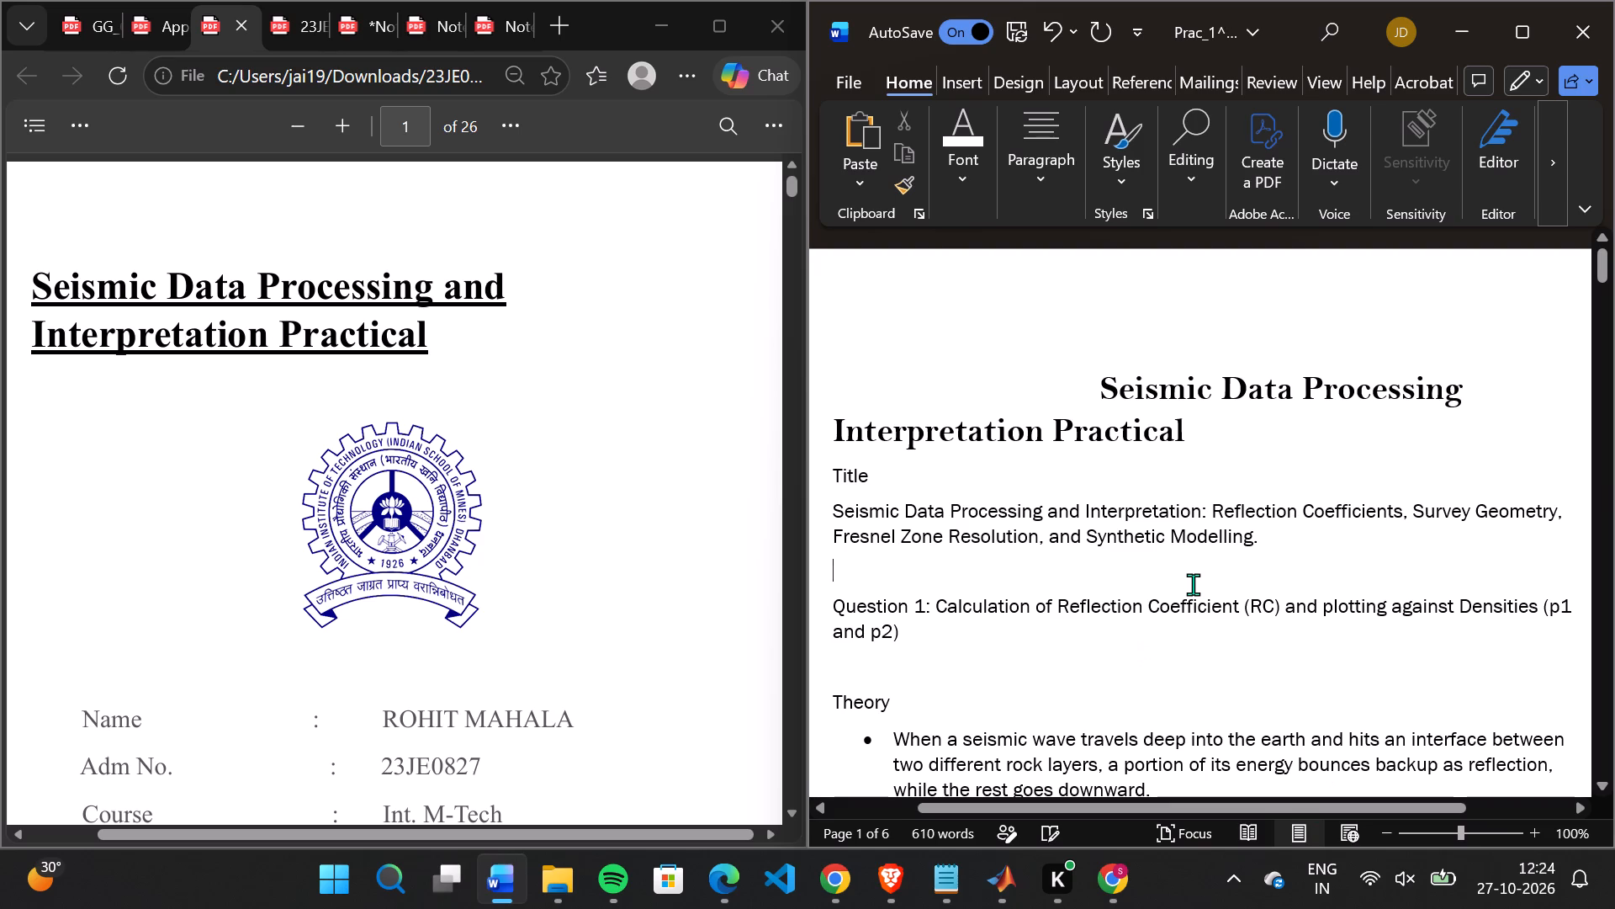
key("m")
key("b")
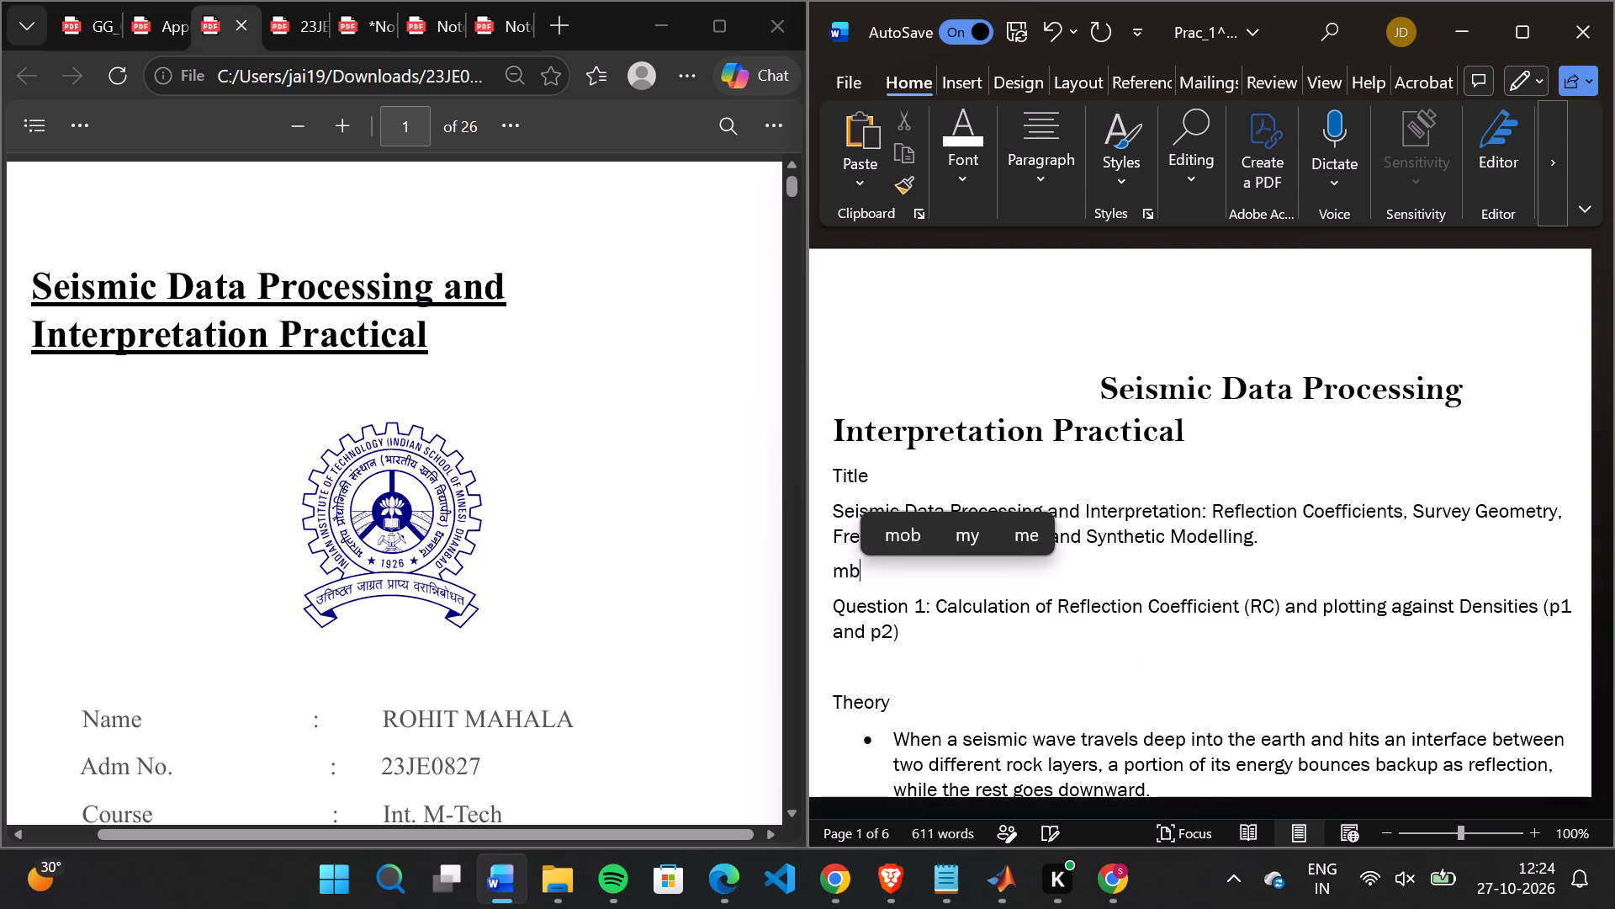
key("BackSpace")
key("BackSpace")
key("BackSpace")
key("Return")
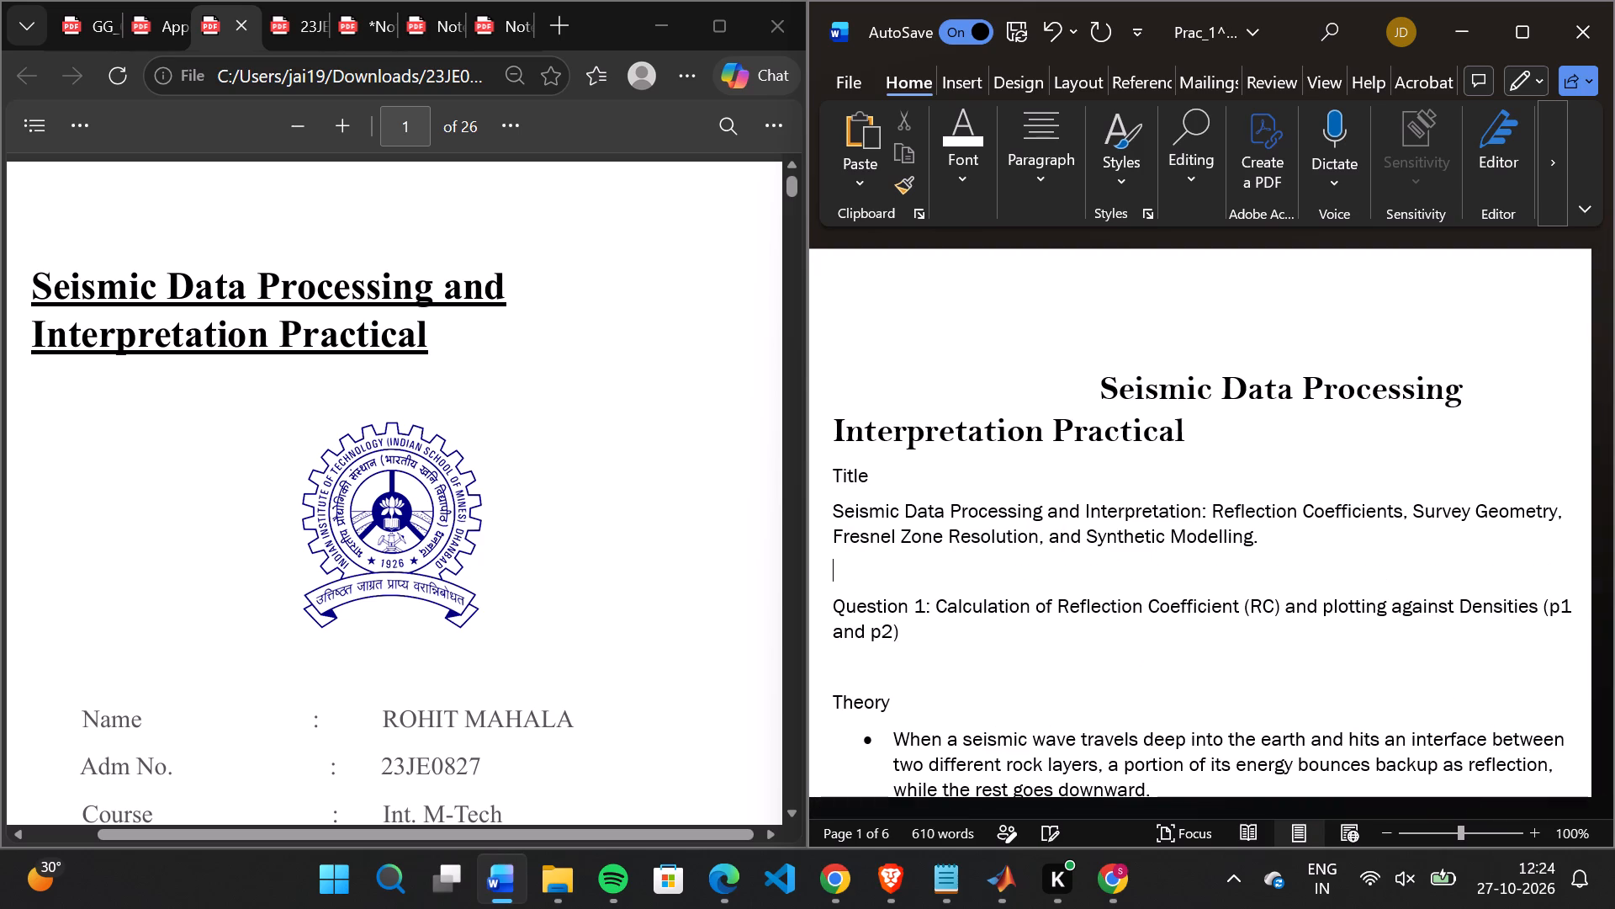
Indent "Interpretation Practical" with four tabs so it sits beneath the first title line, removing any stray character.
left_click(835, 428)
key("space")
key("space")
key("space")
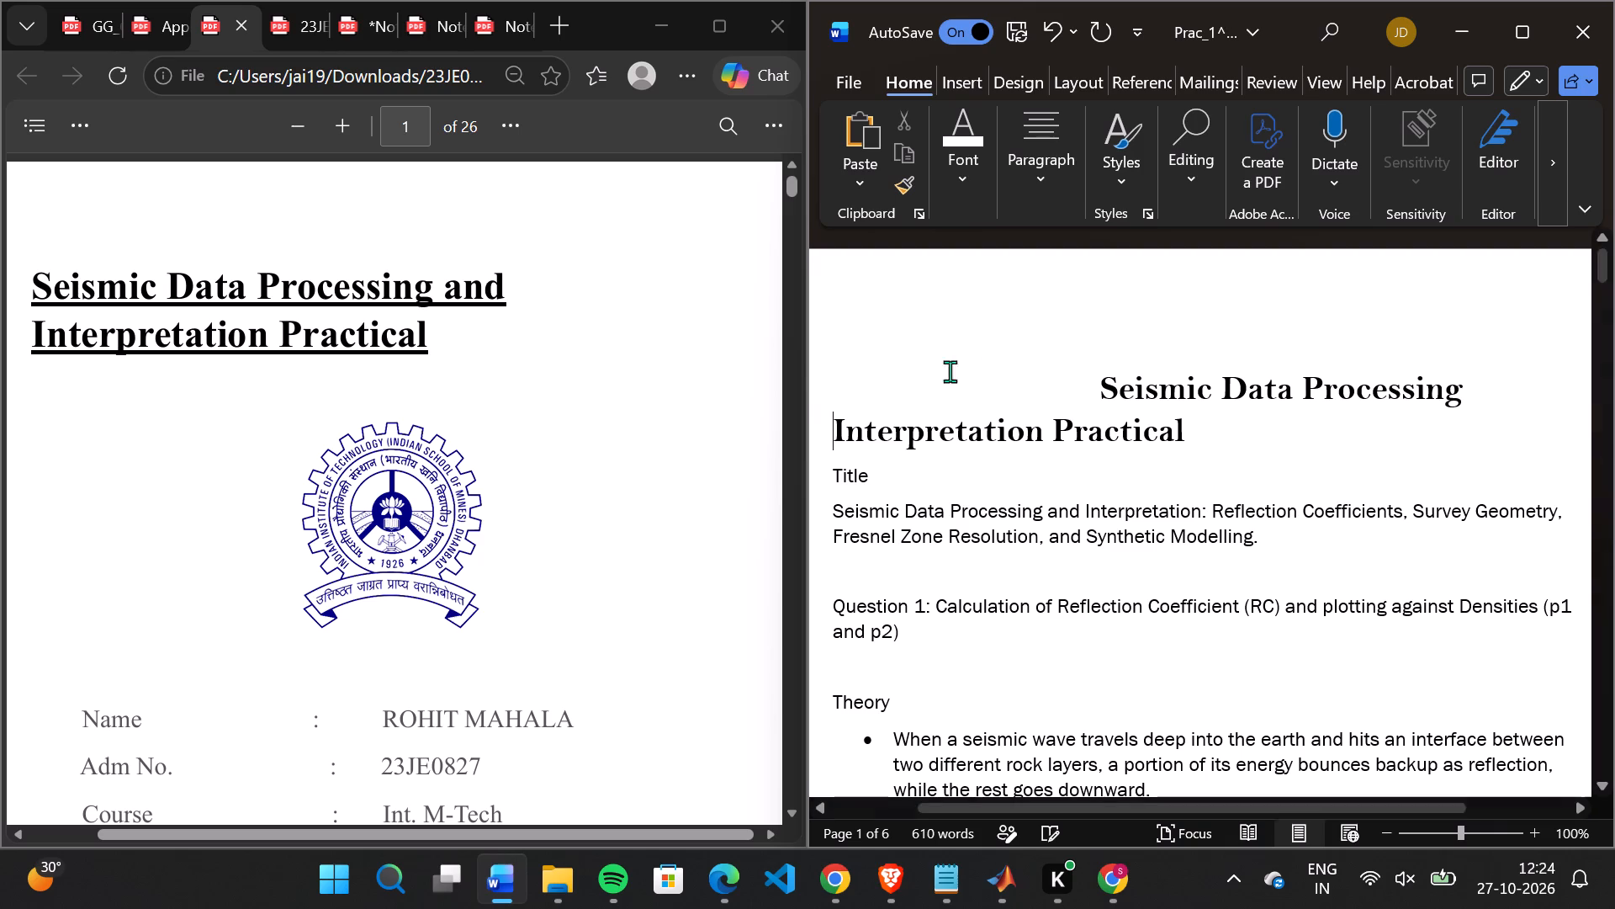
key("Tab")
key("Tab")
key("Tab")
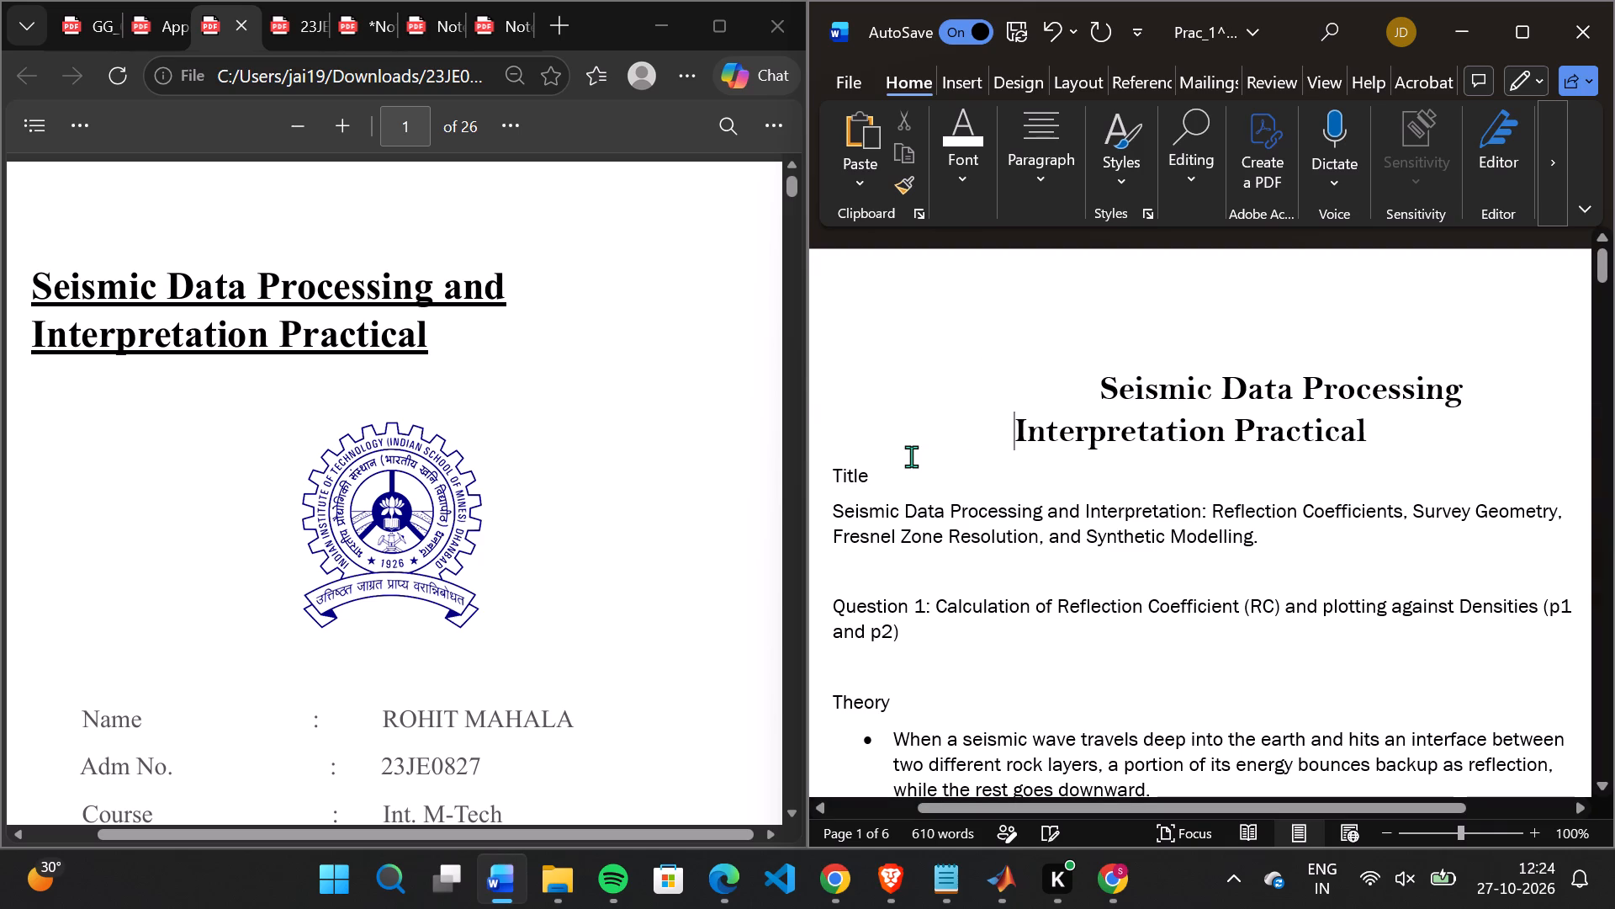
key("Tab")
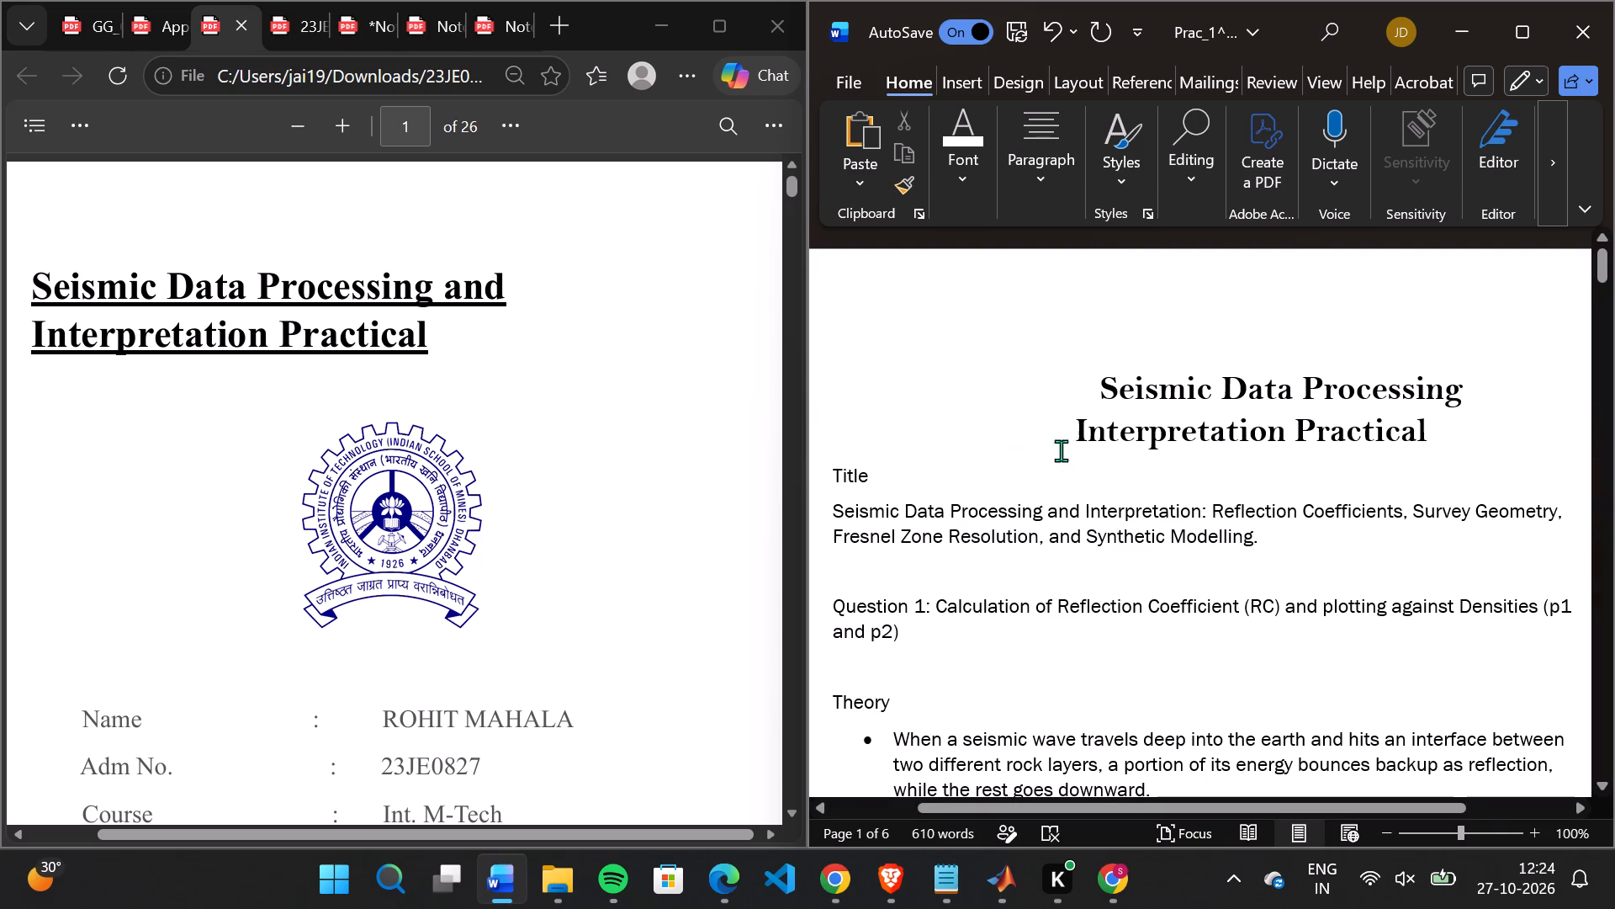
key("bracketright")
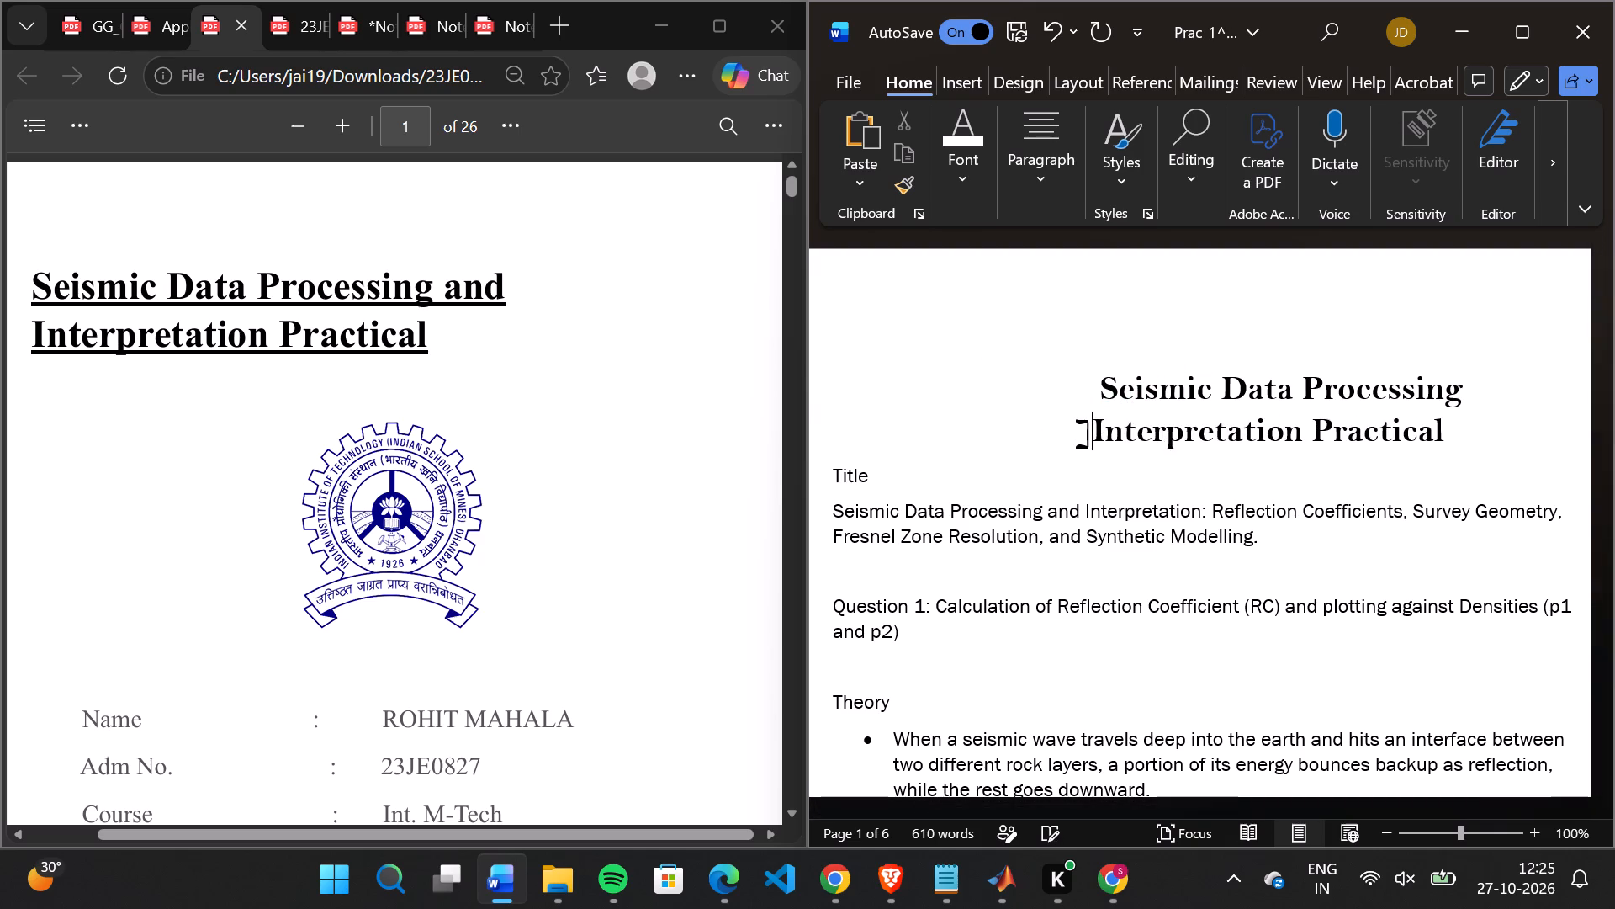
key("BackSpace")
key("BackSpace")
key("BackSpace")
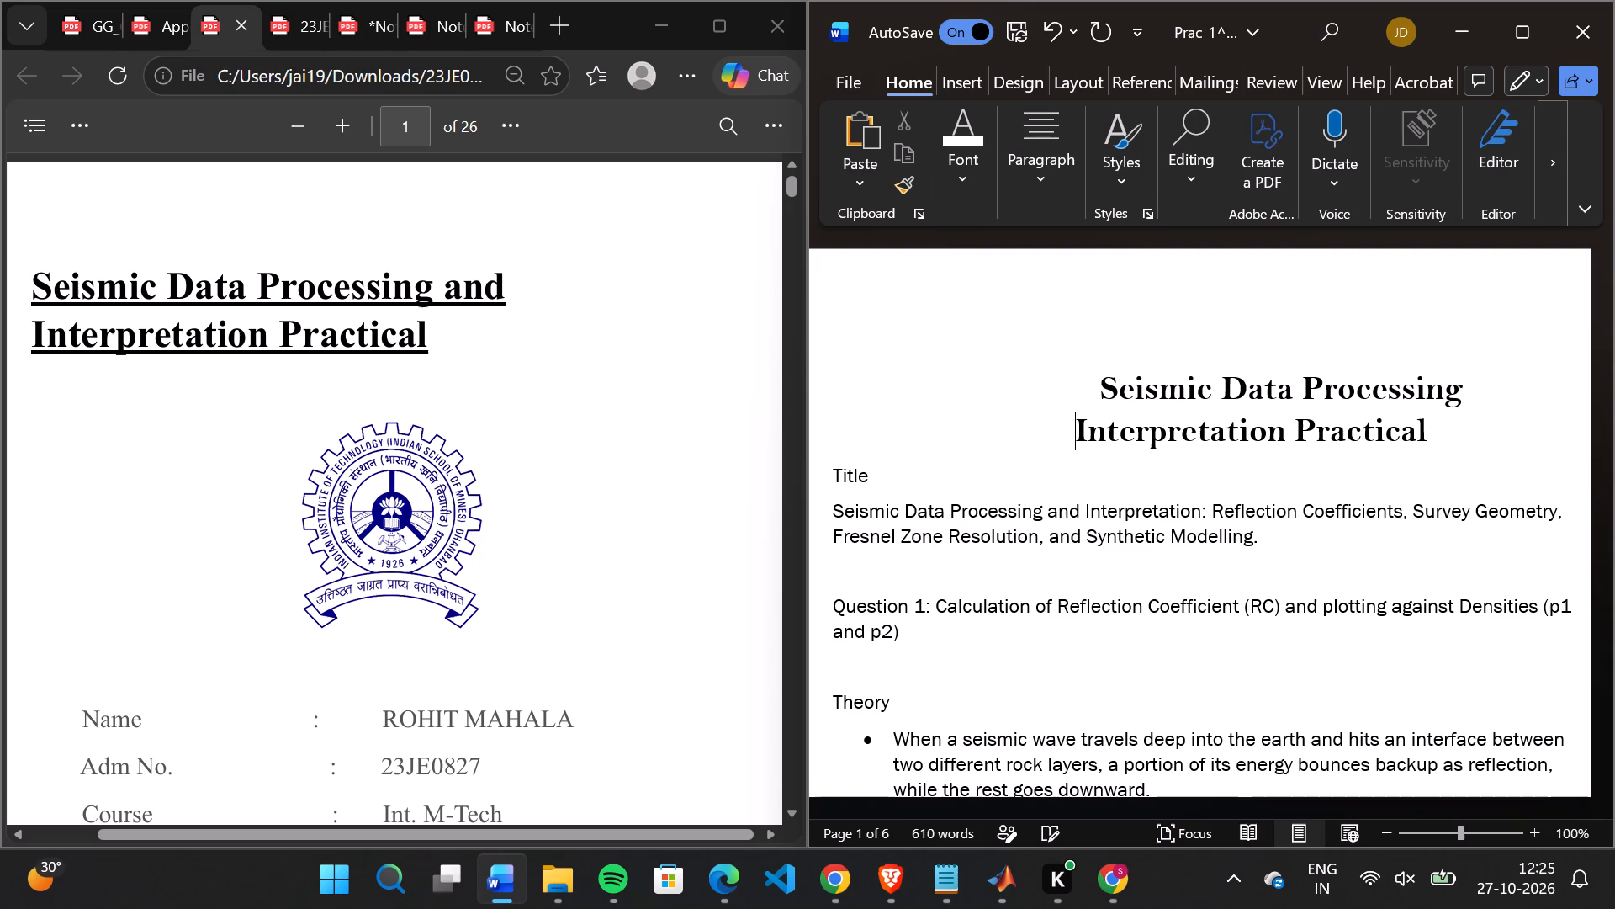
Start an empty line below the title's second line, "Interpretation Practical".
key("BackSpace")
key("Left")
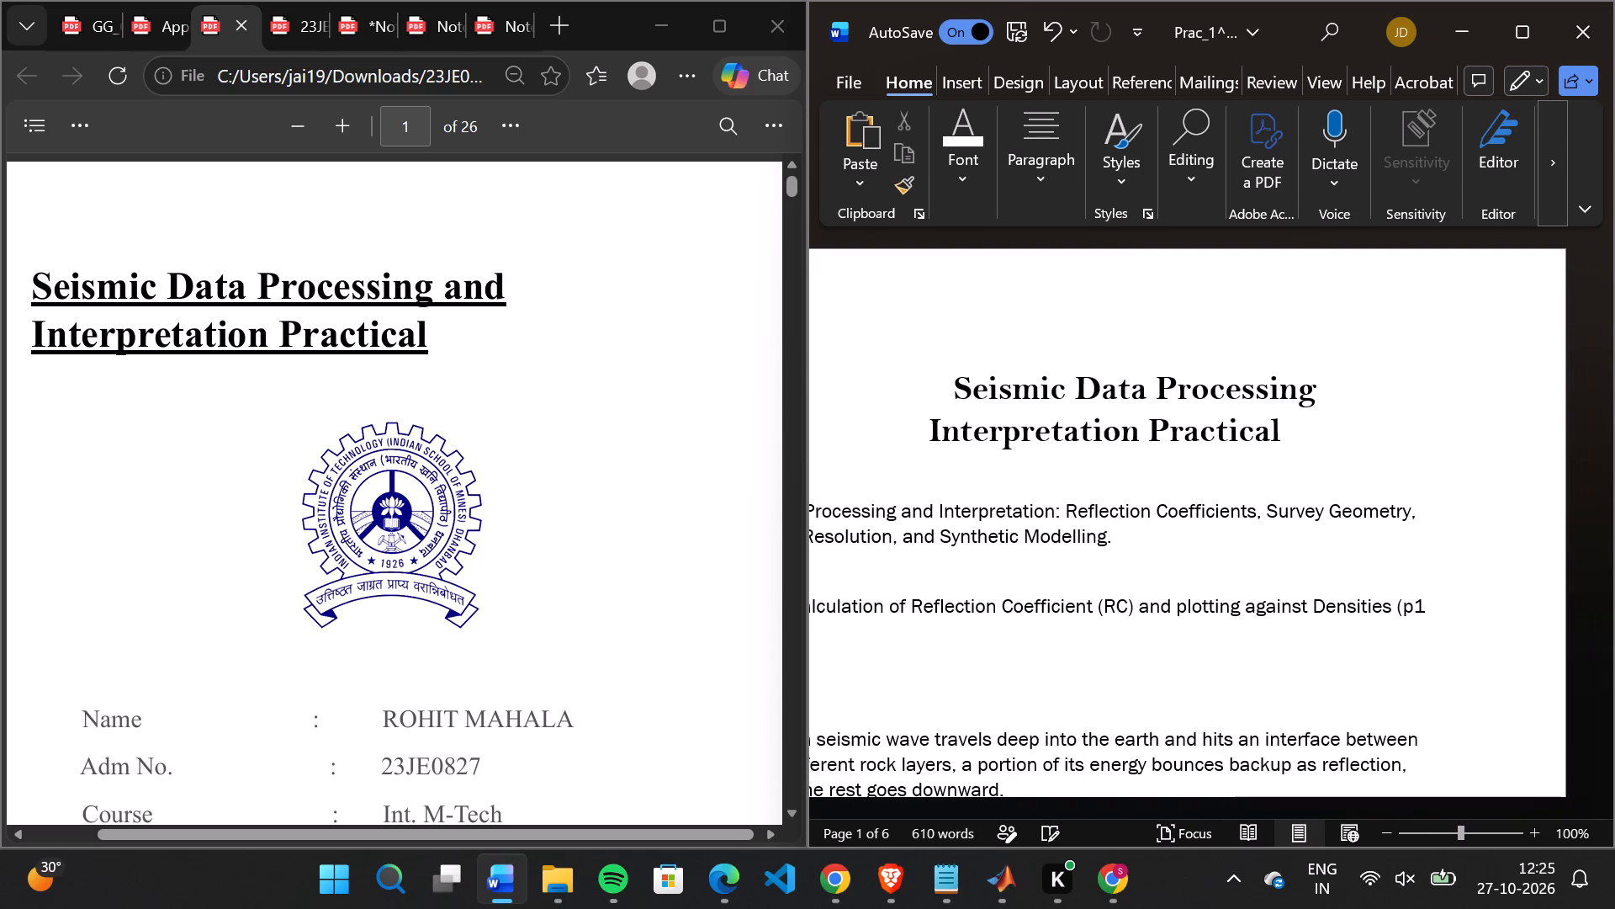
scroll(829, 494, "right", 1)
scroll(829, 494, "down", 1, "ctrl")
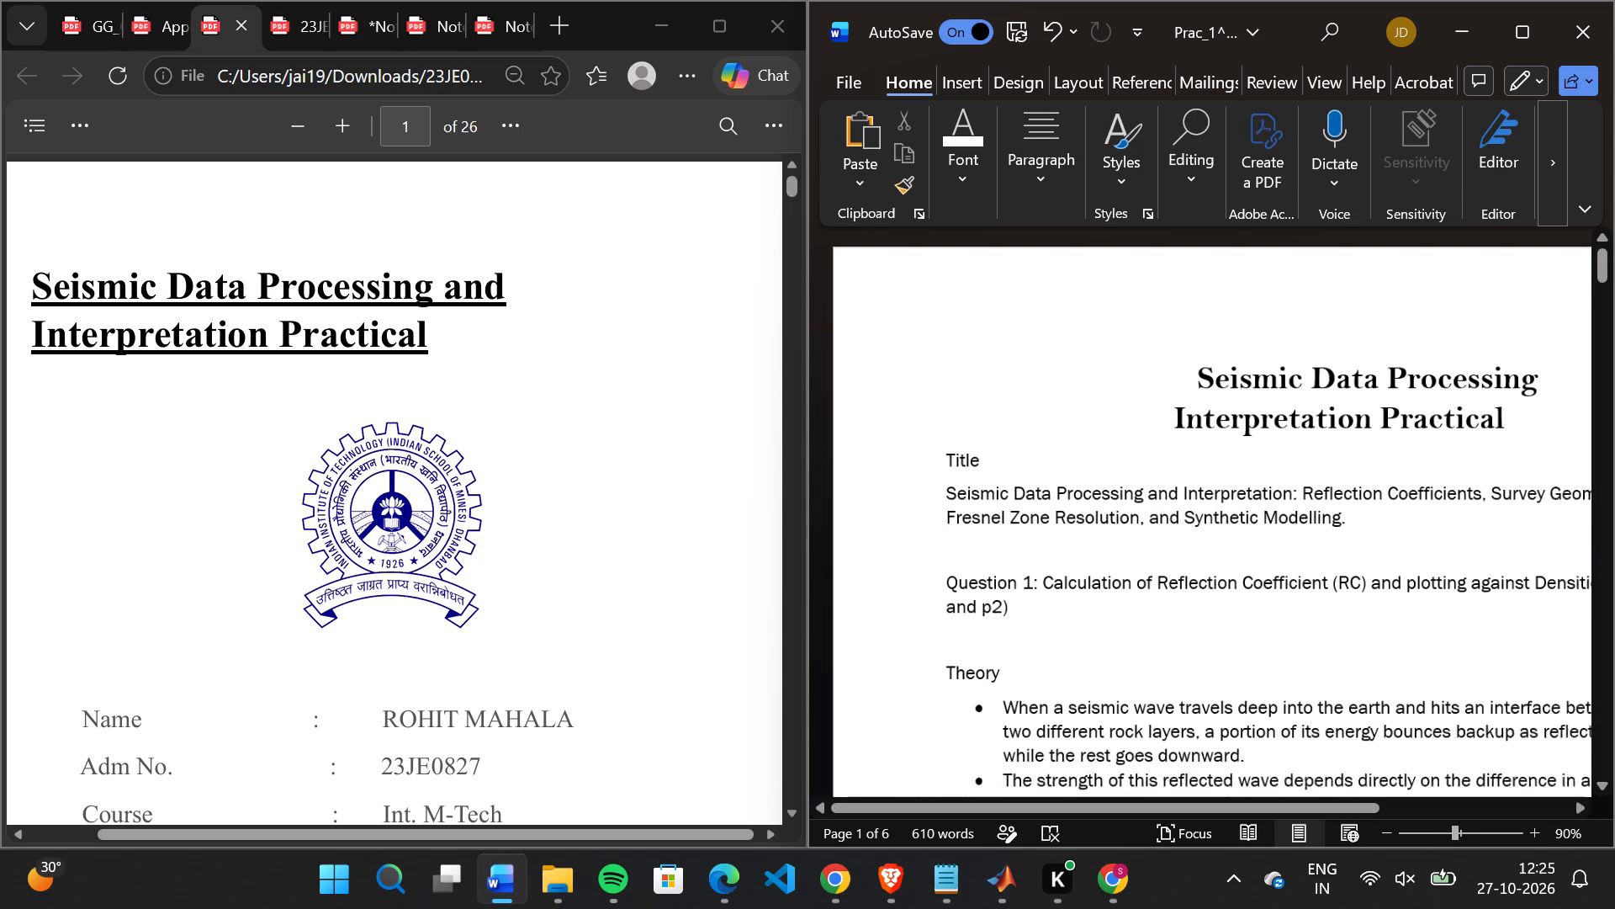
scroll(1092, 476, "down", 1, "ctrl")
scroll(1050, 746, "down", 1)
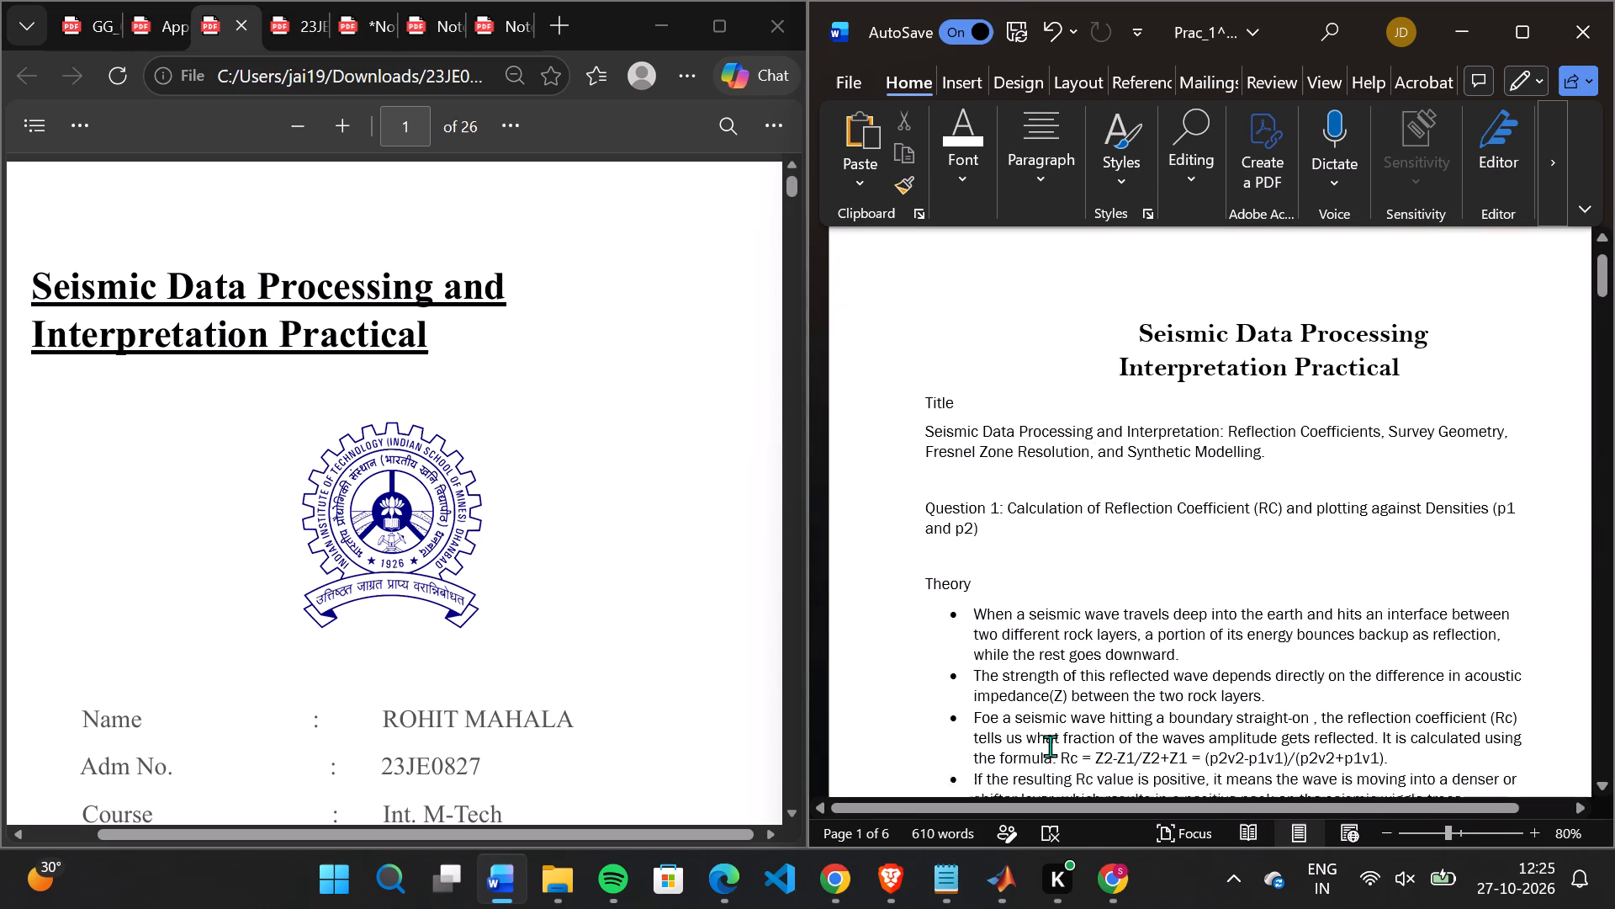
scroll(1050, 746, "down", 1)
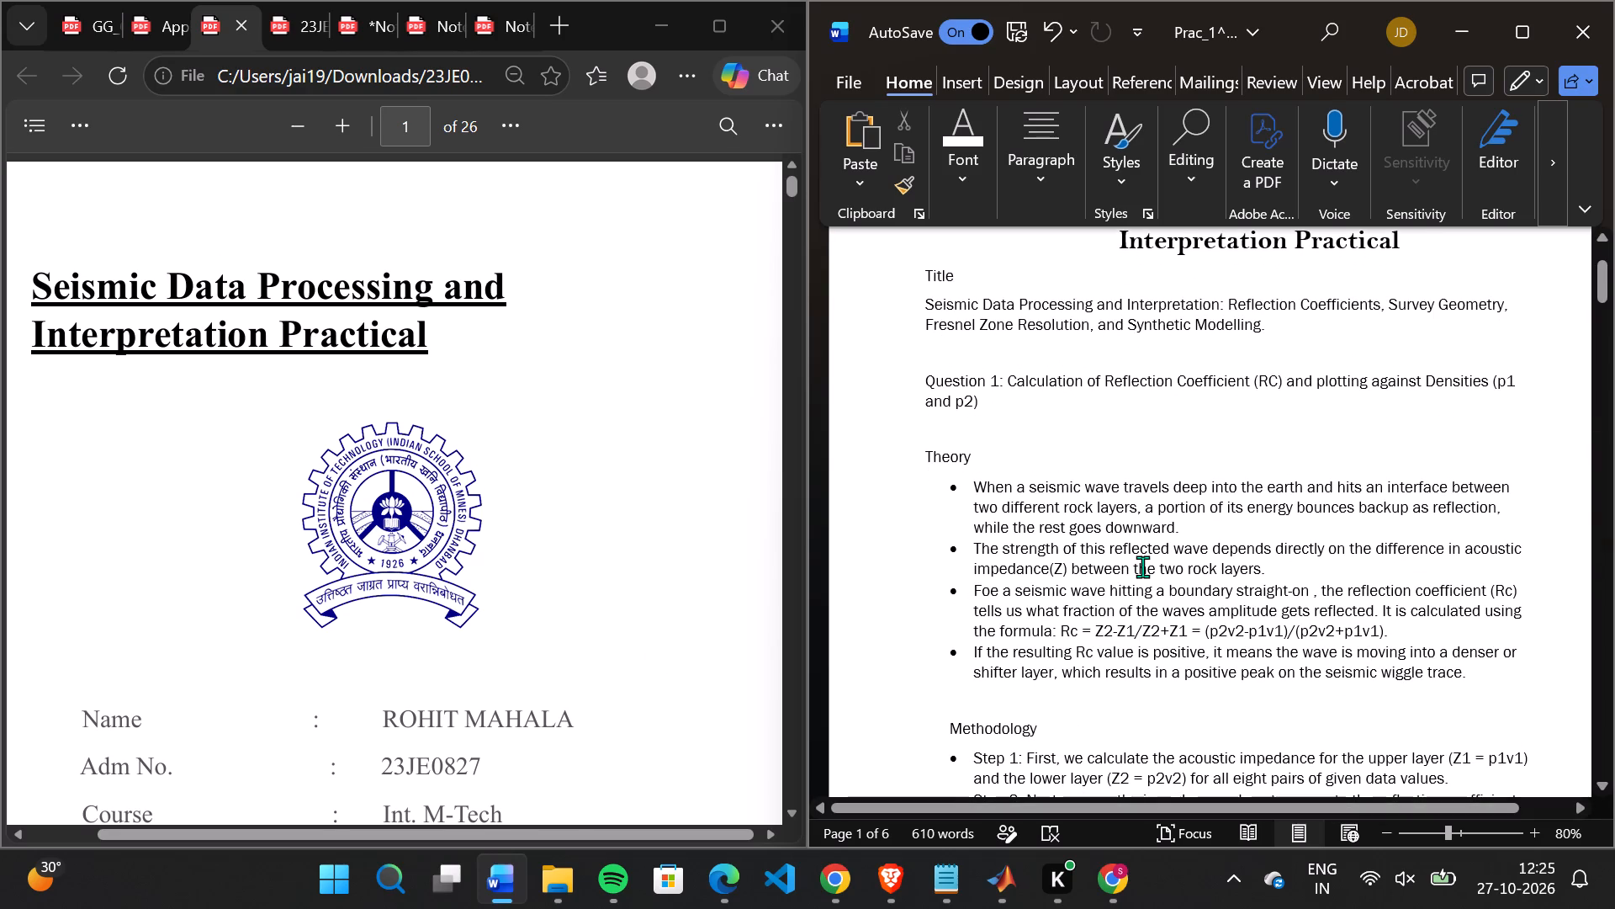
scroll(1142, 566, "up", 1)
left_click(1451, 394)
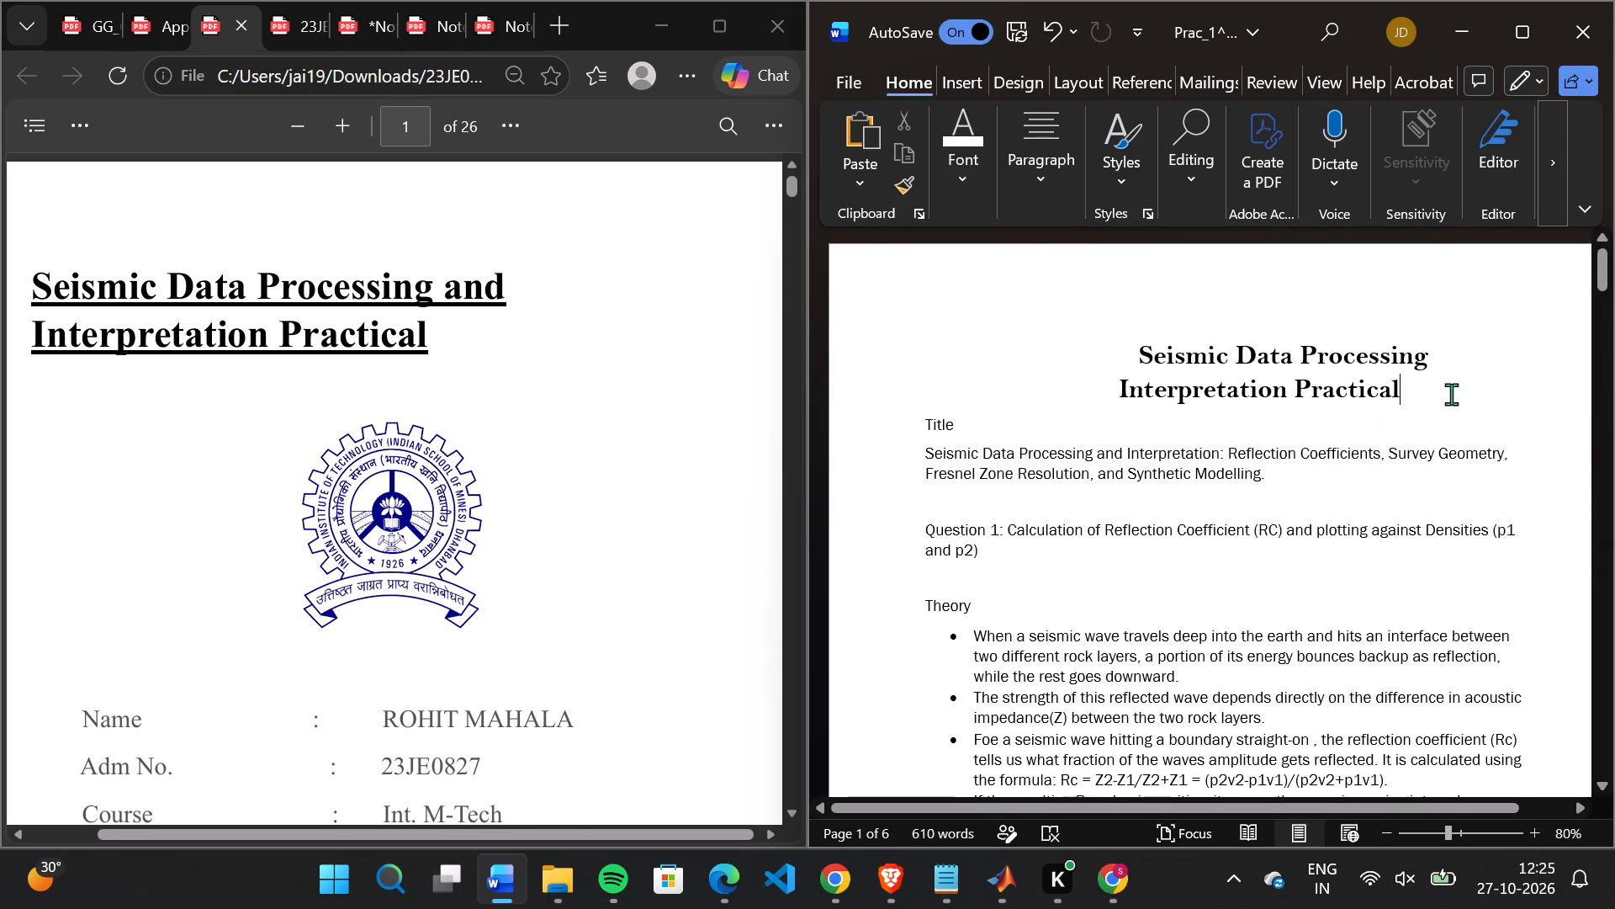
key("Return")
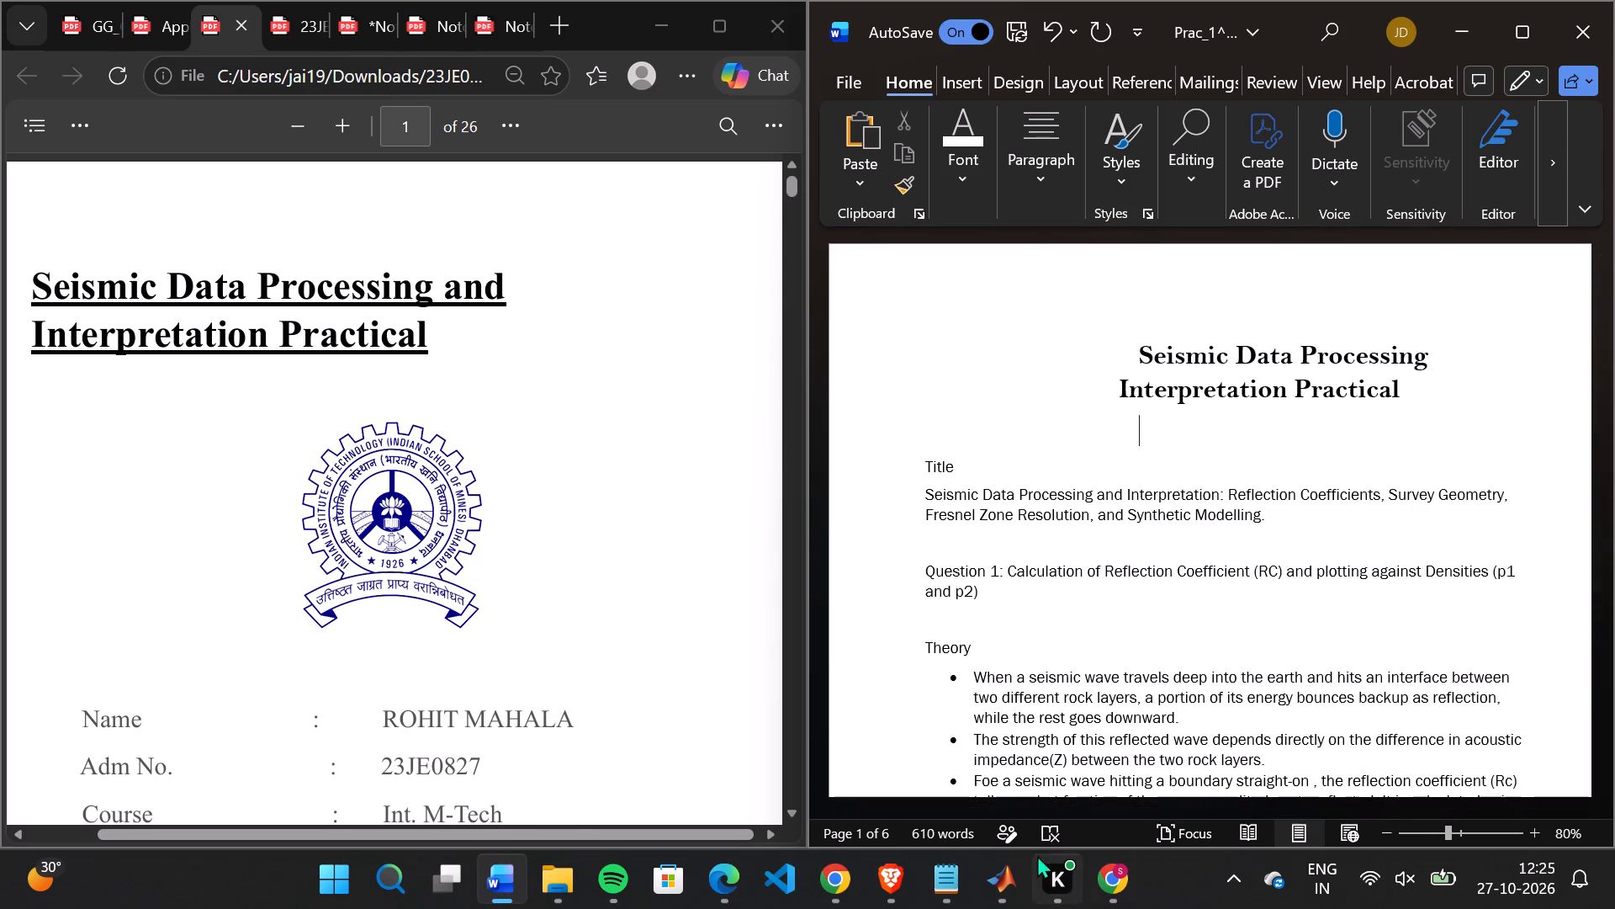
Browse the built-in cover page designs, but insert a blank page after the title instead.
right_click(1485, 394)
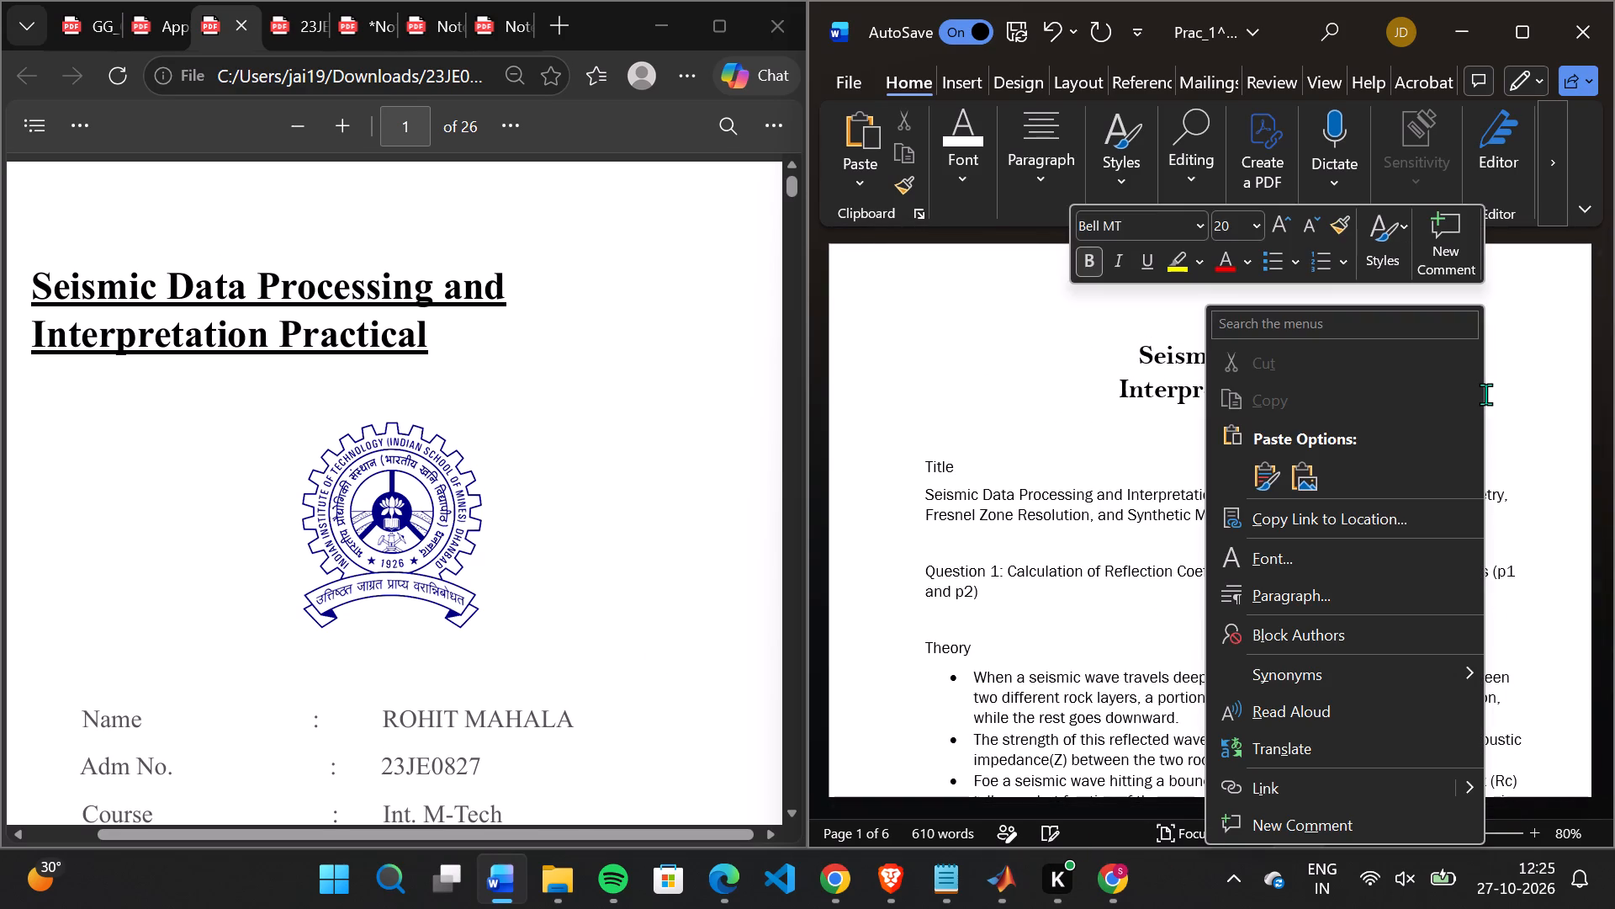
scroll(1321, 610, "down", 1)
left_click(954, 81)
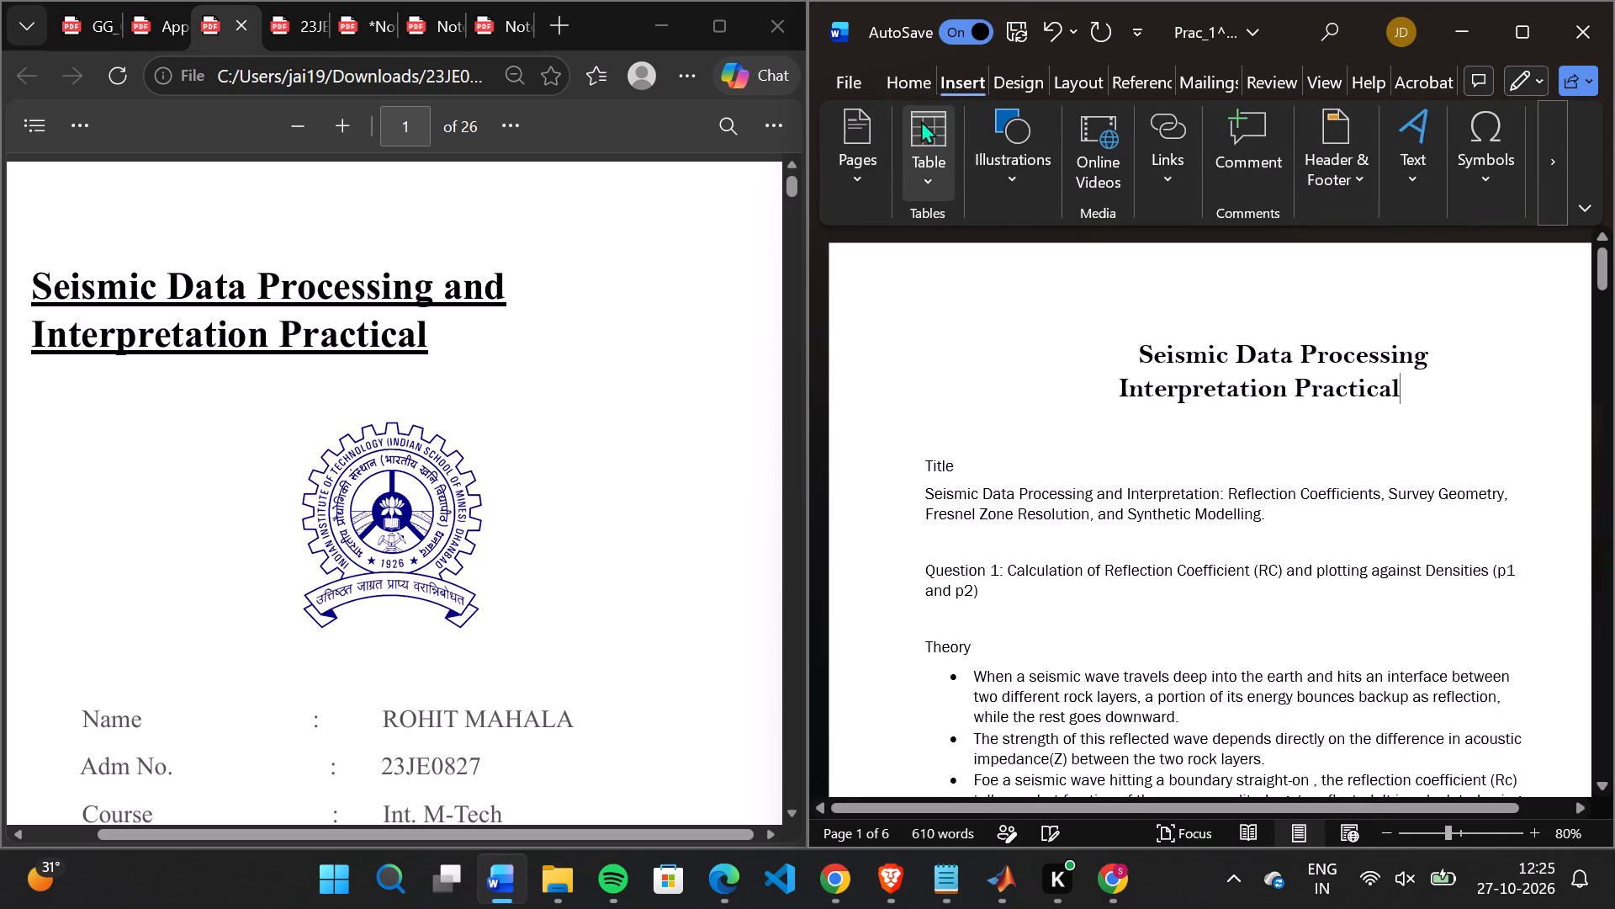
left_click(865, 175)
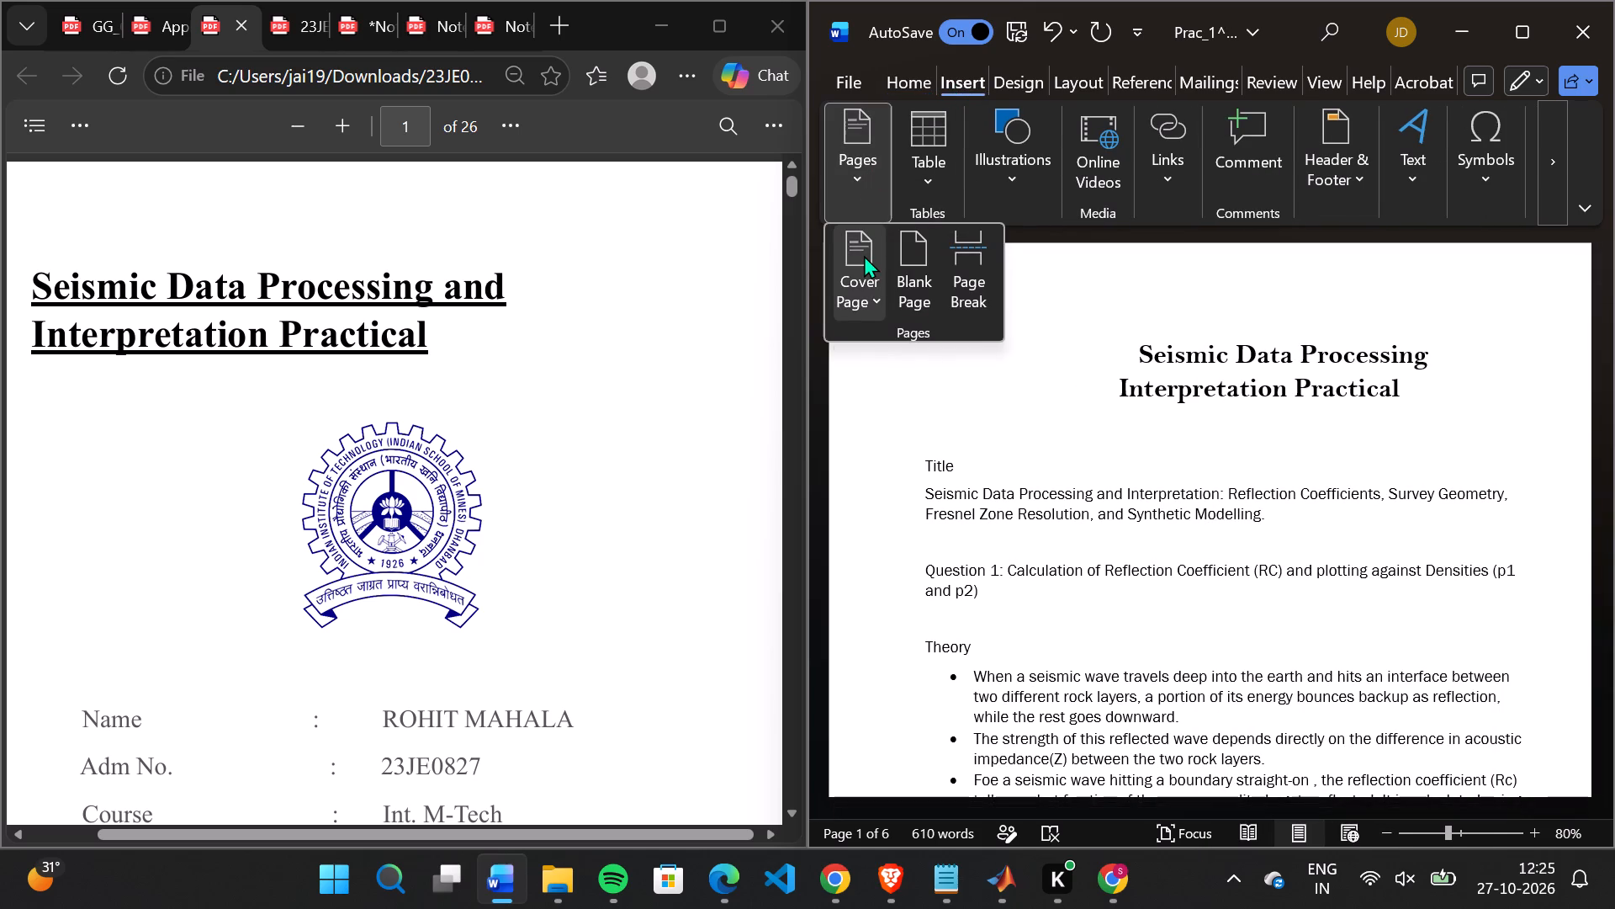
left_click(864, 255)
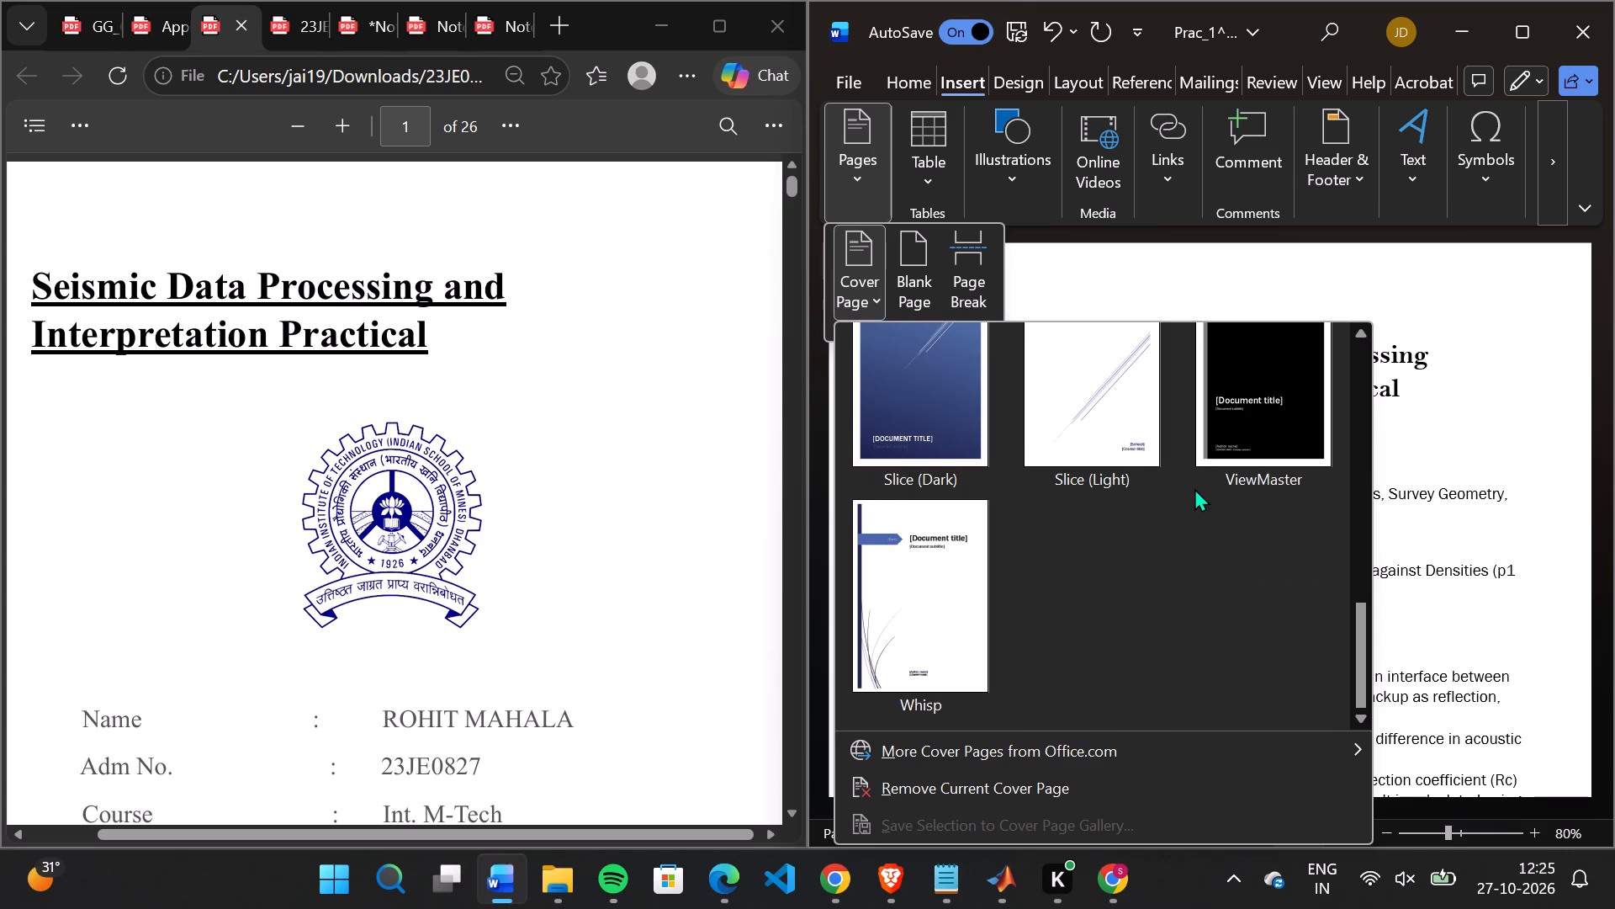
scroll(1092, 644, "down", 2)
scroll(1011, 569, "up", 1)
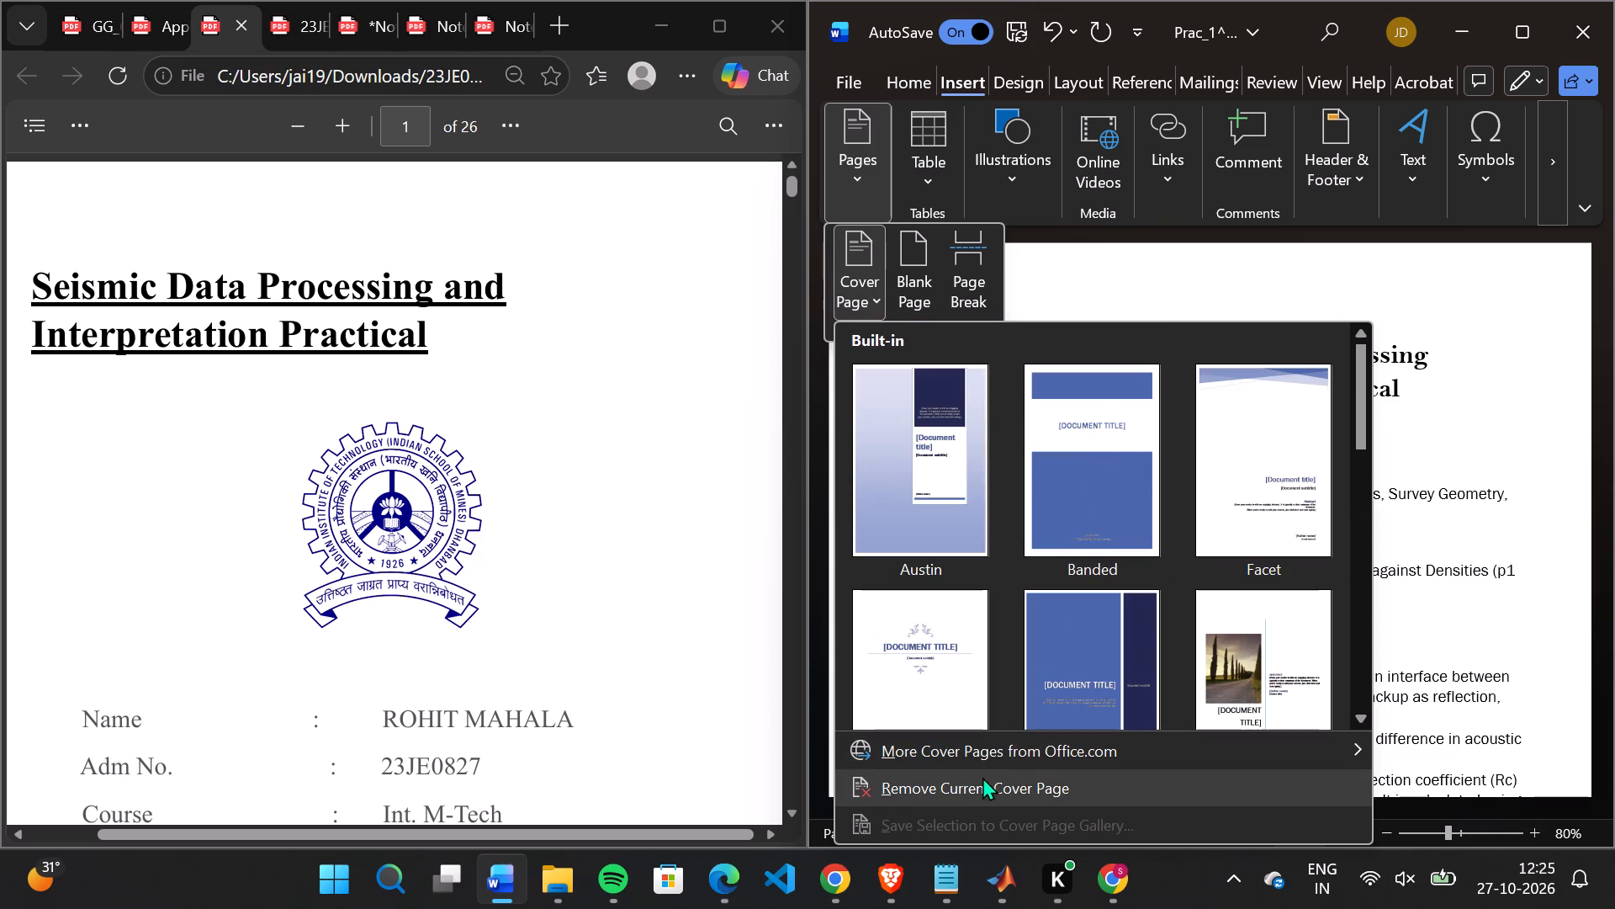
left_click(922, 293)
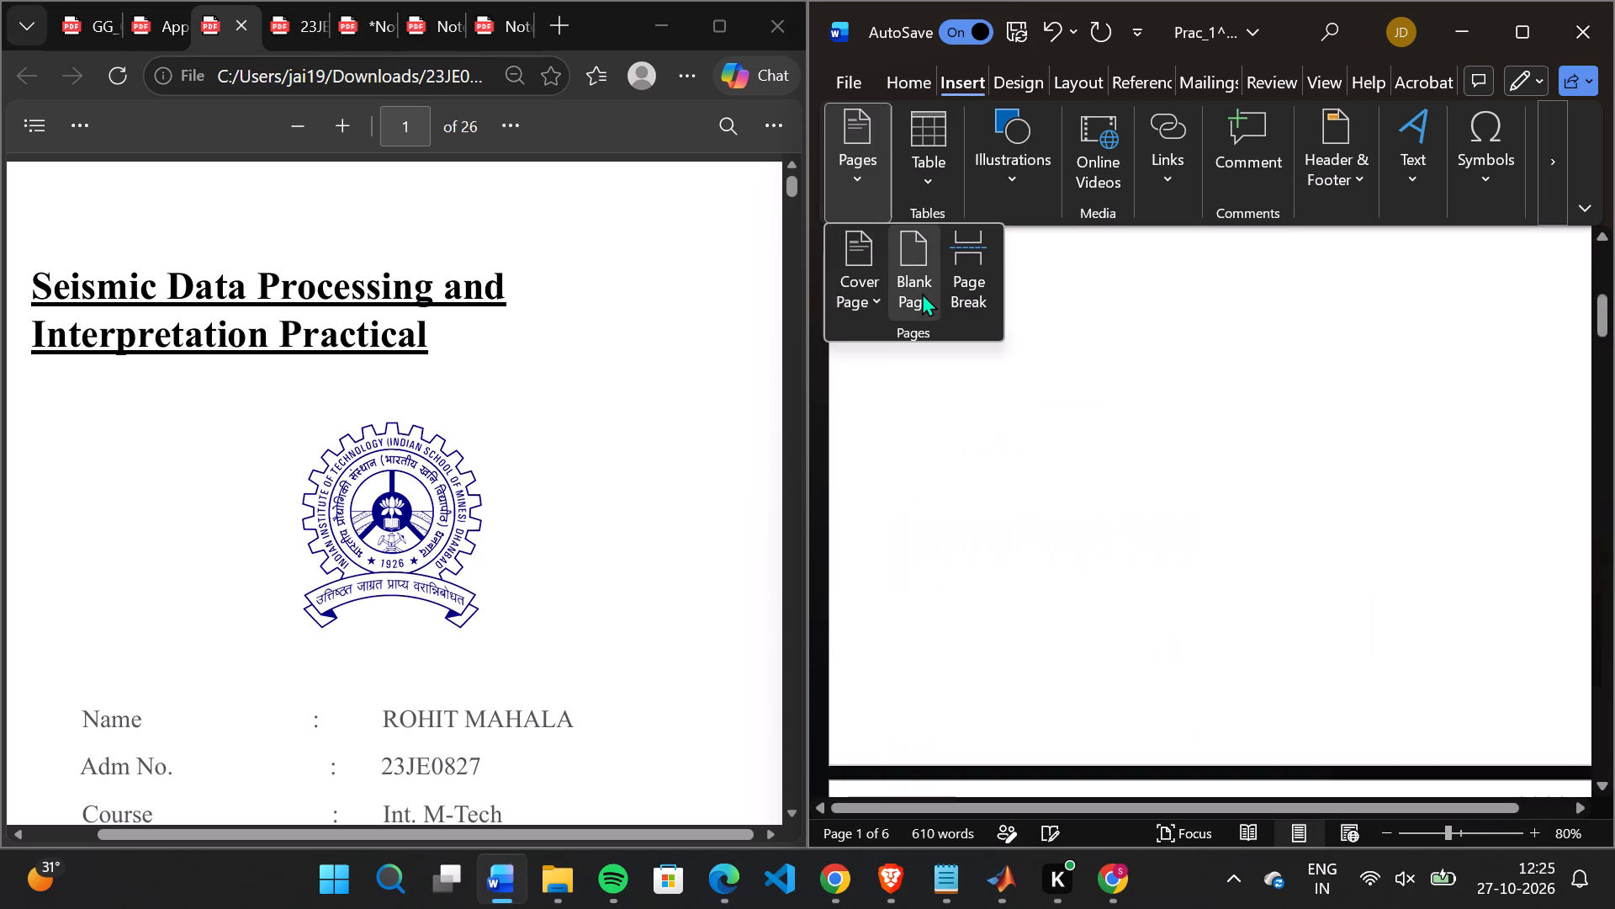
Delete the extra blank page between the title page and the page where the report text begins.
scroll(1226, 603, "down", 5)
scroll(1226, 603, "up", 2)
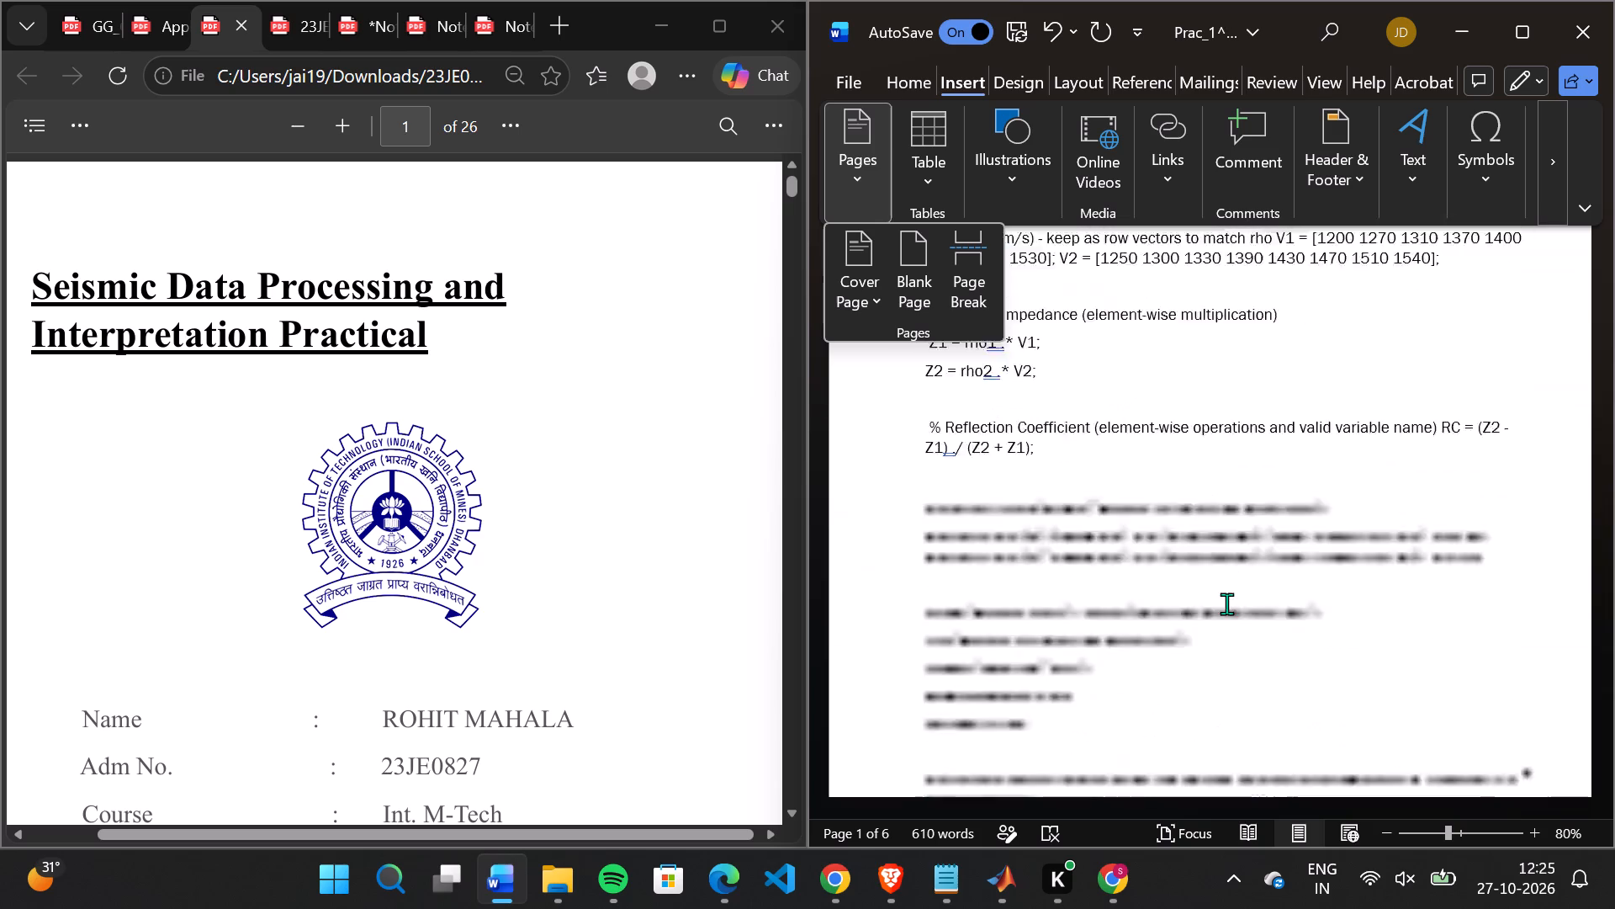
left_click(1319, 430)
scroll(1319, 430, "up", 4)
scroll(1319, 430, "down", 1)
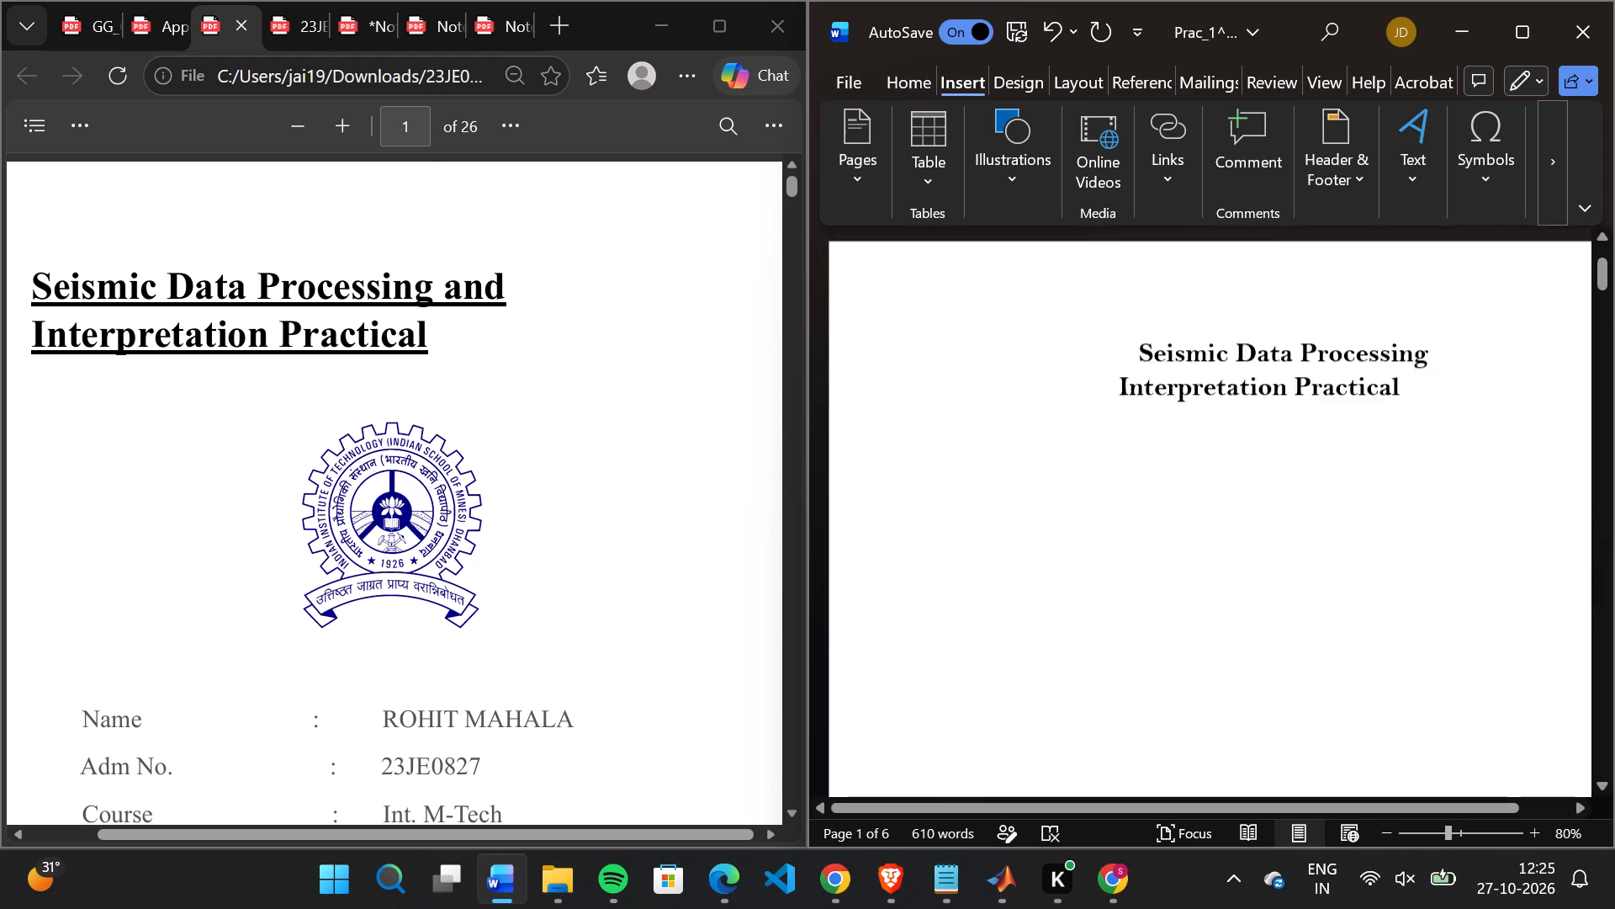
scroll(1319, 430, "down", 1)
scroll(1319, 430, "up", 5)
scroll(1319, 430, "down", 4)
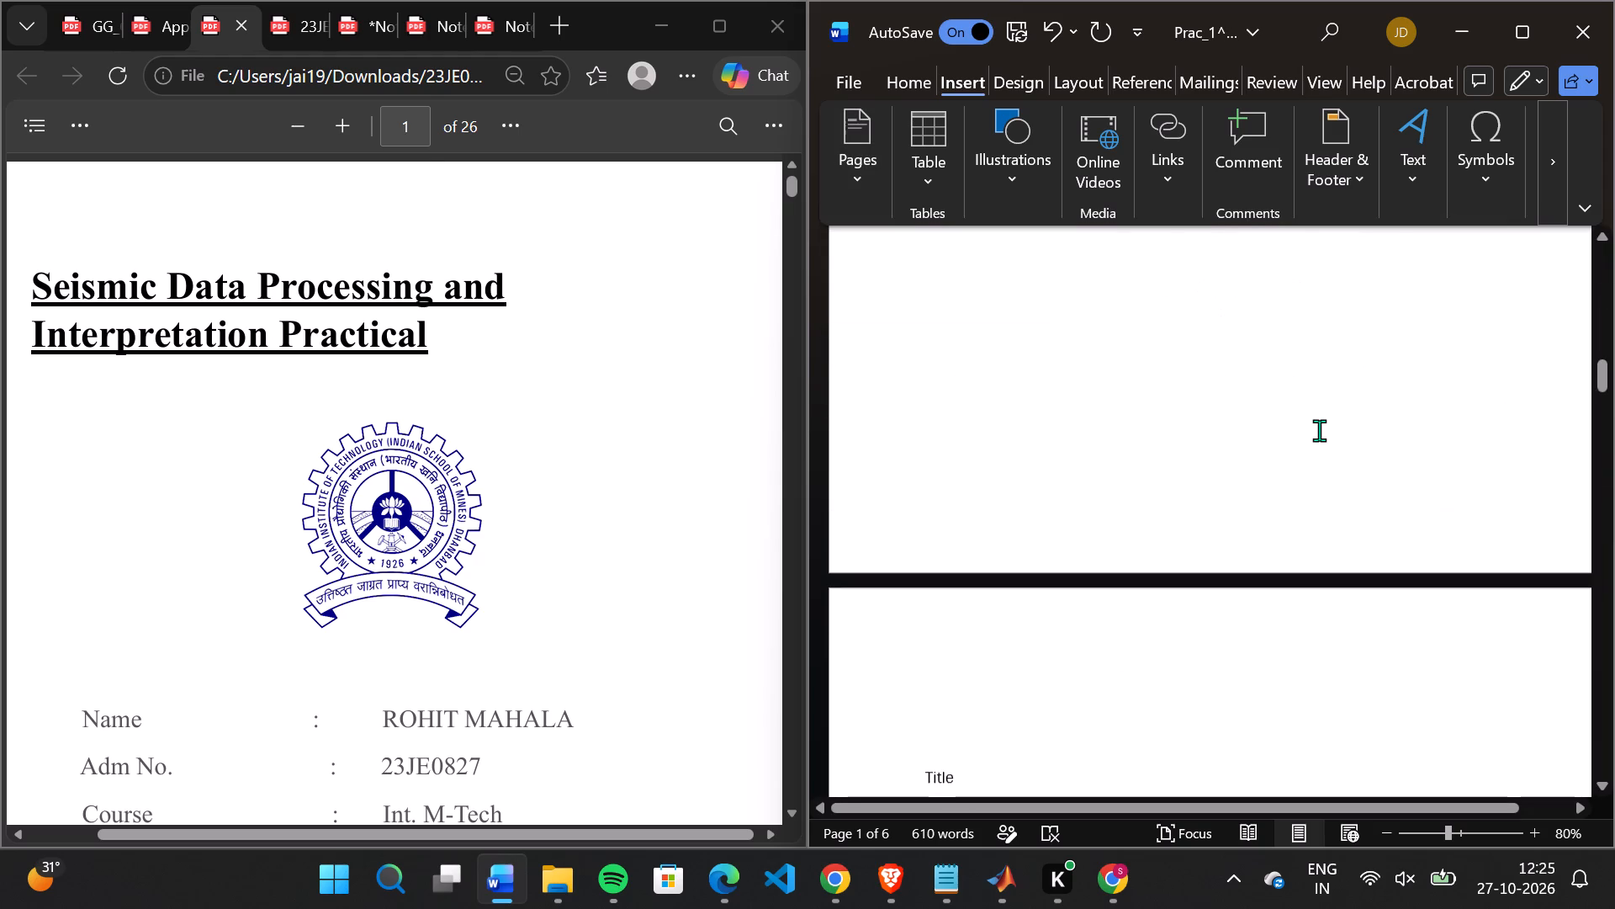
scroll(1319, 430, "up", 3)
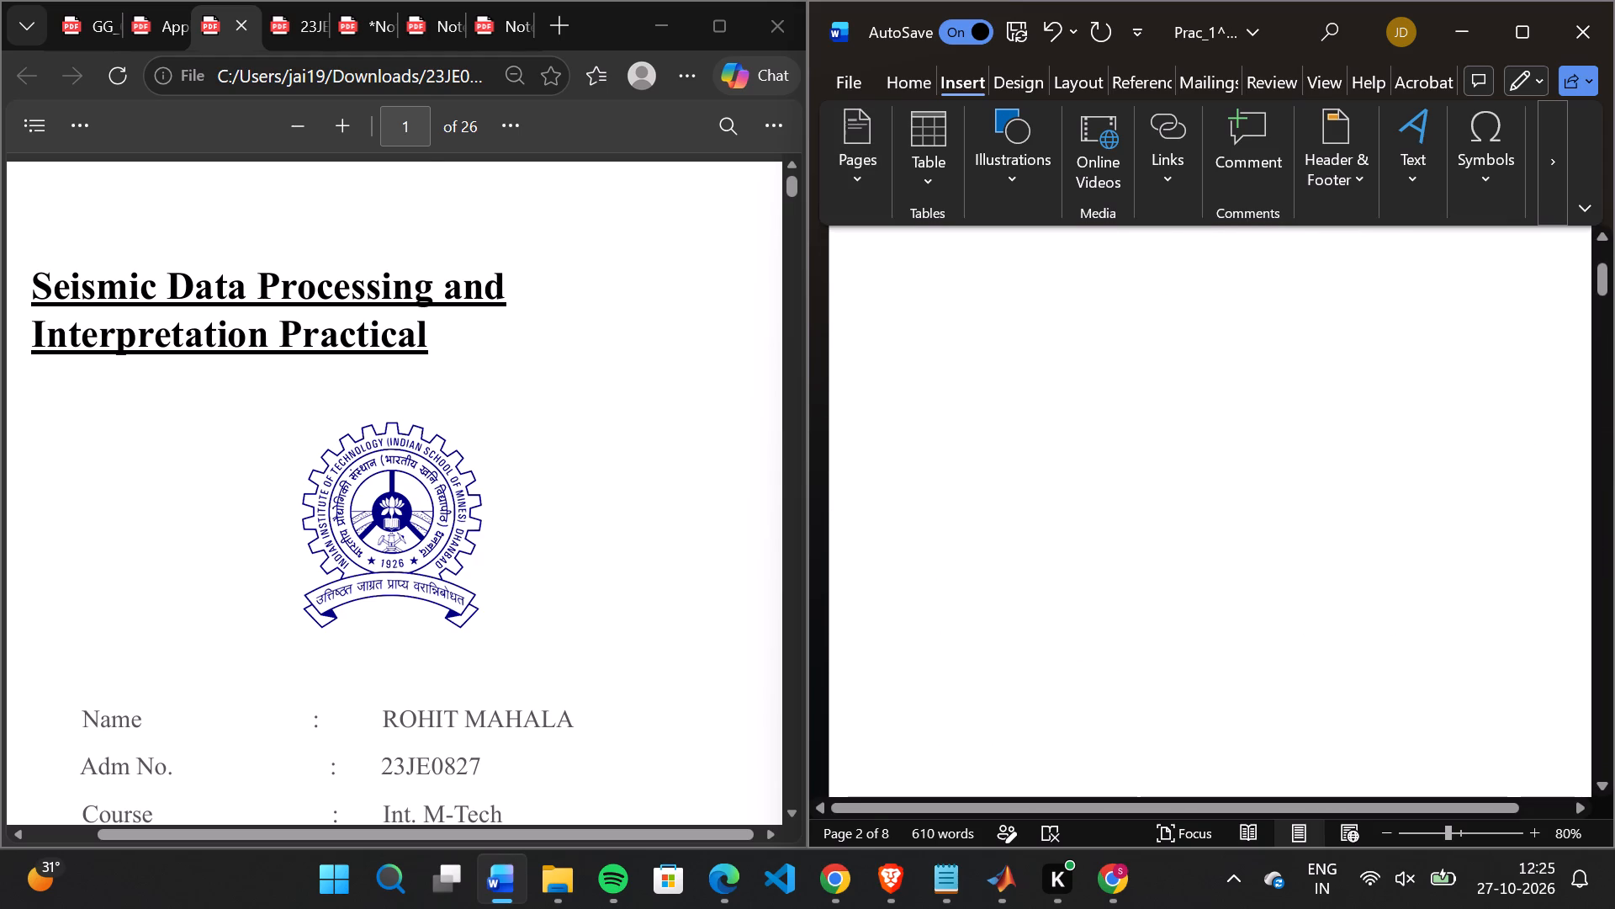
scroll(1319, 430, "down", 4)
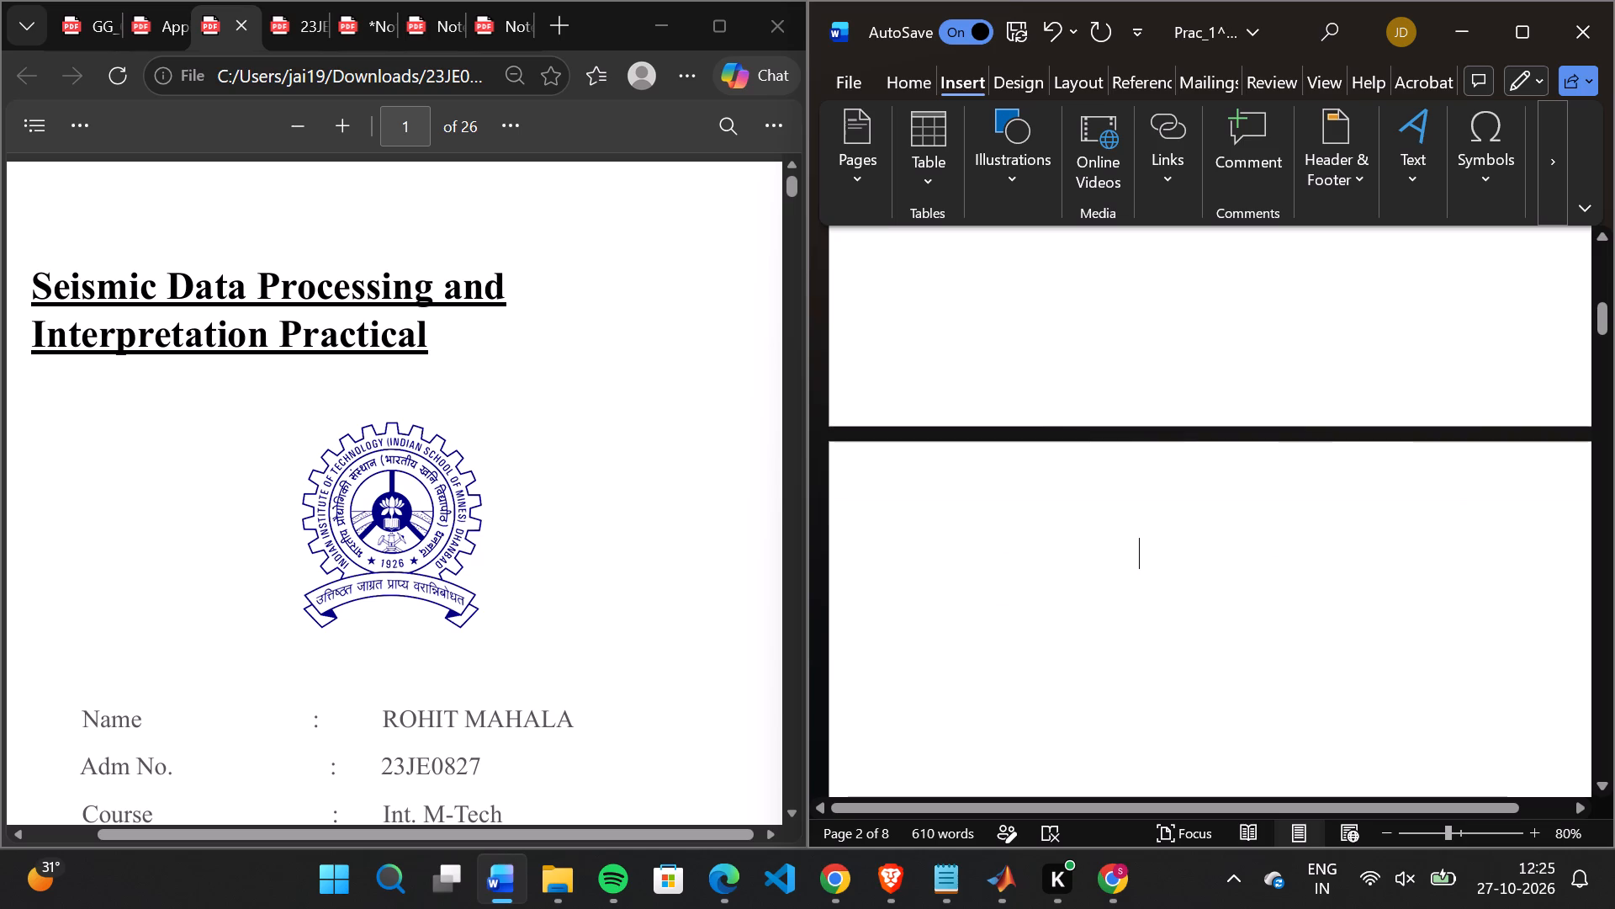
key("BackSpace")
key("BackSpace")
key("BackSpace")
Delete the empty space above the "Title" heading so the report text starts at the top of its page.
scroll(1239, 588, "down", 1)
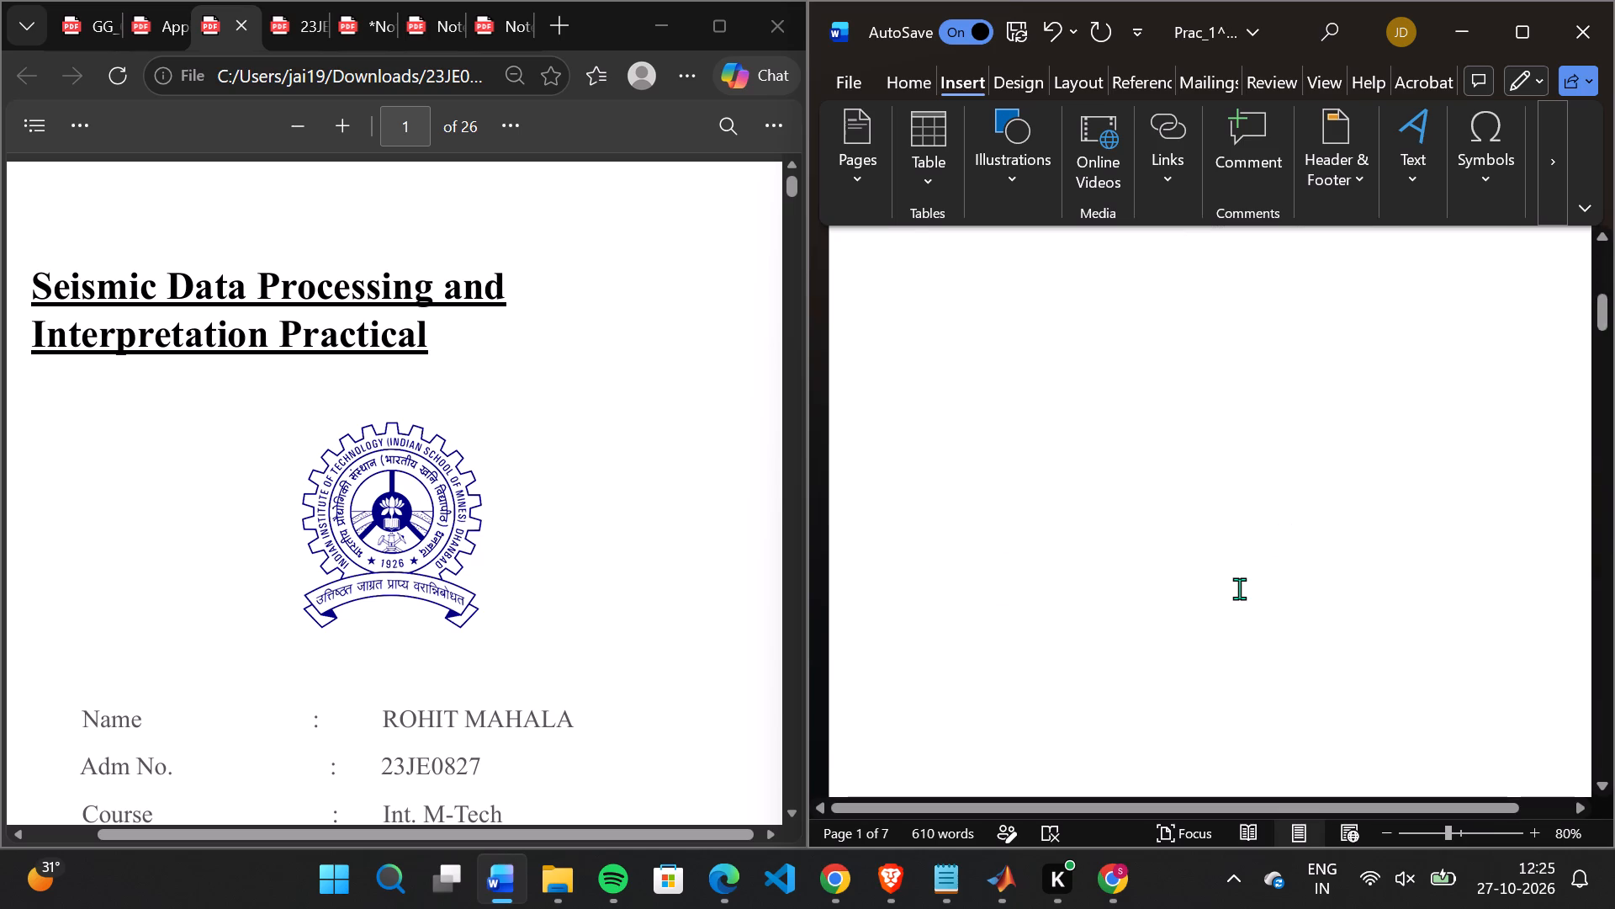
scroll(1239, 588, "down", 1)
scroll(1239, 588, "up", 2)
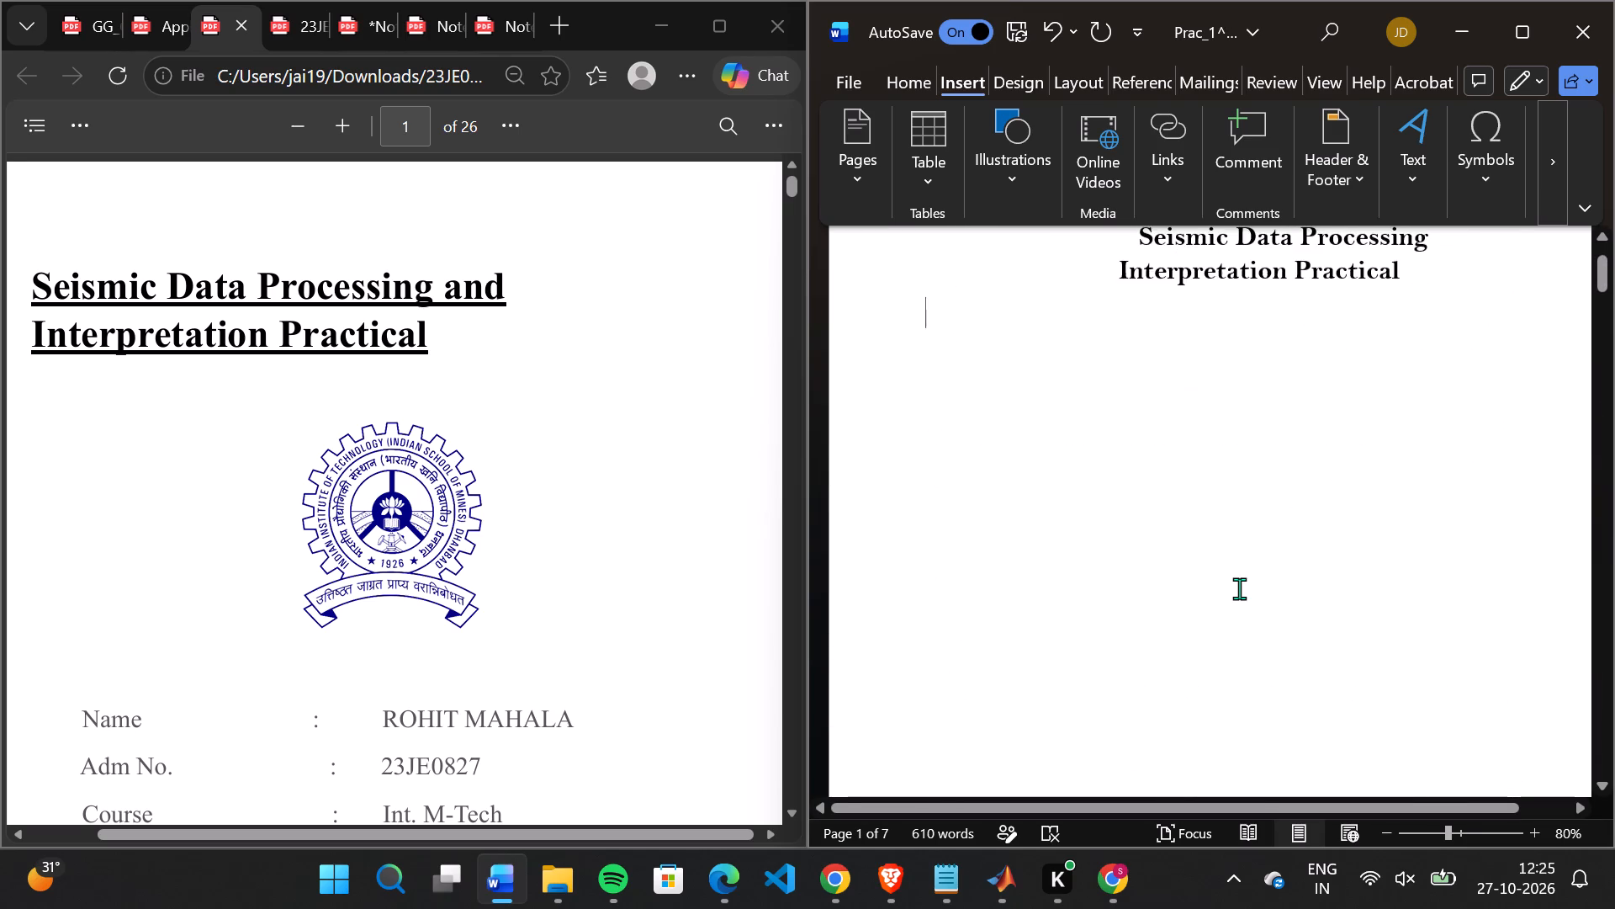
scroll(1239, 588, "down", 2)
scroll(977, 330, "up", 1)
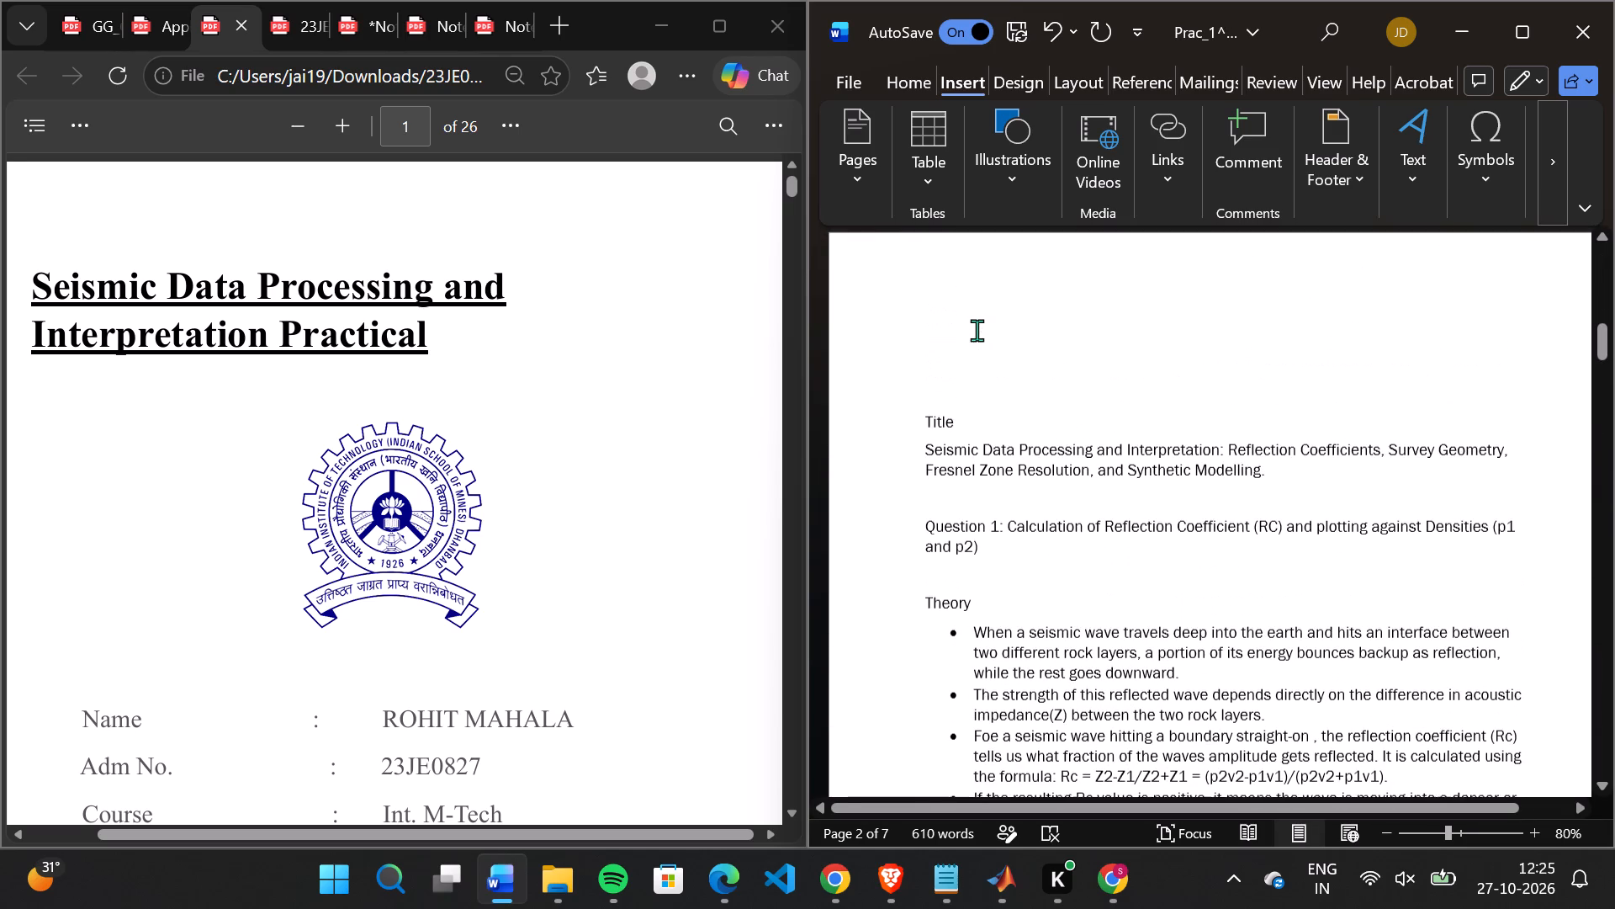
left_click(945, 380)
key("BackSpace")
key("BackSpace")
key("BackSpace")
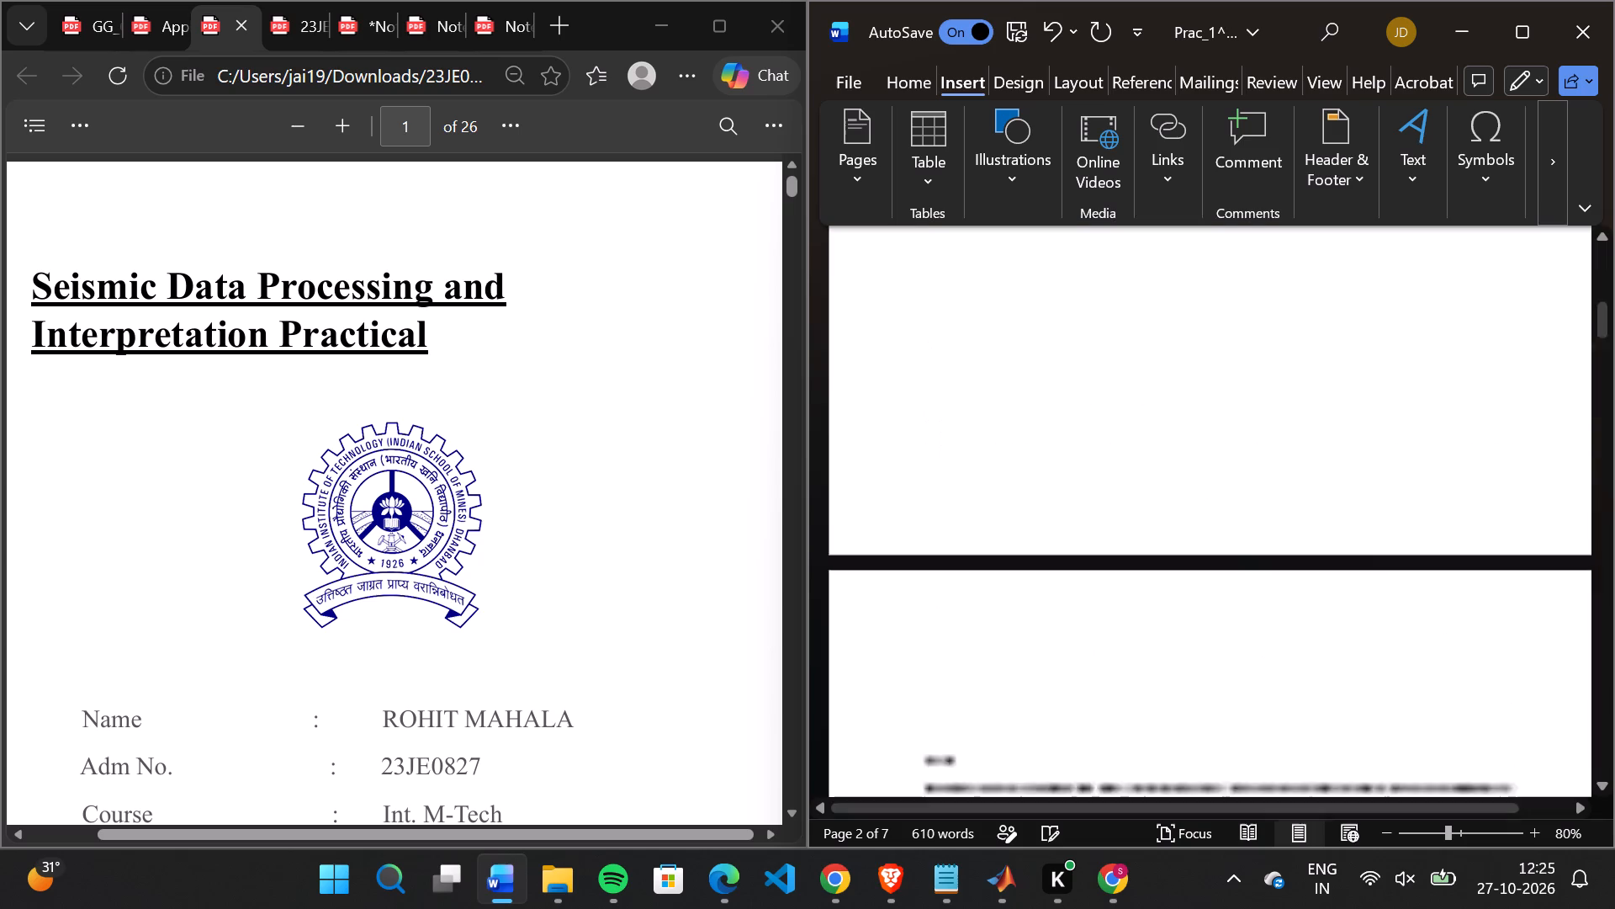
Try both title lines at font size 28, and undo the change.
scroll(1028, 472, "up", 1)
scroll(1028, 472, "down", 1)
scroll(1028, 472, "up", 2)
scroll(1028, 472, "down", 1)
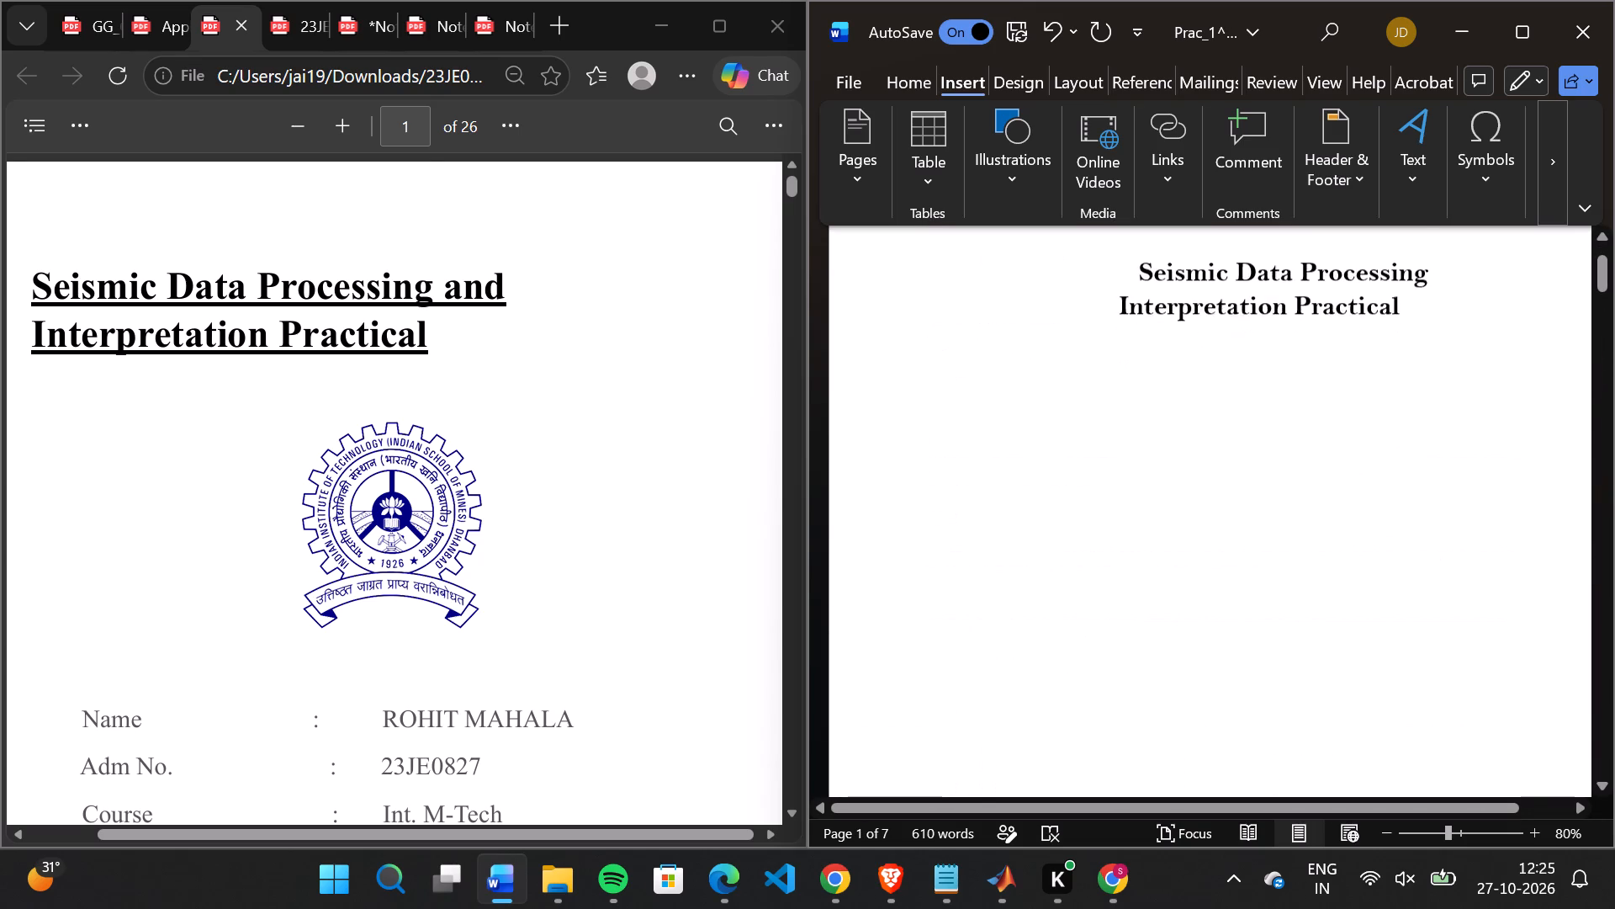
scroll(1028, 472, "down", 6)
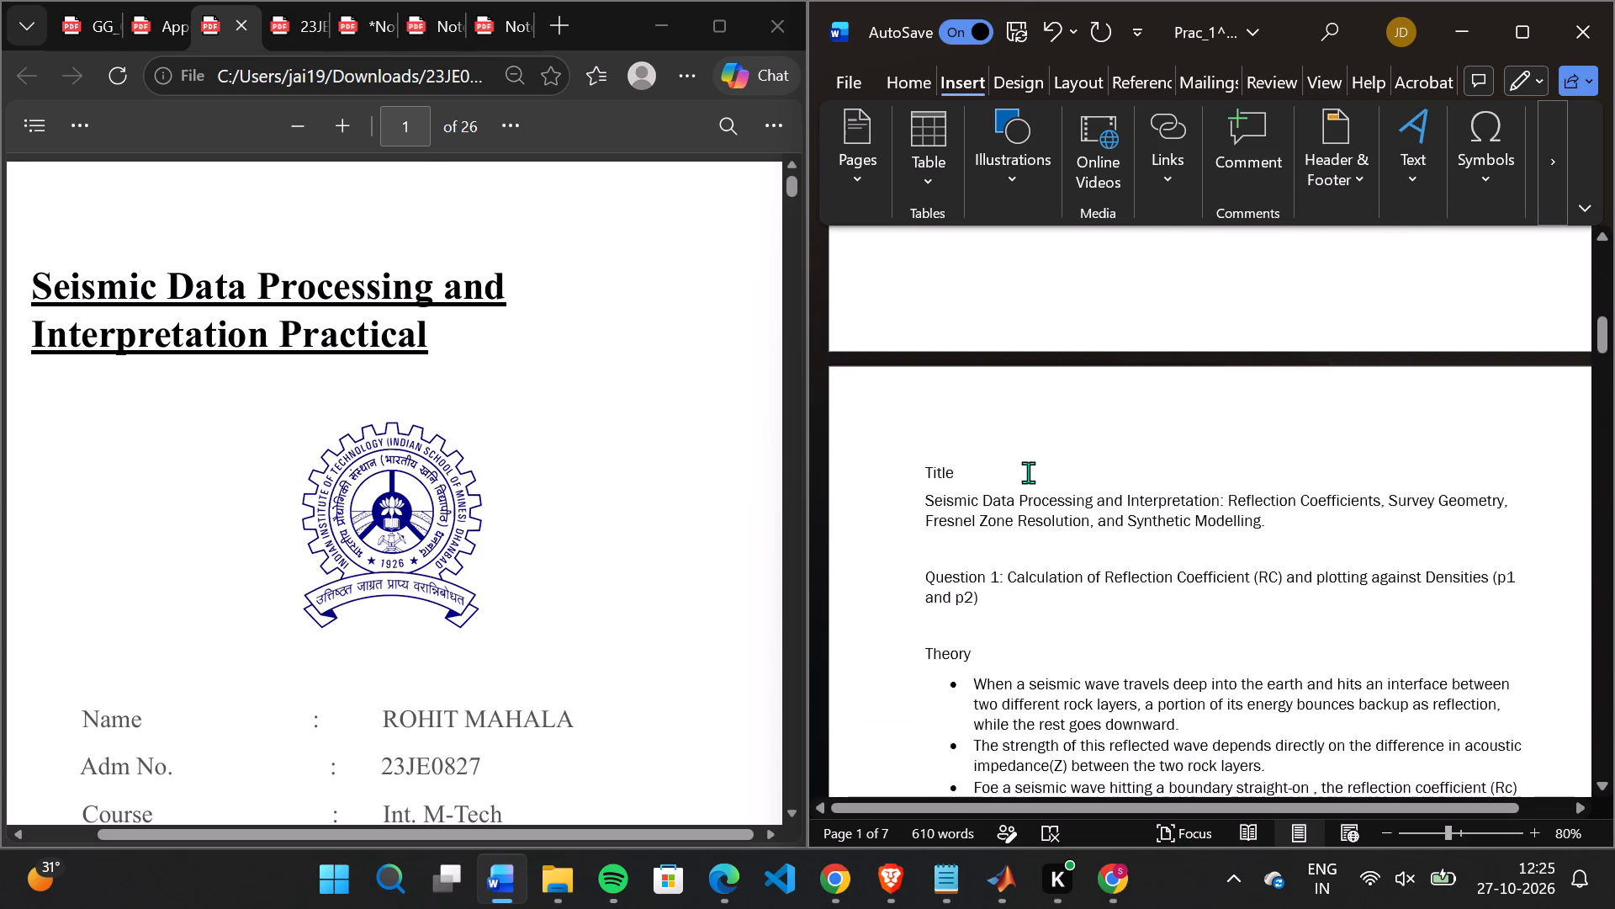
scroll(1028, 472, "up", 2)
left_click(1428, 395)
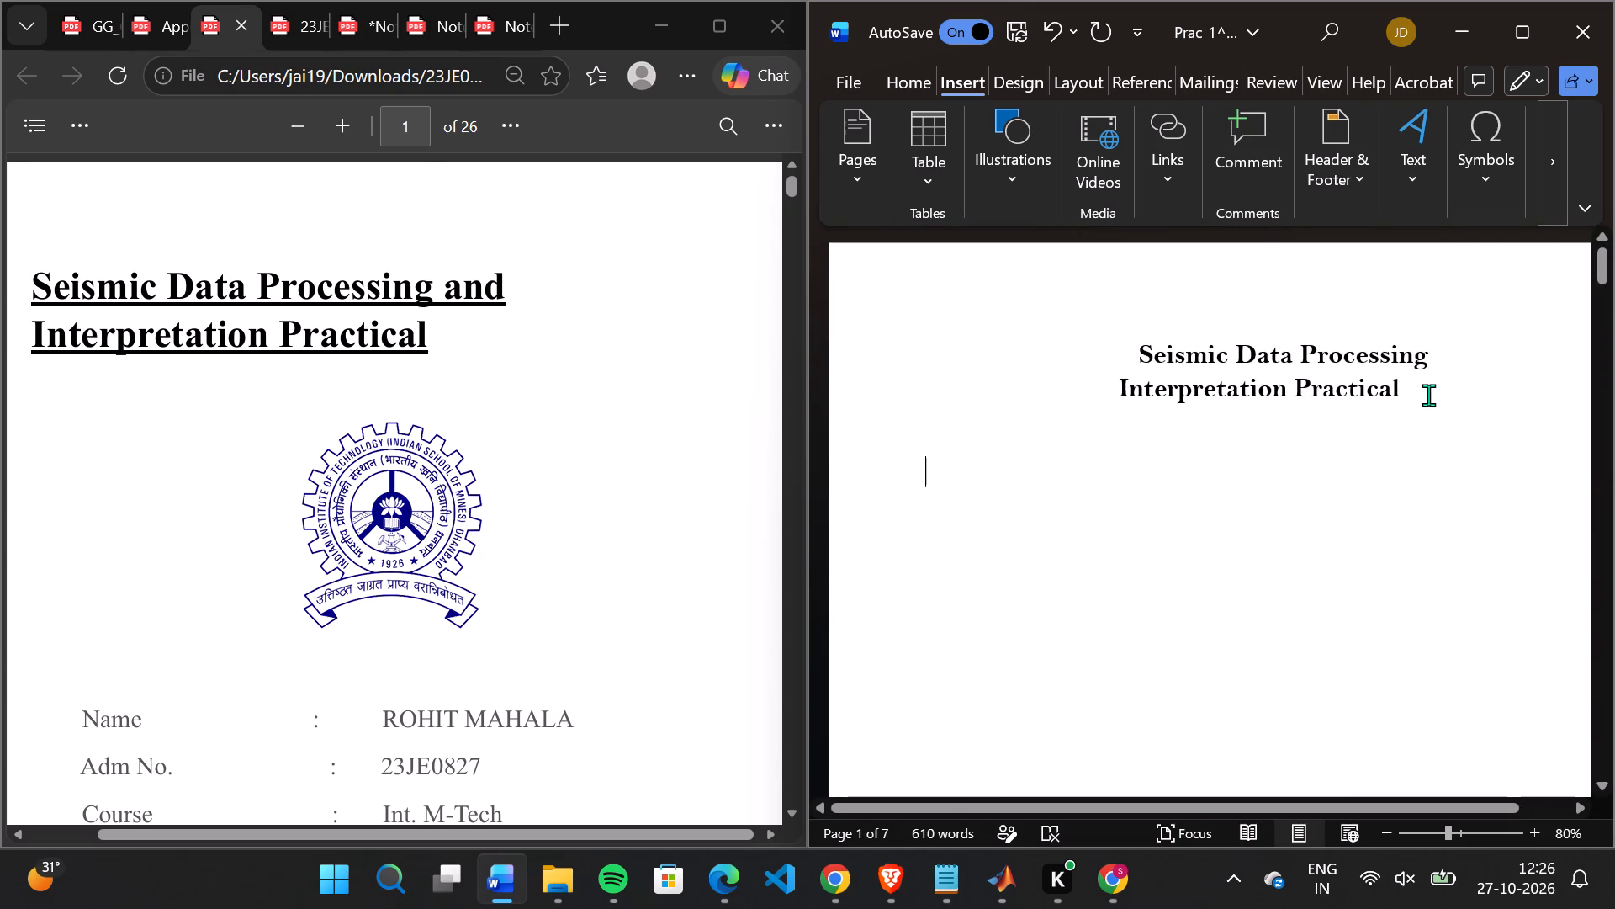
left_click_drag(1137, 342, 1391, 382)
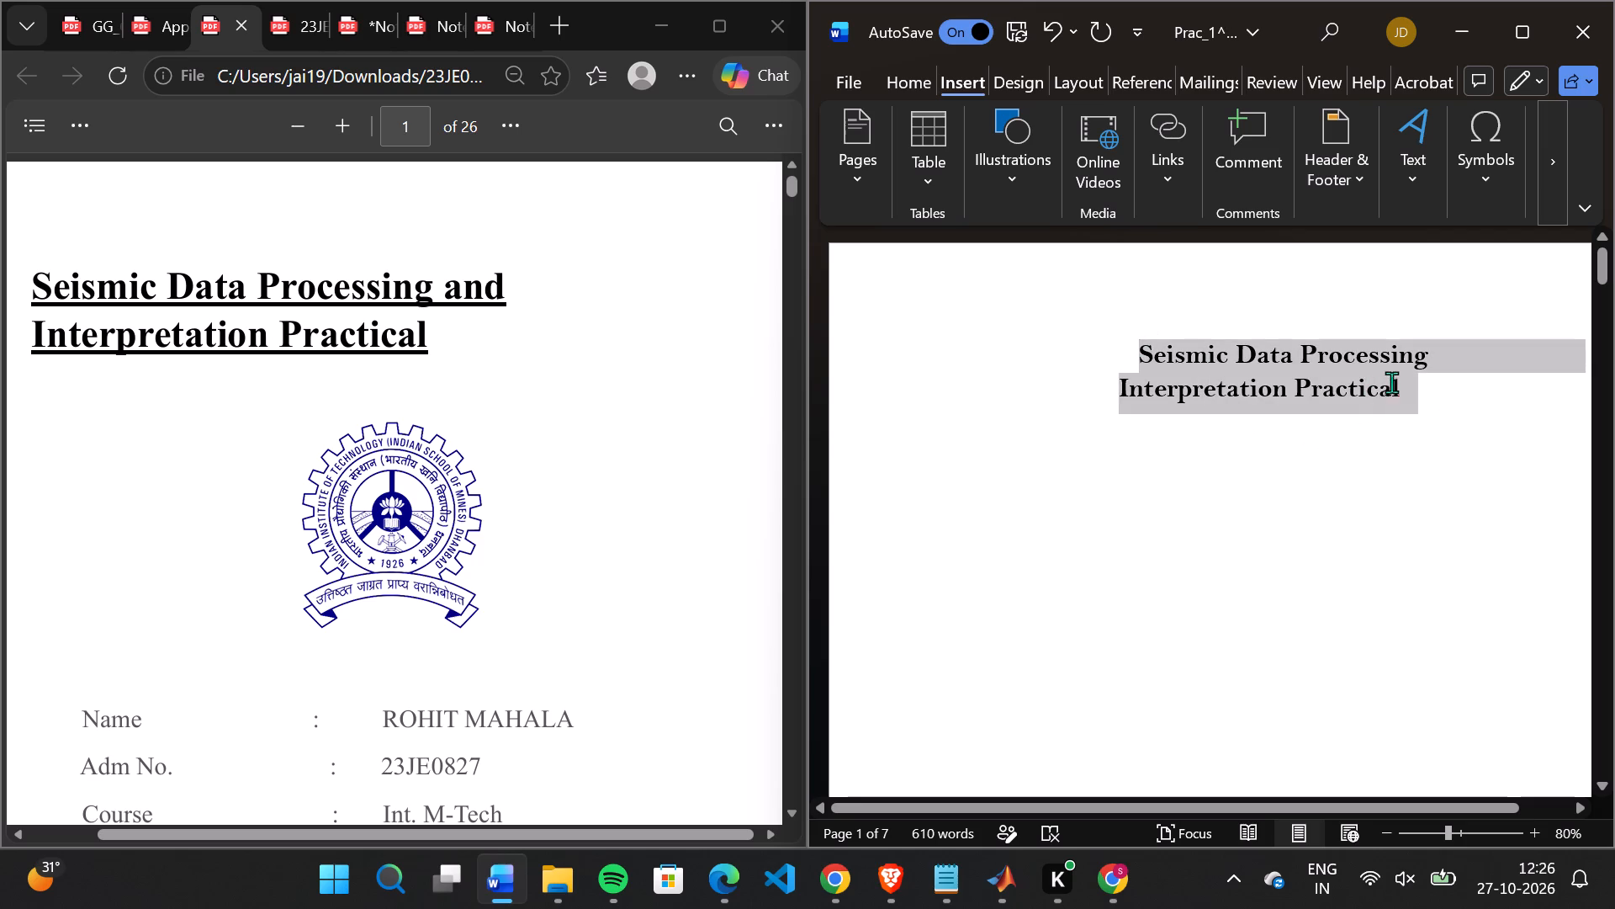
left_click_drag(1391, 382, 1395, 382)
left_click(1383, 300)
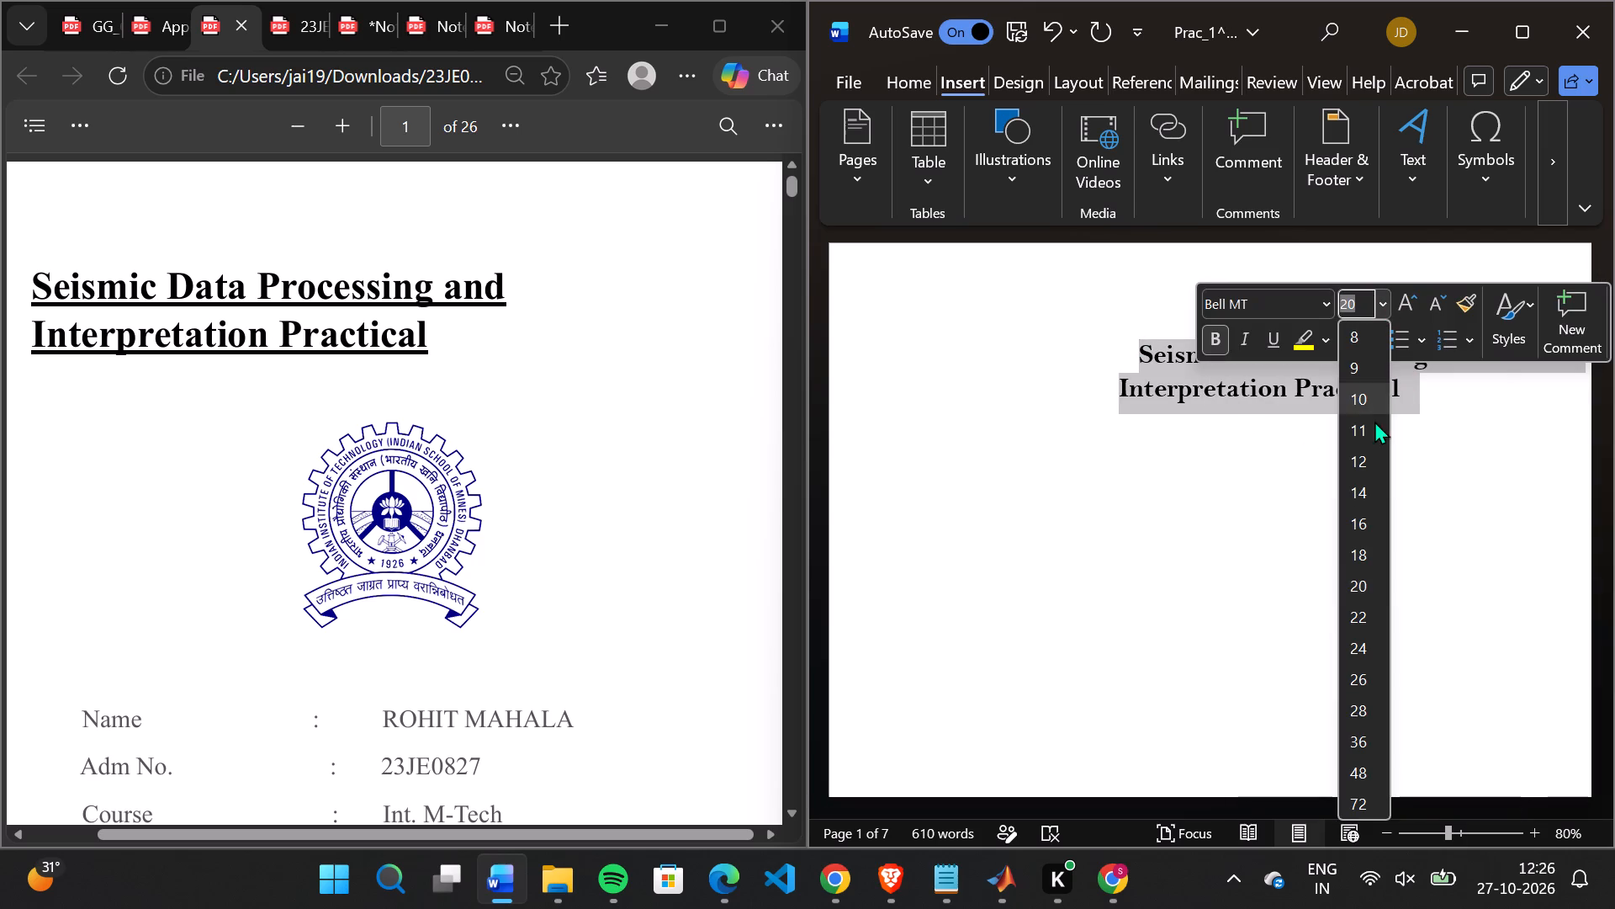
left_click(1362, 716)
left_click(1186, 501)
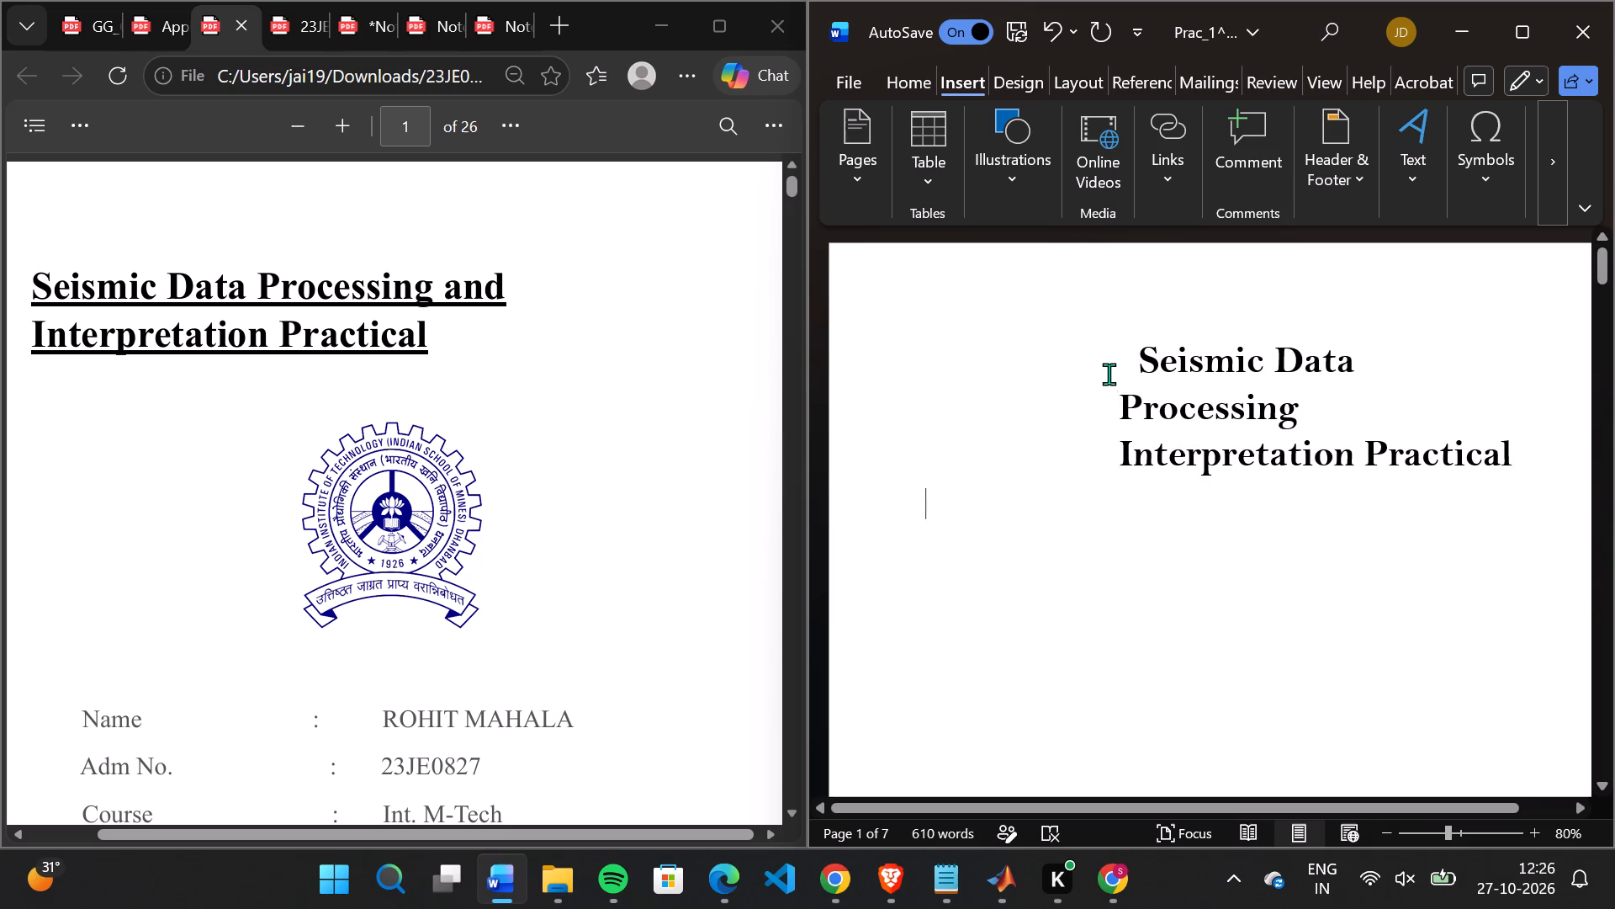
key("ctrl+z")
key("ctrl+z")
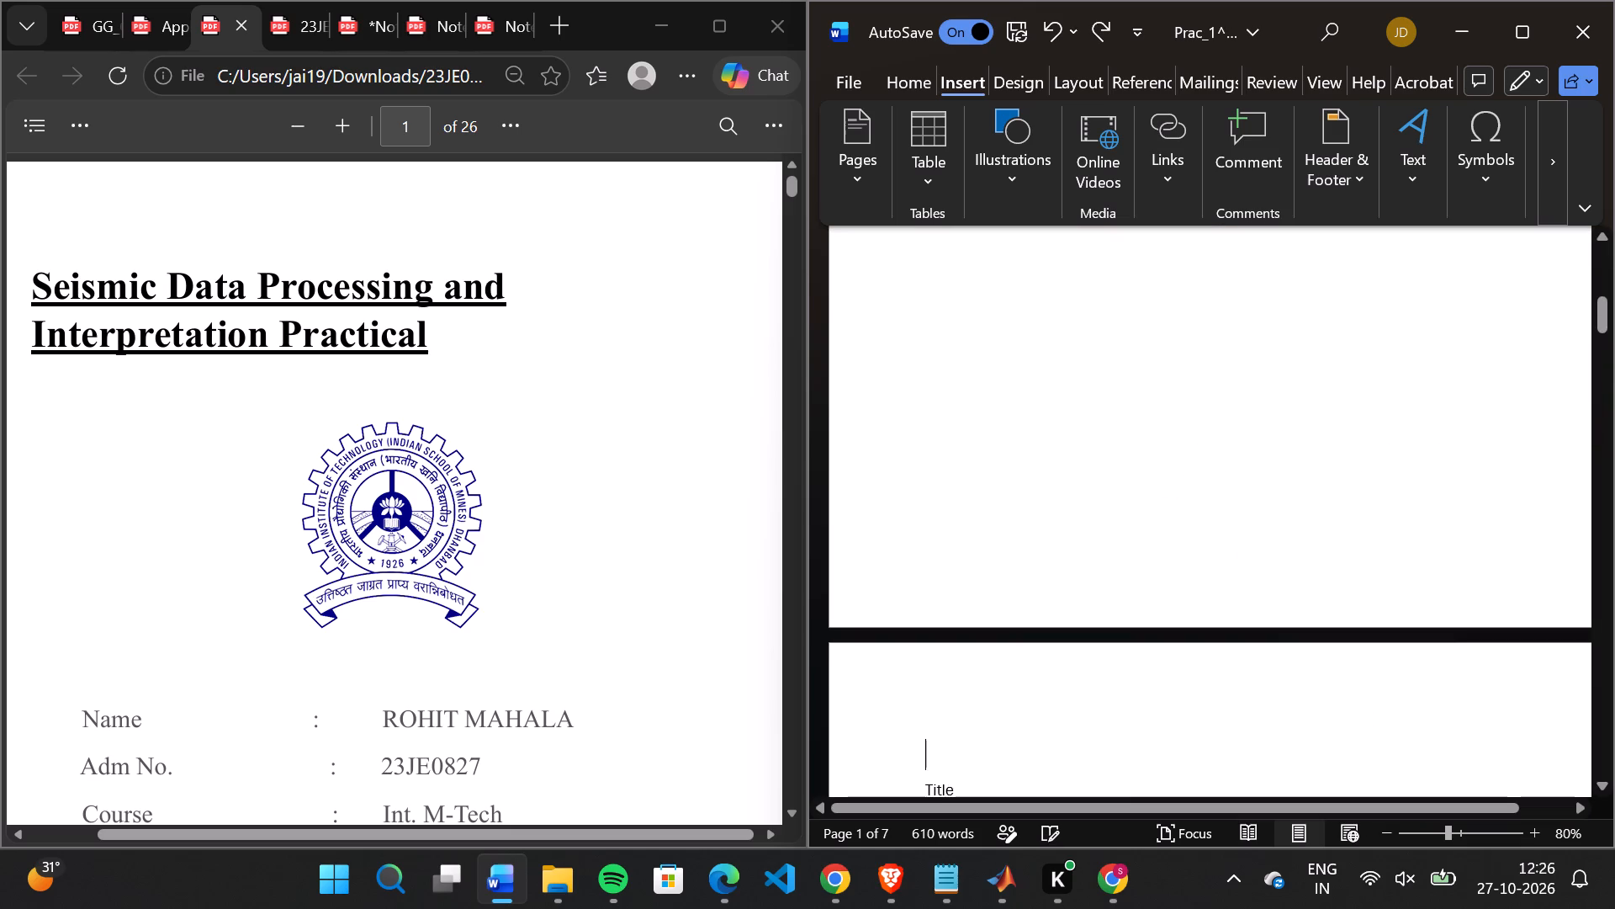
Delete the empty line above the "Title" heading at the top of the second page.
scroll(1091, 514, "down", 1)
key("BackSpace")
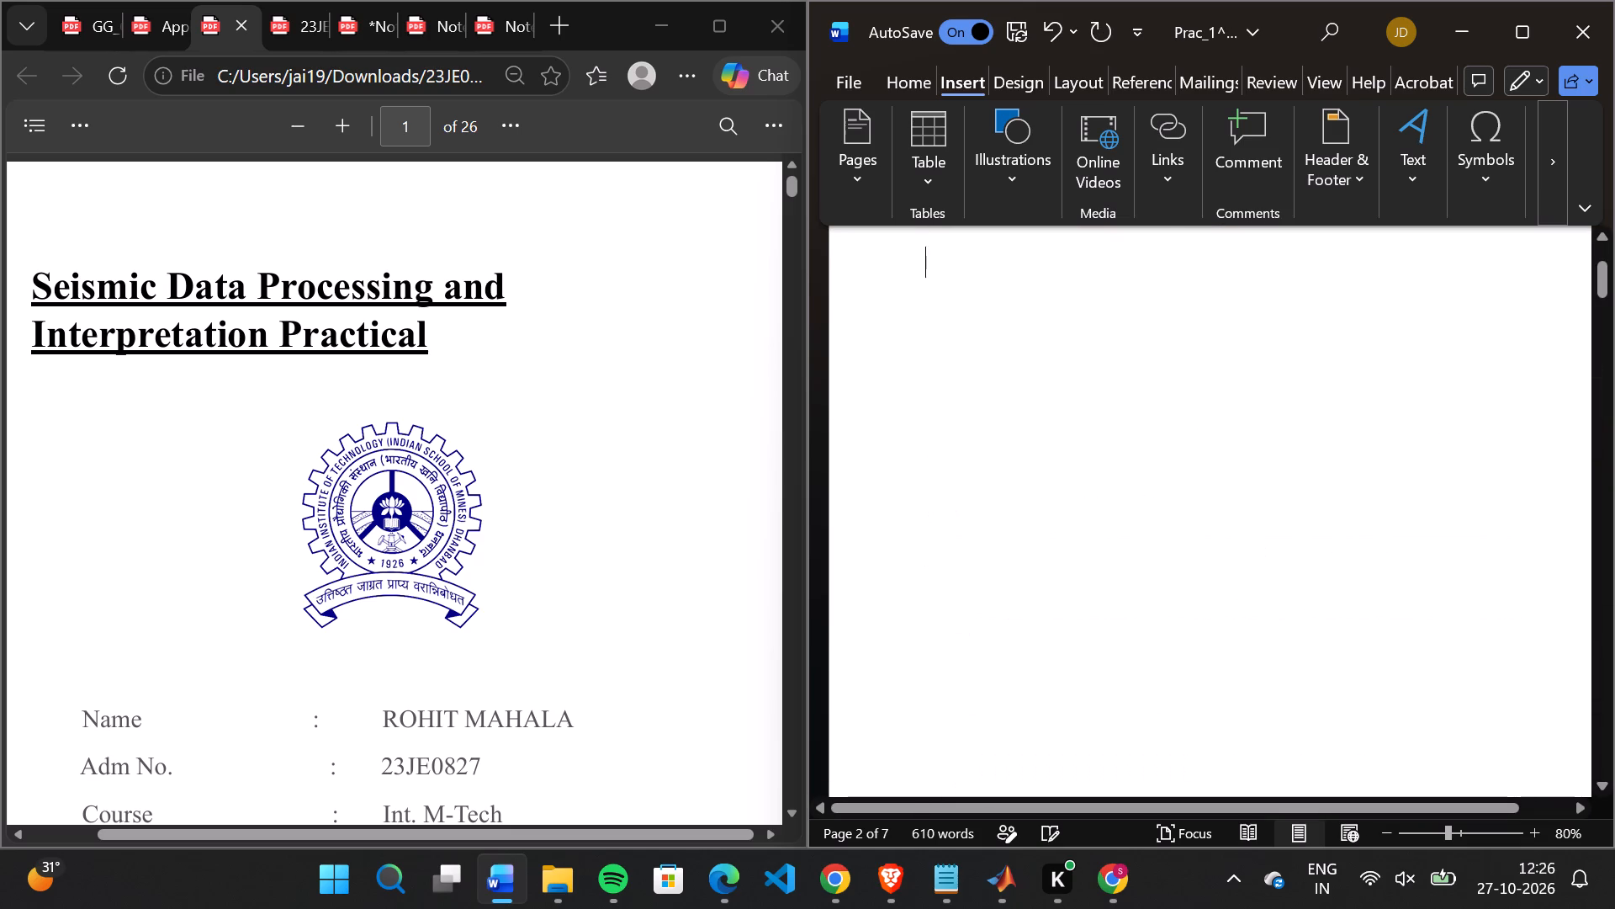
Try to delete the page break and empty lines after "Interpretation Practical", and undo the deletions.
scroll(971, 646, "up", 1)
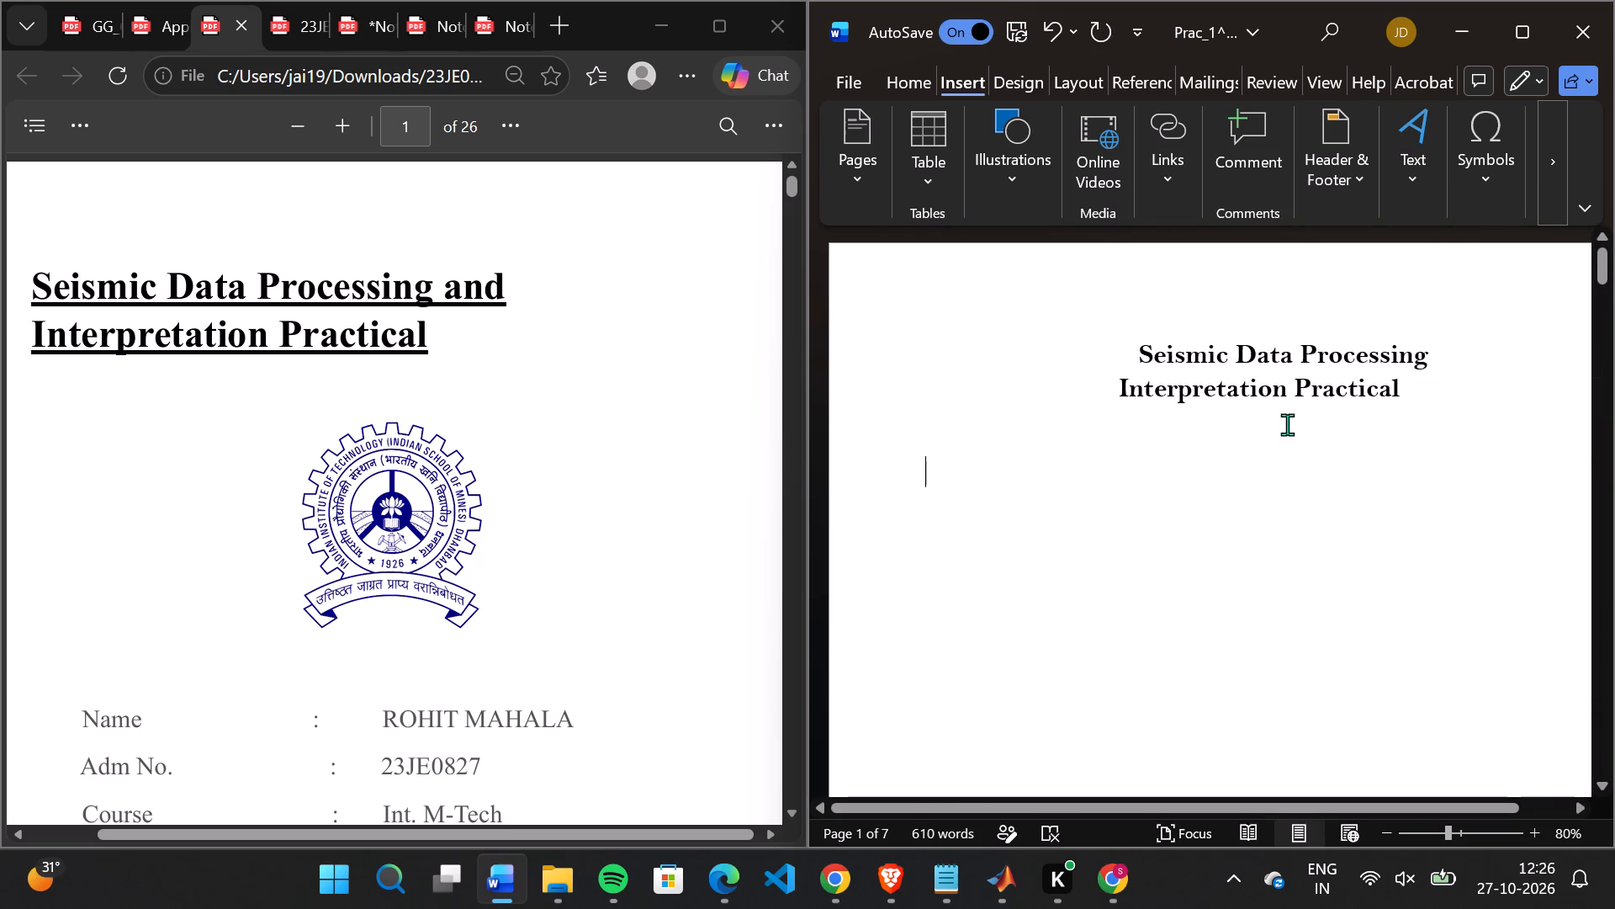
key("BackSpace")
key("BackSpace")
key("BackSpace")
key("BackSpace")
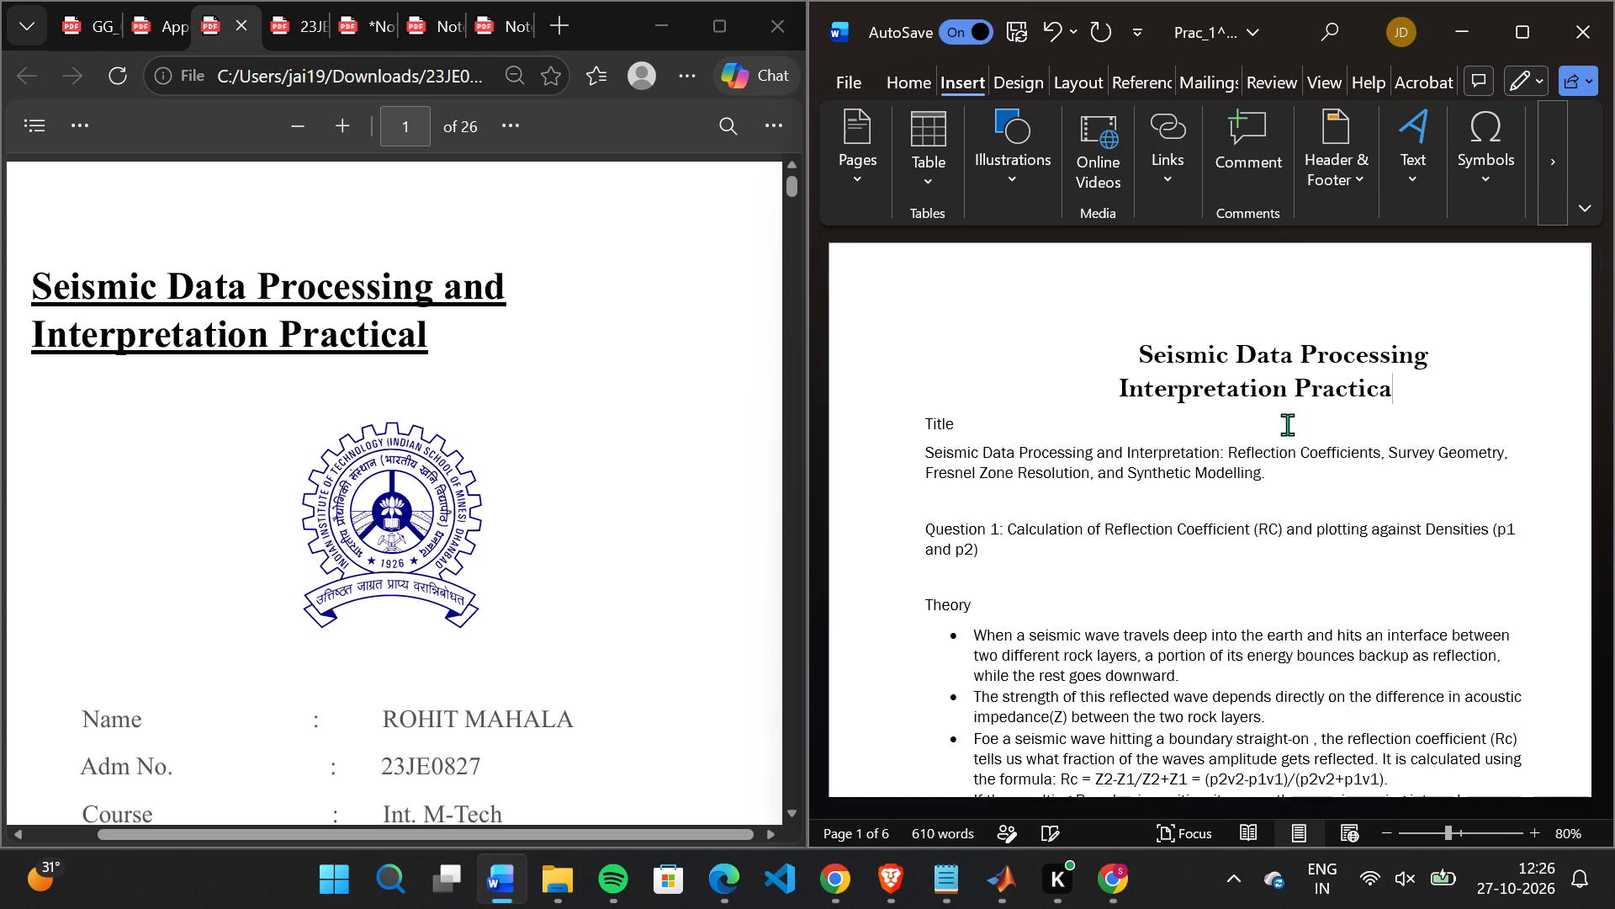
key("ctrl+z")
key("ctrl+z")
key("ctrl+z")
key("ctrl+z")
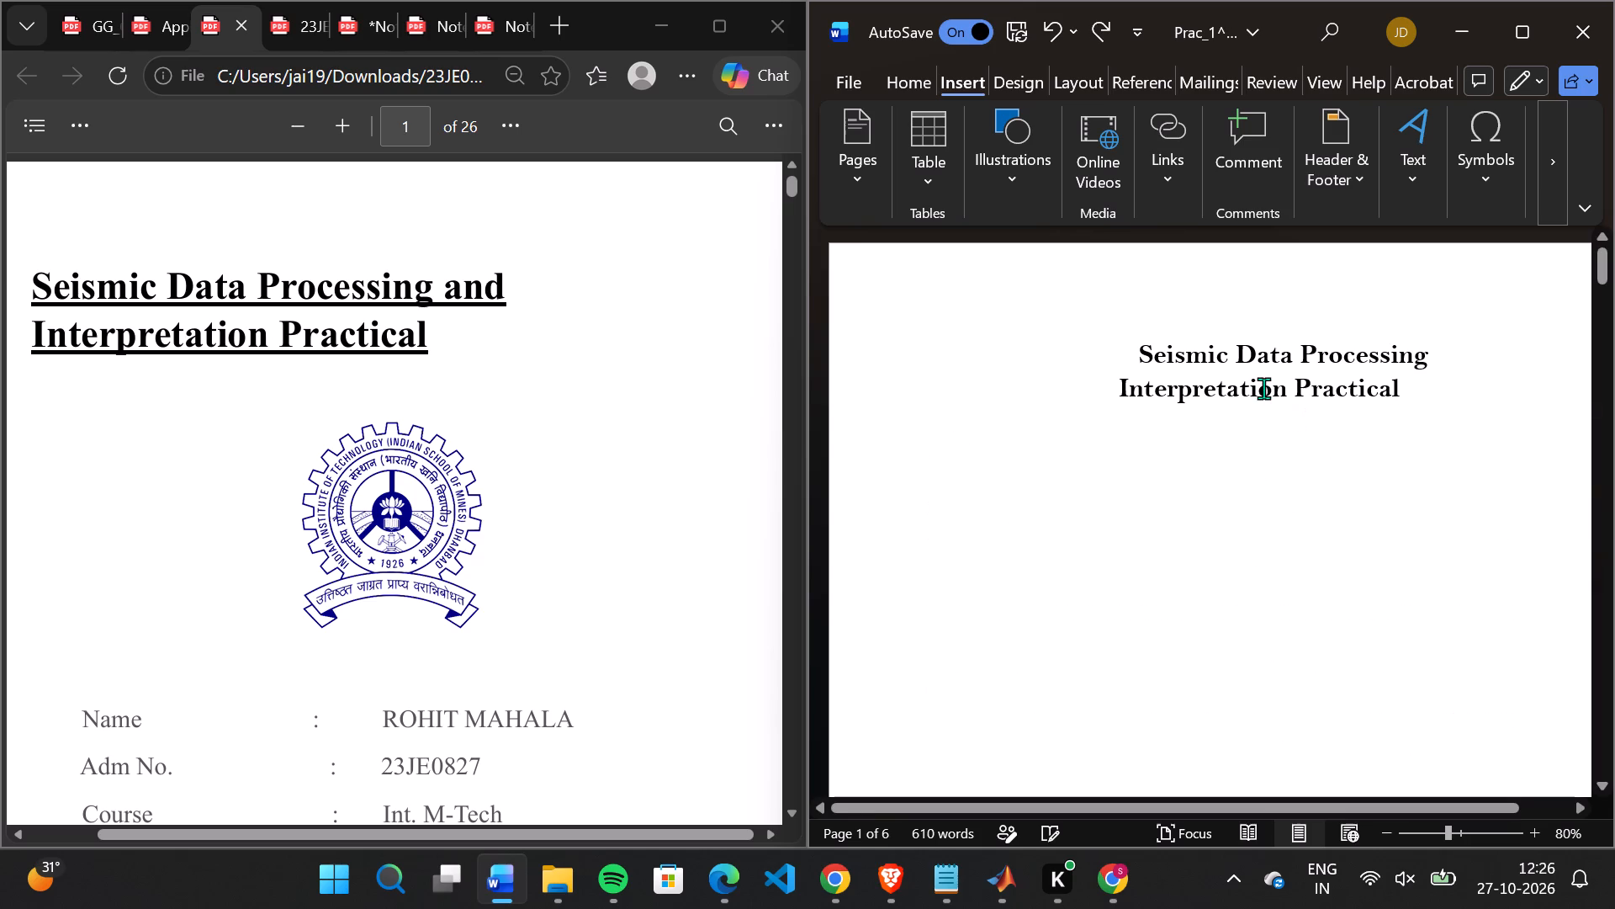
Delete both lines of the existing title on the cover page.
left_click_drag(1152, 352, 1369, 391)
key("BackSpace")
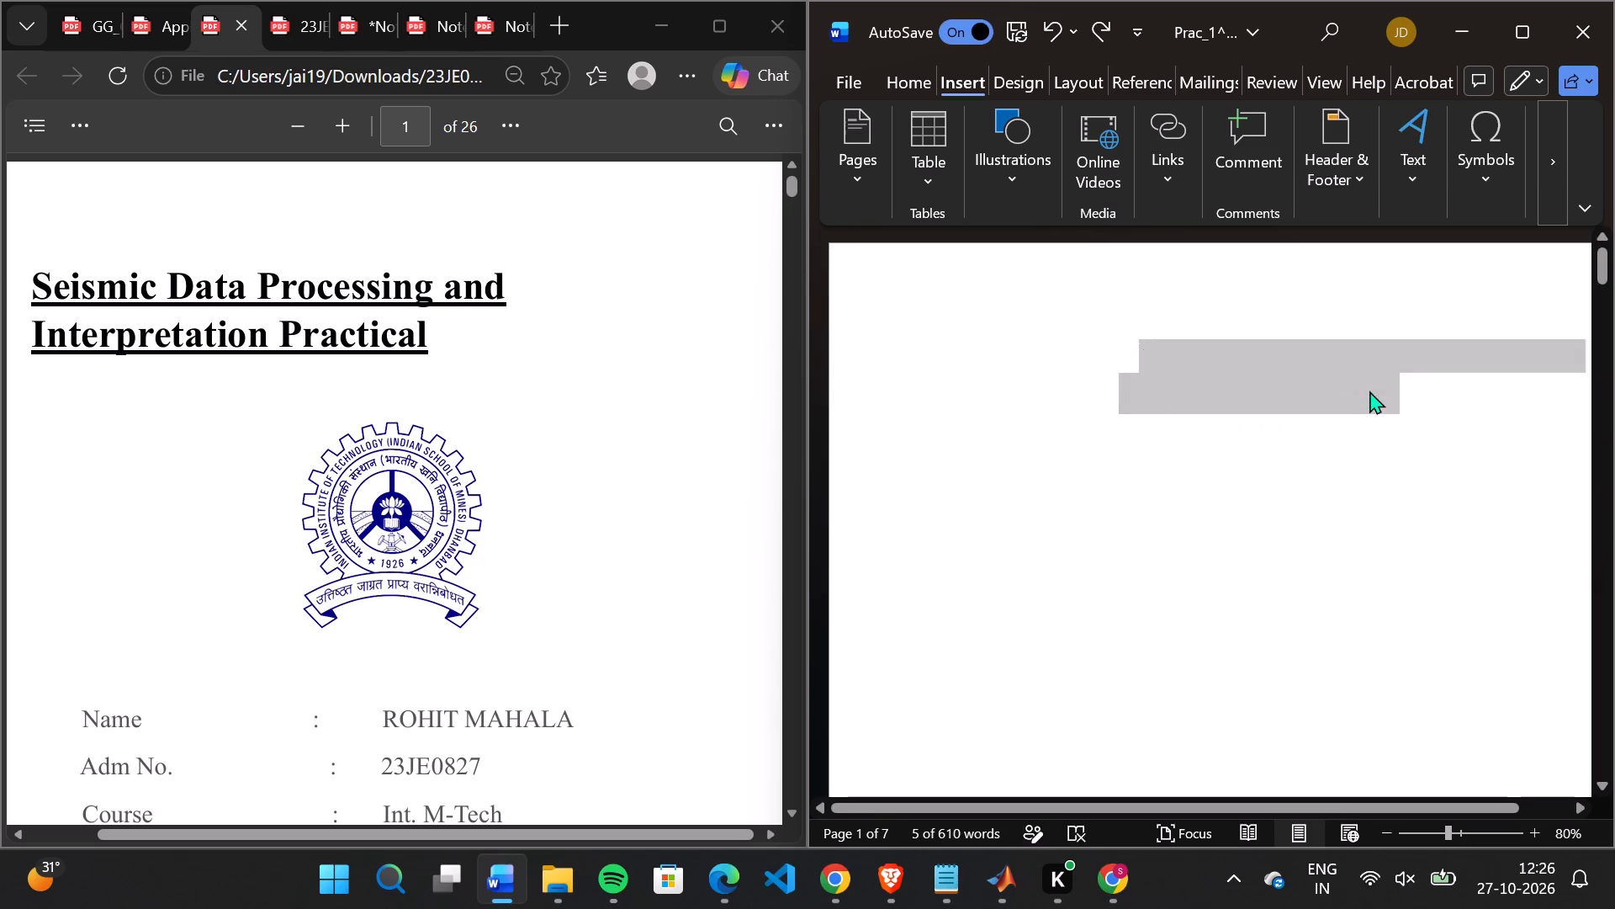
key("BackSpace")
key("BackSpace")
key("BackSpace")
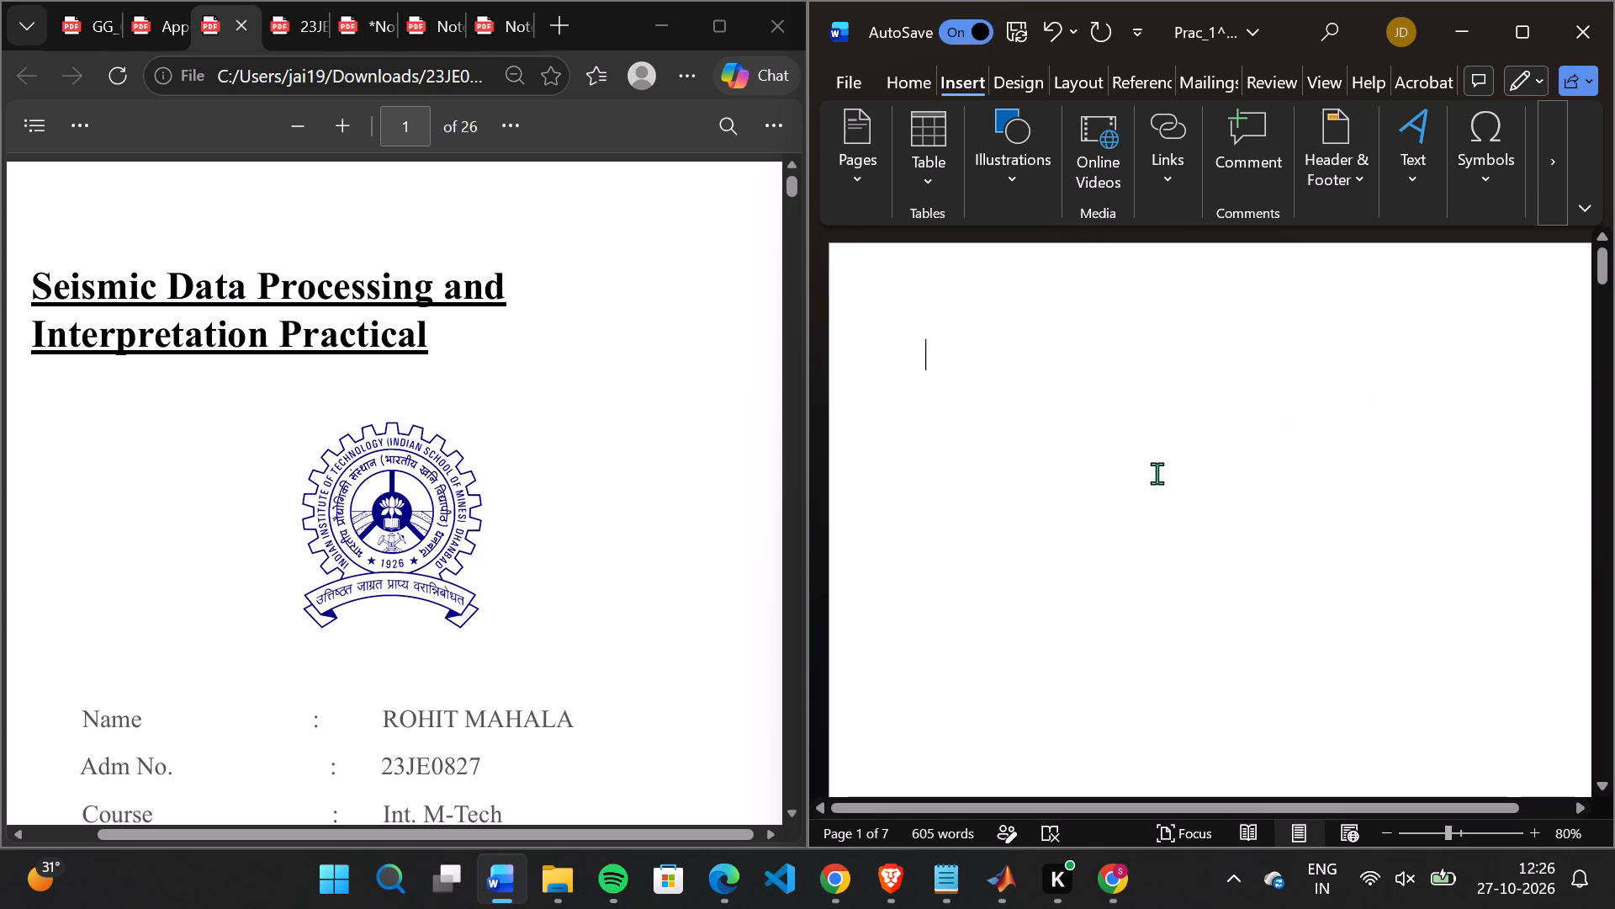
Set the font to Calisto MT at the start of the empty cover page.
scroll(1157, 473, "down", 3)
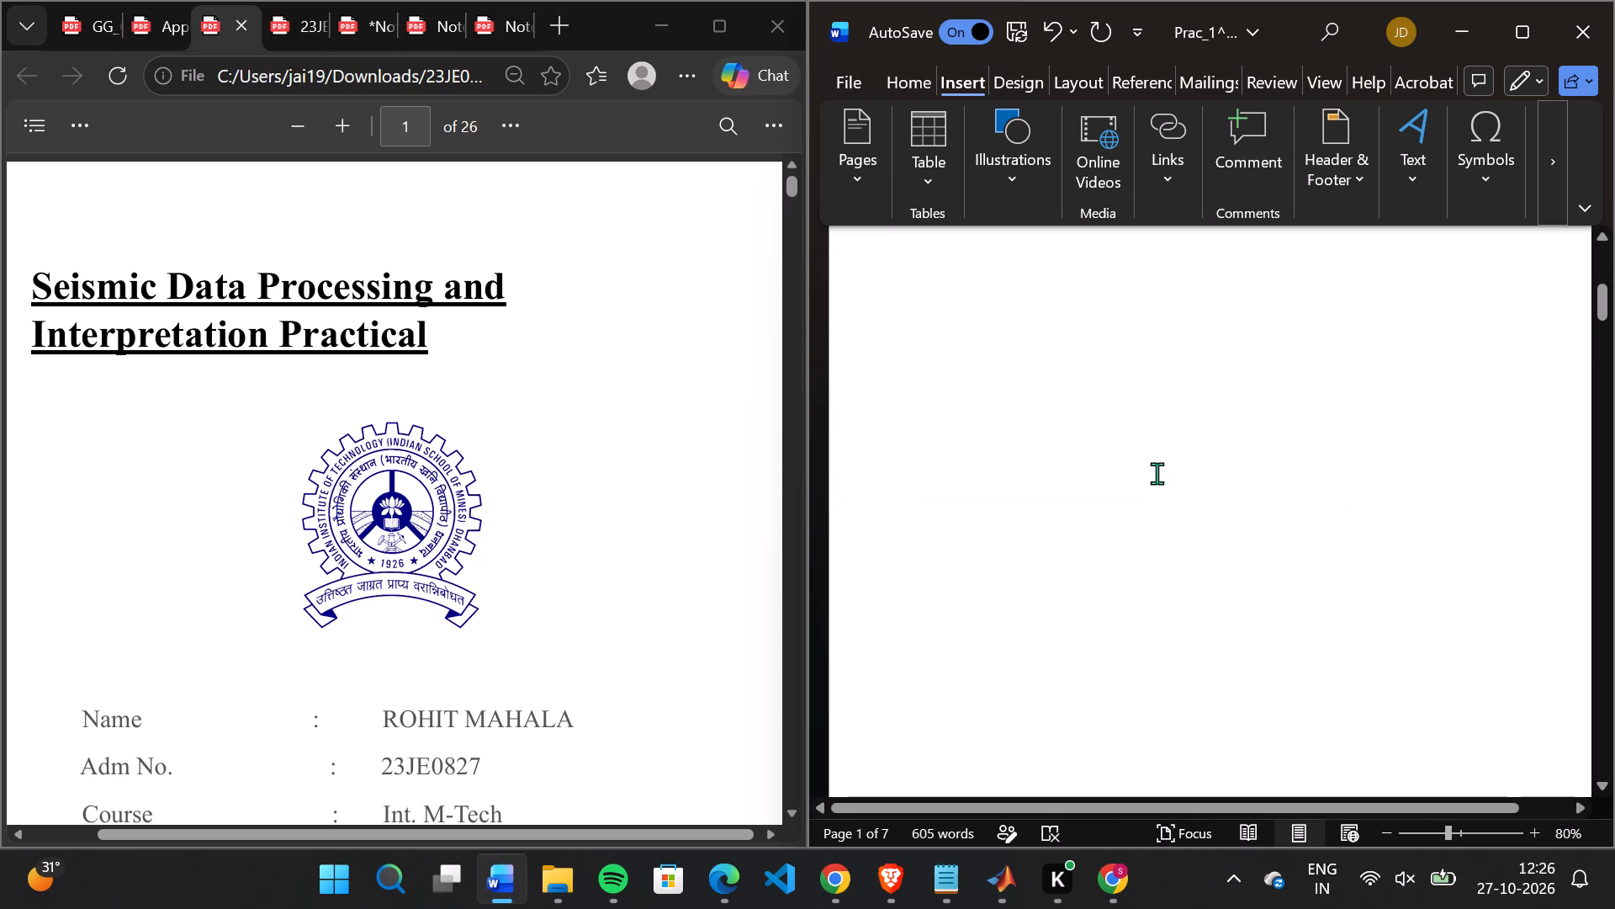
scroll(1157, 473, "up", 3)
left_click(903, 83)
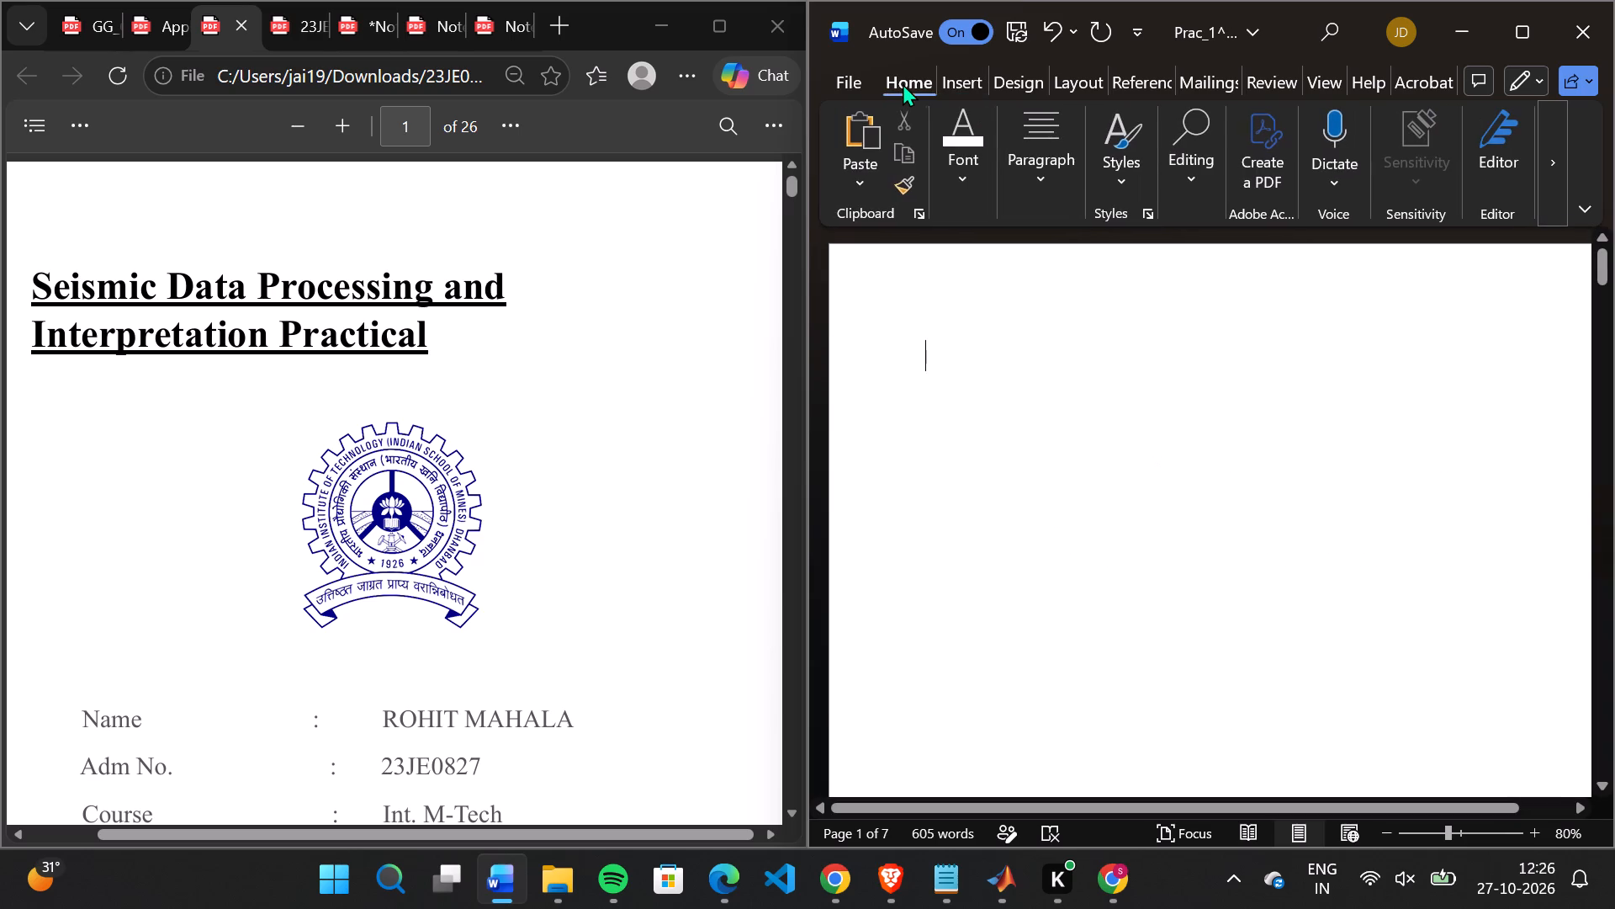
left_click(973, 195)
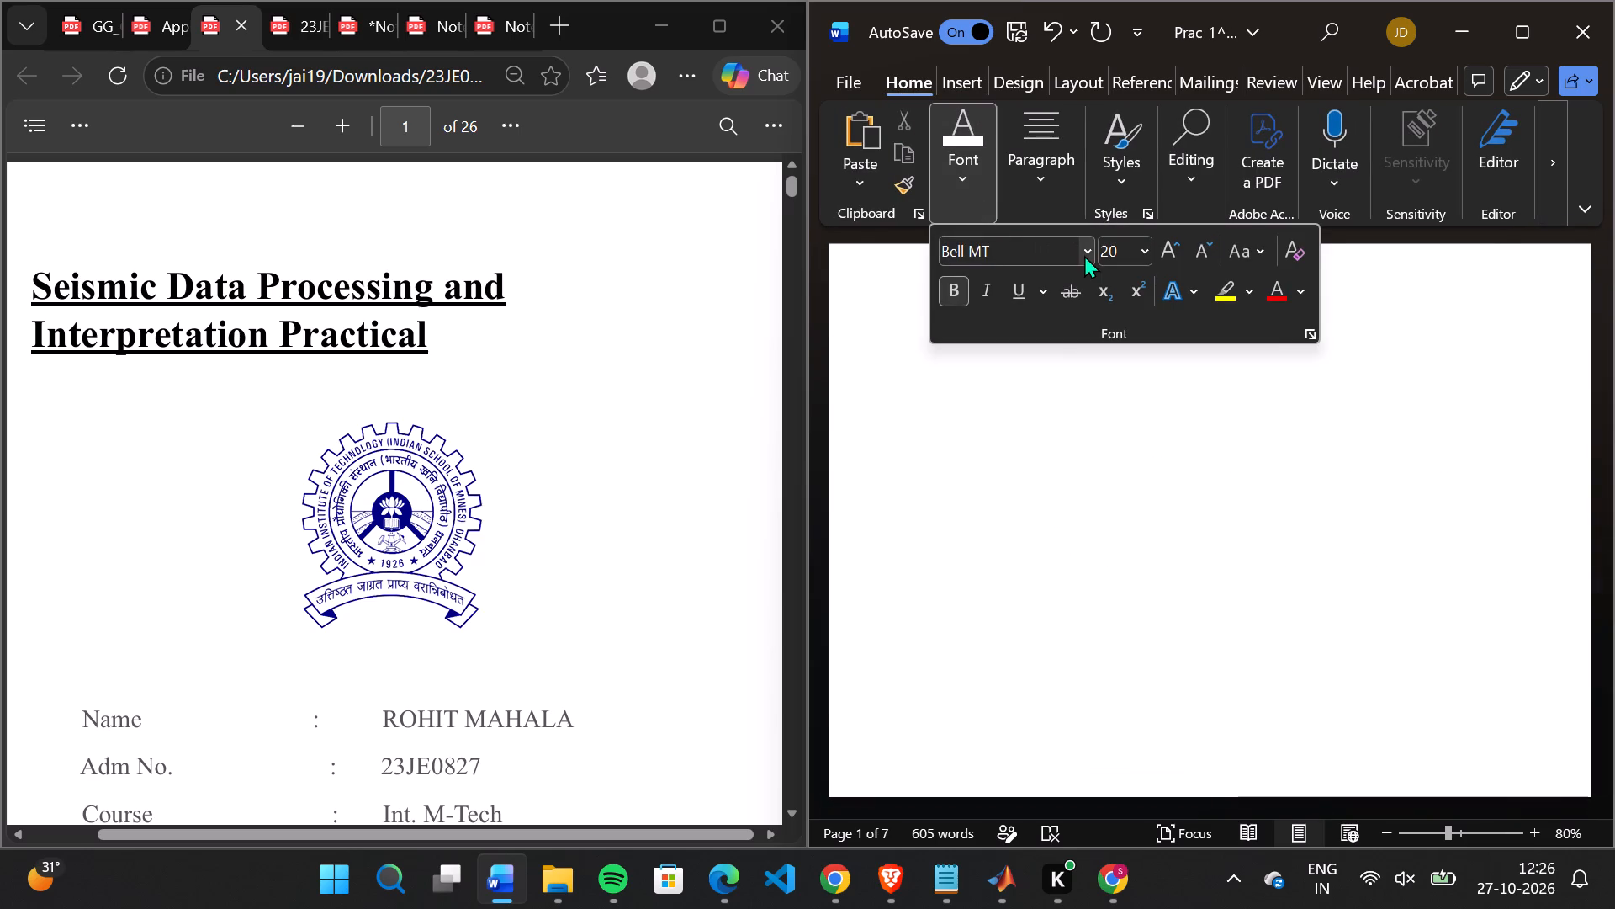
left_click(1084, 255)
scroll(1130, 381, "up", 1)
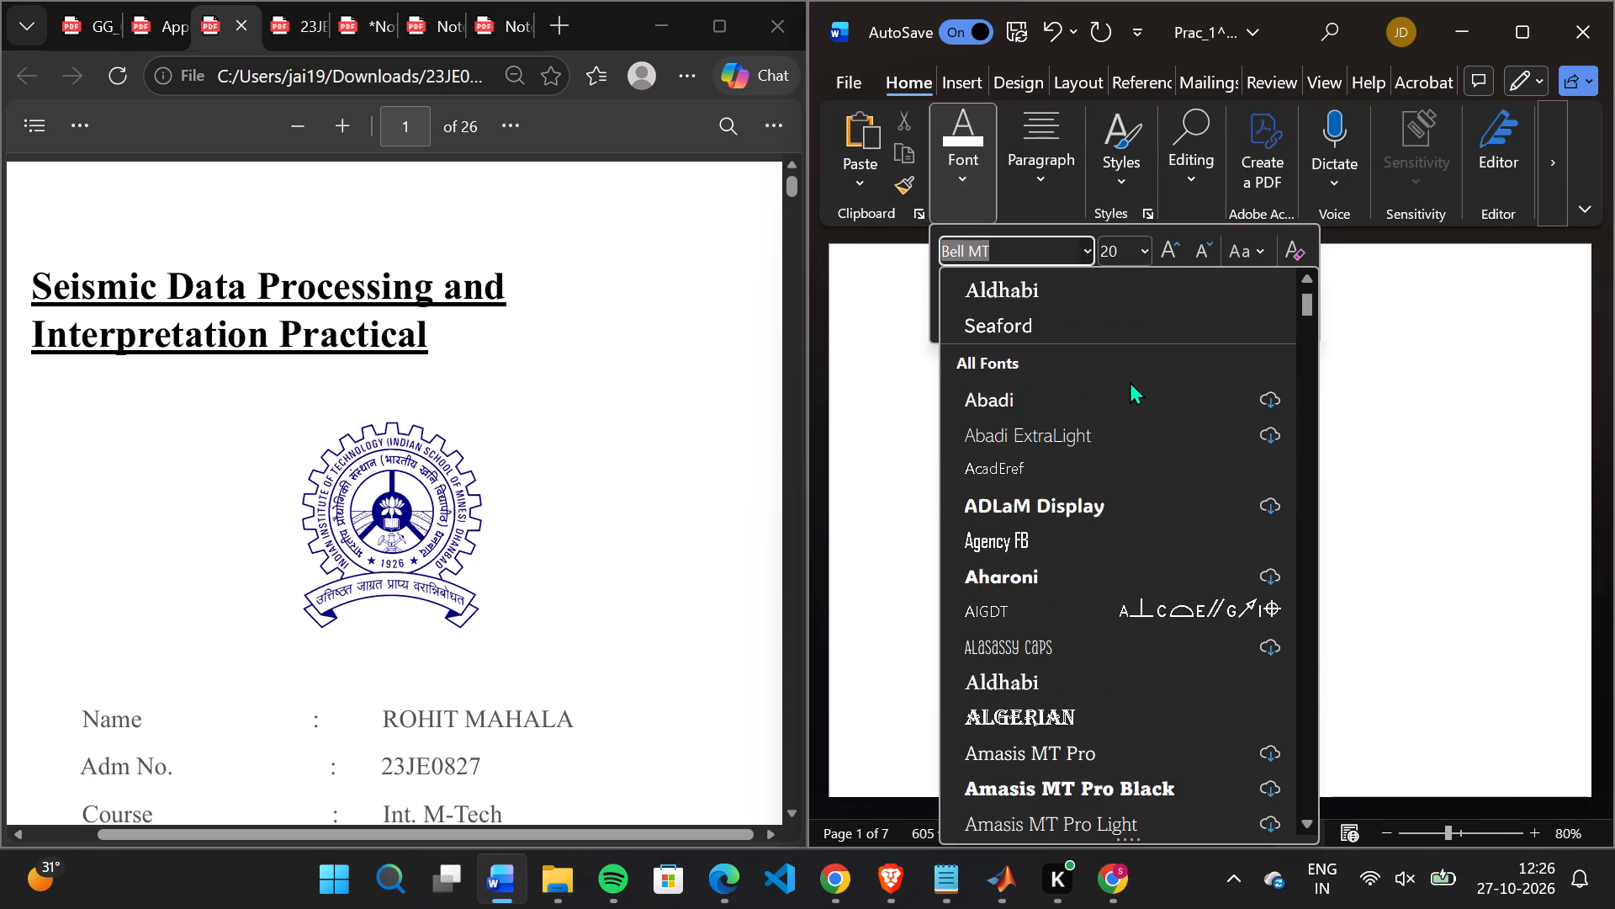
scroll(1130, 381, "up", 1)
scroll(1129, 476, "down", 4)
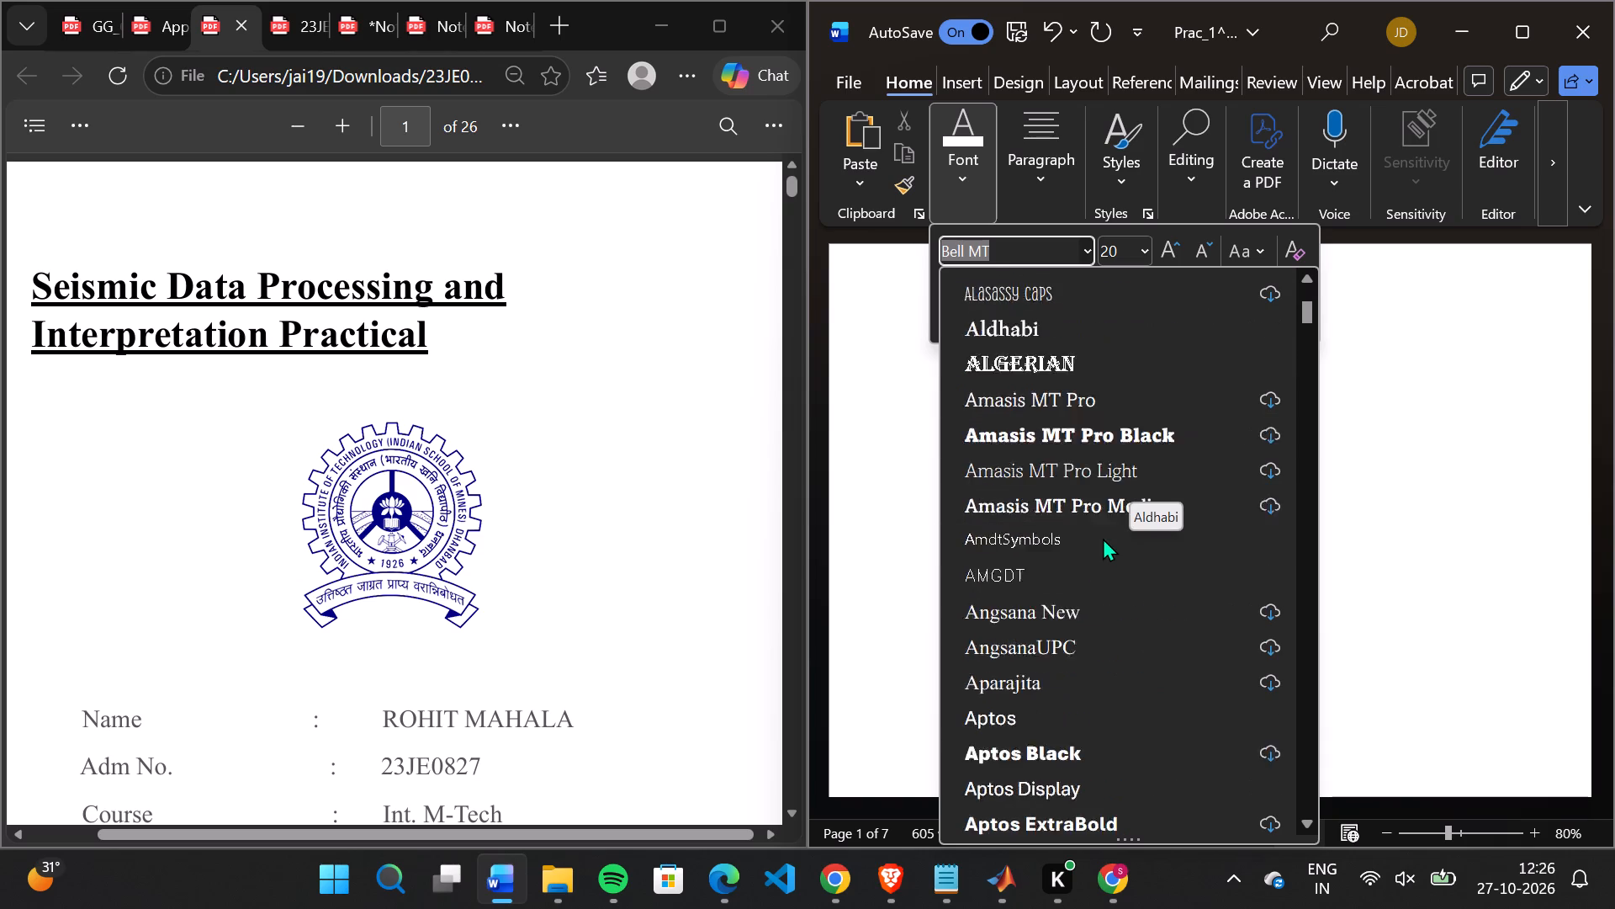
scroll(1103, 538, "down", 1)
scroll(1079, 608, "down", 1)
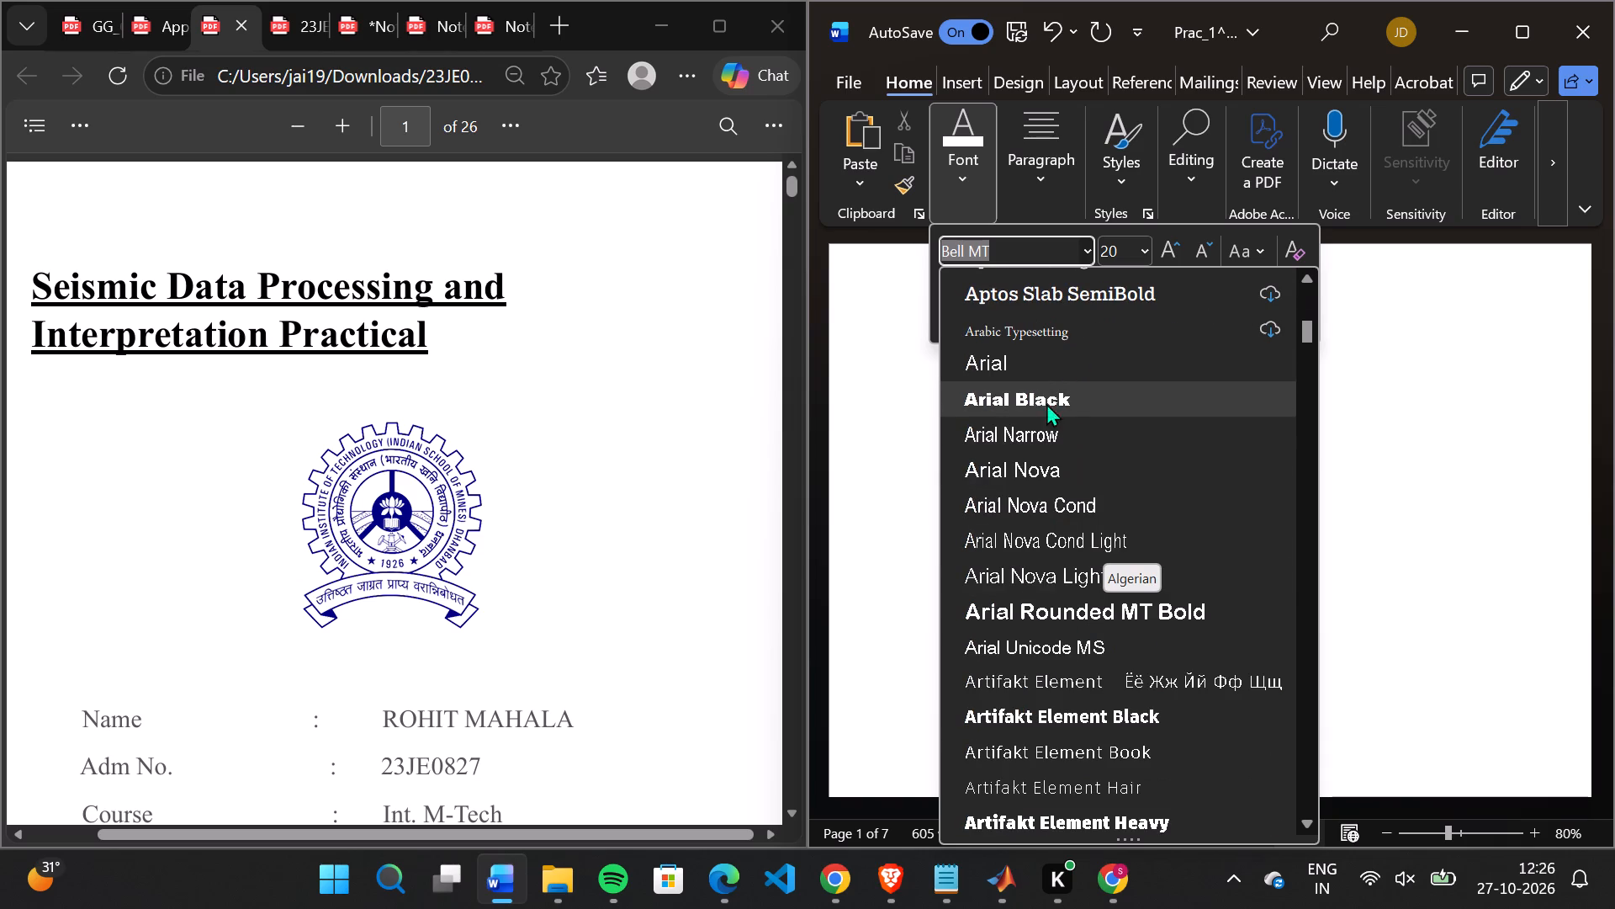
scroll(1034, 513, "down", 1)
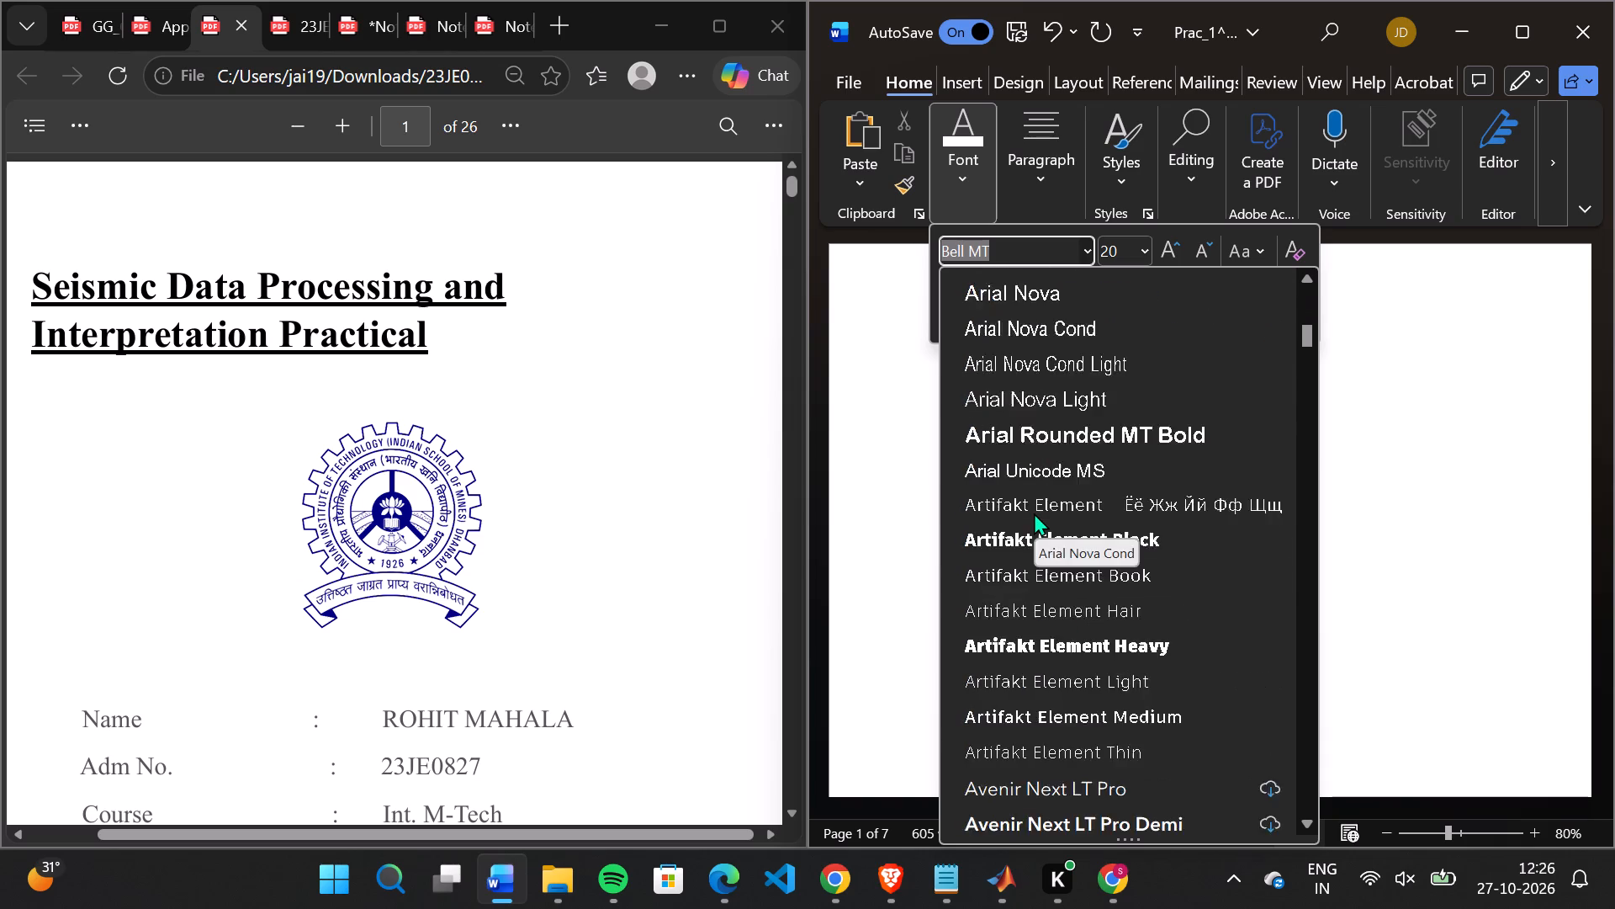
scroll(1034, 513, "down", 1)
scroll(1106, 560, "down", 1)
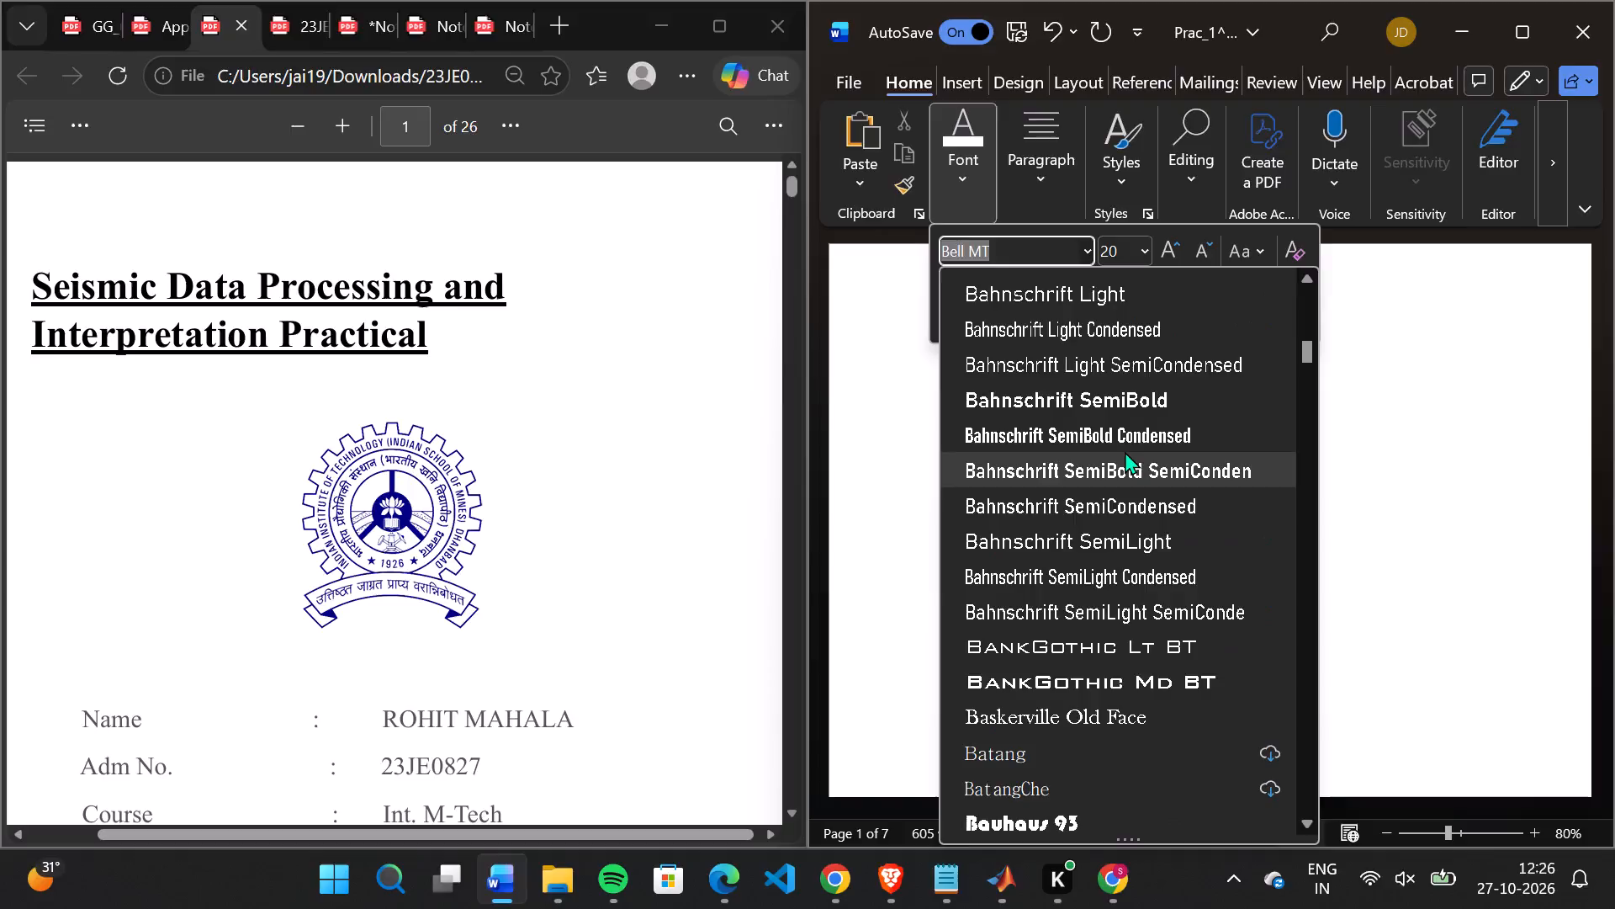
scroll(1051, 693, "down", 1)
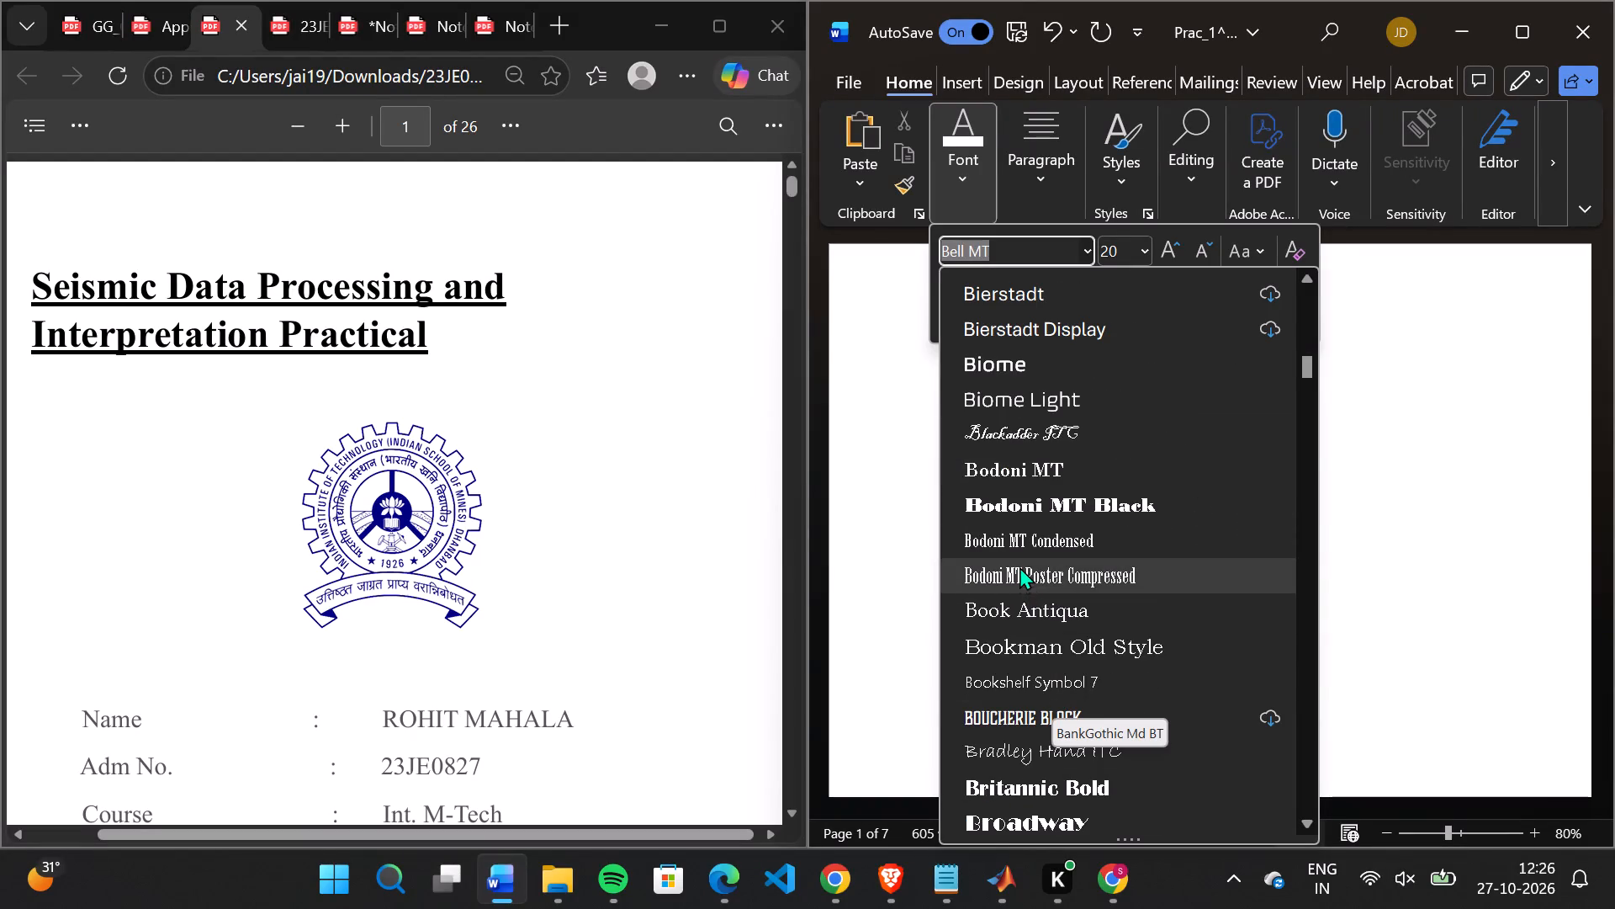
scroll(1034, 647, "down", 2)
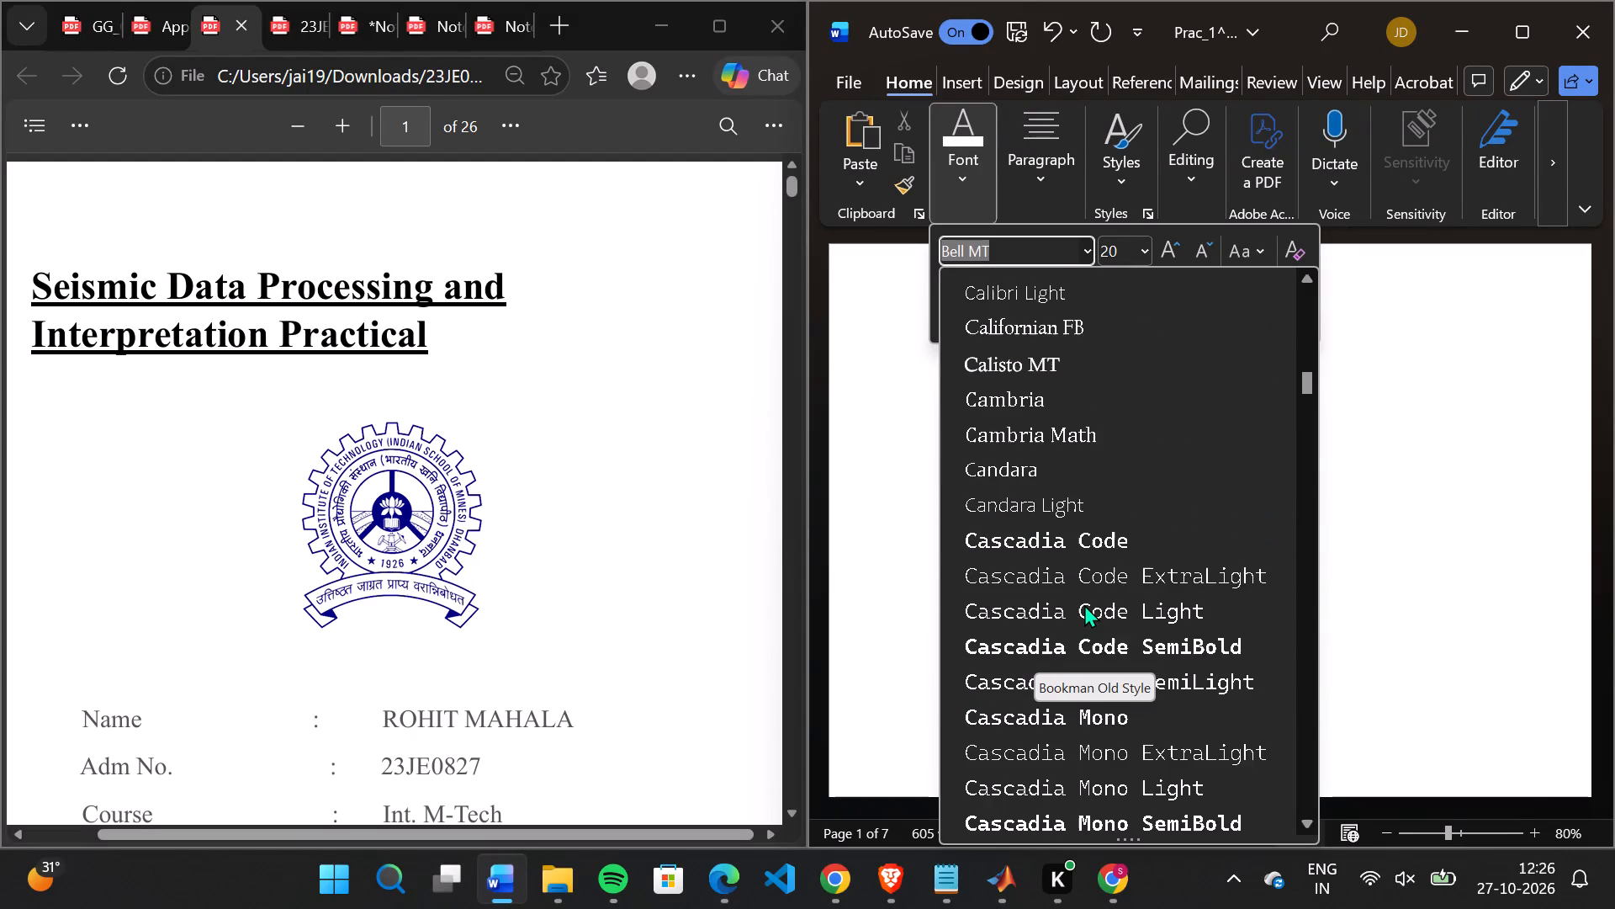
scroll(1084, 604, "down", 1)
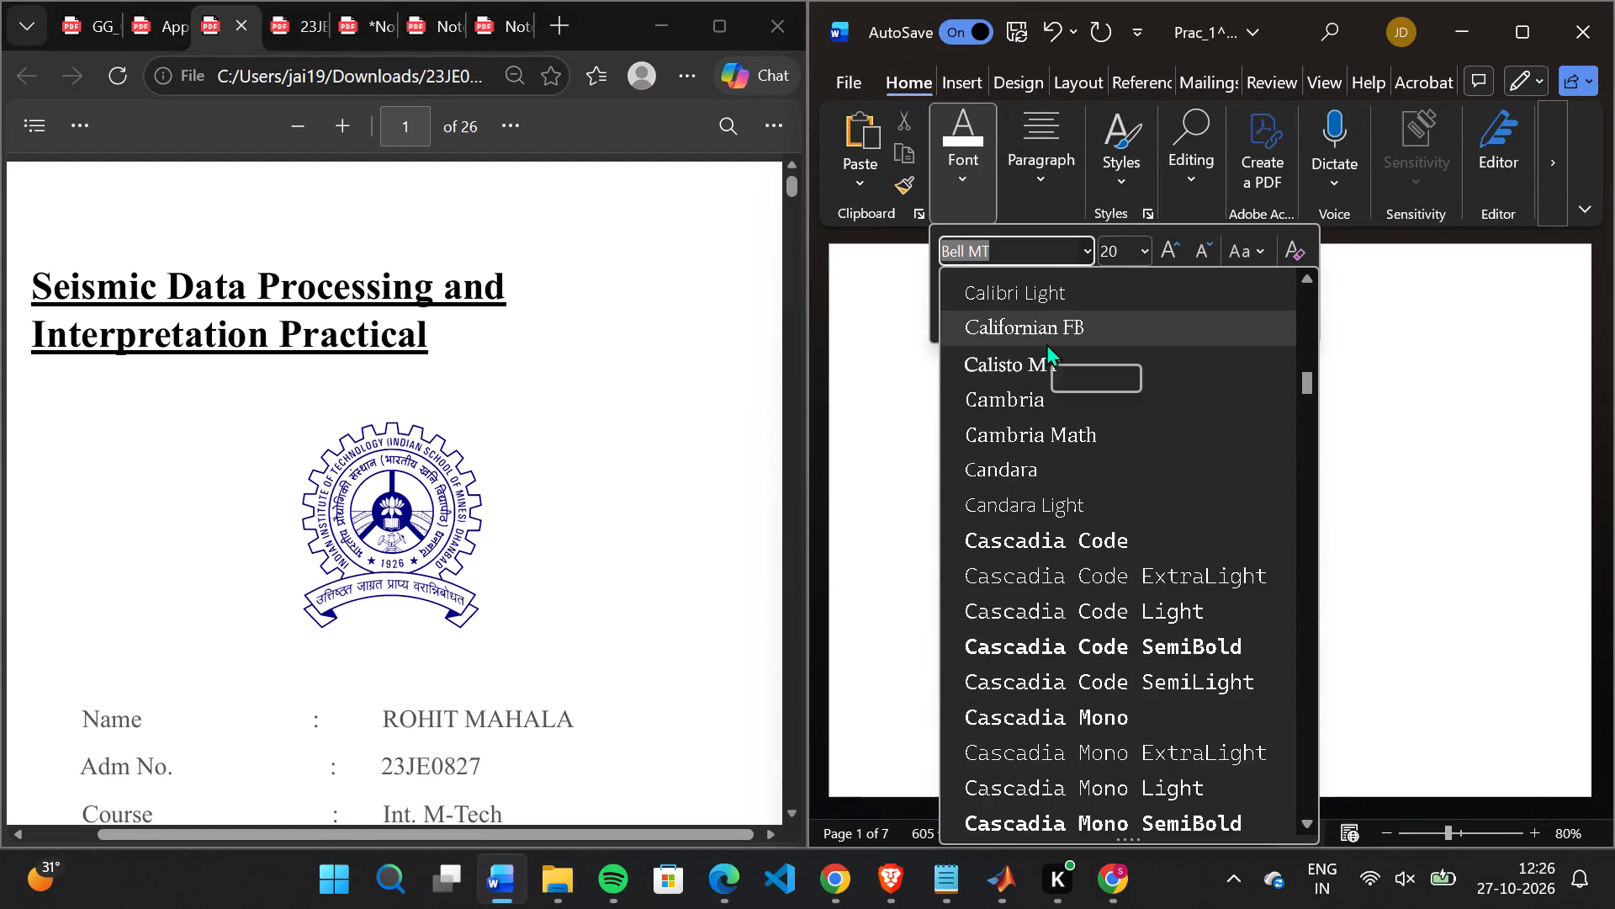
left_click(1038, 359)
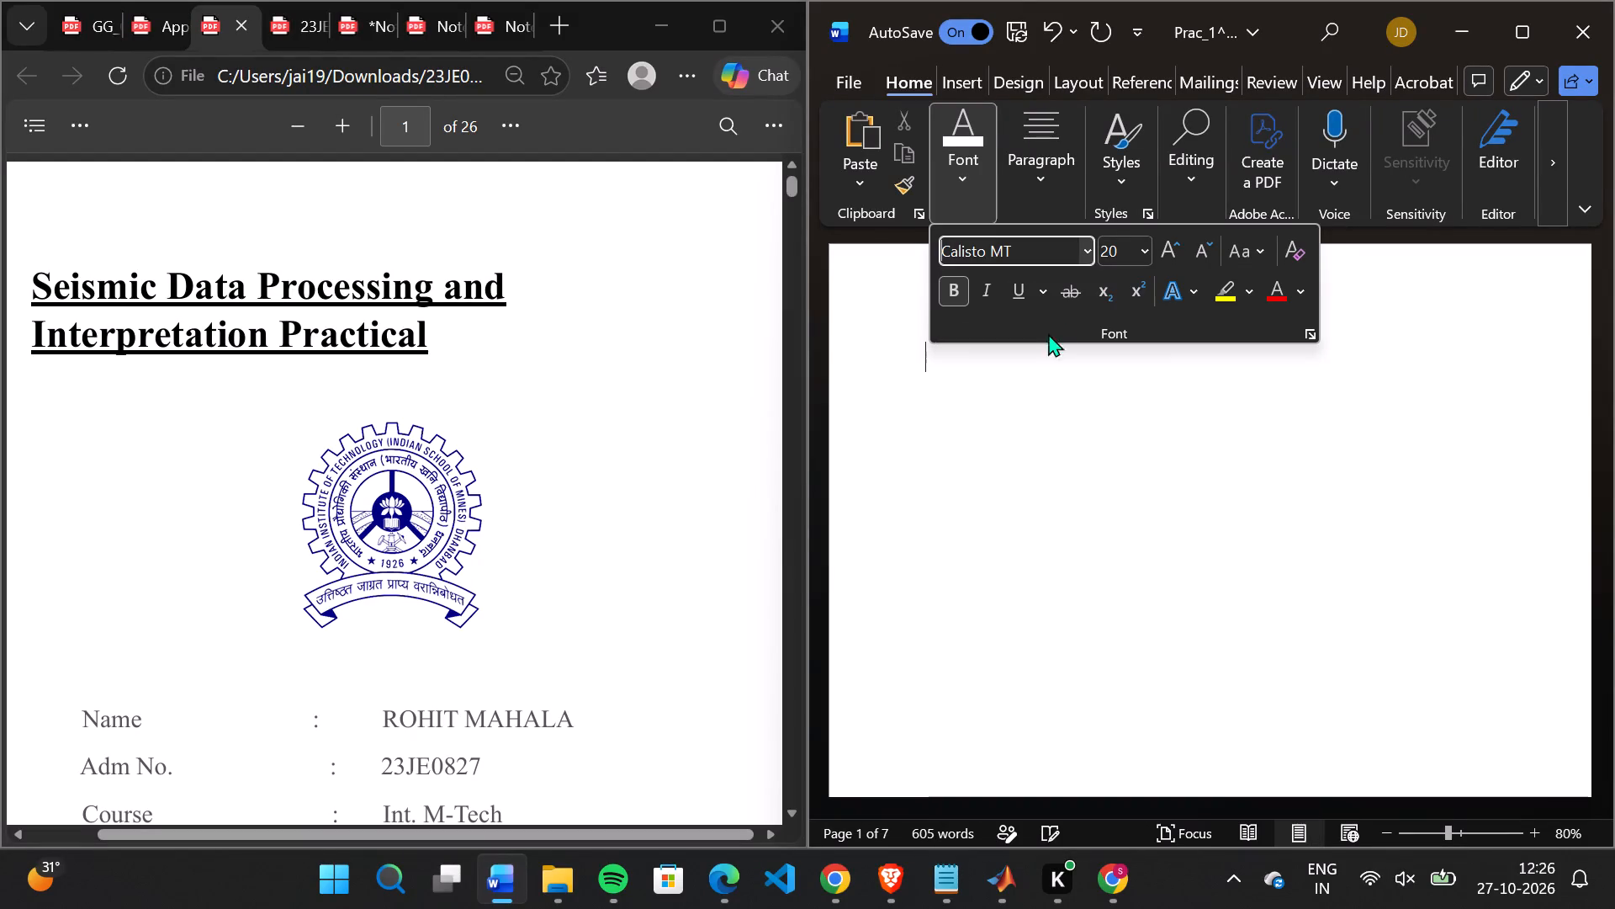
Set the font size to 28 for the new cover title.
left_click(1142, 256)
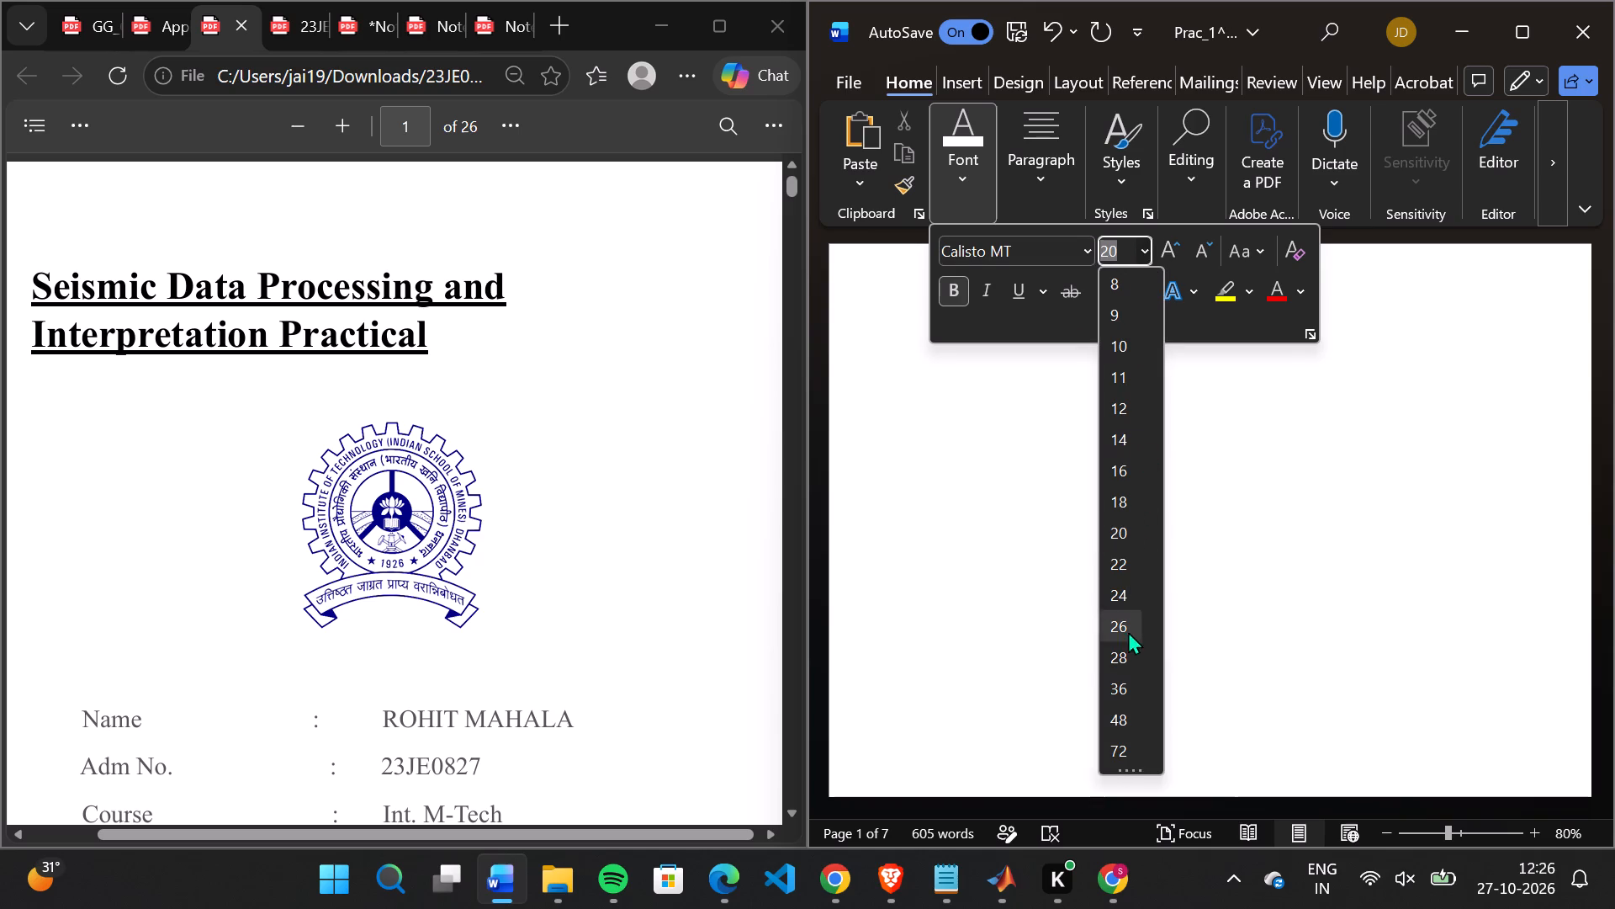
left_click(1122, 666)
left_click(993, 407)
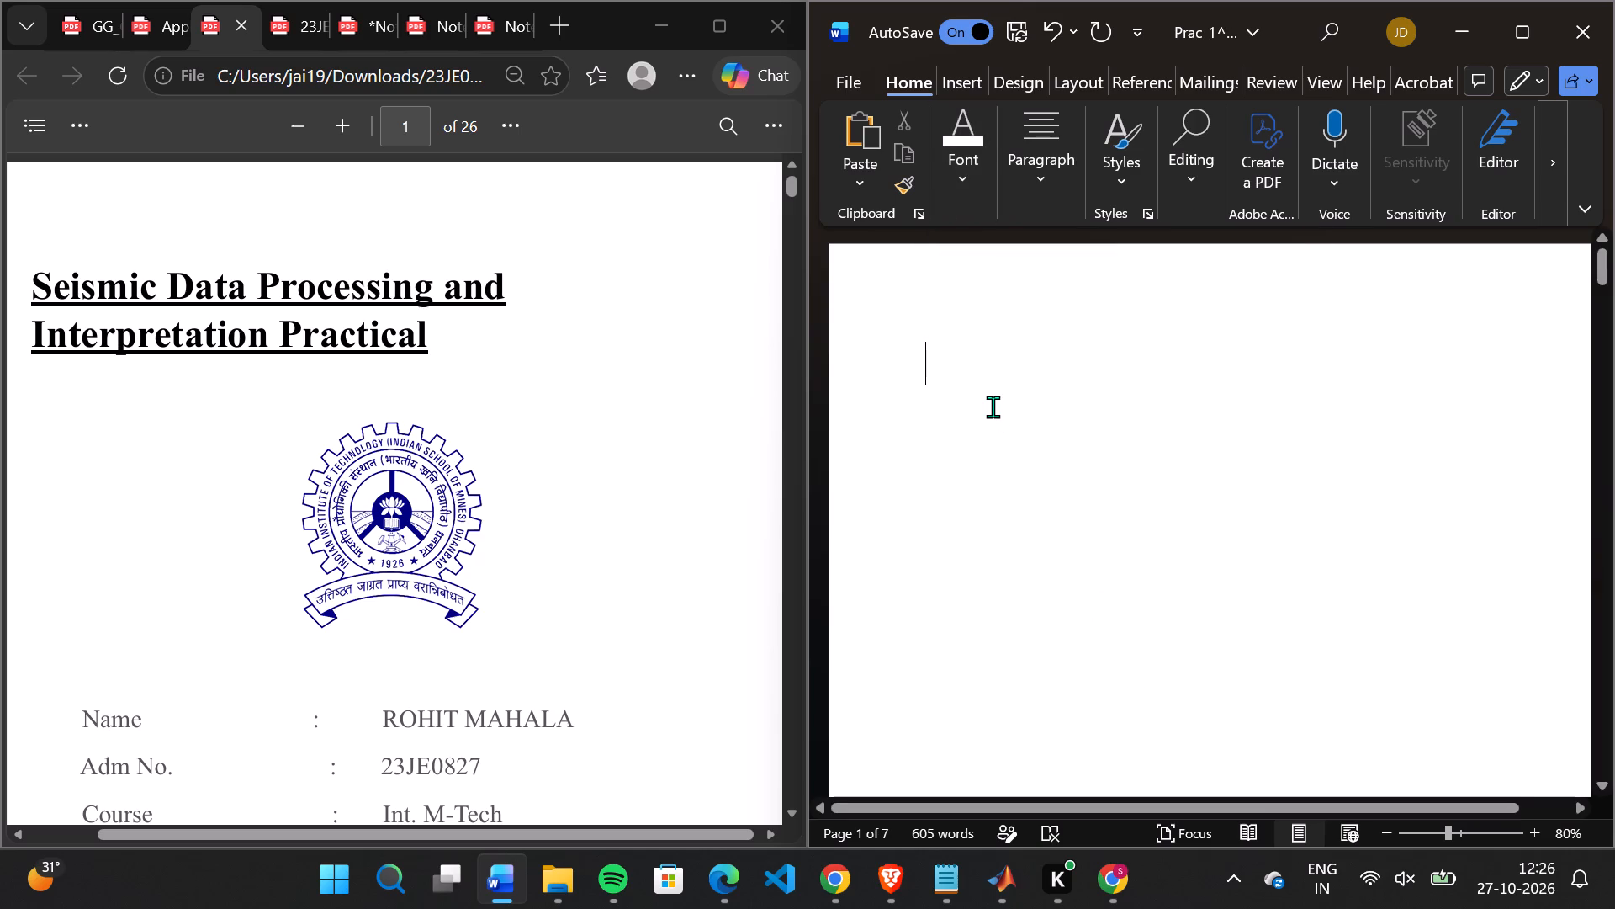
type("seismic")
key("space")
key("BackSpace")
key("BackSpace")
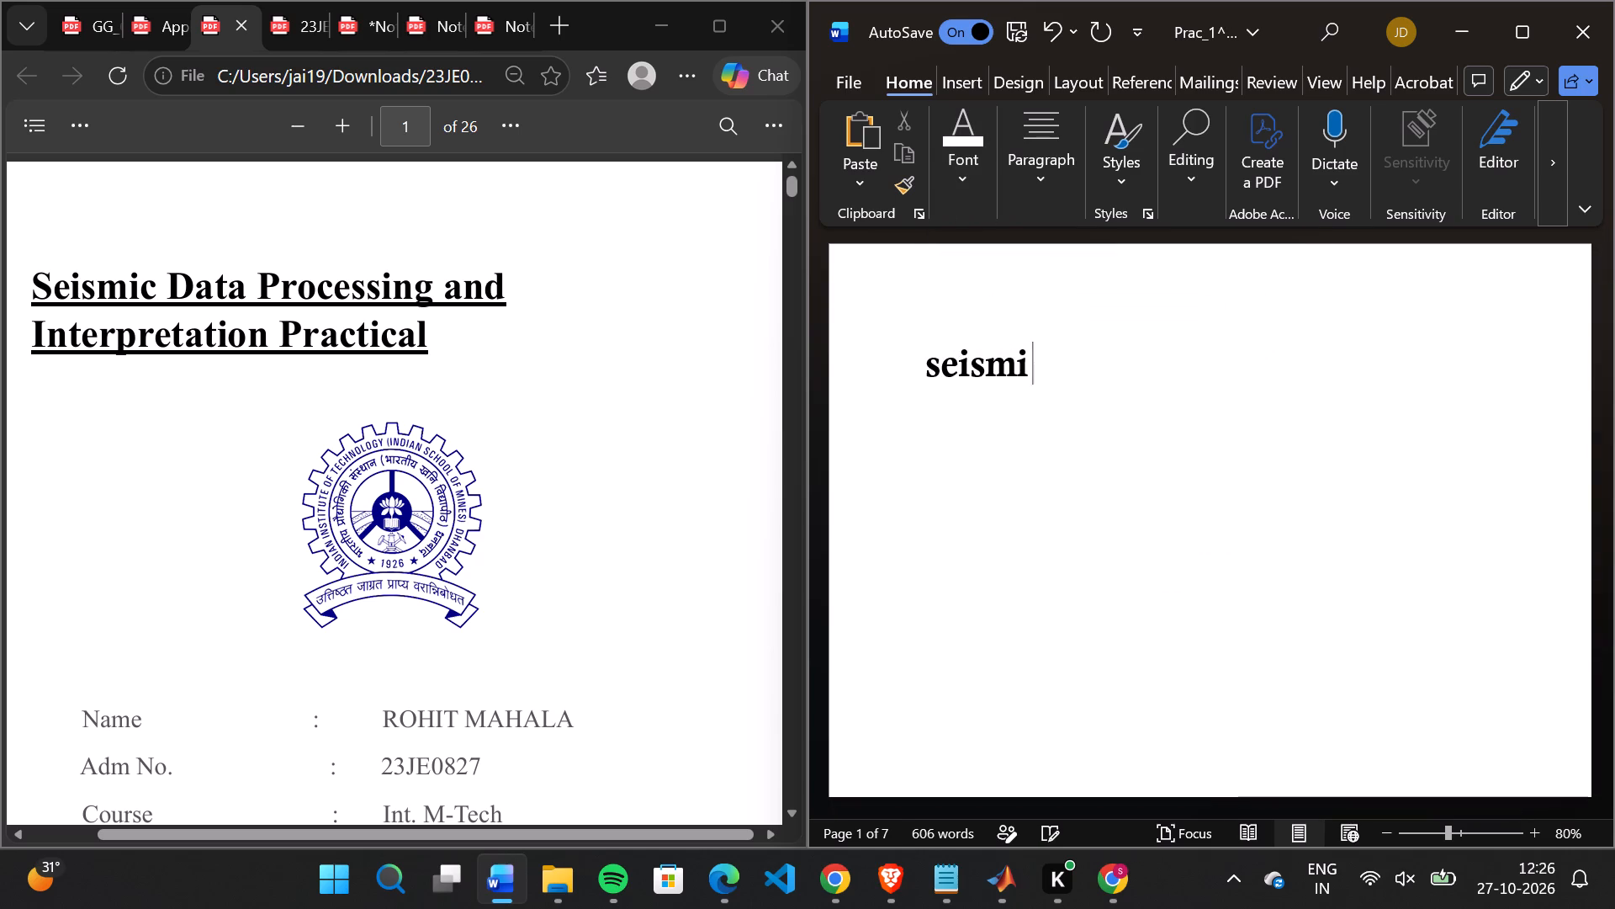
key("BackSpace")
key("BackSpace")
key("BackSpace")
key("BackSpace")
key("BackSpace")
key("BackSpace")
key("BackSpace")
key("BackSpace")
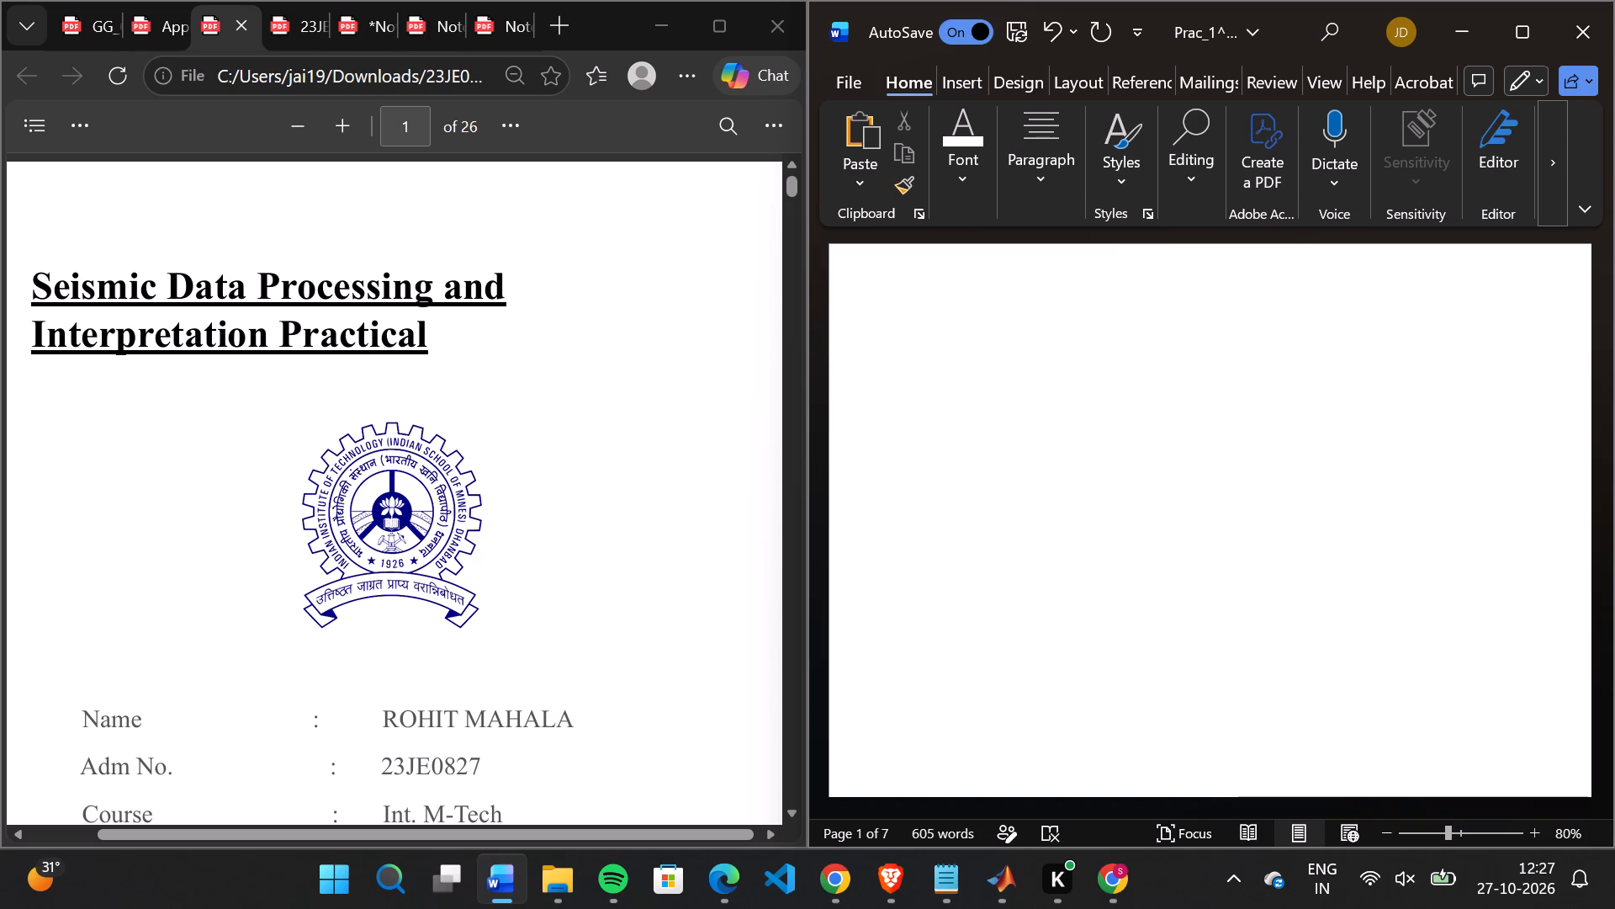
Enter "Seismic" with a capital S as the first word of the cover title.
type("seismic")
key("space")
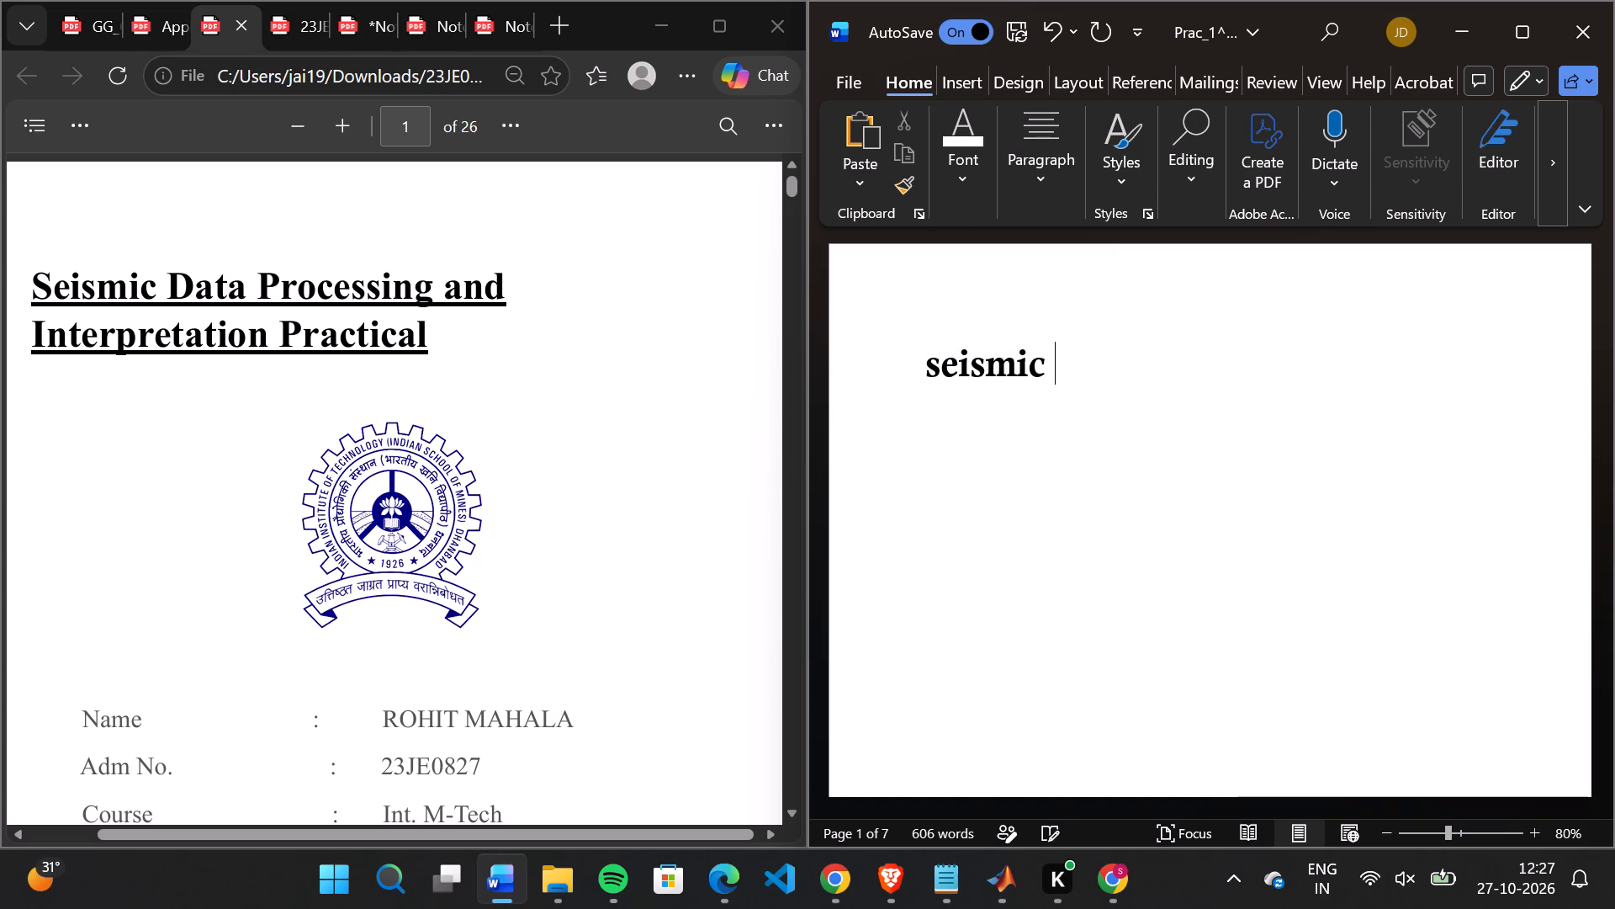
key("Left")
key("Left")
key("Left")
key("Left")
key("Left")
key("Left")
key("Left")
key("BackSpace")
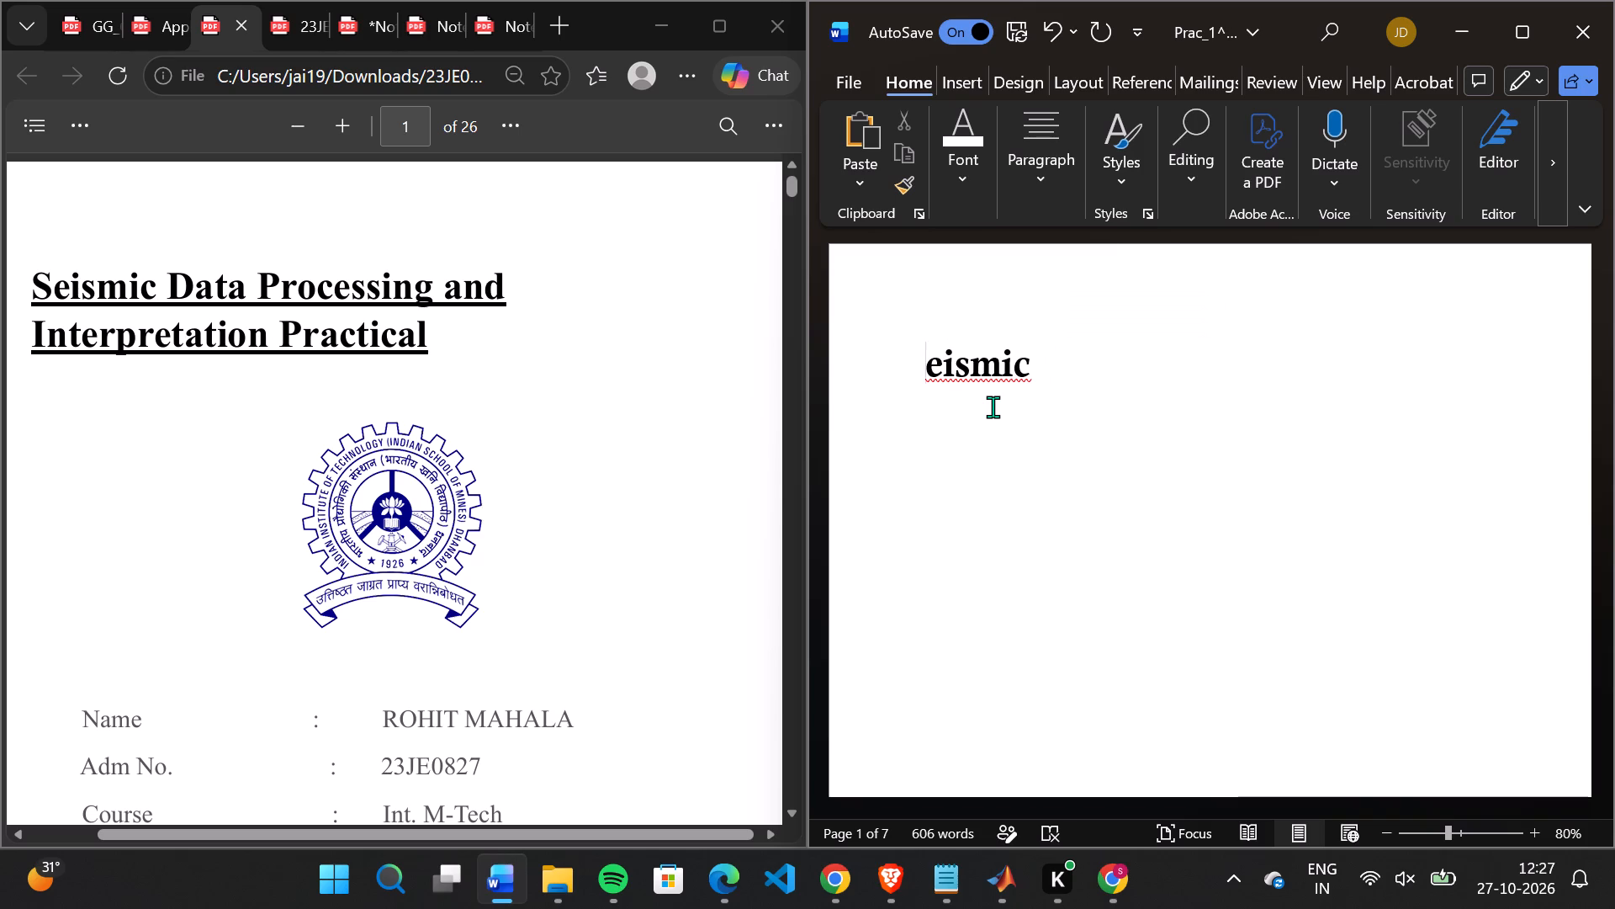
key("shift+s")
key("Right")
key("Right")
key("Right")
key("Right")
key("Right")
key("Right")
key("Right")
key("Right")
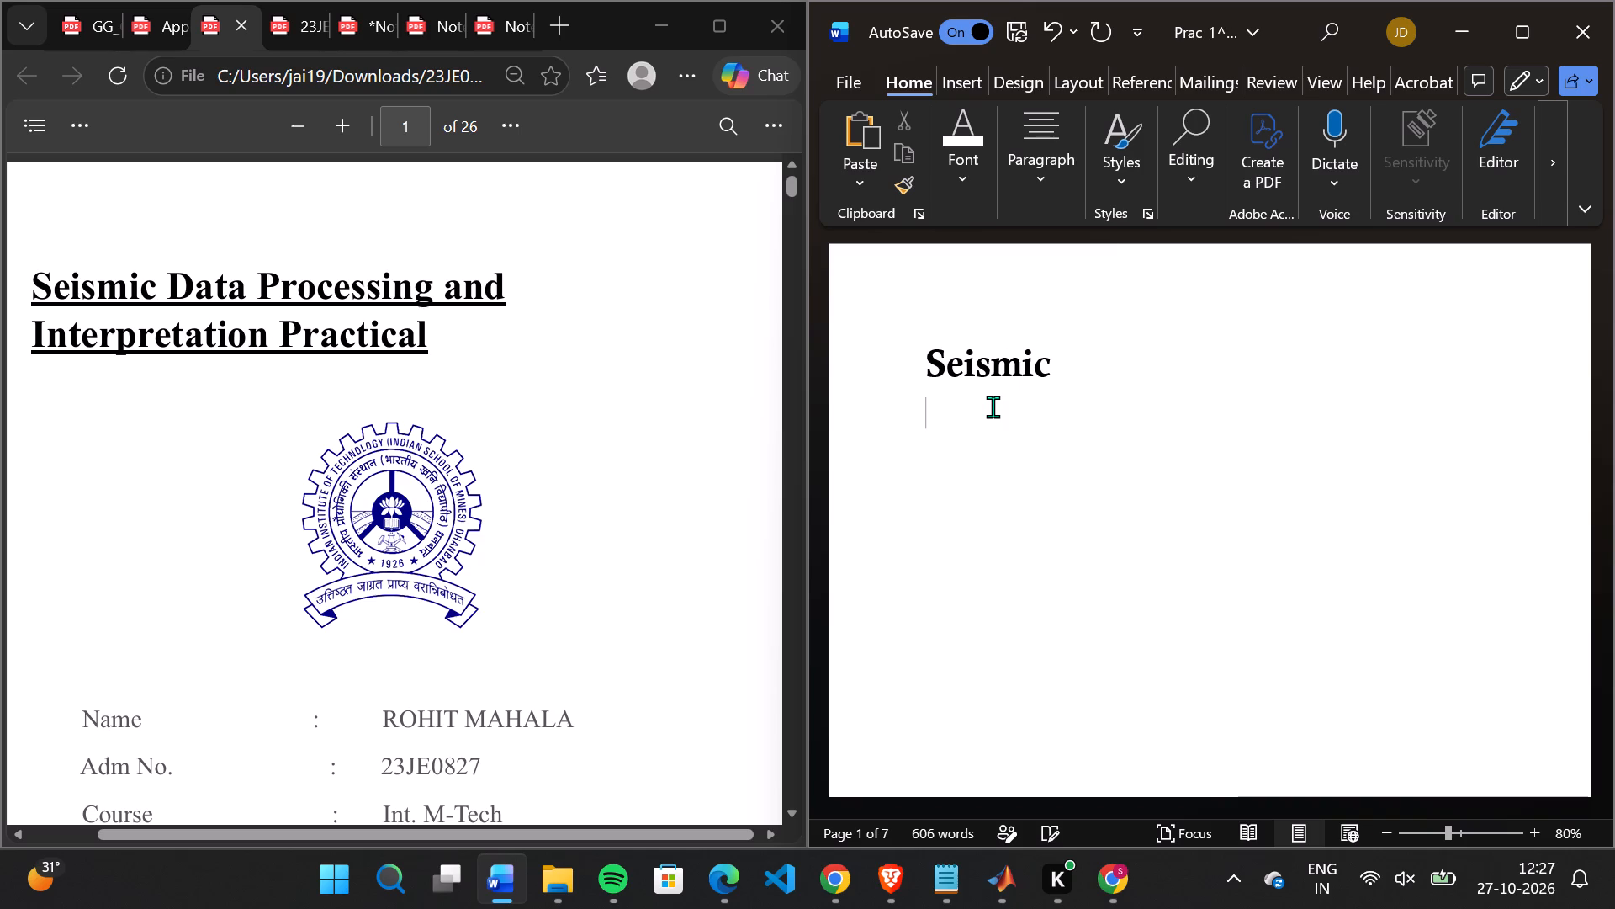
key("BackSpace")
Continue the cover title with "Data Processing" after "Seismic".
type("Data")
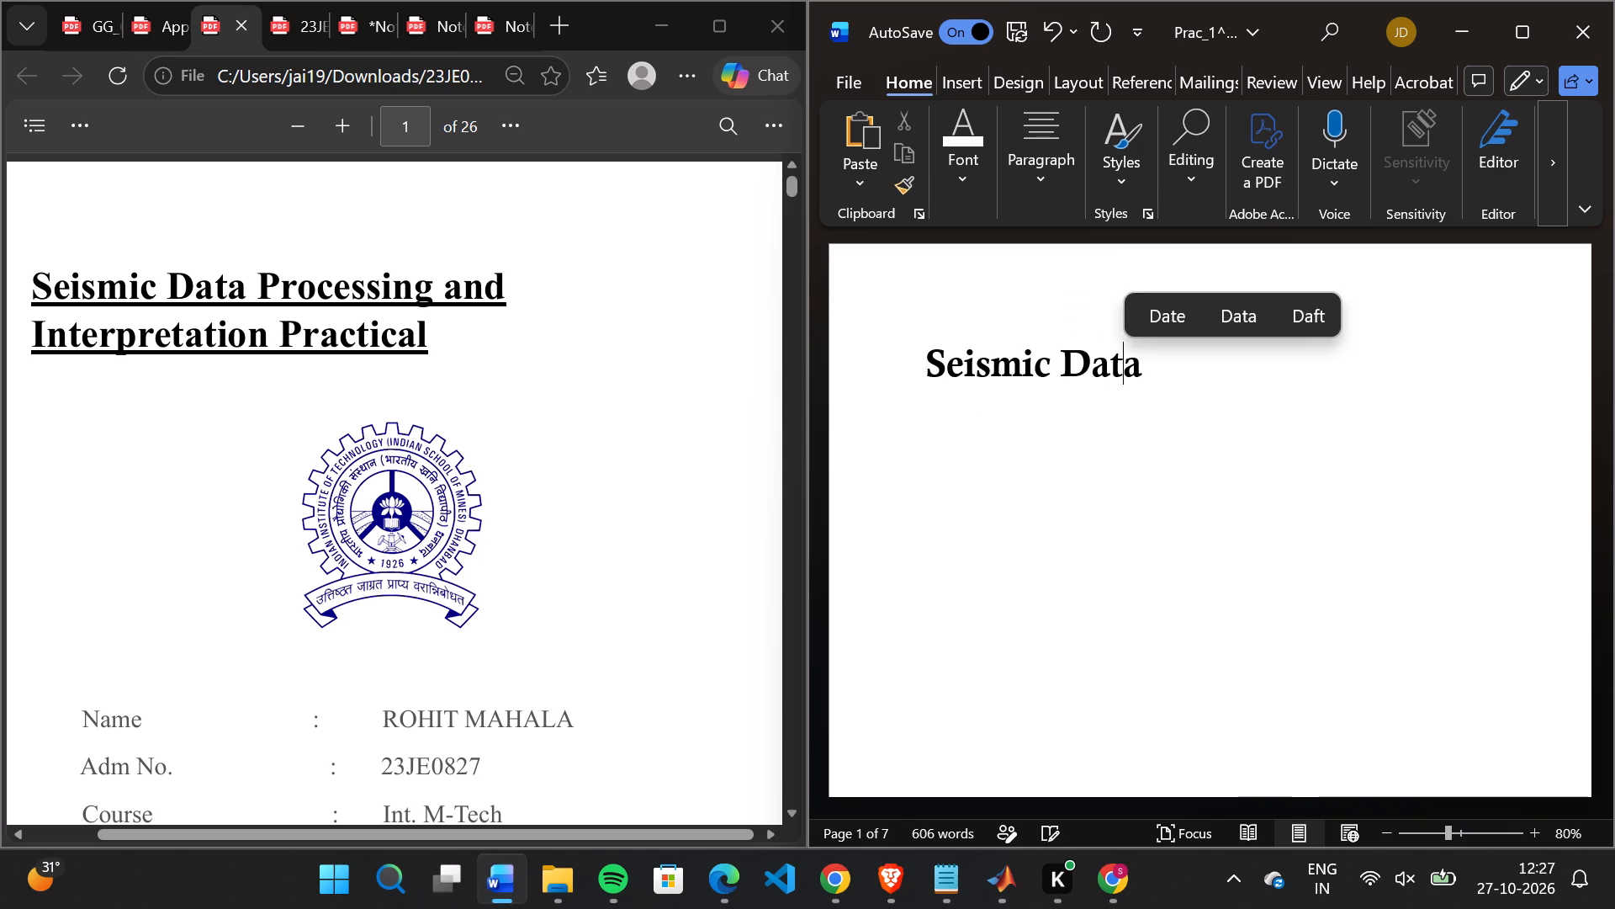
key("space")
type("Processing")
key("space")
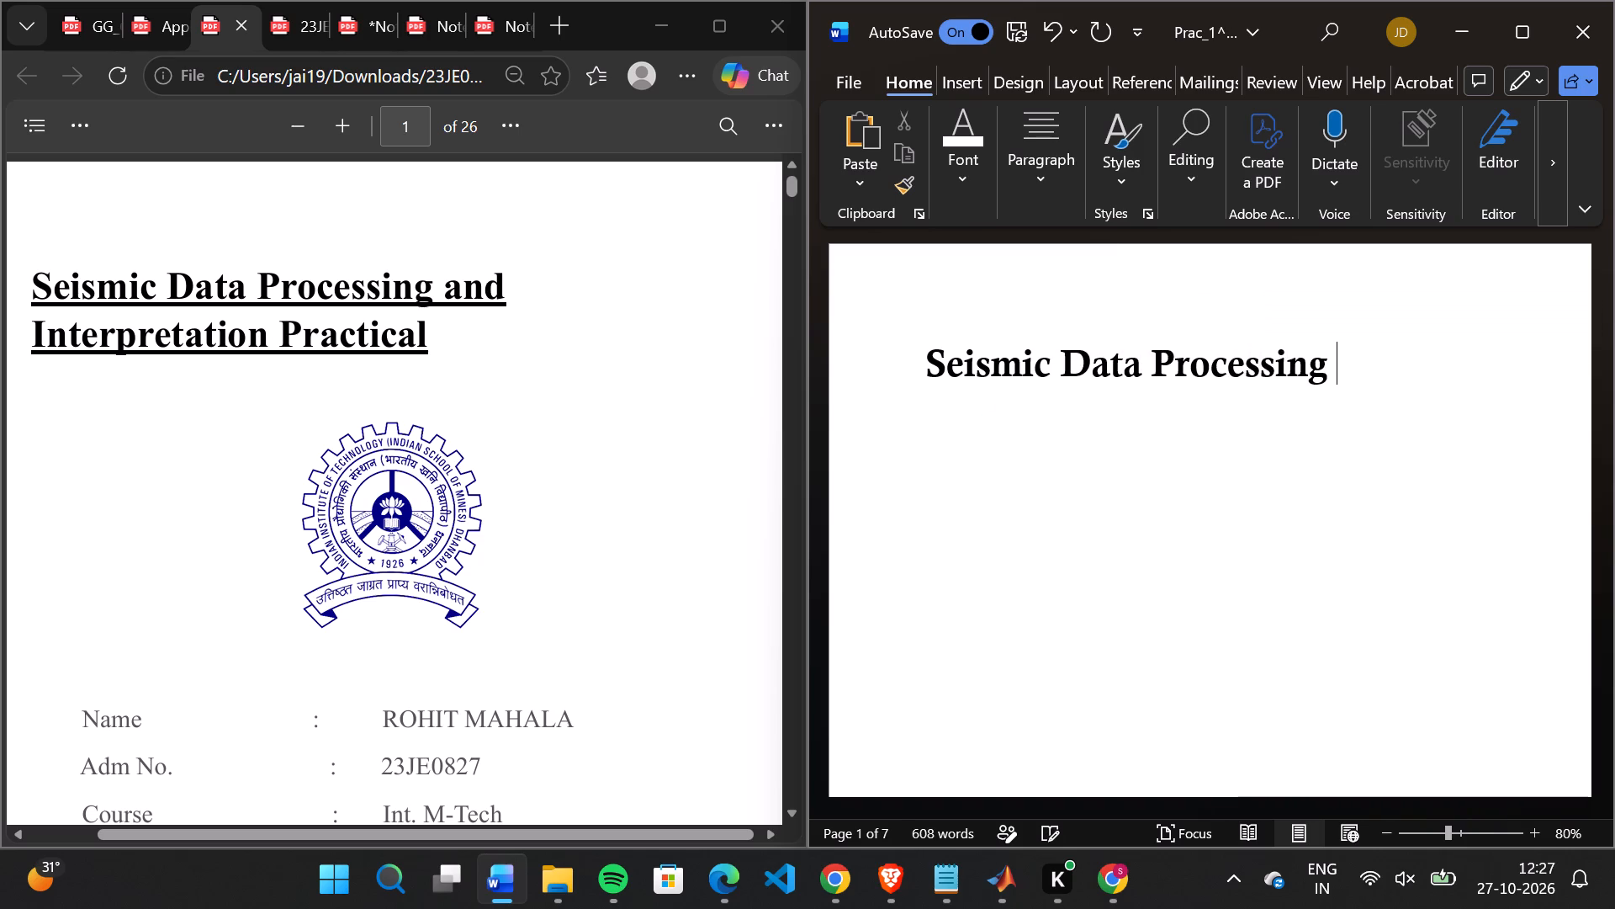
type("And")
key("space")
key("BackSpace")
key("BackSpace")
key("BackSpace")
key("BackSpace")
Continue the cover title with "and Interpretation" after "Processing", correcting the spelling of the last word.
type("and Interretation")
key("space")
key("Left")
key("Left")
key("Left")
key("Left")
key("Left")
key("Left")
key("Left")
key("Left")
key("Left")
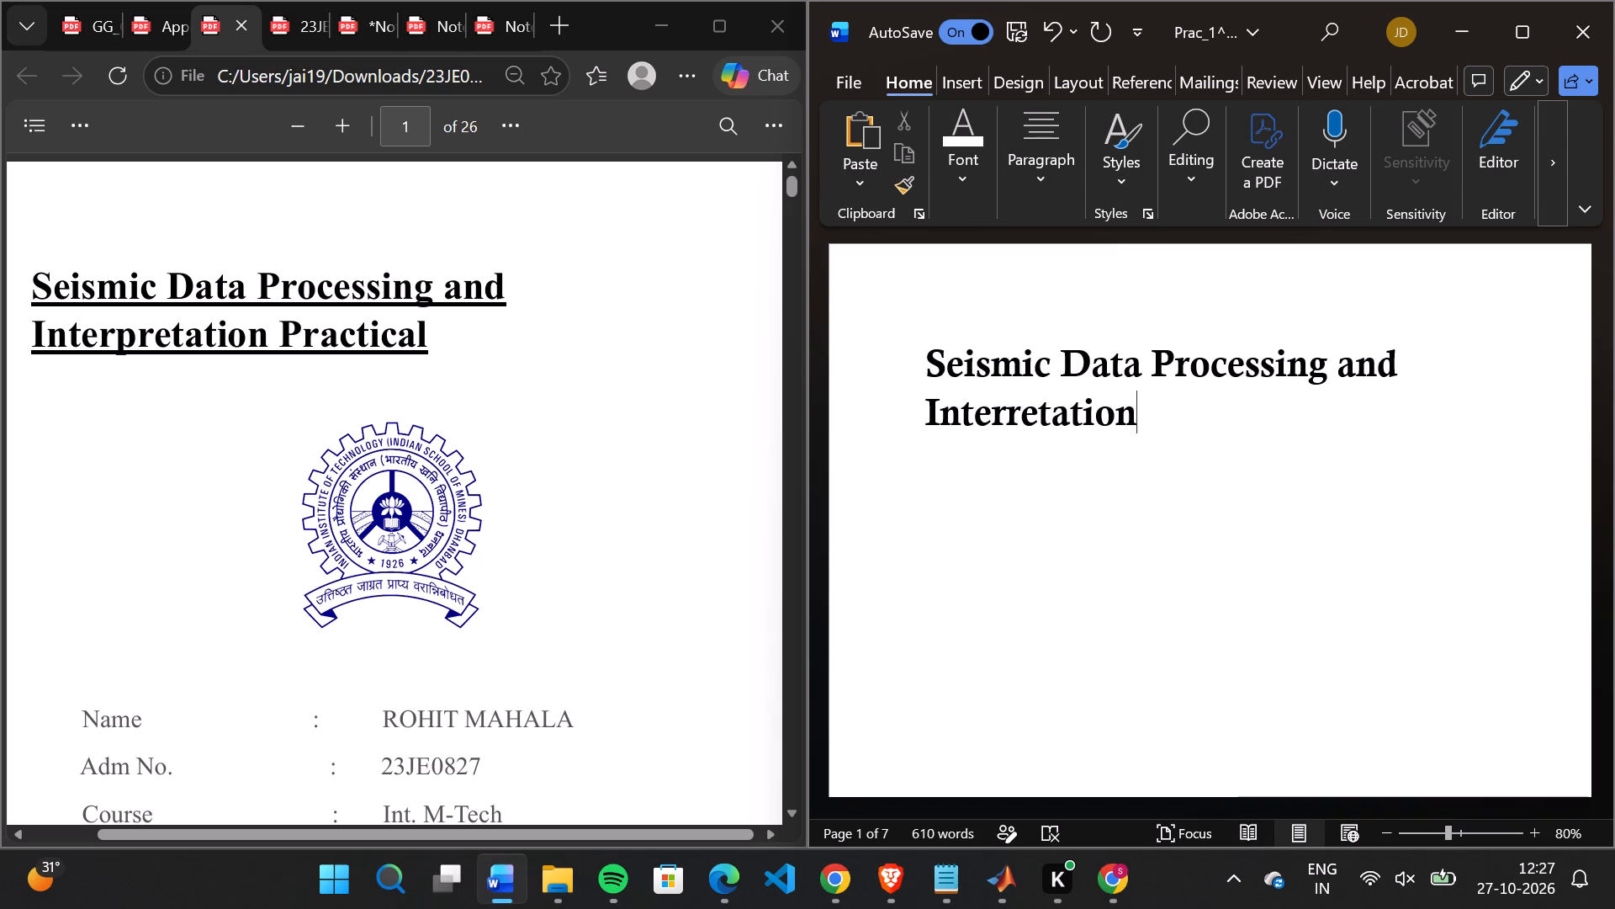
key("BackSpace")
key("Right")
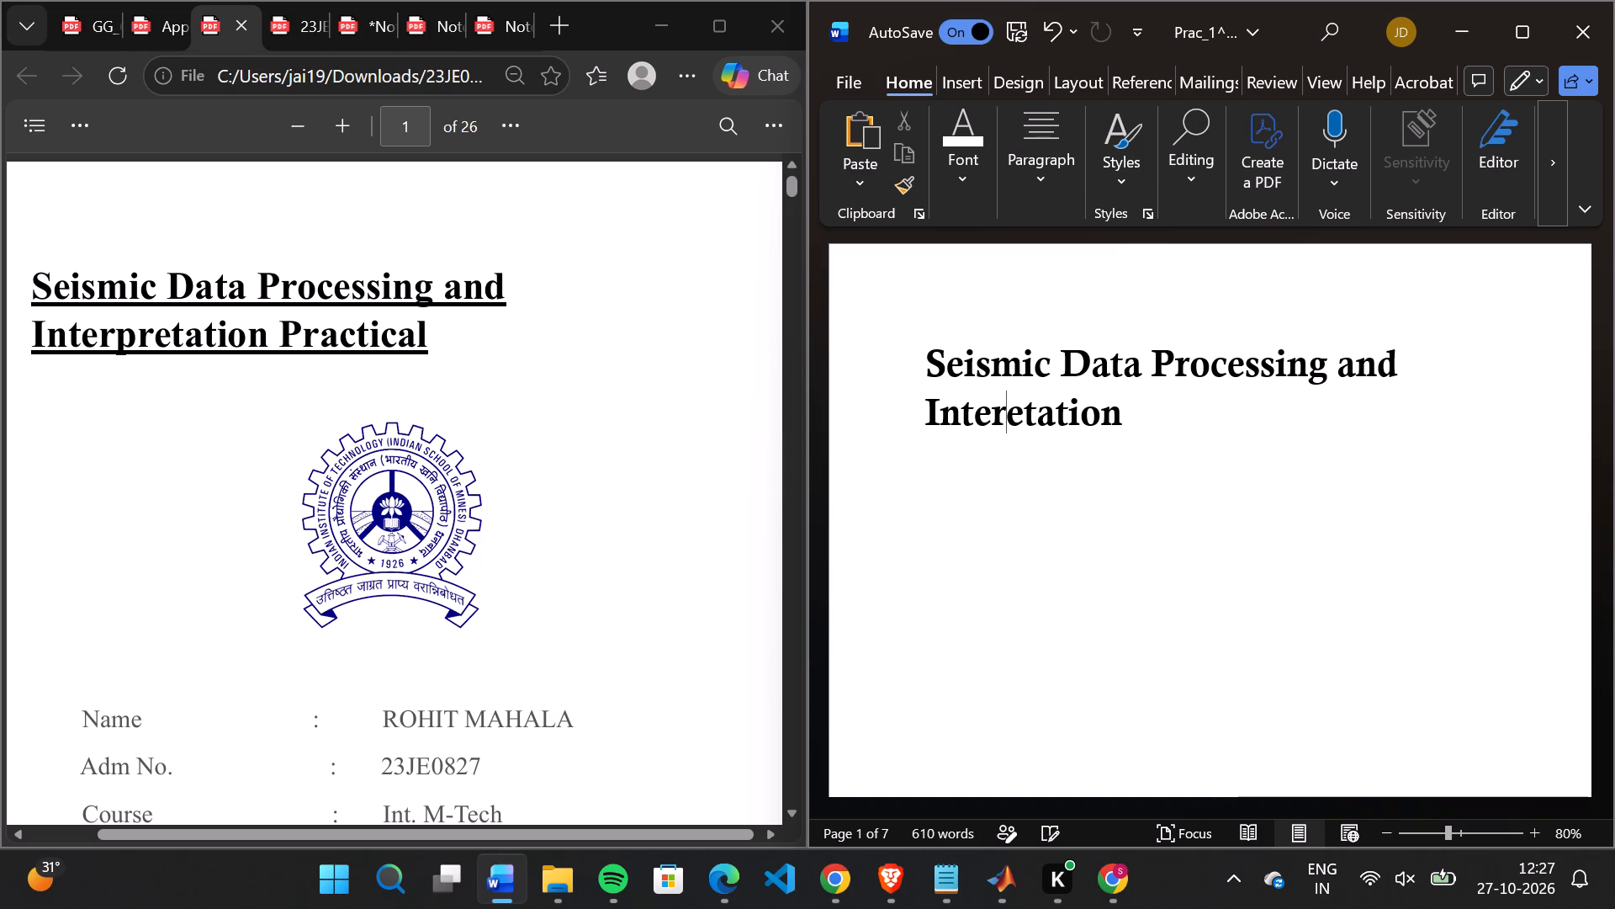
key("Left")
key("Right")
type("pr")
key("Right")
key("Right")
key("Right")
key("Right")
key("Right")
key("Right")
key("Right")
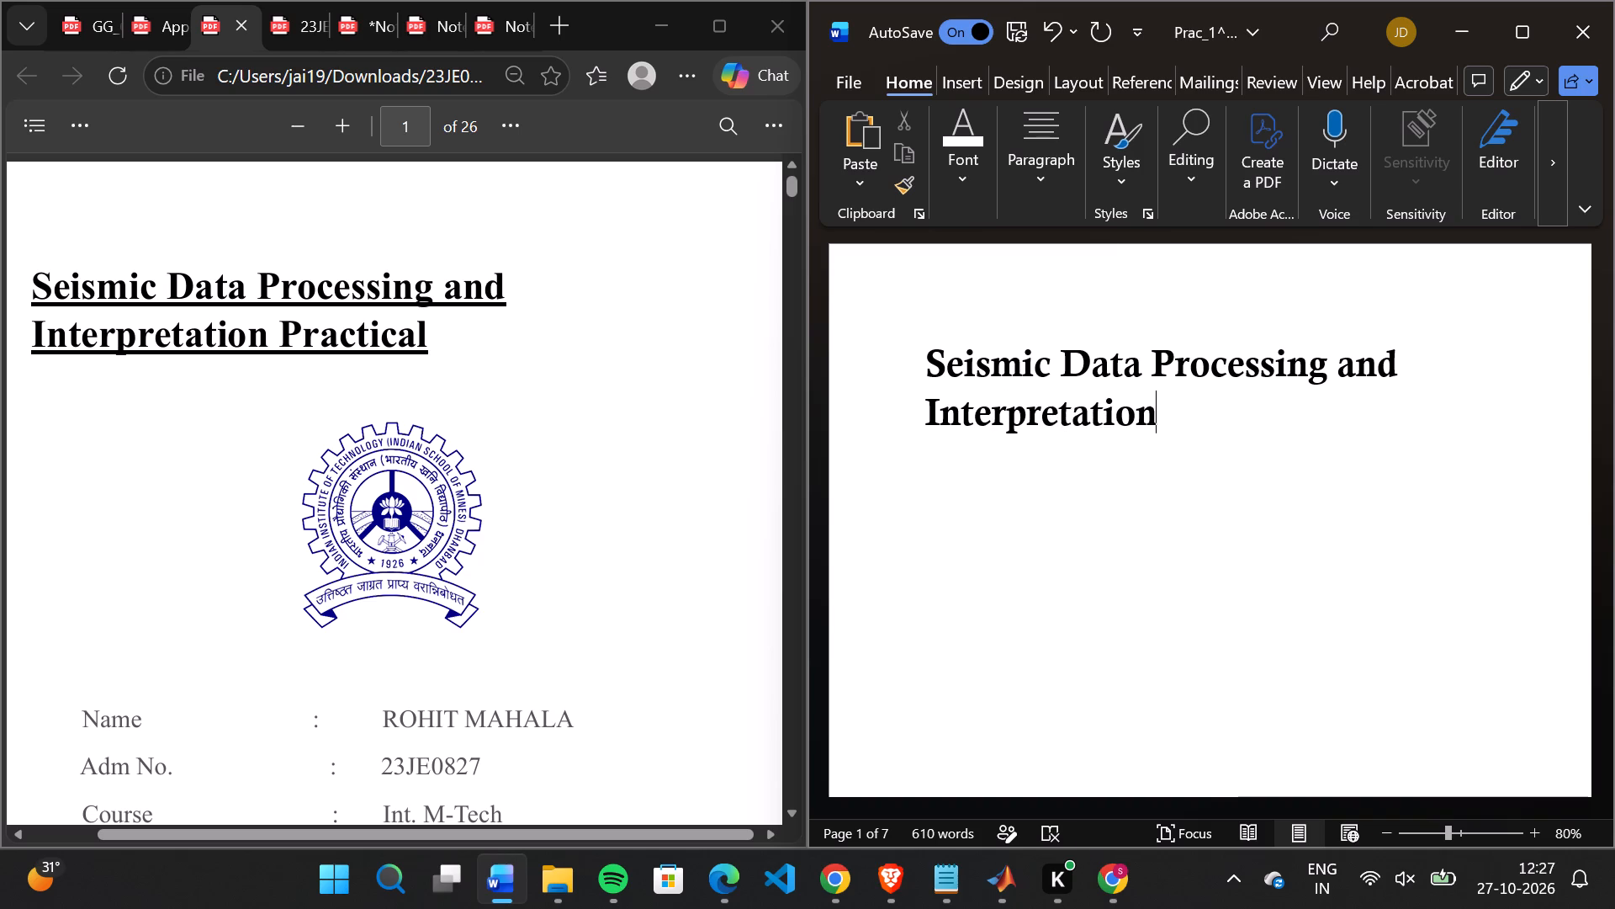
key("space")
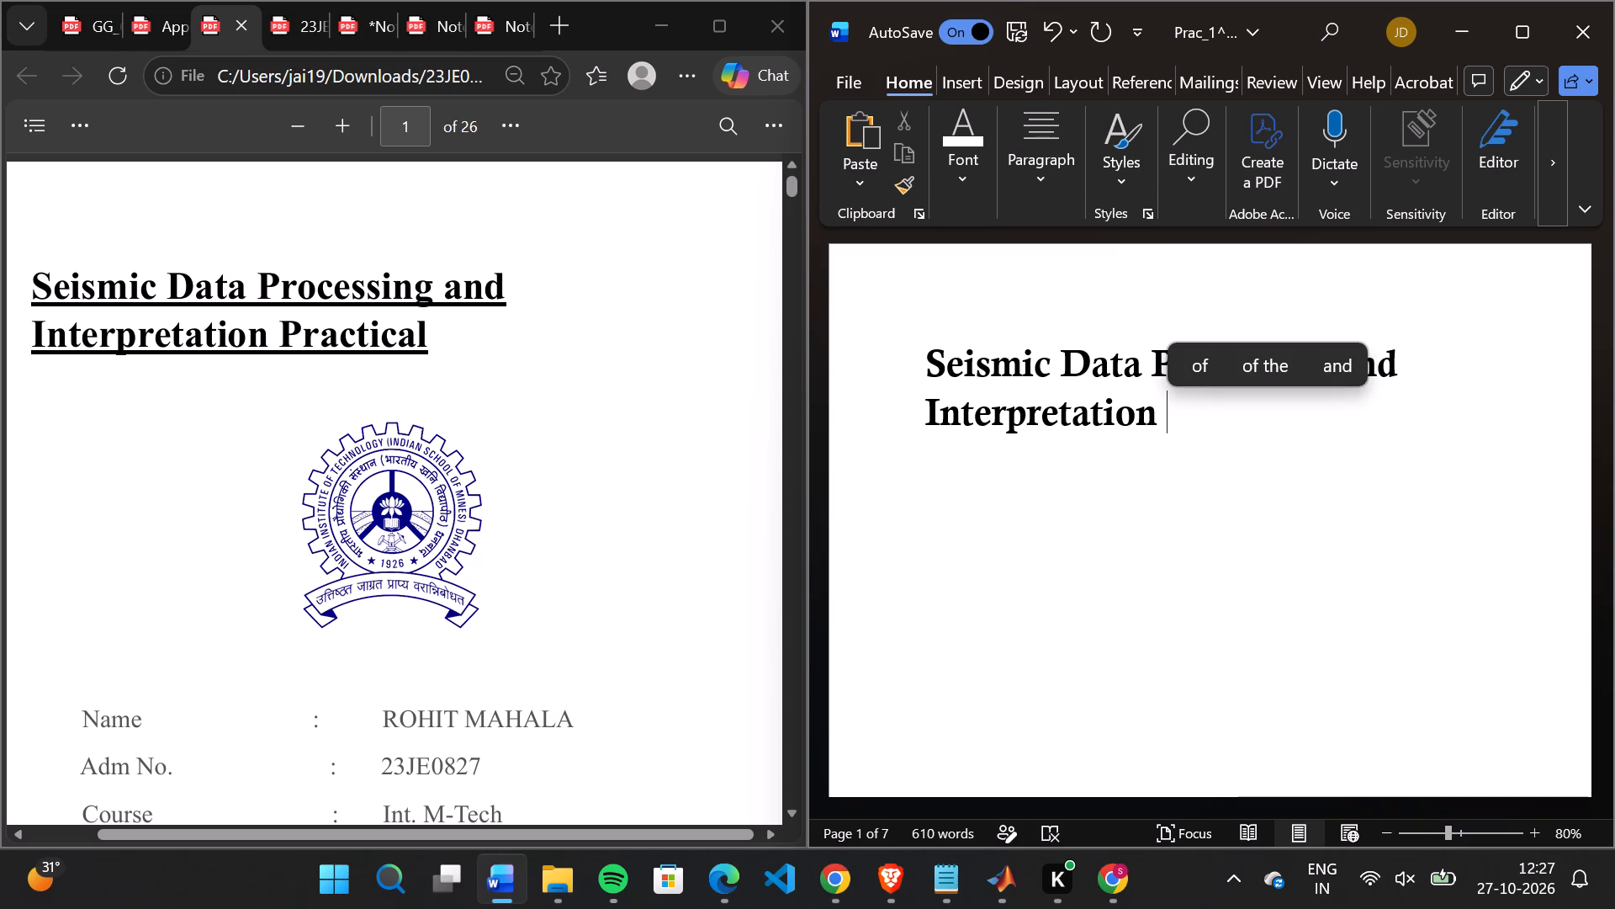
Complete the cover title with the correctly spelled word "Practical" after "Interpretation".
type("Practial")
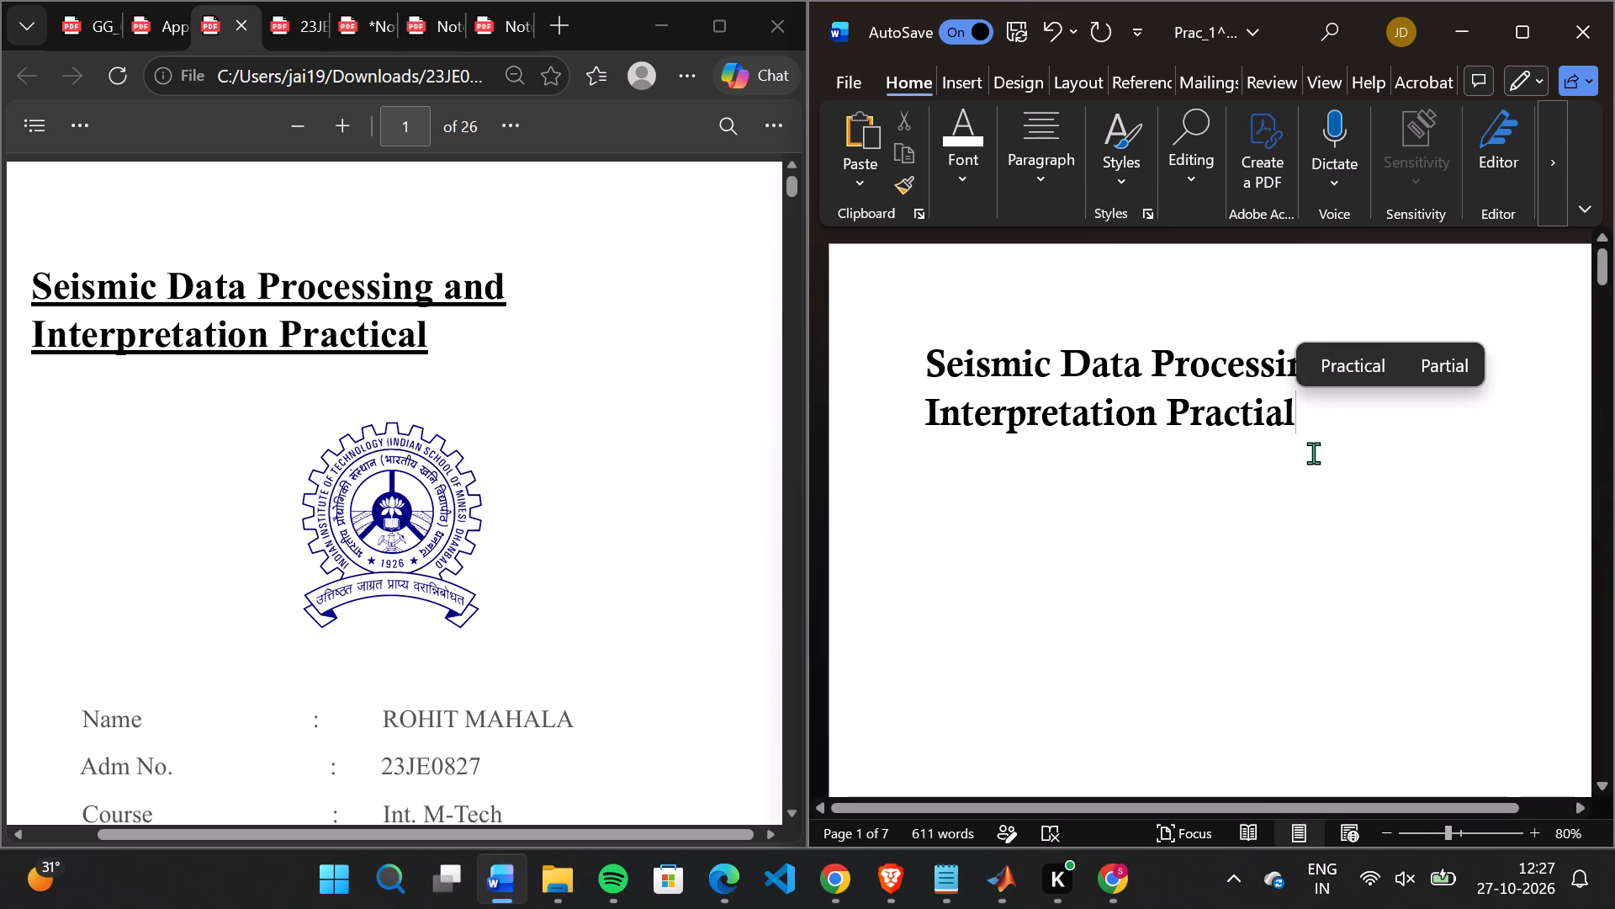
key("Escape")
left_click(1266, 412)
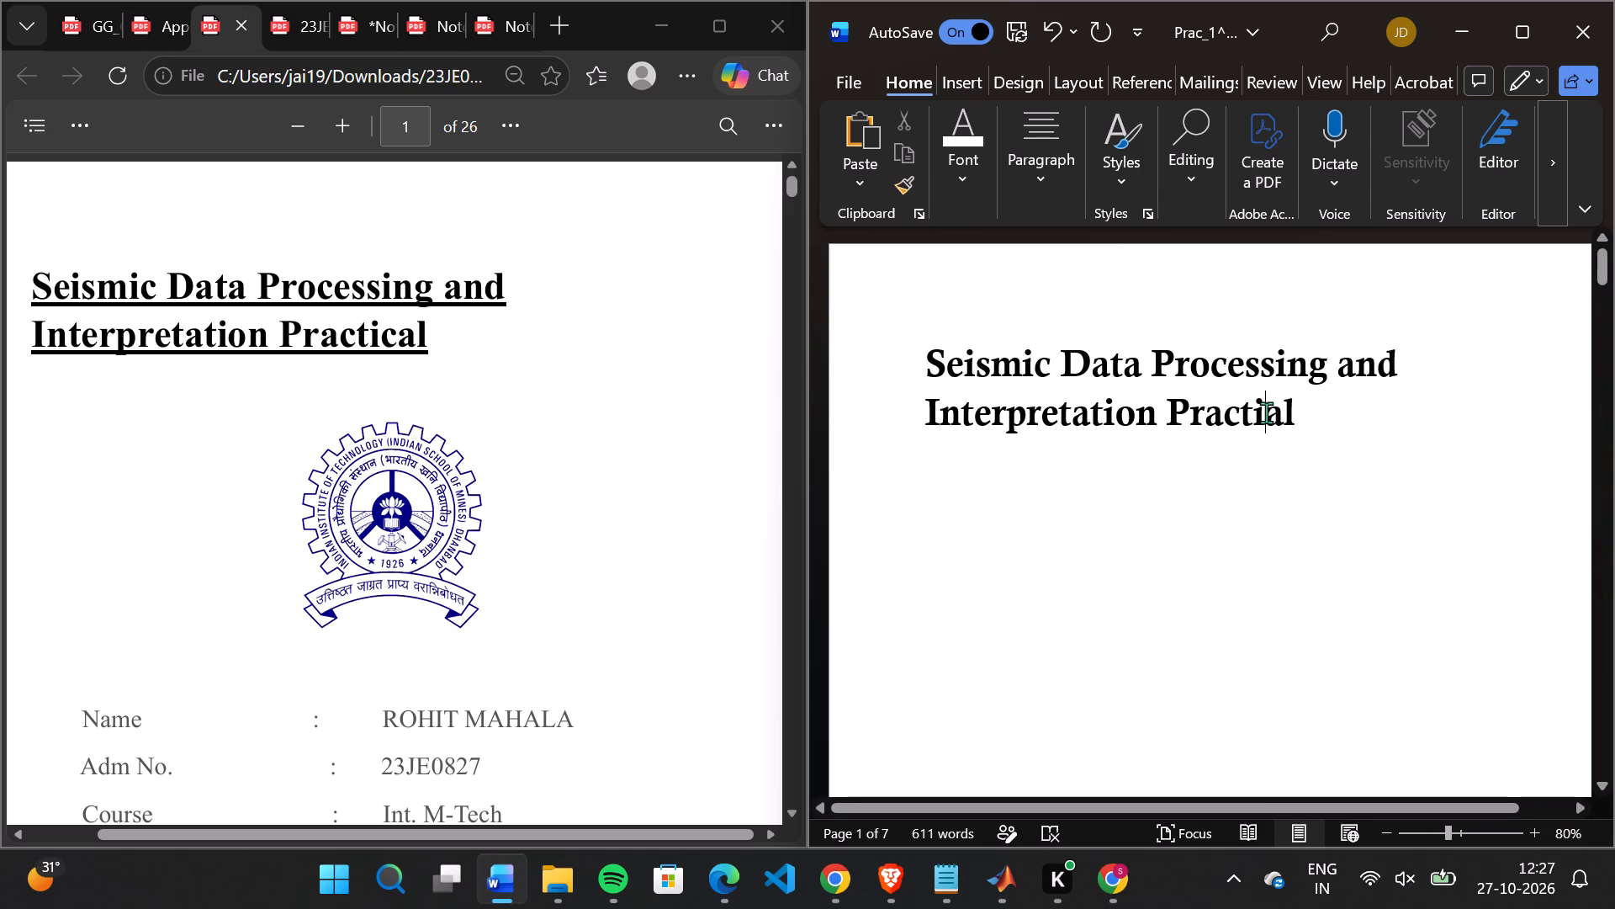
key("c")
Break the cover title before "Practical" so that word starts a new line.
left_click(1168, 423)
key("Return")
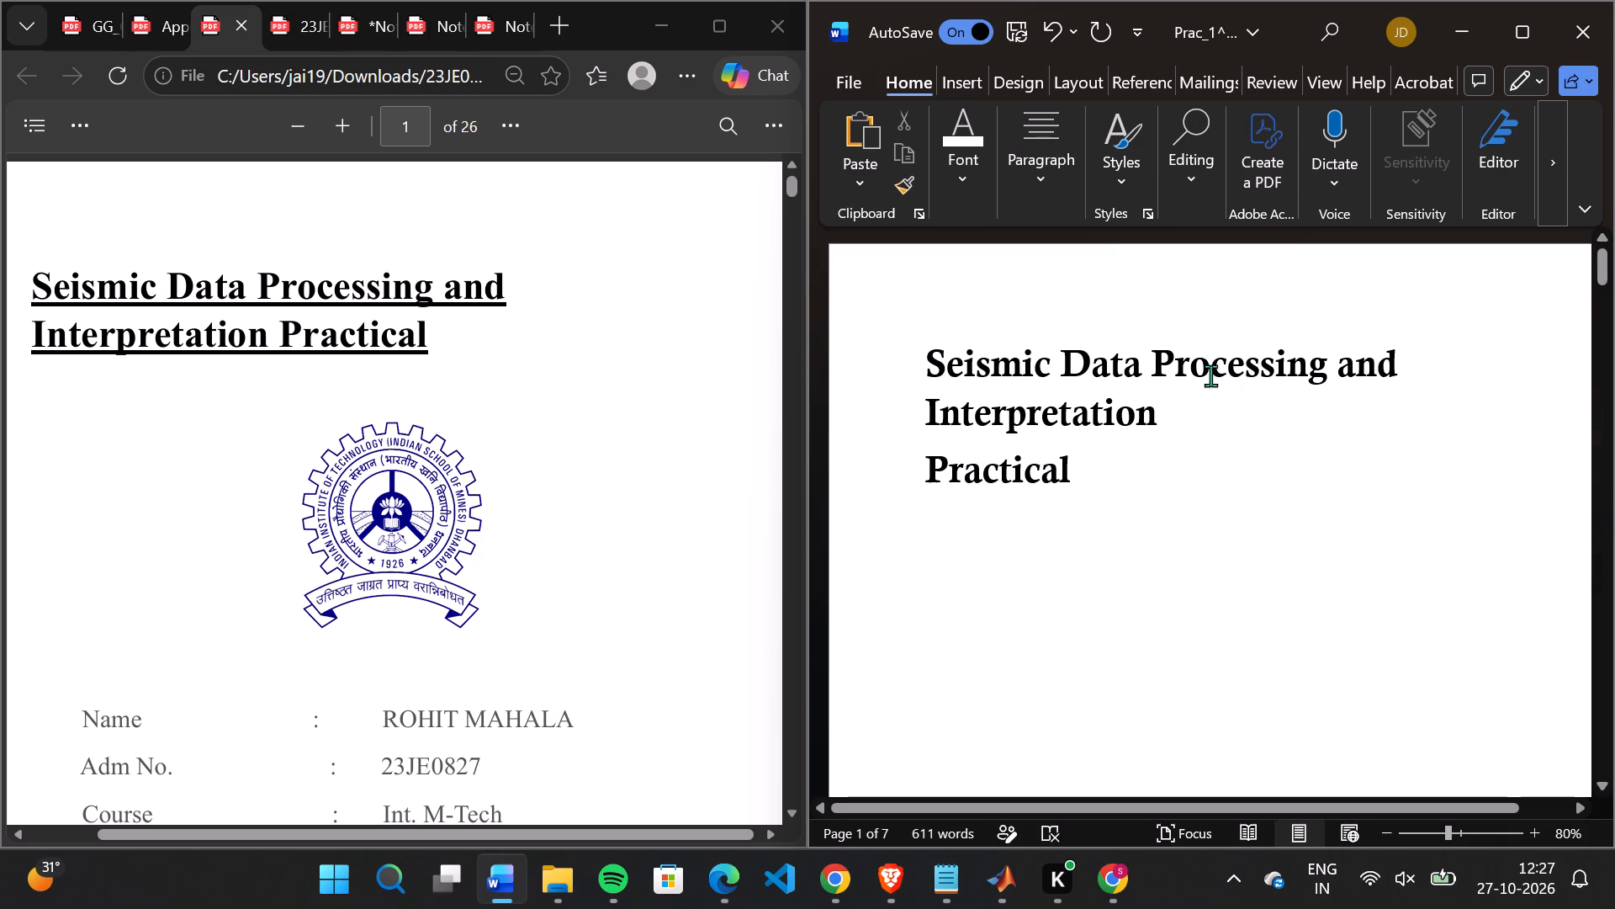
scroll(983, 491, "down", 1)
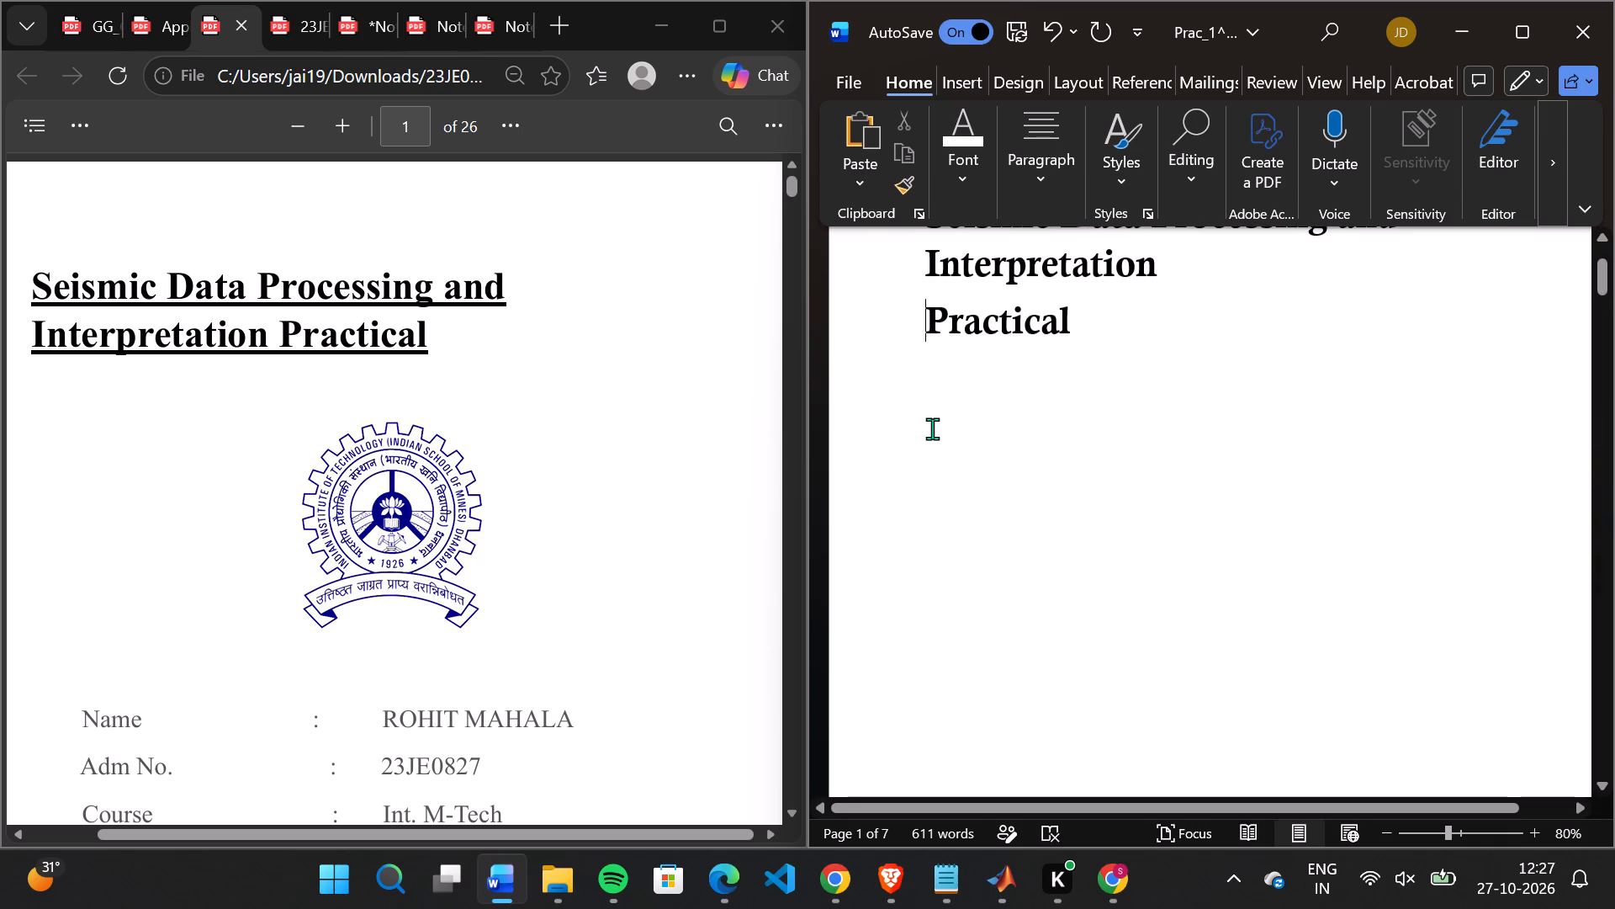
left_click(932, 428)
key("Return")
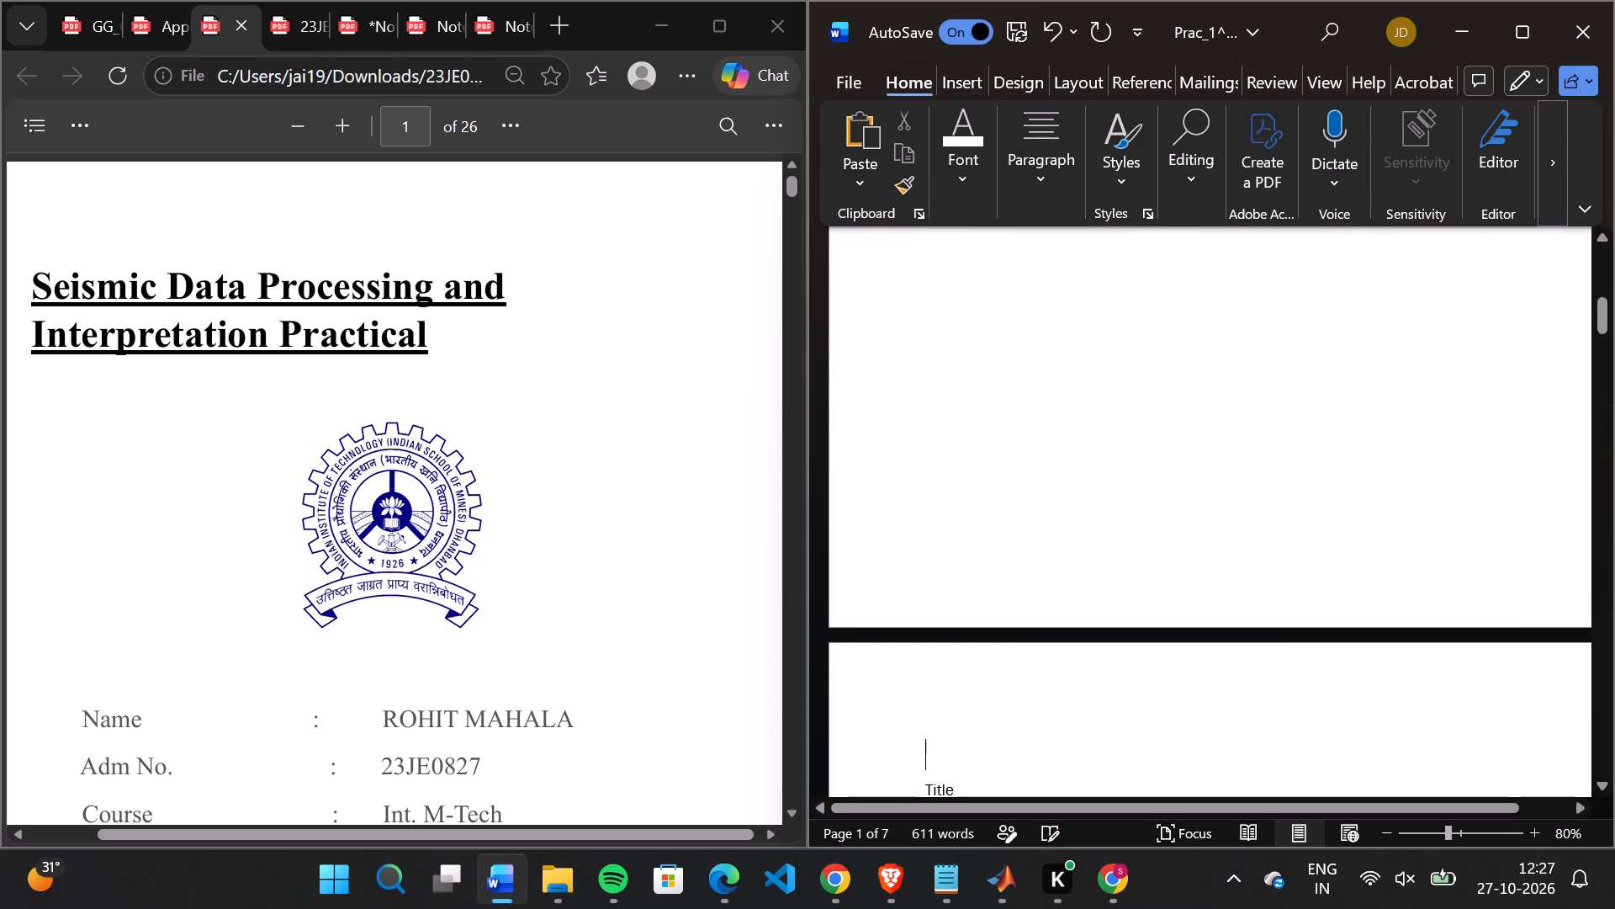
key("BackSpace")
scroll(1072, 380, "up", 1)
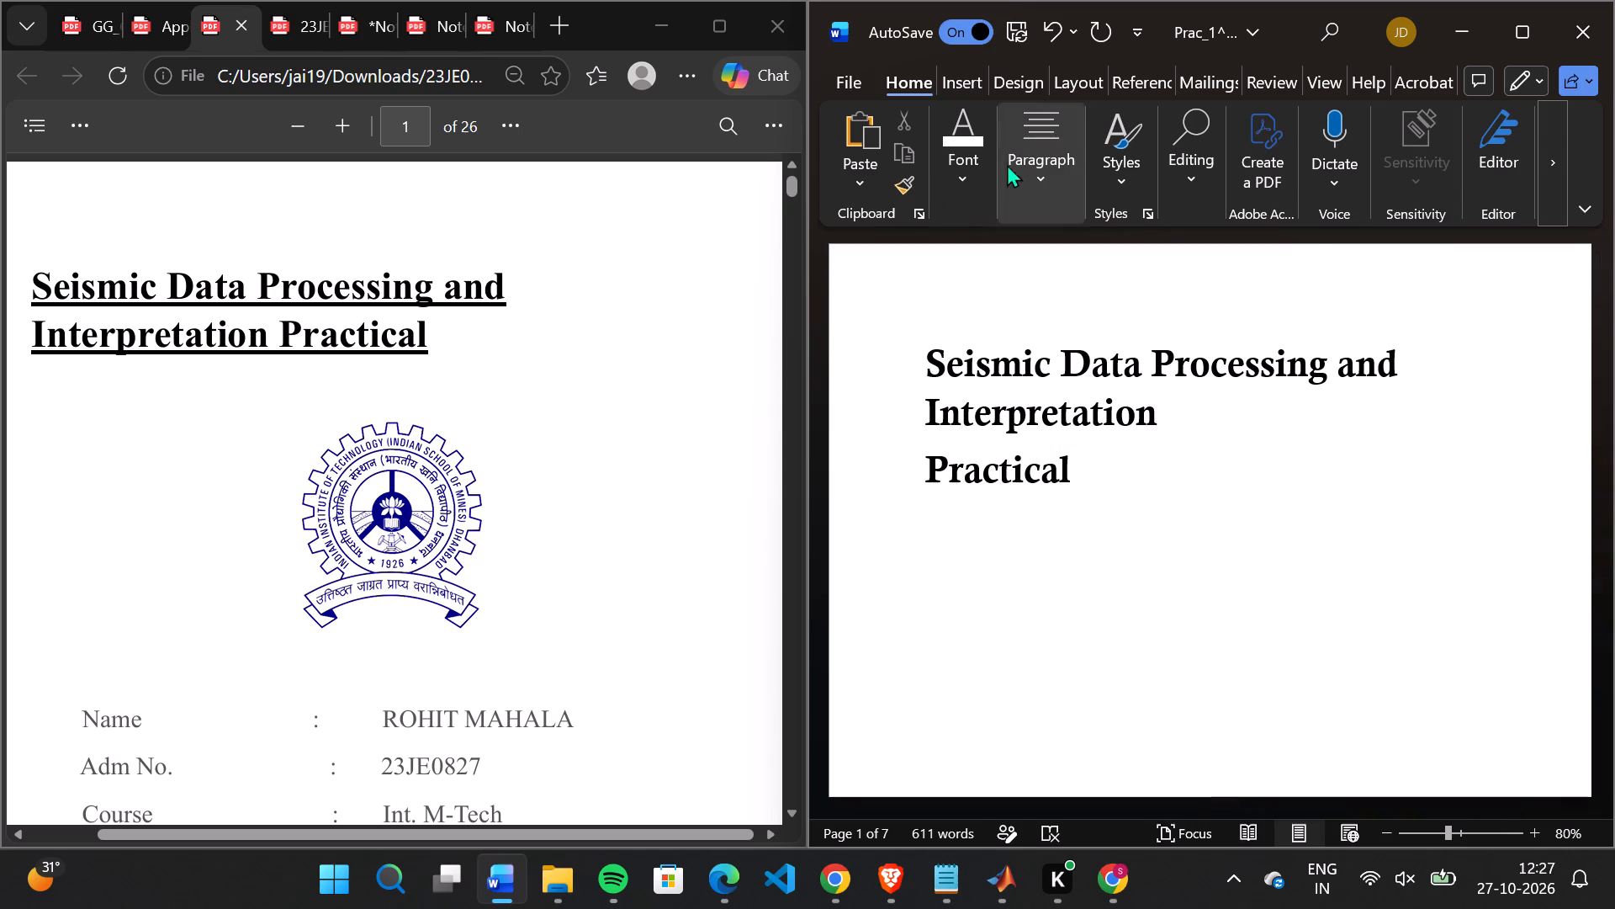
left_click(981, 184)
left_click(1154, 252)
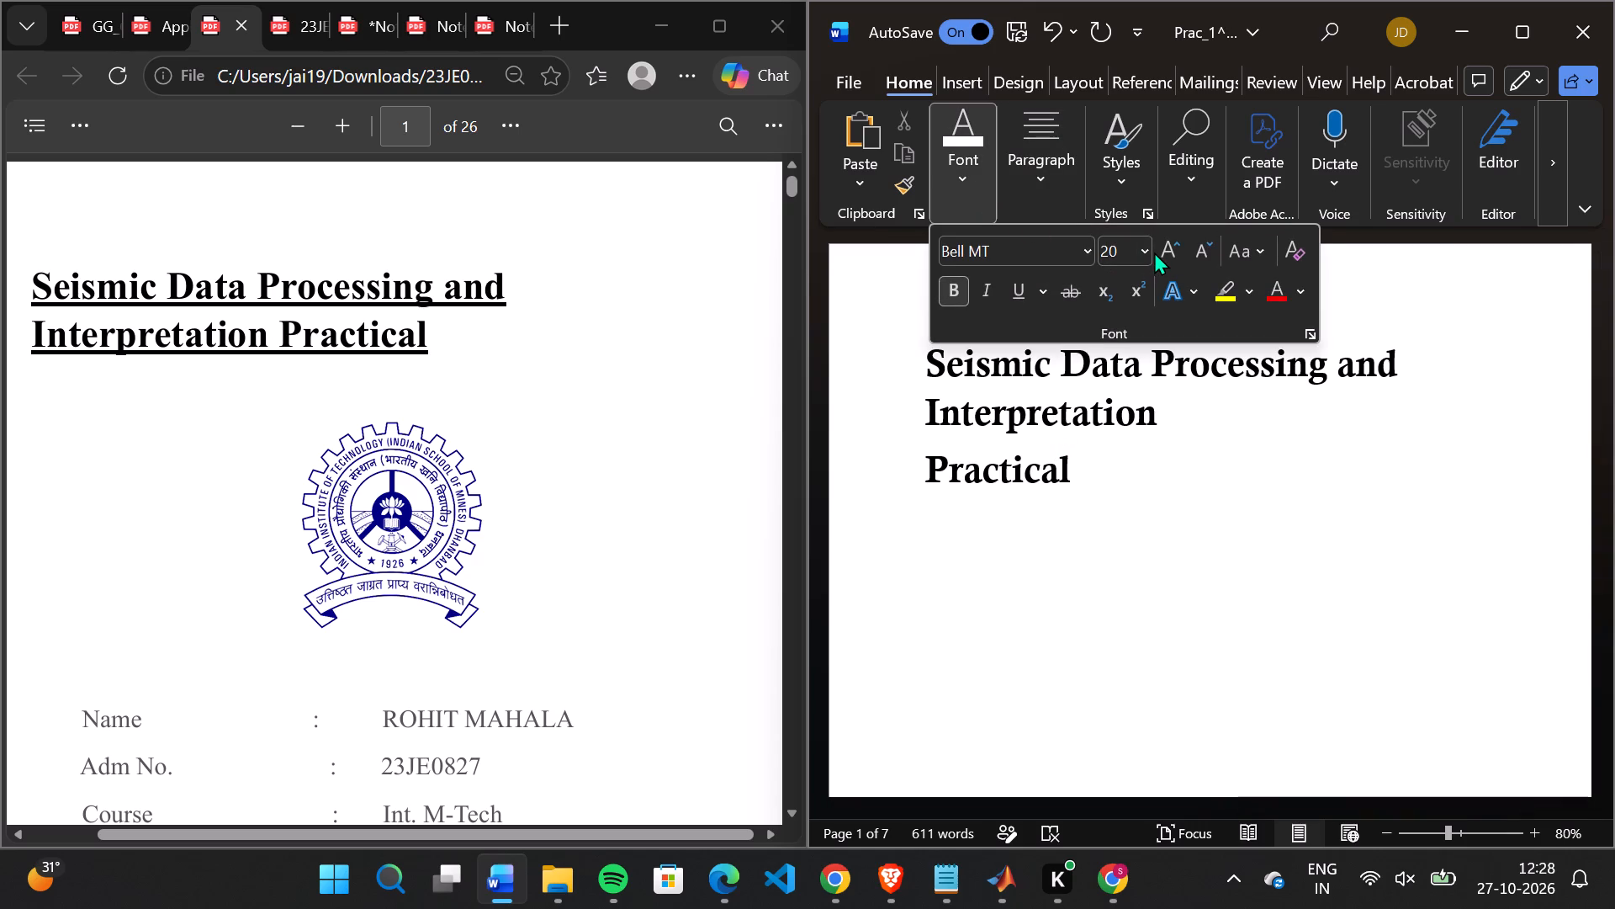
Switch to the report PDF and capture a screenshot of the institute logo on its cover page.
left_click(583, 499)
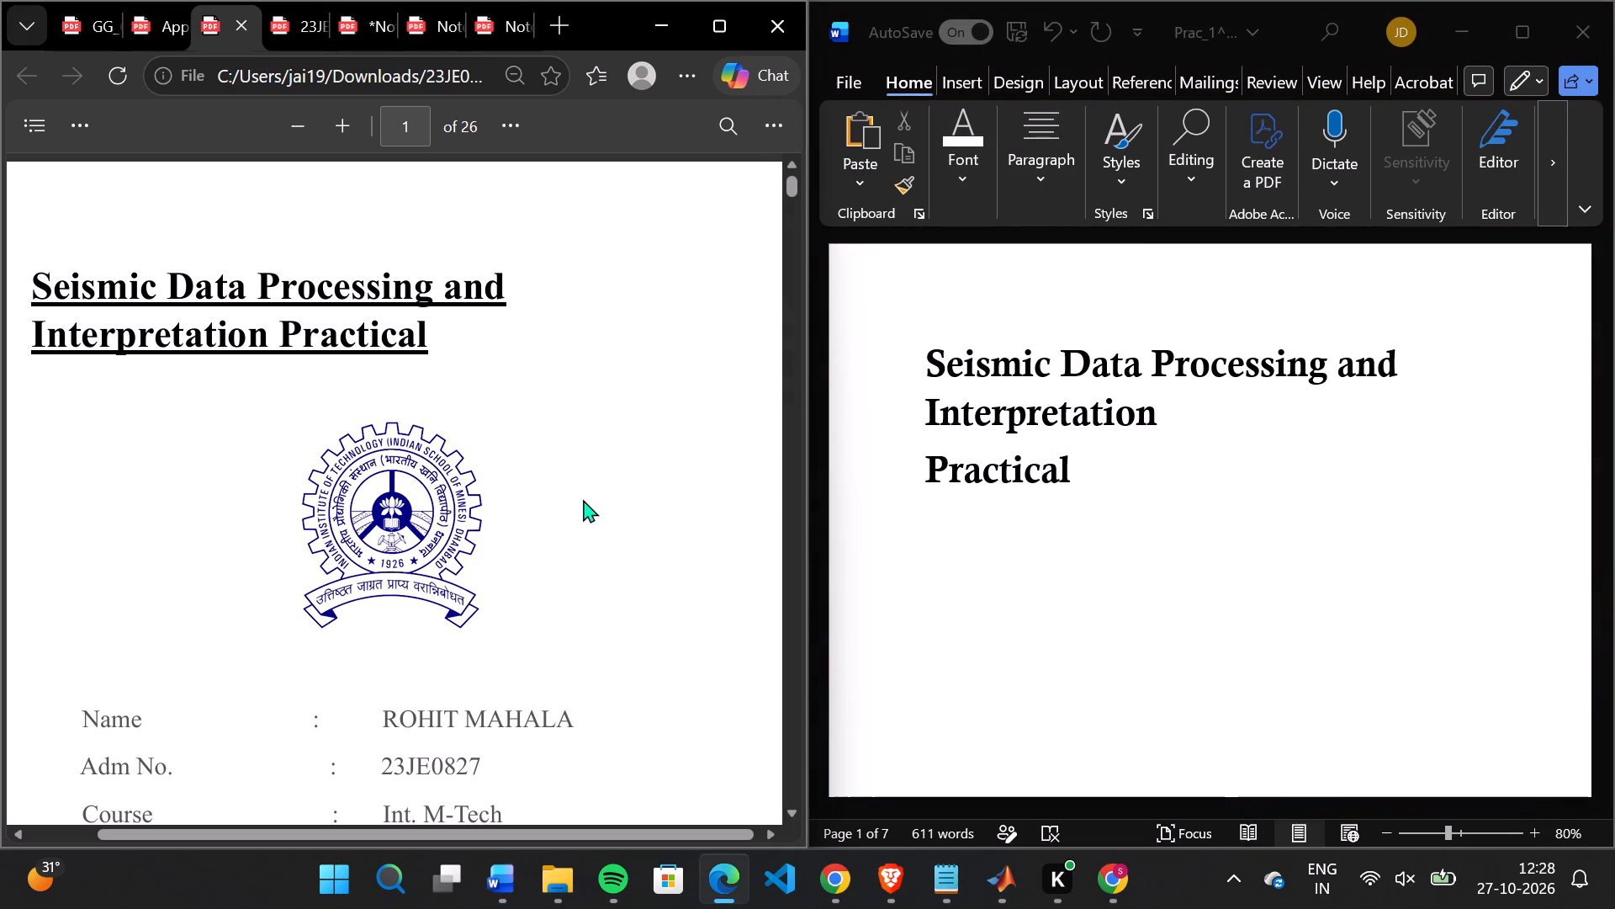
key("Print")
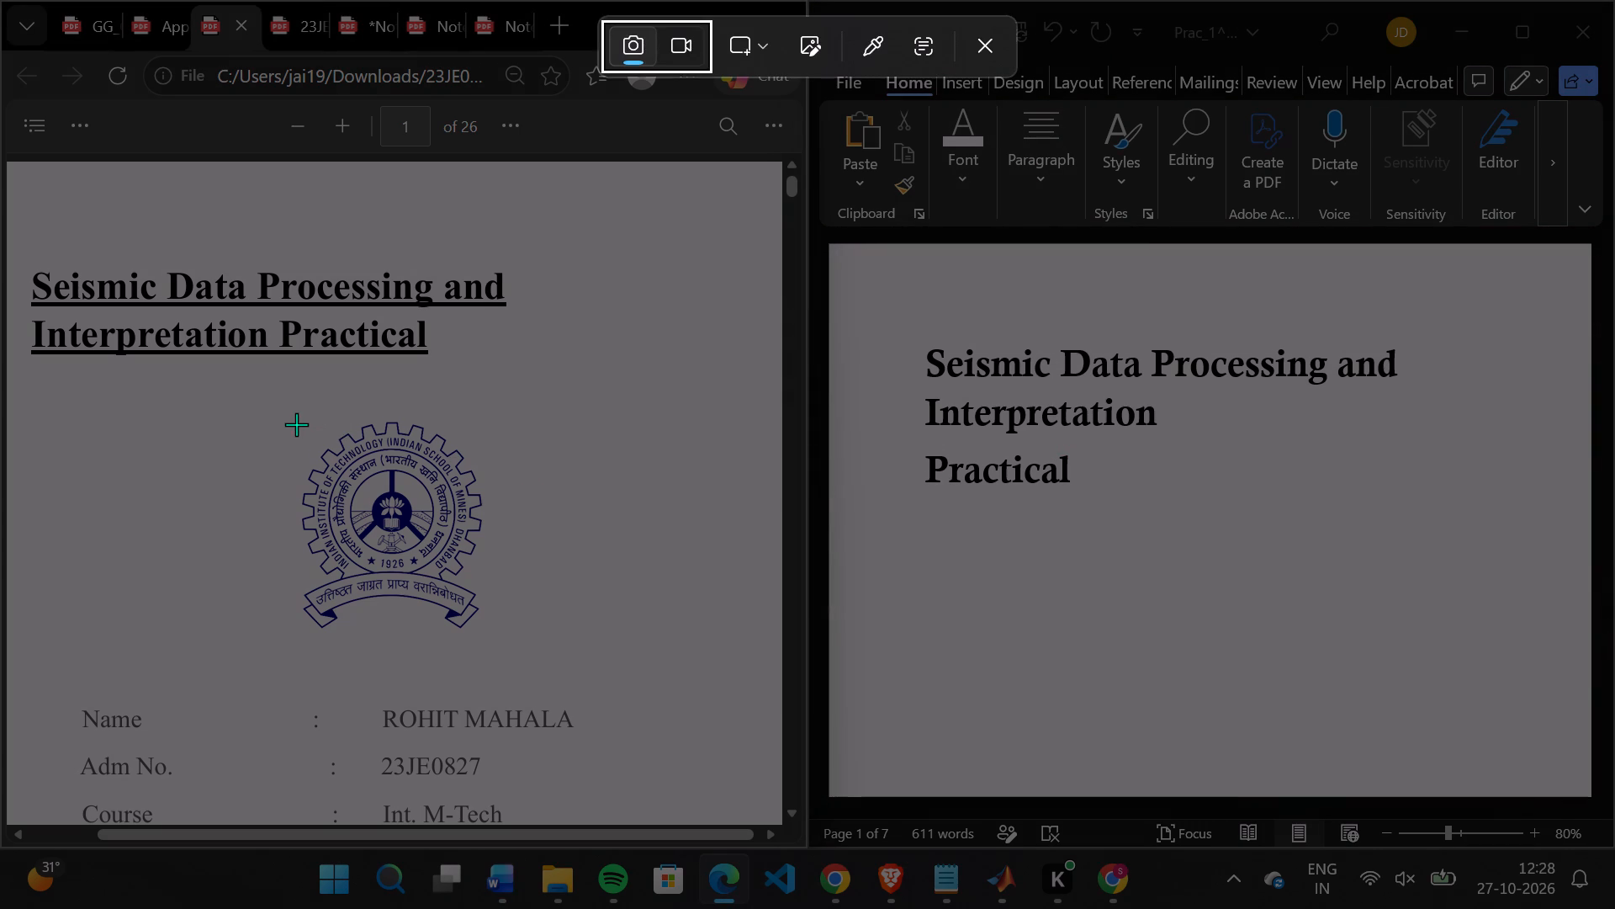
left_click_drag(290, 420, 489, 641)
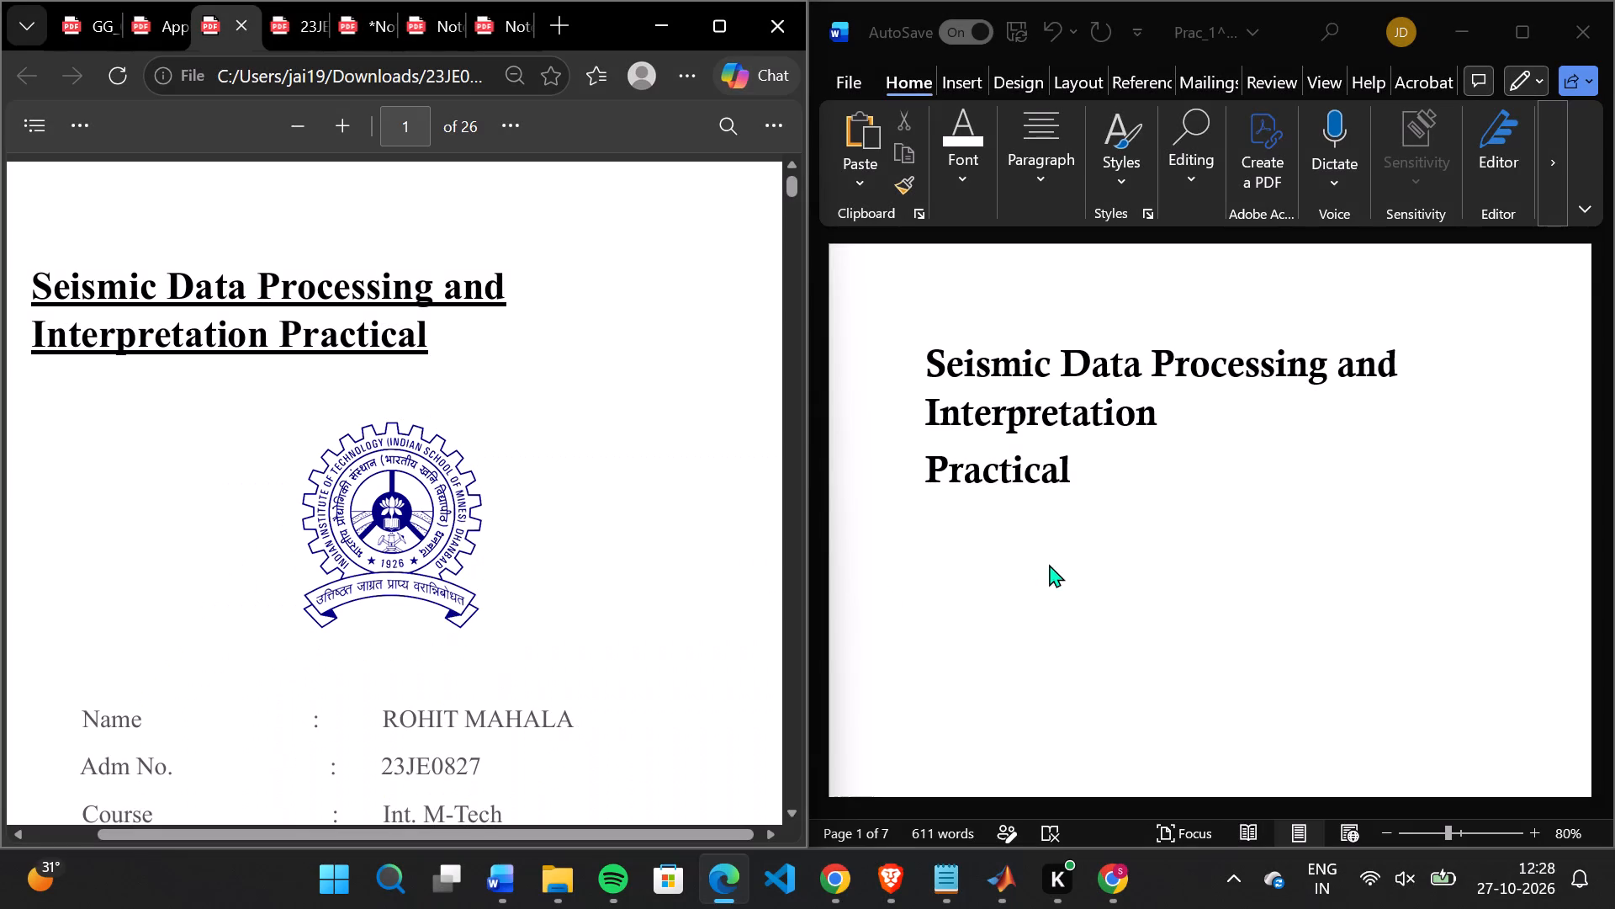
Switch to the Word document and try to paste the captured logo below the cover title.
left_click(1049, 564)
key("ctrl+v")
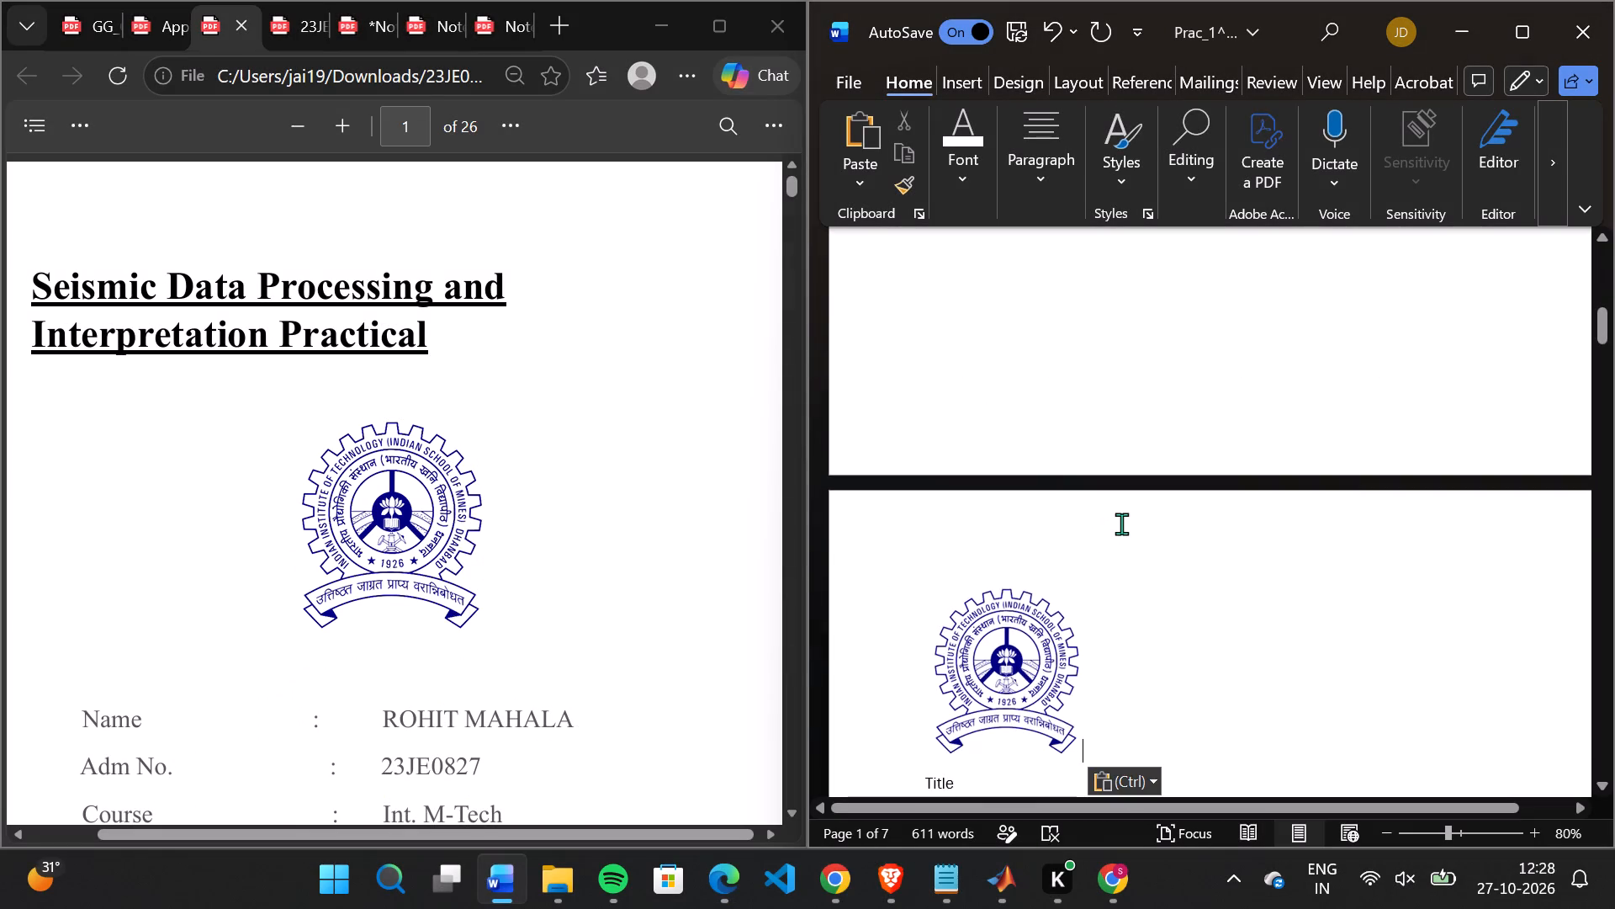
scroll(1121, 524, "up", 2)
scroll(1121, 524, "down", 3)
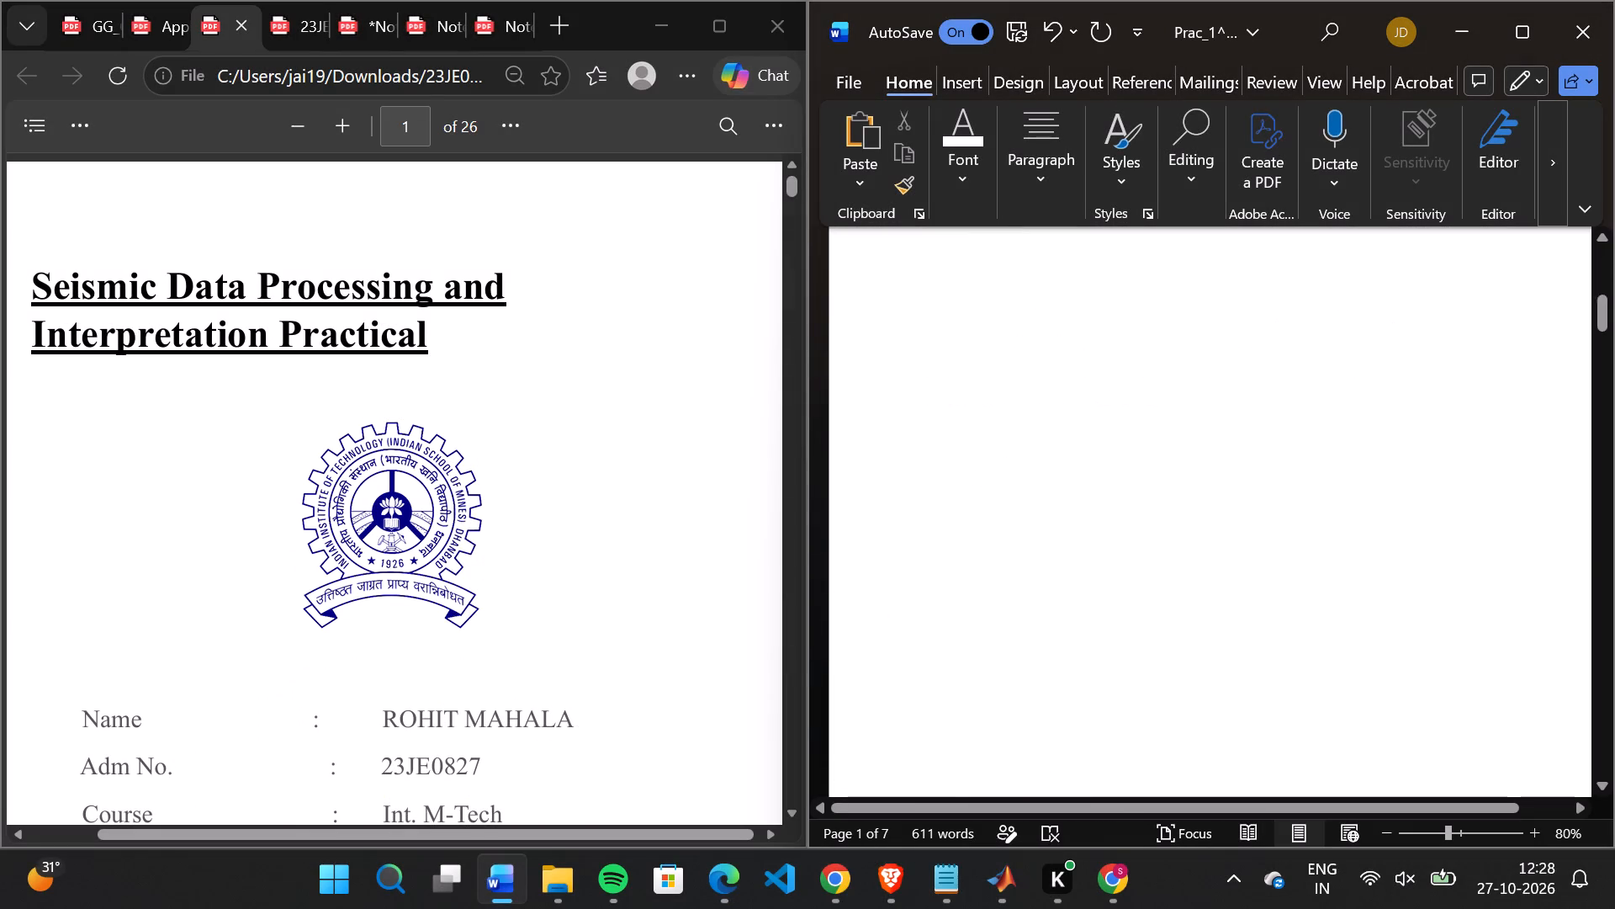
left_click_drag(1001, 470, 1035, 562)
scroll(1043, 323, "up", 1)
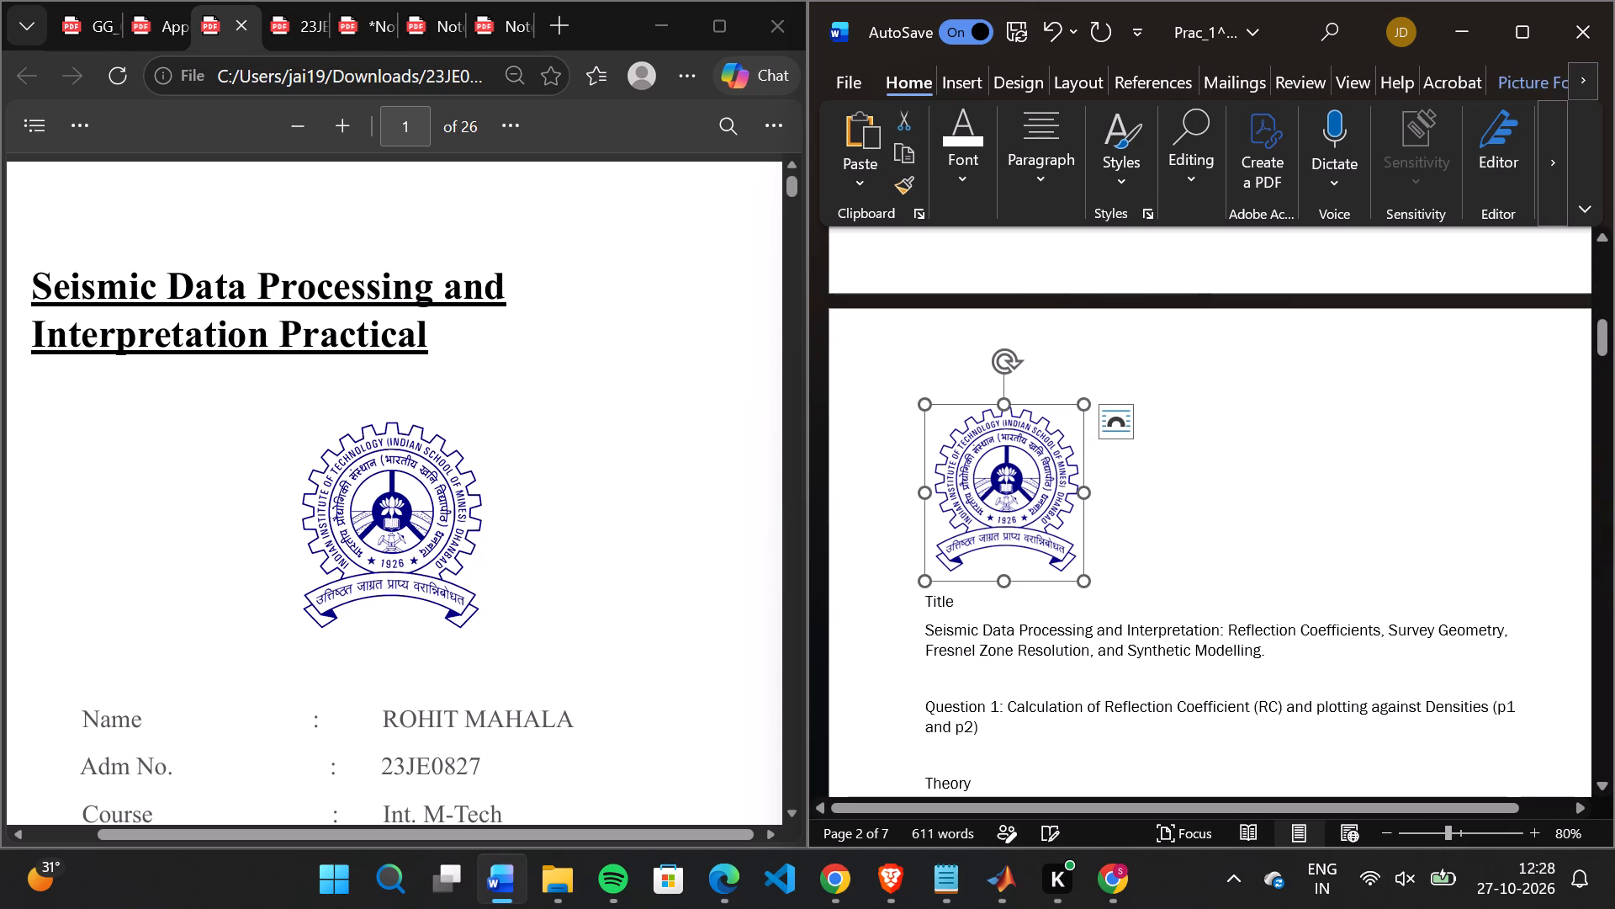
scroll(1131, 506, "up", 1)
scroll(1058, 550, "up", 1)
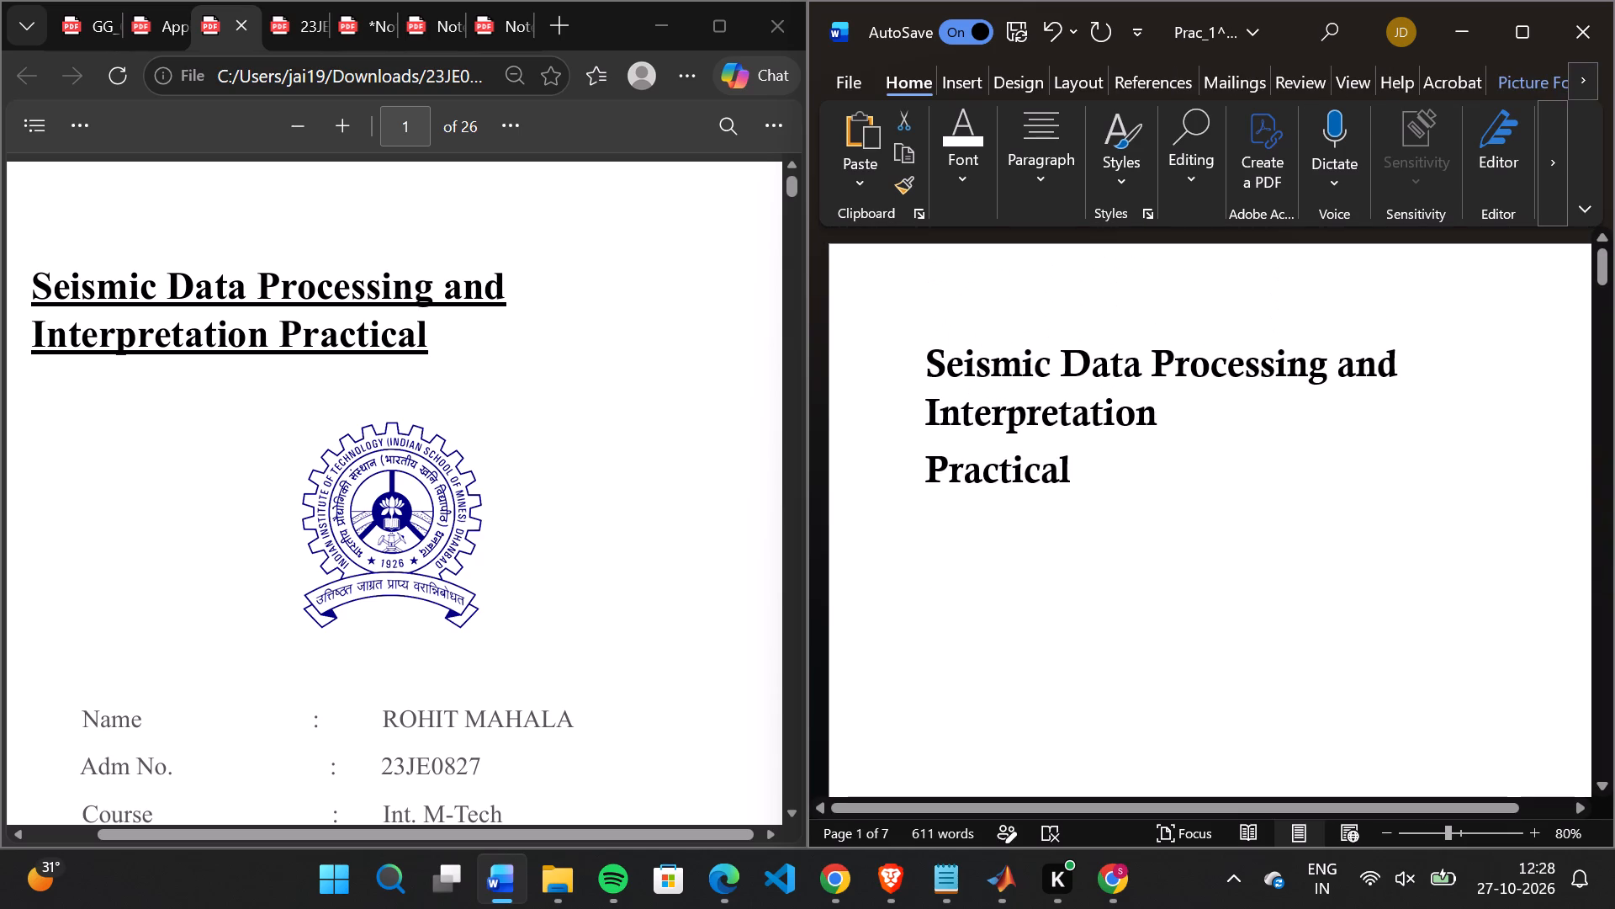
Paste the captured institute logo on a new line directly after "Practical" on the cover page.
left_click(924, 526)
left_click(946, 530)
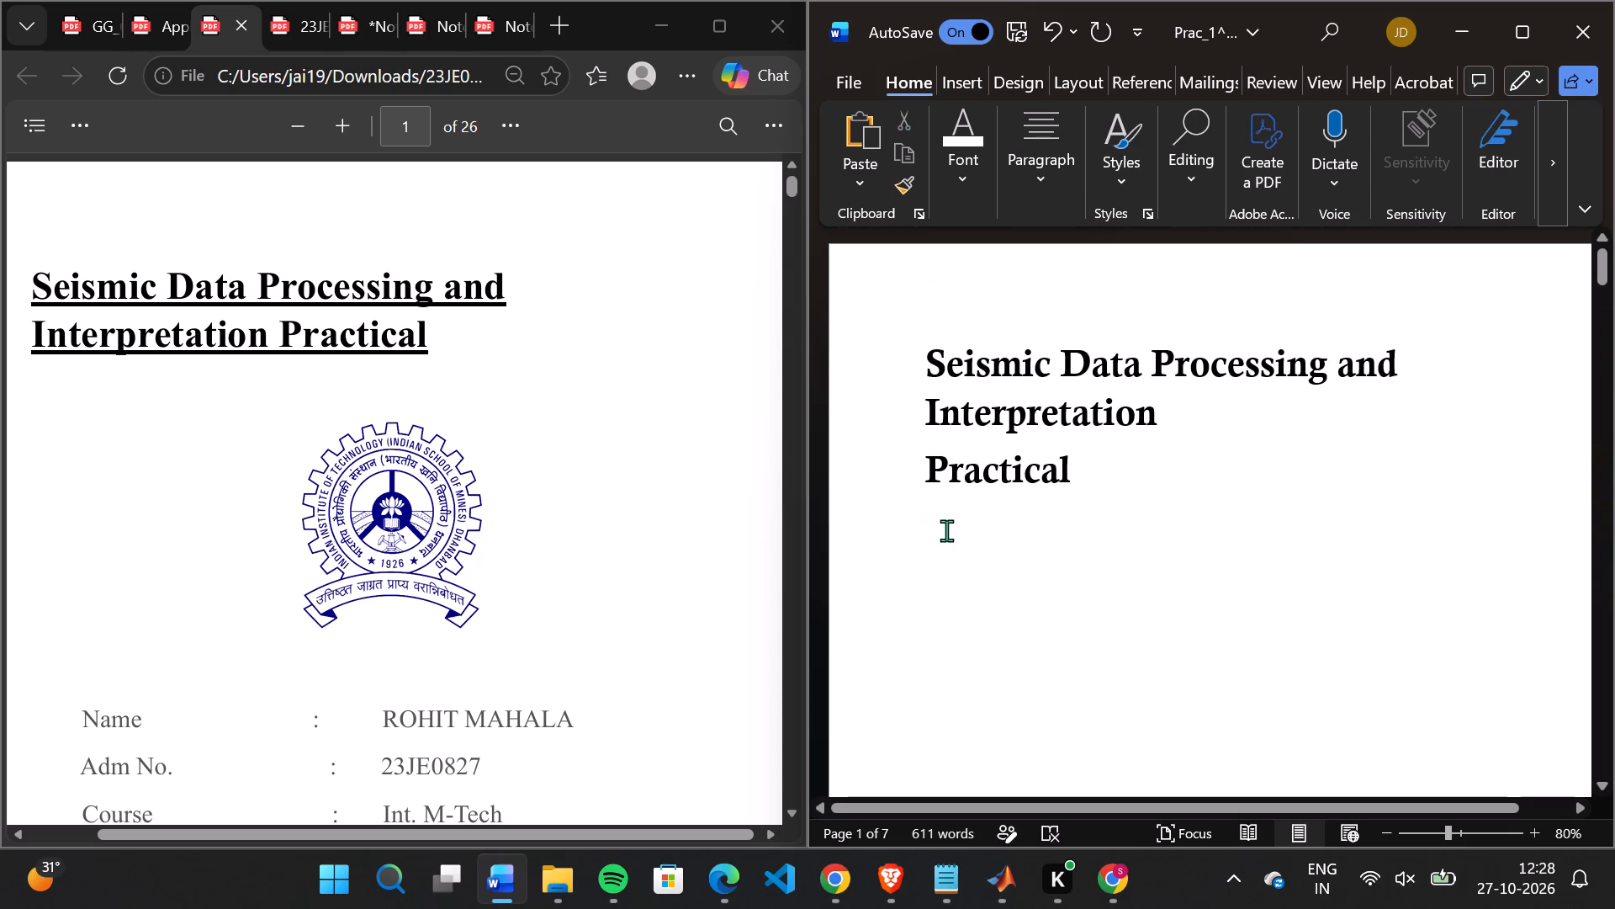
left_click(1128, 500)
key("Return")
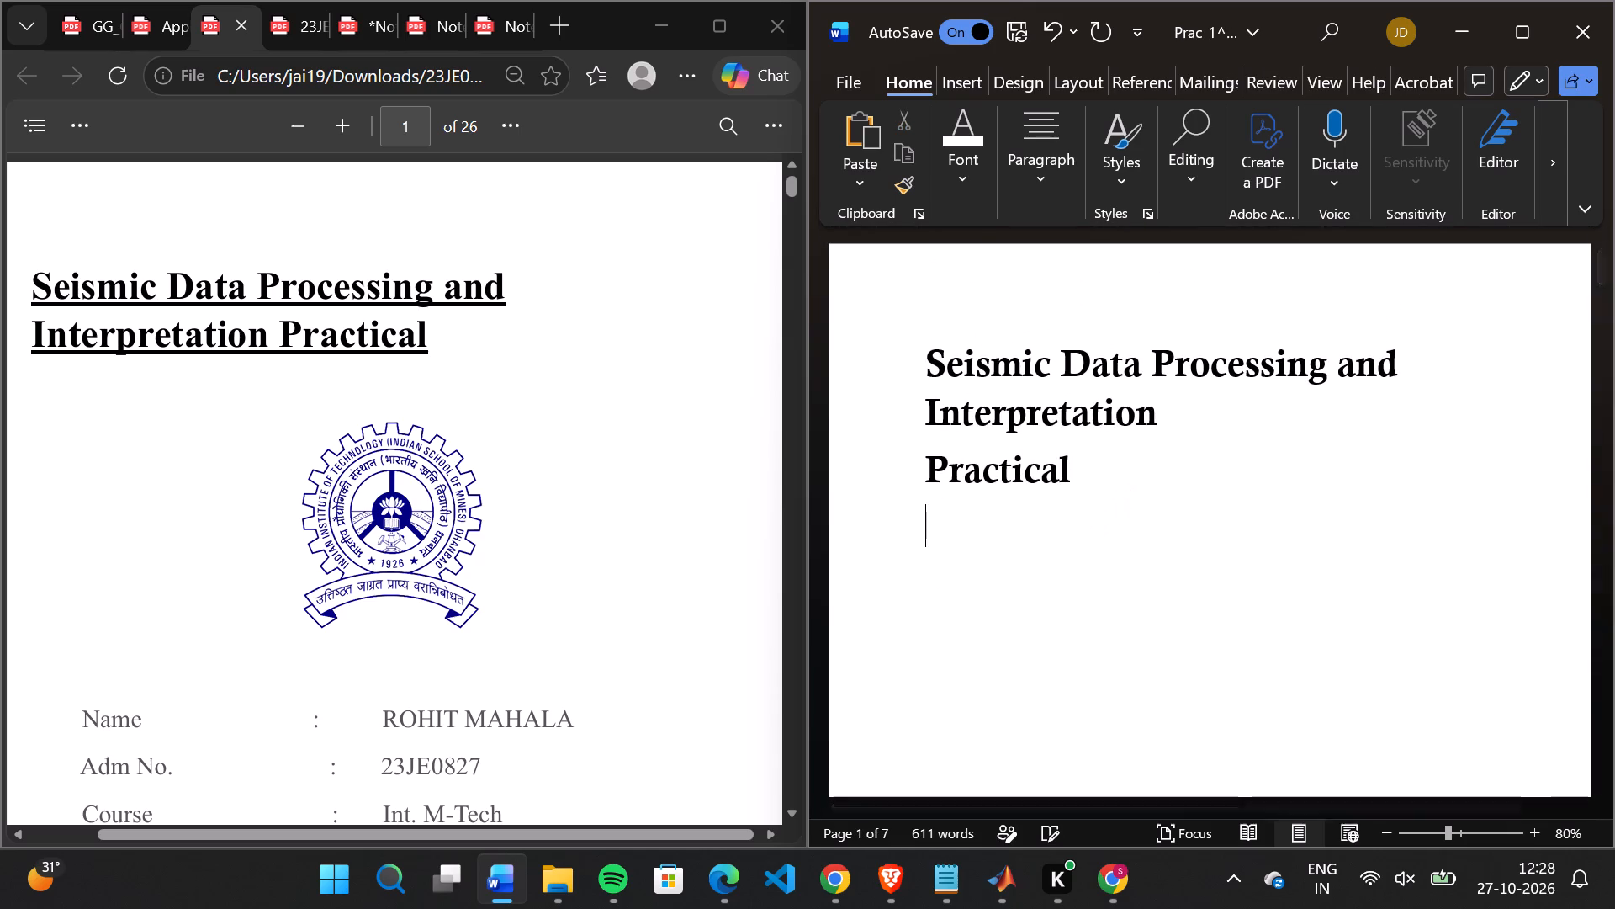
key("ctrl+v")
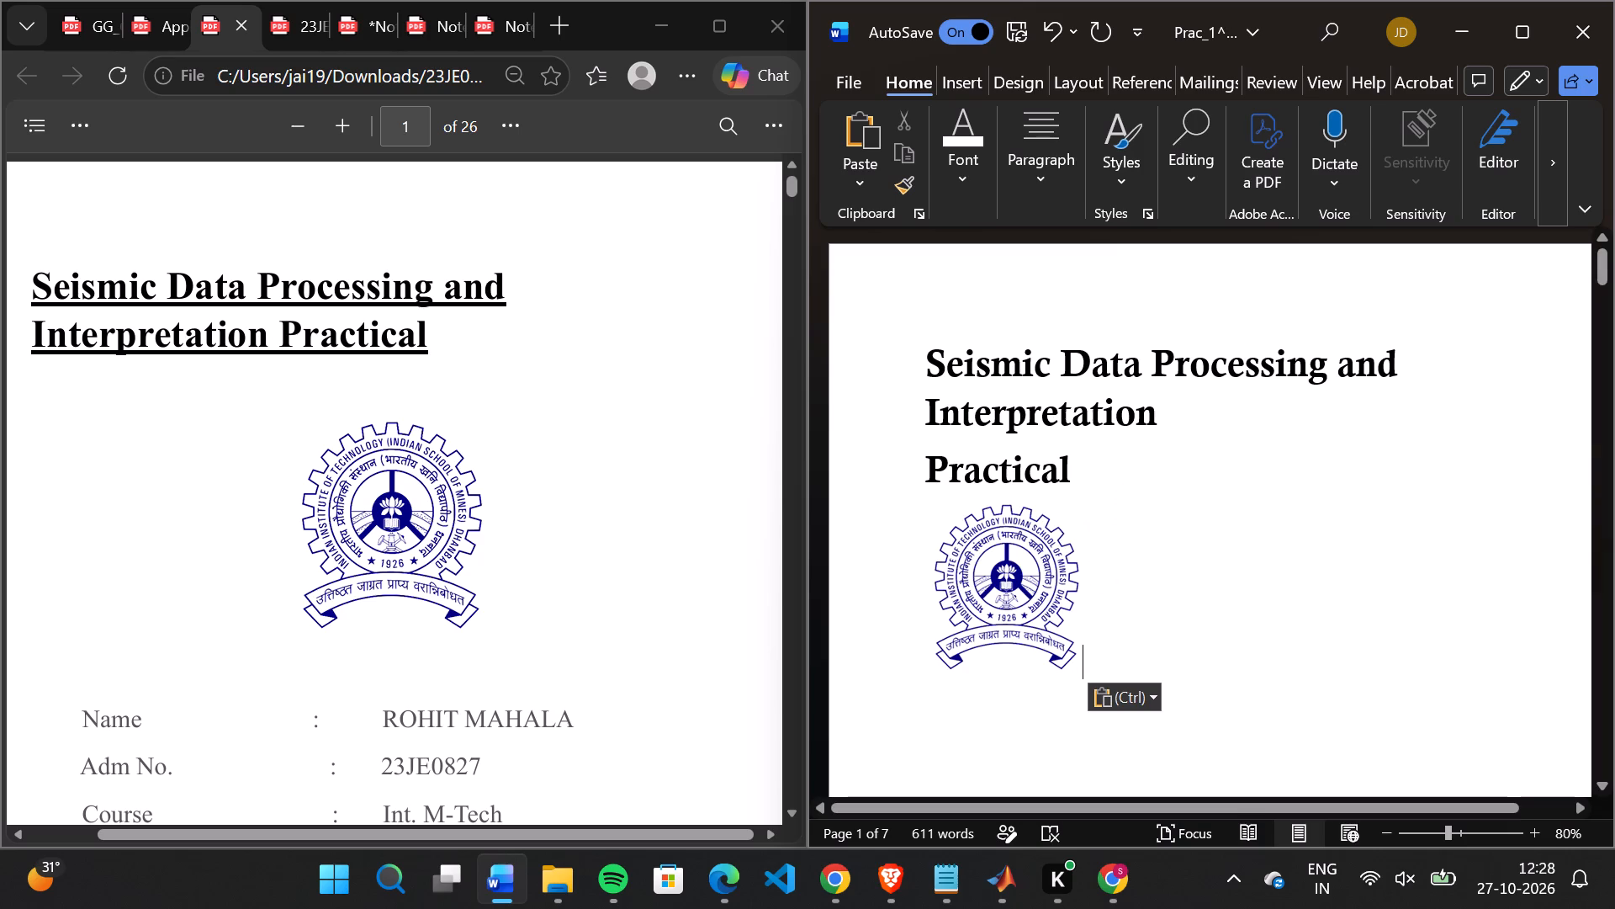
Shift the cover page logo toward the middle of its line by inserting spaces before it.
left_click_drag(1028, 579, 1215, 548)
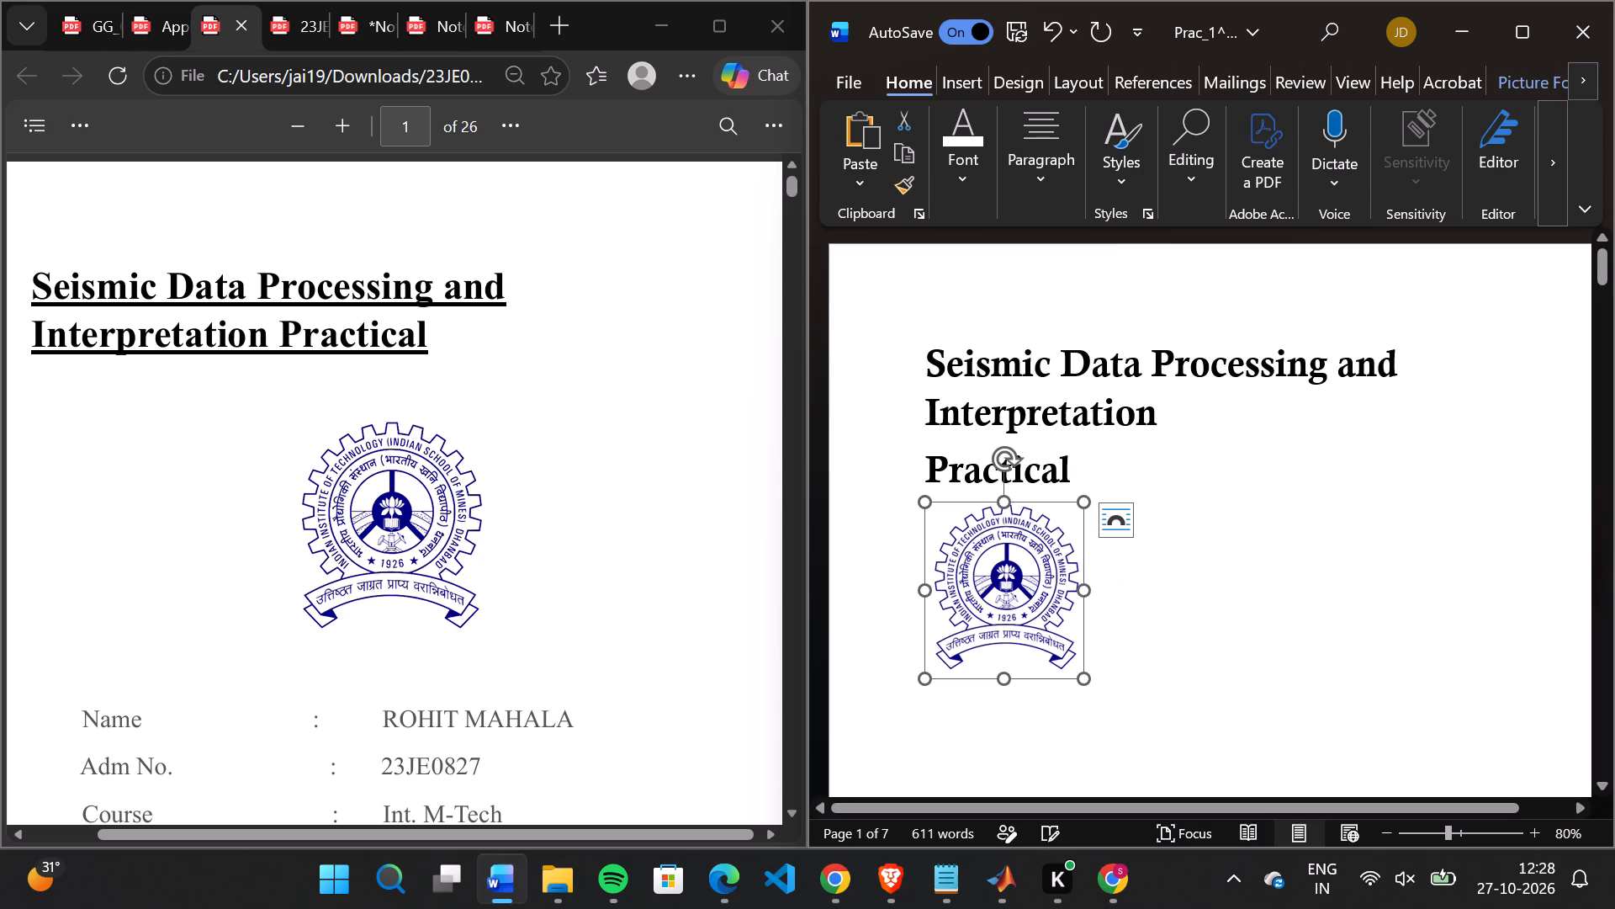
left_click(915, 533)
left_click(915, 533)
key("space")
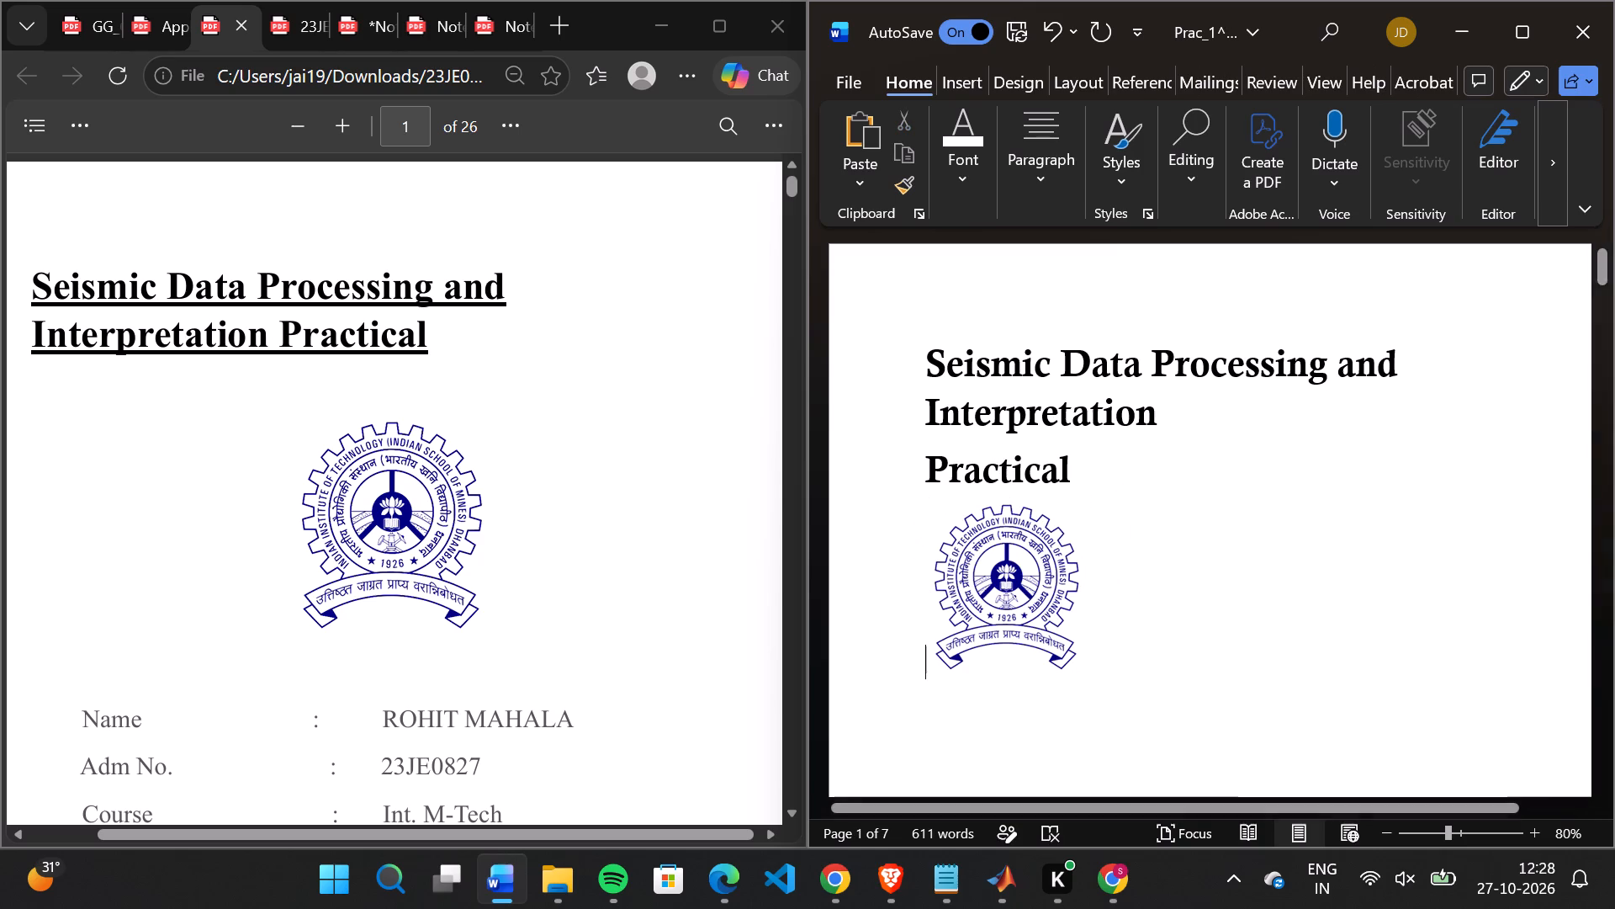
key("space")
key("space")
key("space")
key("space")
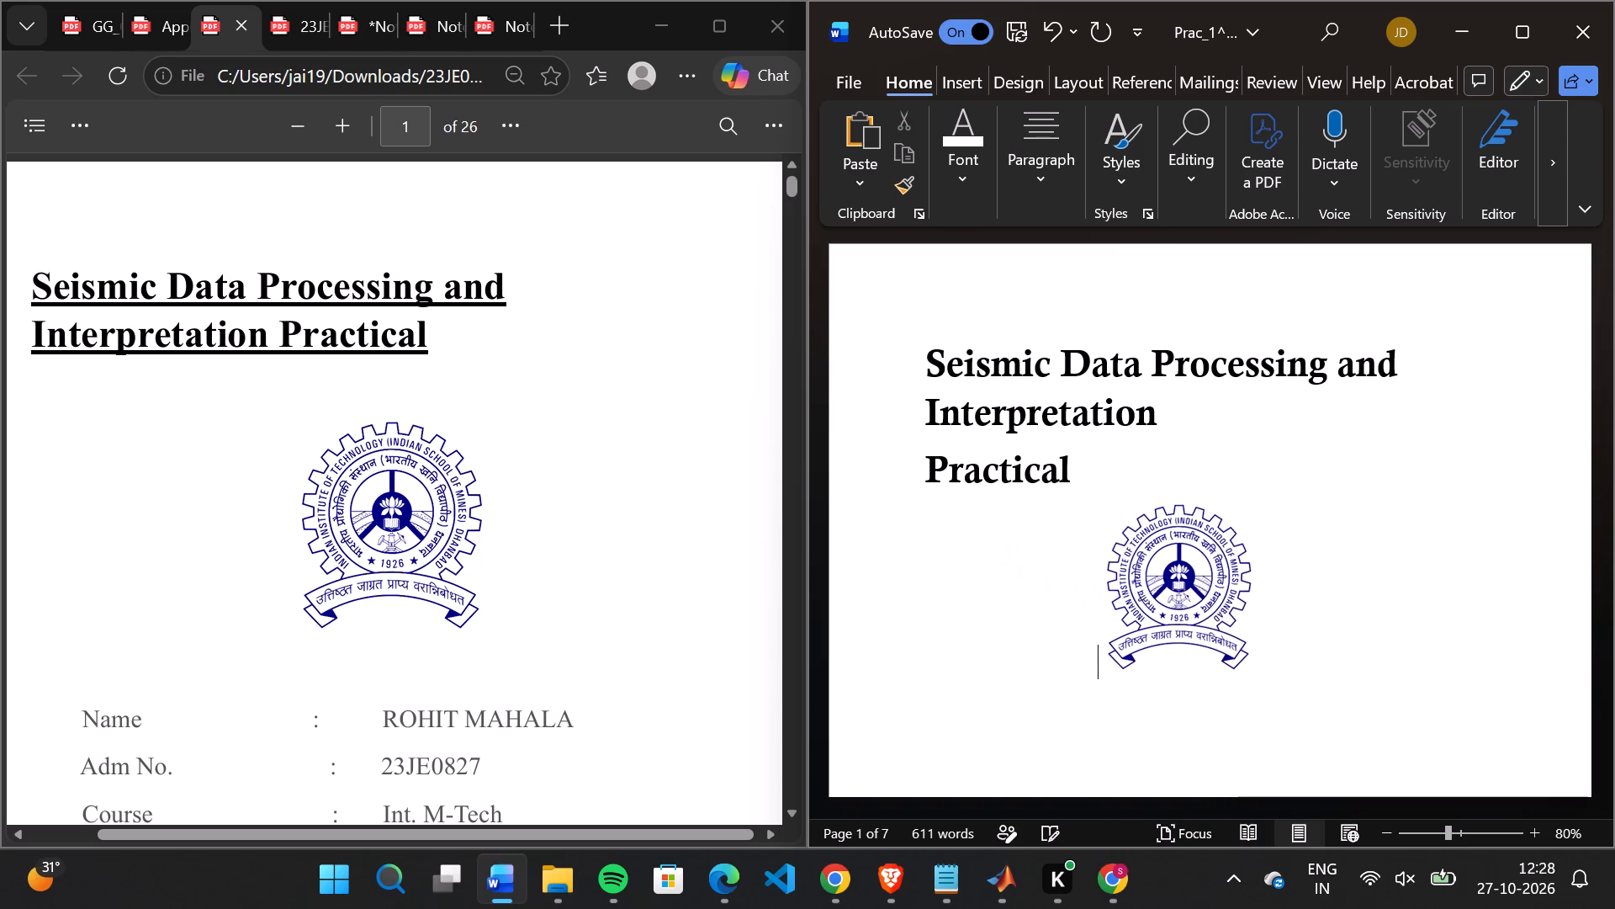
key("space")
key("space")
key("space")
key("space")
Adjust the logo's indent on the cover page by replacing five of the spaces before it with a tab.
scroll(915, 533, "left", 1)
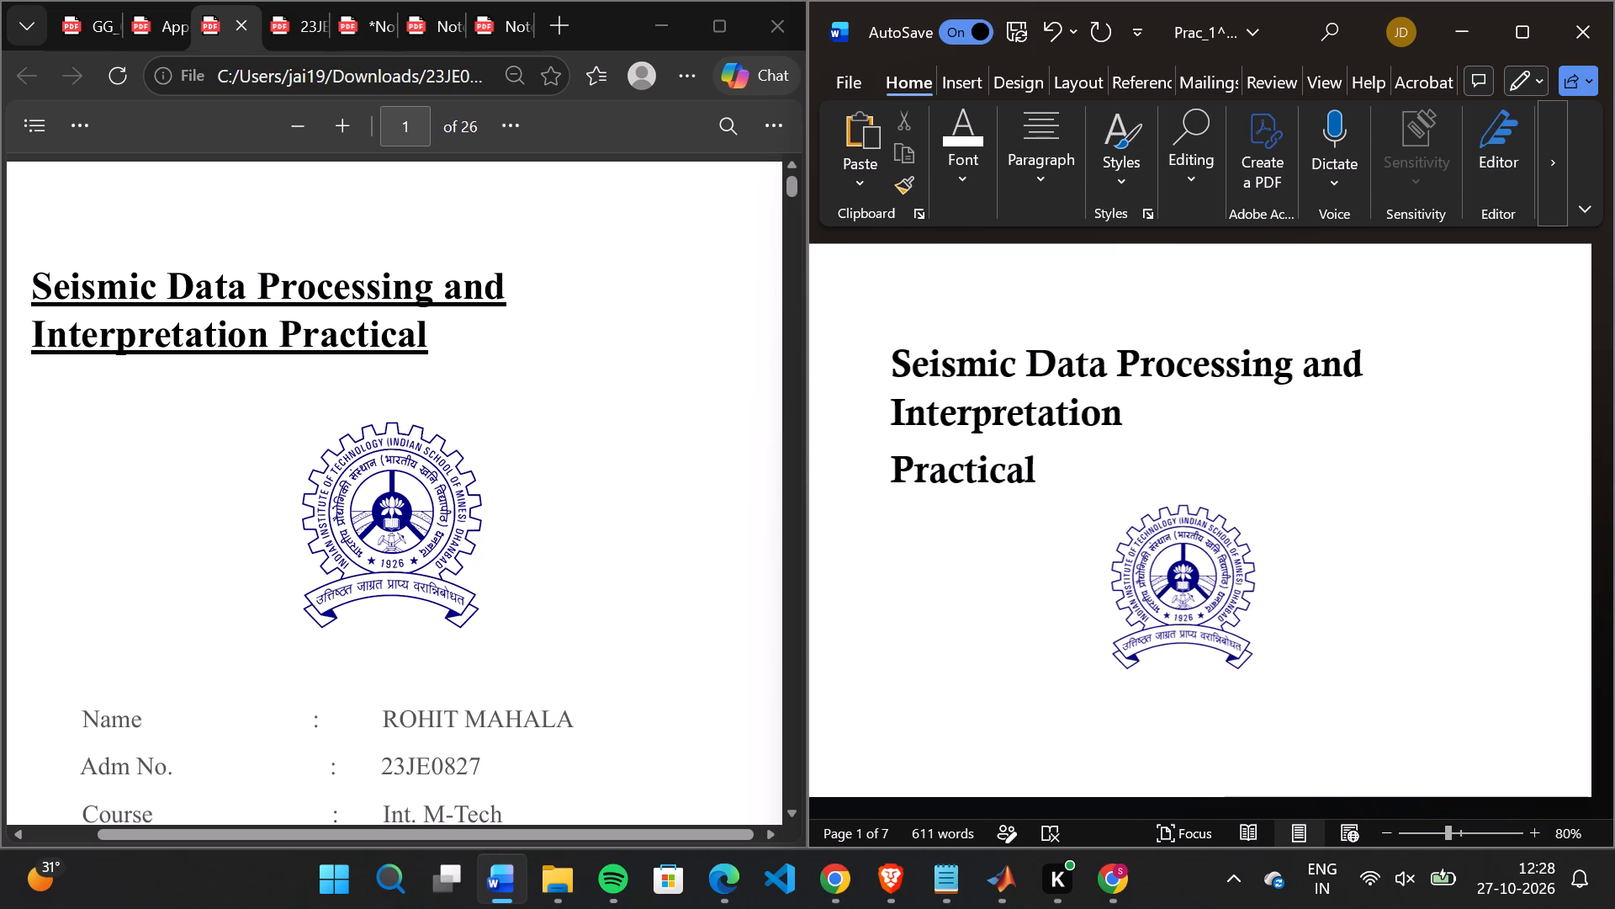
scroll(915, 533, "left", 1)
scroll(1136, 491, "down", 2, "ctrl")
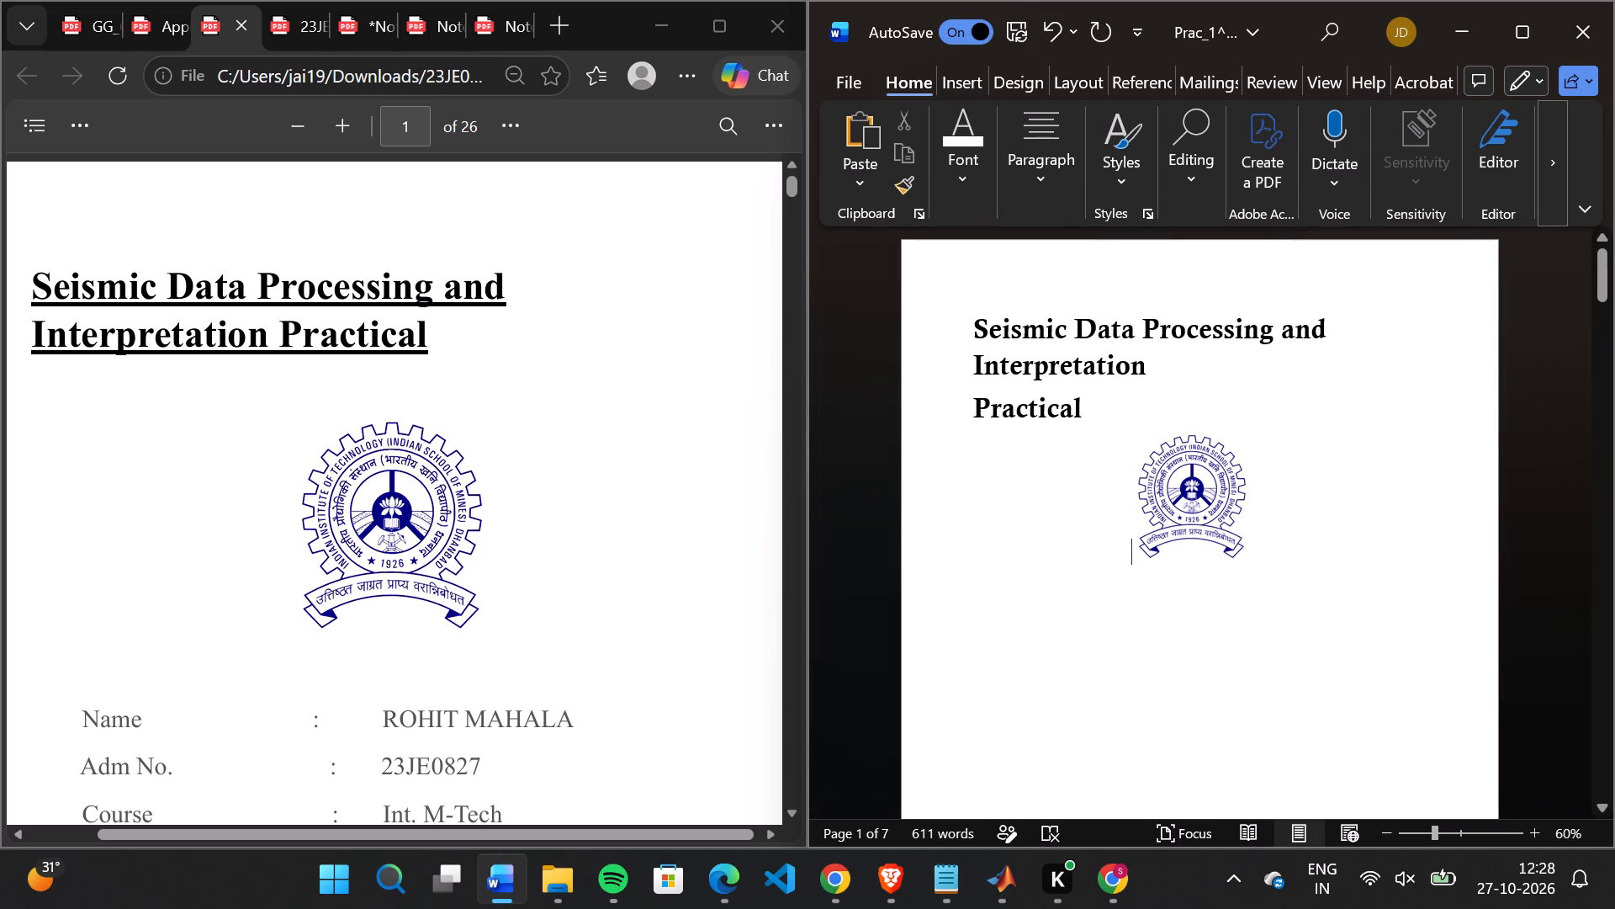
key("BackSpace")
key("BackSpace")
key("BackSpace")
key("BackSpace")
key("BackSpace")
key("Tab")
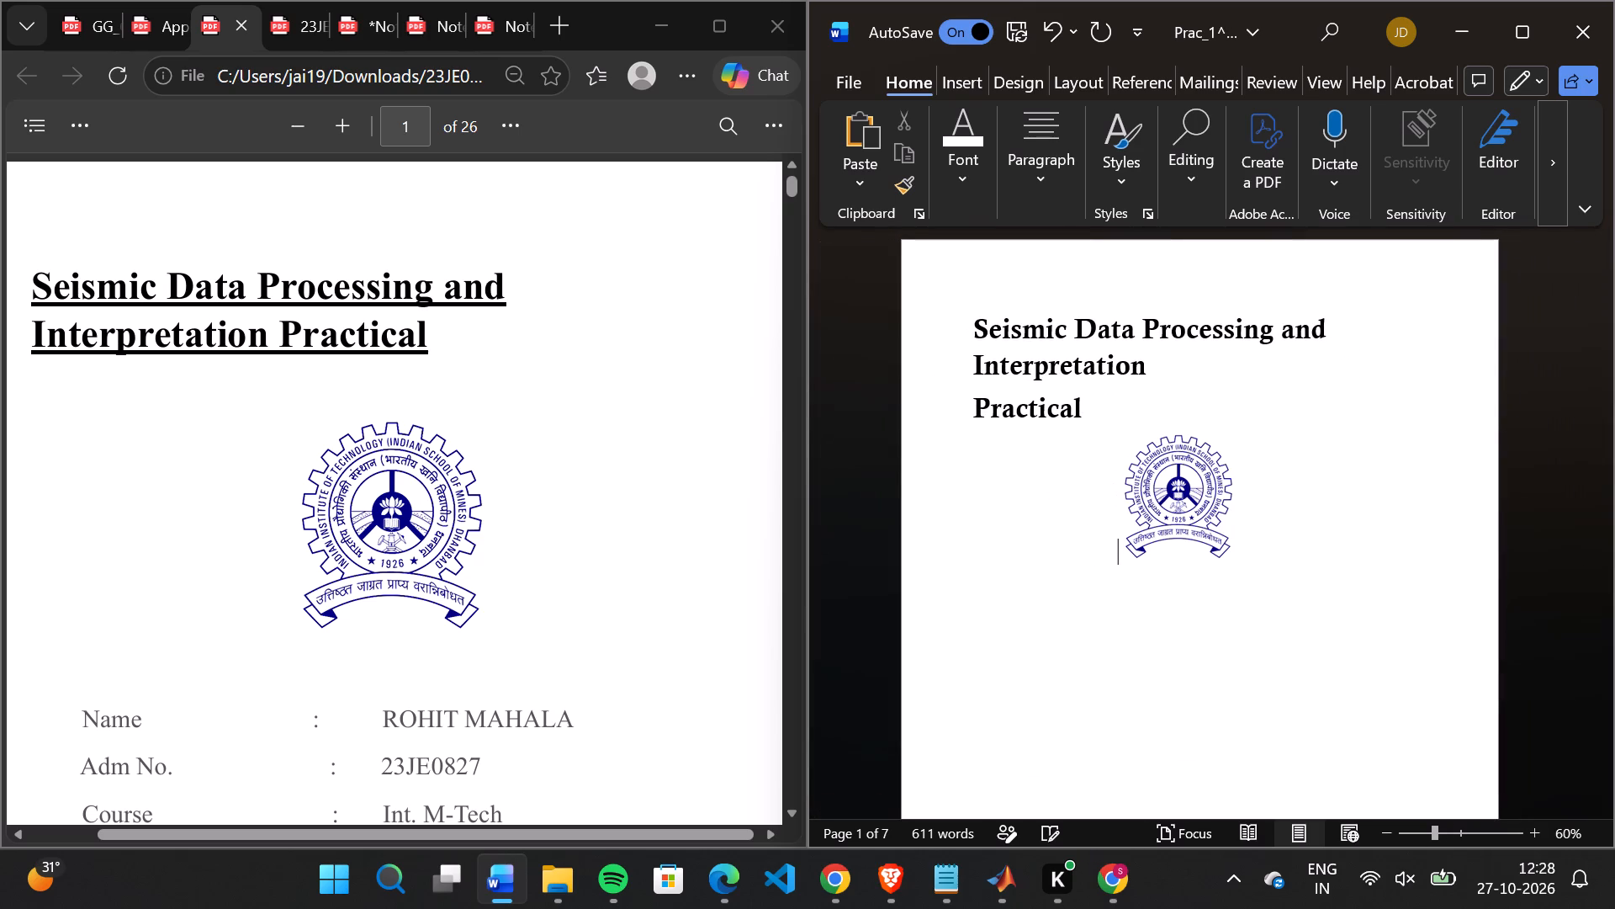
Enlarge the cover page logo proportionally from its corner so it more closely matches the PDF's logo.
scroll(1167, 592, "down", 1)
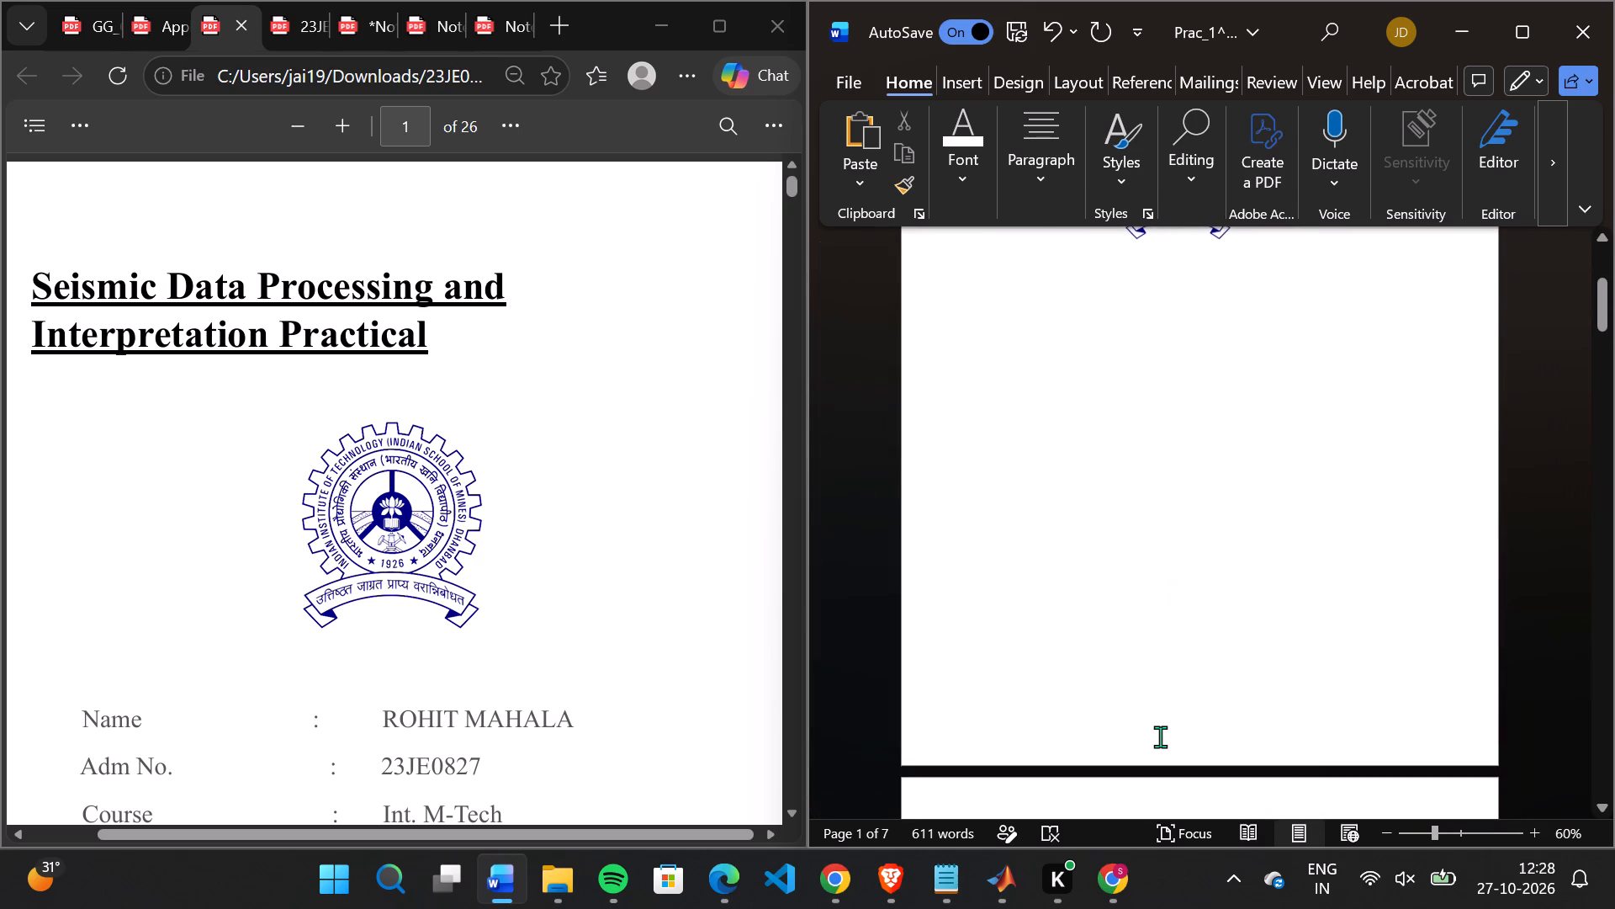
scroll(1160, 736, "up", 1)
left_click(1163, 368)
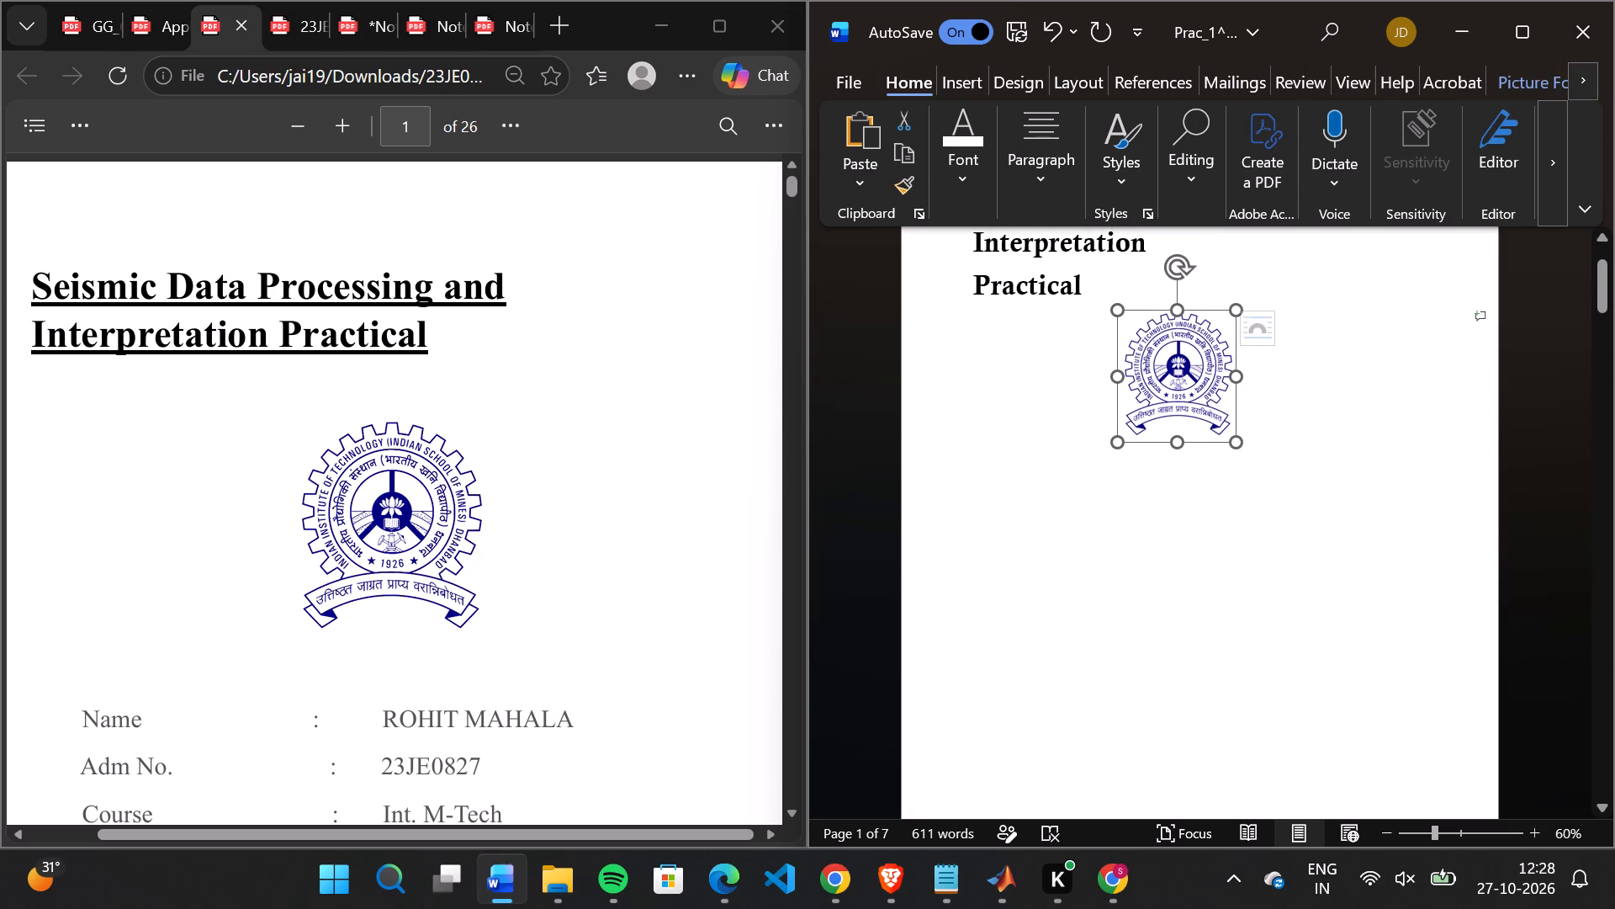
left_click_drag(1237, 309, 1245, 301)
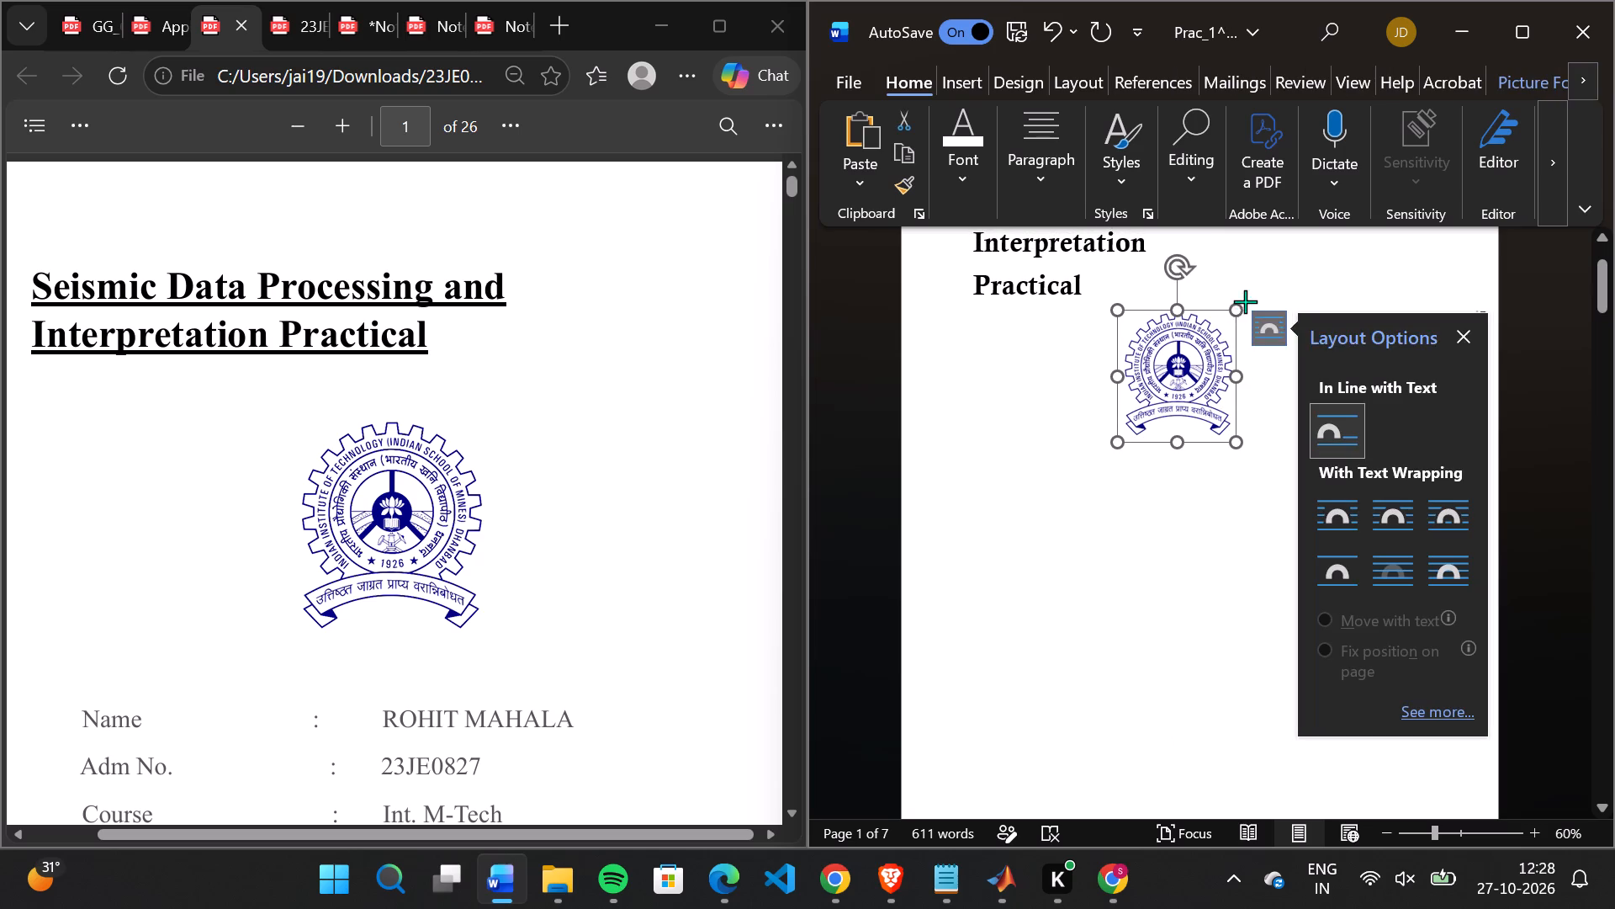
left_click_drag(1245, 301, 1284, 275)
left_click(1168, 567)
scroll(1033, 609, "up", 1)
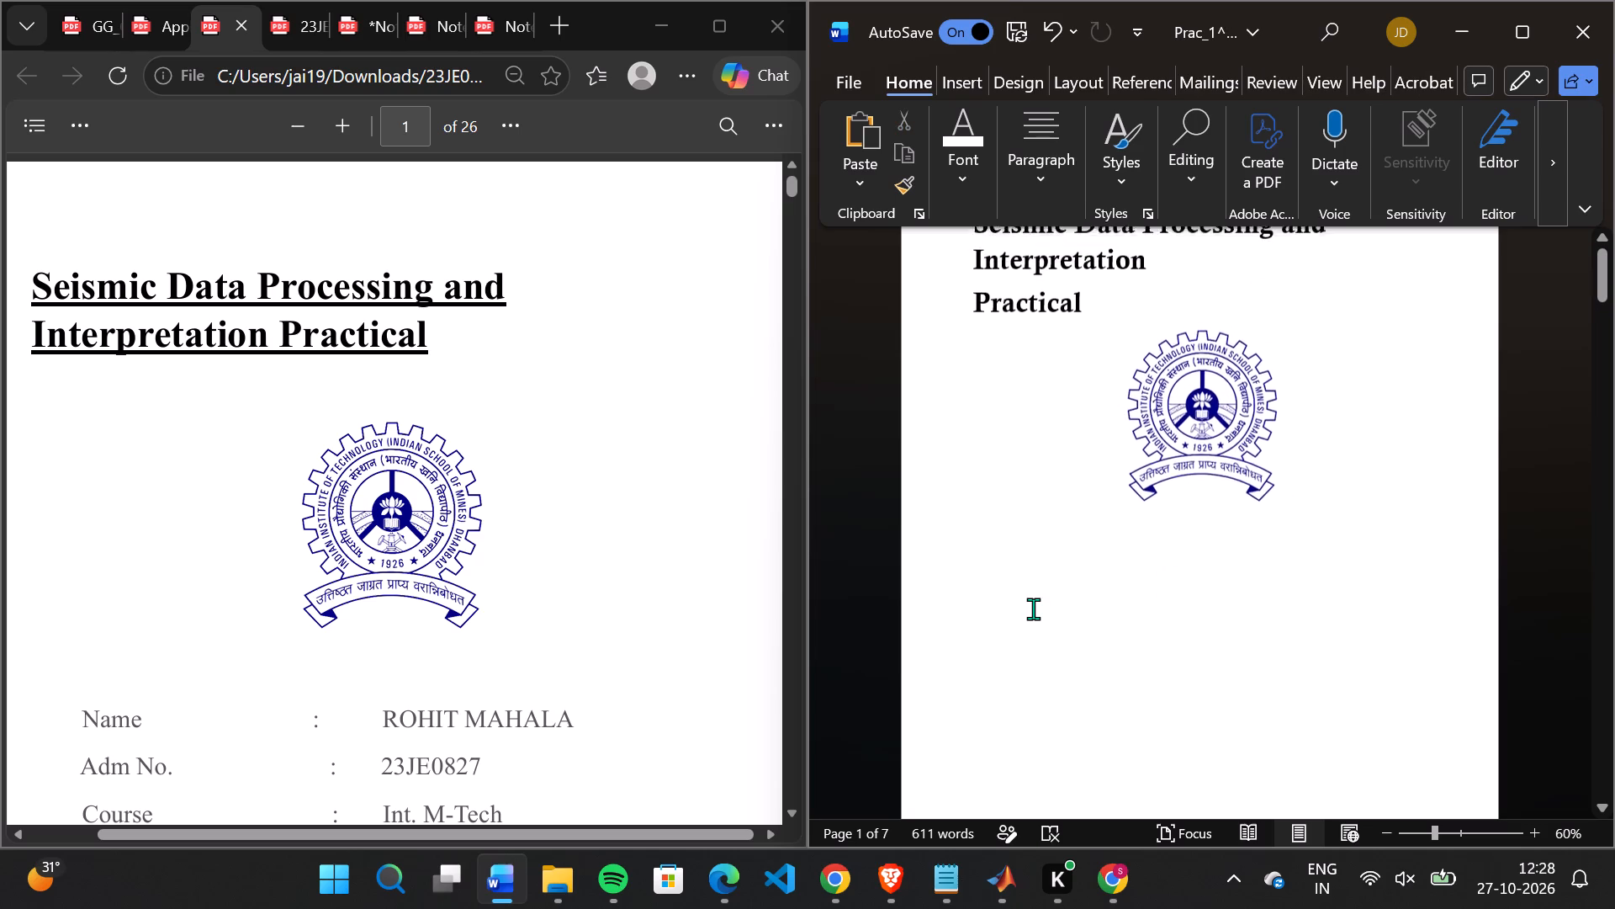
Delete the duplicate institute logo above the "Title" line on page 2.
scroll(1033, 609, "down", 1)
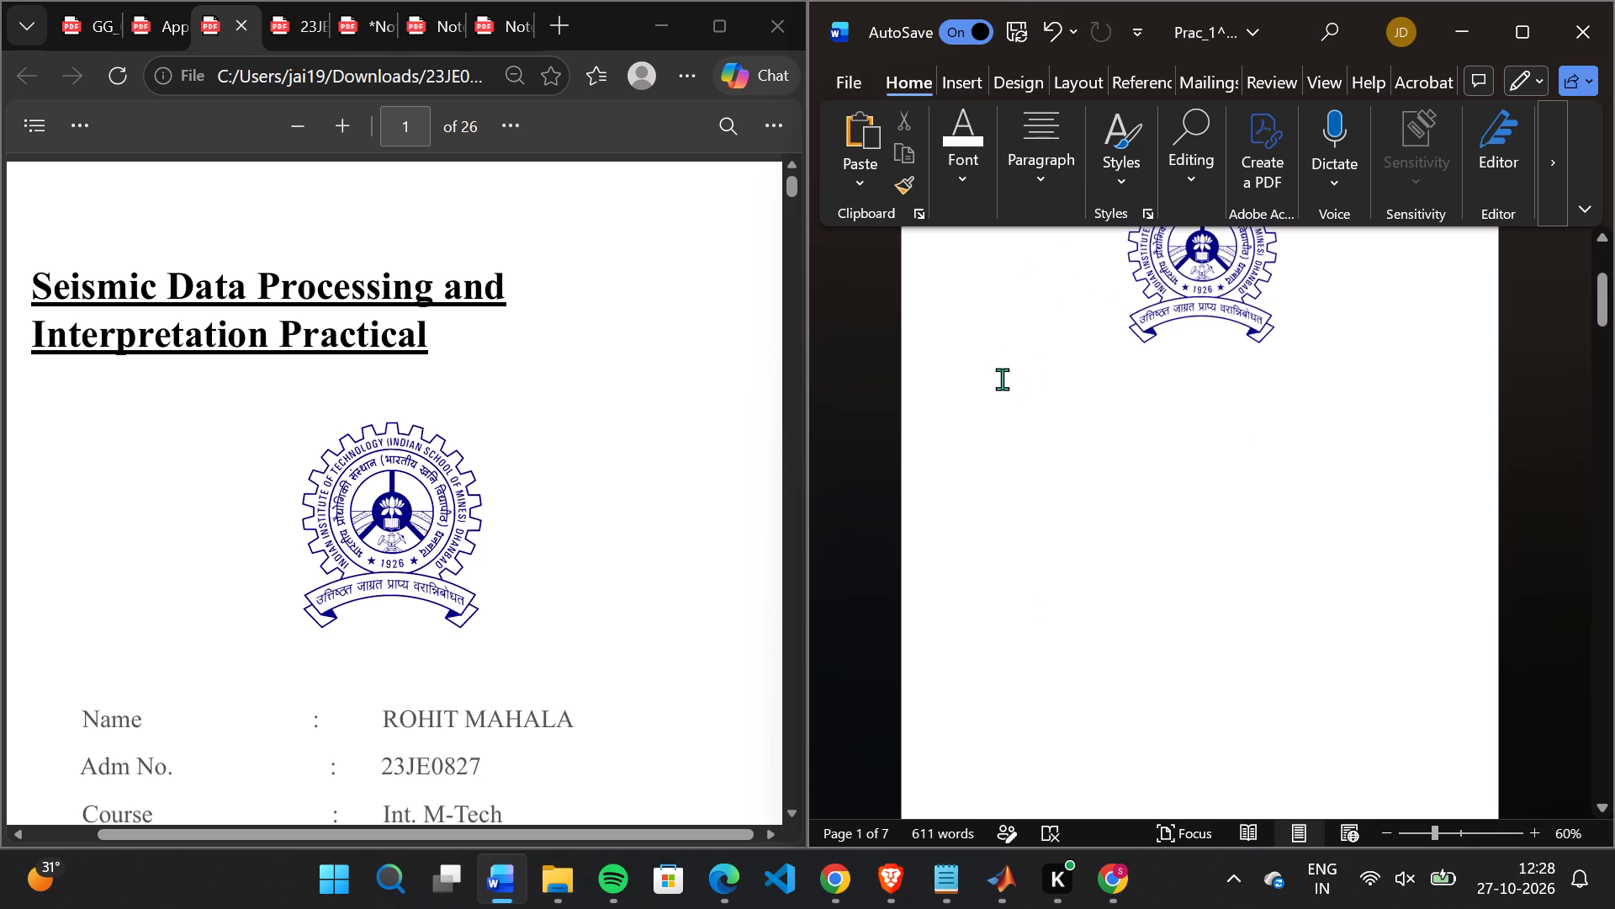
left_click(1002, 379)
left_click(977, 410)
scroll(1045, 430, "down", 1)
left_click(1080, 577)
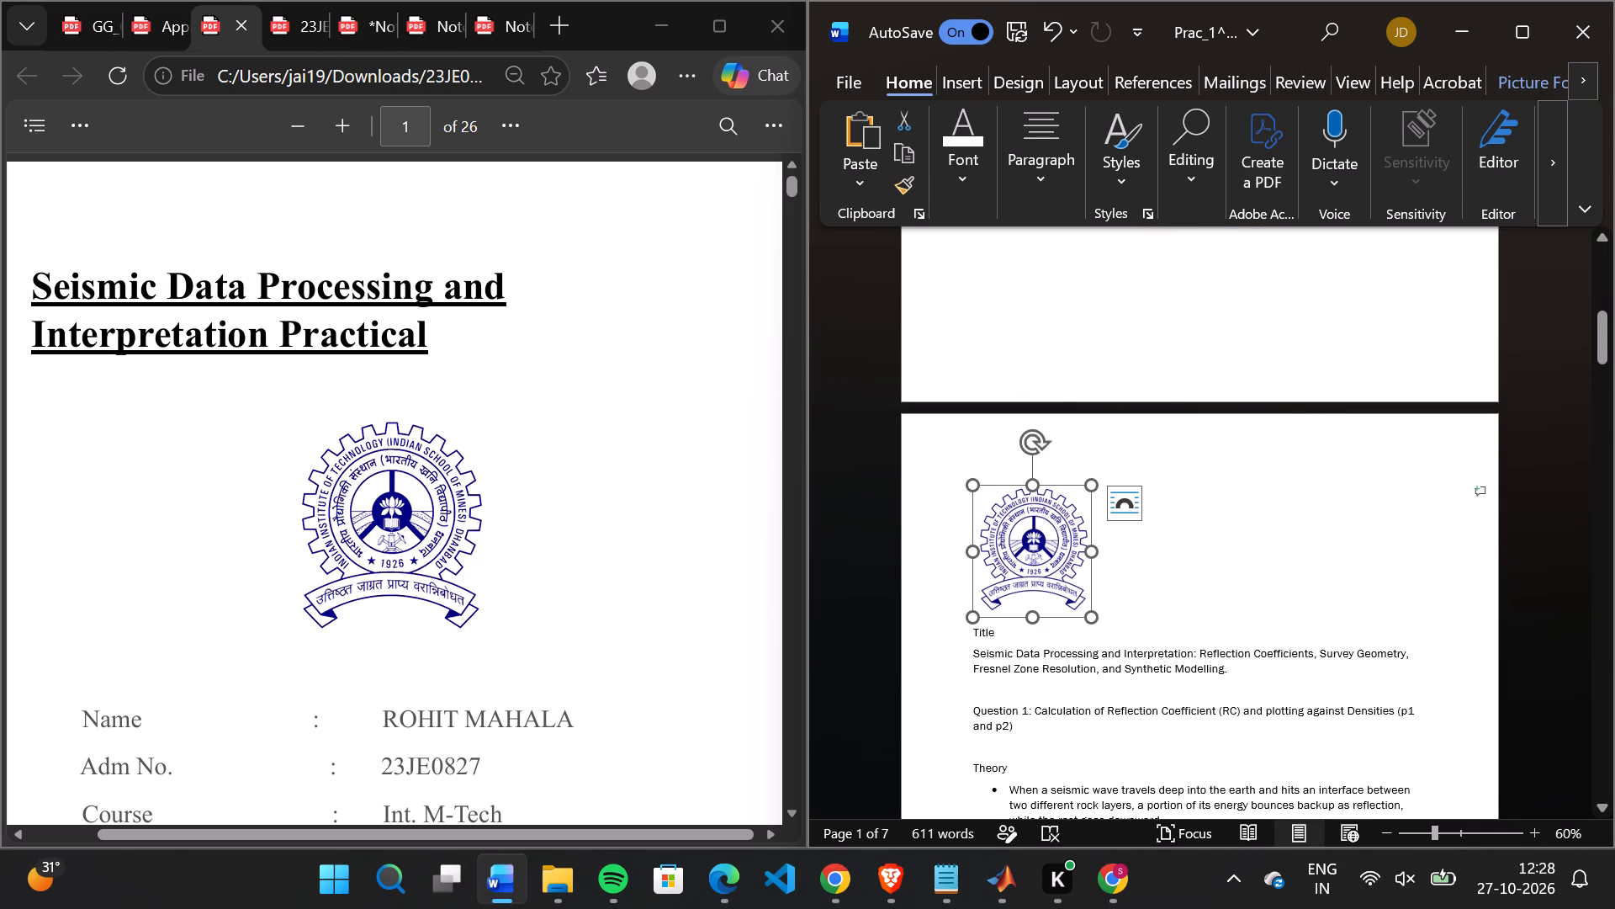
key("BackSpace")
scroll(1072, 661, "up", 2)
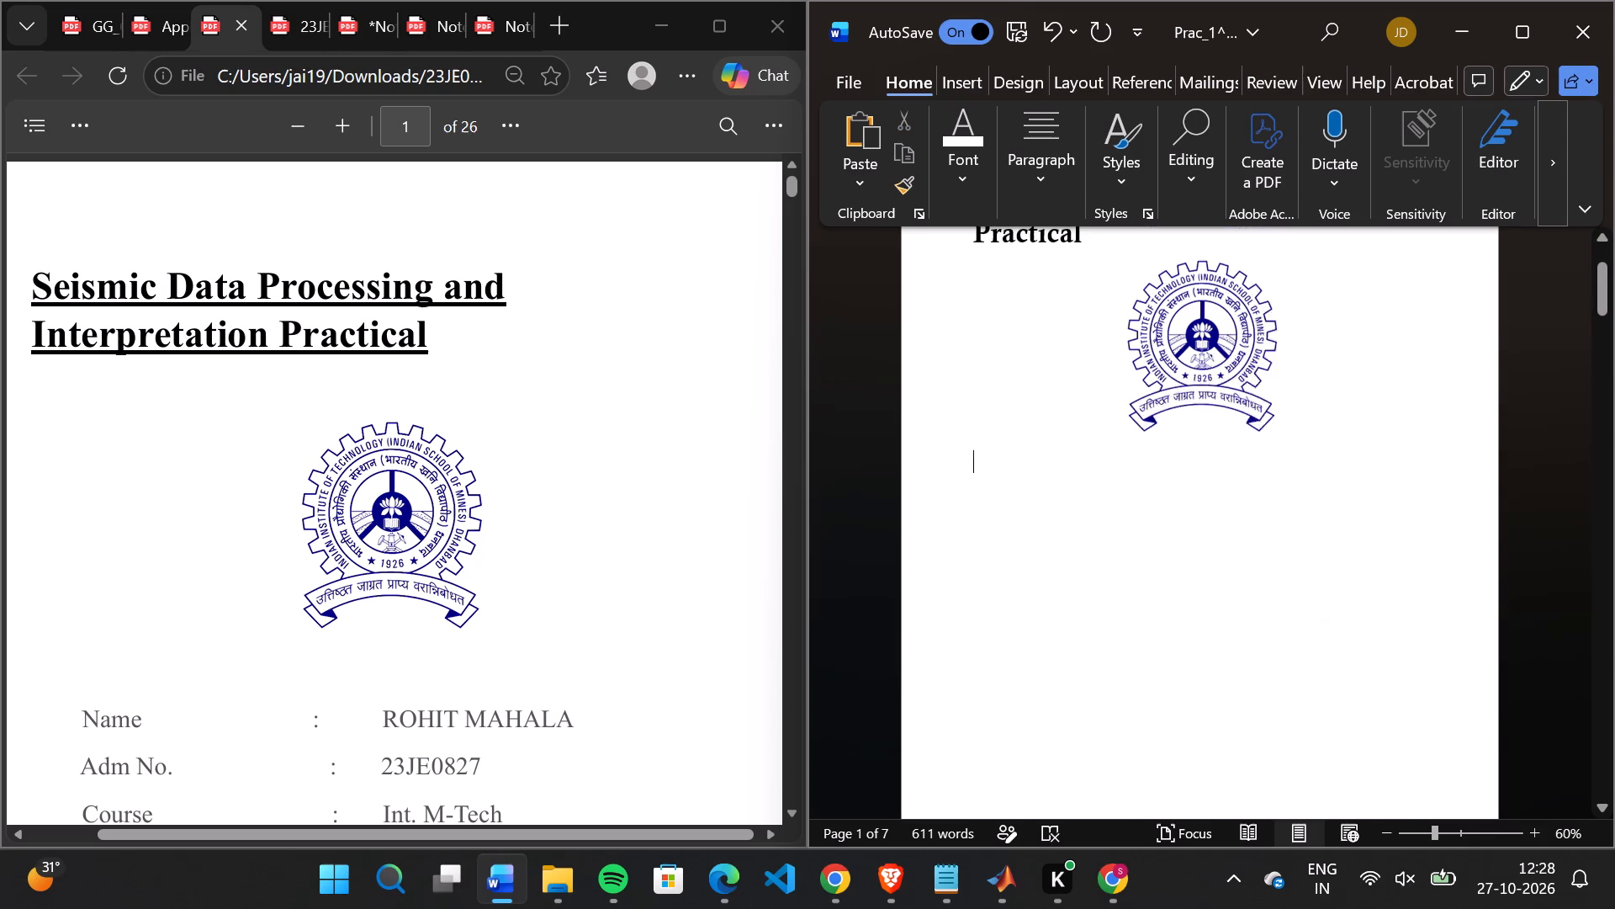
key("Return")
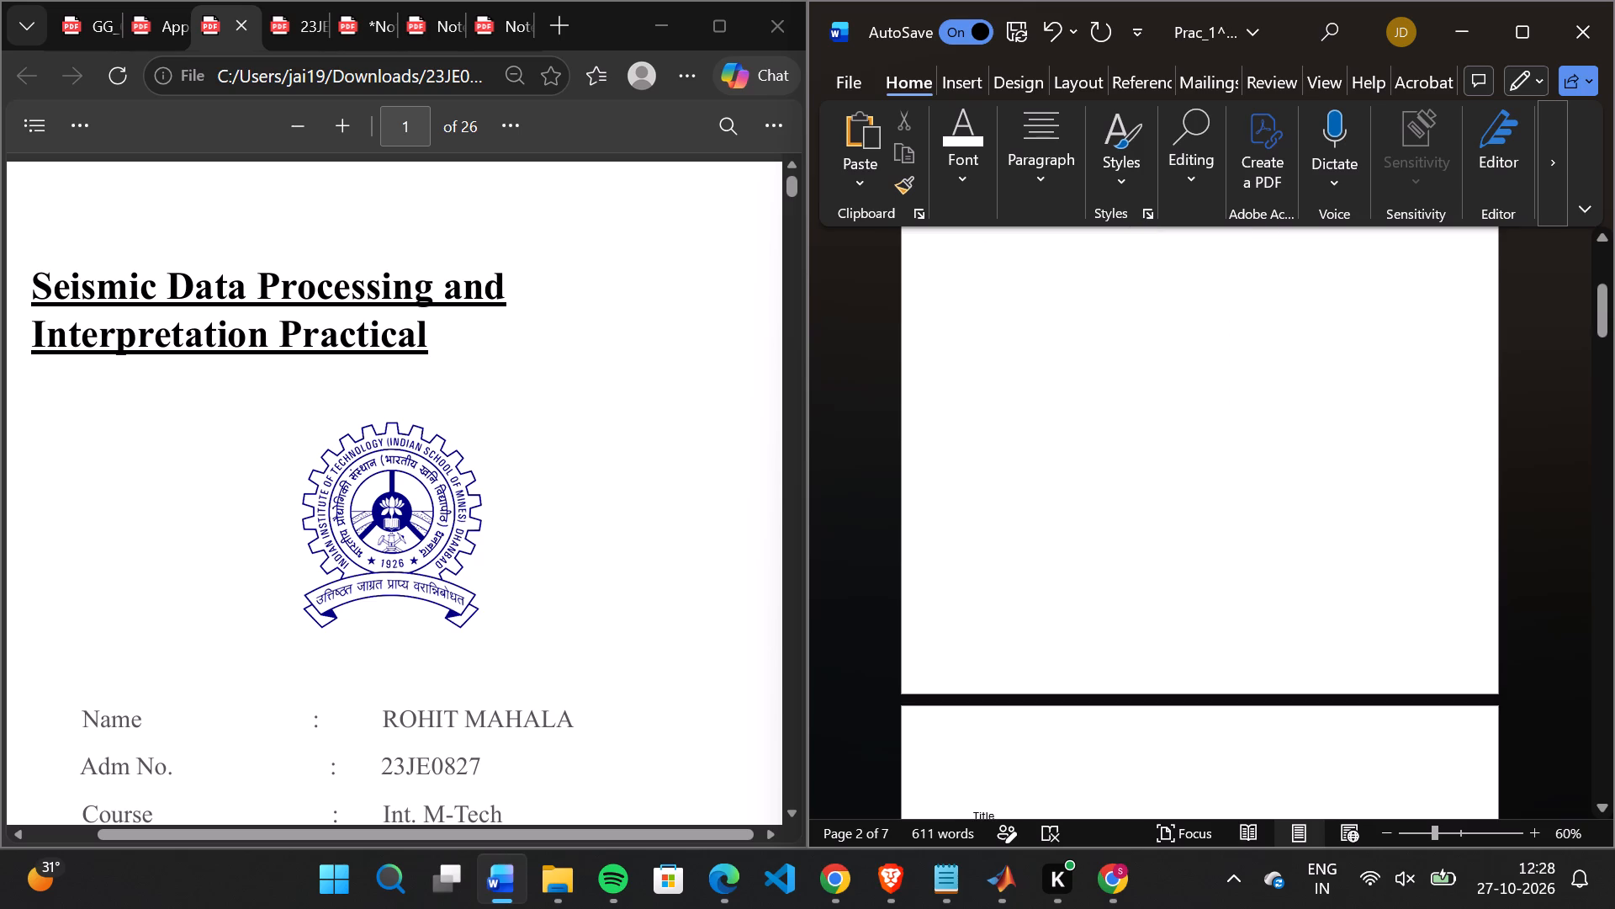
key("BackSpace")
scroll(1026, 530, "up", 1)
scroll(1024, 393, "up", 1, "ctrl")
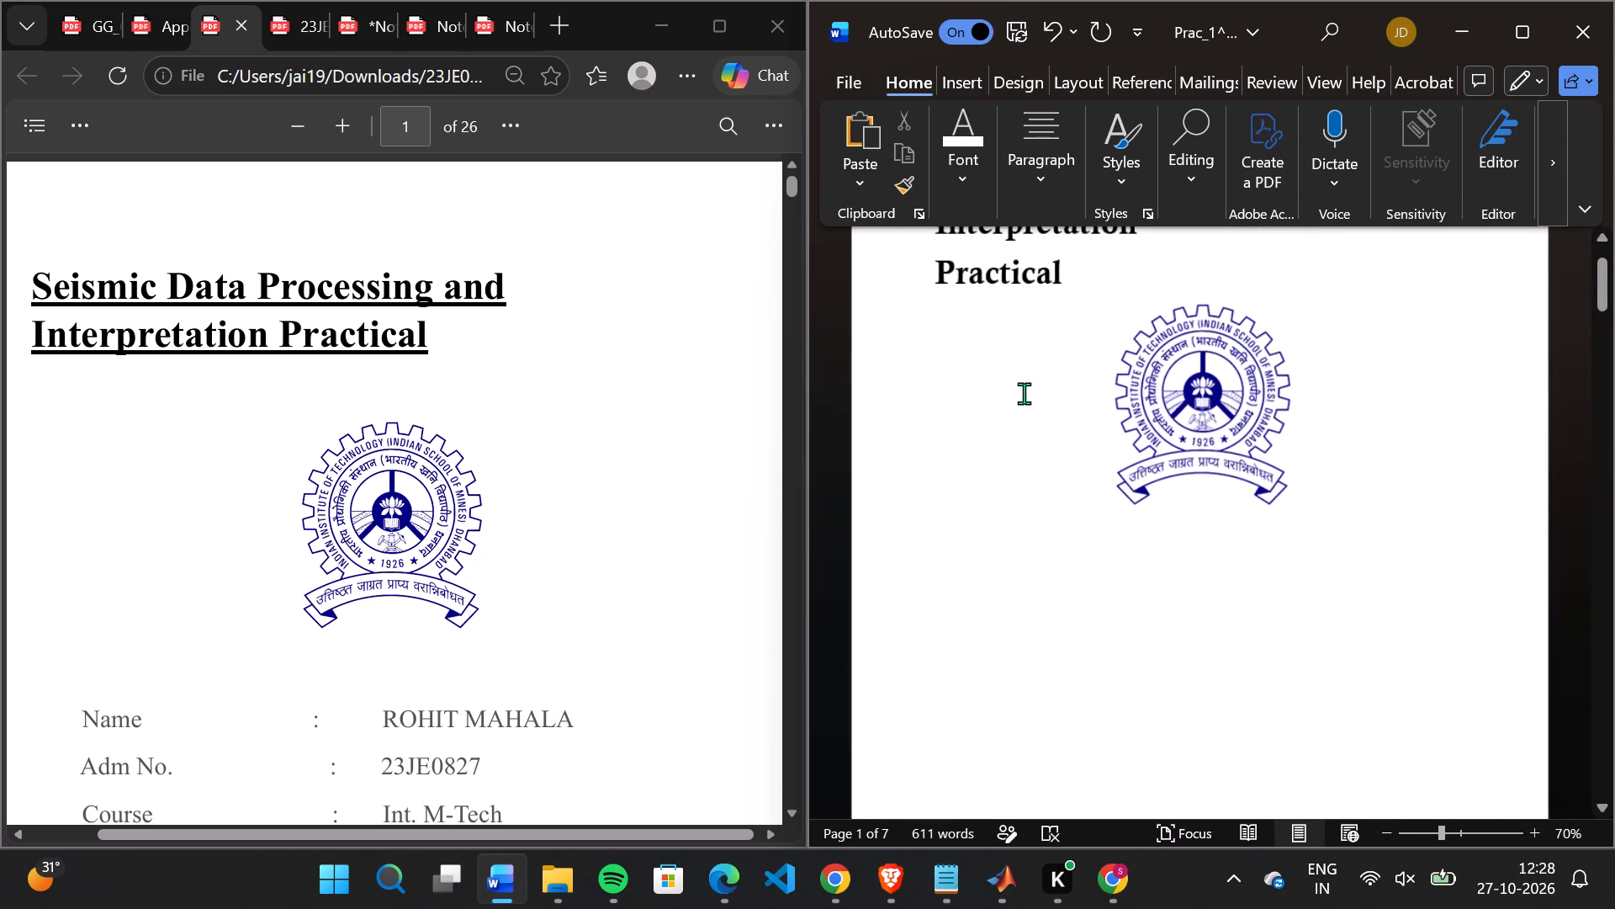
Set the font size to 22 for the empty line below the cover page logo.
scroll(1020, 409, "right", 1)
scroll(416, 635, "down", 1)
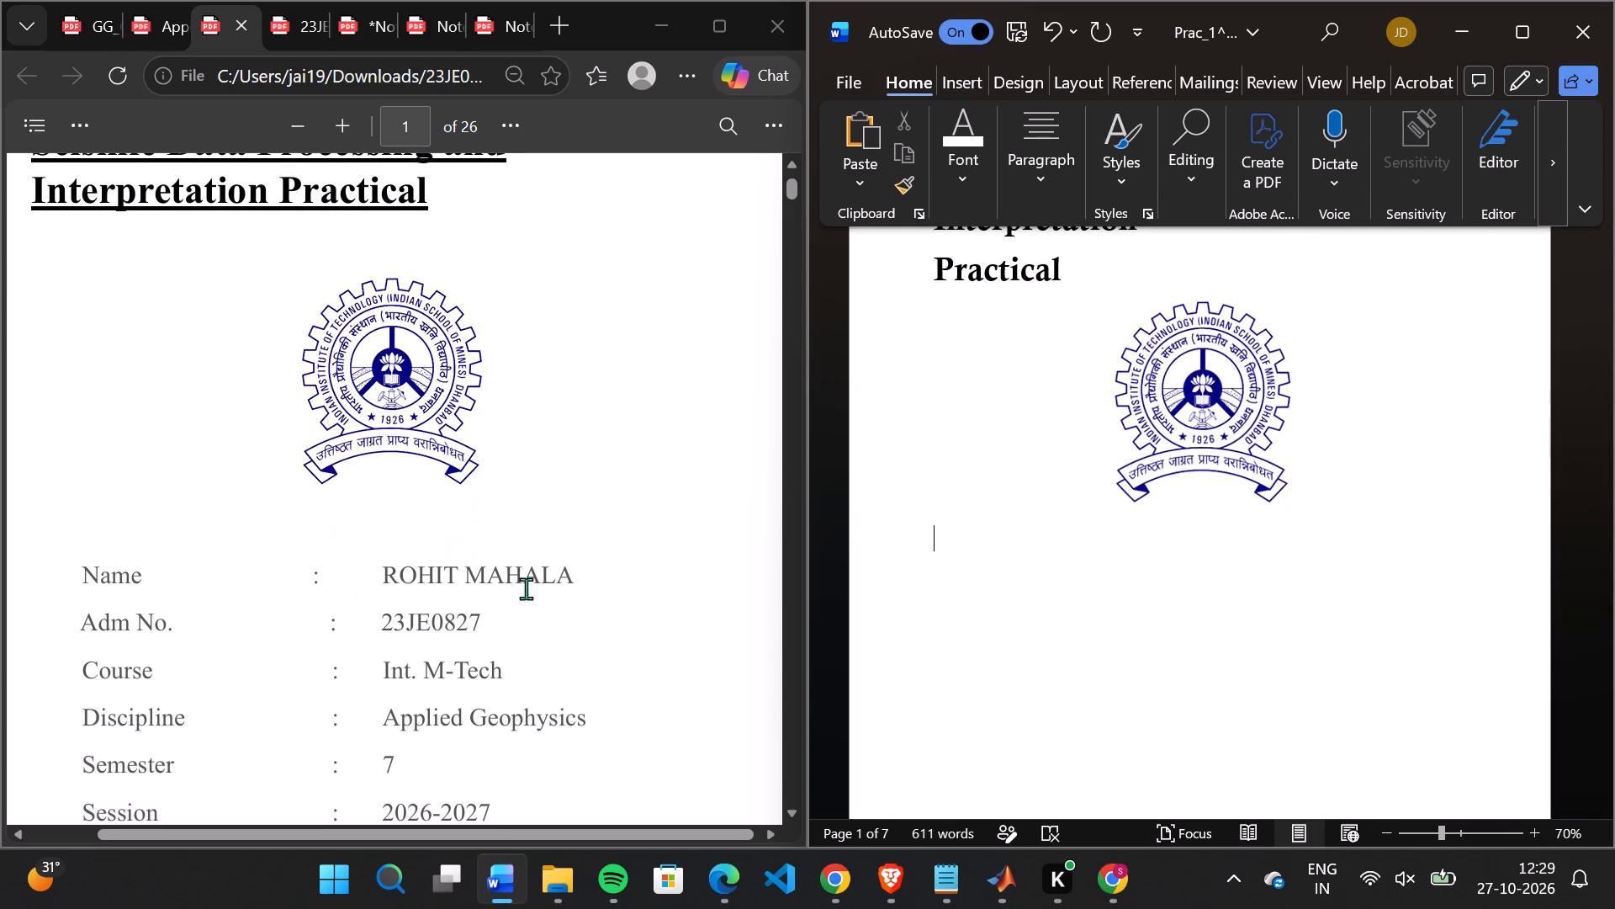
left_click(949, 151)
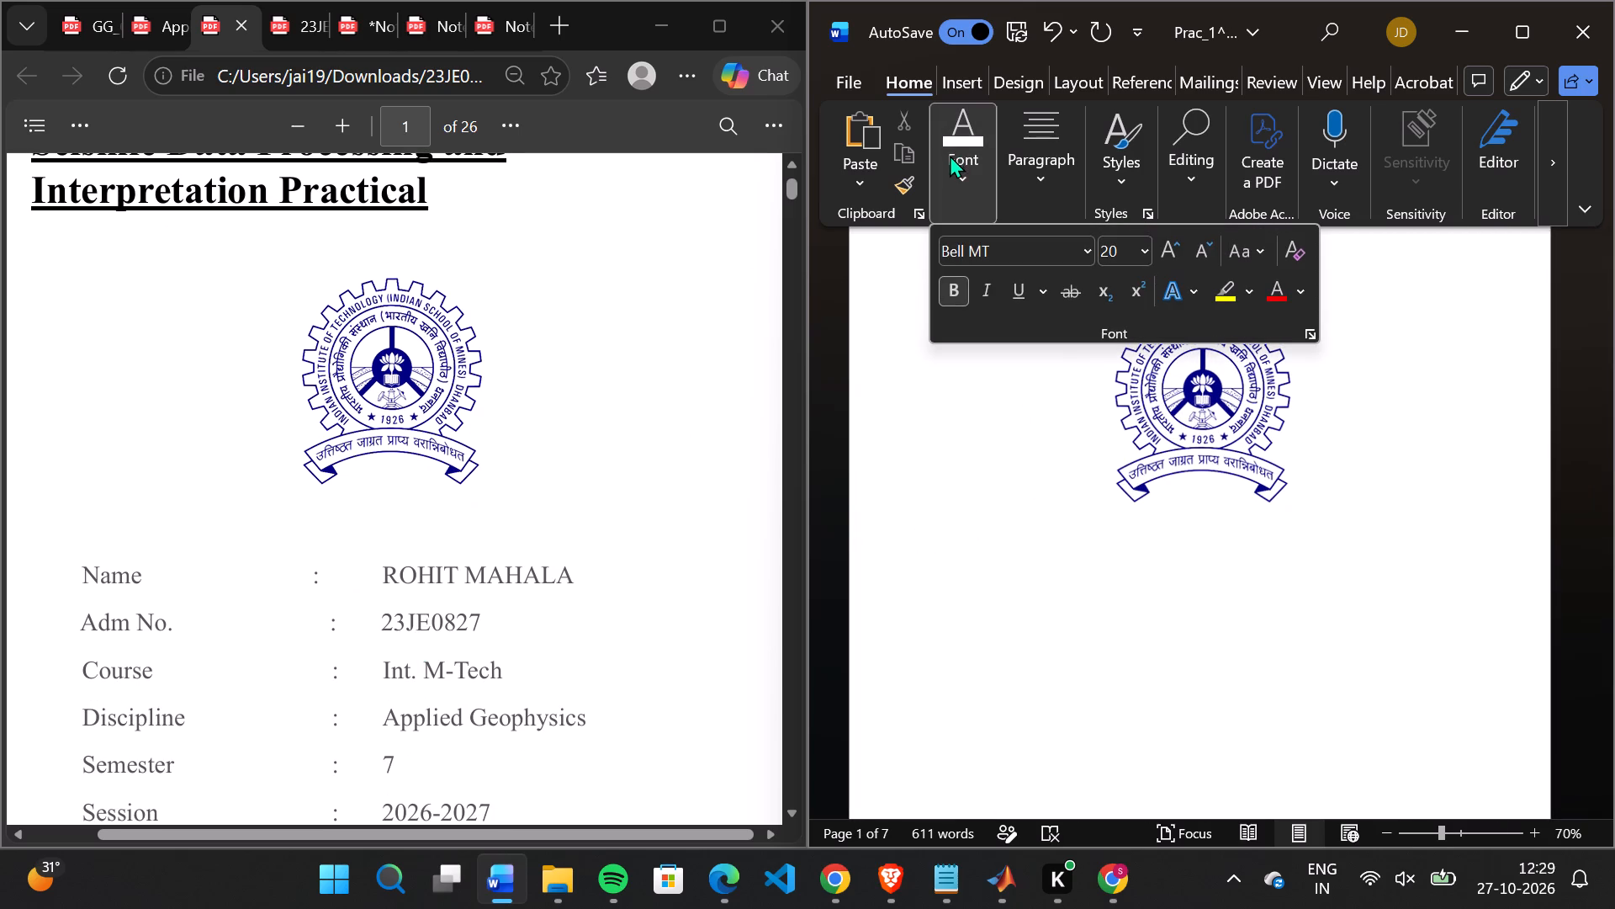
left_click(1146, 240)
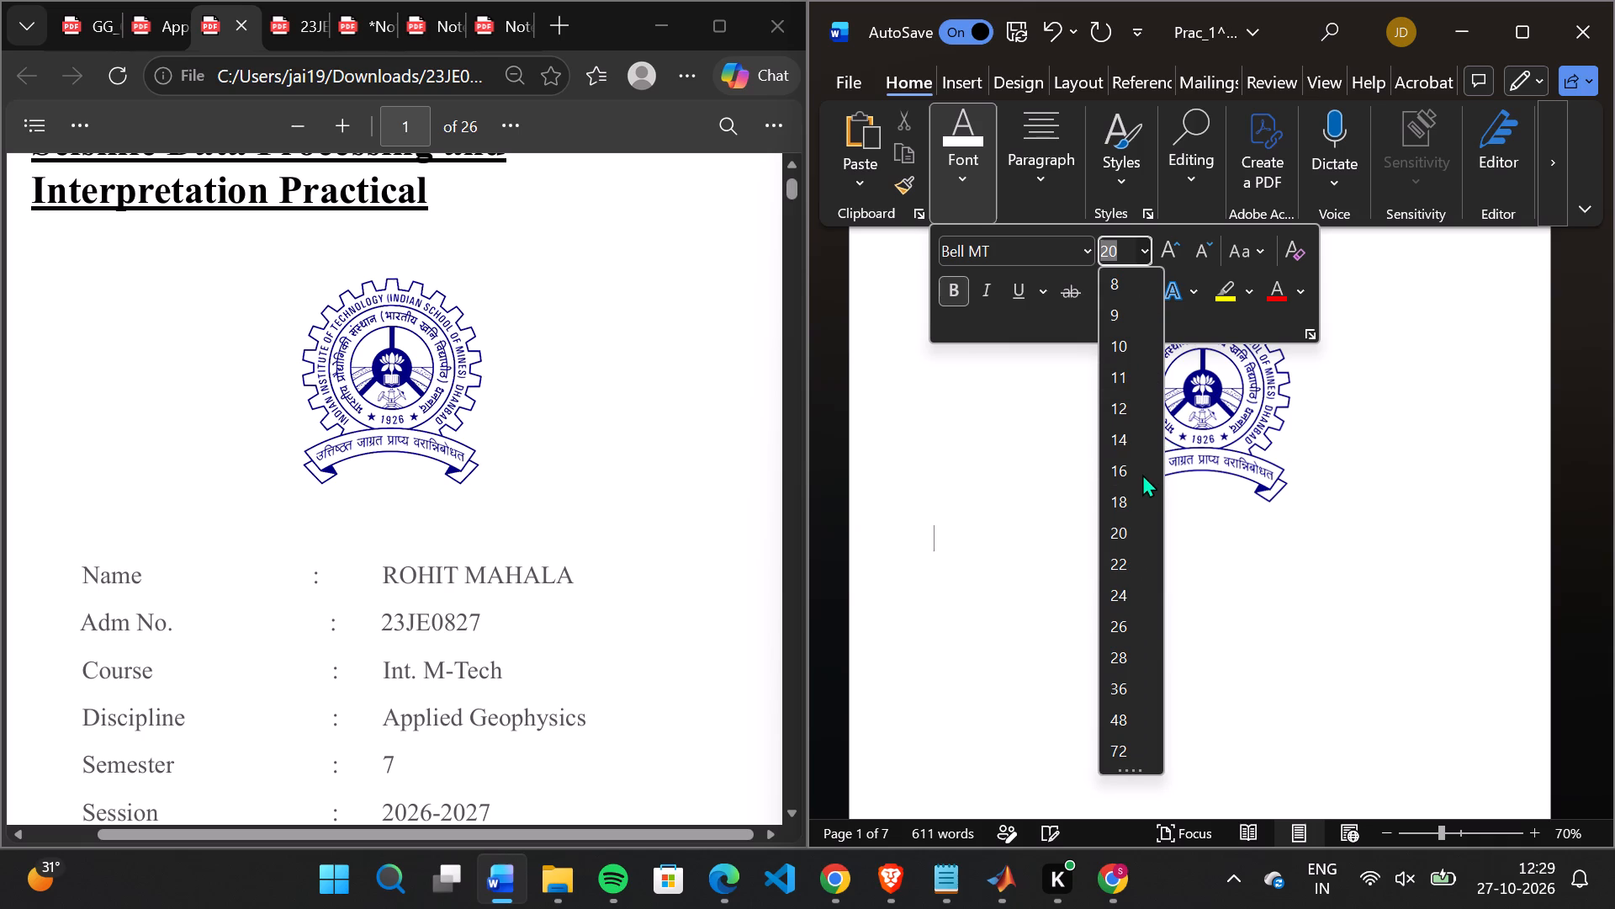
left_click(1119, 560)
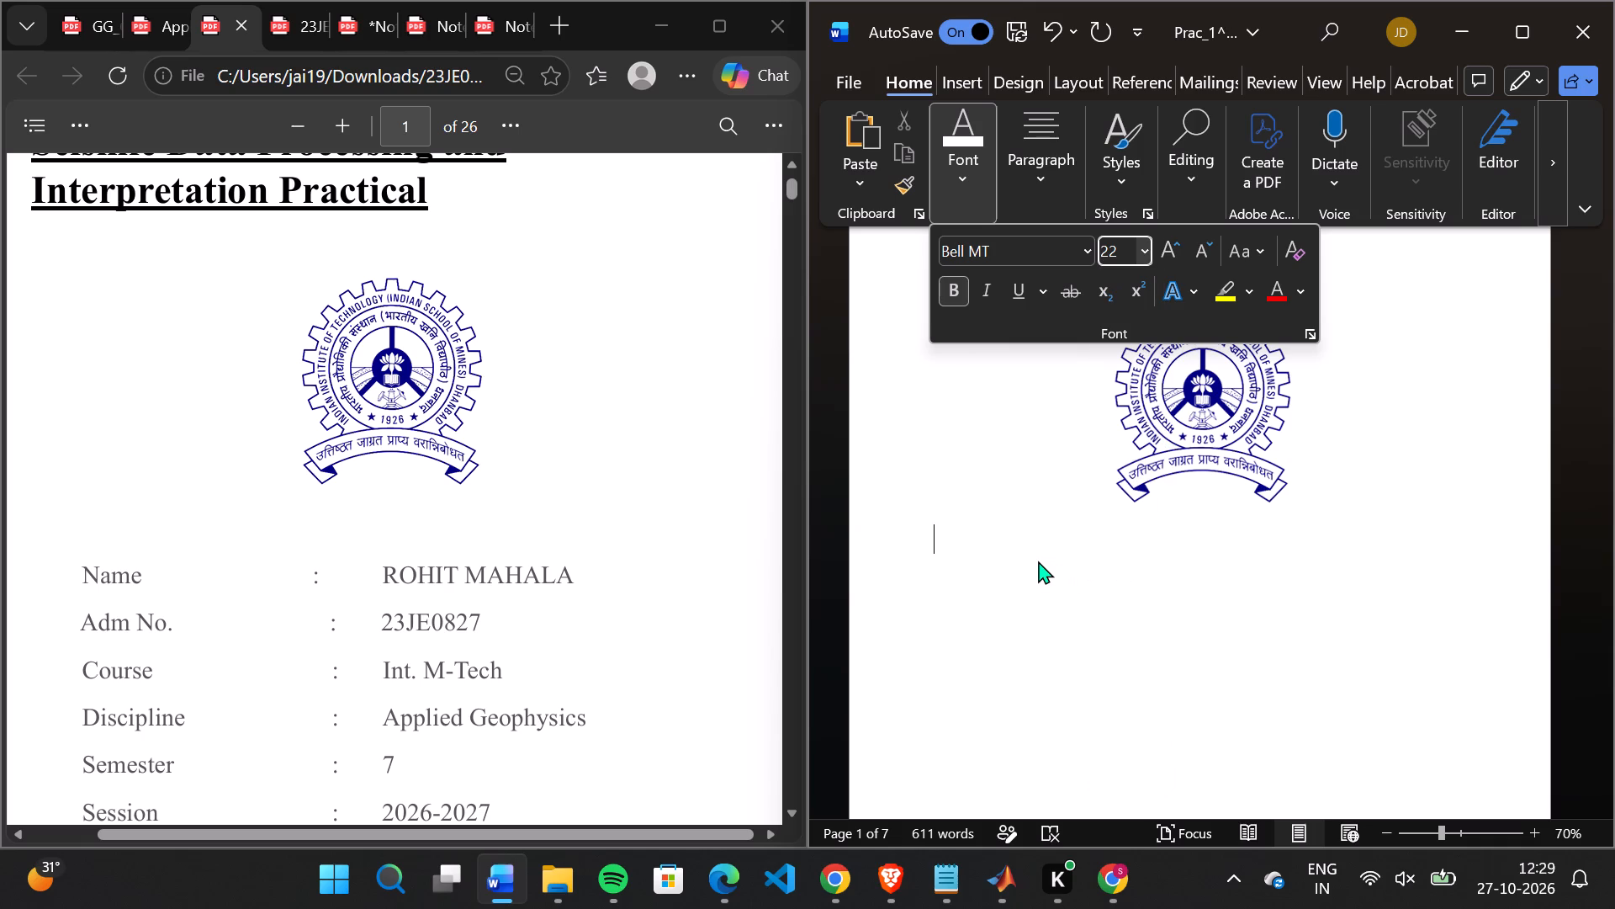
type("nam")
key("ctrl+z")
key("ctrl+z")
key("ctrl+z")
Remove the page break between the cover page's logo and the "Title" line.
left_click(992, 502)
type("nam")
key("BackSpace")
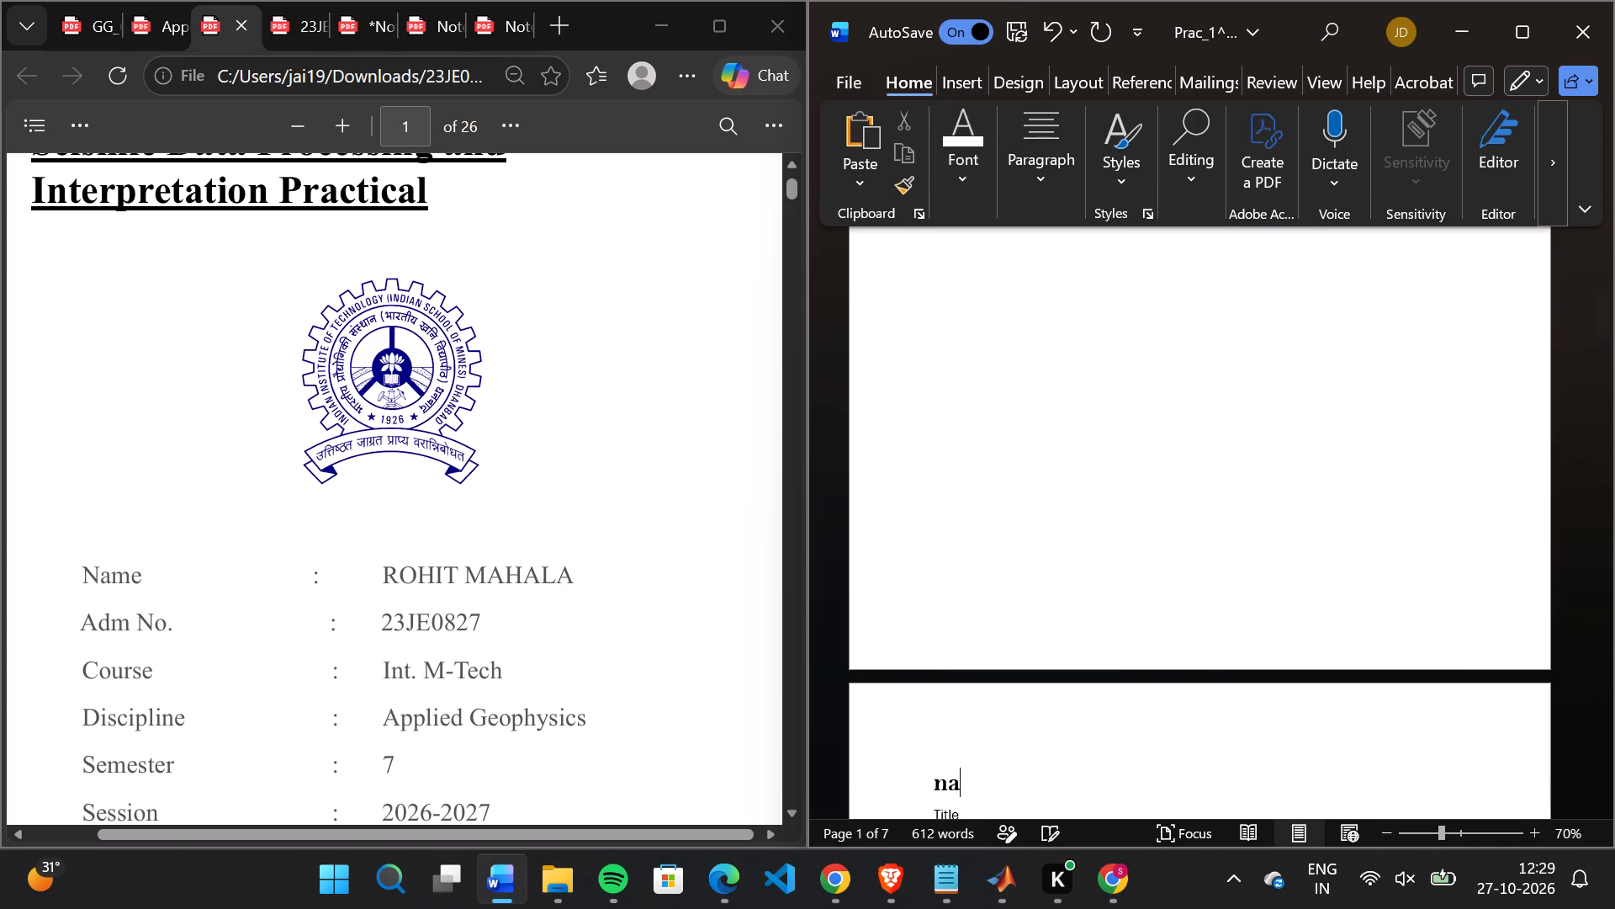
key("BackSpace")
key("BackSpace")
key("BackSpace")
scroll(1124, 345, "up", 1)
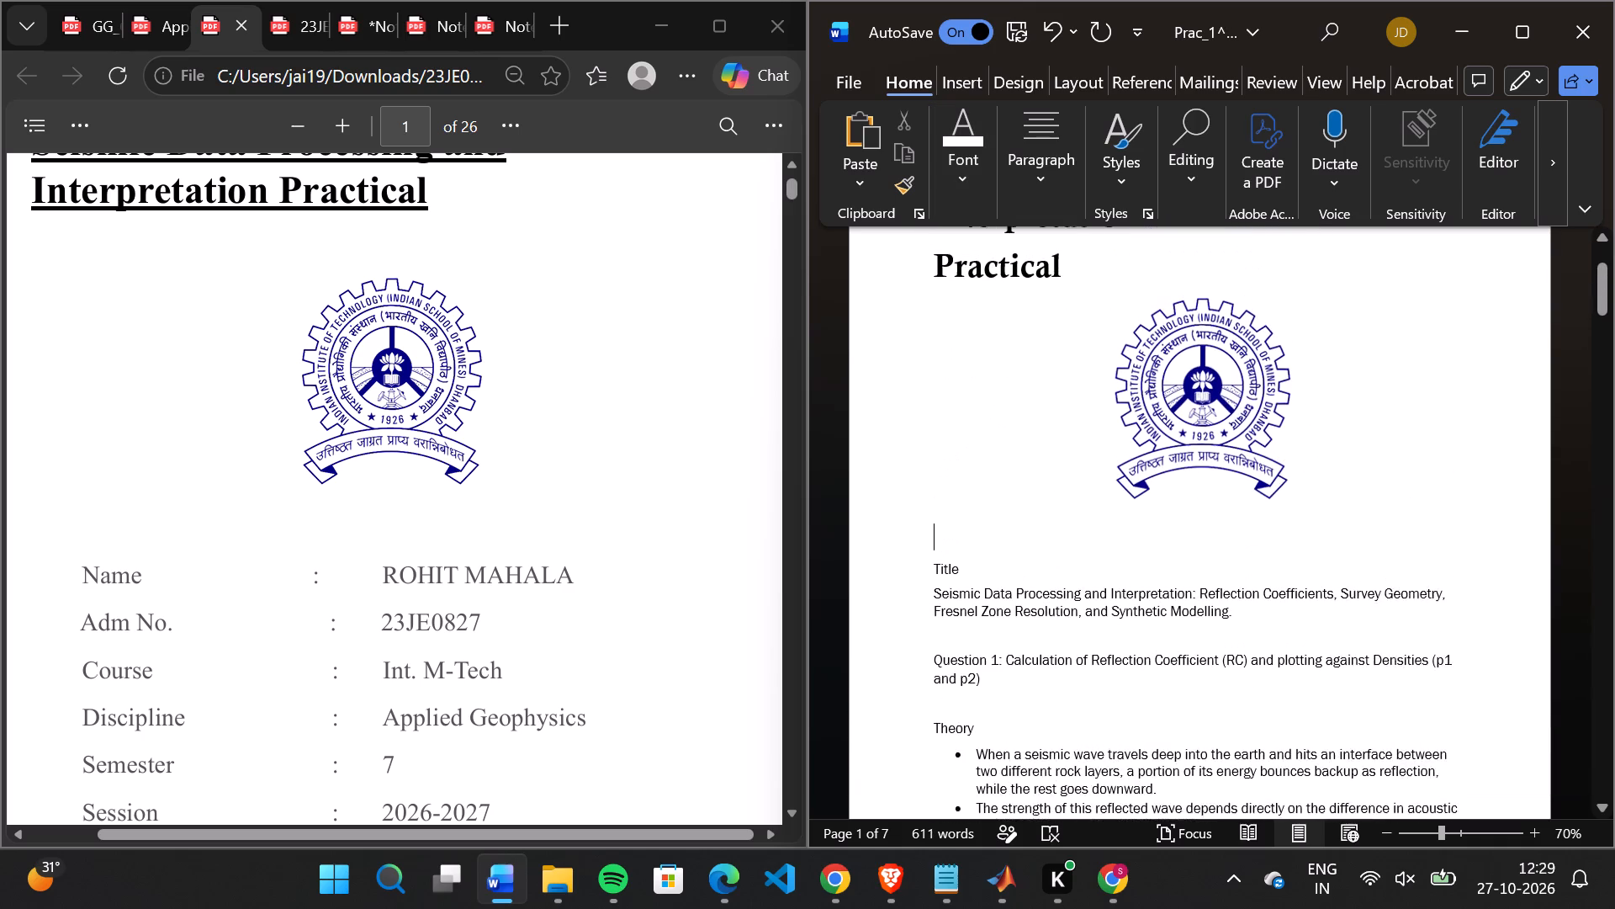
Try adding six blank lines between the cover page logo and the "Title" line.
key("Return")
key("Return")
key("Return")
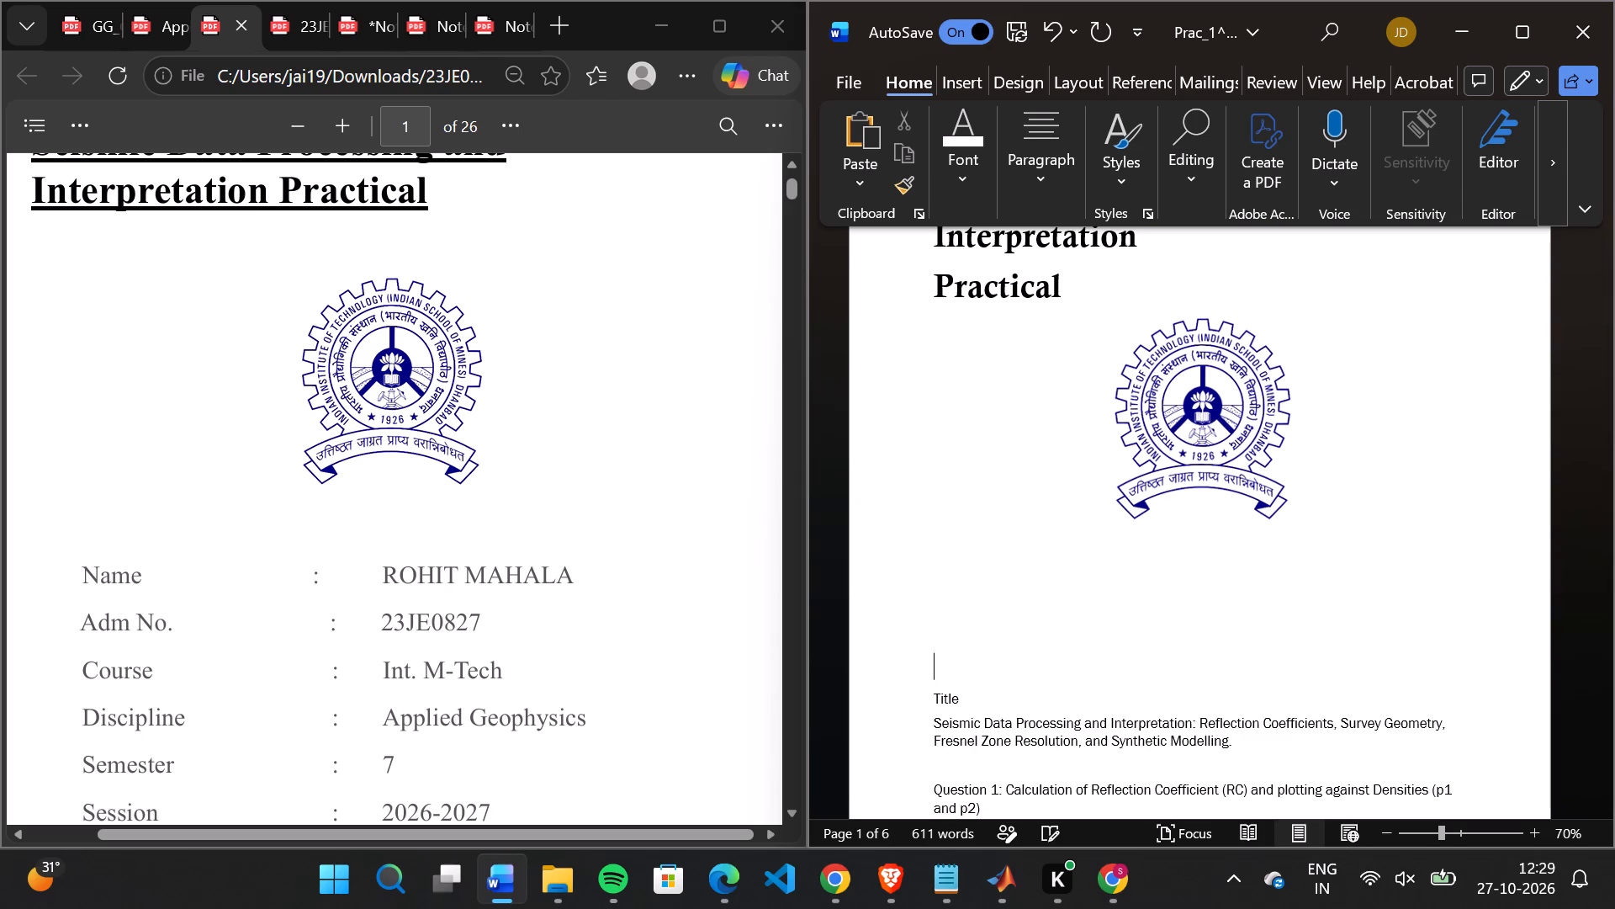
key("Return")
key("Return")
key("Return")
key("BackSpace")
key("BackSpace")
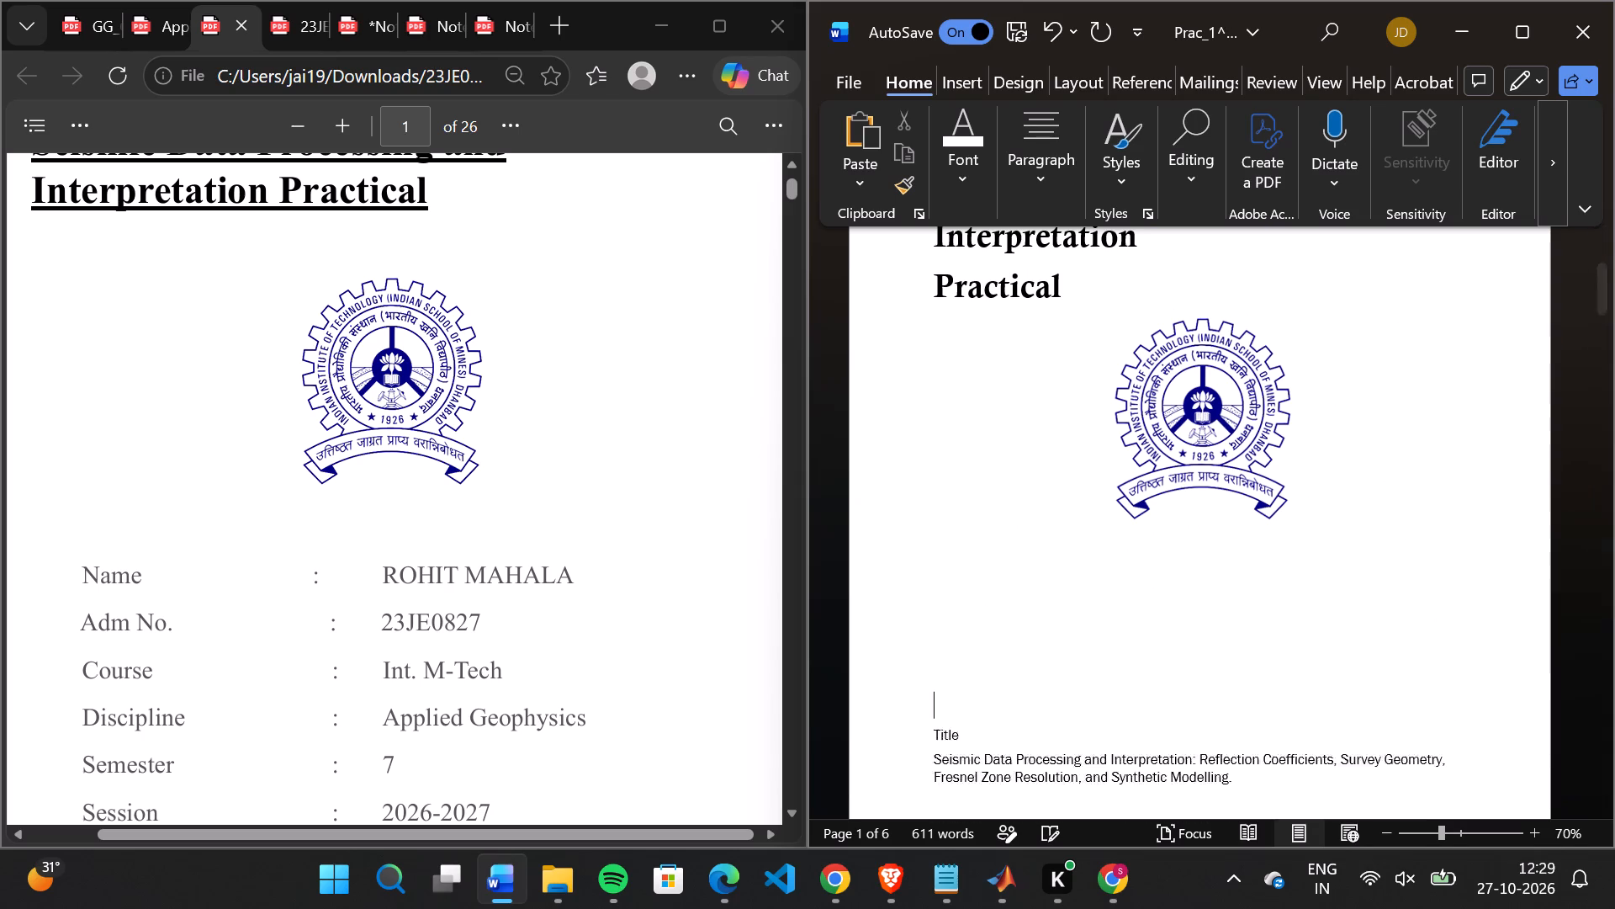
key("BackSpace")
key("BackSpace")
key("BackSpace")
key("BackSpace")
Add a "Name" label below the cover page logo, followed by spaces, a colon and more spaces.
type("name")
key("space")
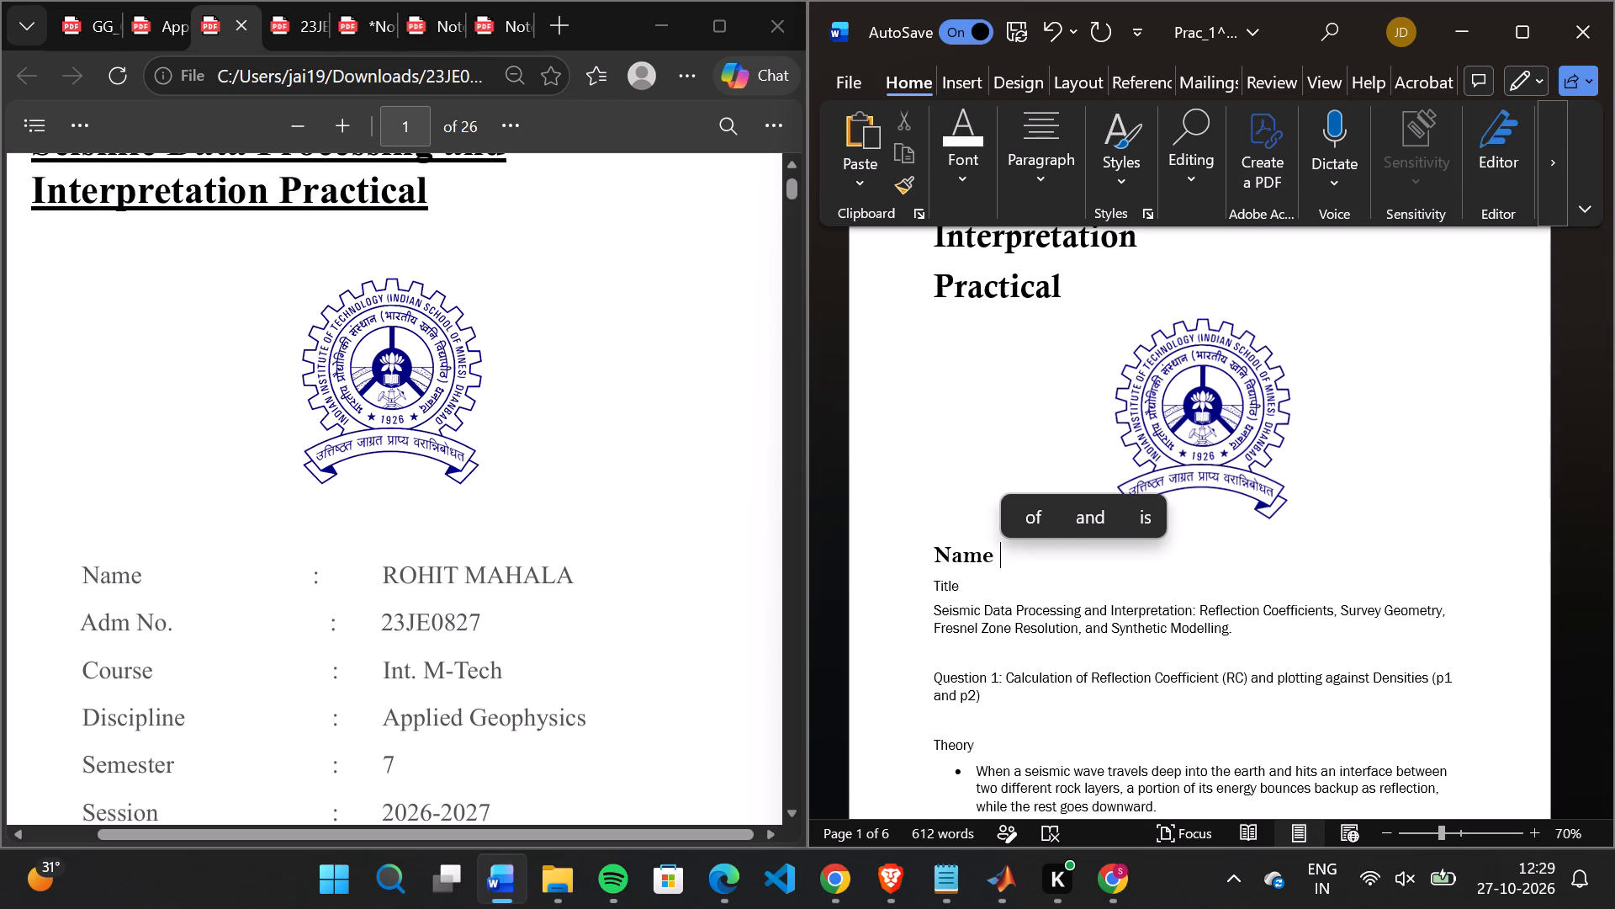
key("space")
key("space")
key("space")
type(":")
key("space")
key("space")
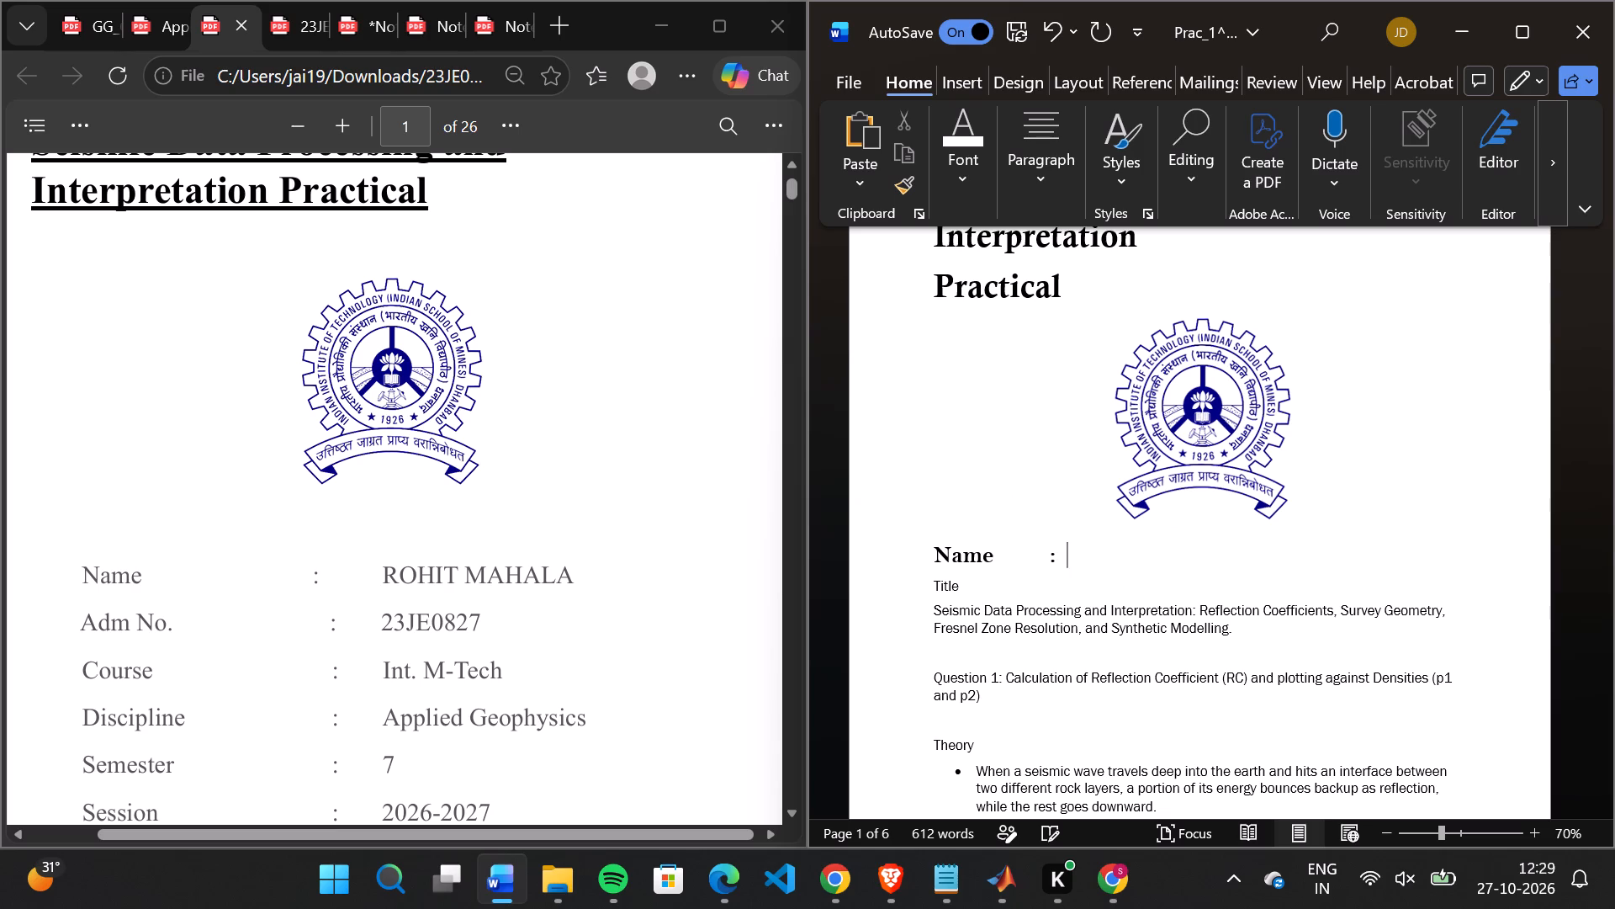
Enter the student's full name after the colon on the Name line.
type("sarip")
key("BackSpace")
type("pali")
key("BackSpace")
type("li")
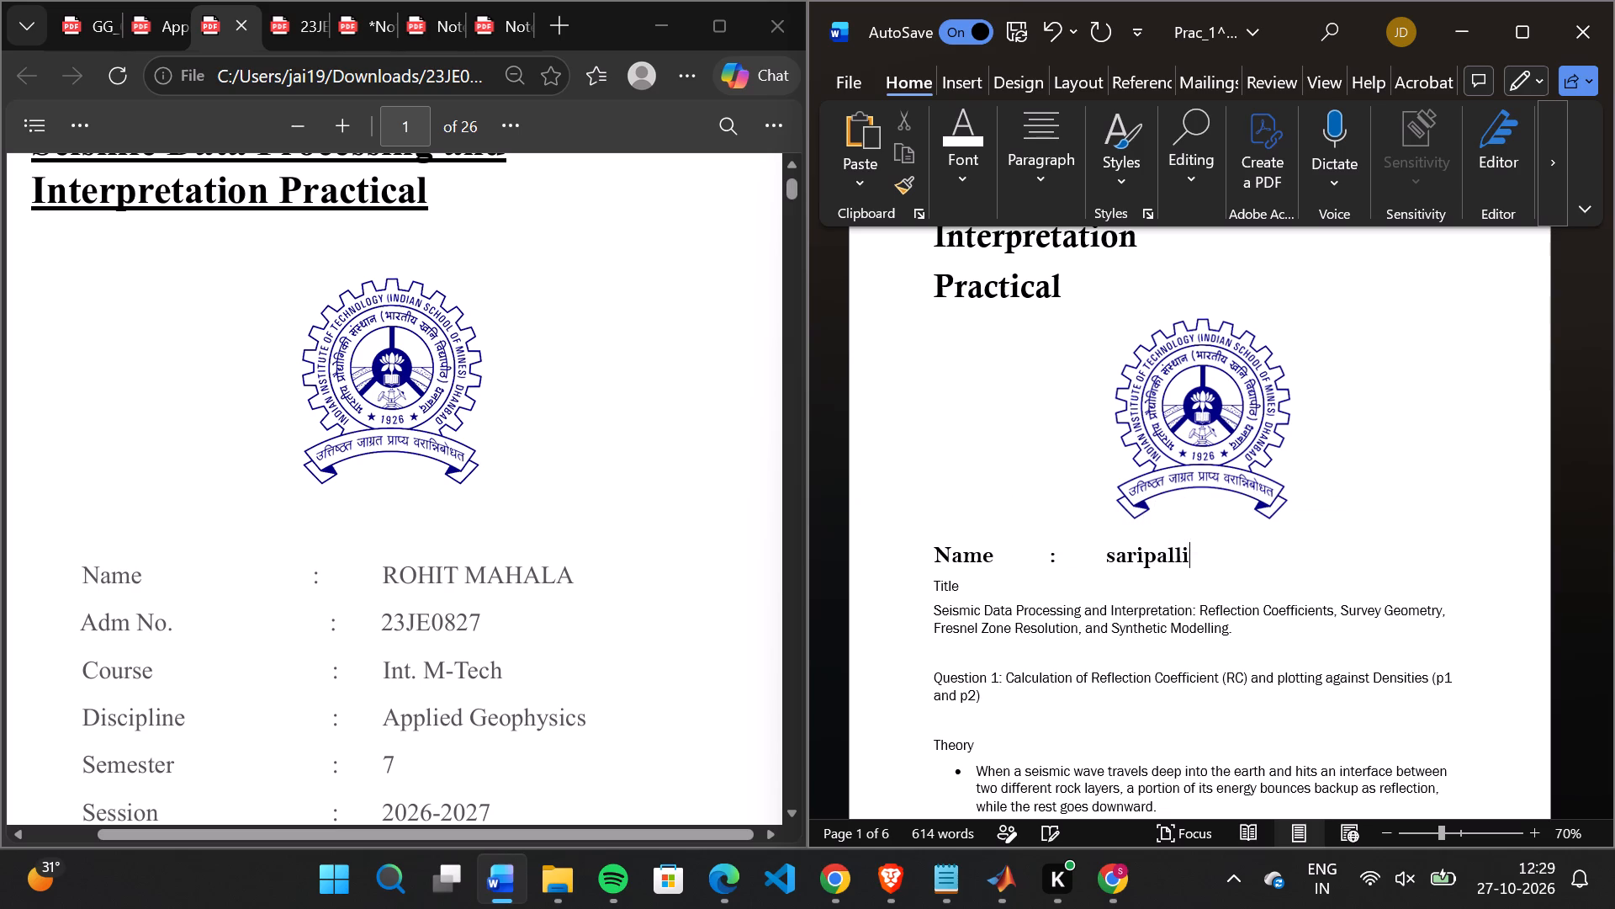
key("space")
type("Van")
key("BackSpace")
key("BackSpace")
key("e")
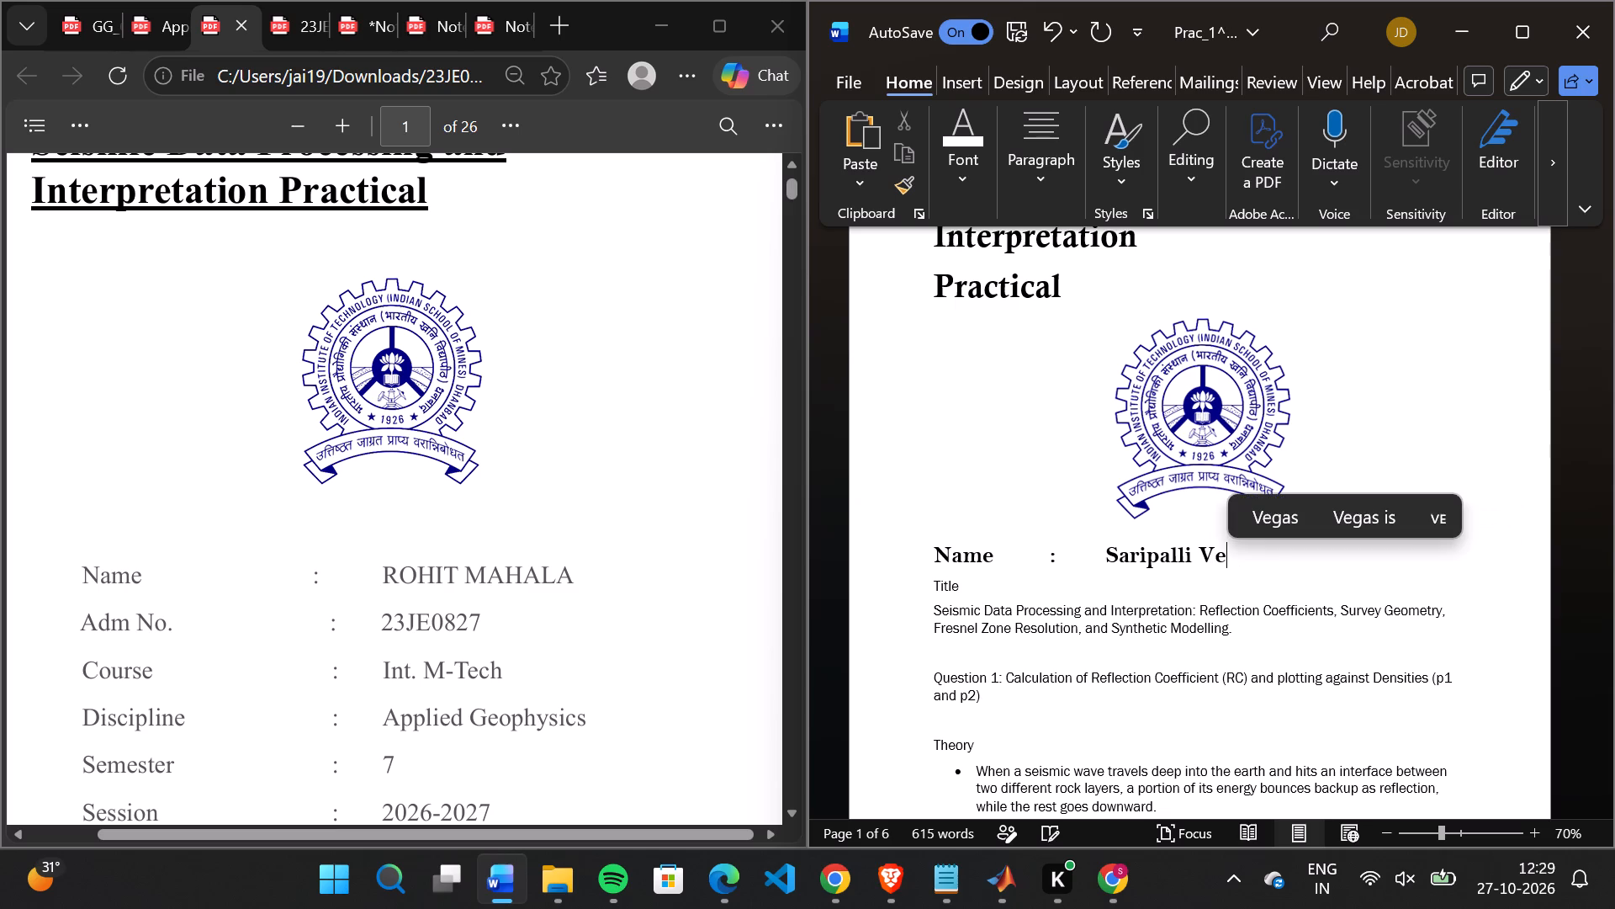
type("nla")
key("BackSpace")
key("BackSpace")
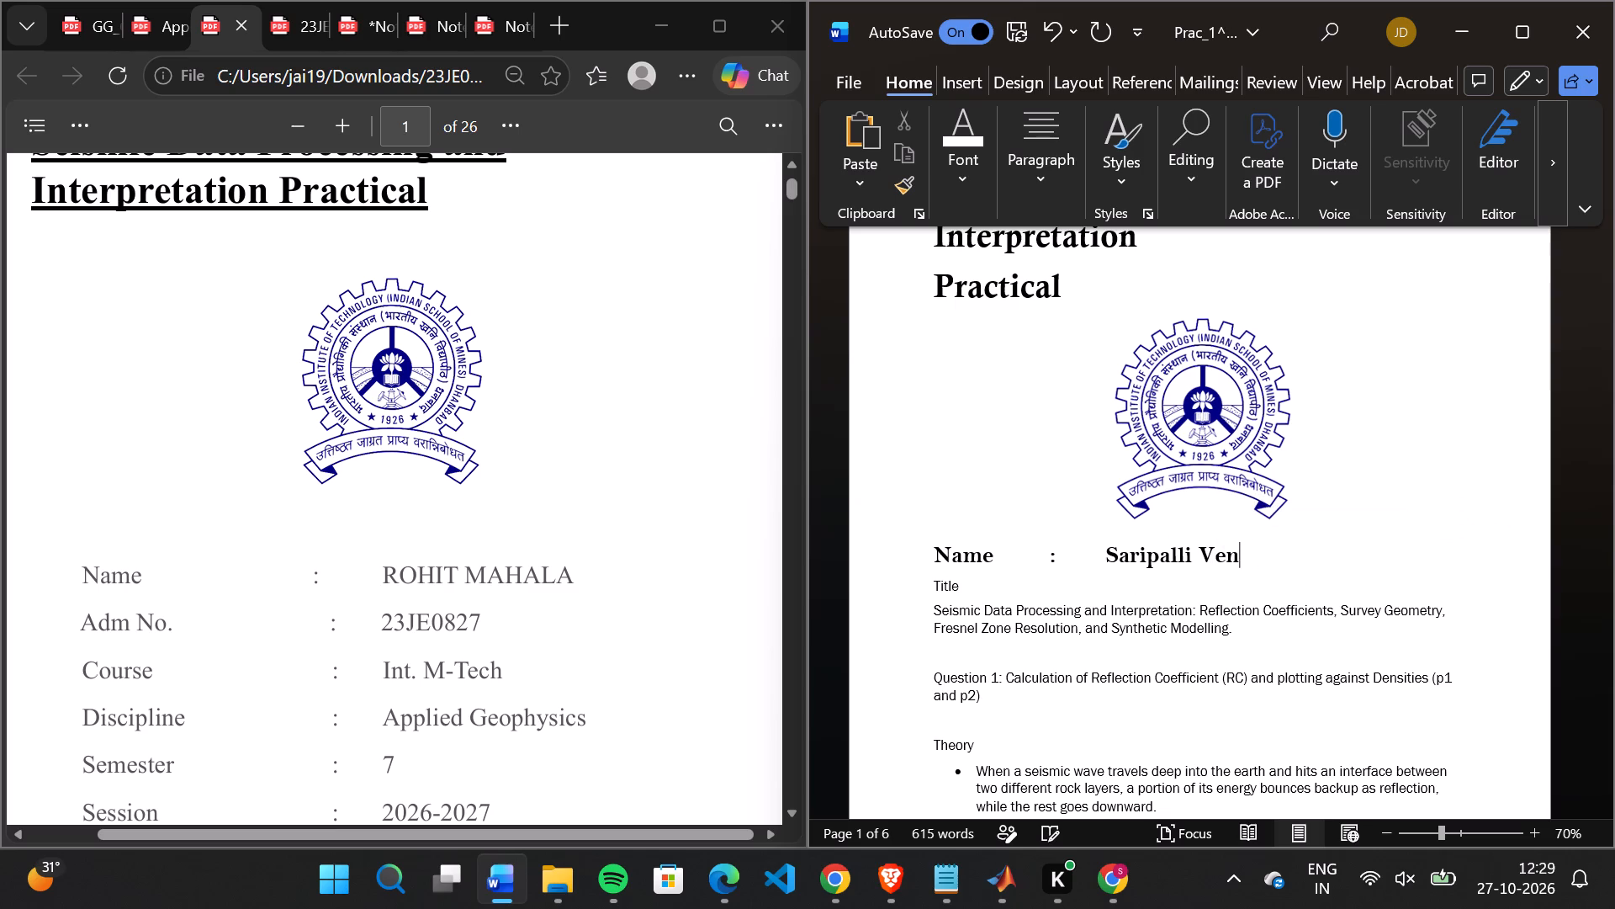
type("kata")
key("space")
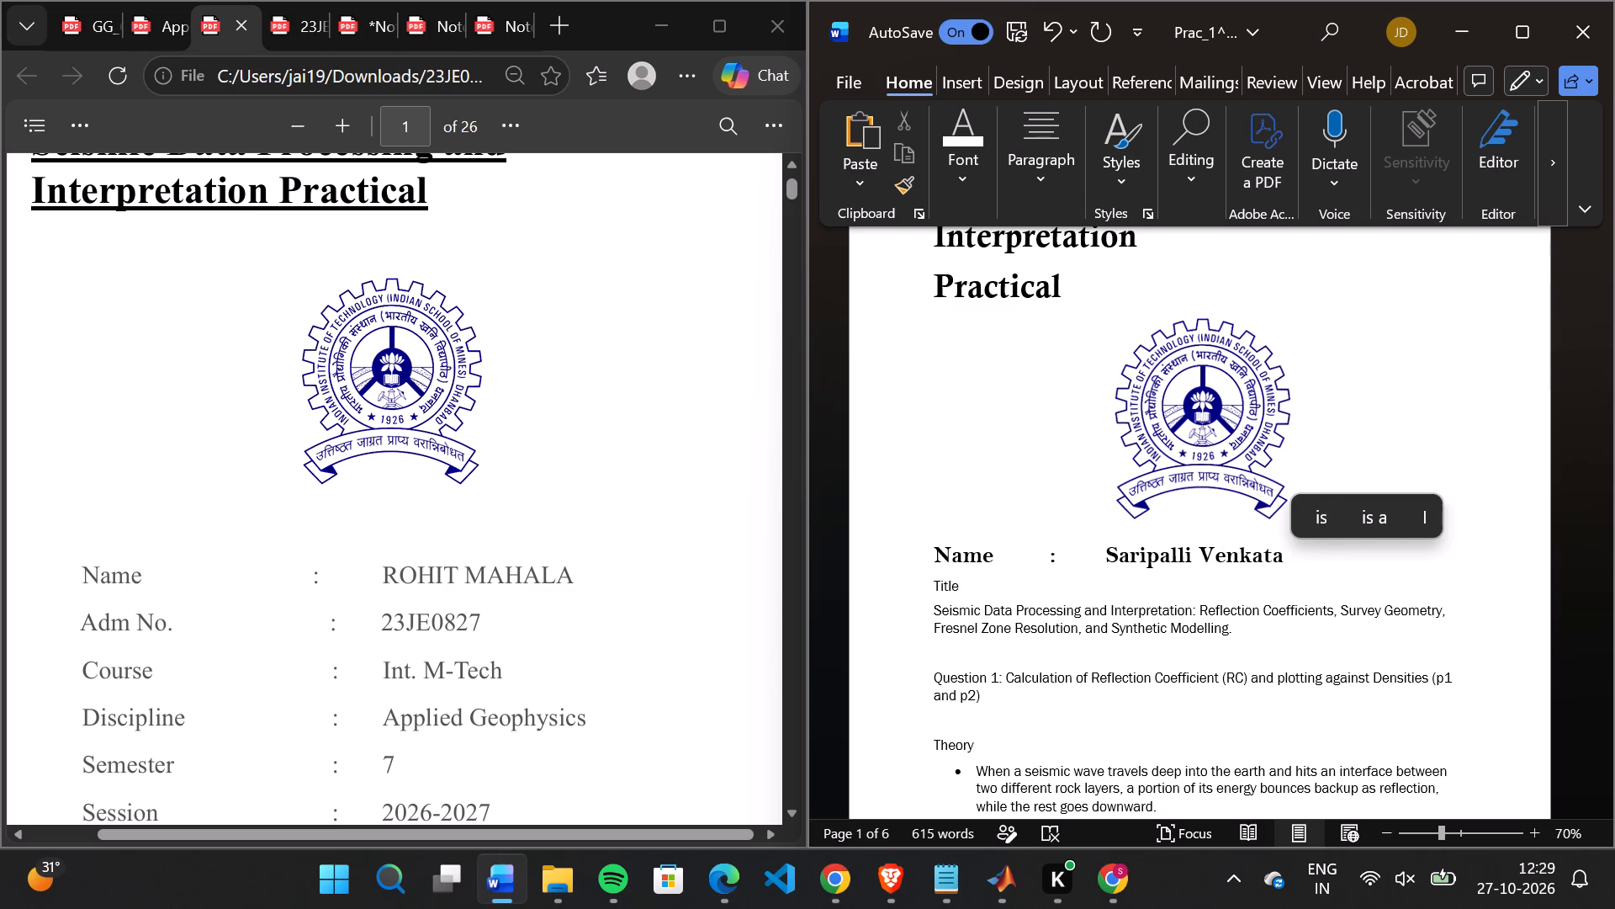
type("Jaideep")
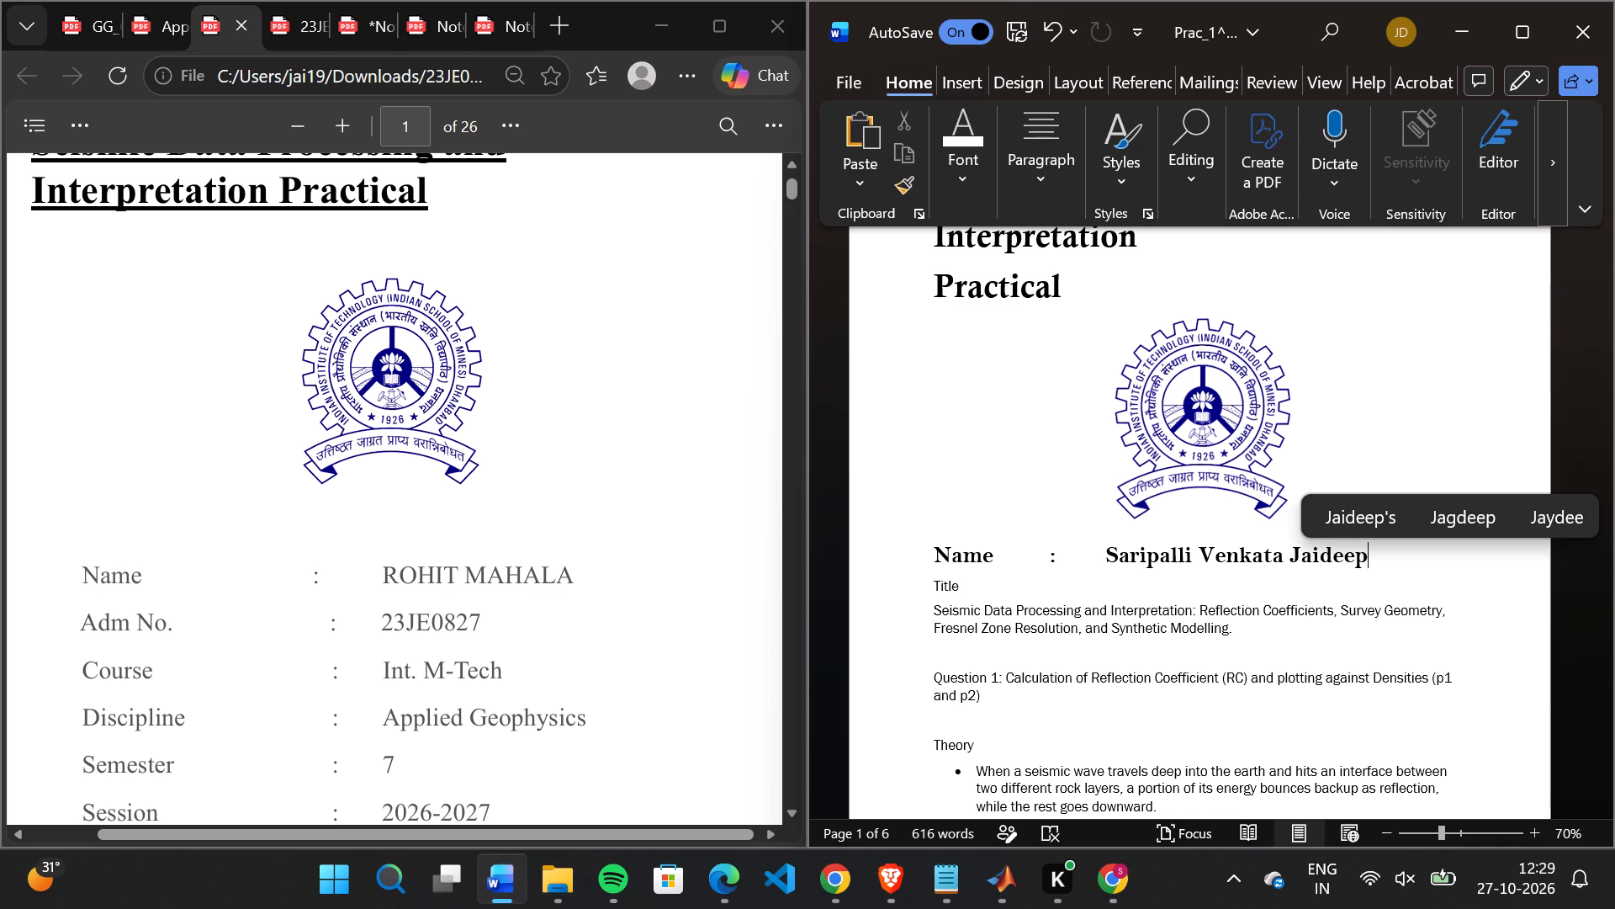
Add an "Adm No" label on a new line, with its colon aligned under the Name line's colon.
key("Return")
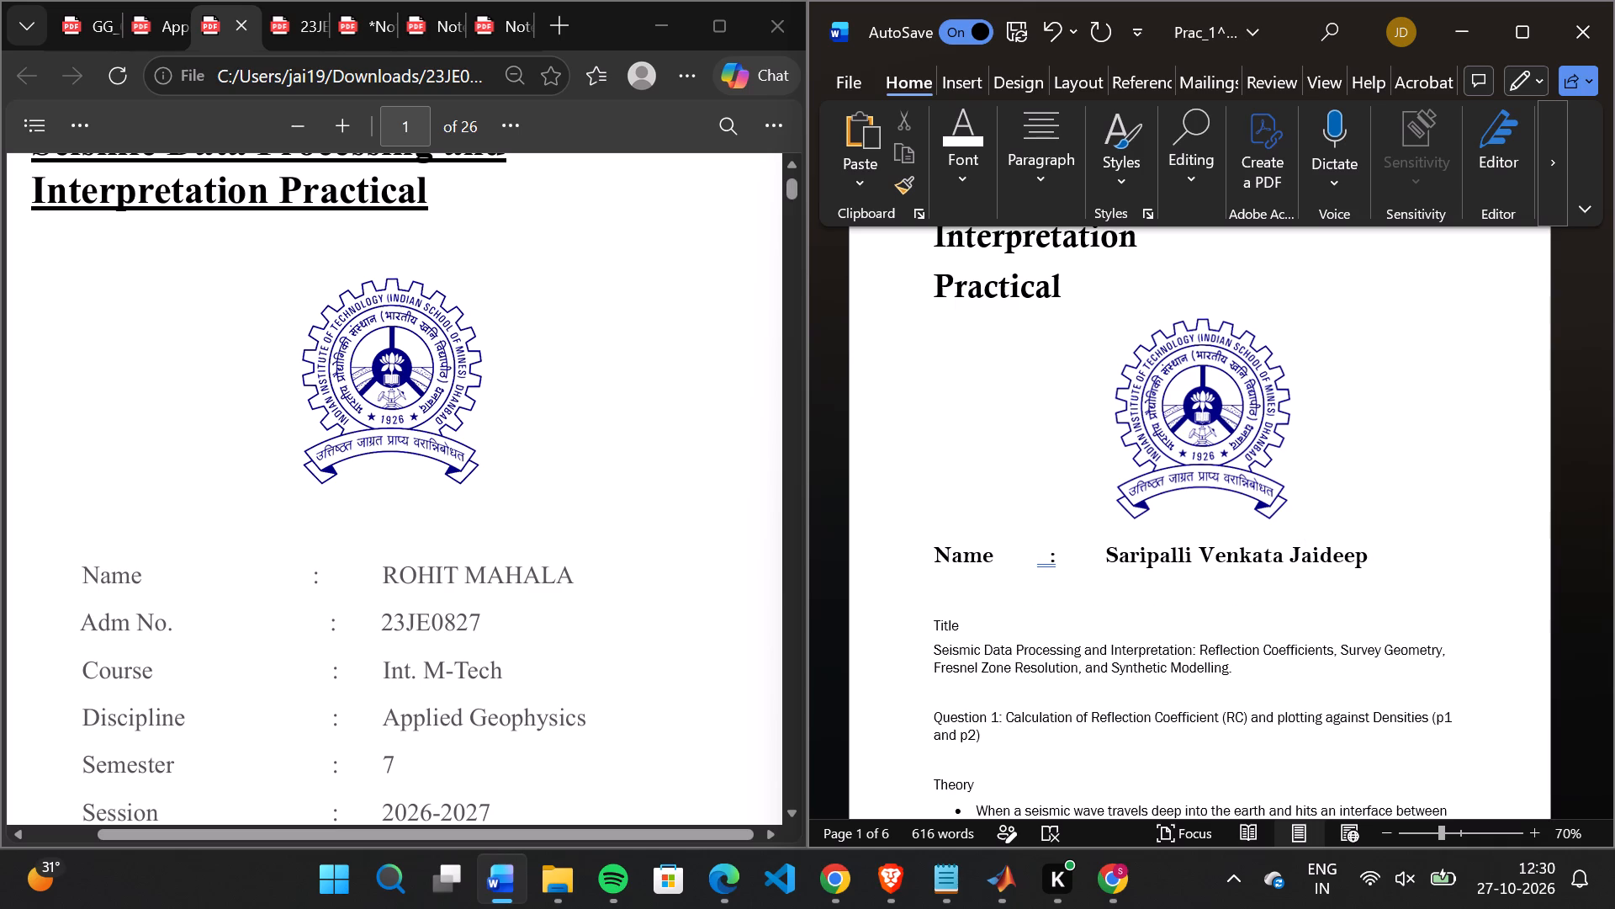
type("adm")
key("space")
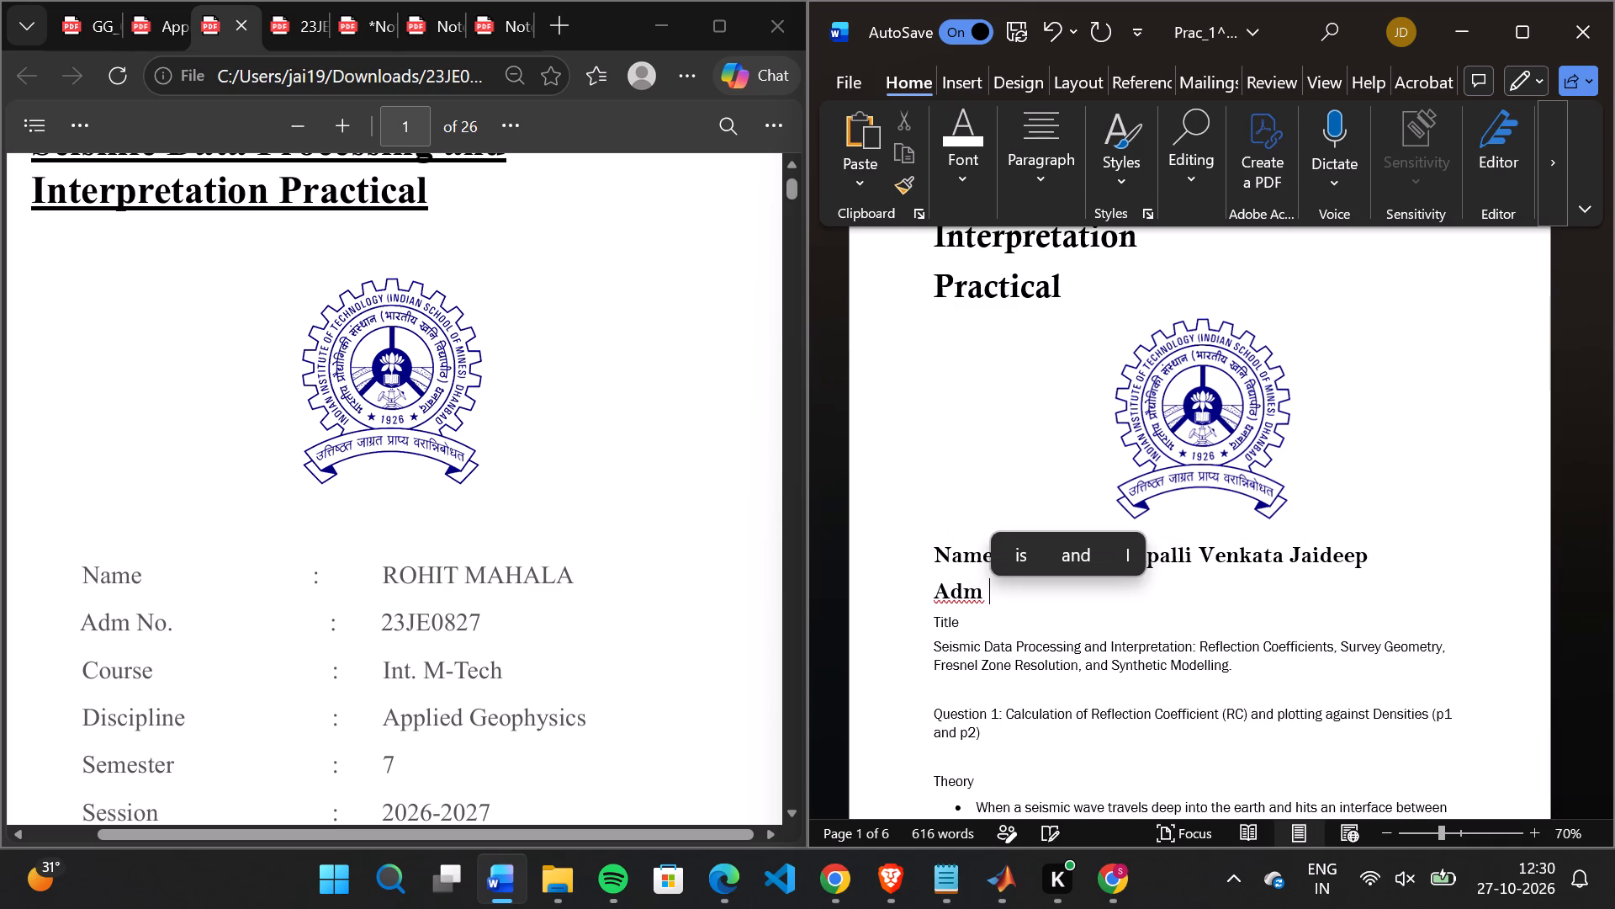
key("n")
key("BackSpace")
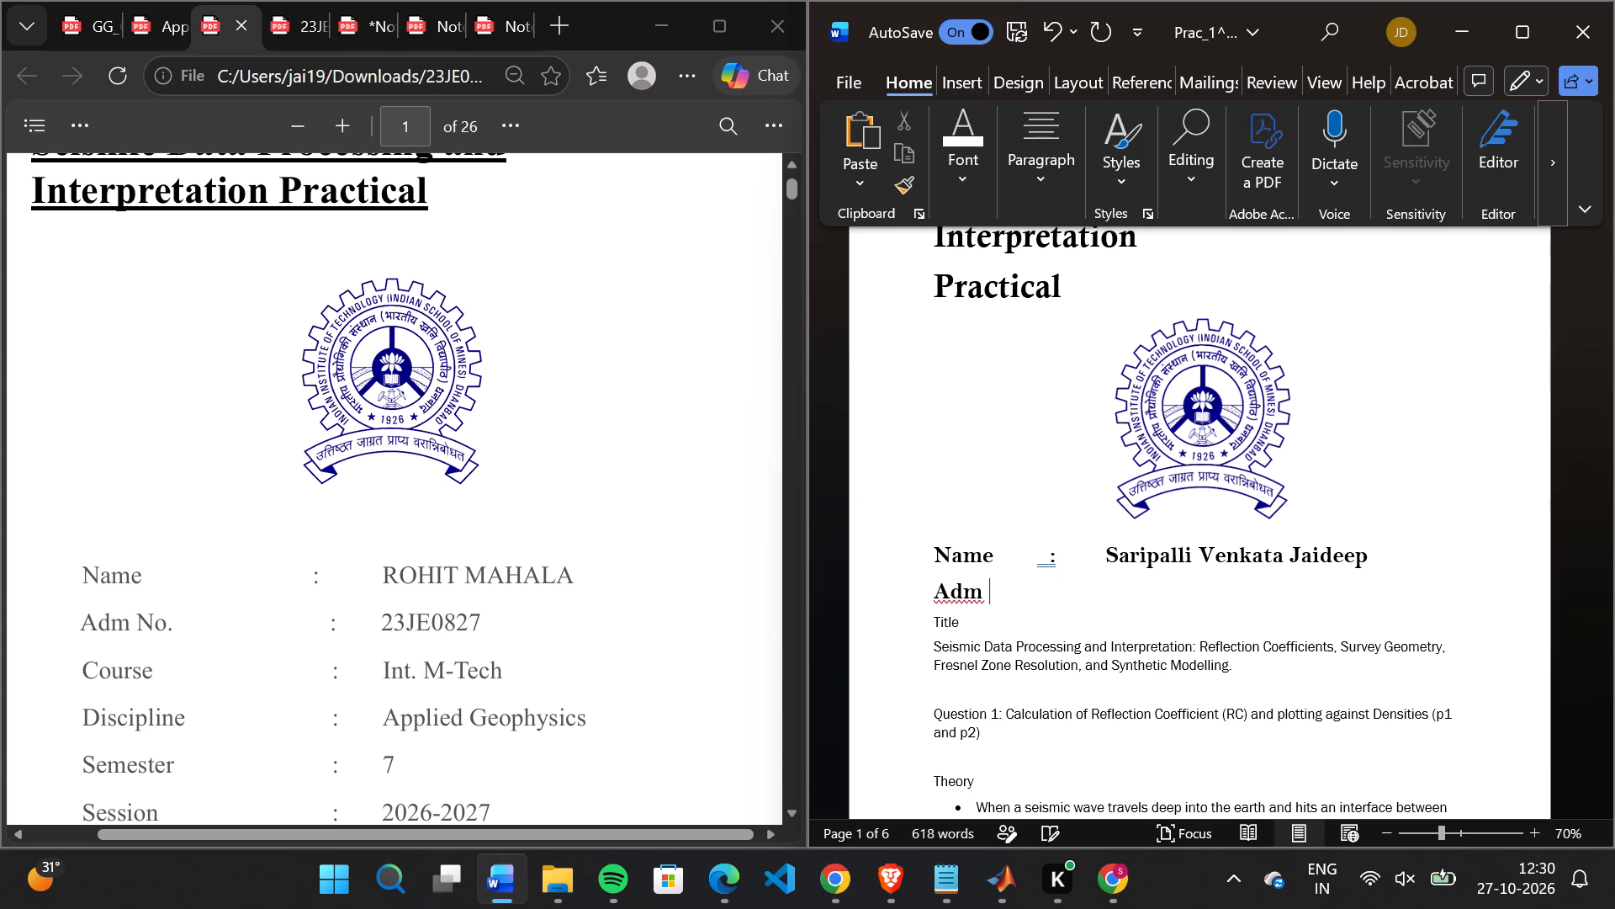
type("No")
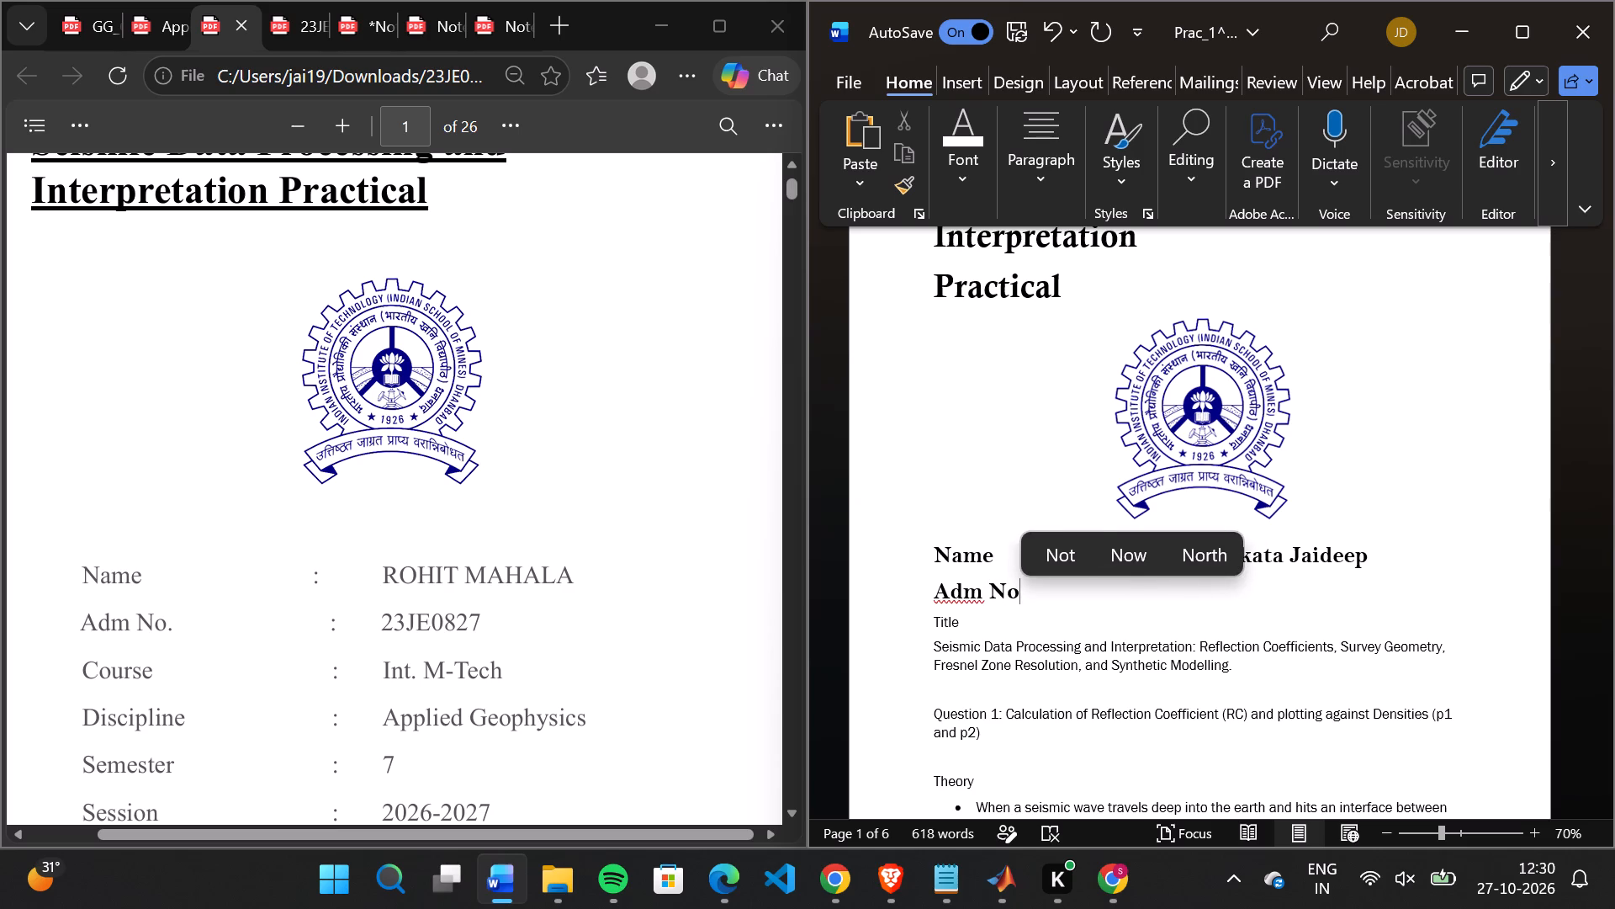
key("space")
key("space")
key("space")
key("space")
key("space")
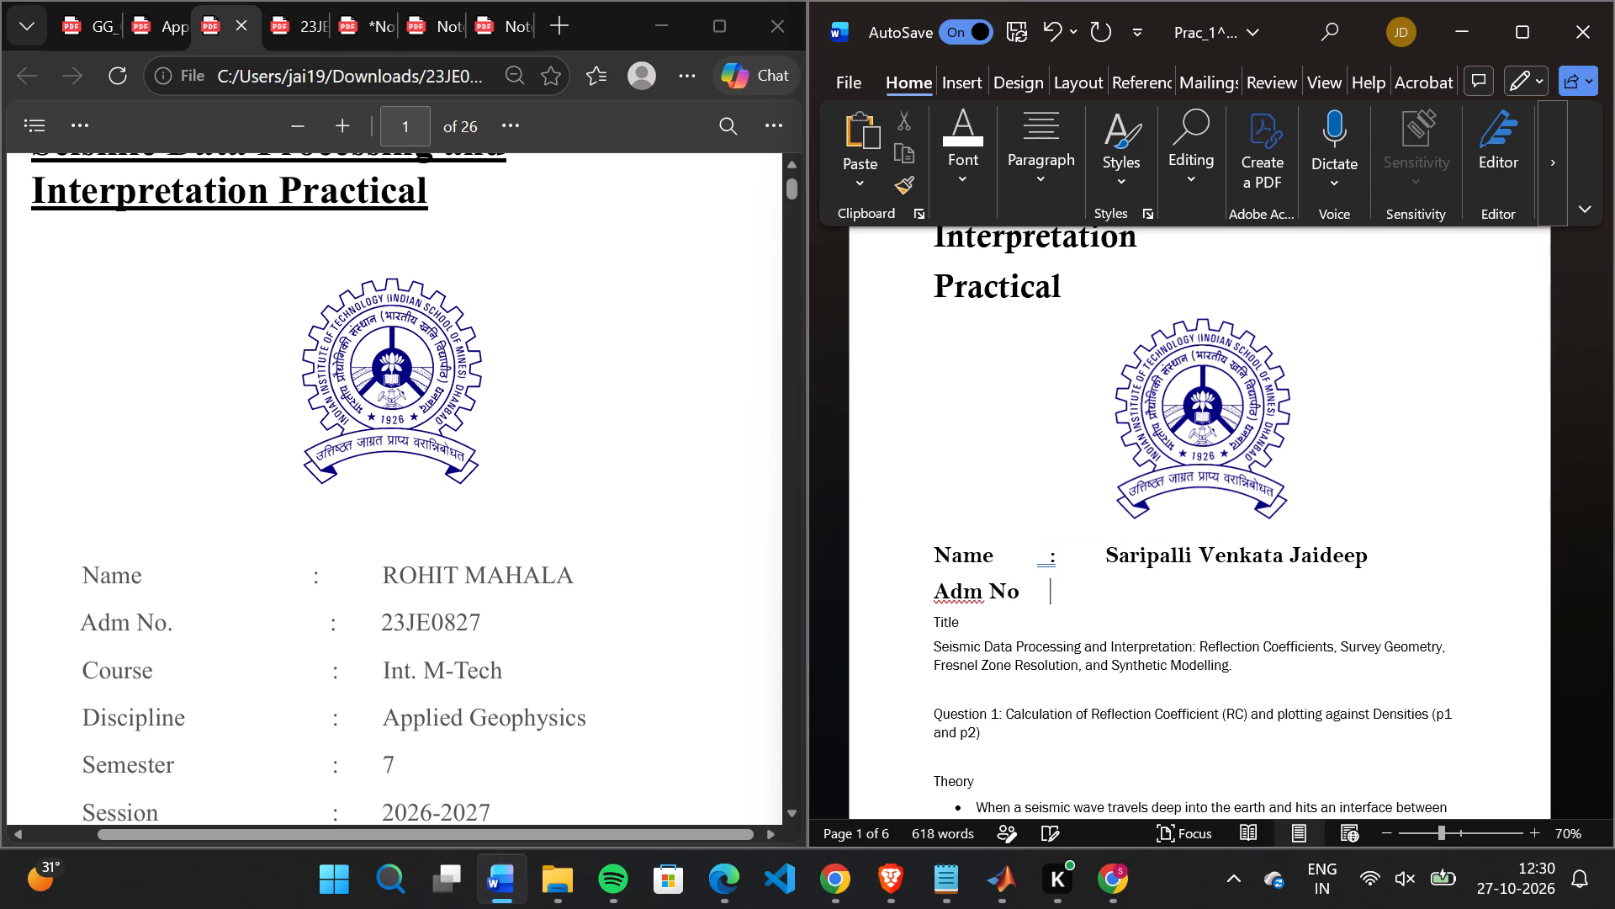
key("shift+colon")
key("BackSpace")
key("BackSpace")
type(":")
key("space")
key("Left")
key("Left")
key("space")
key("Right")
Pad the Adm No line with spaces after its colon to align with the start of the student's name.
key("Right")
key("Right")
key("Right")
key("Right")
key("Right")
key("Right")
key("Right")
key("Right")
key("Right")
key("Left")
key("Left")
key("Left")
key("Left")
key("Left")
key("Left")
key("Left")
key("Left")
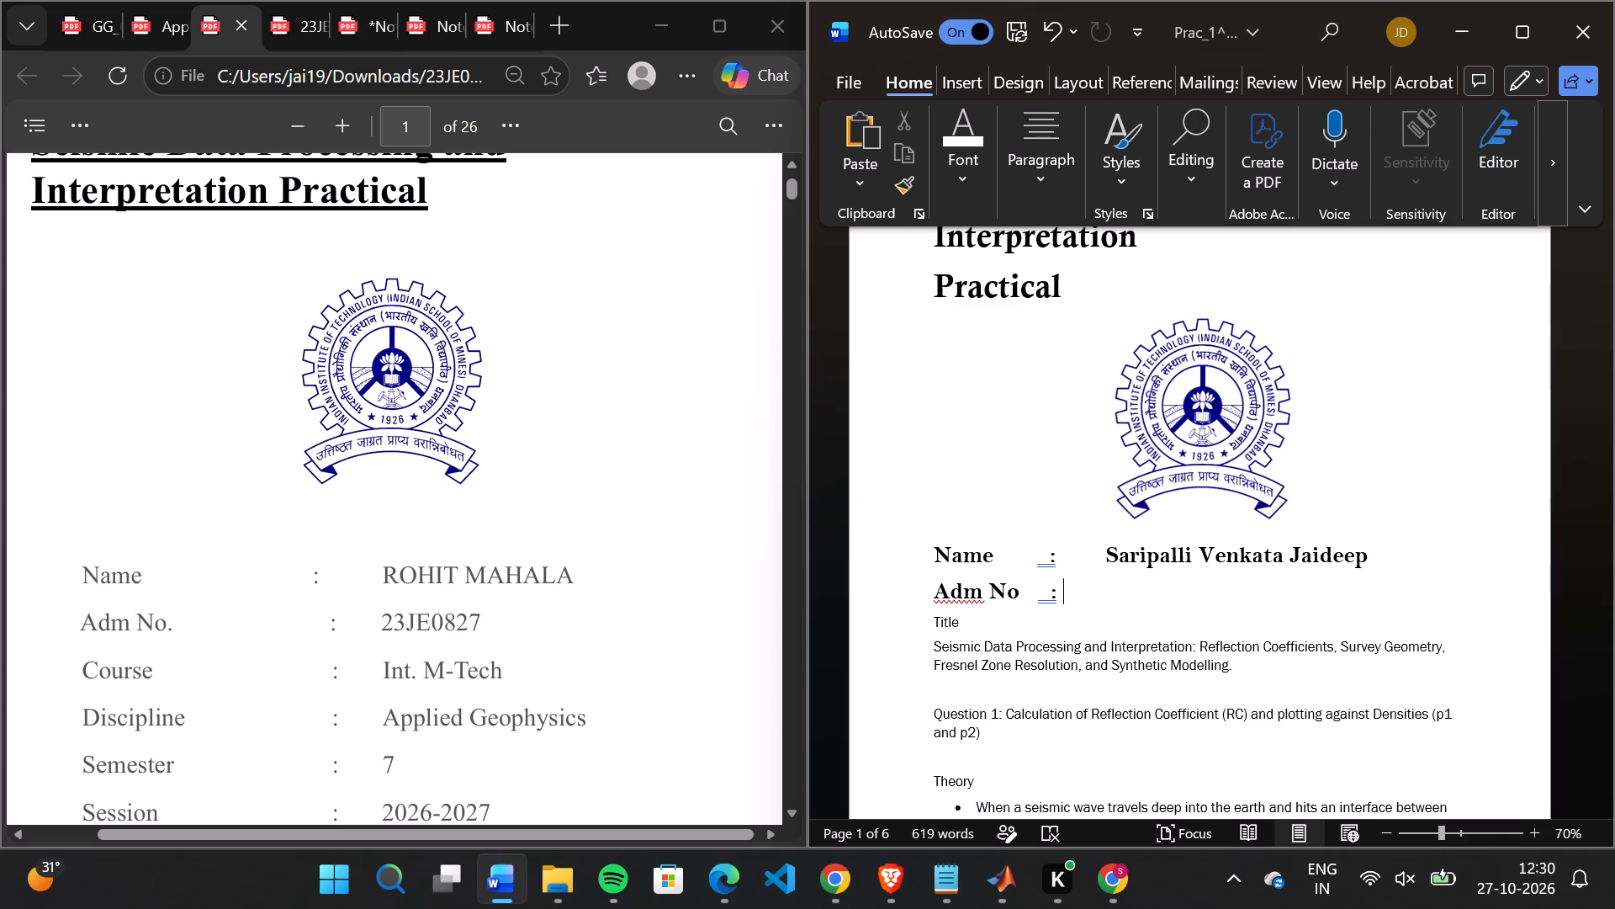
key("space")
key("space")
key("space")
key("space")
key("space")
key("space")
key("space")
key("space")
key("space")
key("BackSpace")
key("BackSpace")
Enter the student's admission number on the Adm No line.
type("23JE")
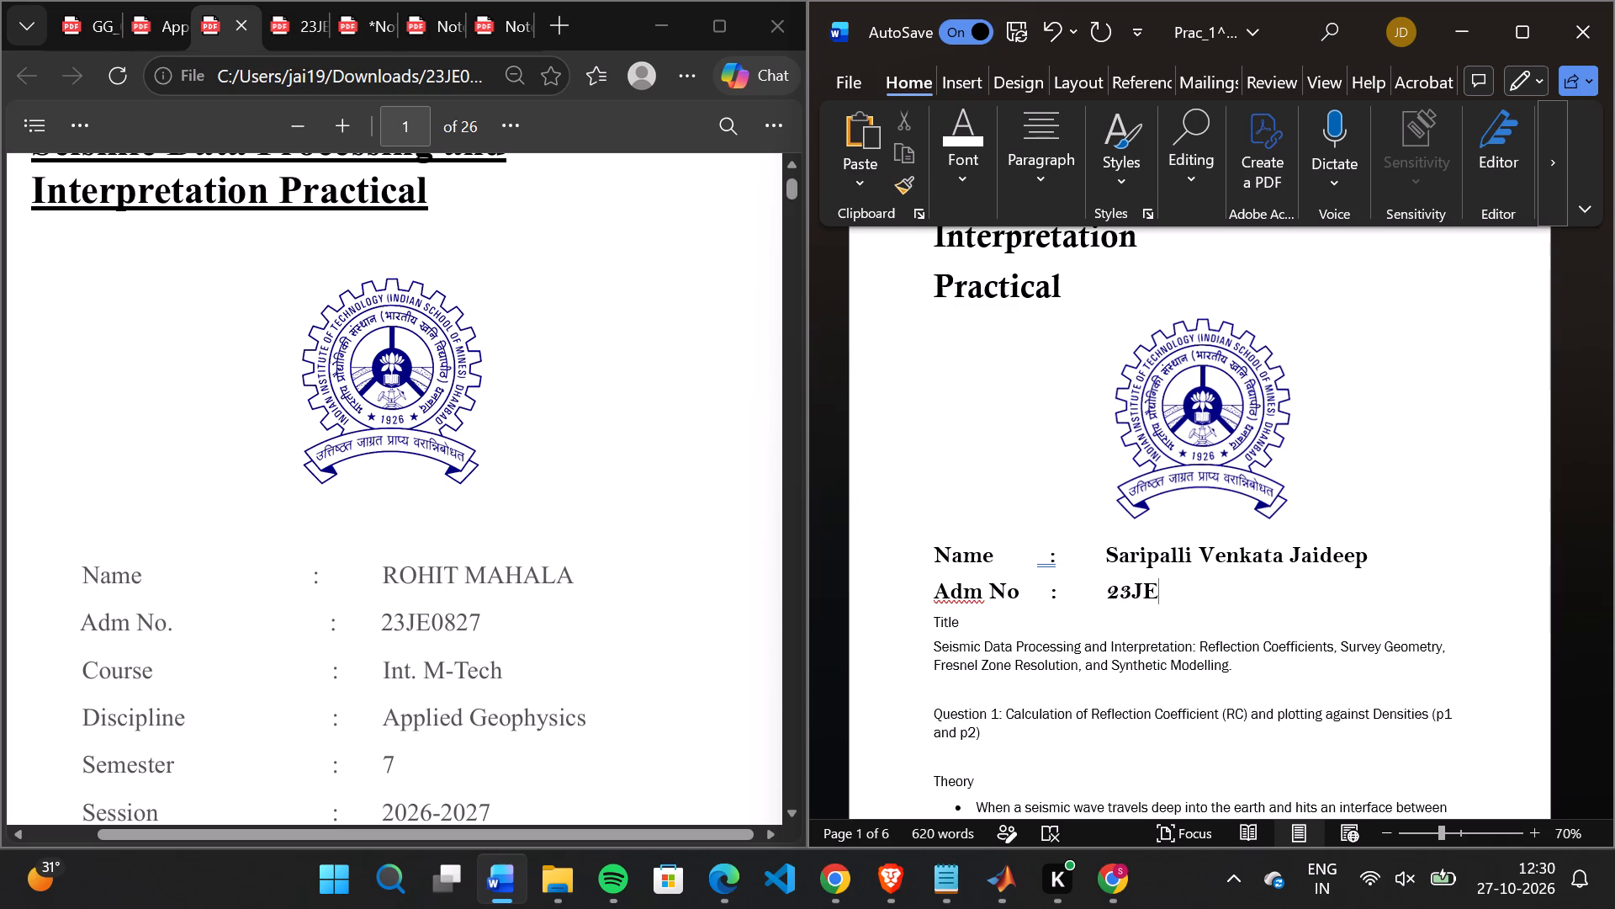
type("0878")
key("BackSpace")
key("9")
Add a "Course" label on a new line, with its colon aligned under the colons above.
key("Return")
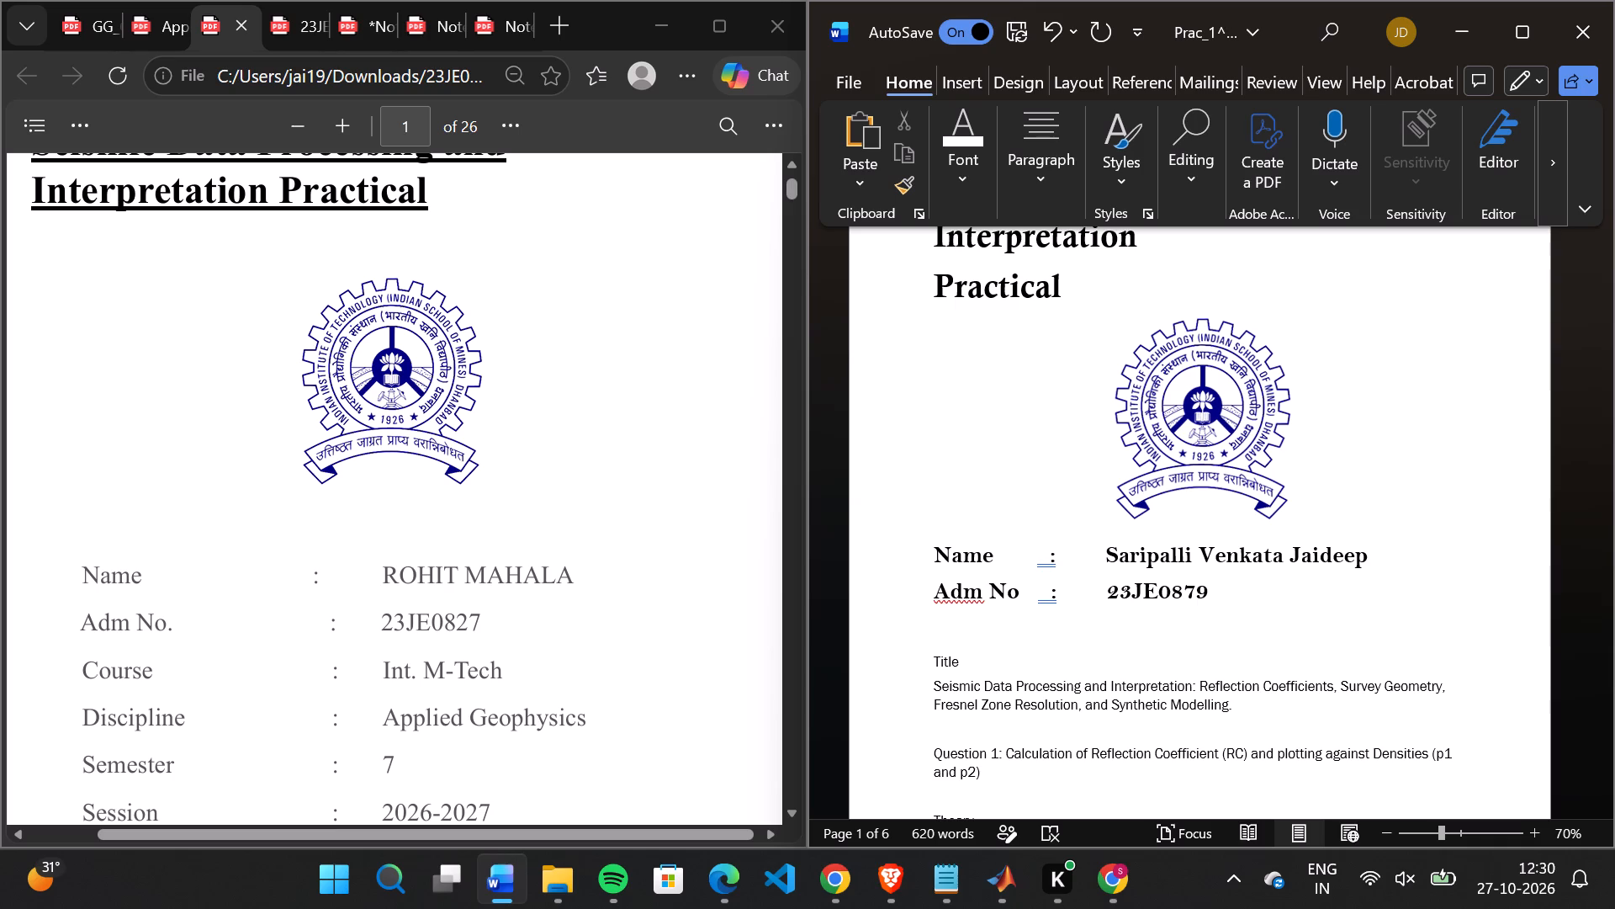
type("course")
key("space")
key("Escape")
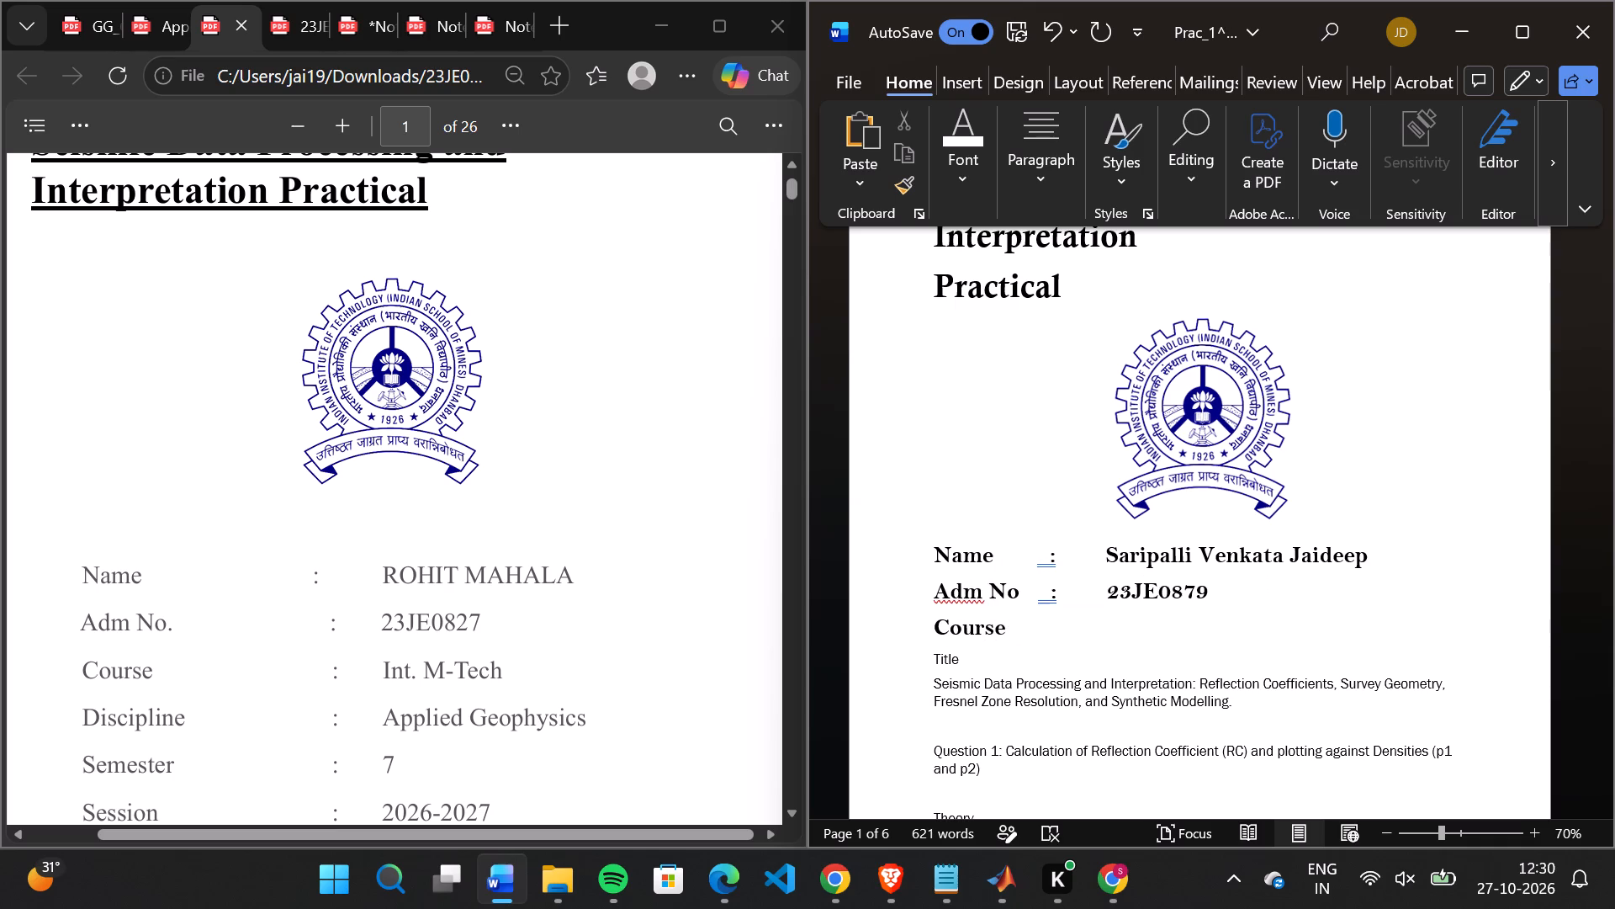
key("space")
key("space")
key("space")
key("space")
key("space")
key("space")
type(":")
Pad the Course line with spaces after its colon to align with the start of the values above.
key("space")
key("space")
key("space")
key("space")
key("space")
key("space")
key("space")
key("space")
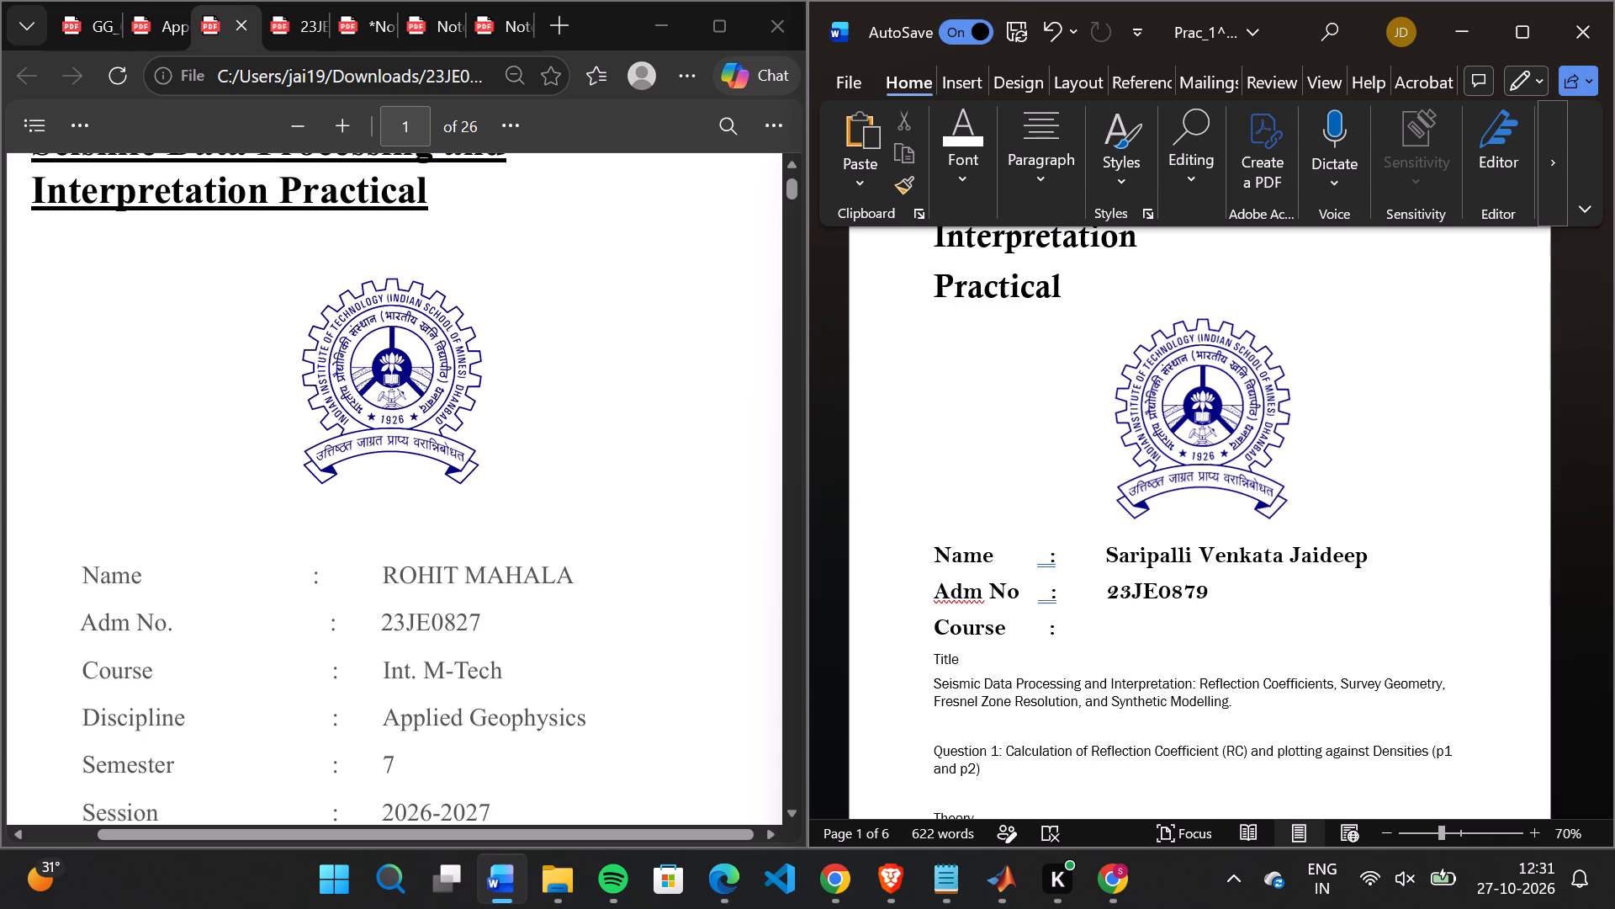
Enter "Int.M-Tech" as the value on the Course line.
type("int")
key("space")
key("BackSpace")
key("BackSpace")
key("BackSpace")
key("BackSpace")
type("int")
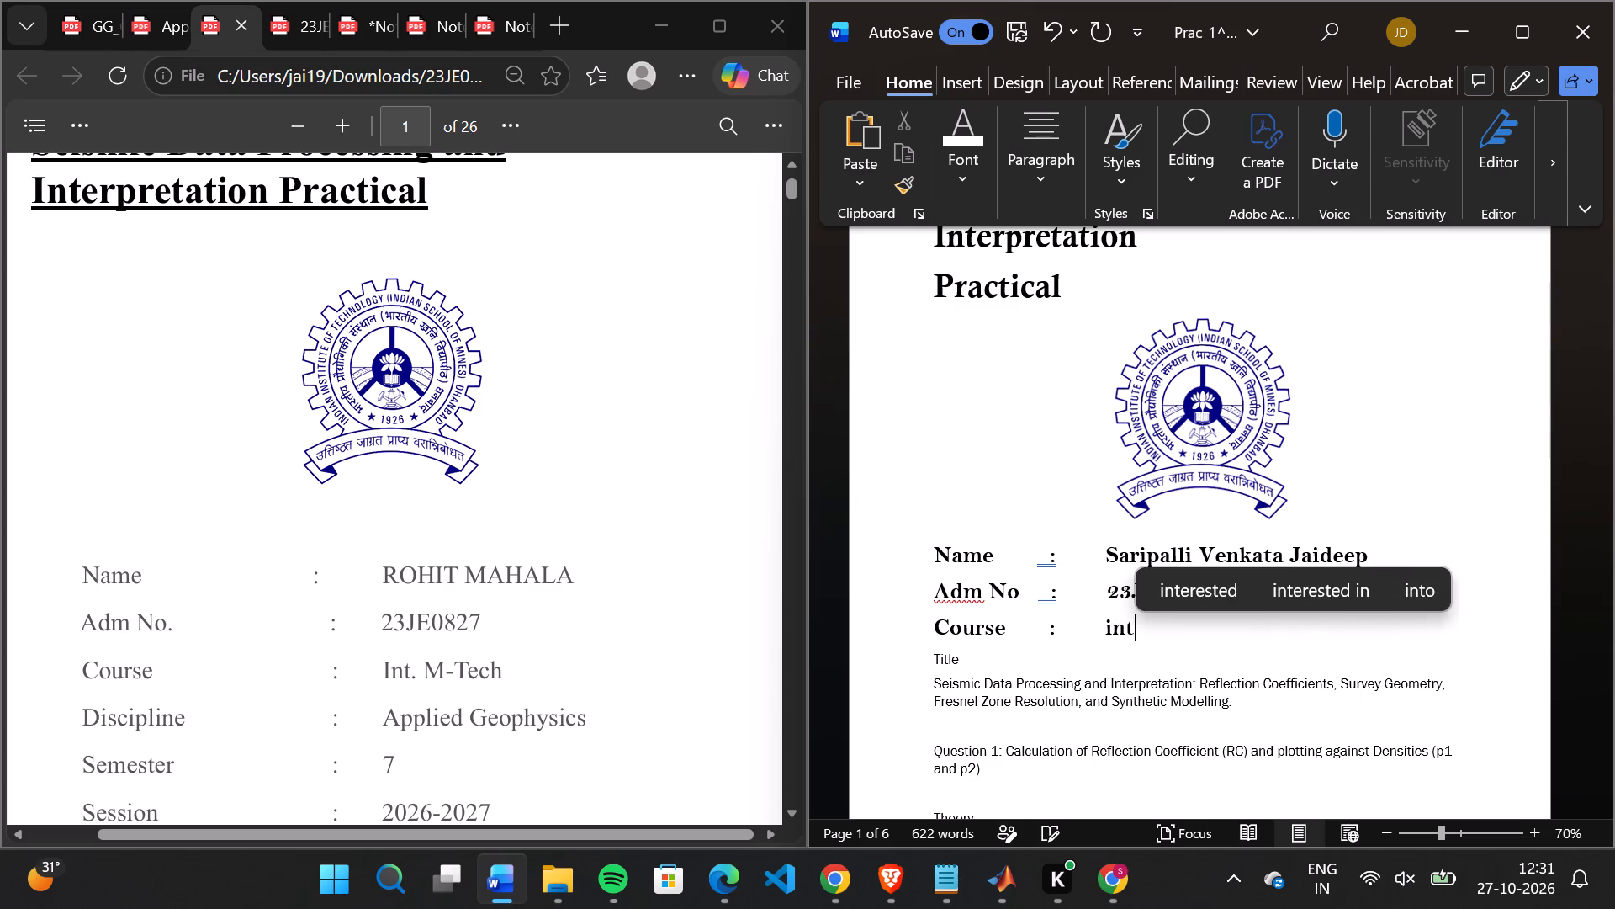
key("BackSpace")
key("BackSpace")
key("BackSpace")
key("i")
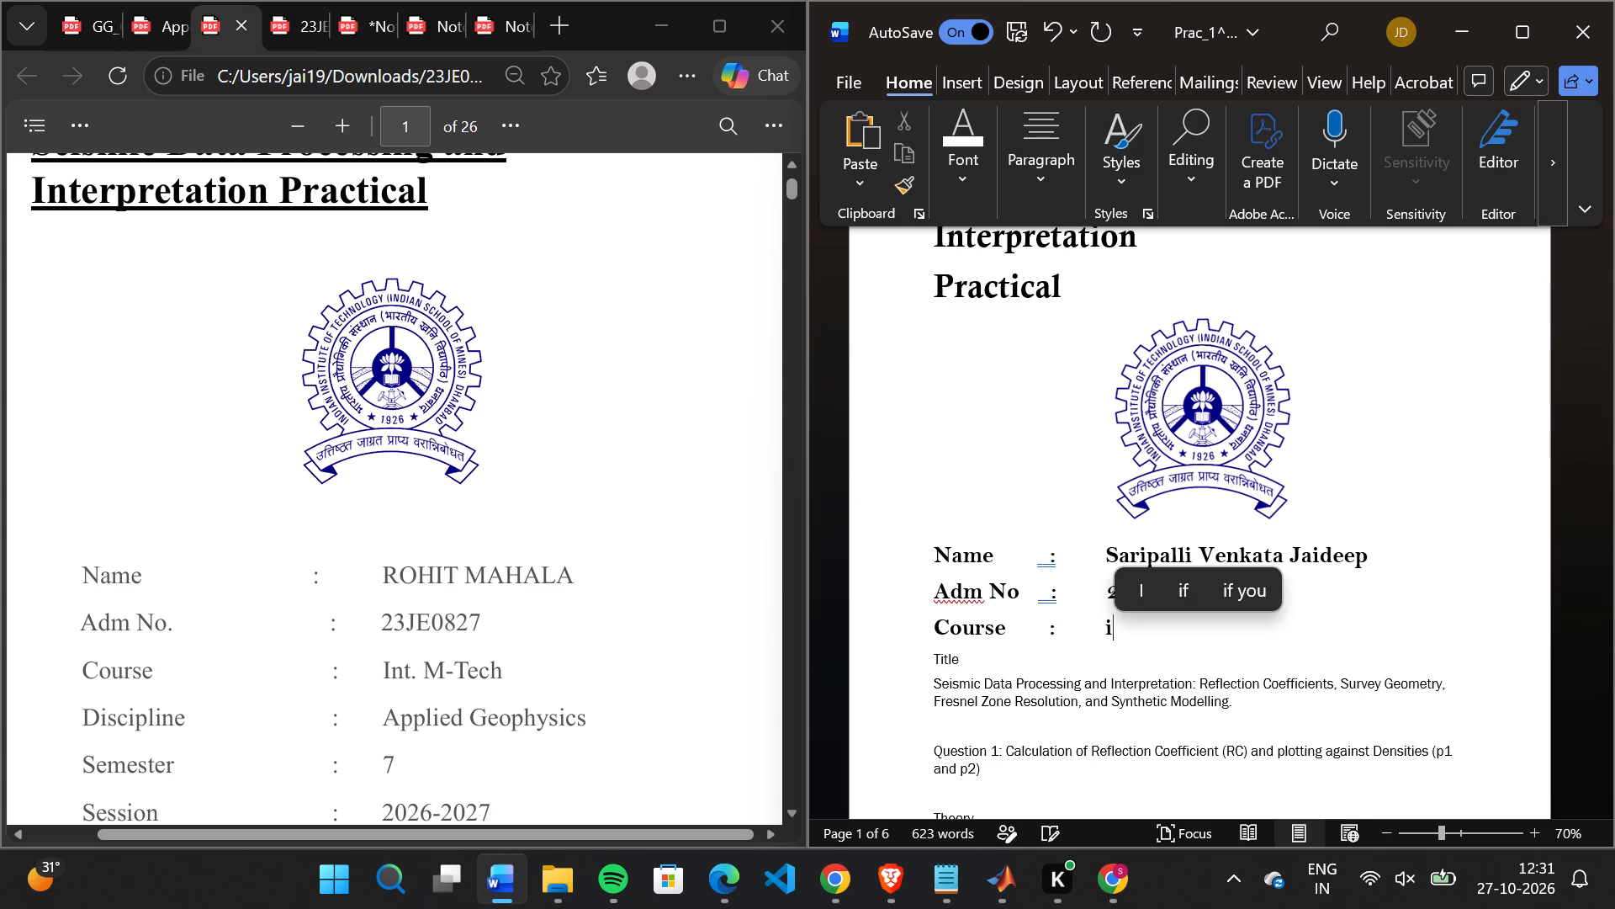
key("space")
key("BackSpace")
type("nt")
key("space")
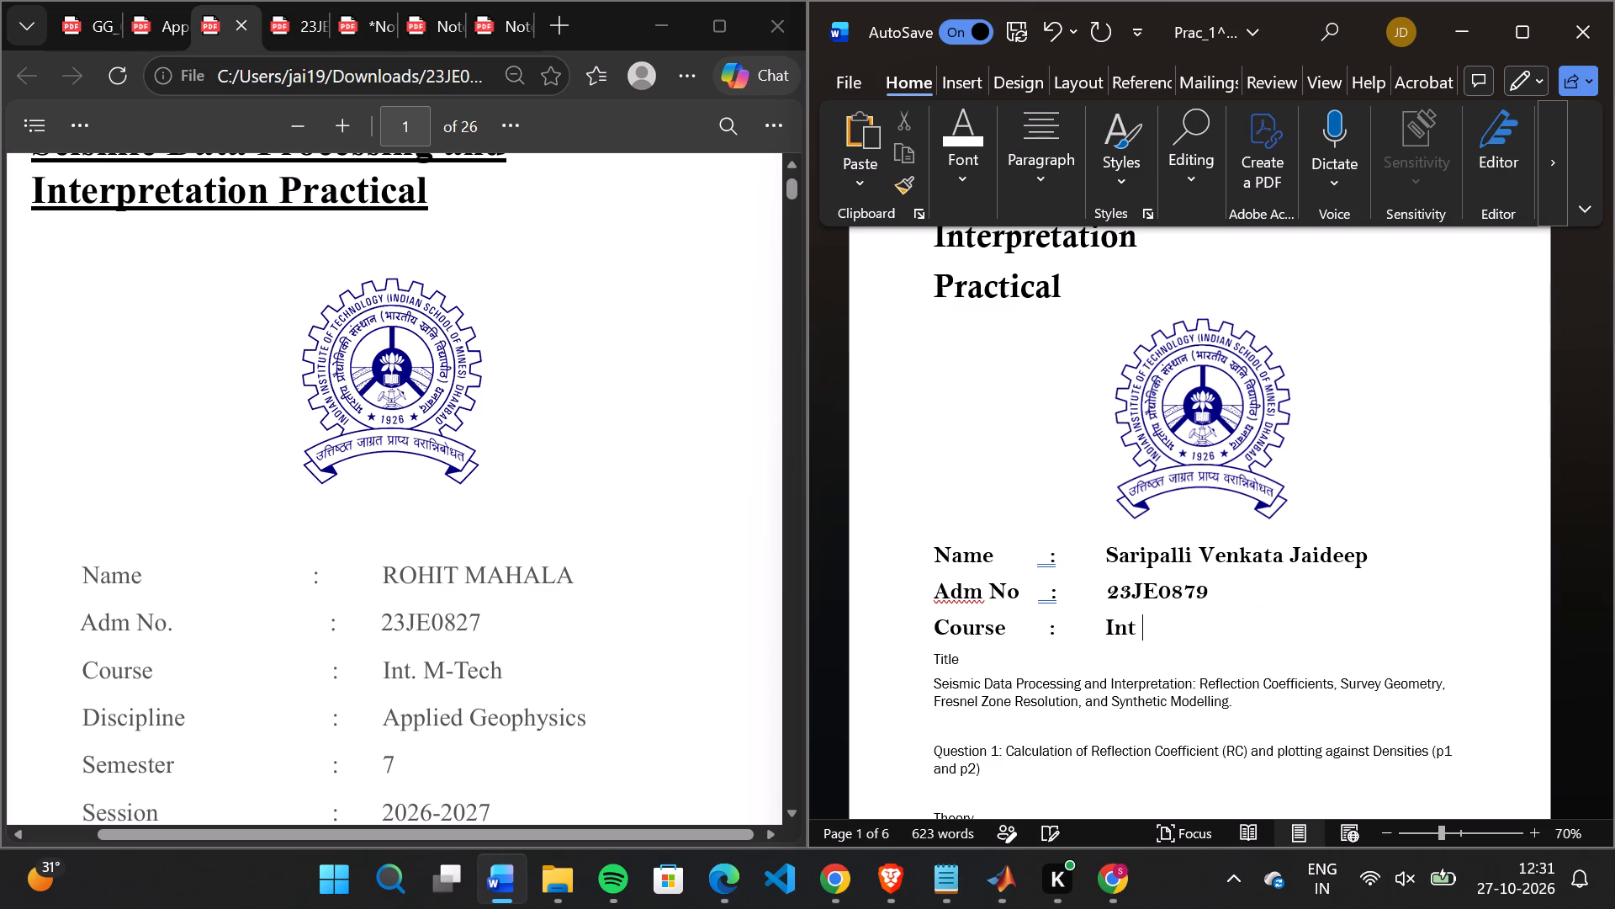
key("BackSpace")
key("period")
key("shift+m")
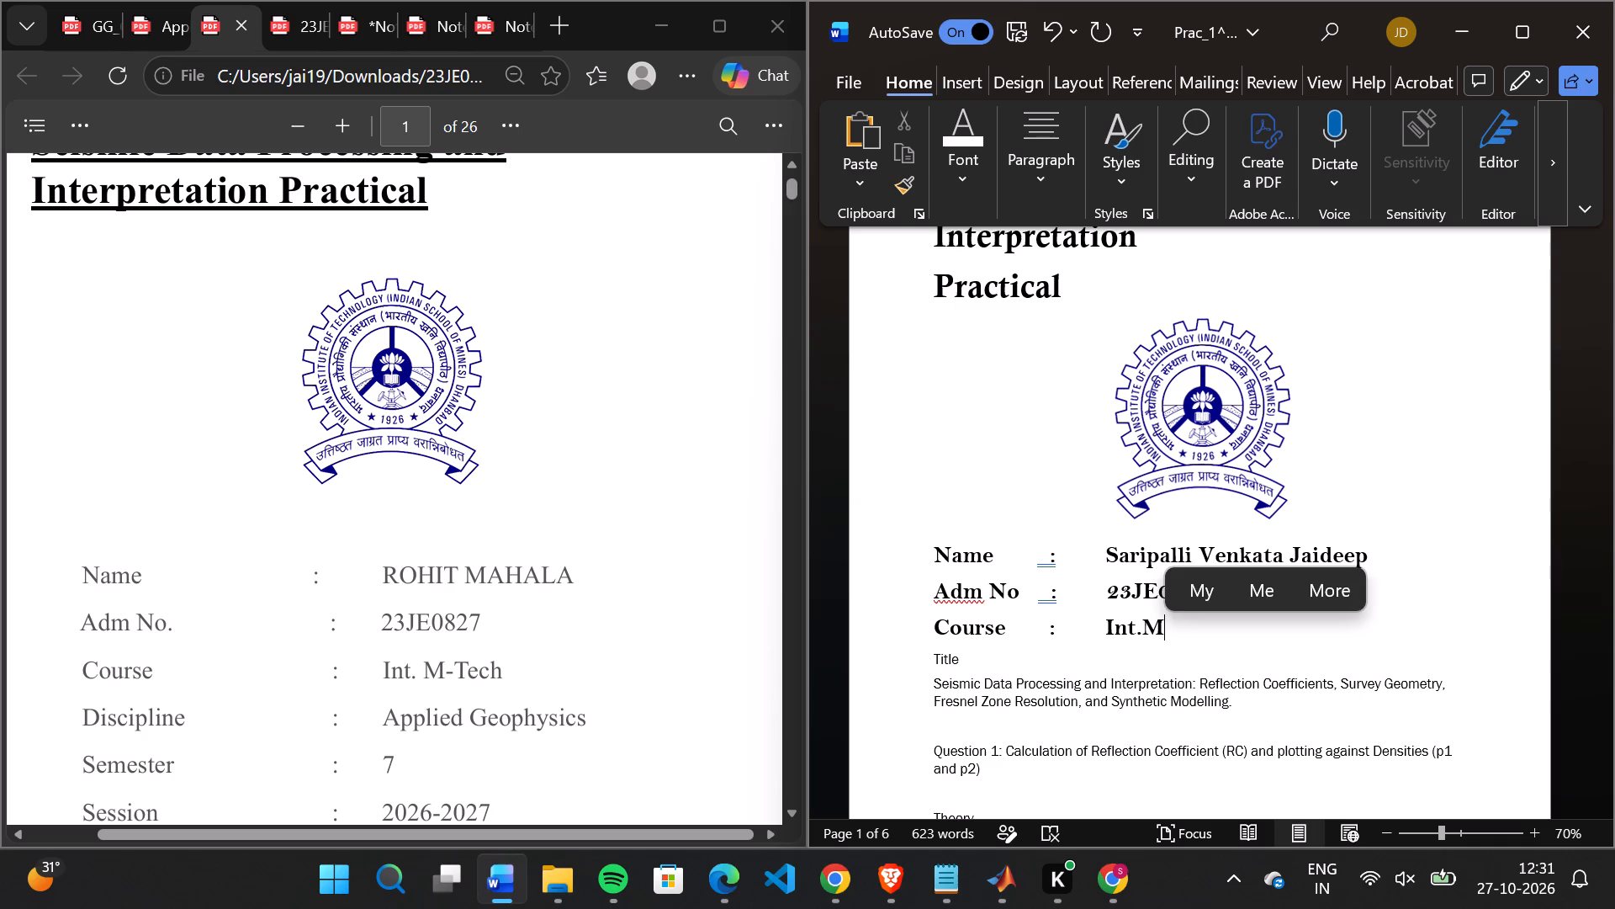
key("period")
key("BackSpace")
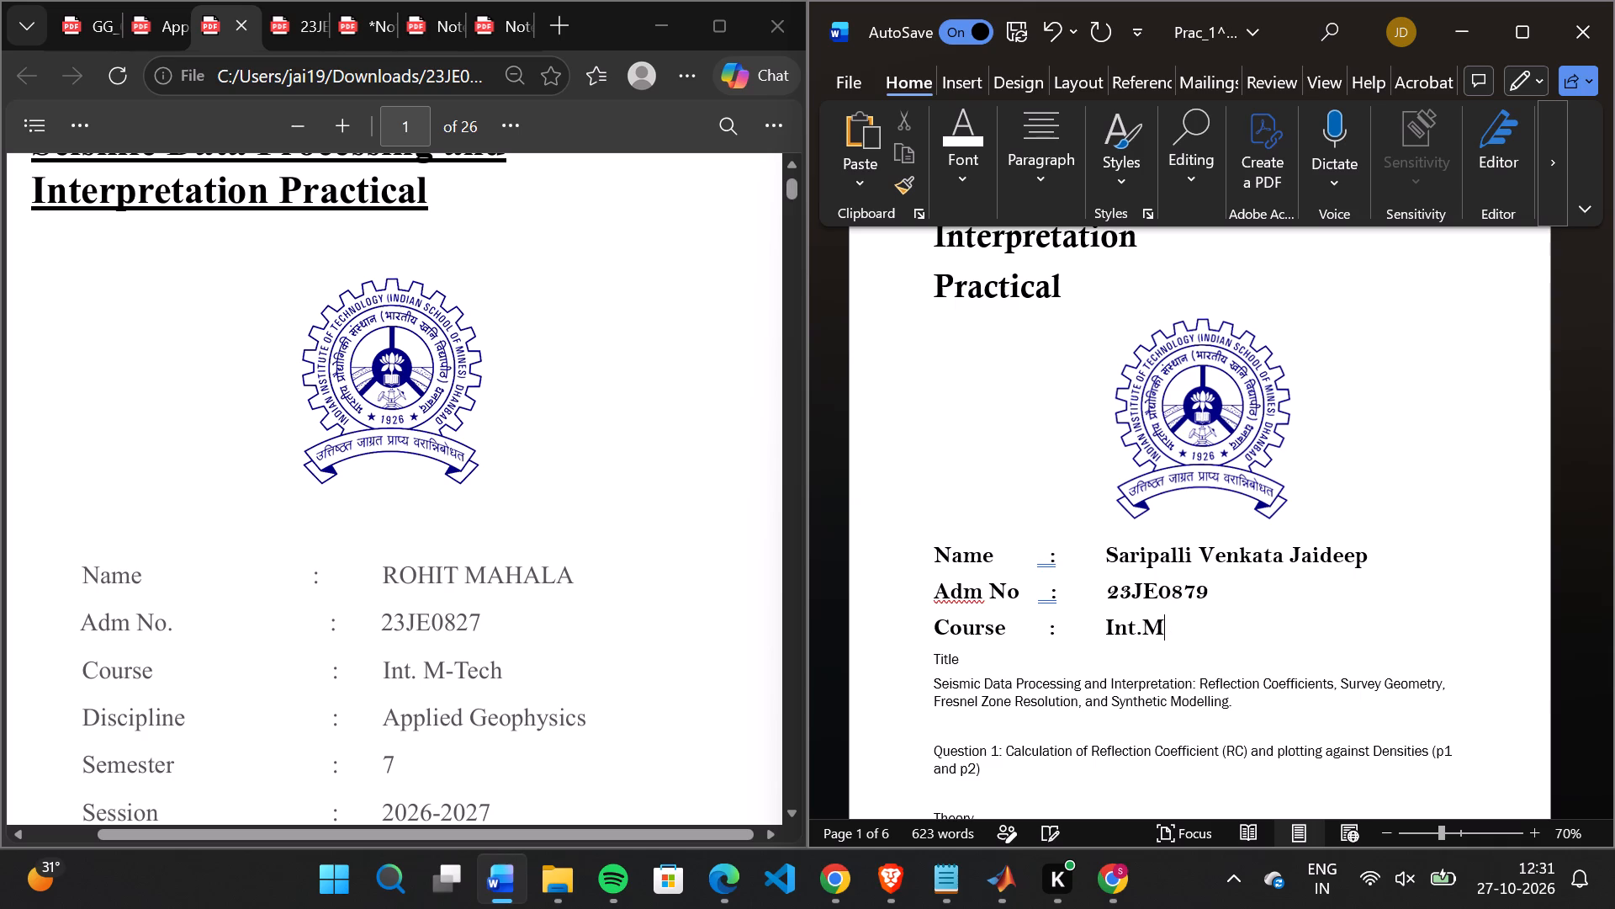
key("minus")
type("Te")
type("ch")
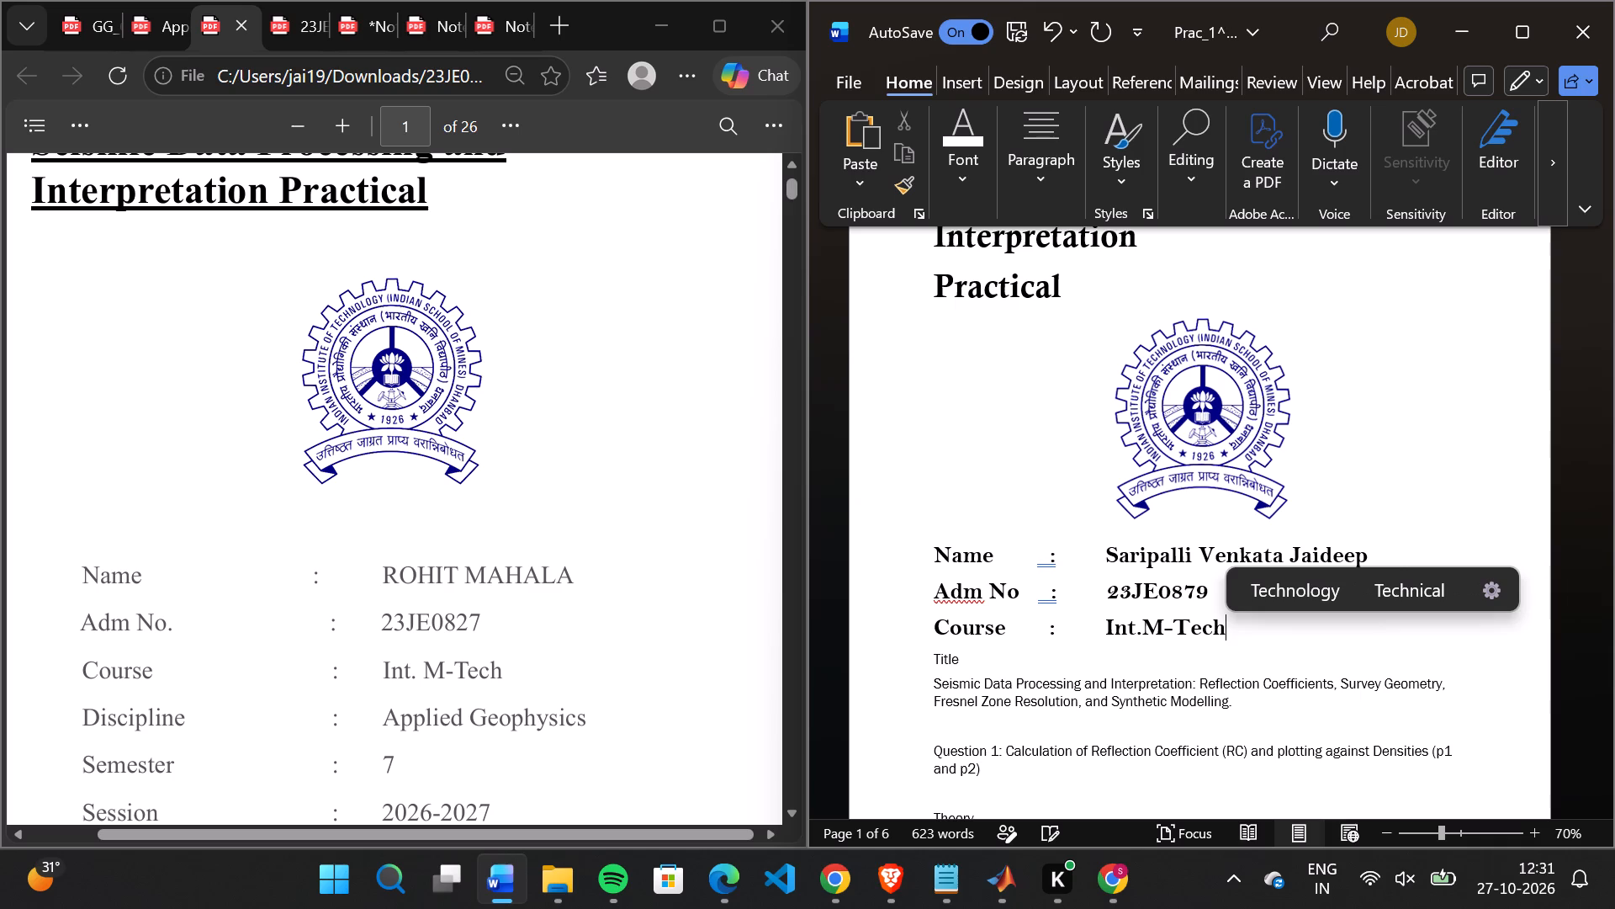
Add a "Discipline" label on a new line below Course, with its colon aligned under the colons above.
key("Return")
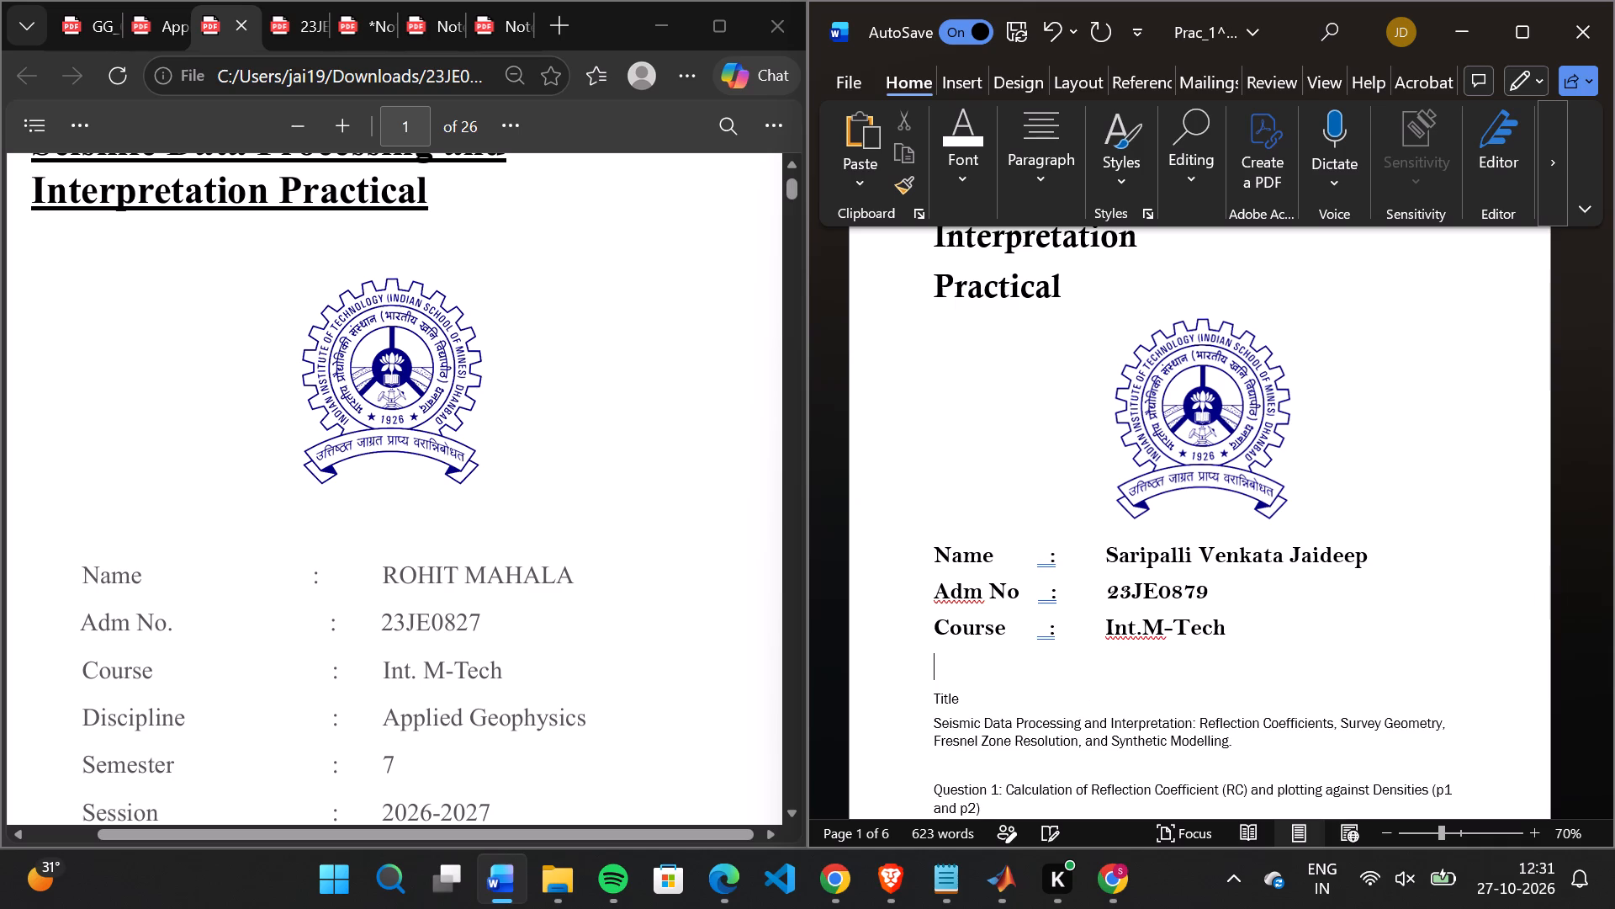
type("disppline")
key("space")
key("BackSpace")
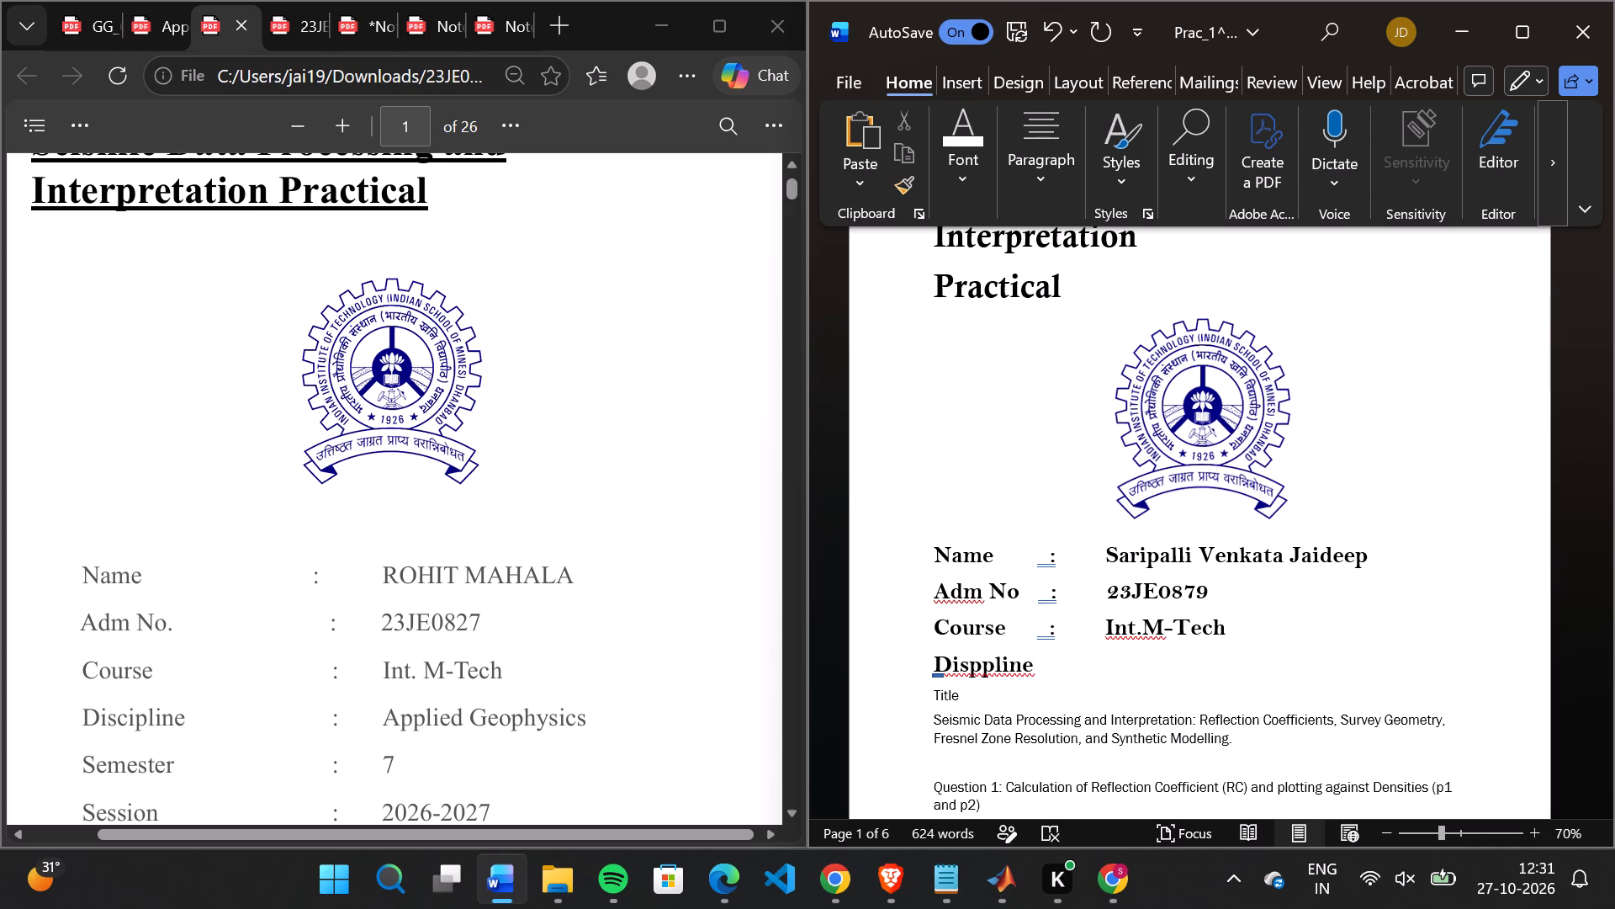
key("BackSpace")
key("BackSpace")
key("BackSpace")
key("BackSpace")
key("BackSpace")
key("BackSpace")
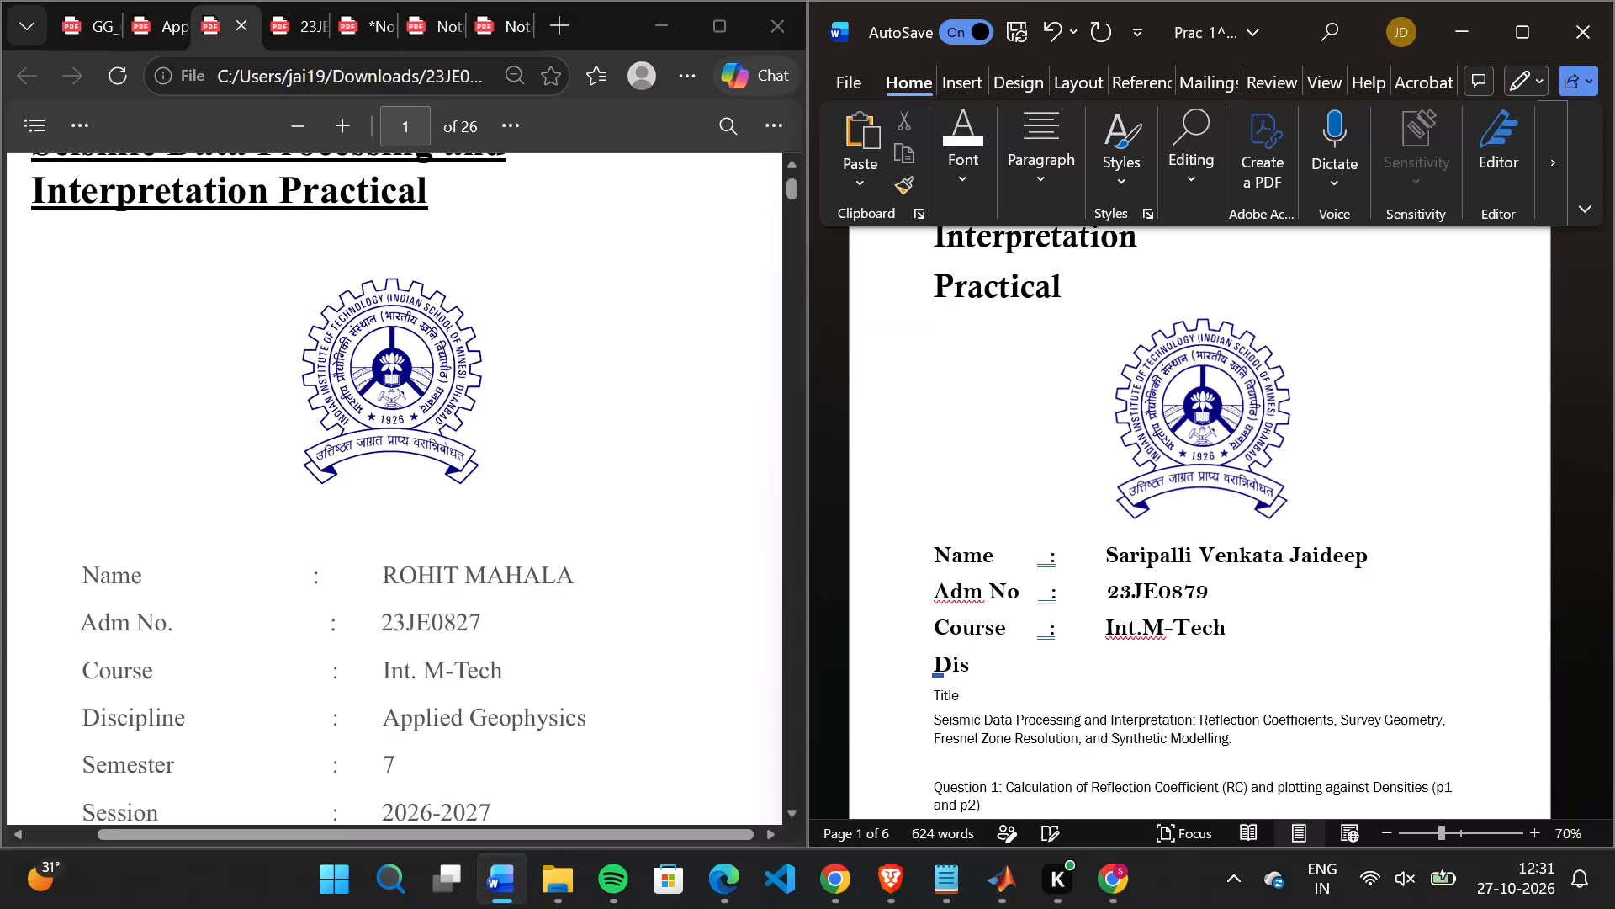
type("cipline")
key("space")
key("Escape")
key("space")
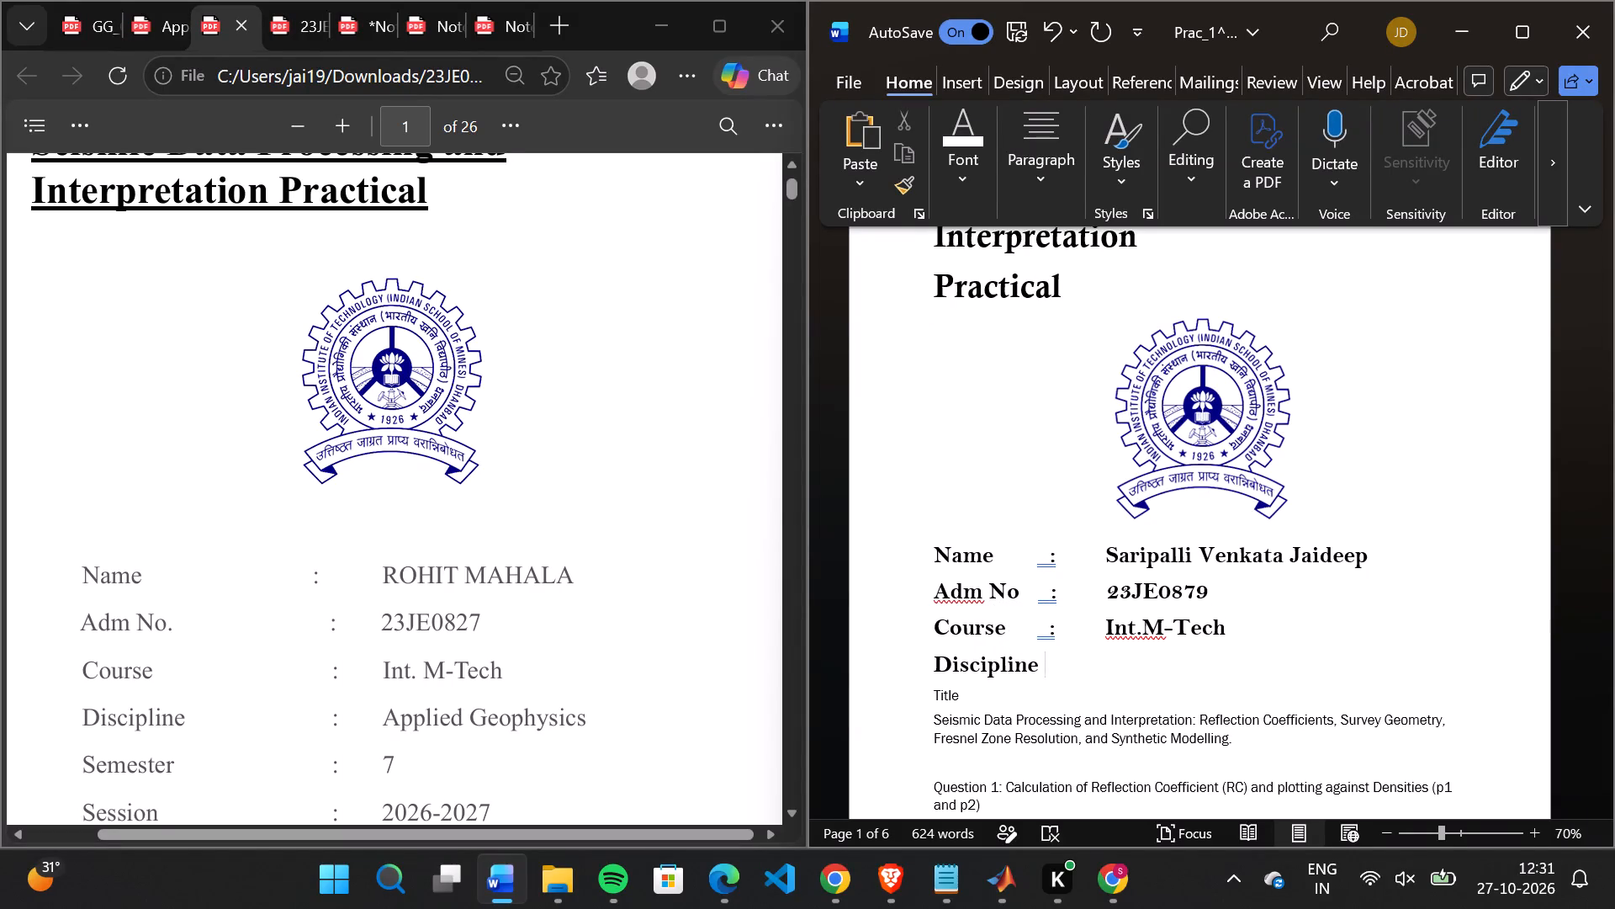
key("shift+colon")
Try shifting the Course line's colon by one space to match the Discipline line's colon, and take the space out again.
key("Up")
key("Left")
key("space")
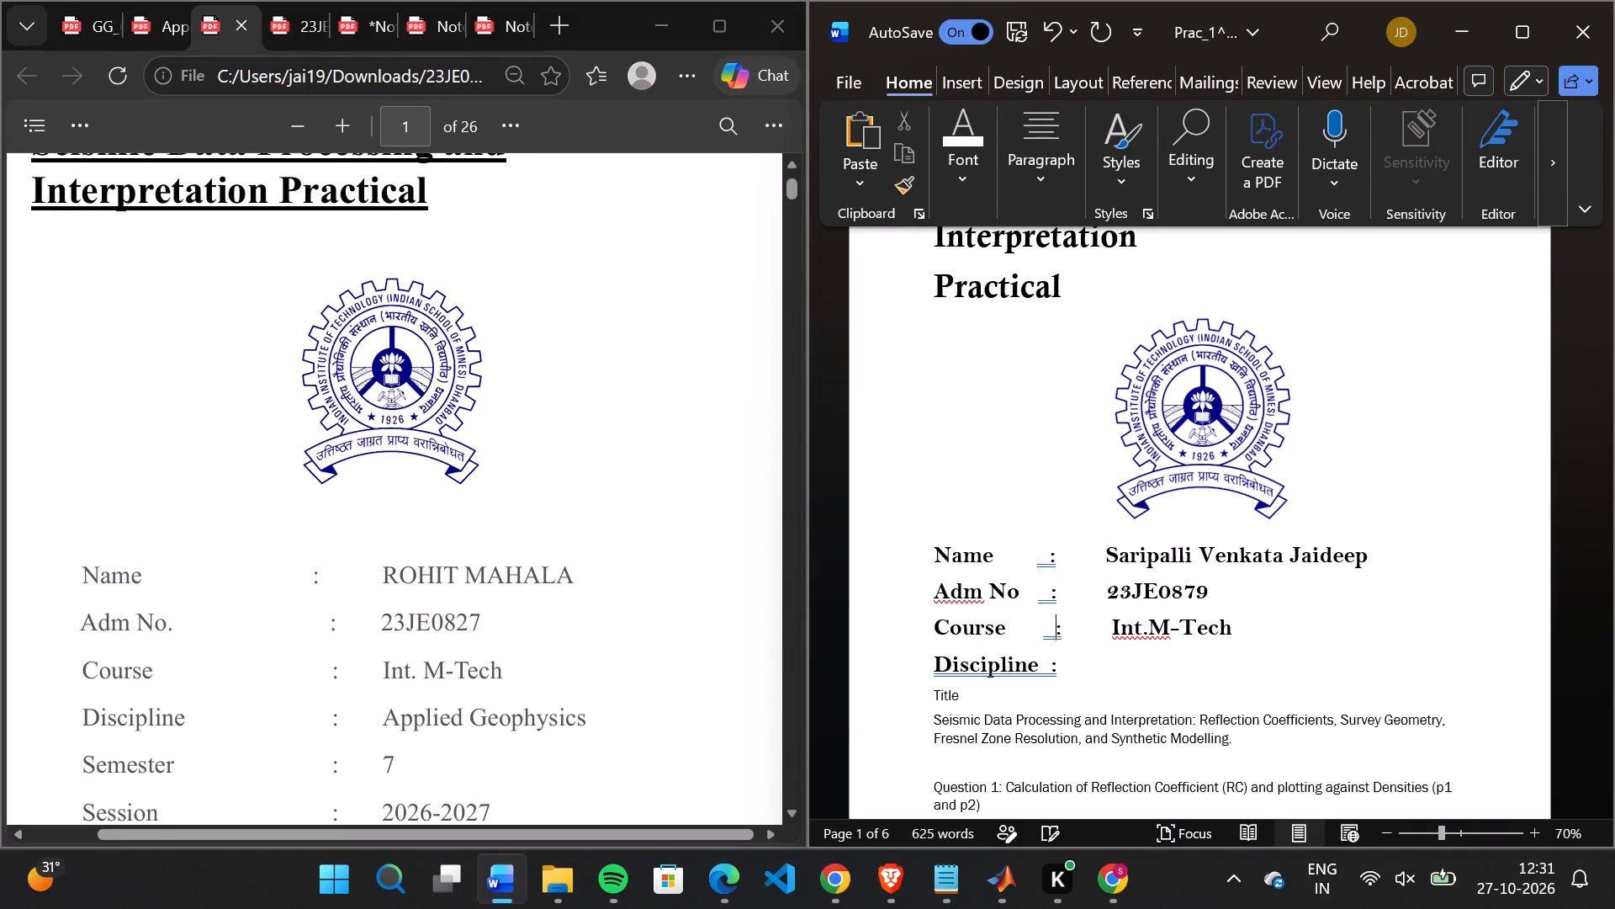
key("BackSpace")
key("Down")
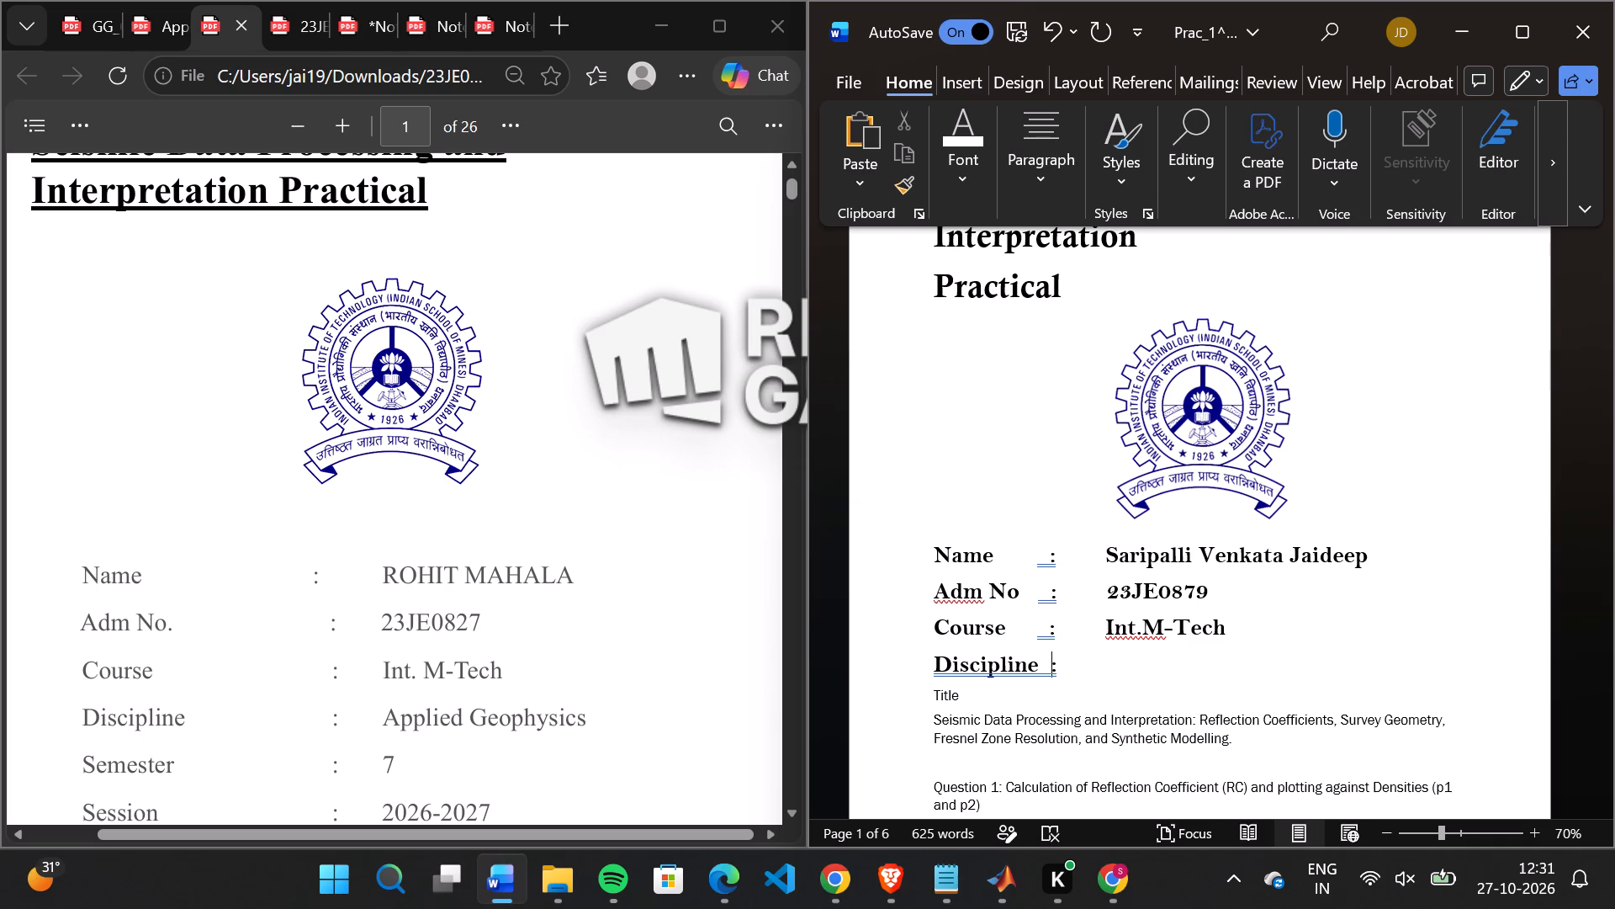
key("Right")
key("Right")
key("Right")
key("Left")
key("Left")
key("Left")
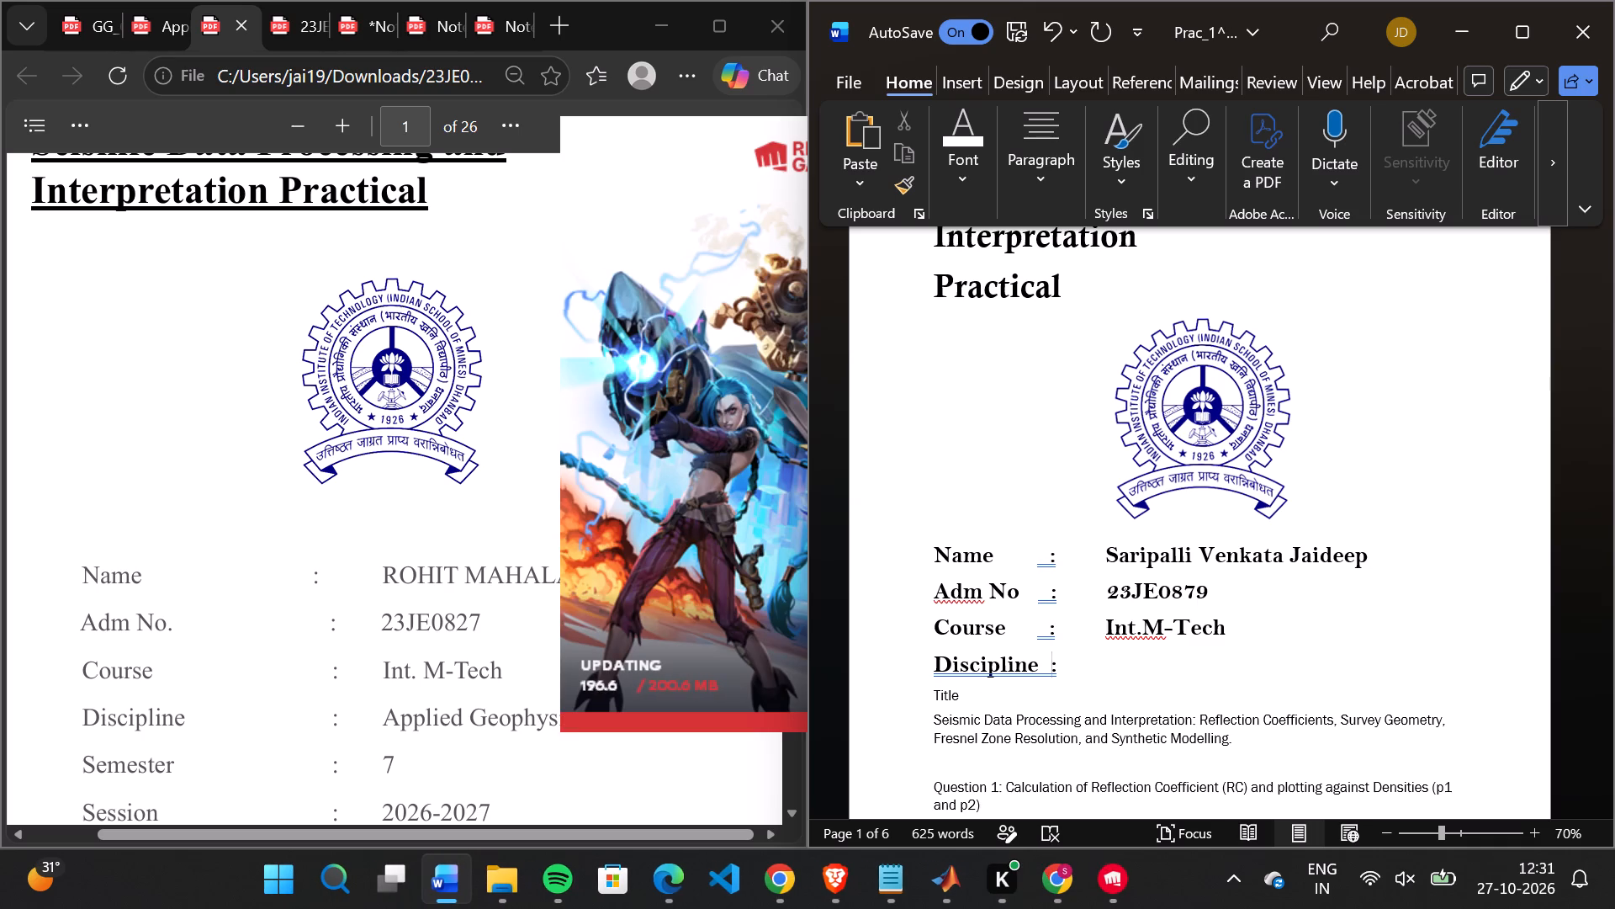
Pad the Discipline line with spaces after its colon to align with the start of the values above.
left_click(1099, 670)
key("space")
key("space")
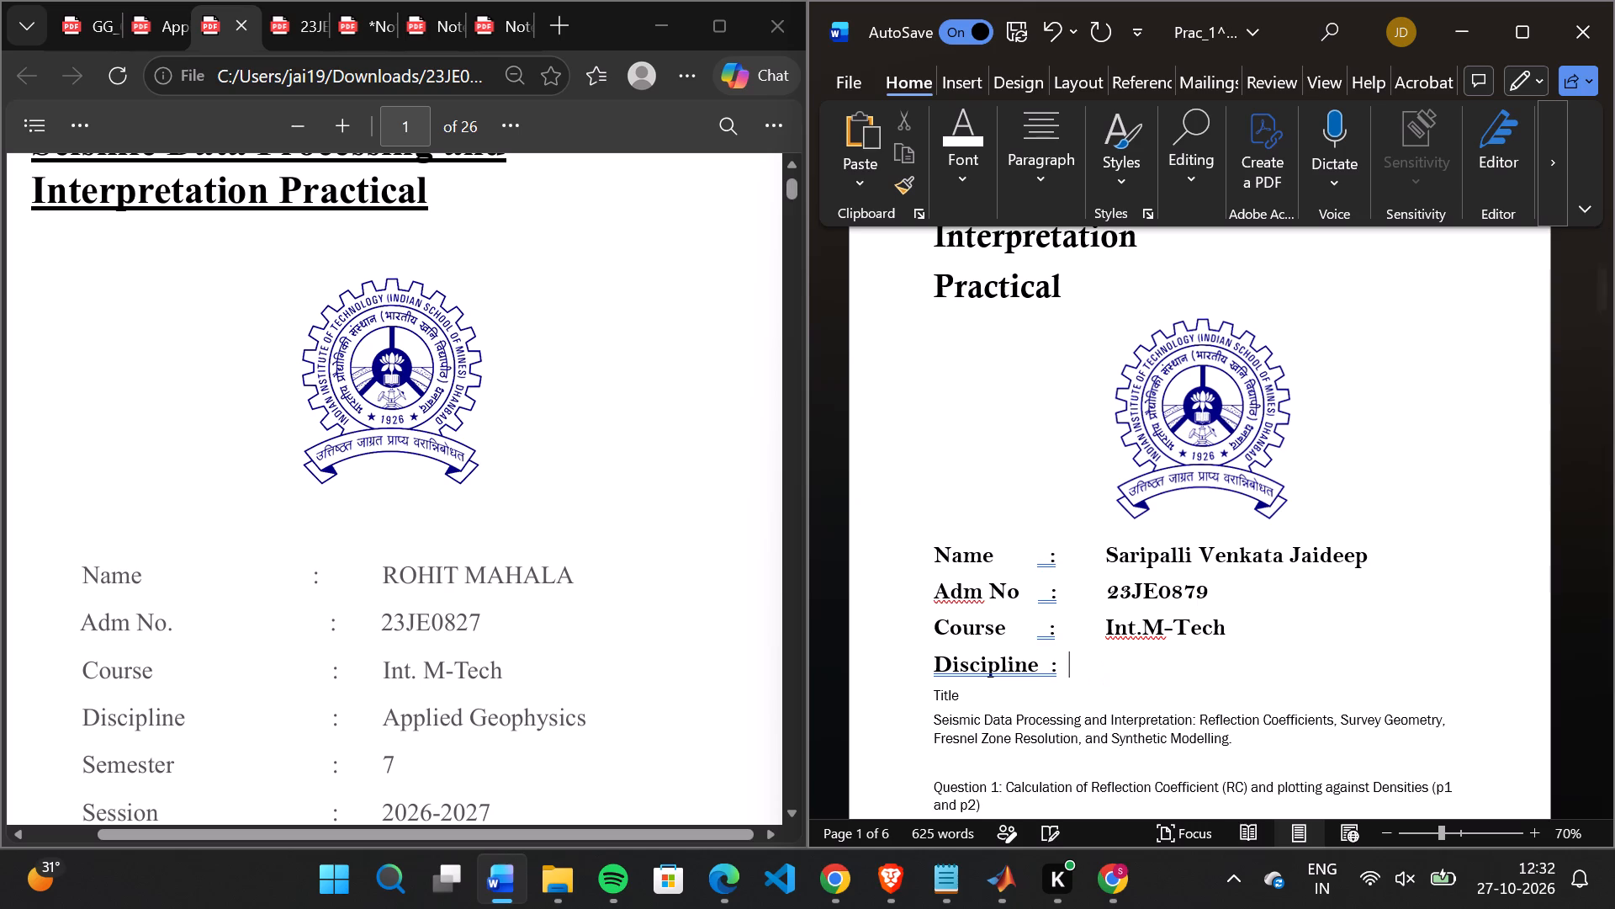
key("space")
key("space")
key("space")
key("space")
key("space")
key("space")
Enter "Applied geophysics" as the value on the Discipline line, following the reference PDF.
scroll(612, 754, "down", 1)
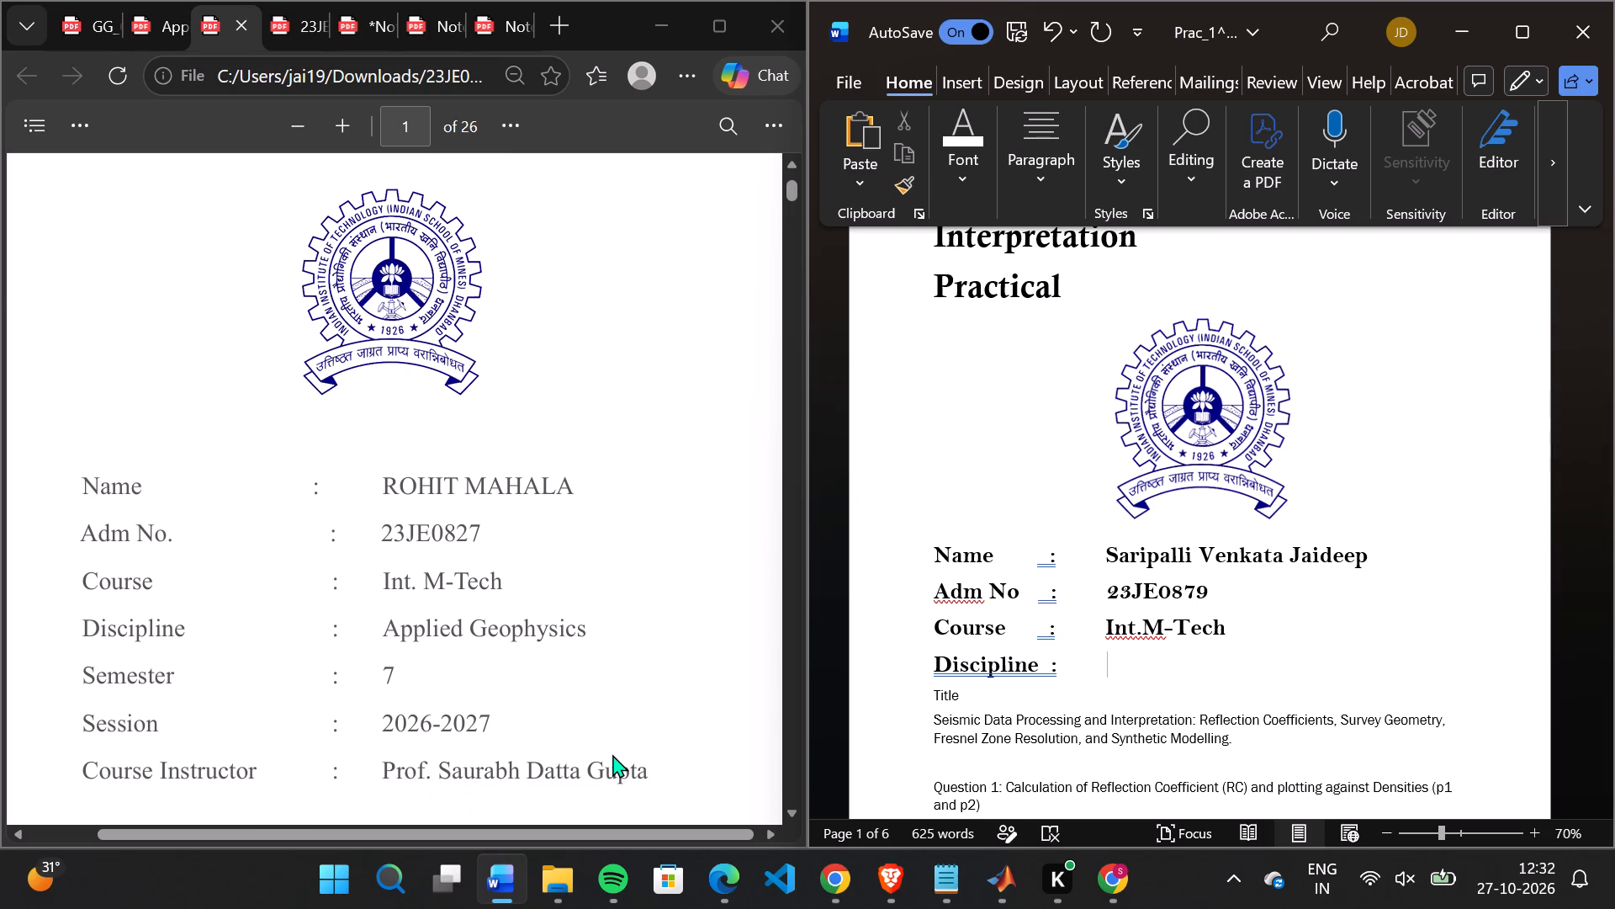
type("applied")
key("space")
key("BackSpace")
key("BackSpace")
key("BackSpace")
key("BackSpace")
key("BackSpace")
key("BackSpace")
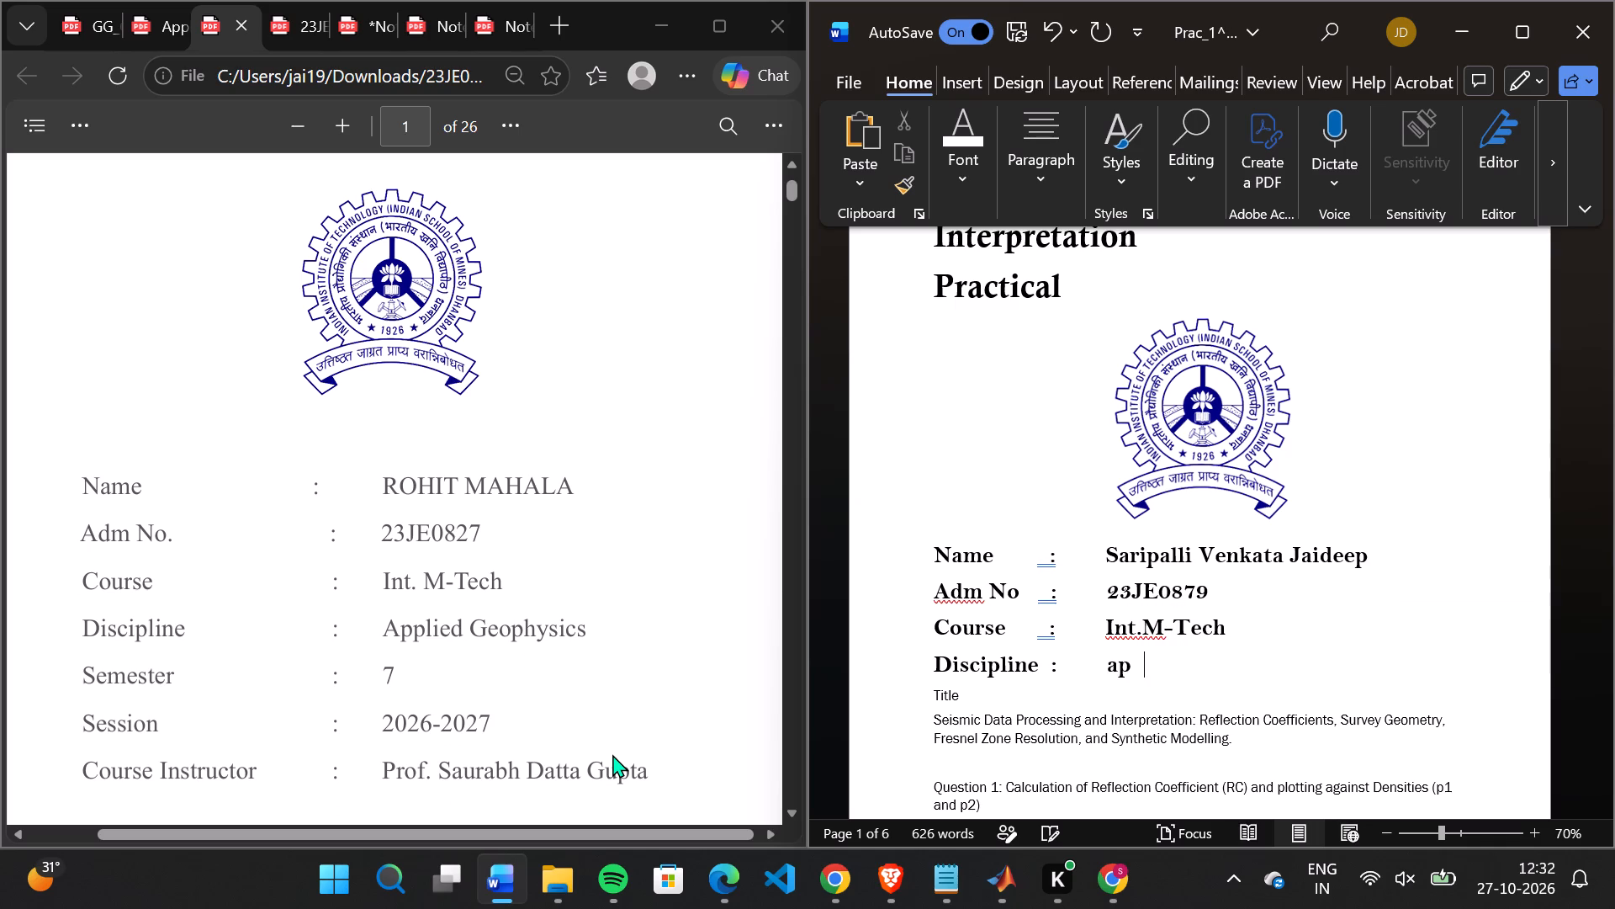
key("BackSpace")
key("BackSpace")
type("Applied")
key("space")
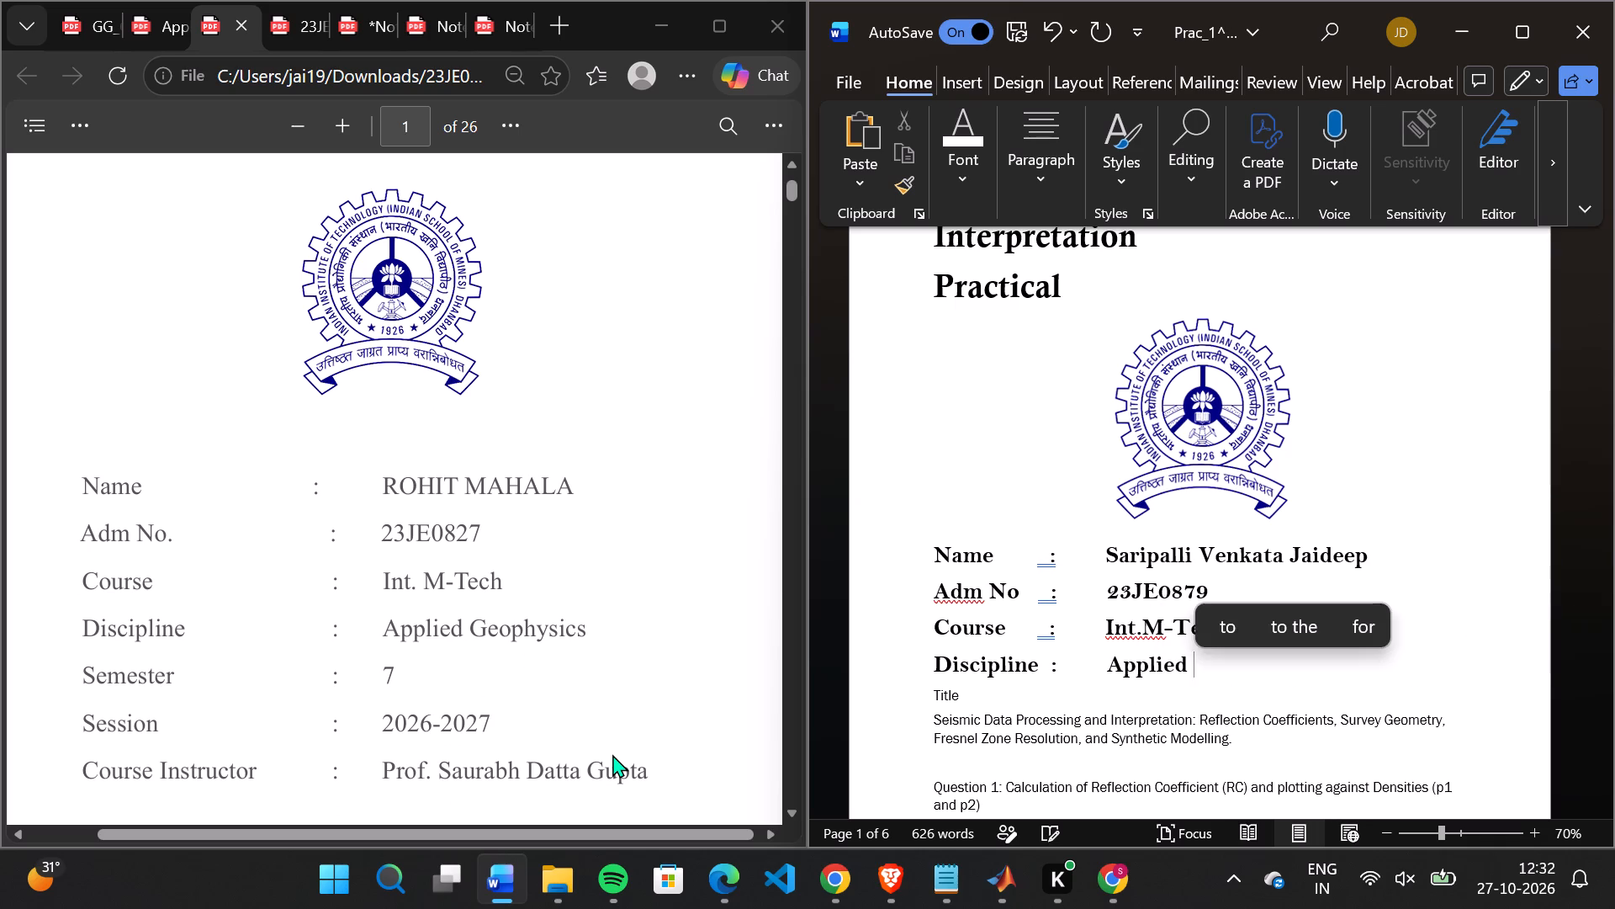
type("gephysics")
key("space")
Capitalise the second word of the Discipline value so that it reads "Applied Geophysics".
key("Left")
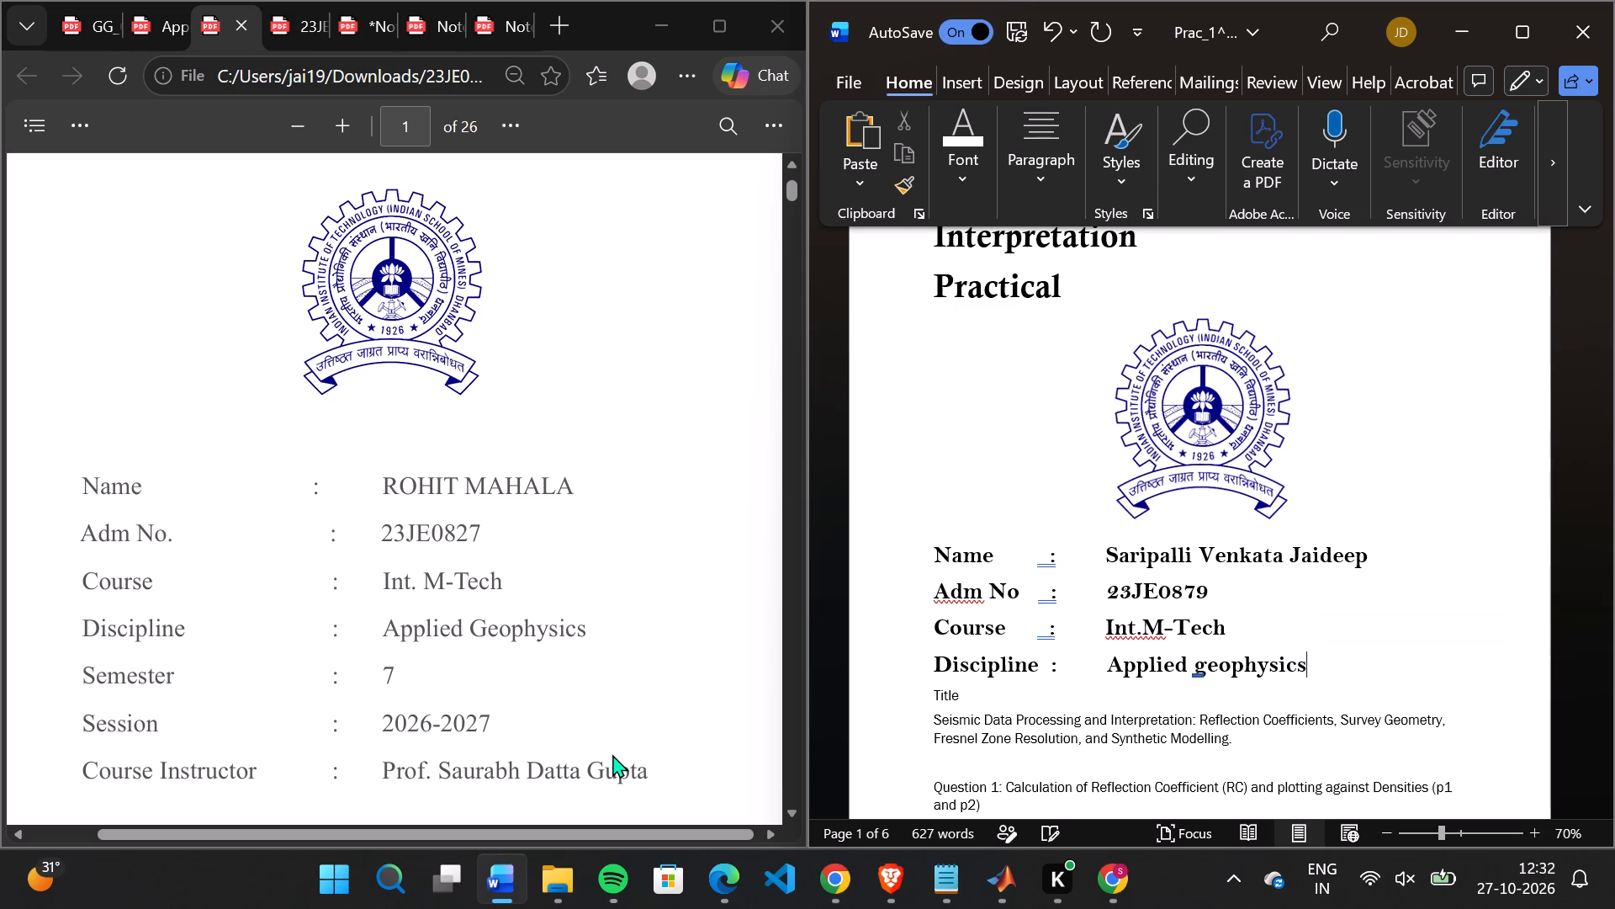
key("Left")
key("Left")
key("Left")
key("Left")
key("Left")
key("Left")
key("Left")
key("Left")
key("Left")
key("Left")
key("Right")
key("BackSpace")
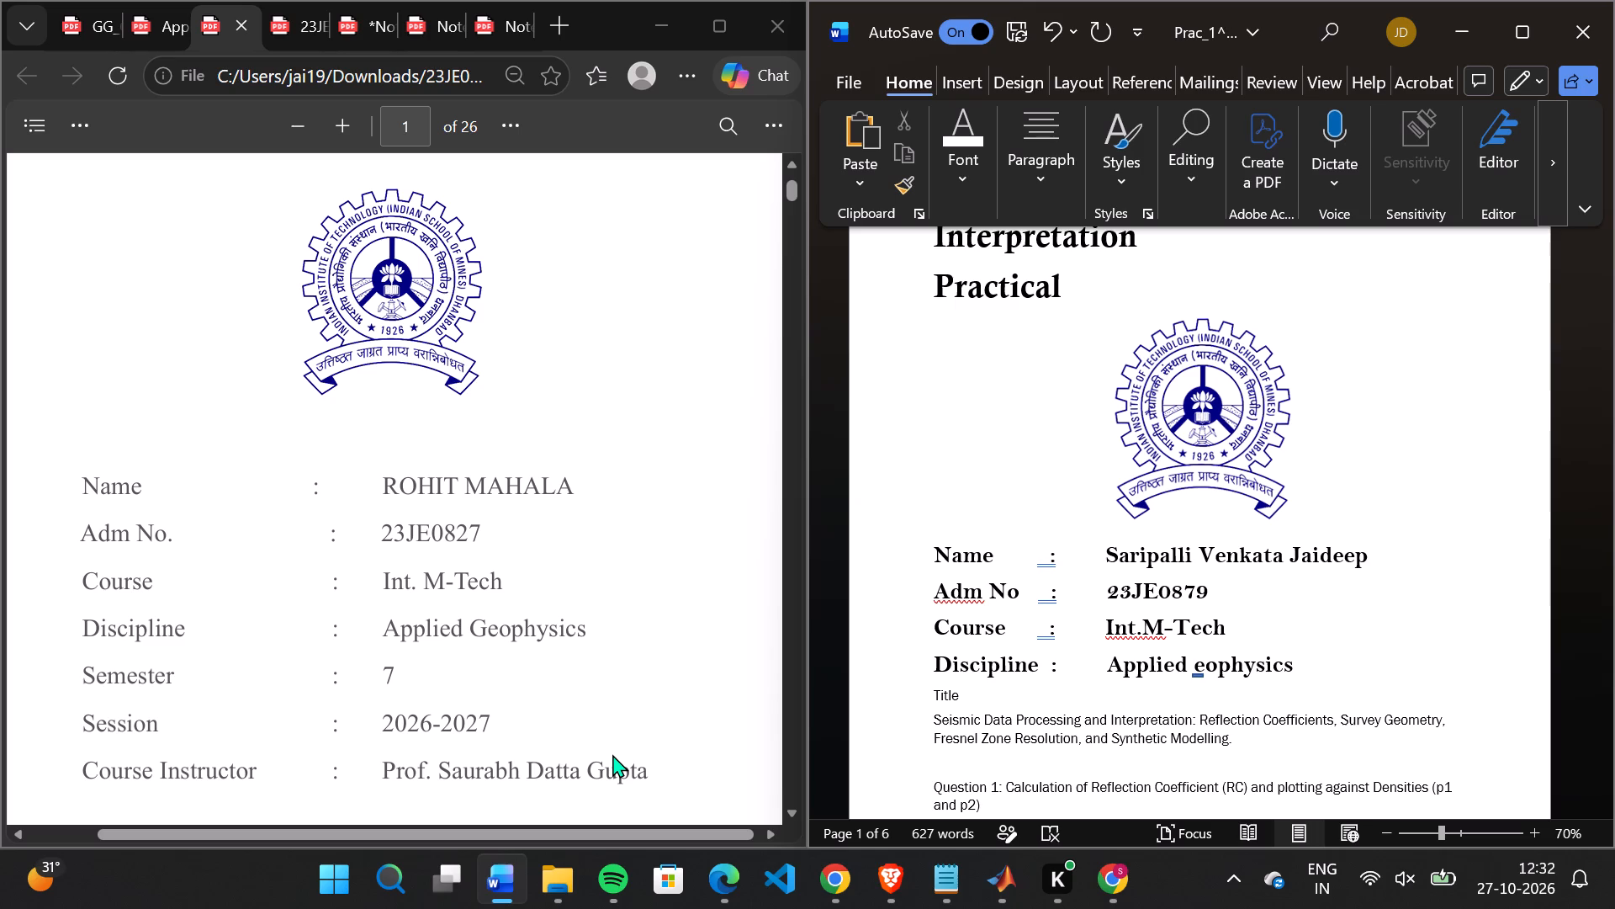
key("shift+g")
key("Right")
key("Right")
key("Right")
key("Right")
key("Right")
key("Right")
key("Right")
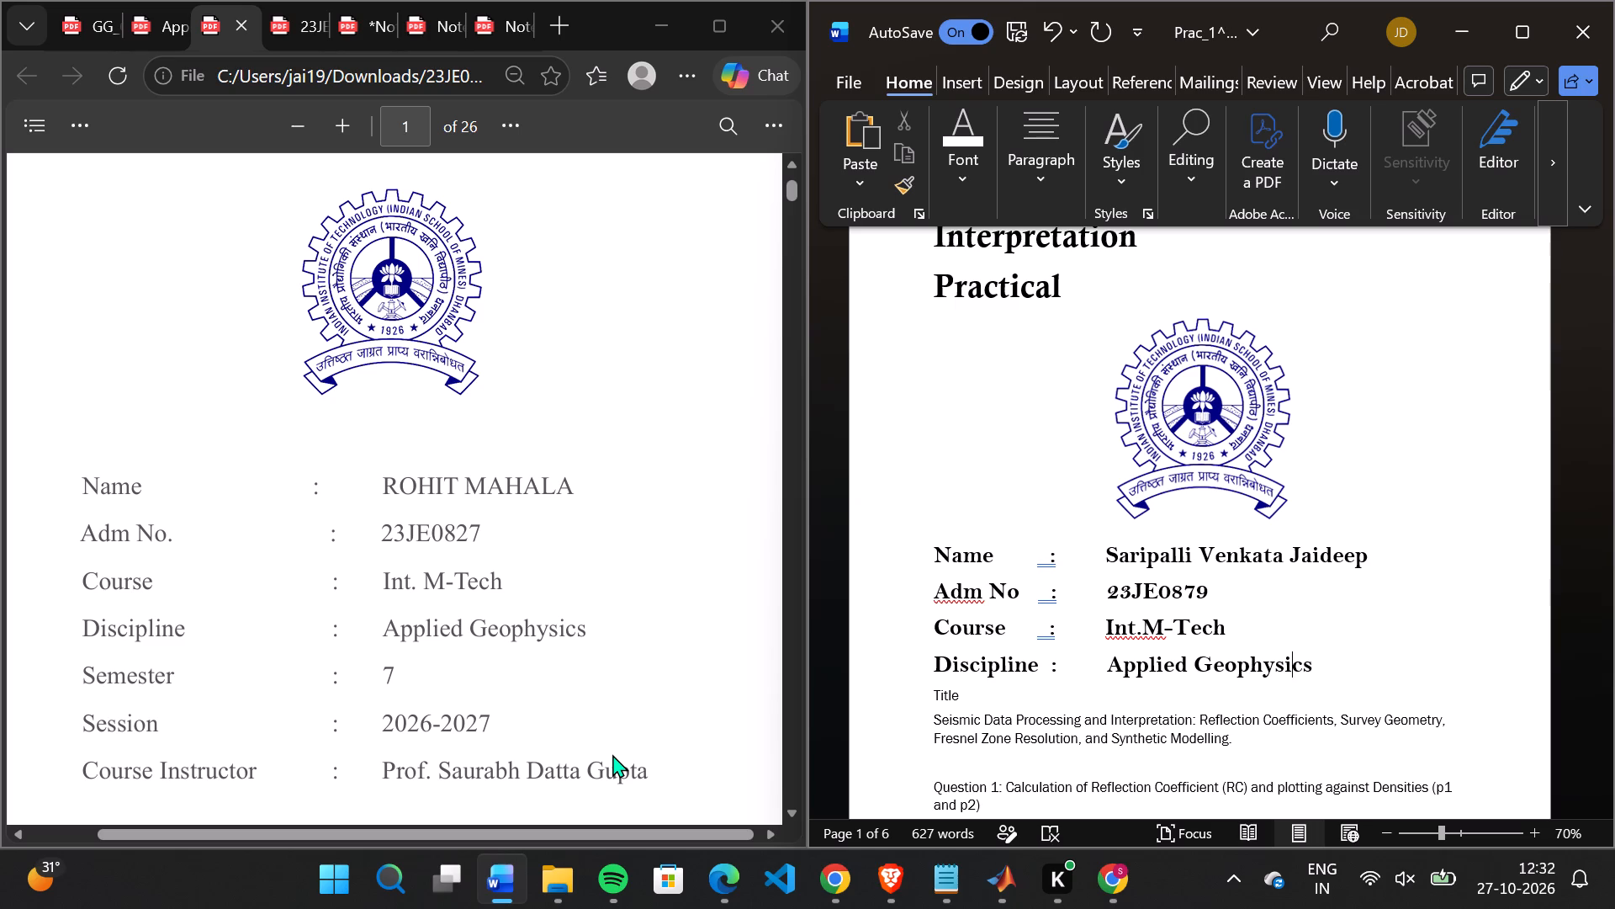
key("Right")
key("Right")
Add a "Semester" label on a new line below Discipline, with its colon lined up under the colons above.
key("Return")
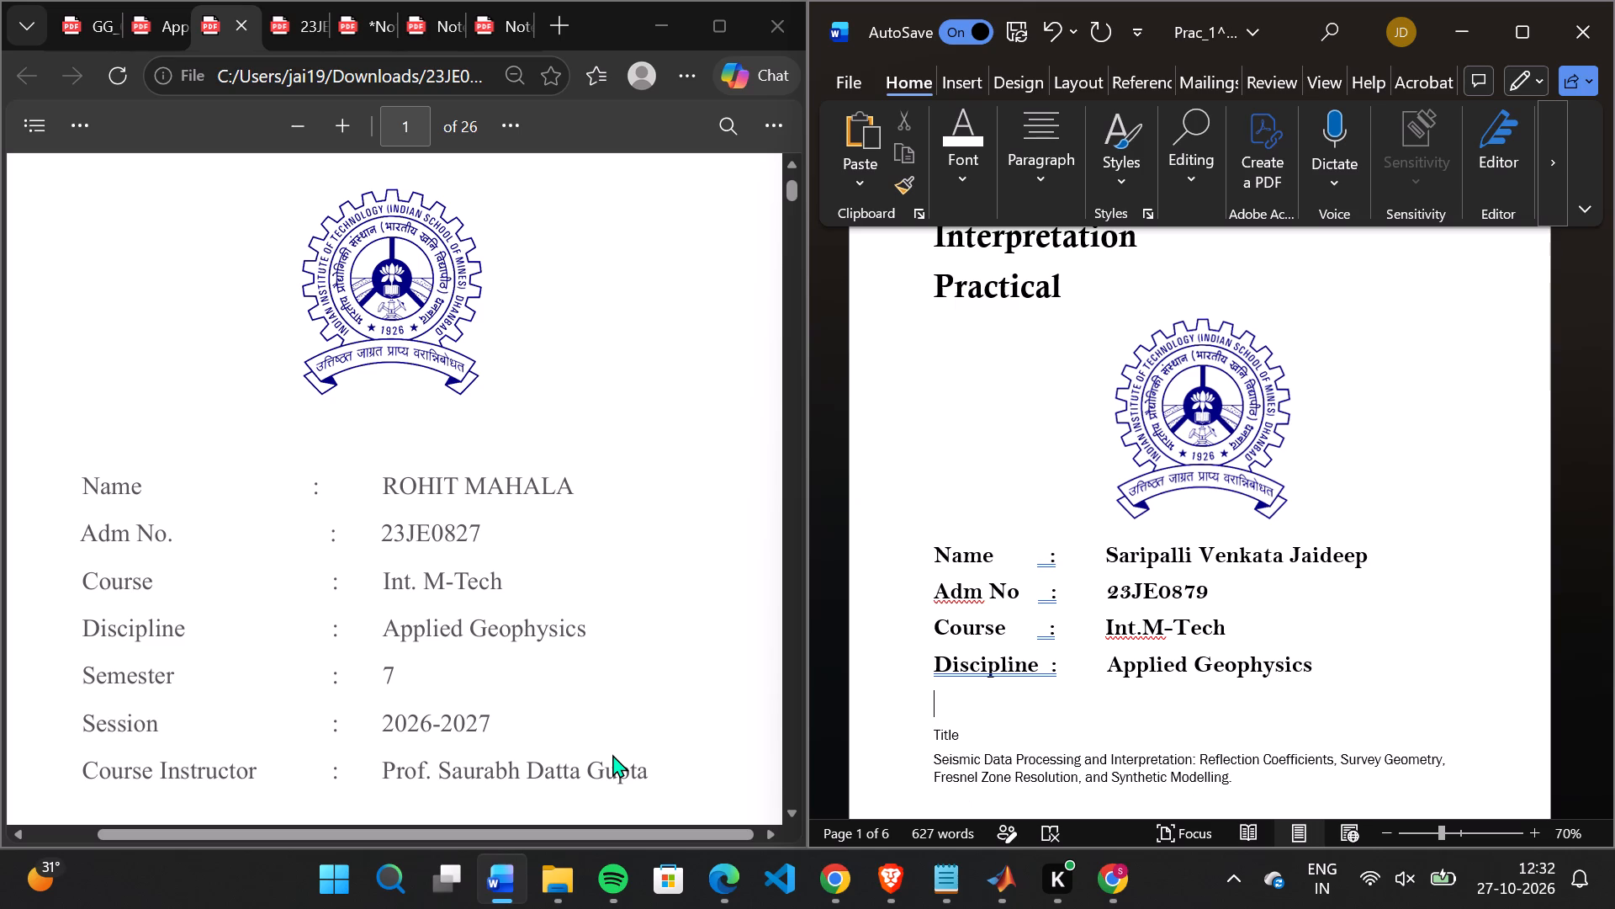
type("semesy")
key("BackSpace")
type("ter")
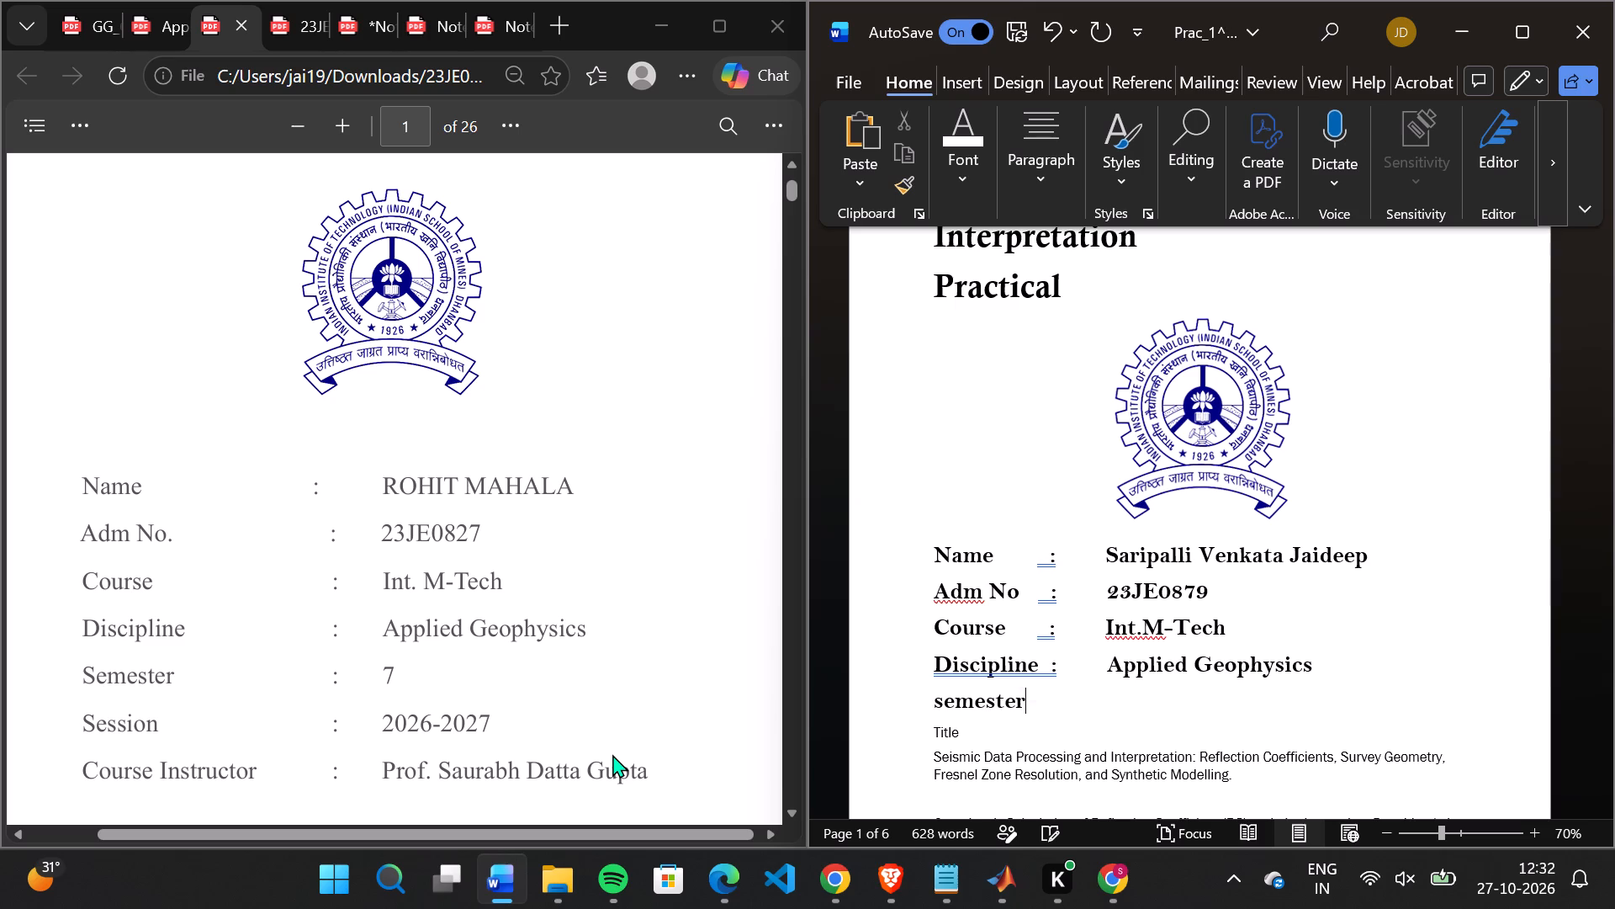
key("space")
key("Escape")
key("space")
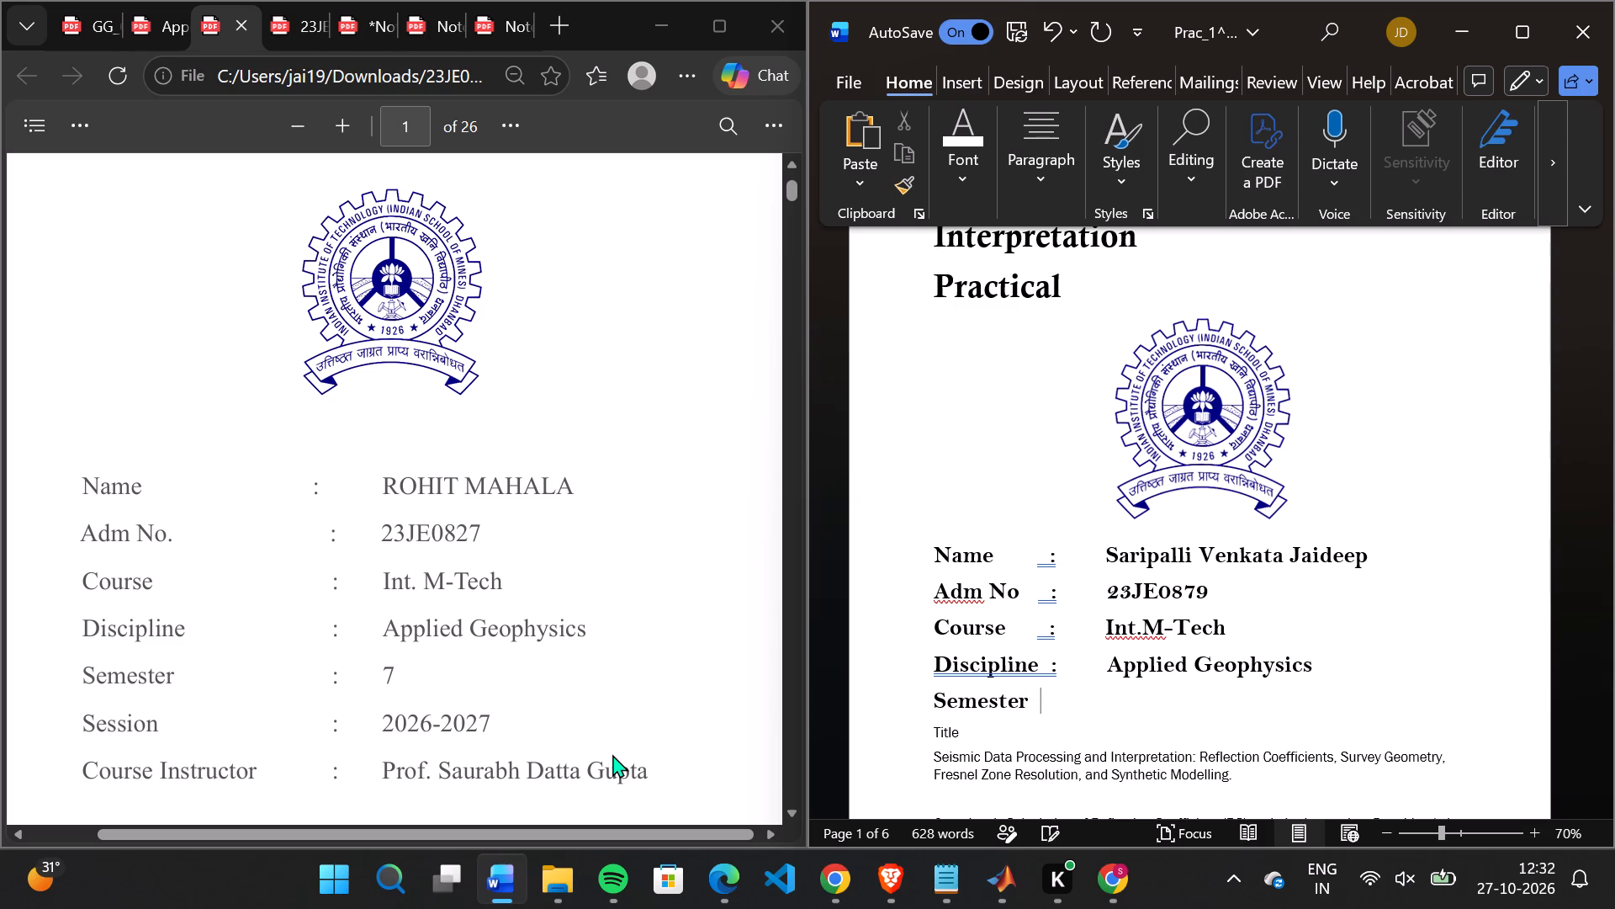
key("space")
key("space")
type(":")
Enter 7 on the Semester line, spaced to line up under the values above, and start a new line below.
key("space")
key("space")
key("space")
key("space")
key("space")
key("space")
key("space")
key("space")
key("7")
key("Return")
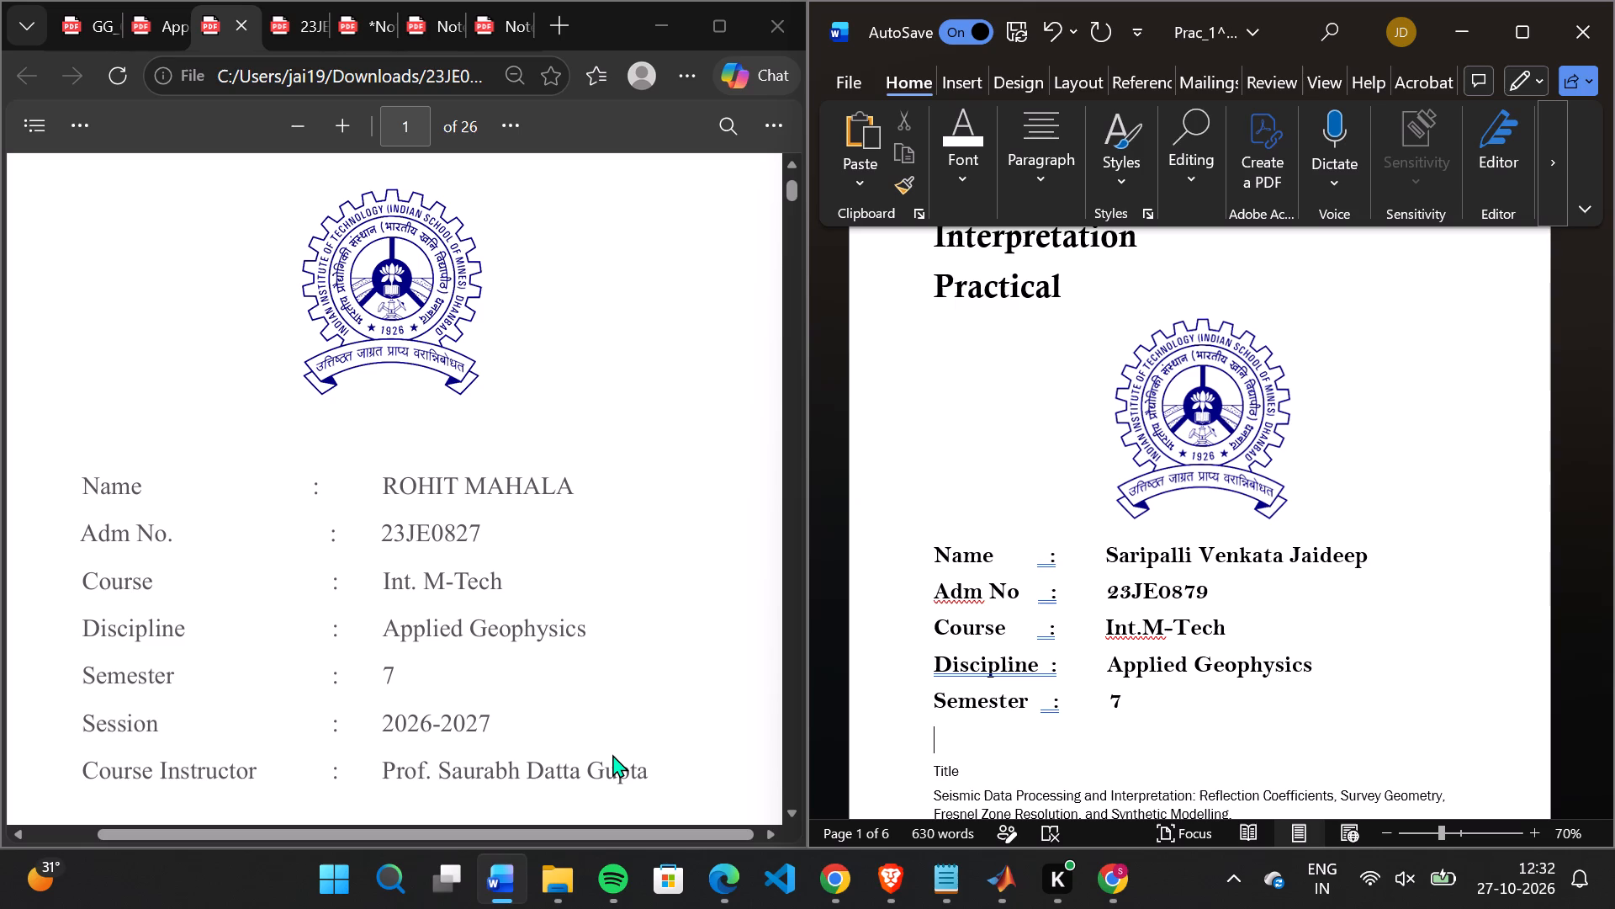
Add a correctly spelled "Session" label on the line below Semester.
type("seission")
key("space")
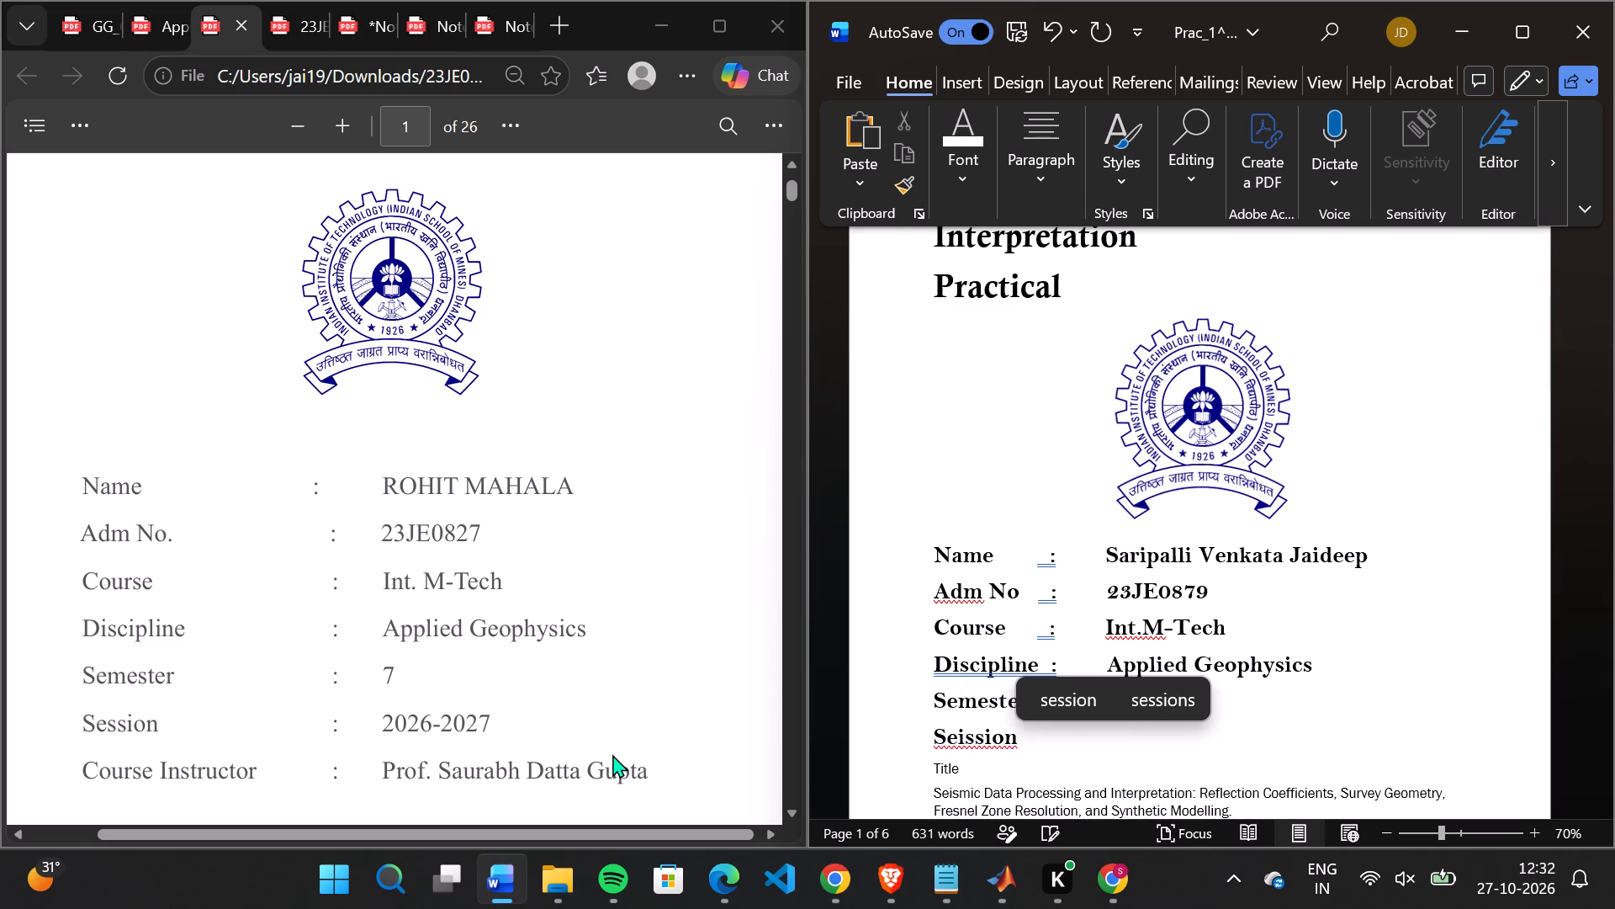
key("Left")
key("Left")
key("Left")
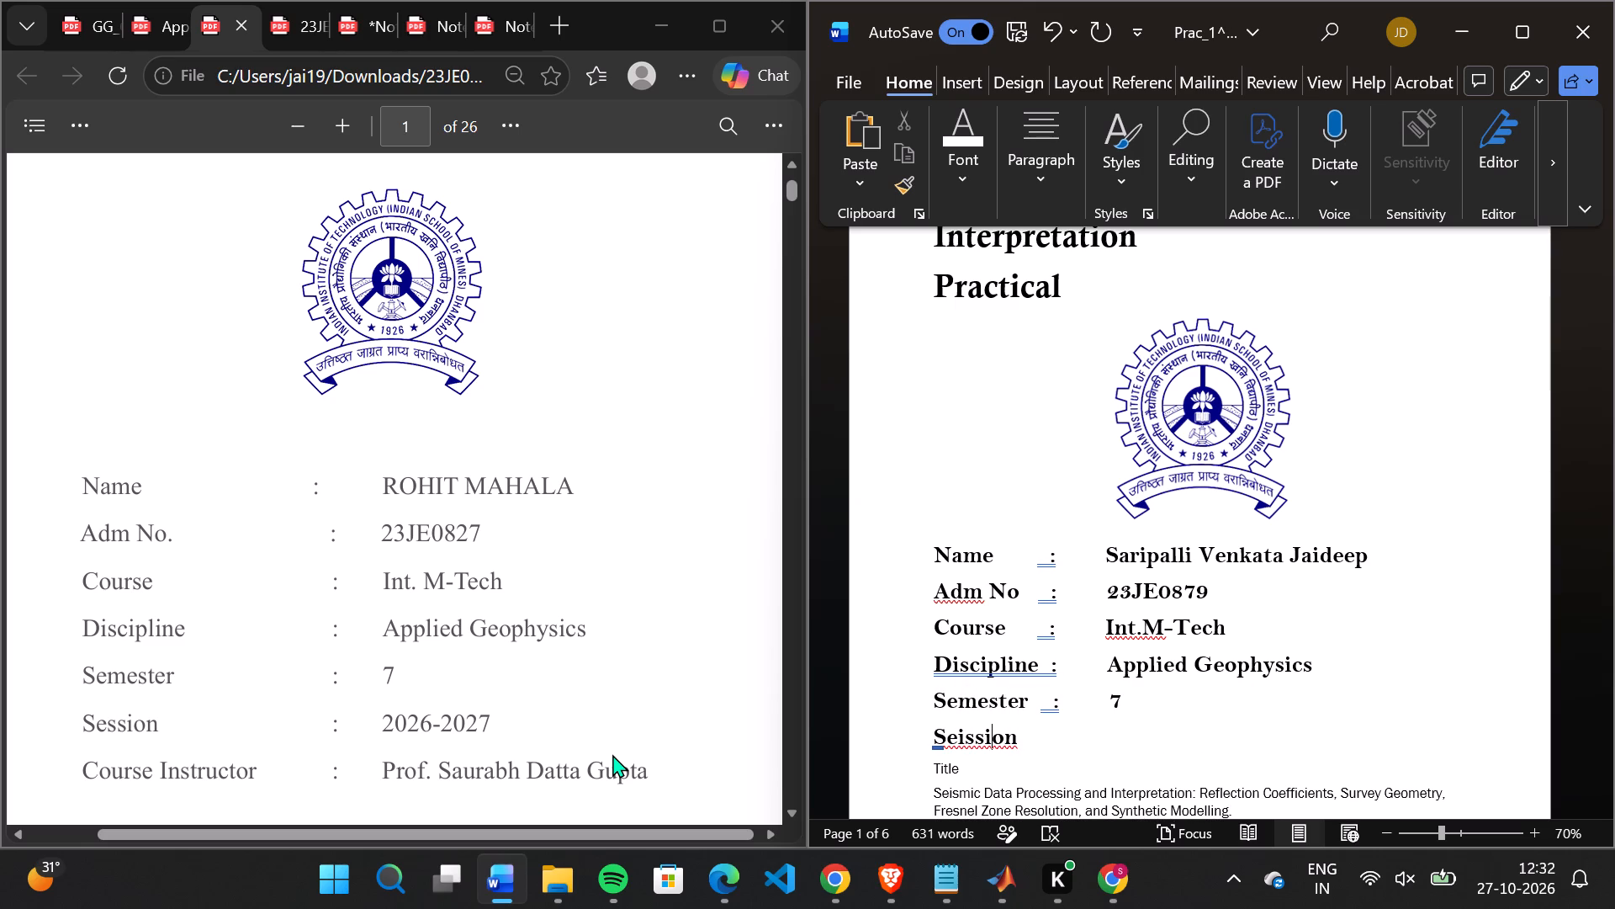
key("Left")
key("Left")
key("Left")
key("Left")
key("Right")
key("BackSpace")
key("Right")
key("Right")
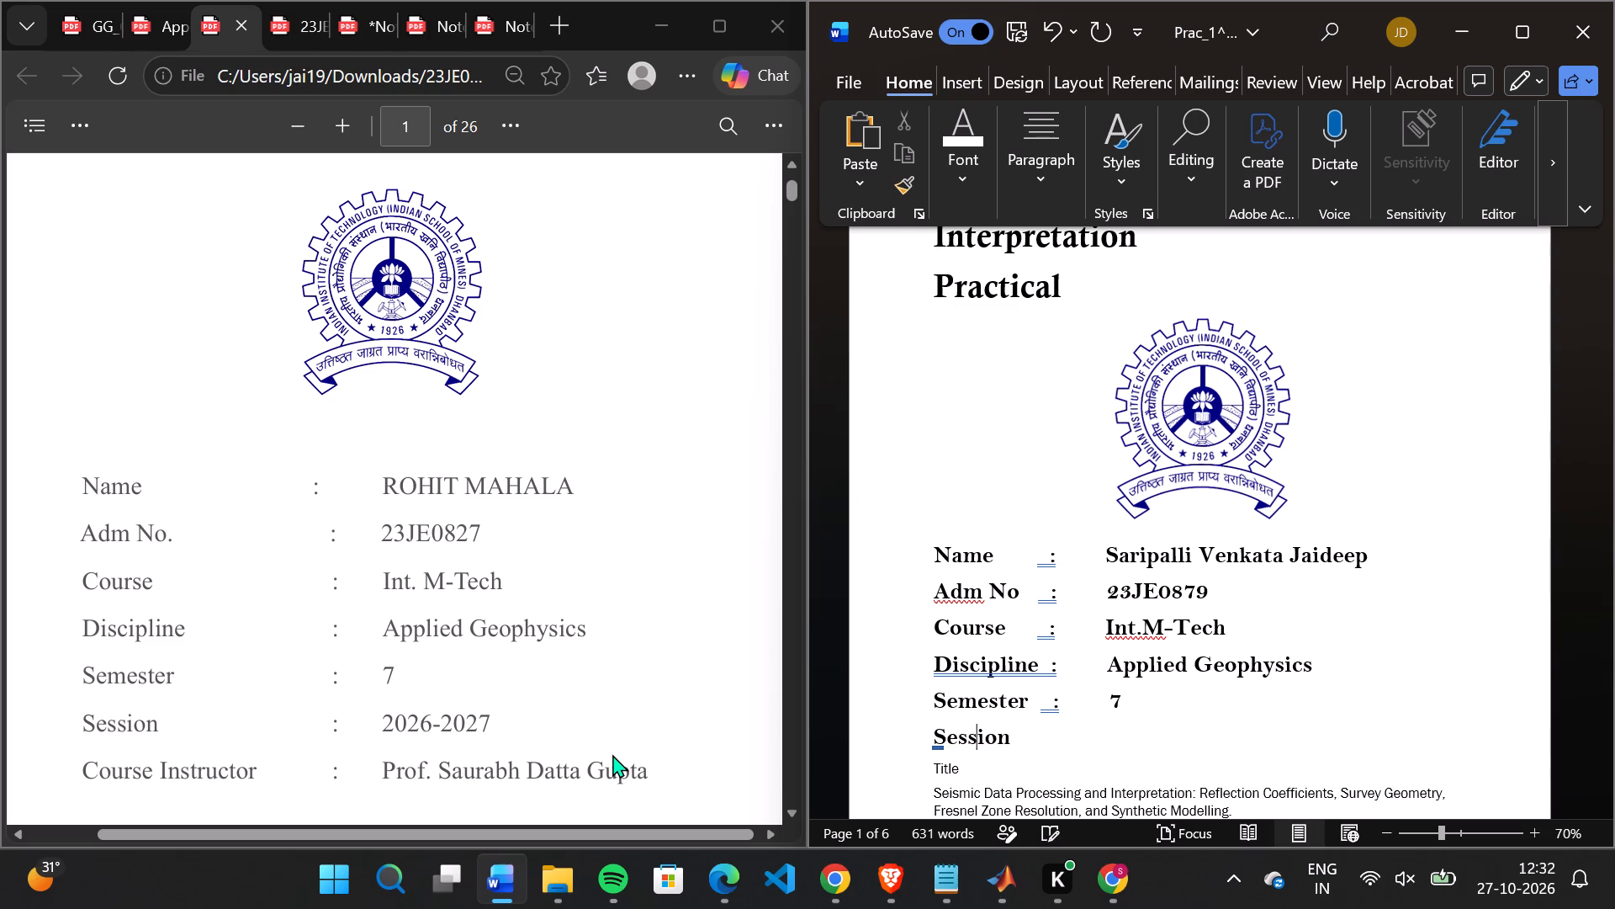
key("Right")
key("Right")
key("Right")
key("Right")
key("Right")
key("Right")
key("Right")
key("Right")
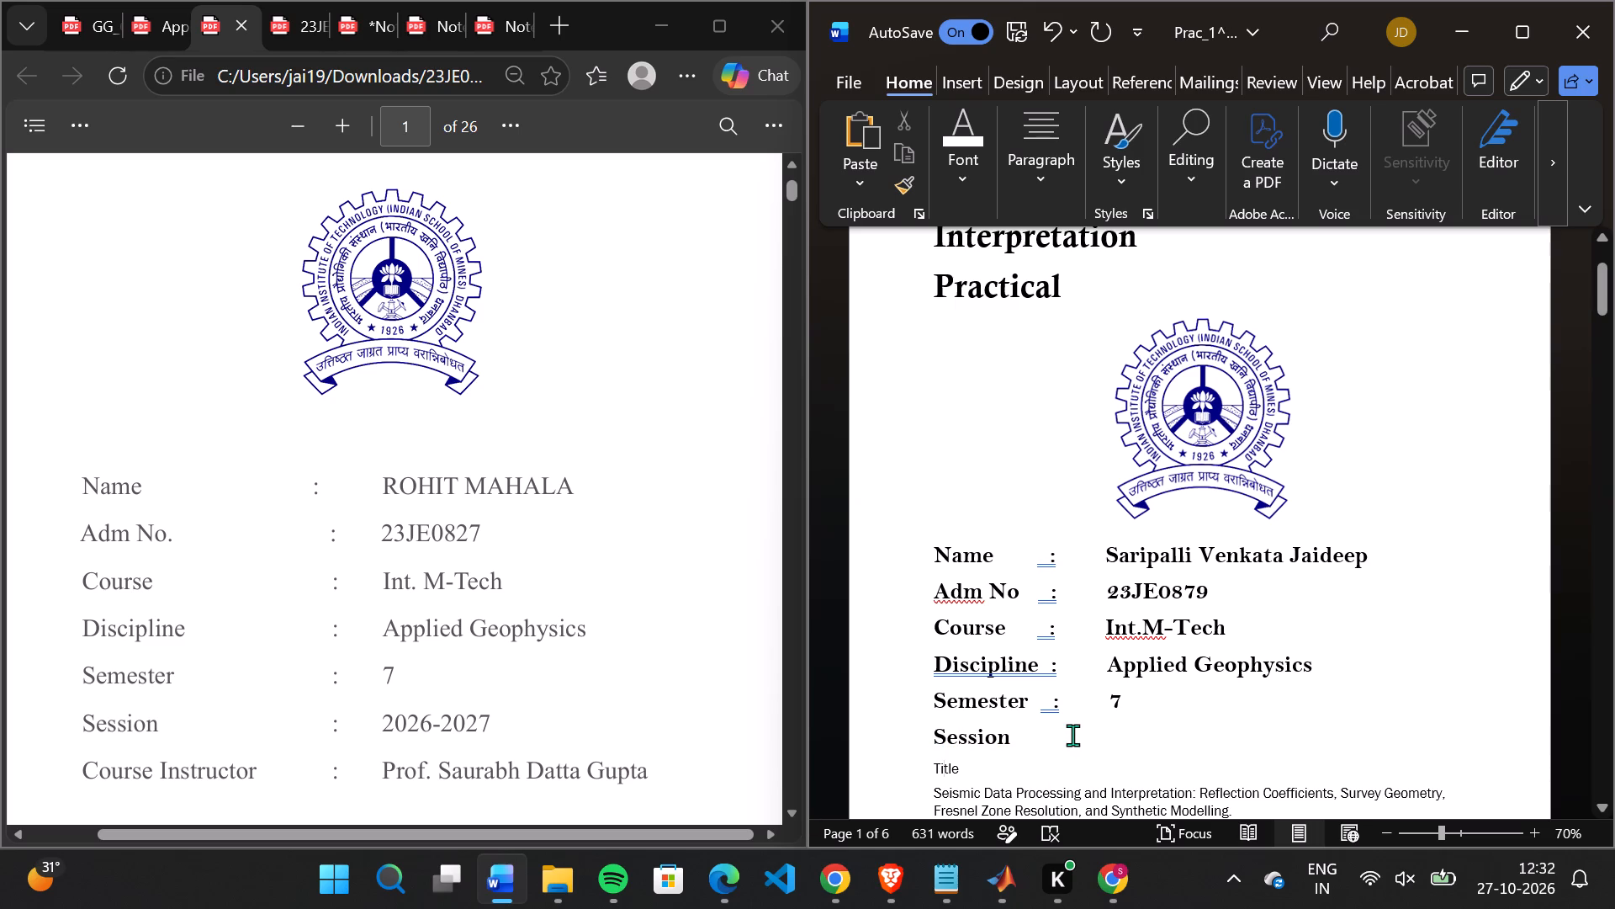
Add a colon after the Session label, spaced to line up under the colons above.
left_click(1063, 732)
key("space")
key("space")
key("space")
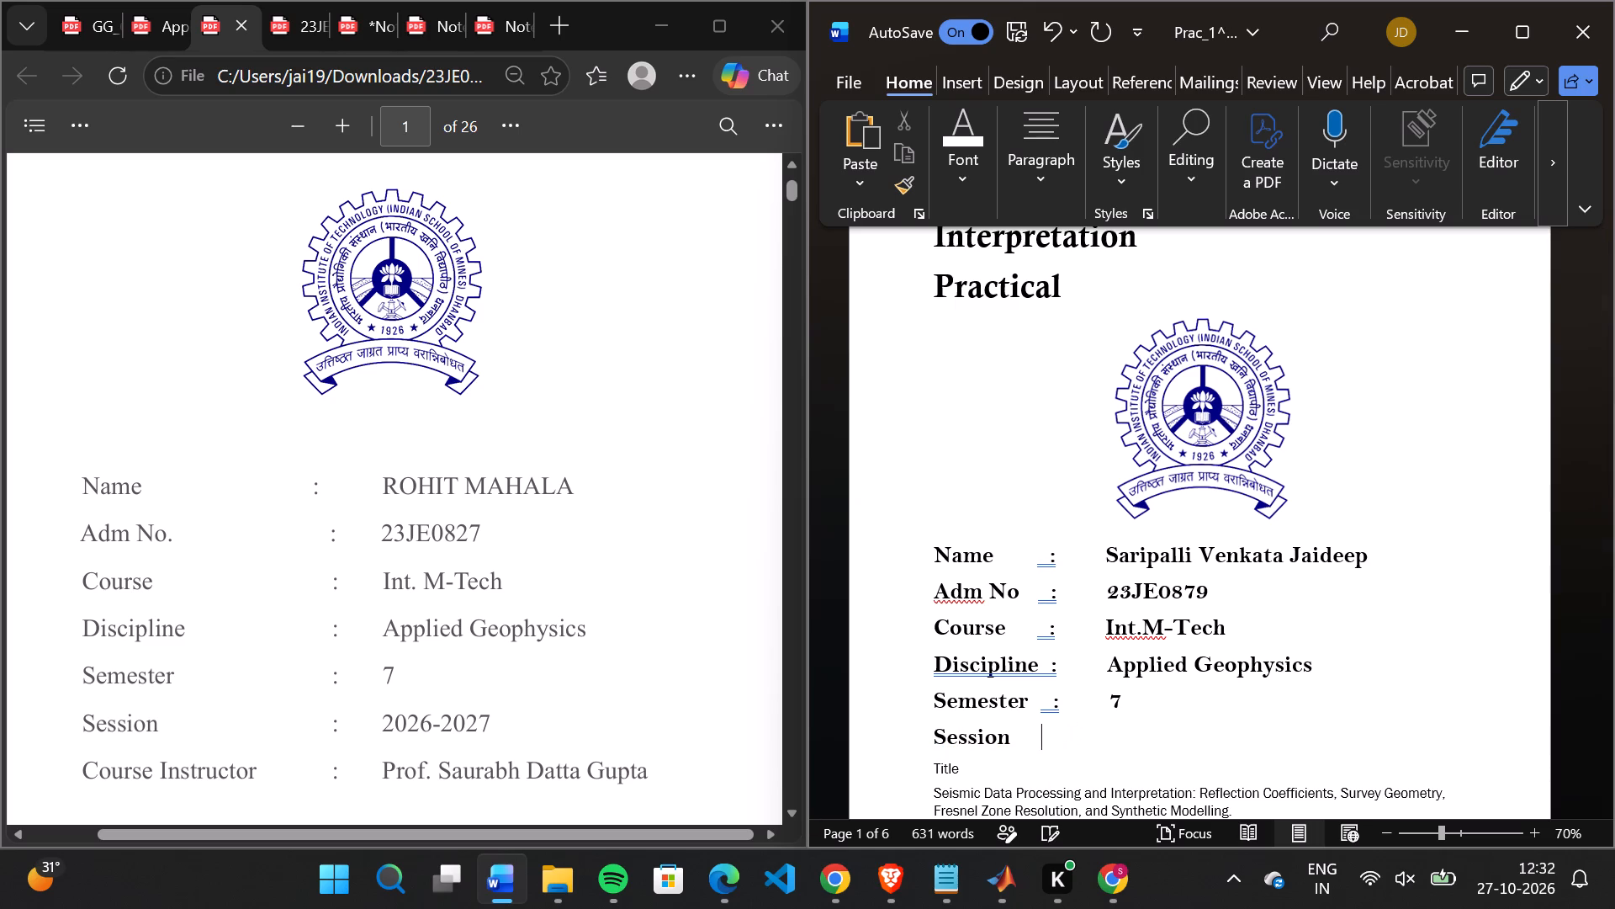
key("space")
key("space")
key("semicolon")
key("BackSpace")
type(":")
Enter 2026-2027 as the Session value, spaced out from the colon, and start a new line below.
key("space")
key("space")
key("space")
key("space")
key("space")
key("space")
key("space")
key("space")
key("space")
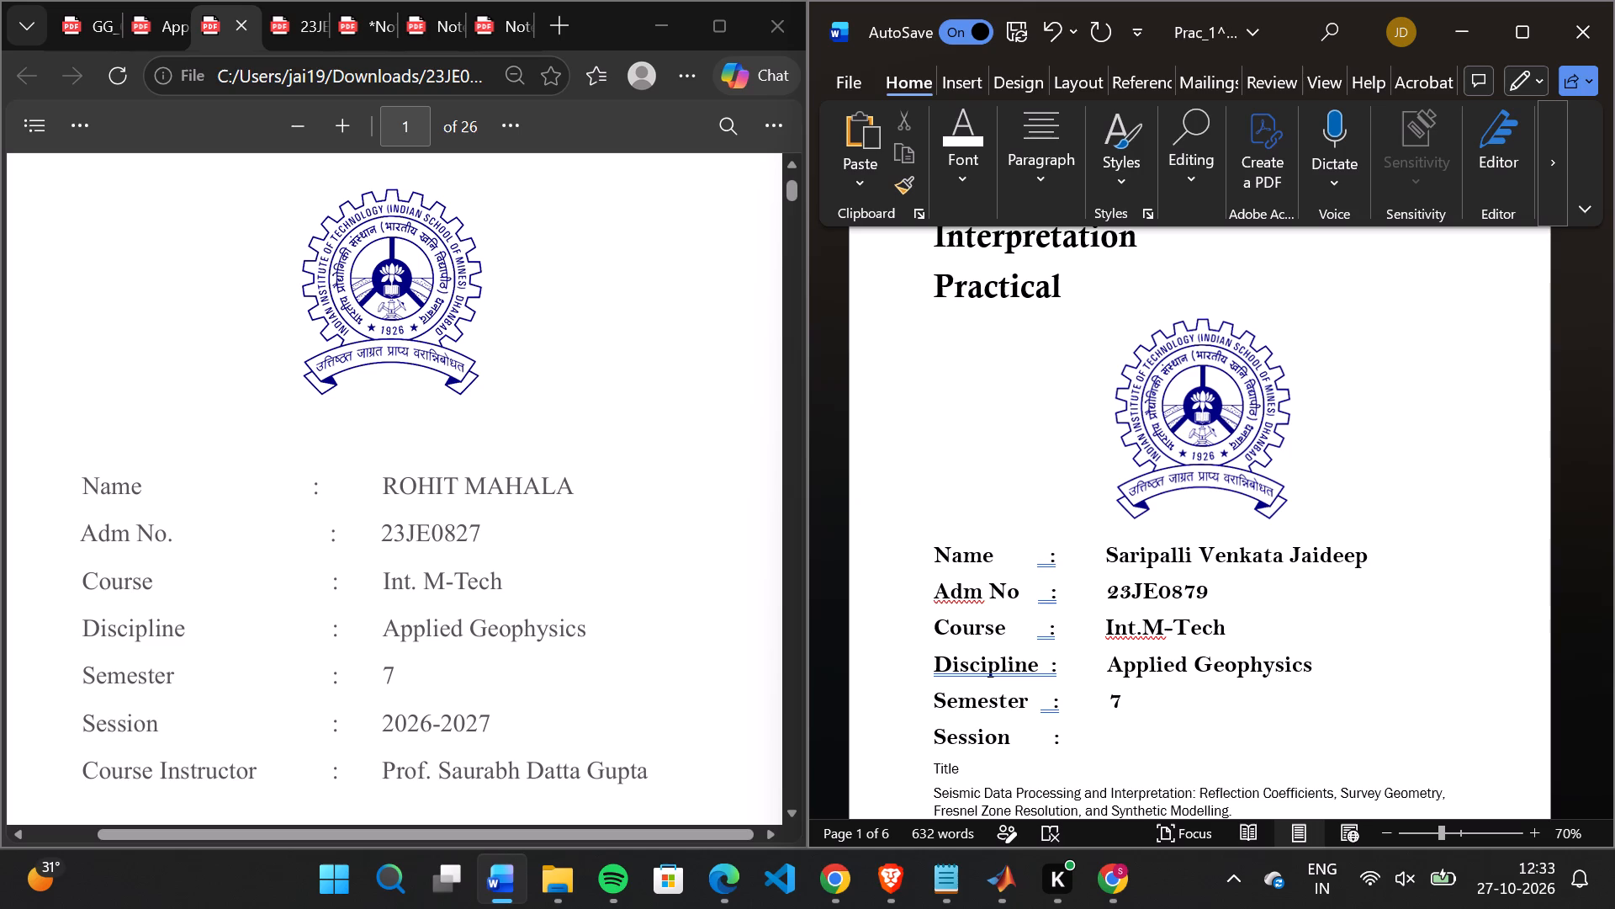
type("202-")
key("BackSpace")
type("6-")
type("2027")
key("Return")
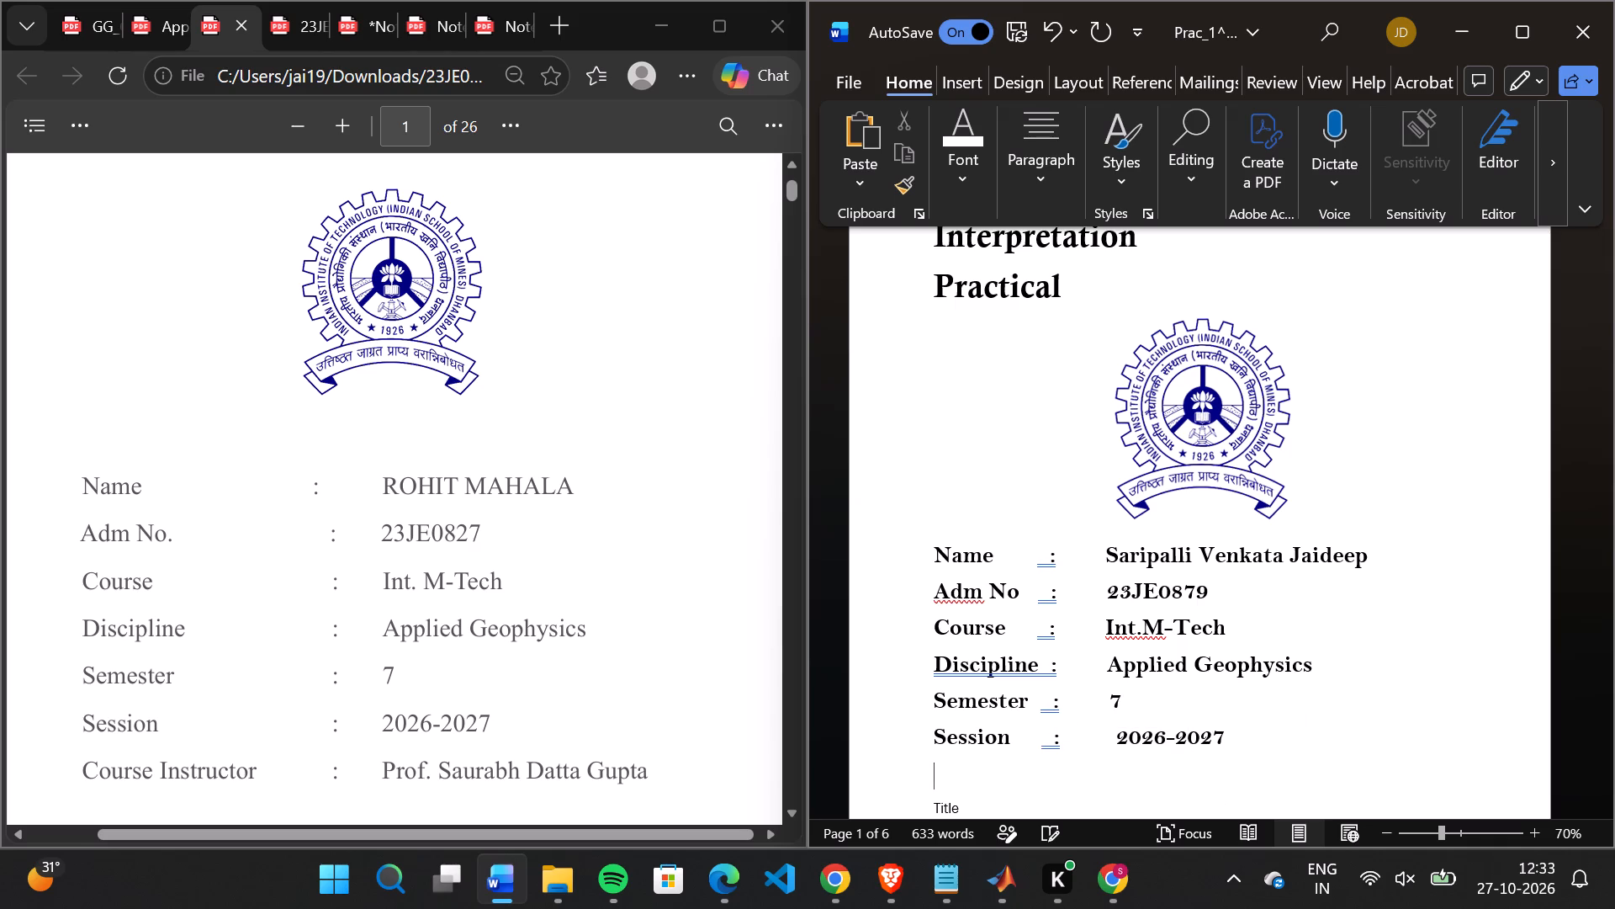
Remove one space before the Session value to line it up under the values above, and return to the empty line below.
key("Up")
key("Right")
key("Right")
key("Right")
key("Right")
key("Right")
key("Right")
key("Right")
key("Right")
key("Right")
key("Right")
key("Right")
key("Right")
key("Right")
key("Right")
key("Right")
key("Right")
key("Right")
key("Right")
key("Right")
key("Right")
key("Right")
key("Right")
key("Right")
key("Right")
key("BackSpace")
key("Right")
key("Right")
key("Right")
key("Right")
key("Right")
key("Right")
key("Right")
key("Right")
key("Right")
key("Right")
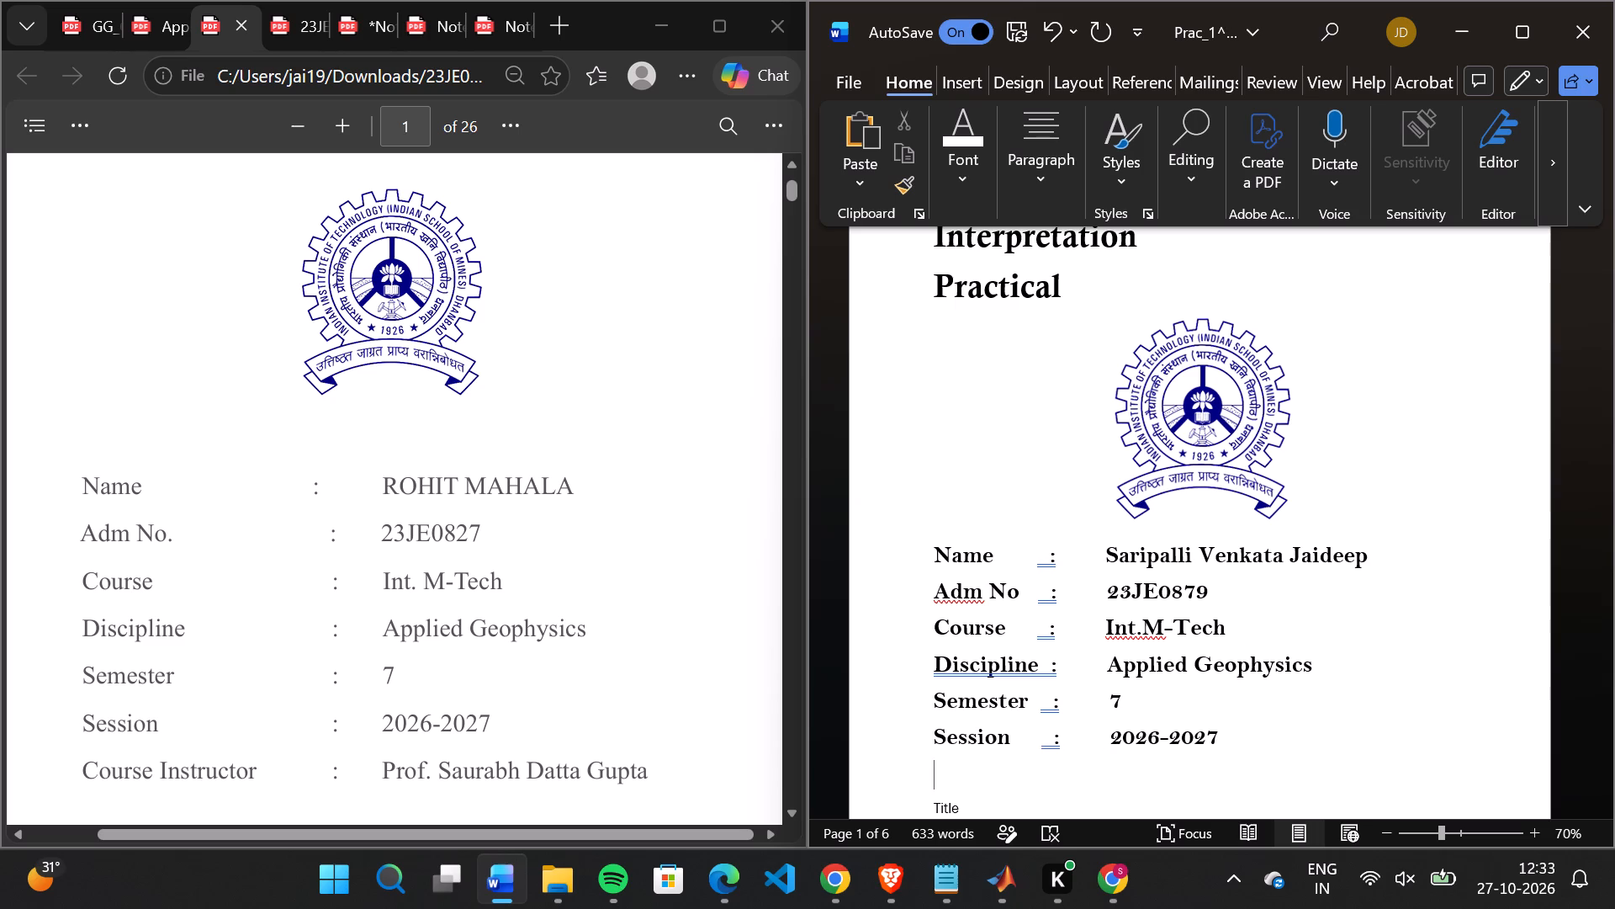
Add the label "Course Instructor :" on the line below Session.
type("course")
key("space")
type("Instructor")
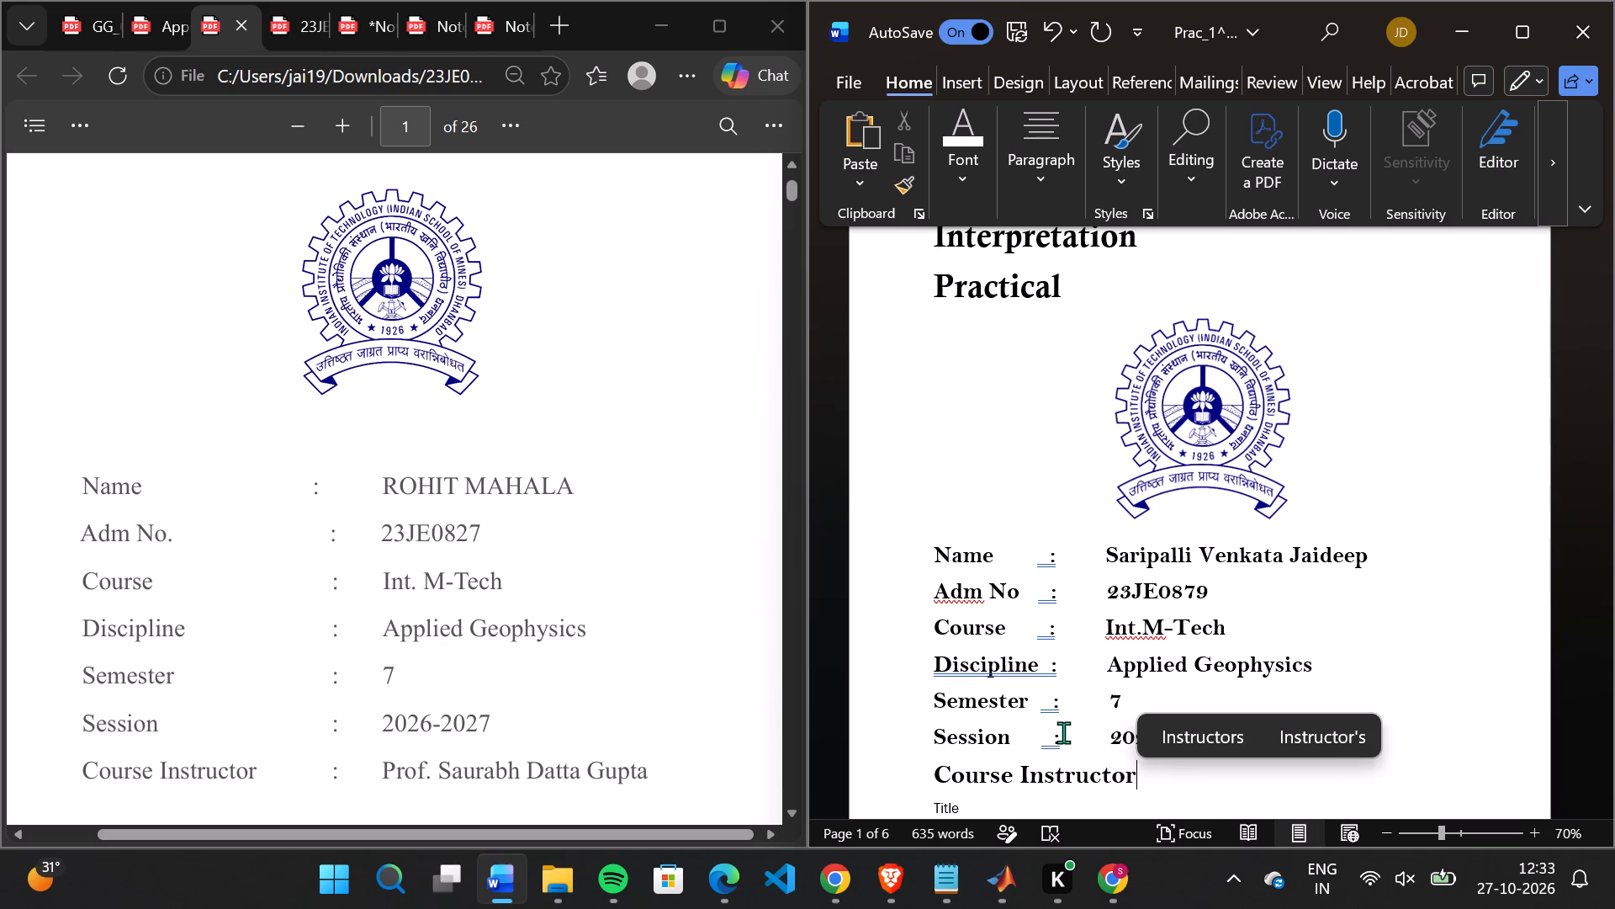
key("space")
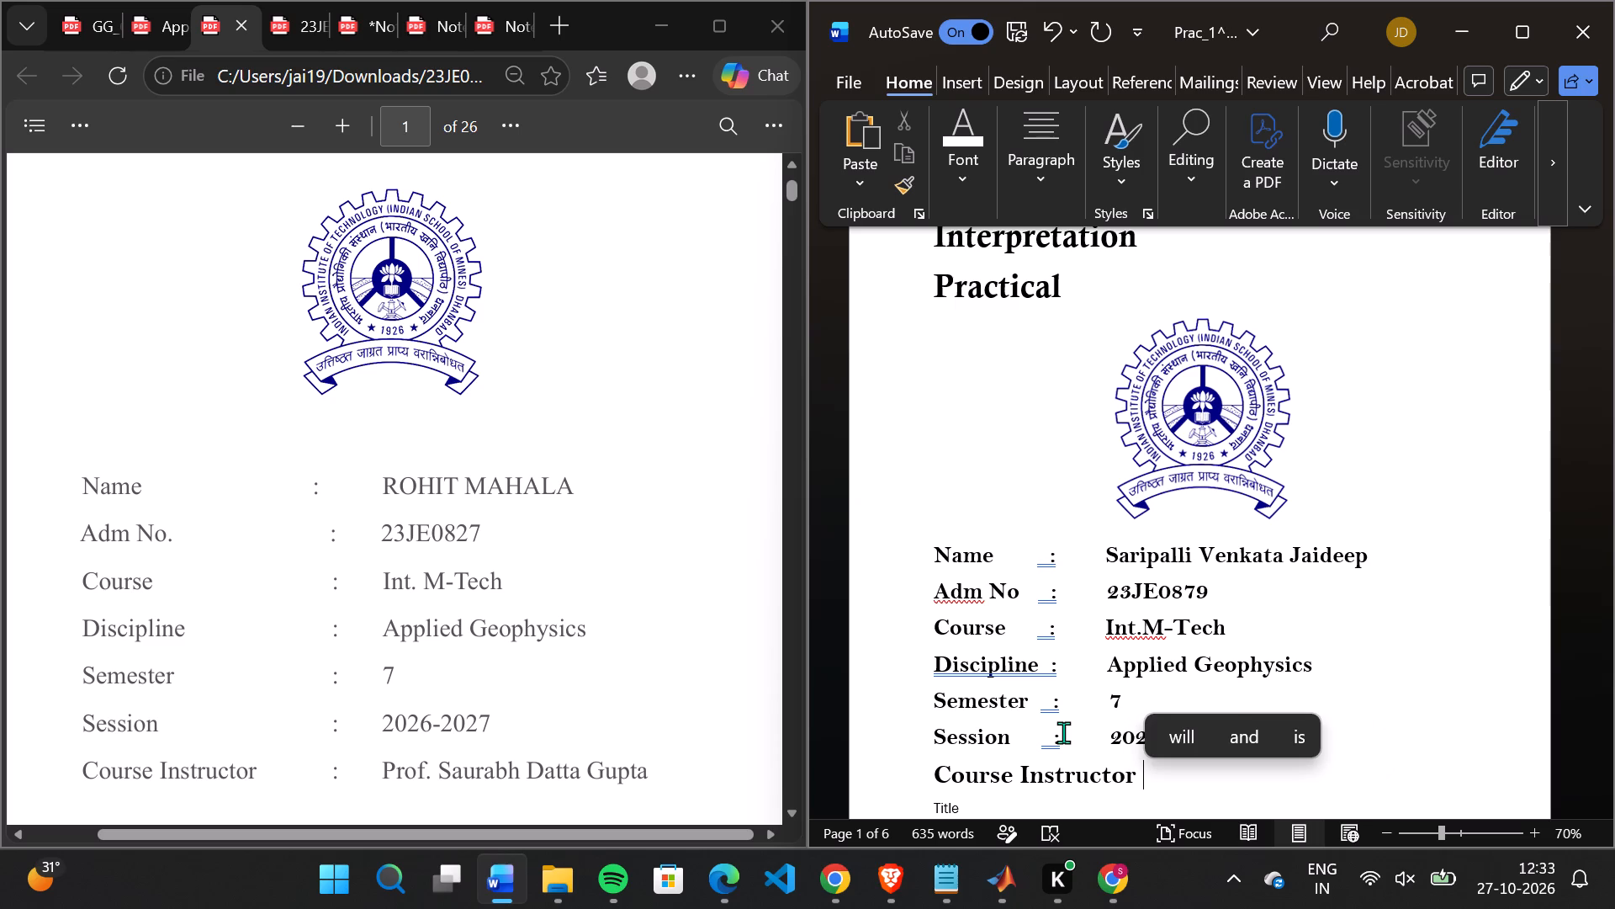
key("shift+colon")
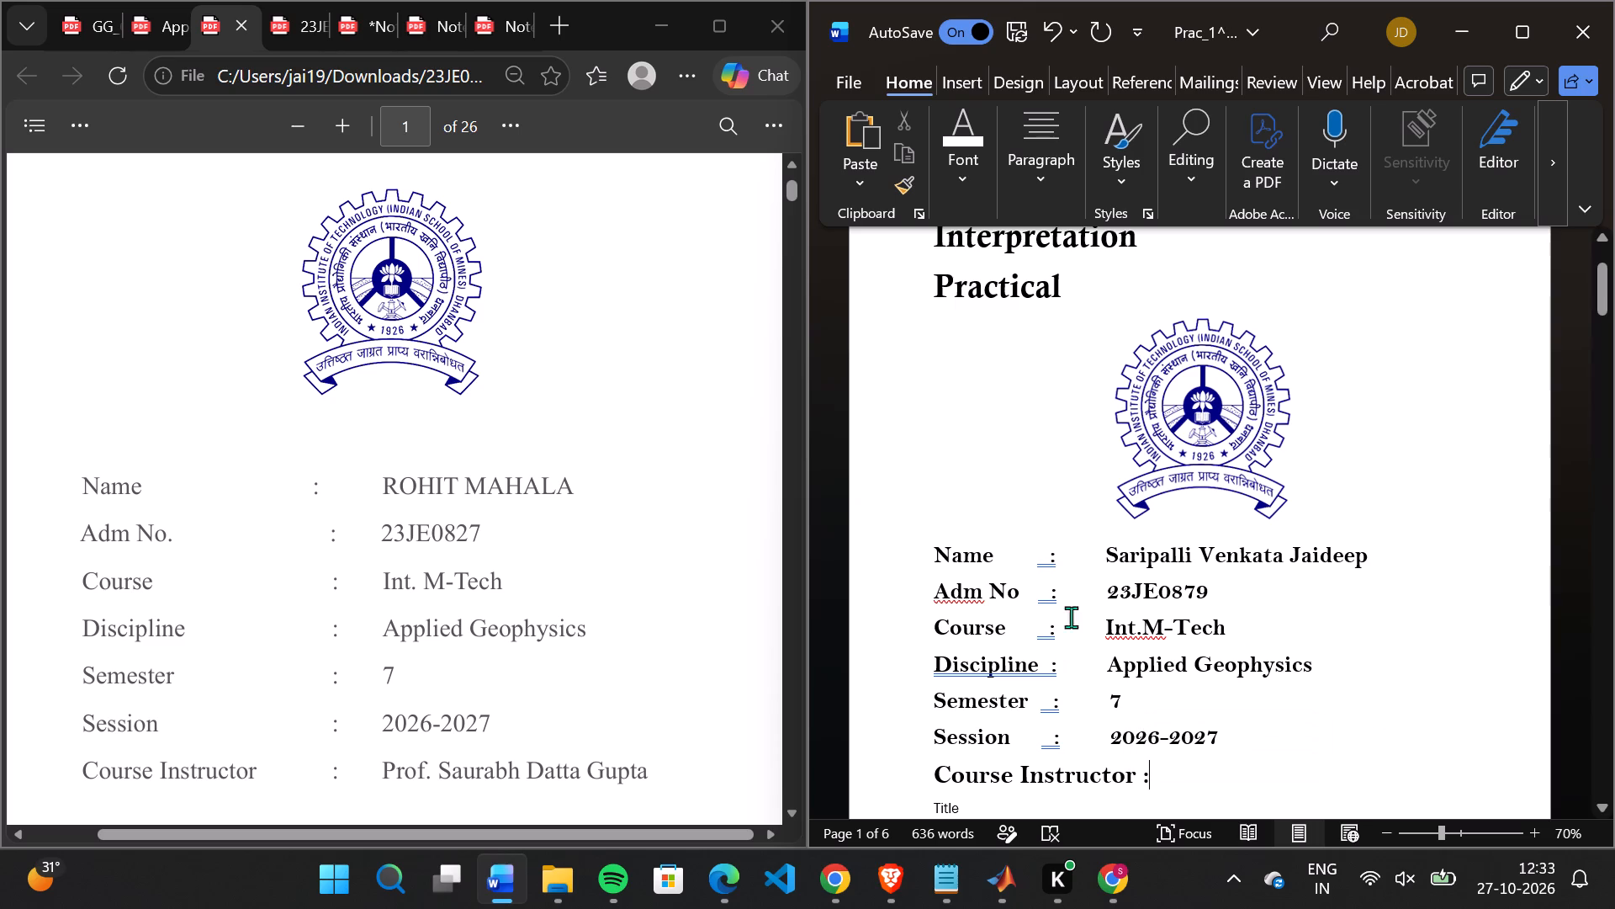
Add spaces before the colon on the Name line to line it up with the Course Instructor colon, keeping the name on one line.
left_click(1046, 556)
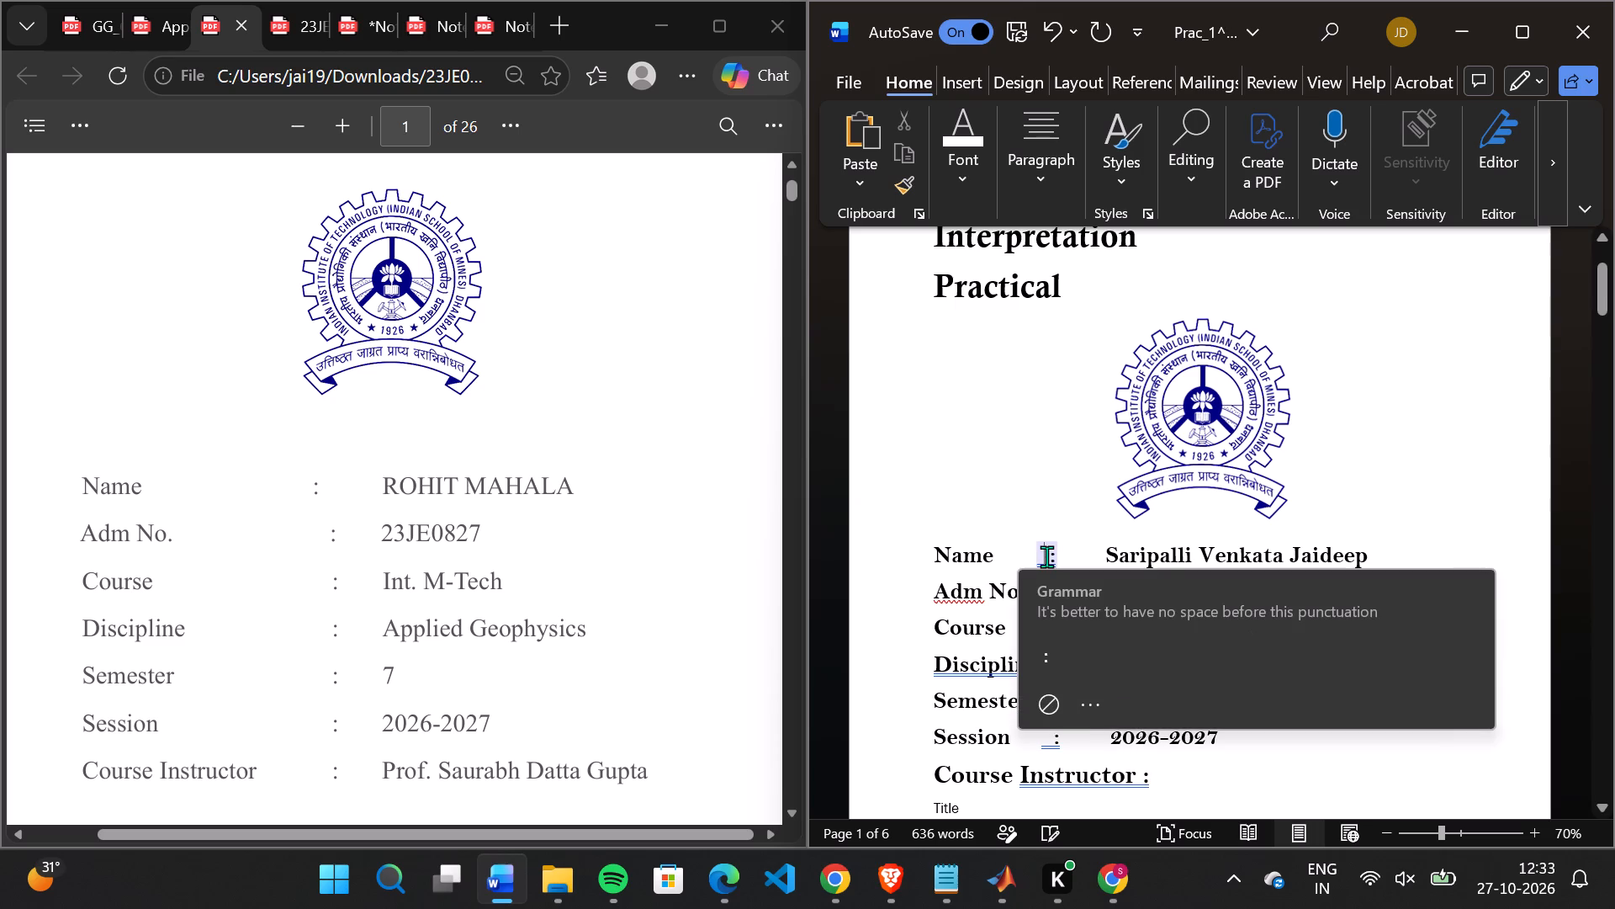
key("Escape")
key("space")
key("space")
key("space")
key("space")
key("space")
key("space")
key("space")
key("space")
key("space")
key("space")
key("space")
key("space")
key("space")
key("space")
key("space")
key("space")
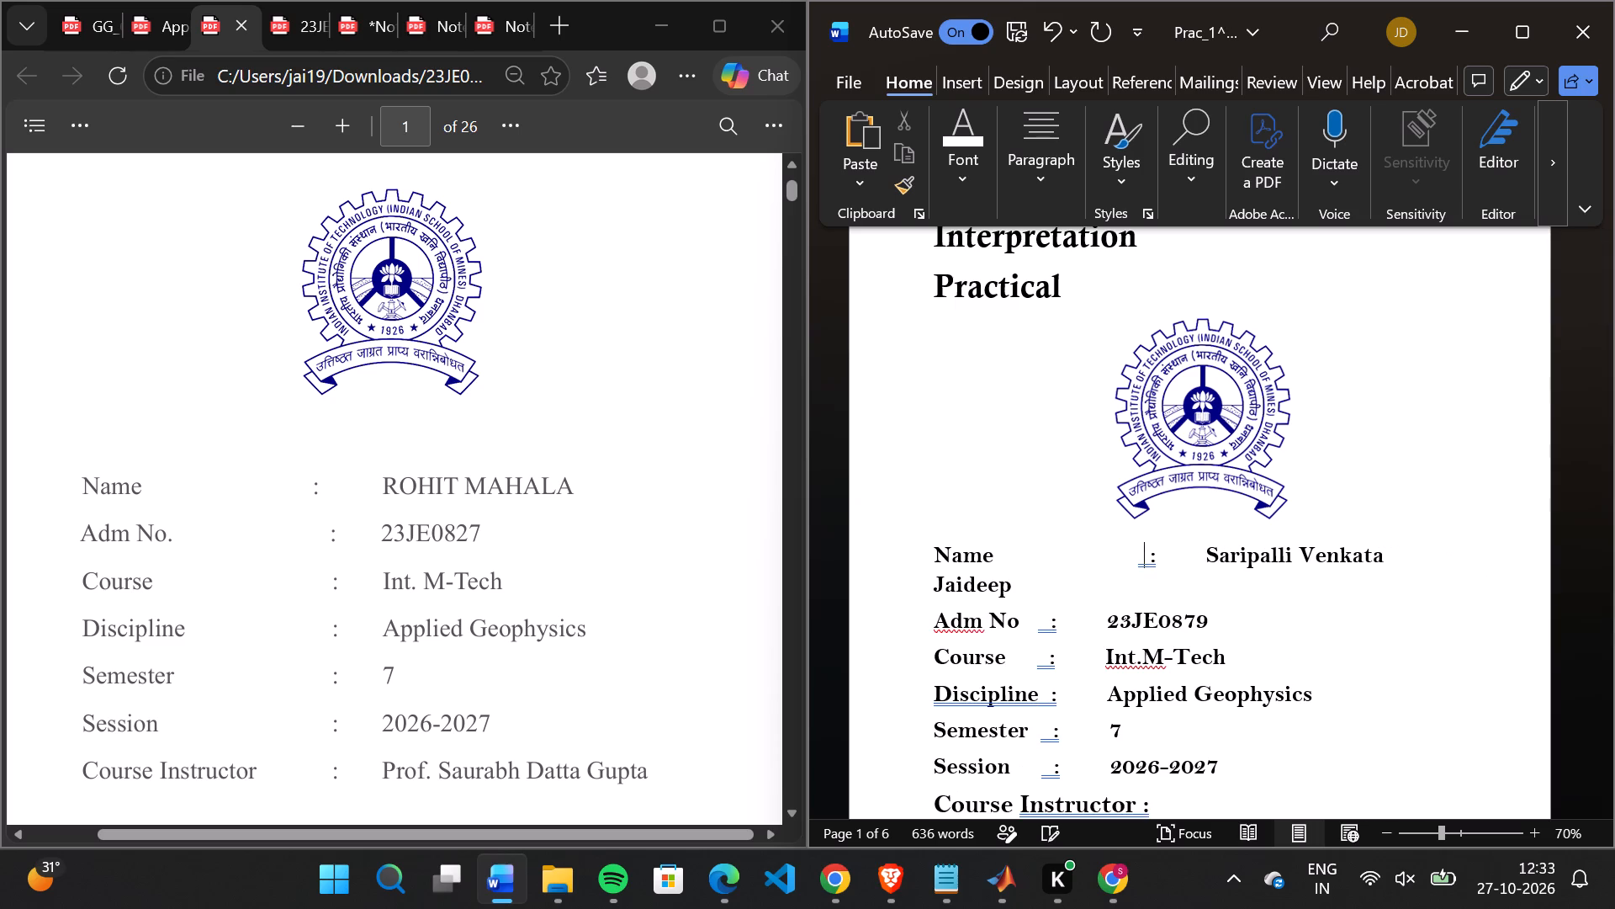
key("BackSpace")
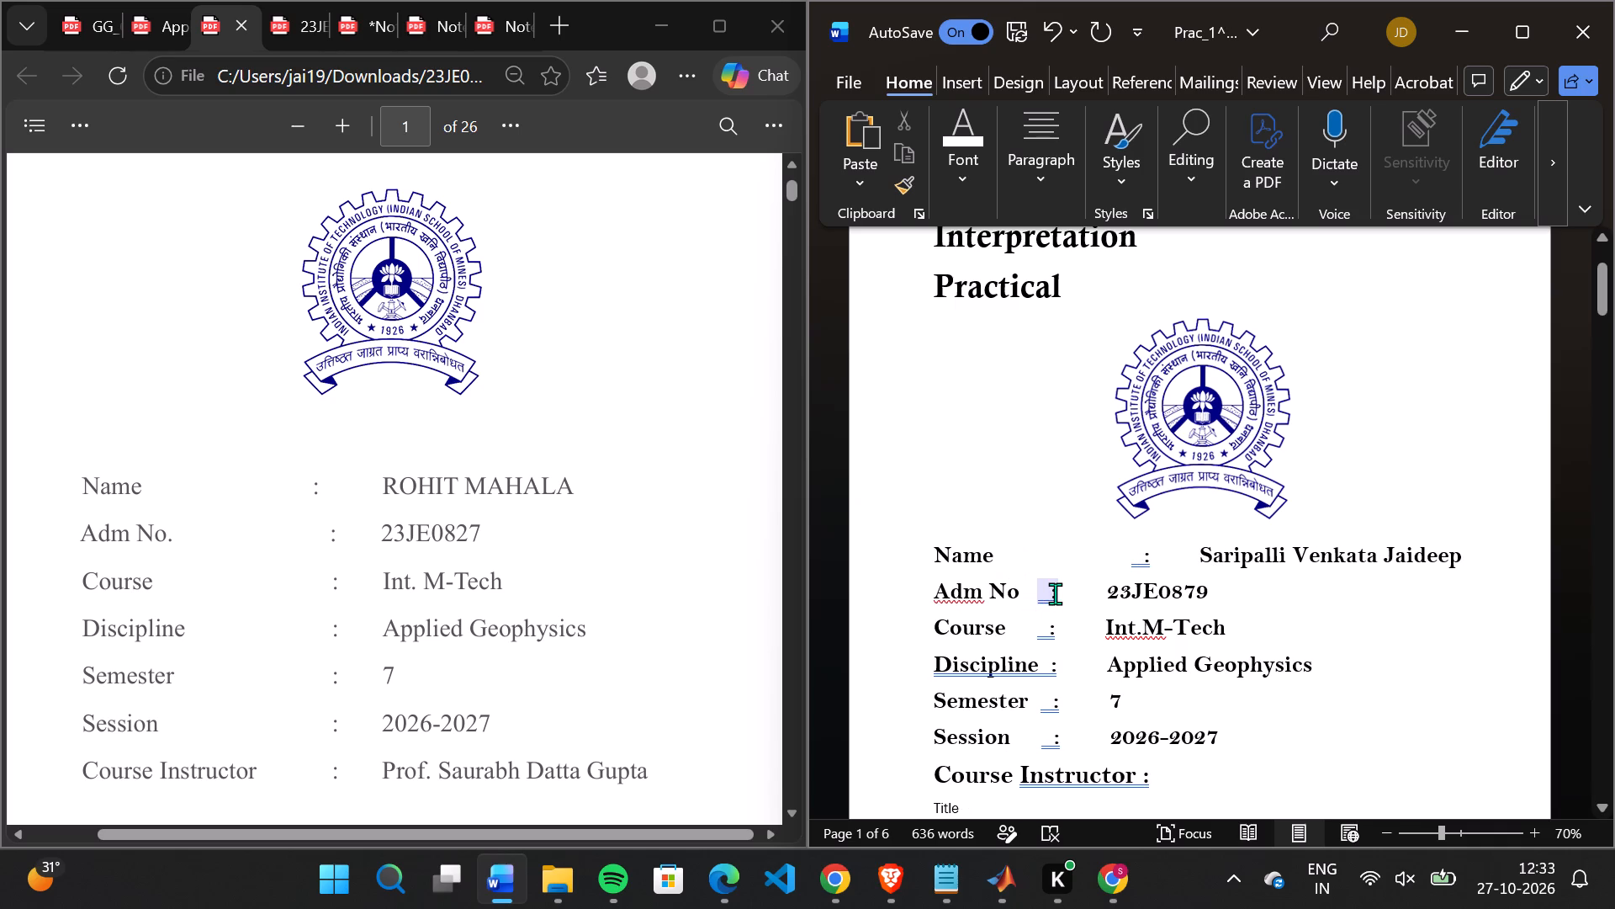
Add spaces before the colon on the Adm No line to line it up under the Name line's colon.
left_click(1055, 593)
key("Left")
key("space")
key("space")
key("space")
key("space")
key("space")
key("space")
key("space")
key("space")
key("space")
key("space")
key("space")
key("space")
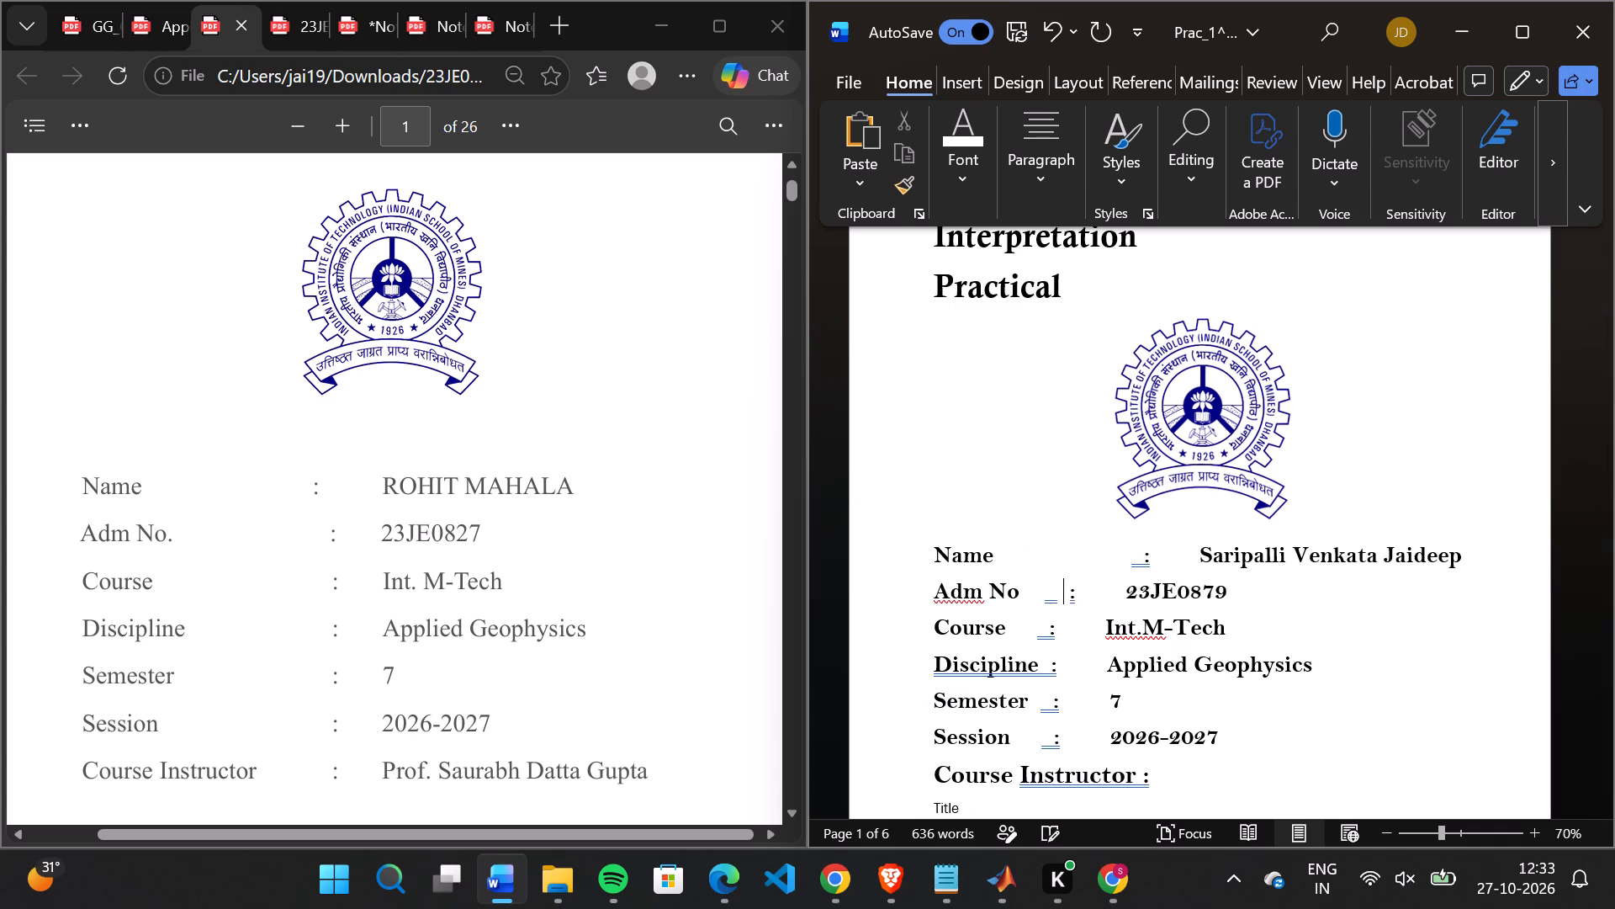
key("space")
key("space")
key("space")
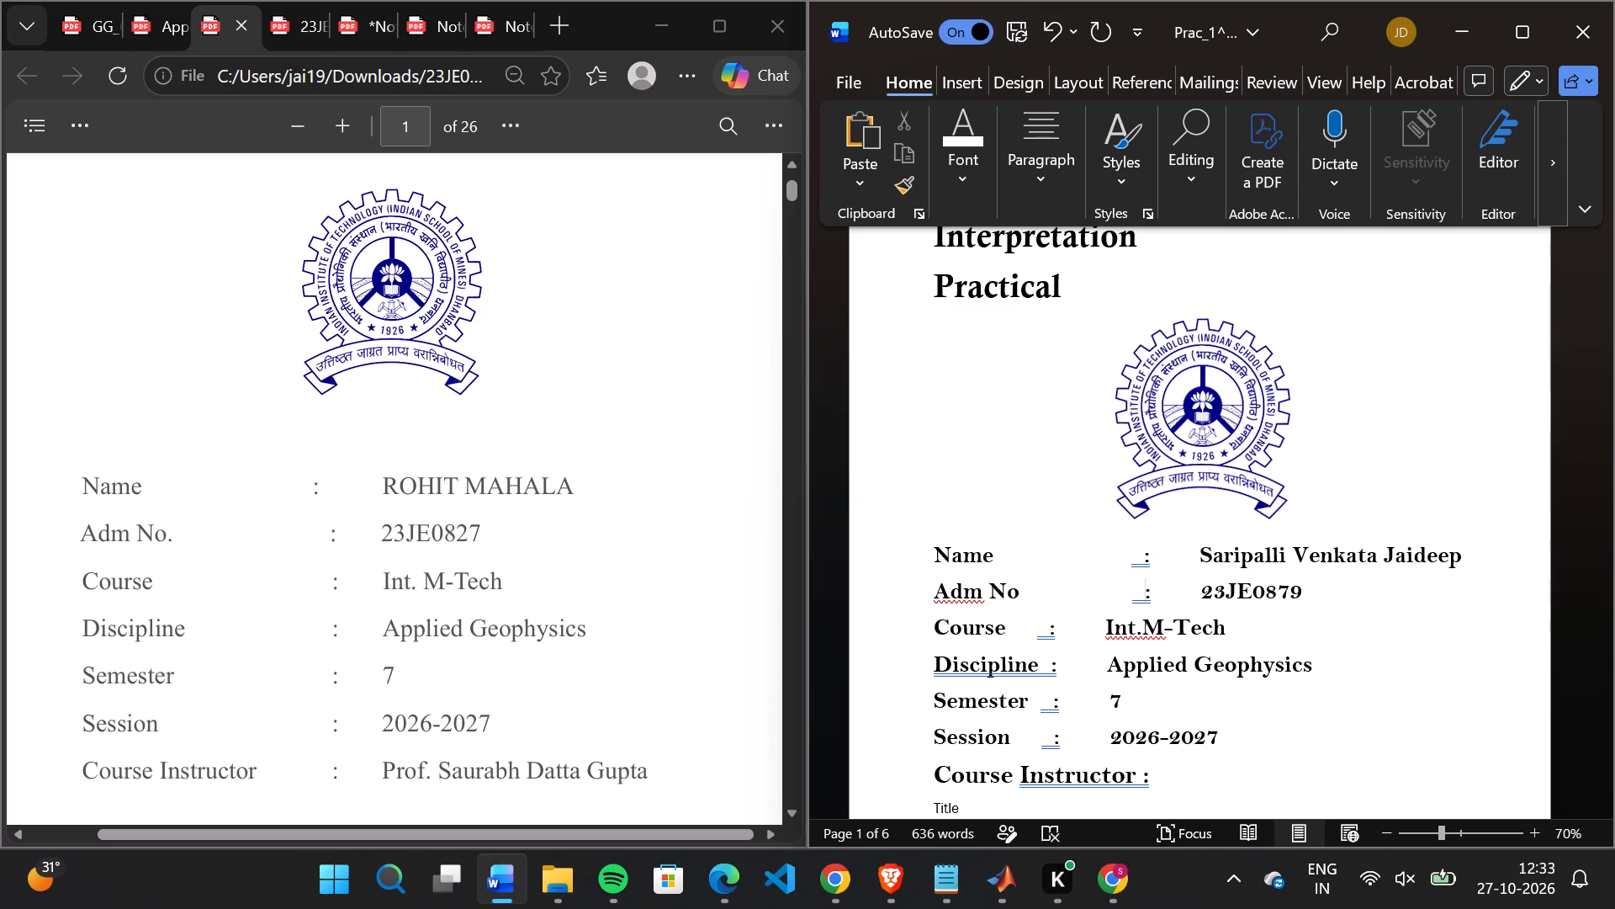
Add spaces before the colon on the Course line to shift it and the value under those of the Adm No line.
key("Down")
key("Left")
key("Left")
key("Left")
key("Left")
key("Left")
key("Left")
key("Left")
key("Left")
key("Left")
key("Left")
key("Left")
key("Left")
key("Left")
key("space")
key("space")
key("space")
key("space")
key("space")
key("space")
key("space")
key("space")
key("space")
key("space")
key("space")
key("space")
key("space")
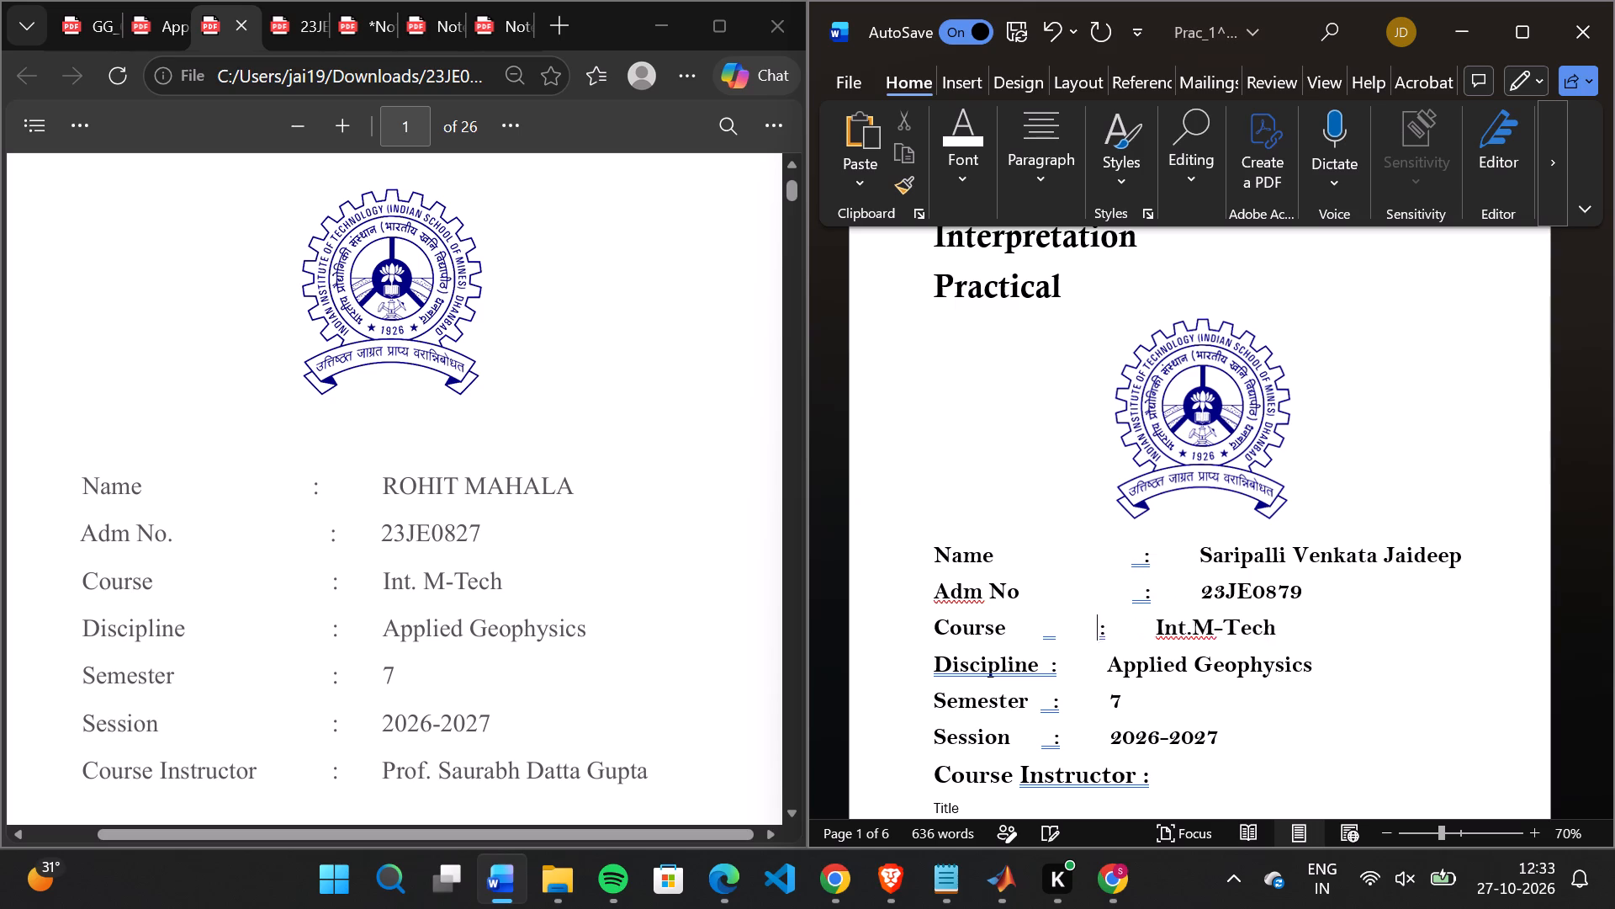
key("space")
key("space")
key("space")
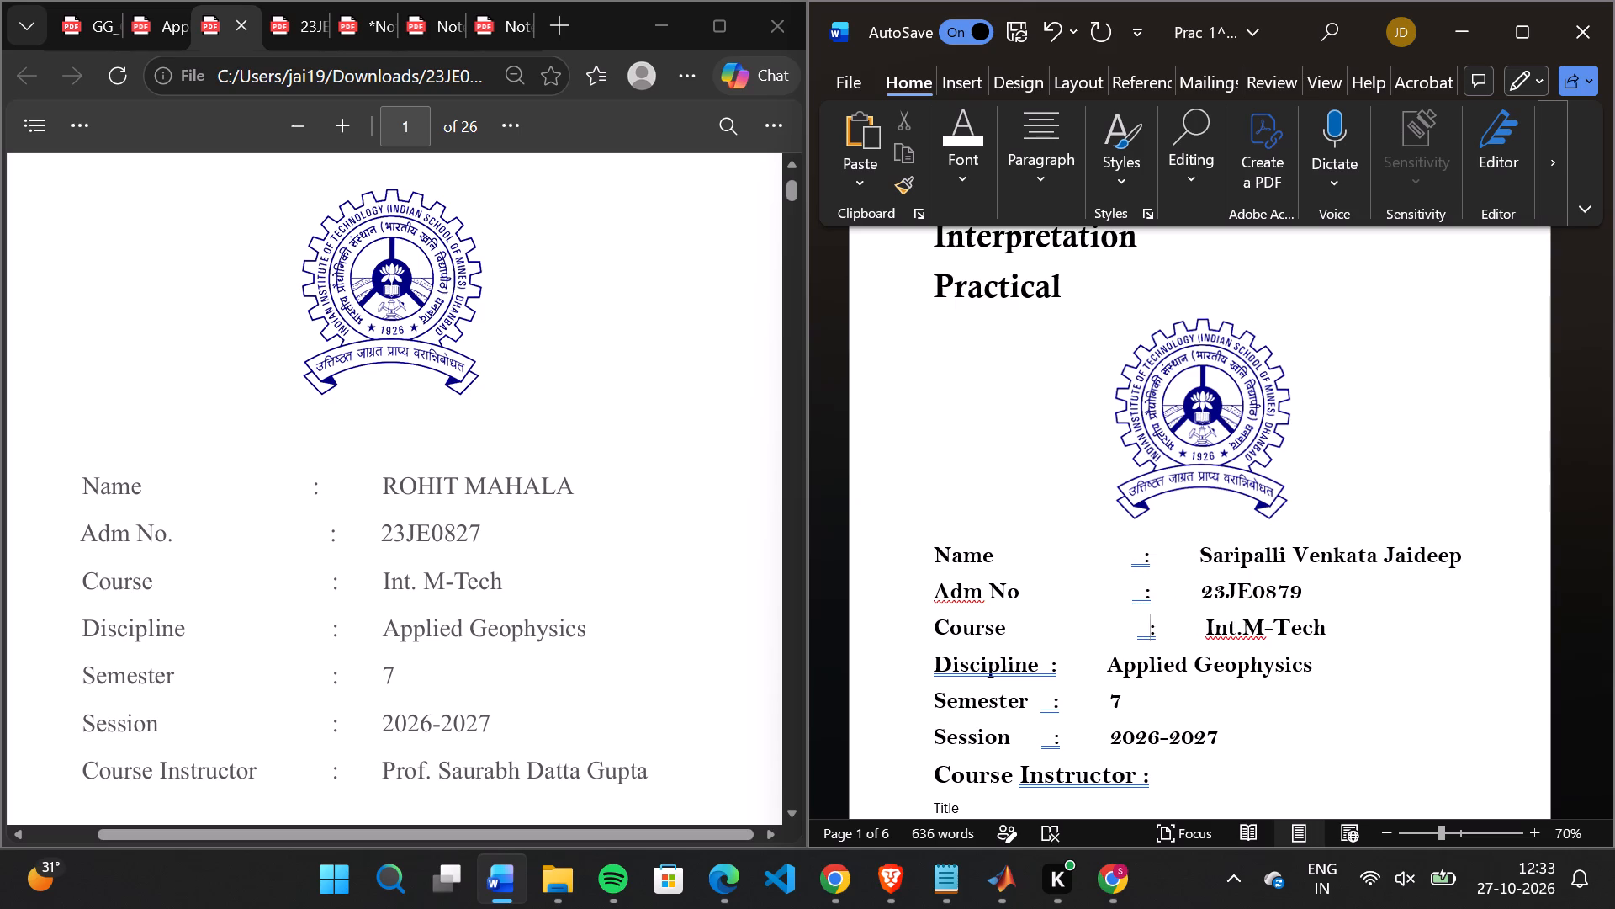
Remove one space before the colon on the Course line to line it up with the Adm No line's colon.
key("BackSpace")
Add spaces before the colon on the Discipline line to line it up under the Course line's colon.
key("Down")
key("Left")
key("Left")
key("Left")
key("Left")
key("Left")
key("Left")
key("Left")
key("Left")
key("Left")
key("Left")
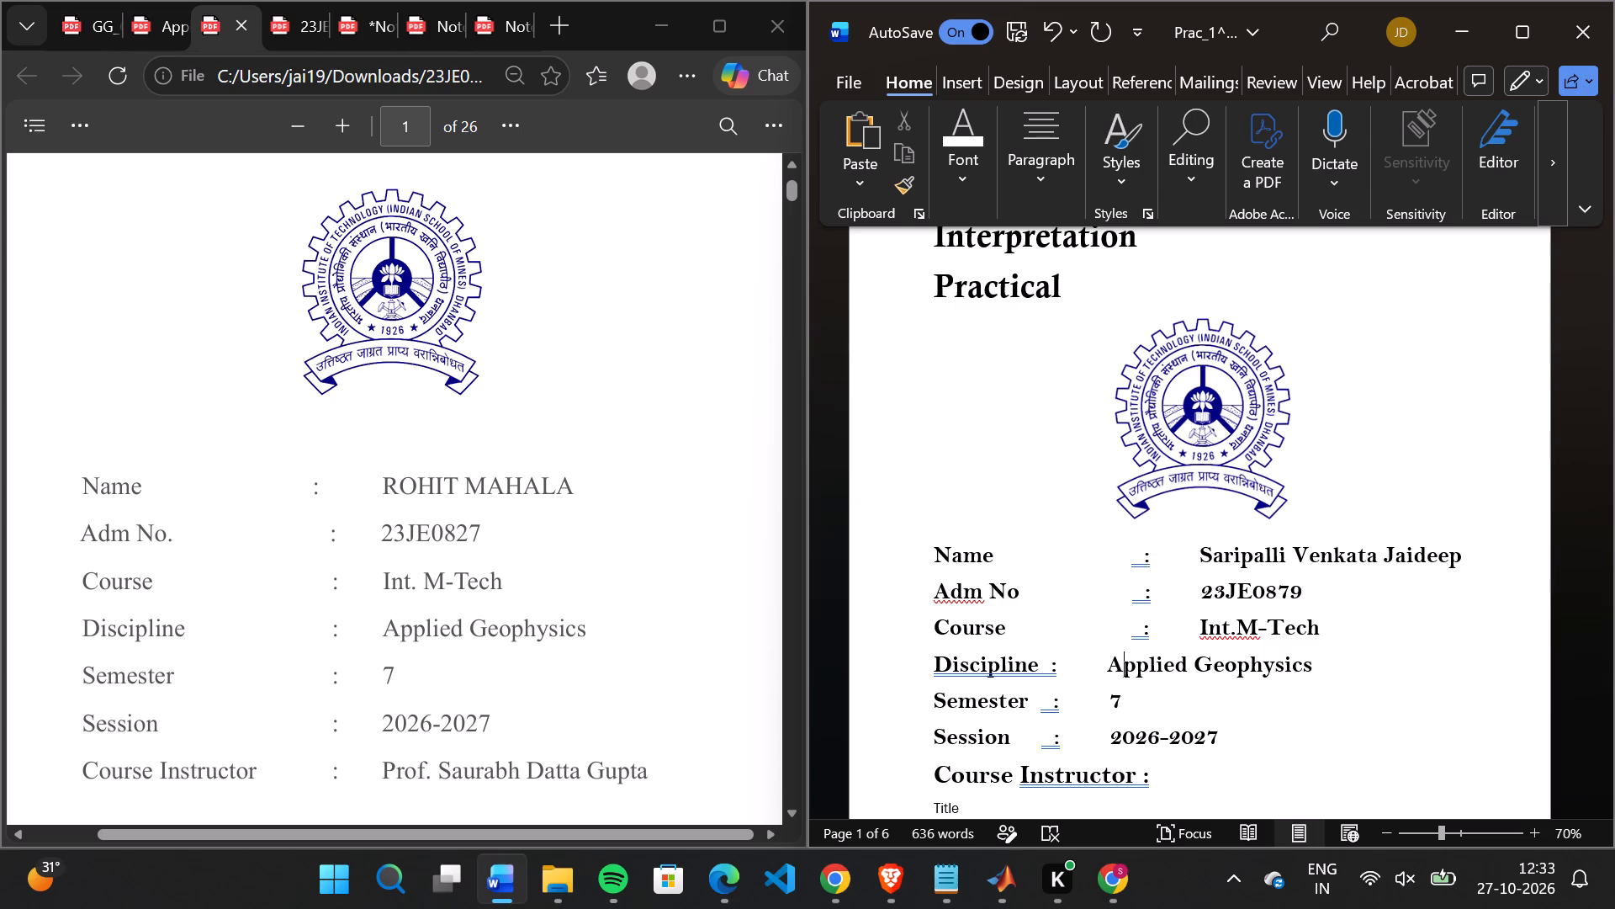
key("Left")
key("Left")
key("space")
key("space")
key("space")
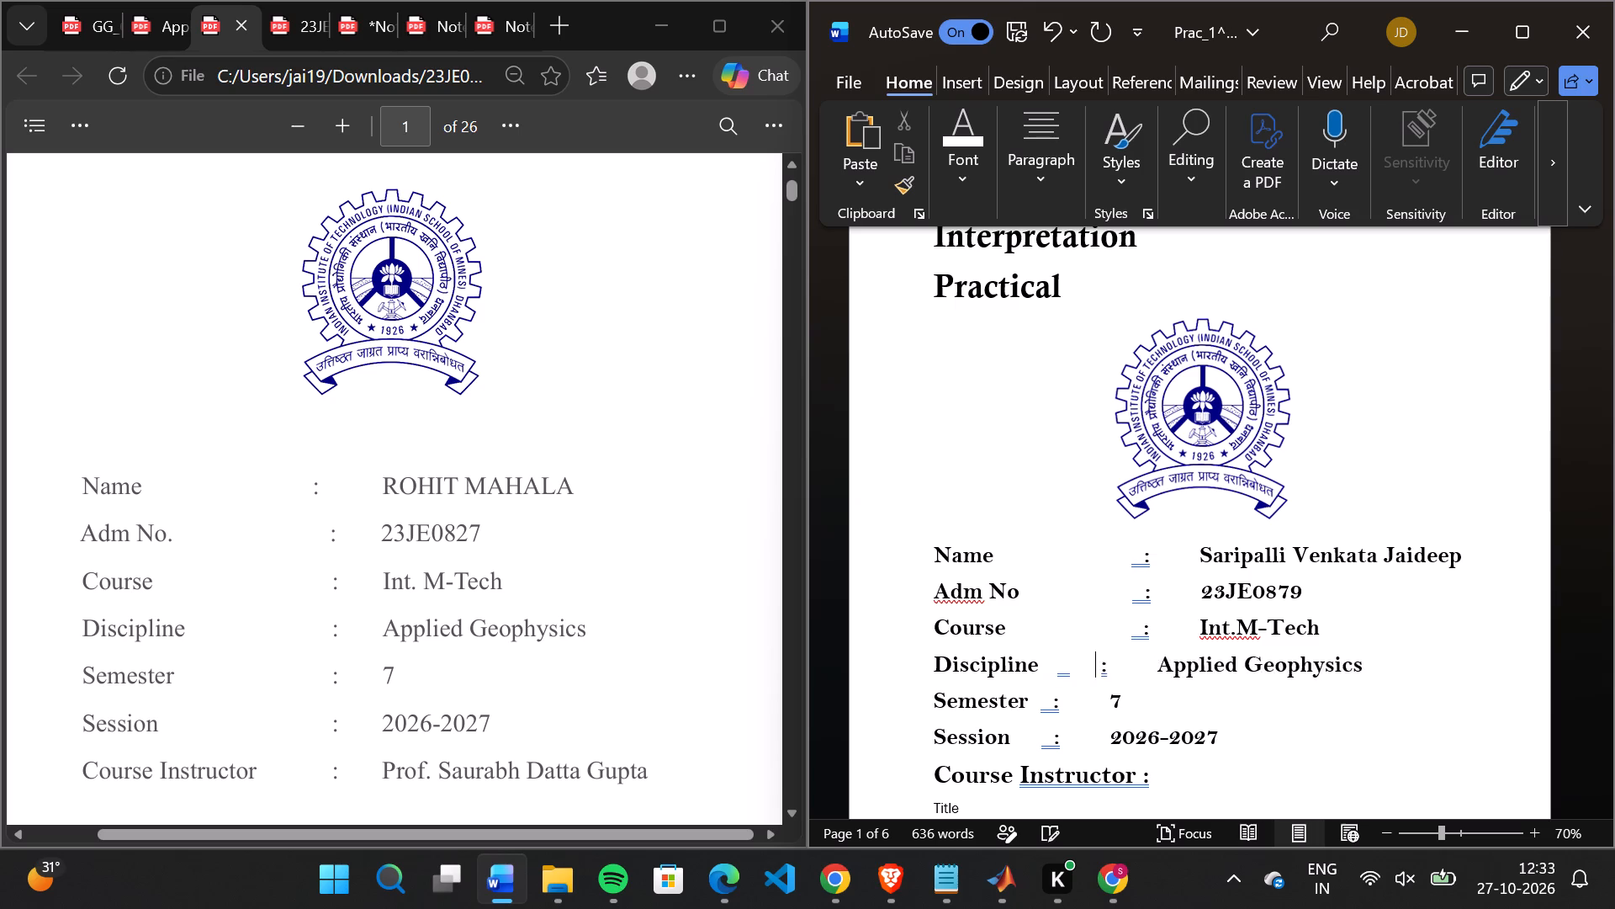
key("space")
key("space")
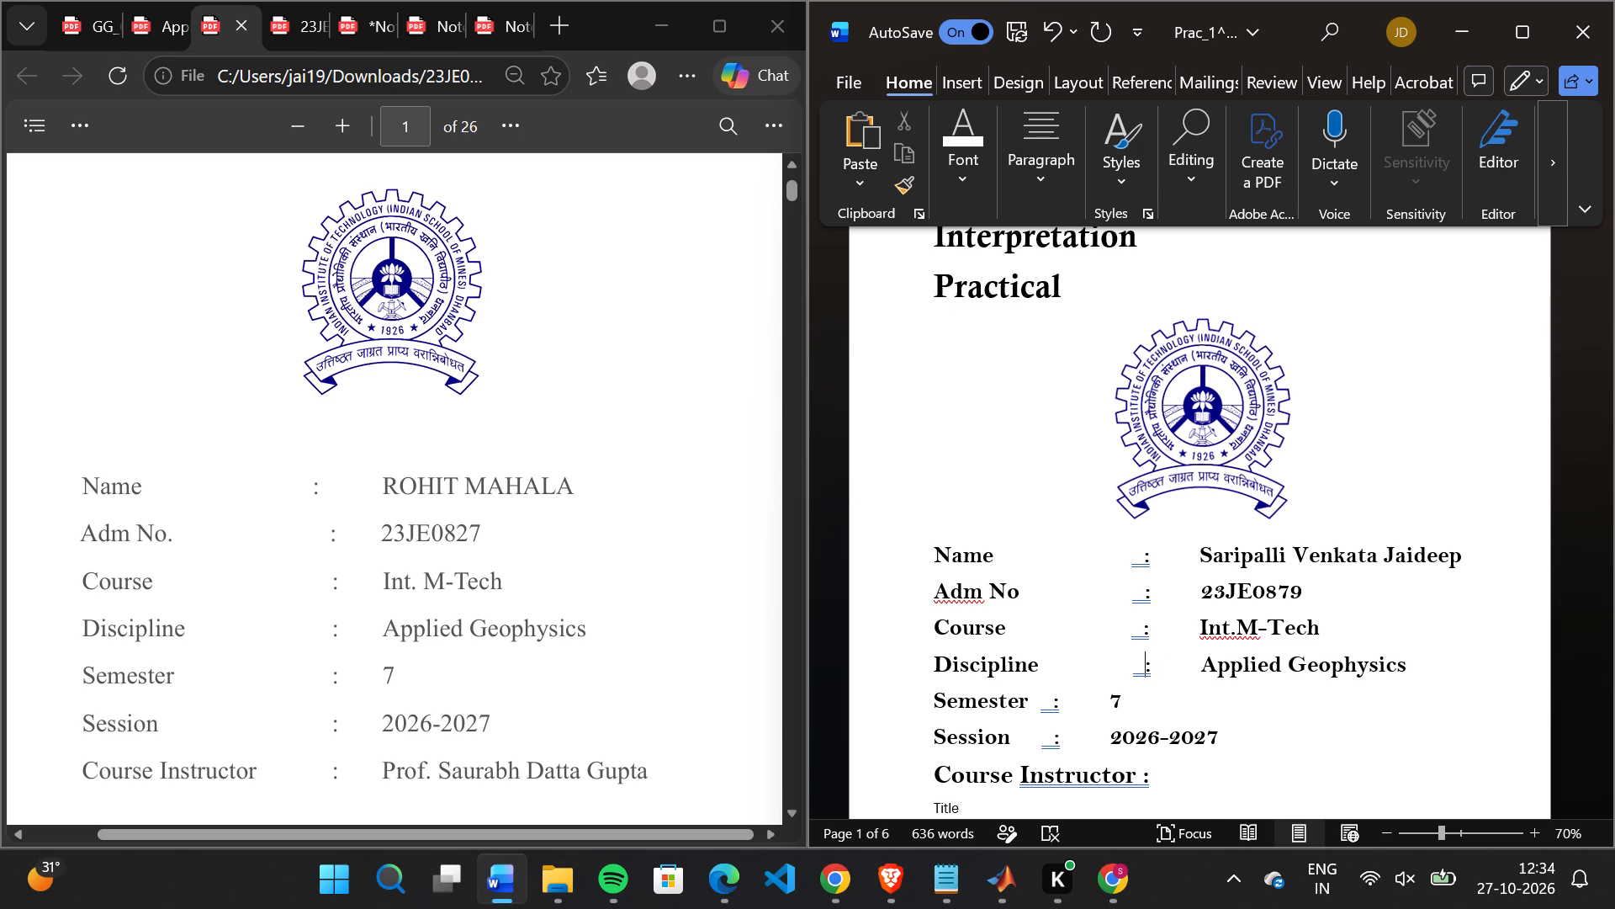
Add spaces before the colon on the Semester line to bring it and the 7 under the Discipline line's colon and value.
key("Down")
key("Left")
key("Left")
key("Left")
key("Left")
key("Left")
key("Left")
key("Left")
key("Left")
key("Left")
key("Left")
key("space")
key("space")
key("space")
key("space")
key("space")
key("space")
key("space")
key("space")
key("BackSpace")
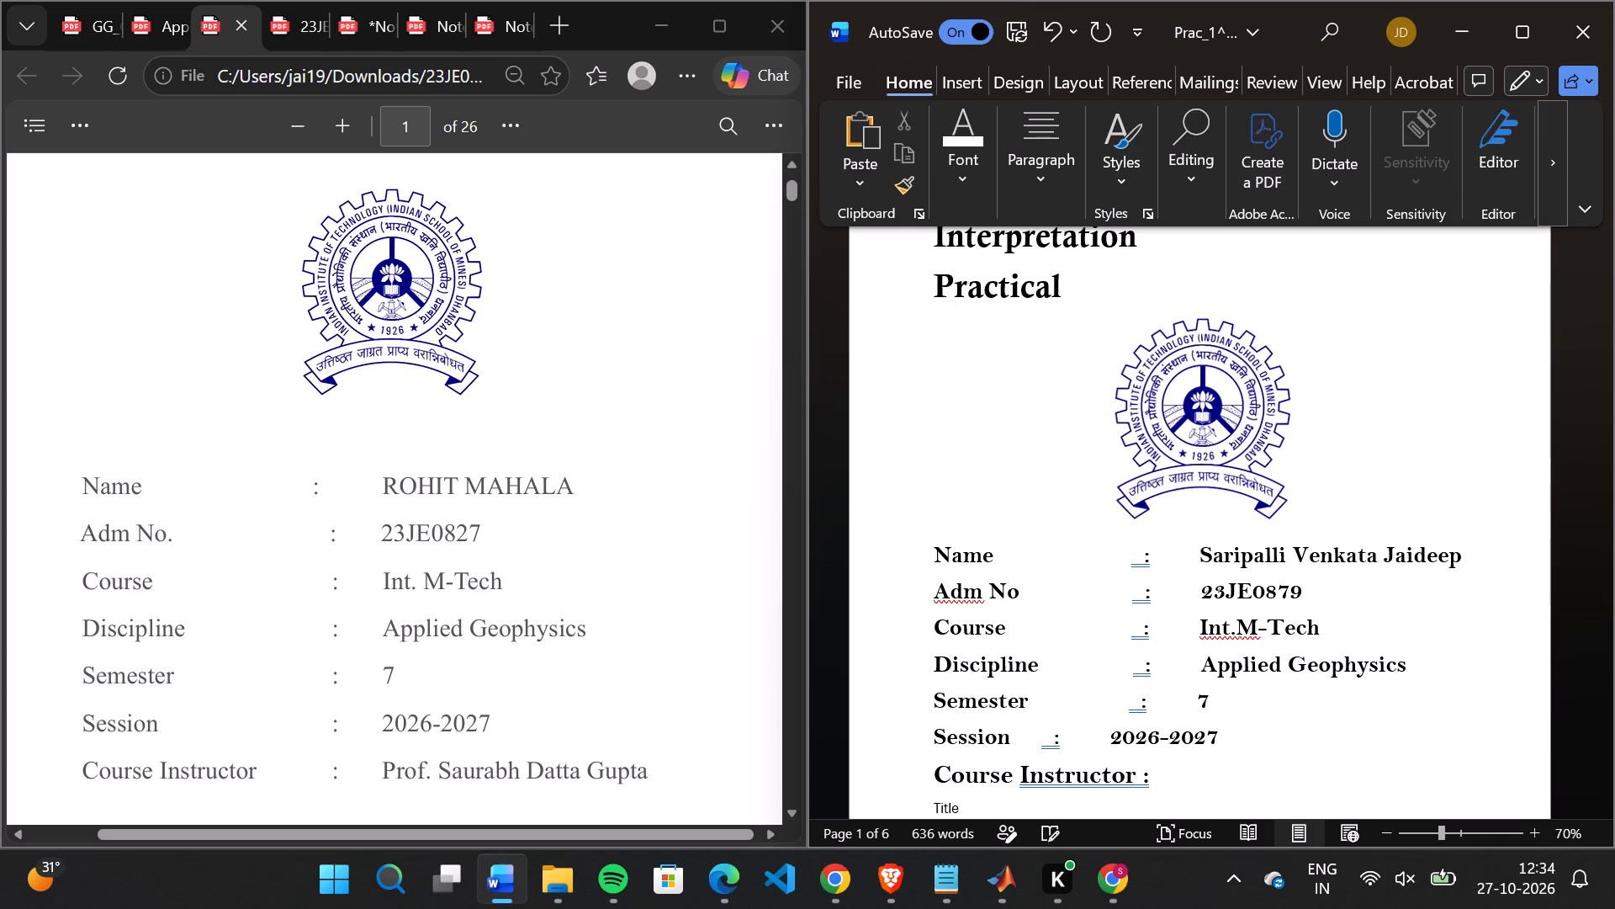
Add spaces before the colon on the Session line to line it up under the Semester line's colon.
key("Down")
key("Left")
key("Left")
key("Left")
key("Left")
key("Left")
key("Left")
key("Left")
key("Left")
key("Left")
key("Left")
key("Left")
key("Left")
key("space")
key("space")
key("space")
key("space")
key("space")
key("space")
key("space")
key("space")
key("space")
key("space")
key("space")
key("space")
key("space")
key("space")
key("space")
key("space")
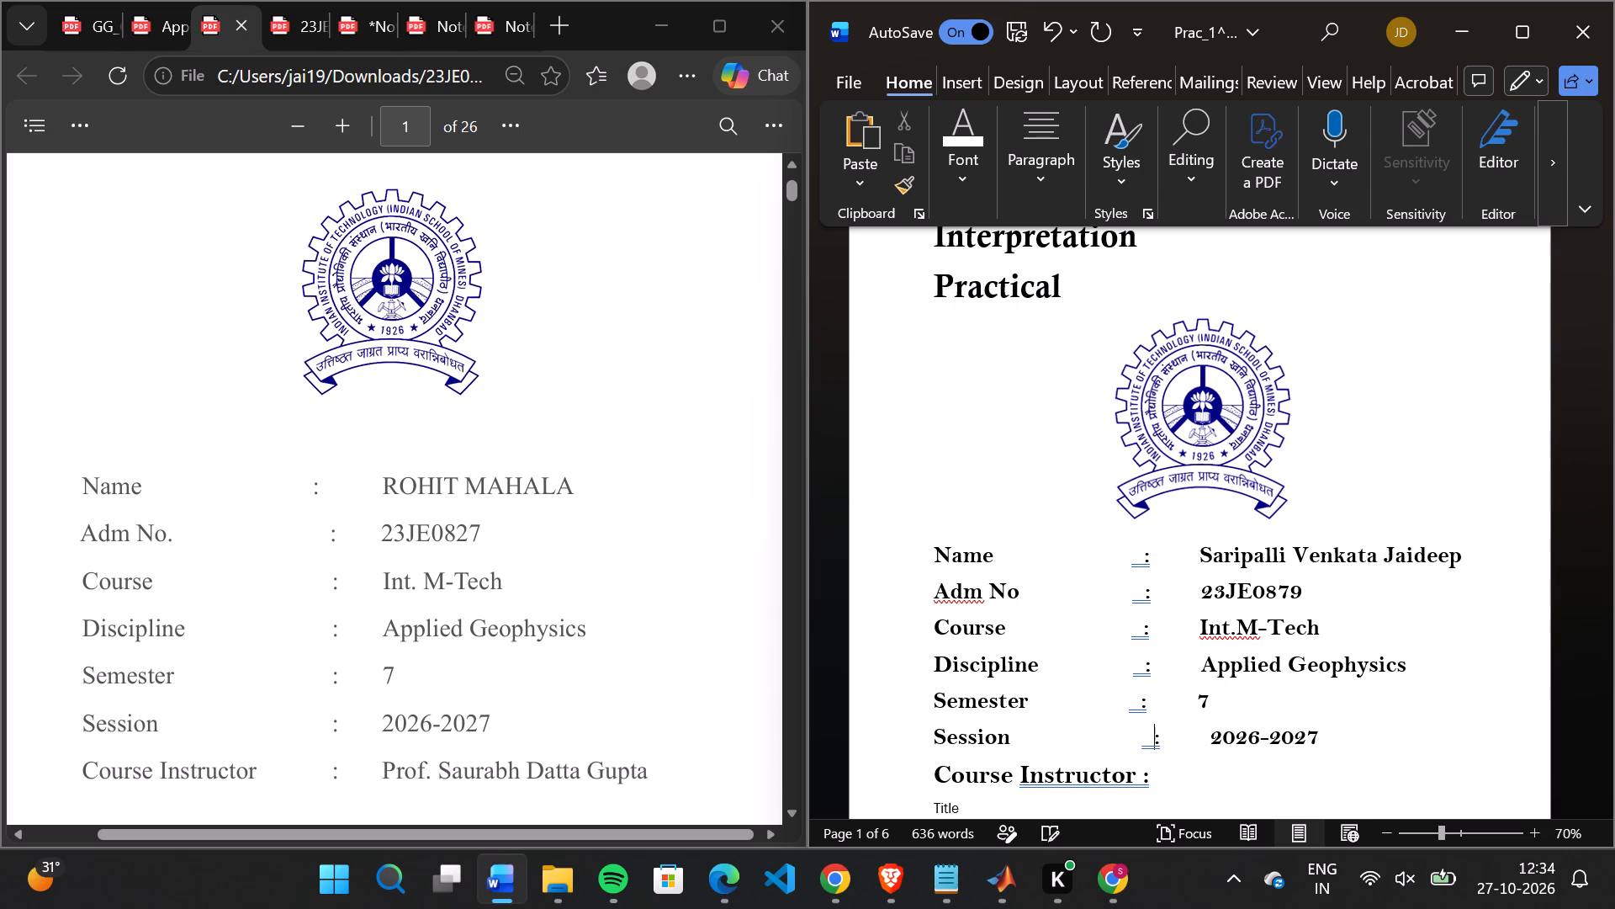
key("BackSpace")
key("BackSpace")
After the Course Instructor colon, add spaces up to the value column and enter "Prof." with the instructor's first name.
key("Down")
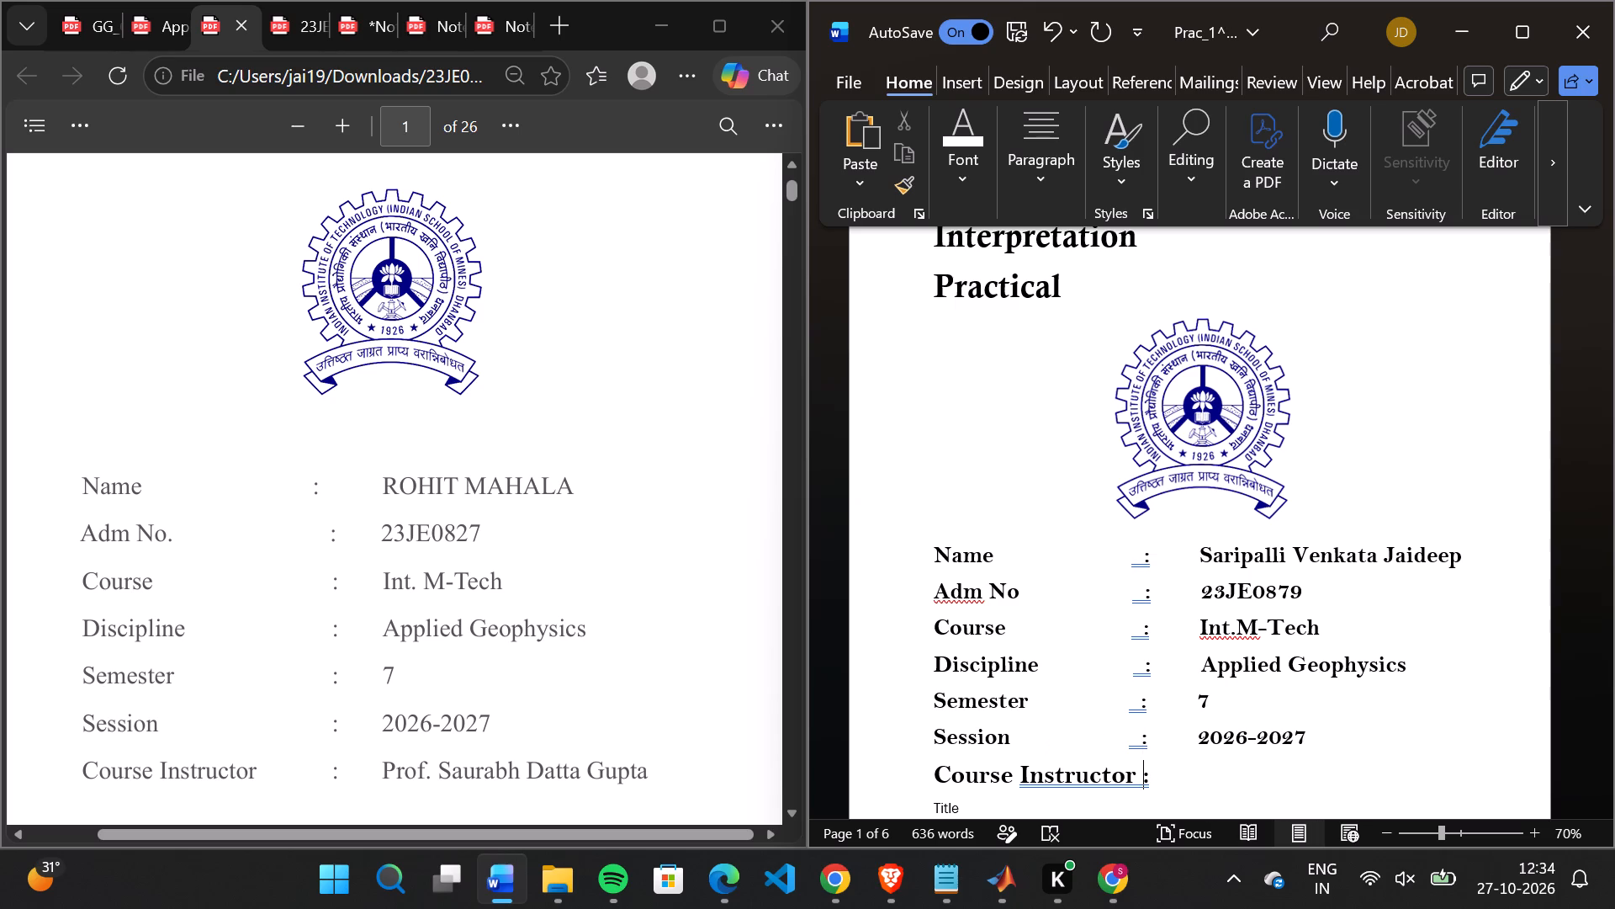
left_click(1209, 772)
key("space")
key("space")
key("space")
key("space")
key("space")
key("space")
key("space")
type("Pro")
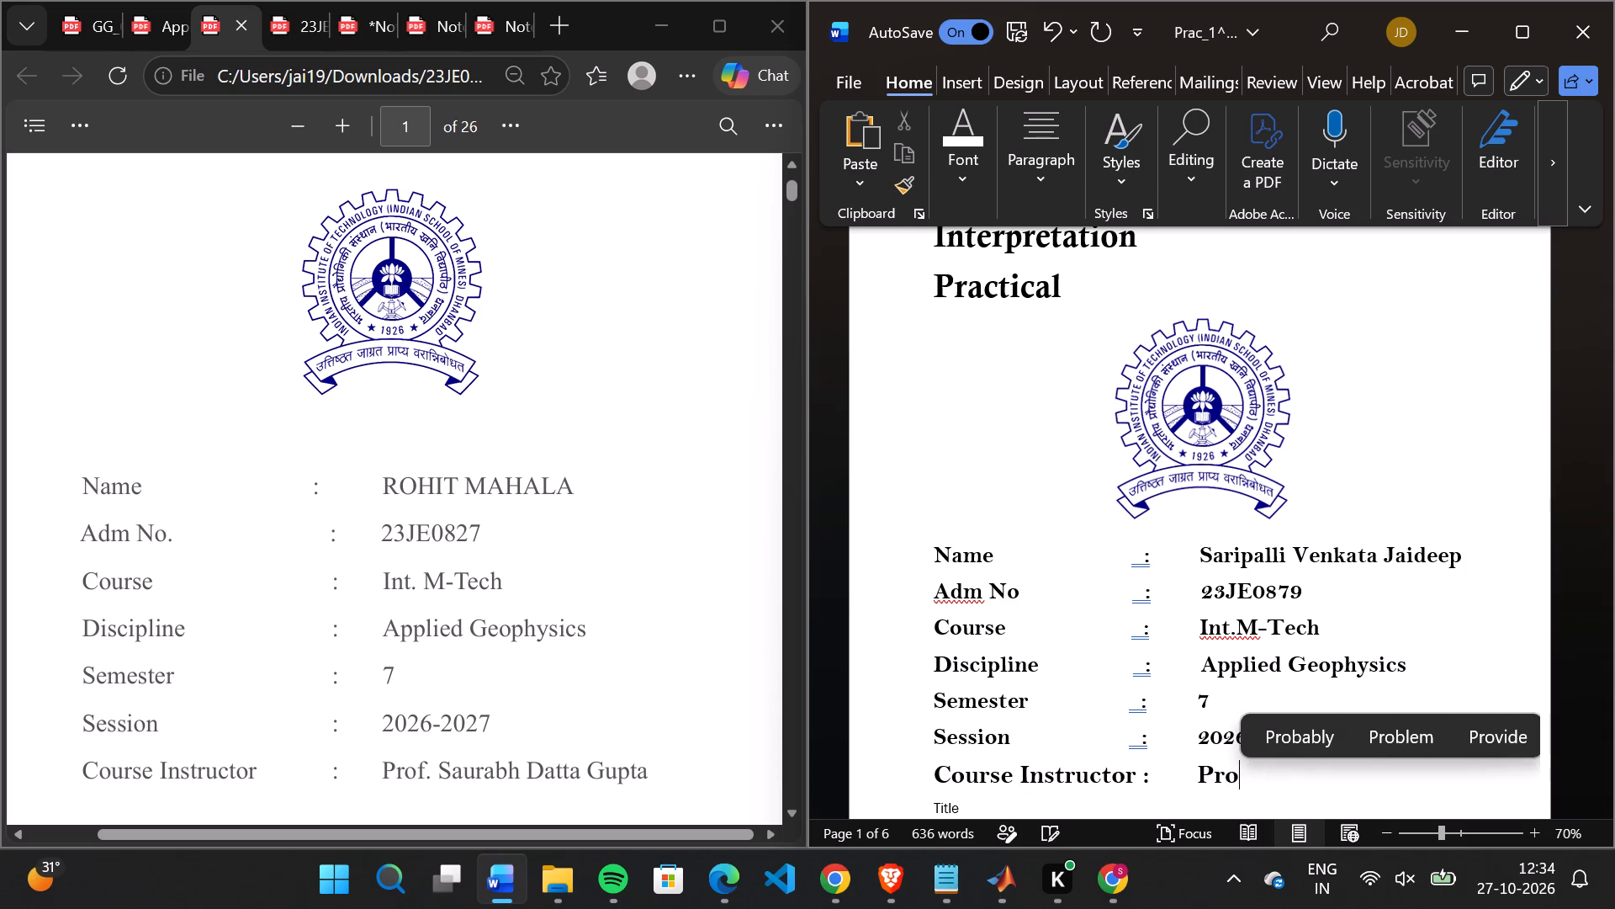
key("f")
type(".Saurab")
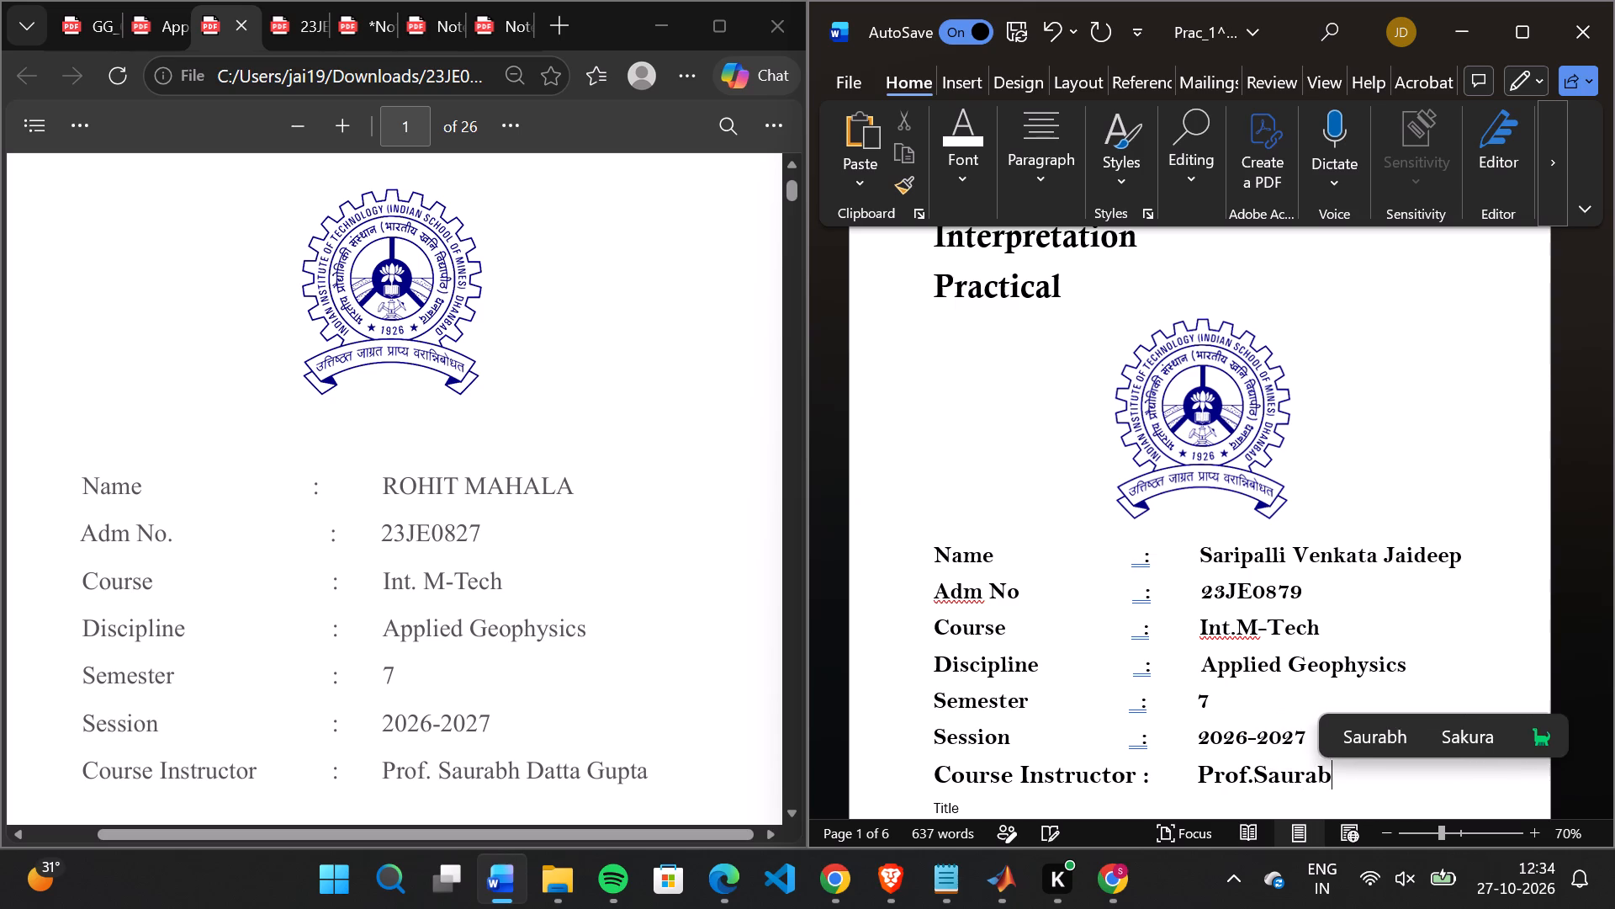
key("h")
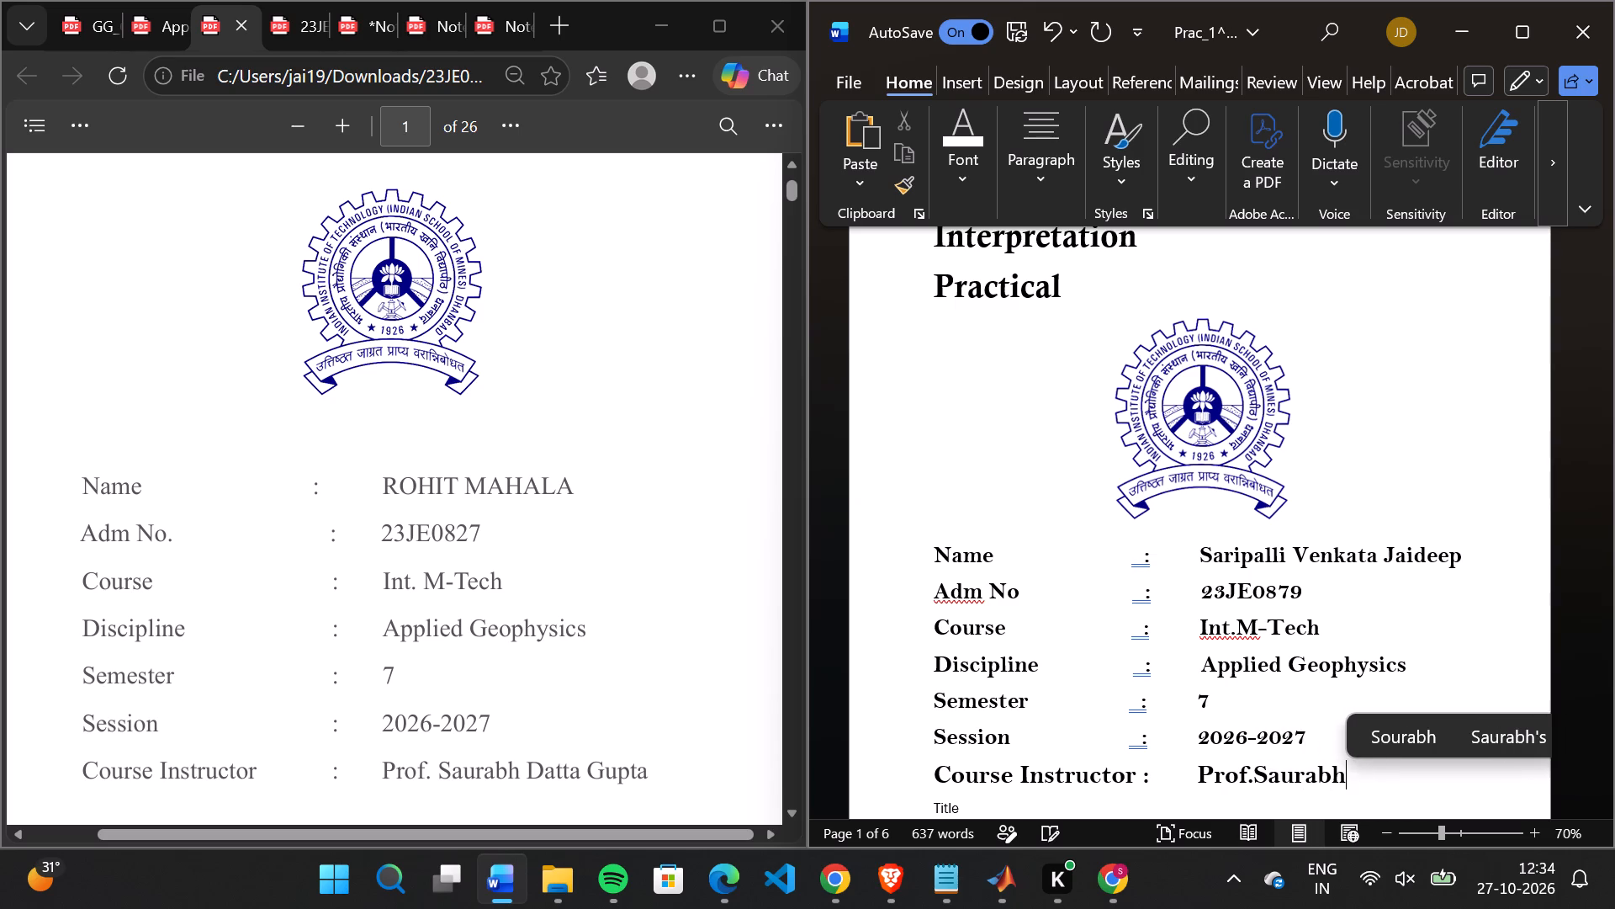
Insert a space between "Prof." and the instructor's first name.
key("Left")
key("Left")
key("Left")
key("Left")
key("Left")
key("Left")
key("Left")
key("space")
Complete the Course Instructor entry with the rest of the professor's name as given in the report PDF.
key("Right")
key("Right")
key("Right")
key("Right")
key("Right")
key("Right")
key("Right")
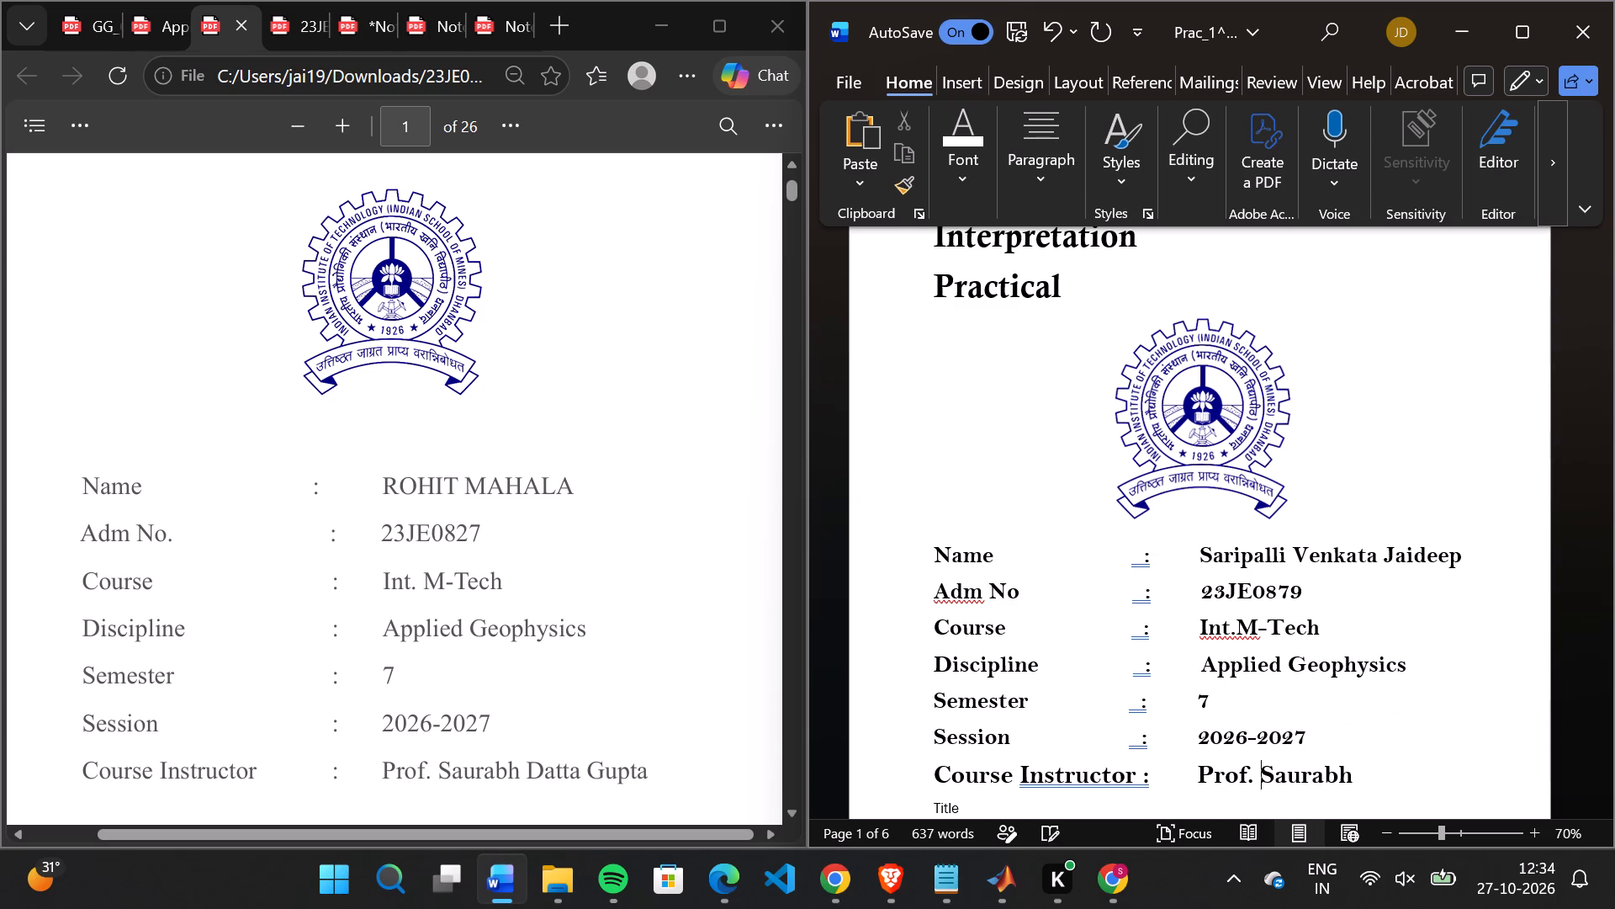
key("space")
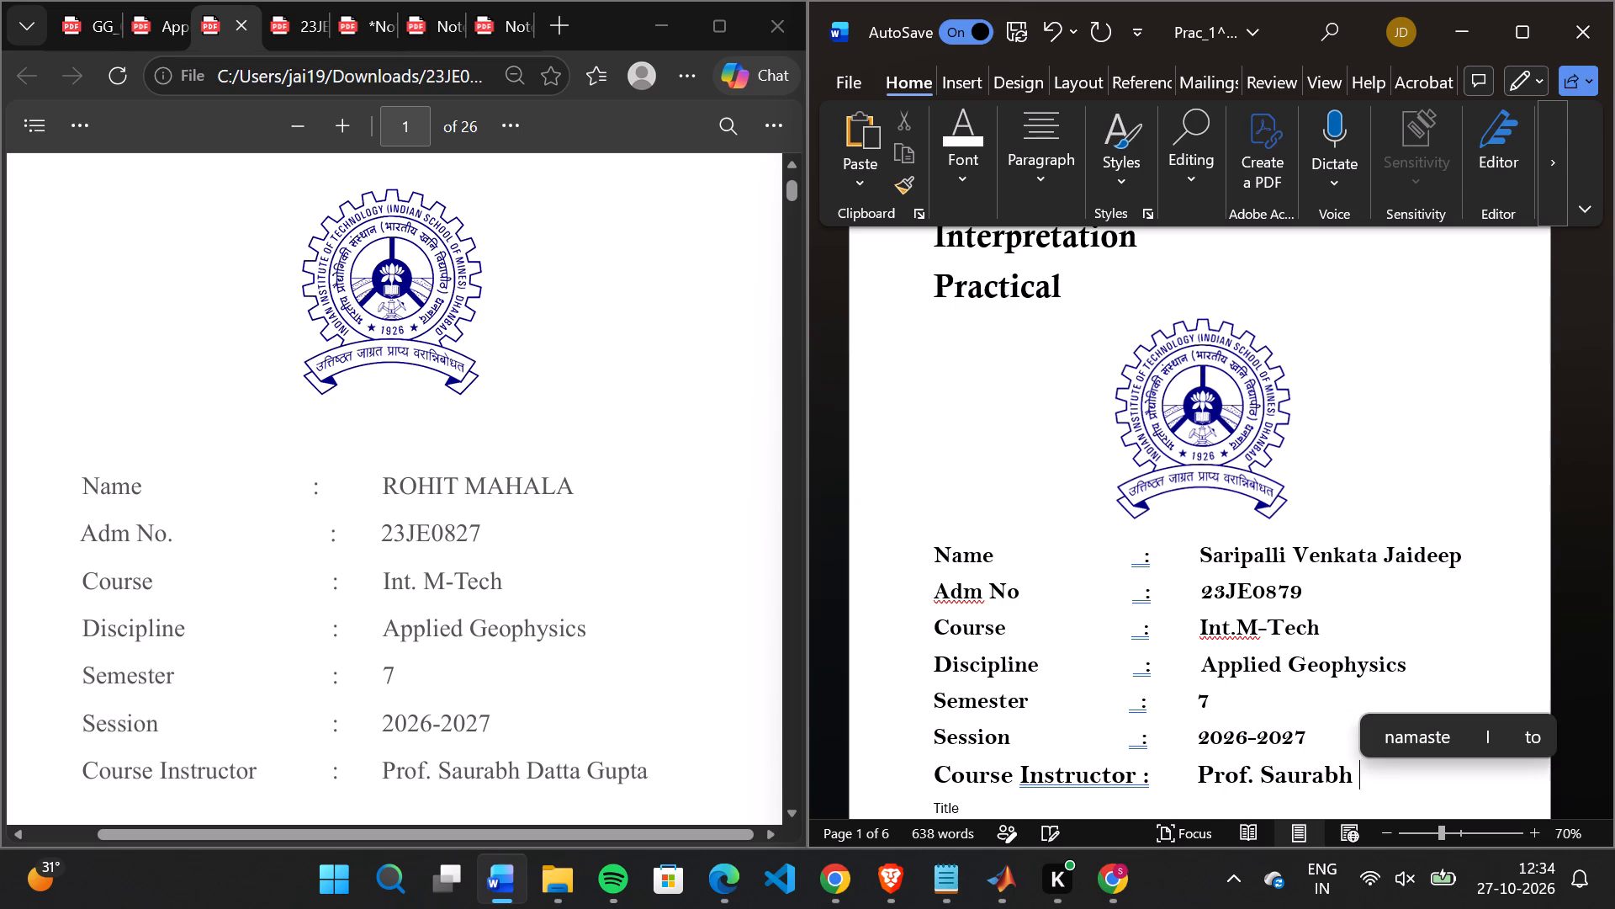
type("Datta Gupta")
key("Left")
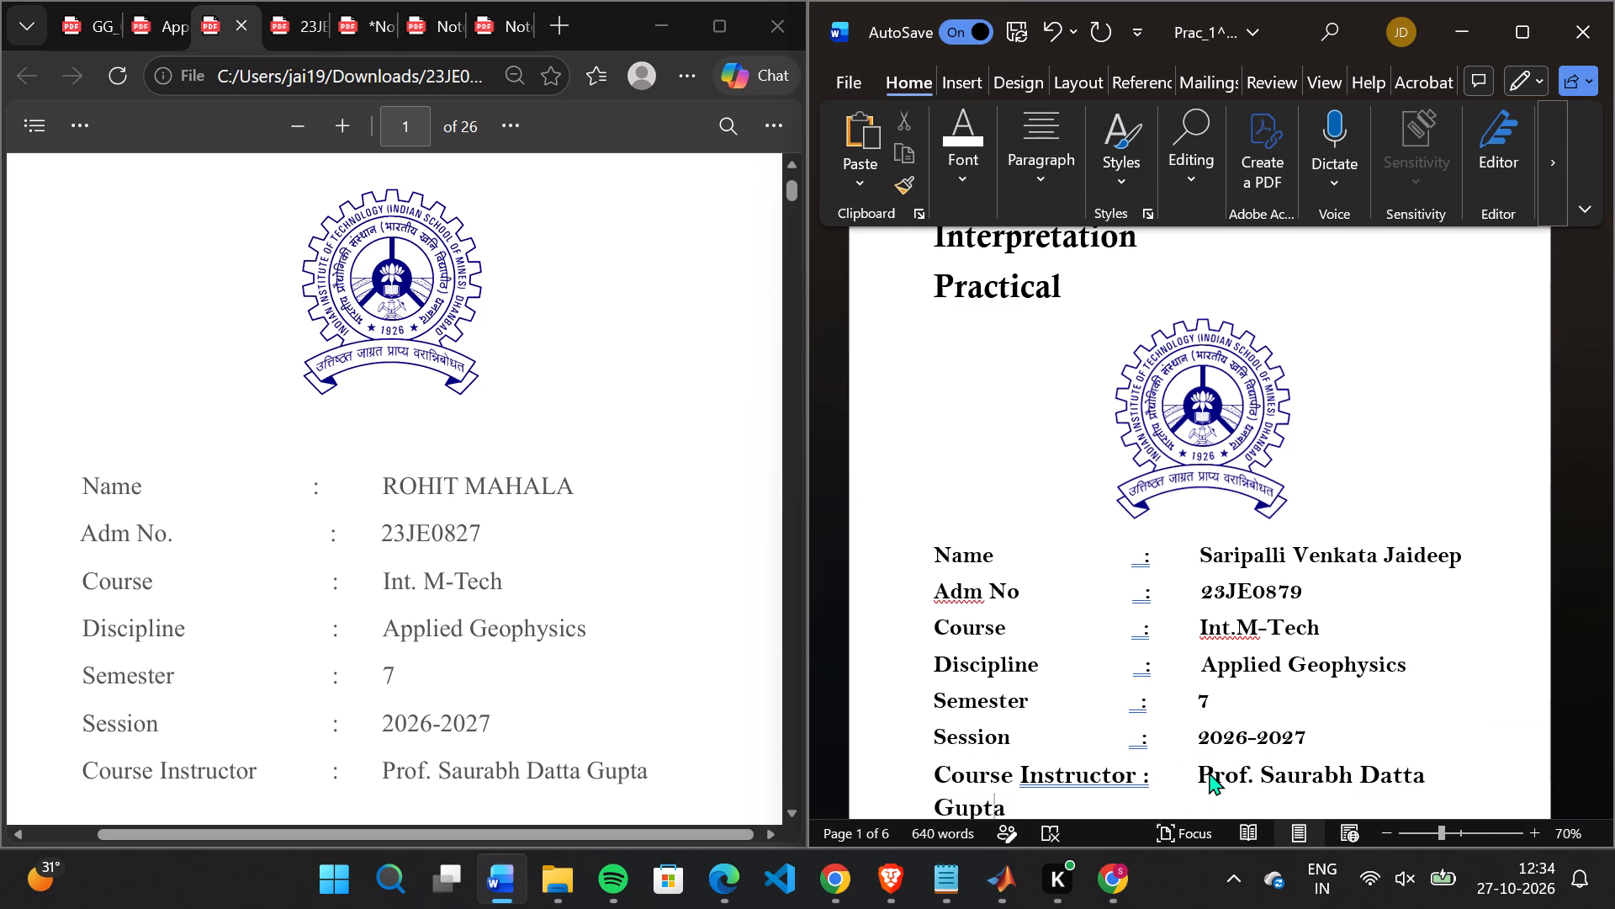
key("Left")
Remove the extra spaces after the Course Instructor colon, leaving one, so the professor's name fits on a single line.
left_click(1178, 784)
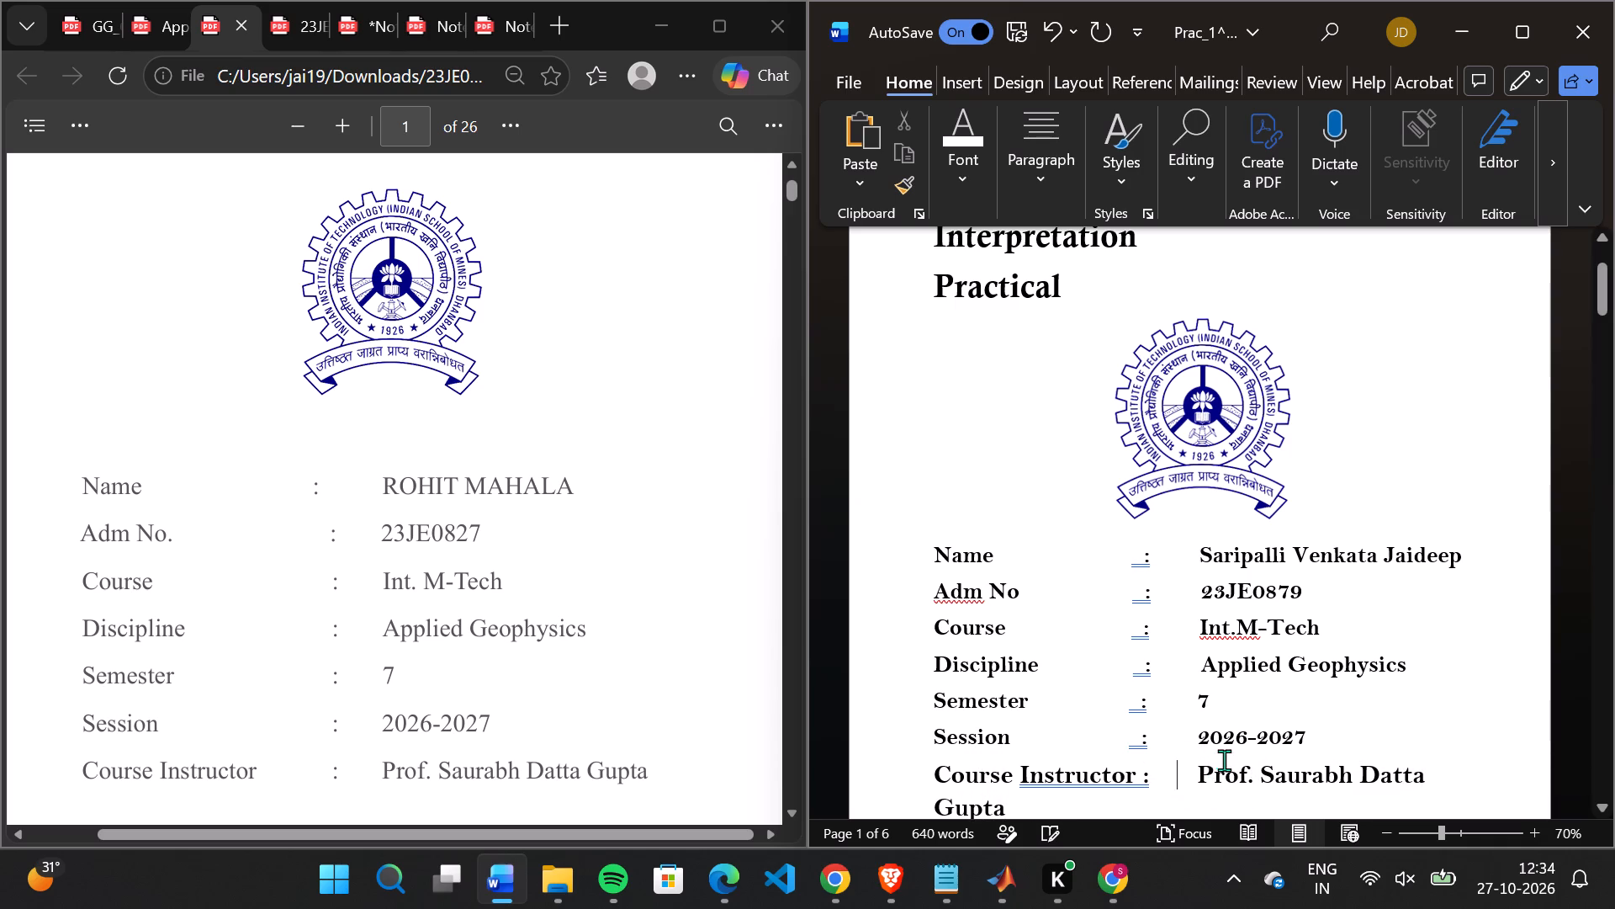
left_click(1195, 776)
key("BackSpace")
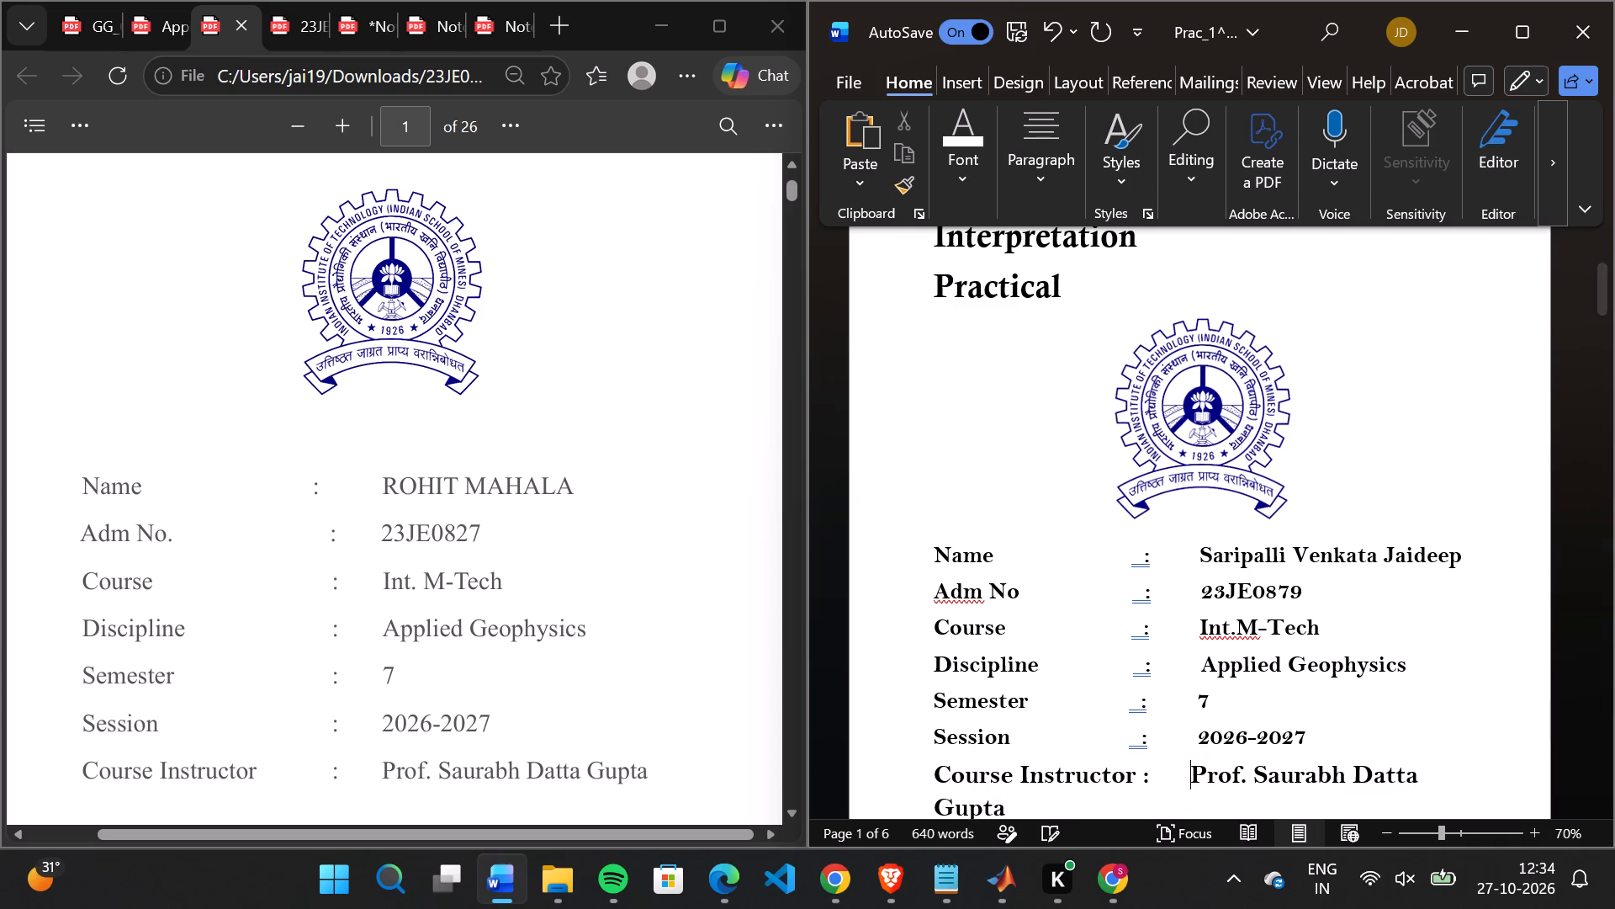
key("BackSpace")
key("BackSpace")
key("BackSpace")
key("BackSpace")
key("BackSpace")
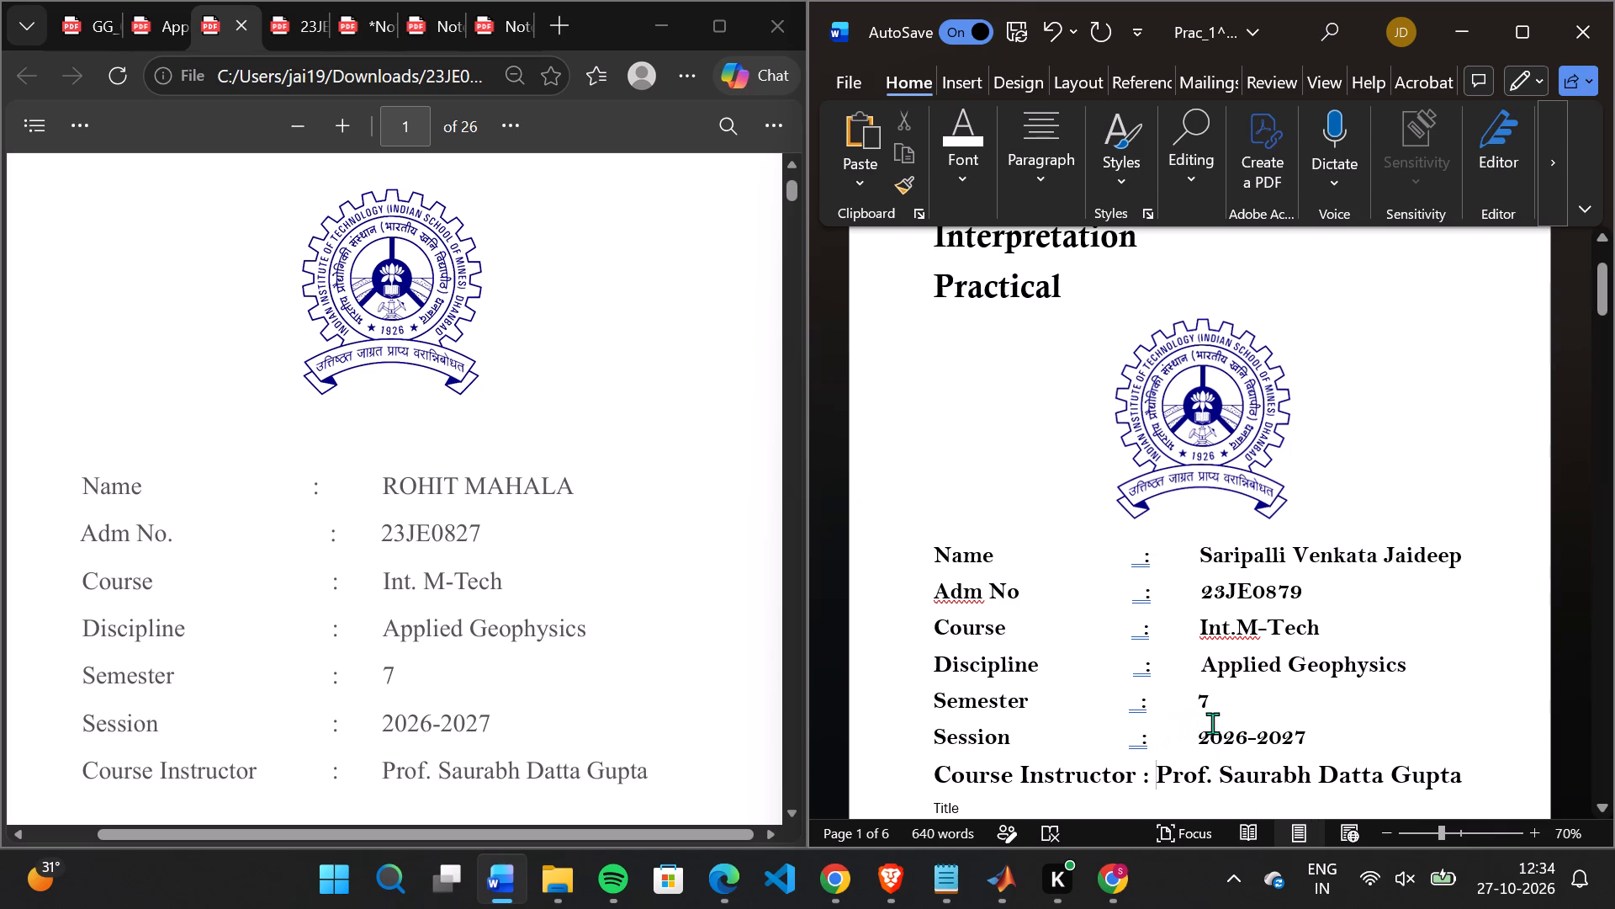
Remove the extra spaces before 2026-2027 on the Session line, bringing it above the start of the Course Instructor value.
left_click(1197, 735)
scroll(1145, 722, "down", 1)
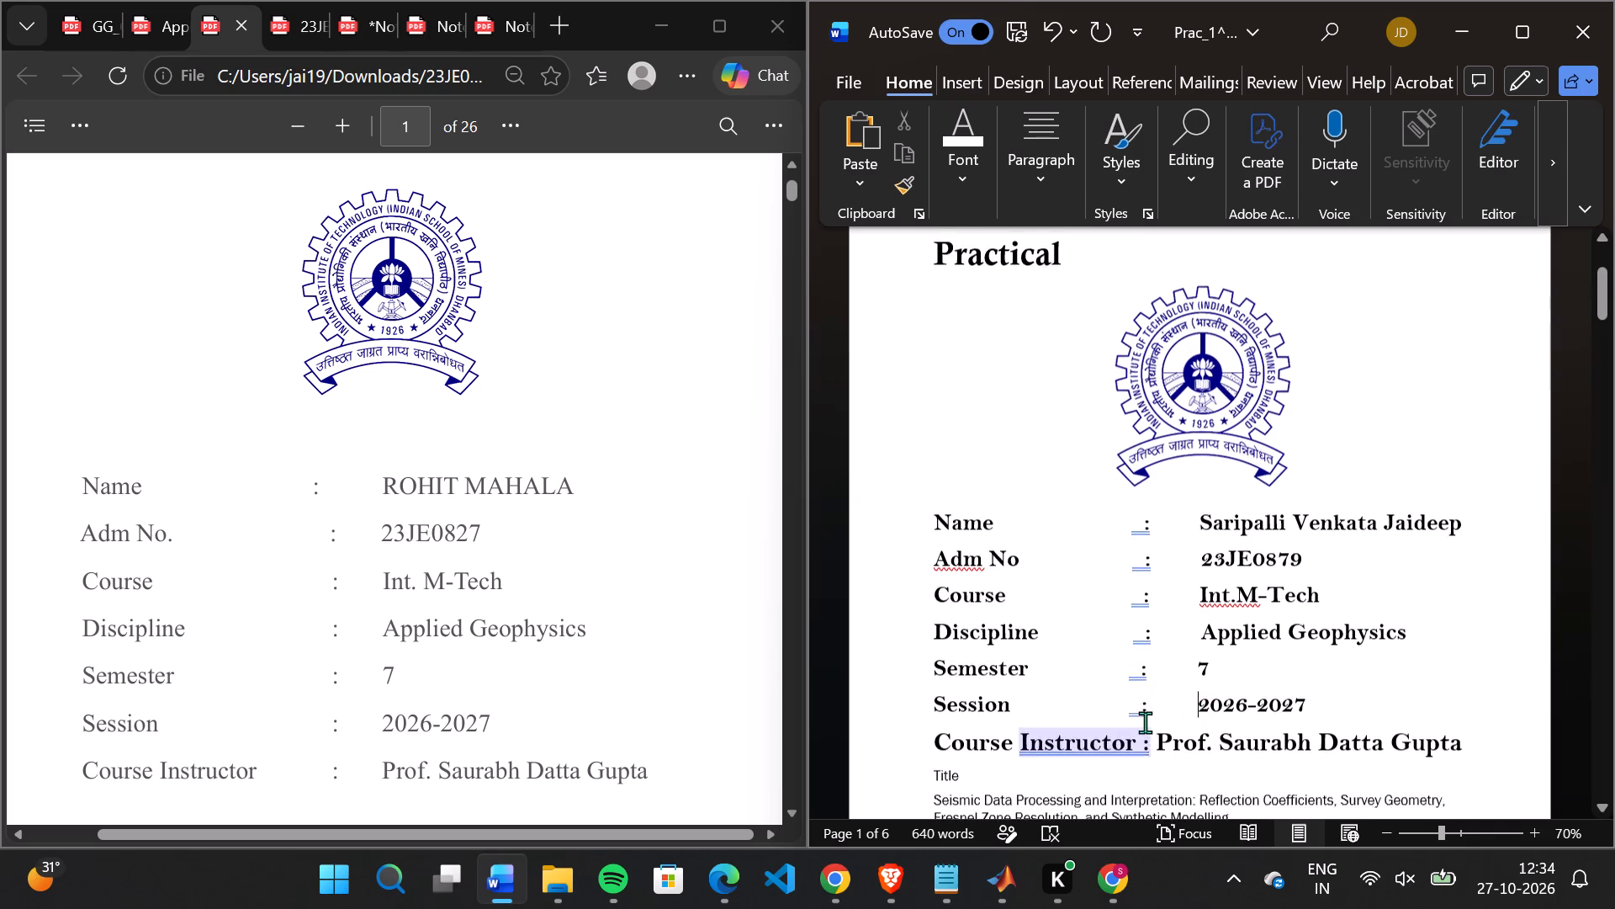
scroll(1145, 722, "down", 1)
key("BackSpace")
key("BackSpace")
key("BackSpace")
key("BackSpace")
key("BackSpace")
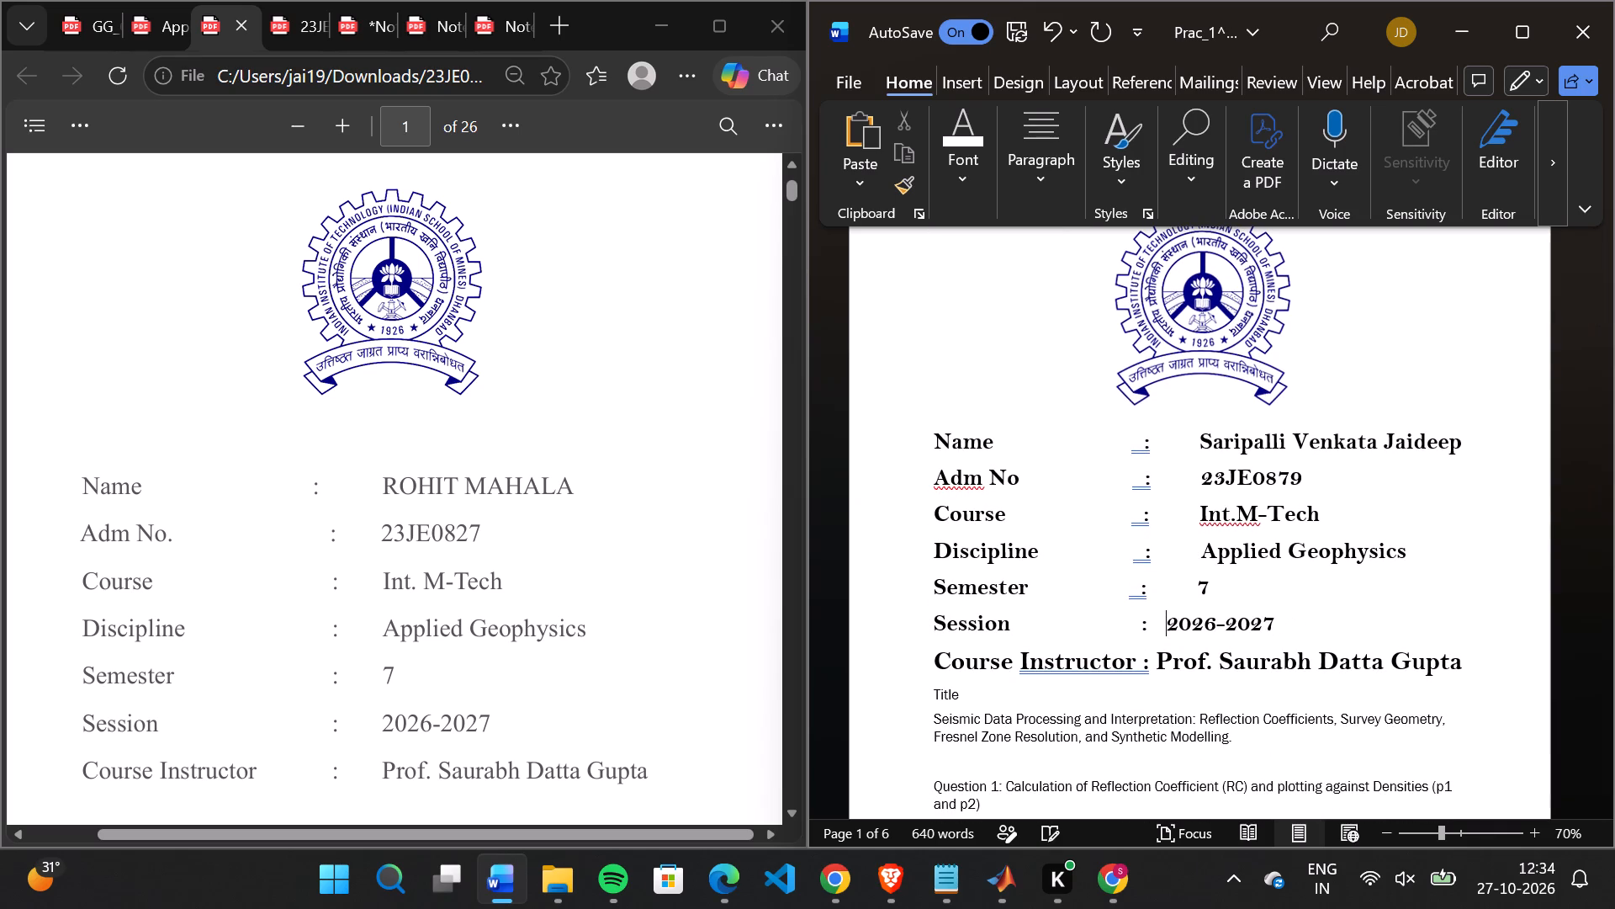
key("BackSpace")
key("BackSpace")
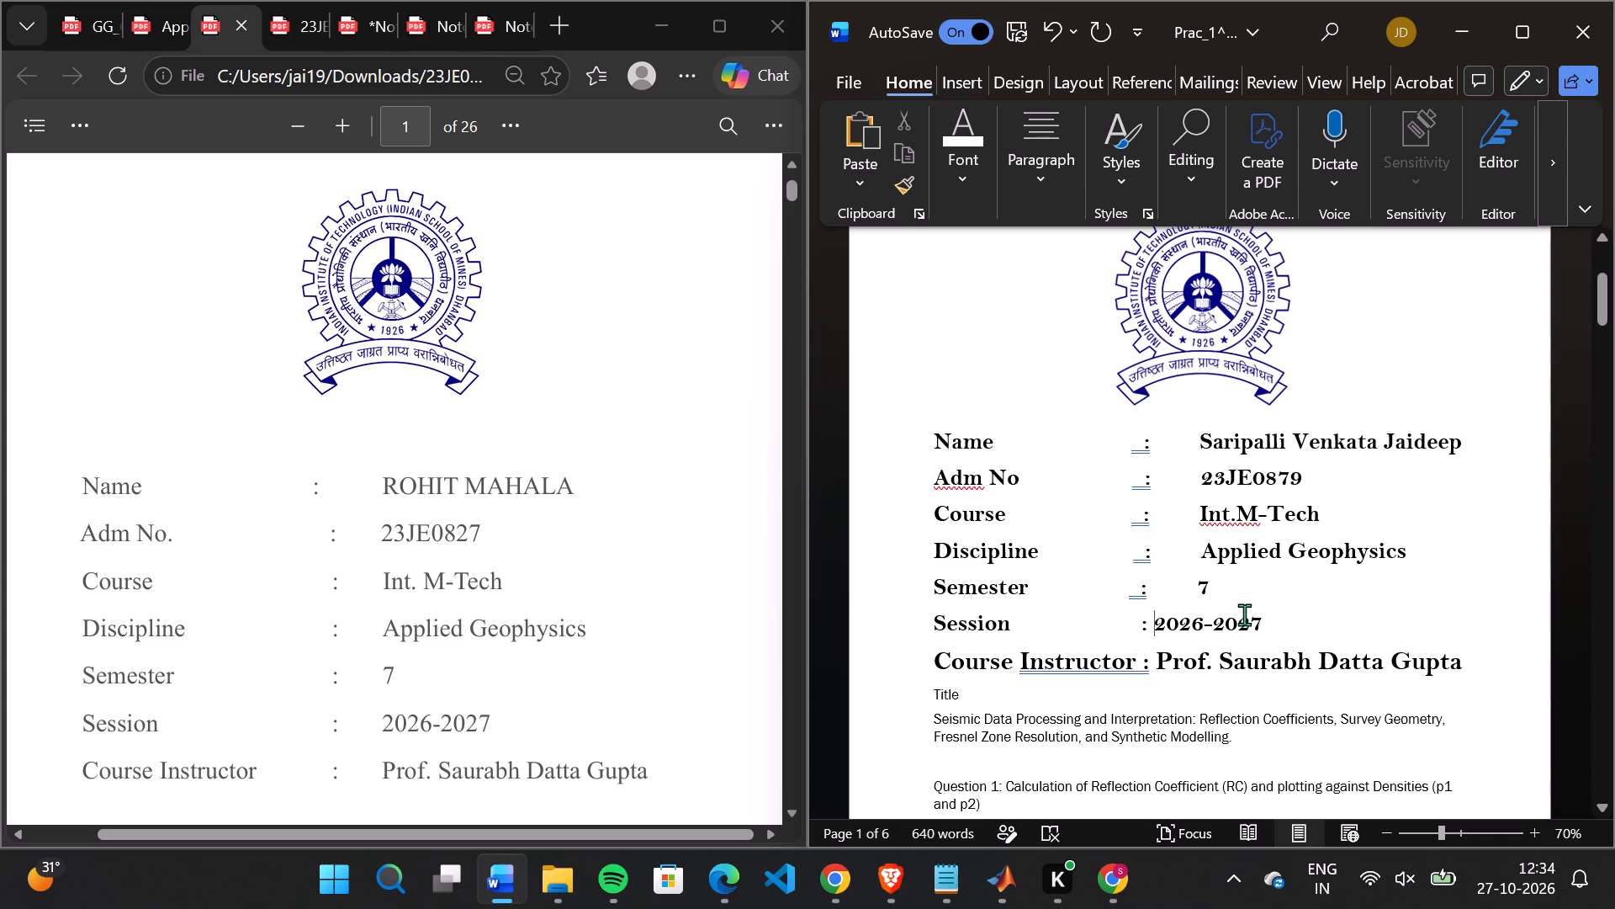
Remove the extra spaces before the 7 on the Semester line to line it up with the Session value.
key("Up")
key("Delete")
key("Delete")
key("Delete")
key("Delete")
key("Delete")
key("Delete")
key("Delete")
Delete four of the spaces between the Discipline line's colon and "Applied Geophysics".
key("Up")
key("Delete")
key("Delete")
key("Delete")
key("Delete")
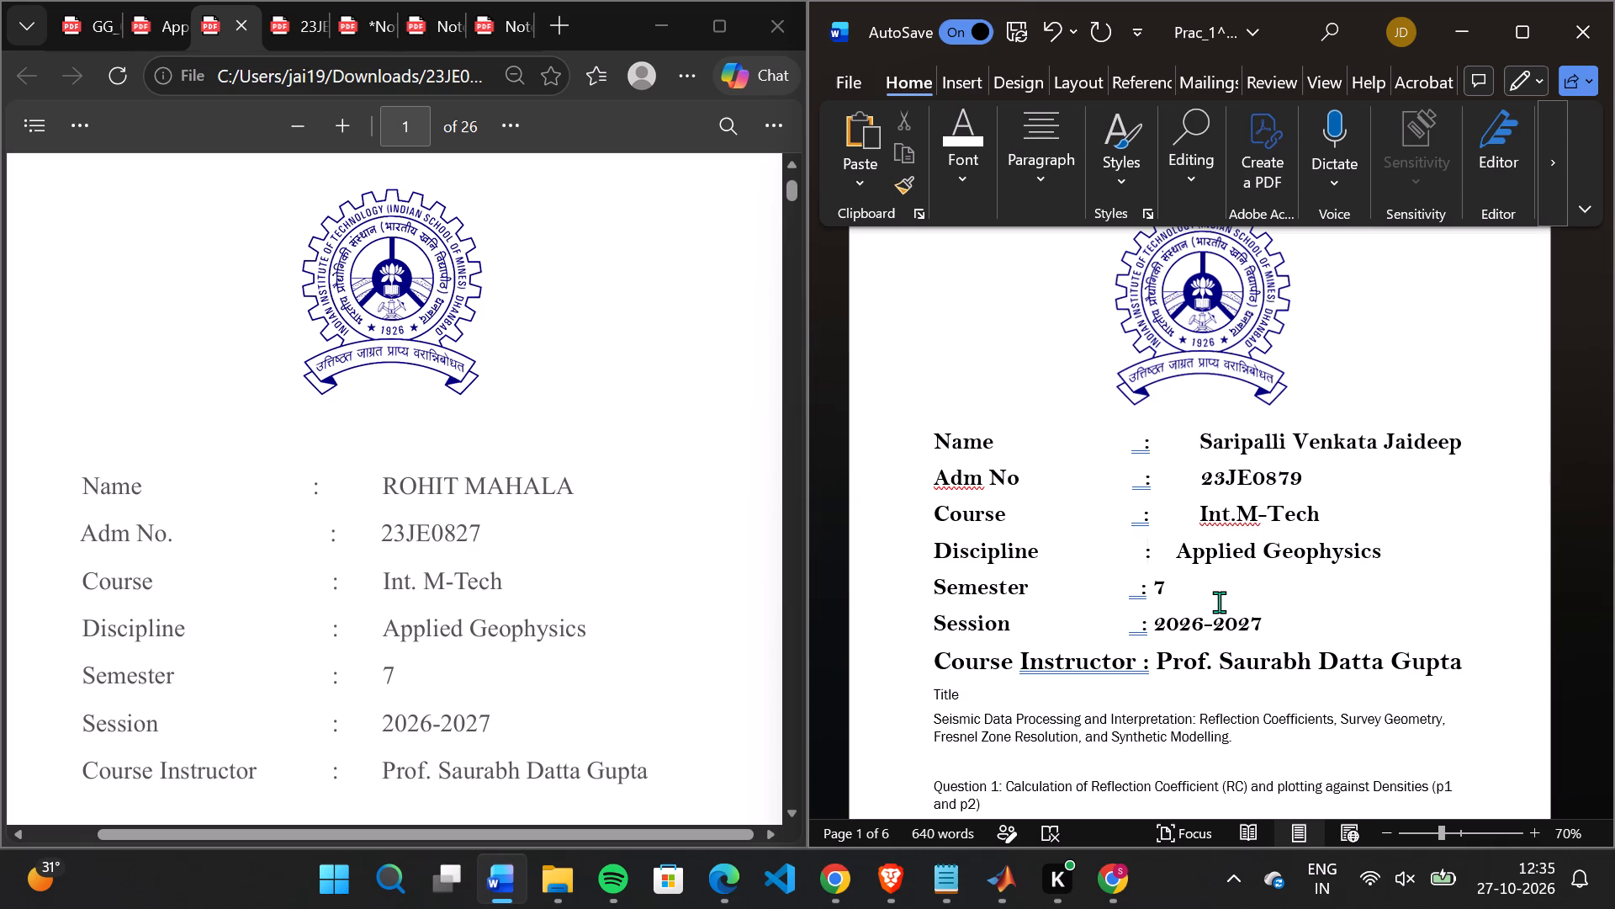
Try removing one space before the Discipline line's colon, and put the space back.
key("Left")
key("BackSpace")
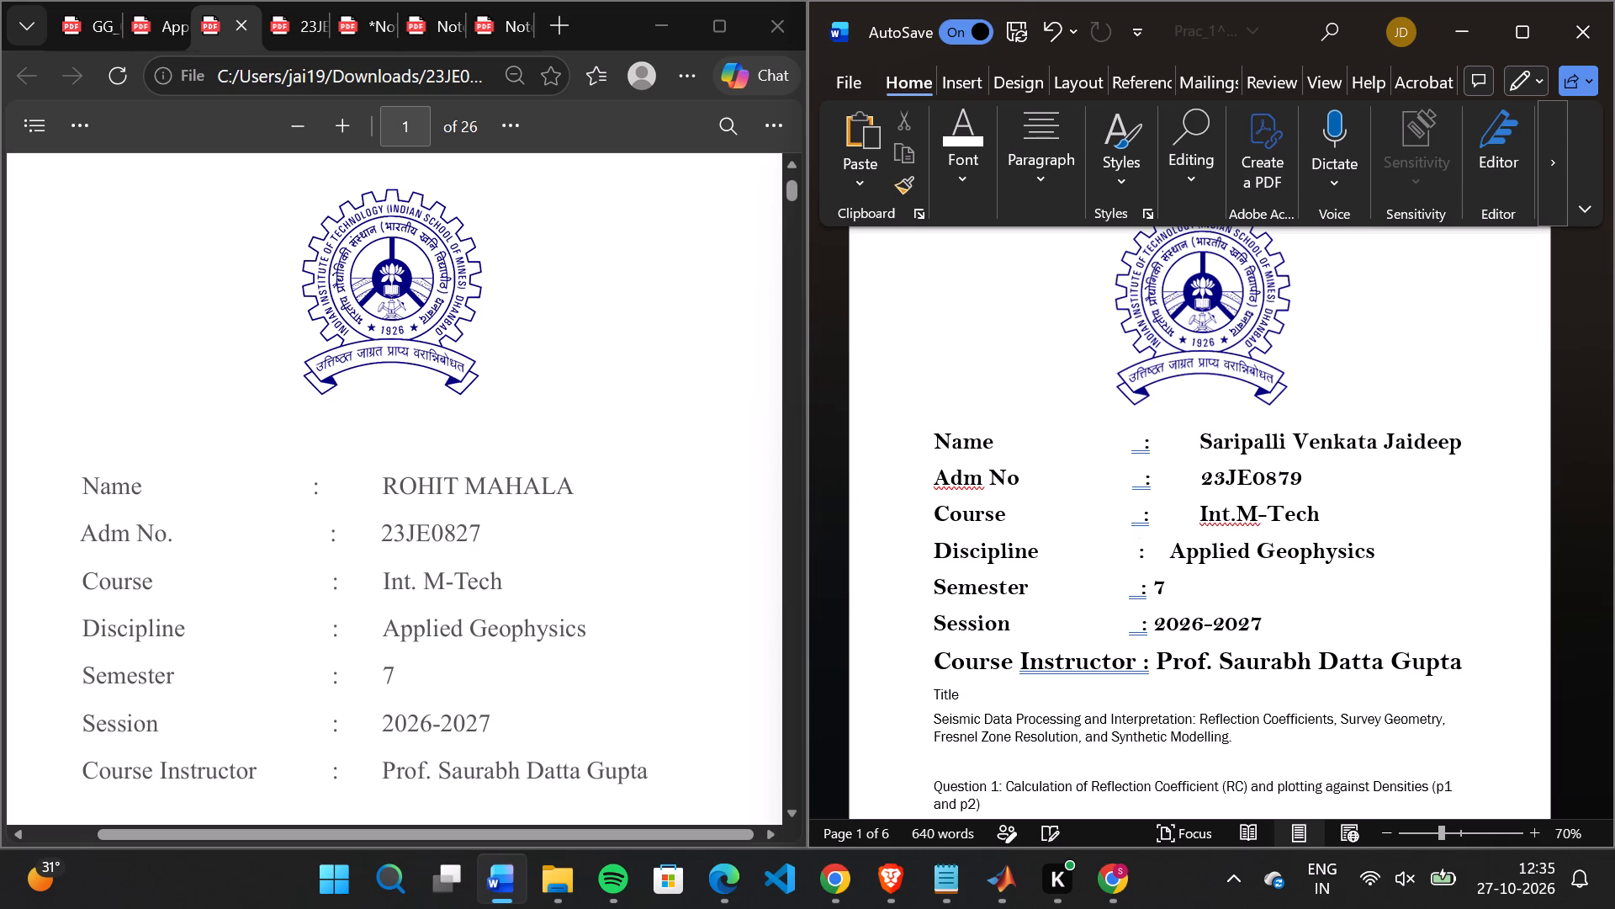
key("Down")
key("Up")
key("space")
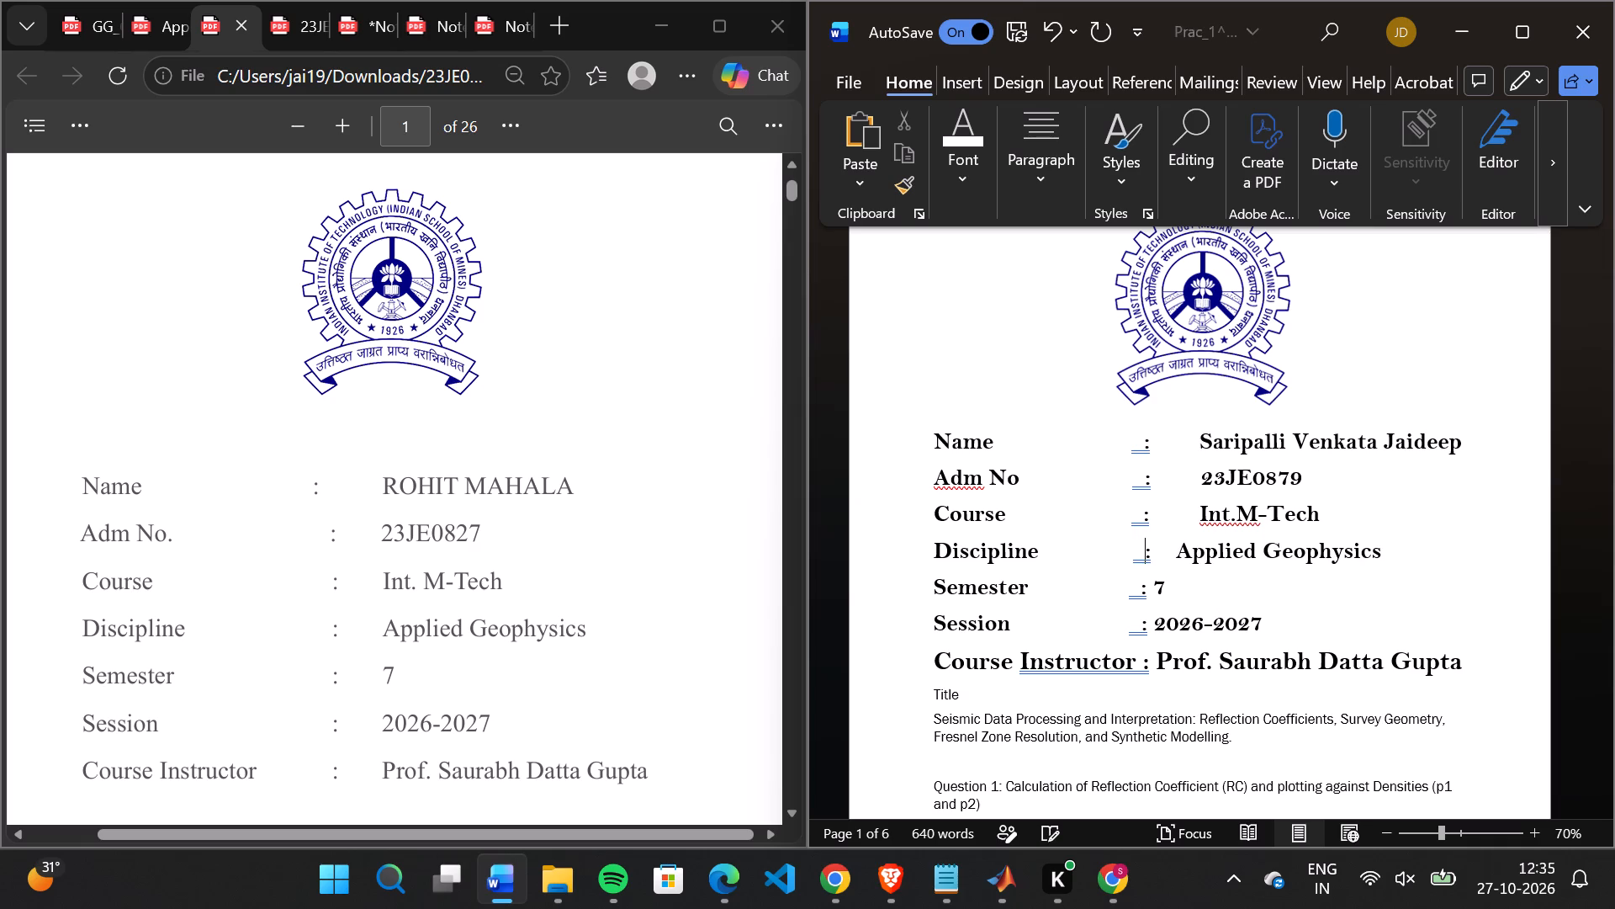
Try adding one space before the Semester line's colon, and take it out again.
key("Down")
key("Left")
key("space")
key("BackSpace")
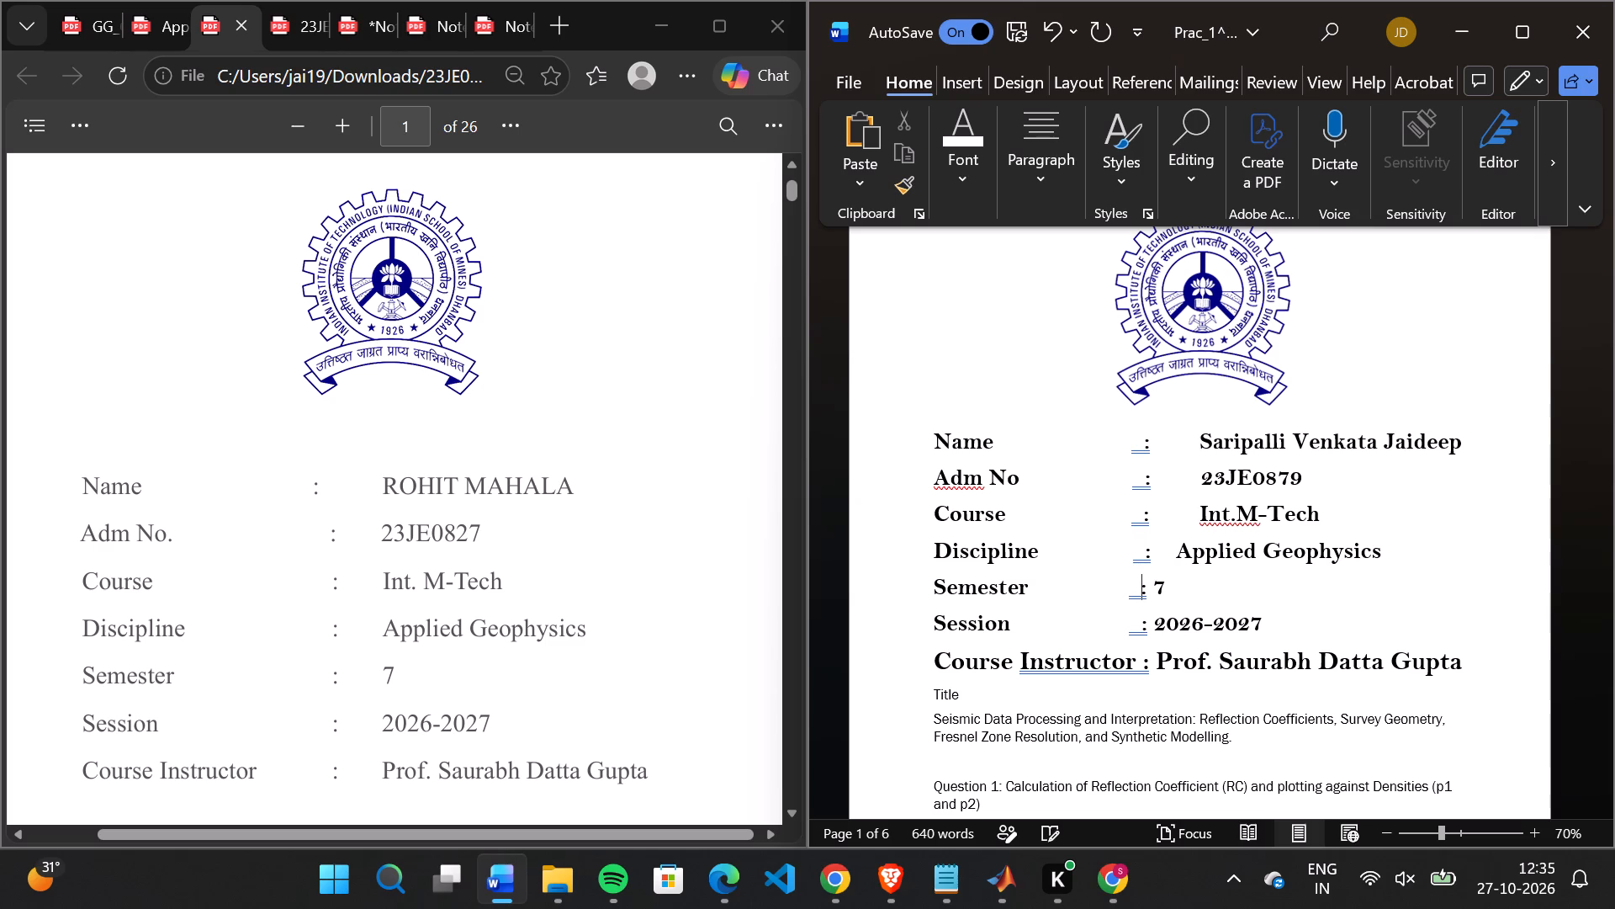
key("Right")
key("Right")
On the Discipline line, remove one space before the colon and leave only a single space between the colon and "Applied Geophysics".
key("Up")
key("Delete")
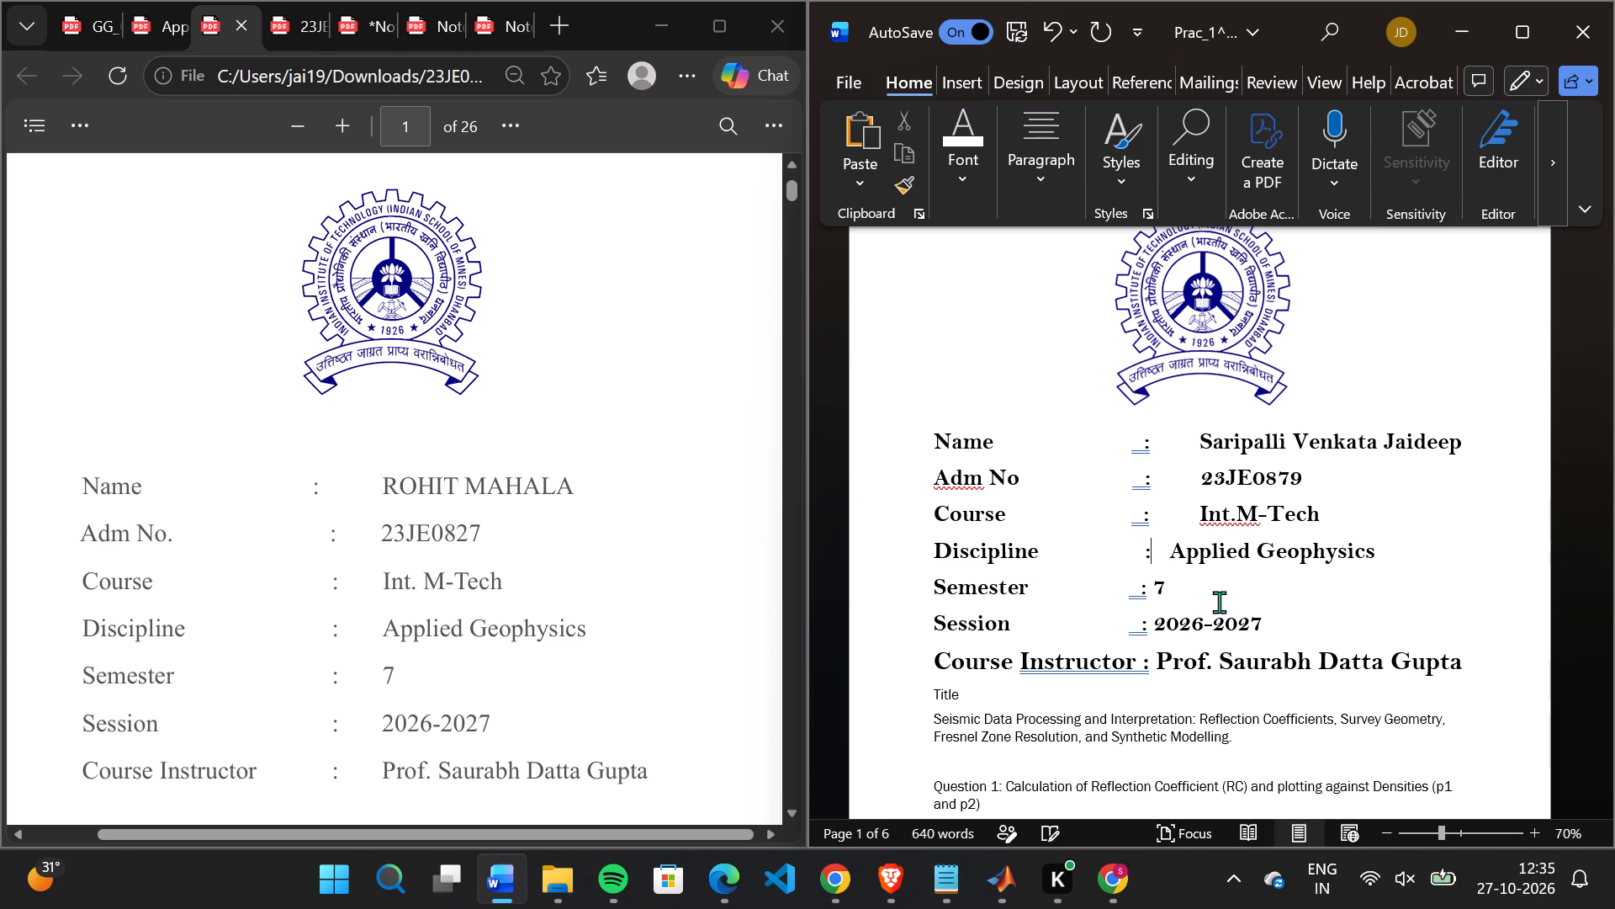
key("Delete")
key("Delete")
key("Delete")
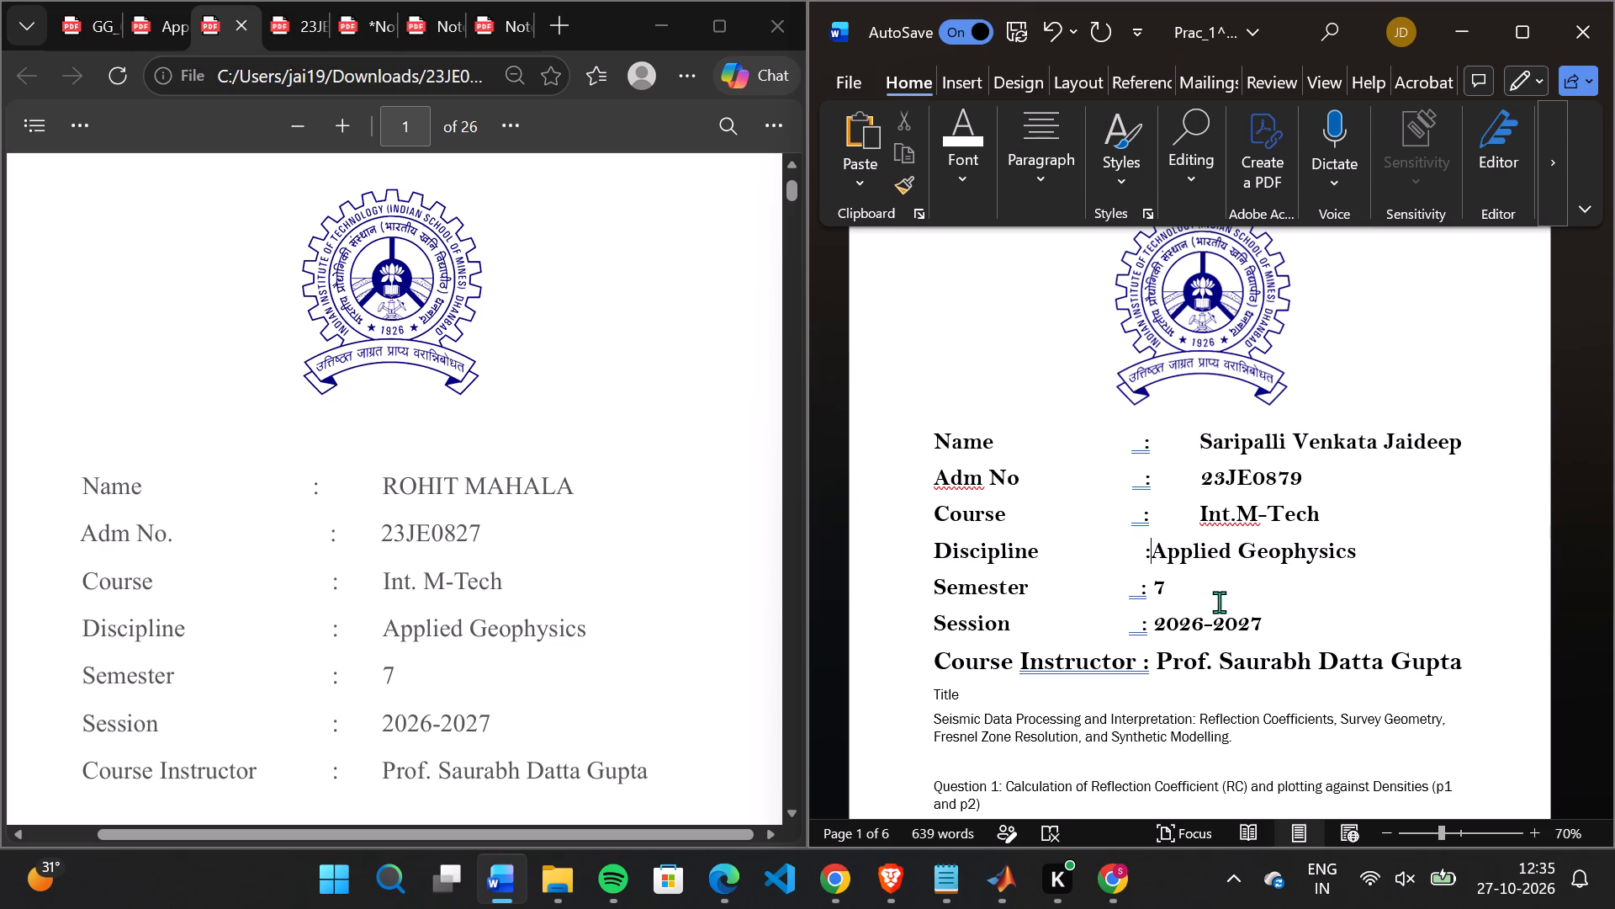
key("Left")
key("BackSpace")
key("Right")
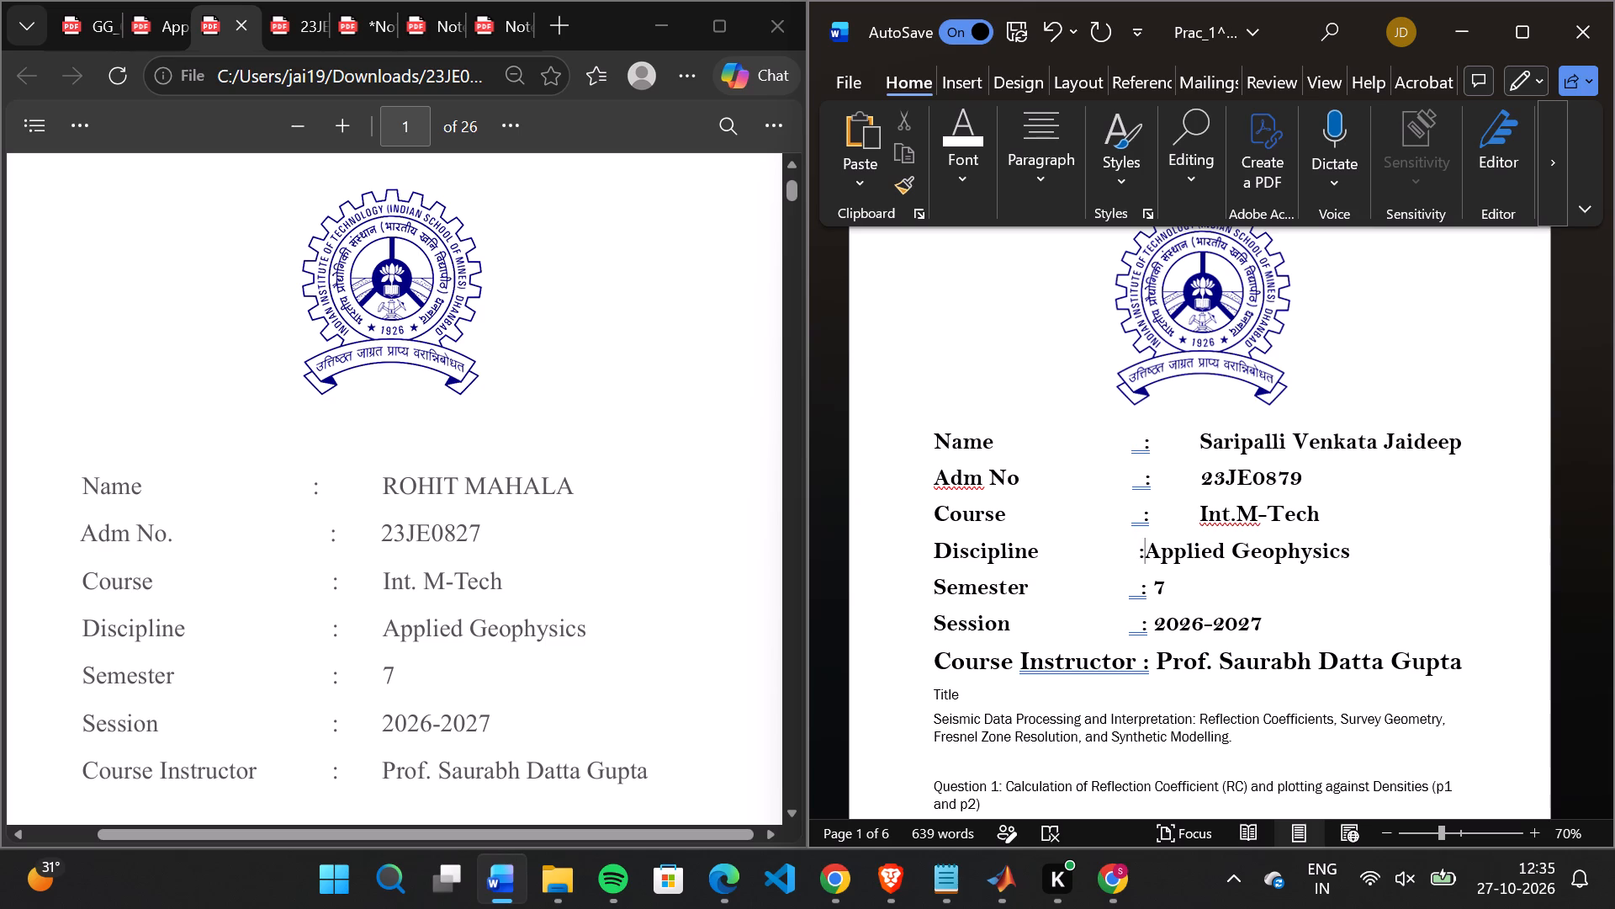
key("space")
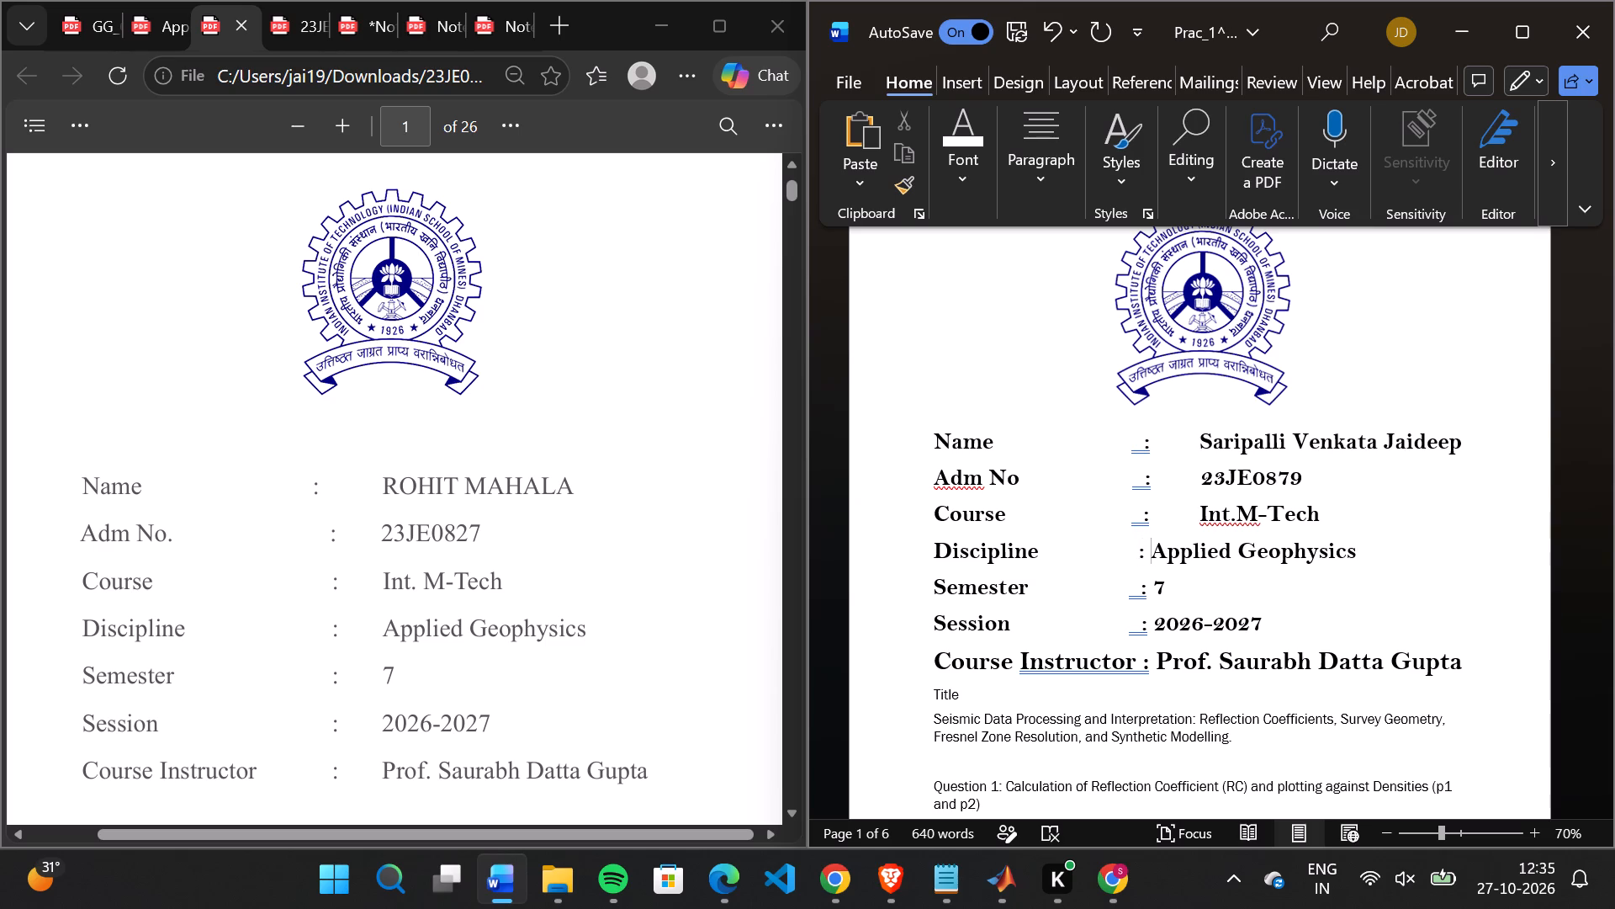
Delete seven of the spaces between the Course line's colon and "Int.M-Tech".
key("Up")
key("Delete")
key("Delete")
key("Delete")
key("Delete")
key("Delete")
key("Delete")
key("Delete")
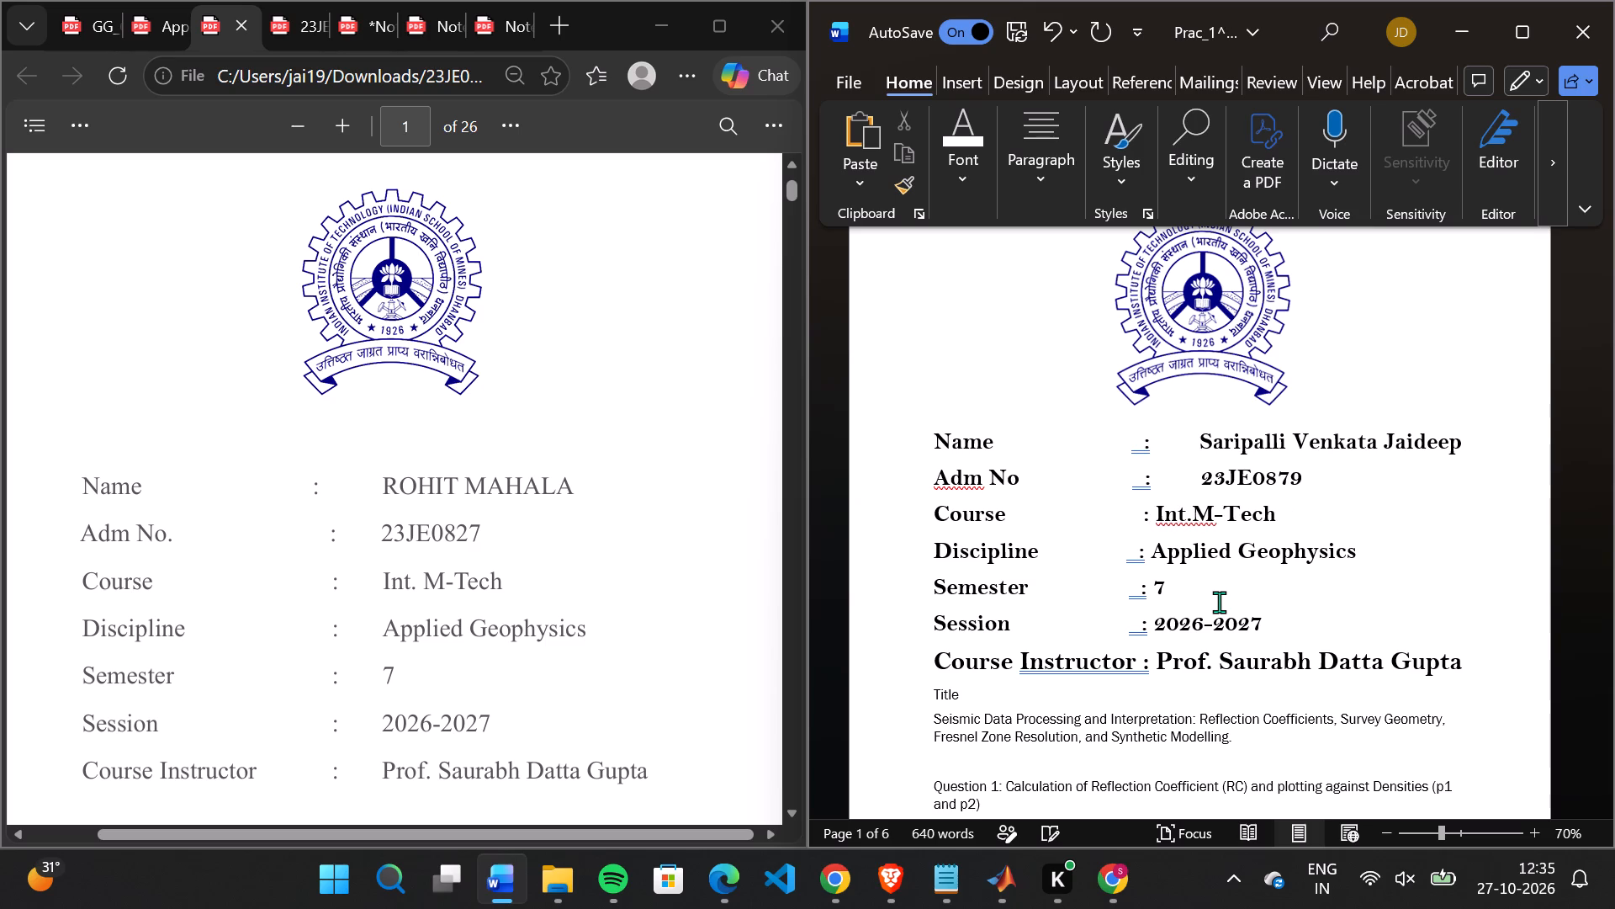
Delete seven of the spaces between the Adm No line's colon and the admission number.
key("Up")
key("Delete")
key("Delete")
key("Delete")
key("Delete")
key("Delete")
key("Delete")
key("Delete")
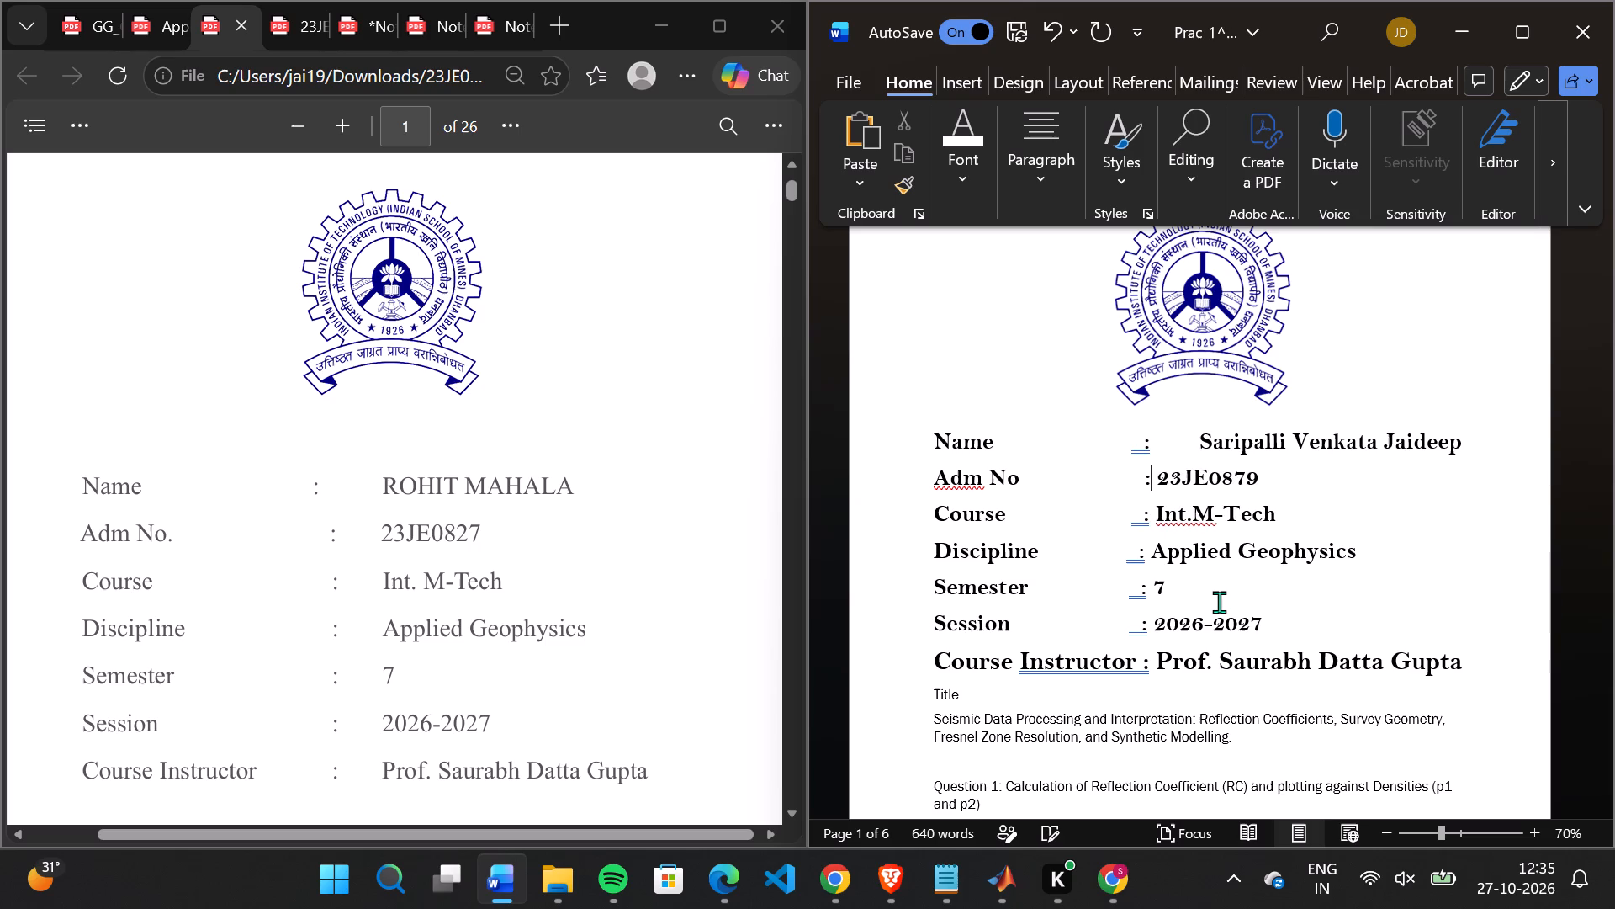
Delete seven of the spaces between the Name line's colon and the student's name.
key("Up")
key("Delete")
key("Delete")
key("Delete")
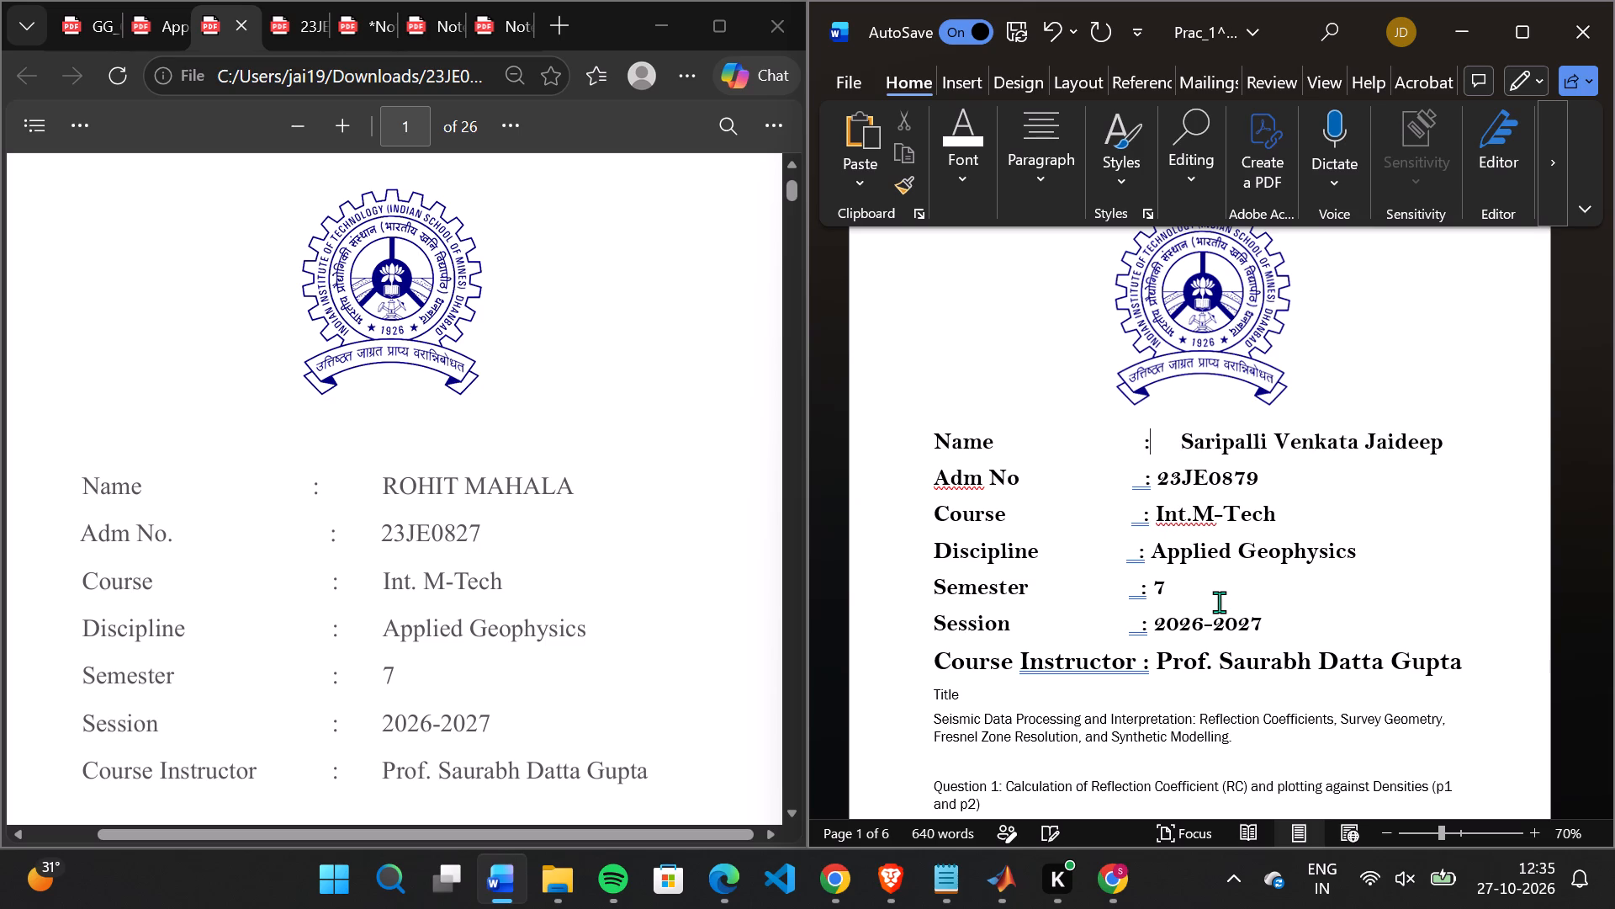
key("Delete")
key("Delete")
key("Delete")
key("Delete")
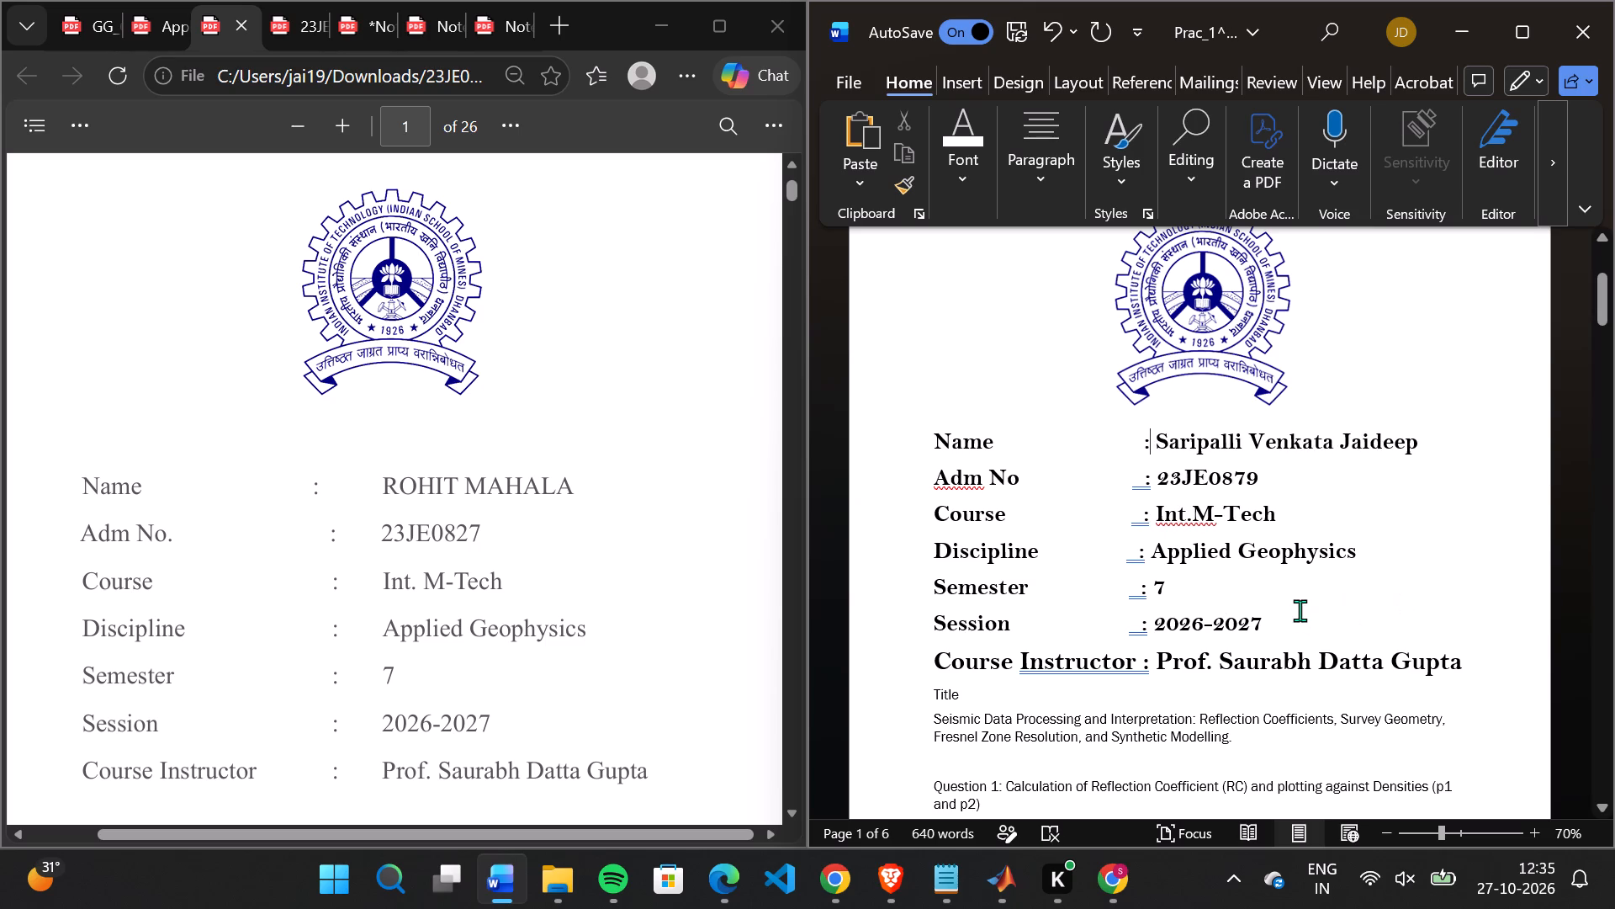
left_click(1300, 610)
key("Escape")
Remove one blank line above the closing sentence about increasing depth and velocity, undoing the extra deletion that joins it to the list.
scroll(1320, 497, "down", 2)
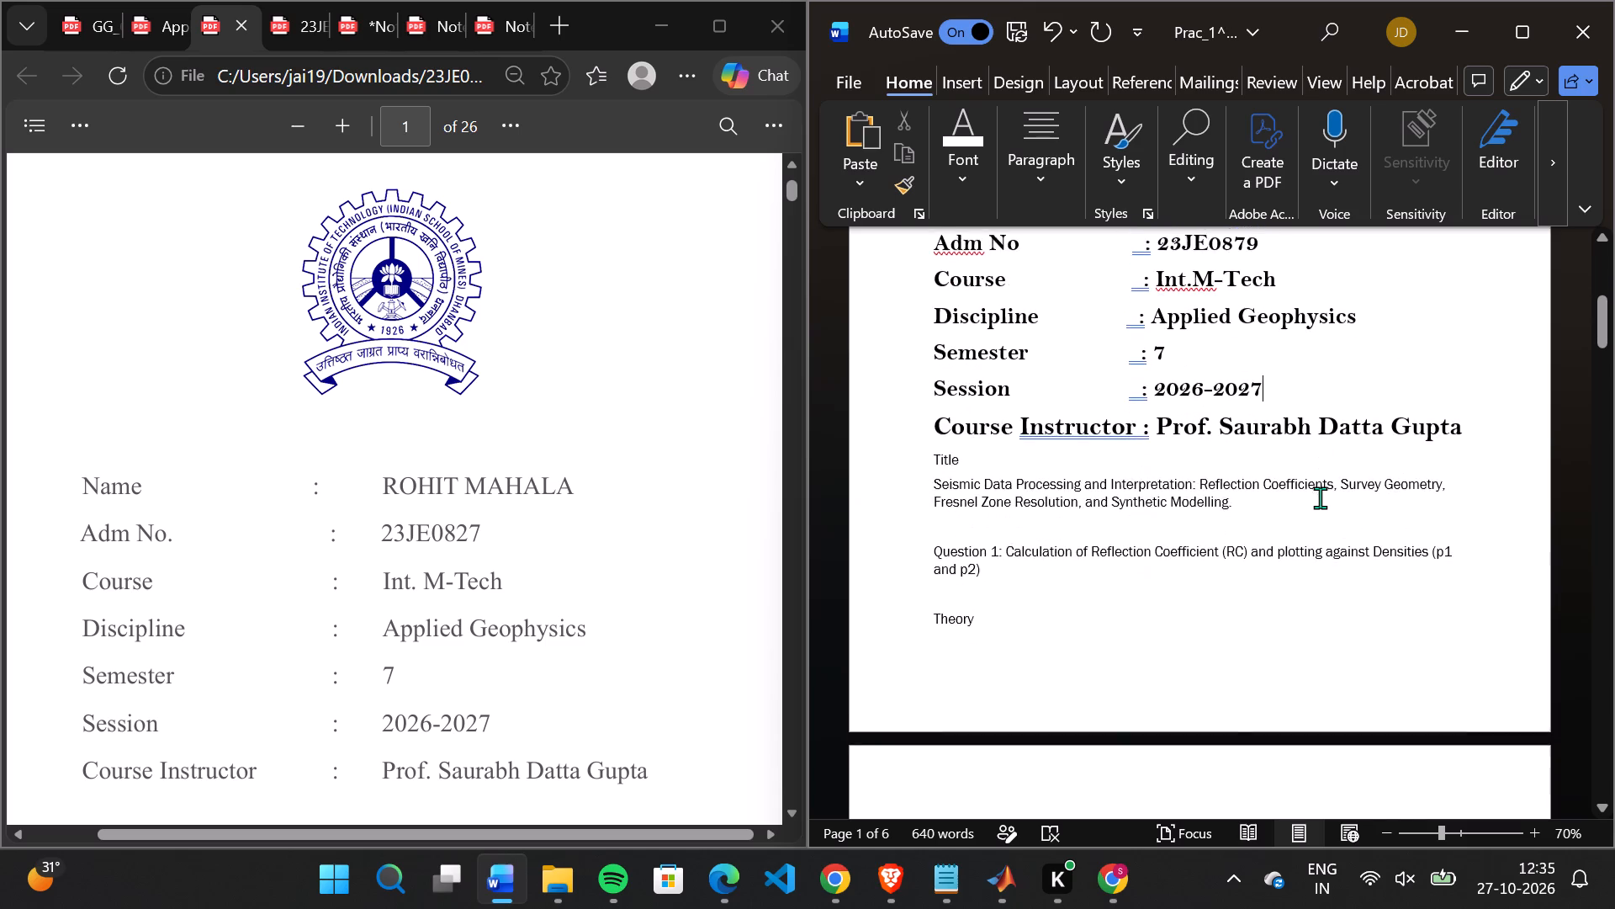
scroll(1242, 559, "down", 3)
scroll(1242, 559, "up", 1)
scroll(712, 664, "down", 2)
scroll(984, 621, "up", 1)
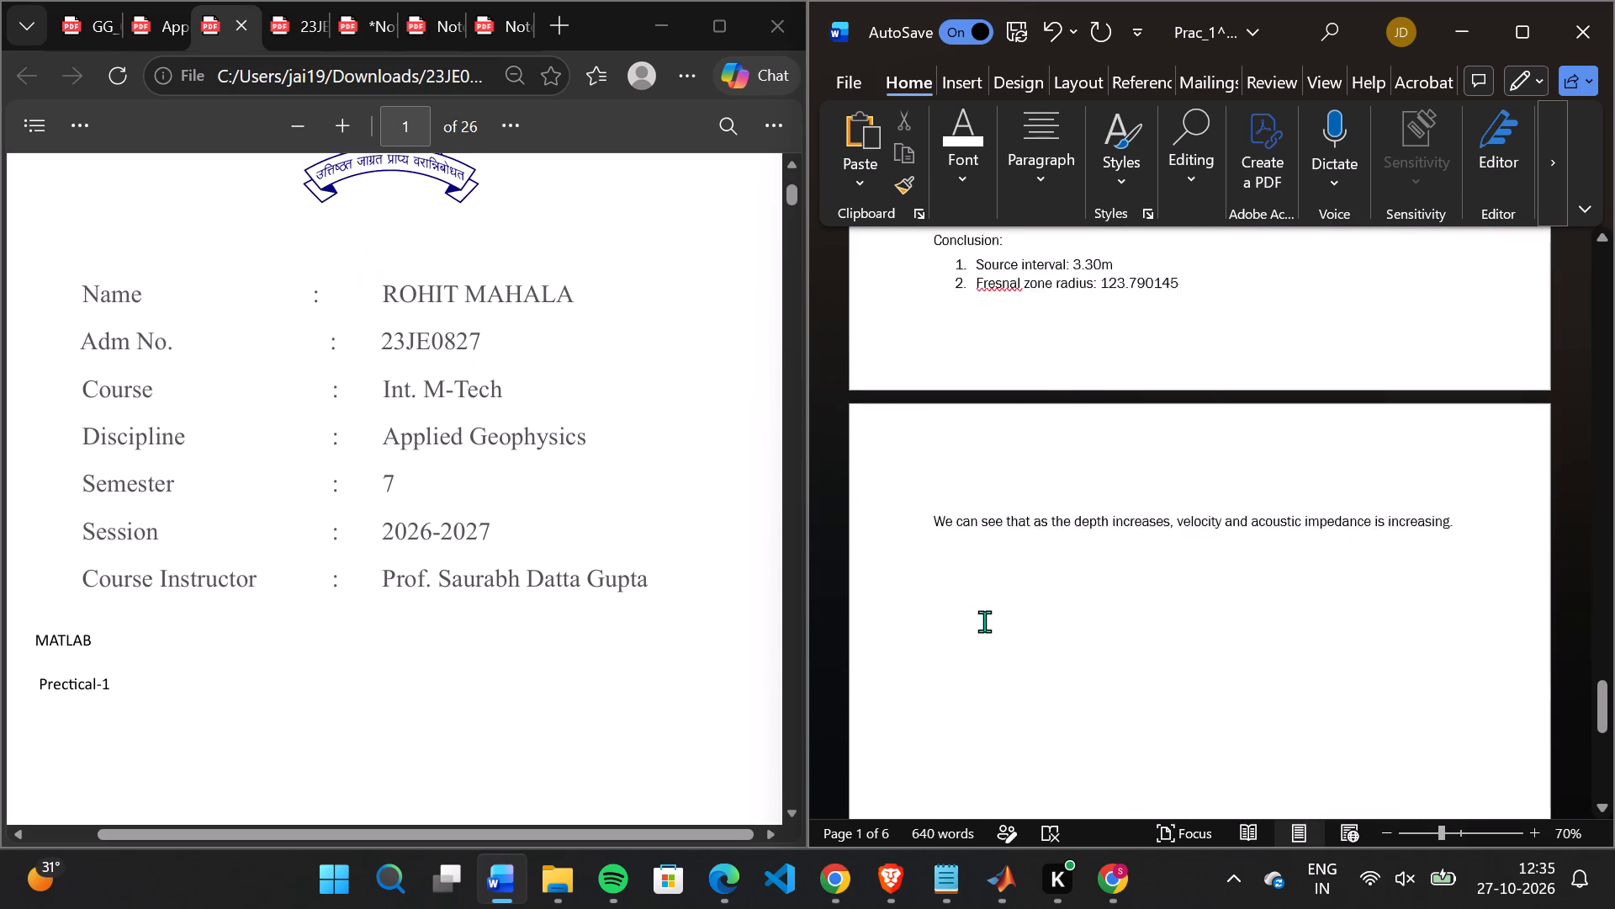
scroll(1088, 573, "up", 1)
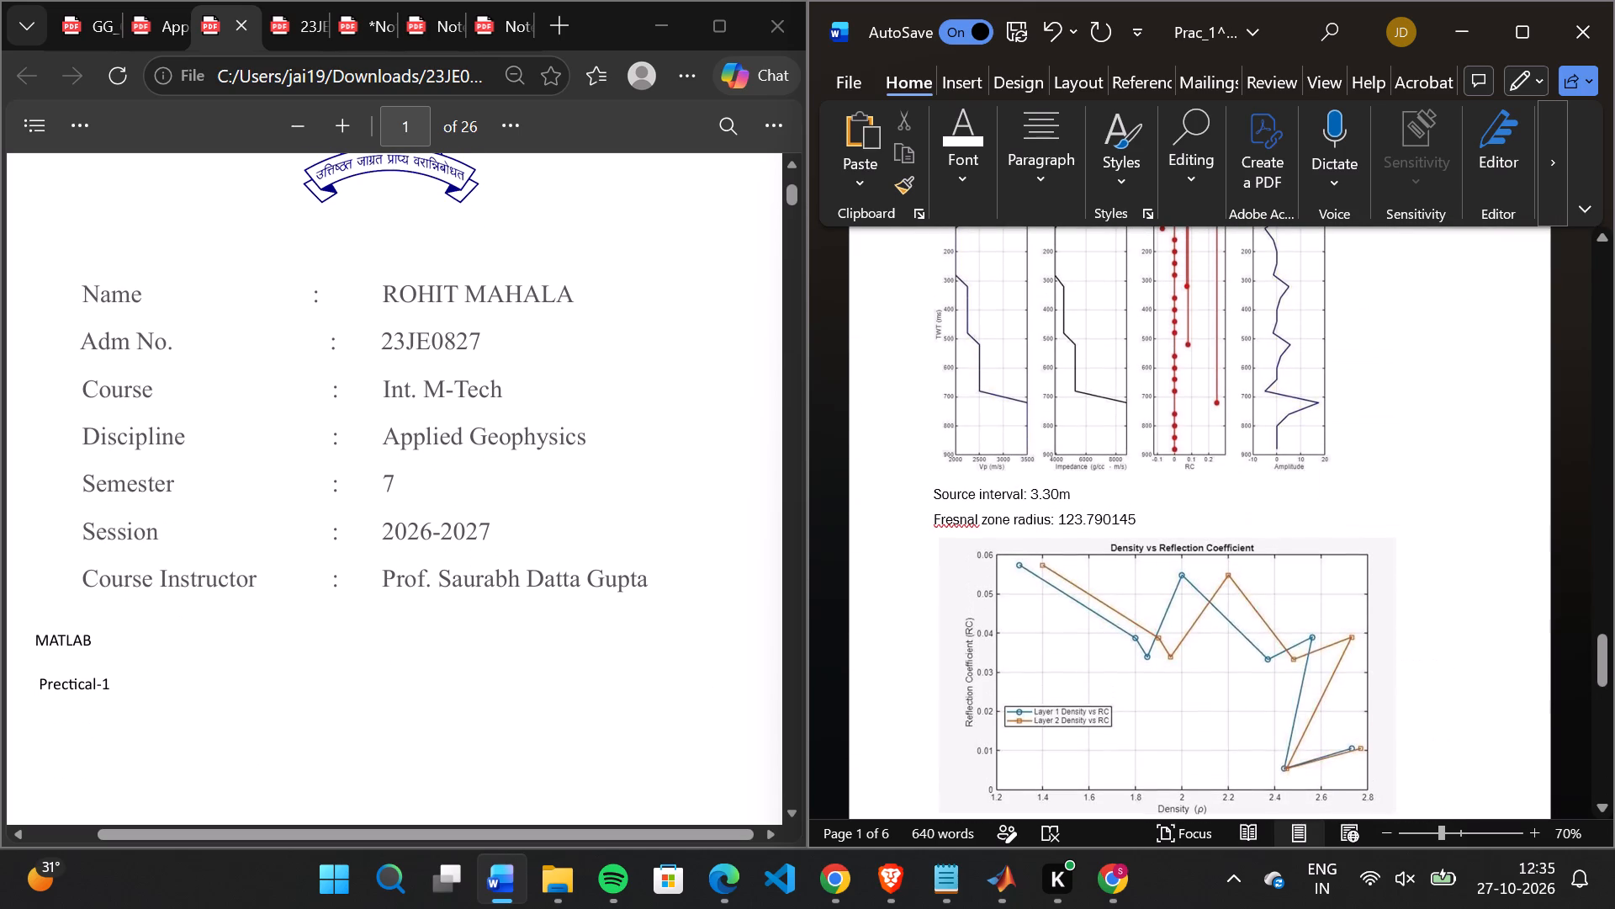
scroll(1178, 555, "down", 1)
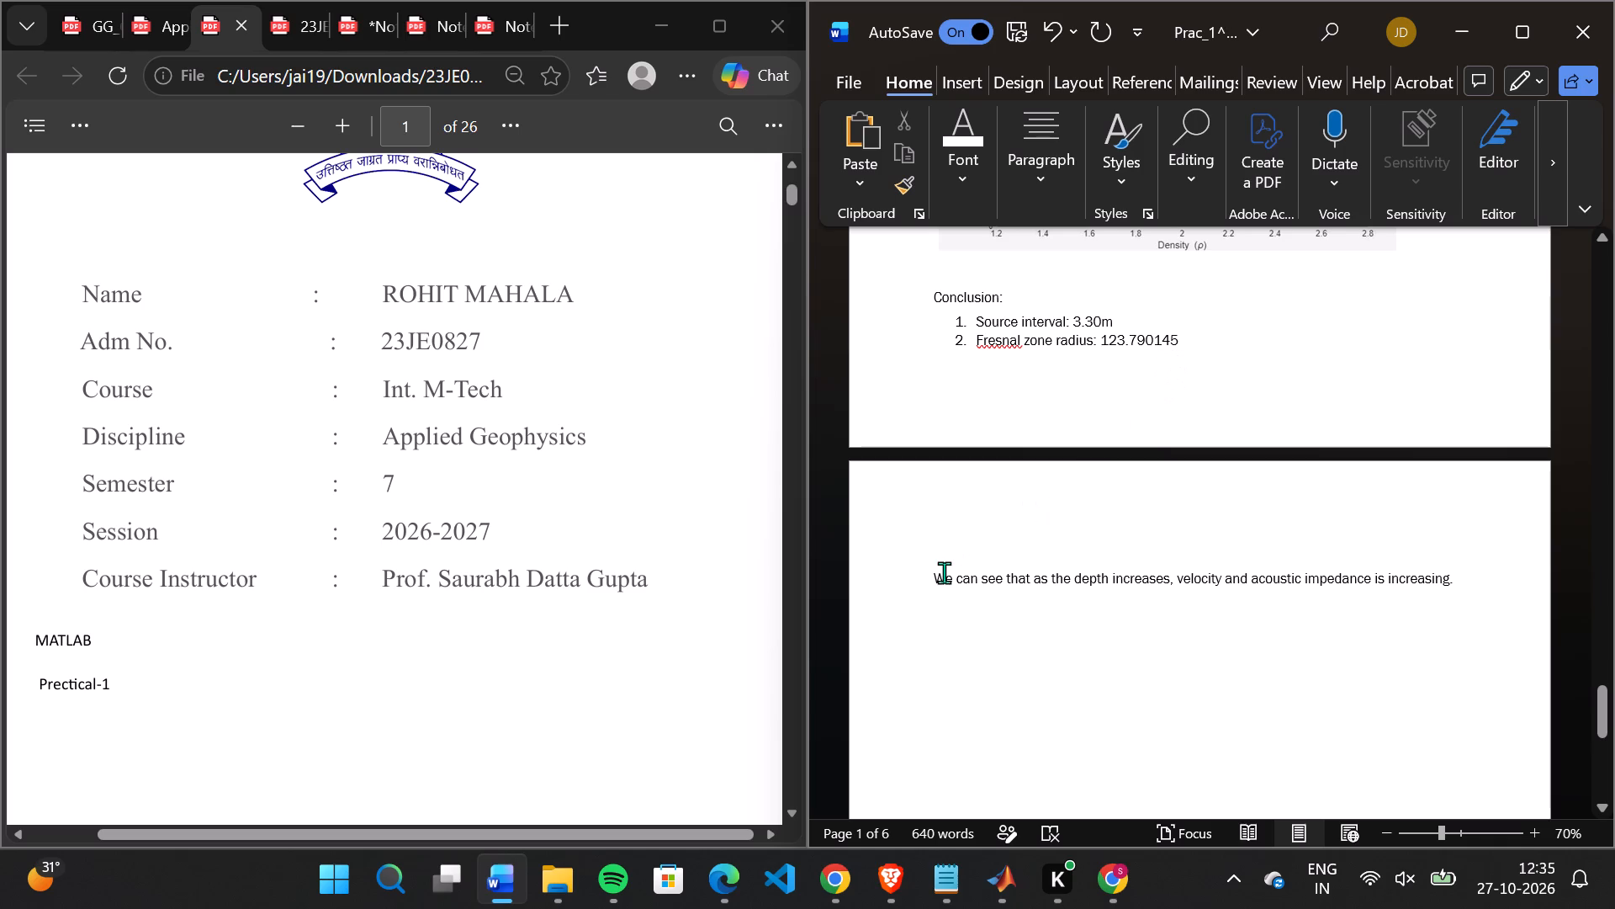
left_click(928, 580)
key("BackSpace")
key("BackSpace")
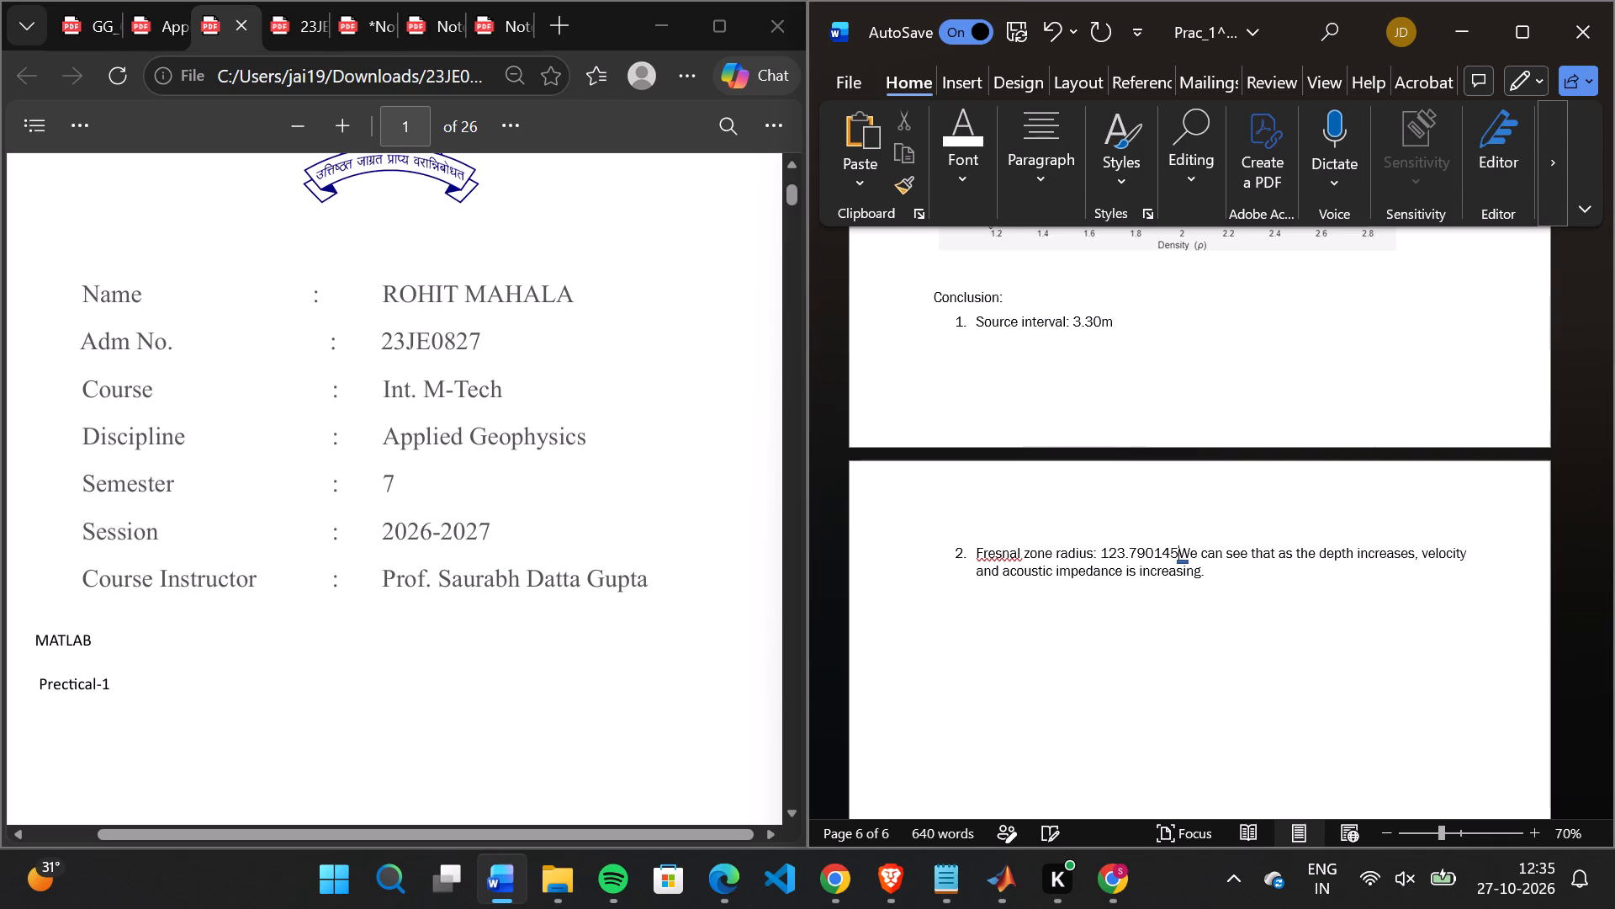
key("ctrl+z")
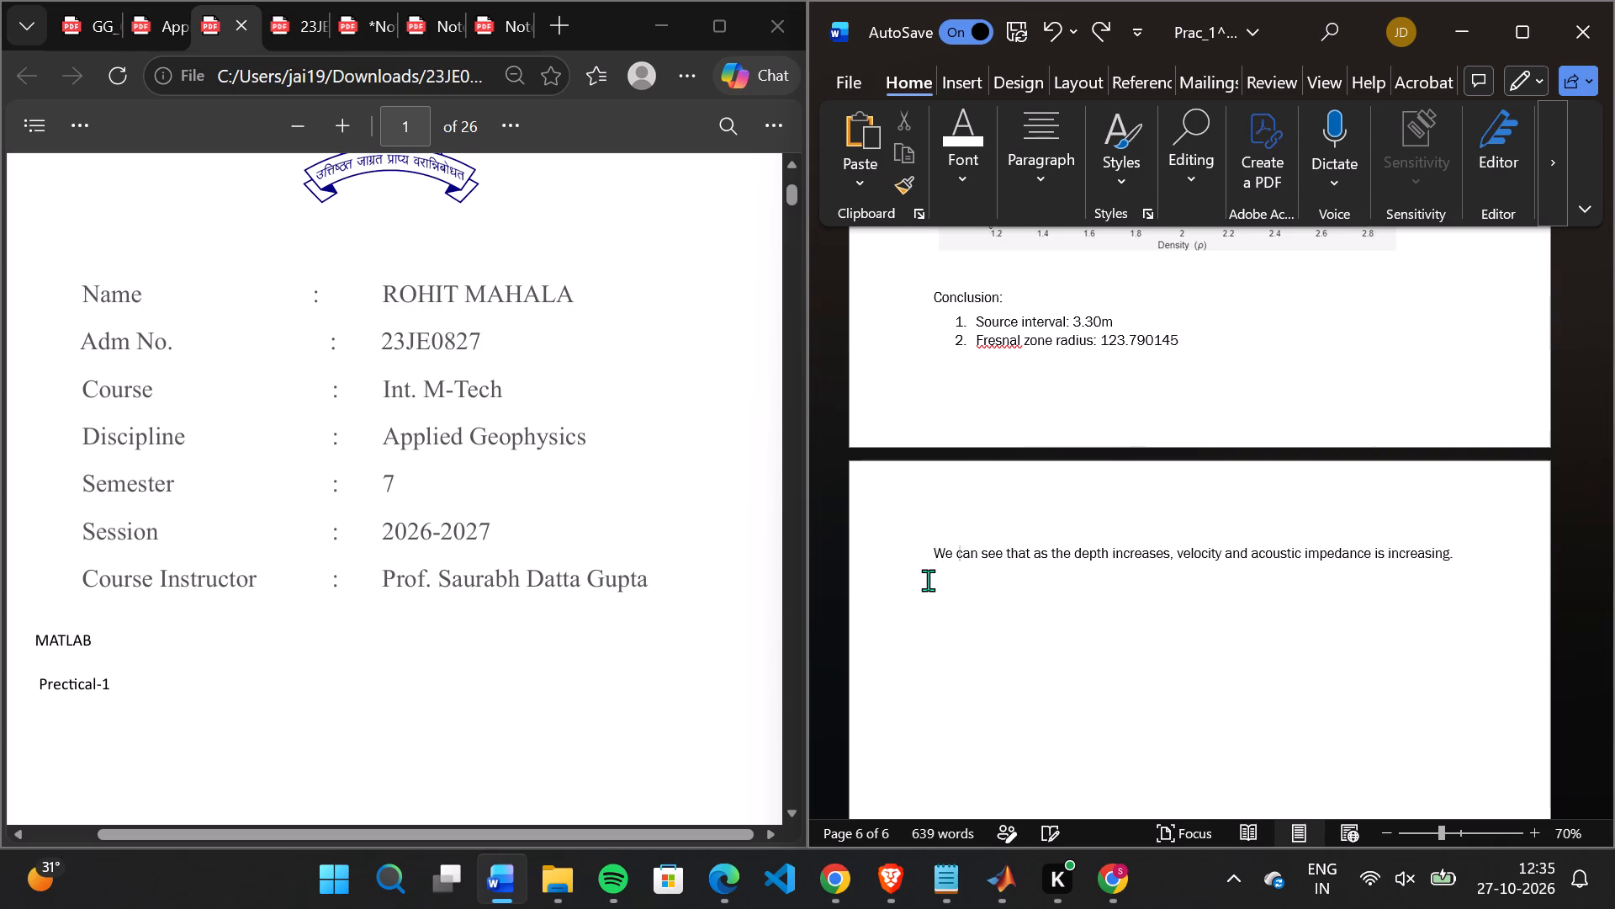
Remove the blank line between the density plot and the "Conclusion:" heading.
left_click(1065, 306)
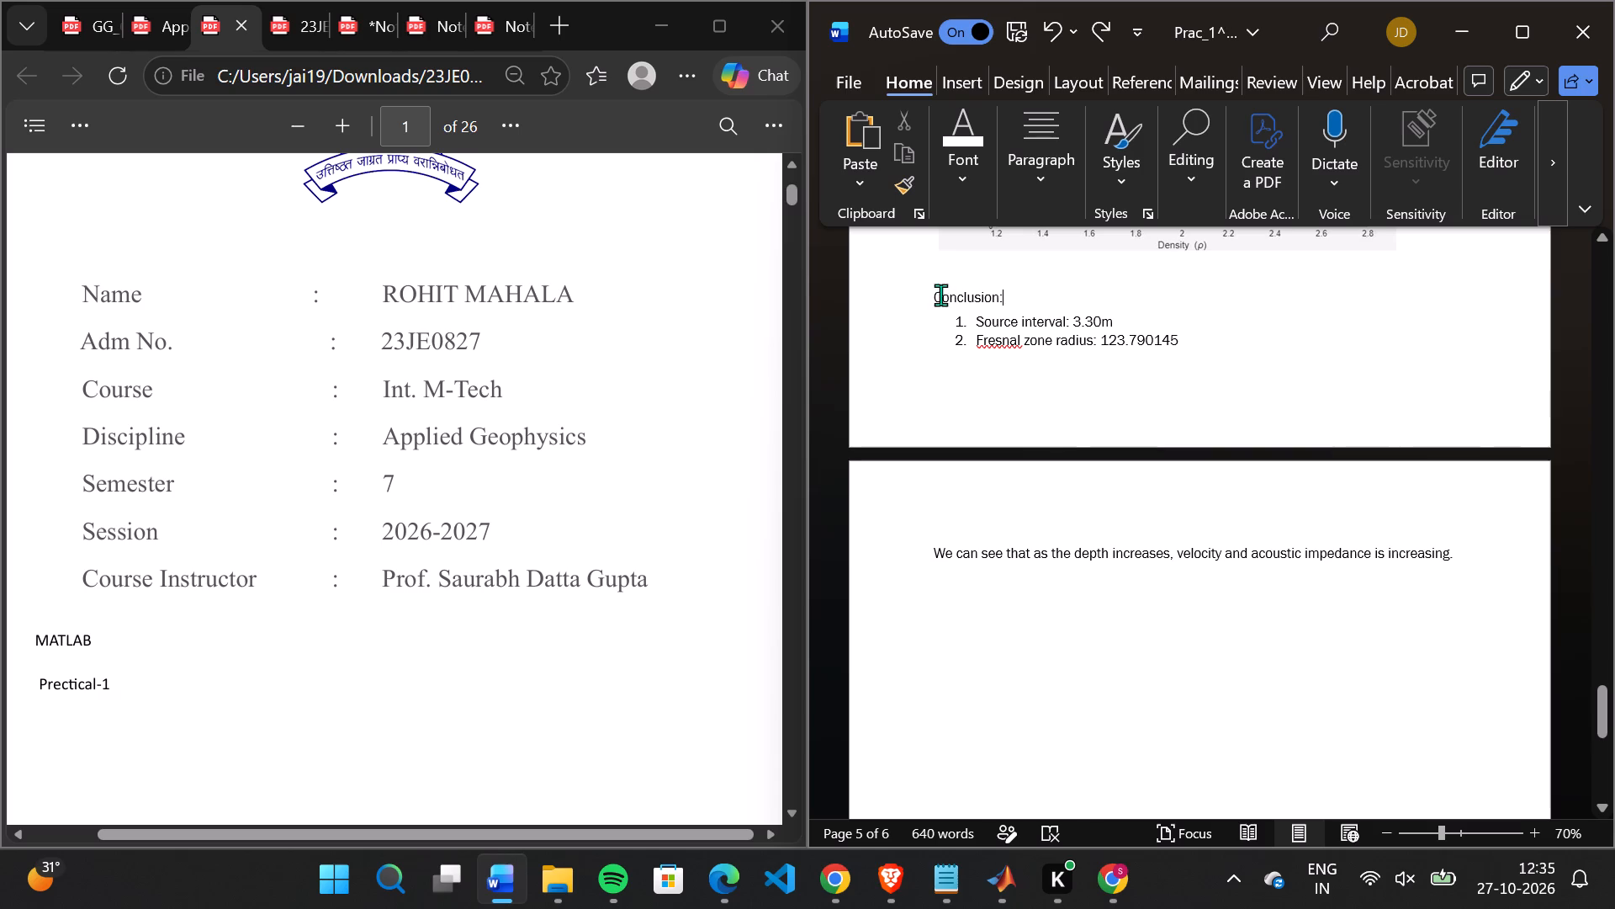
left_click(938, 295)
key("Left")
key("BackSpace")
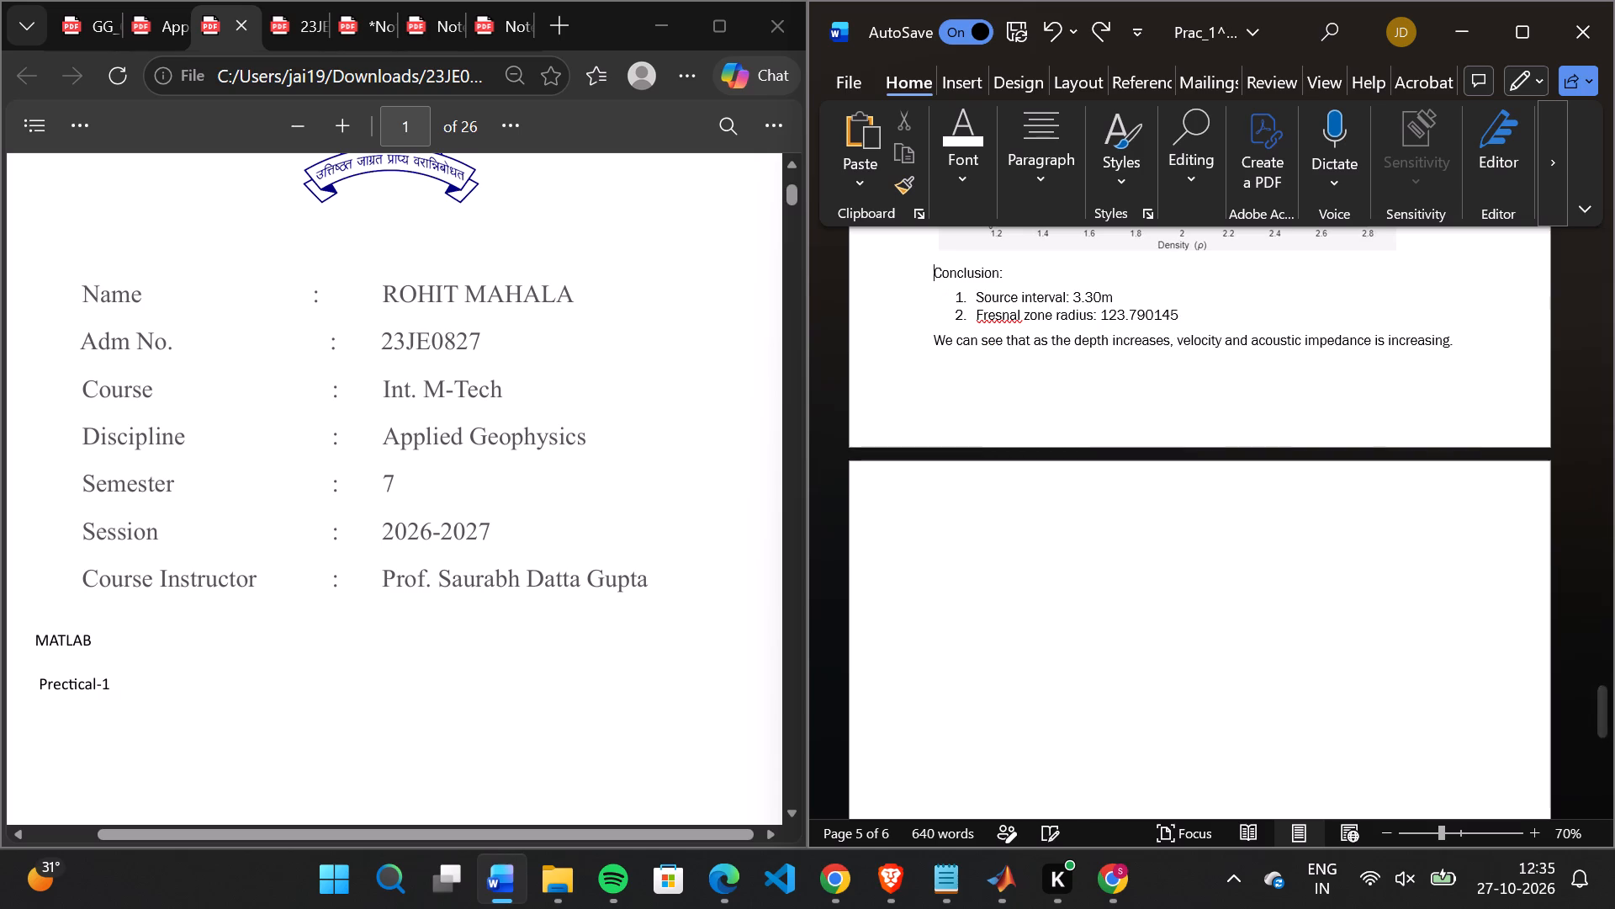
left_click(945, 513)
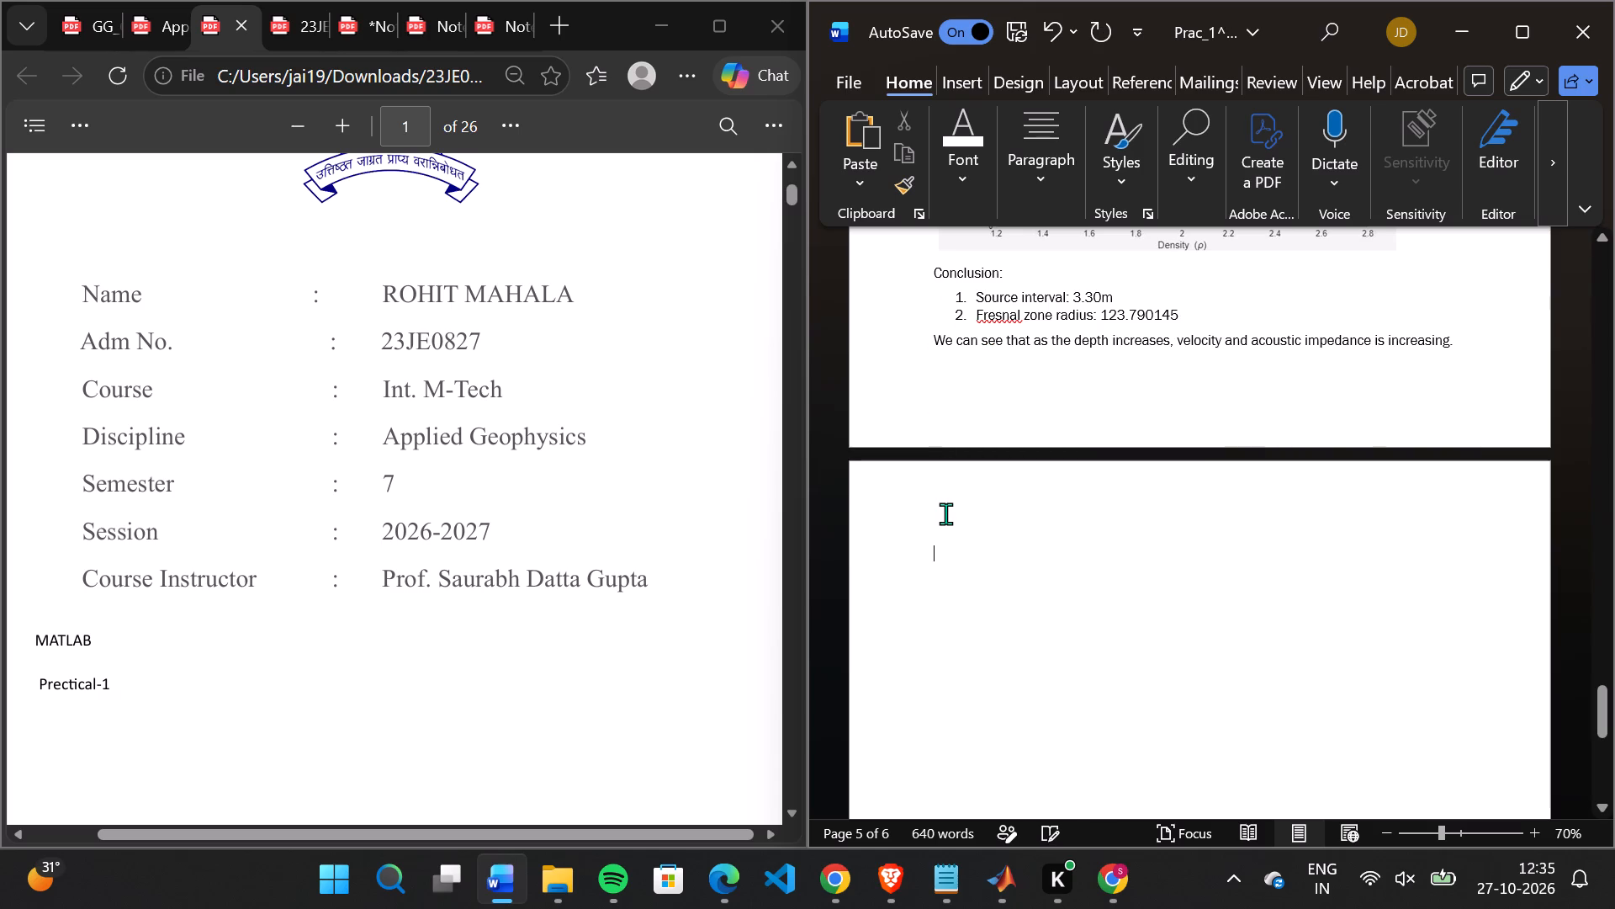
Insert six blank lines after the Course Instructor line to push the Title section onto the second page.
scroll(1156, 501, "up", 6)
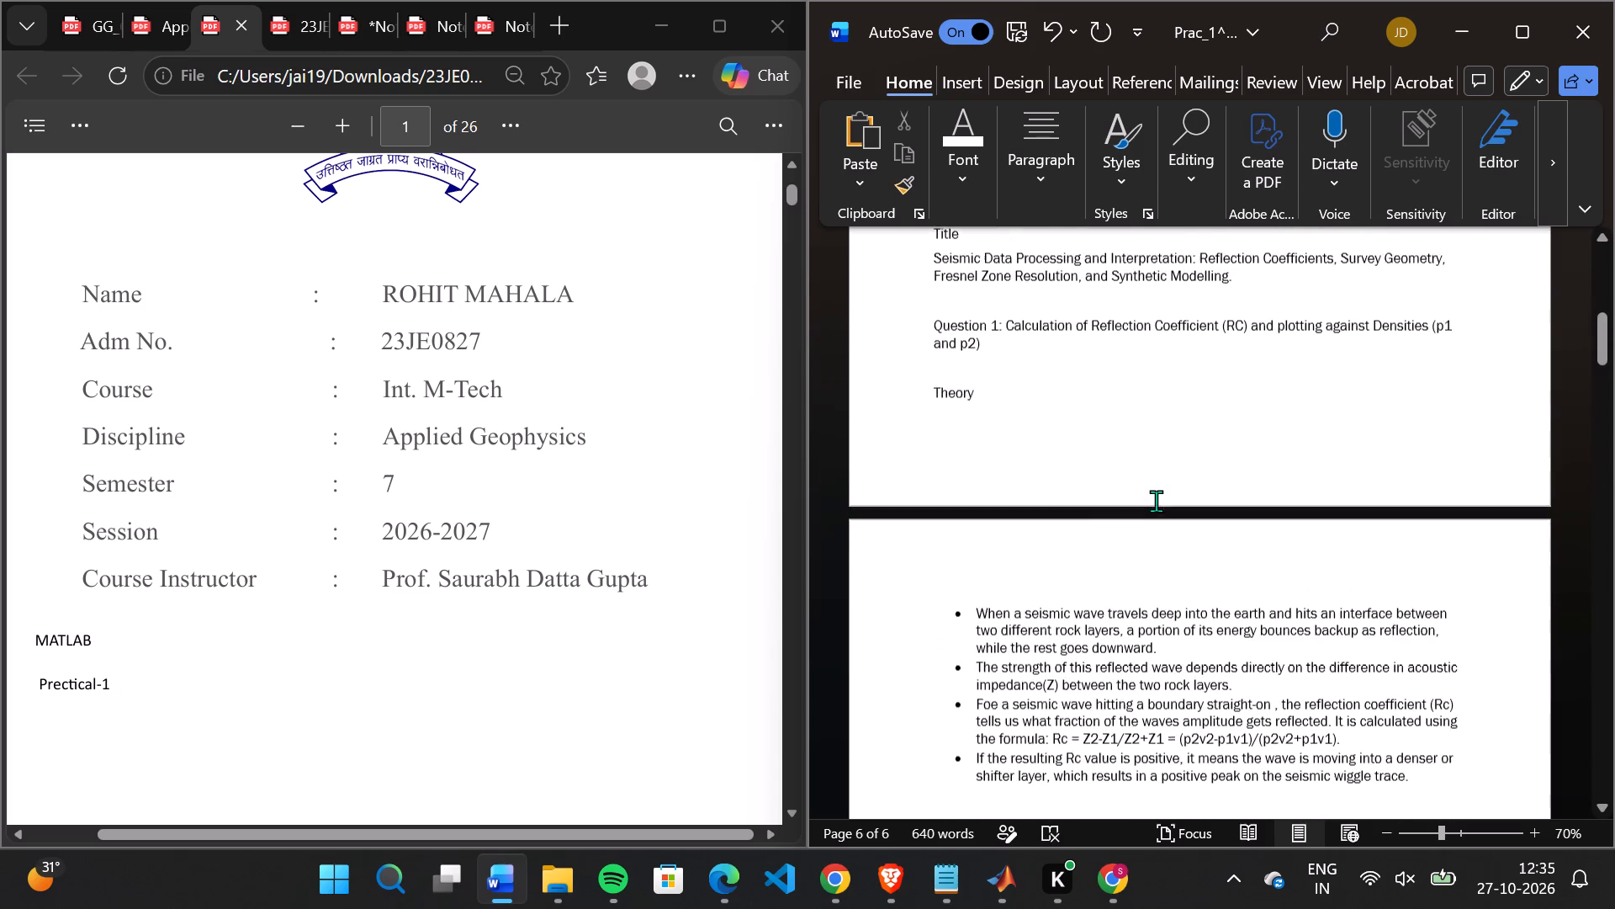
scroll(1156, 501, "up", 2)
scroll(1156, 501, "down", 2)
scroll(1156, 501, "up", 1)
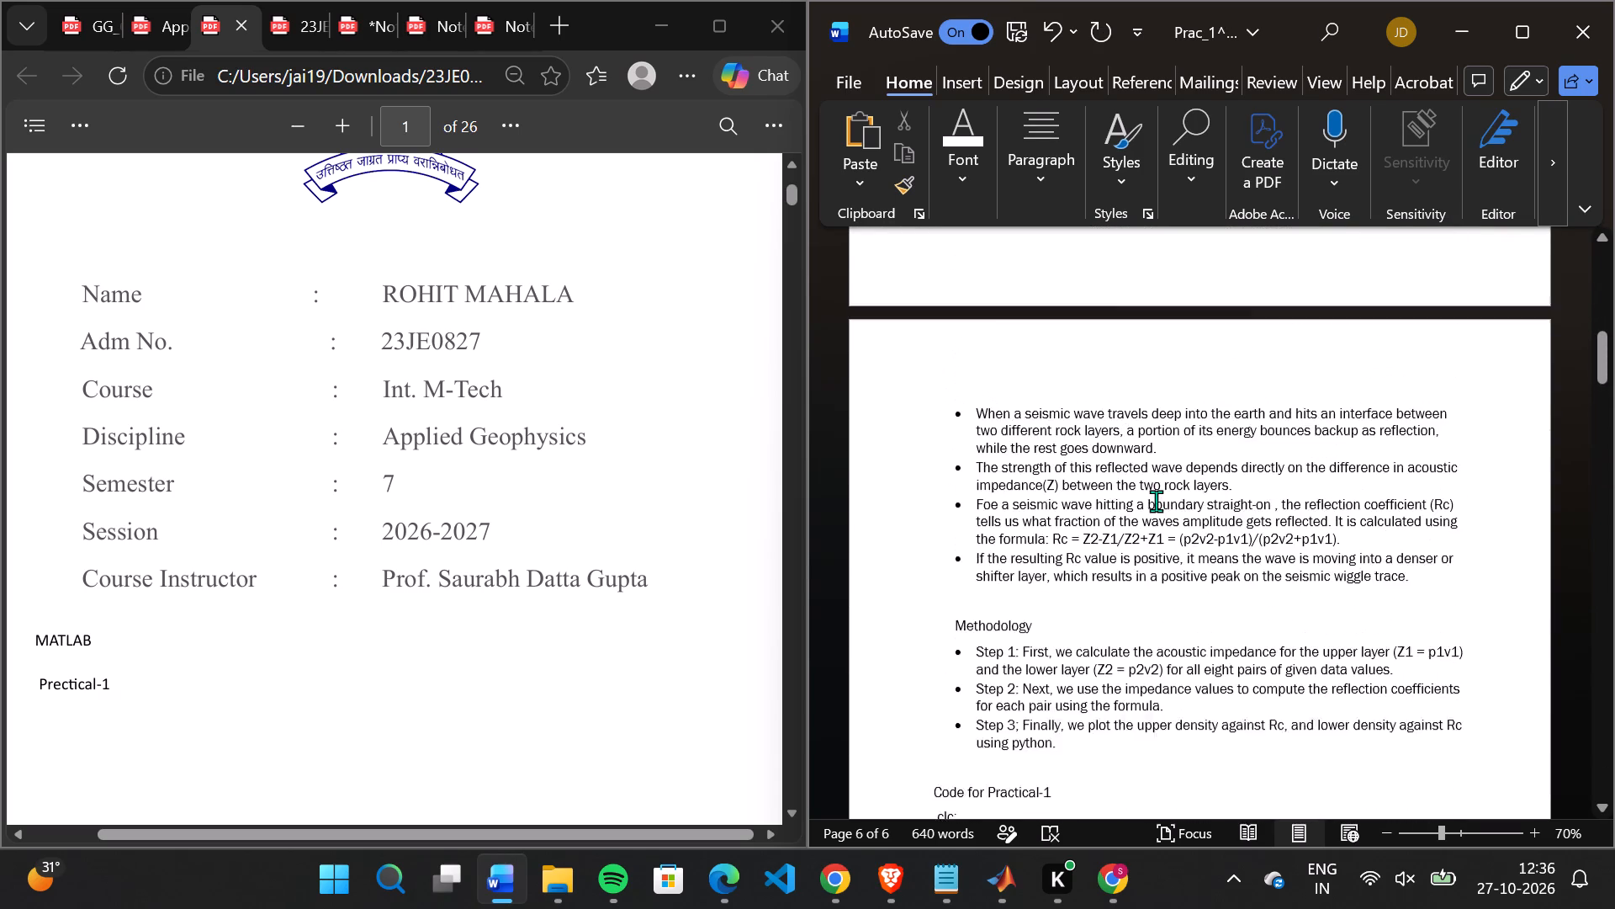
scroll(1156, 501, "up", 1)
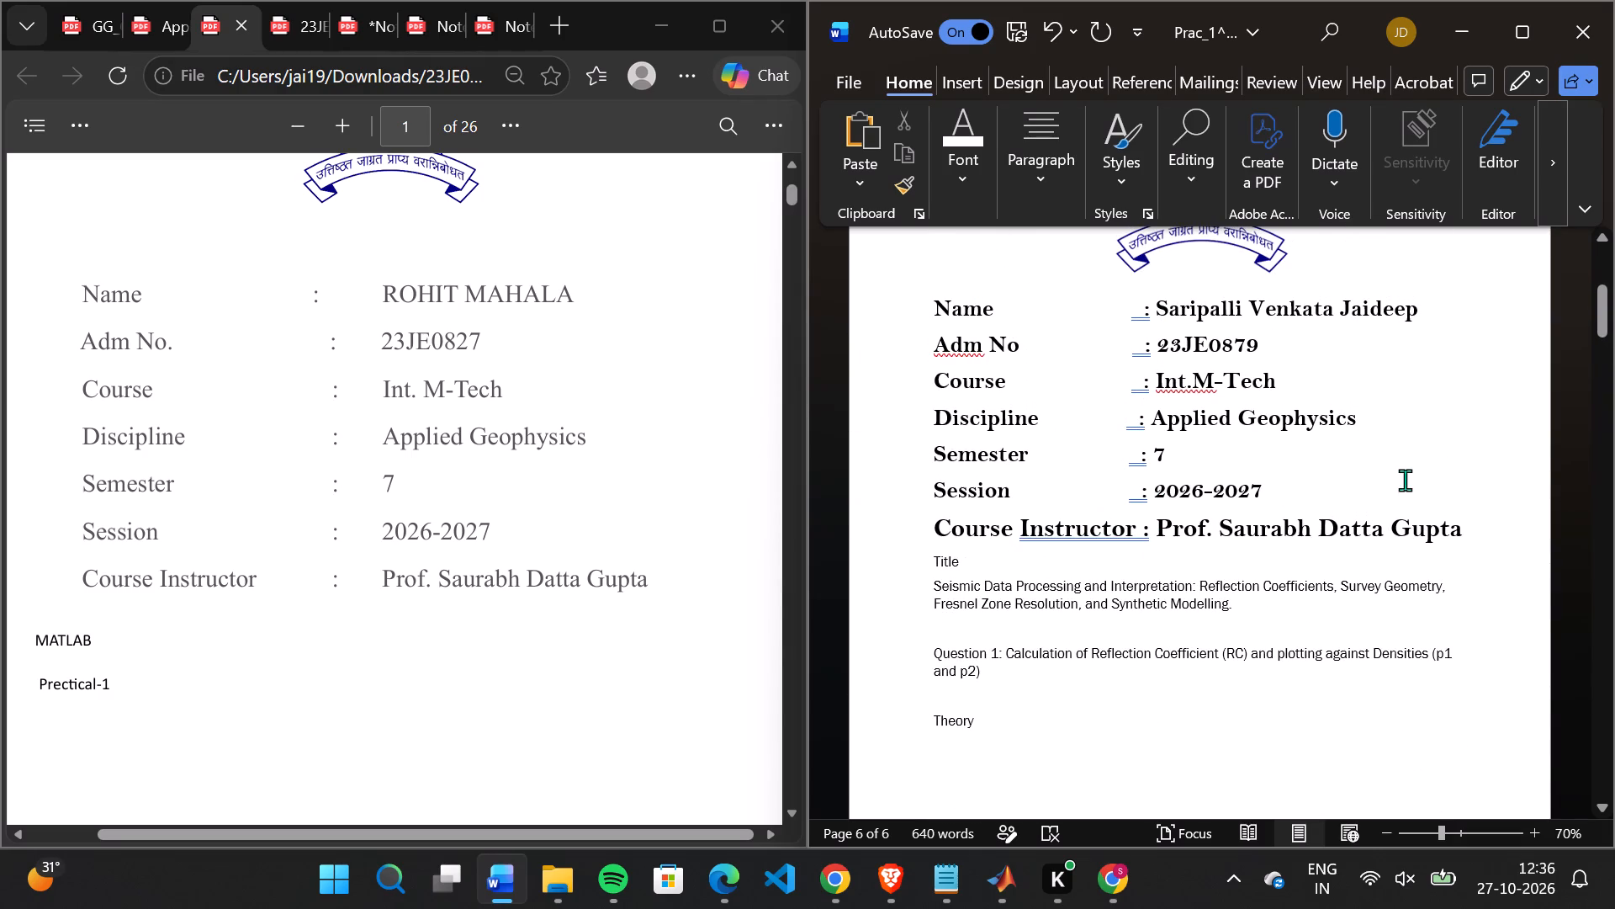
left_click(1510, 518)
key("Return")
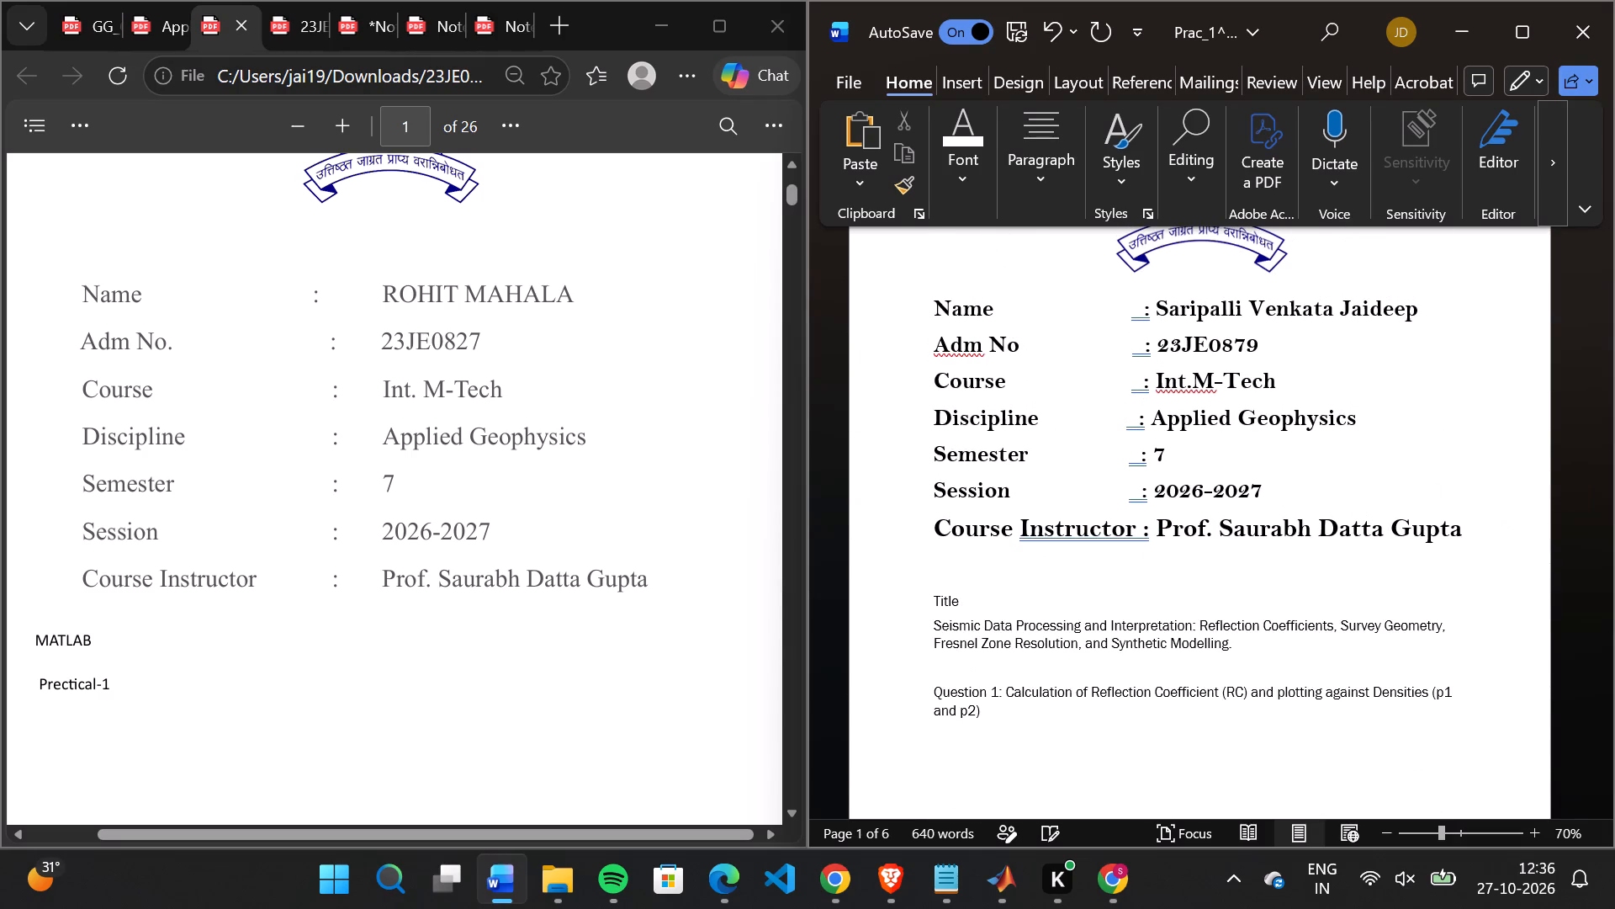
key("Return")
key("Return")
key("Return")
key("Return")
key("Return")
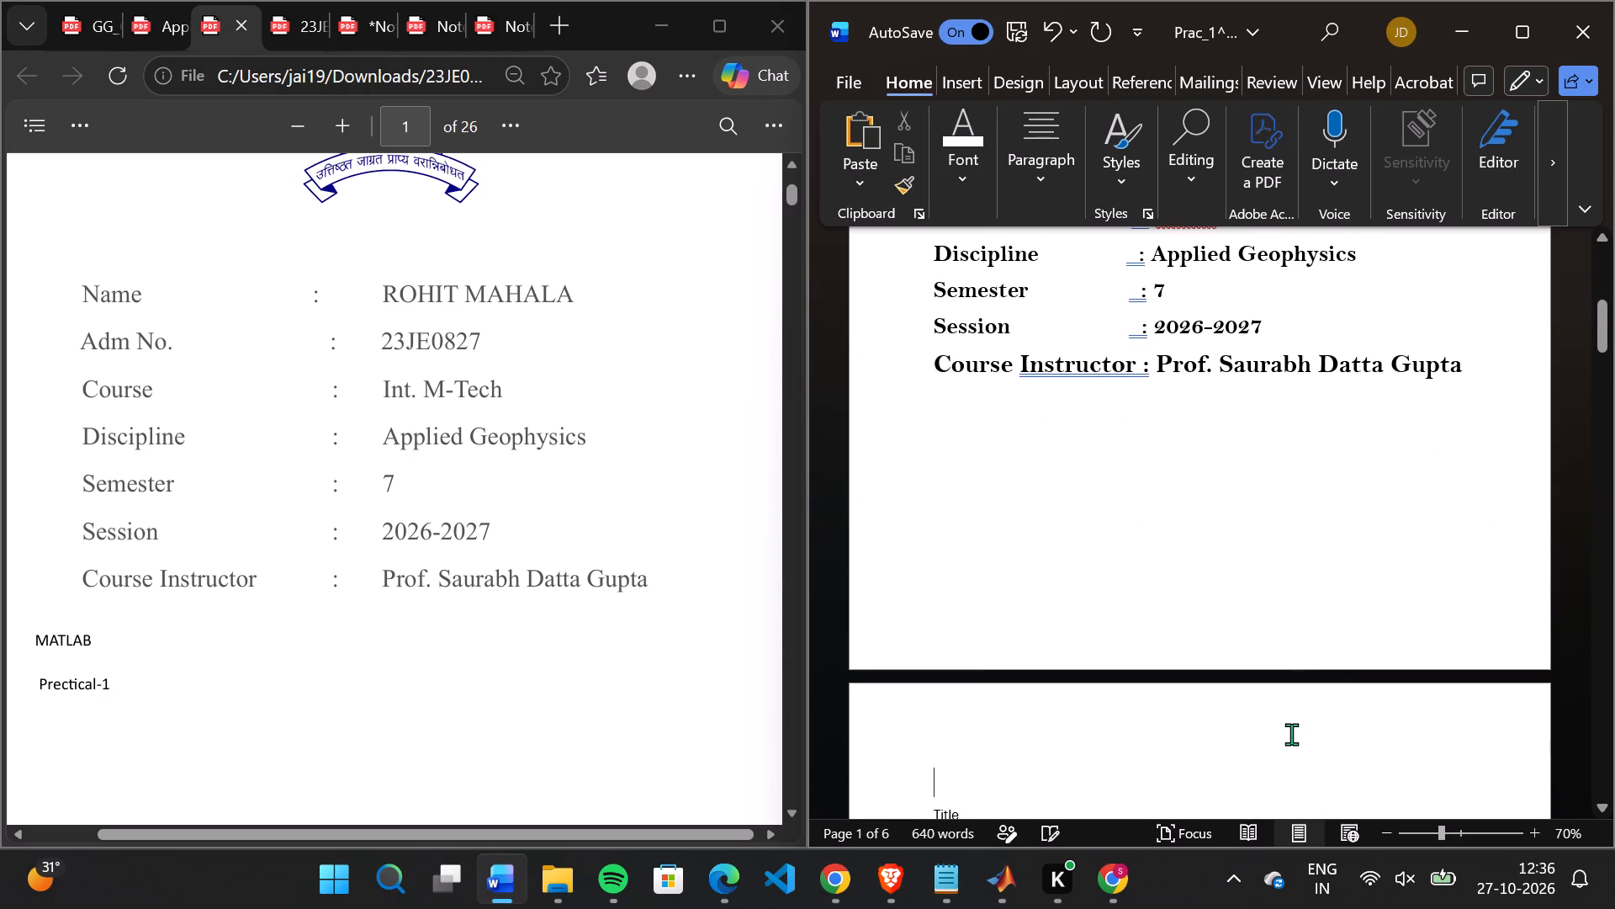
Enter the heading "PRACTICAL-1" on the line above Title at the start of the second page.
scroll(1291, 734, "down", 1)
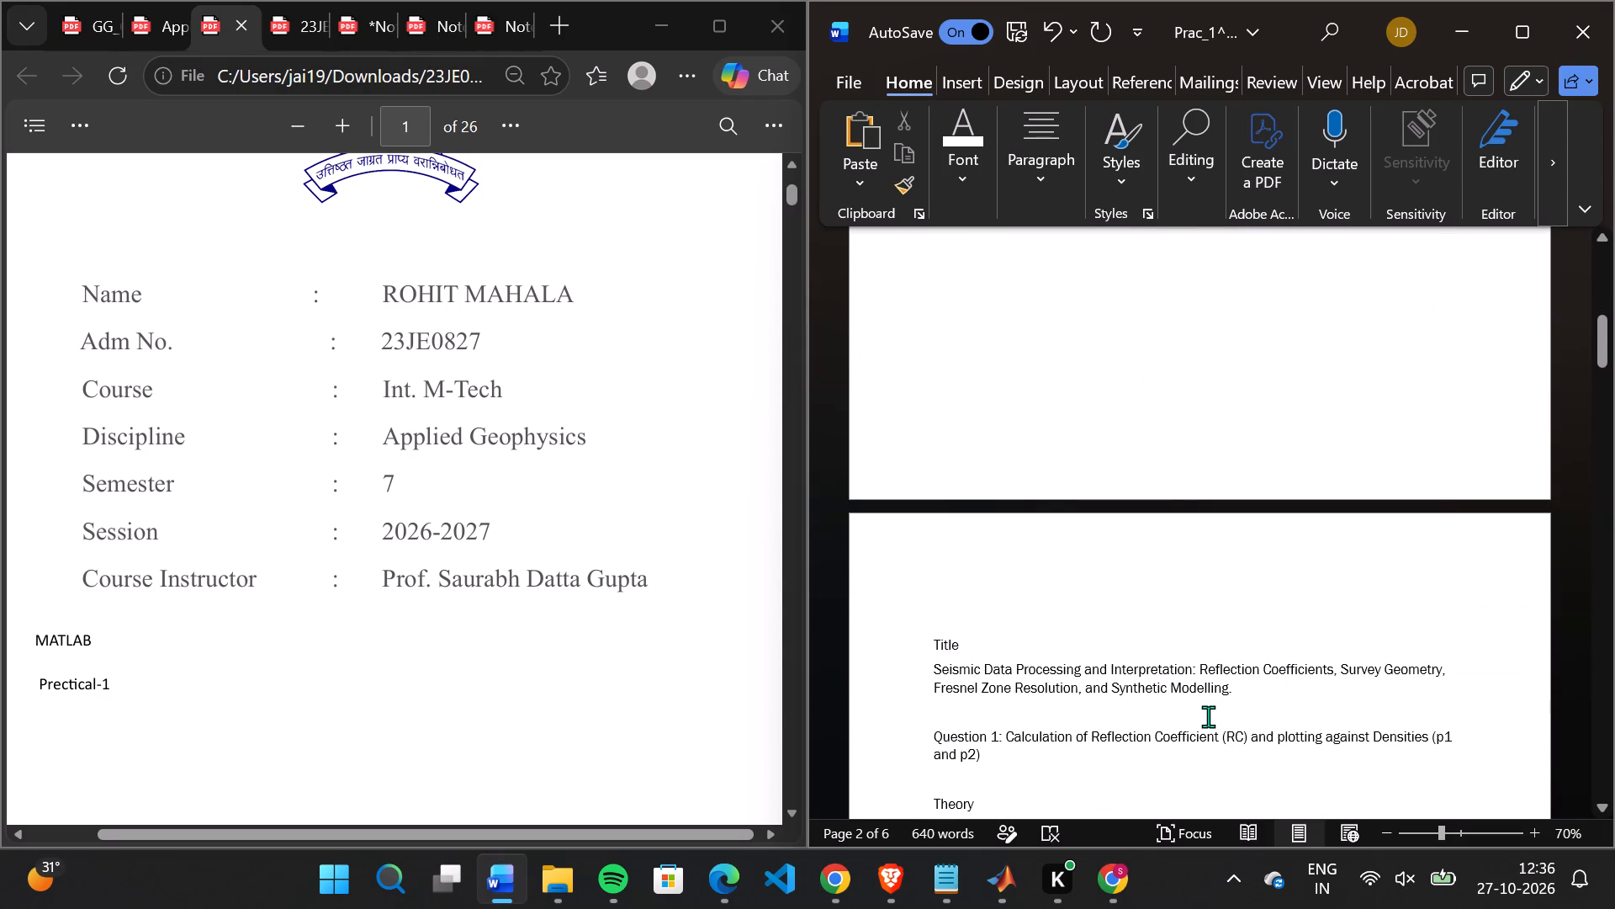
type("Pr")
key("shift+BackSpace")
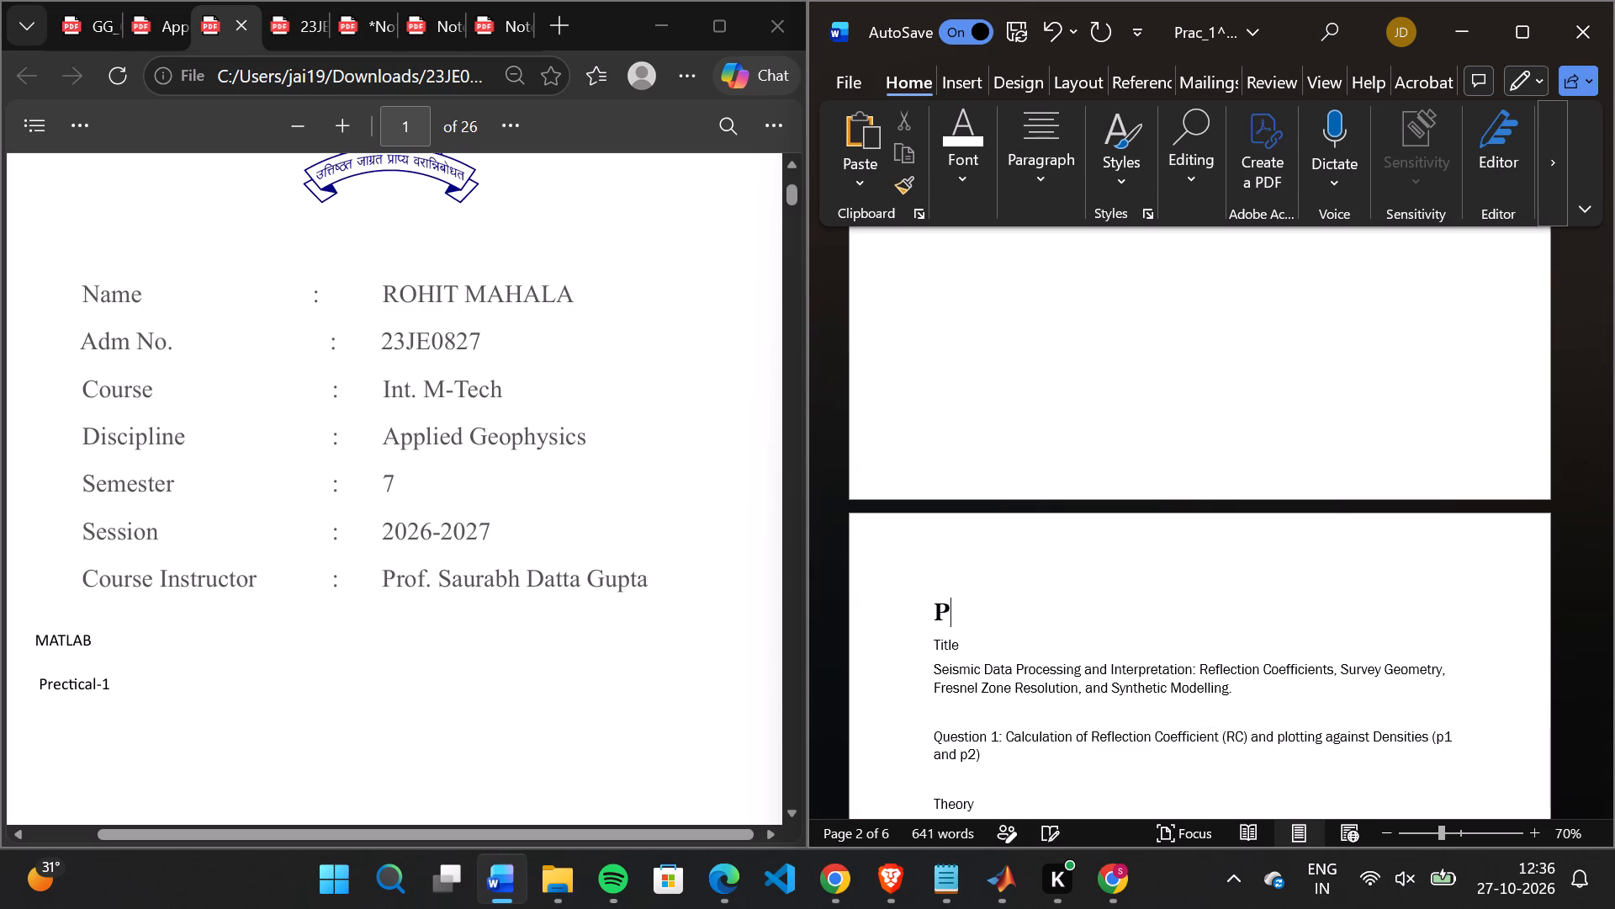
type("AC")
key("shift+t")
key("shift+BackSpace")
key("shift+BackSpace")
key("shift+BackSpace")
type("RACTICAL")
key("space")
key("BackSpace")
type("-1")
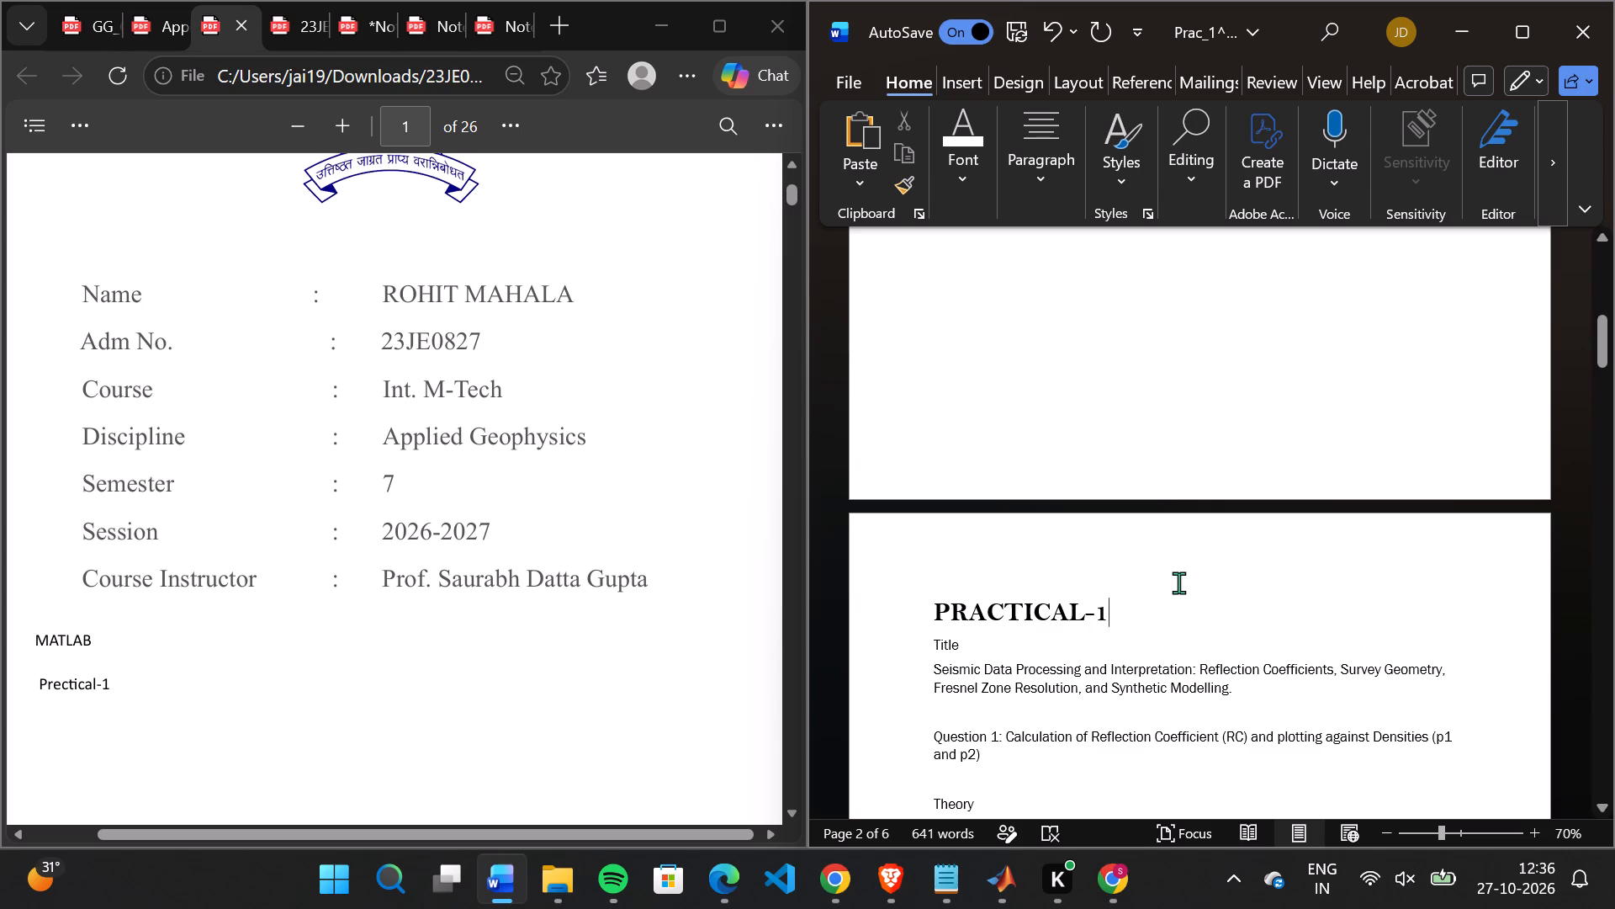
Indent the PRACTICAL-1 heading toward the page's centre with a space and four tab stops.
scroll(1180, 578, "down", 7)
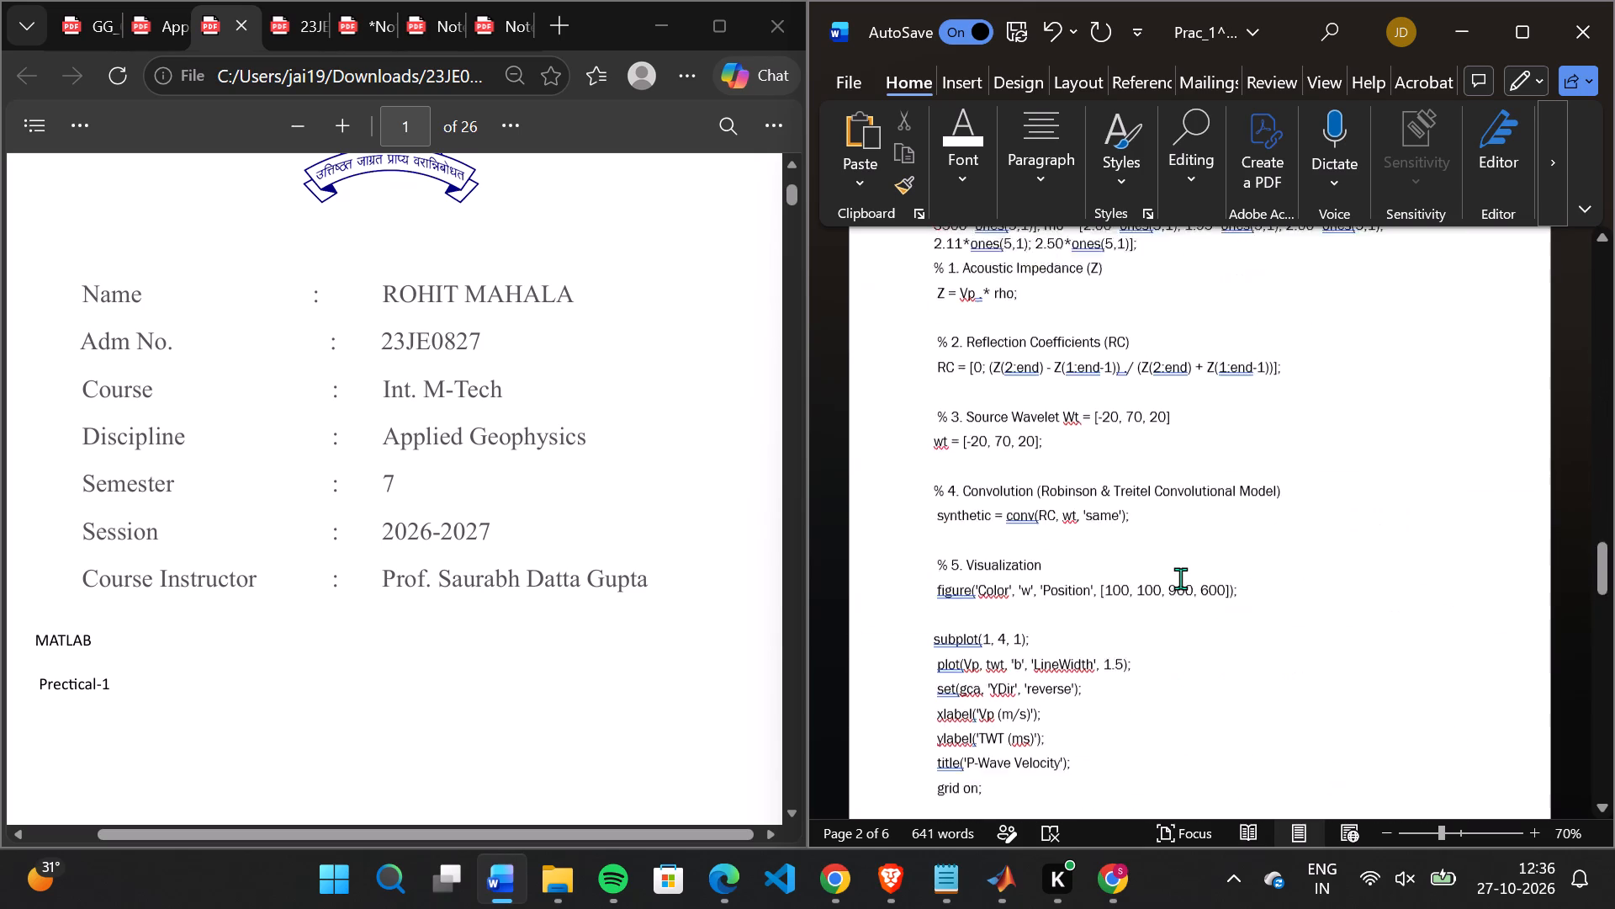
scroll(1180, 578, "up", 2)
scroll(1136, 623, "down", 1)
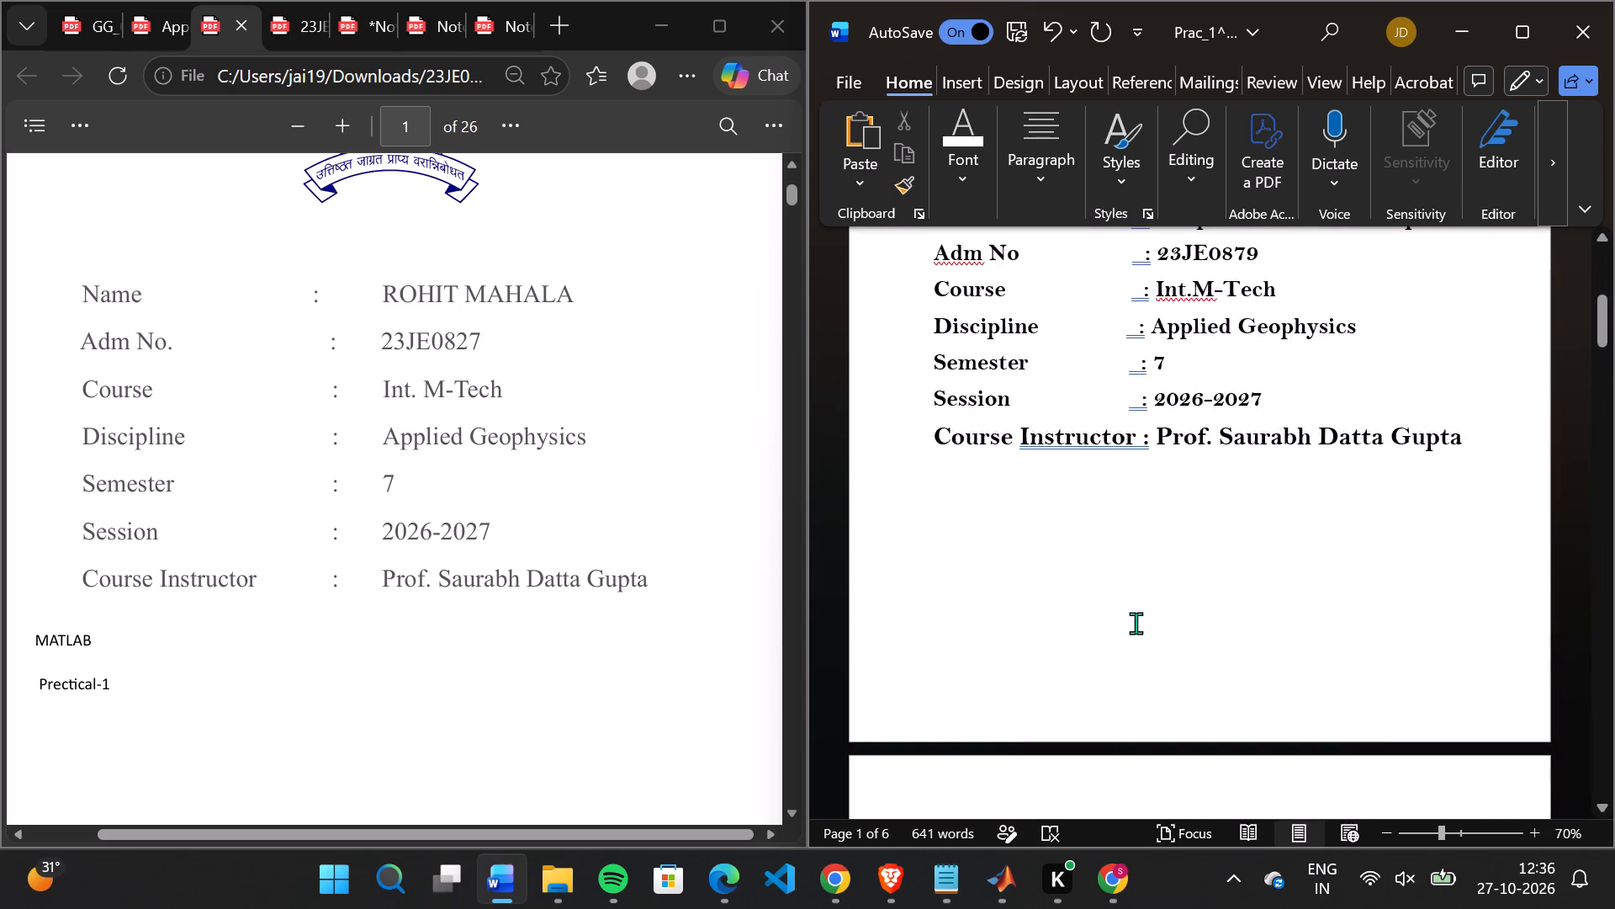
scroll(1136, 623, "down", 2)
left_click(935, 639)
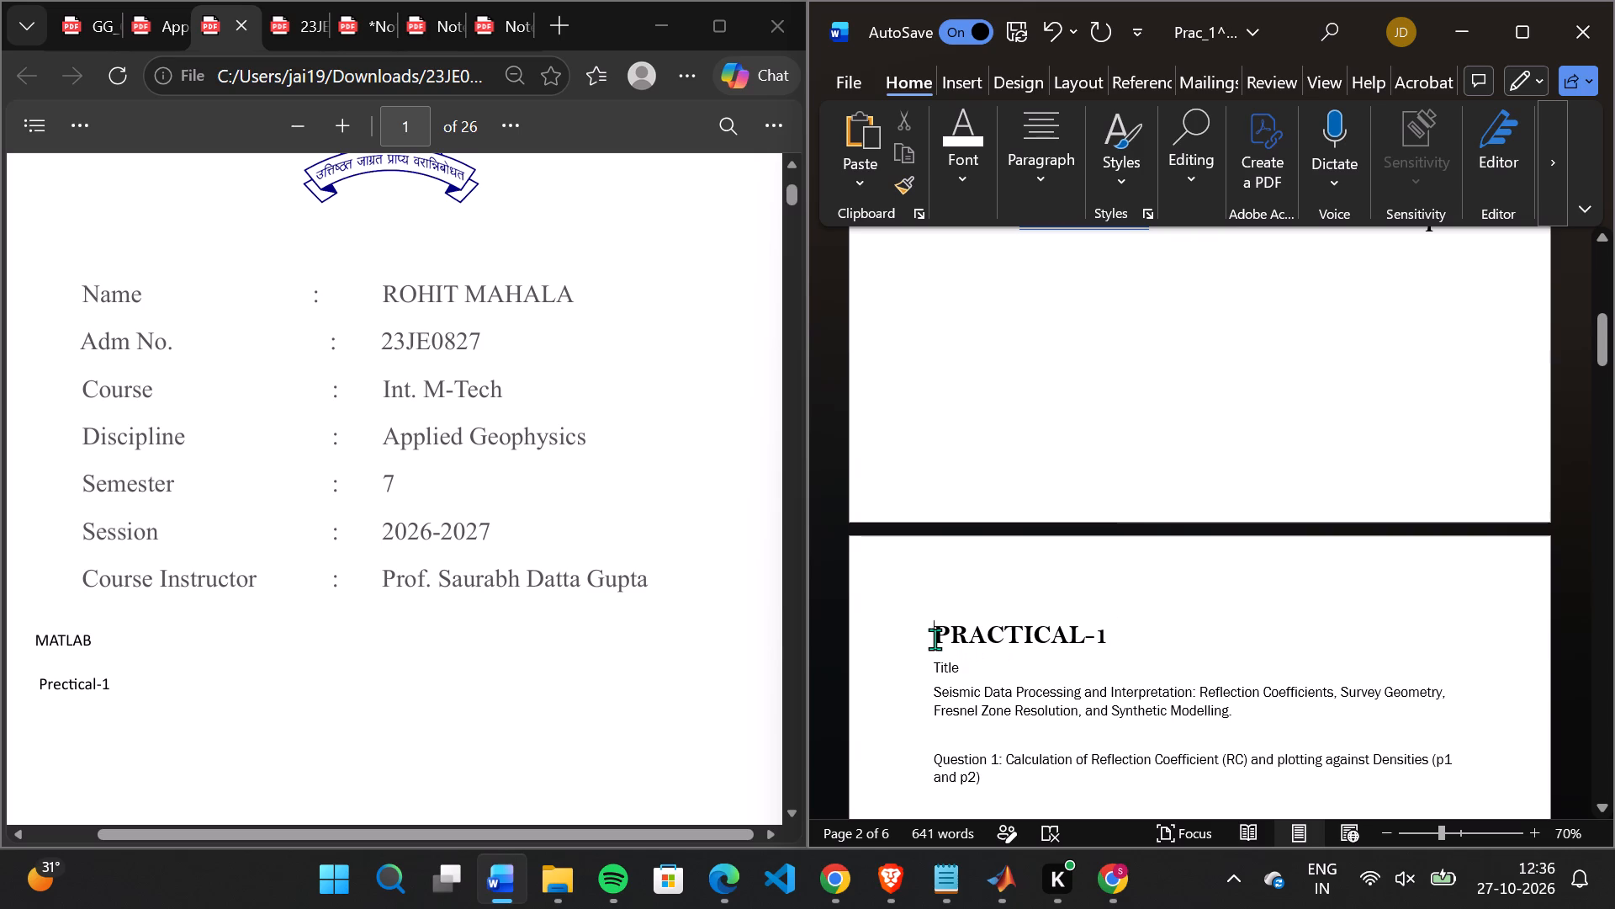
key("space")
key("Tab")
key("Tab")
key("Tab")
key("Tab")
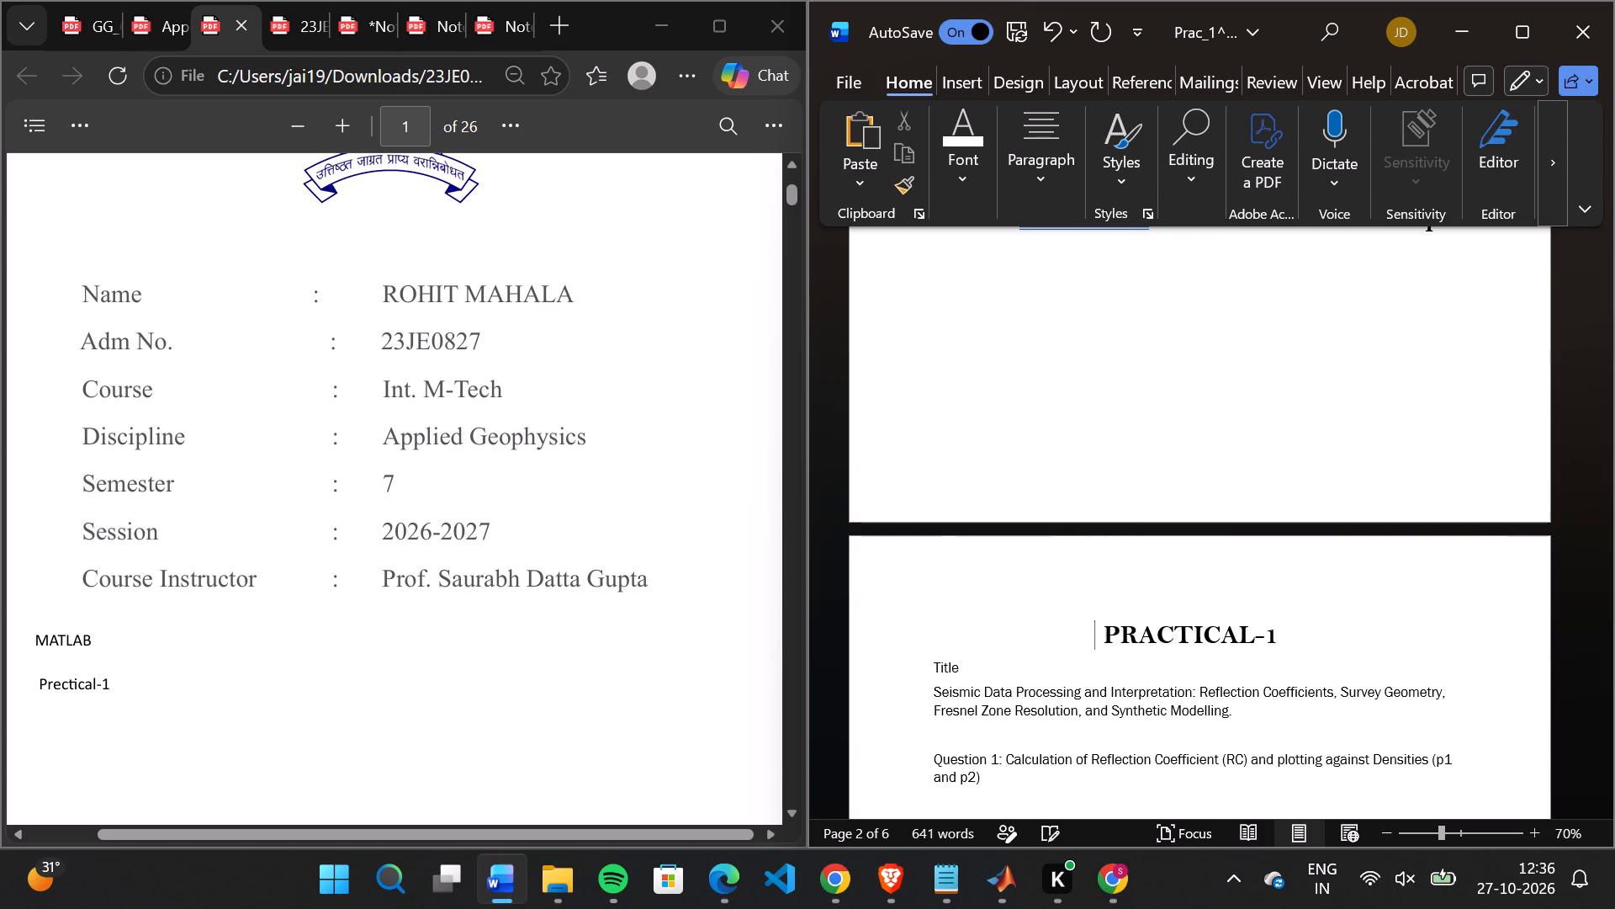
Insert fifteen blank lines below the closing sentence at the document's end to reach a new page.
scroll(1167, 662, "down", 3)
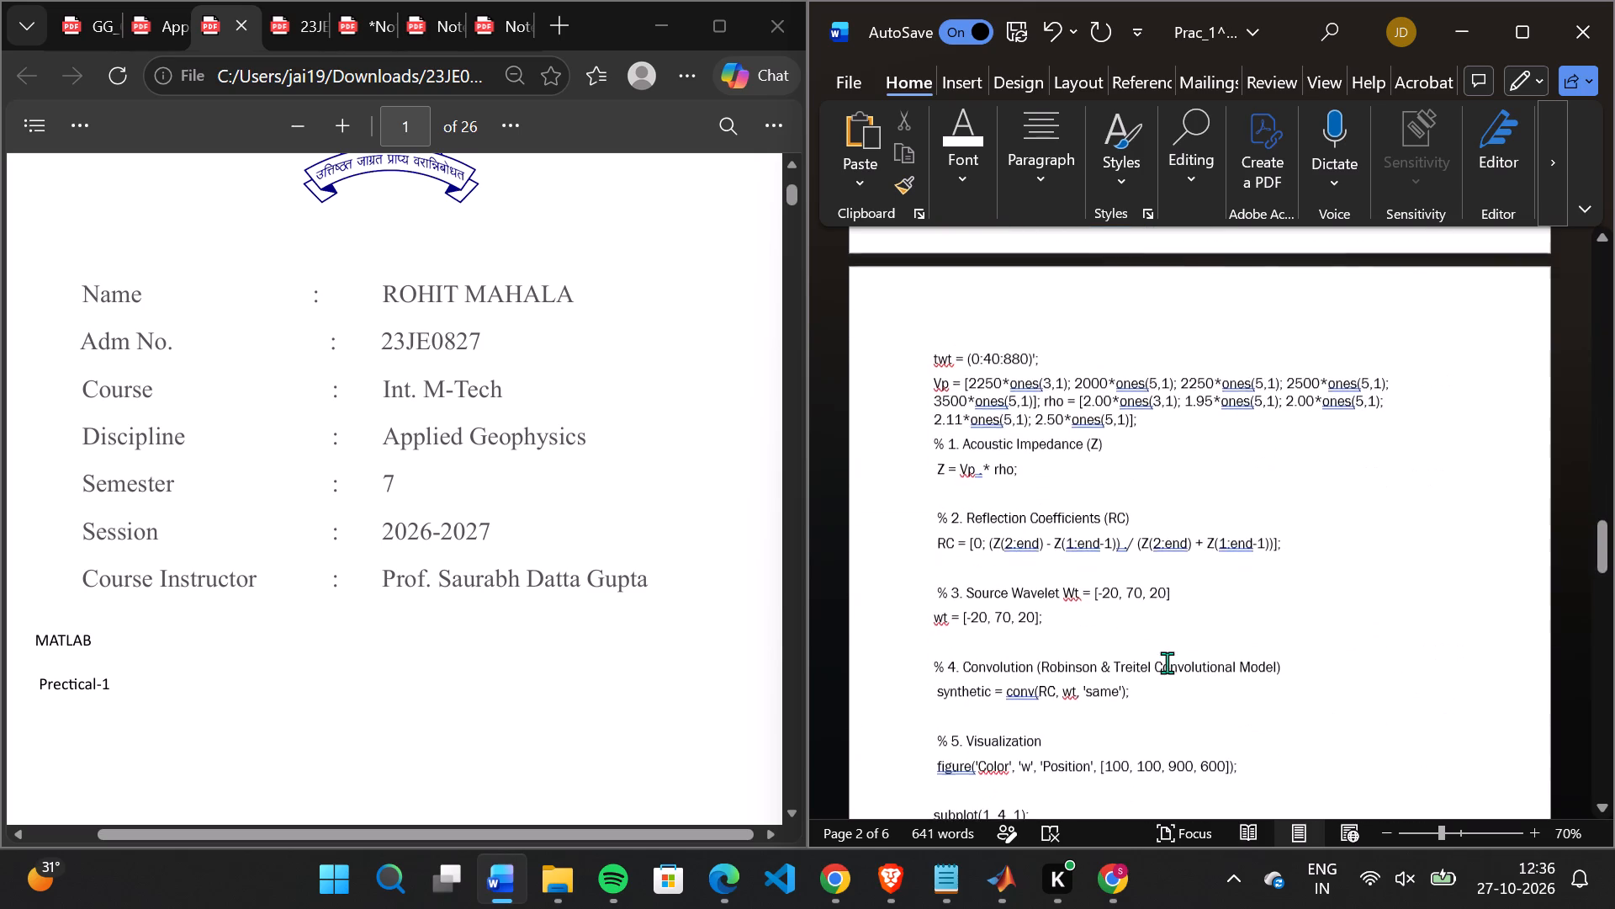
scroll(1167, 662, "down", 4)
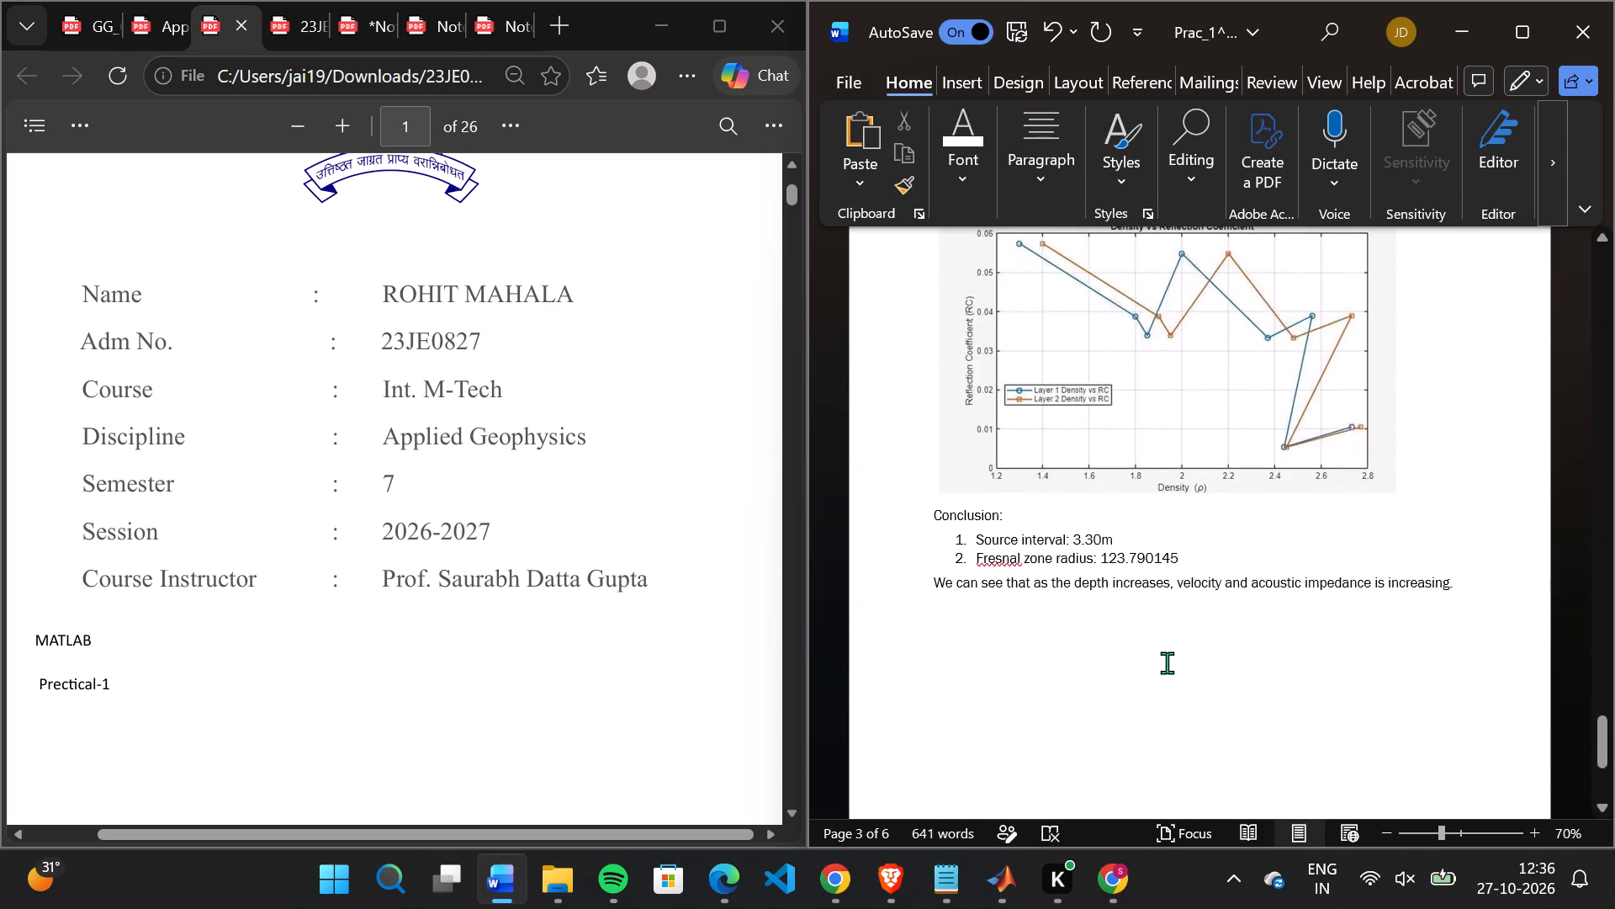
scroll(1167, 662, "down", 2)
scroll(1167, 662, "up", 1)
scroll(1167, 662, "right", 1)
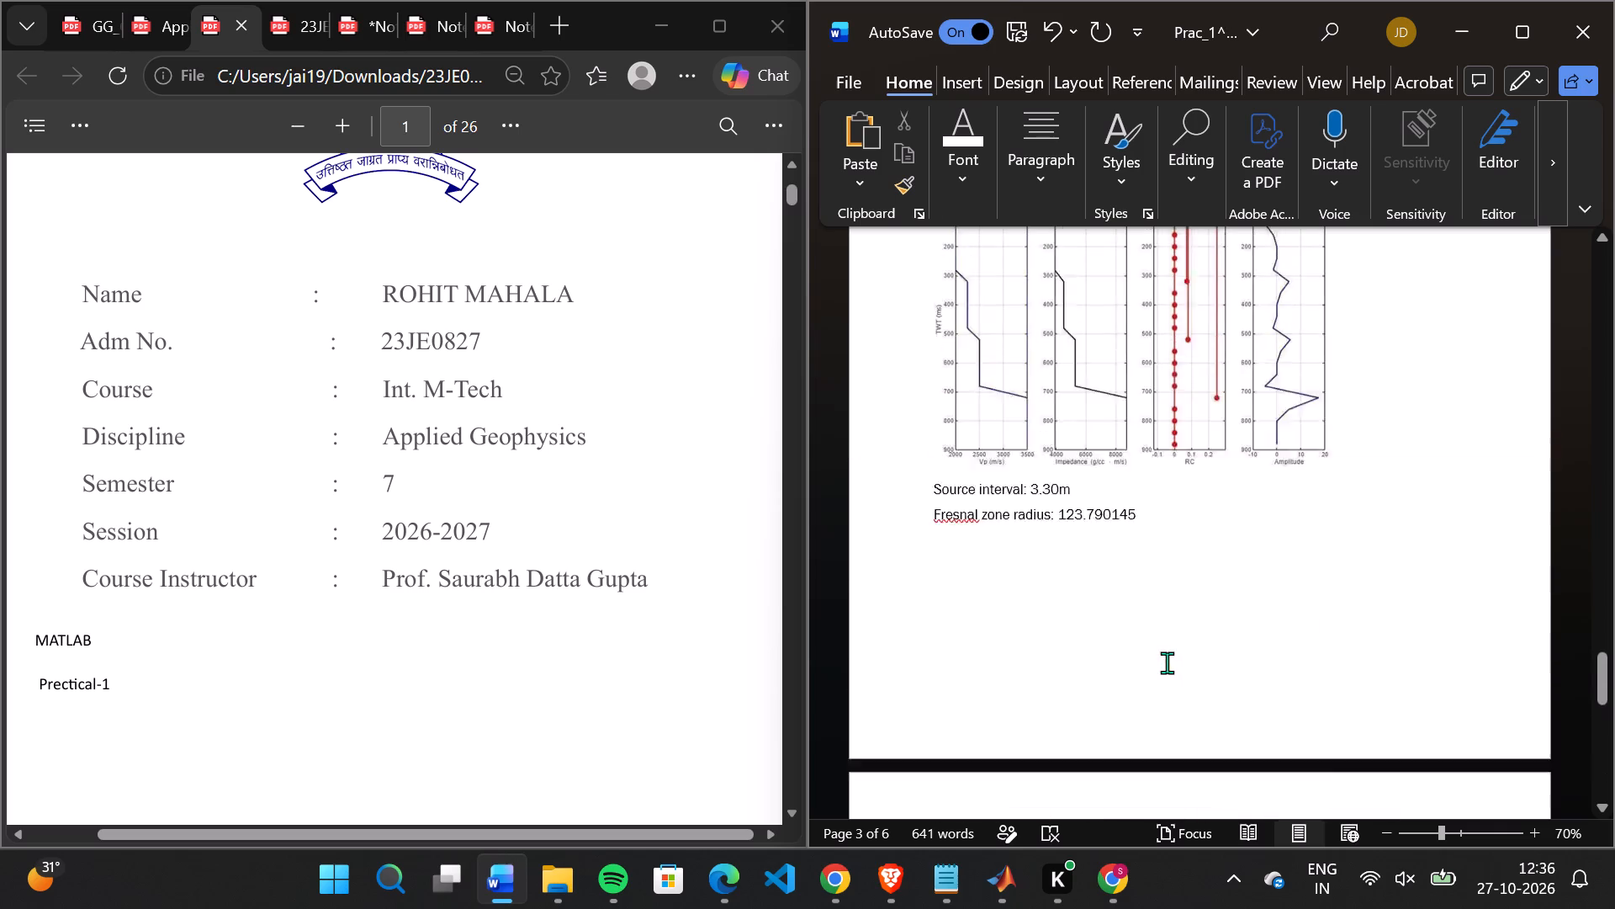
scroll(1167, 662, "right", 1)
left_click(955, 601)
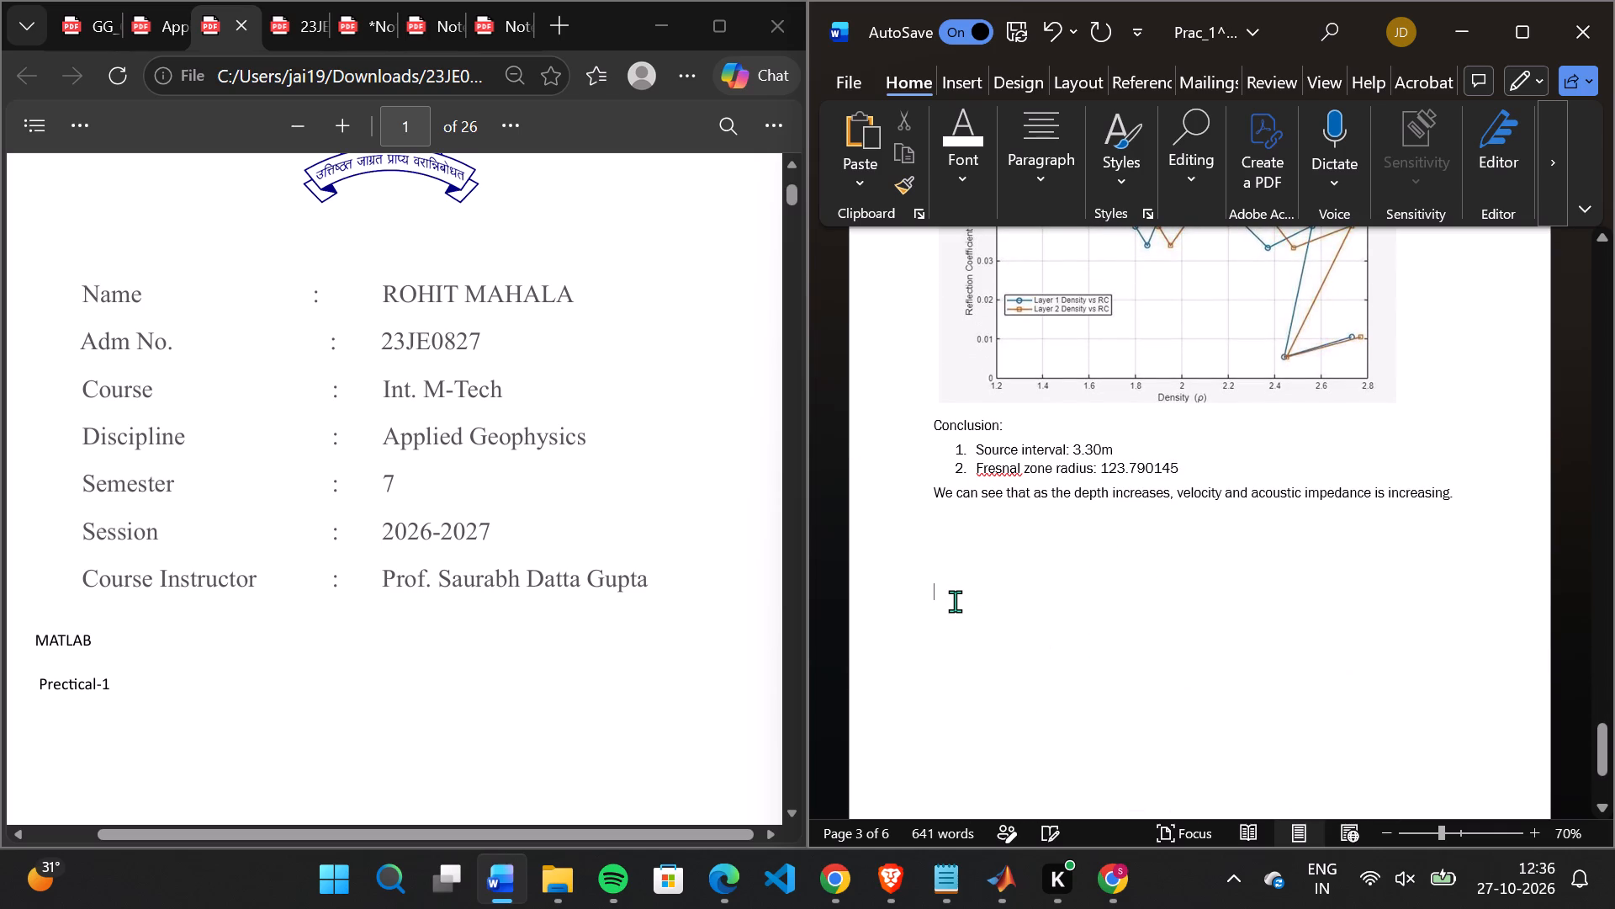
key("Return")
key("Return")
key("Return")
key("Return")
key("Return")
key("Return")
key("Return")
key("Return")
key("Return")
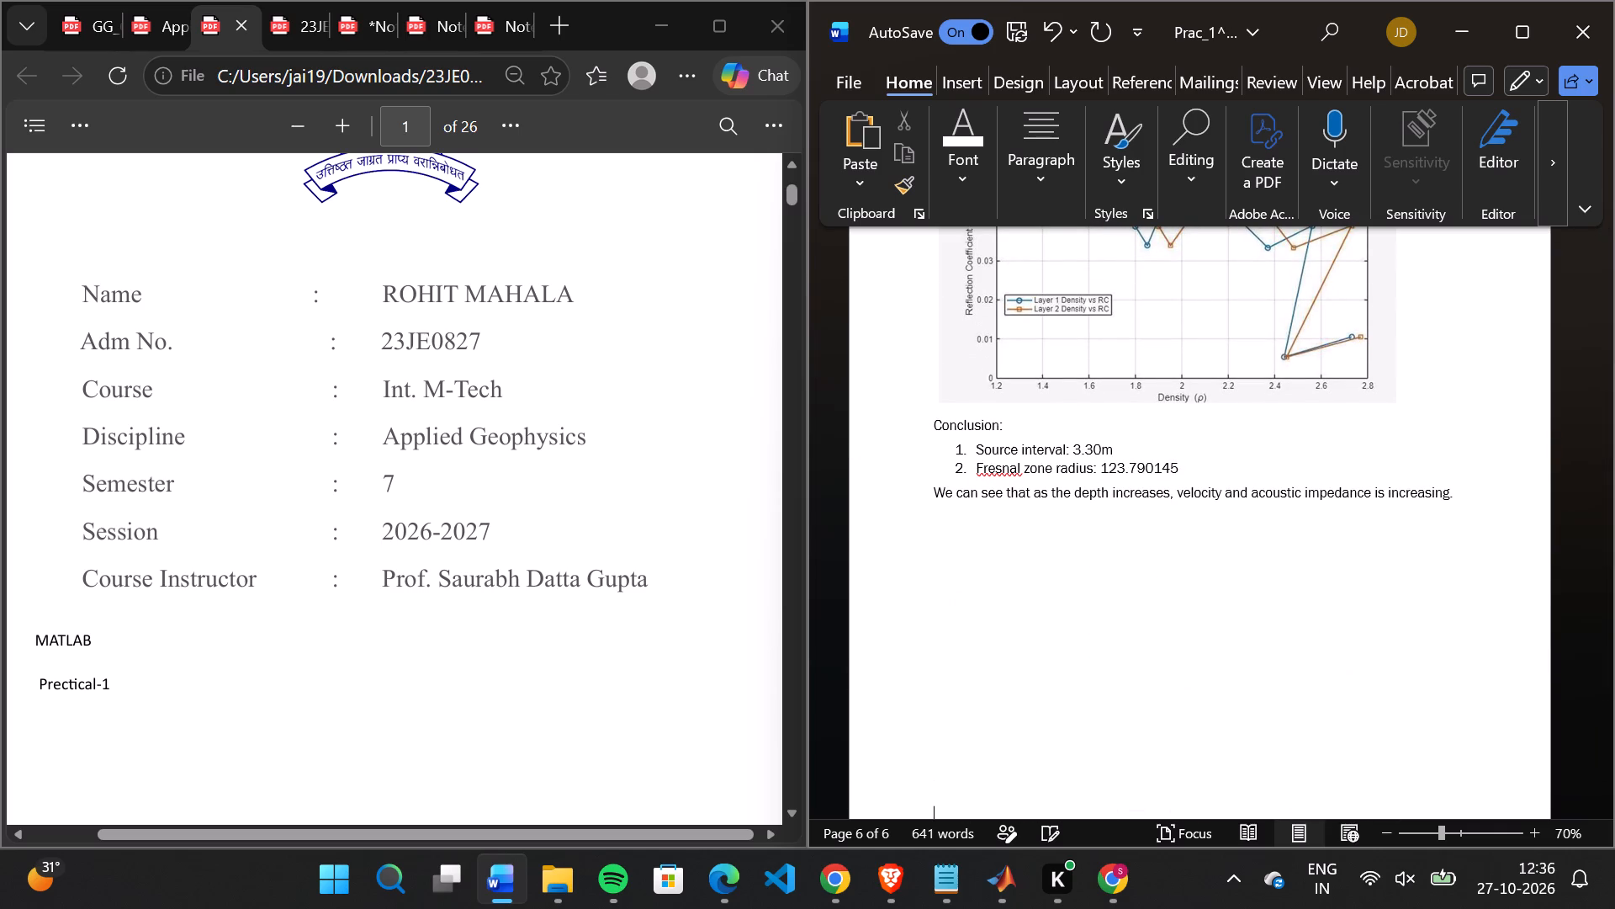
key("Return")
key("Return")
key("Return")
key("Return")
key("Return")
key("Return")
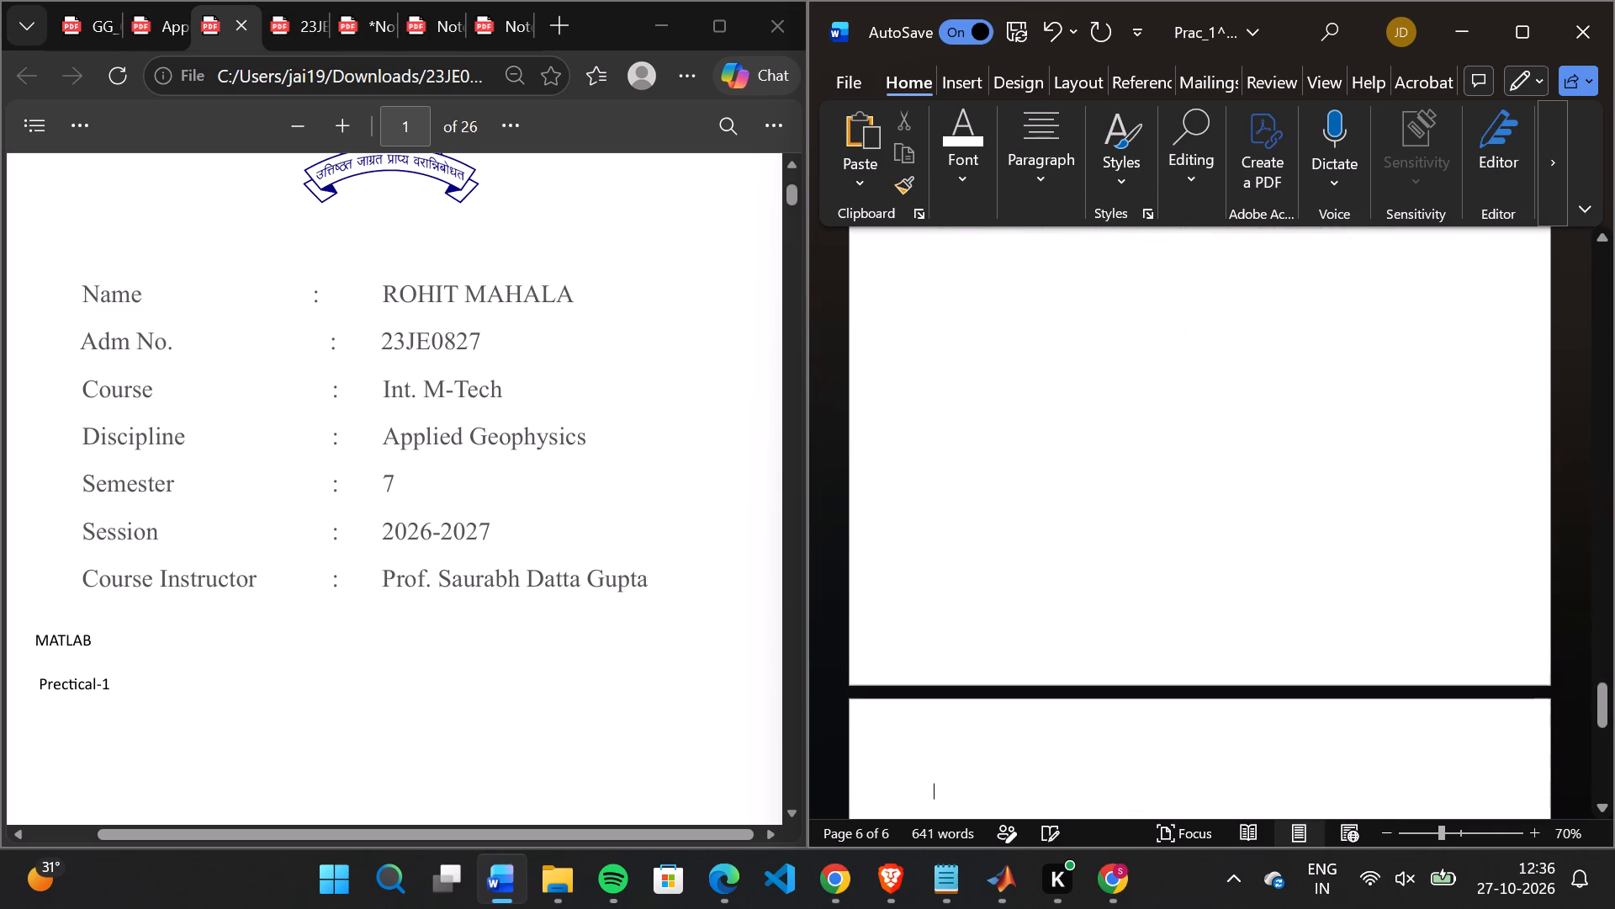
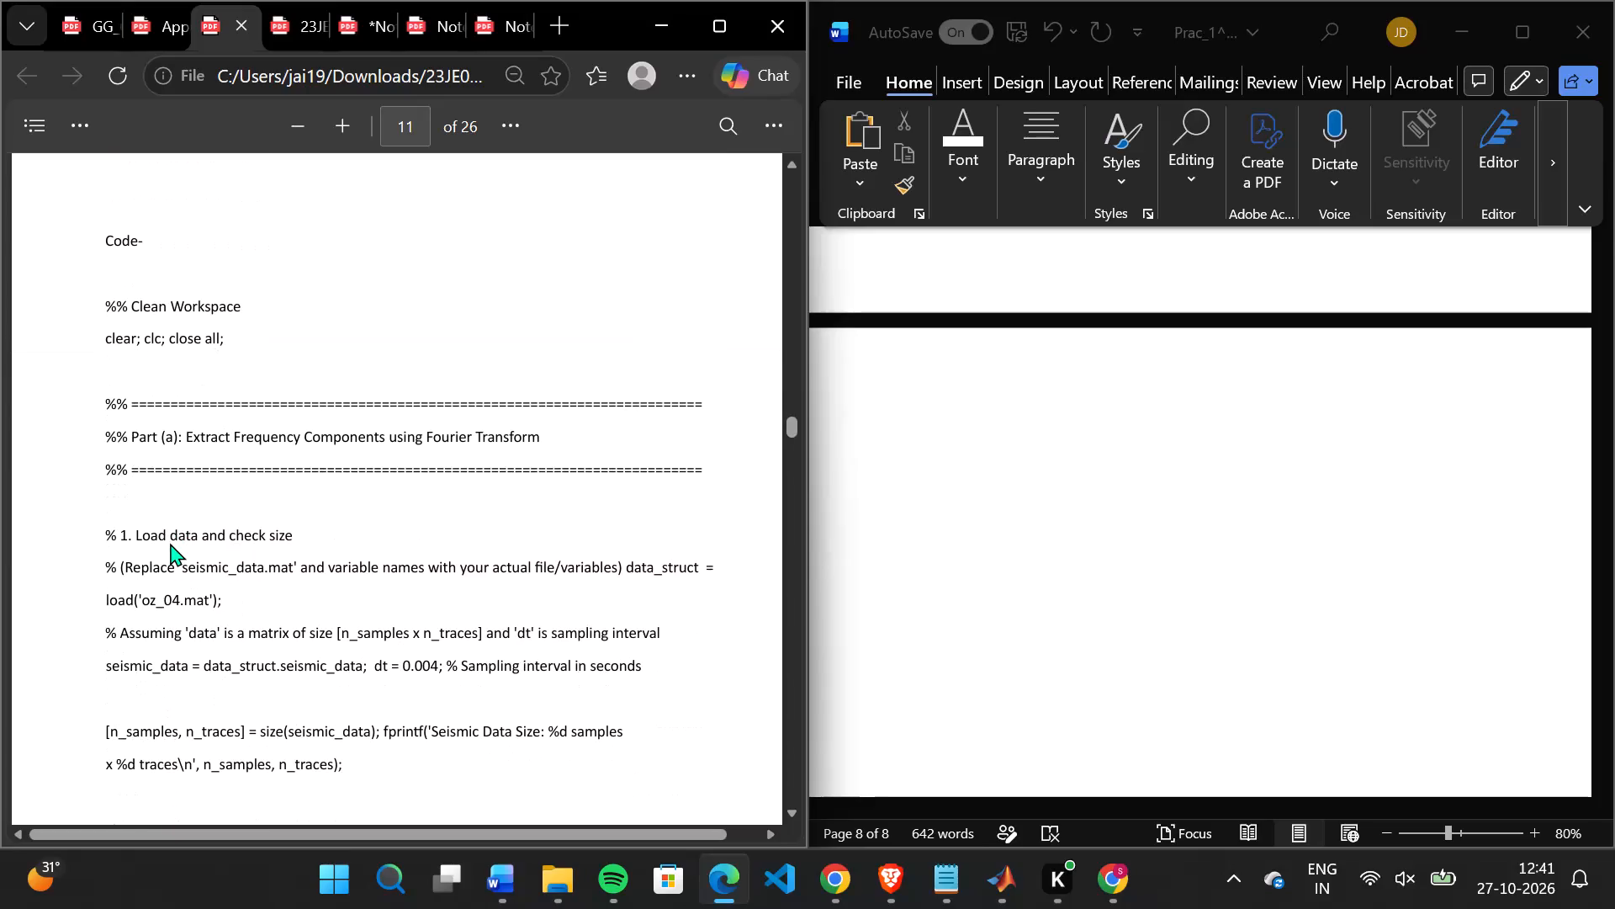
Enter the heading "CODE-" near the start of the last page of the Word document, followed by two new lines.
scroll(1093, 393, "up", 2)
scroll(1093, 393, "down", 2)
scroll(1093, 393, "up", 1)
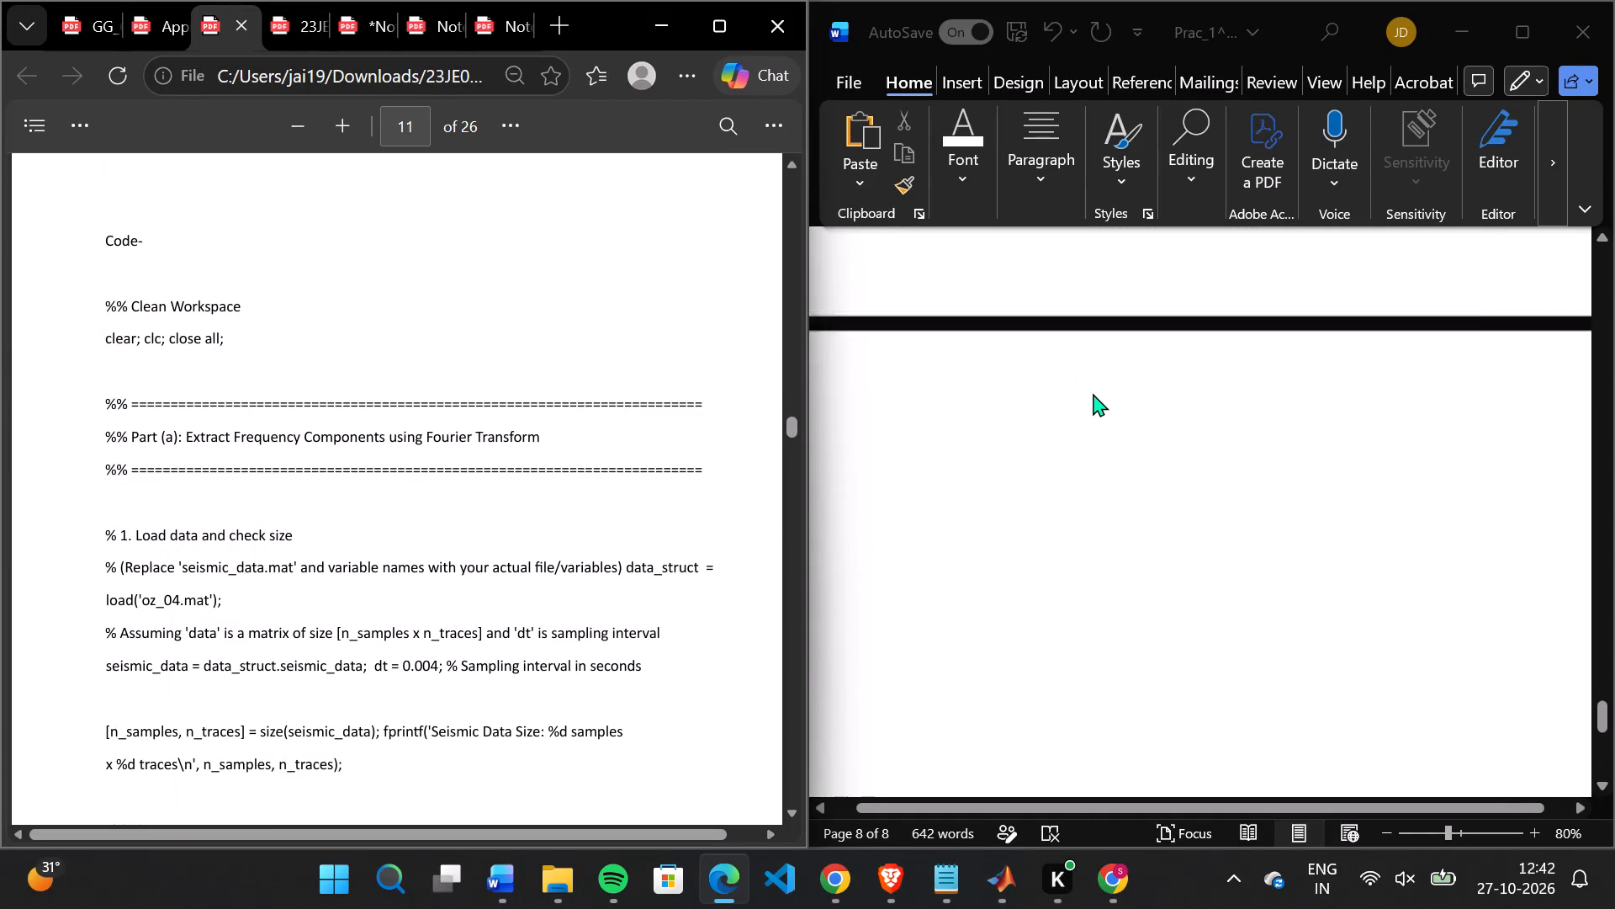
scroll(1093, 393, "up", 1)
left_click(910, 476)
scroll(1039, 472, "right", 1)
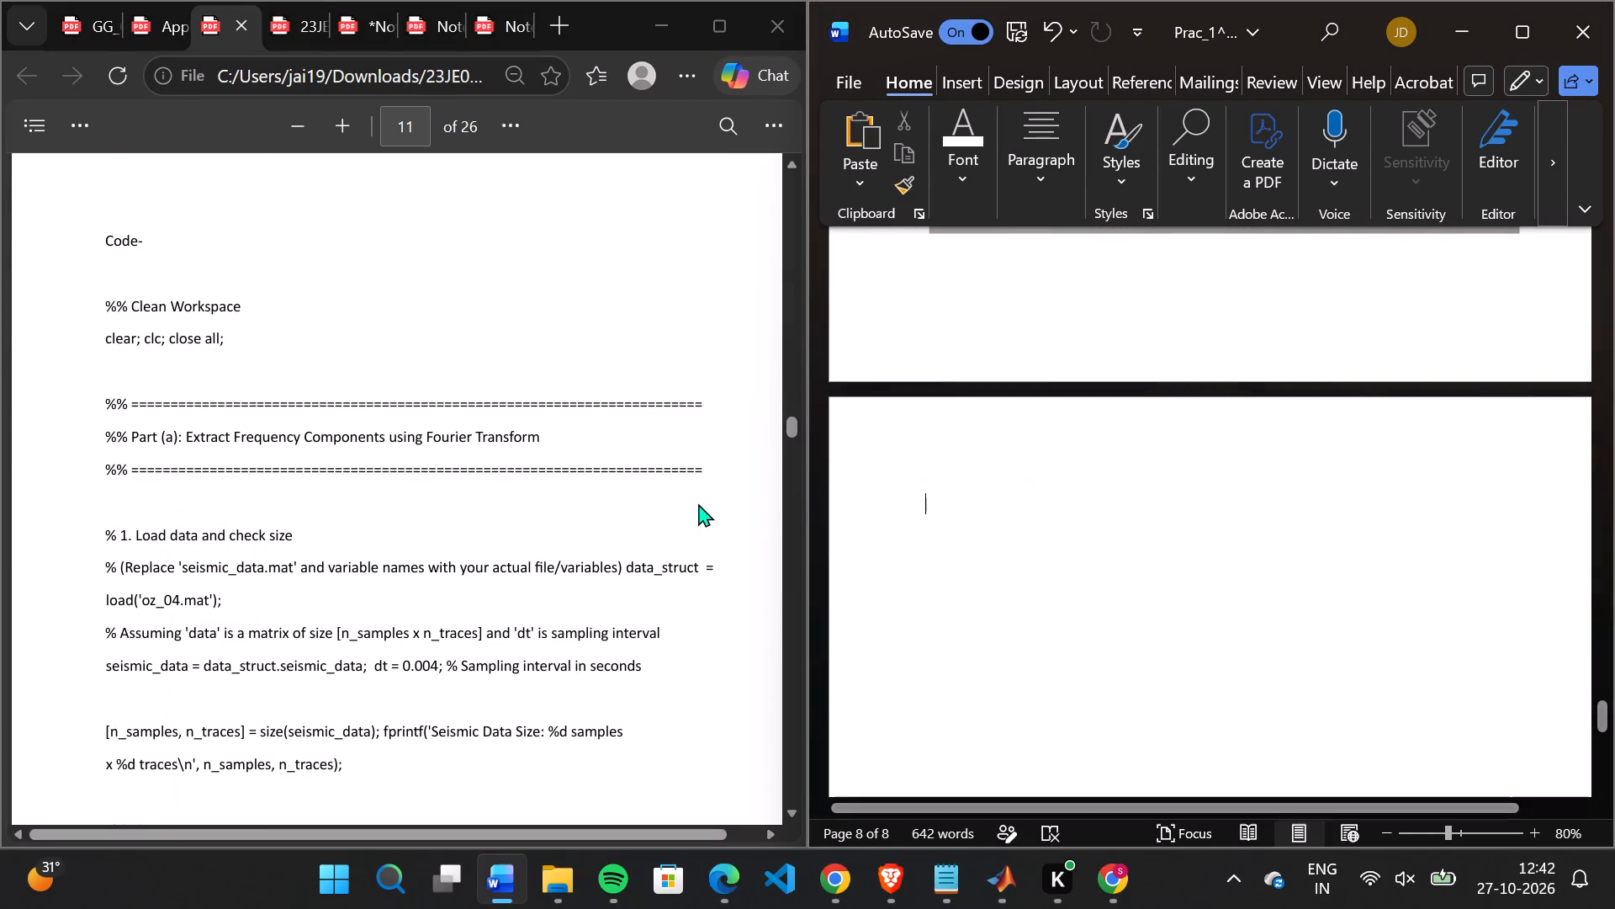
scroll(568, 459, "up", 2)
scroll(568, 459, "down", 1)
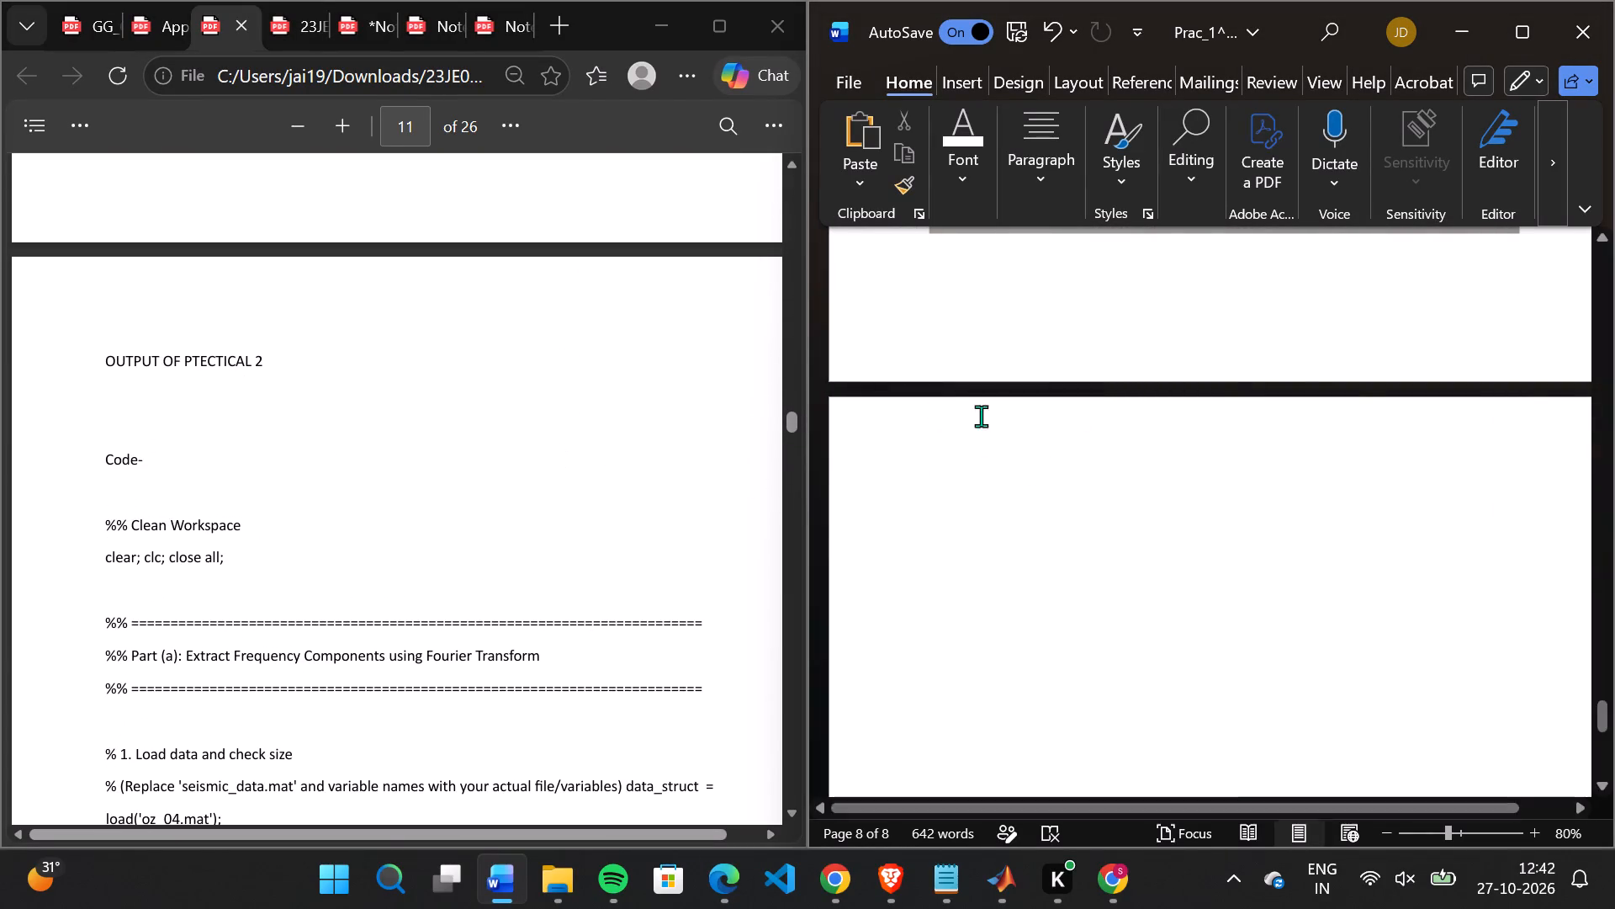
scroll(670, 515, "down", 2)
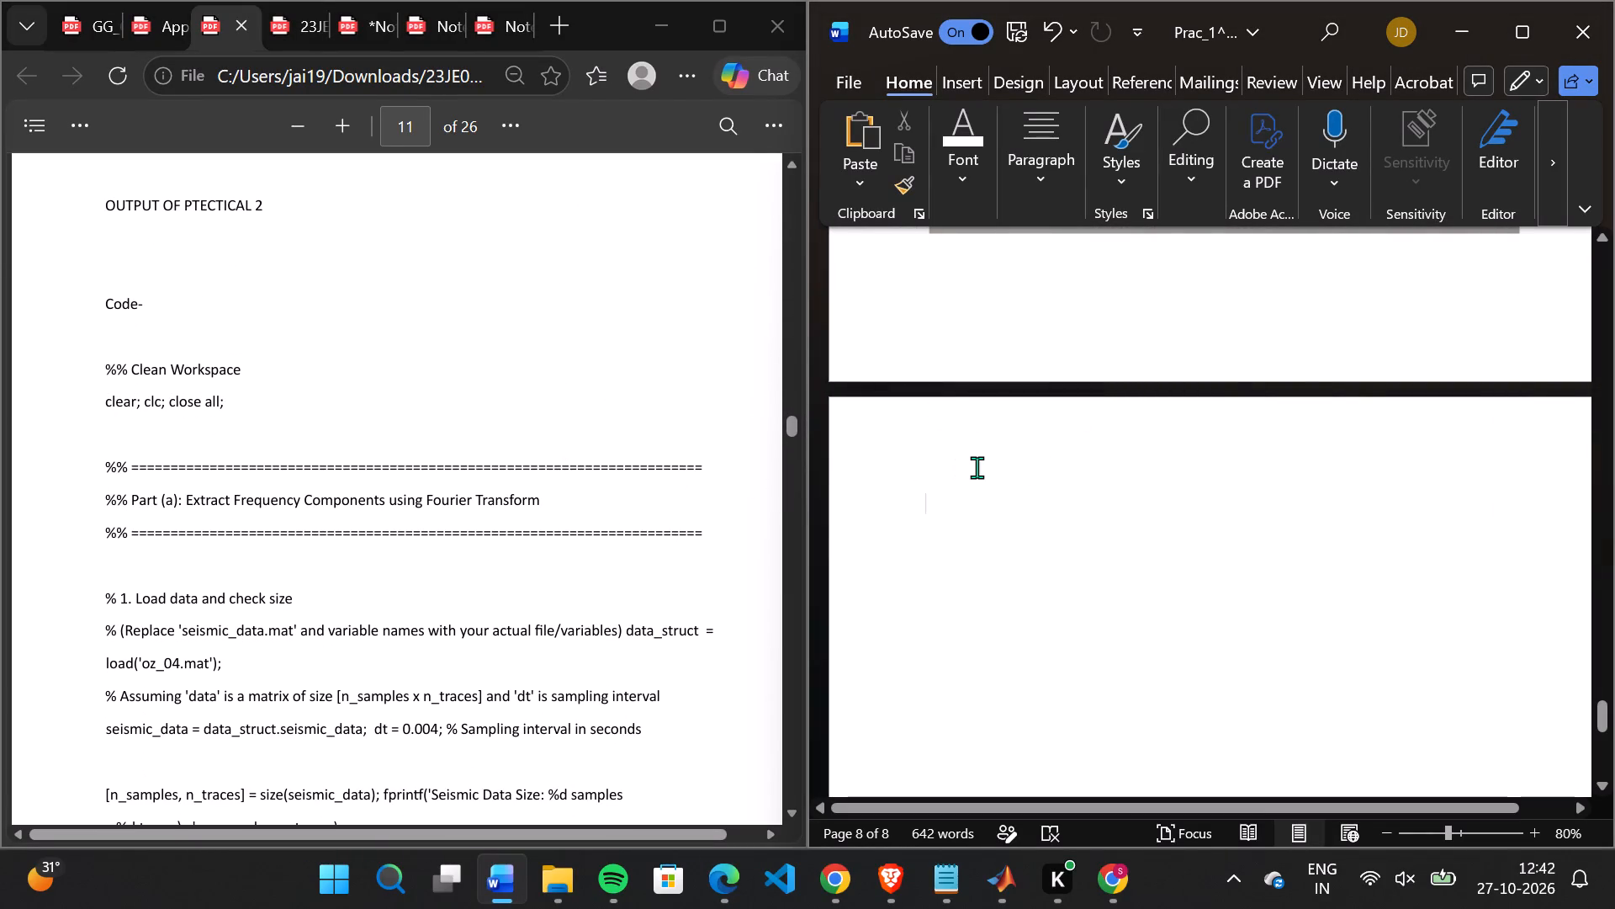
type("CODE")
key("space")
key("BackSpace")
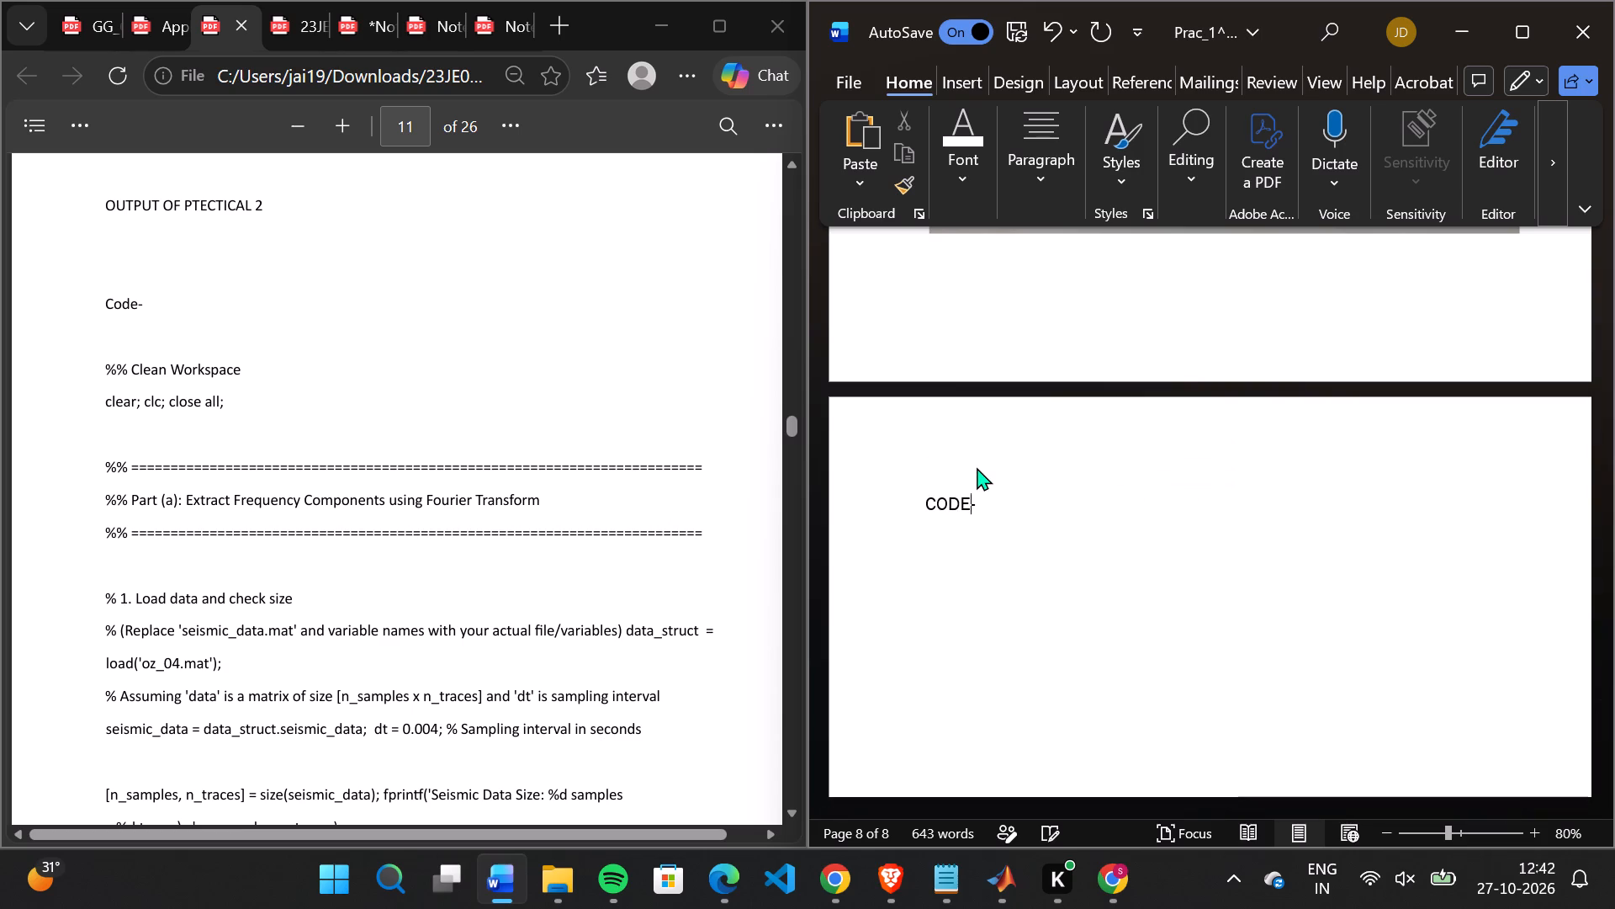
key("minus")
key("Return")
key("Return")
Examine the code section under the Practical 2 output in the reference PDF.
scroll(326, 418, "down", 1)
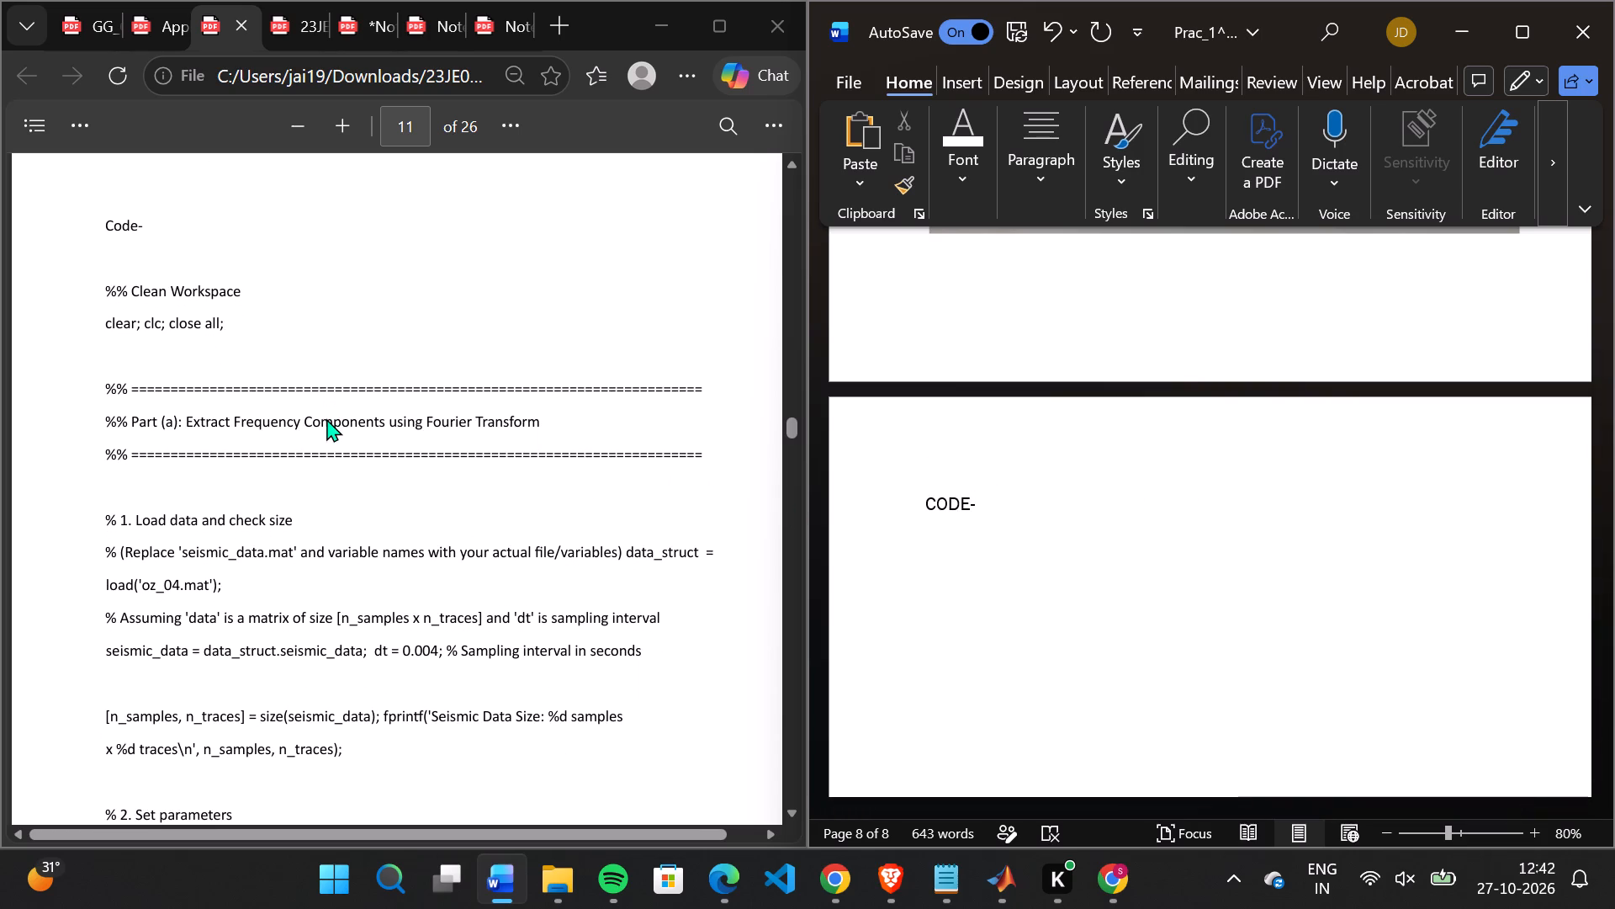
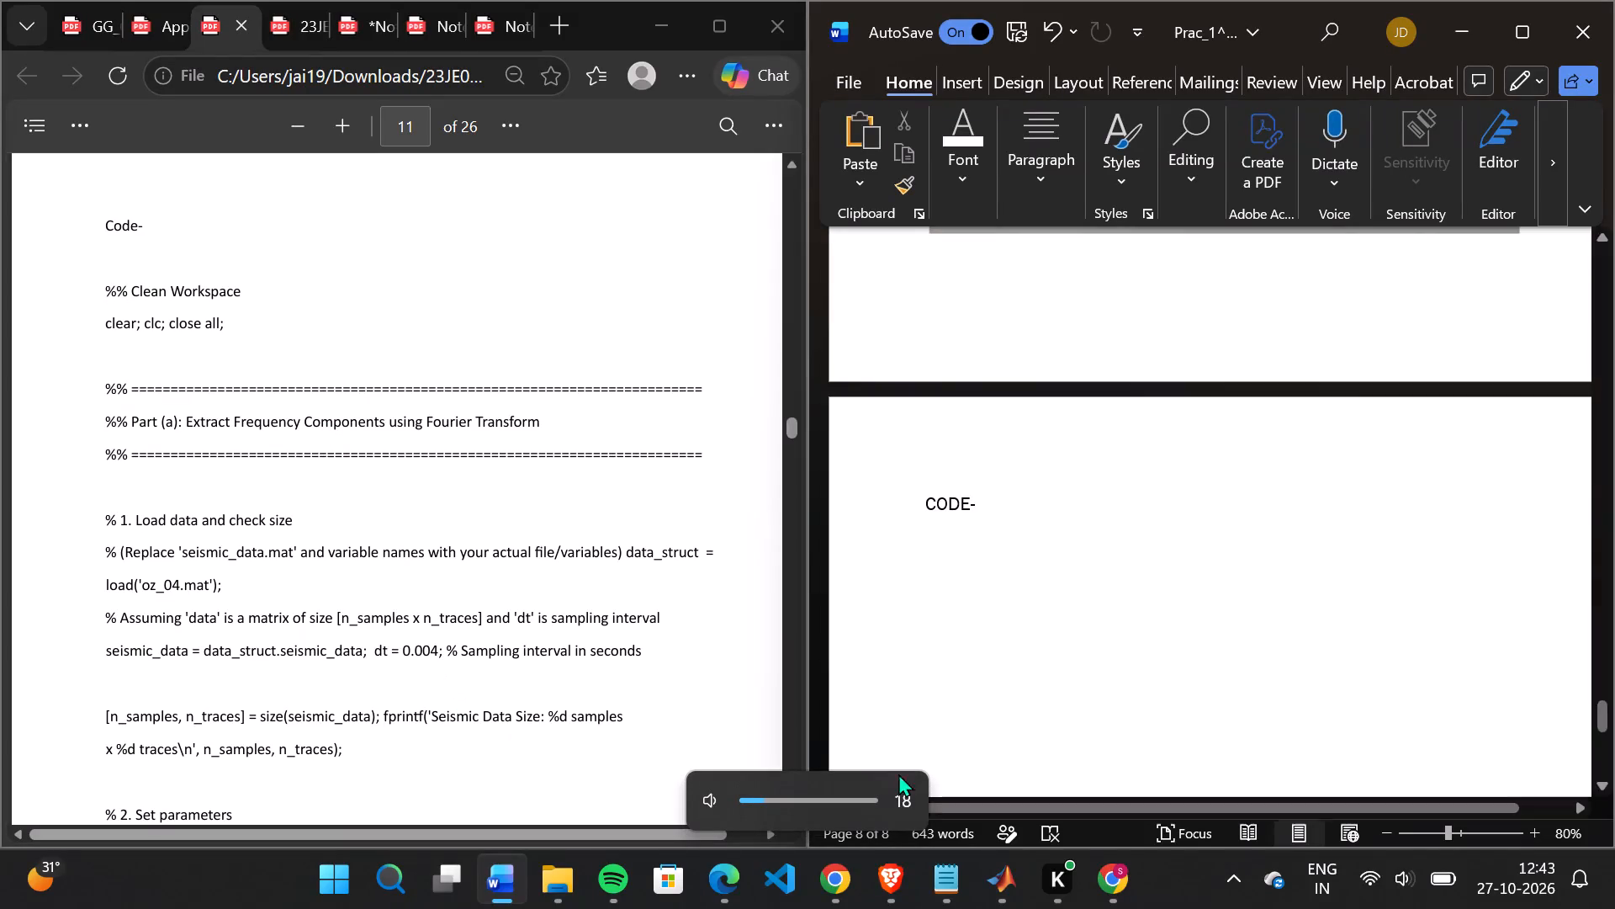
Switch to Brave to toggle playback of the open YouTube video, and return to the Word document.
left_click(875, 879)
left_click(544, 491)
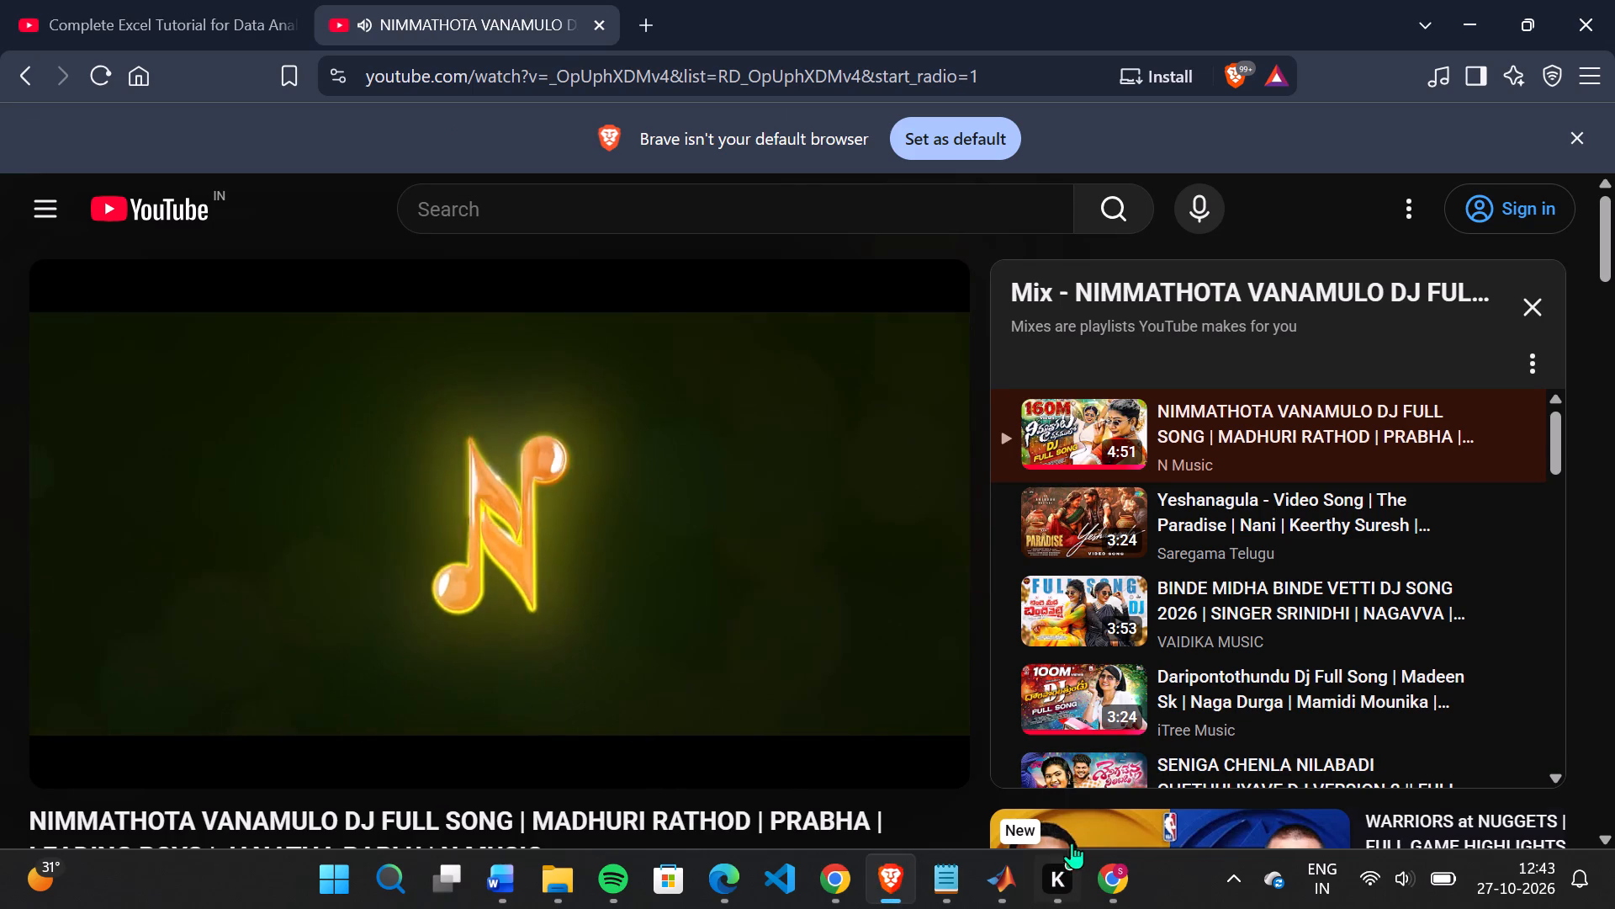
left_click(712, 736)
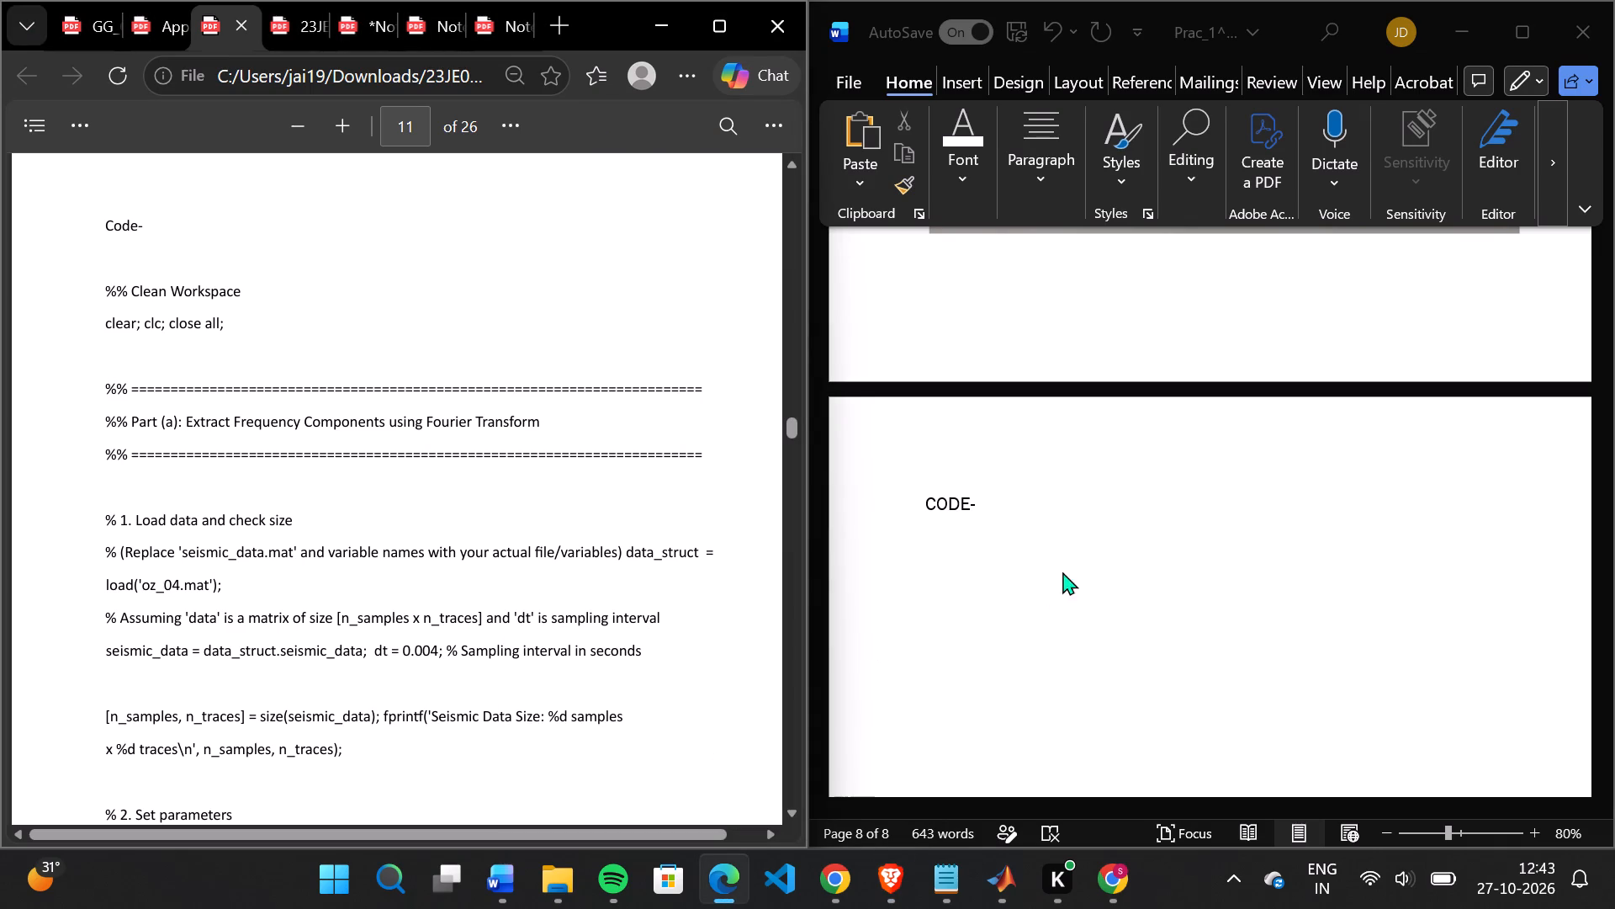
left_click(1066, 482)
Look through the Part (a) and Part (b) code and the spectrum plots of the reference PDF from page 11 onward.
scroll(594, 502, "down", 1)
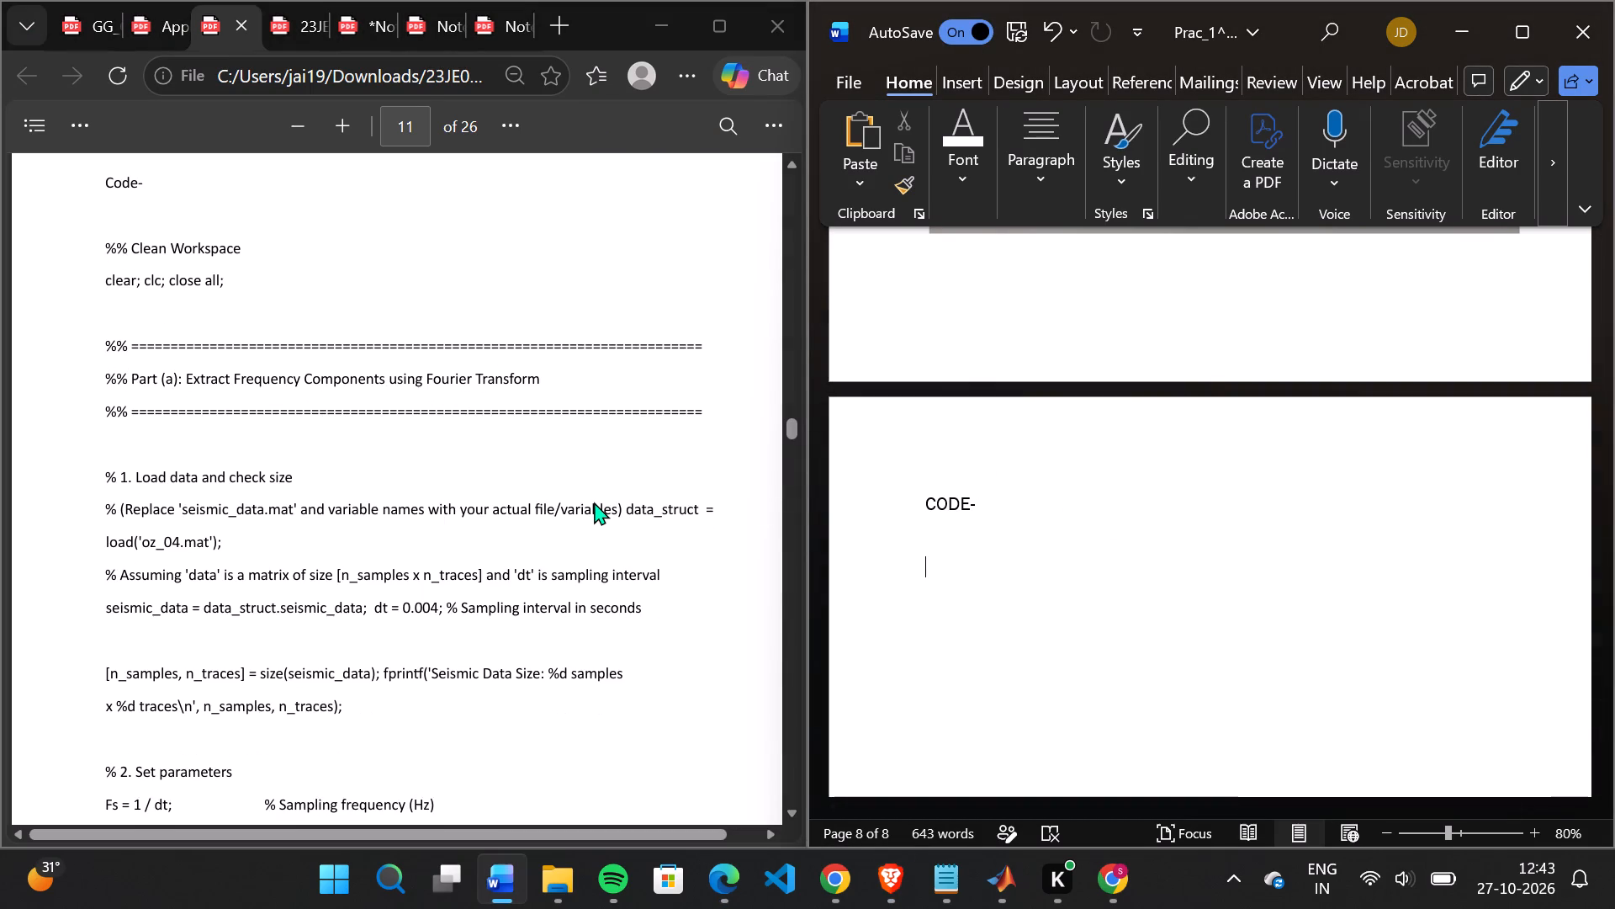
scroll(594, 502, "down", 1)
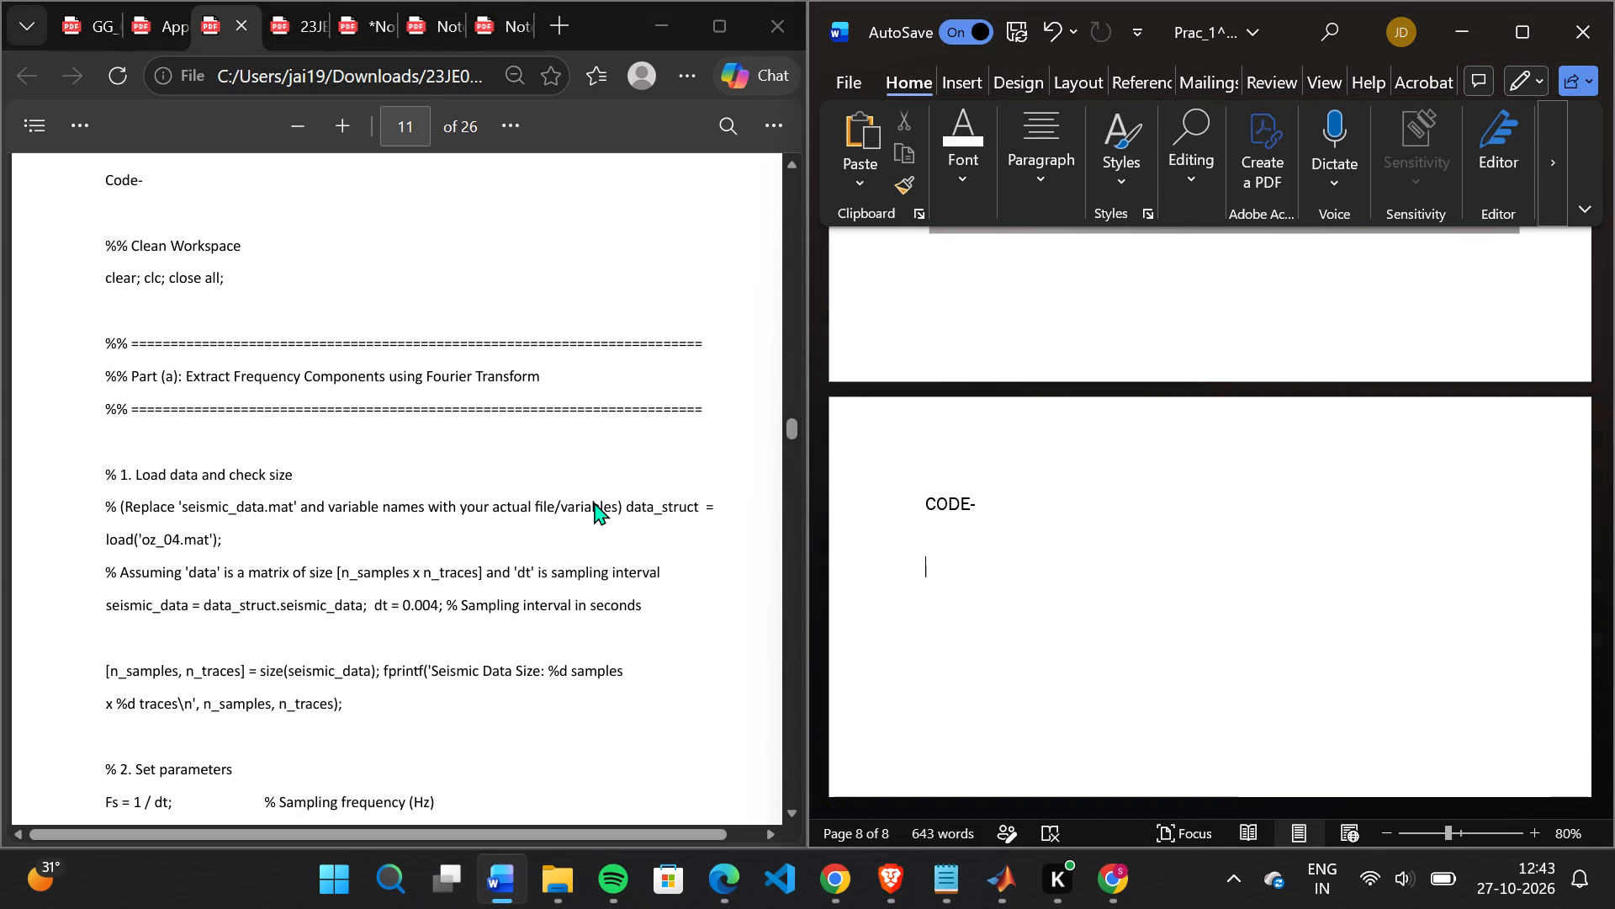
scroll(594, 502, "down", 8)
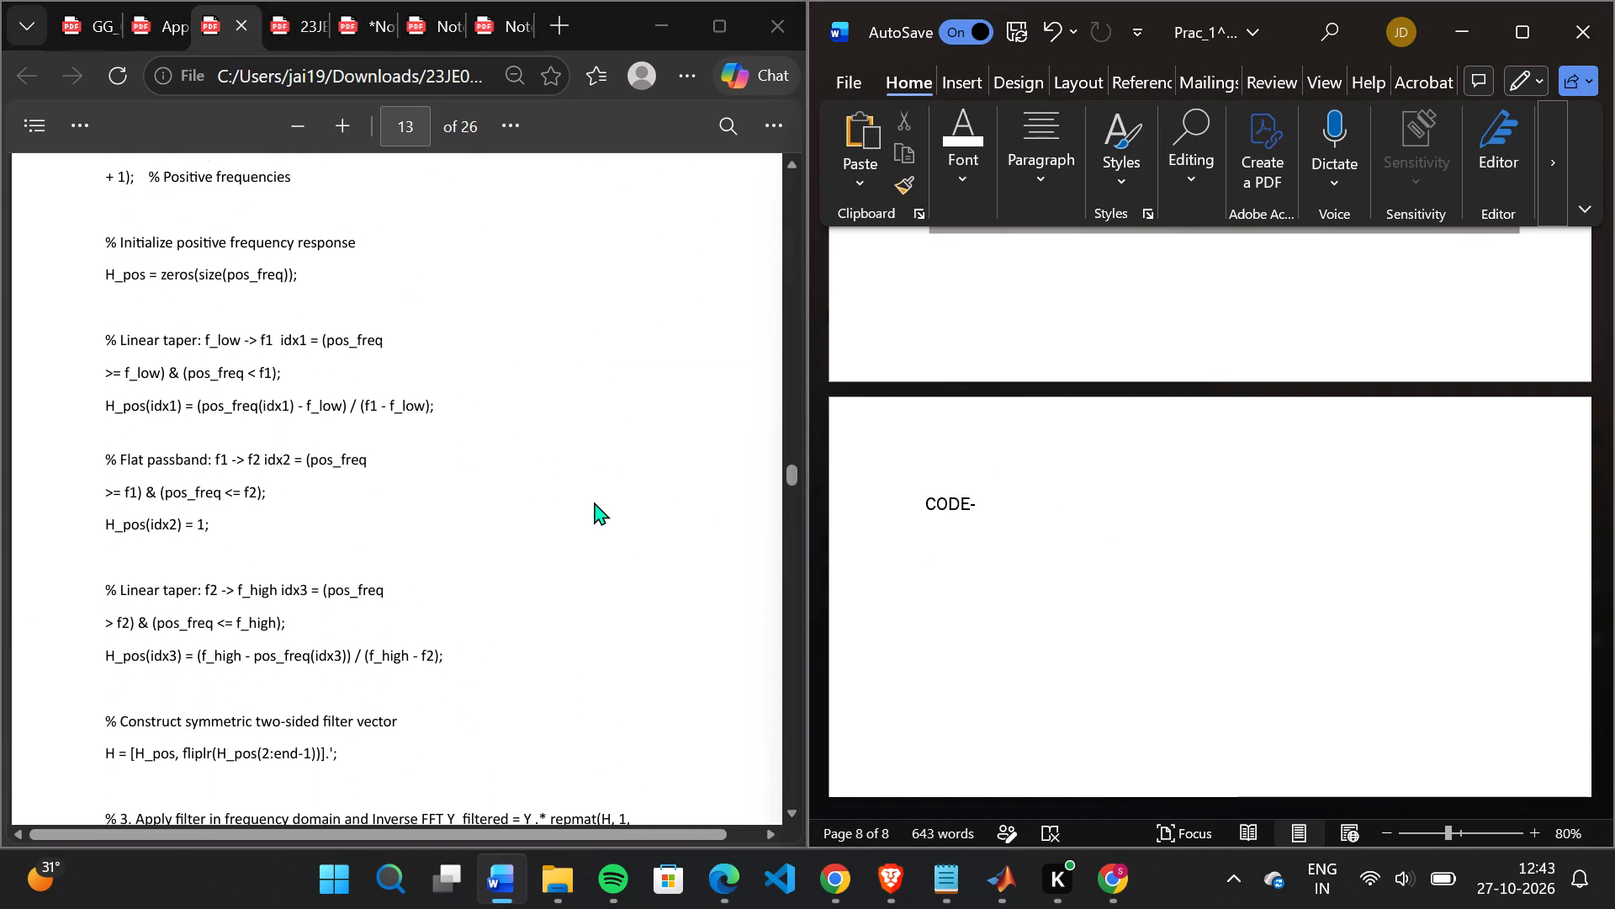
scroll(594, 502, "down", 3)
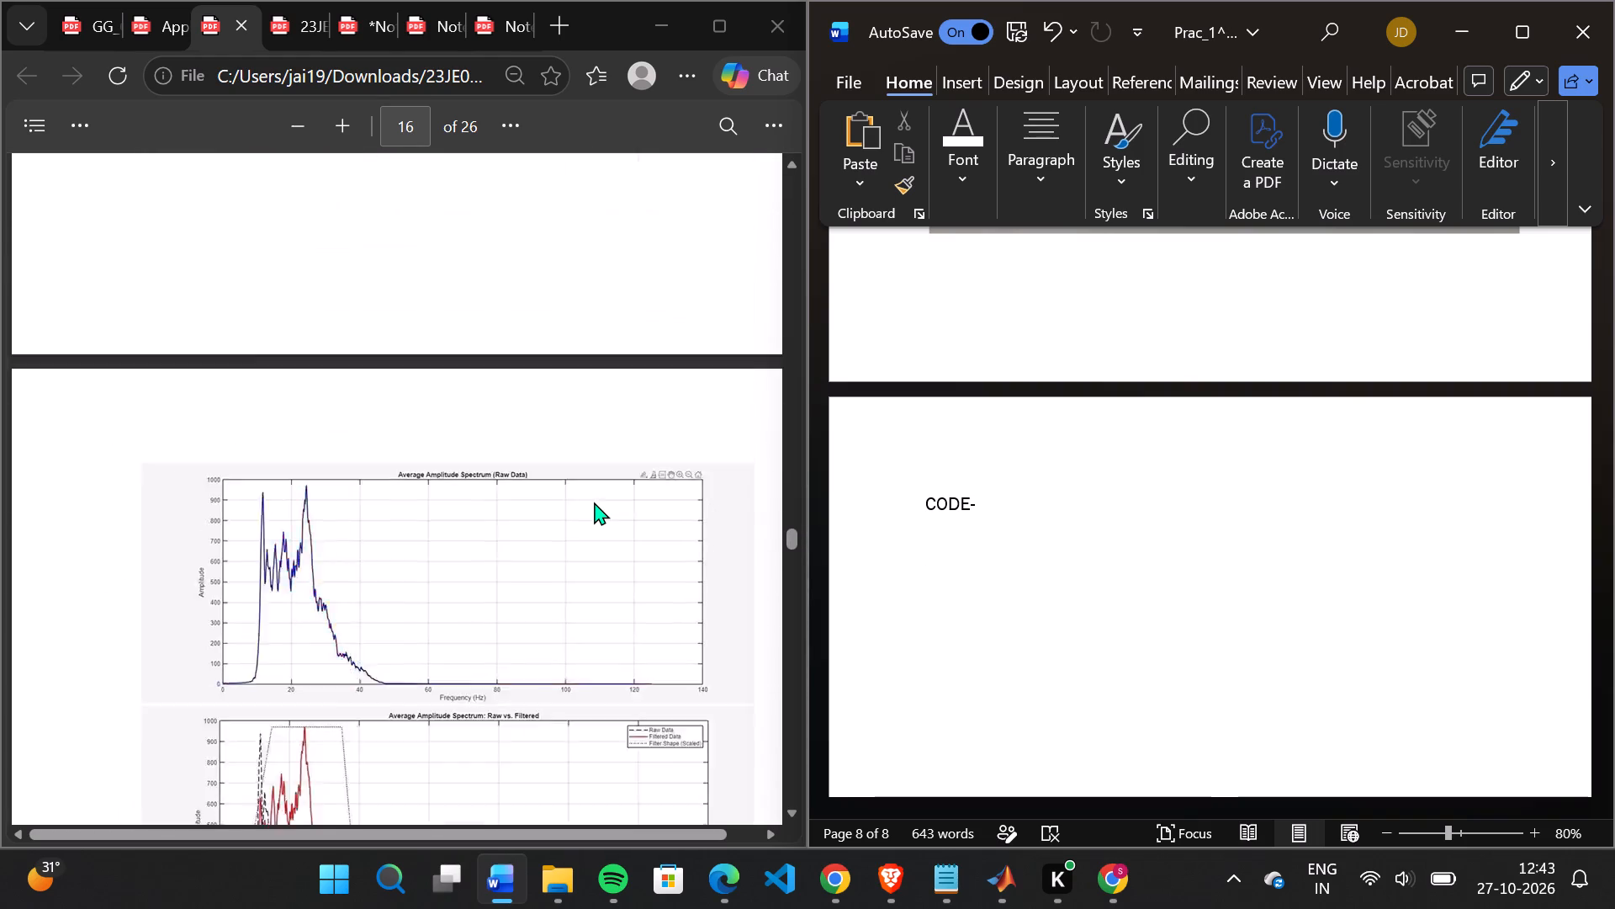
scroll(594, 502, "down", 7)
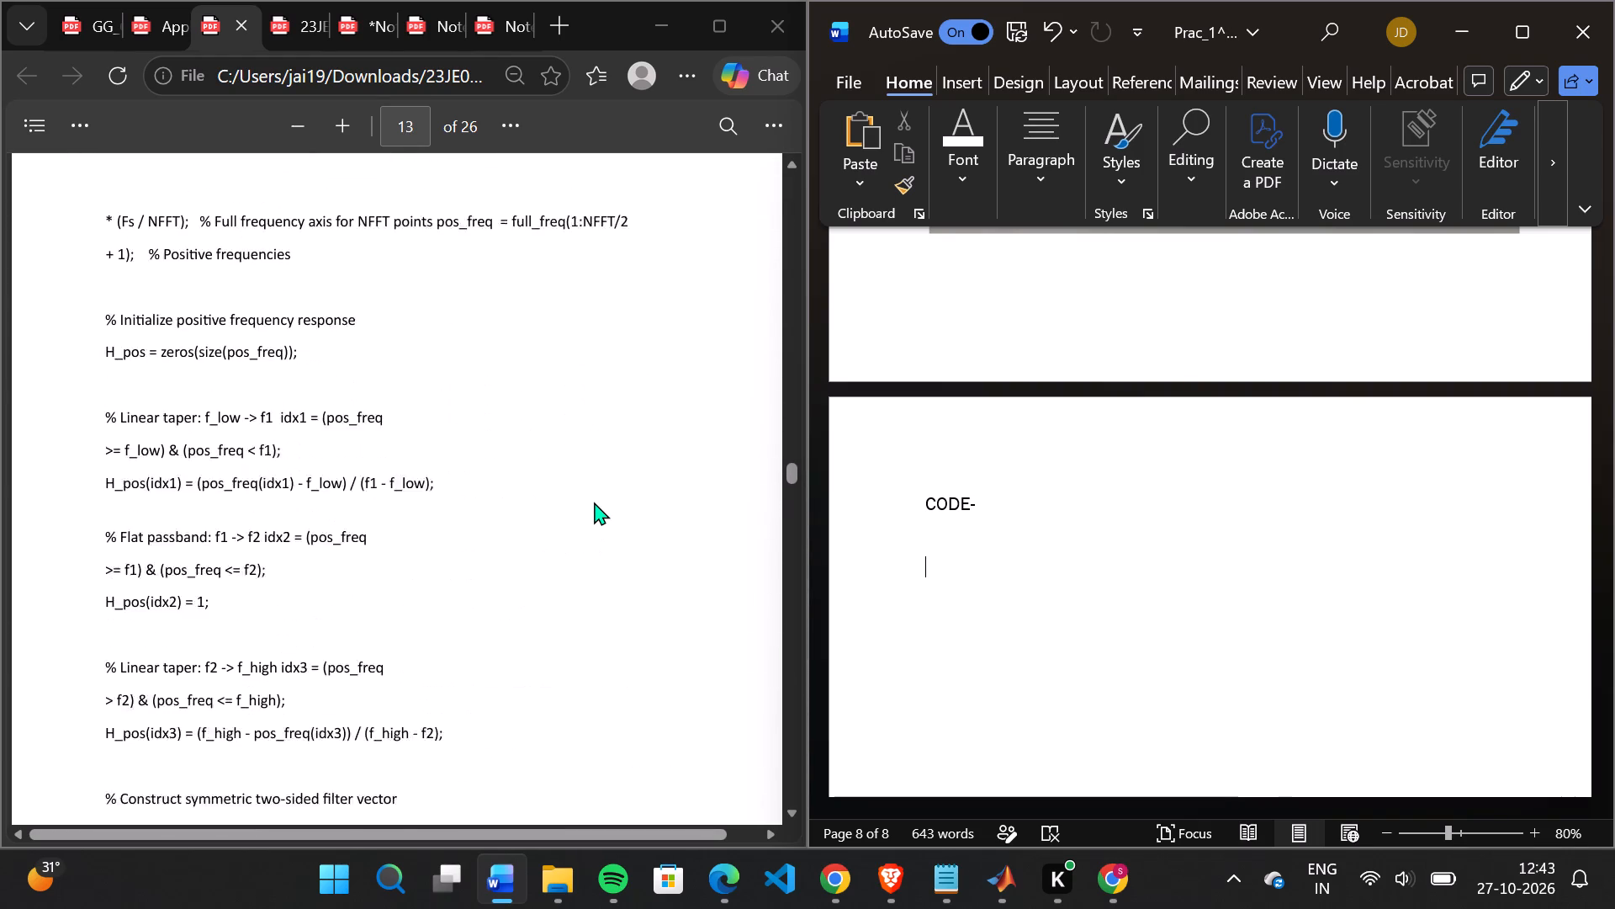
scroll(594, 502, "up", 3)
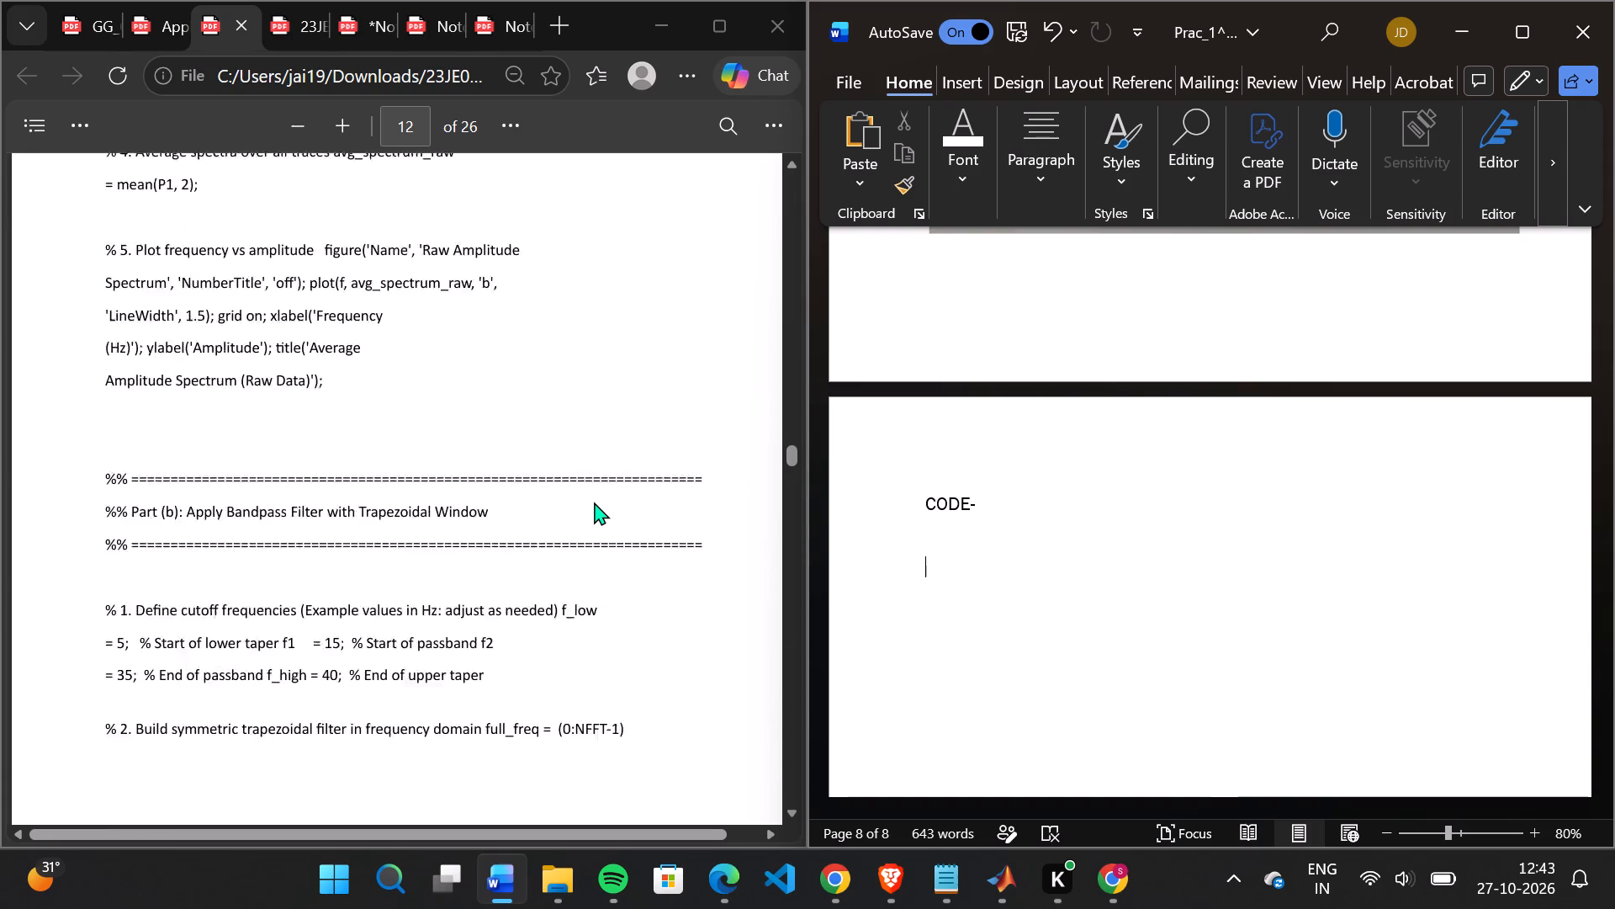
scroll(594, 502, "right", 1)
scroll(594, 502, "up", 4)
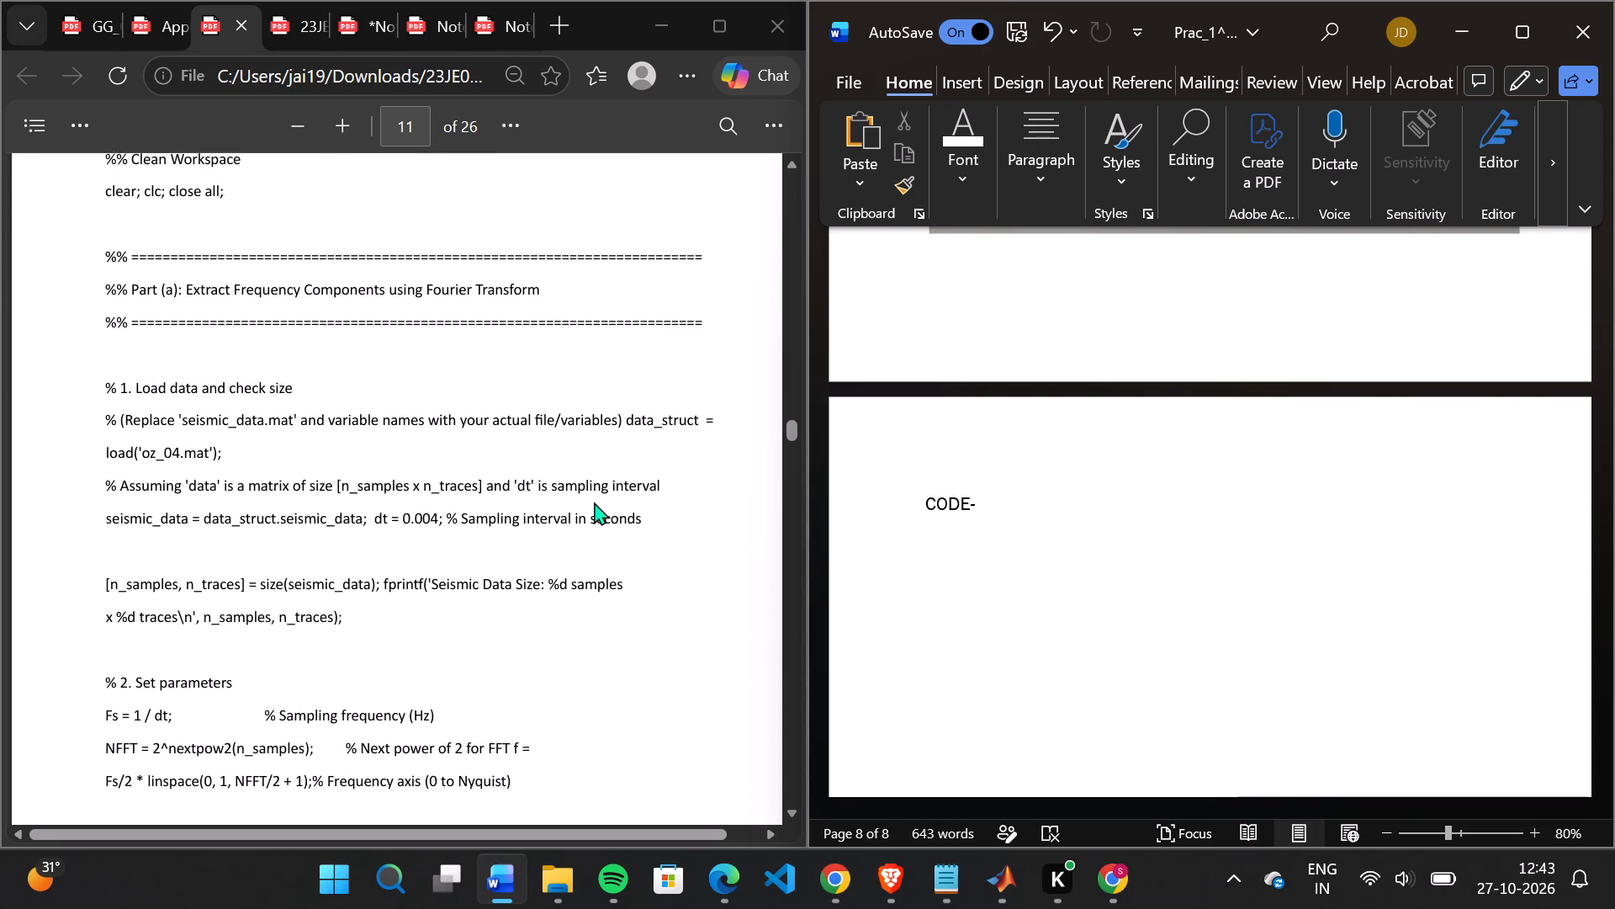
scroll(594, 502, "right", 1)
scroll(594, 502, "down", 1)
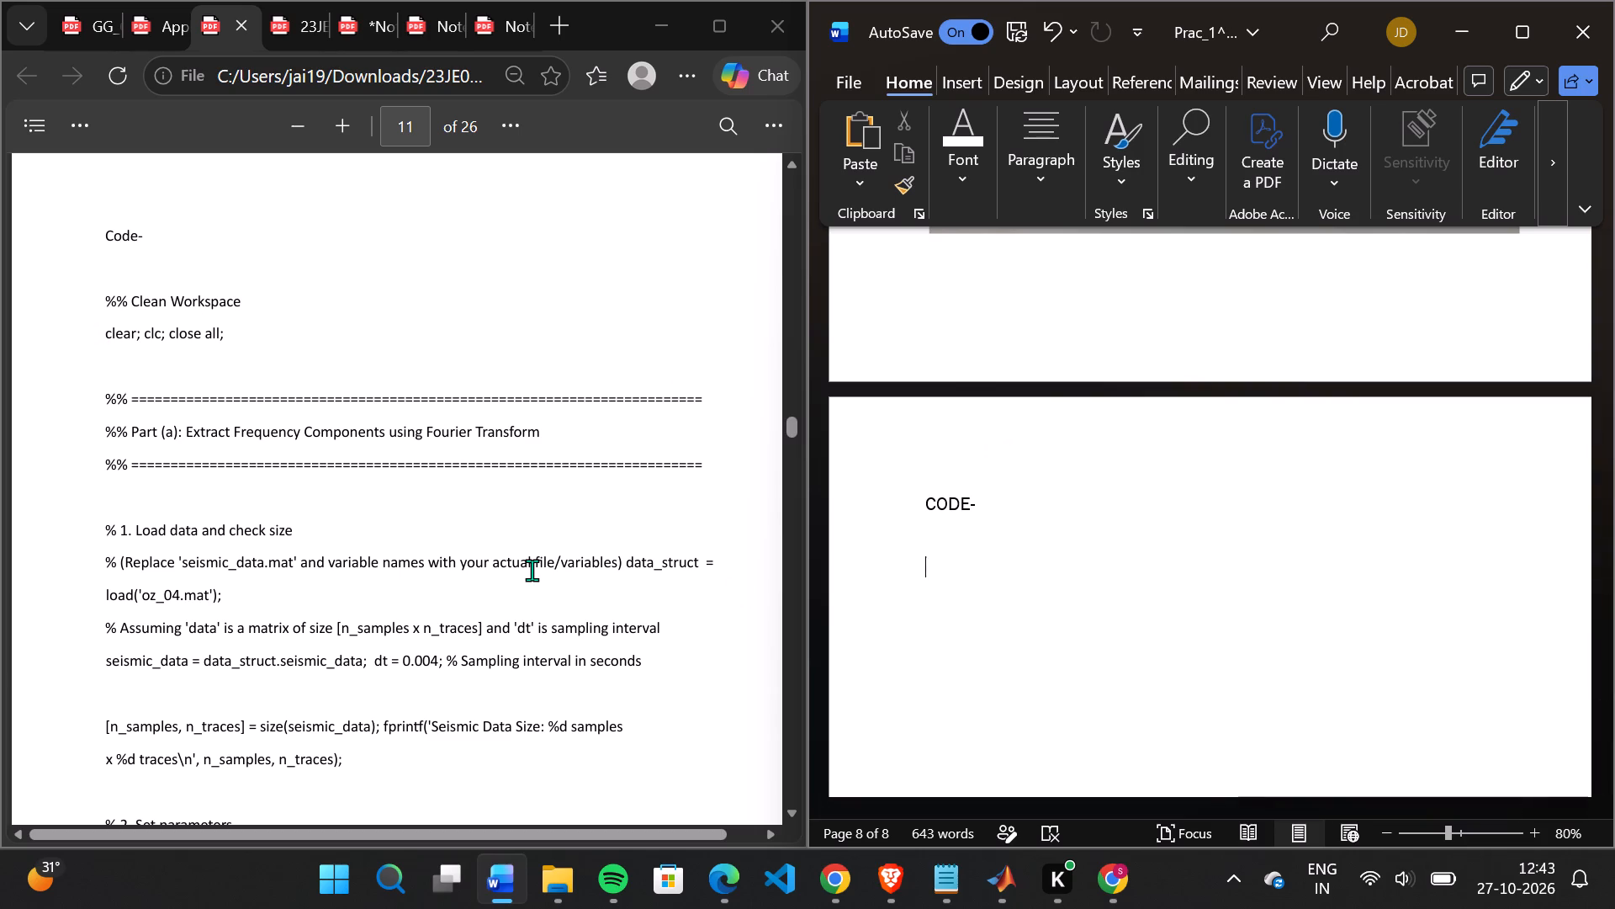
scroll(515, 526, "left", 1)
Copy the PDF code from "clear; clc; close all;" through "Frequency axis (0 to Nyquist)" and paste it under the CODE- heading in Word.
left_click_drag(103, 339, 287, 816)
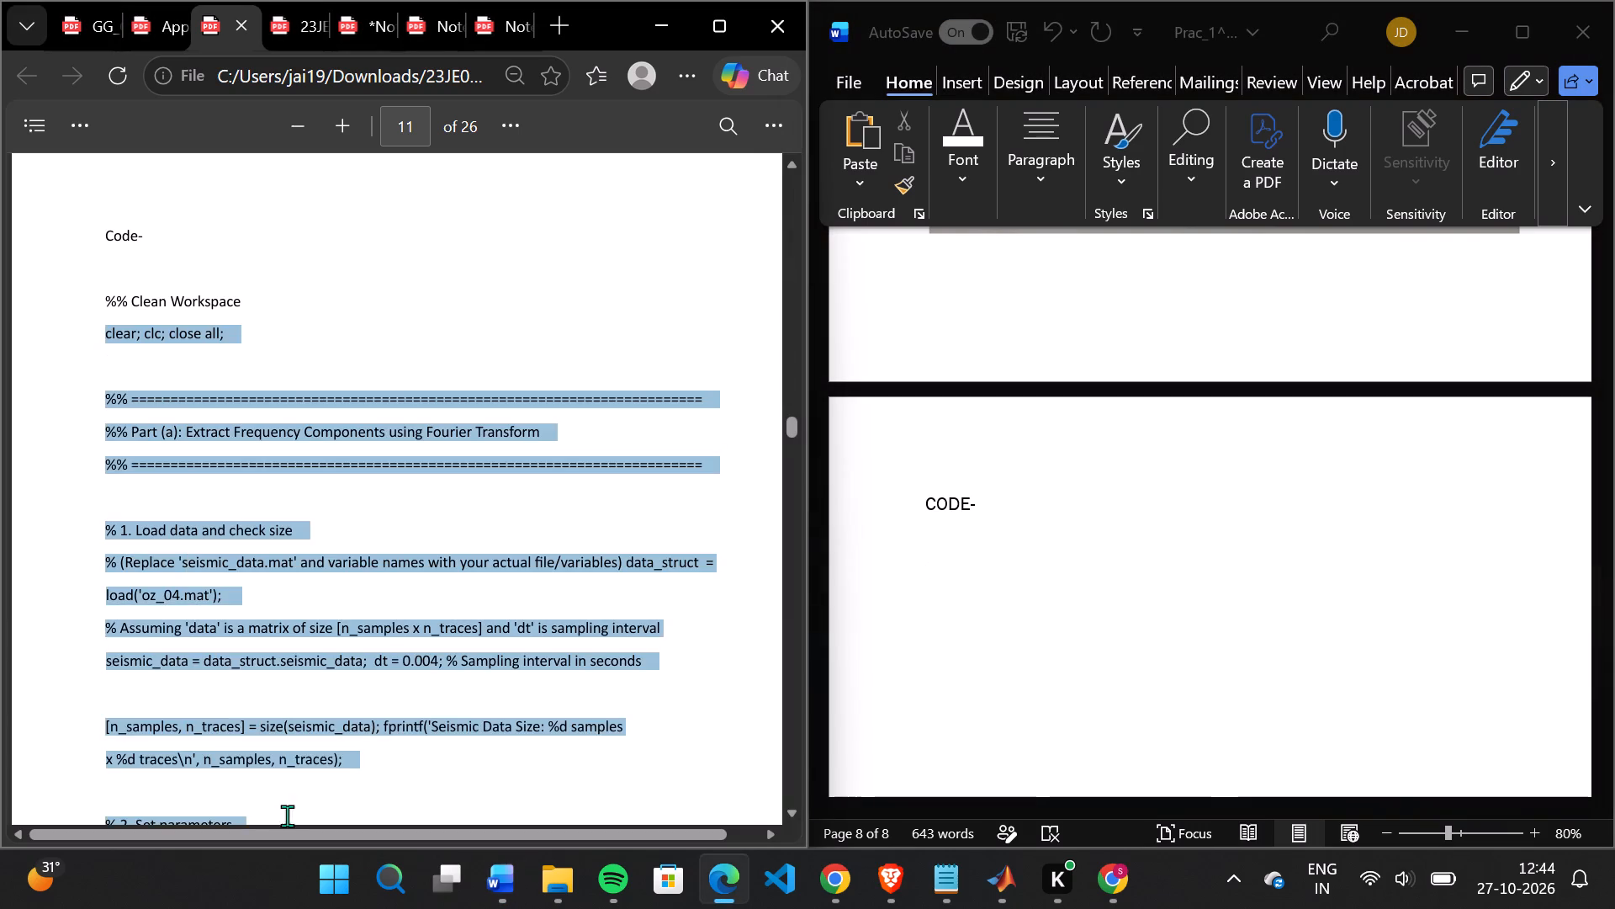
left_click_drag(287, 816, 528, 540)
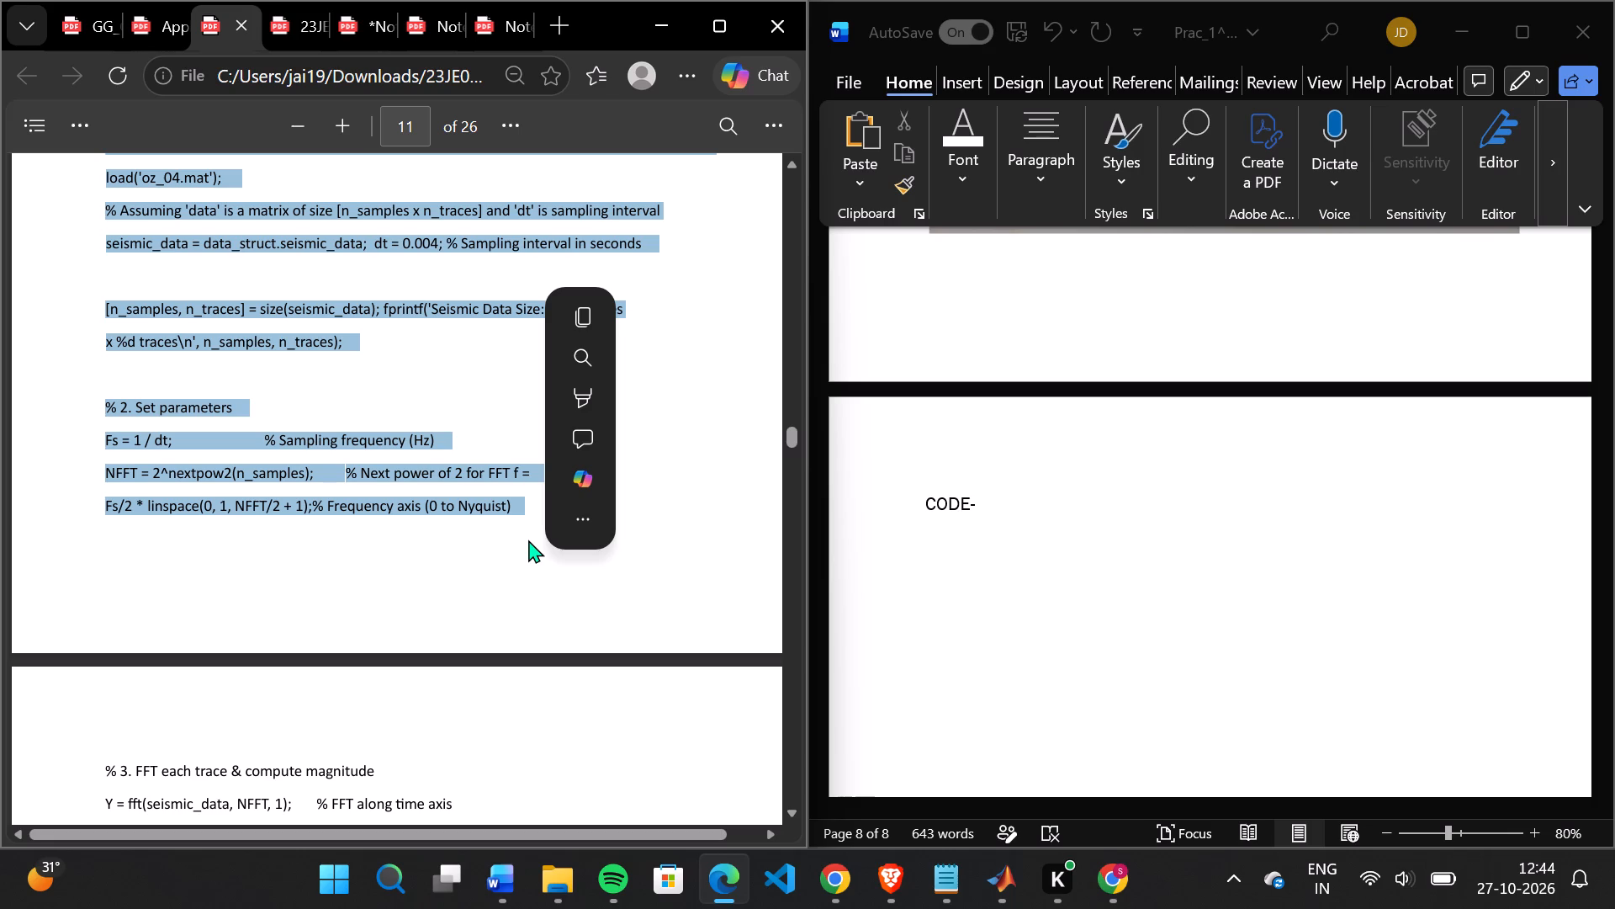
key("ctrl+c")
left_click(1083, 556)
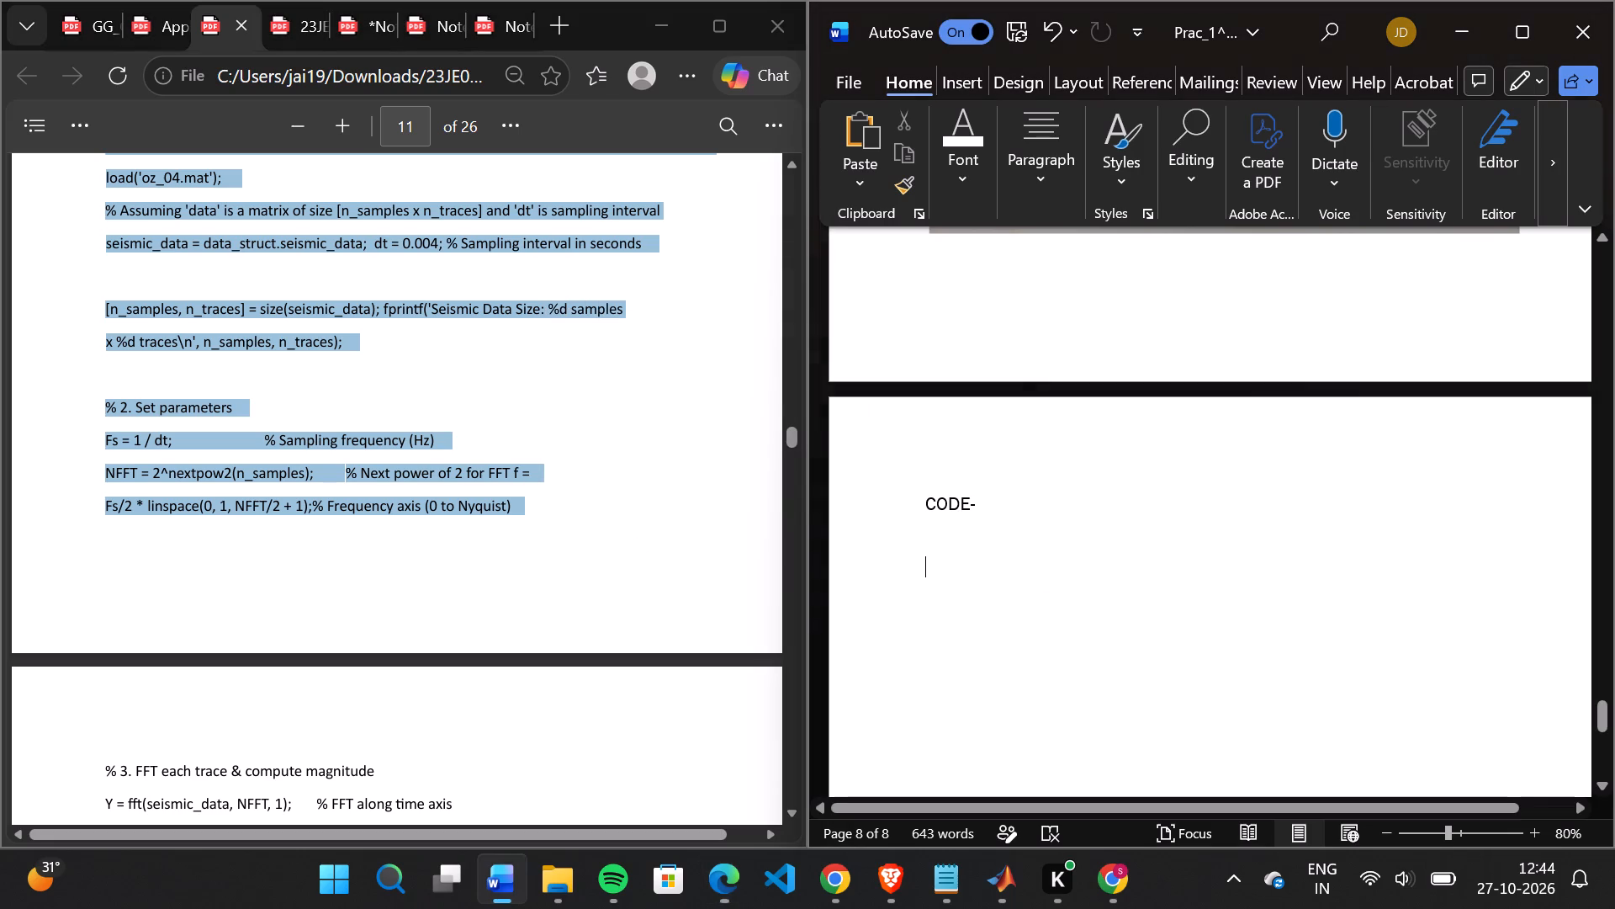
key("ctrl+v")
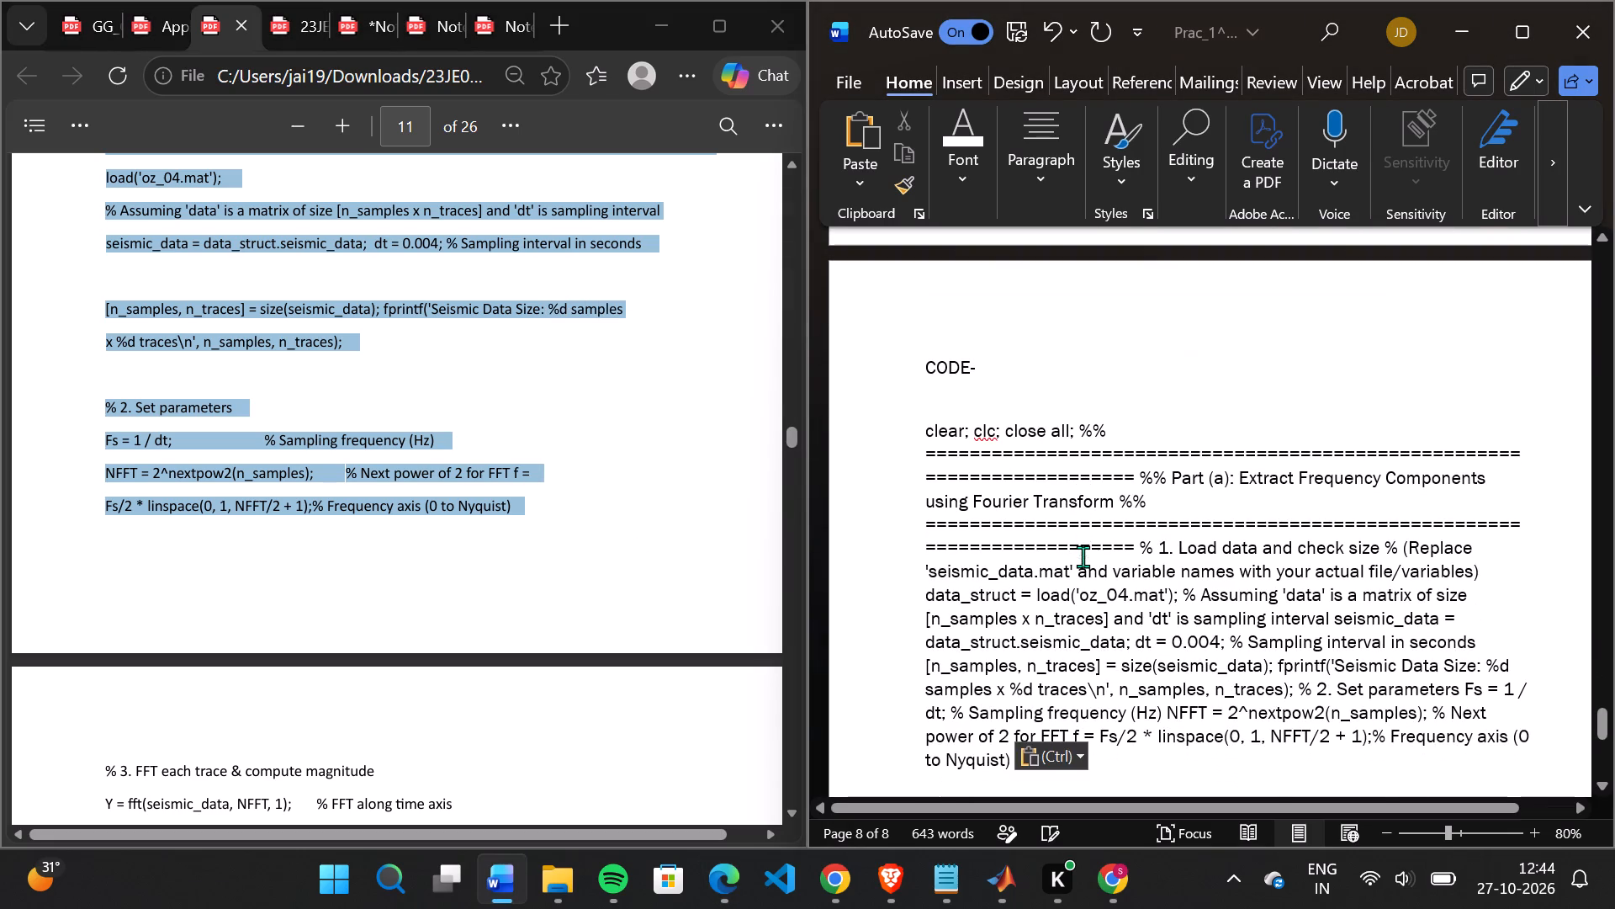
Split the pasted code so "clear;", "clc;" and "close all;" each stand on their own line, with the remaining code starting below.
left_click(972, 428)
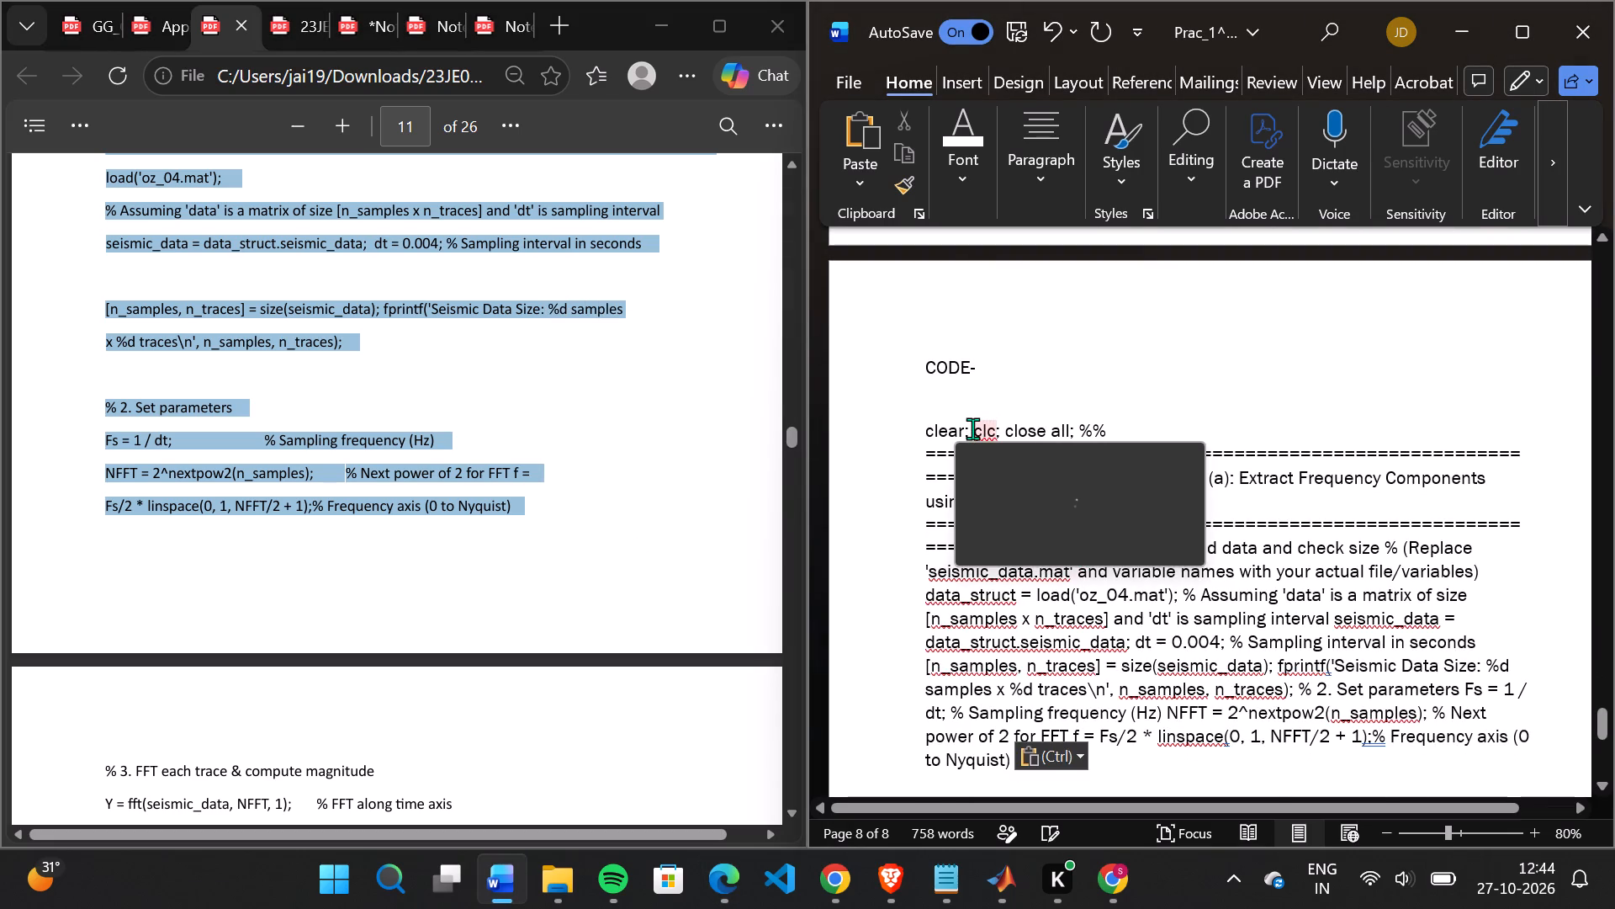
key("Escape")
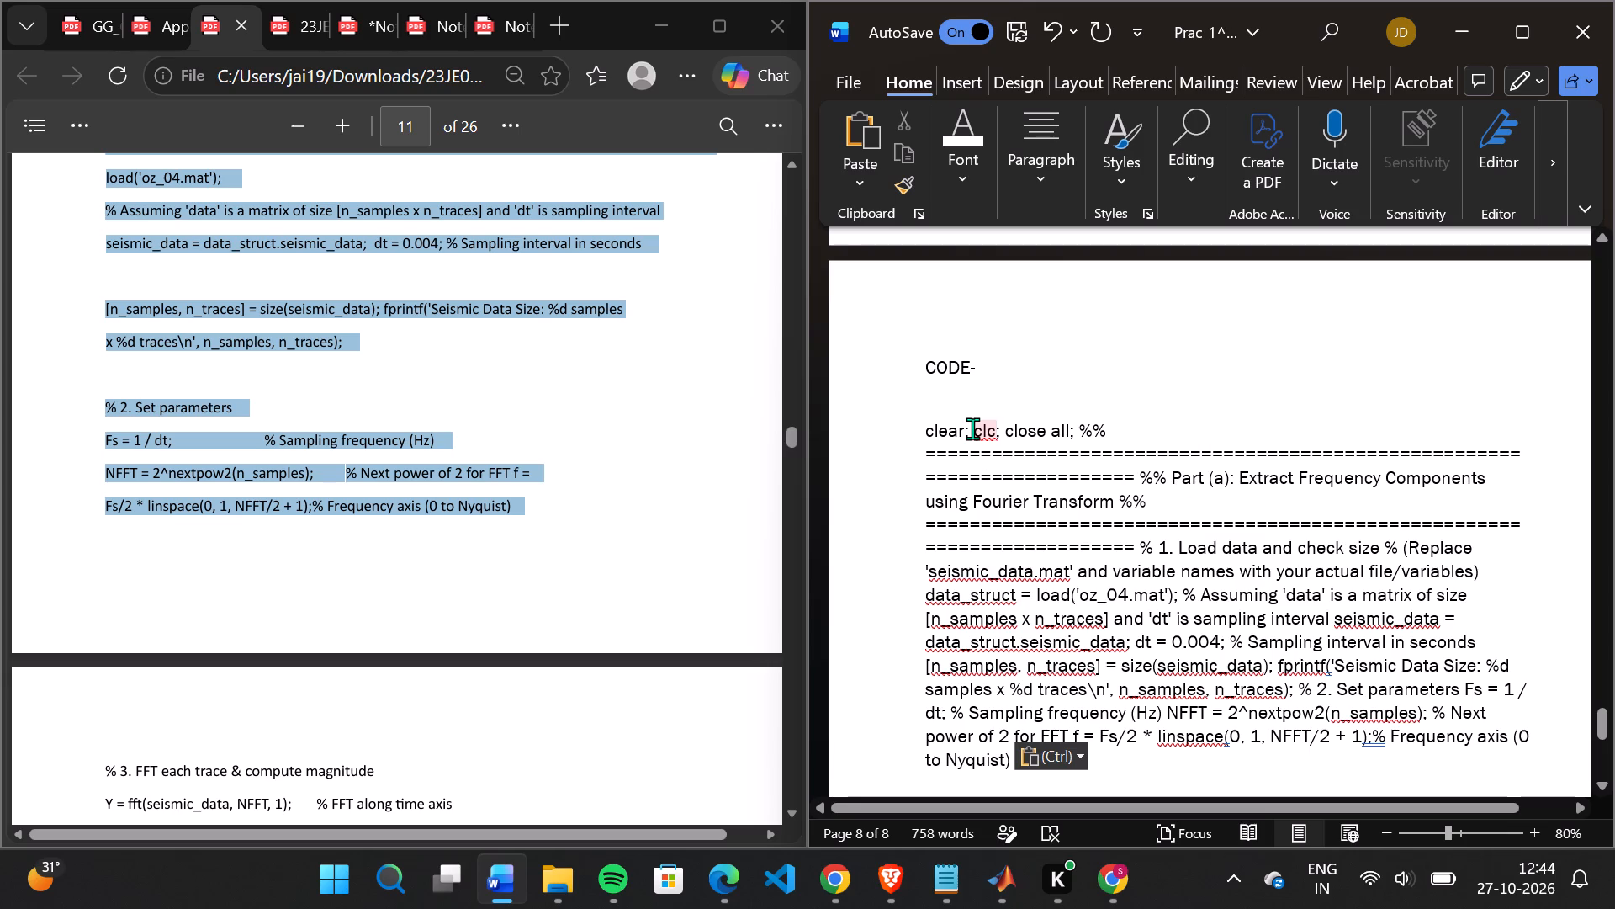
left_click(972, 428)
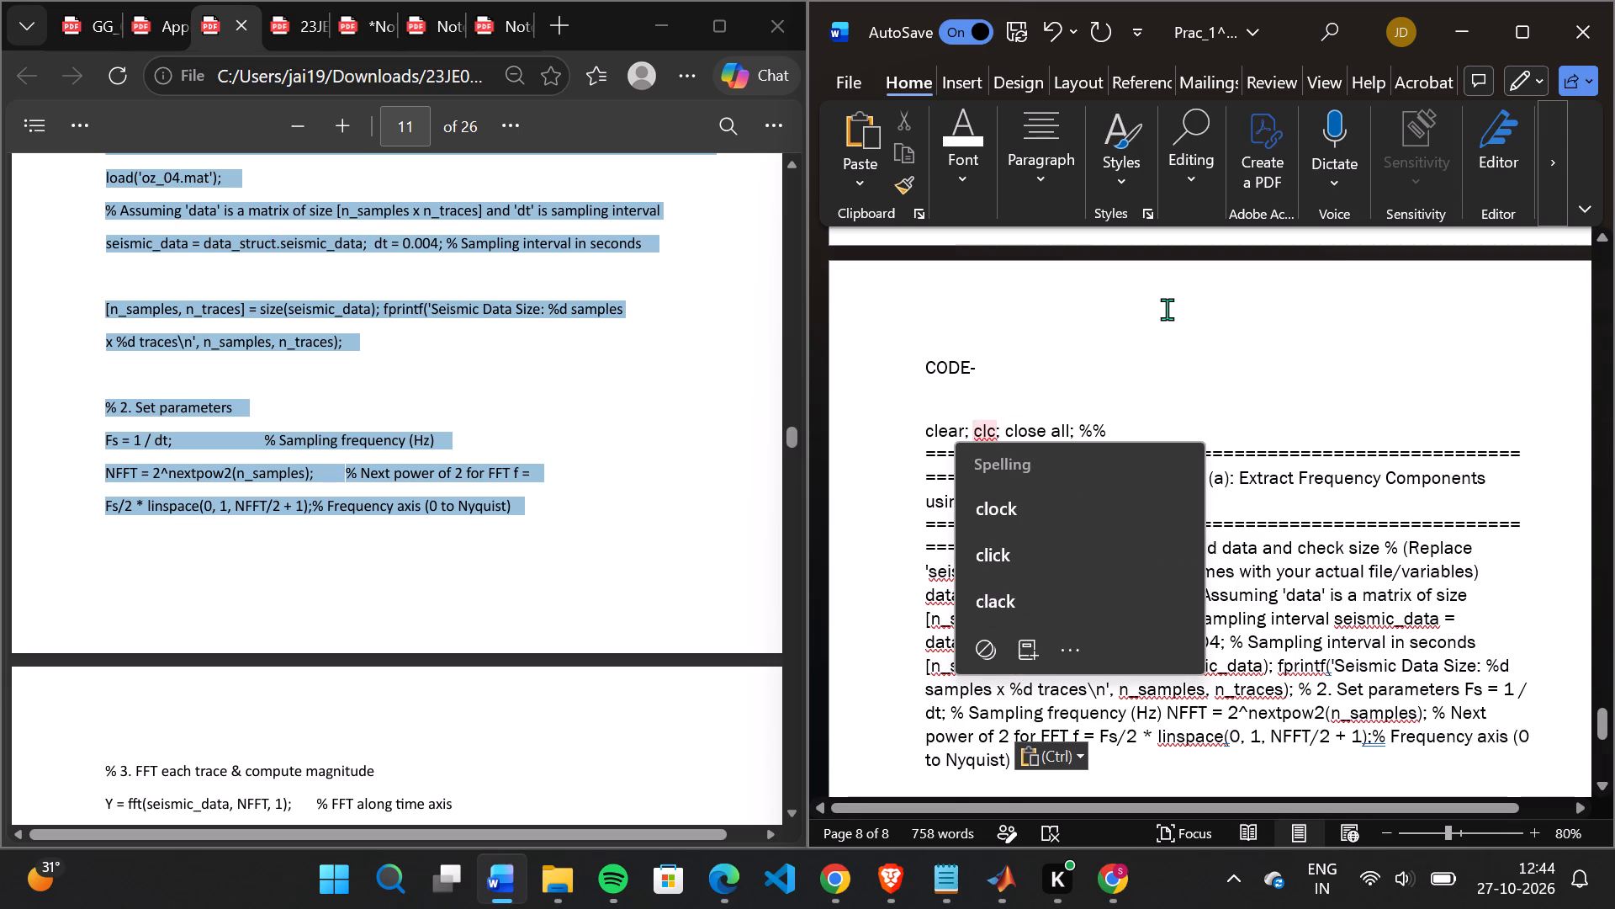
key("Return")
key("Right")
key("Right")
key("Right")
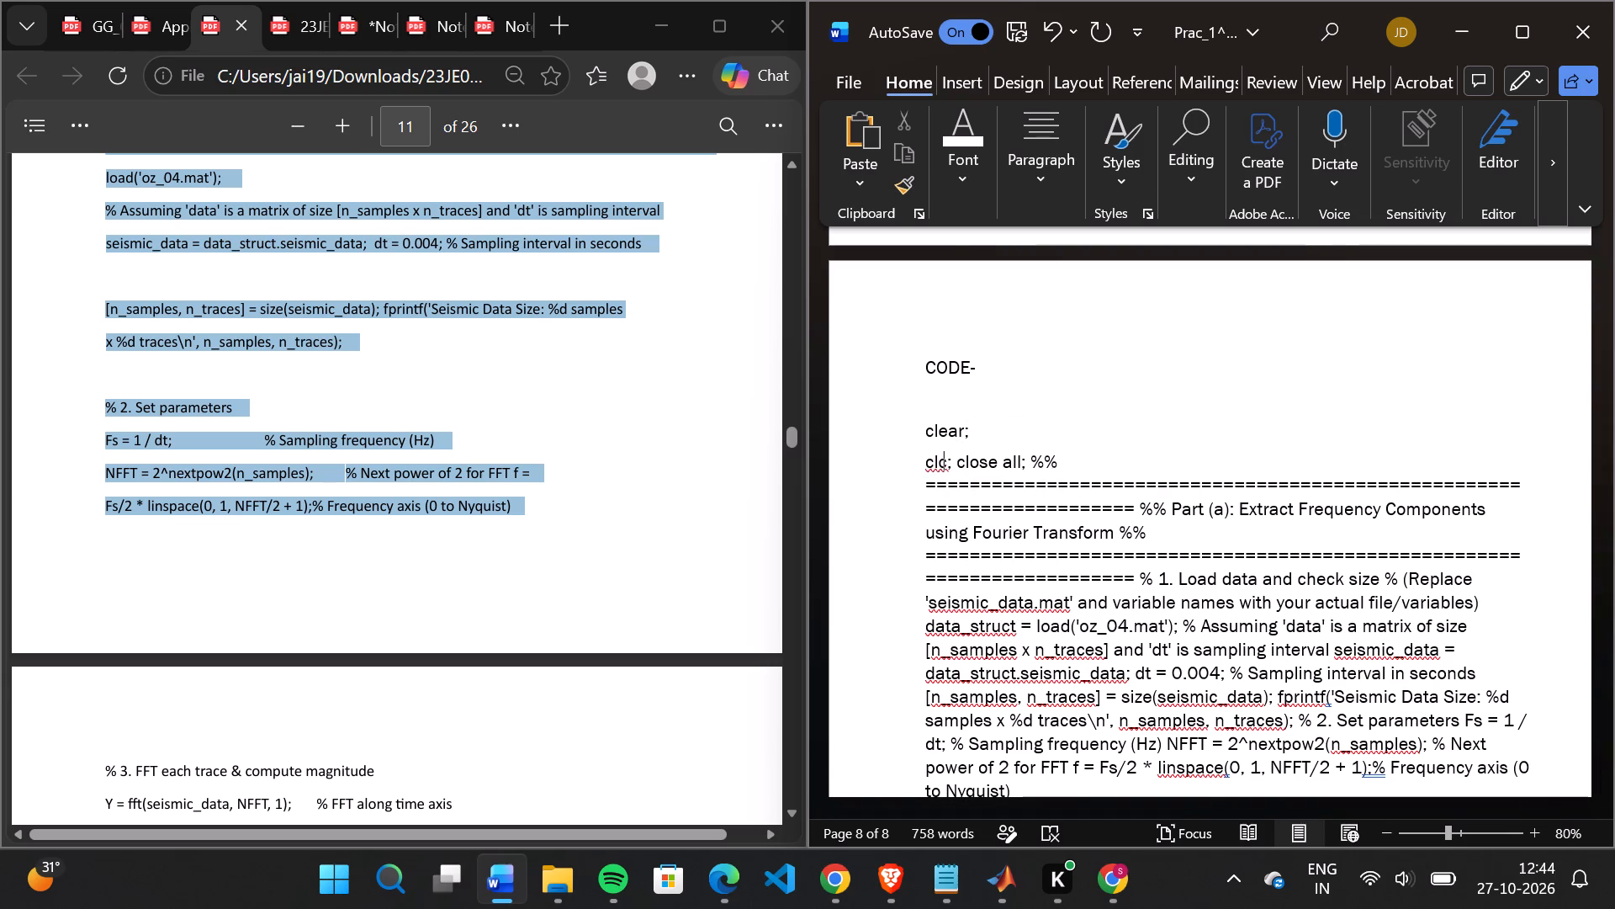
key("Right")
key("Return")
key("Right")
key("Right")
key("Right")
key("Right")
key("Right")
key("Right")
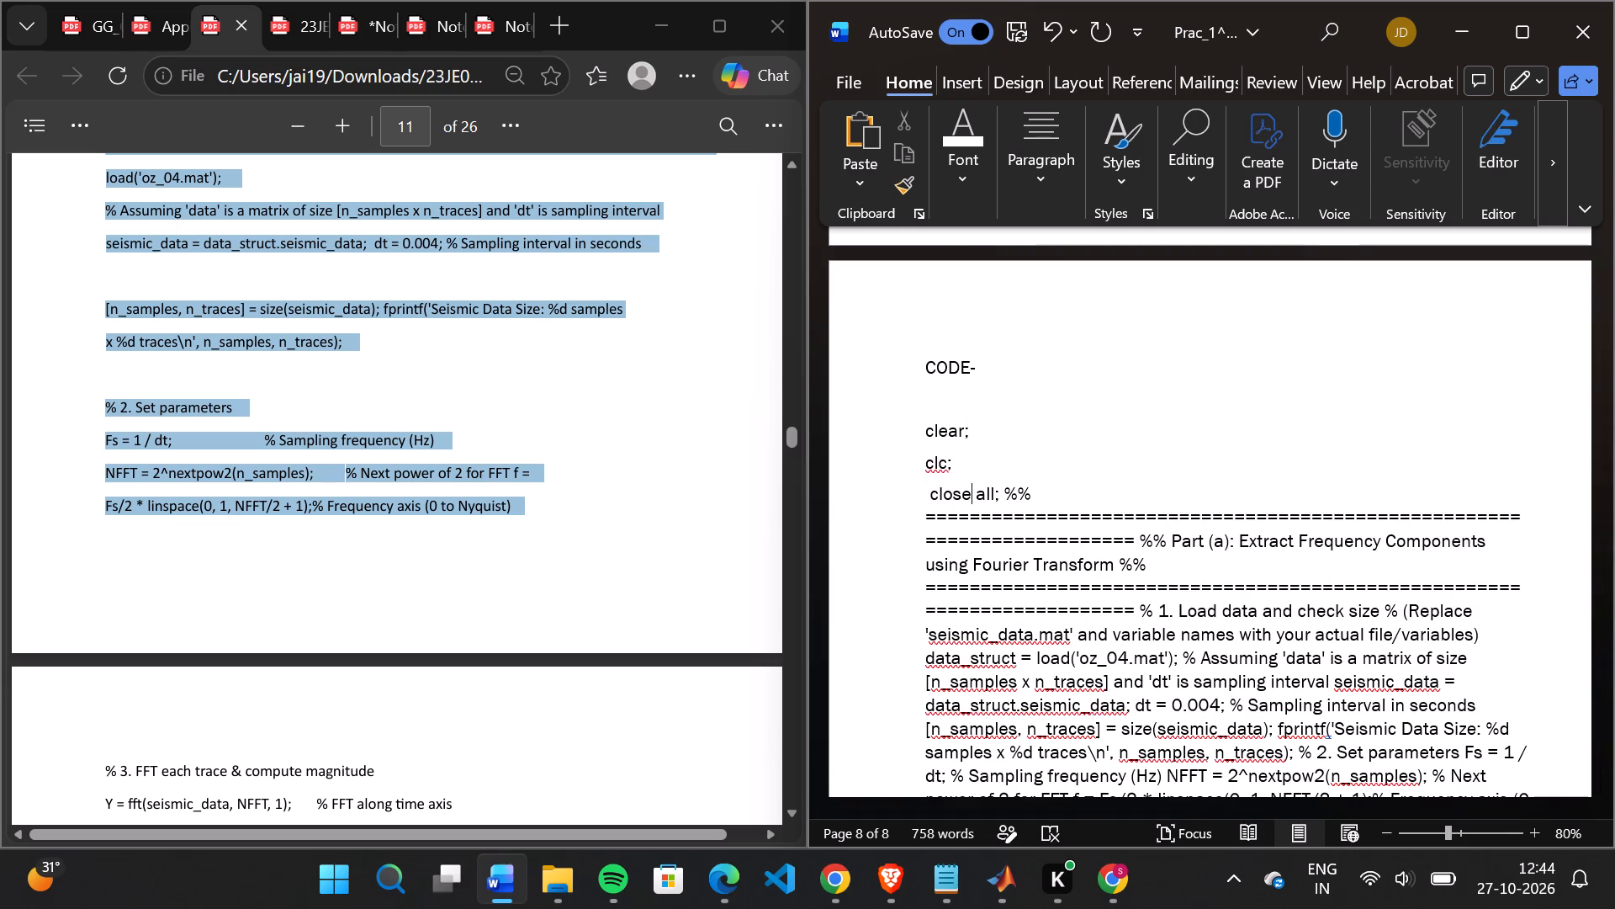
key("Right")
key("Right")
key("Right")
key("Right")
key("Right")
key("Return")
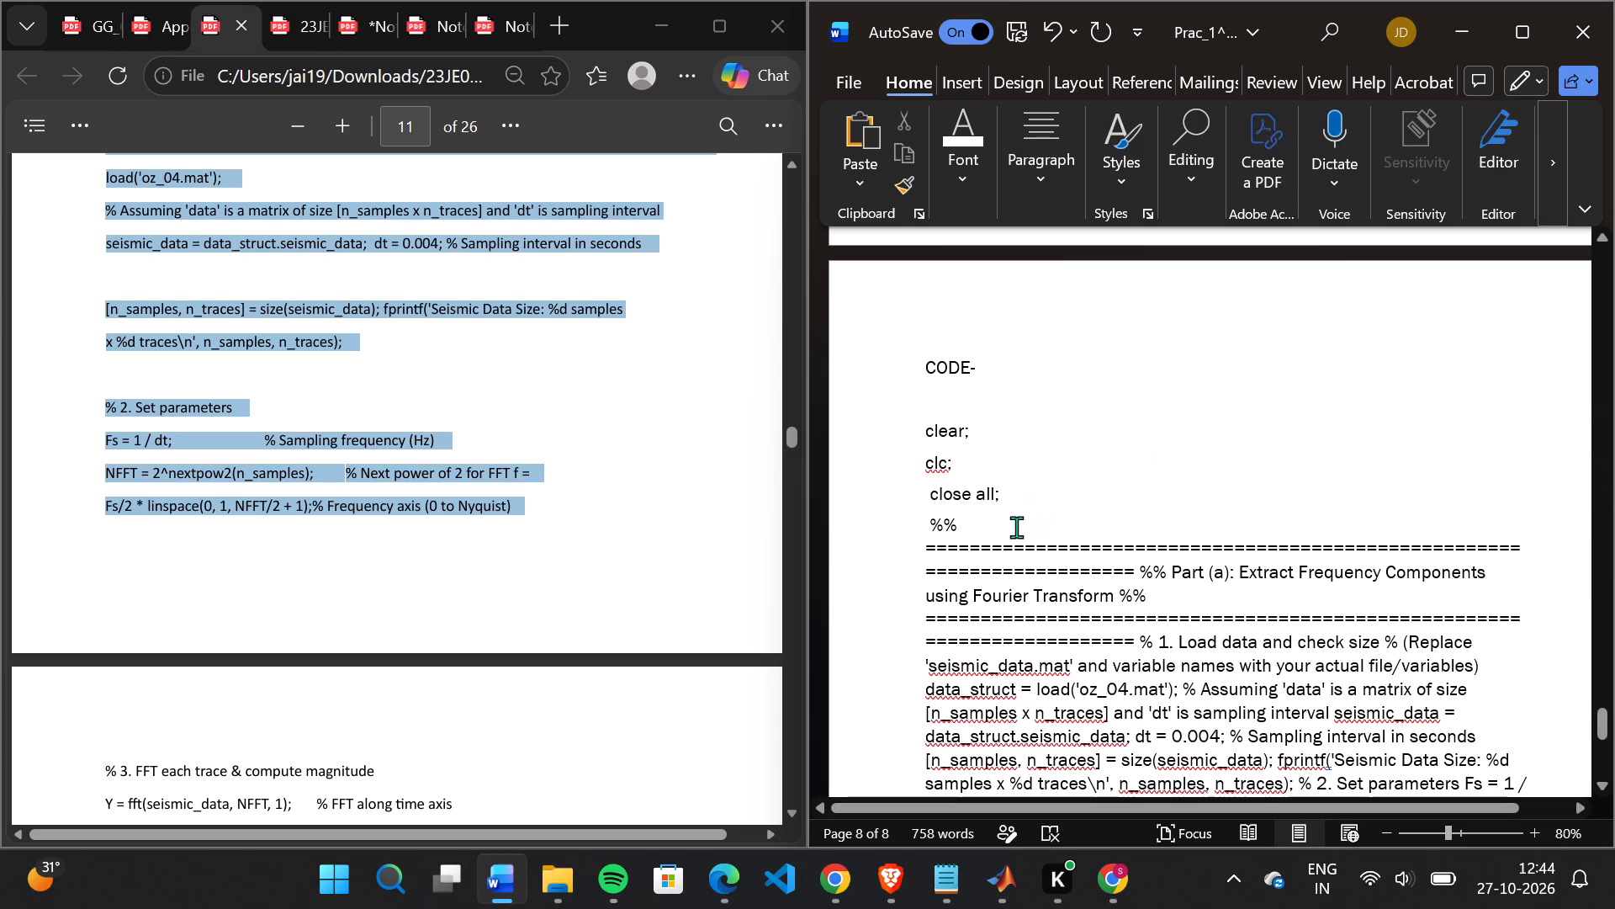
Replace the "%%" and row of equals signs before the Part (a) heading with a line break.
left_click_drag(922, 531, 1056, 562)
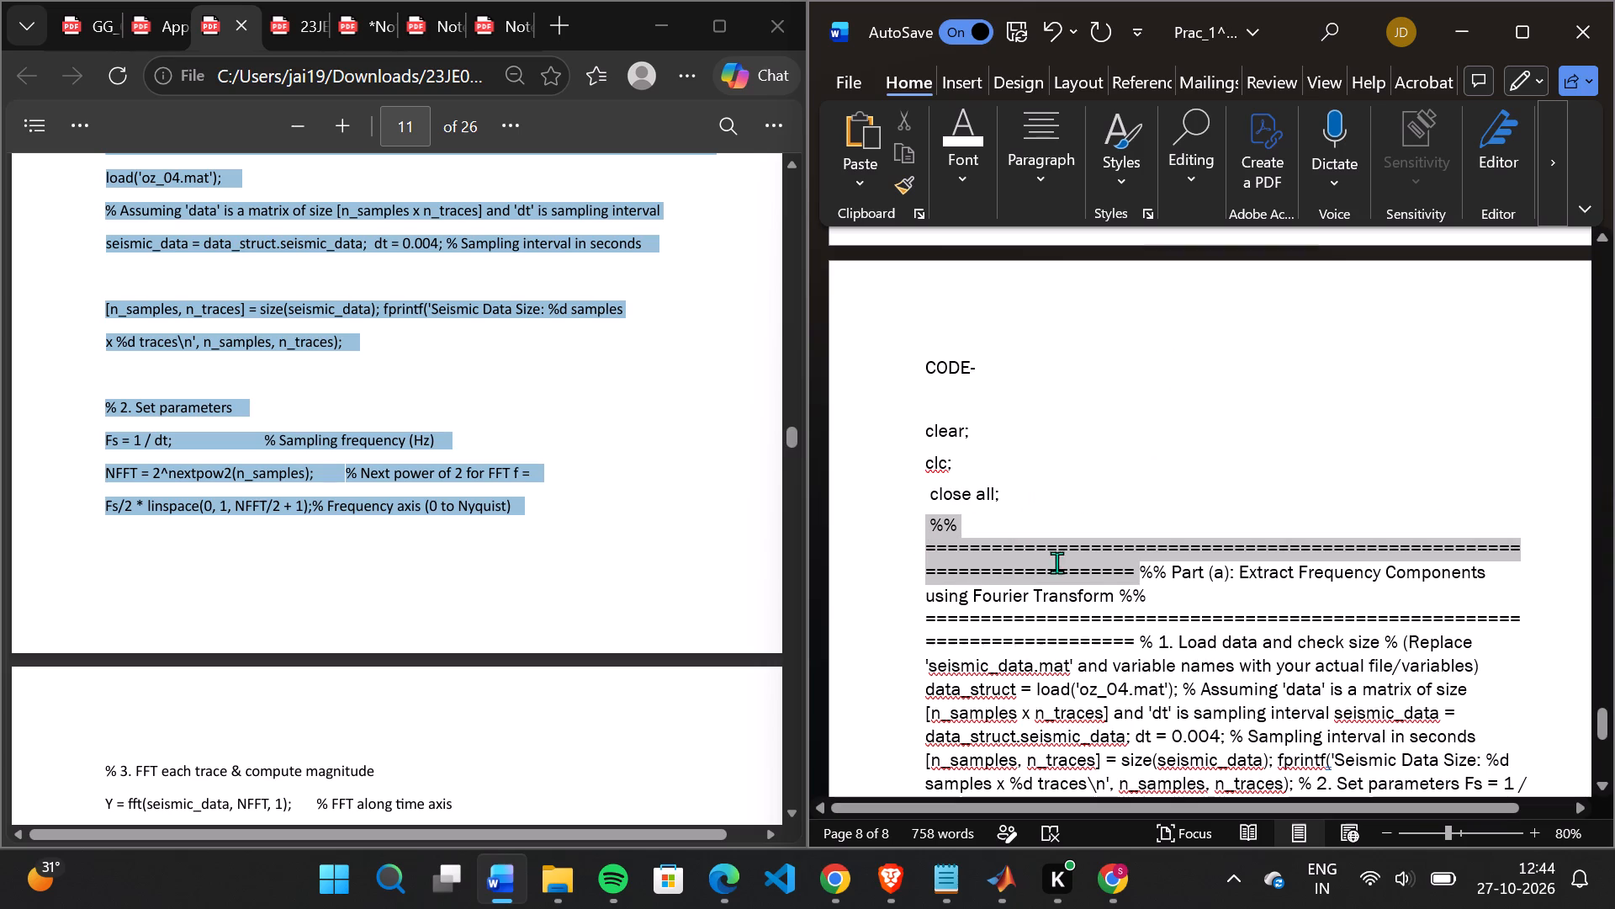
left_click_drag(1056, 562, 1099, 562)
key("Return")
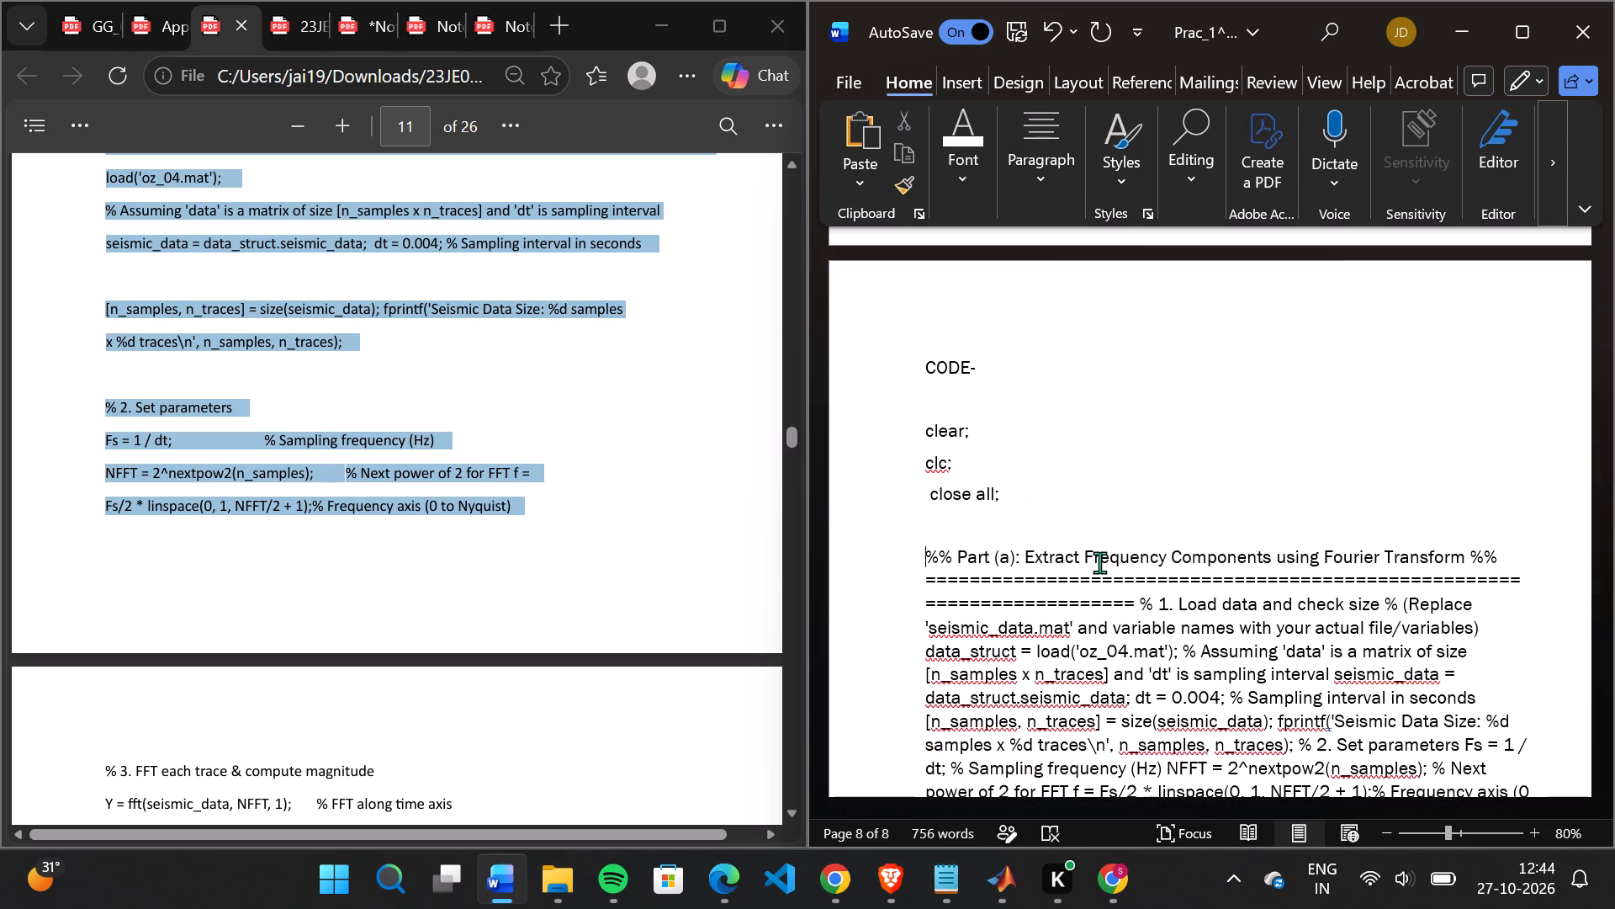
Delete the row of equals signs after the Part (a) heading and start "% 1. Load data and check size" two lines below it.
key("Down")
key("Delete")
key("Delete")
key("Delete")
key("Delete")
key("Delete")
key("Delete")
key("Delete")
key("Delete")
key("Delete")
key("Delete")
key("Delete")
key("Delete")
key("Delete")
key("Delete")
key("Delete")
key("Delete")
key("Delete")
key("Delete")
key("Delete")
key("Delete")
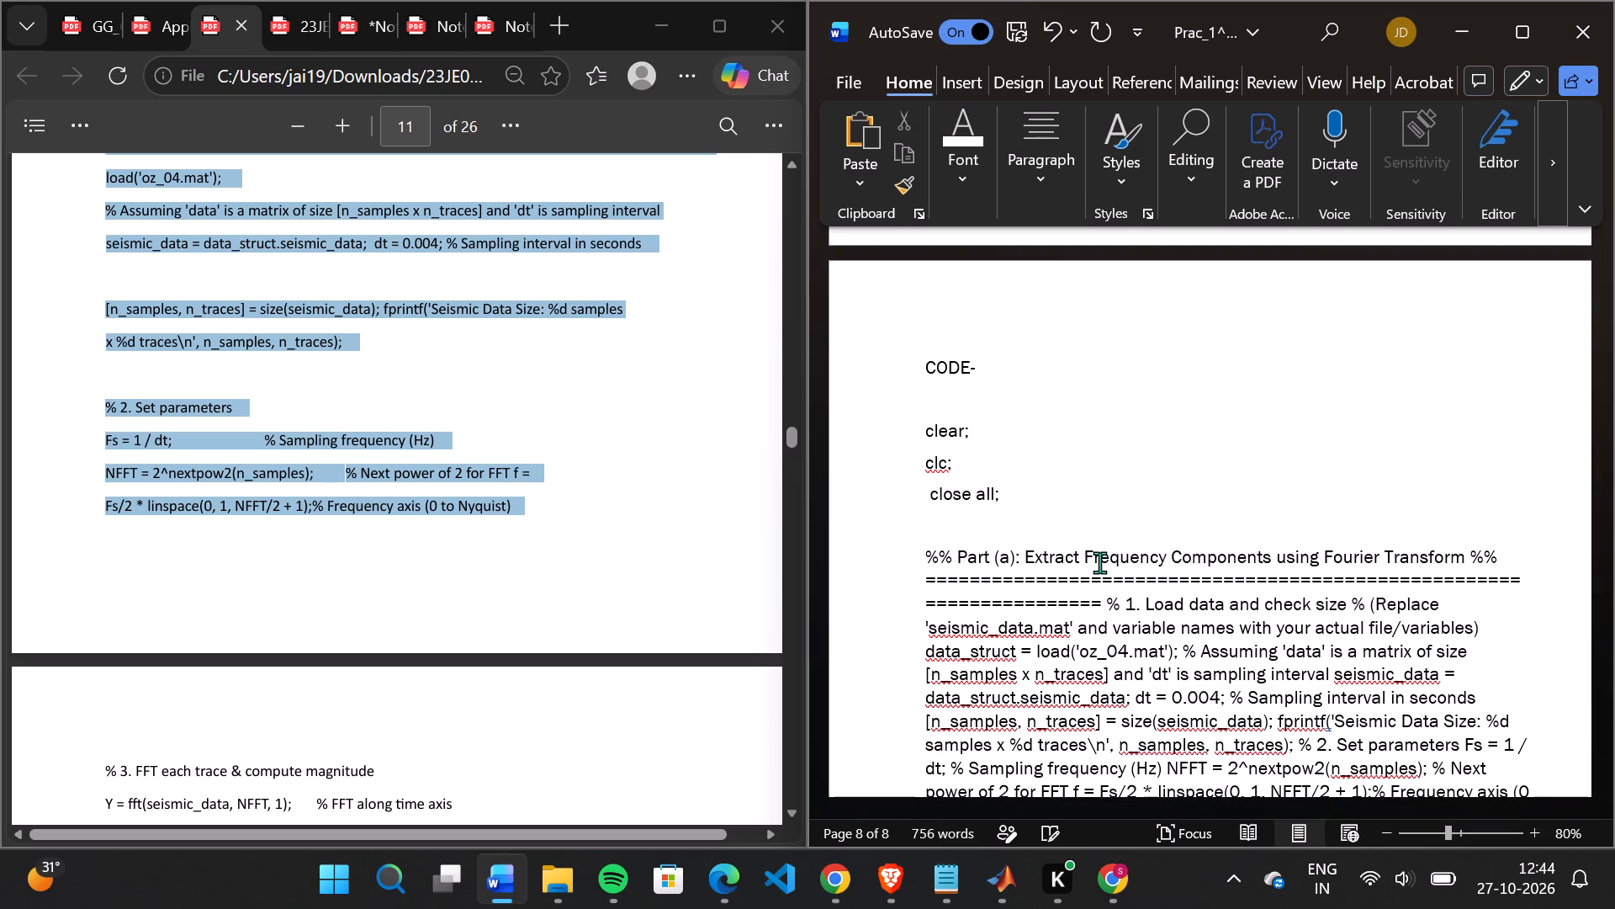
key("Delete")
key("Delete")
key("Delete")
key("Delete")
key("Delete")
key("Delete")
key("Delete")
key("Delete")
key("Delete")
key("Delete")
key("Delete")
key("Delete")
key("Delete")
key("Delete")
key("Delete")
key("Delete")
key("Delete")
key("Delete")
key("Delete")
key("Delete")
key("Delete")
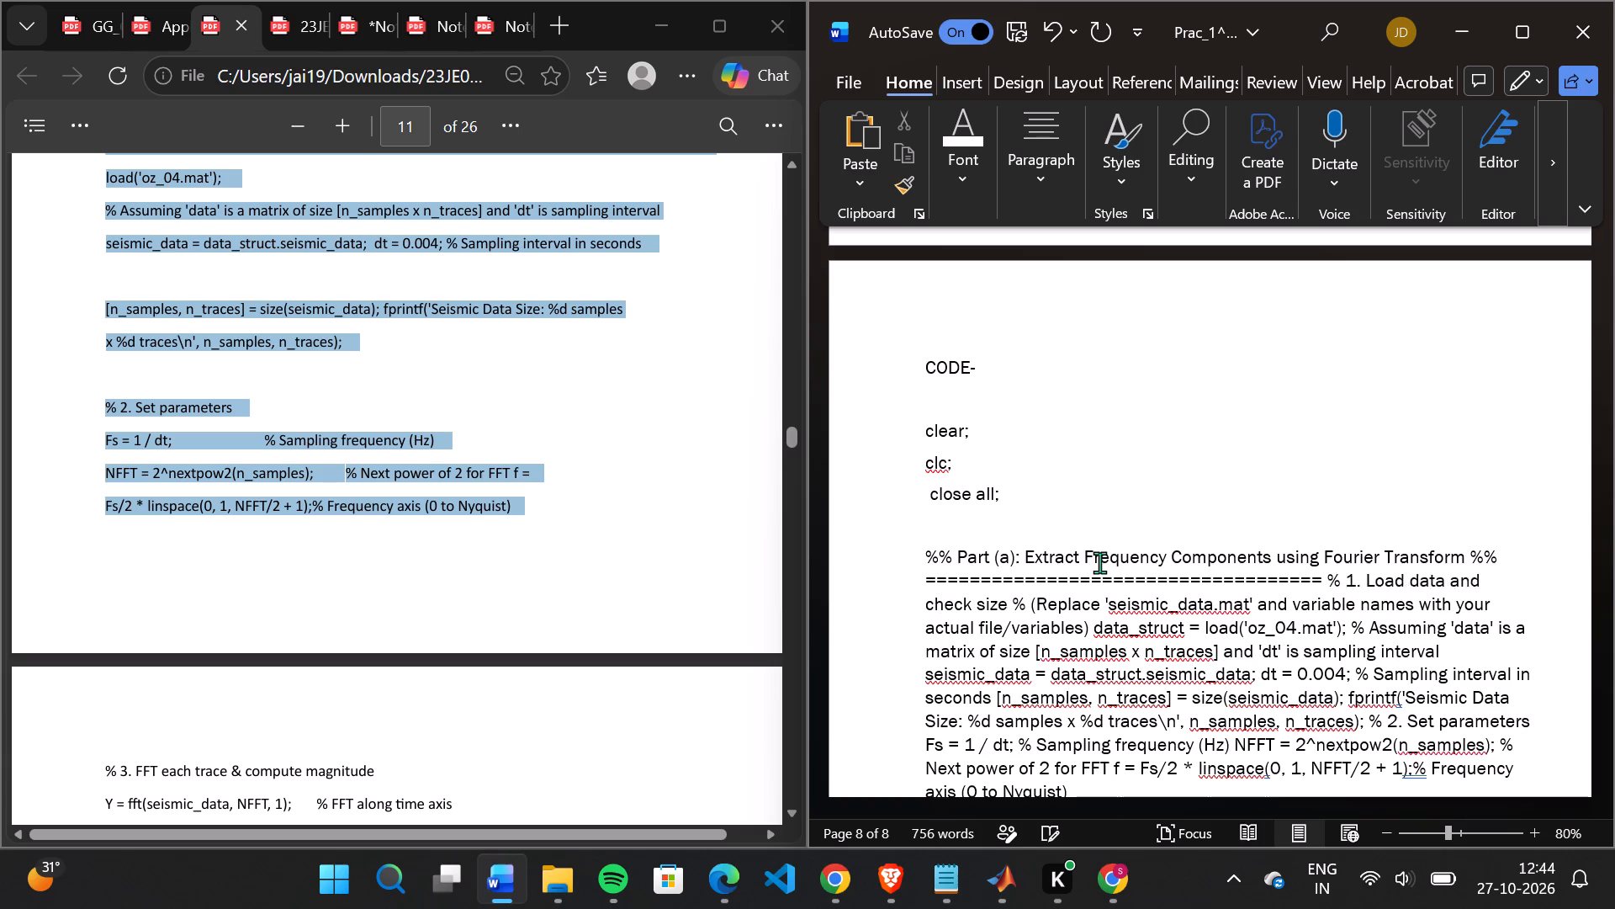
key("Delete")
key("Delete")
key("Delete")
key("Delete")
key("Delete")
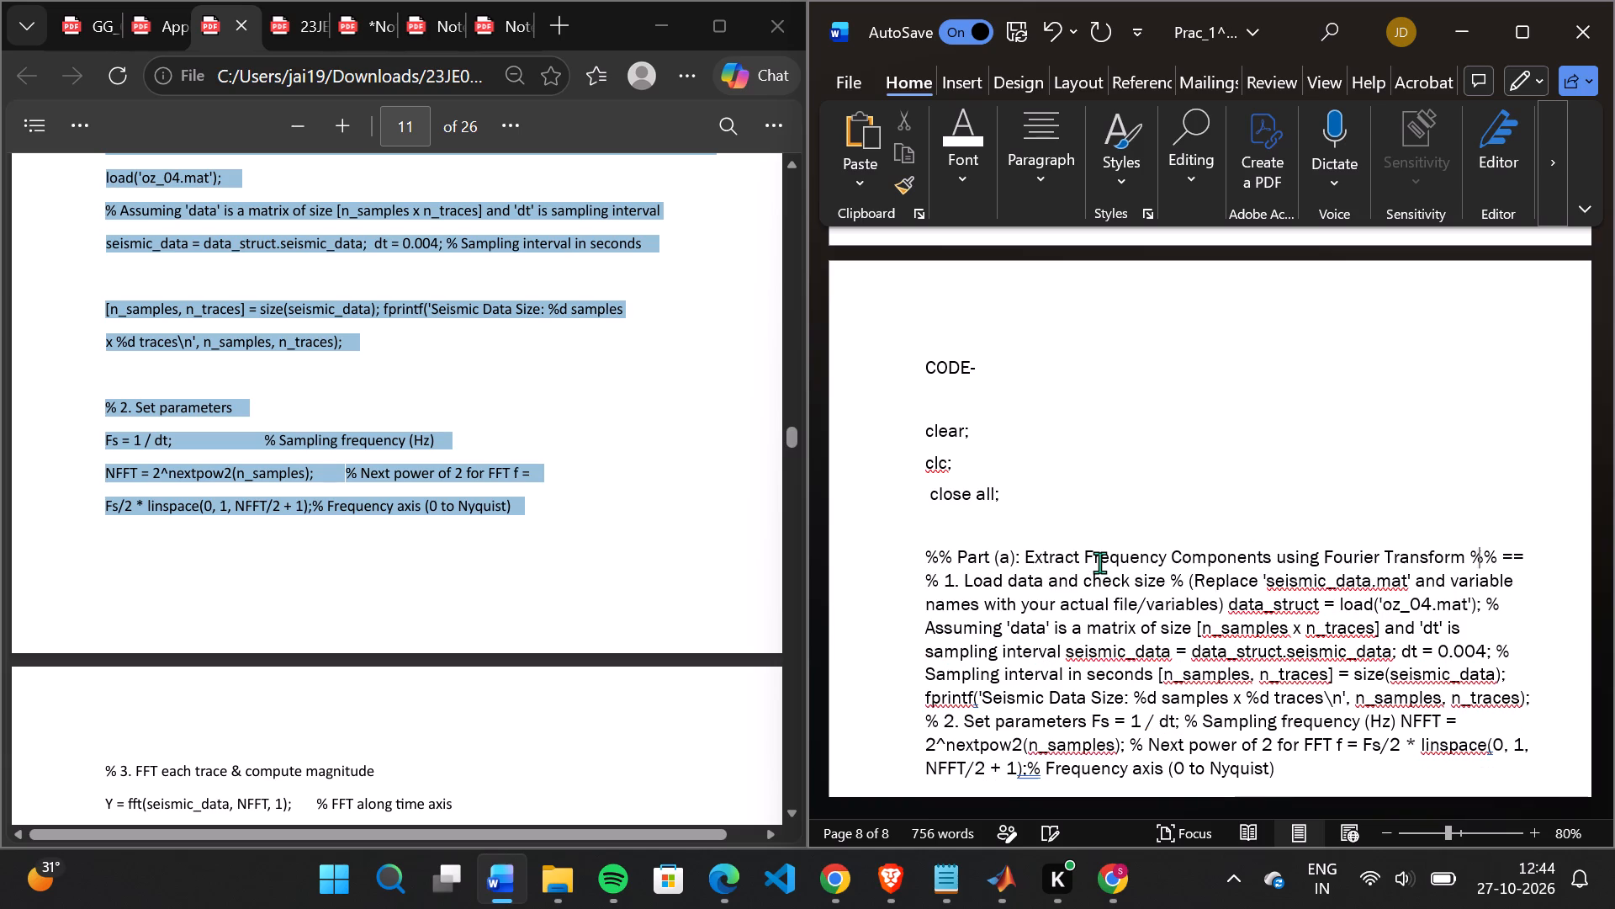
key("Delete")
key("ctrl+z")
key("Return")
key("Return")
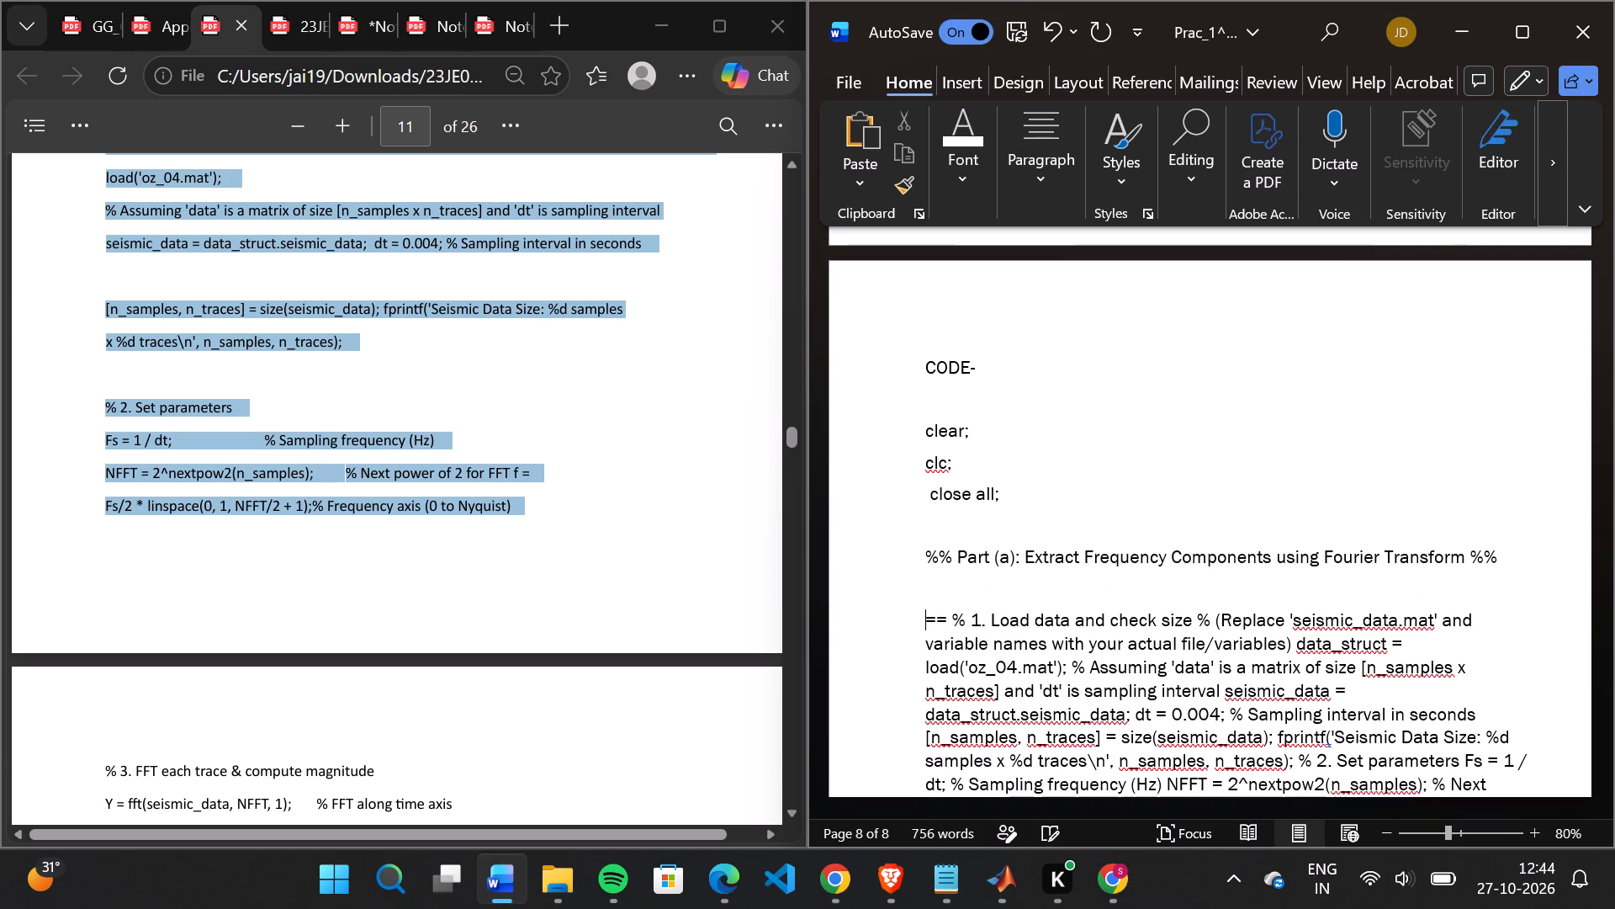
scroll(1438, 504, "down", 1)
scroll(1332, 510, "up", 1)
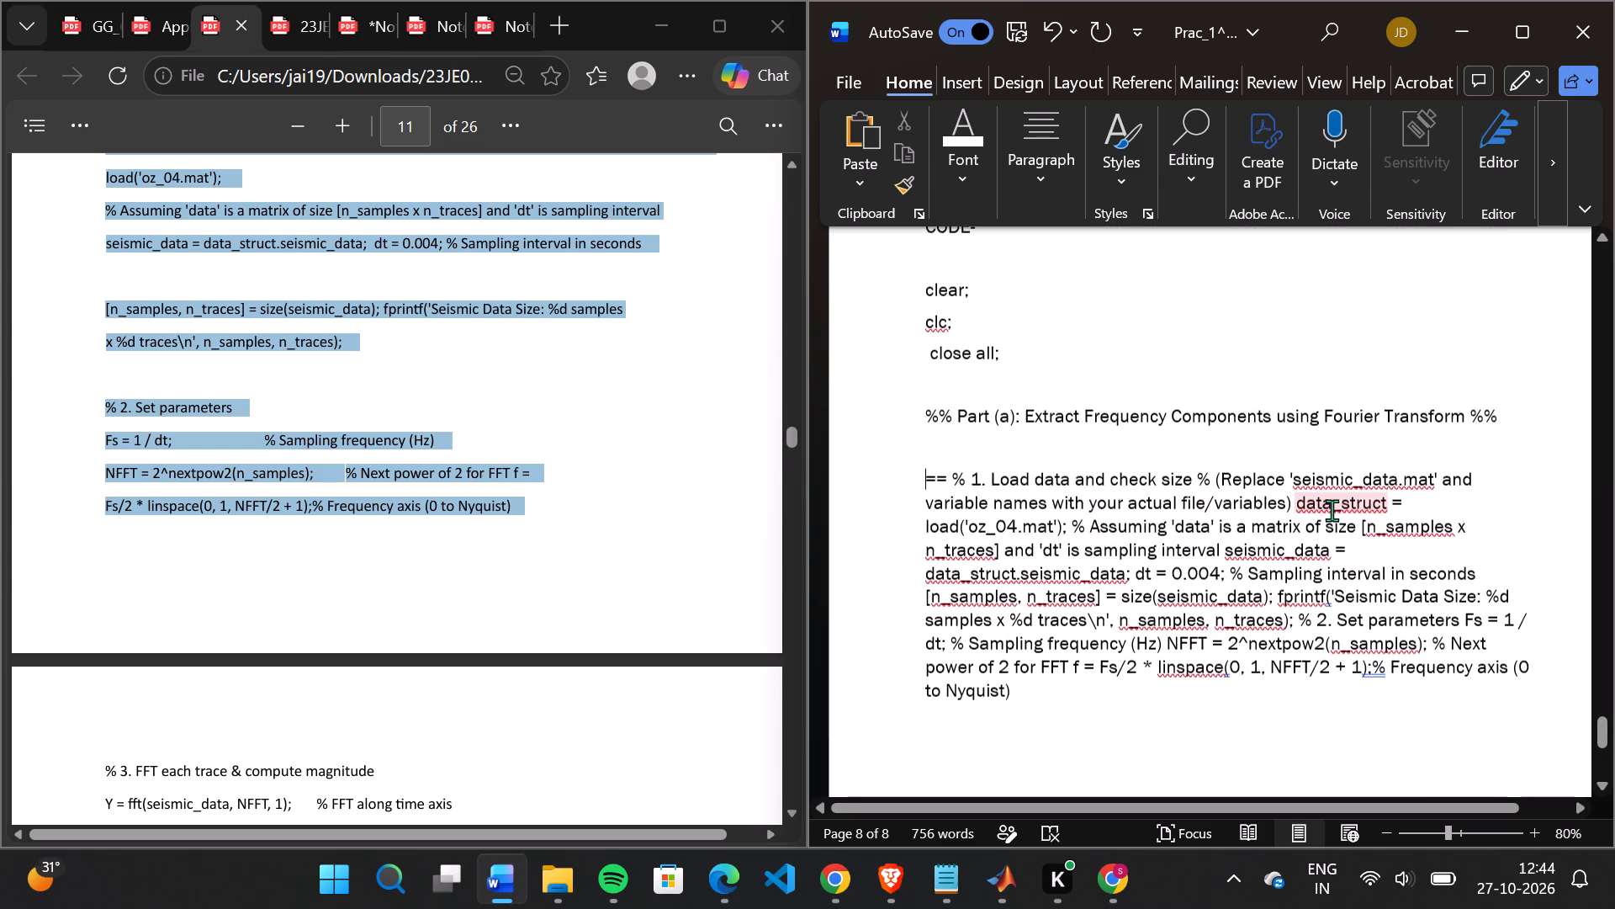
key("Delete")
key("Delete")
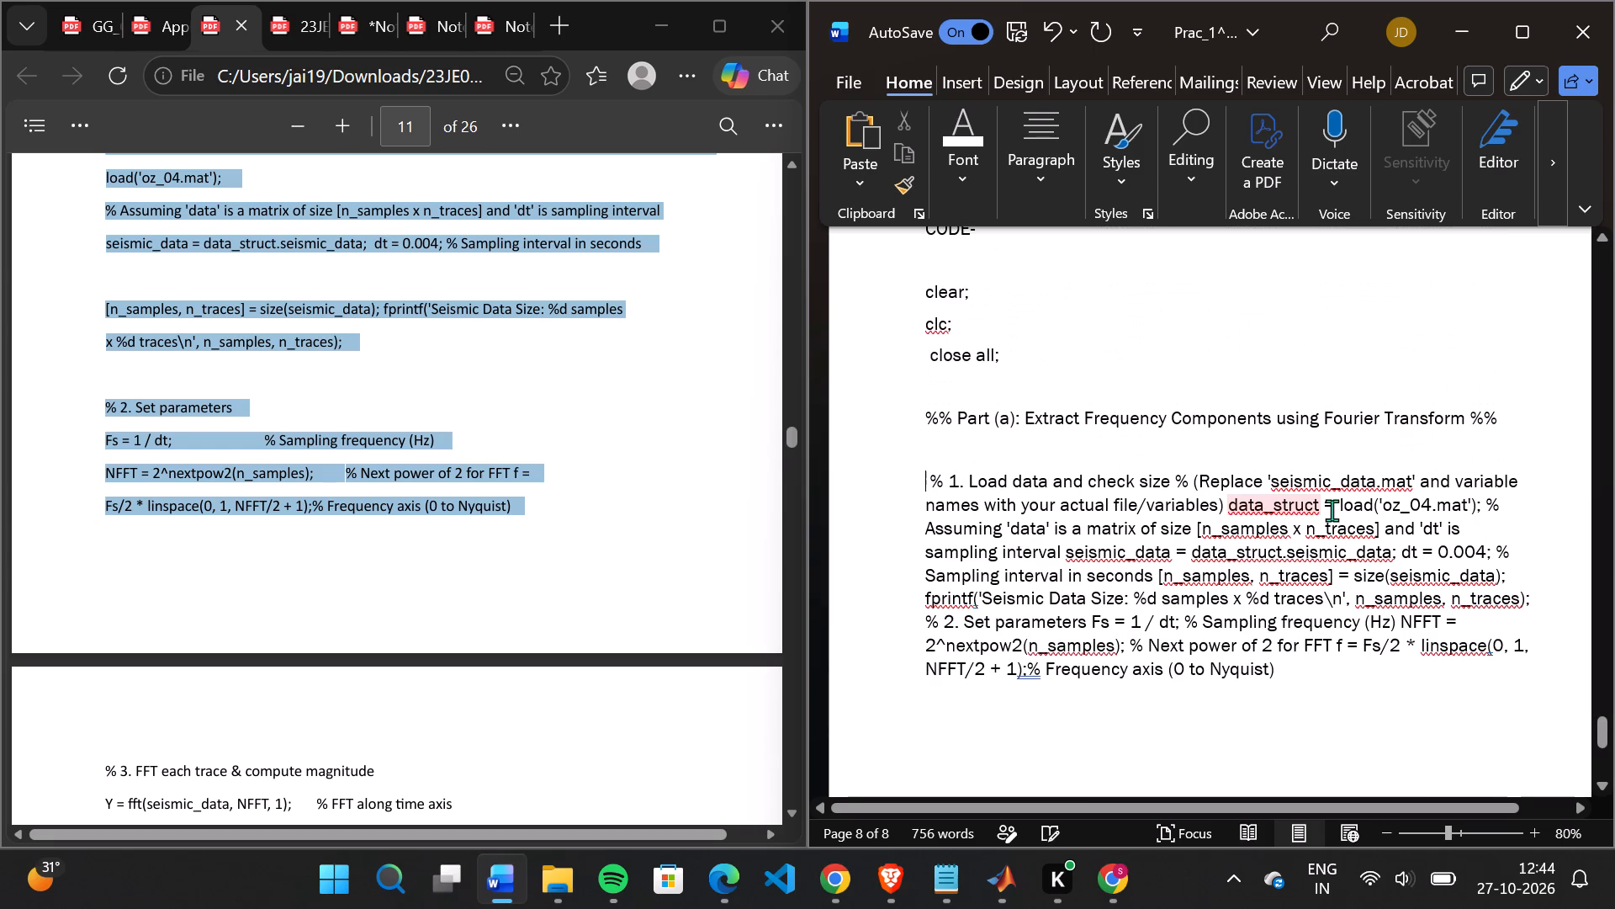
Remove the blank line below the Part (a) heading and the trailing "%%" at the heading's end.
scroll(642, 539, "up", 2)
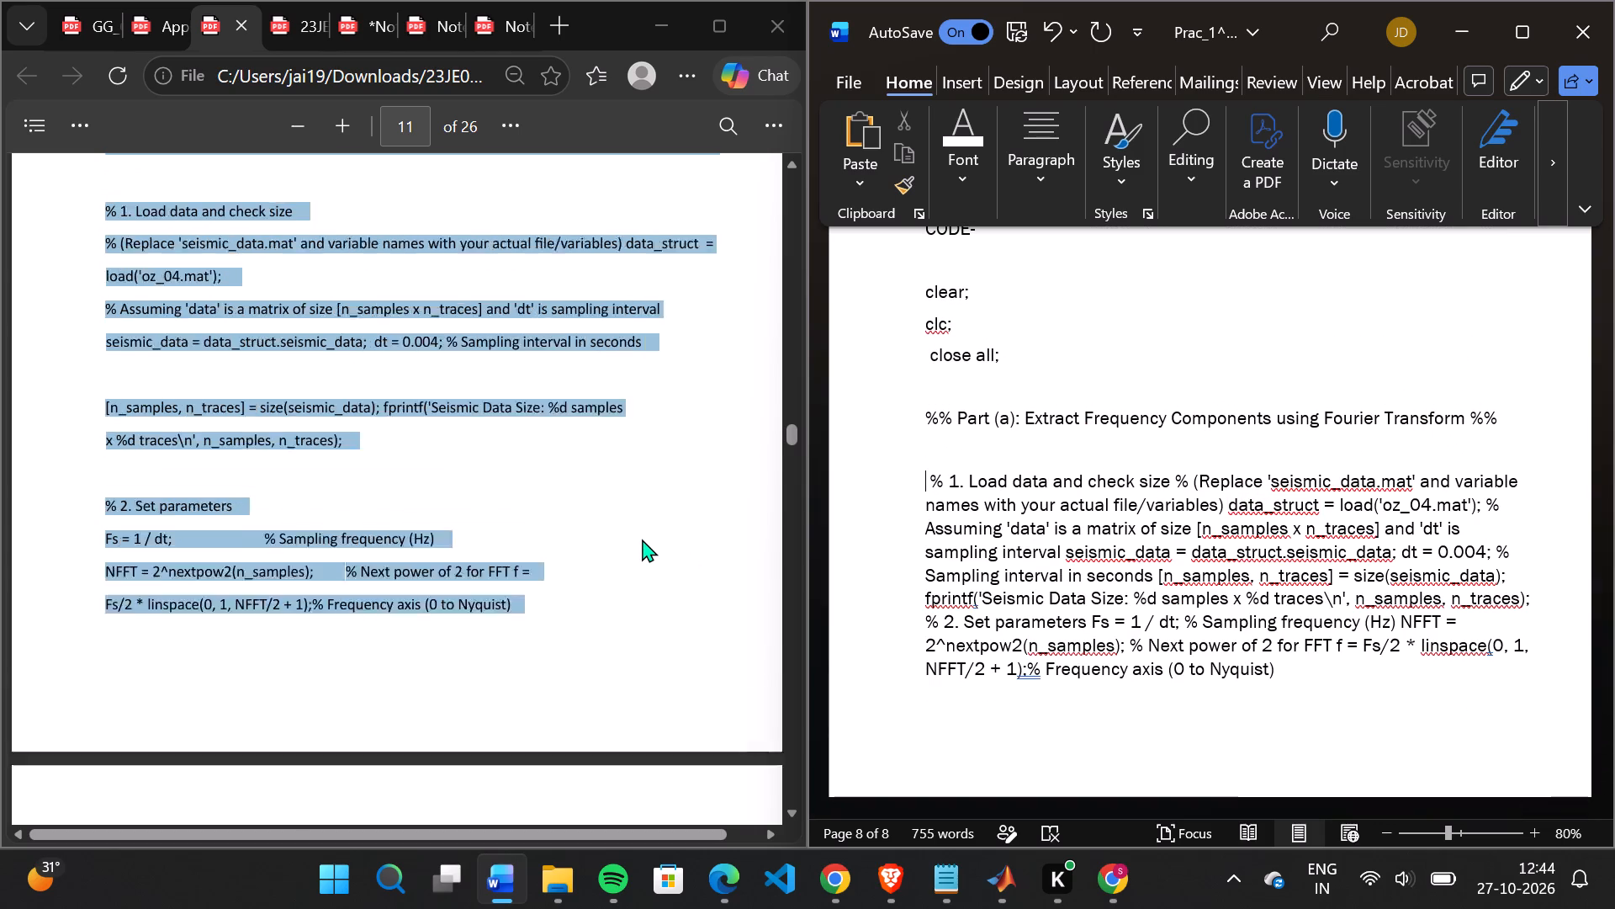
scroll(642, 539, "up", 2)
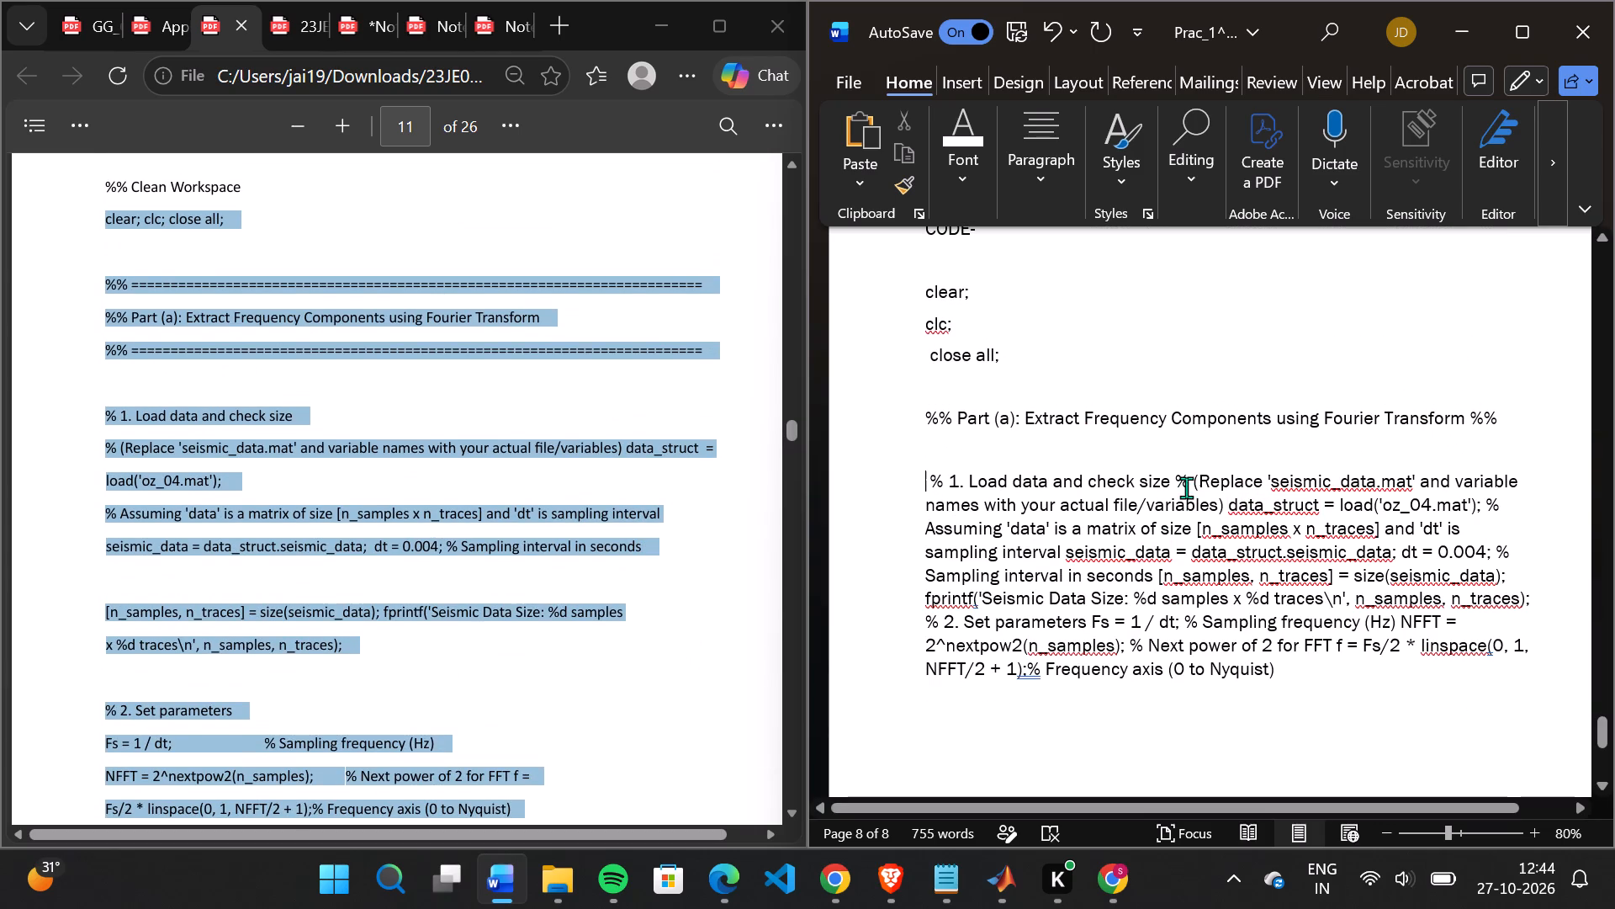
left_click(1513, 412)
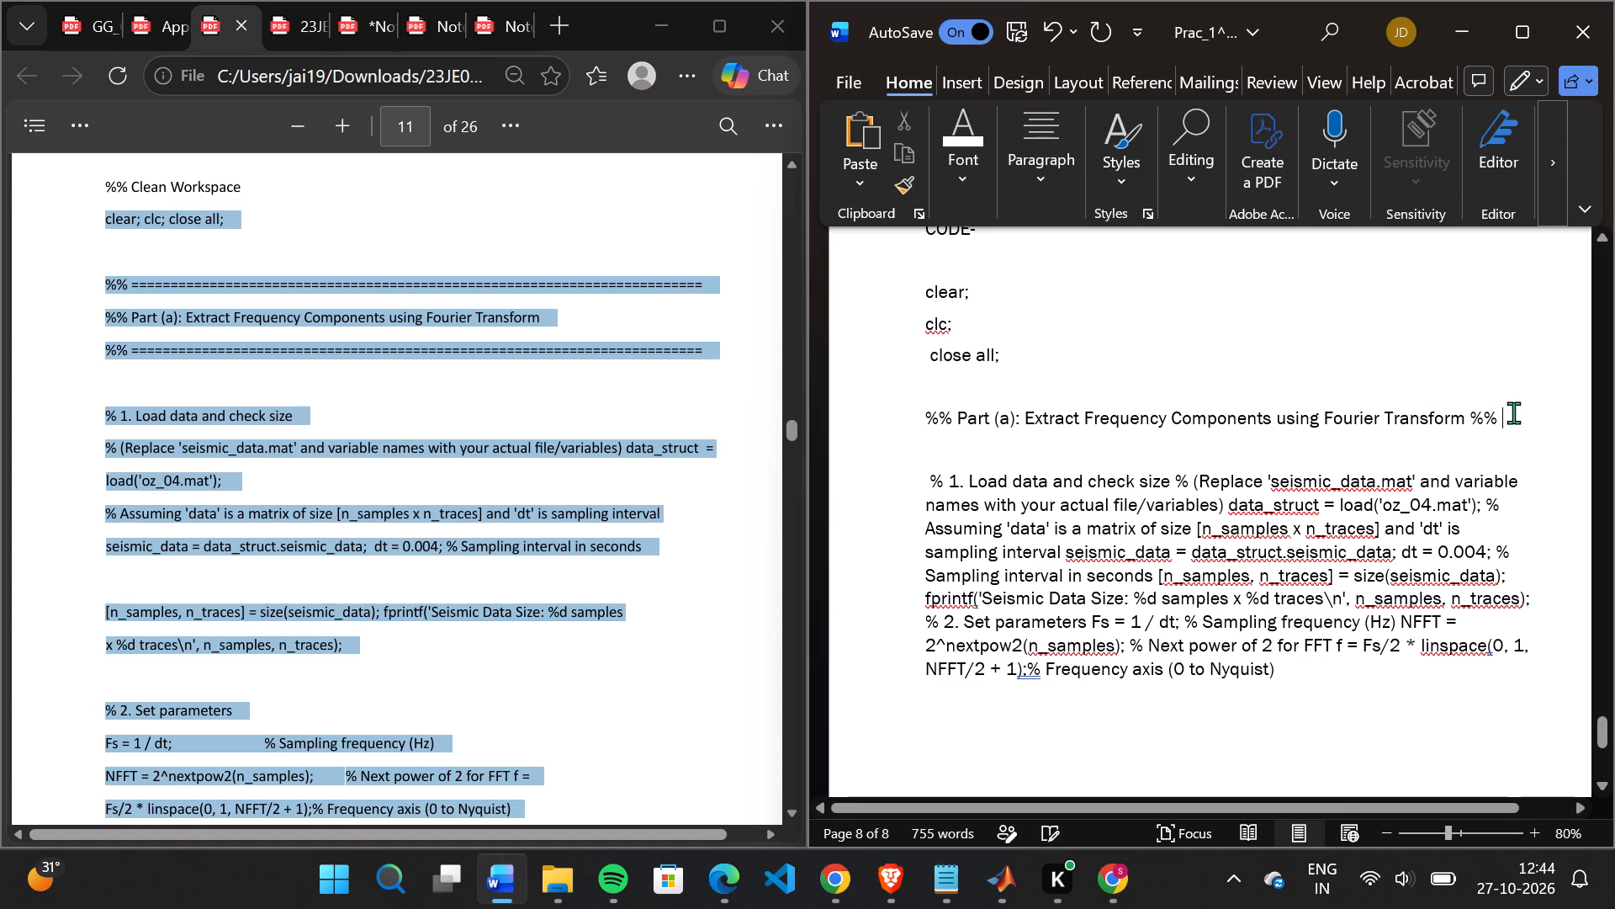
key("Delete")
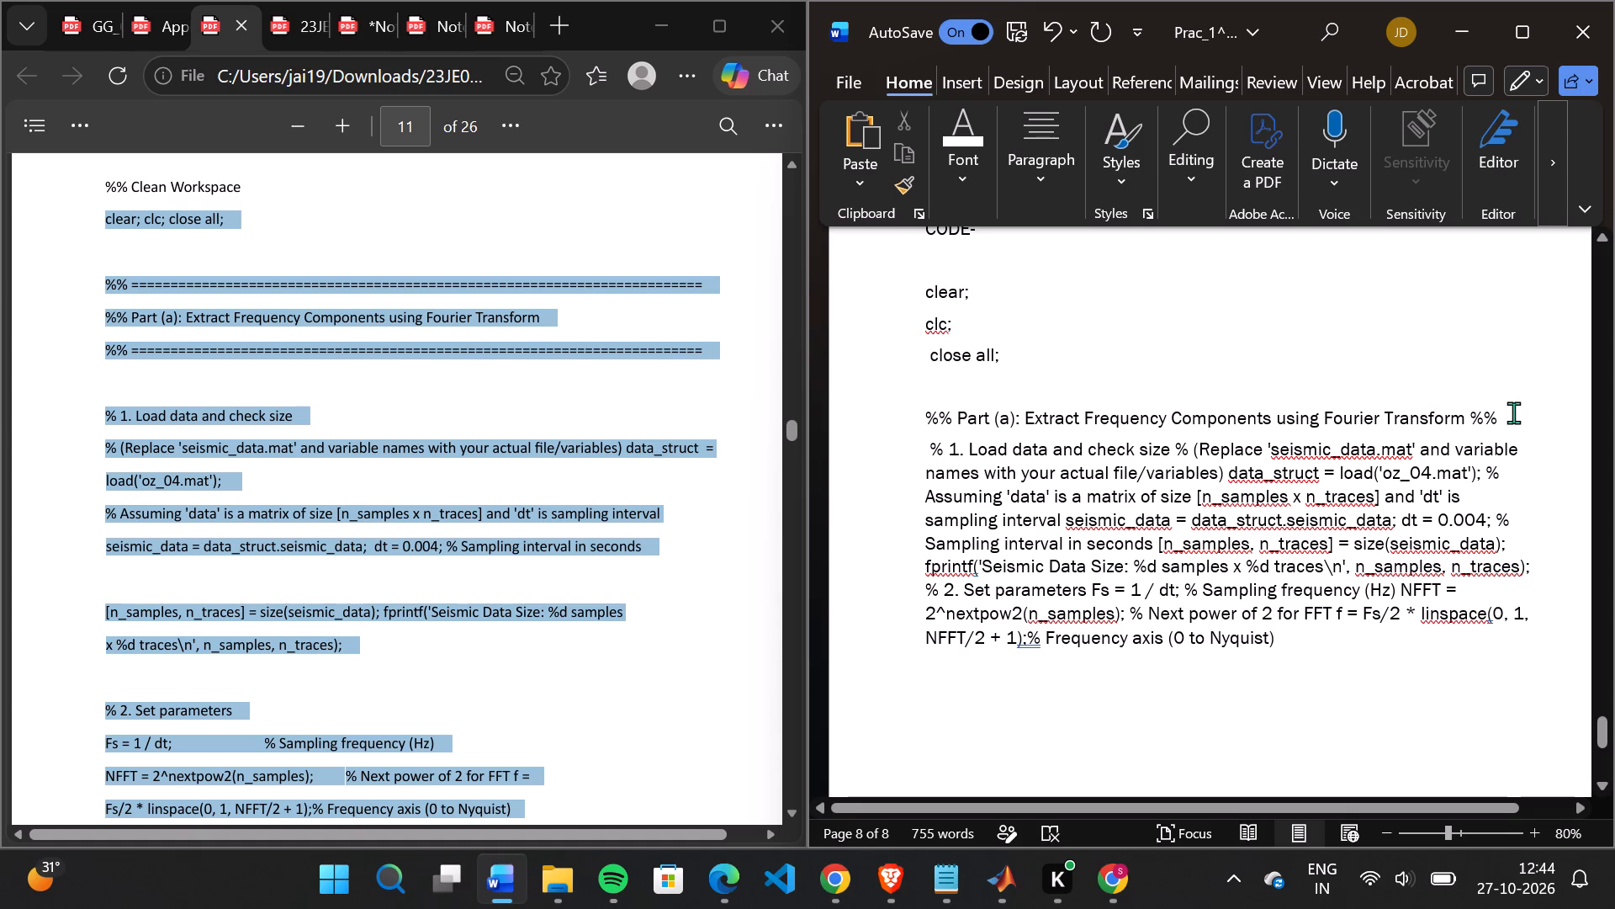
key("BackSpace")
key("BackSpace")
key("BackSpace")
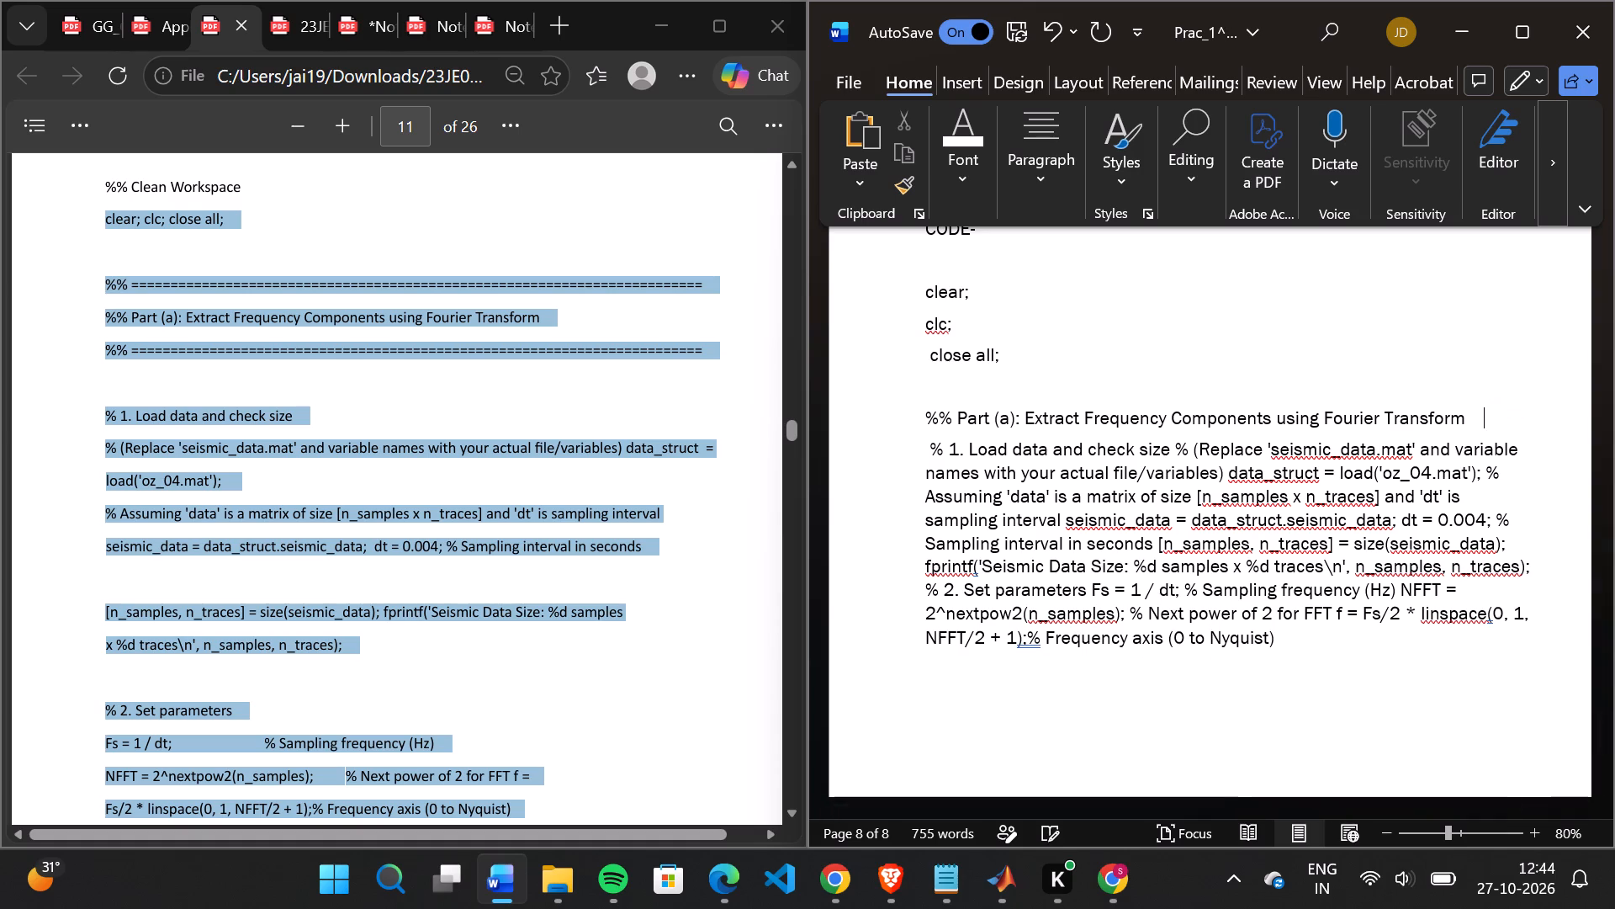
Add a blank line below the Part (a) heading and put "% 1. Load data and check size" on its own line.
key("Return")
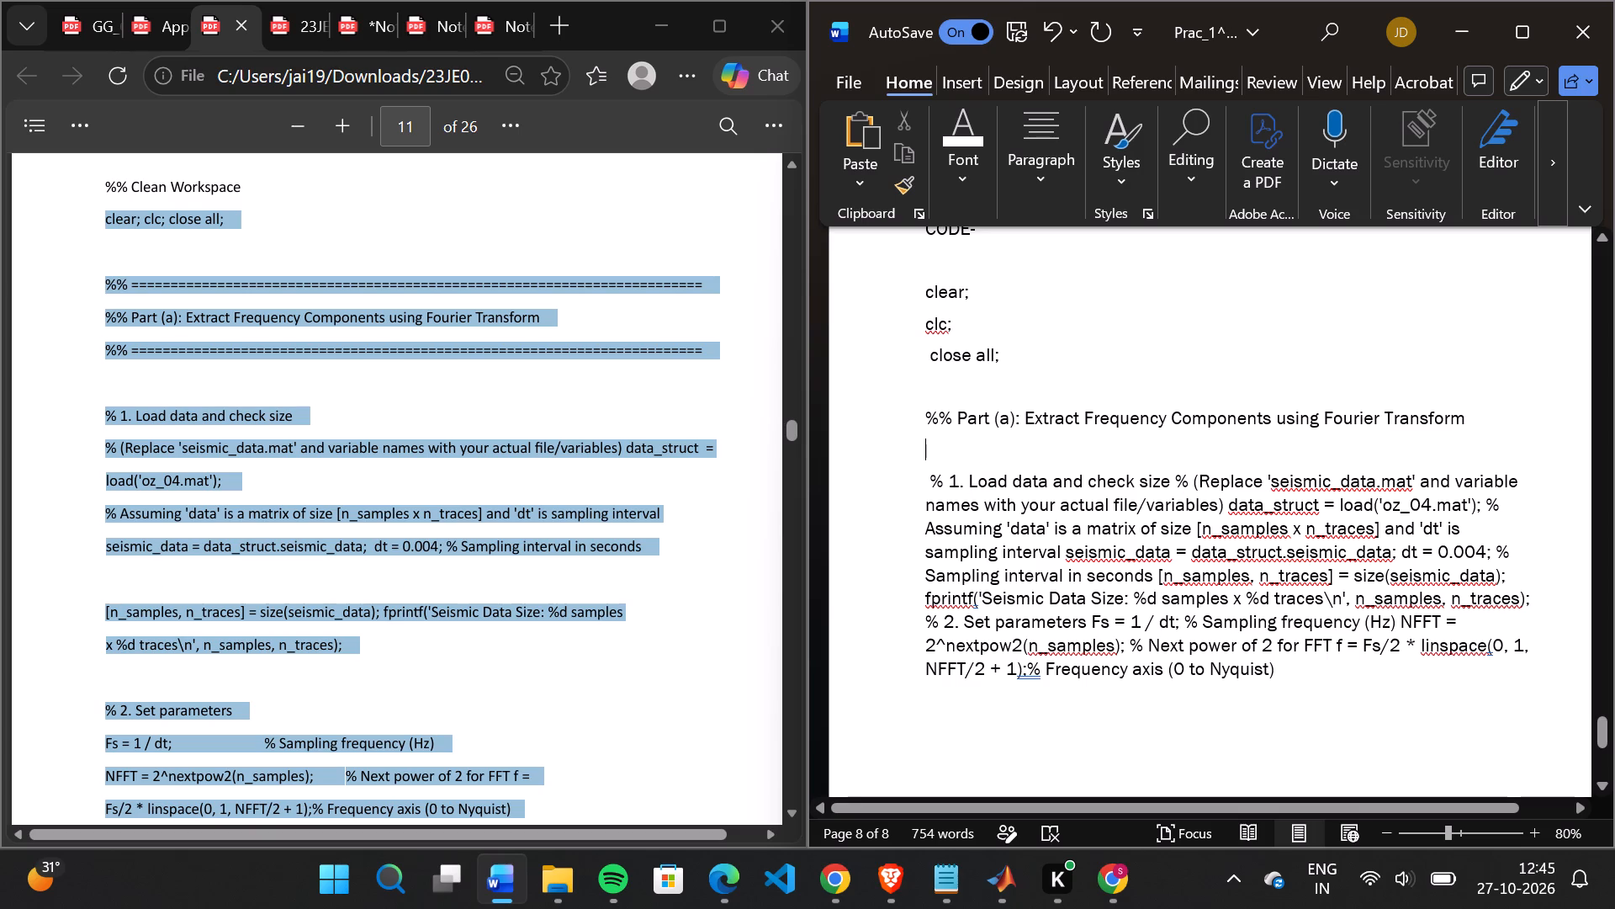
left_click(1178, 477)
key("Return")
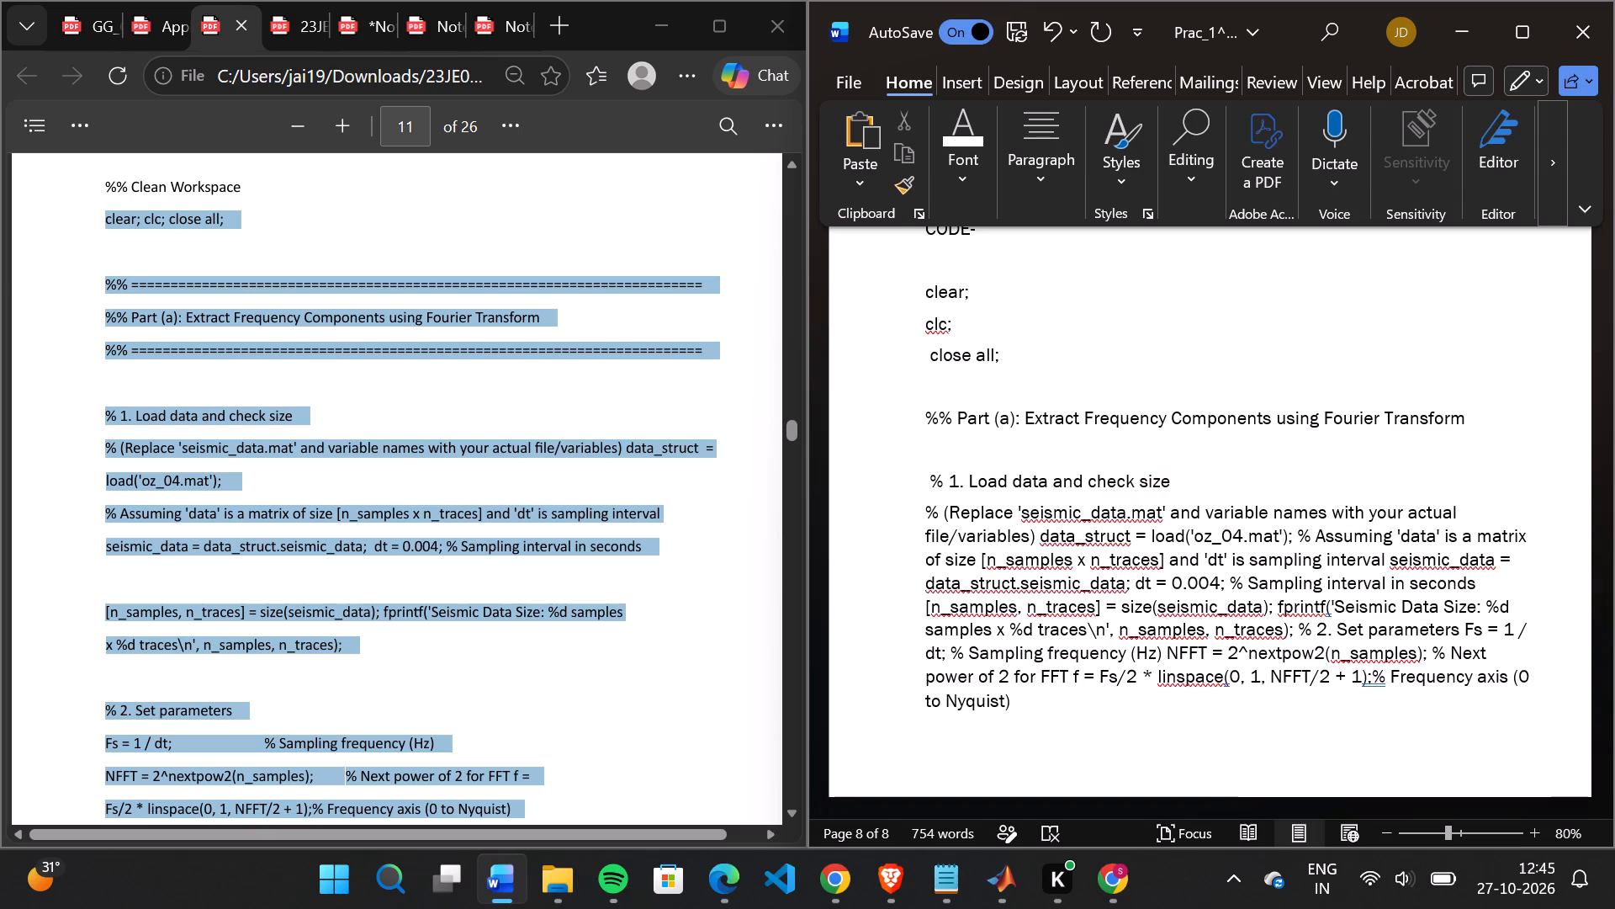
Delete the comment "% (Replace 'seismic_data.mat' and variable names with your actual file/variables)" before data_struct.
key("Right")
key("Right")
key("Right")
key("Right")
key("Right")
key("Right")
key("Right")
key("Right")
key("Right")
key("Right")
key("Right")
key("Right")
key("Right")
key("Right")
key("Right")
key("Right")
key("Right")
key("Right")
key("Right")
key("Right")
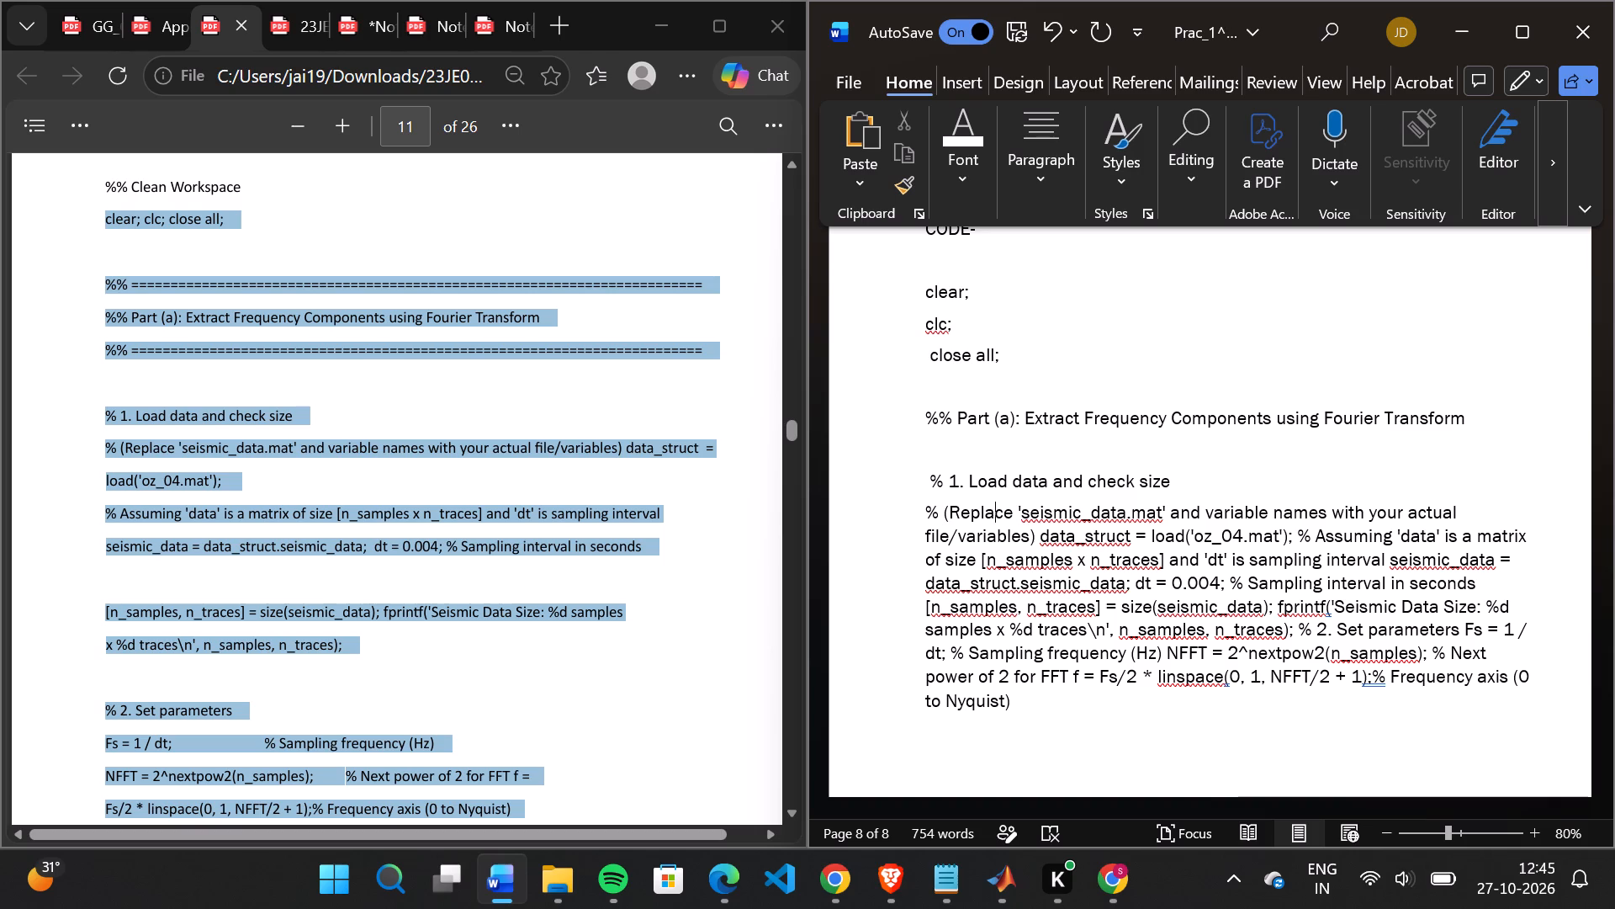
key("Right")
key("Right")
key("Right")
key("Right")
key("Right")
key("Right")
key("Right")
key("Right")
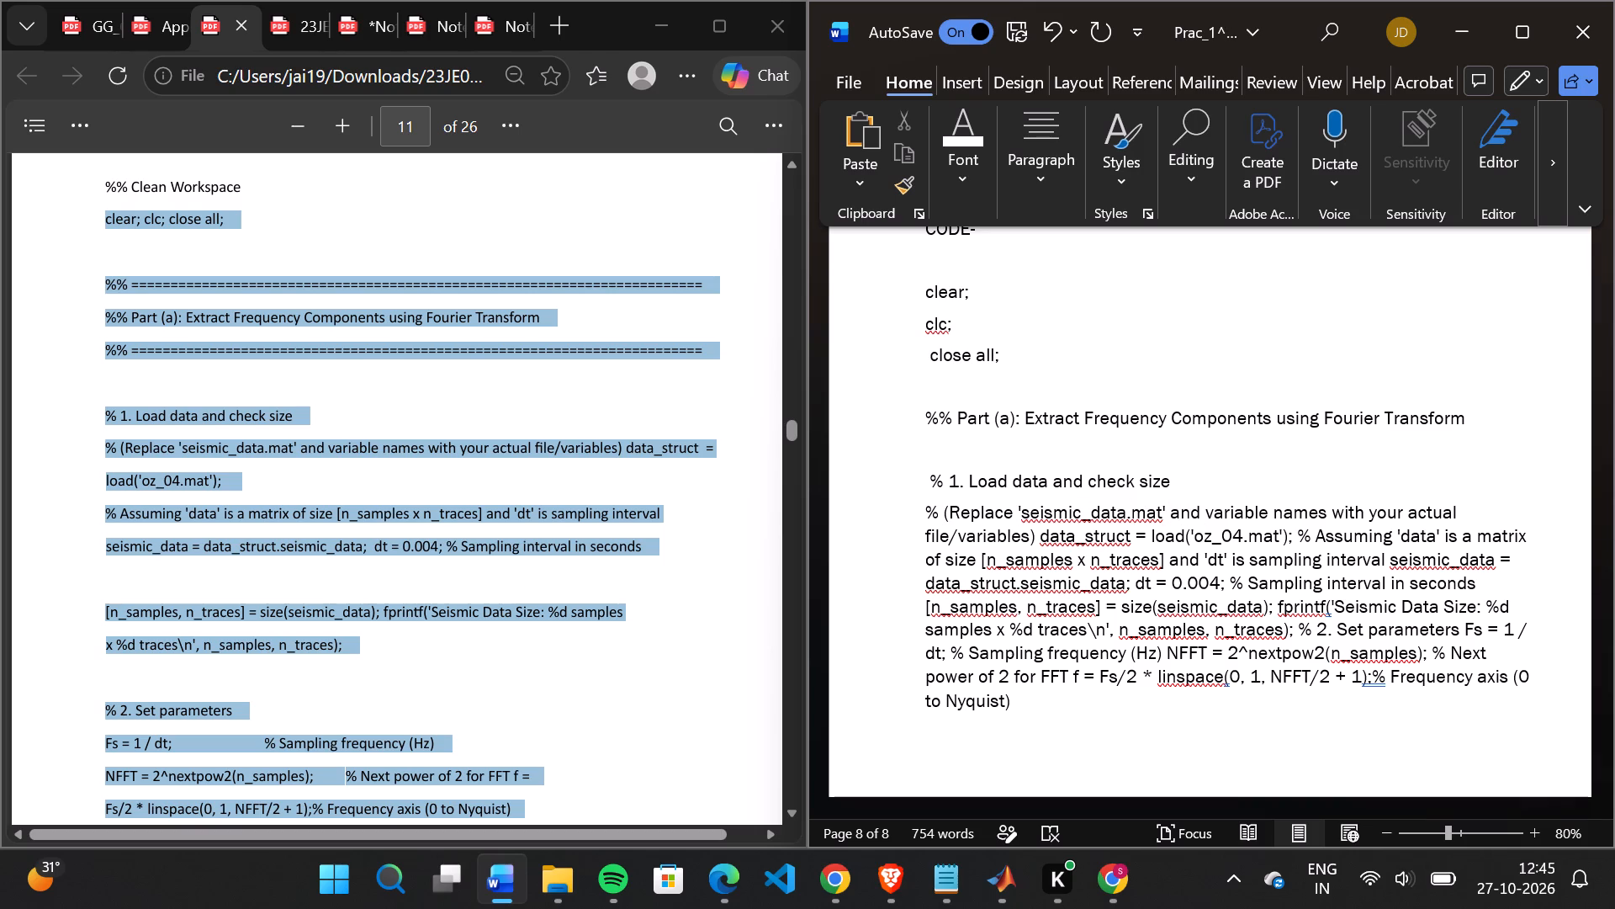
left_click_drag(921, 515, 1005, 545)
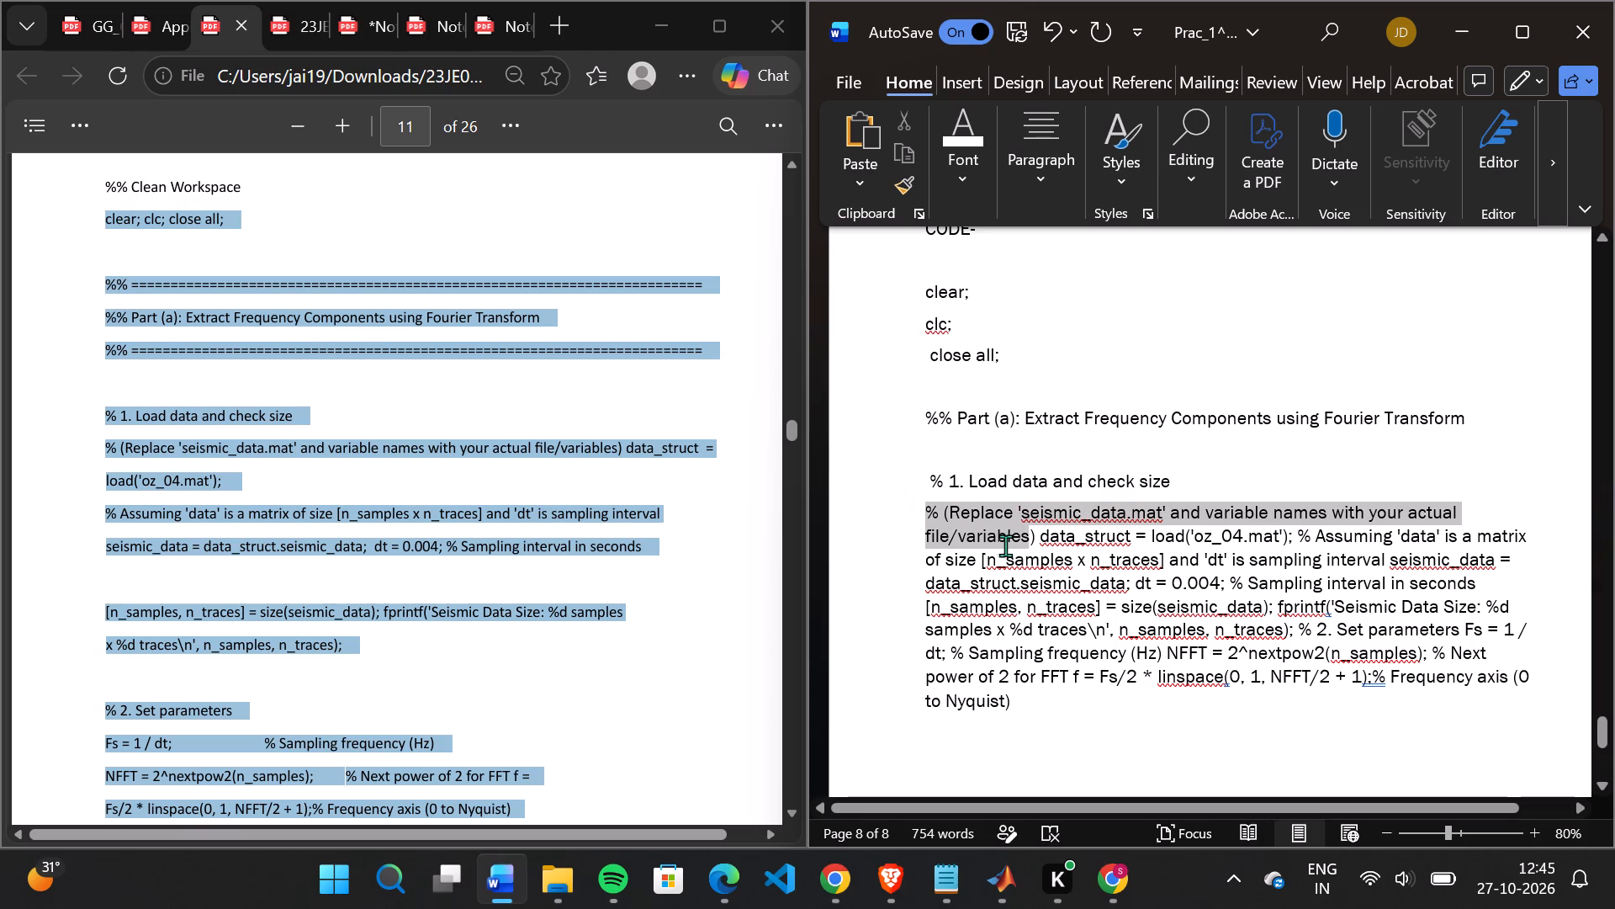
left_click_drag(1005, 545, 1038, 545)
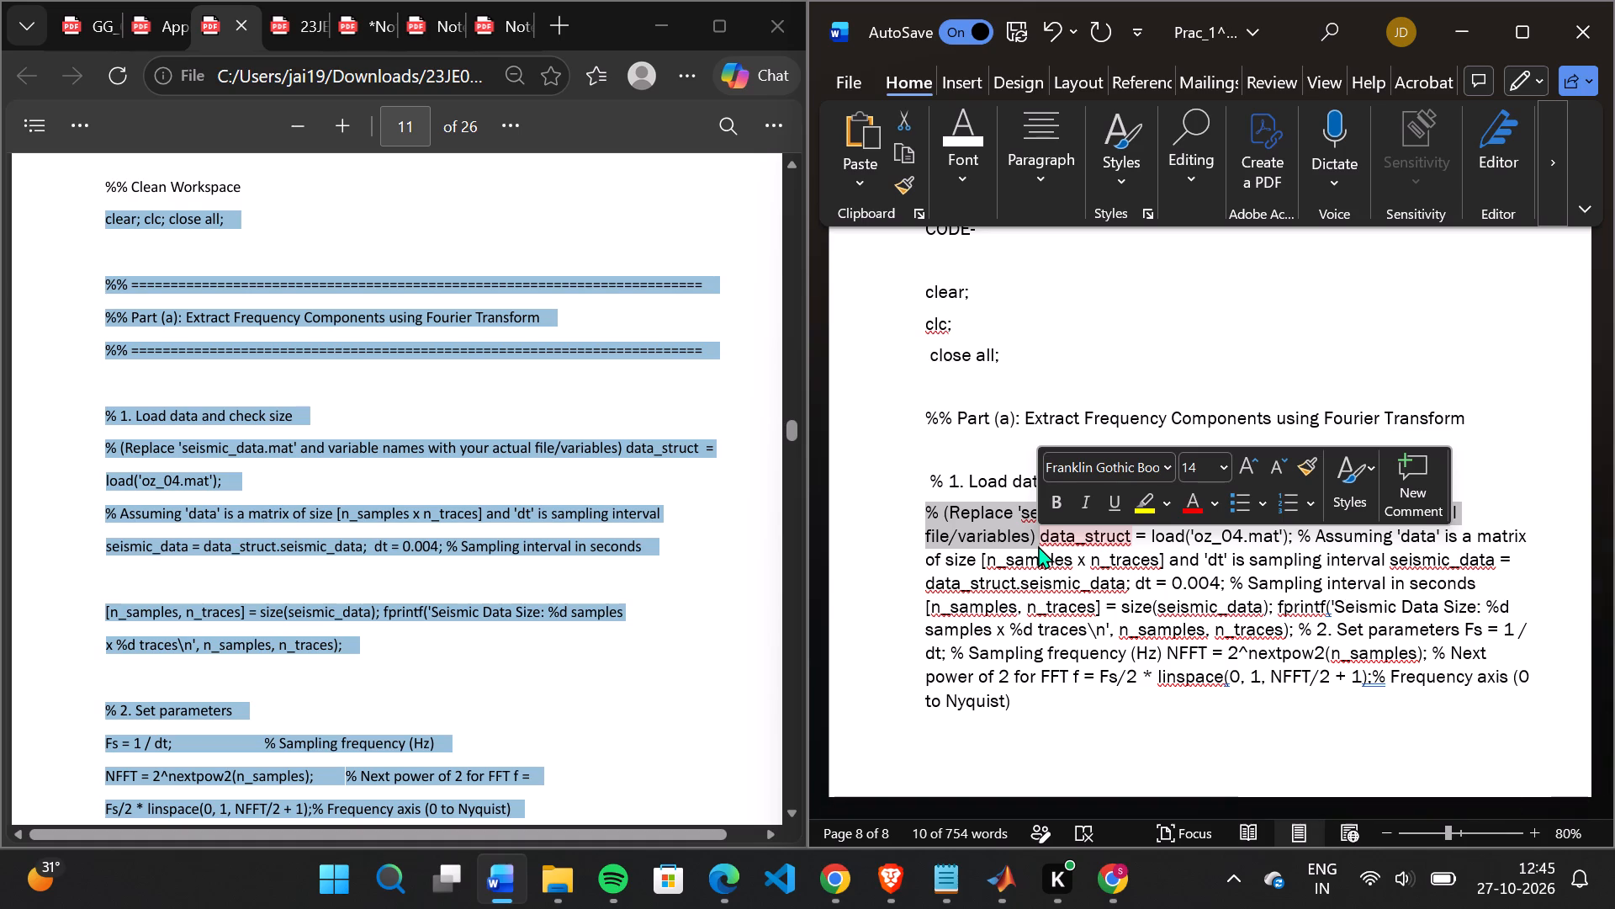
key("BackSpace")
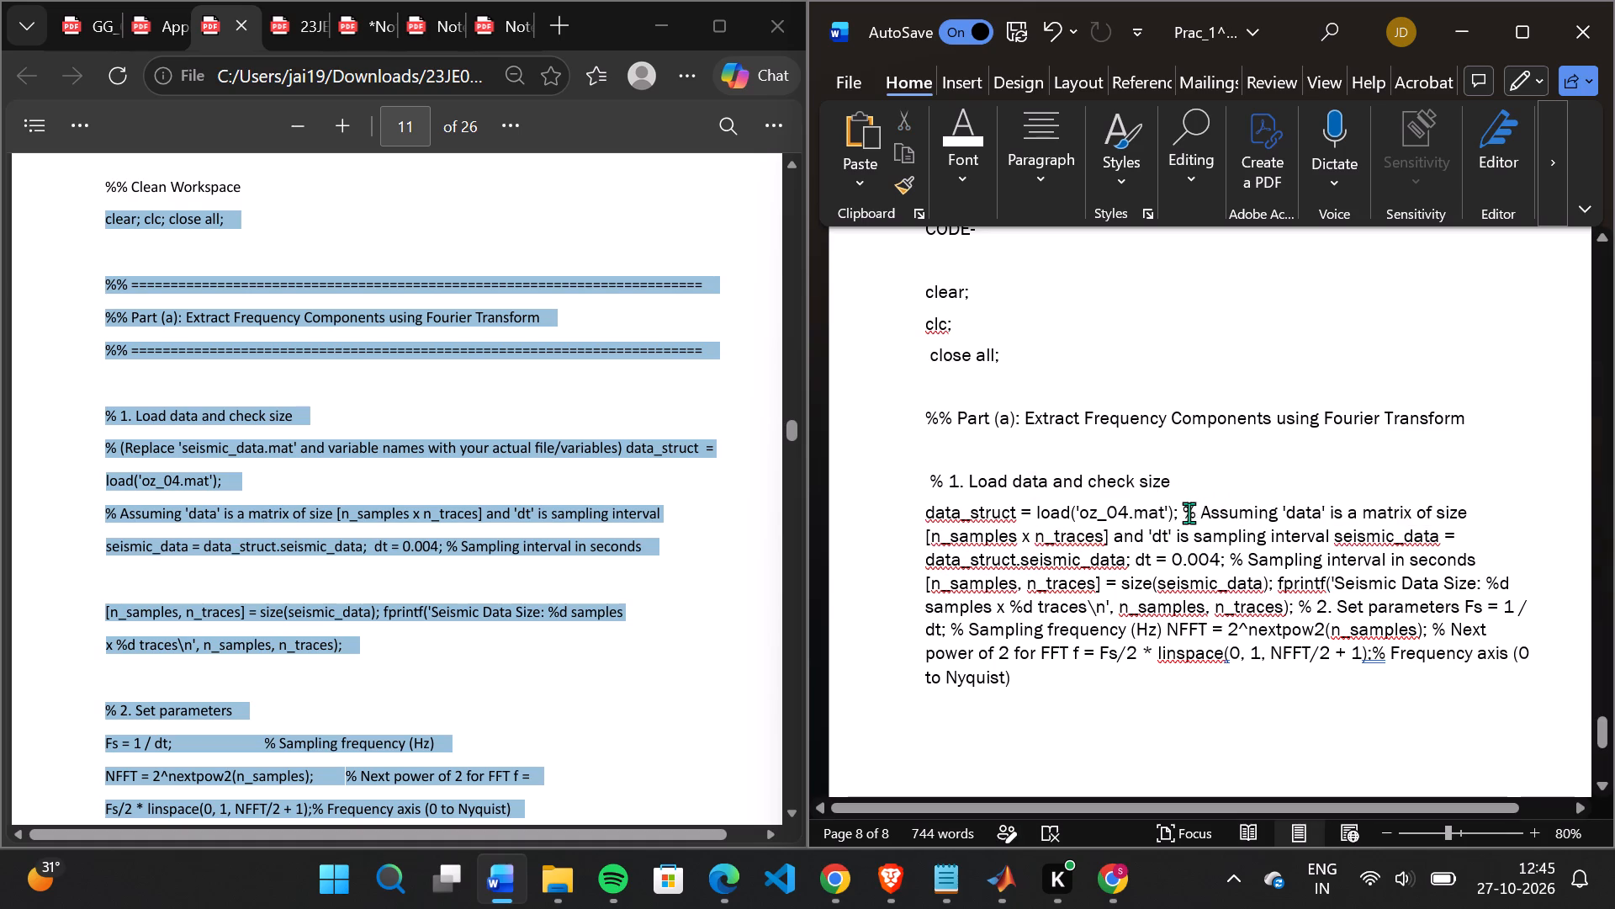
Put "data_struct = load('oz_04.mat');" and the "% Assuming 'data'..." comment on separate lines with a blank line between, and start seismic_data on a new line.
left_click(1180, 513)
key("Return")
key("Return")
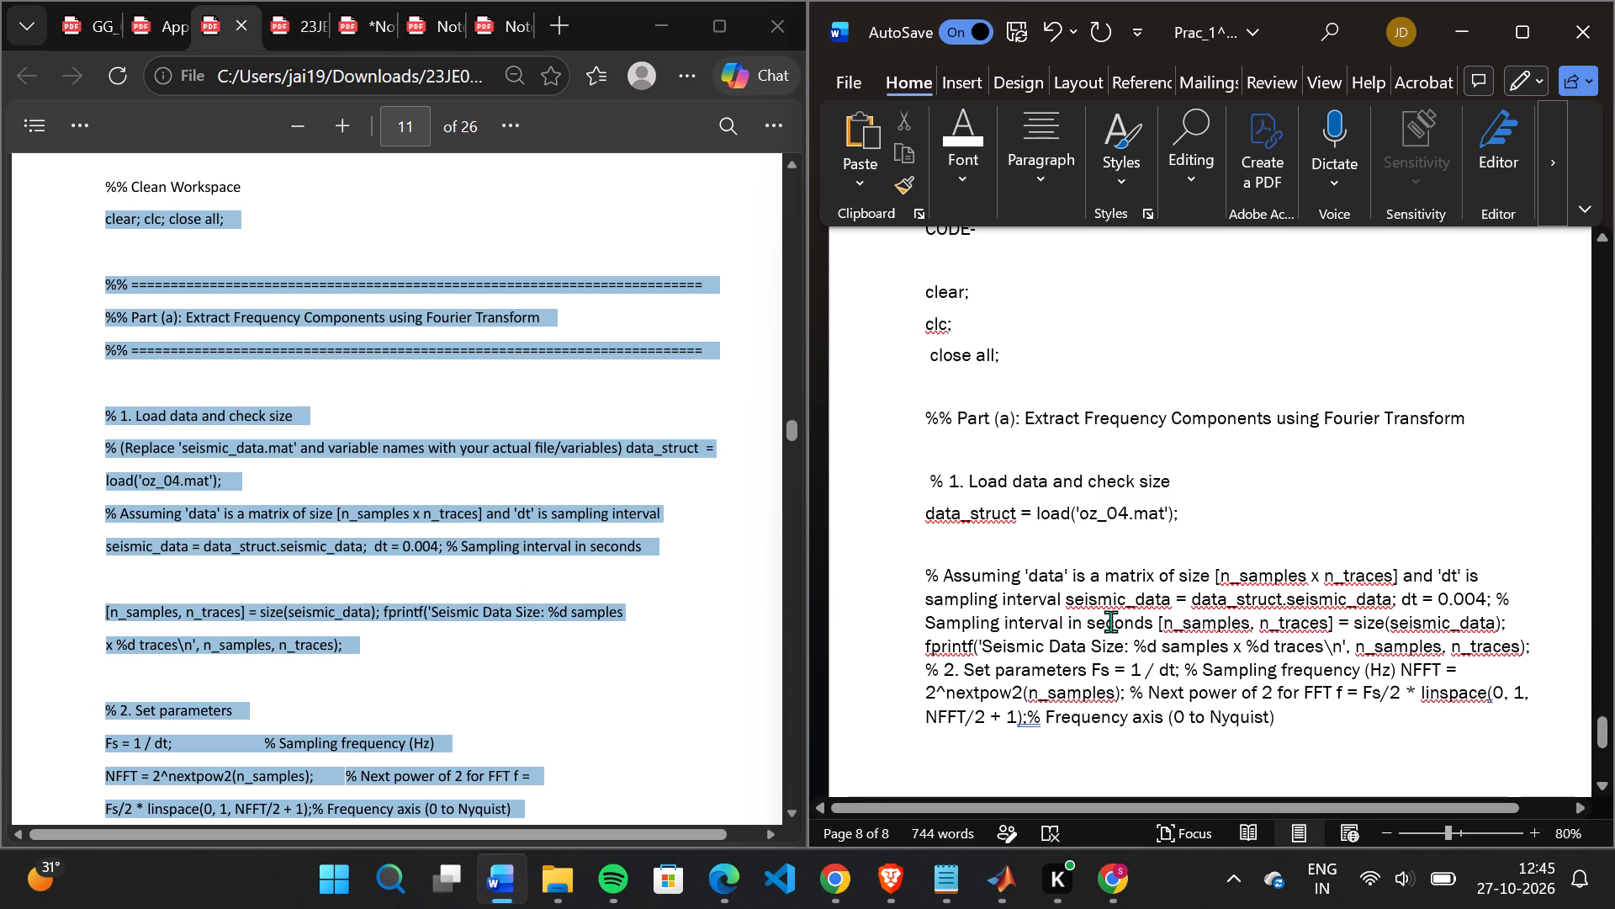
left_click(1059, 599)
key("Return")
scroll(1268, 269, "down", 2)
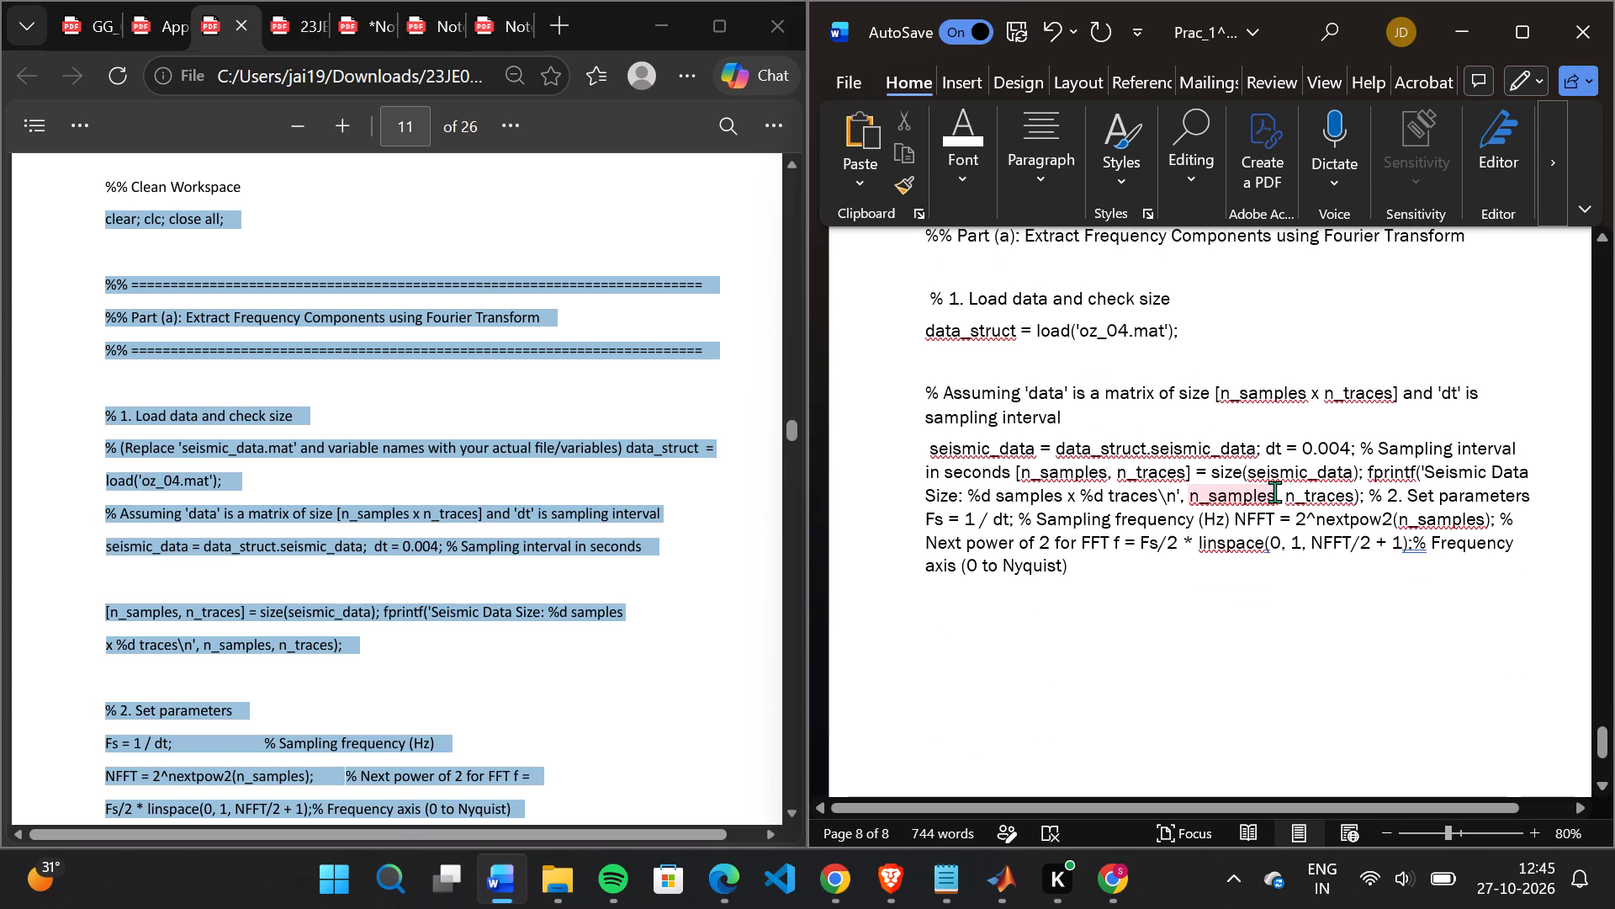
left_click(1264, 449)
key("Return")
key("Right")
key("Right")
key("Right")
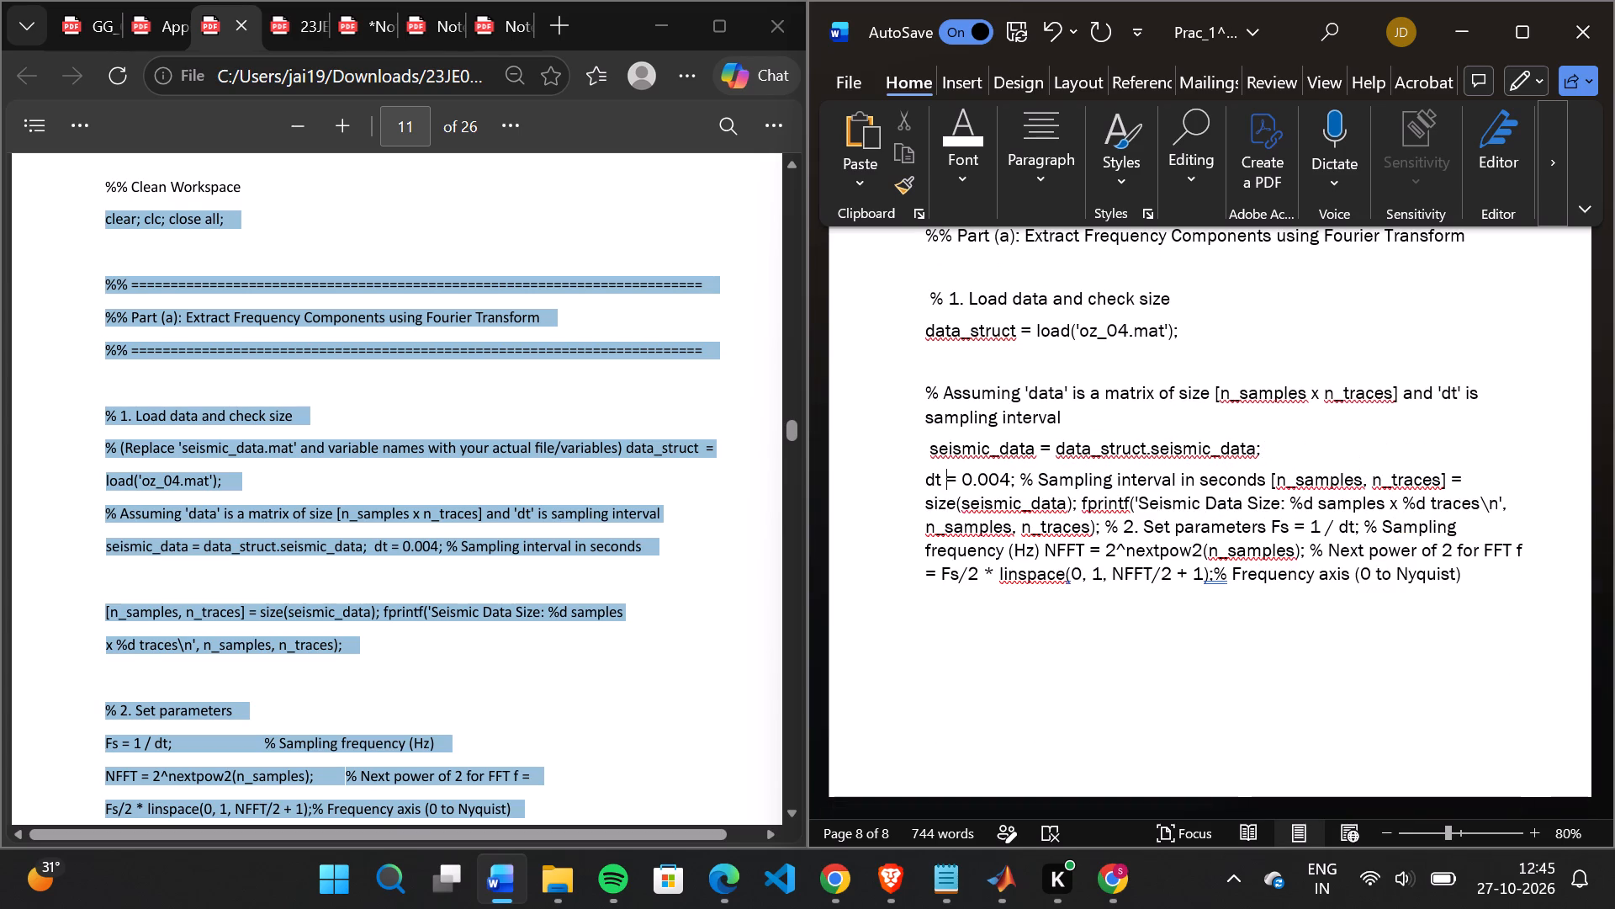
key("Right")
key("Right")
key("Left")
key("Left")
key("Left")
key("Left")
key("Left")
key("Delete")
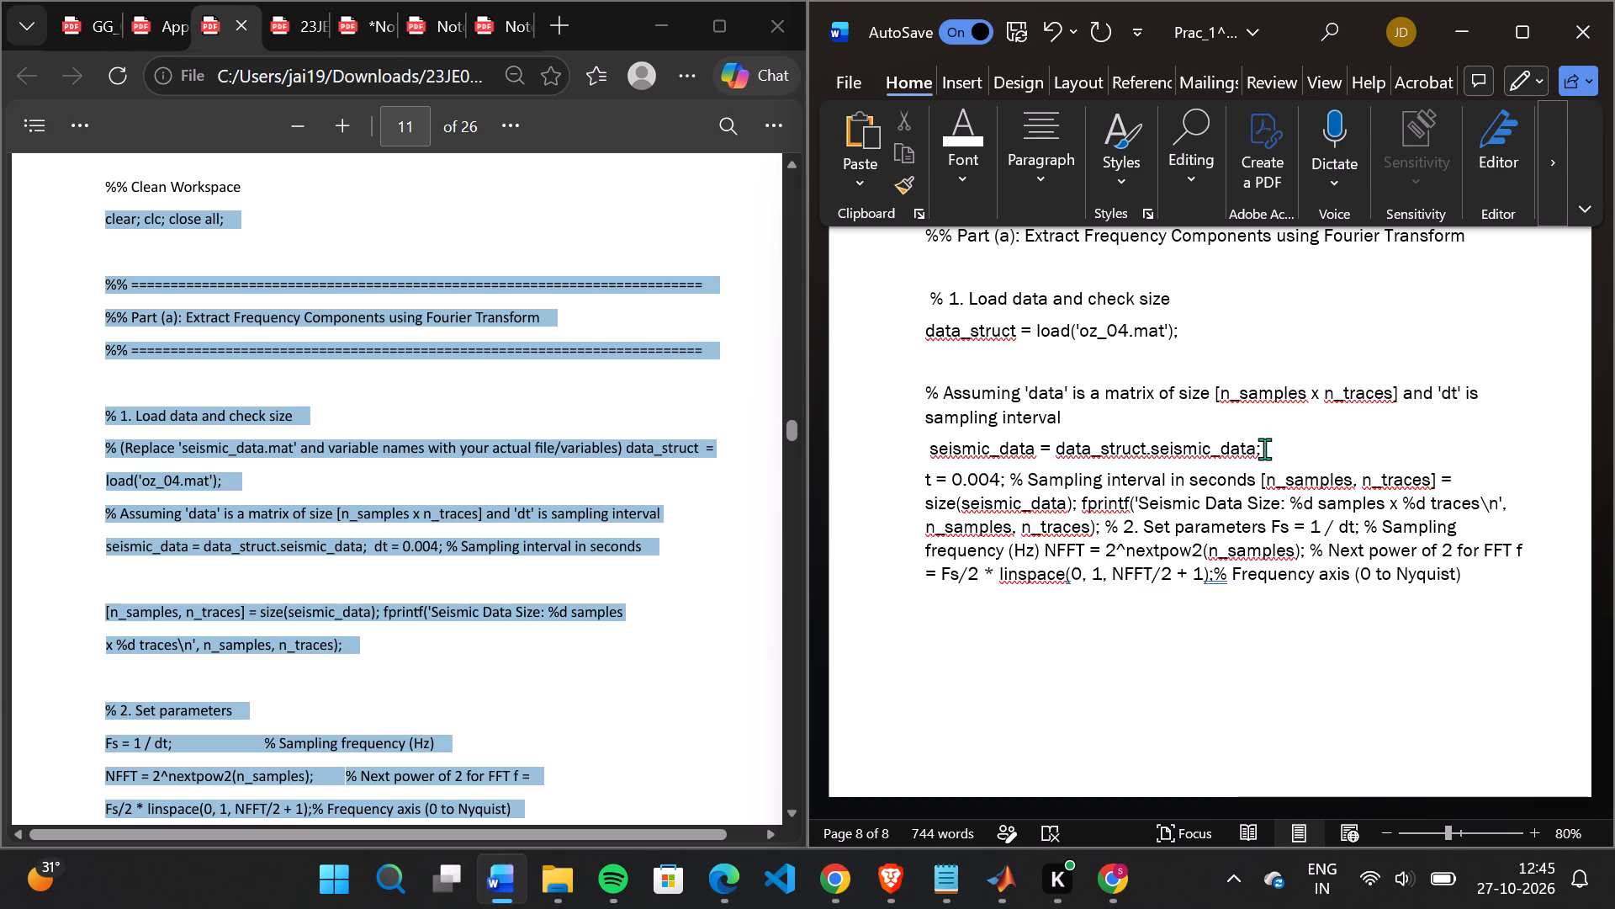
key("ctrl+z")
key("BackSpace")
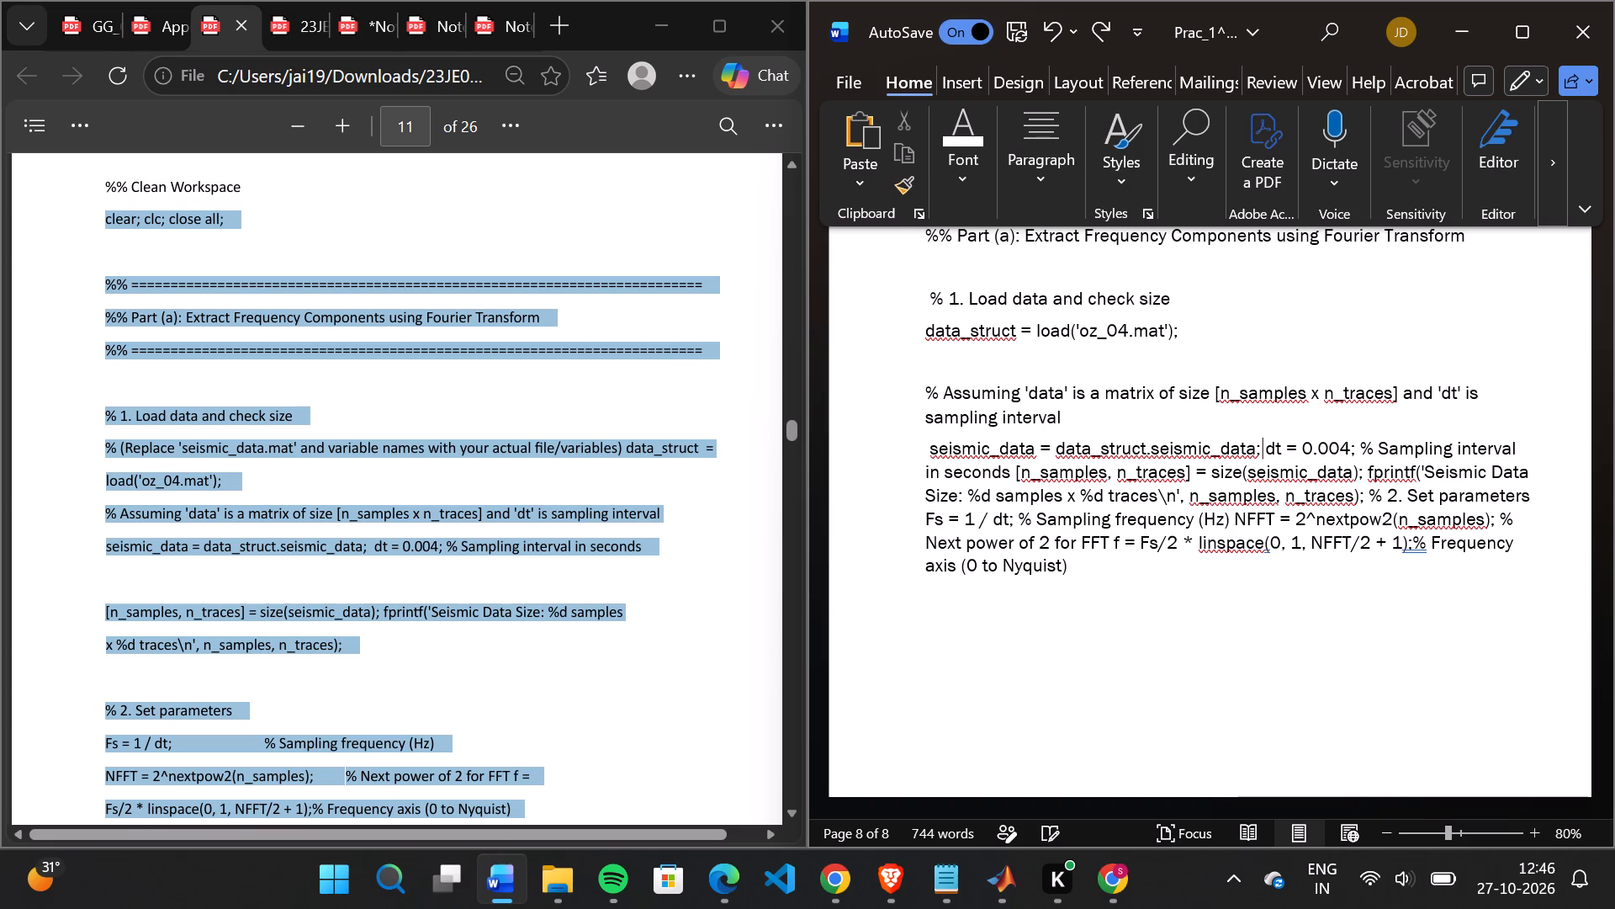
Put "dt = 0.004;" on its own line below "seismic_data = data_struct.seismic_data;".
key("Left")
key("space")
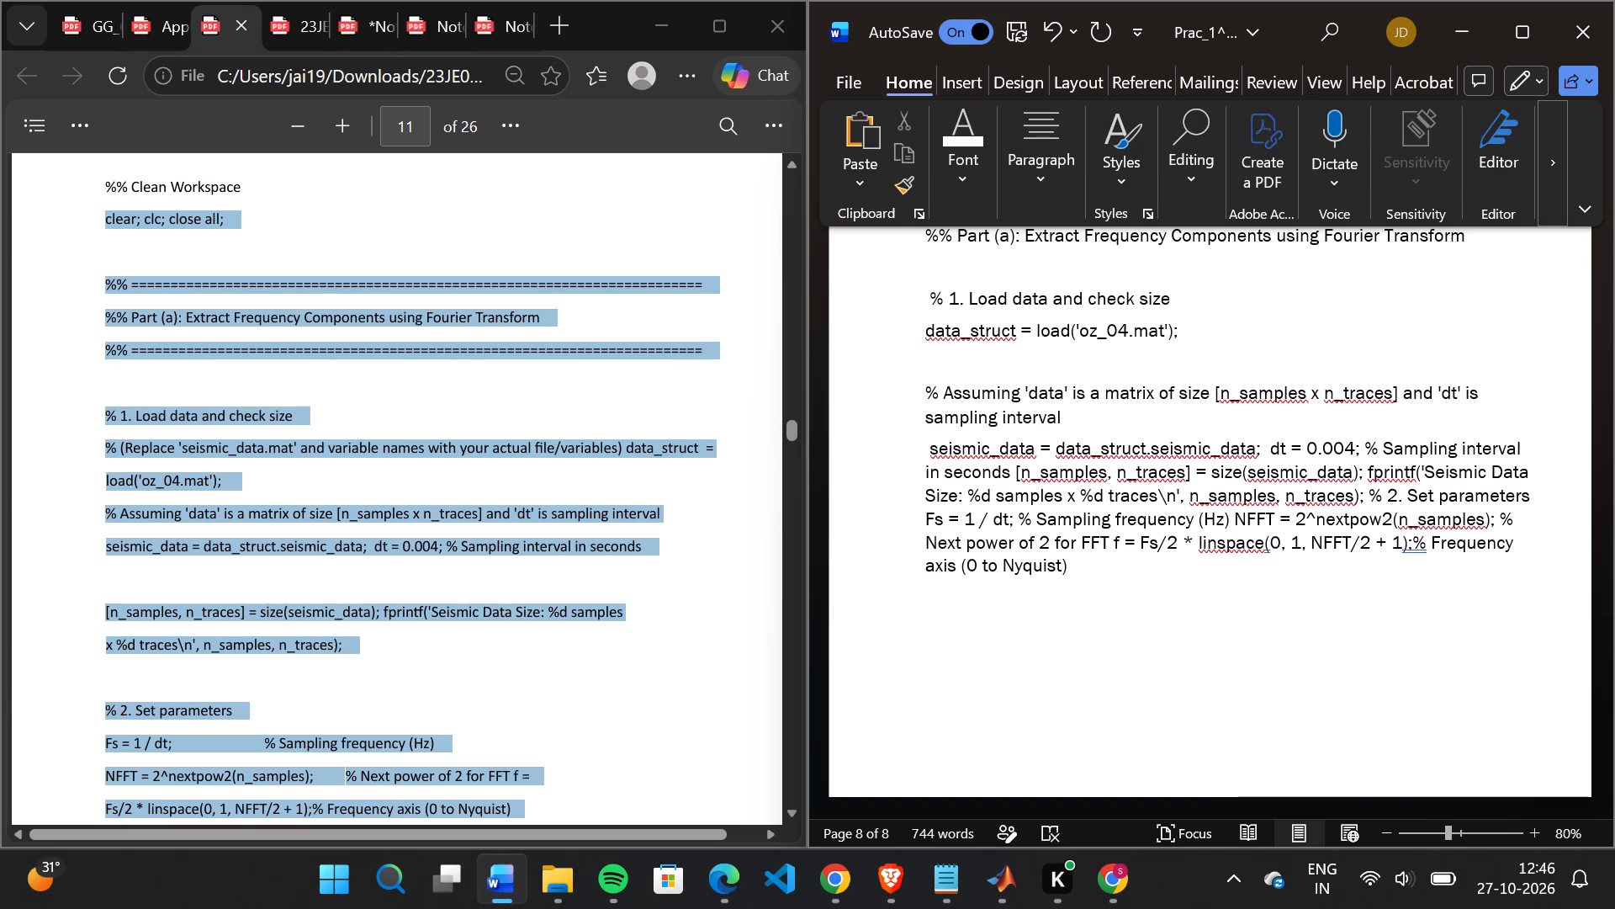
key("BackSpace")
key("Return")
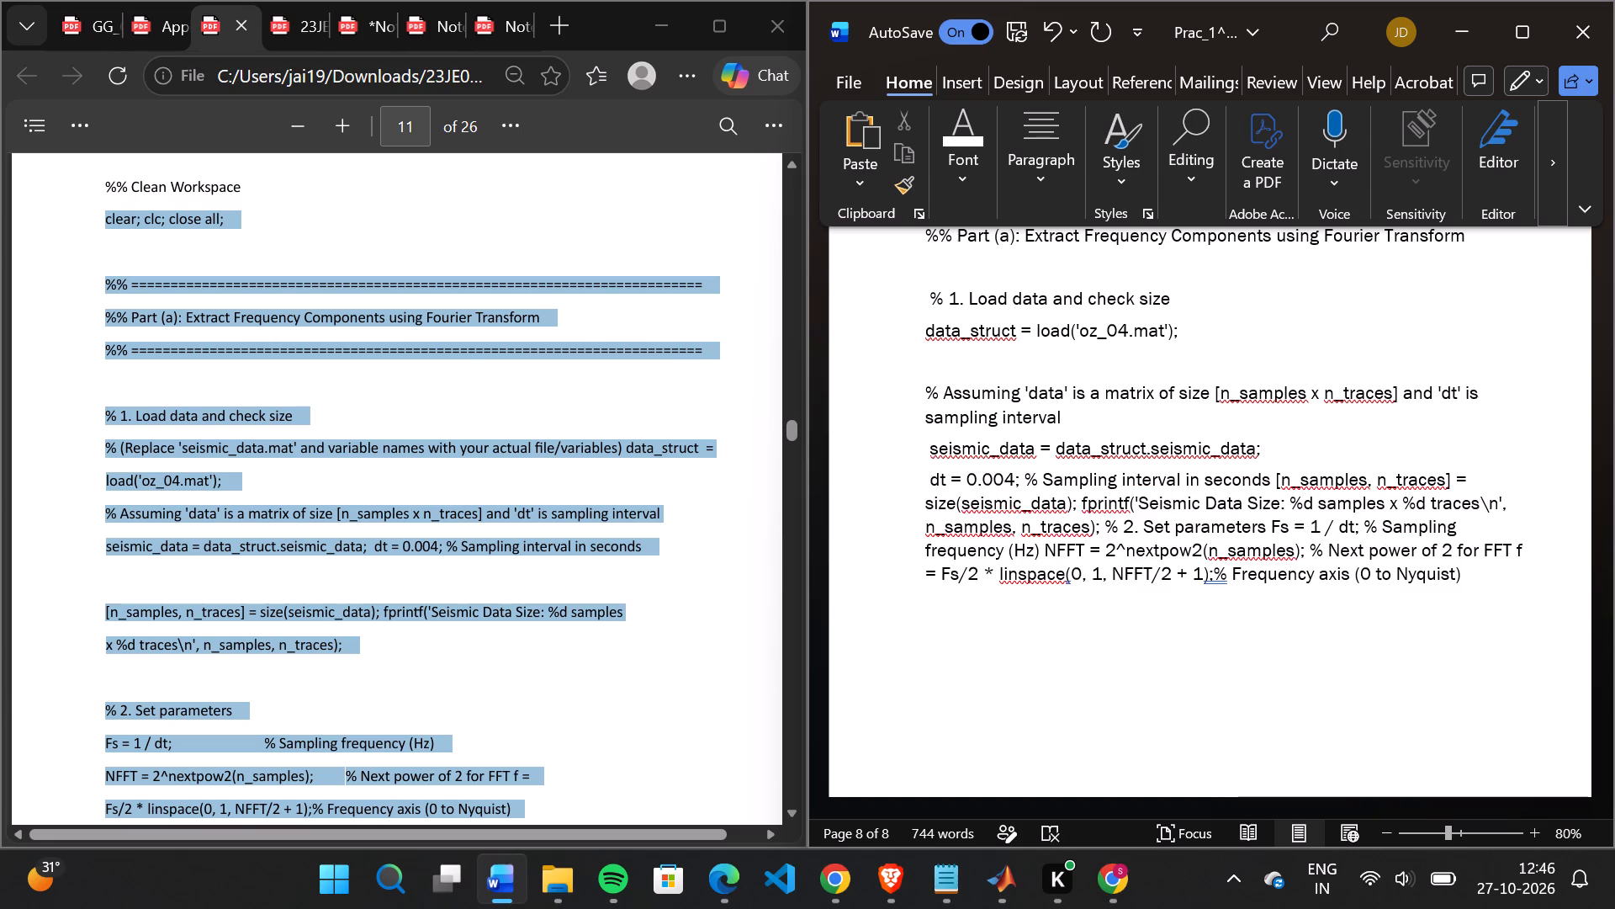
key("Right")
key("Right")
key("Right")
key("Right")
key("Right")
key("Right")
key("Right")
key("Right")
key("Right")
key("Right")
key("Right")
key("Right")
key("Return")
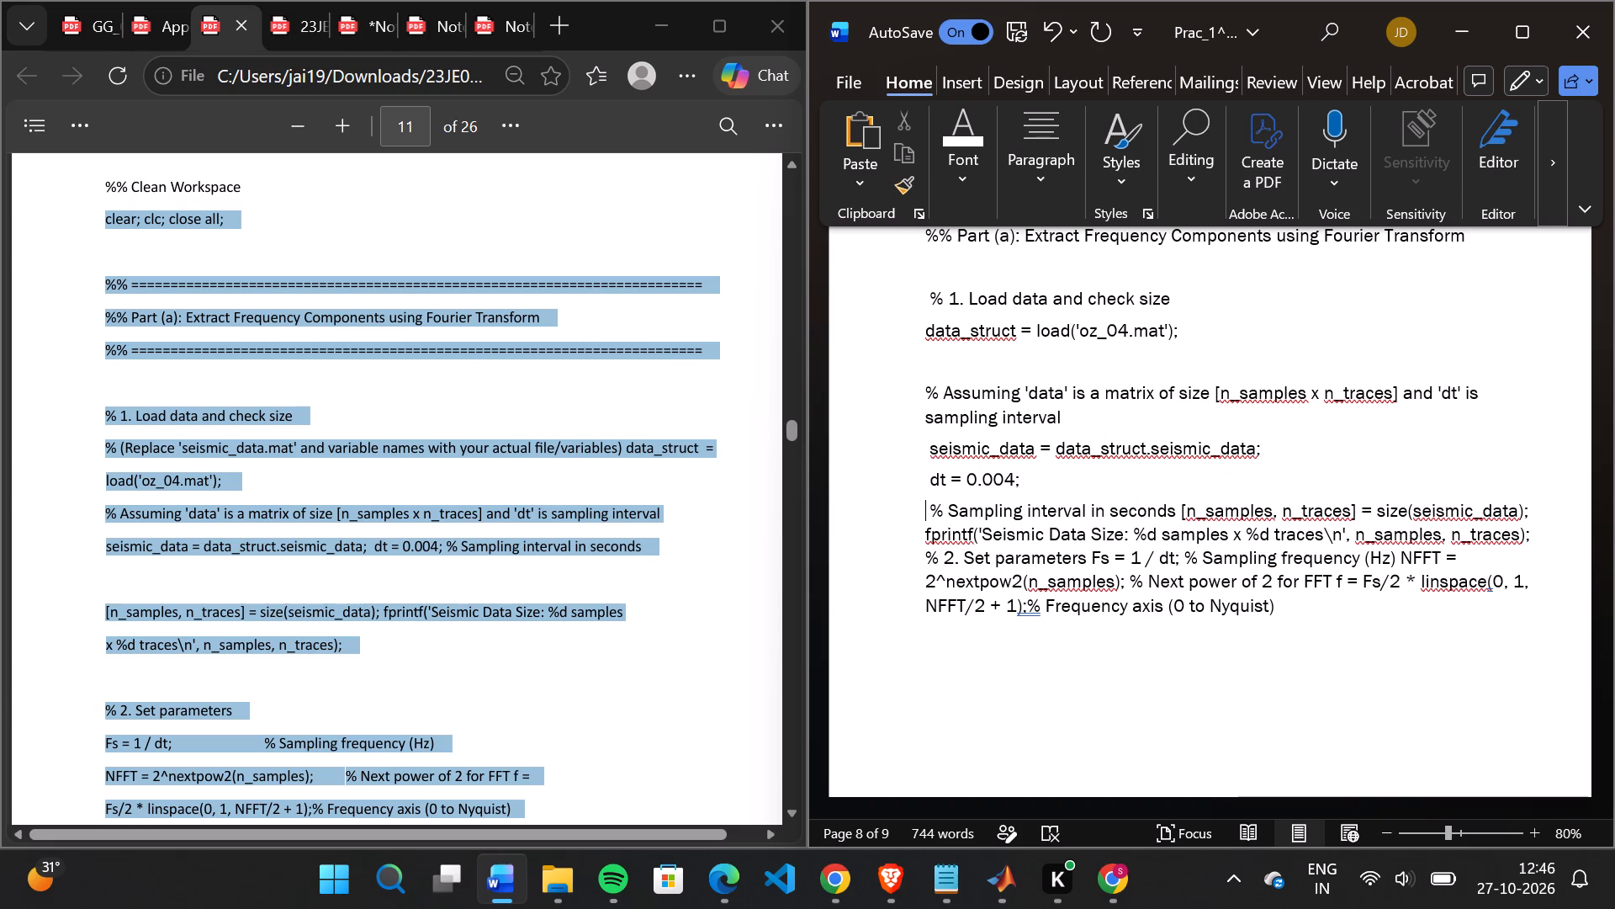
Delete the comment "% Sampling interval in seconds" so the line below "dt = 0.004;" starts with "[n_samples, n_traces]".
key("Right")
key("Right")
key("Right")
key("Right")
key("Right")
key("Right")
key("Right")
key("Right")
key("Right")
key("Right")
key("Right")
key("Right")
key("Right")
key("Right")
key("Right")
key("Right")
key("Right")
key("Right")
key("Right")
key("Right")
key("Right")
key("Right")
key("Left")
key("Left")
key("Left")
key("Left")
key("Left")
key("Left")
key("Left")
key("Left")
key("Left")
key("BackSpace")
key("BackSpace")
key("BackSpace")
key("BackSpace")
key("BackSpace")
key("BackSpace")
key("BackSpace")
key("BackSpace")
key("BackSpace")
key("BackSpace")
key("BackSpace")
key("BackSpace")
key("BackSpace")
key("BackSpace")
key("BackSpace")
key("BackSpace")
key("BackSpace")
key("BackSpace")
key("BackSpace")
key("BackSpace")
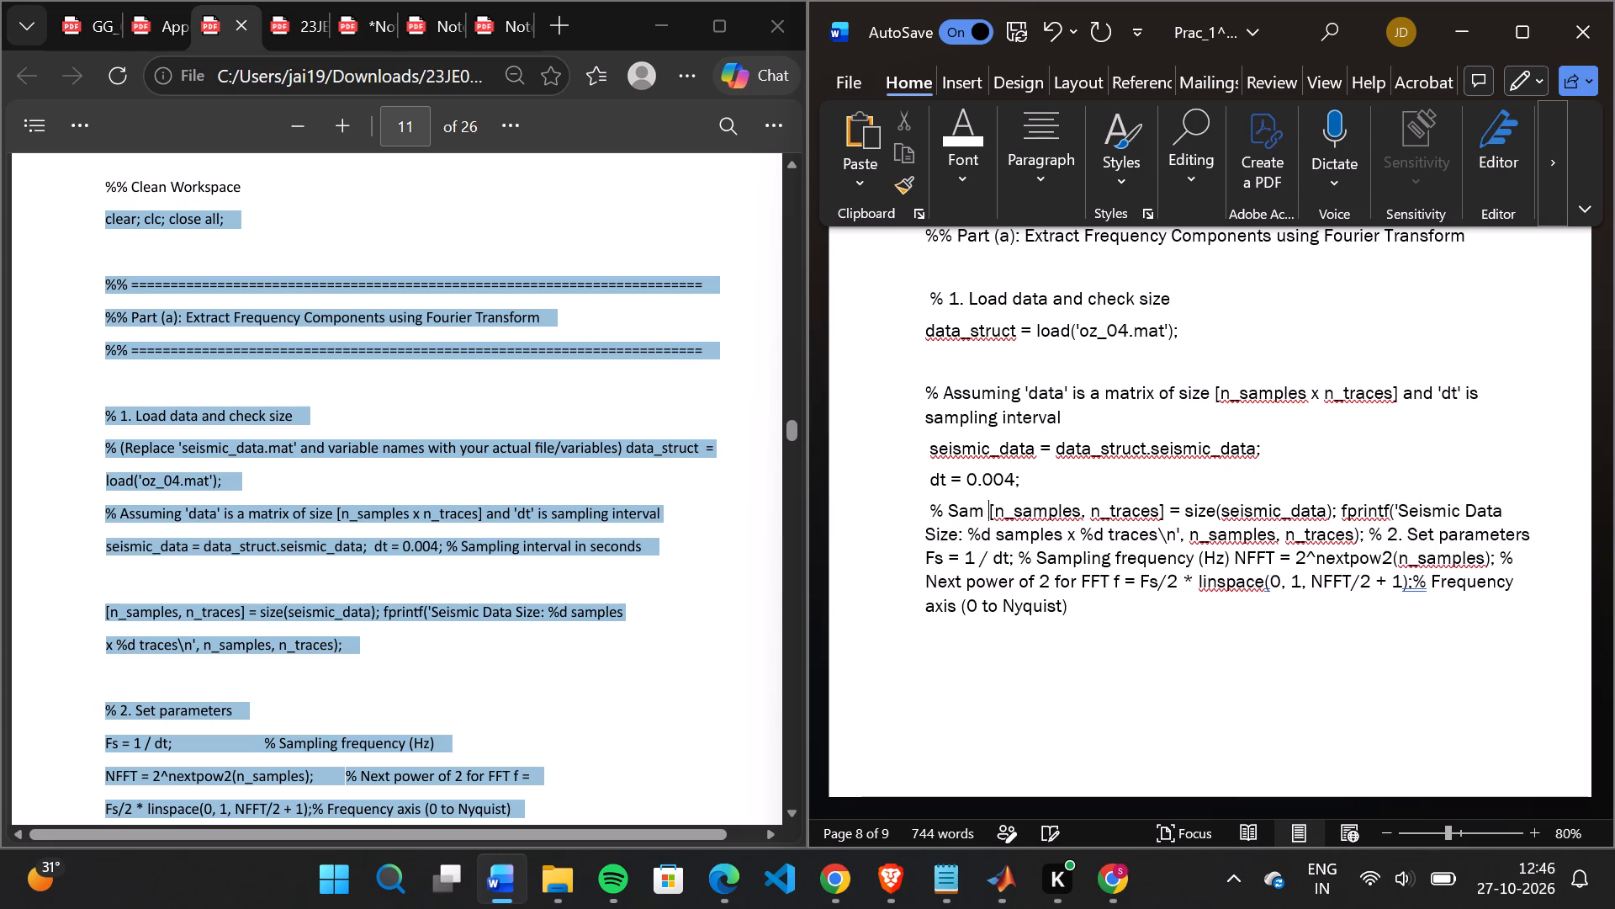
key("BackSpace")
key("BackSpace")
key("BackSpace")
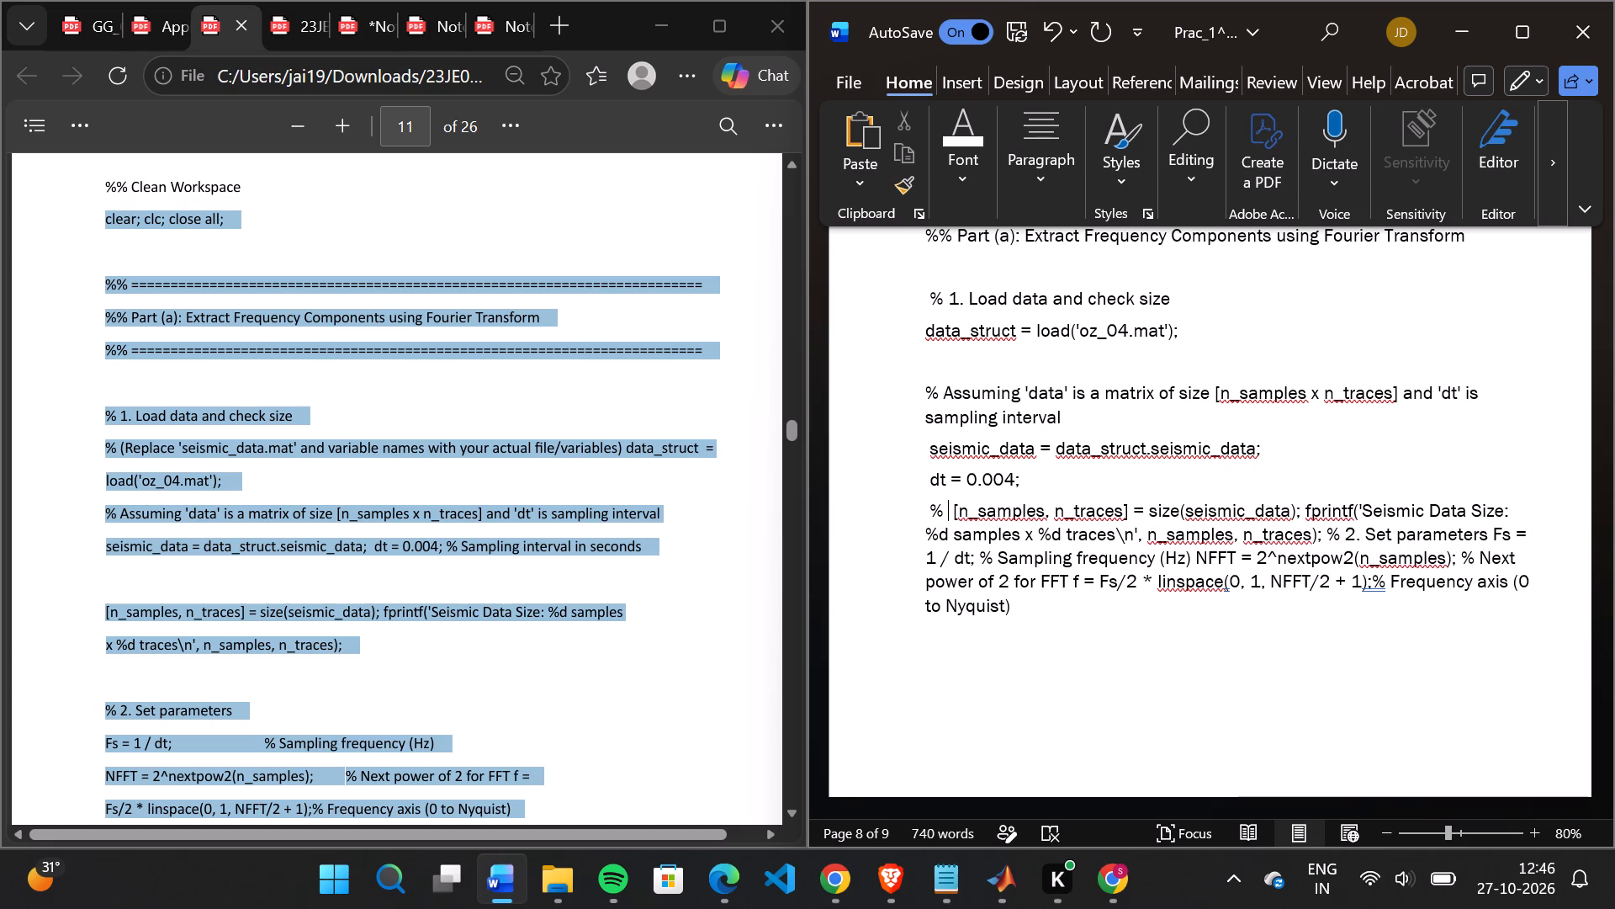
key("BackSpace")
key("BackSpace")
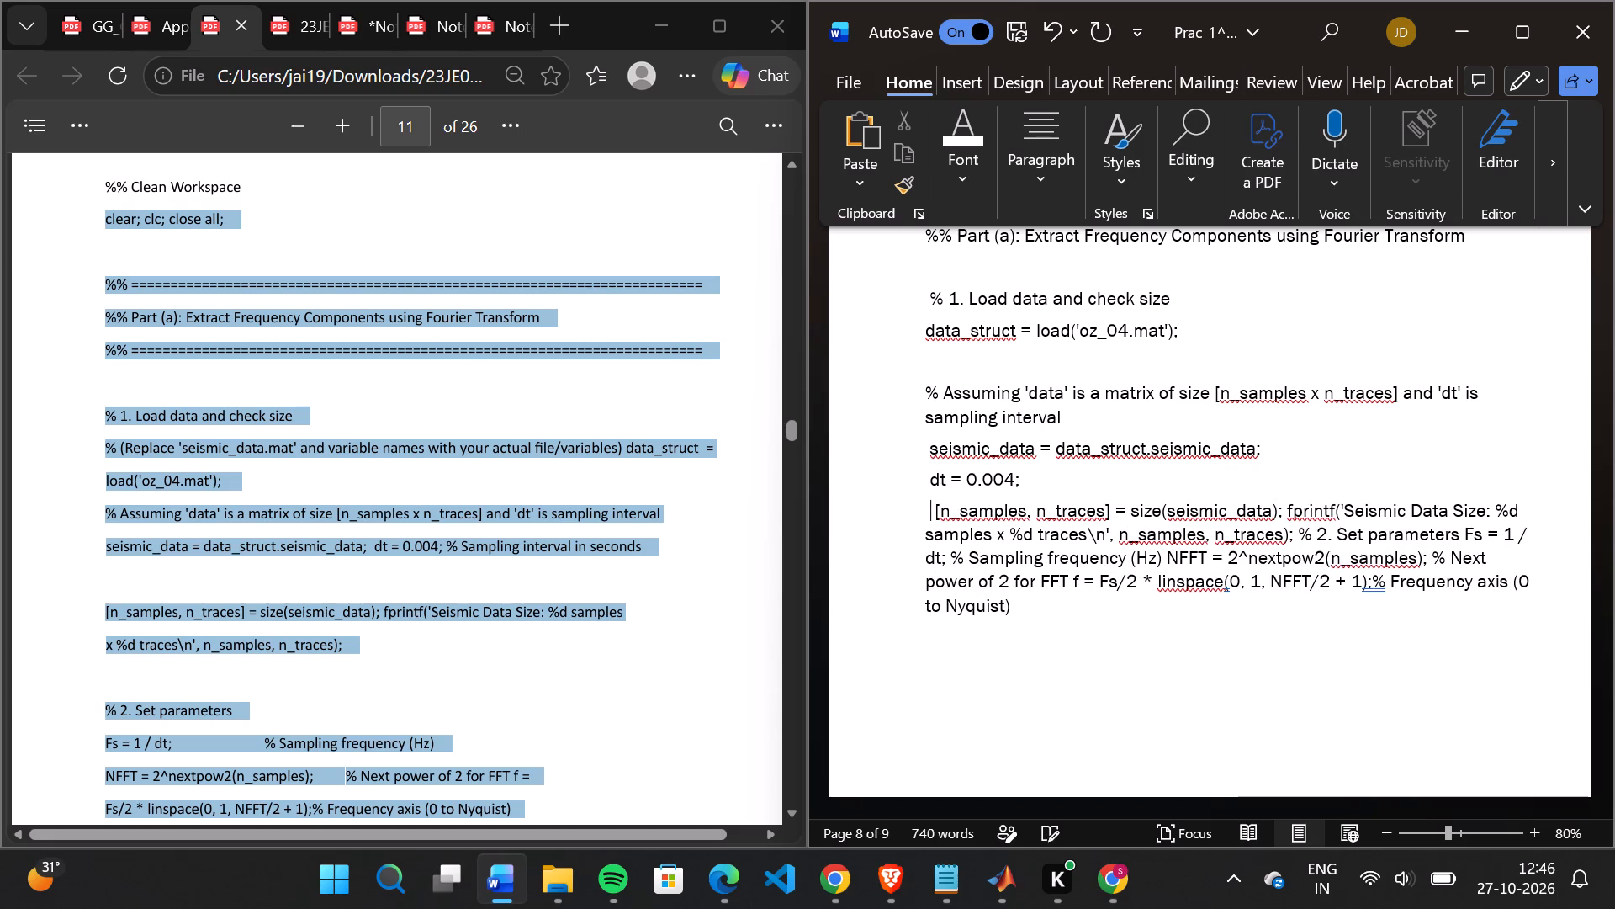
key("BackSpace")
Put "[n_samples, n_traces] = size(seismic_data);" on its own line, so that the fprintf statement starts a new line.
key("Right")
key("Right")
key("Right")
key("Right")
key("Right")
key("Right")
key("Right")
key("Right")
key("Right")
key("Right")
key("Right")
key("Right")
key("Right")
key("Right")
key("Right")
key("Right")
key("Right")
key("Right")
key("Right")
key("Right")
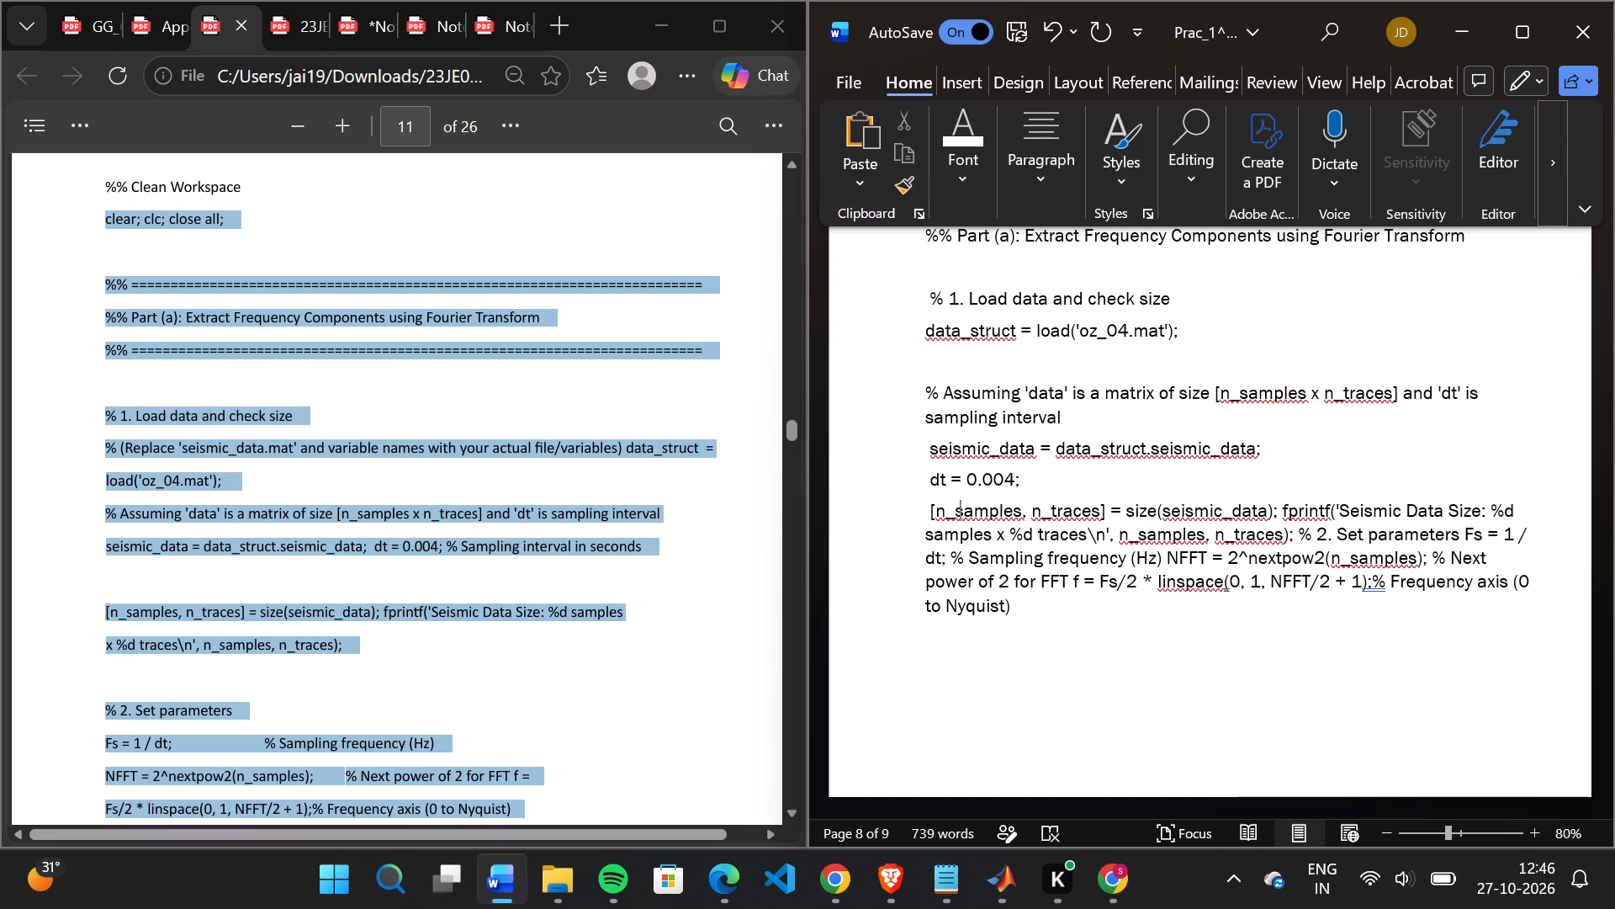
key("Right")
key("Right")
key("Return")
Separate "% 2. Set parameters" from the end of the fprintf statement with a blank line.
key("Right")
key("Right")
key("Right")
key("Right")
key("Right")
key("Right")
key("Right")
key("Right")
key("Right")
key("Right")
key("Right")
key("Right")
key("Right")
key("Right")
key("Right")
key("Right")
key("Right")
key("Right")
key("Right")
key("Right")
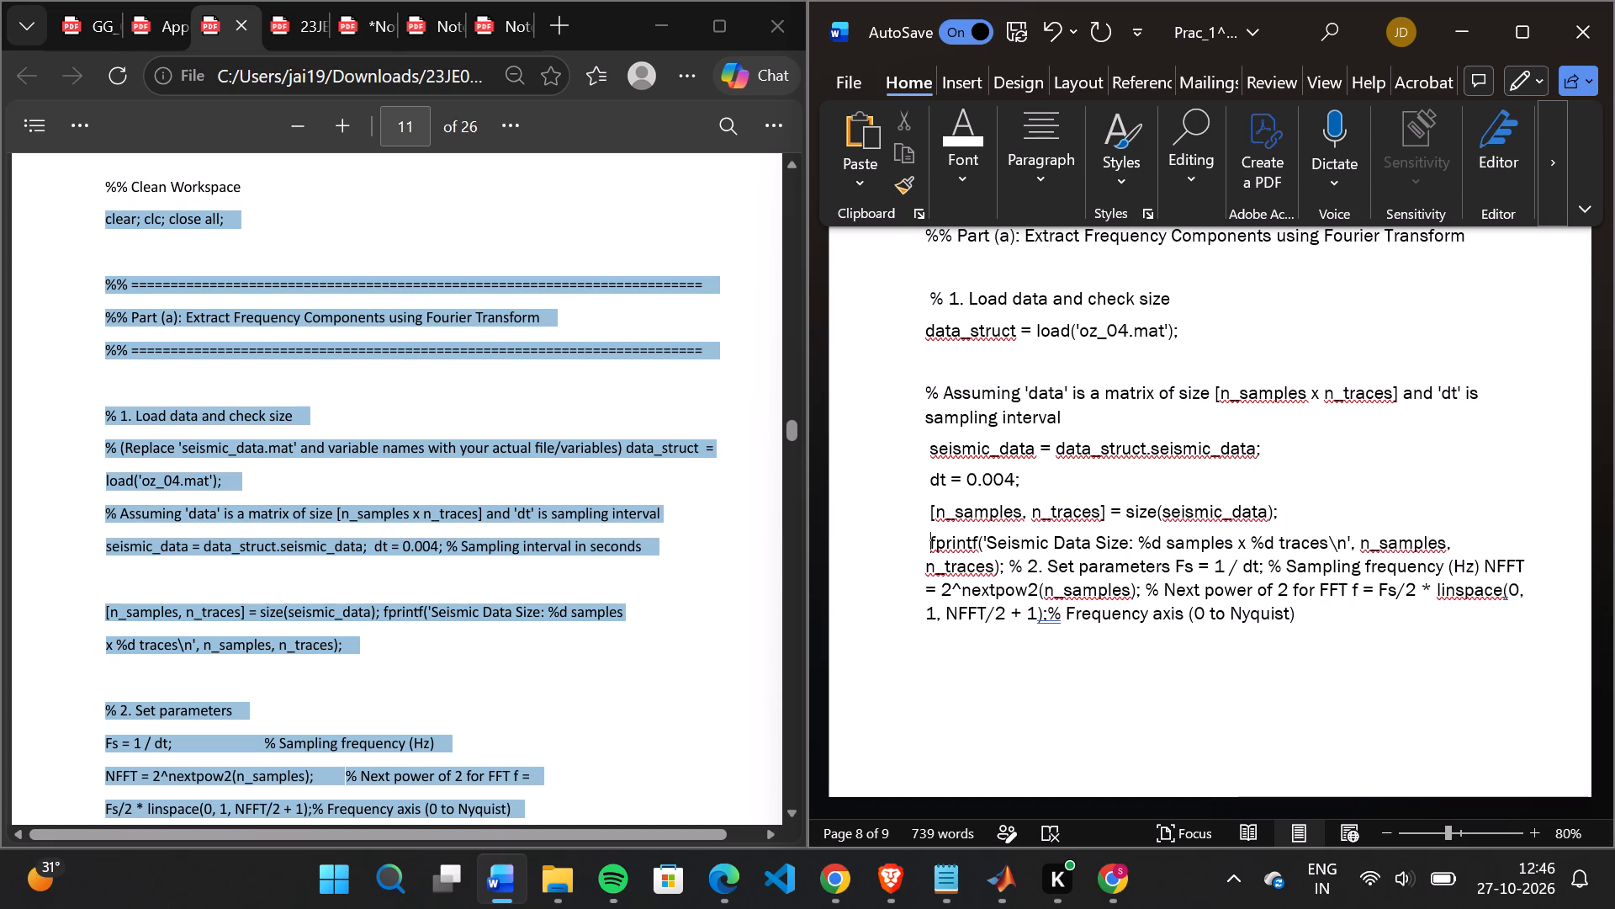
key("Right")
key("Right")
key("Right")
key("Right")
key("Right")
key("Right")
key("Right")
key("Right")
key("Right")
key("Right")
key("Right")
key("Right")
key("Right")
key("Right")
key("Right")
key("Right")
key("Right")
key("Right")
key("Right")
key("Right")
key("Down")
key("Left")
key("Left")
key("Left")
key("Left")
key("Left")
key("Left")
key("Left")
key("Left")
key("Left")
key("Left")
key("Left")
key("Left")
key("Left")
key("Left")
key("Left")
key("Left")
key("Left")
key("Left")
key("Left")
key("Left")
key("Left")
key("Left")
key("Left")
key("Left")
key("Left")
key("Left")
key("Left")
key("Return")
key("Return")
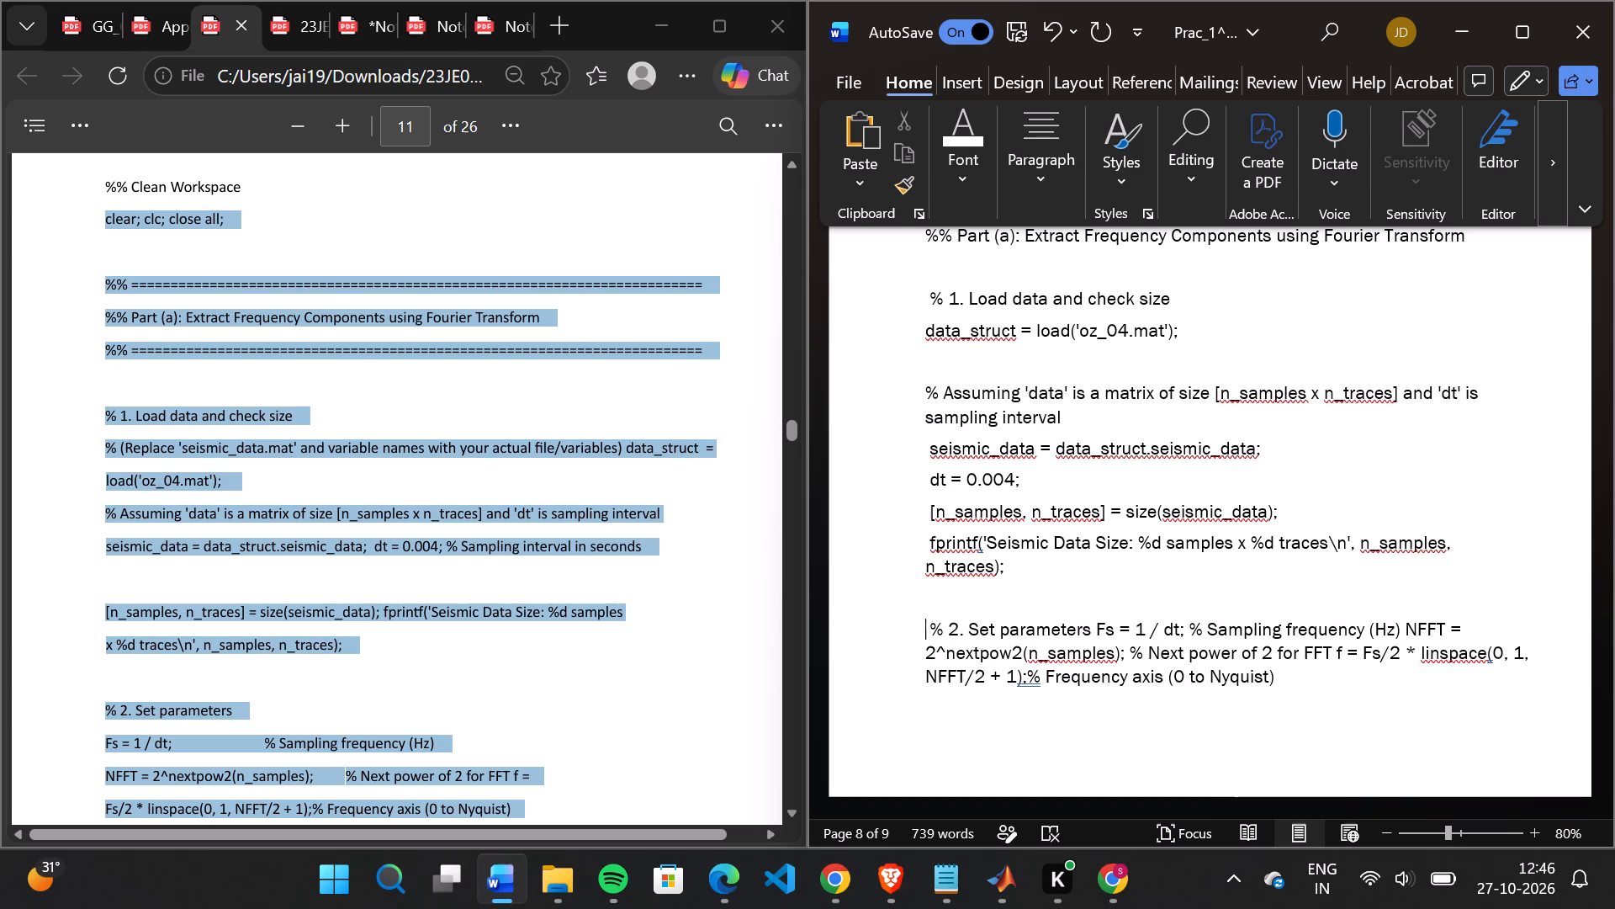
Break the fprintf statement after "n_samples," and indent "n_traces);" by one space on its own line.
left_click(925, 566)
key("space")
key("space")
key("space")
key("space")
key("space")
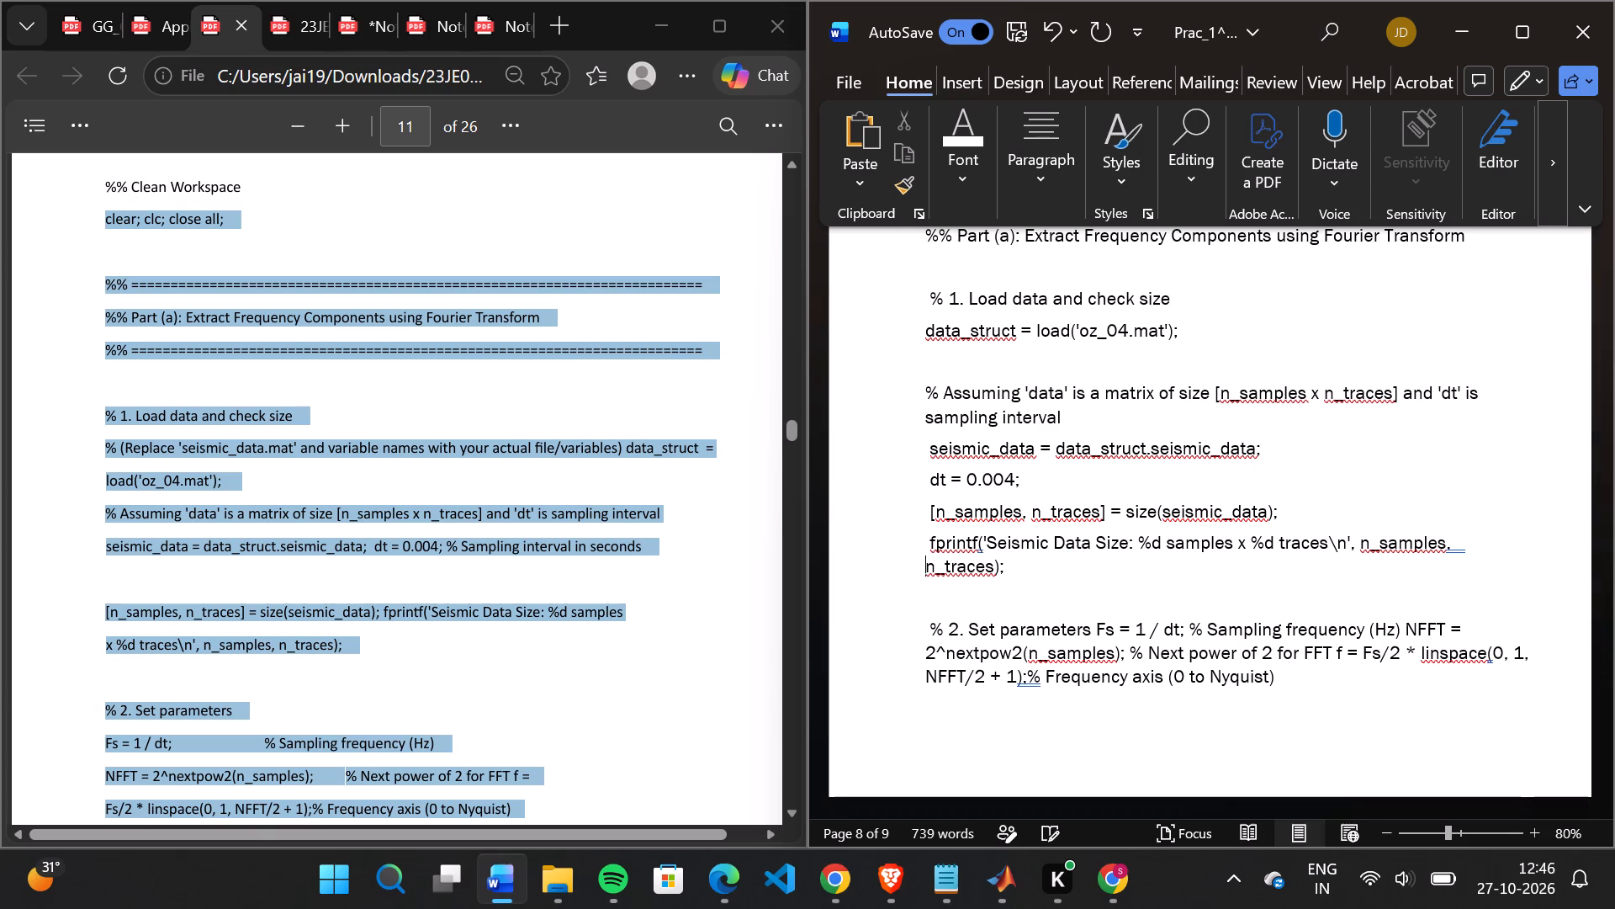
key("BackSpace")
key("BackSpace")
key("BackSpace")
key("BackSpace")
key("BackSpace")
key("BackSpace")
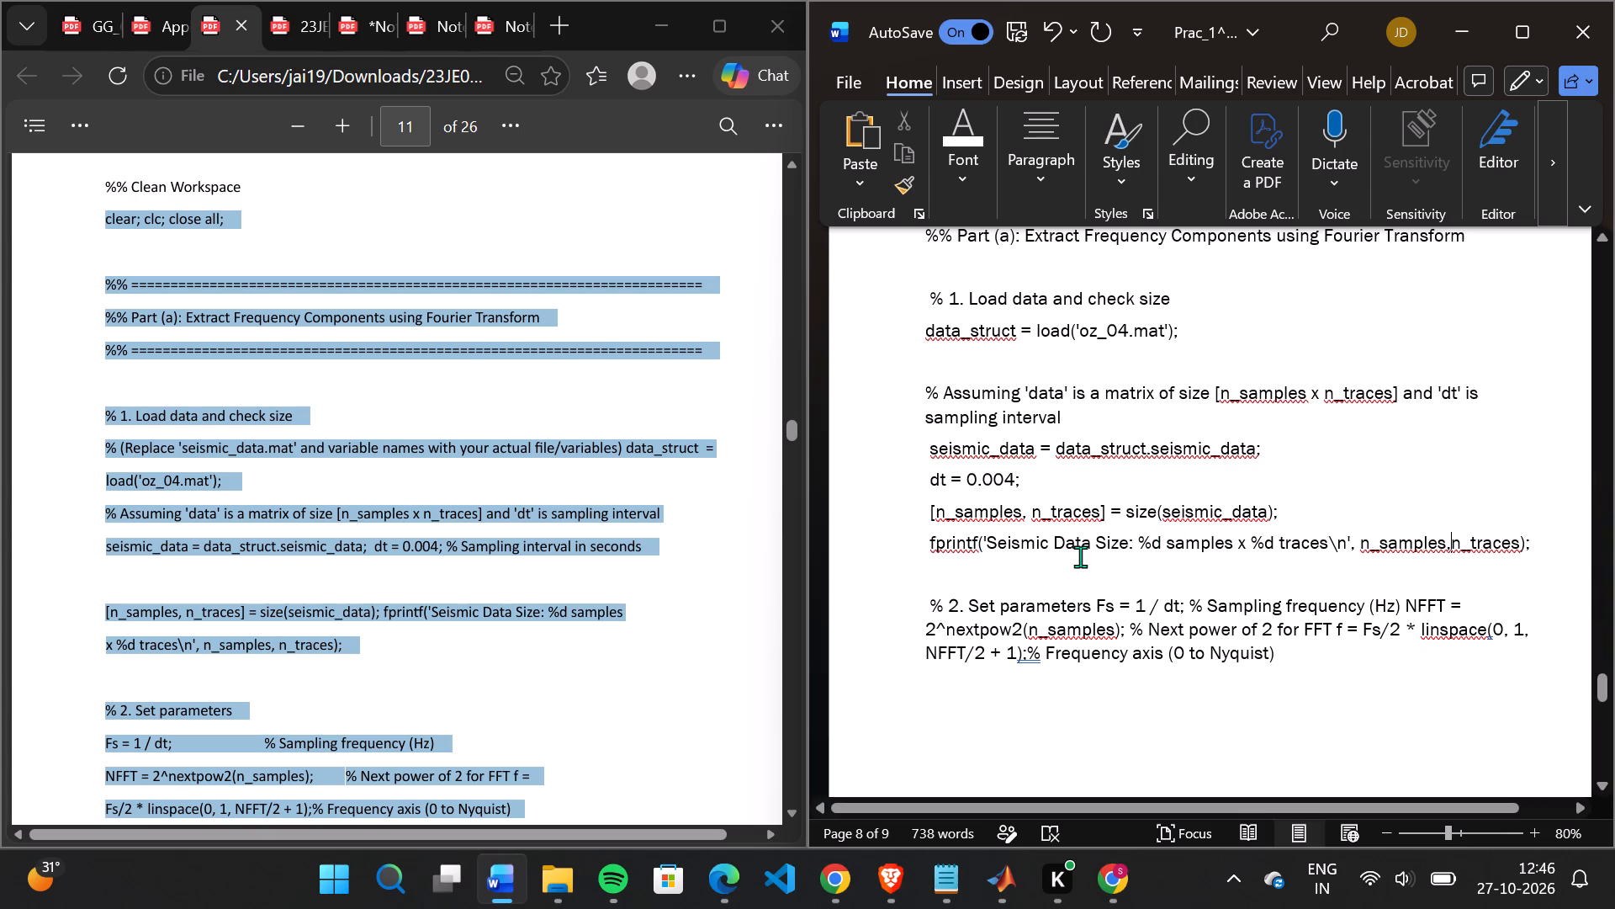
key("Return")
key("space")
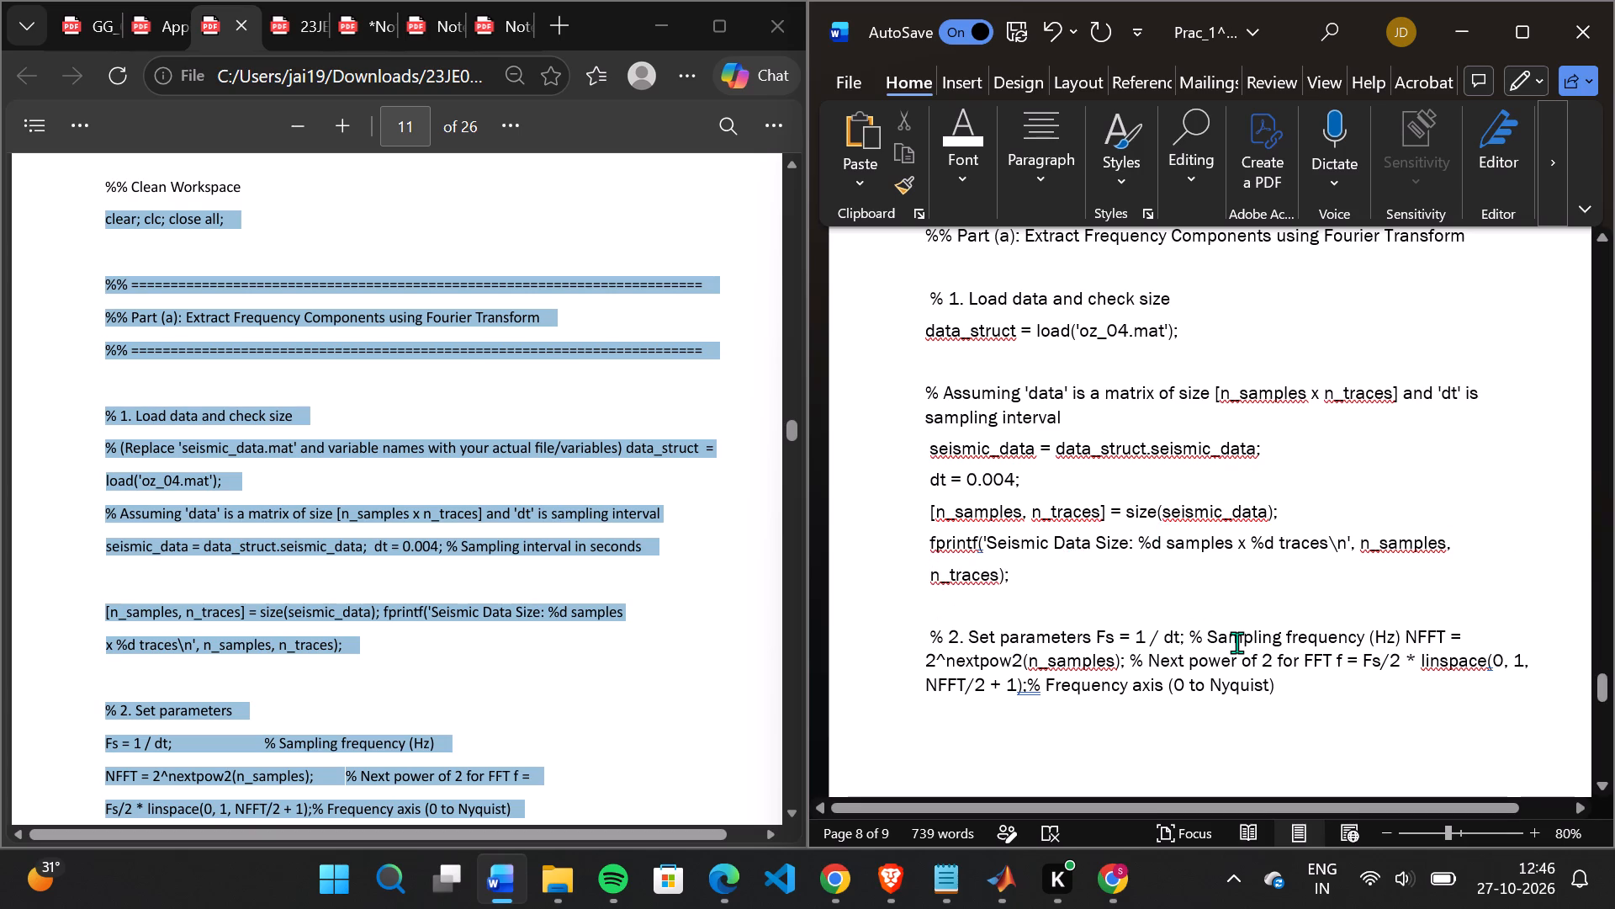
Put "% 2. Set parameters" on its own line and start the line below with "Fs = 1 / dt;" without a leading space.
scroll(1236, 642, "down", 1)
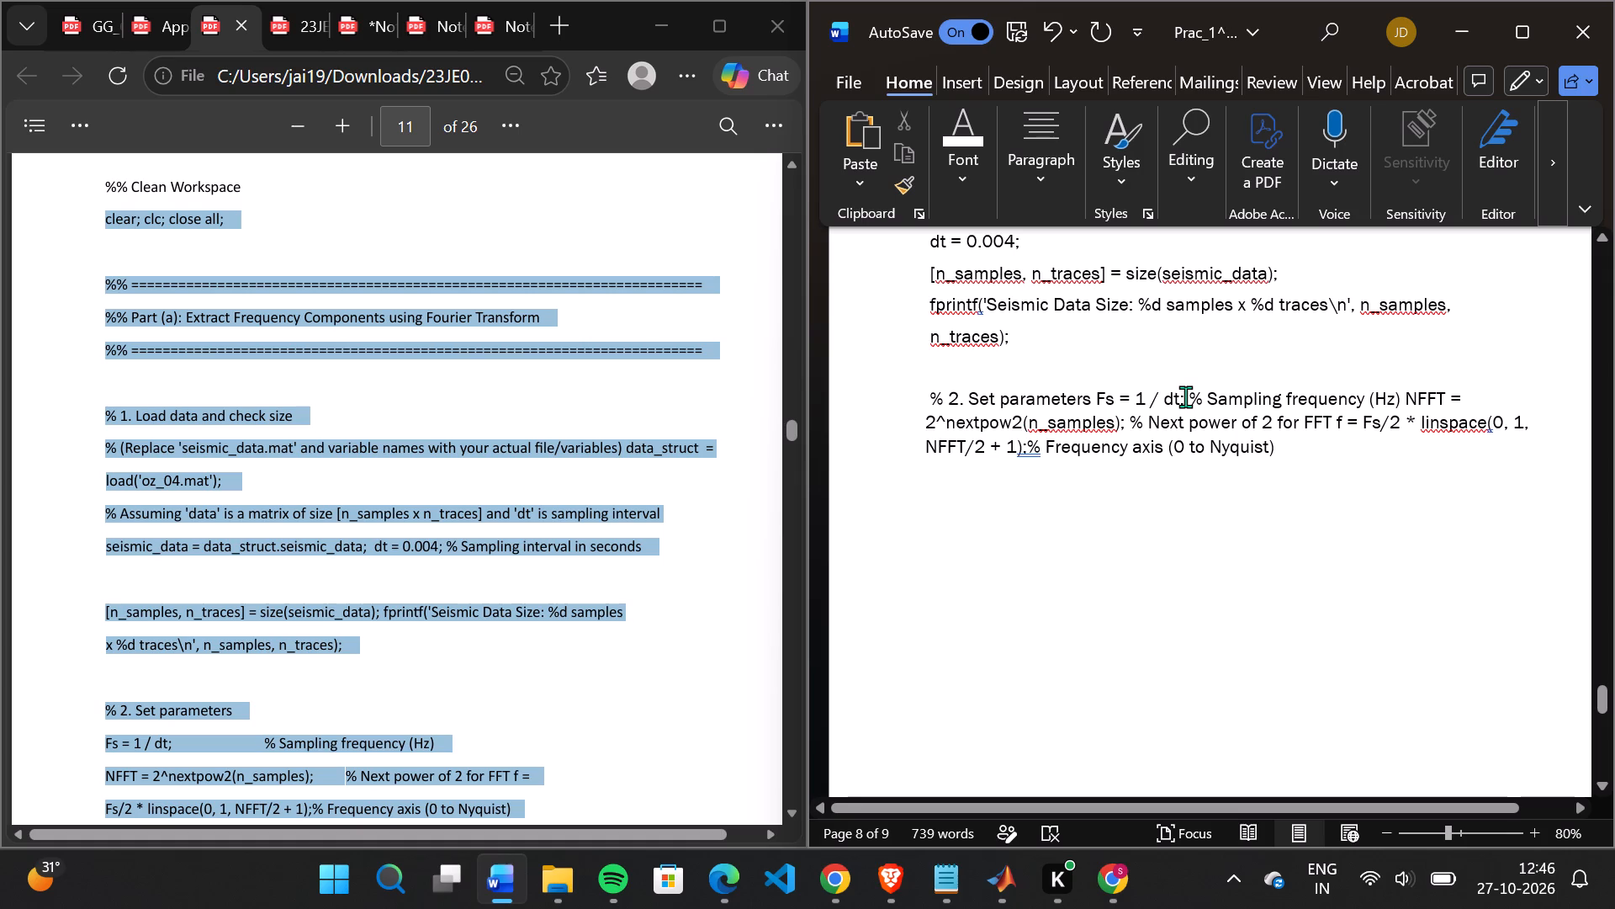
left_click(1185, 396)
left_click(1090, 393)
key("Return")
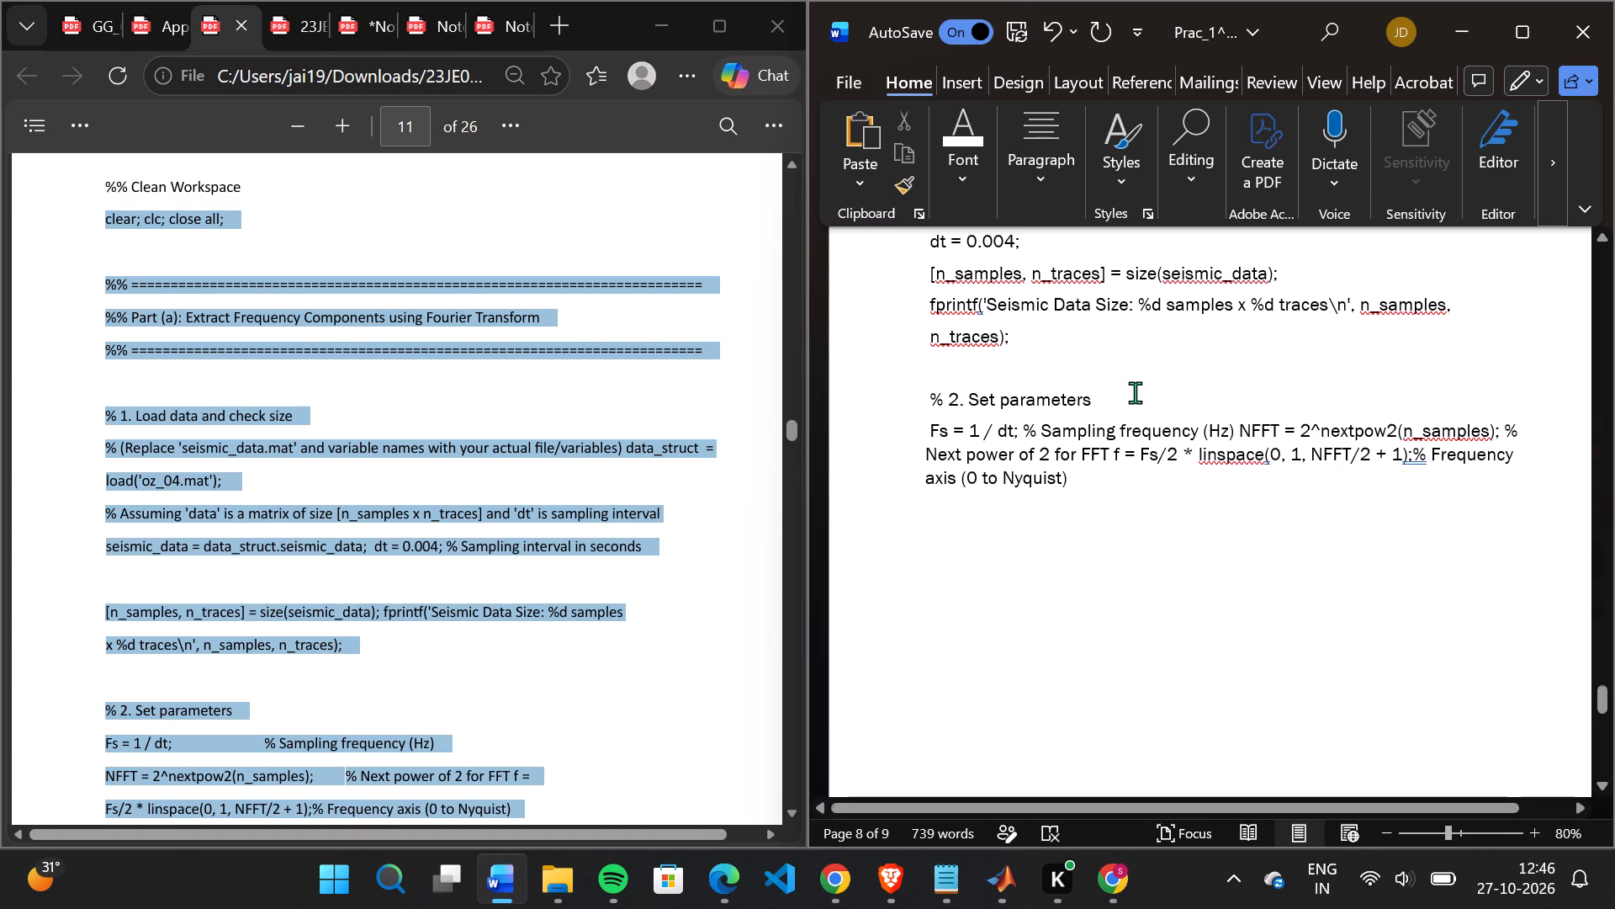
key("Delete")
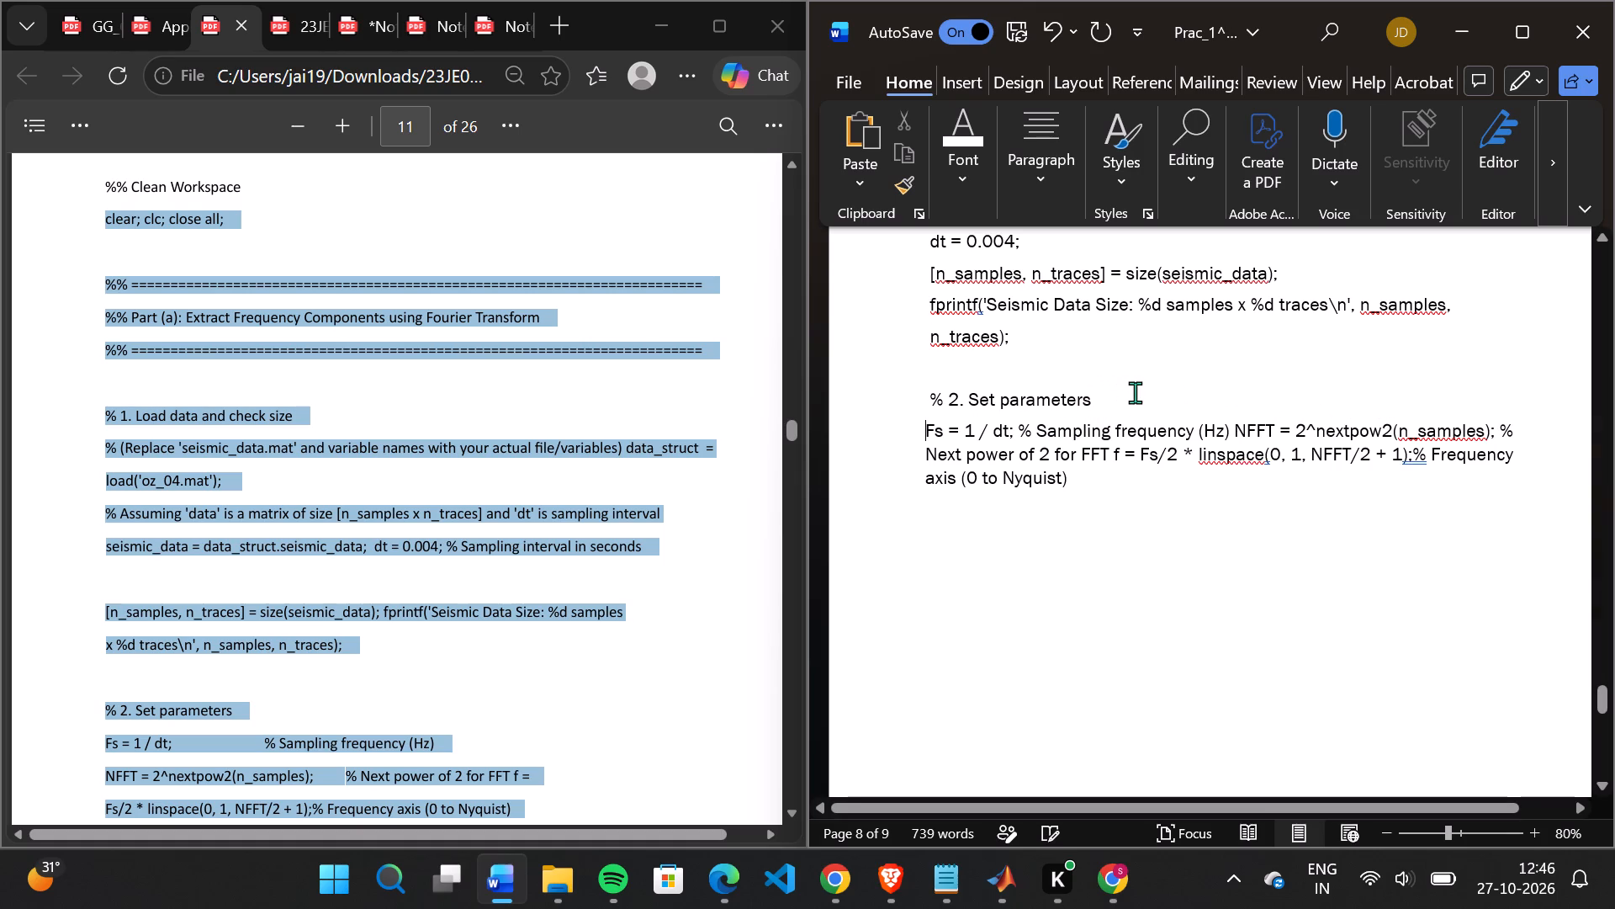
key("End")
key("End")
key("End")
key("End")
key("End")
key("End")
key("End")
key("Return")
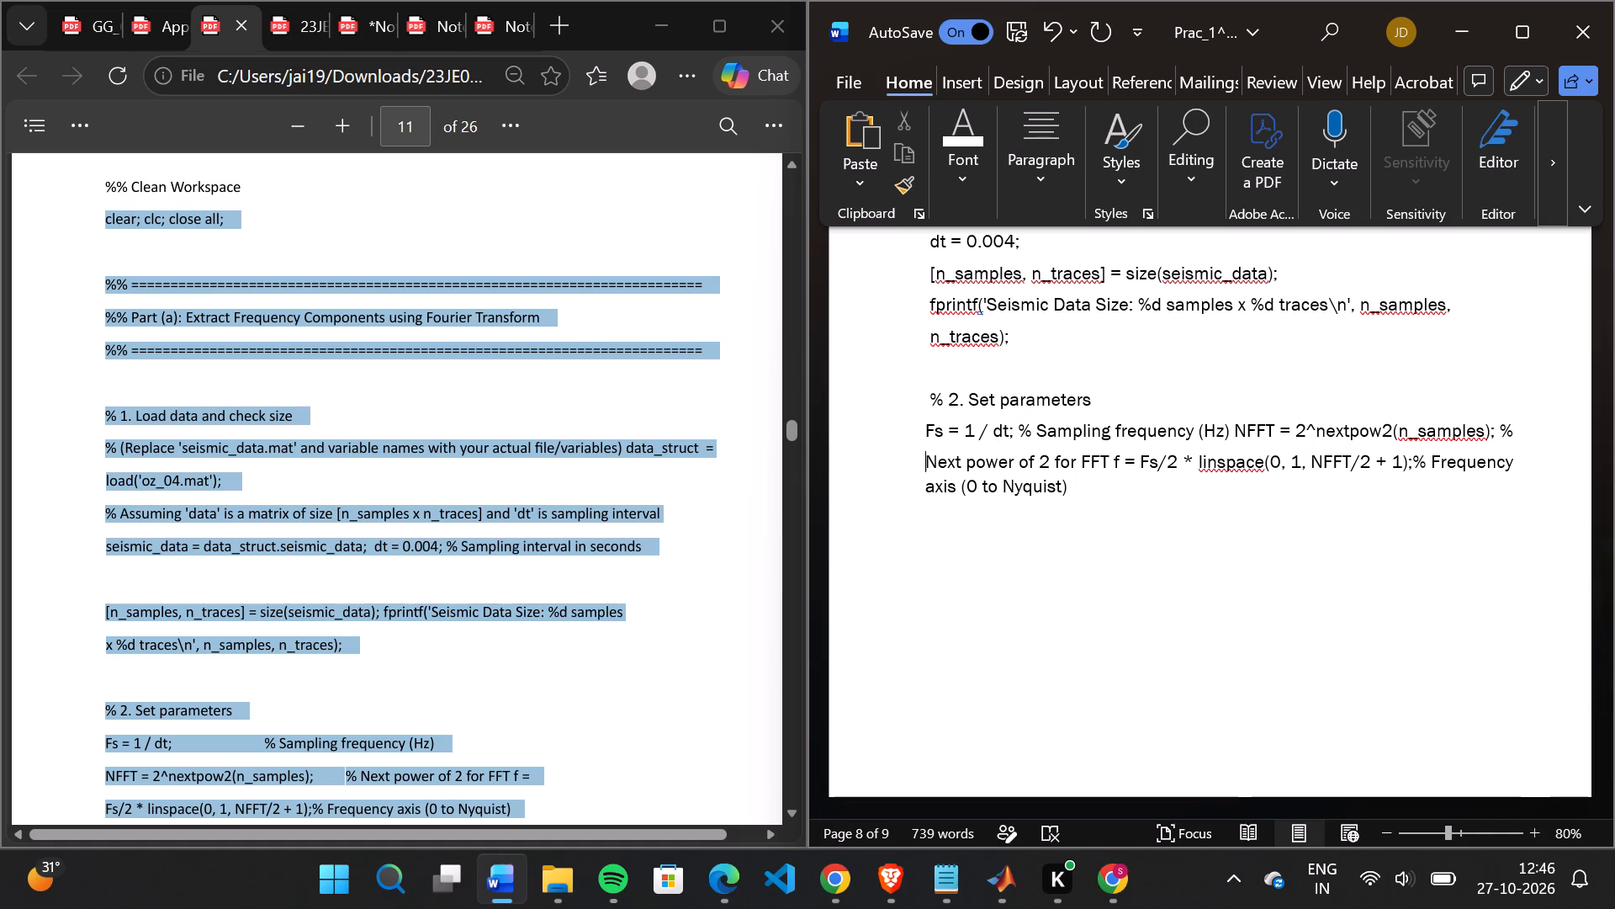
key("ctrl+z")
Put "Fs = 1 / dt;", "% Sampling frequency (Hz)" and "NFFT = 2^nextpow2(n_samples);" on separate lines, with "% Next power of 2" starting the following line.
left_click(1018, 428)
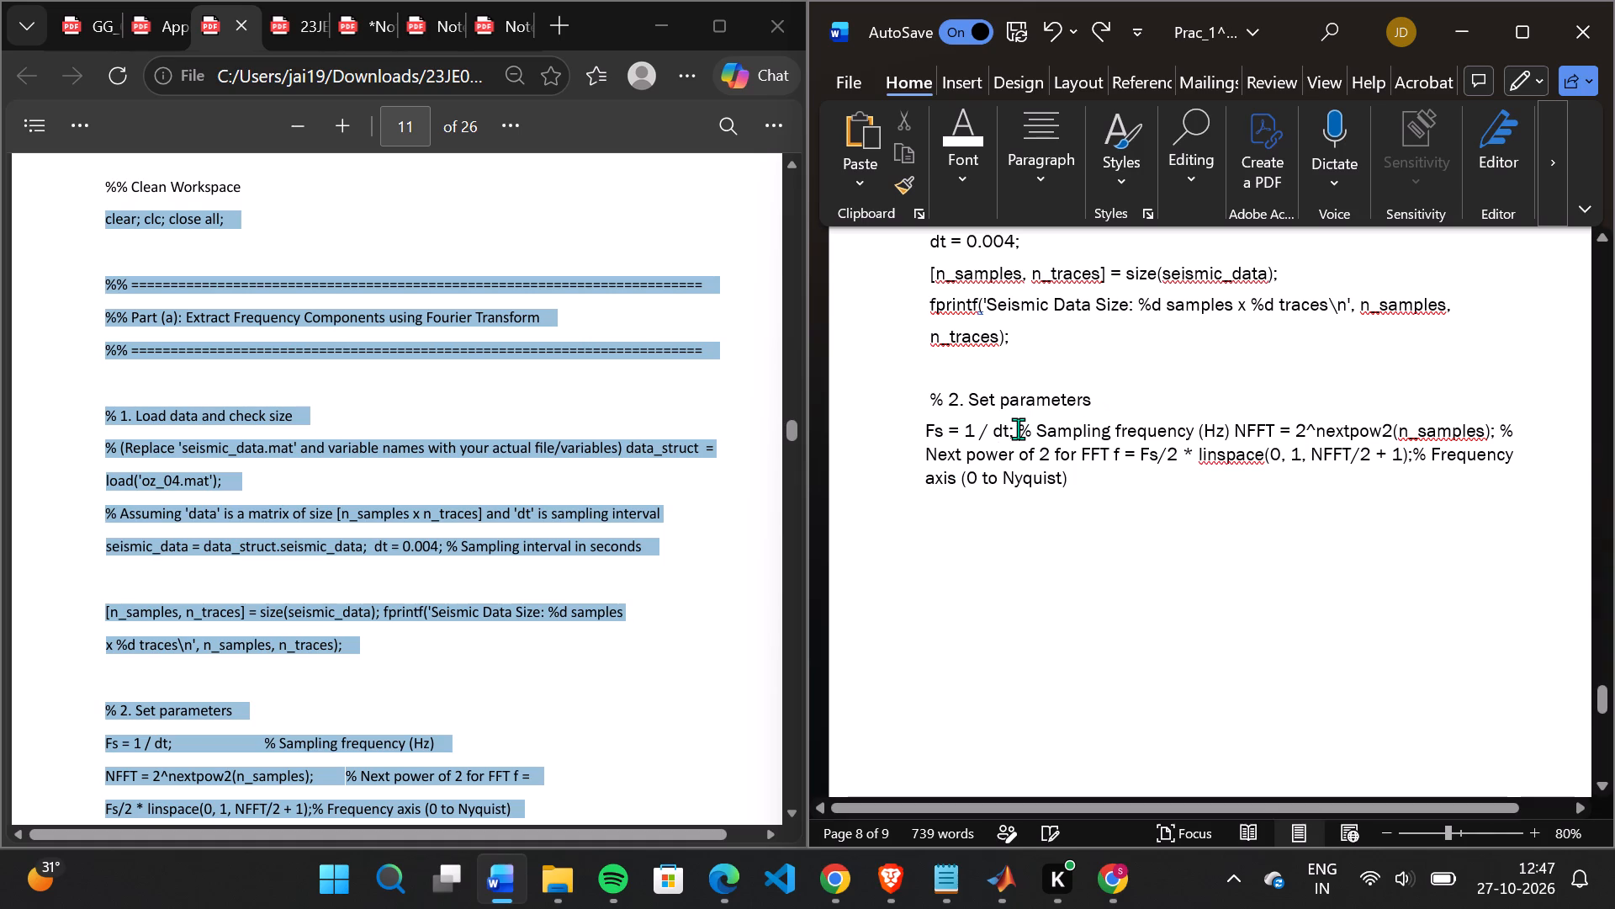
key("Return")
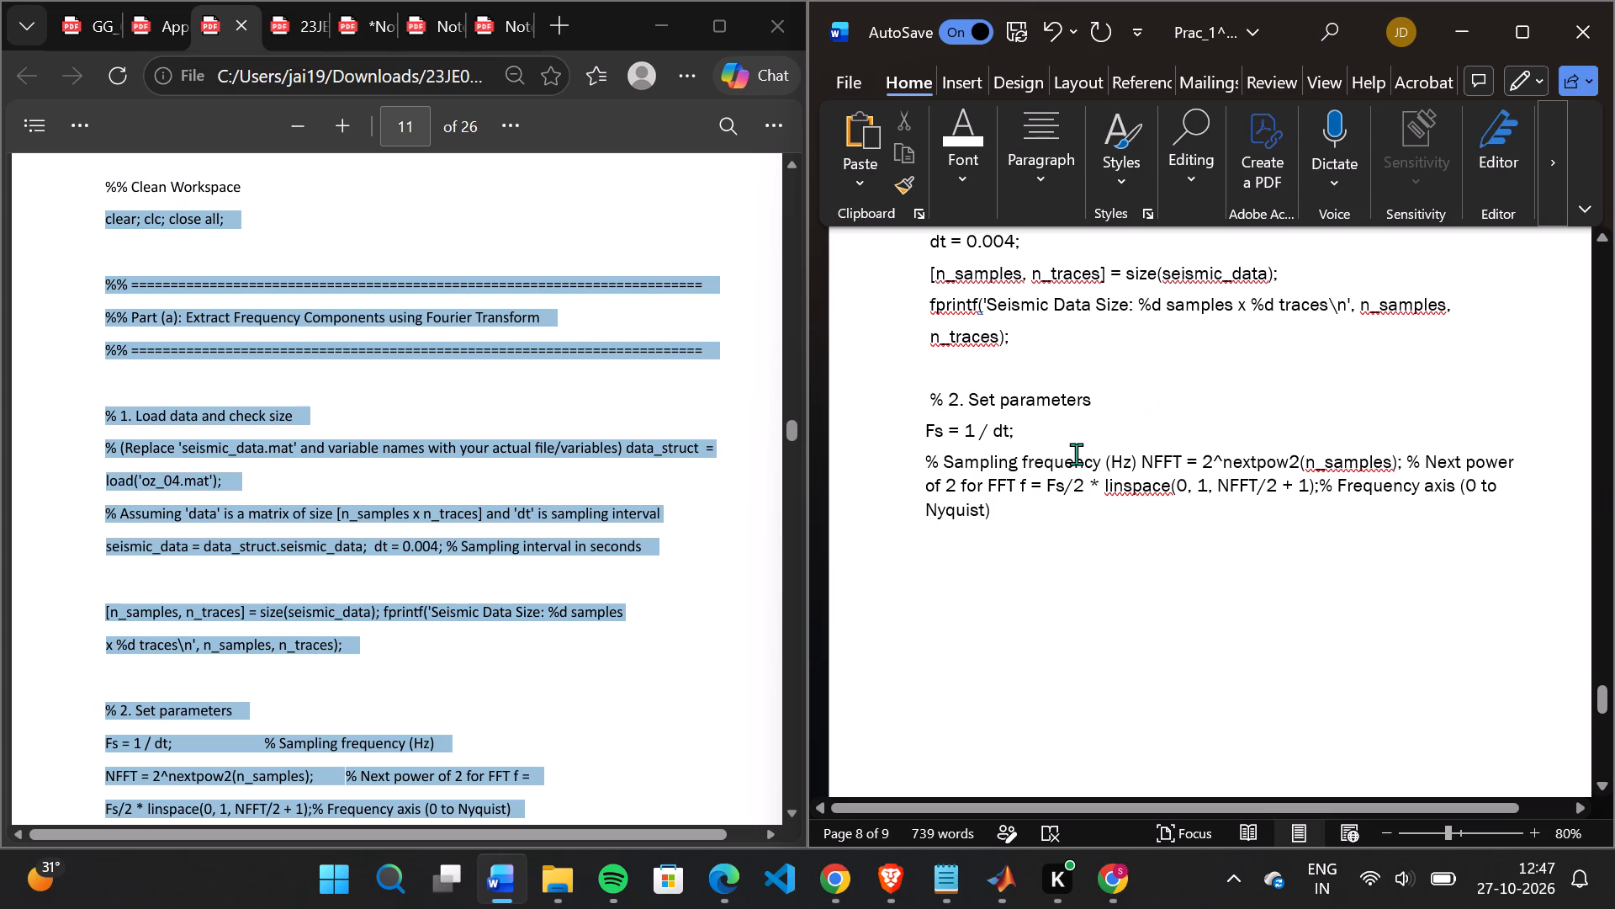
left_click(1136, 465)
key("Return")
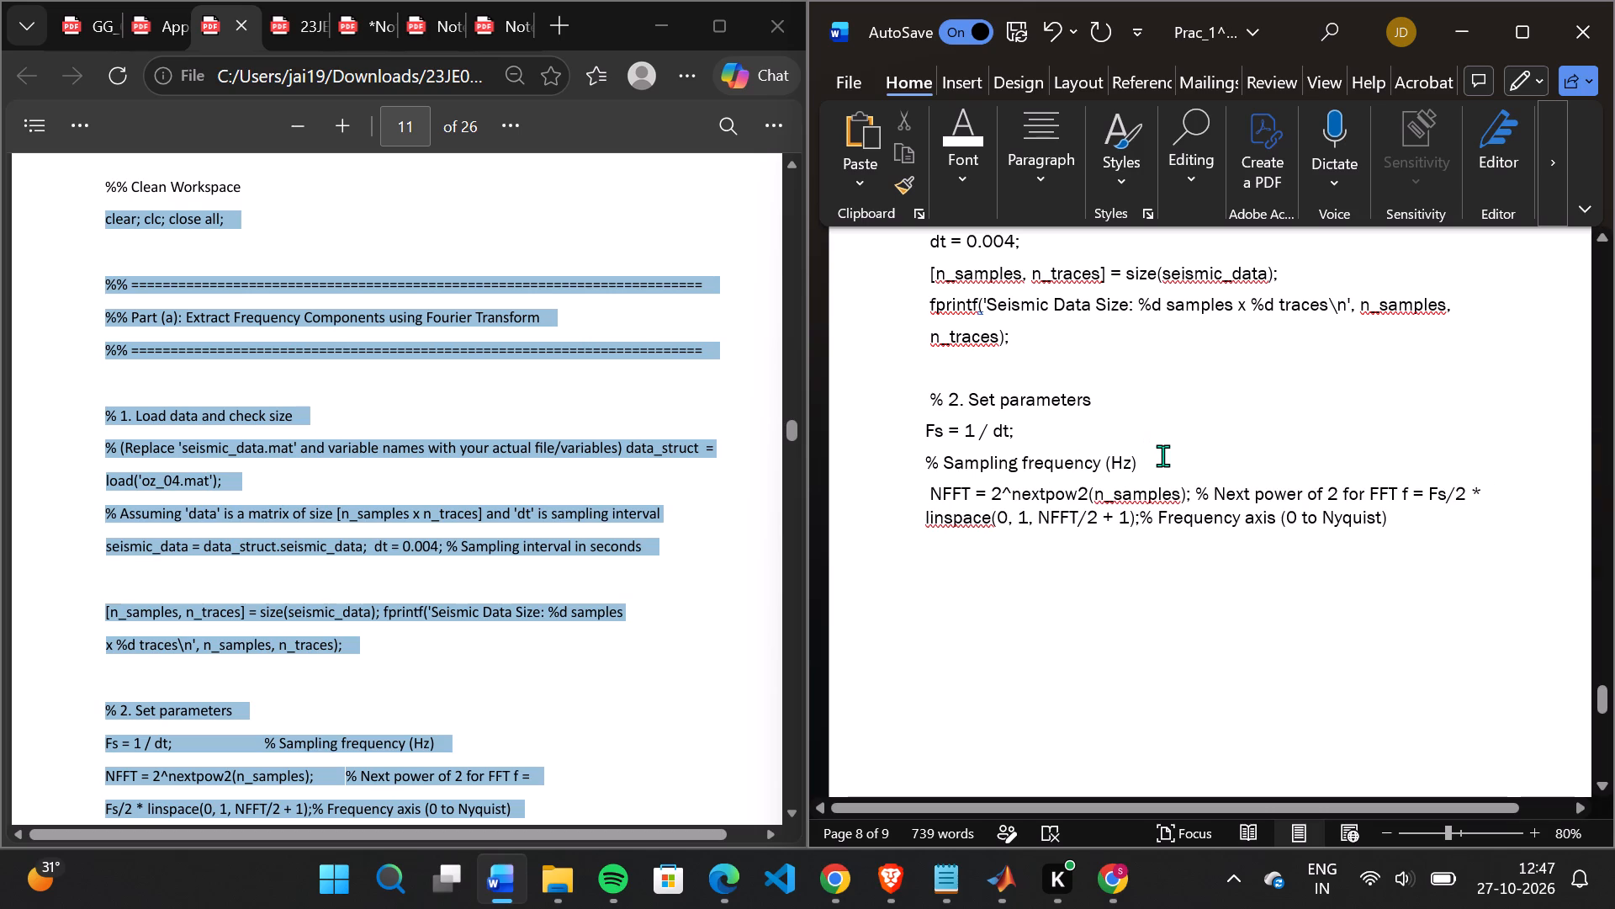
left_click(1198, 492)
key("Return")
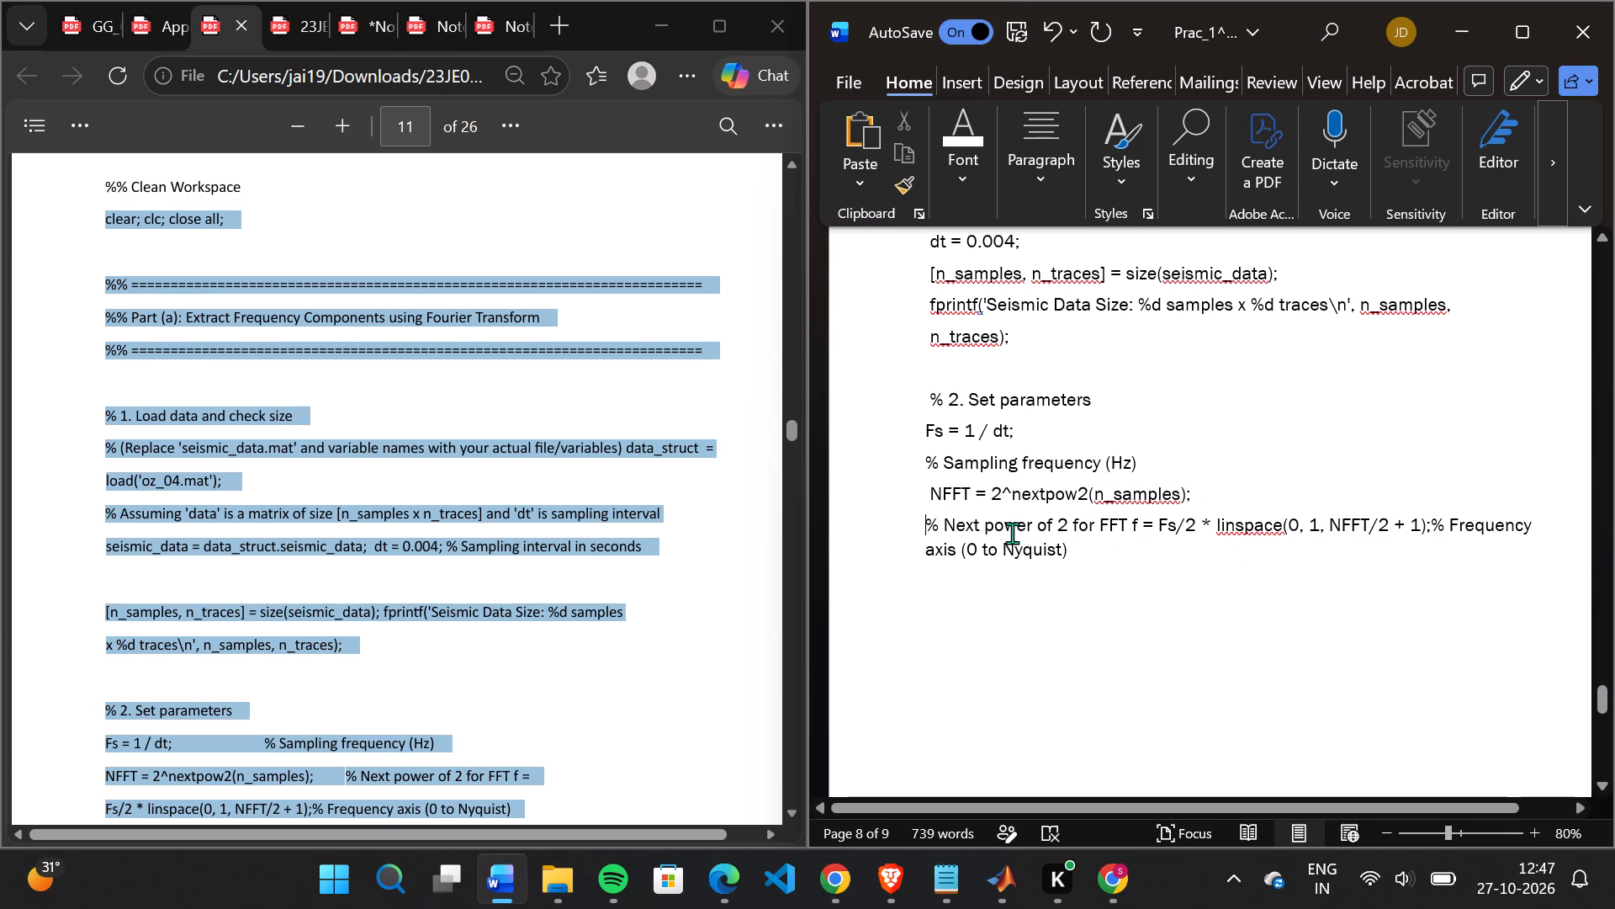
Put the comment "% Frequency axis (0 to Nyquist)" on its own line below the linspace expression, keeping the semicolon with the expression.
scroll(446, 612, "down", 1)
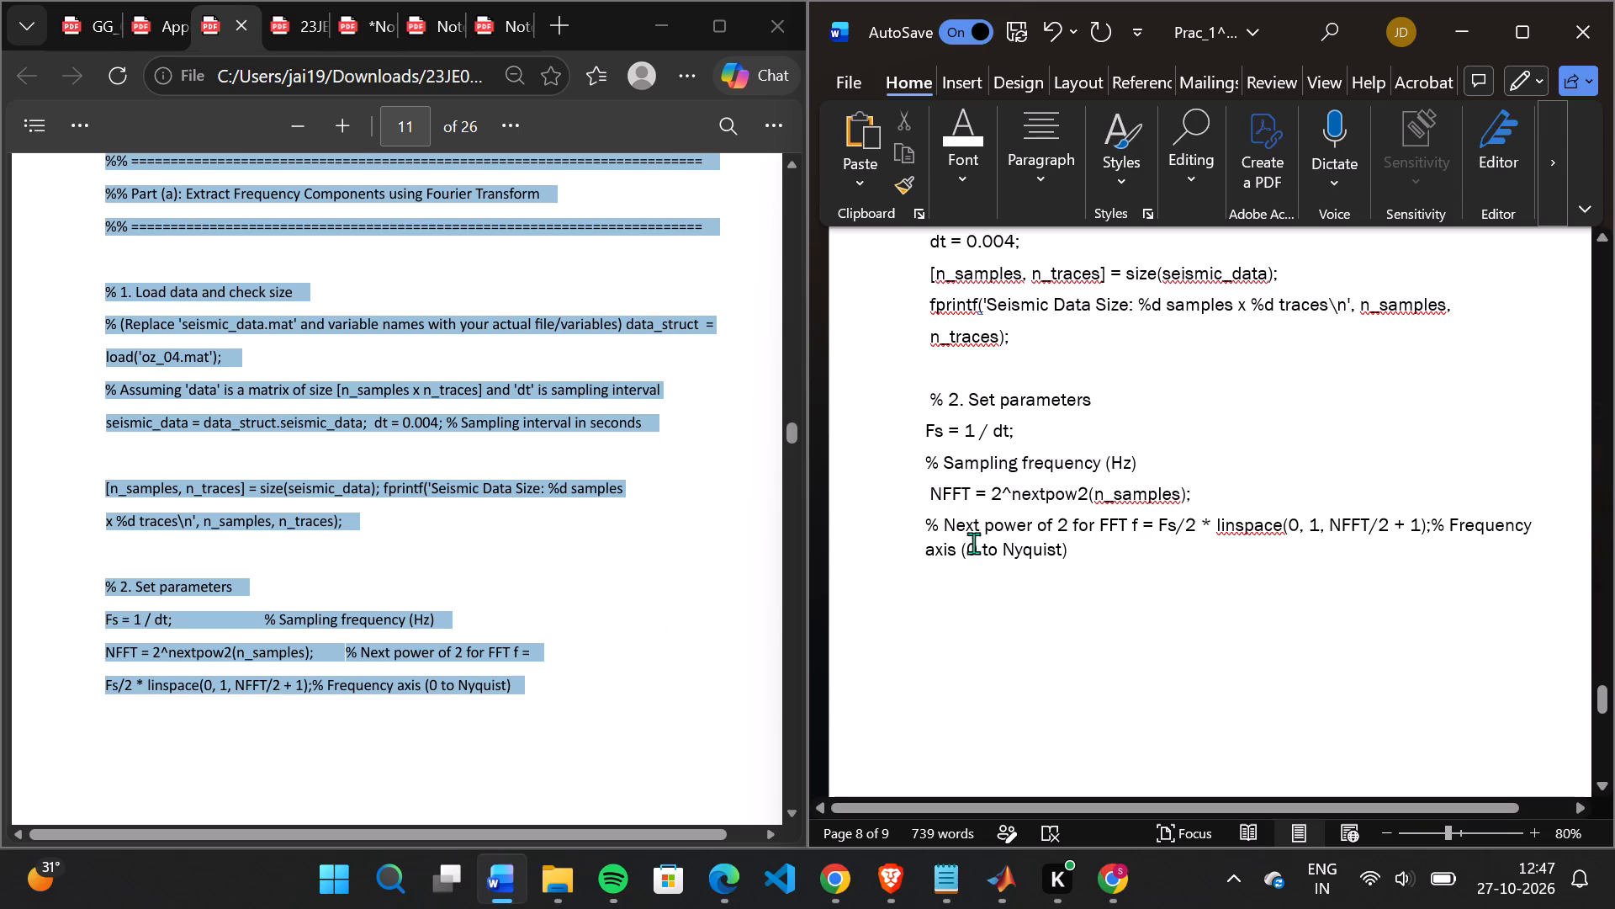
left_click(1428, 529)
key("Return")
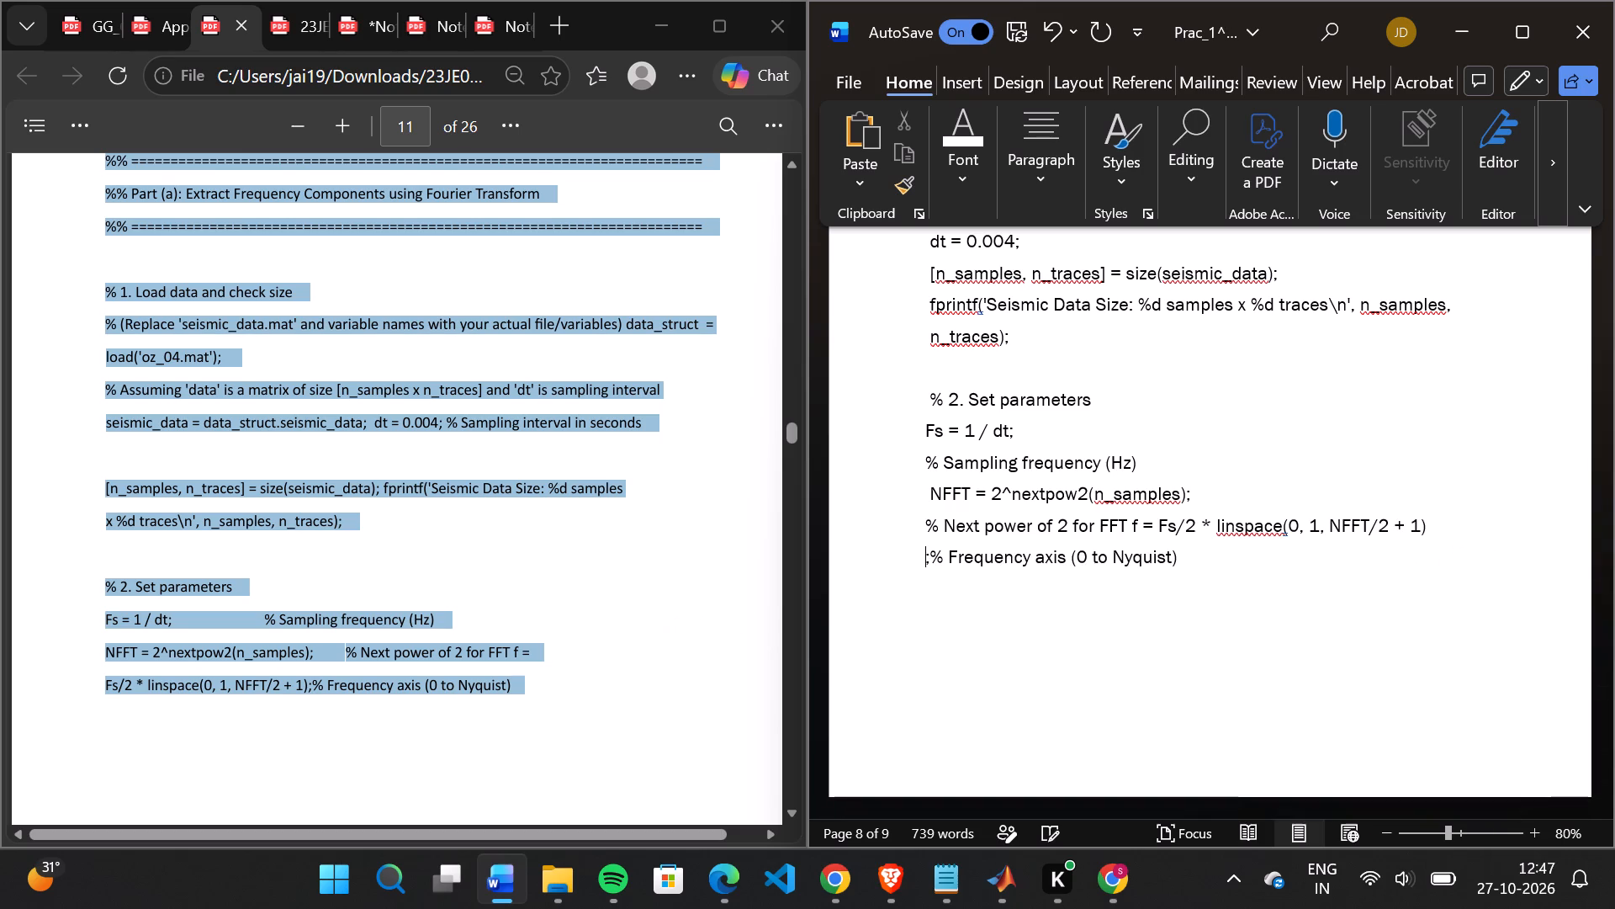
key("BackSpace")
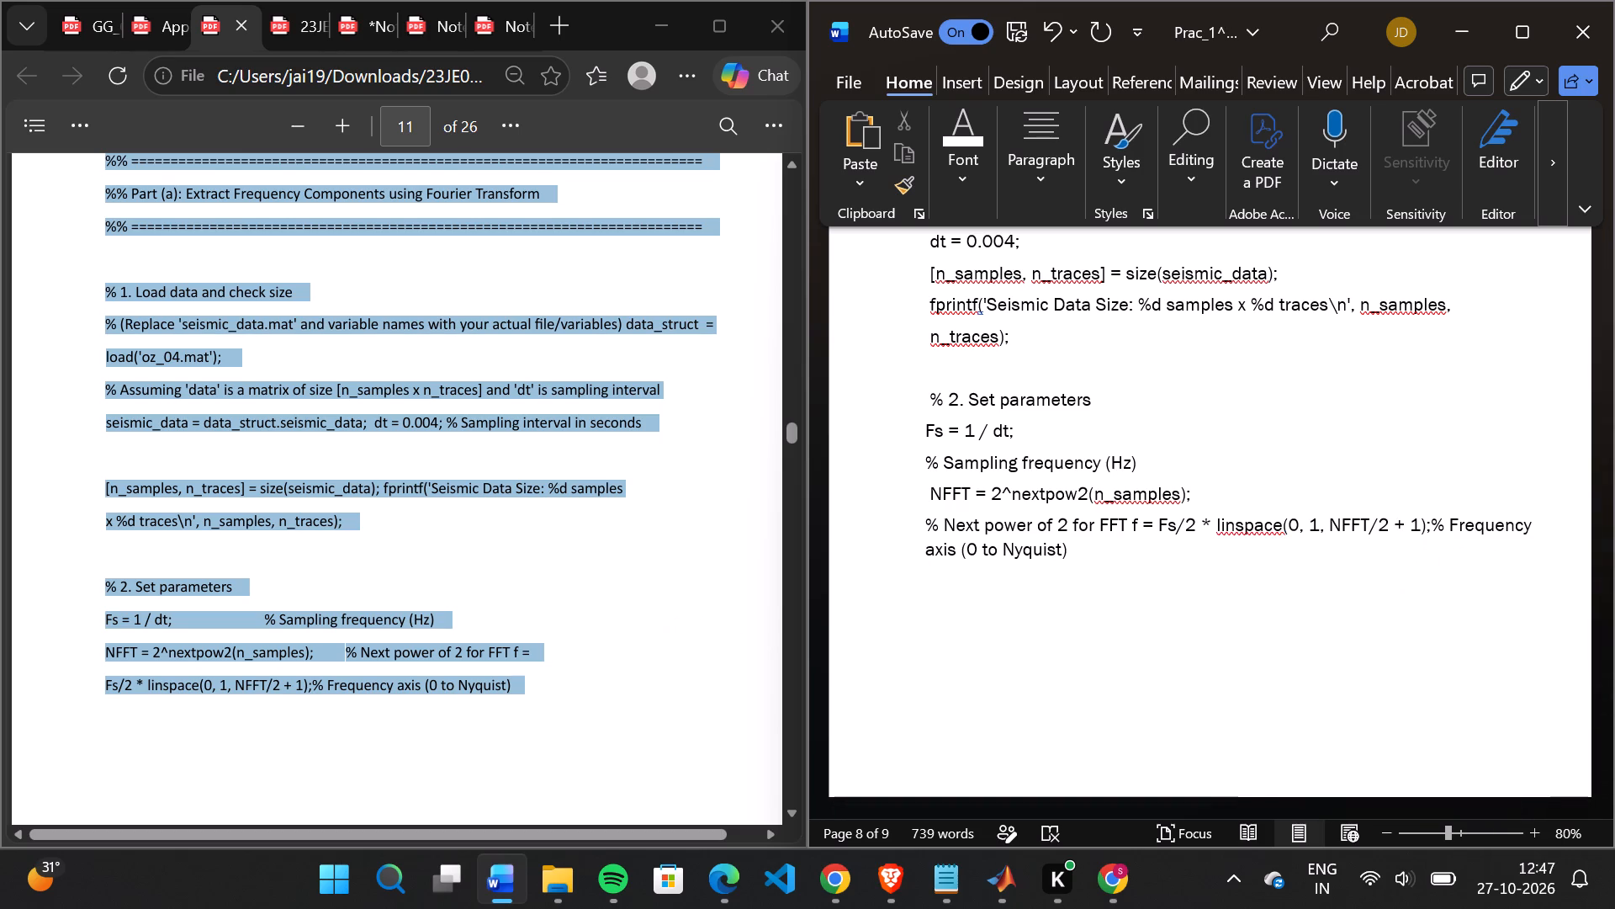
key("Right")
key("Return")
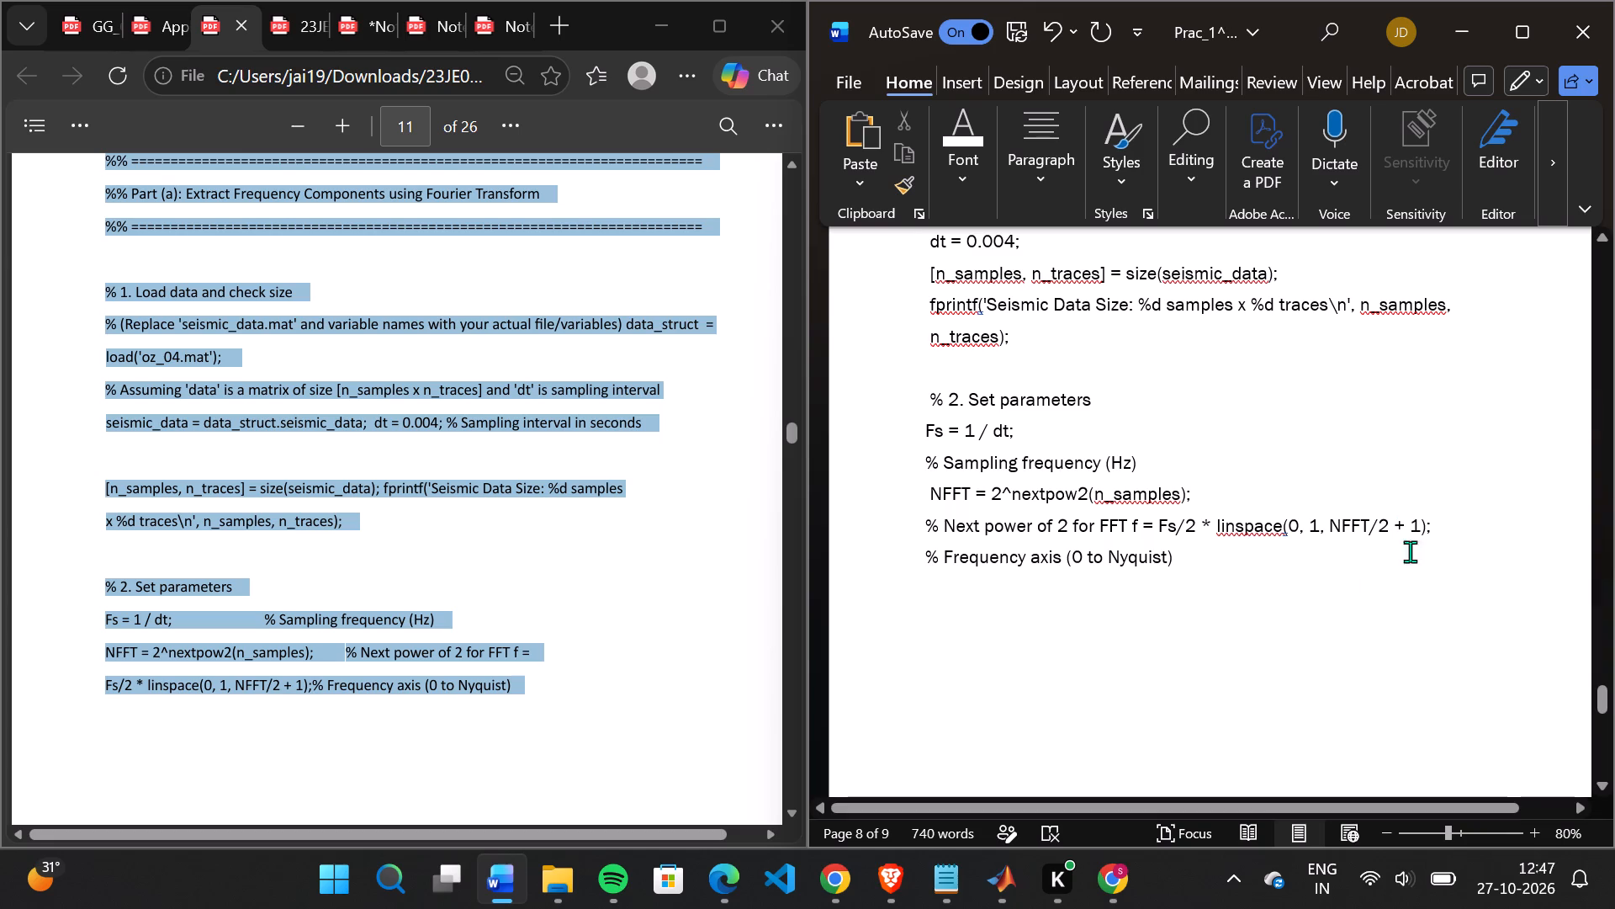
Copy code sections "% 3. FFT each trace" through "% 5. Plot frequency vs amplitude" from PDF page 12 and paste them onto Word page 9.
scroll(1116, 616, "down", 1)
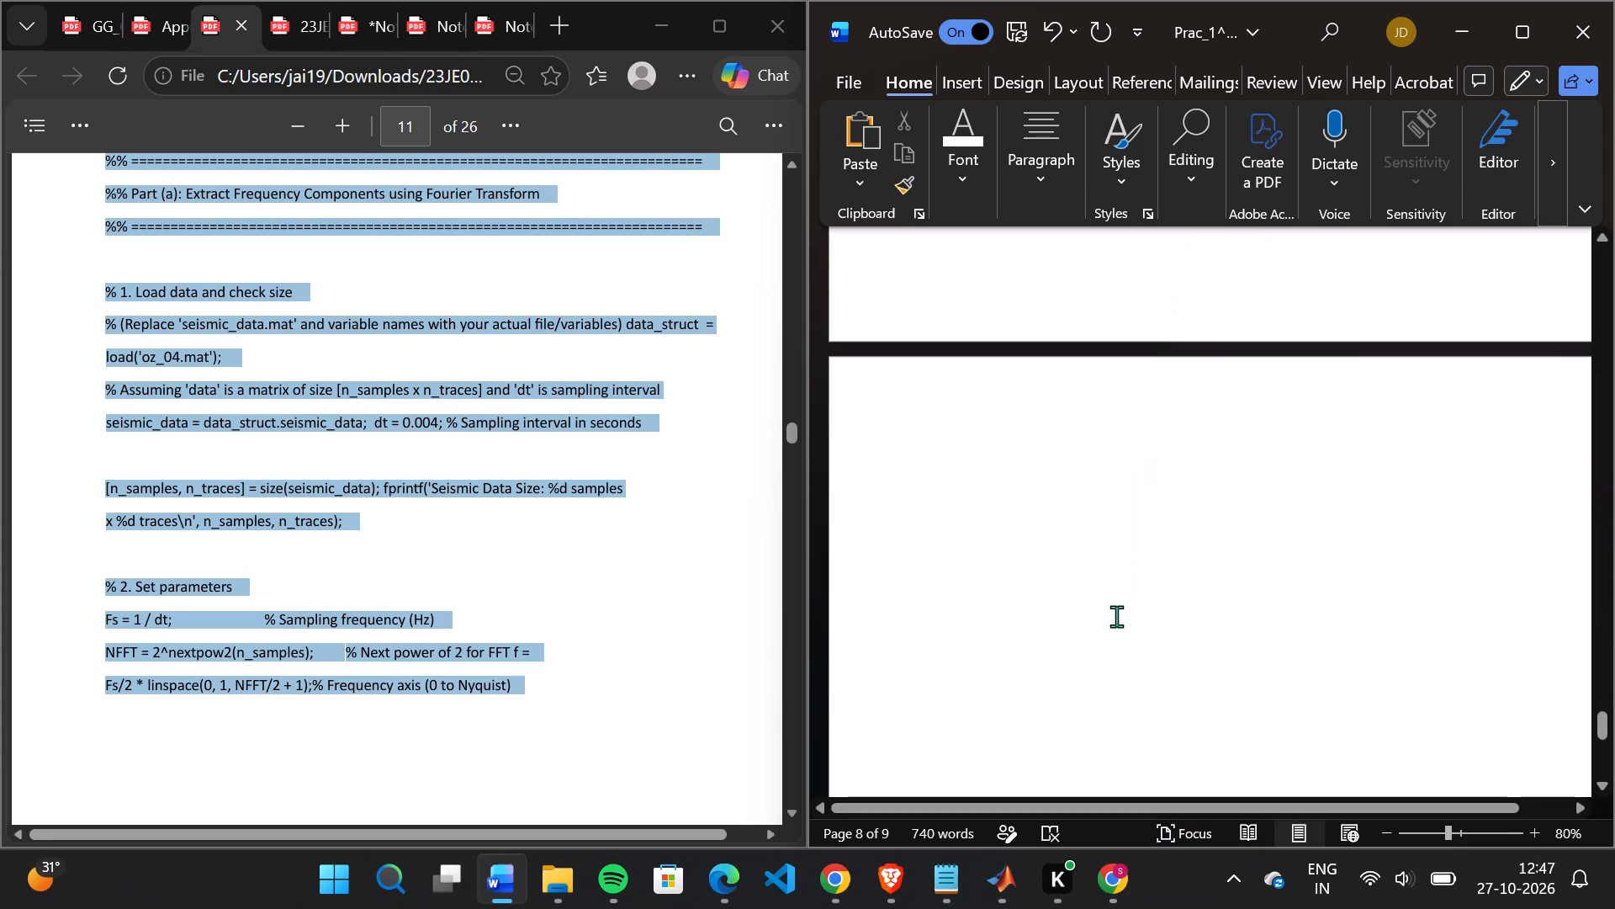
scroll(1116, 616, "down", 1)
scroll(520, 603, "down", 5)
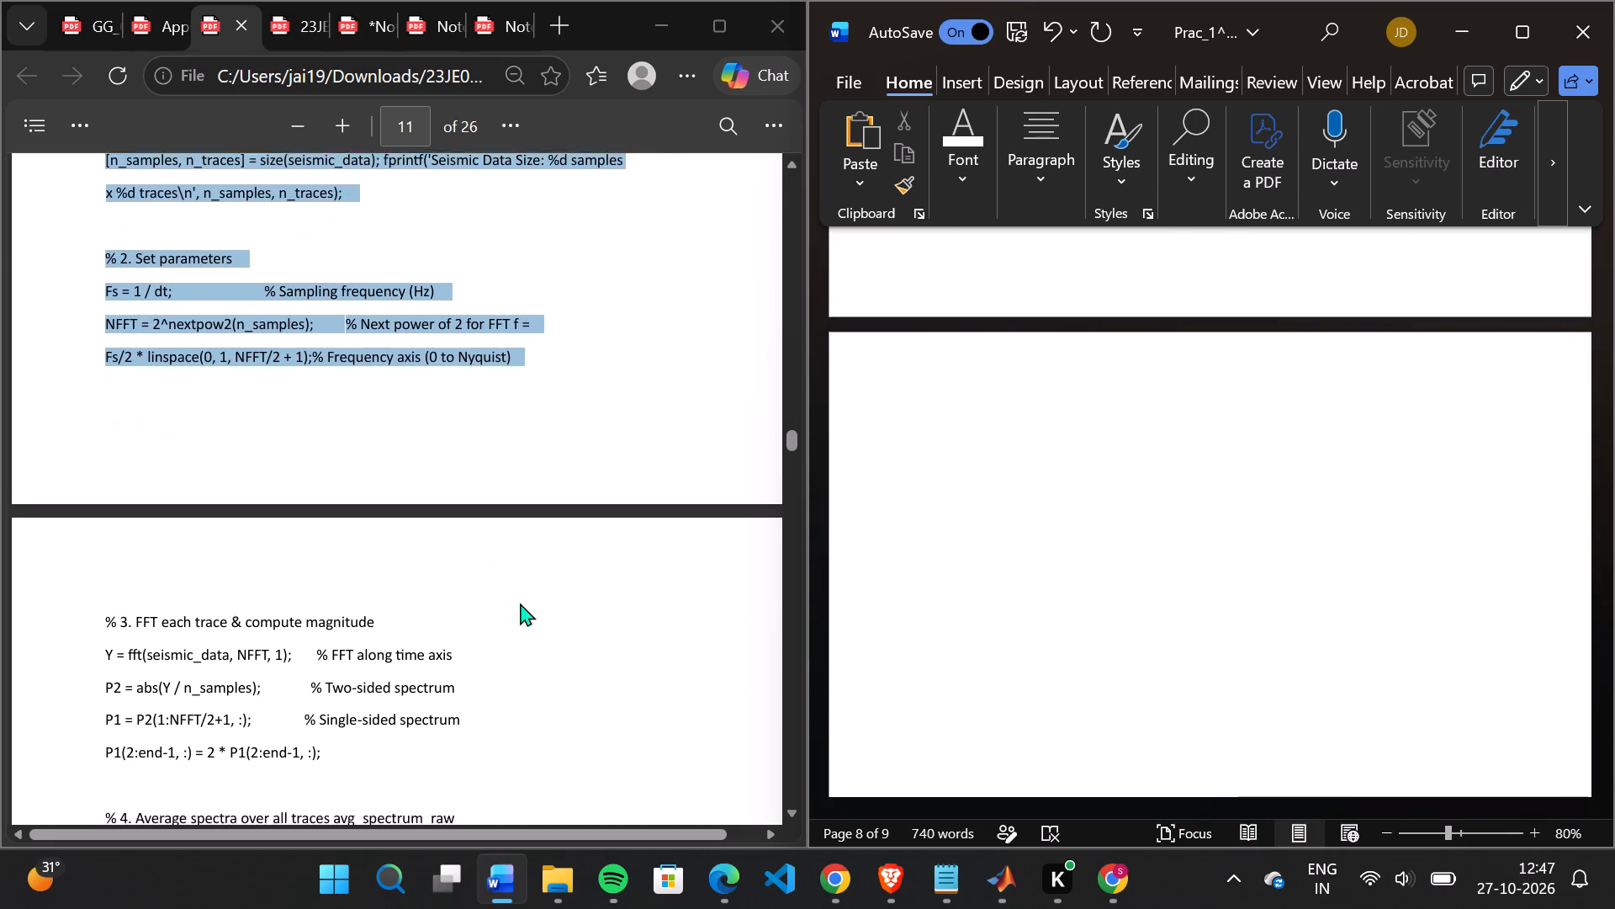
scroll(520, 603, "down", 2)
scroll(274, 462, "down", 2)
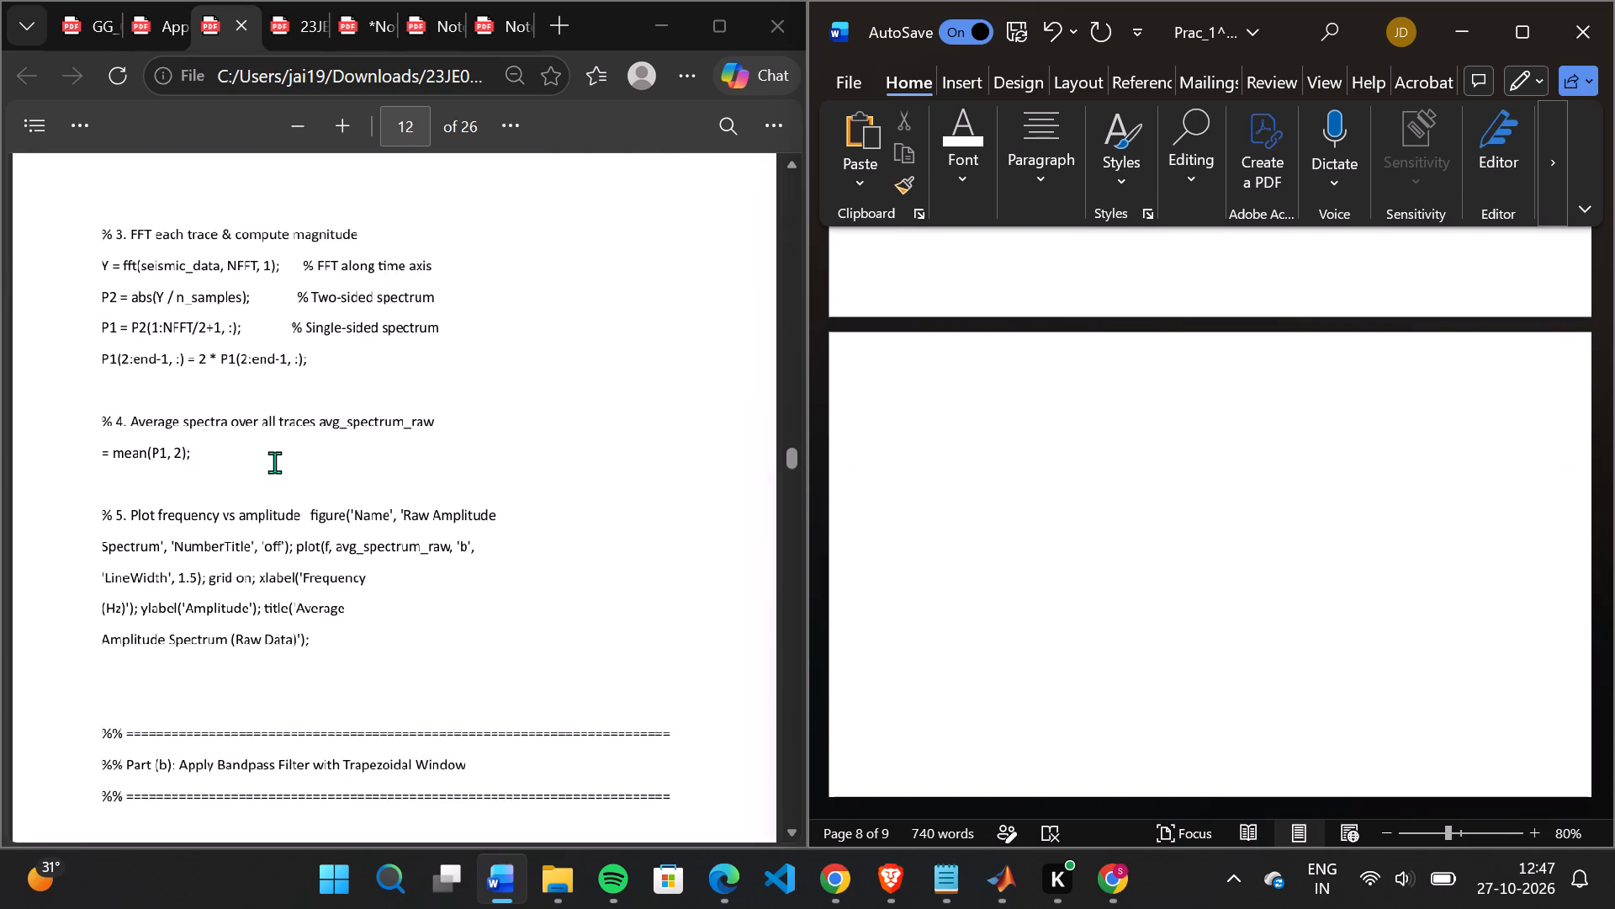
left_click_drag(156, 268, 183, 518)
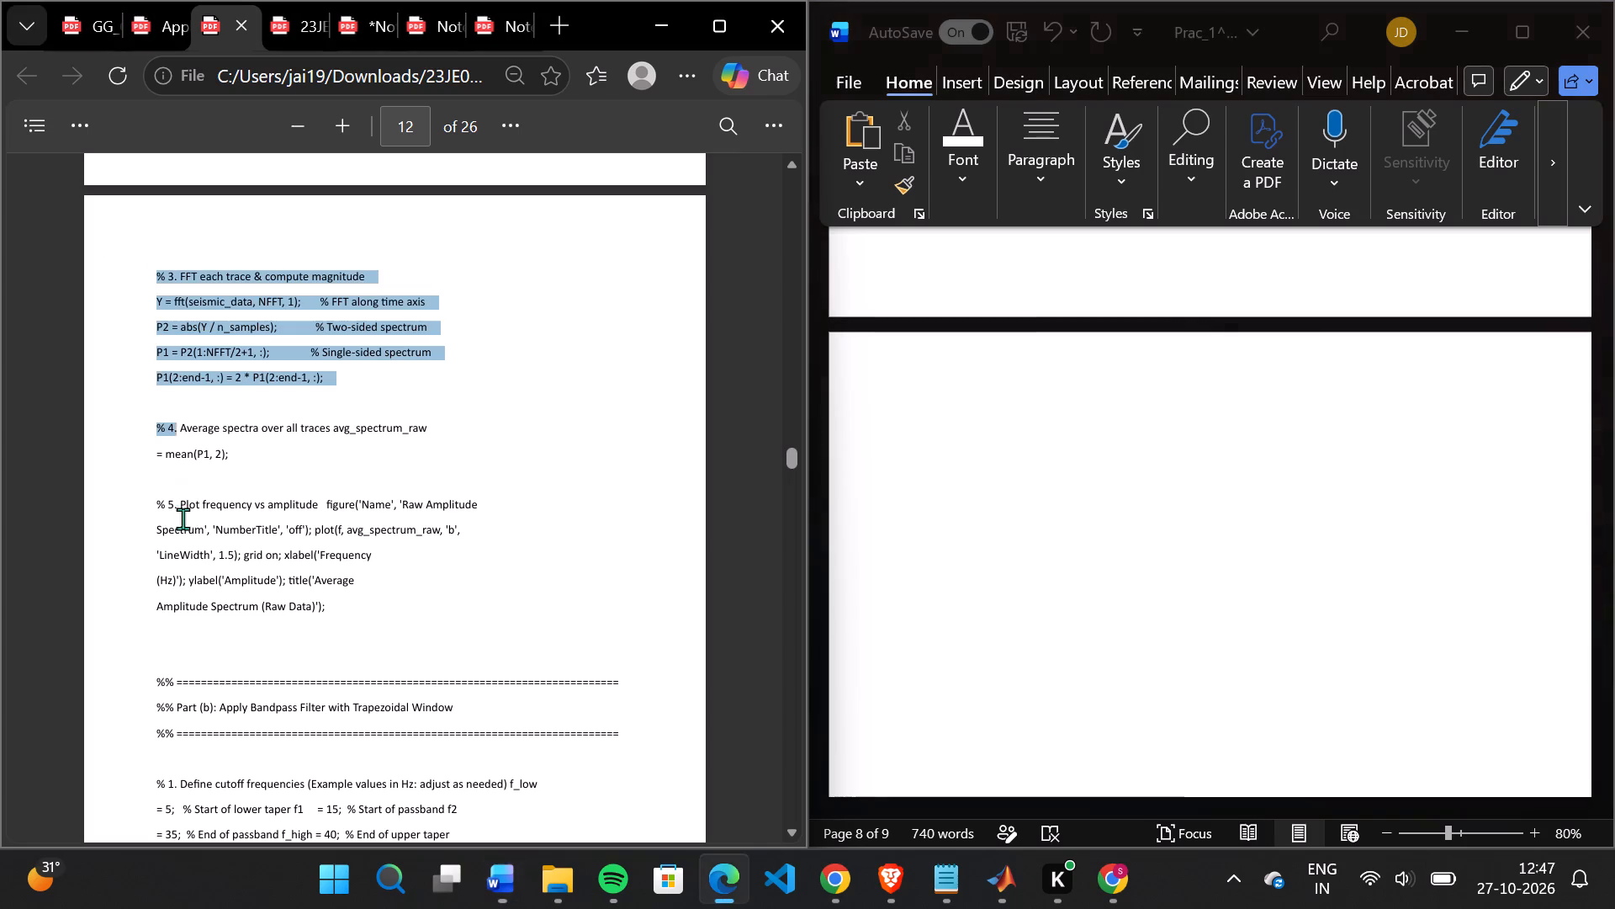
left_click_drag(183, 518, 338, 616)
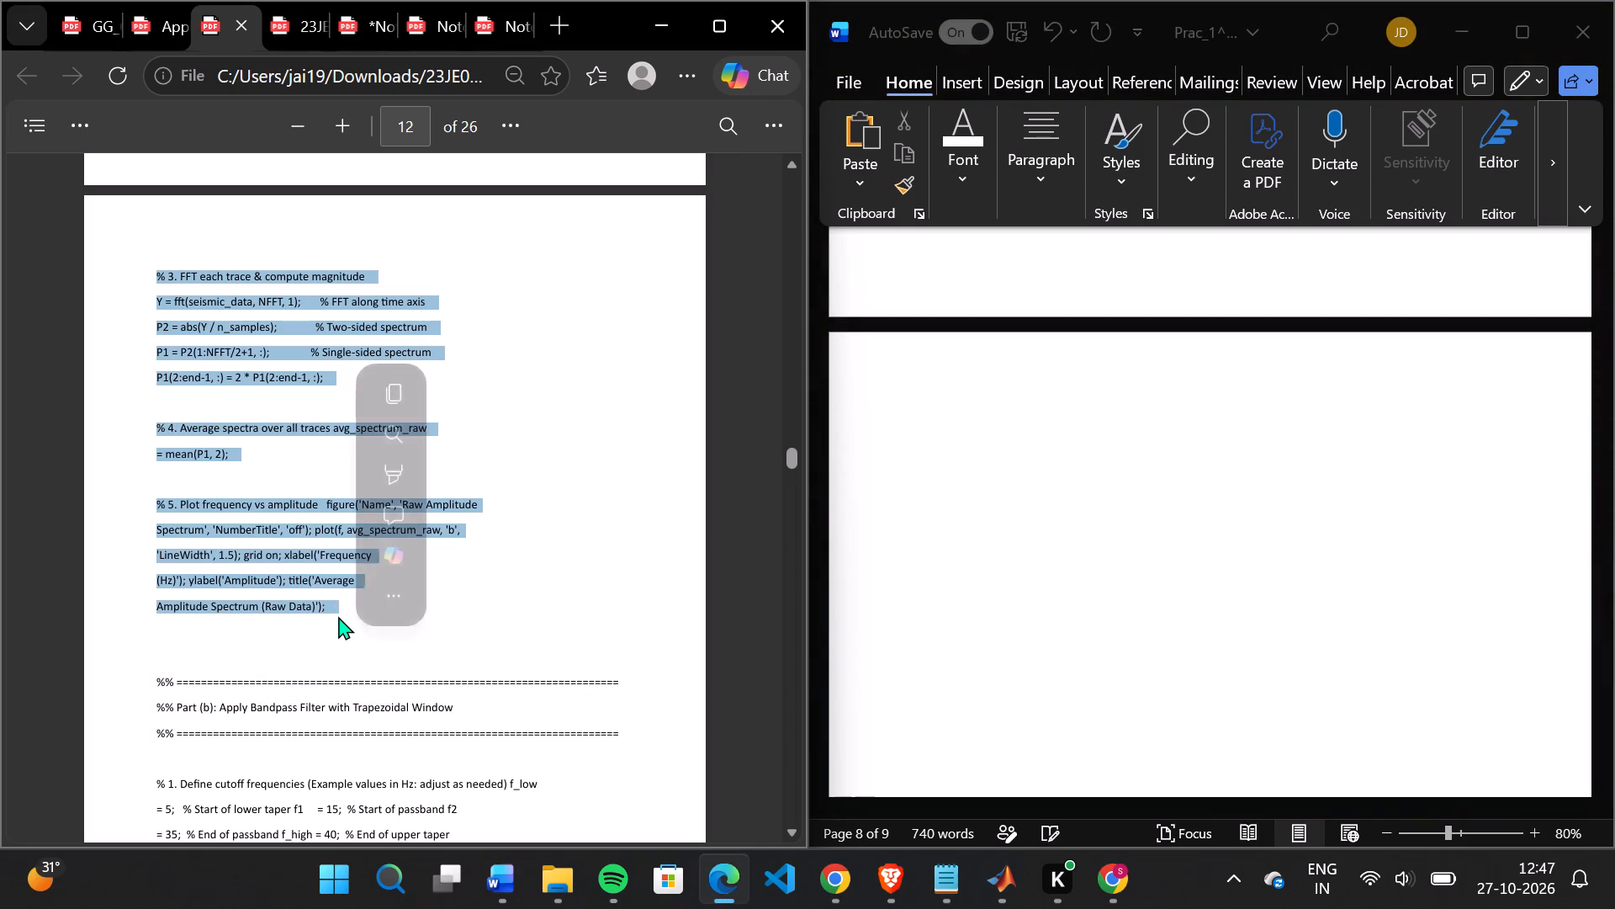
key("ctrl+c")
left_click(994, 432)
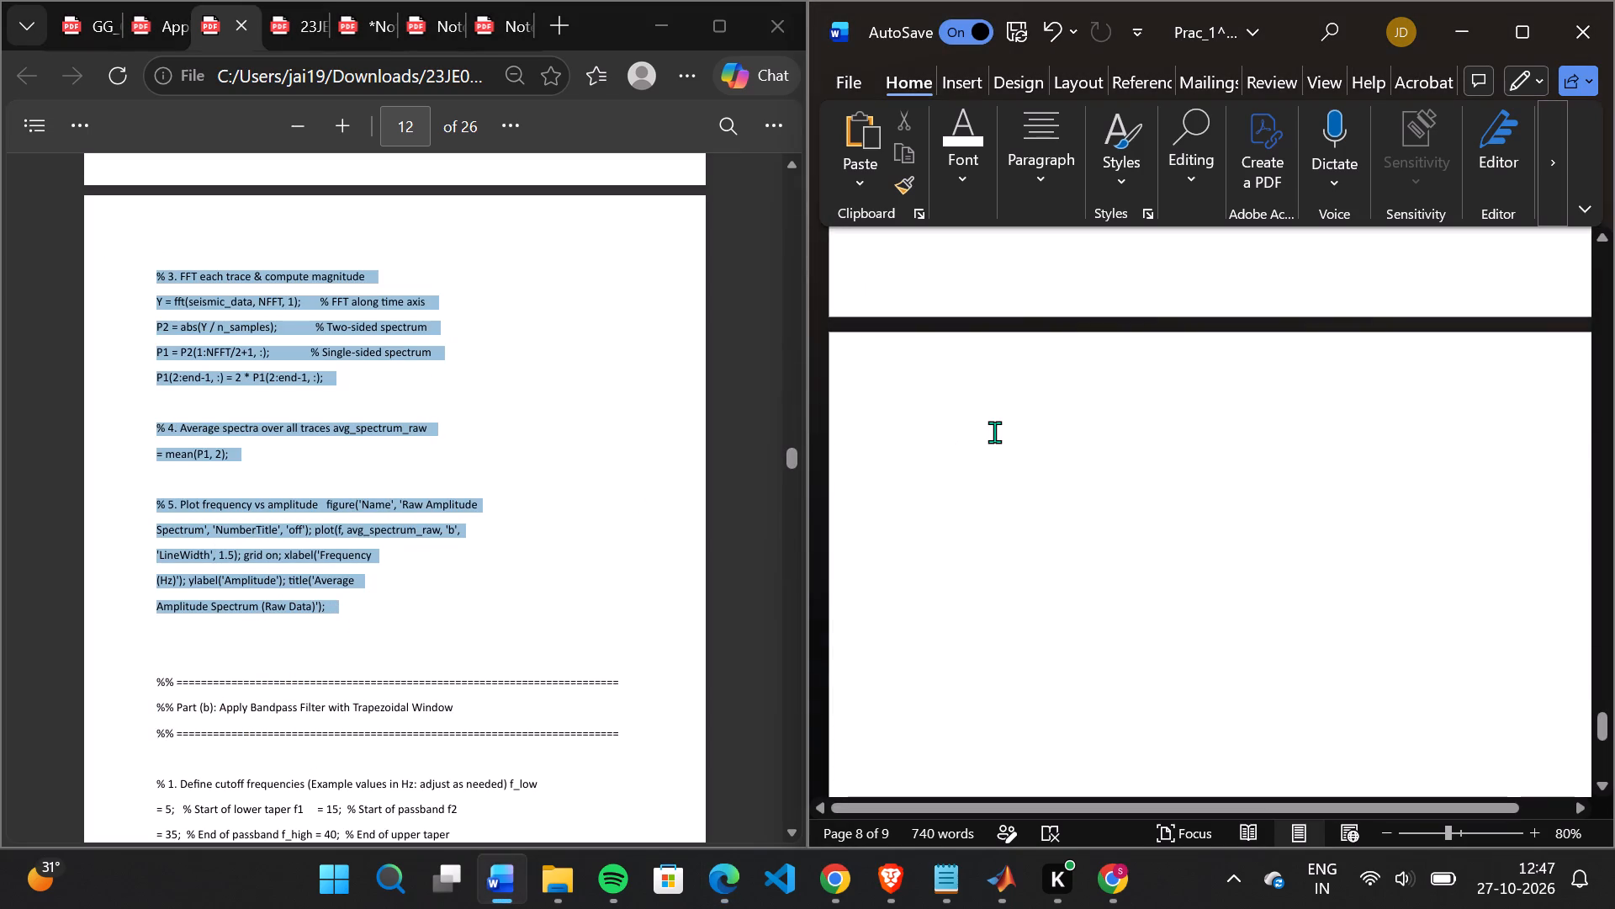
left_click(937, 432)
key("ctrl+v")
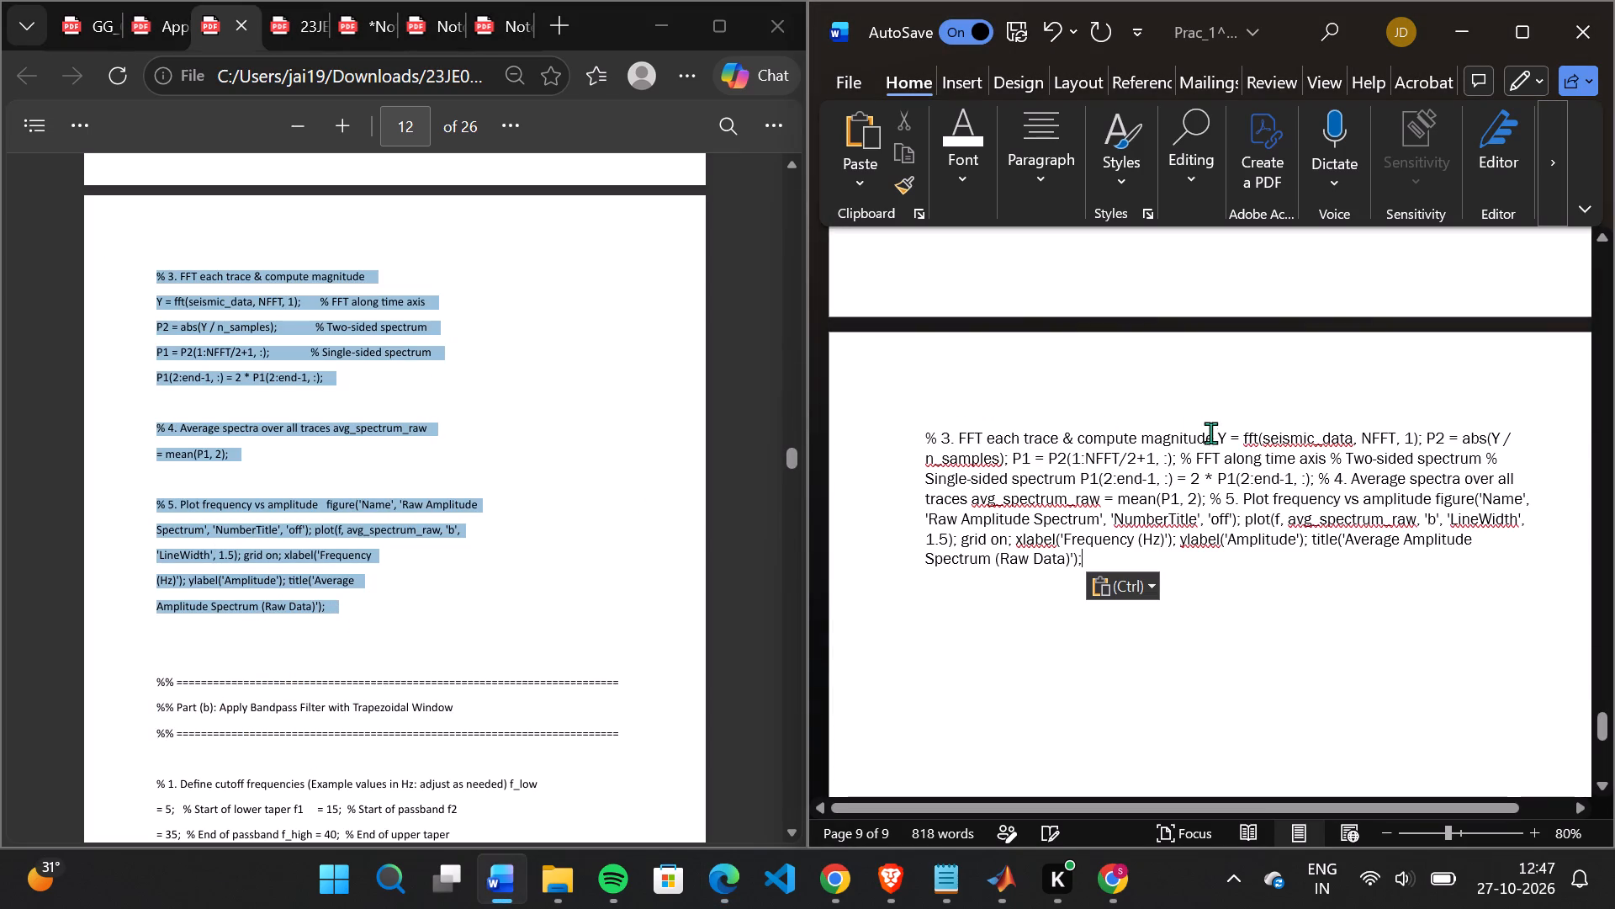
scroll(1033, 434, "right", 1)
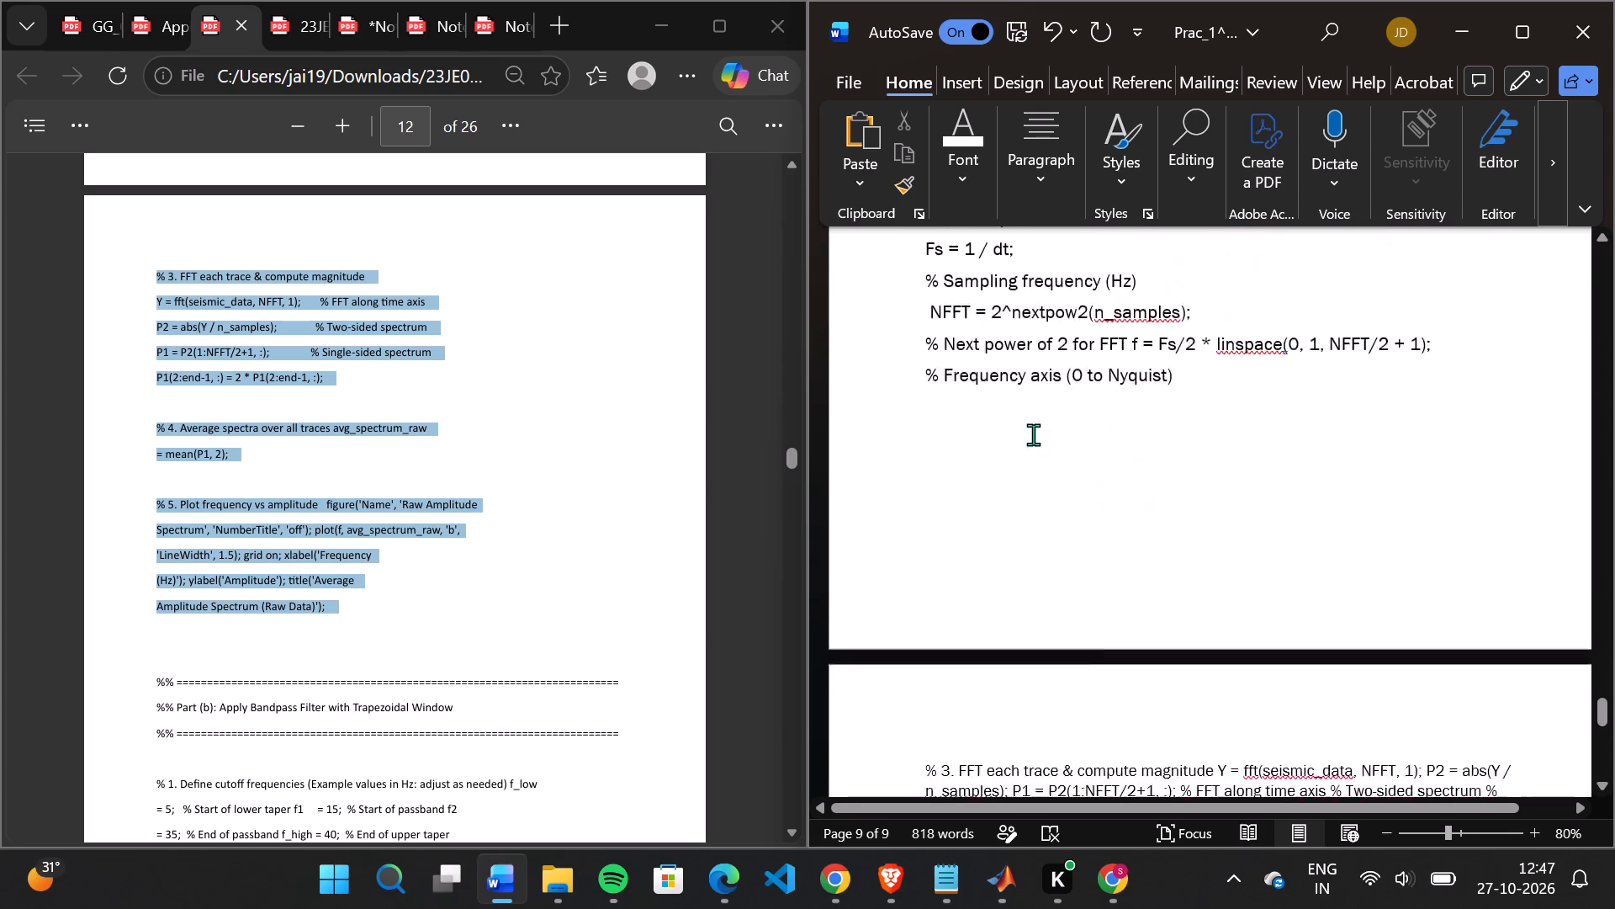
scroll(1033, 434, "right", 1)
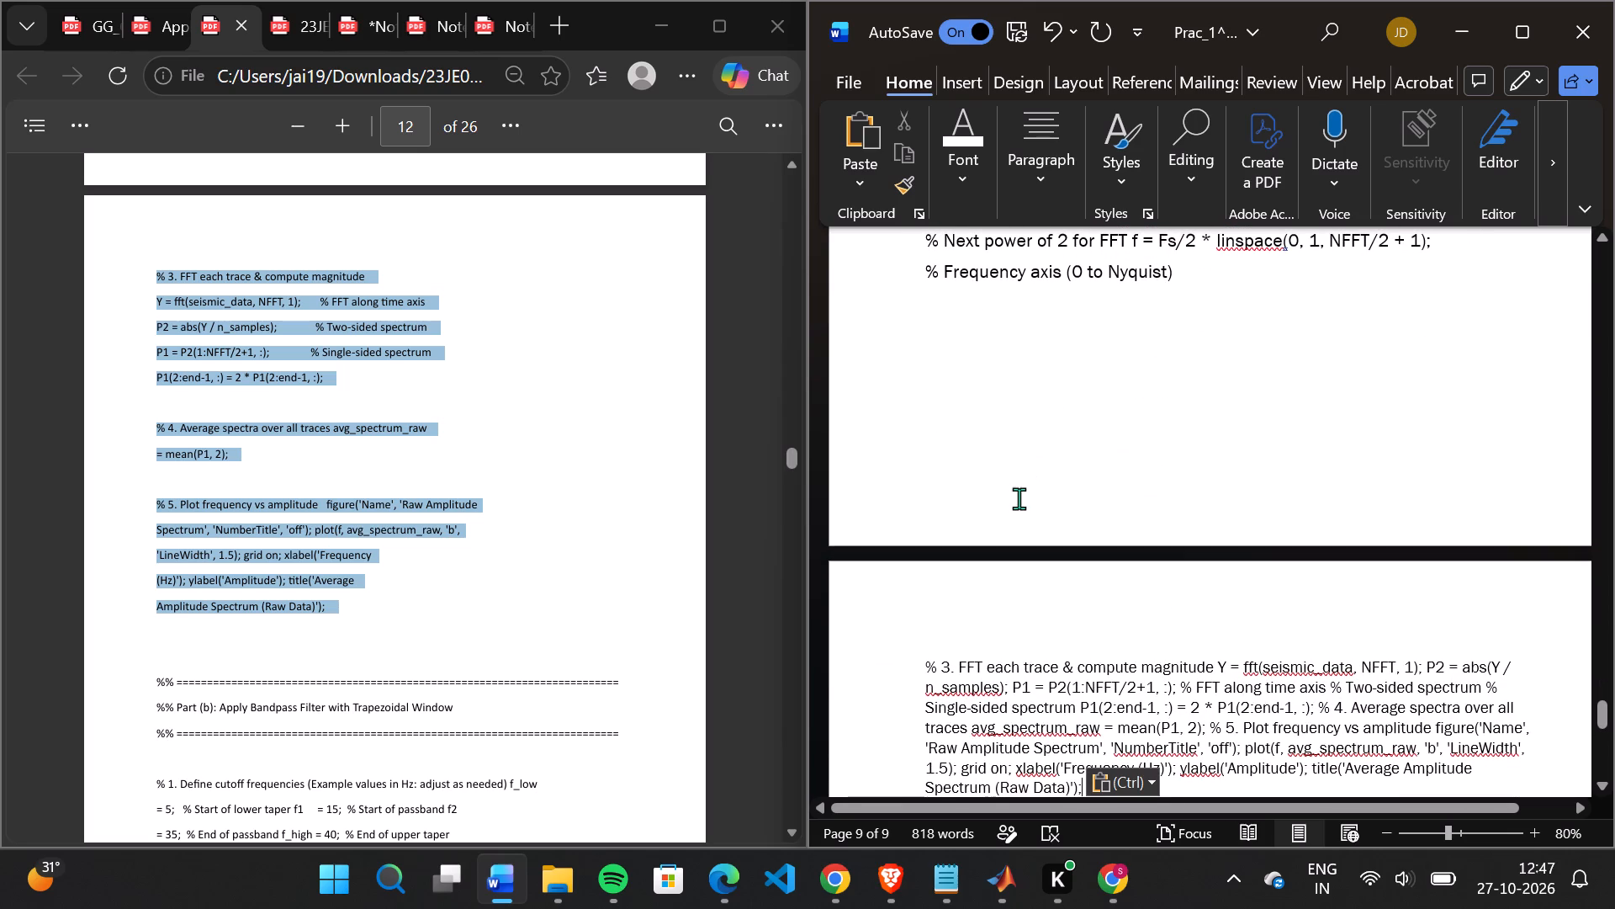
Compare the font and size of the earlier "dt = 0.004;" line with those of the newly pasted code block on page 9.
scroll(1019, 498, "up", 3)
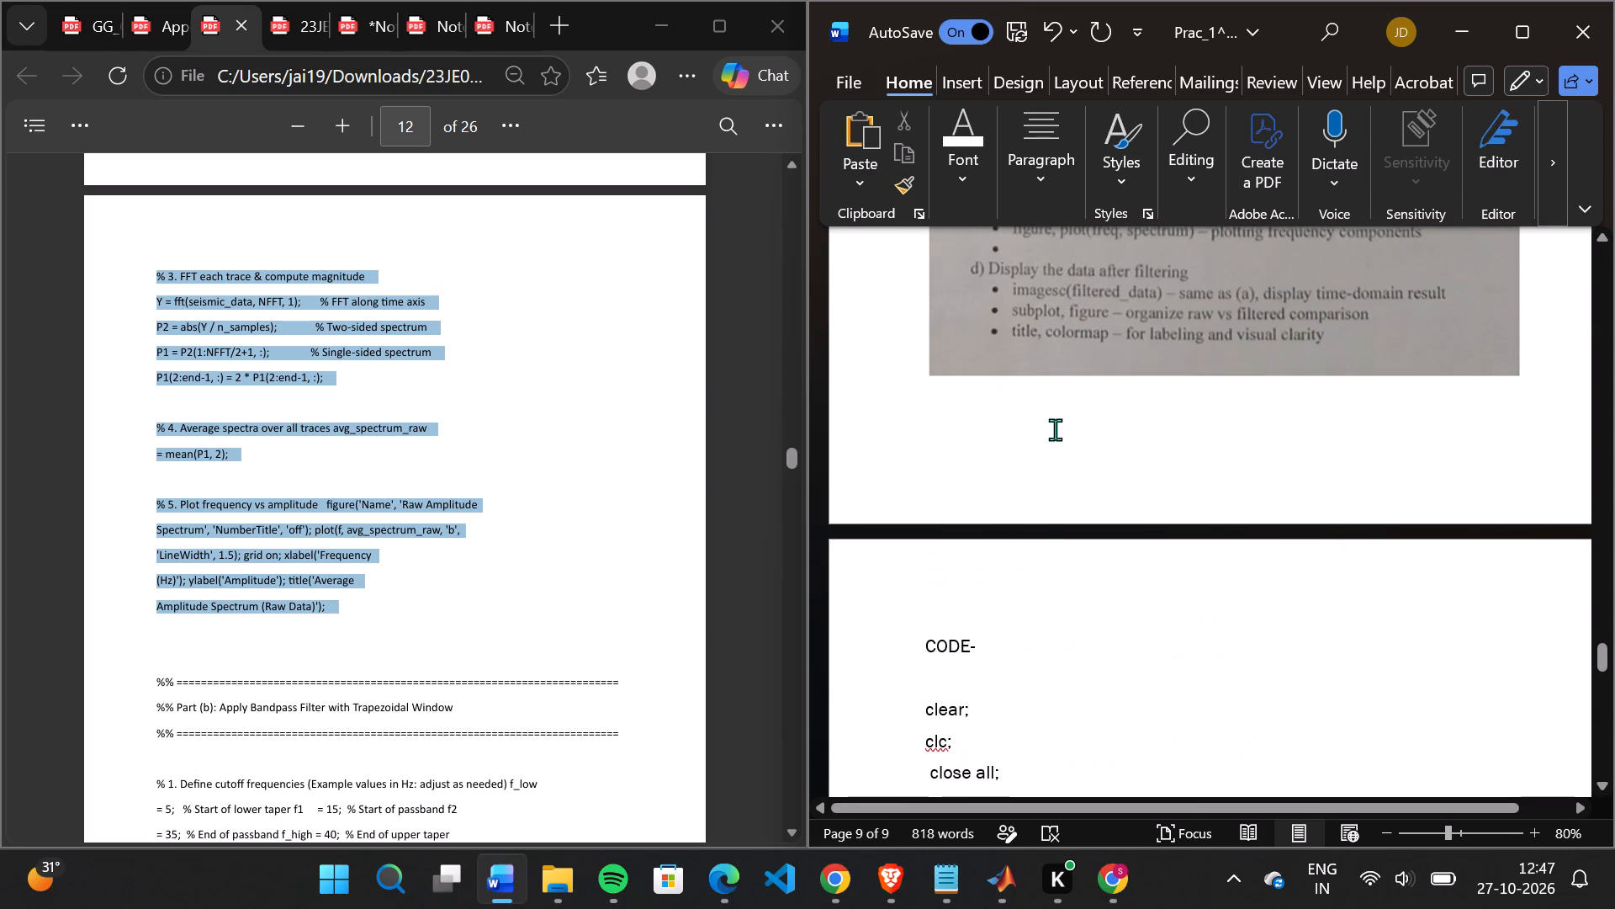
scroll(1048, 553, "down", 2)
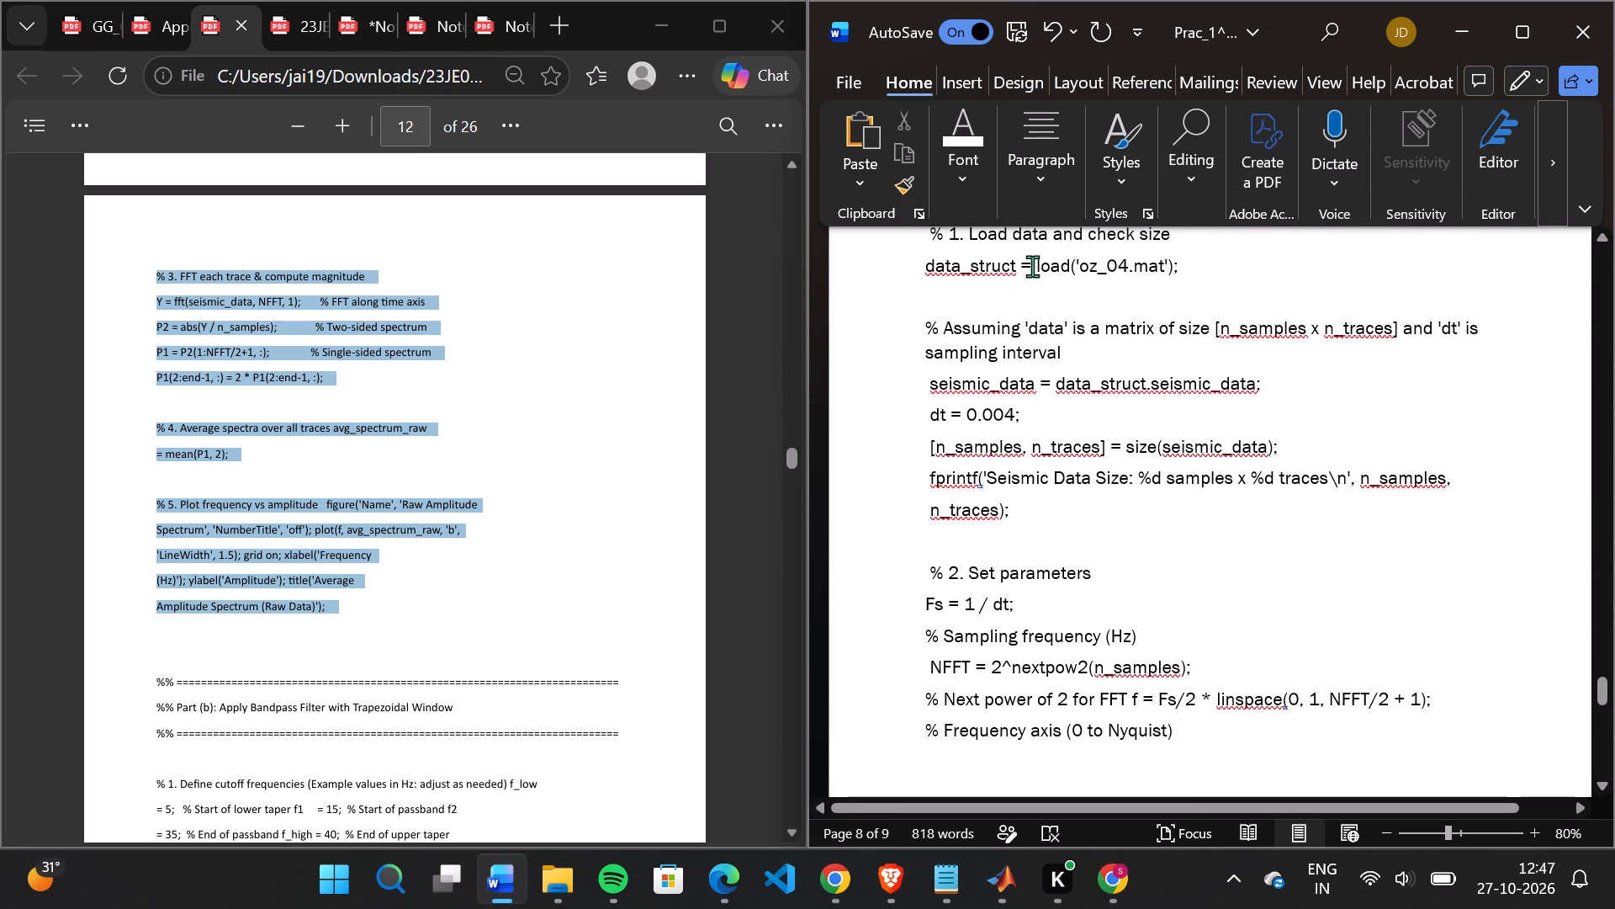
left_click(965, 193)
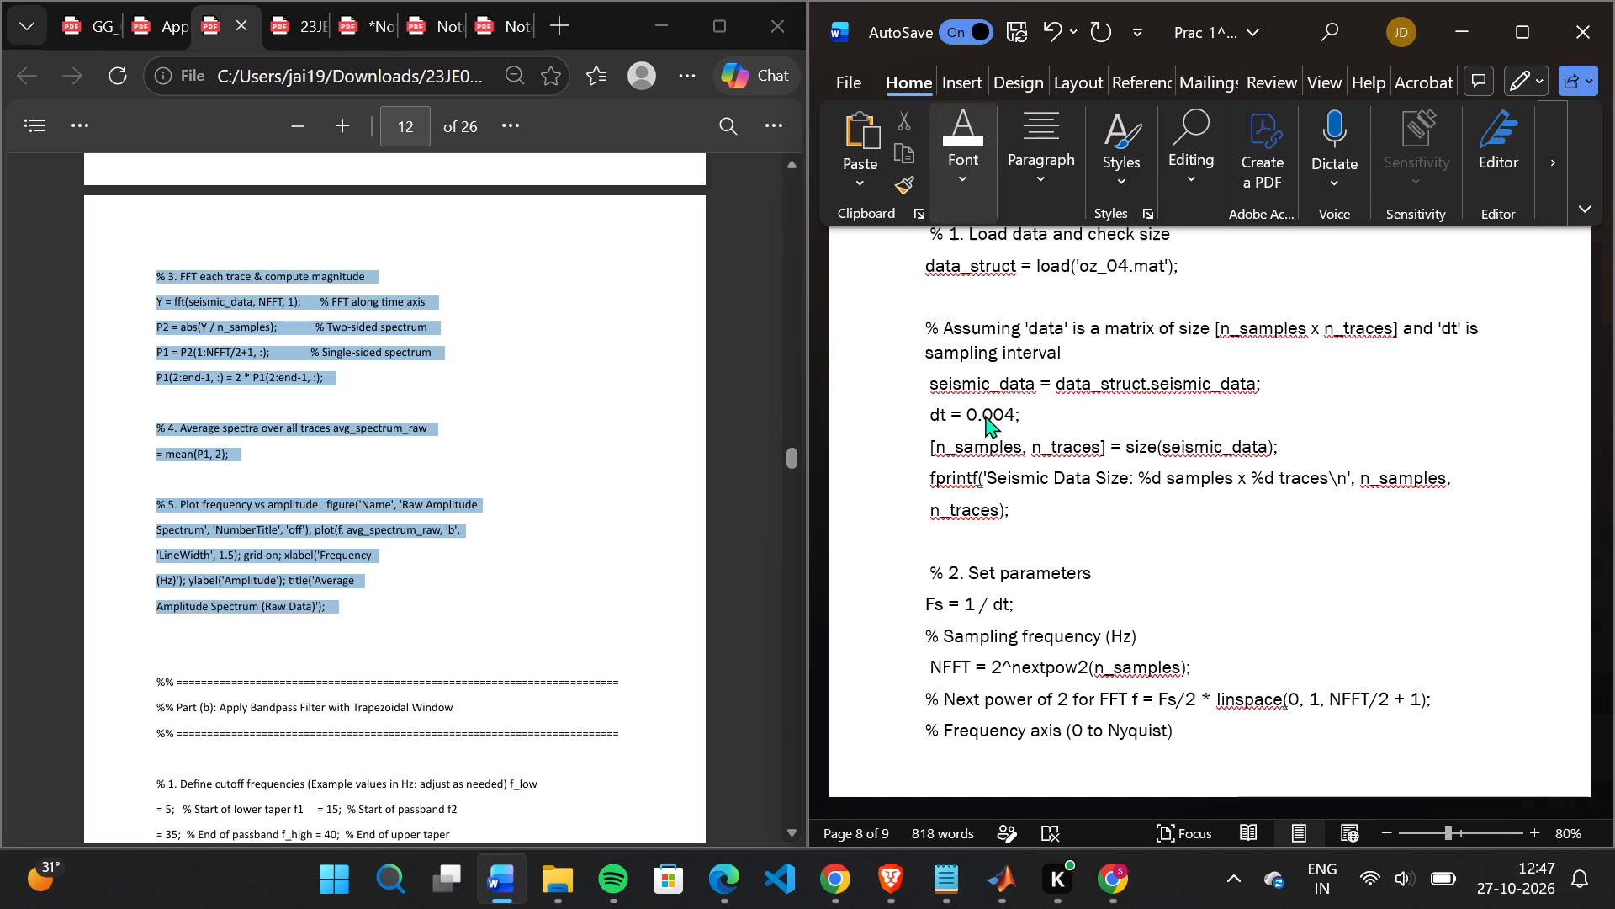
left_click(985, 415)
left_click(985, 415)
left_click(956, 175)
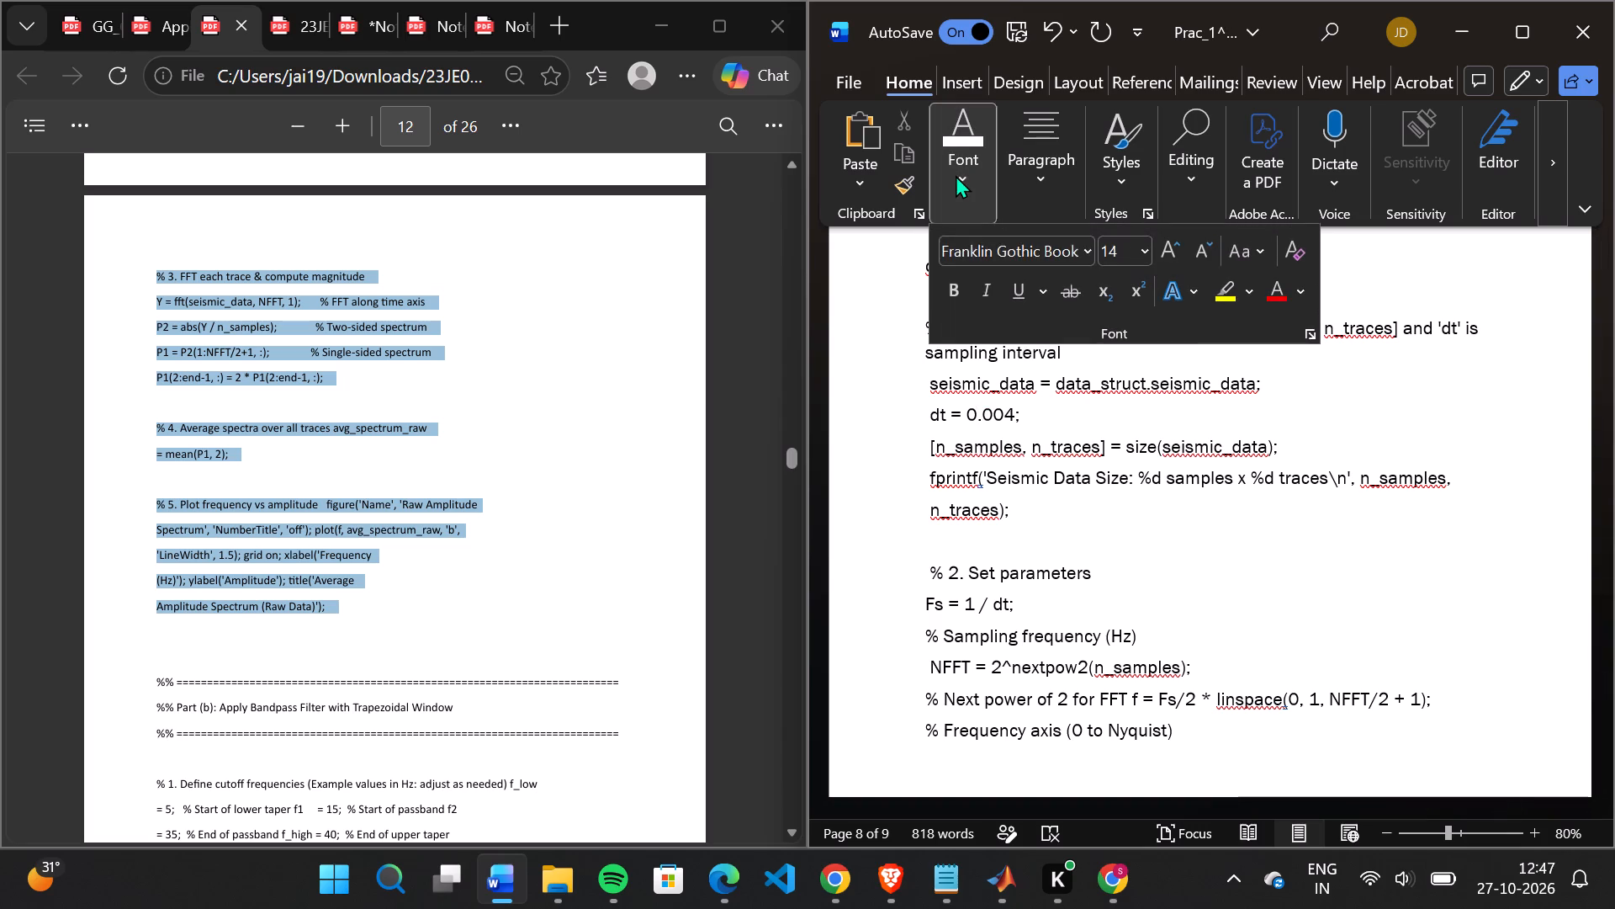
scroll(1045, 470, "down", 3)
left_click(1035, 470)
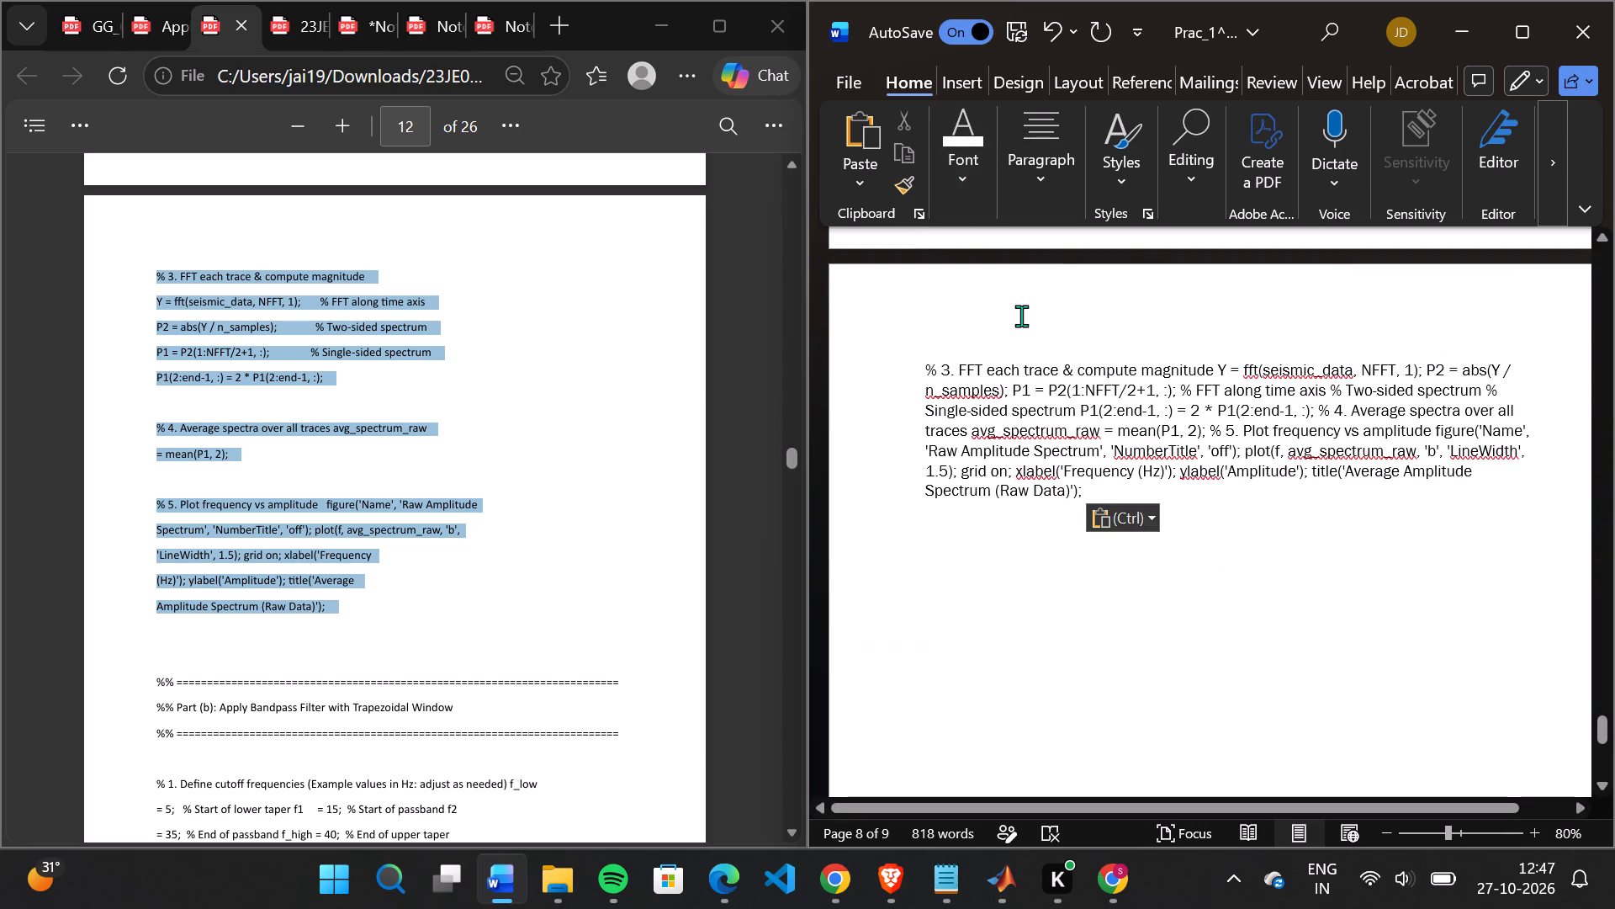
left_click(989, 418)
left_click(982, 189)
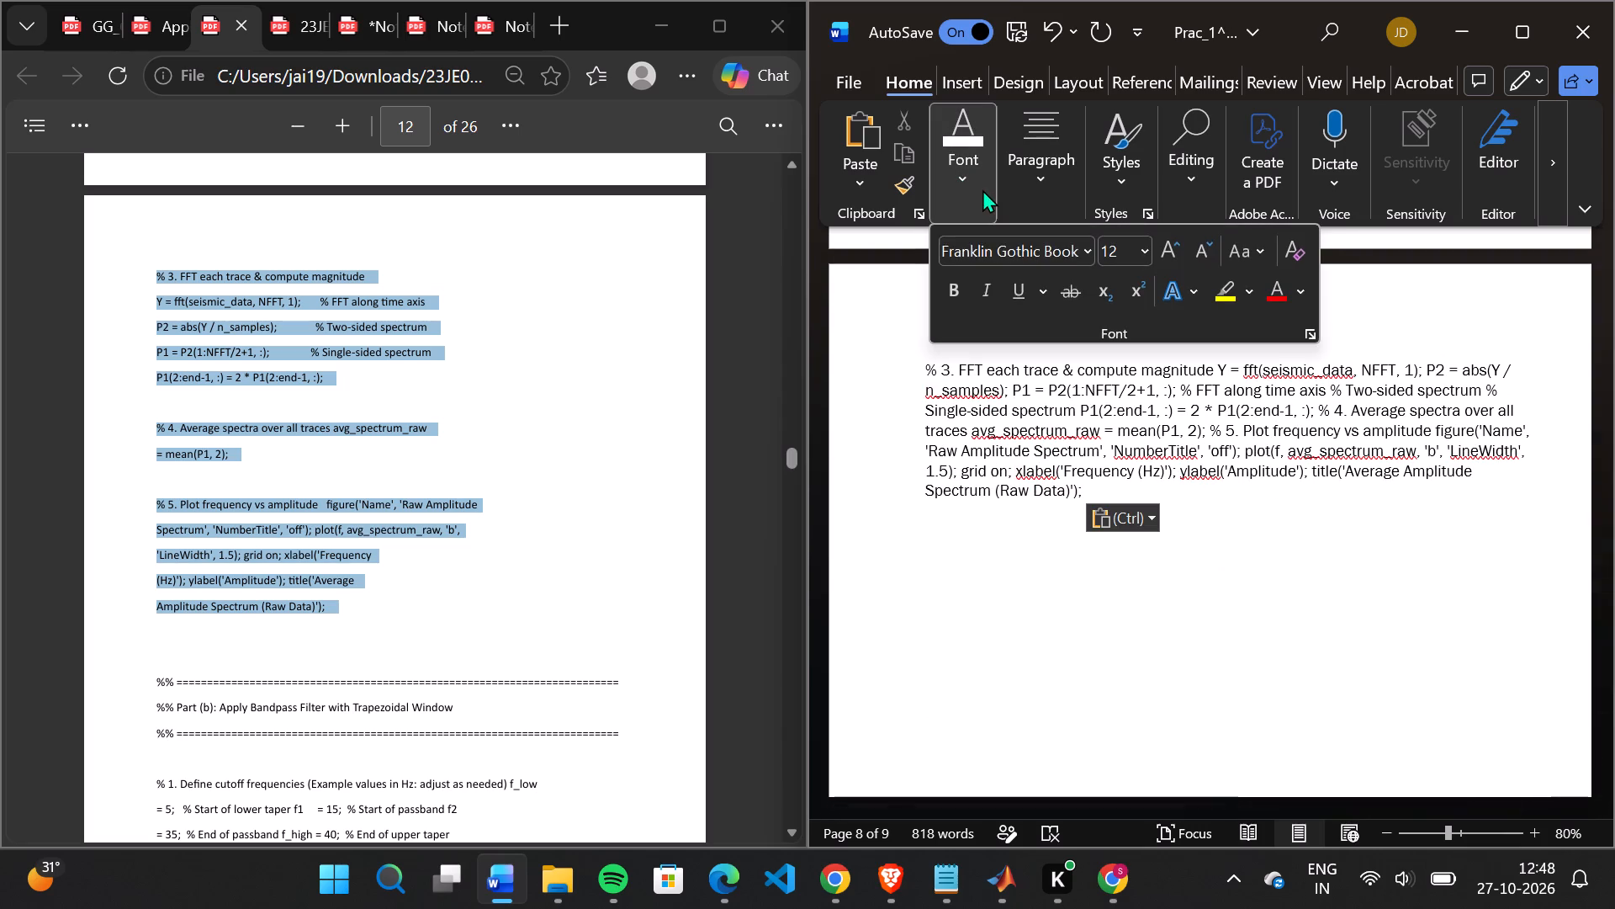
left_click(980, 359)
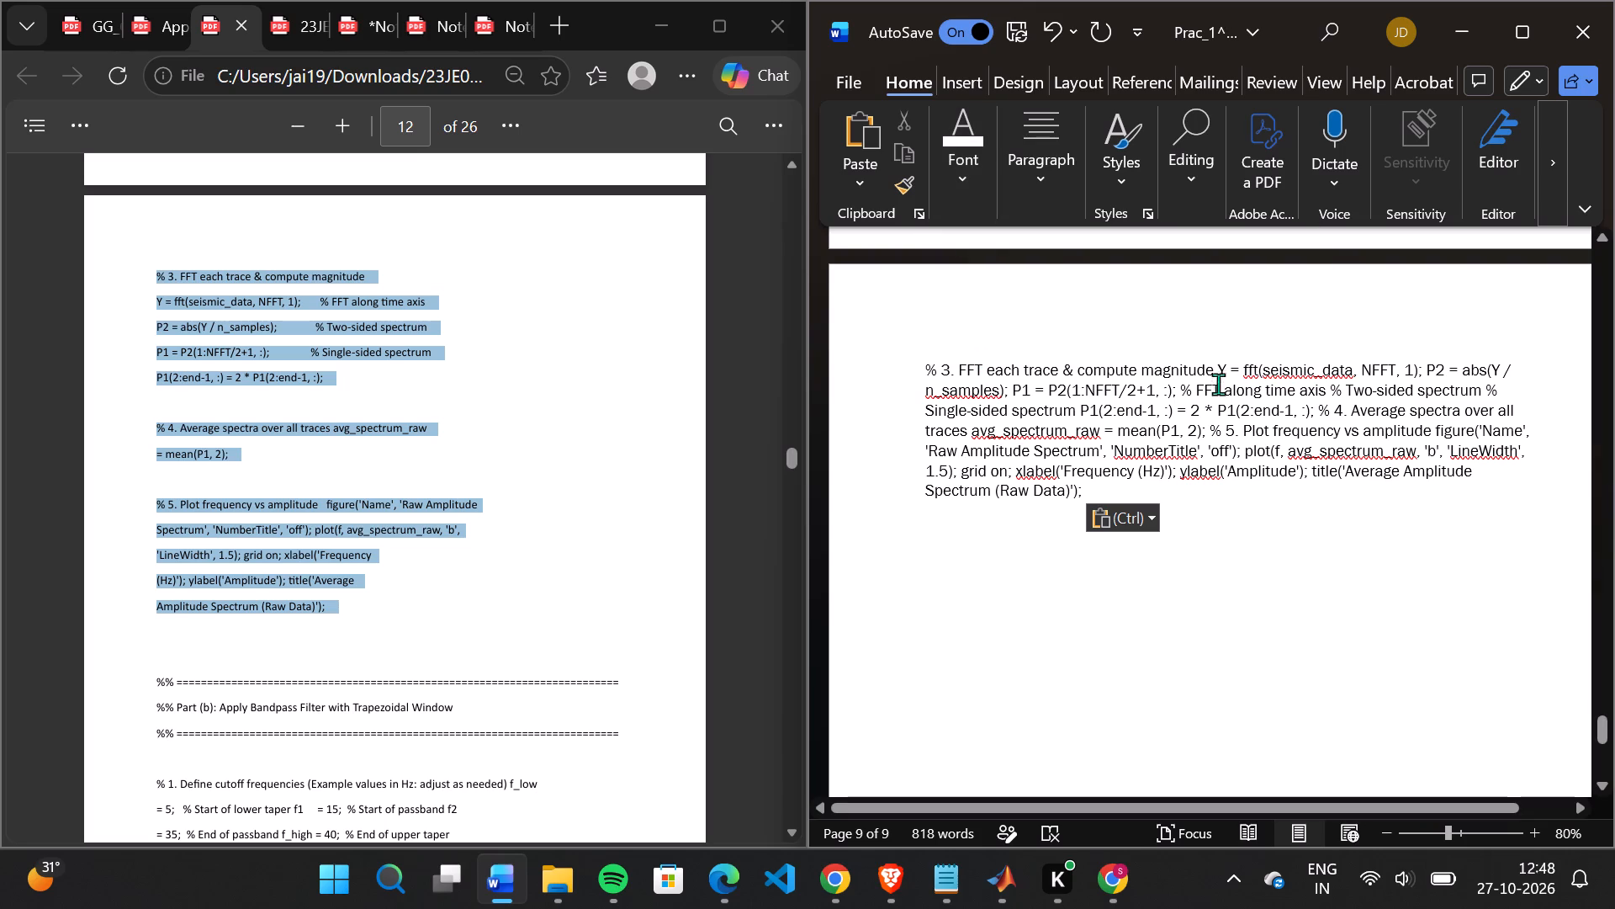
Put the comment "% 3. FFT each trace & compute magnitude" on its own line, with "Y = fft(seismic_data, NFFT, 1);" starting the line below, following the PDF.
left_click(1216, 368)
left_click(606, 518)
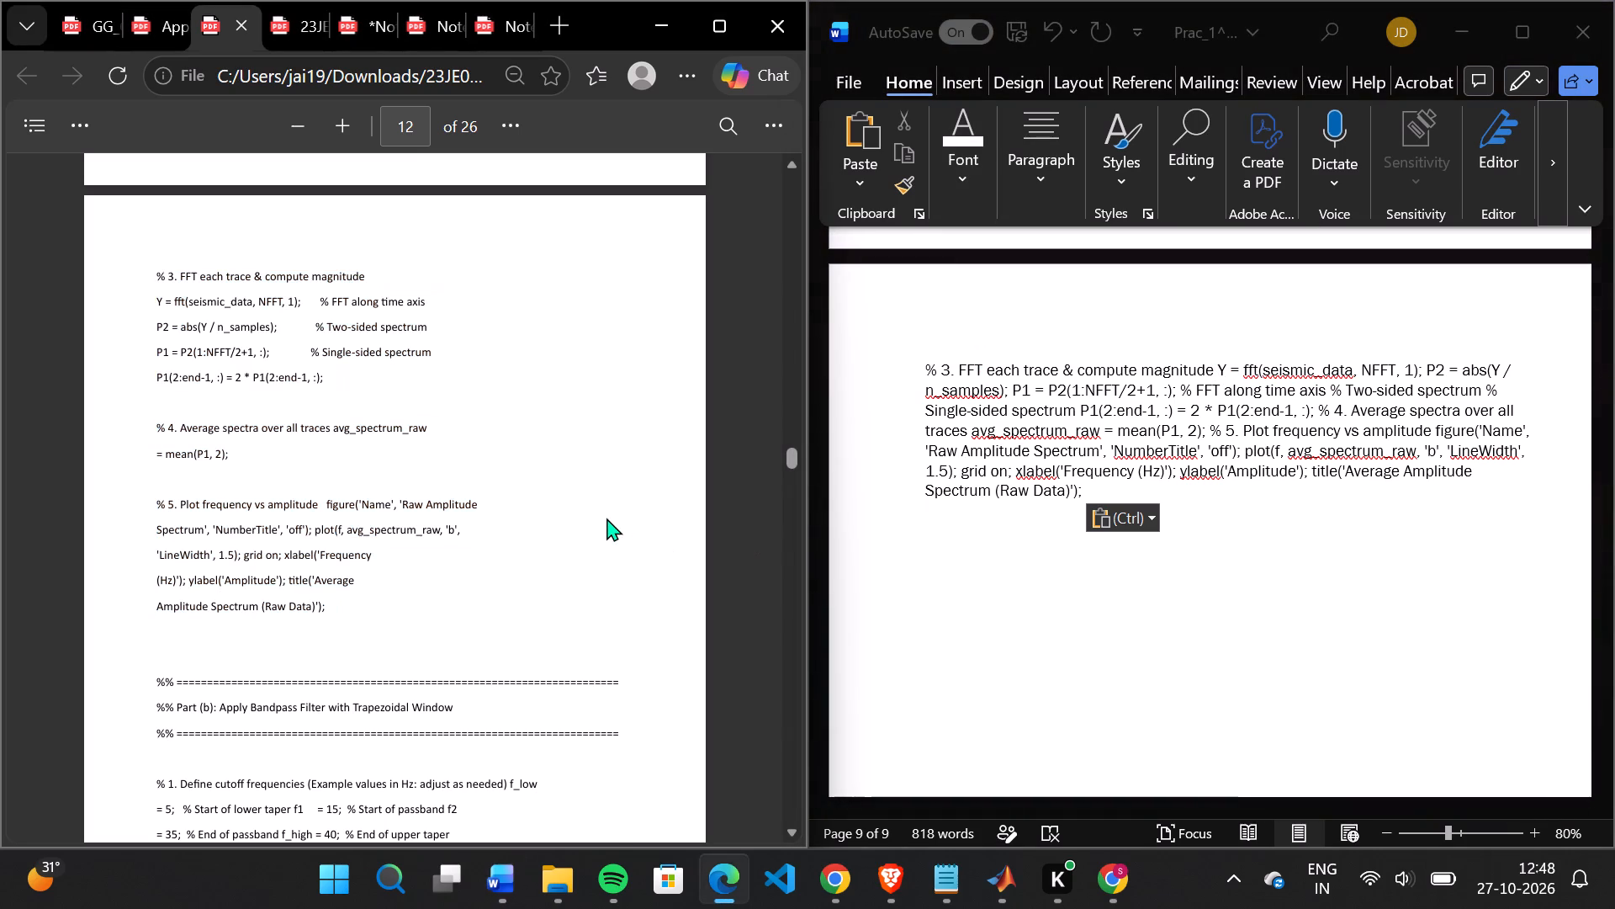
scroll(424, 407, "right", 1)
scroll(424, 407, "up", 1)
scroll(424, 407, "down", 1)
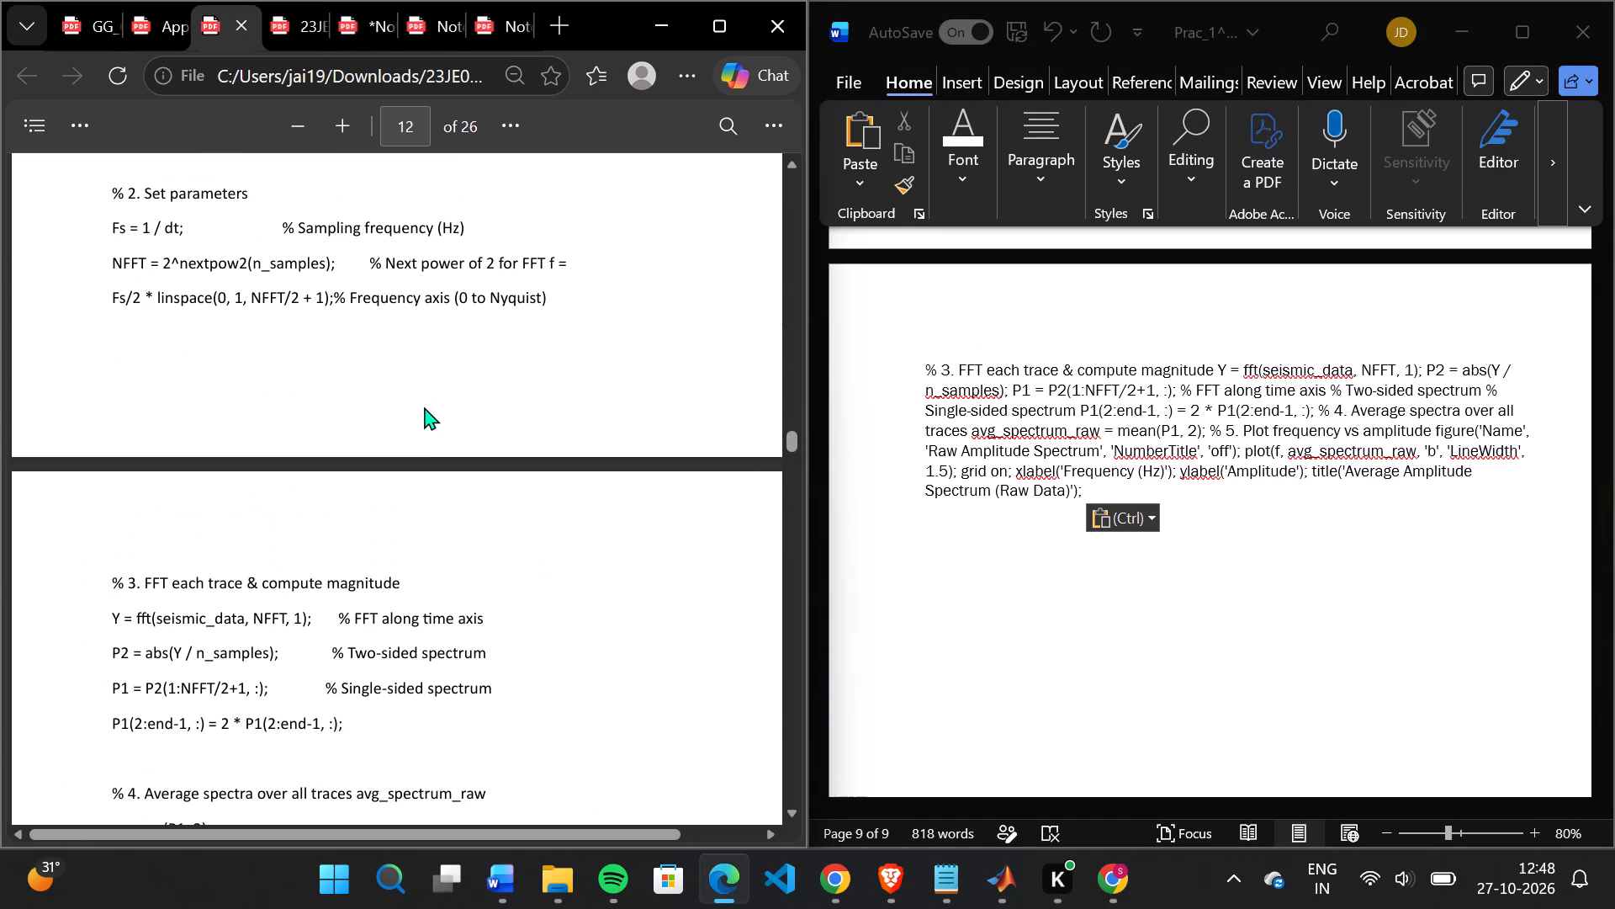
scroll(424, 407, "down", 1)
scroll(426, 486, "down", 1)
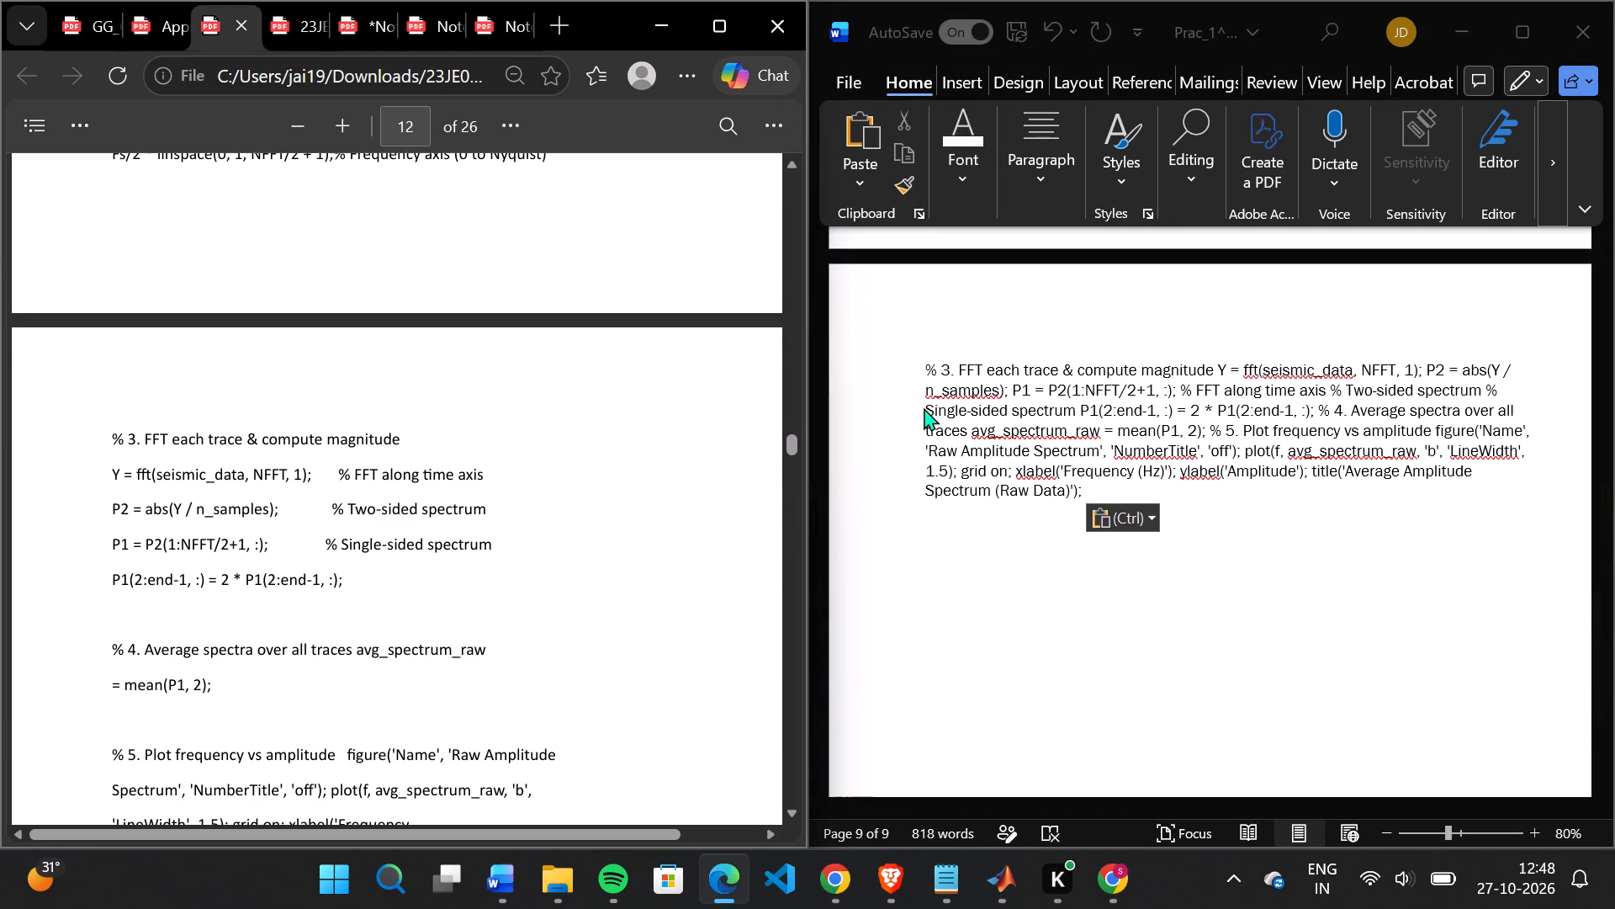
left_click(1191, 380)
key("Return")
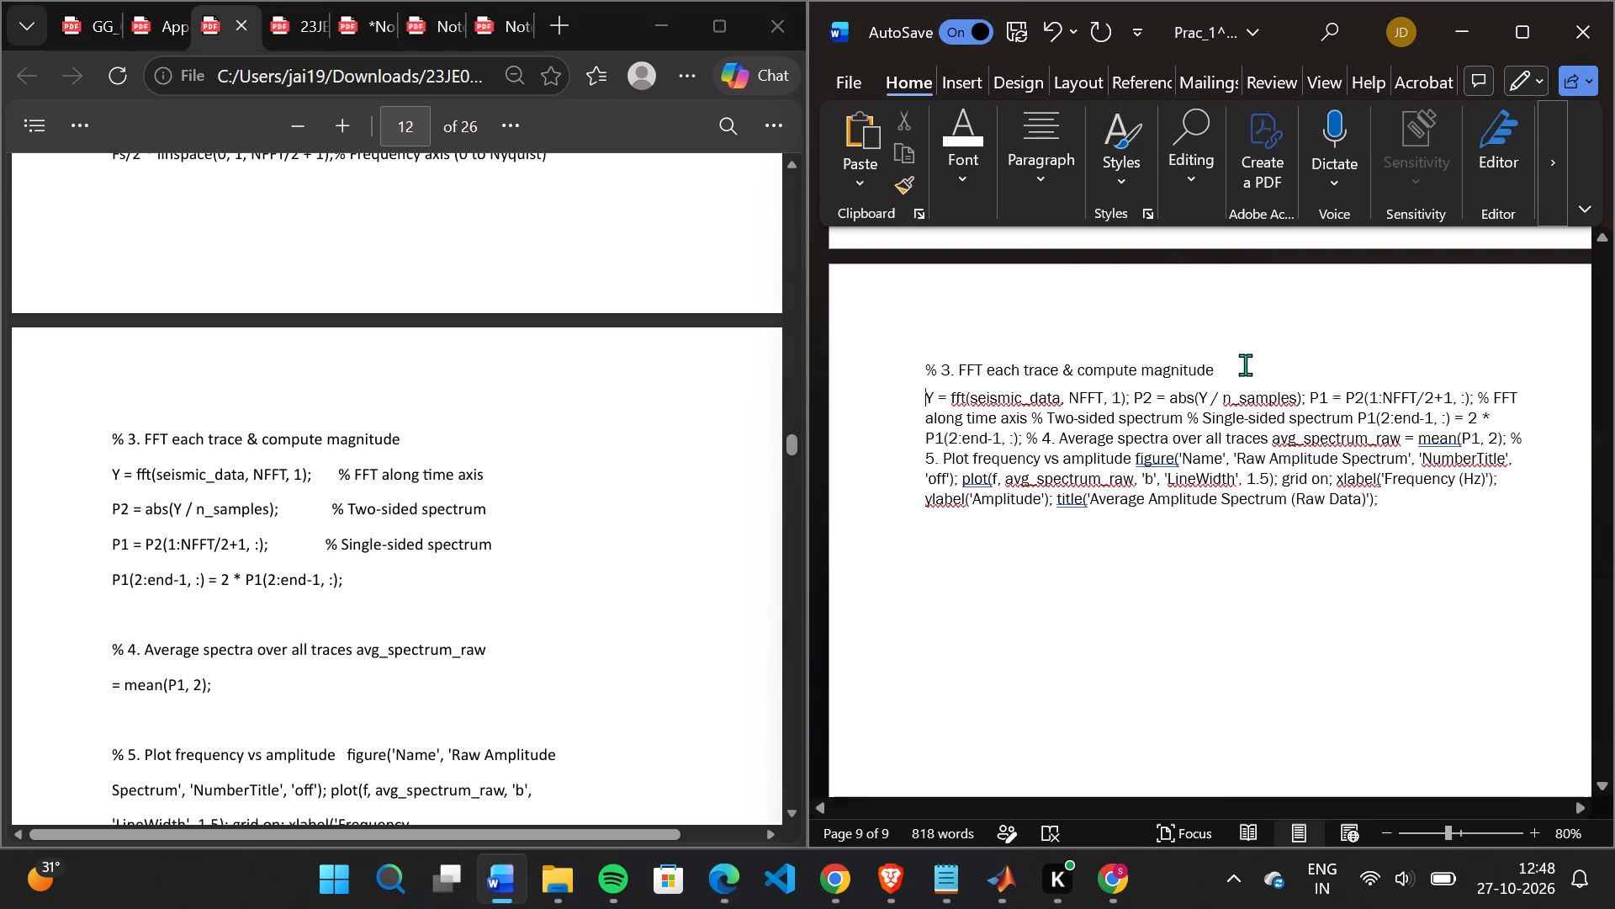
Apply the Franklin Gothic Book body font to the whole pasted code block on page 9.
scroll(1358, 409, "up", 2)
scroll(1358, 409, "down", 2)
scroll(1358, 409, "up", 1)
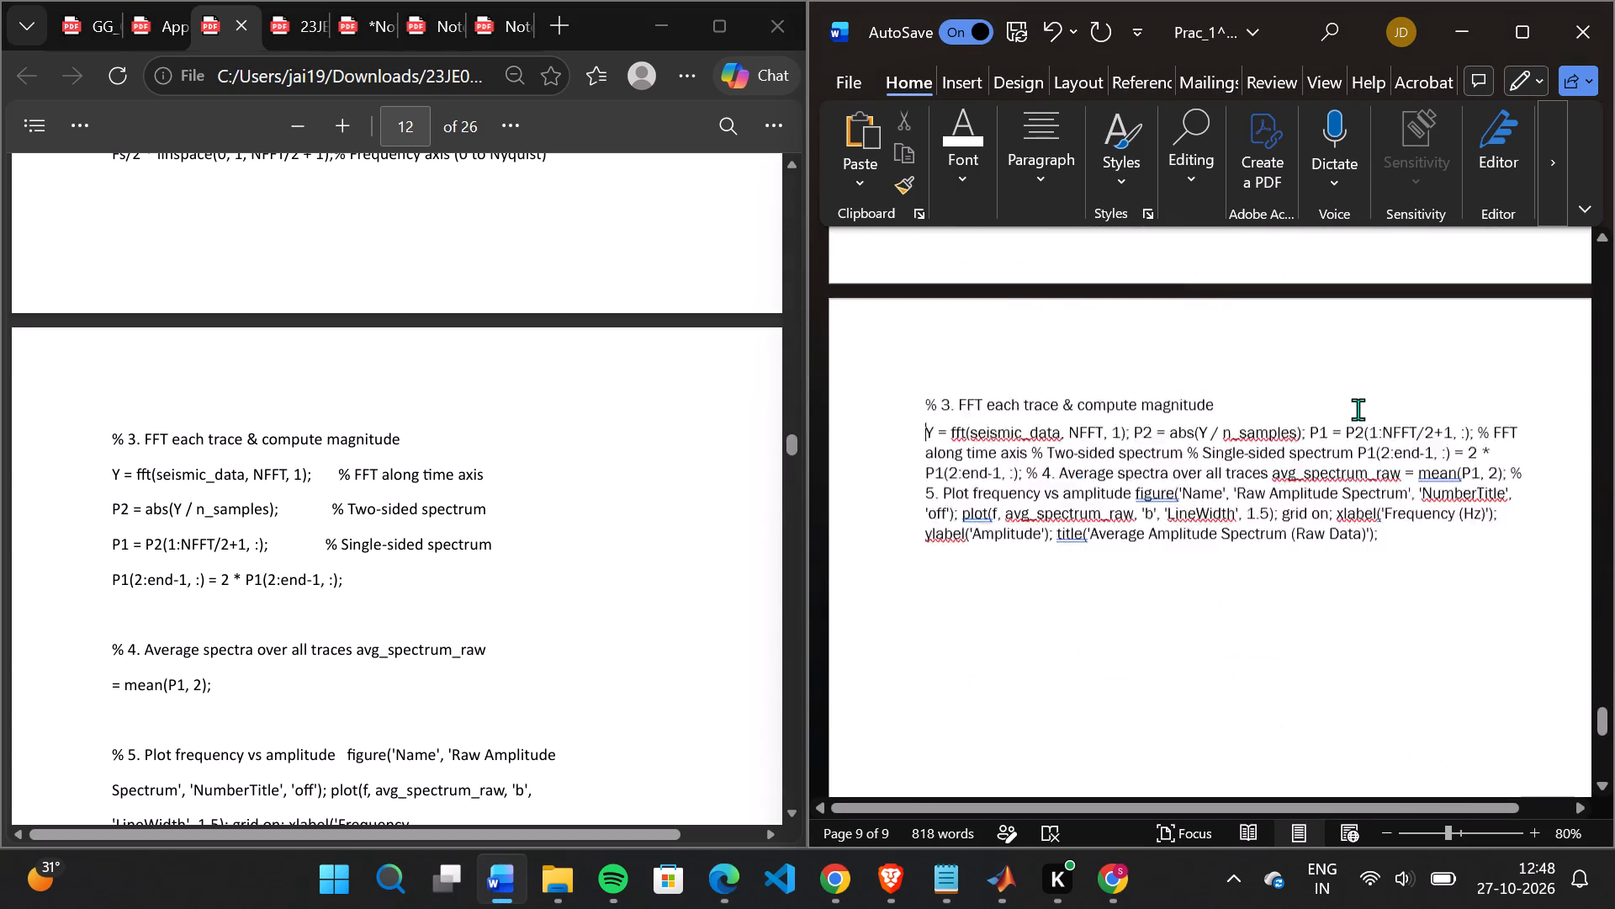
left_click(987, 594)
left_click(981, 193)
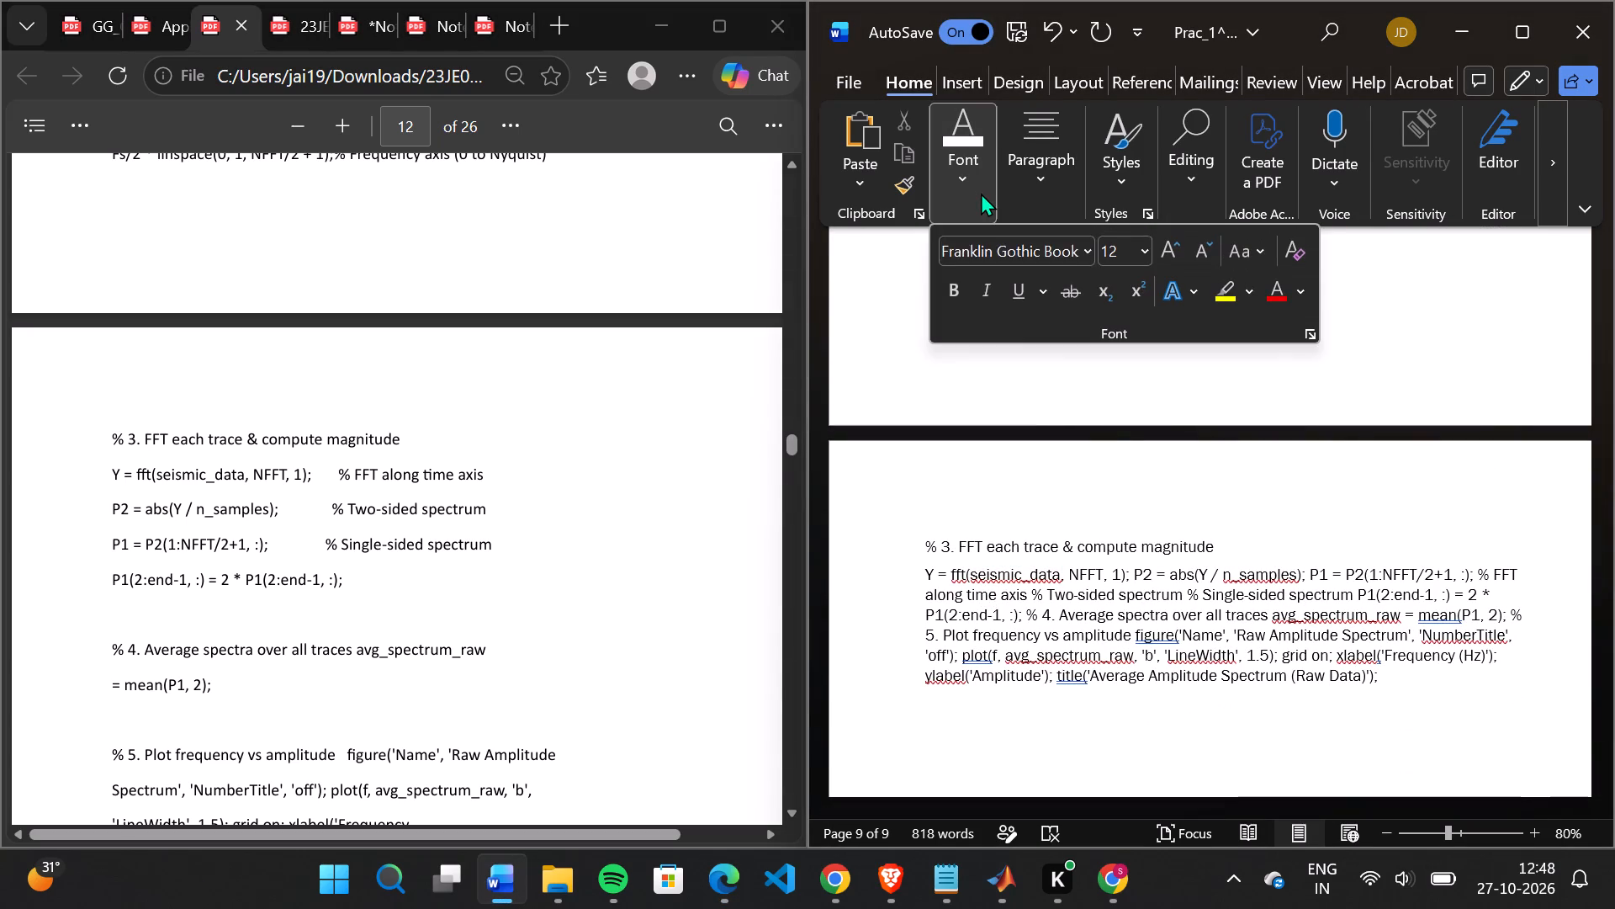
left_click(1040, 248)
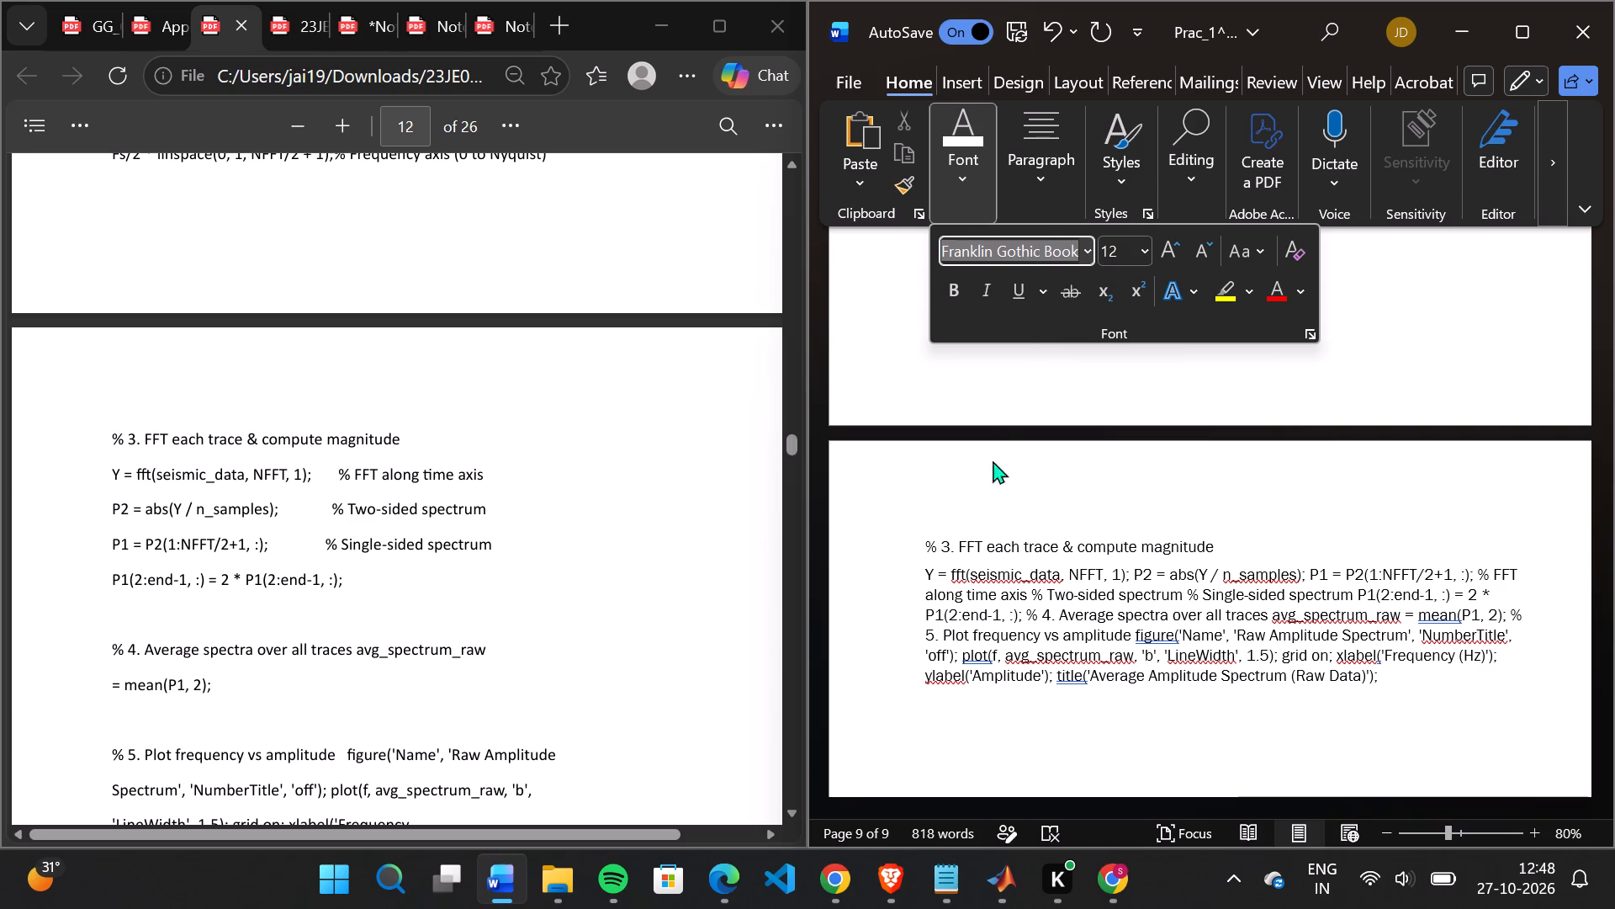
left_click(988, 583)
left_click_drag(926, 549, 1396, 710)
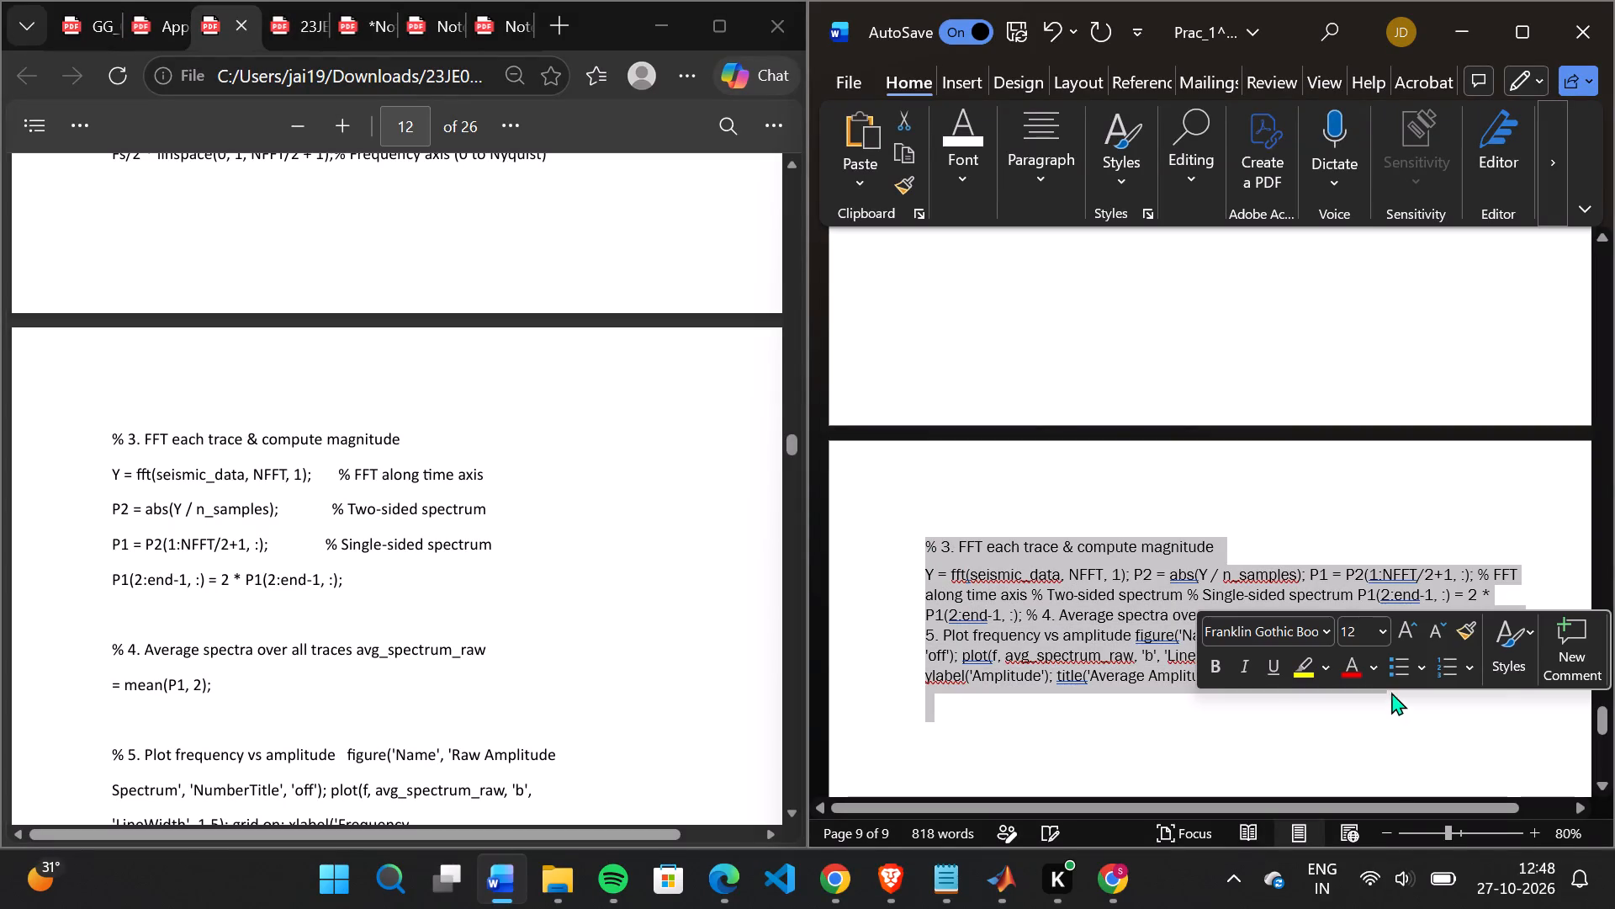
left_click(1330, 630)
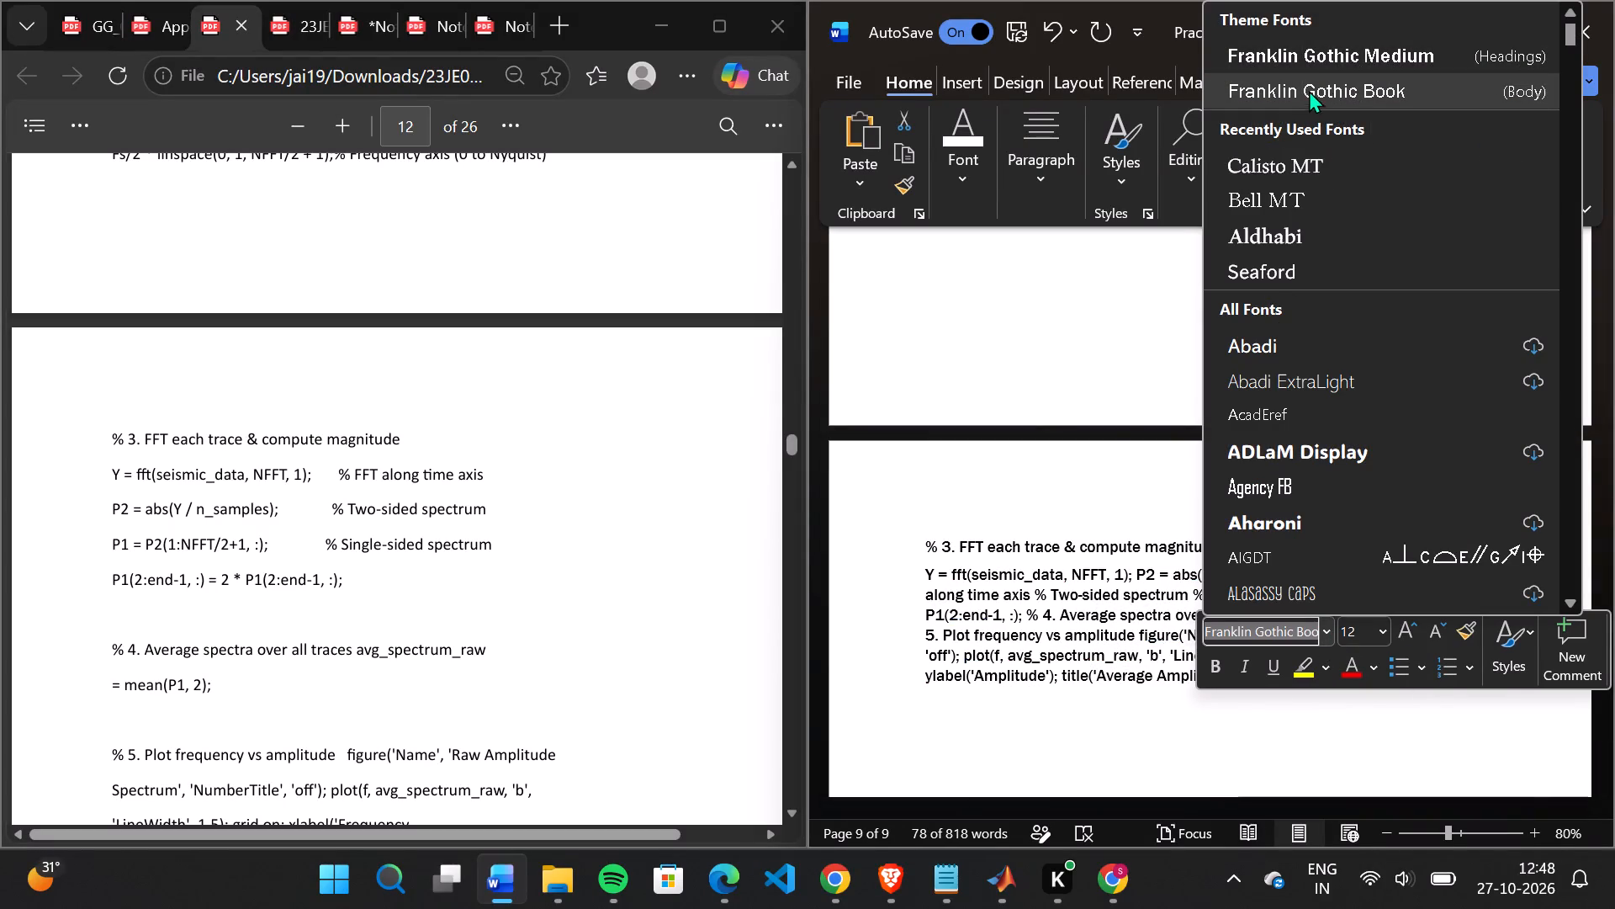
left_click(1303, 94)
left_click(1068, 533)
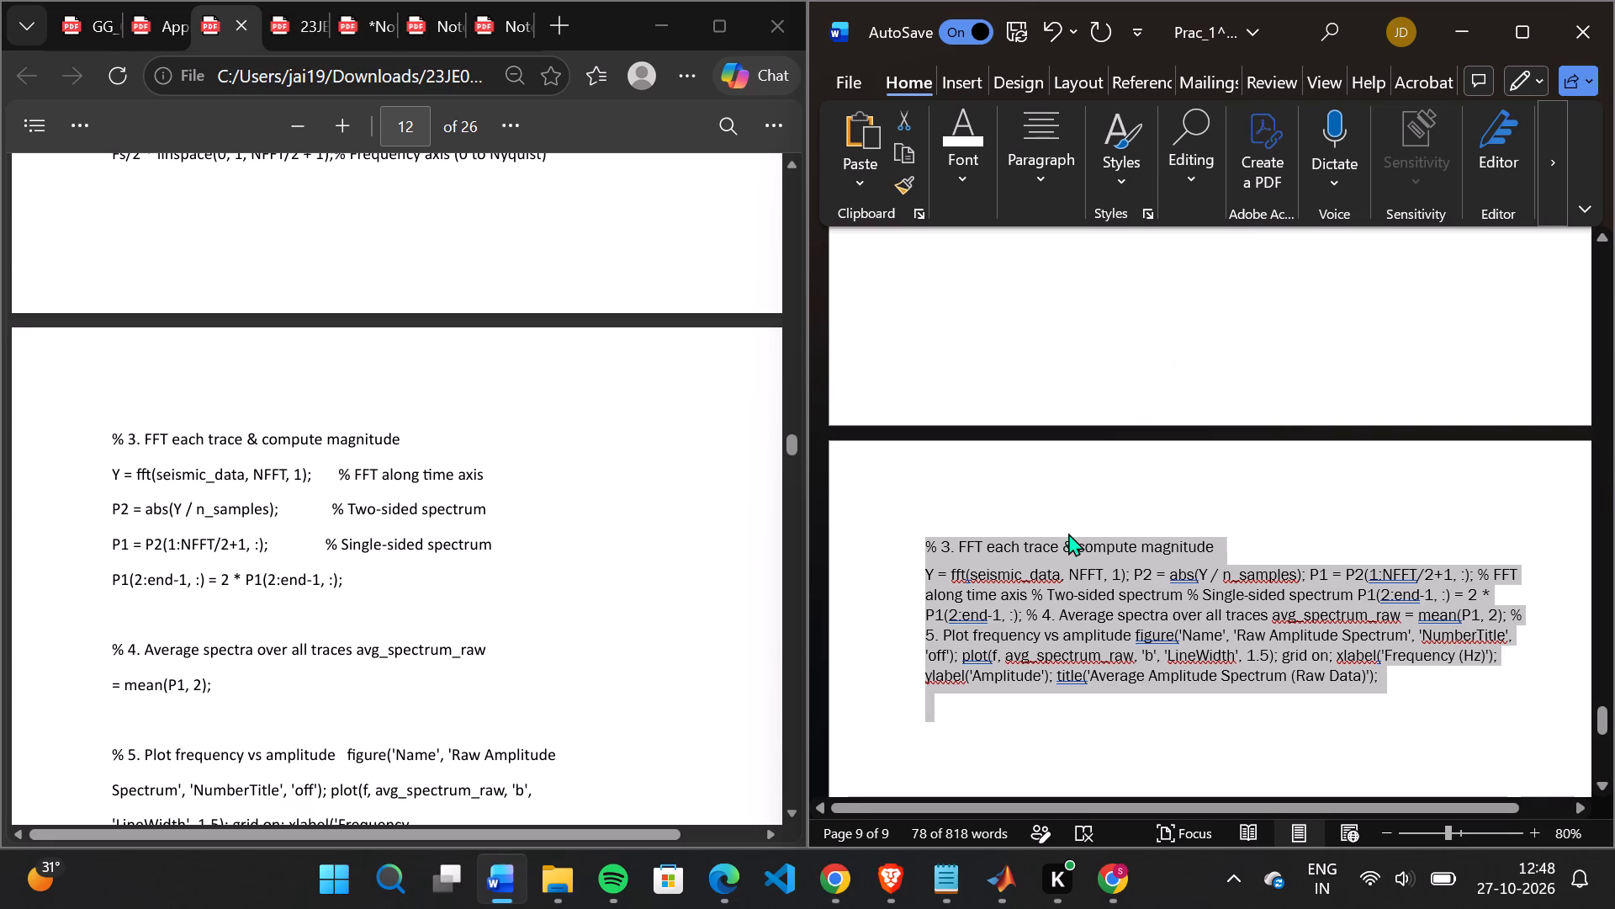
Examine the font and size of the section 2 code lines against the pasted section 3 to 5 block.
scroll(1005, 545, "up", 1)
left_click(1009, 539)
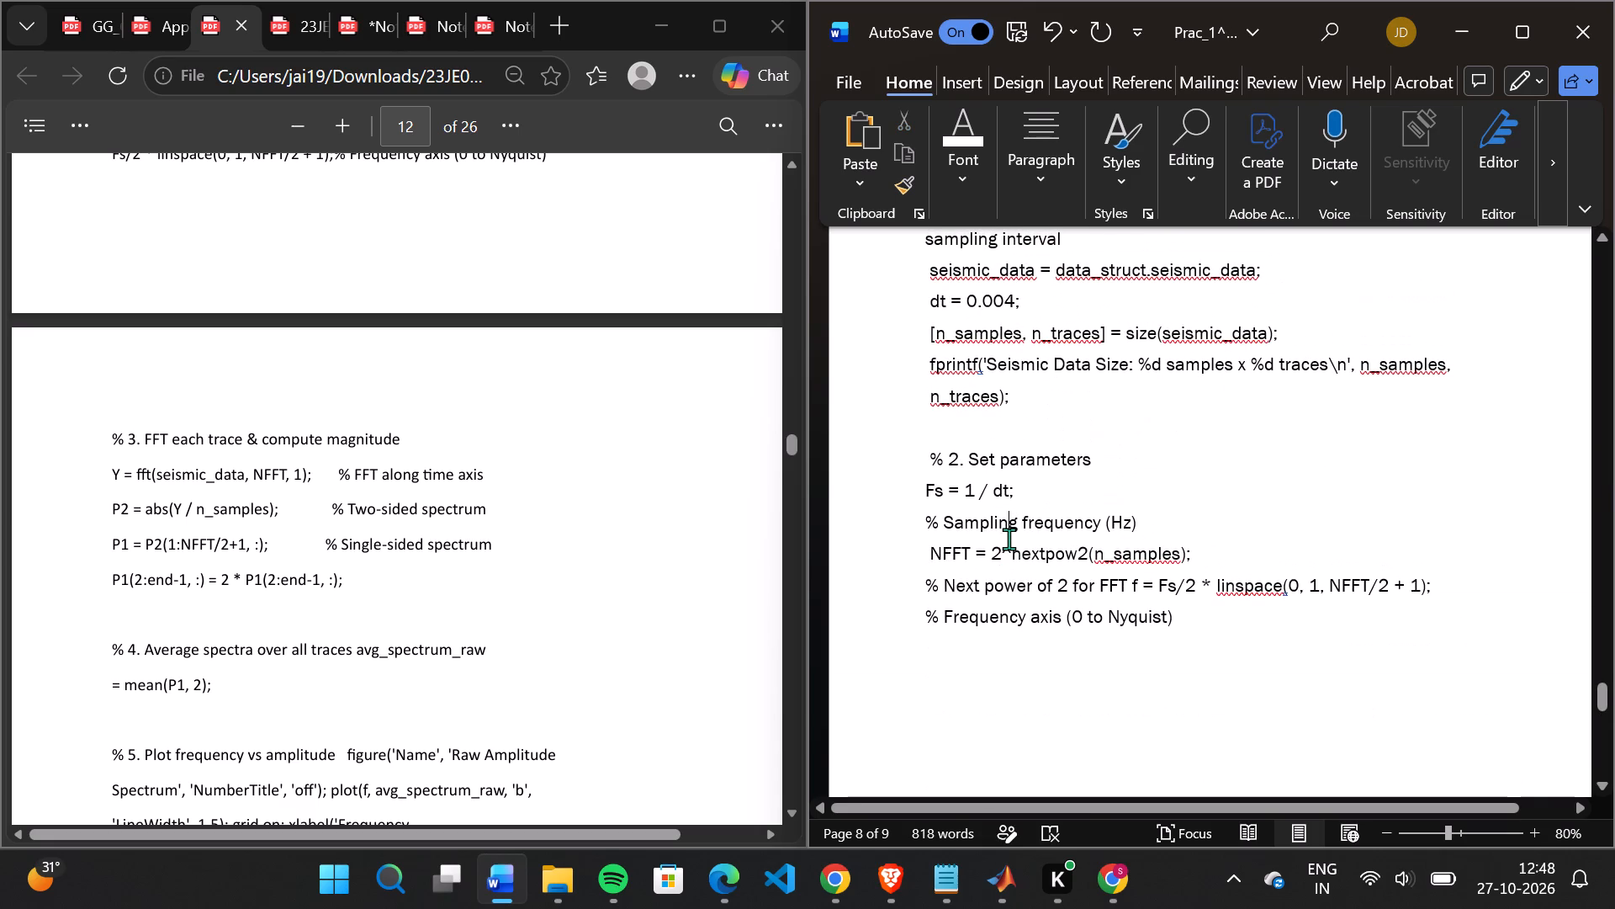
left_click_drag(1009, 539, 1070, 568)
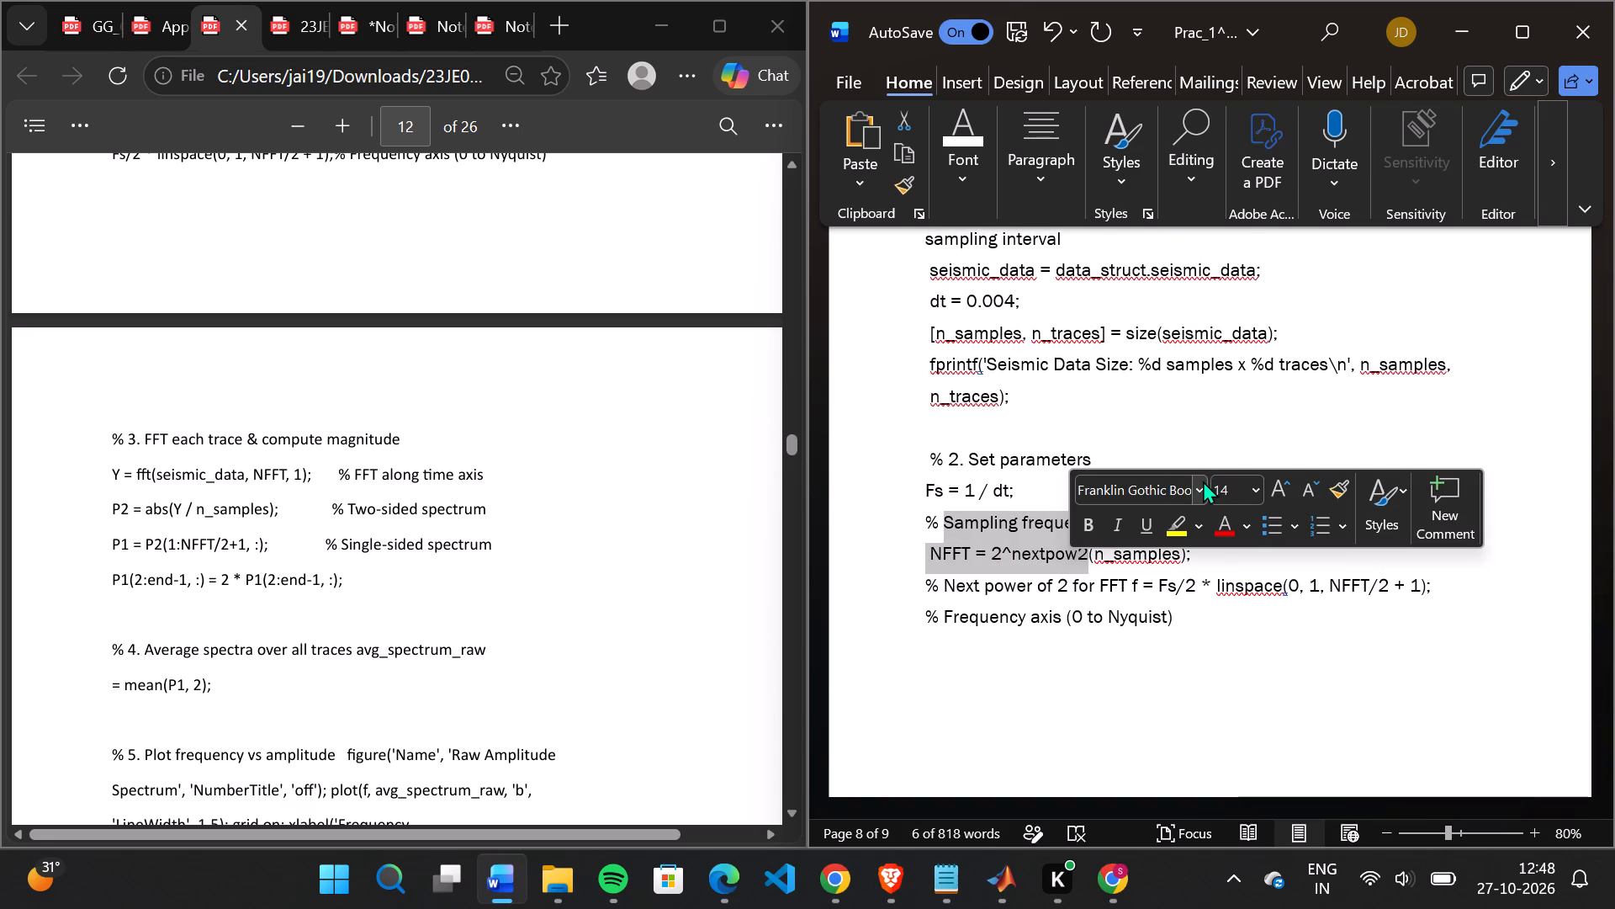
scroll(1150, 572, "down", 3)
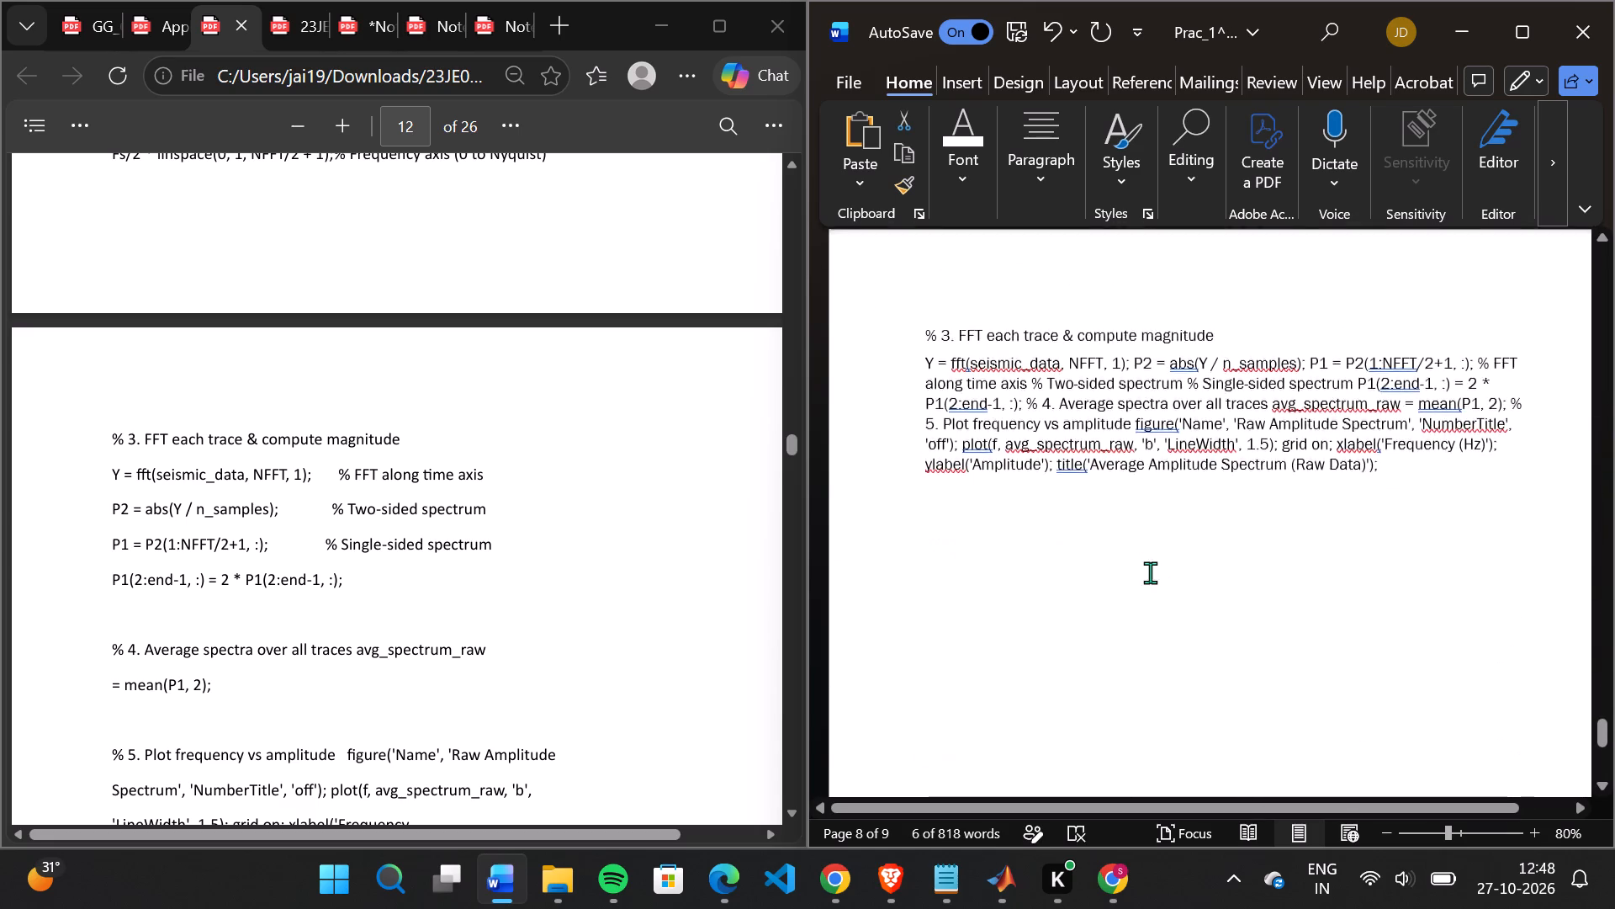
left_click_drag(930, 290, 1107, 402)
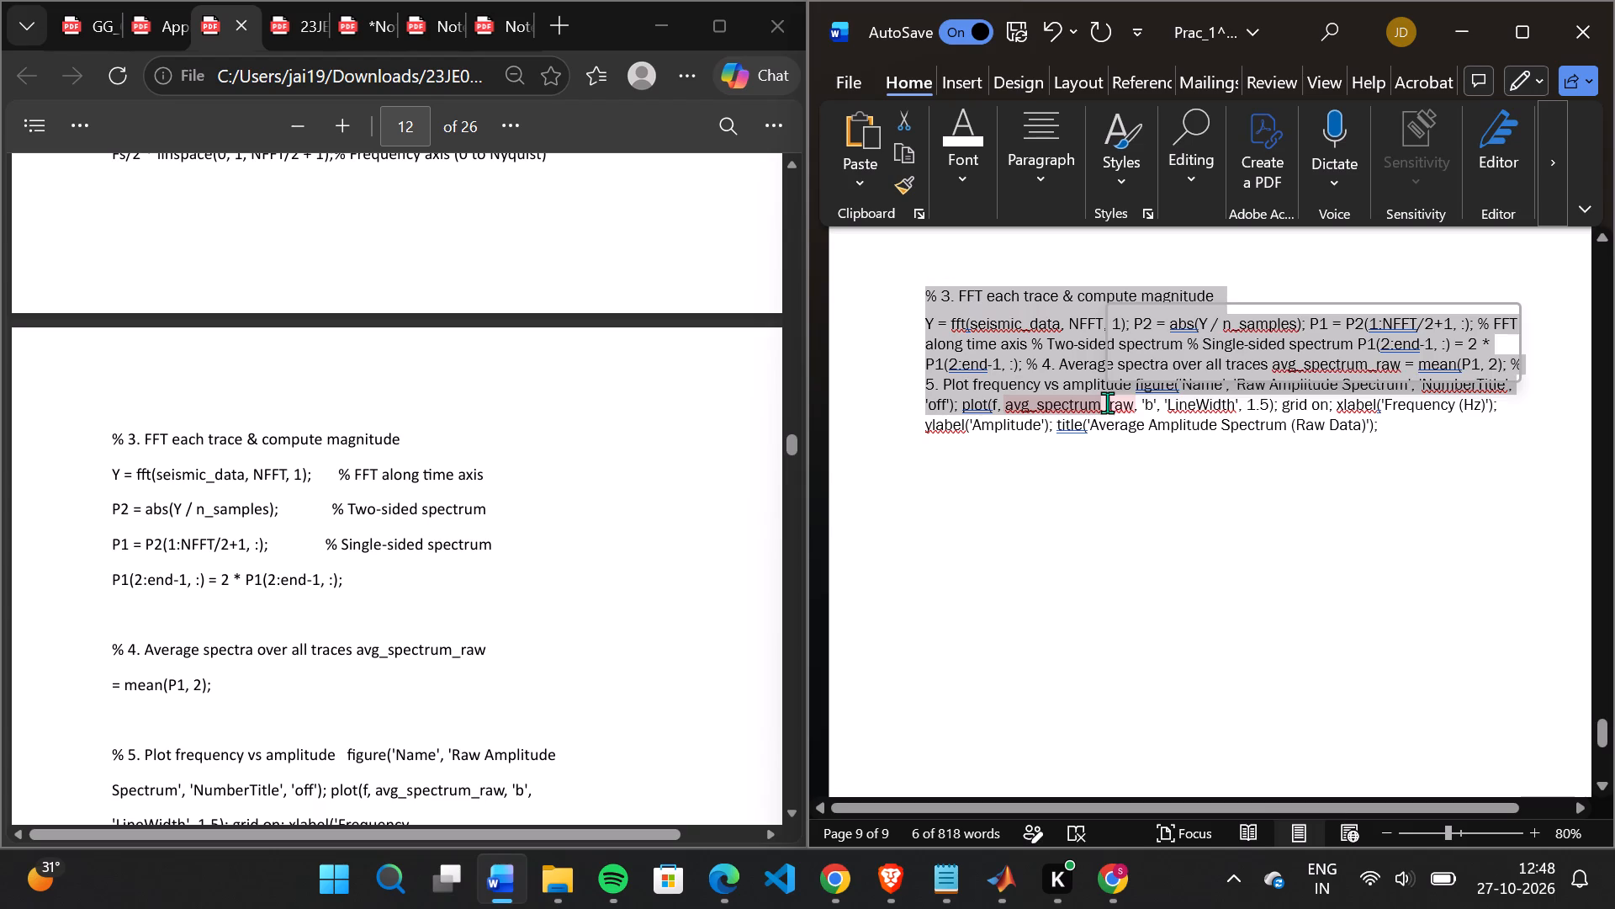
left_click(1187, 465)
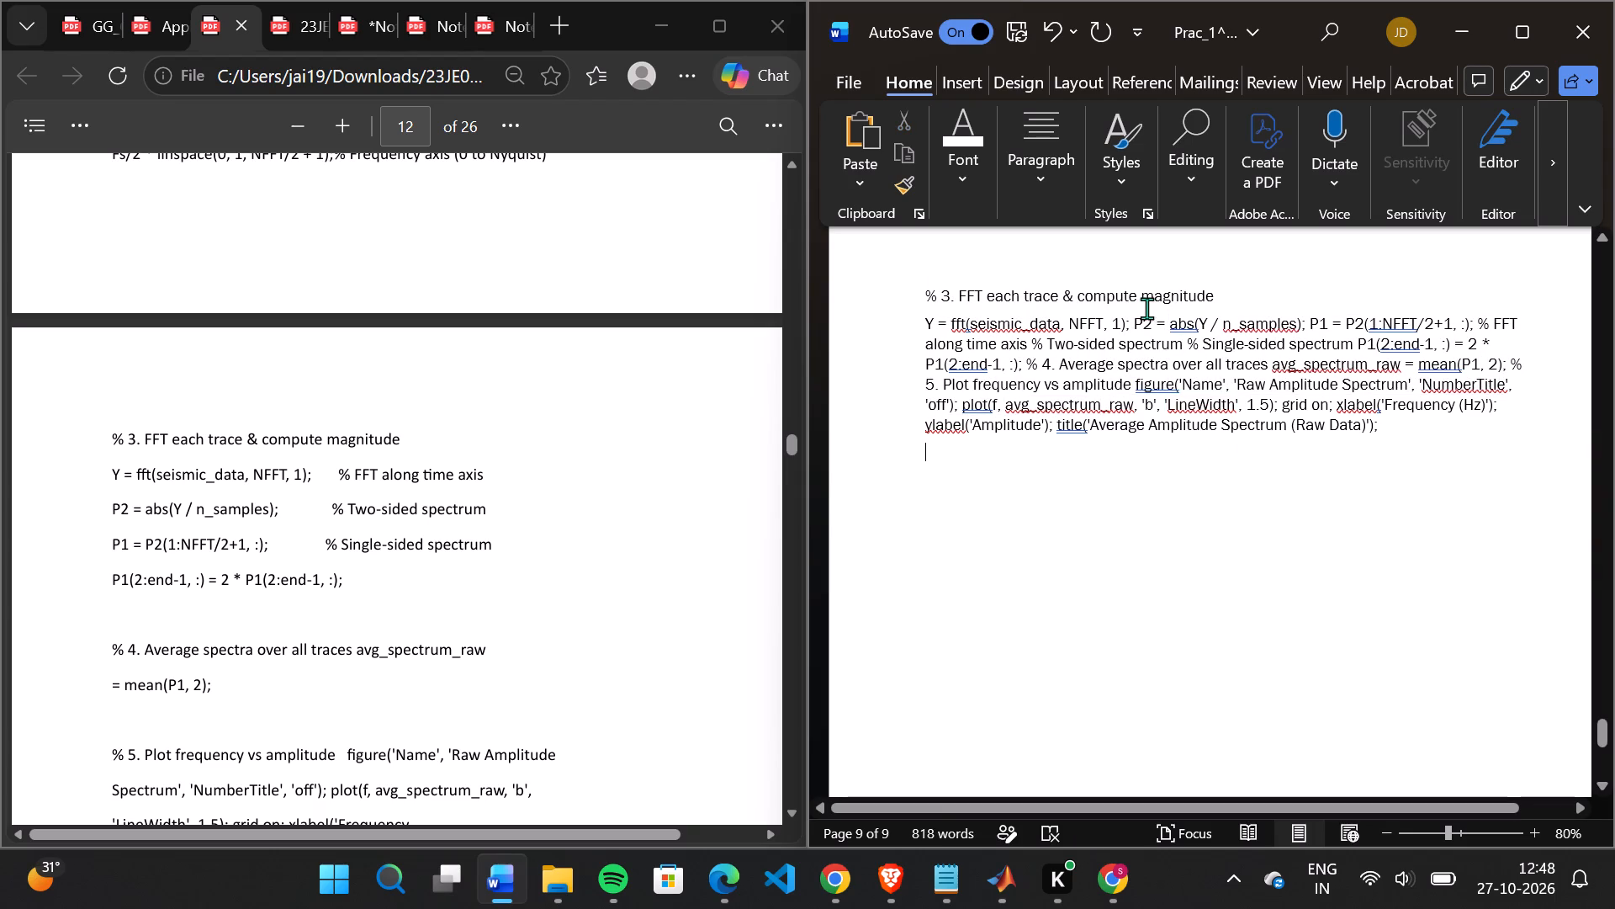
left_click(1245, 290)
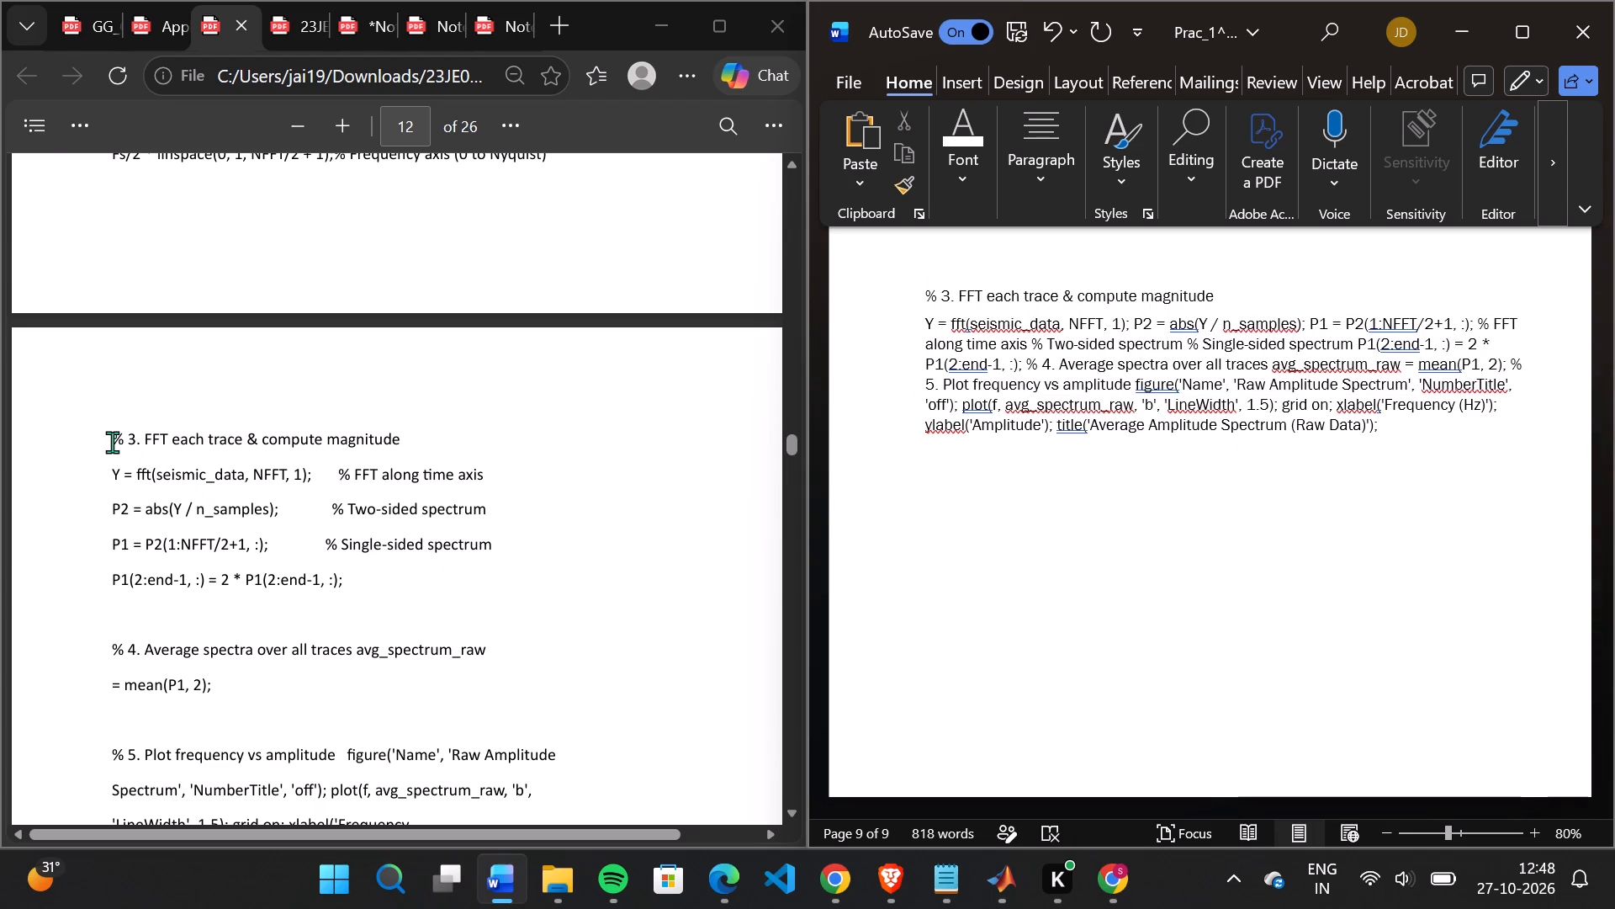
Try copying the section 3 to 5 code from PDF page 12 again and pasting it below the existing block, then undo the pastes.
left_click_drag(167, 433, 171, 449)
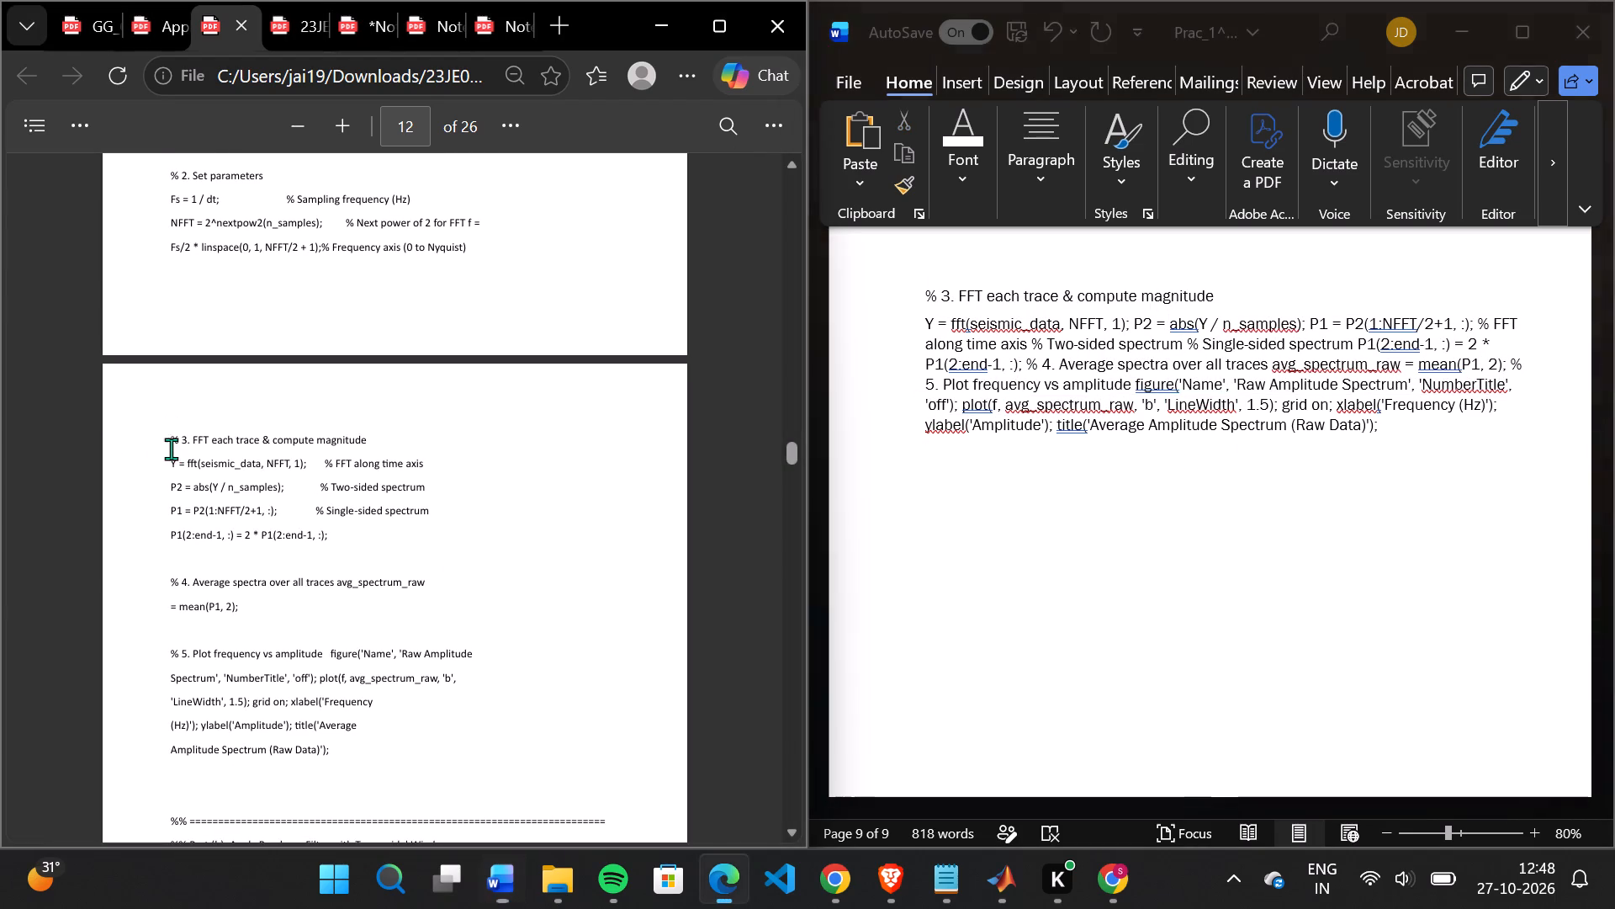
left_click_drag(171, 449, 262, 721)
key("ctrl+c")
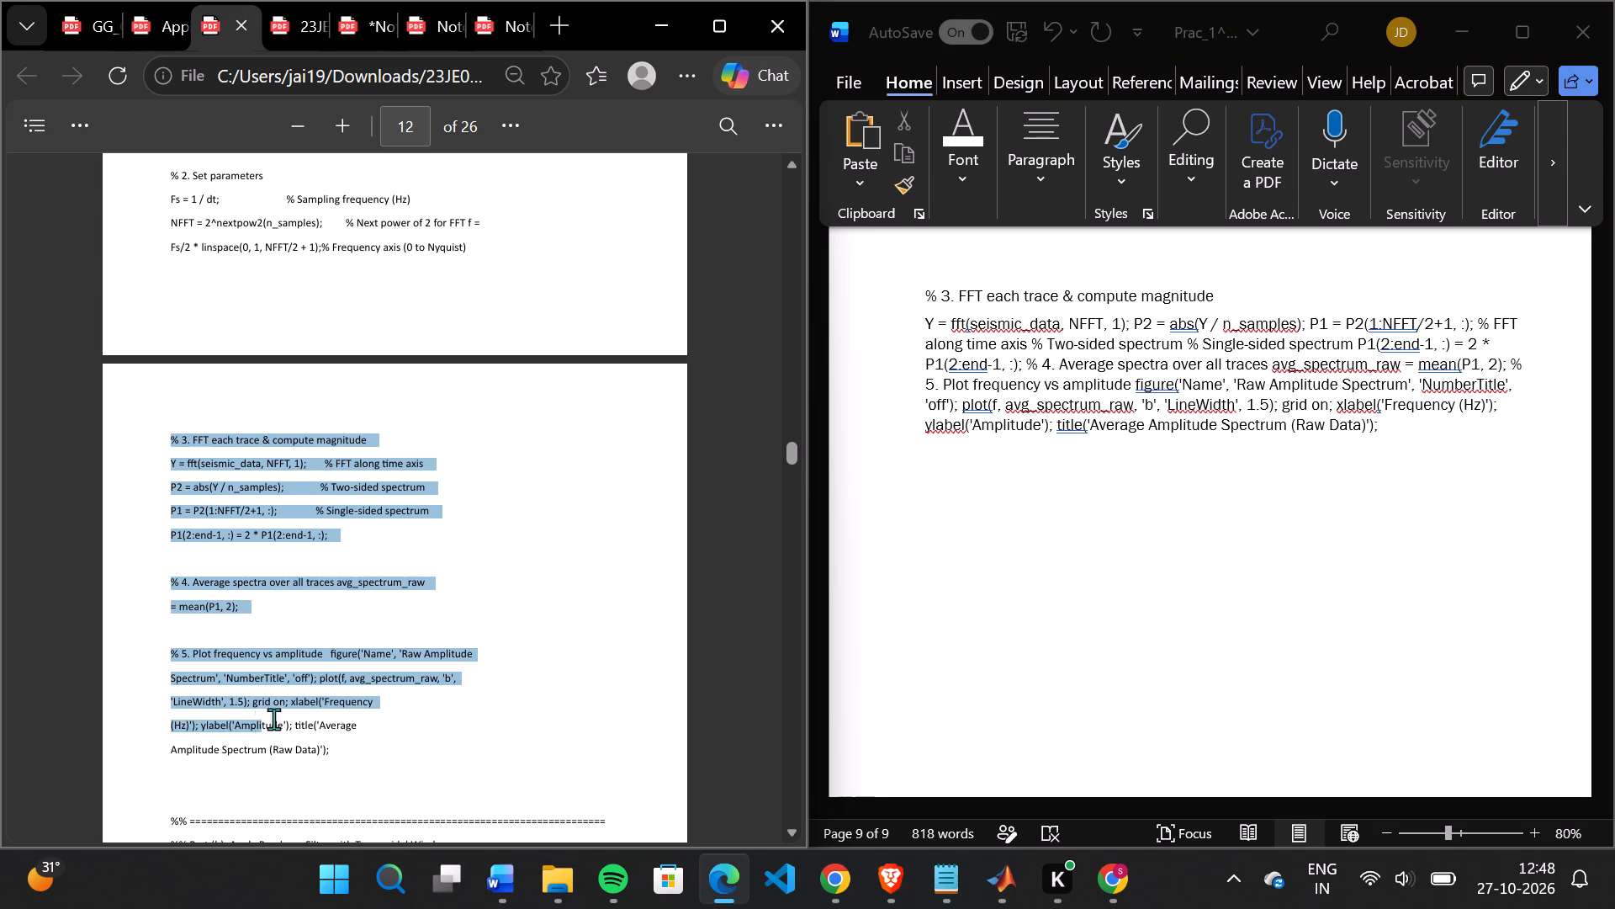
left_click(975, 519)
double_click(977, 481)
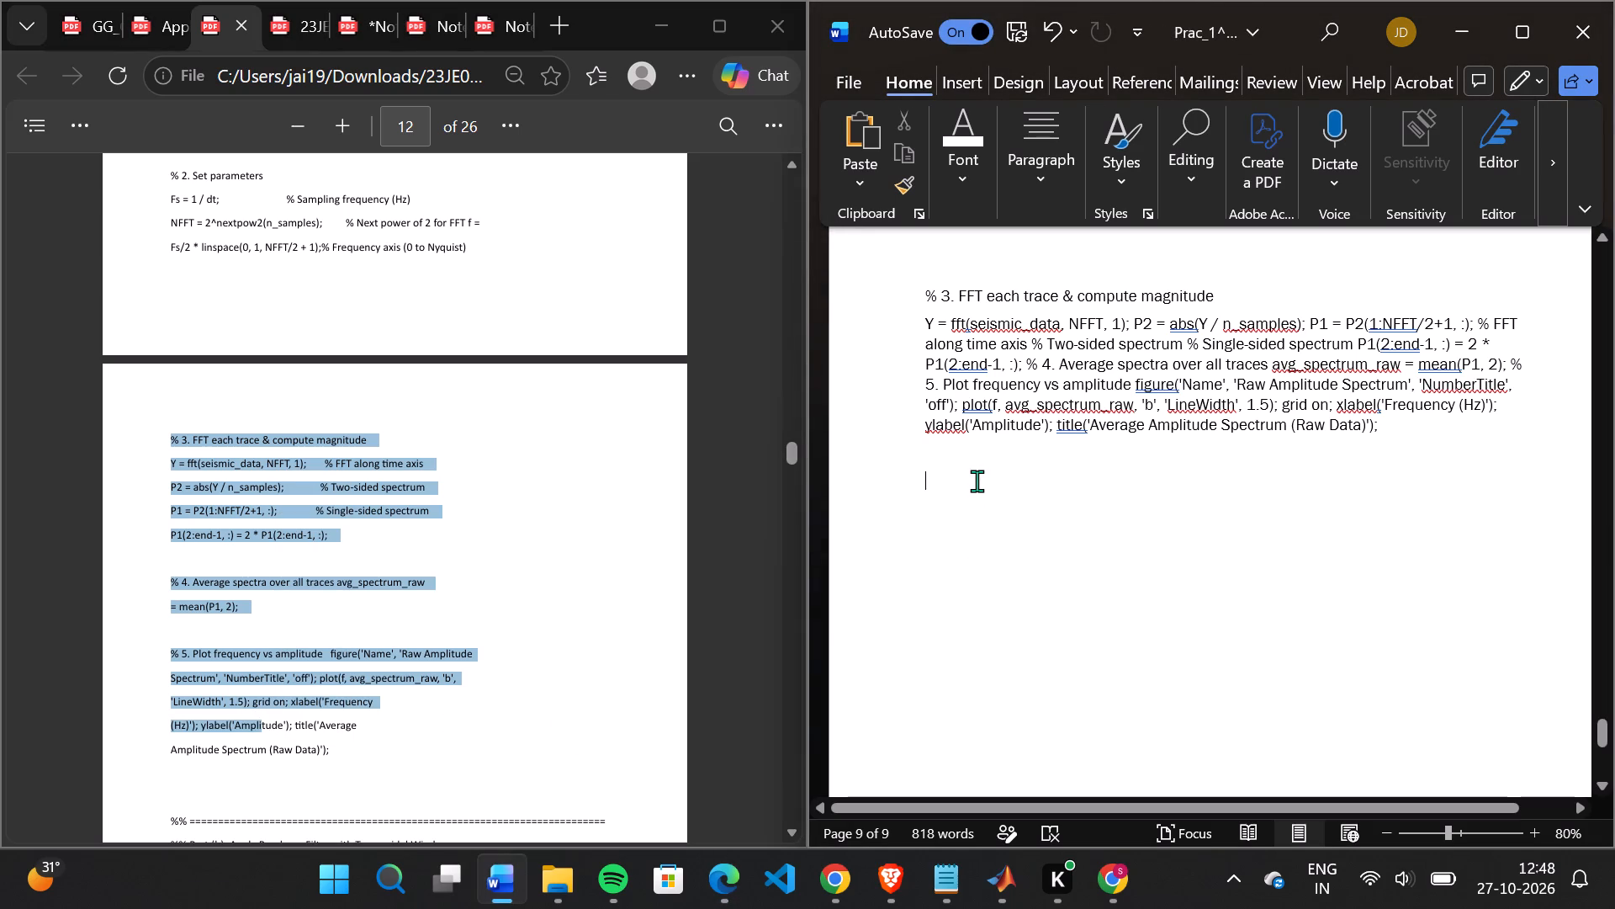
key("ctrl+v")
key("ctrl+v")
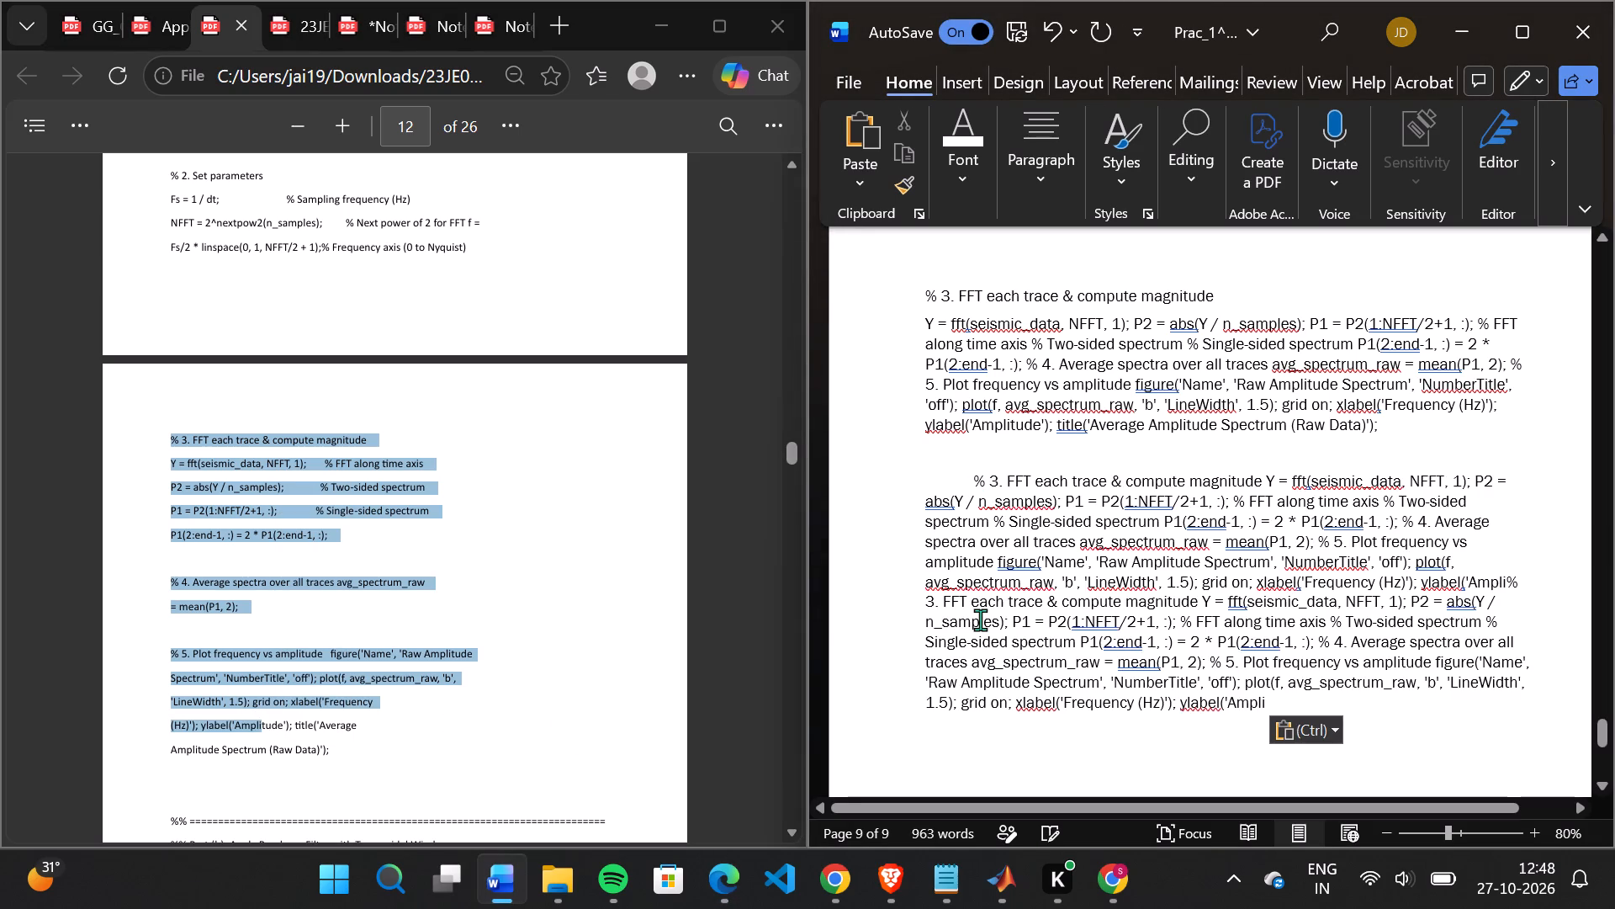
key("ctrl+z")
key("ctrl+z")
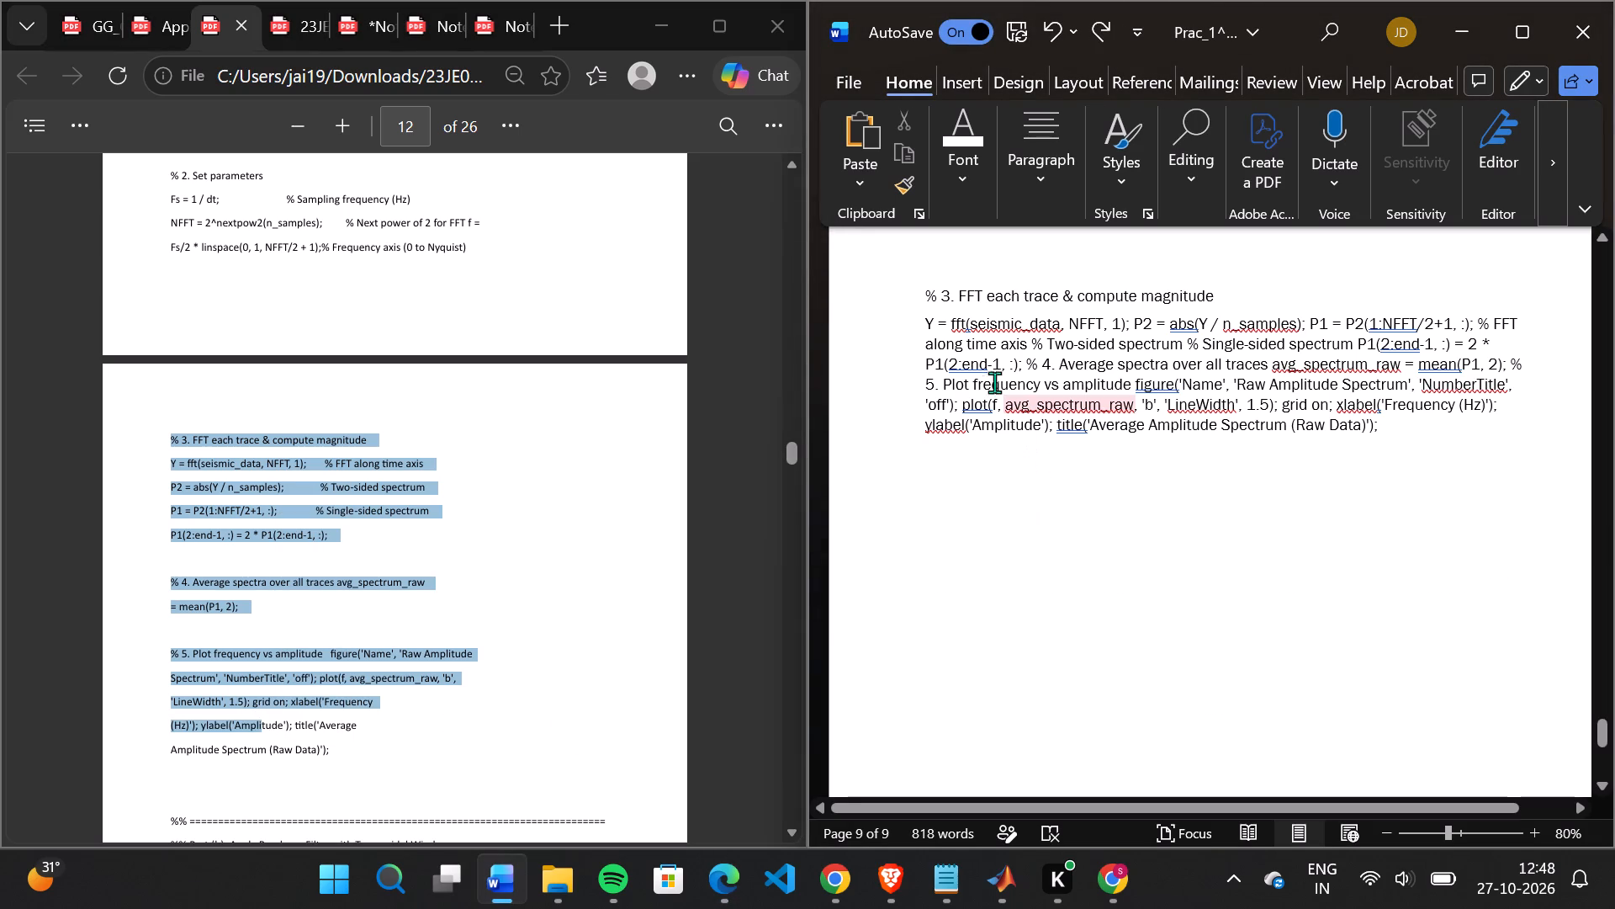
Put "Y = fft(seismic_data, NFFT, 1);" on its own line and keep the start of the "P2" line free of stray characters.
left_click(1140, 320)
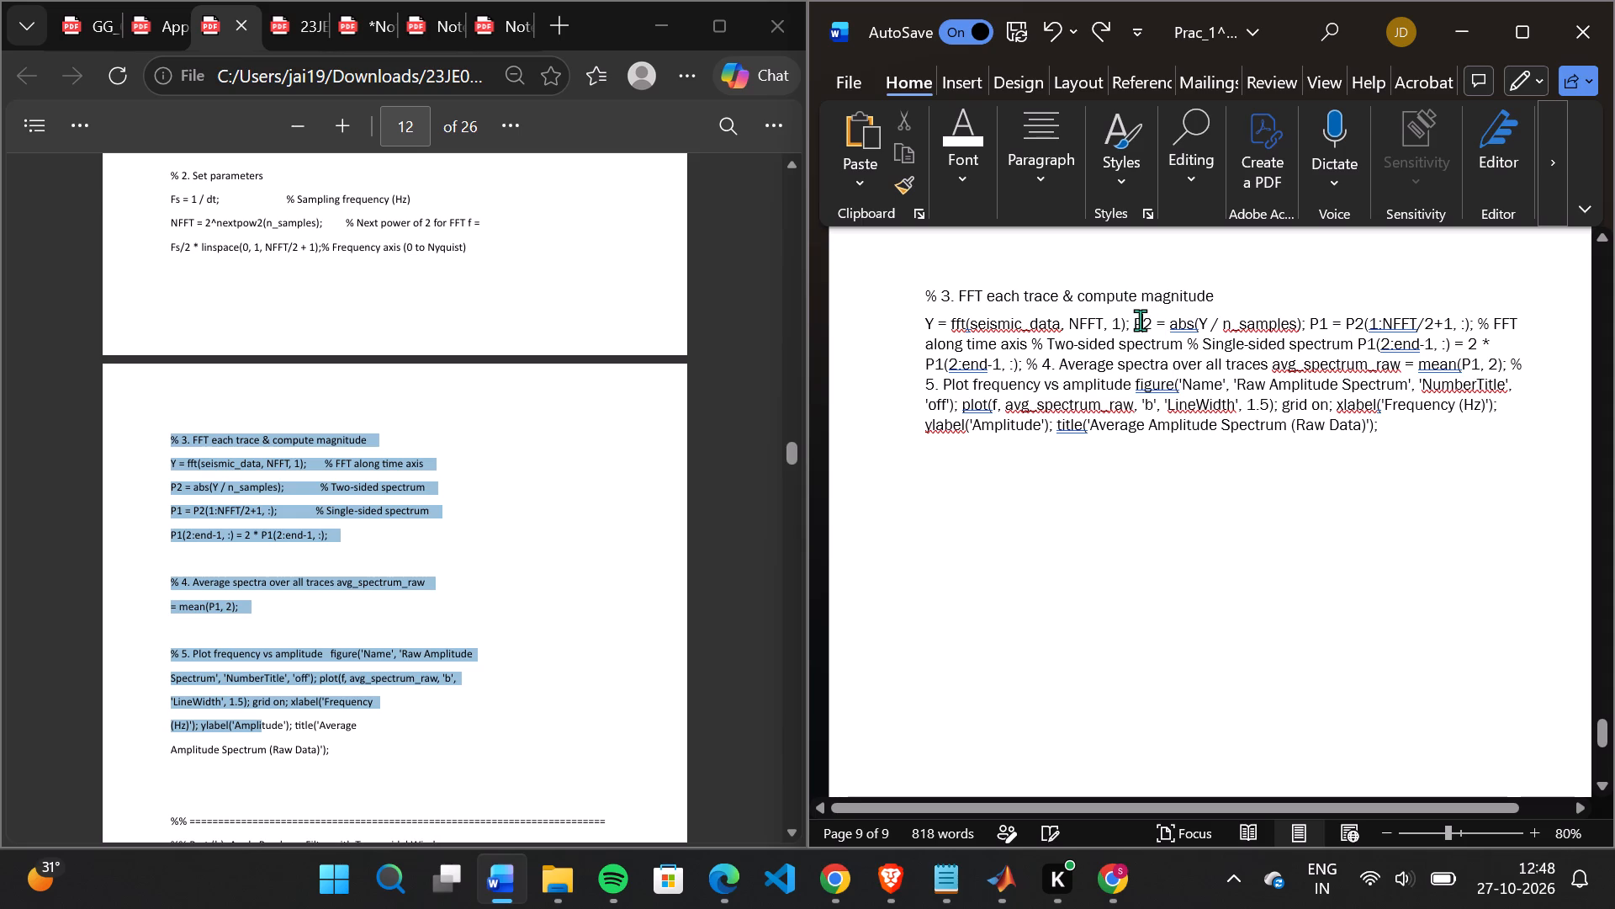
key("Left")
key("Return")
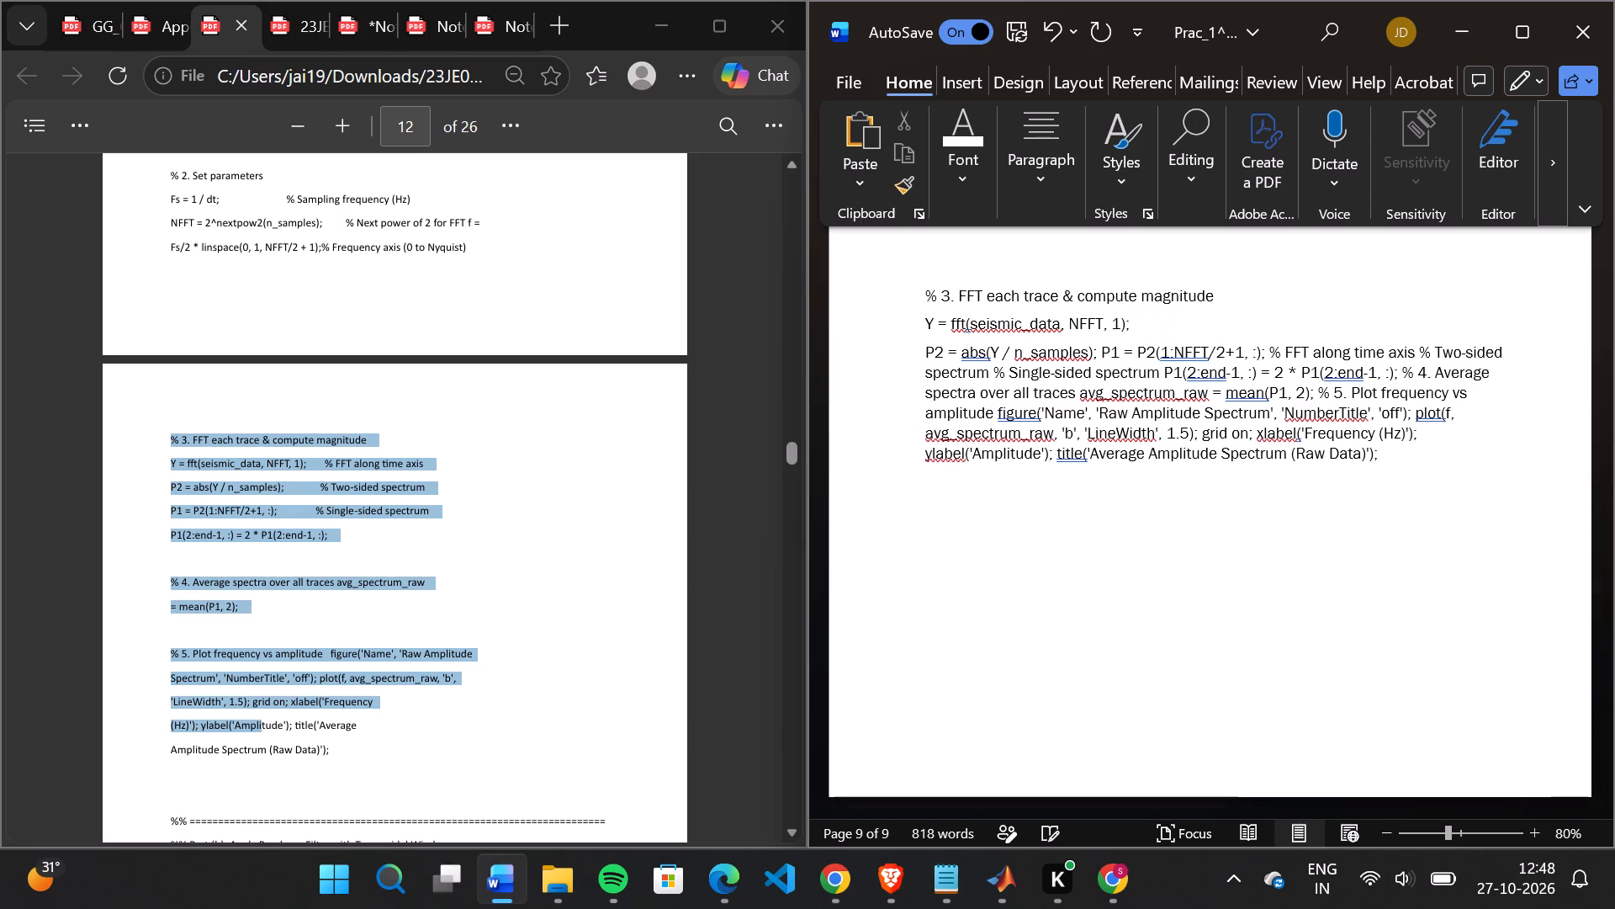
type("kmnenk")
key("BackSpace")
key("BackSpace")
key("BackSpace")
key("BackSpace")
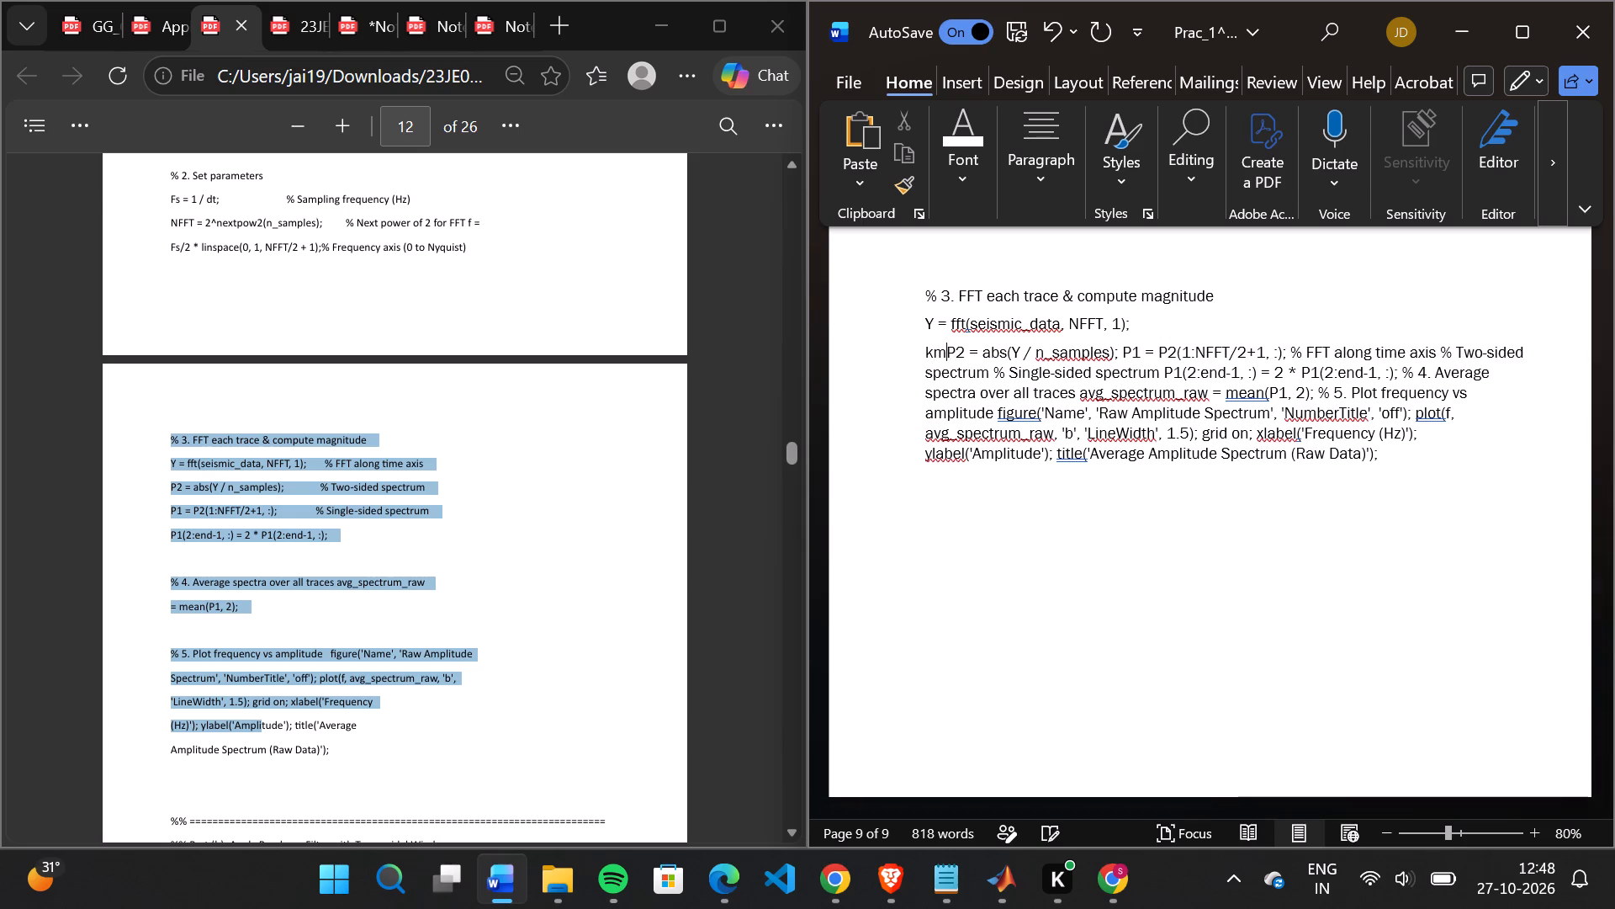
key("BackSpace")
key("BackSpace")
Put "P2 = abs(Y / n_samples);" on its own line, moving the "P1" expression to the line below.
key("Right")
key("Right")
key("Right")
key("Right")
key("Right")
key("Right")
key("Right")
key("Right")
key("Right")
key("Right")
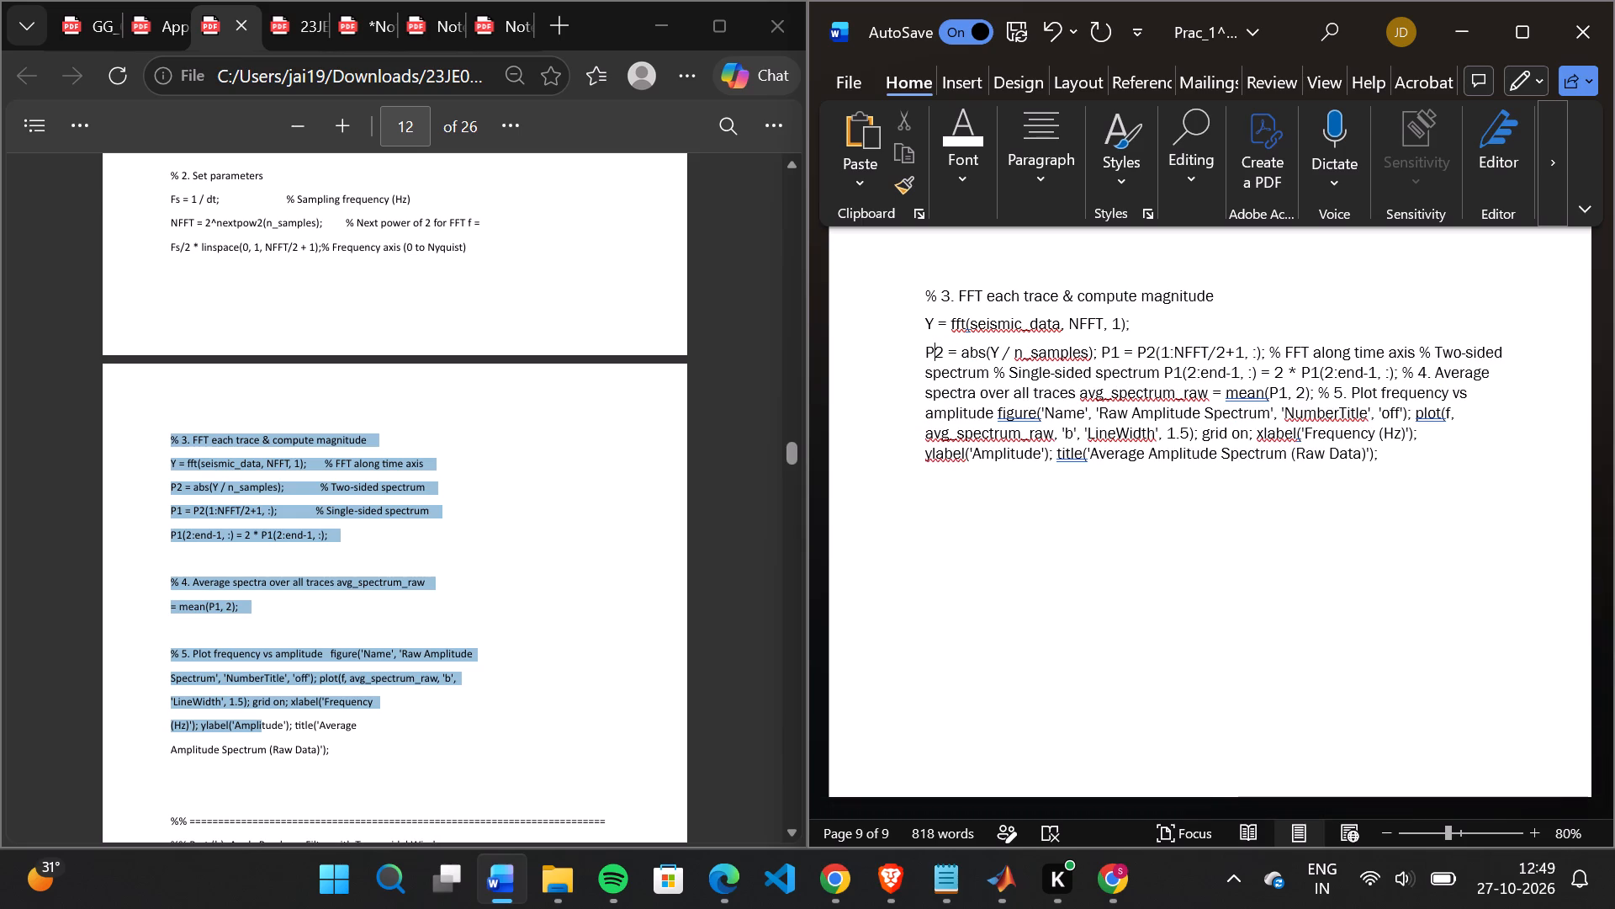
key("Right")
key("Right")
key("Right")
key("Right")
key("Right")
key("Right")
key("Right")
key("Right")
key("Right")
key("Right")
key("Right")
key("Right")
key("Right")
key("Right")
key("Return")
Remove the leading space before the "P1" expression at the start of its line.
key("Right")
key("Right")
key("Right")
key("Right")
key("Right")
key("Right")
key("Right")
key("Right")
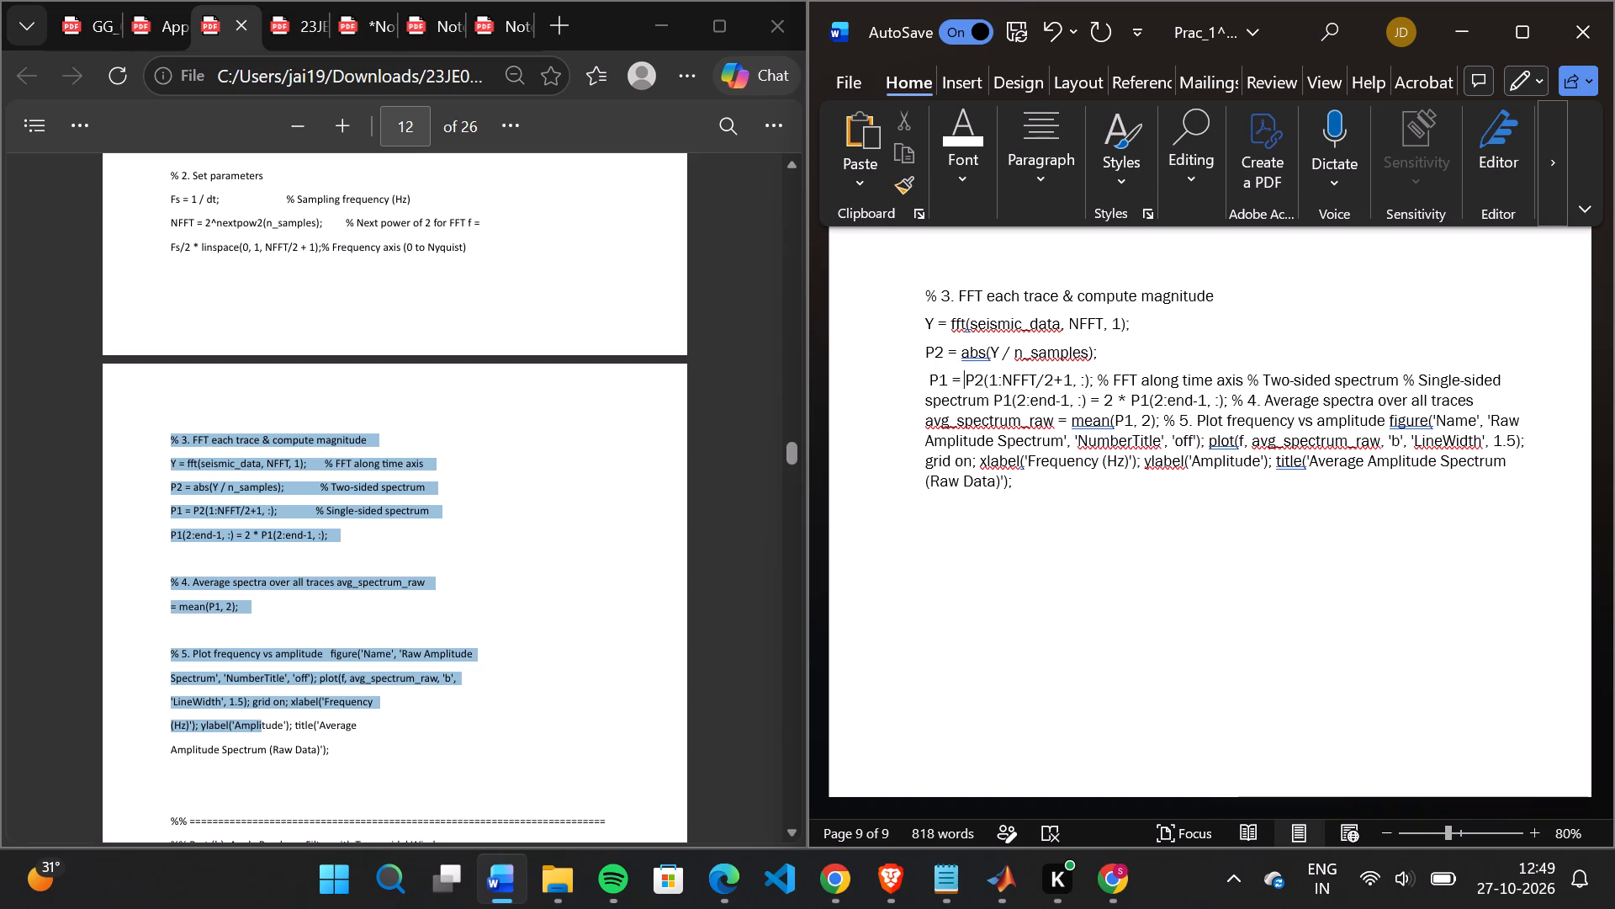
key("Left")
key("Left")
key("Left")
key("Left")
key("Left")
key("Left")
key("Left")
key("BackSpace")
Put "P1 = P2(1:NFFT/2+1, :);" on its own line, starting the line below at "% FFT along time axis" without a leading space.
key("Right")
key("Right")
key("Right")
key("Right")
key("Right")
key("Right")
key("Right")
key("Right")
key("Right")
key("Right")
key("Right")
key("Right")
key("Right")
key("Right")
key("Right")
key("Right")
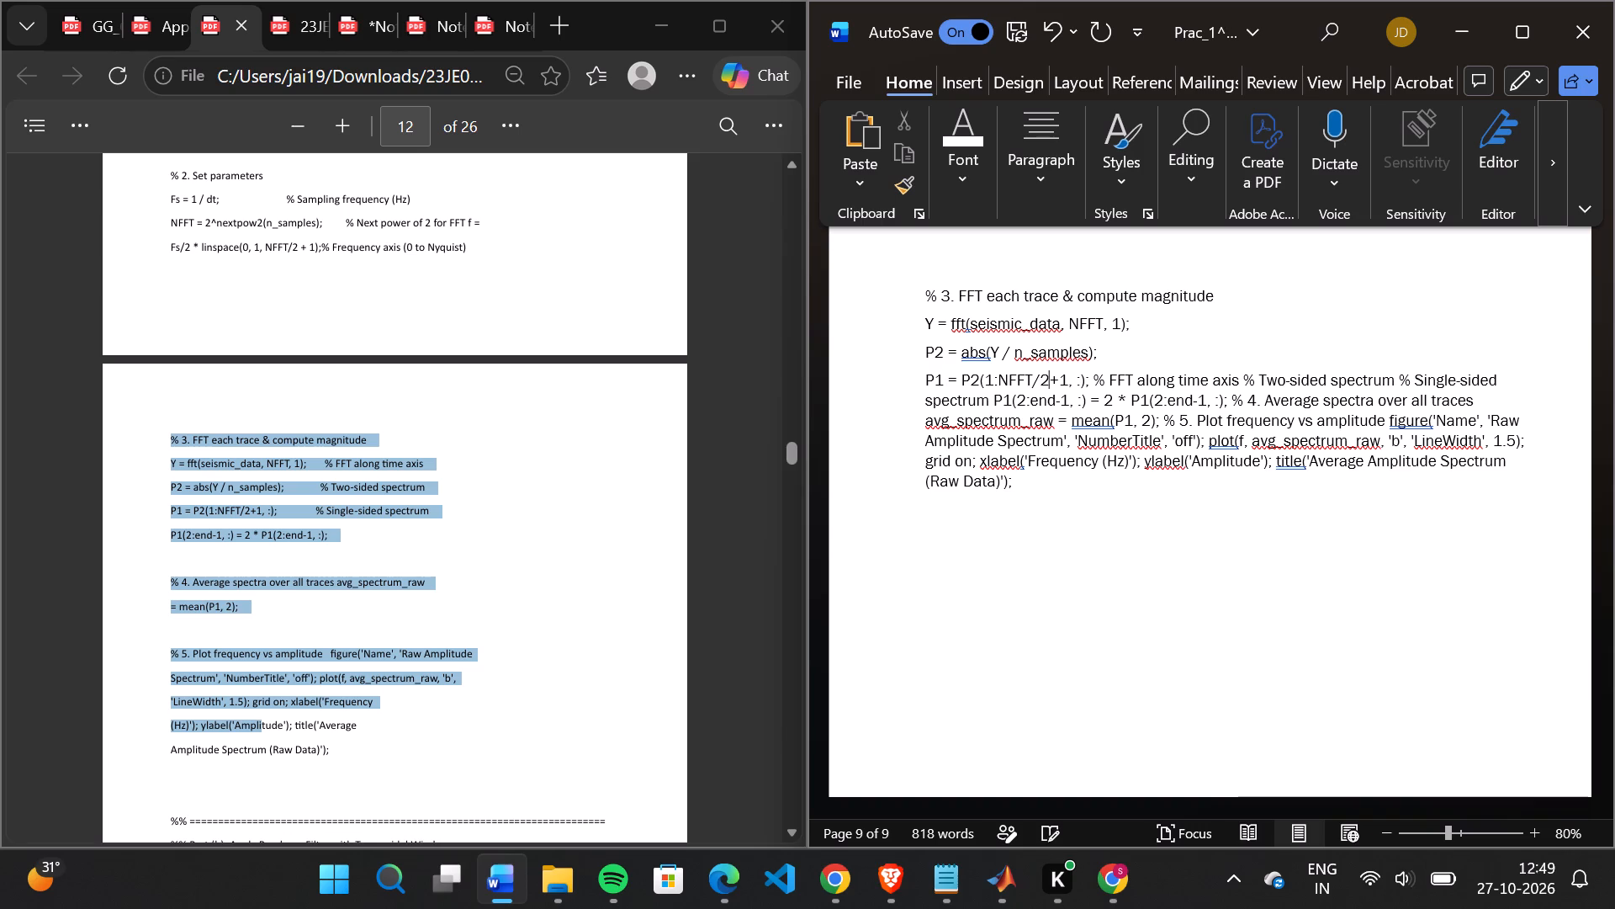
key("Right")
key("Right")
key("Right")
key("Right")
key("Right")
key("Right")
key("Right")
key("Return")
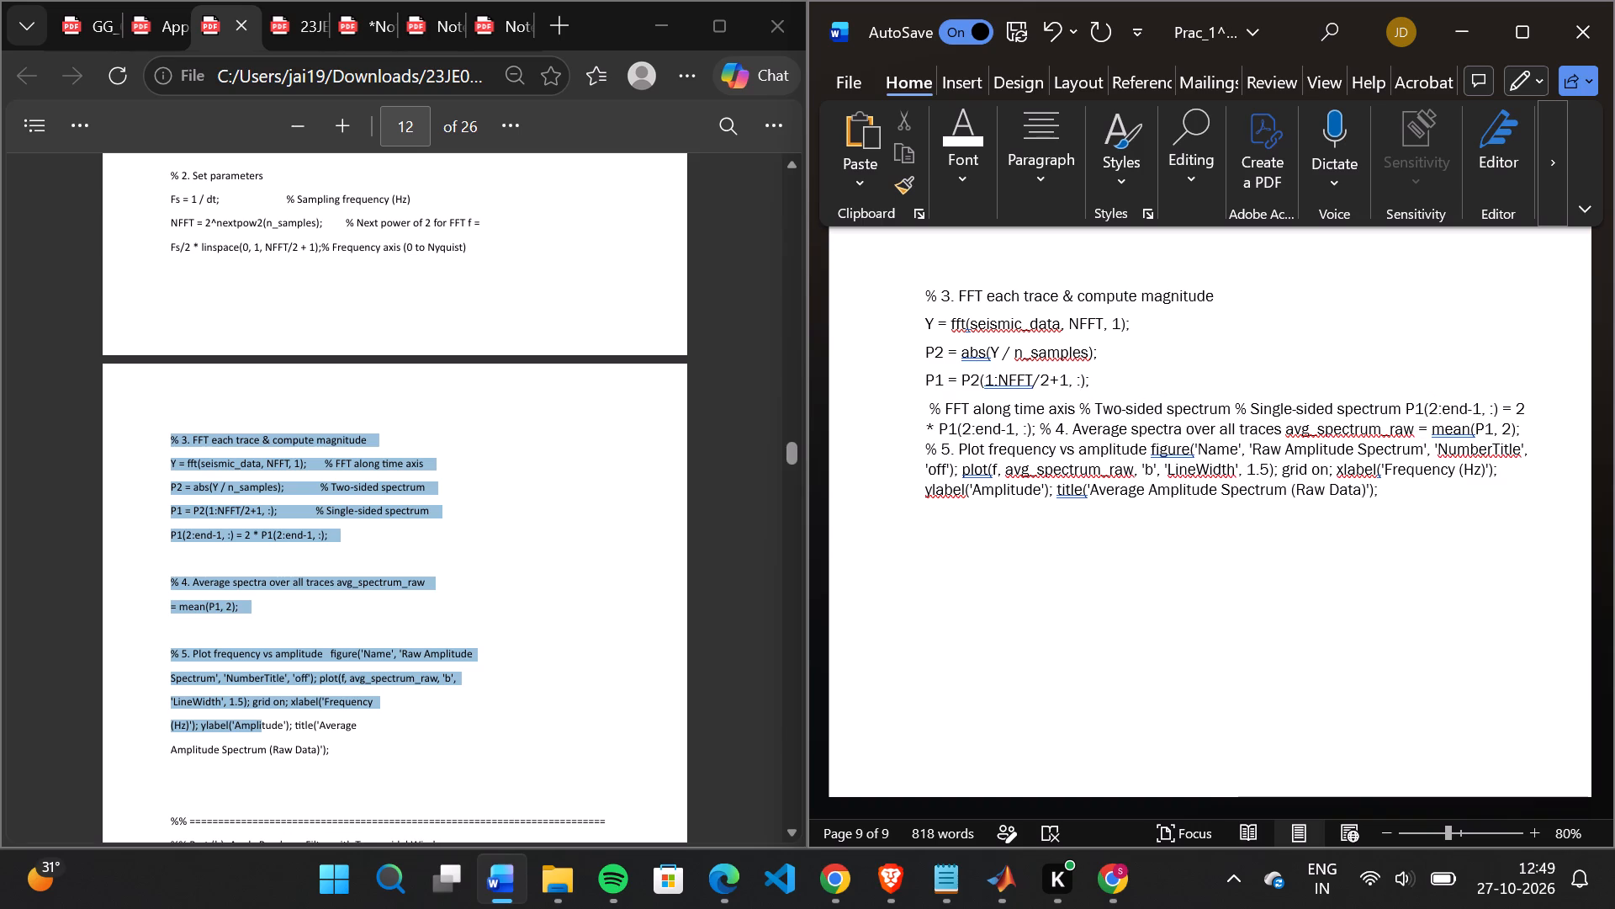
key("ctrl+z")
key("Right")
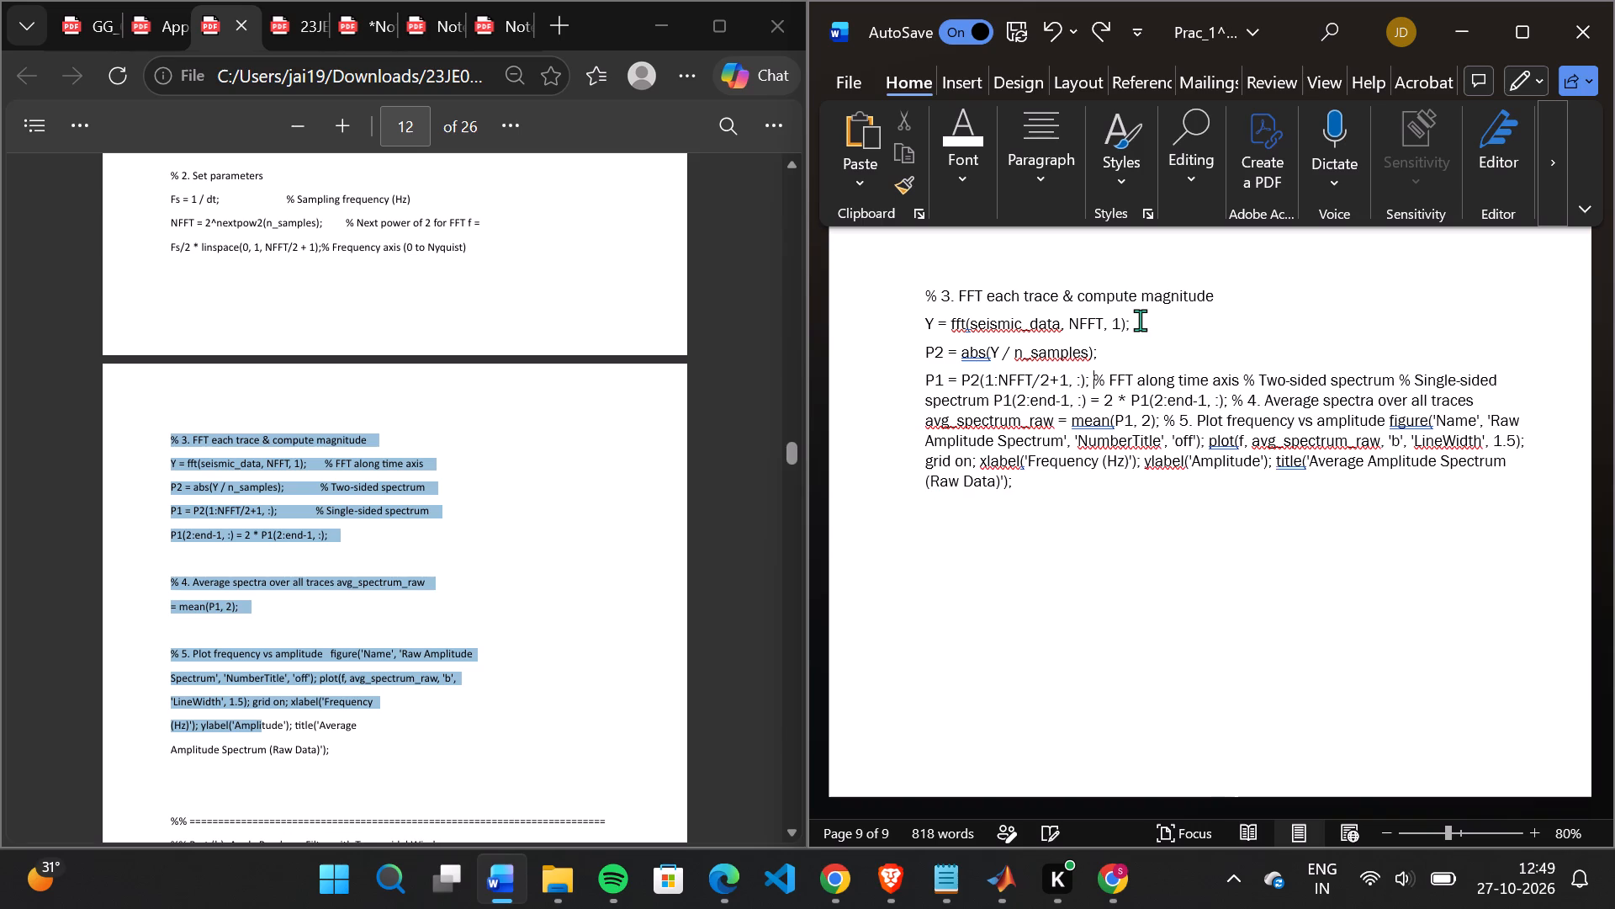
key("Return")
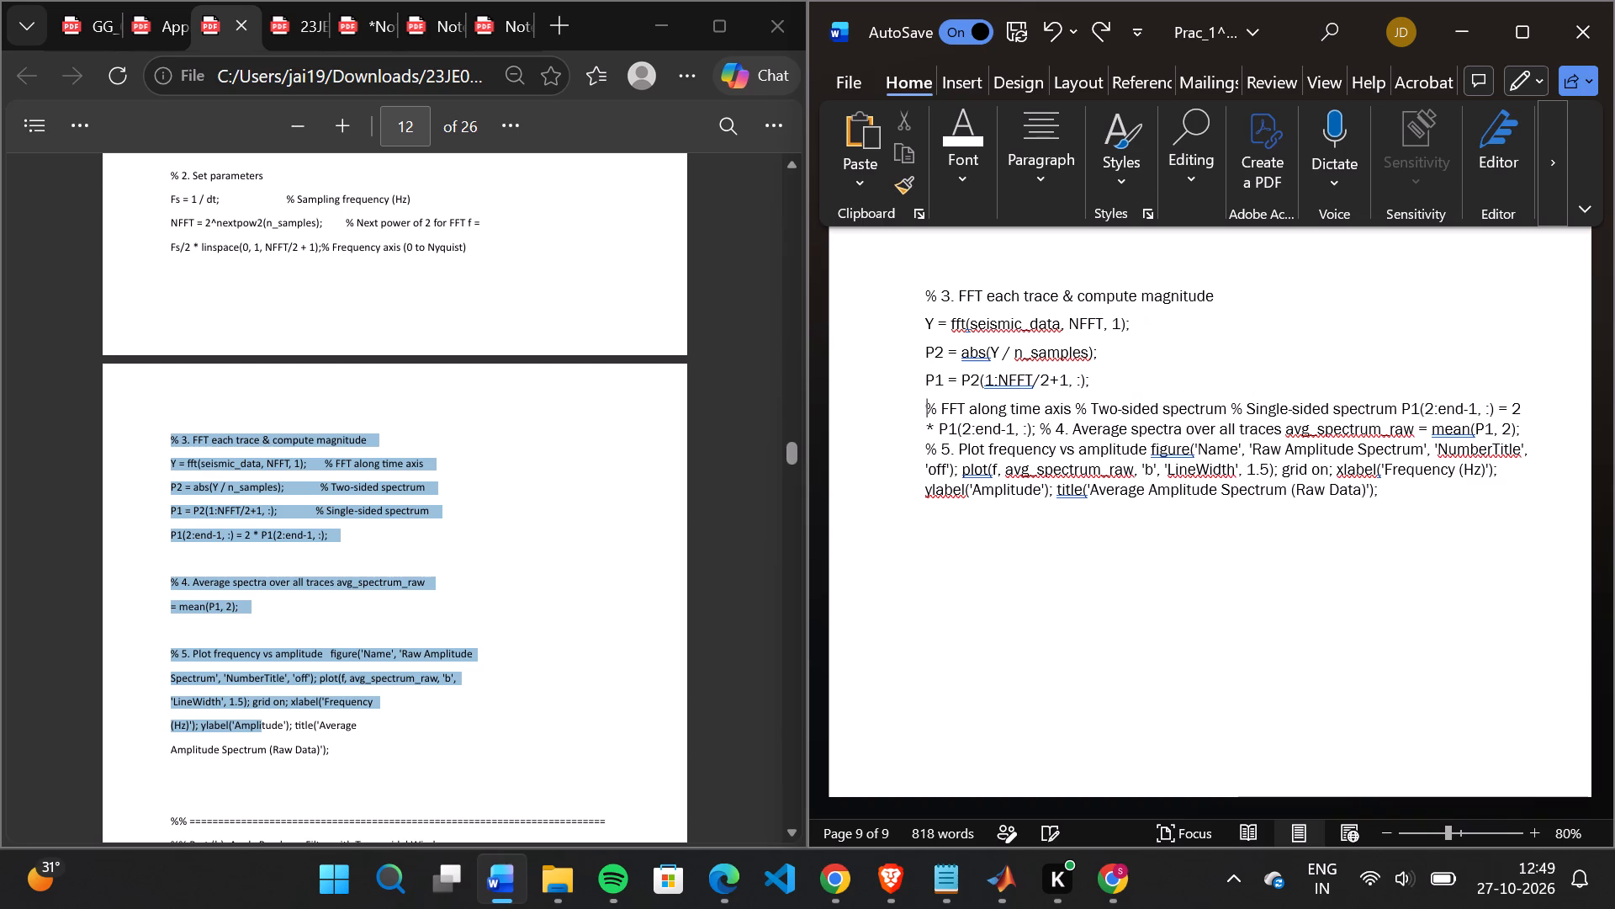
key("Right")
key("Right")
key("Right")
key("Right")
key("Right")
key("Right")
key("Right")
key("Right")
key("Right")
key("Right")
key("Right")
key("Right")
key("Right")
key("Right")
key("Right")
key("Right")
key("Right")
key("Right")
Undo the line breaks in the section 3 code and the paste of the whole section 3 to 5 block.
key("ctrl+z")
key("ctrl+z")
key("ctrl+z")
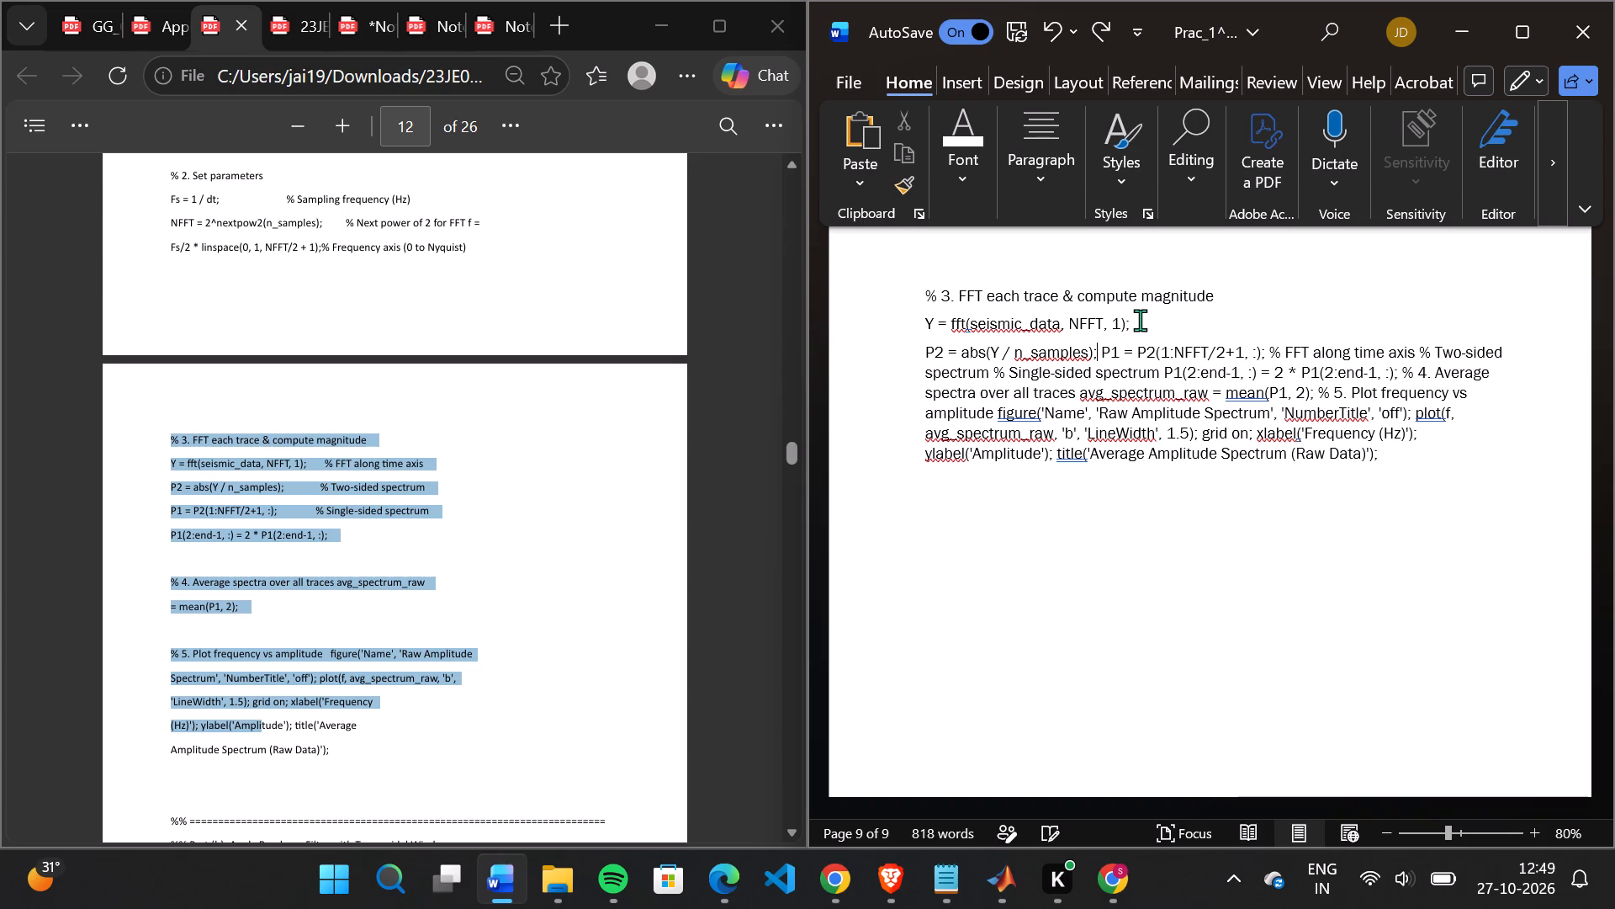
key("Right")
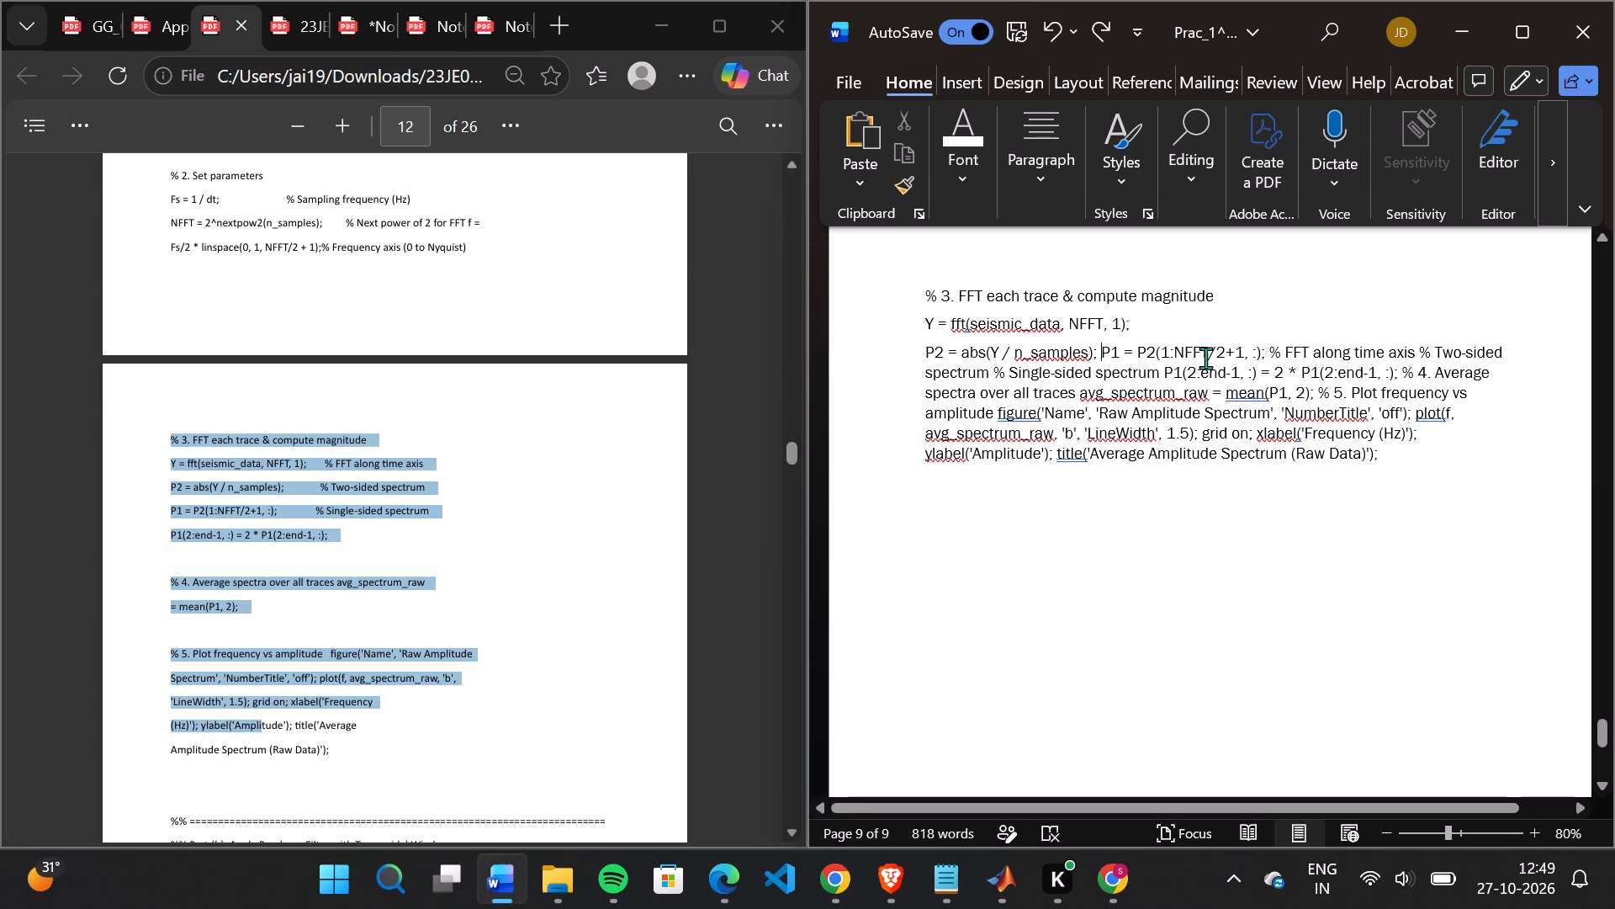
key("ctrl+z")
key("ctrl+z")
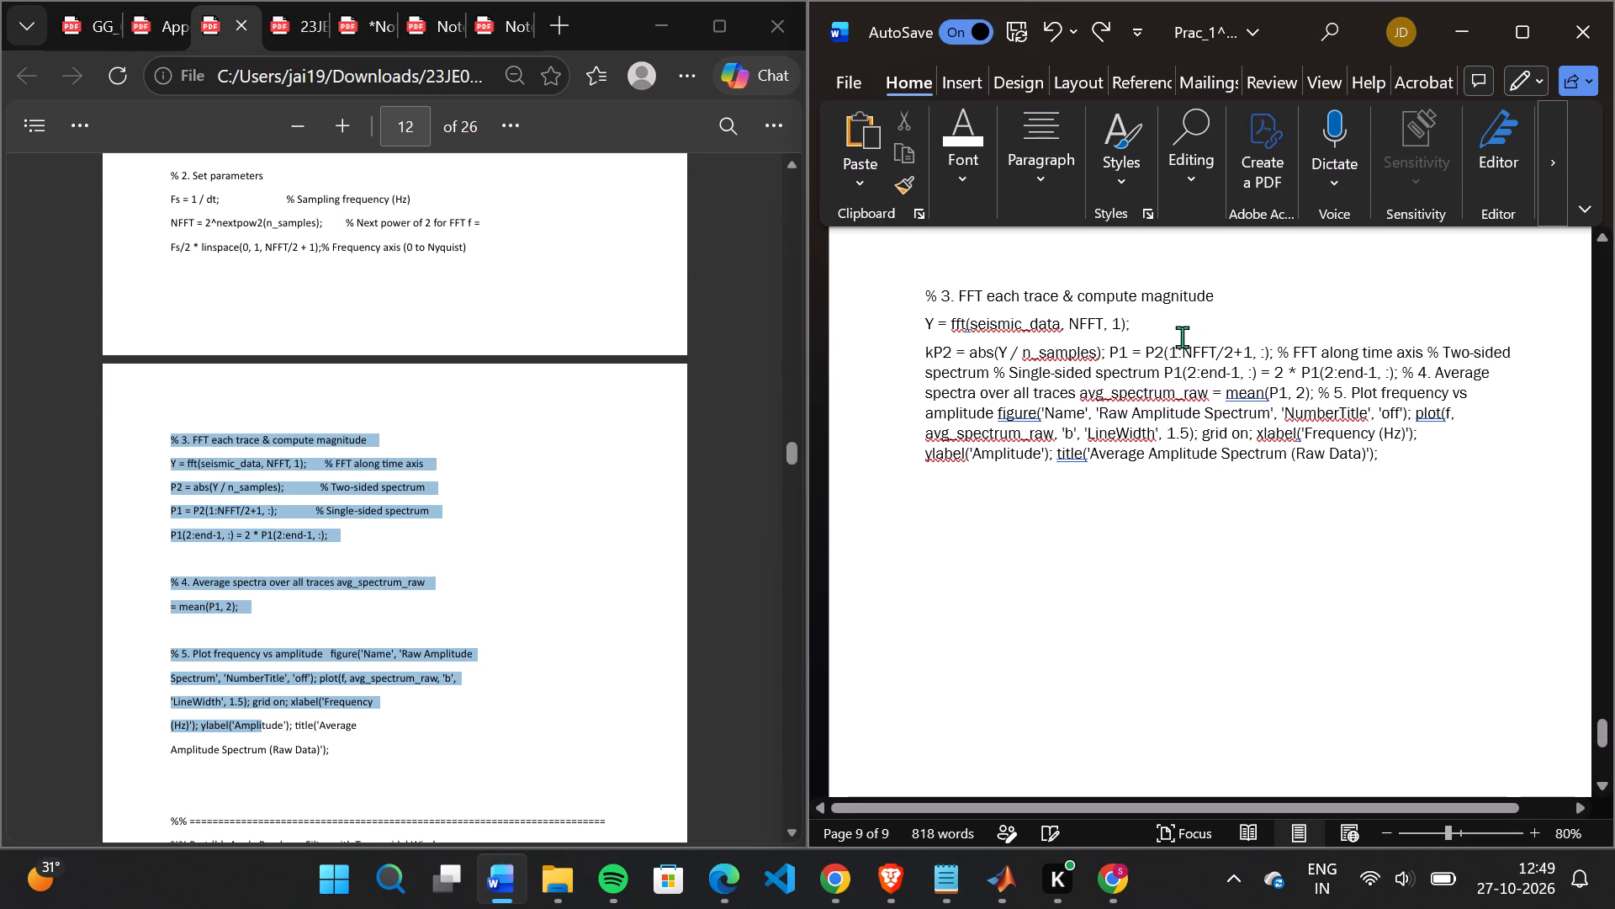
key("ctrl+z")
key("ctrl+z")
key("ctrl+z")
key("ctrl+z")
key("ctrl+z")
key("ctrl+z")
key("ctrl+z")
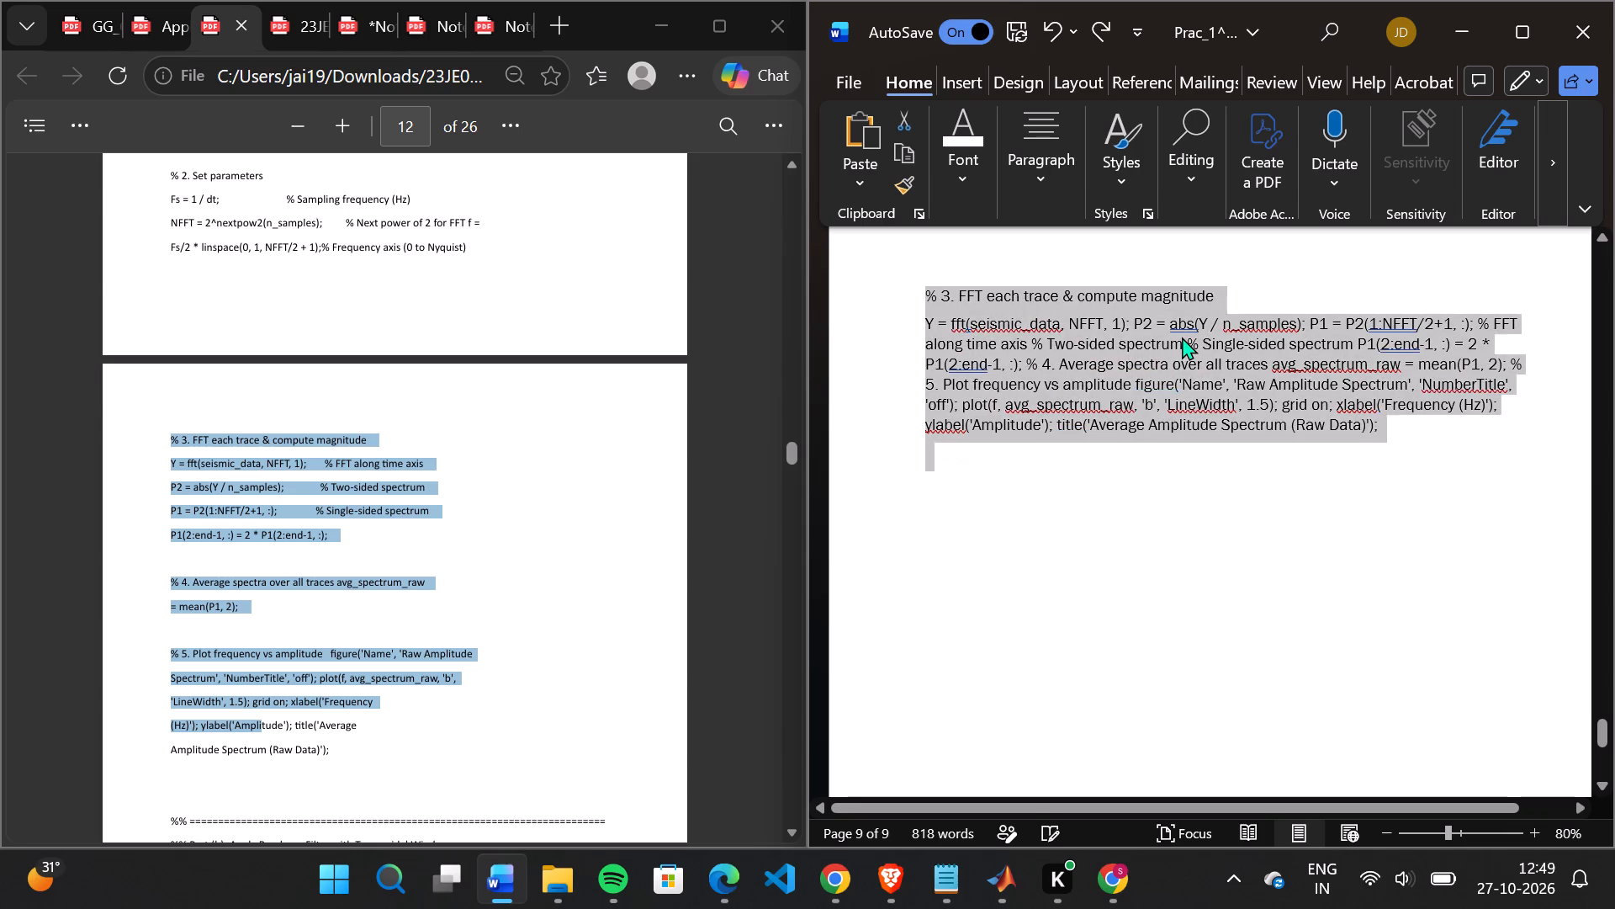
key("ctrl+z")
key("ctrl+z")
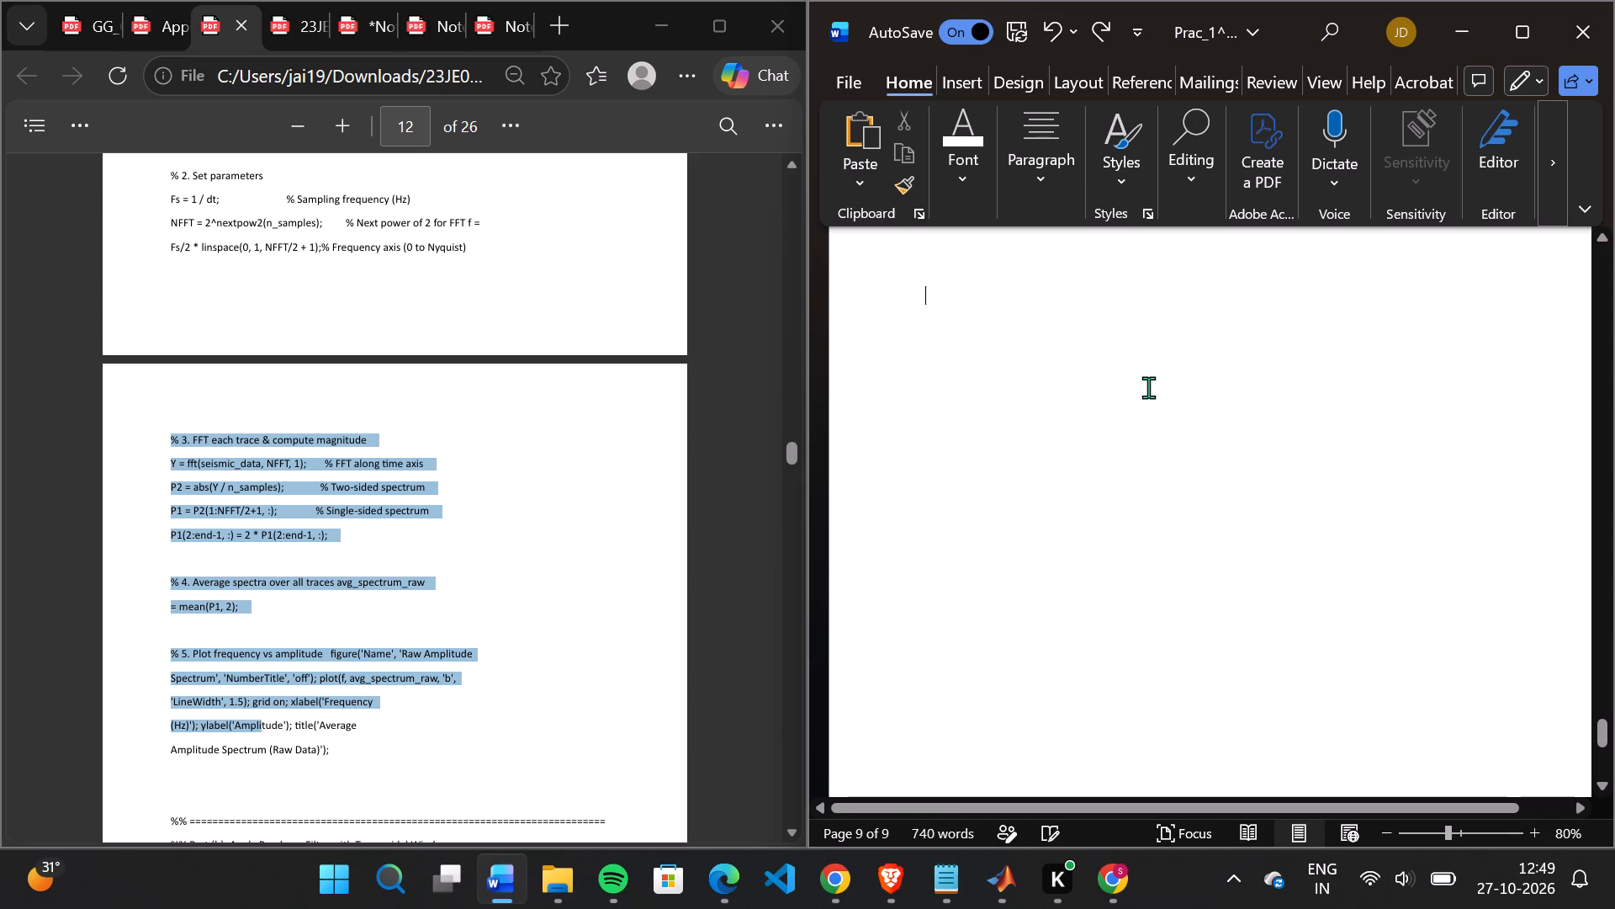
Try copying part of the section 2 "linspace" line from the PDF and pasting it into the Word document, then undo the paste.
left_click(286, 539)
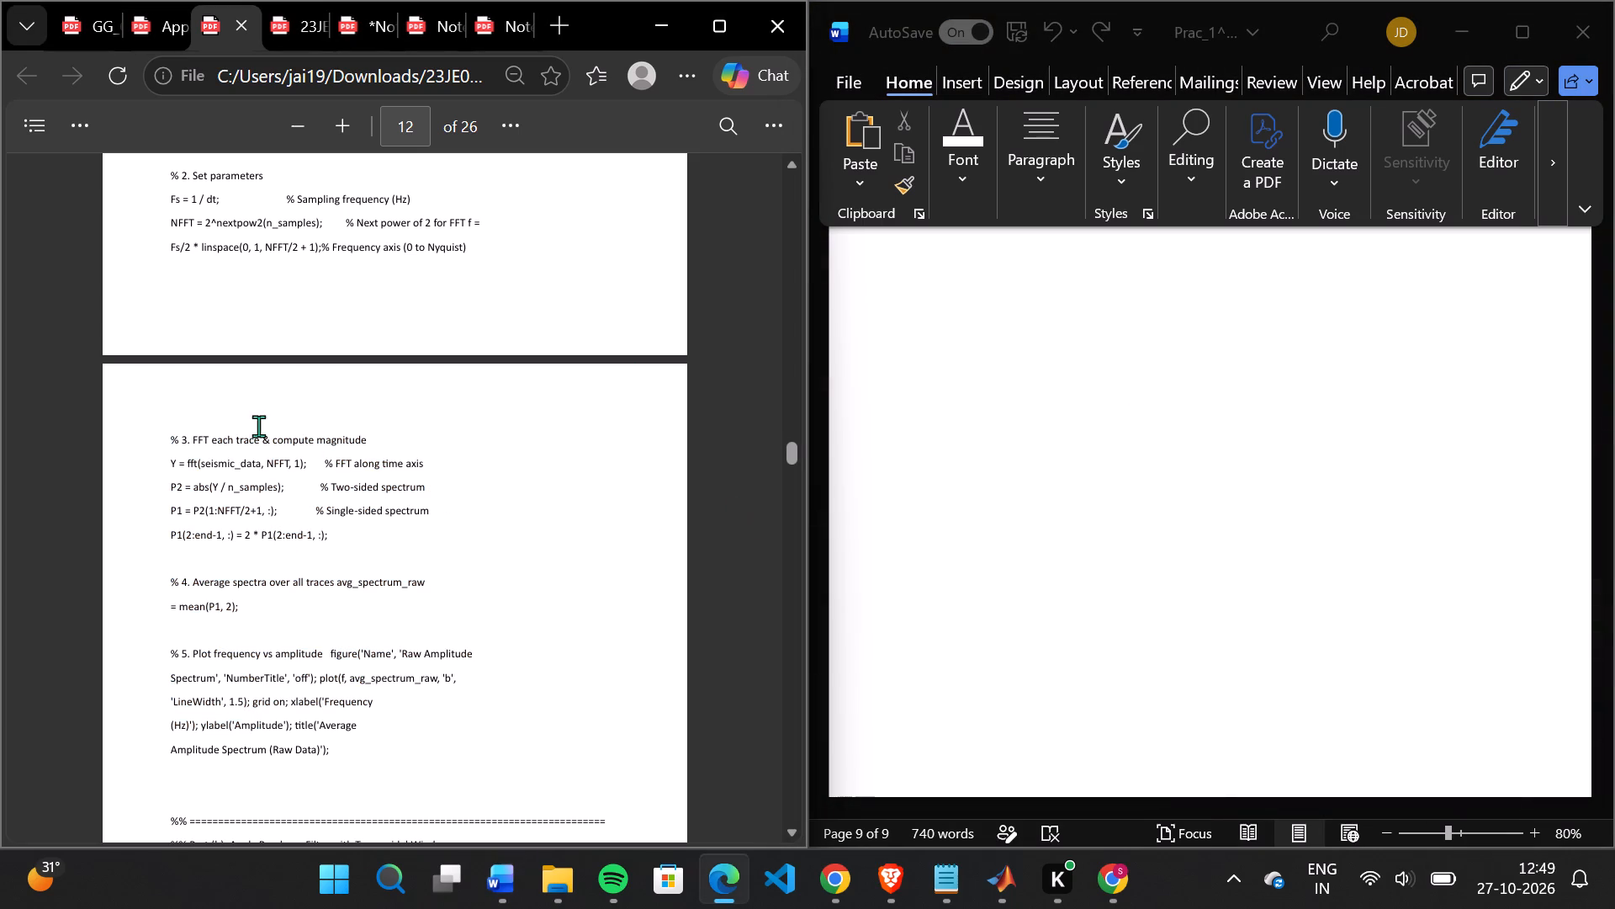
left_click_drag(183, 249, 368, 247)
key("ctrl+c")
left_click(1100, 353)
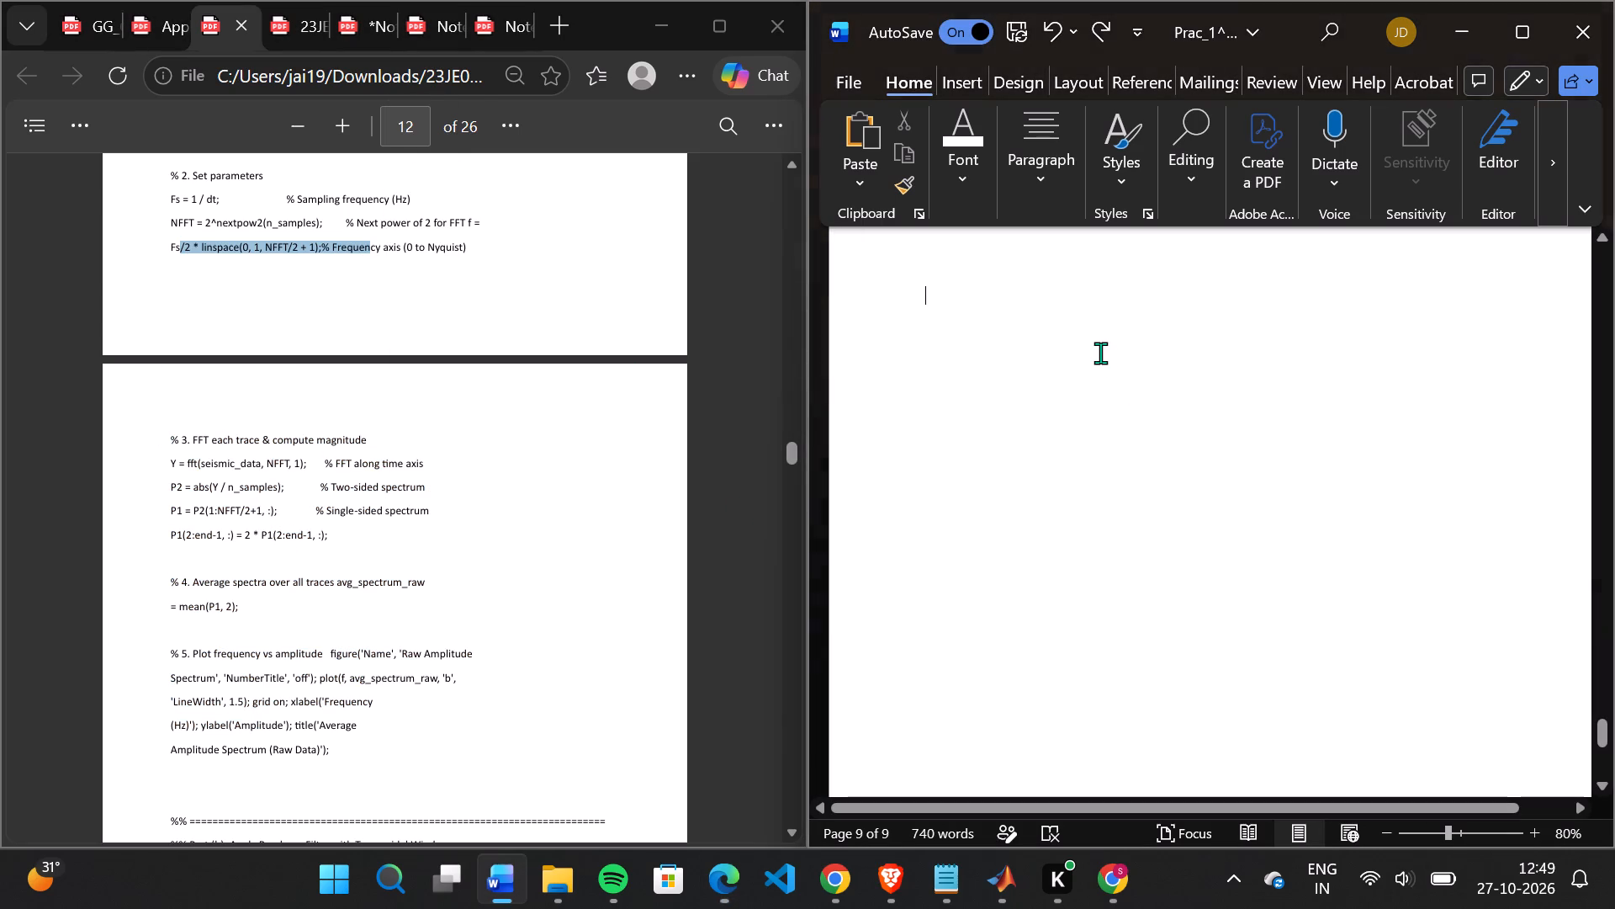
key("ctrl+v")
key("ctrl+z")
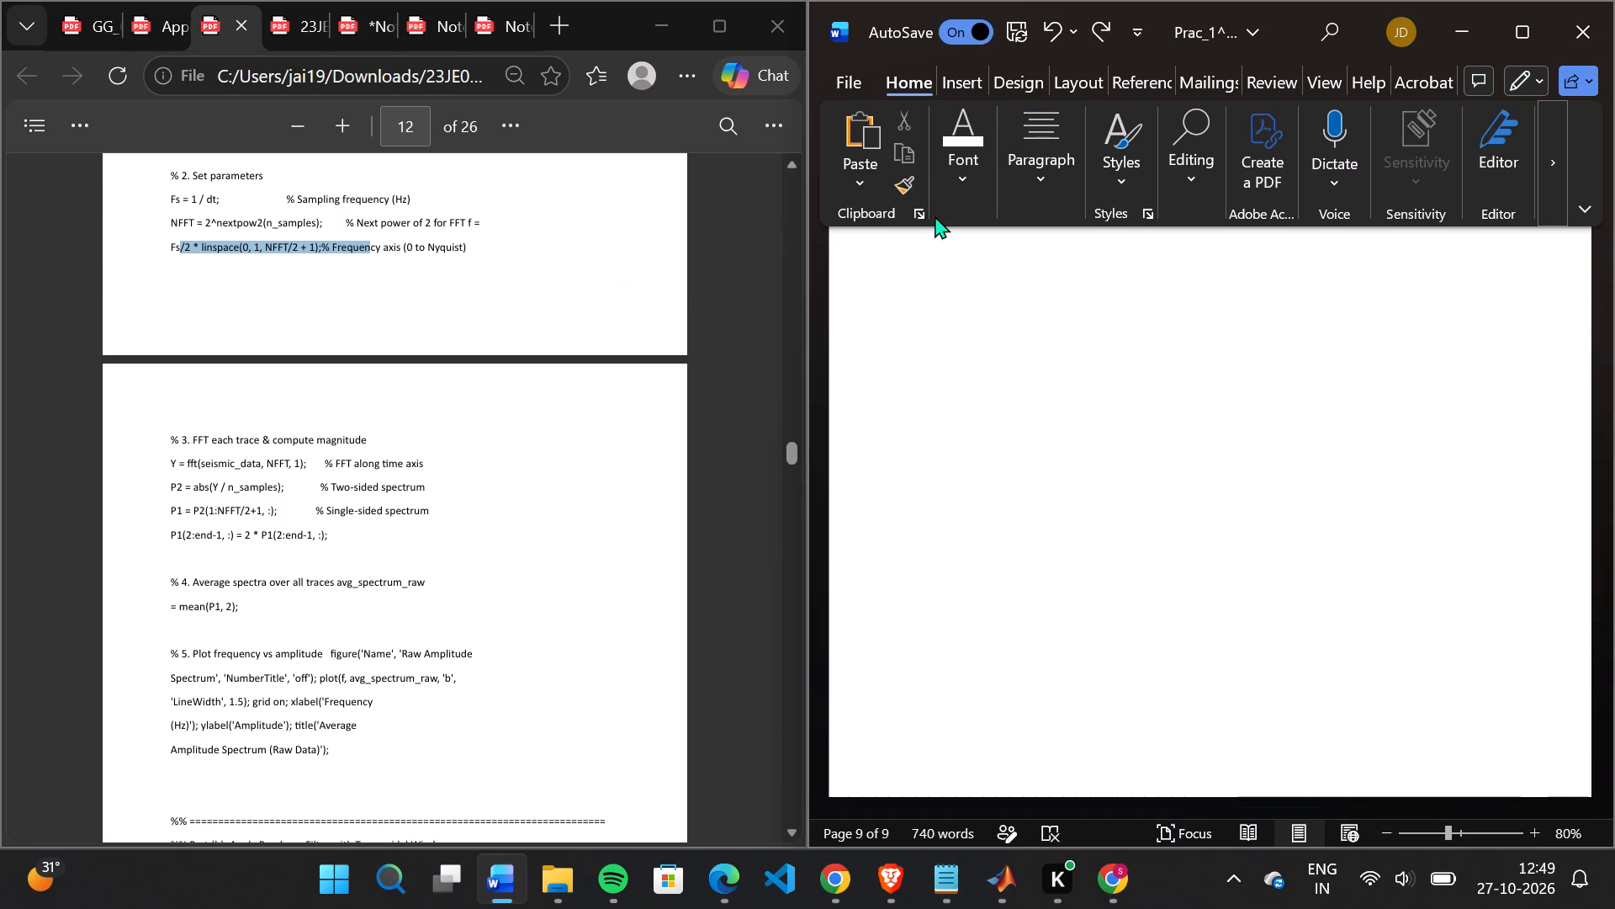
Copy the complete section 3 to 5 code from the PDF, through the "title" command, and paste it onto page 9 in Word.
left_click_drag(165, 439, 337, 746)
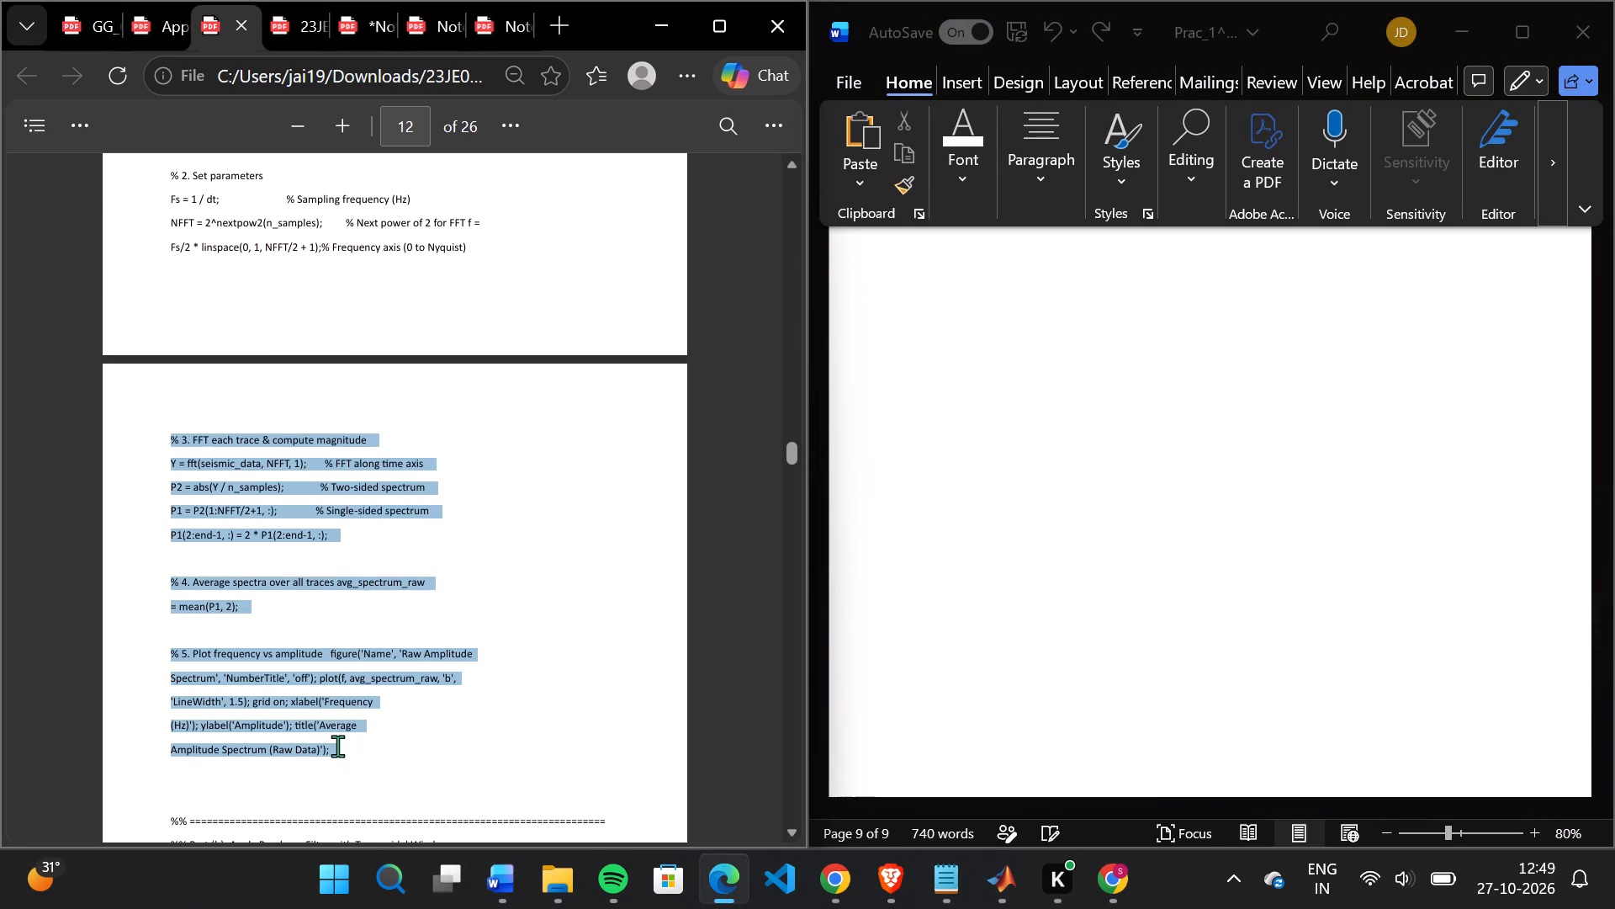
key("ctrl+c")
left_click(946, 316)
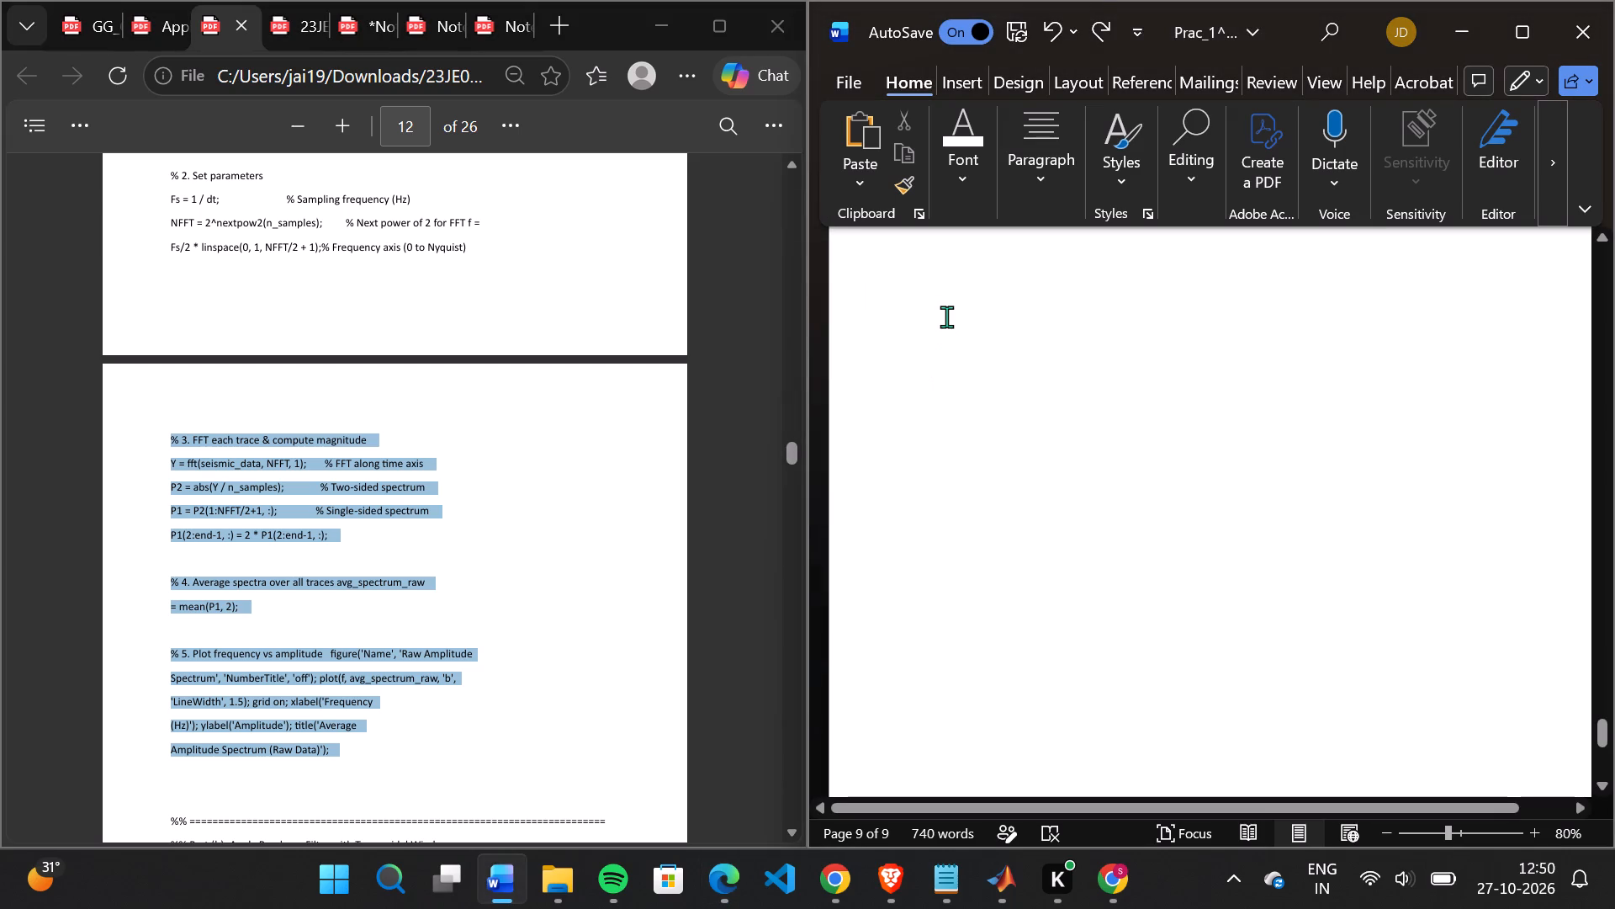
key("ctrl+v")
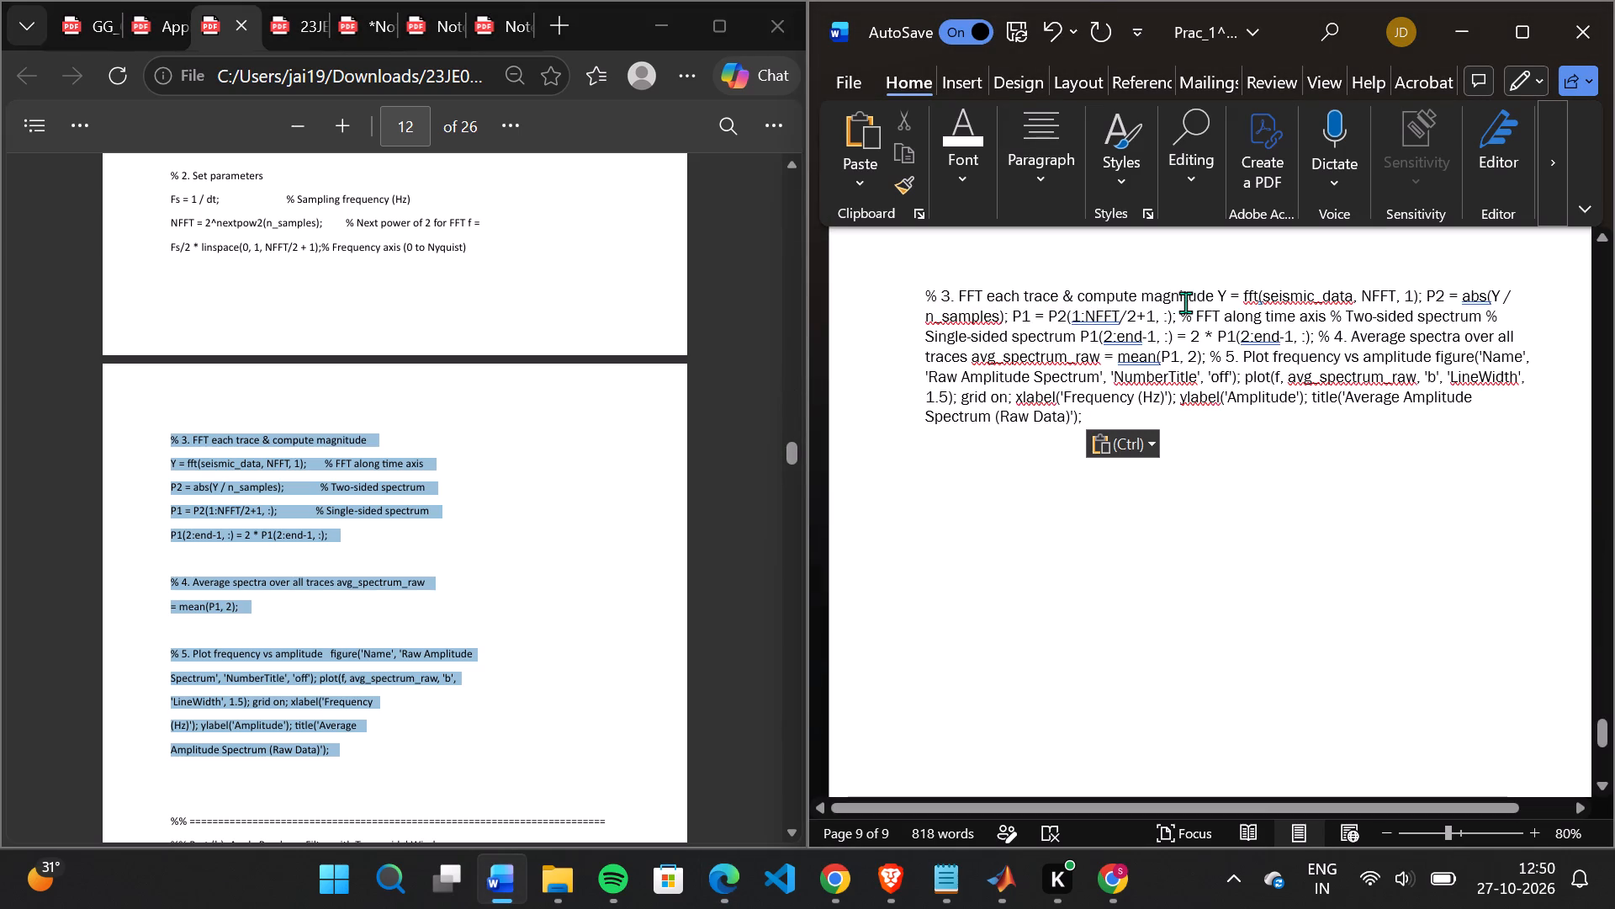
Put "% 3. FFT each trace & compute magnitude" and "Y = fft(seismic_data, NFFT, 1);" on separate lines.
left_click(1213, 295)
key("Return")
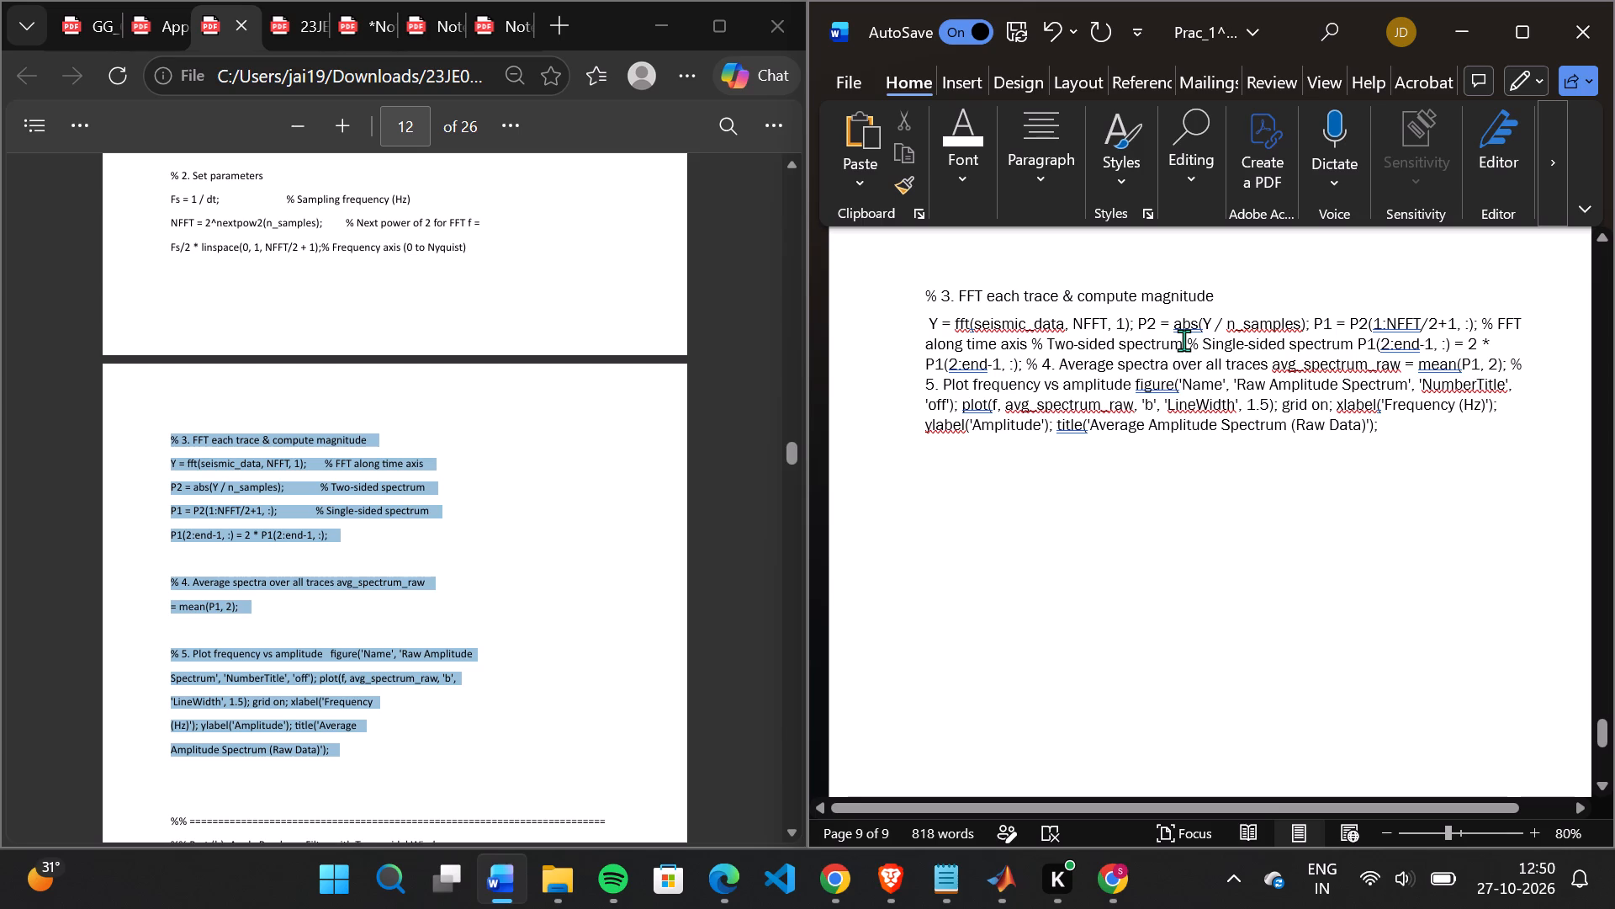
left_click(1136, 327)
key("Return")
Put "P2 = abs(Y / n_samples);" on its own line, breaking just before "P1".
key("Right")
key("Right")
key("Right")
key("Right")
key("Right")
key("Right")
key("Right")
key("Right")
key("Right")
key("Right")
key("Right")
key("Right")
key("Right")
key("Right")
key("Right")
key("Right")
key("Right")
key("Right")
key("Right")
key("Right")
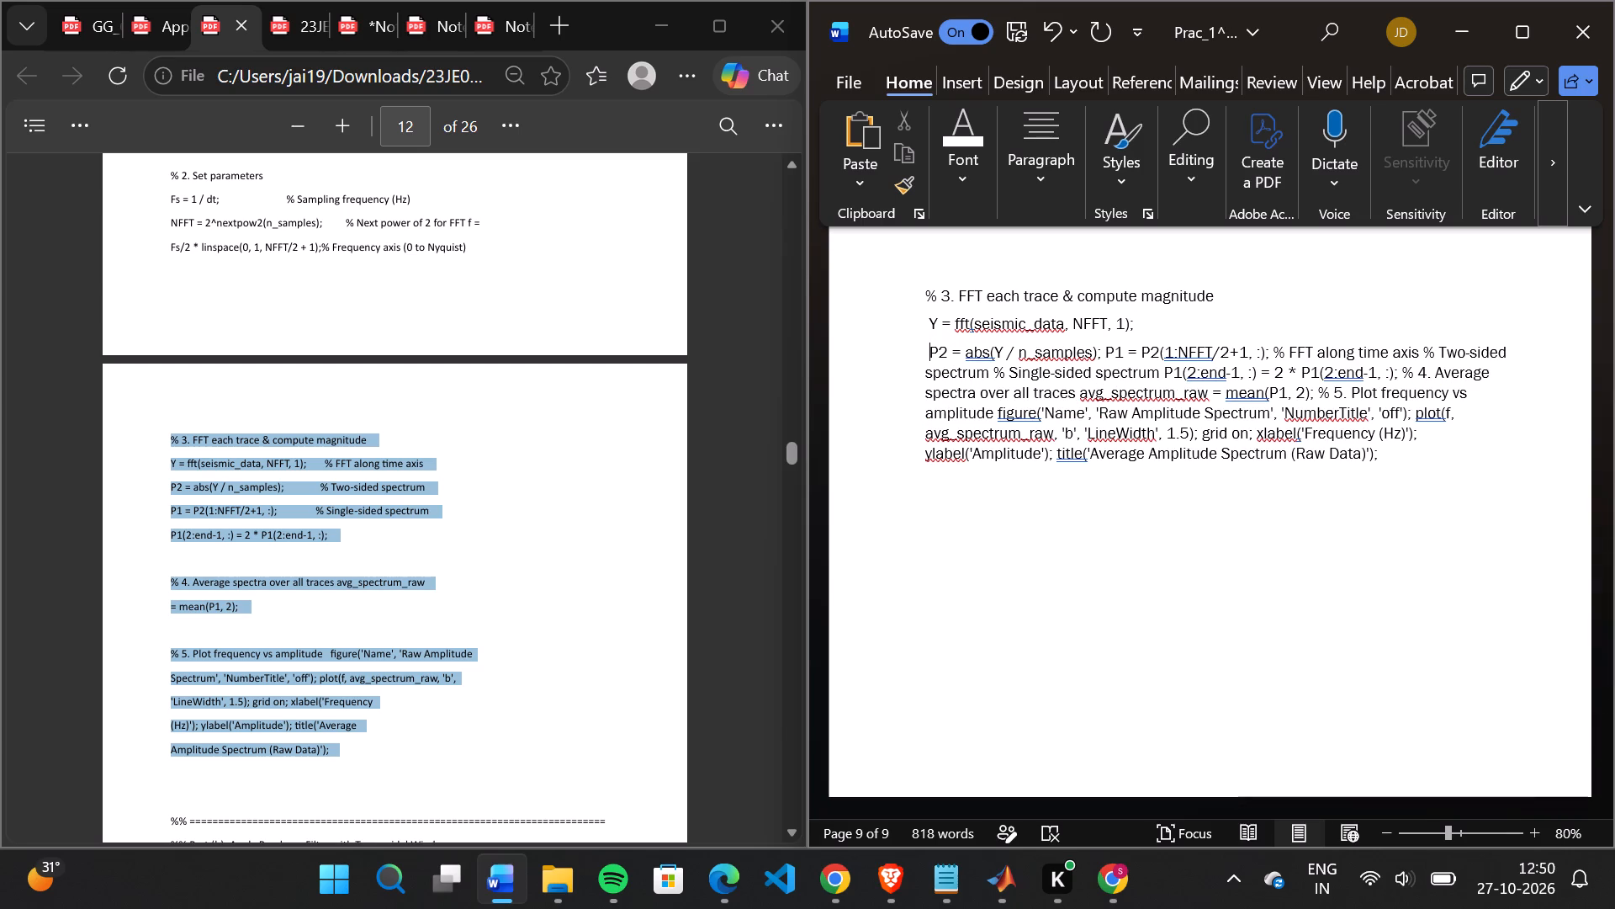
key("Right")
key("Right")
key("Left")
key("Left")
key("Return")
Put "P1 = P2(1:NFFT/2+1, :);" on its own line, breaking just before "% FFT along time axis".
key("Right")
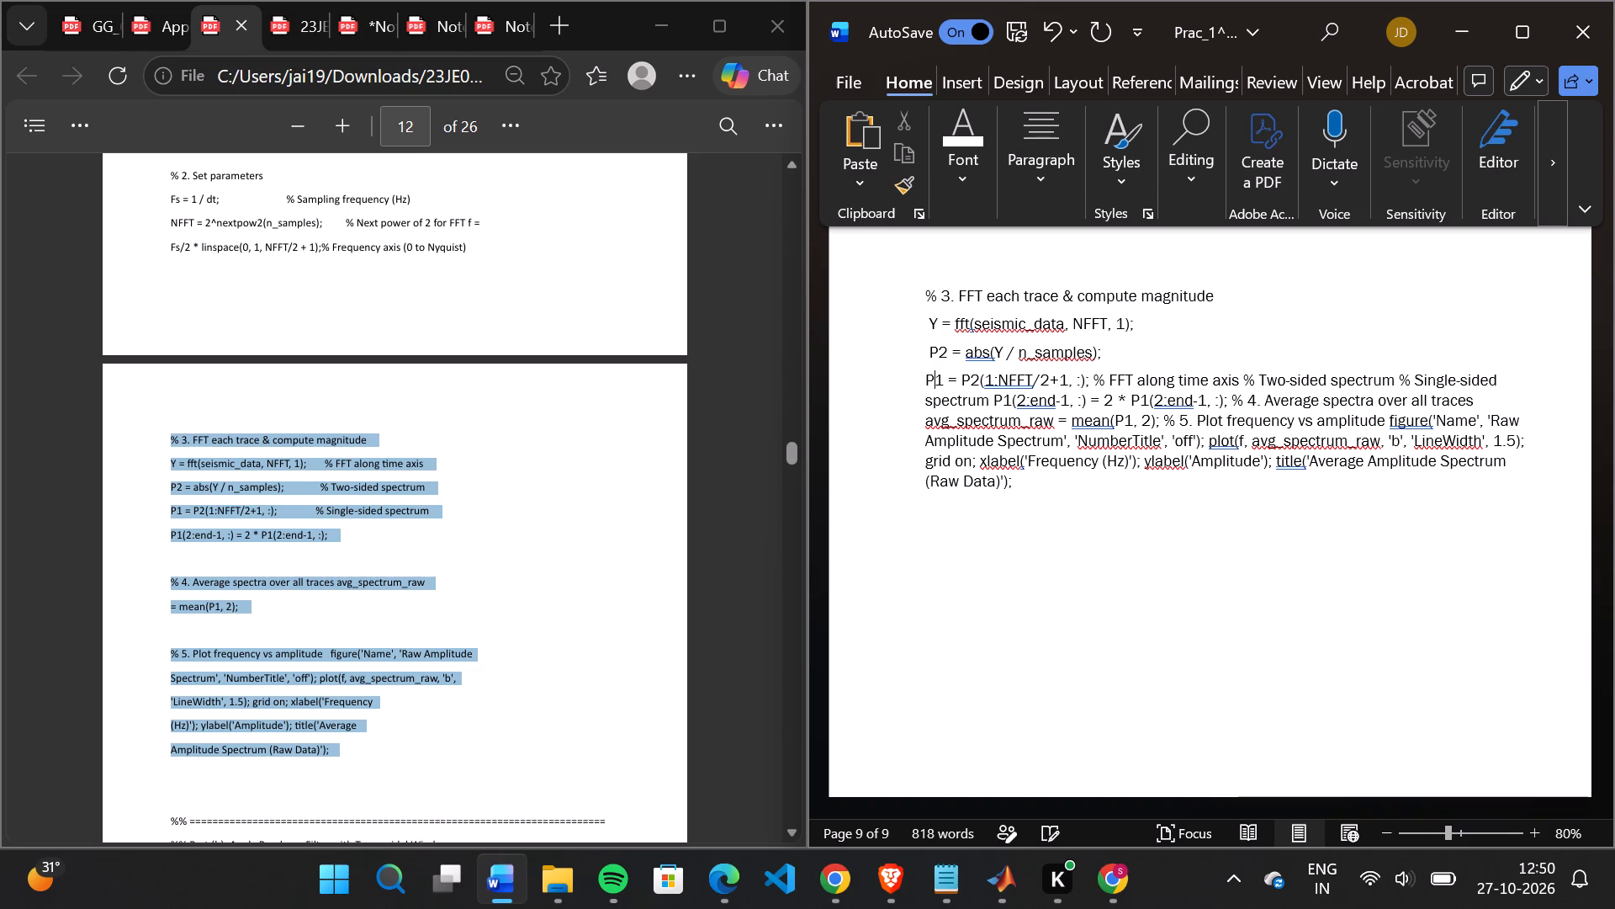
key("Right")
key("Right")
key("Right")
key("Right")
key("Right")
key("Right")
key("Right")
key("Right")
key("Right")
key("Right")
key("Right")
key("Right")
key("Right")
key("Right")
key("Right")
key("Right")
key("Right")
key("Right")
key("Right")
key("Right")
key("Right")
key("Right")
key("Right")
key("Return")
Delete the comments "% FFT along time axis % Two-sided spectrum % Single-sided spectrum" so that the line starts with "P1(2:end-1, :)".
key("Right")
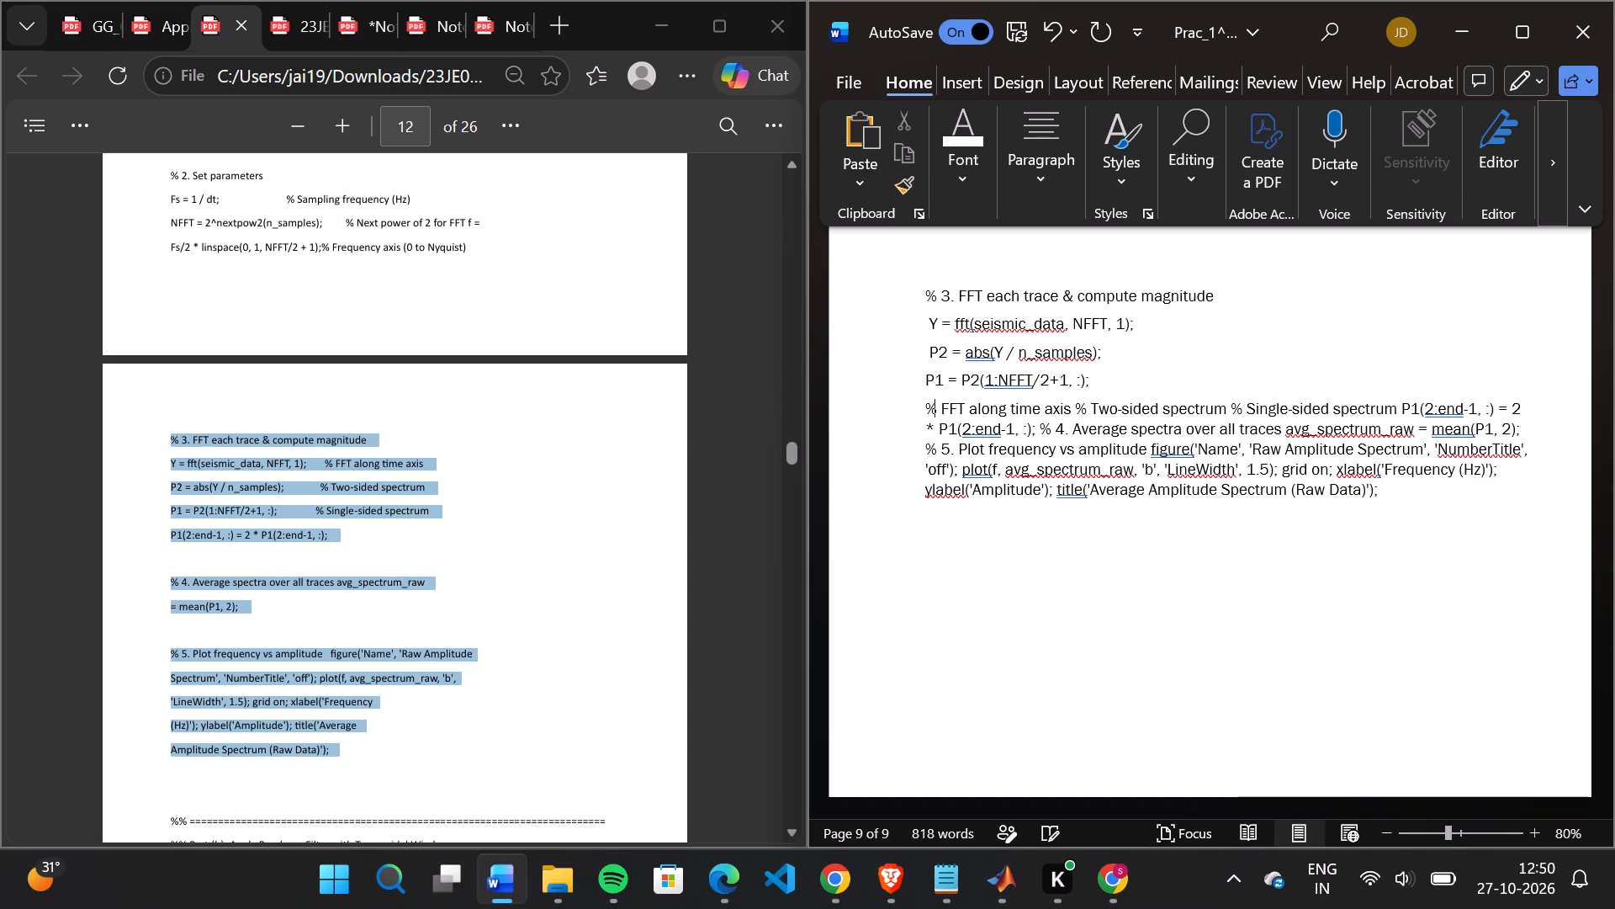
key("Right")
key("Right")
key("Right")
key("Right")
key("Right")
key("Right")
key("Right")
key("Left")
key("Left")
key("Left")
key("Left")
key("Left")
key("Left")
key("Left")
key("Left")
key("Delete")
key("Delete")
key("Delete")
key("Delete")
key("Delete")
key("Delete")
key("Delete")
key("Delete")
key("Delete")
key("Delete")
key("Delete")
key("Delete")
key("Delete")
key("Delete")
key("Delete")
key("Delete")
key("Delete")
key("Delete")
key("Delete")
key("Delete")
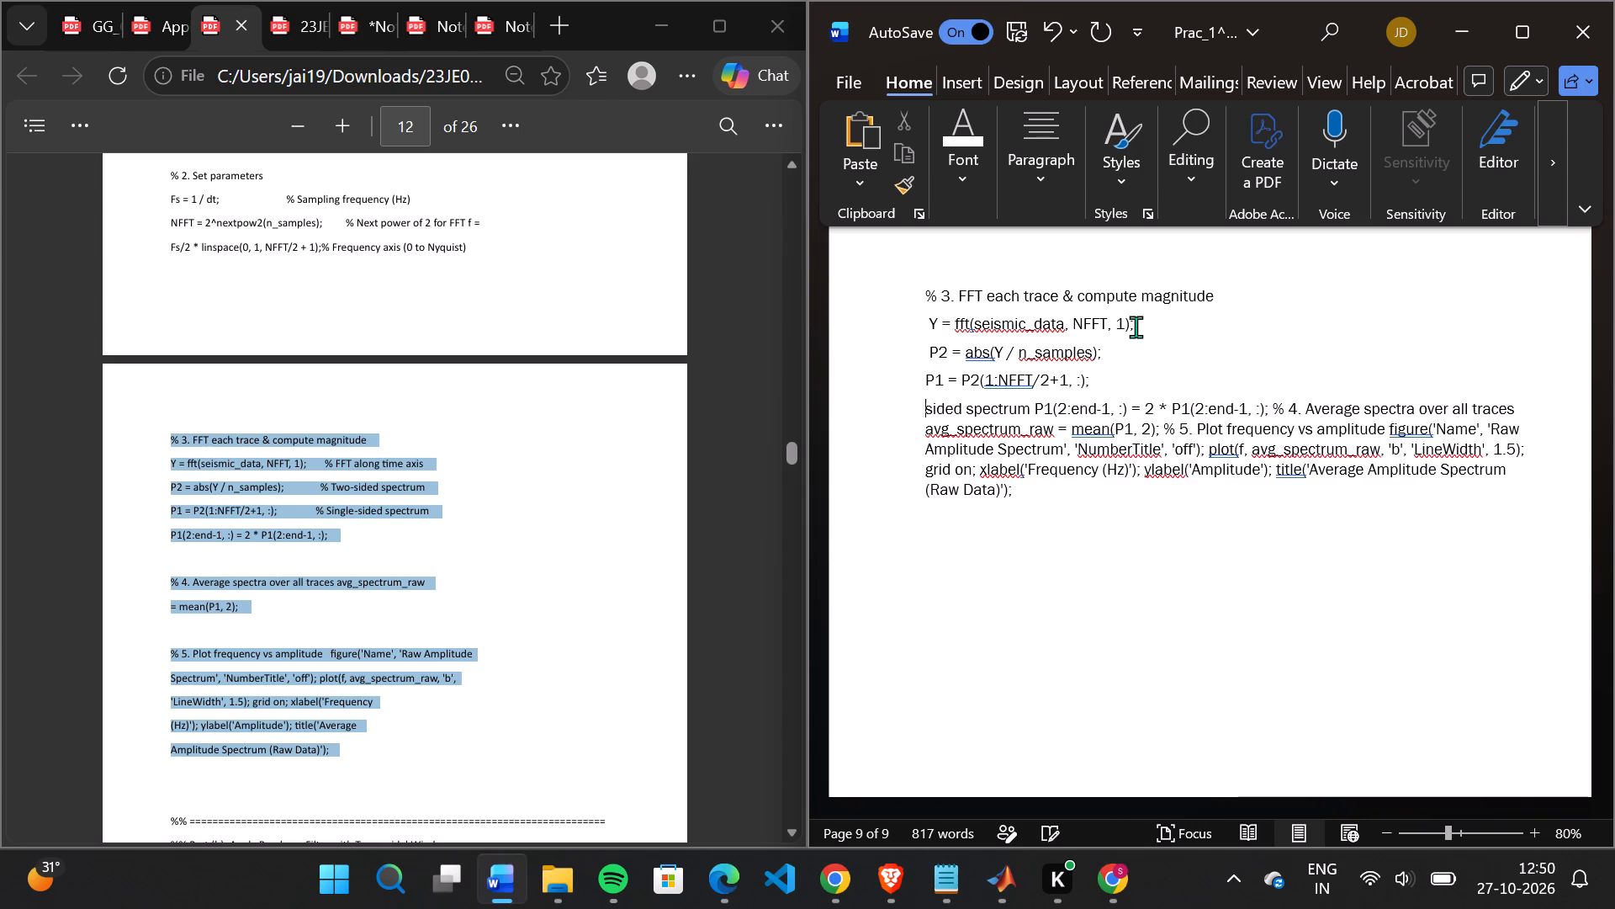
key("Delete")
key("Delete")
key("Delete")
key("Delete")
key("Delete")
key("Delete")
key("Delete")
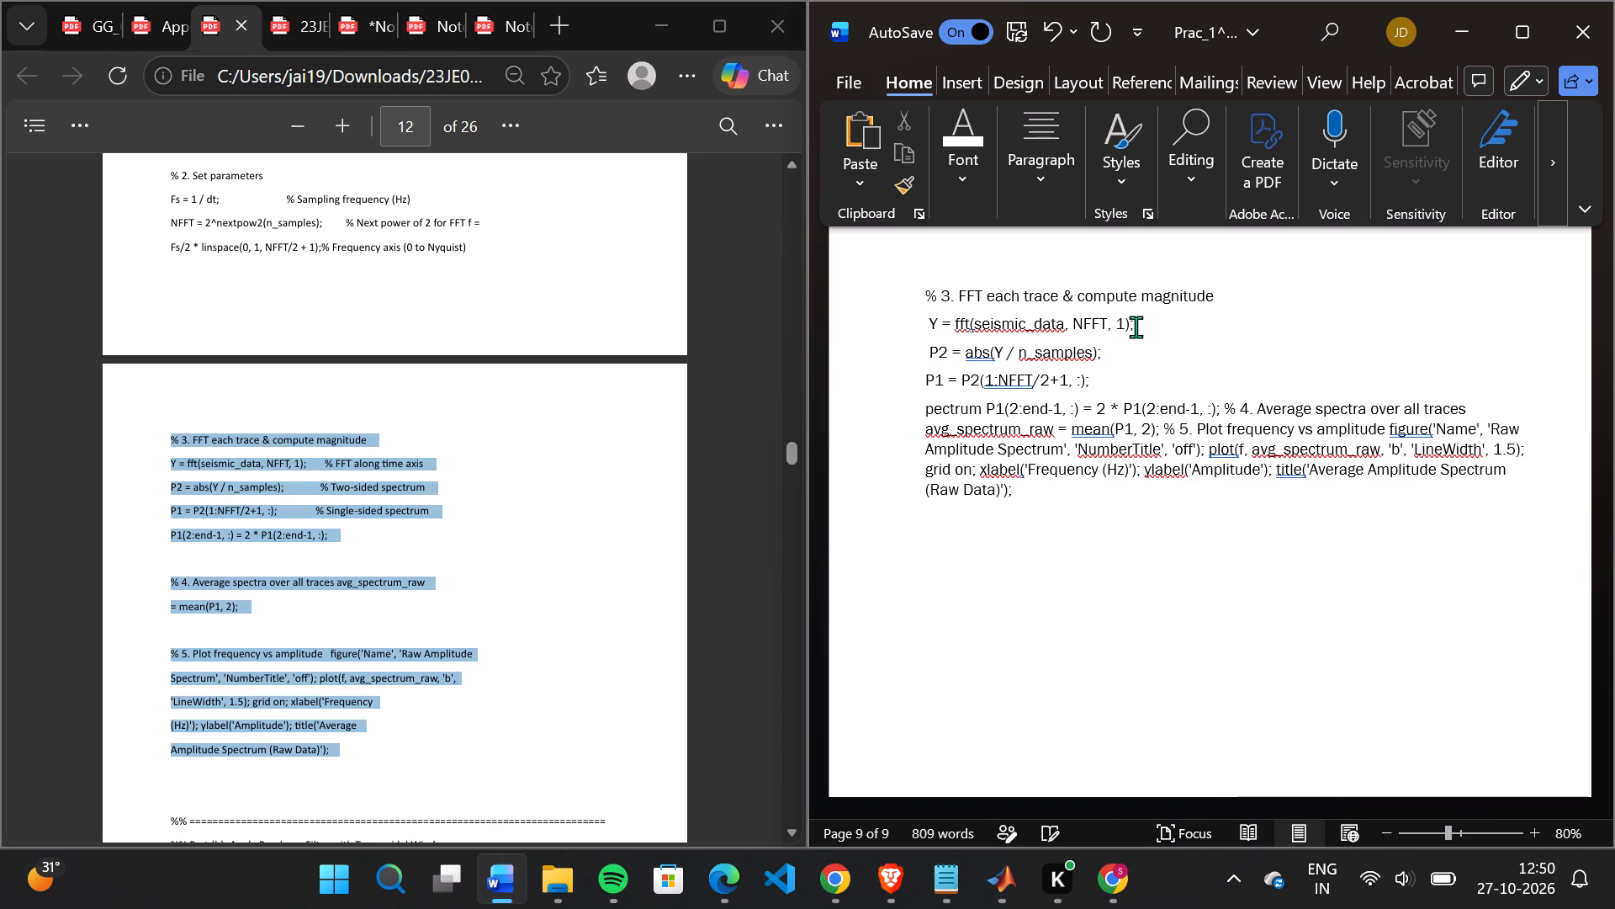
key("Delete")
key("Delete")
key("Delete")
key("Delete")
key("Delete")
key("Delete")
key("Delete")
key("Delete")
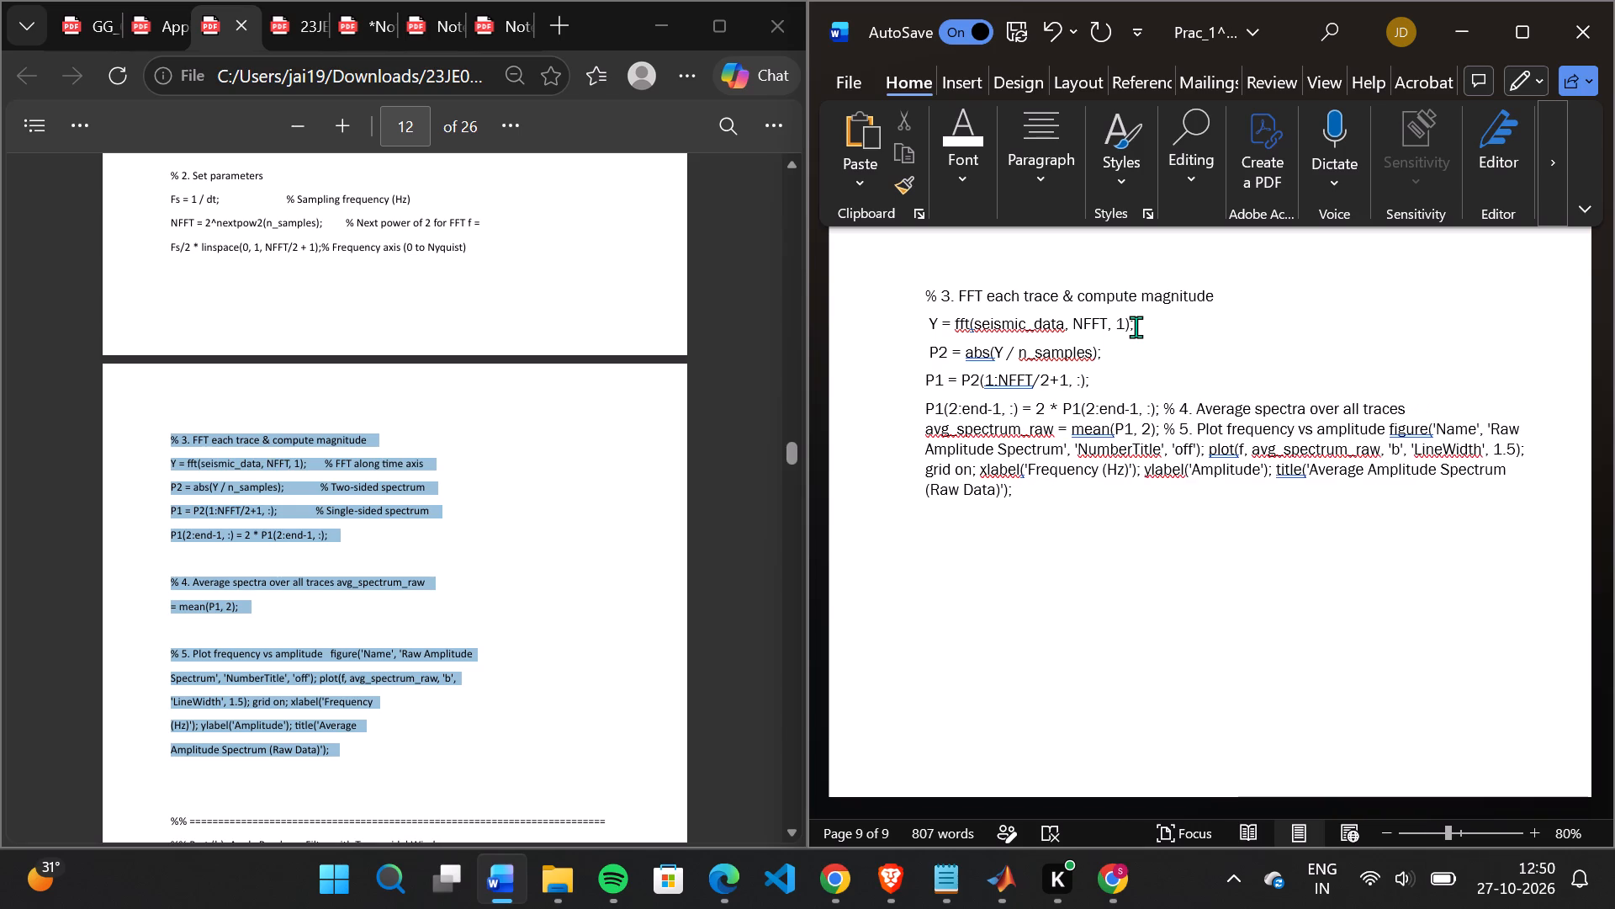
Put "P1(2:end-1, :) = 2 * P1(2:end-1, :);" on its own line, with a blank line before "% 4. Average spectra".
key("Right")
key("Right")
key("Right")
key("Right")
key("Right")
key("Right")
key("Right")
key("Right")
key("Right")
key("Right")
key("Right")
key("Right")
key("Right")
key("Right")
left_click(1136, 327)
key("Right")
key("Right")
key("Right")
key("Right")
key("Right")
key("Right")
key("Right")
key("Right")
key("Right")
key("Right")
key("Right")
key("Right")
key("Right")
key("Right")
key("Right")
key("Right")
key("Right")
key("Right")
key("Right")
key("Right")
key("Right")
key("Right")
key("Right")
key("Right")
key("Right")
key("Right")
key("Right")
key("Right")
key("Right")
left_click(1165, 411)
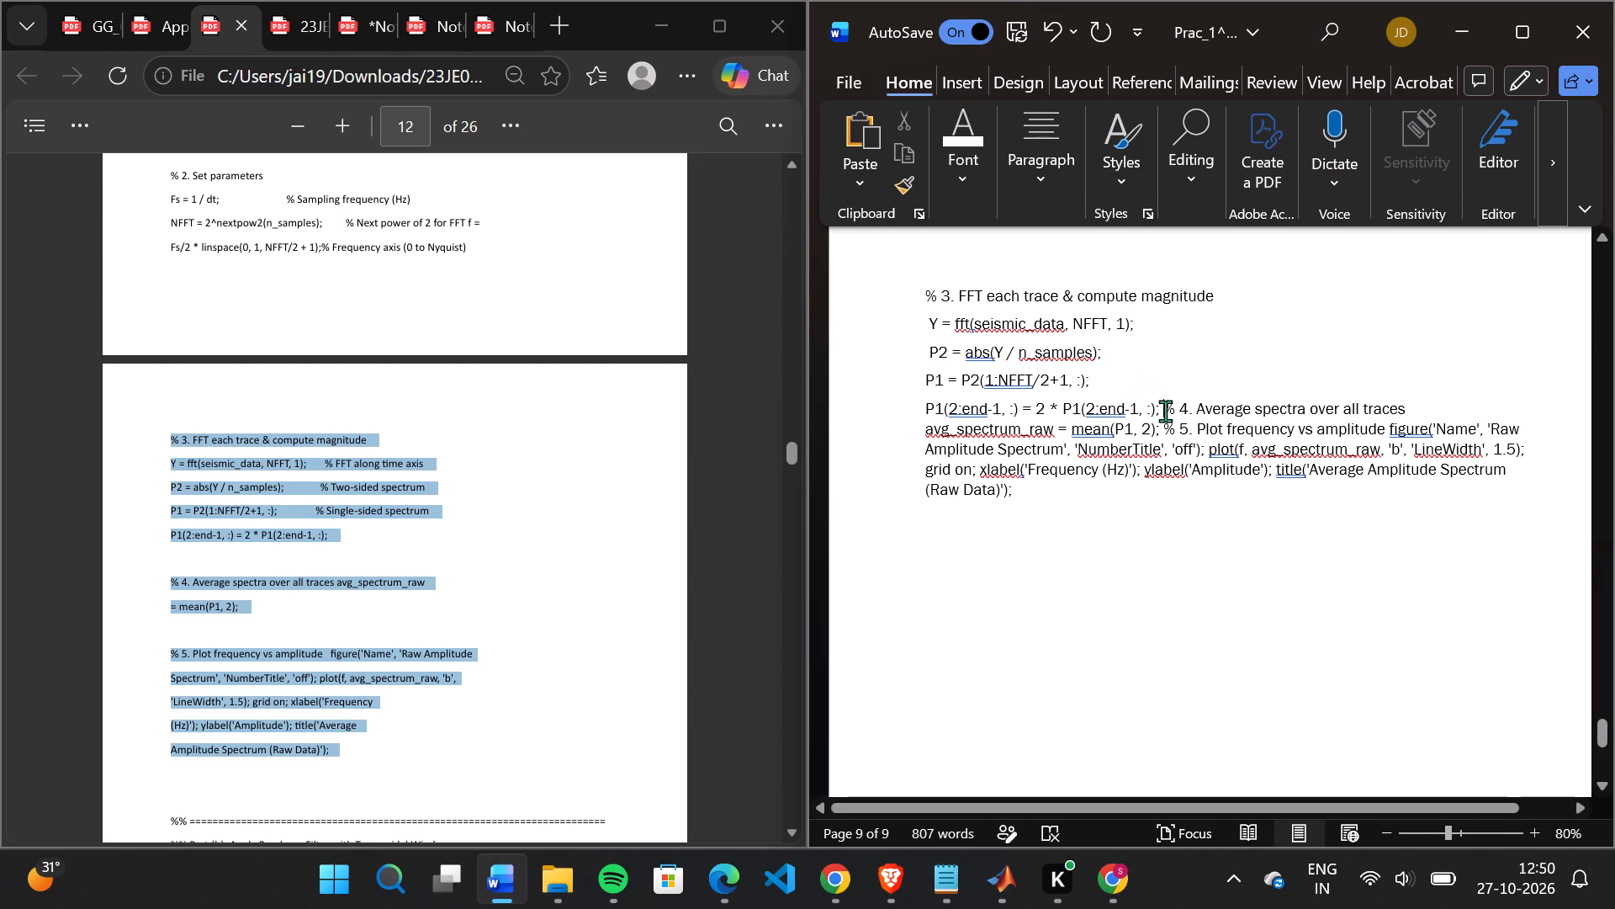
key("Return")
key("Return")
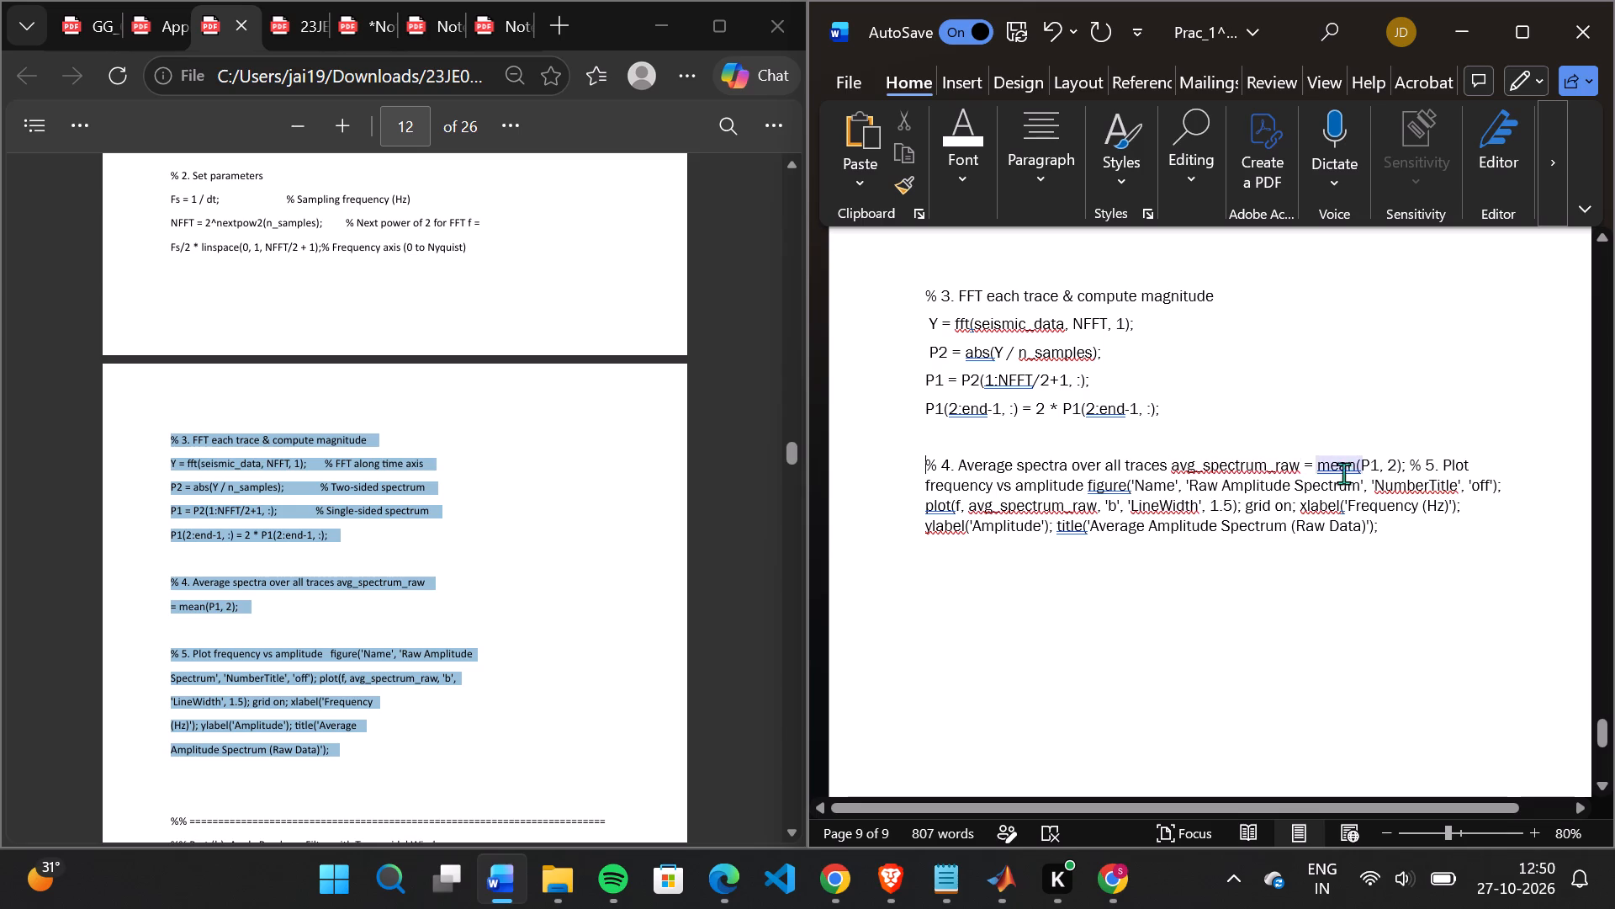
Put "% 4. Average spectra over all traces" and "avg_spectrum_raw = mean(P1, 2);" on separate lines, with a blank line before "% 5.".
left_click(1170, 460)
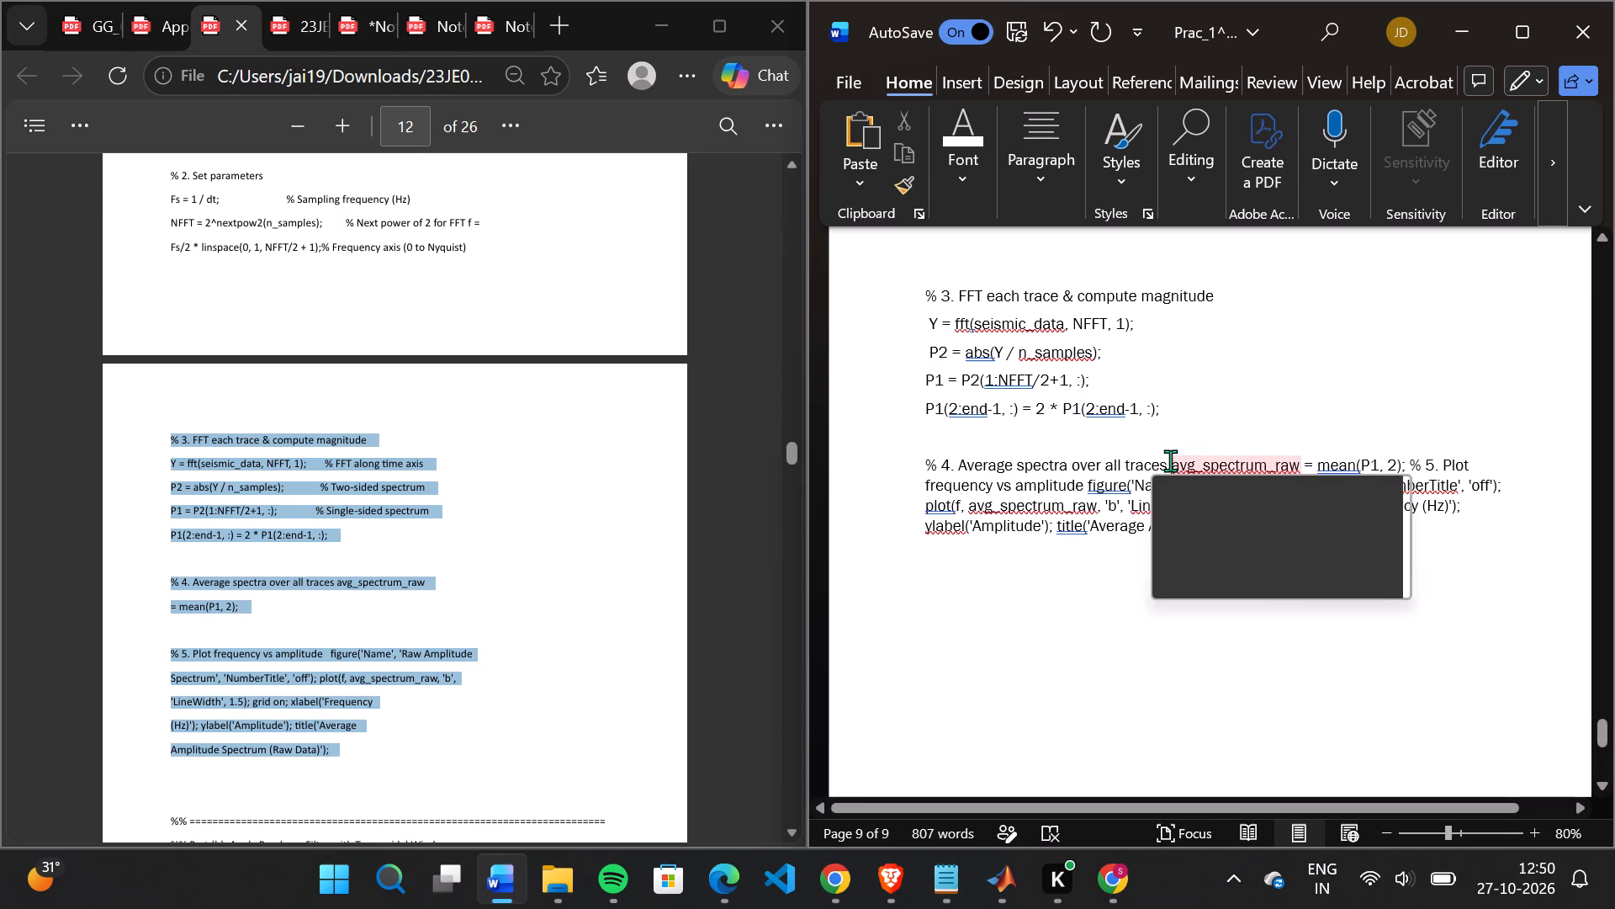
left_click(988, 630)
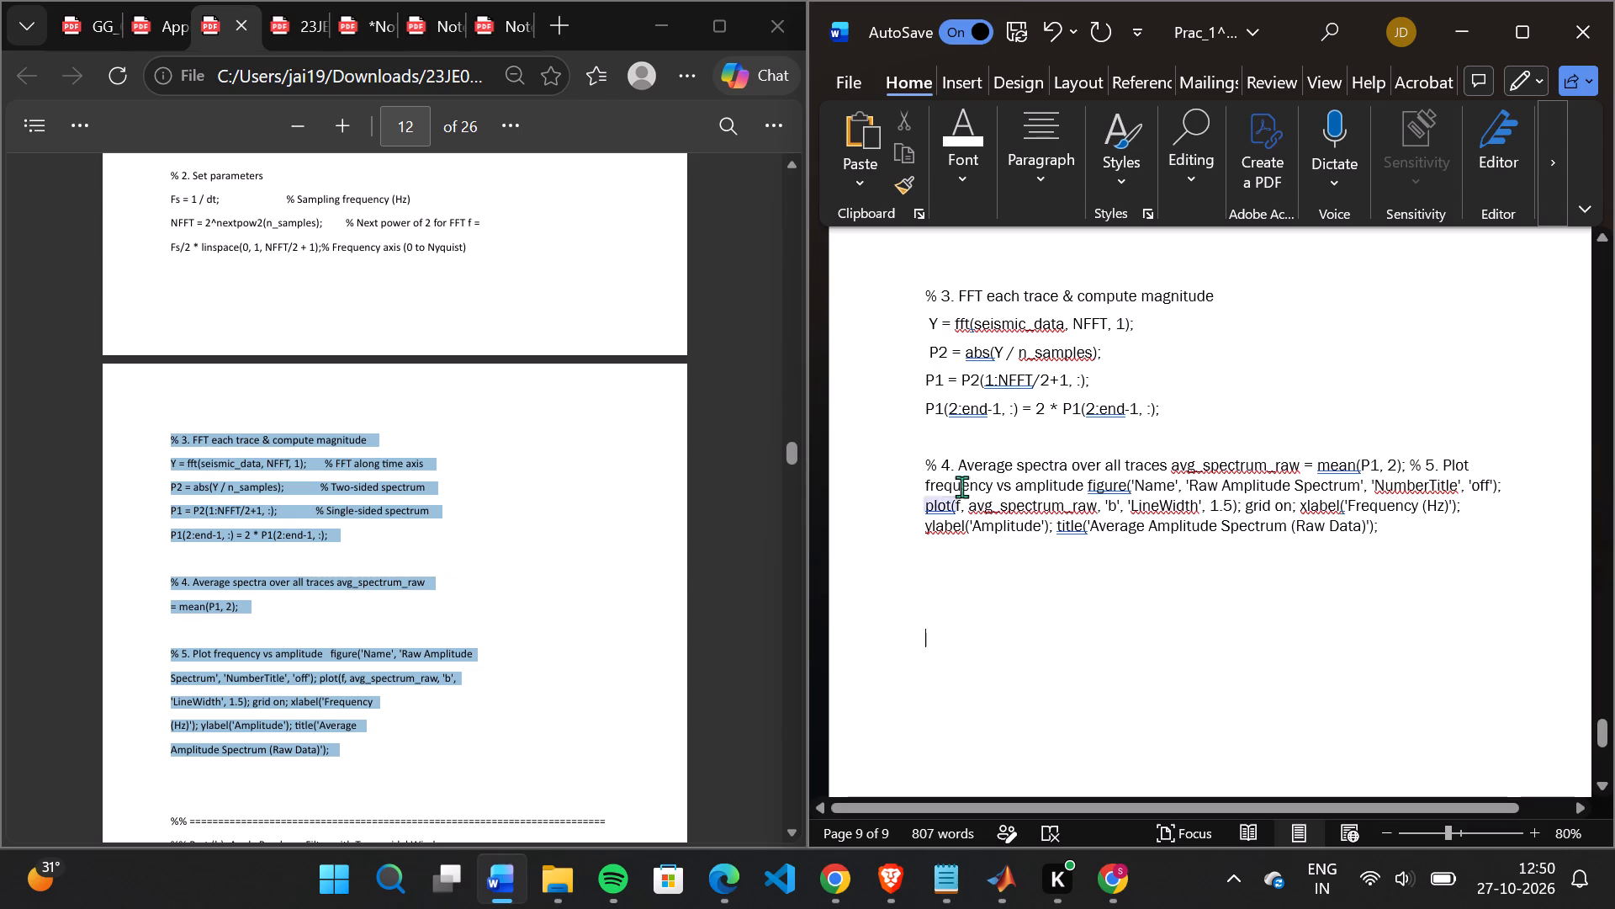
left_click(1164, 464)
key("Return")
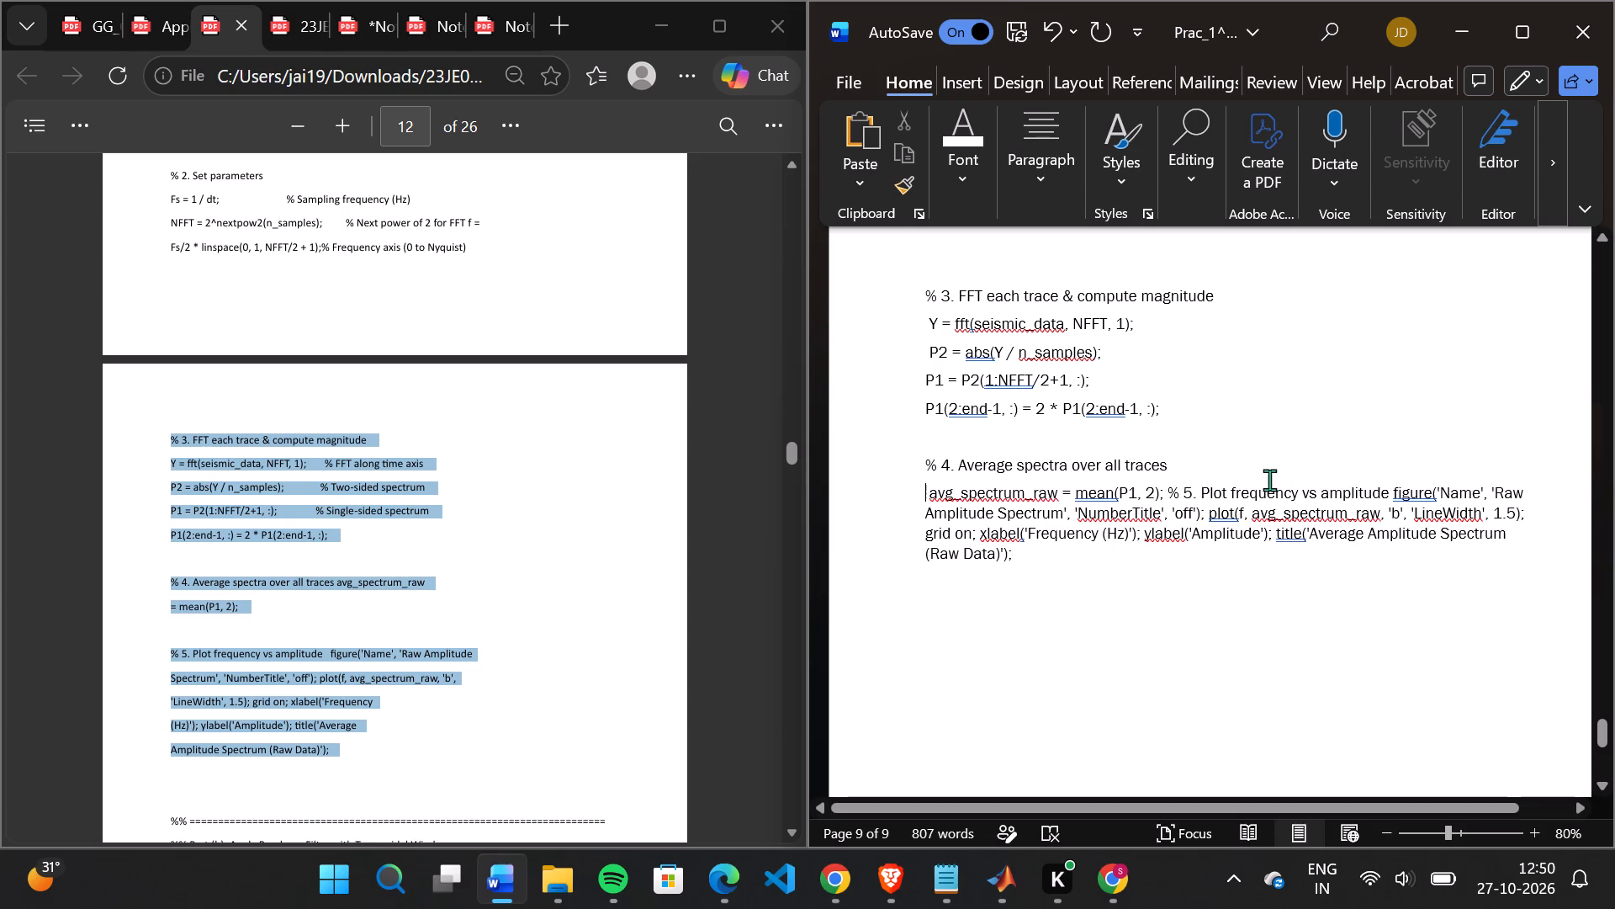
left_click(1164, 497)
key("Right")
key("Return")
key("Return")
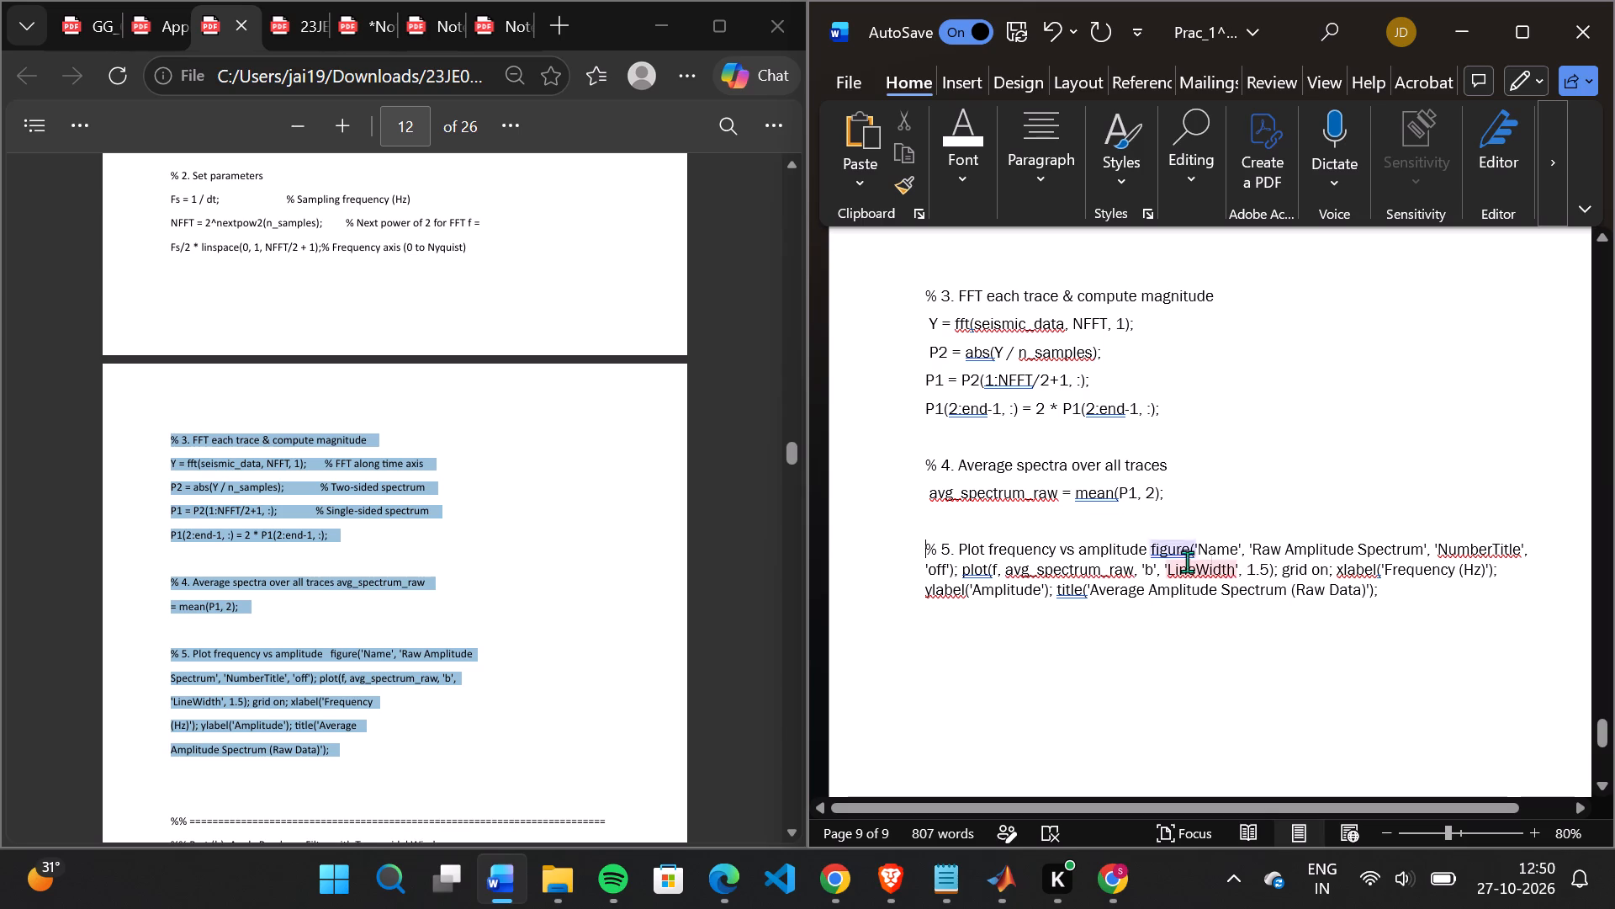
Put "% 5. Plot frequency vs amplitude" and the "figure('Name', 'Raw Amplitude Spectrum', 'NumberTitle', 'off');" command on separate lines, breaking just before "plot".
left_click(1145, 548)
key("Return")
key("Right")
key("Right")
key("Right")
key("Right")
key("Right")
key("Right")
key("Right")
key("Right")
key("Right")
key("Right")
key("Right")
key("Right")
key("Right")
key("Right")
key("Right")
key("Right")
key("Right")
key("Right")
key("Right")
key("Right")
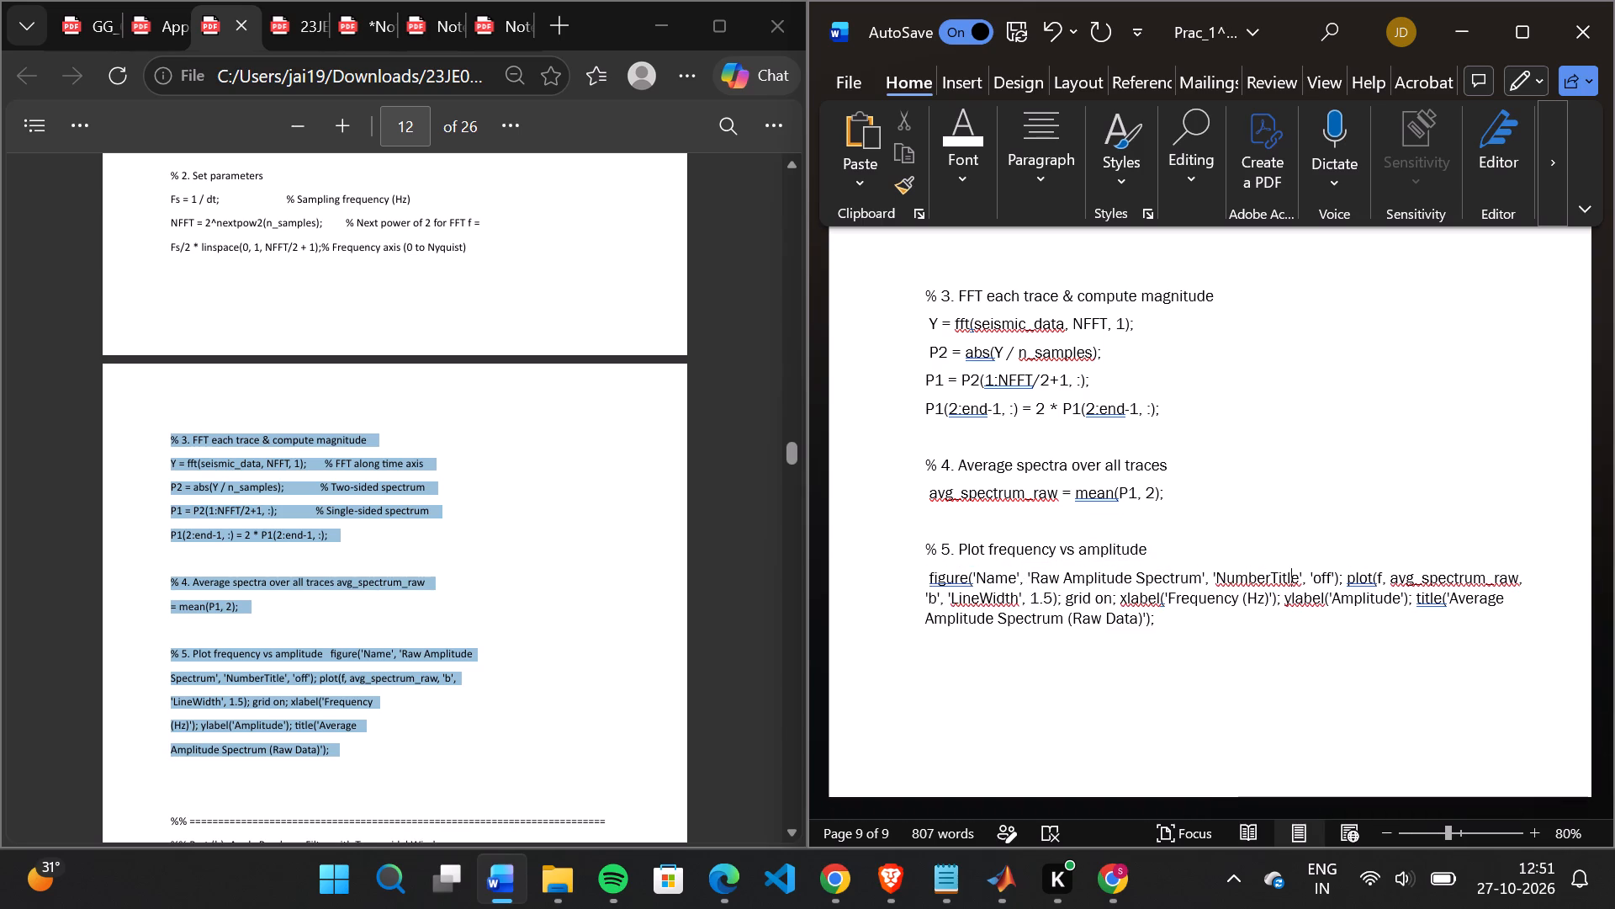
key("Right")
key("Right")
key("Right")
key("Right")
key("Right")
key("Return")
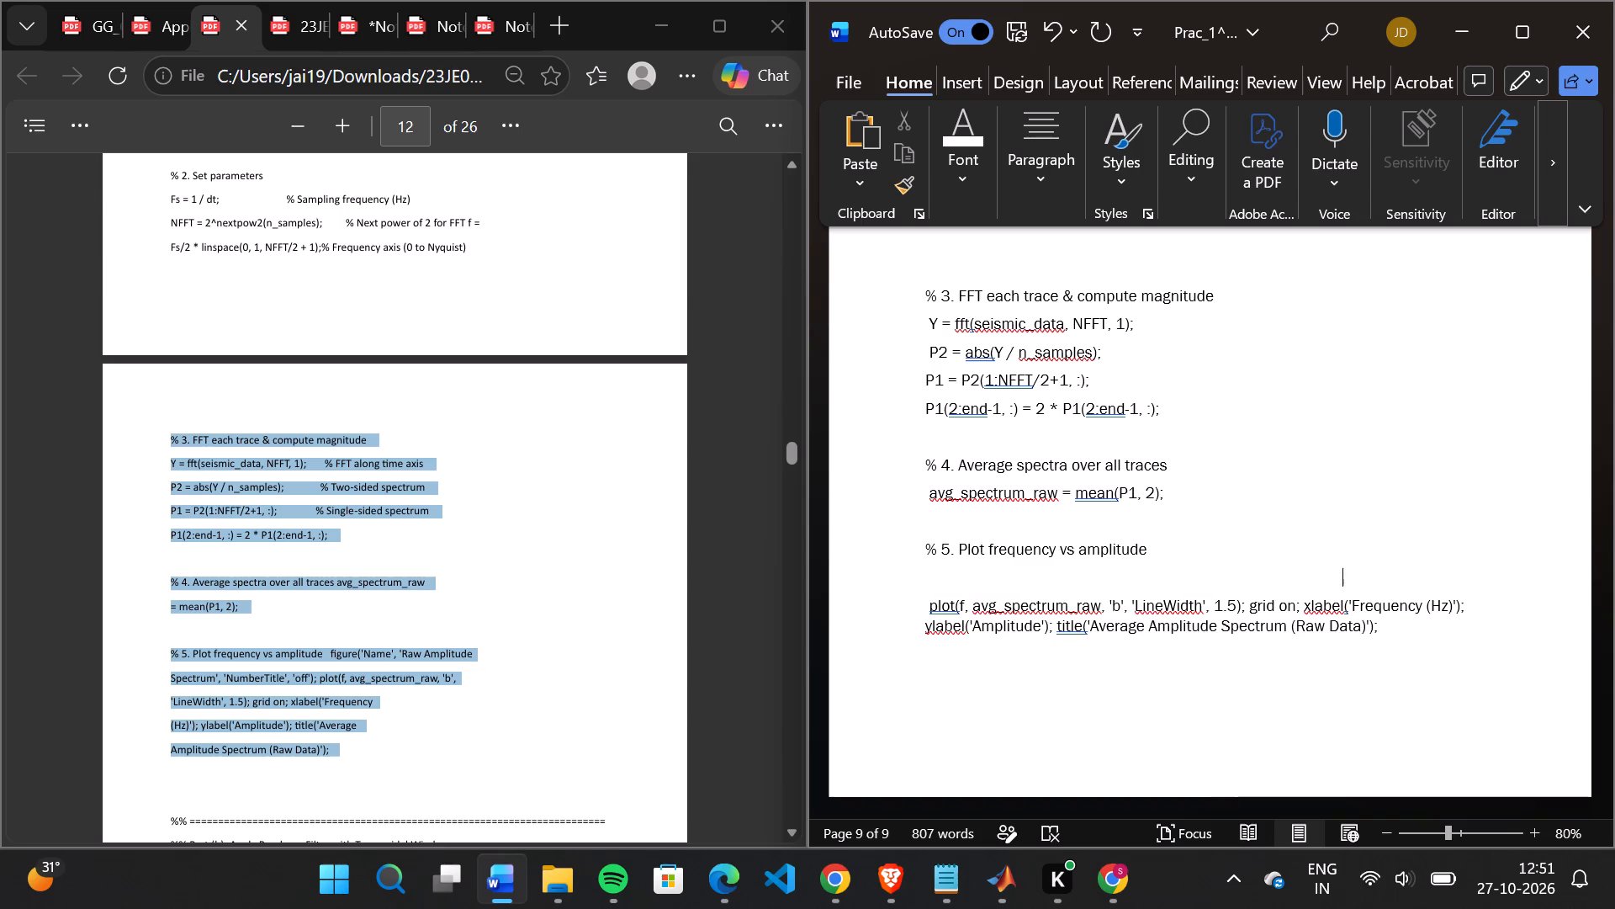
Put "plot(f, avg_spectrum_raw, 'b', 'LineWidth', 1.5);" on its own line, breaking just before "grid on;".
key("Right")
key("Right")
key("Right")
key("Right")
key("Right")
key("Right")
key("Right")
key("Right")
key("Right")
key("Right")
key("Right")
key("Right")
key("Right")
key("Right")
key("Right")
key("Right")
key("Right")
key("Right")
key("Right")
key("Right")
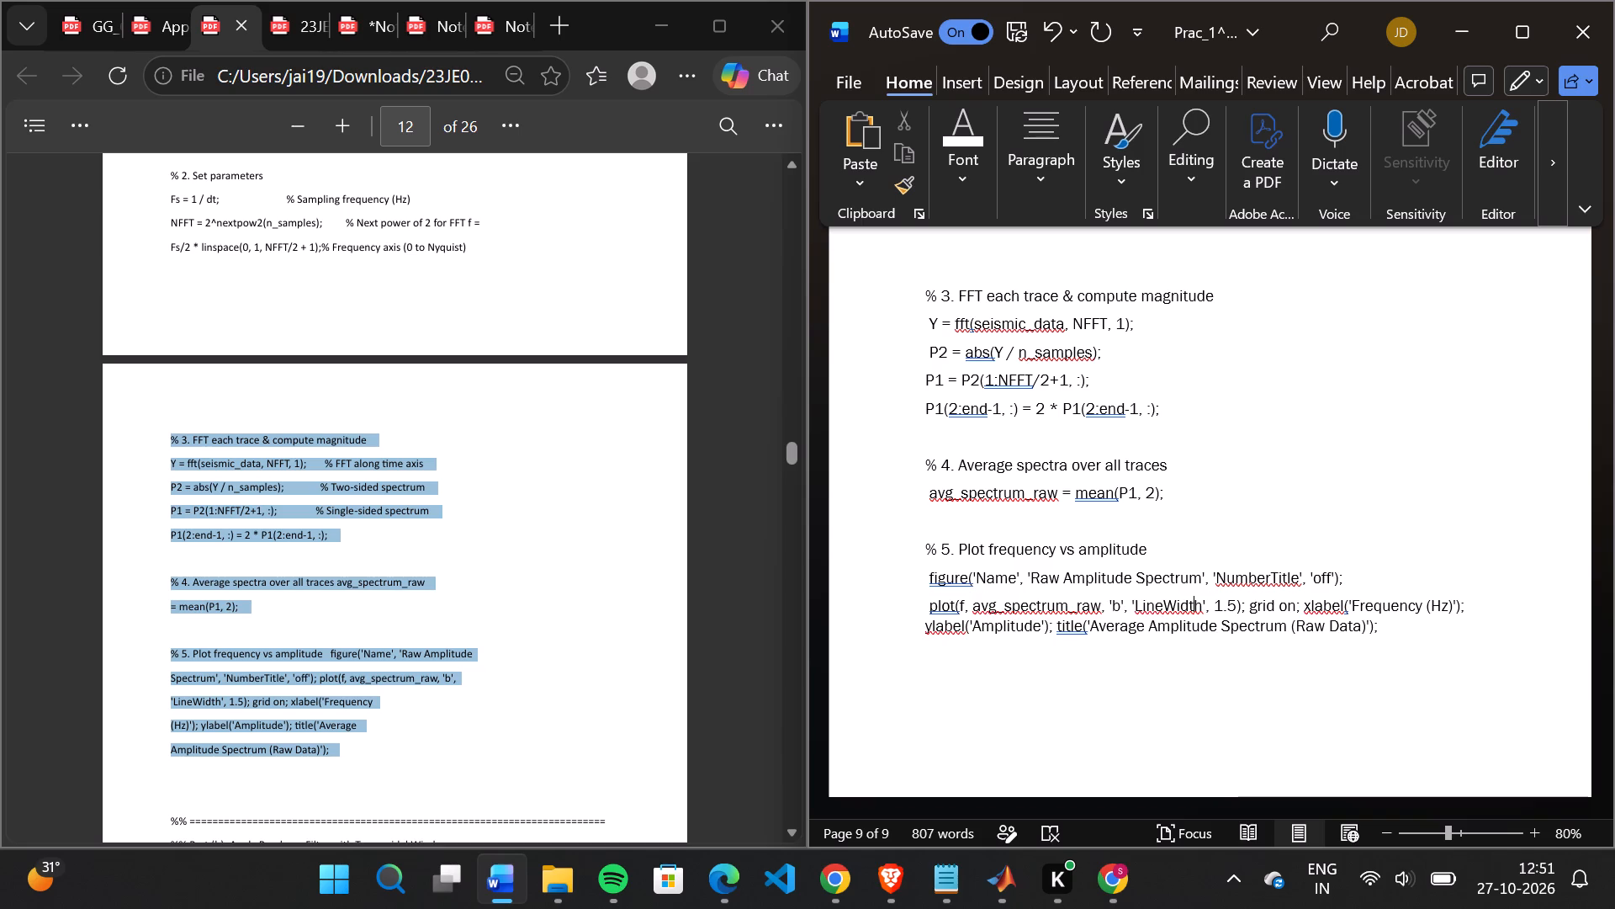
key("Return")
Put "grid on;" on its own line, breaking just before "xlabel".
key("Right")
key("Right")
key("Right")
key("Right")
key("Right")
key("Right")
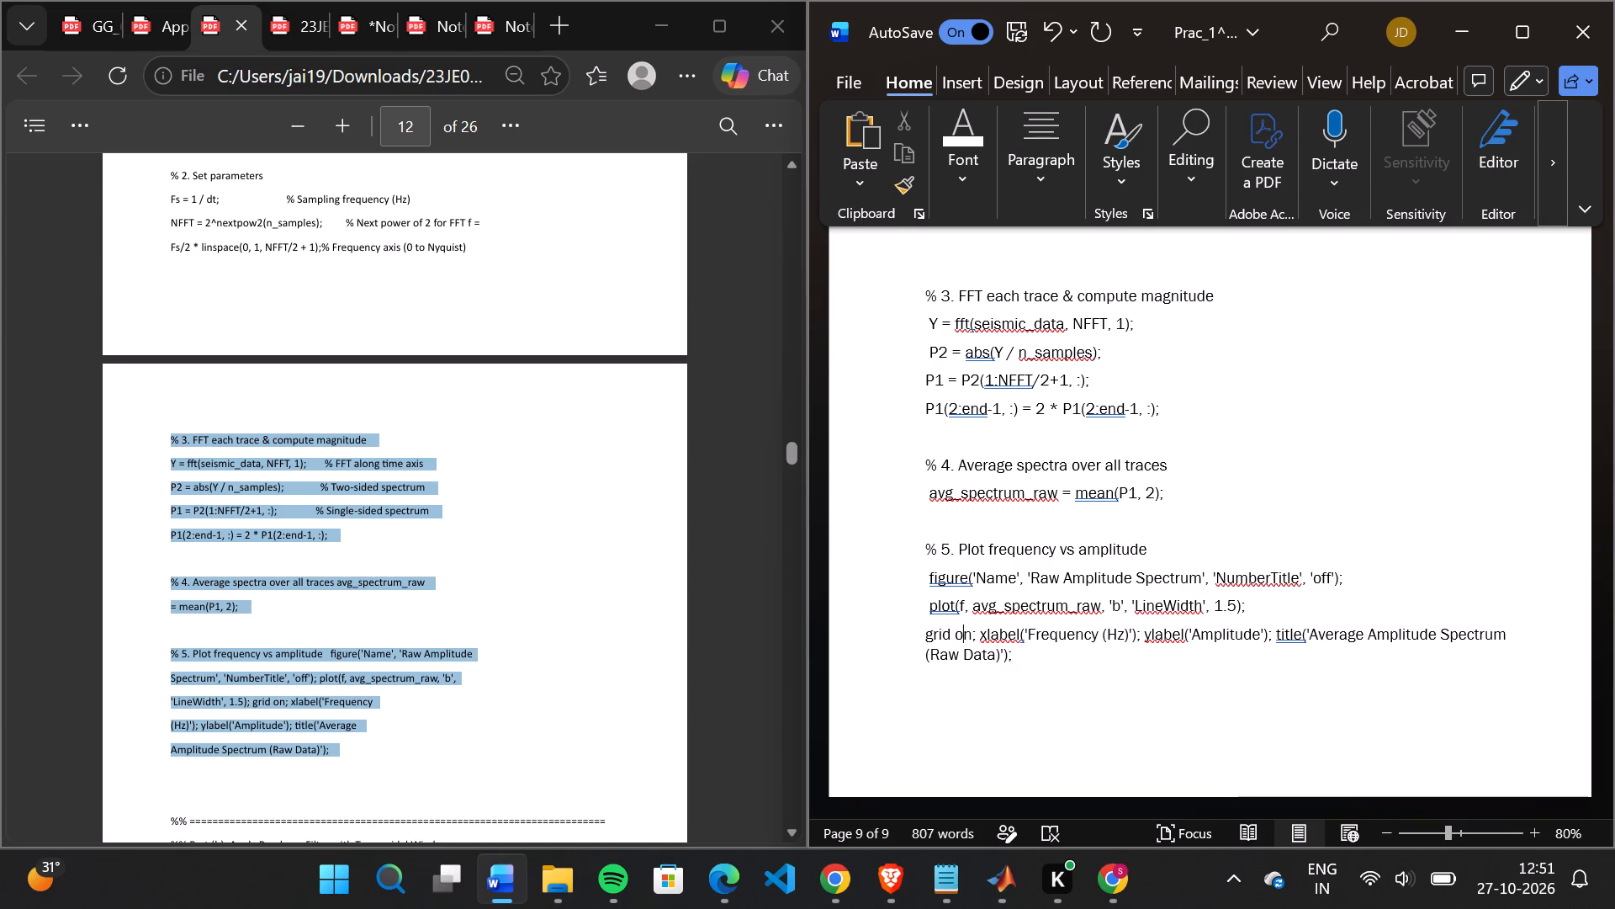
key("Right")
key("Right")
key("Right")
key("Return")
Put "xlabel('Frequency (Hz)');" on its own line, breaking just before "ylabel".
key("Right")
key("Right")
key("Right")
key("Right")
key("Right")
key("Right")
key("Right")
key("Right")
key("Right")
key("Right")
key("Right")
key("Right")
key("Right")
key("Right")
key("Right")
key("Right")
key("Right")
key("Right")
key("Right")
key("Right")
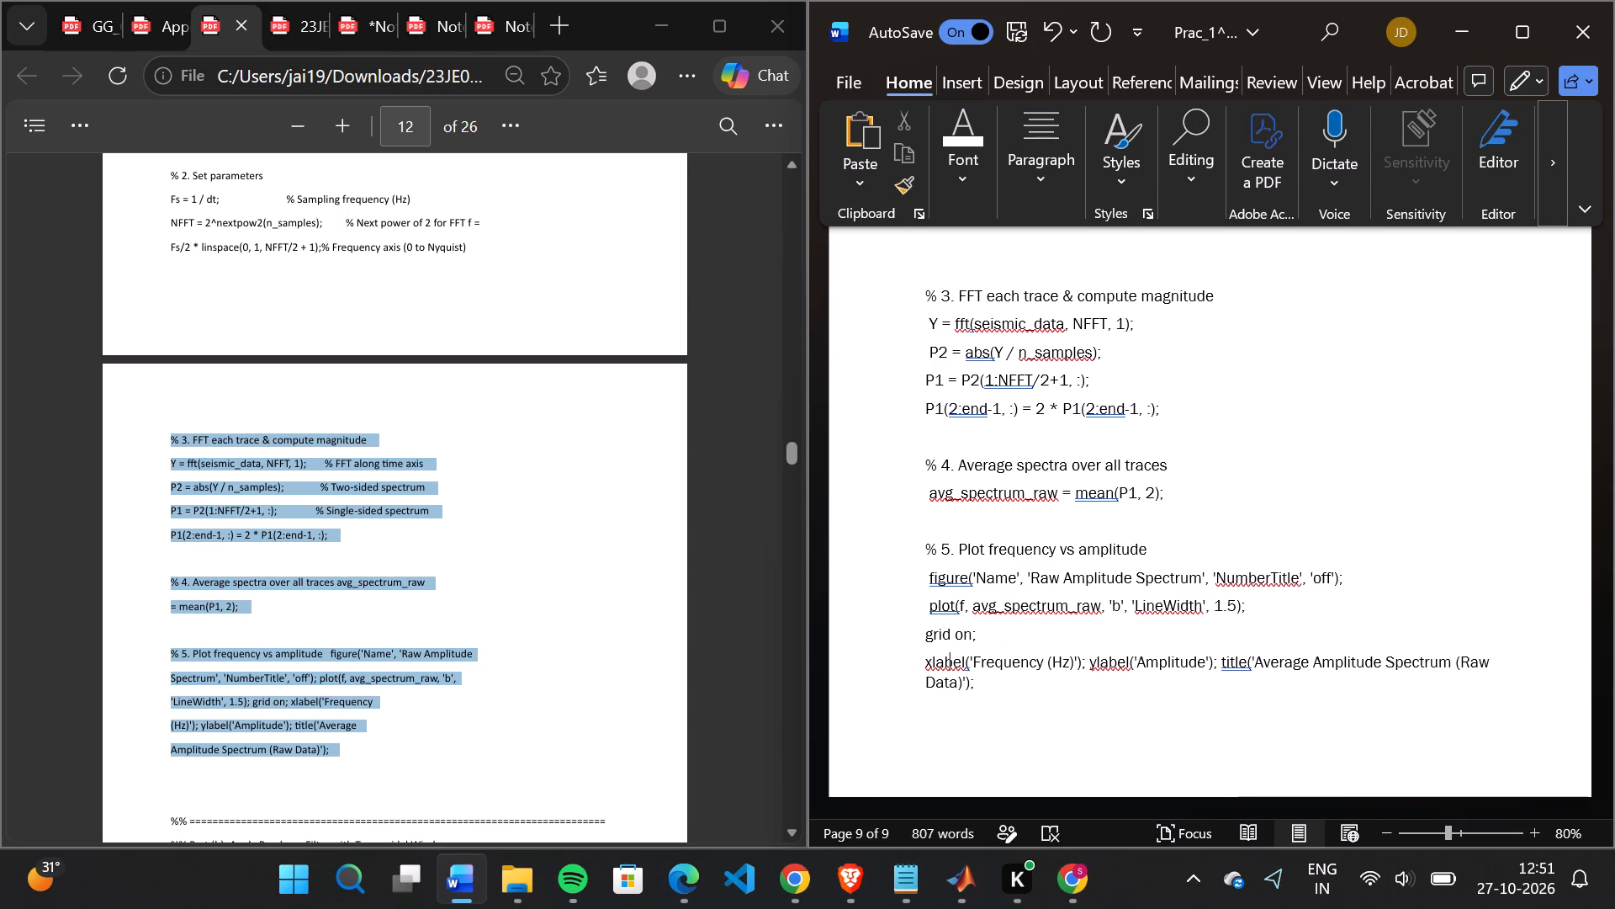
key("Right")
key("Right")
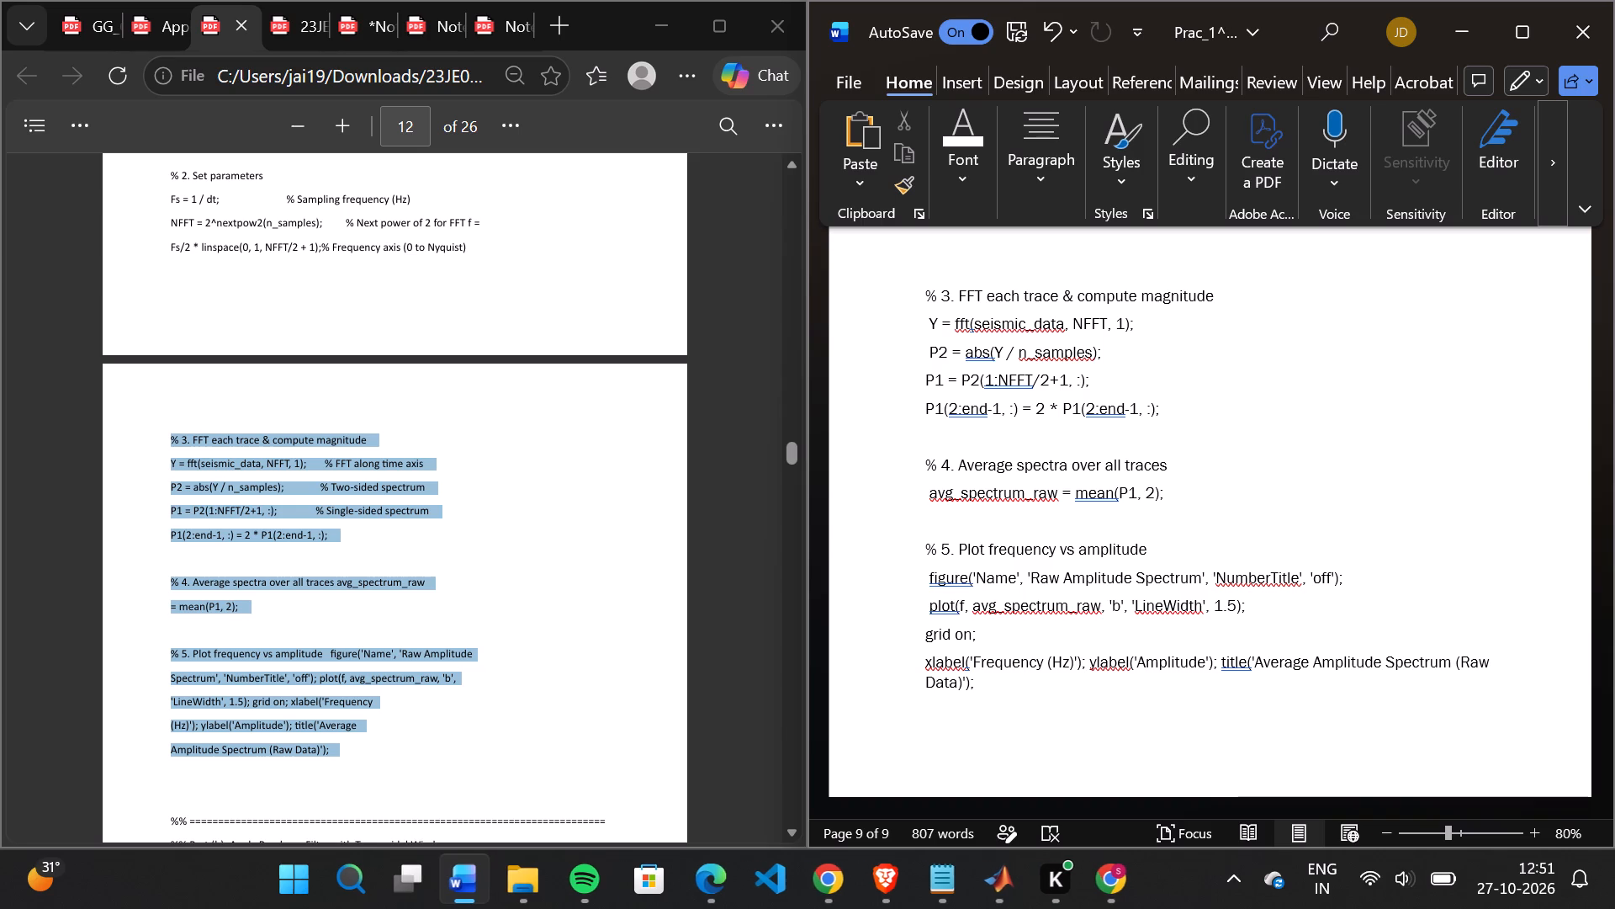
key("Return")
Put "ylabel('Amplitude');" and the "title('Average Amplitude Spectrum (Raw Data)');" command on separate lines.
key("Right")
key("Right")
key("Right")
key("Right")
key("Right")
key("Right")
key("Right")
key("Right")
key("Right")
key("Right")
key("Right")
key("Right")
key("Right")
key("Right")
key("Right")
key("Right")
key("Right")
key("Right")
key("Right")
key("Right")
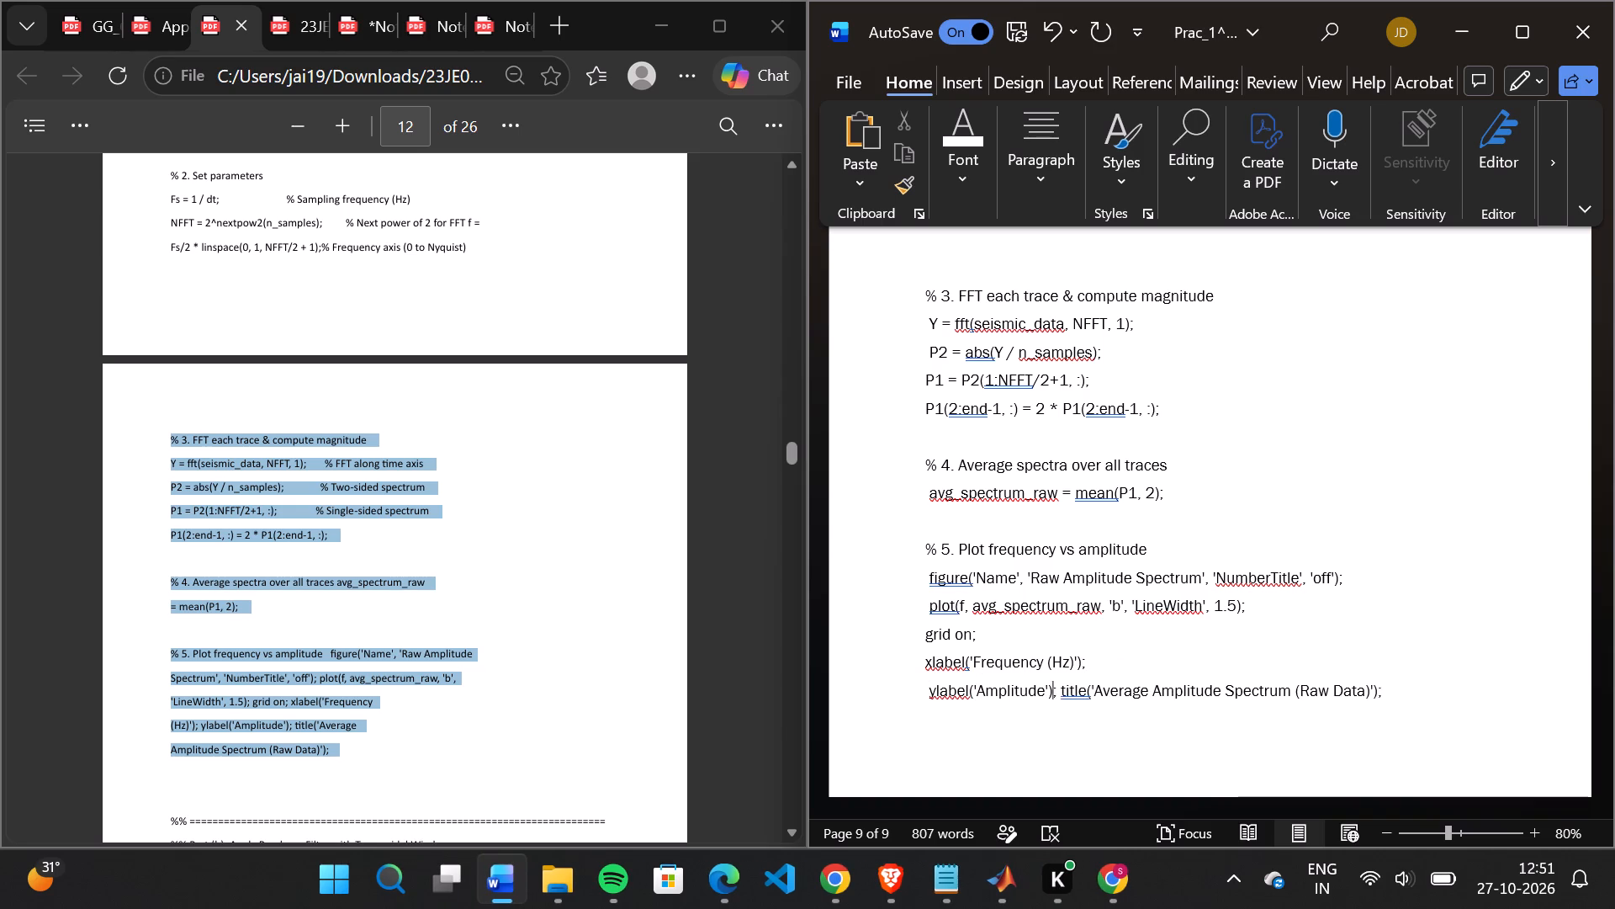
key("Right")
key("Return")
Copy the heading "%% Part (b): Apply Bandpass Filter with Trapezoidal Window" from the PDF into the Word document, a blank line below the title command.
key("Right")
key("Right")
key("Right")
key("Right")
key("Right")
key("Right")
key("Right")
key("Right")
key("Right")
key("Right")
key("Right")
key("Right")
key("Right")
key("Right")
key("Right")
key("Right")
key("Right")
key("Right")
key("Right")
key("Right")
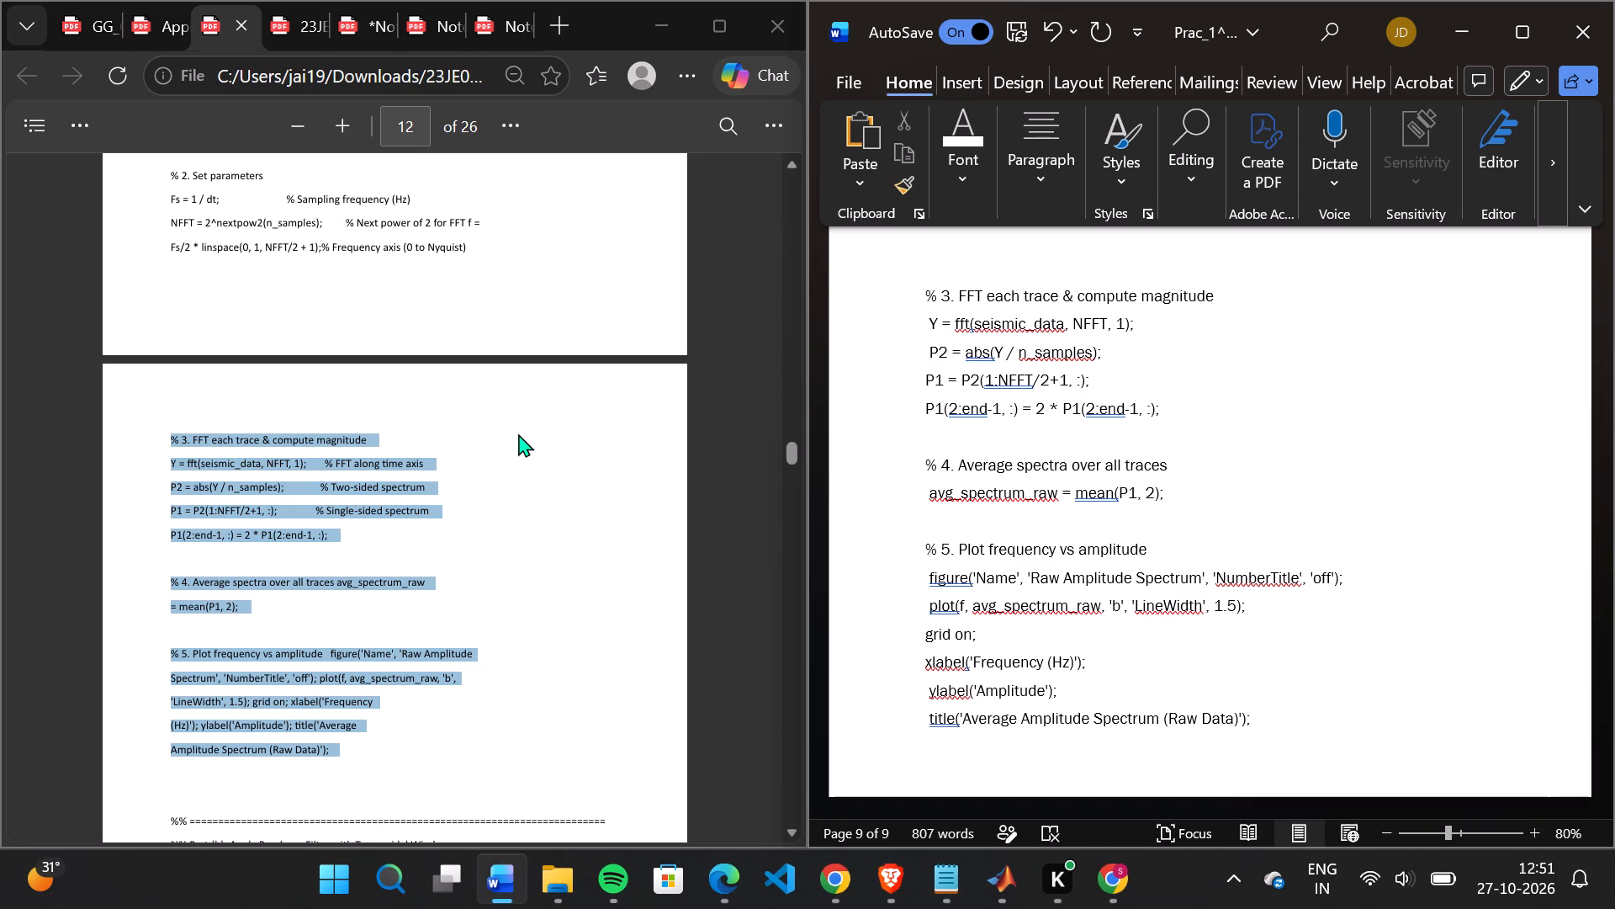
scroll(518, 433, "down", 3)
scroll(299, 484, "down", 2)
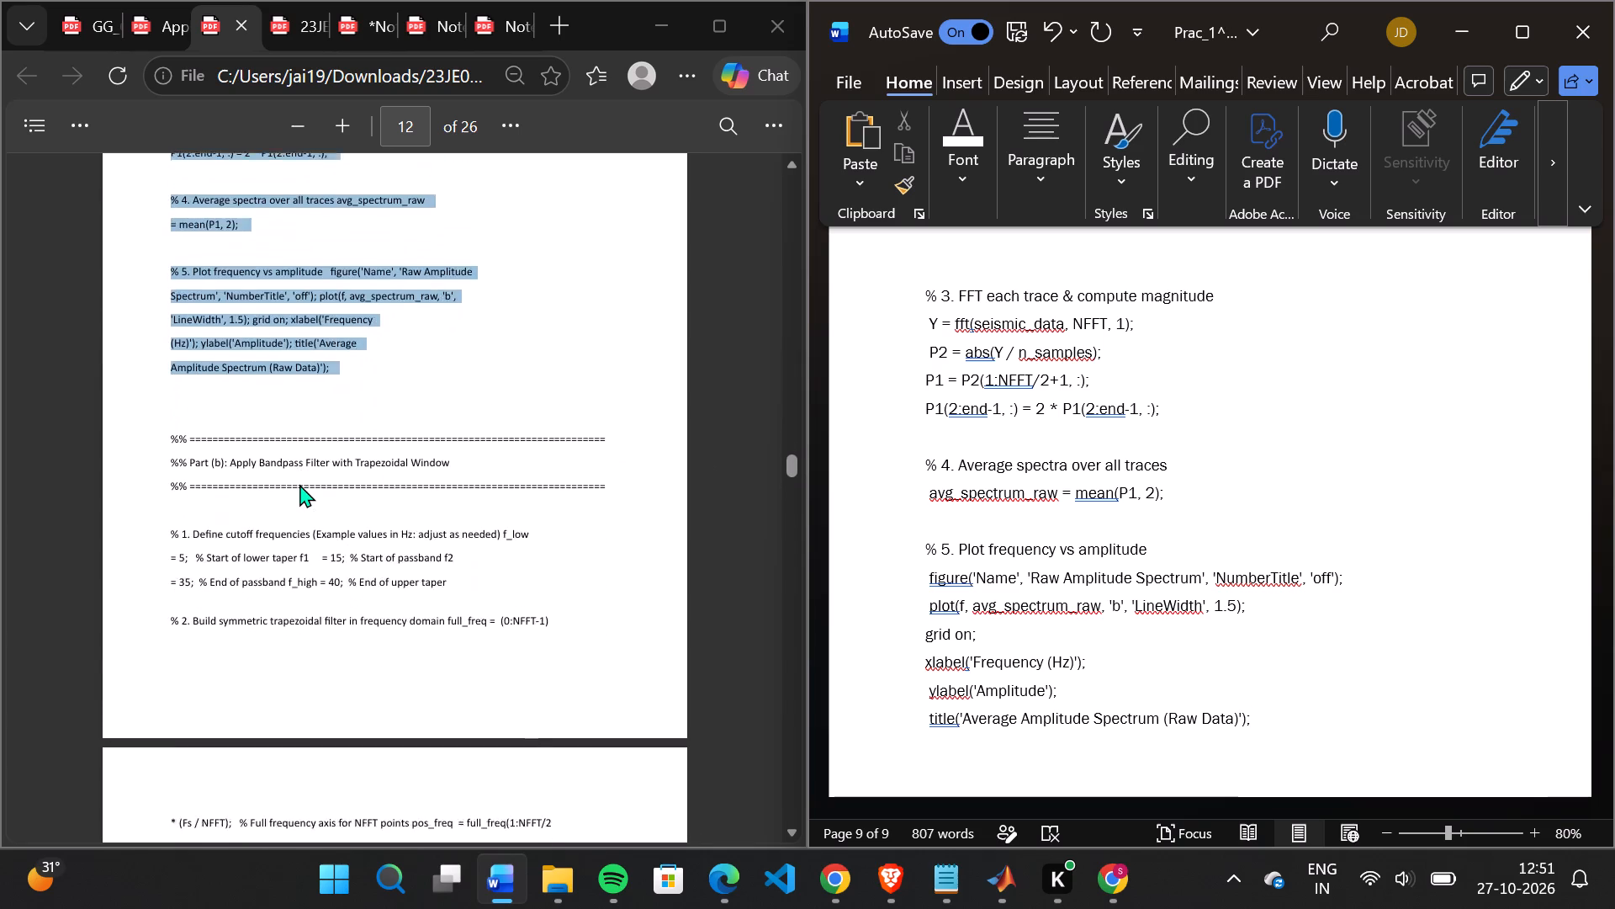
scroll(299, 484, "down", 1)
scroll(1114, 489, "down", 3)
key("Return")
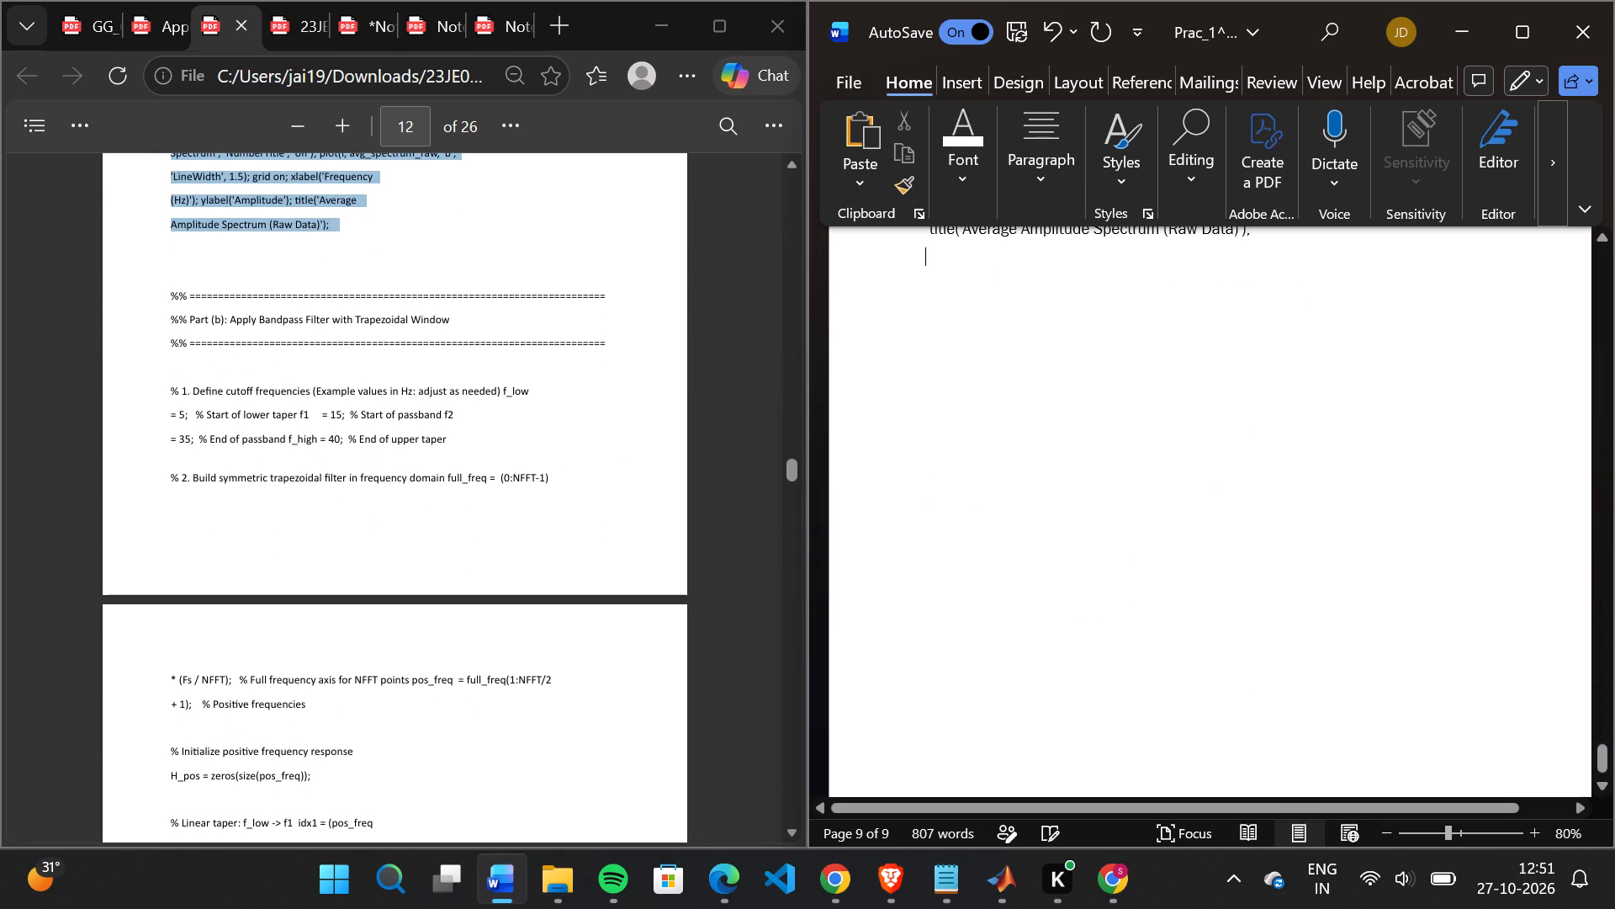
scroll(1227, 333, "up", 1)
key("Return")
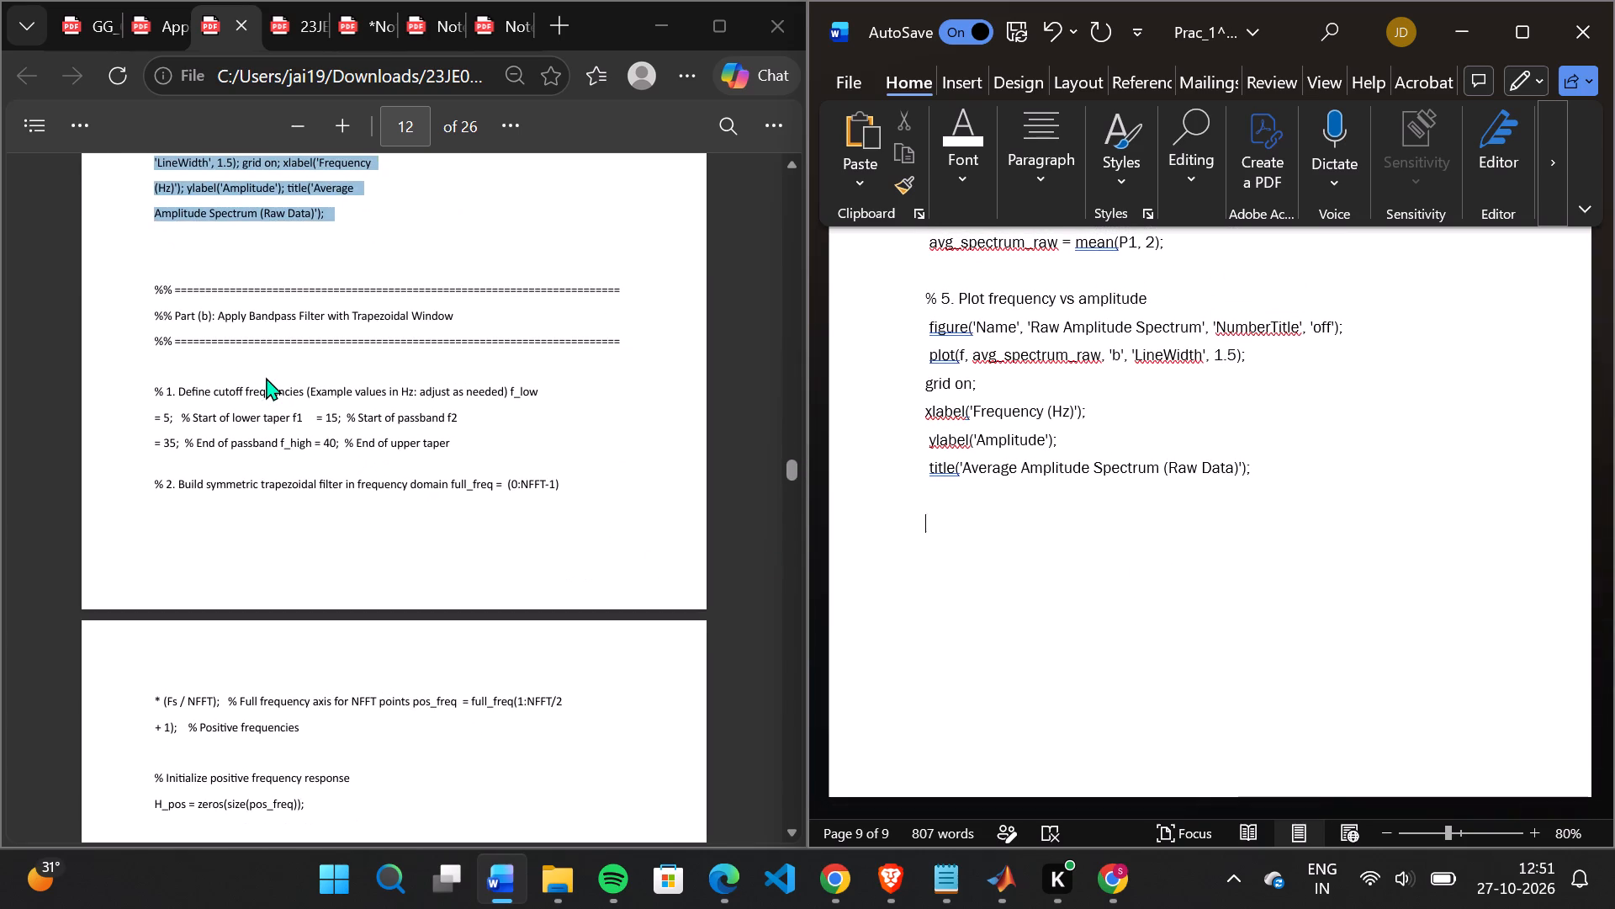
left_click_drag(153, 309, 415, 287)
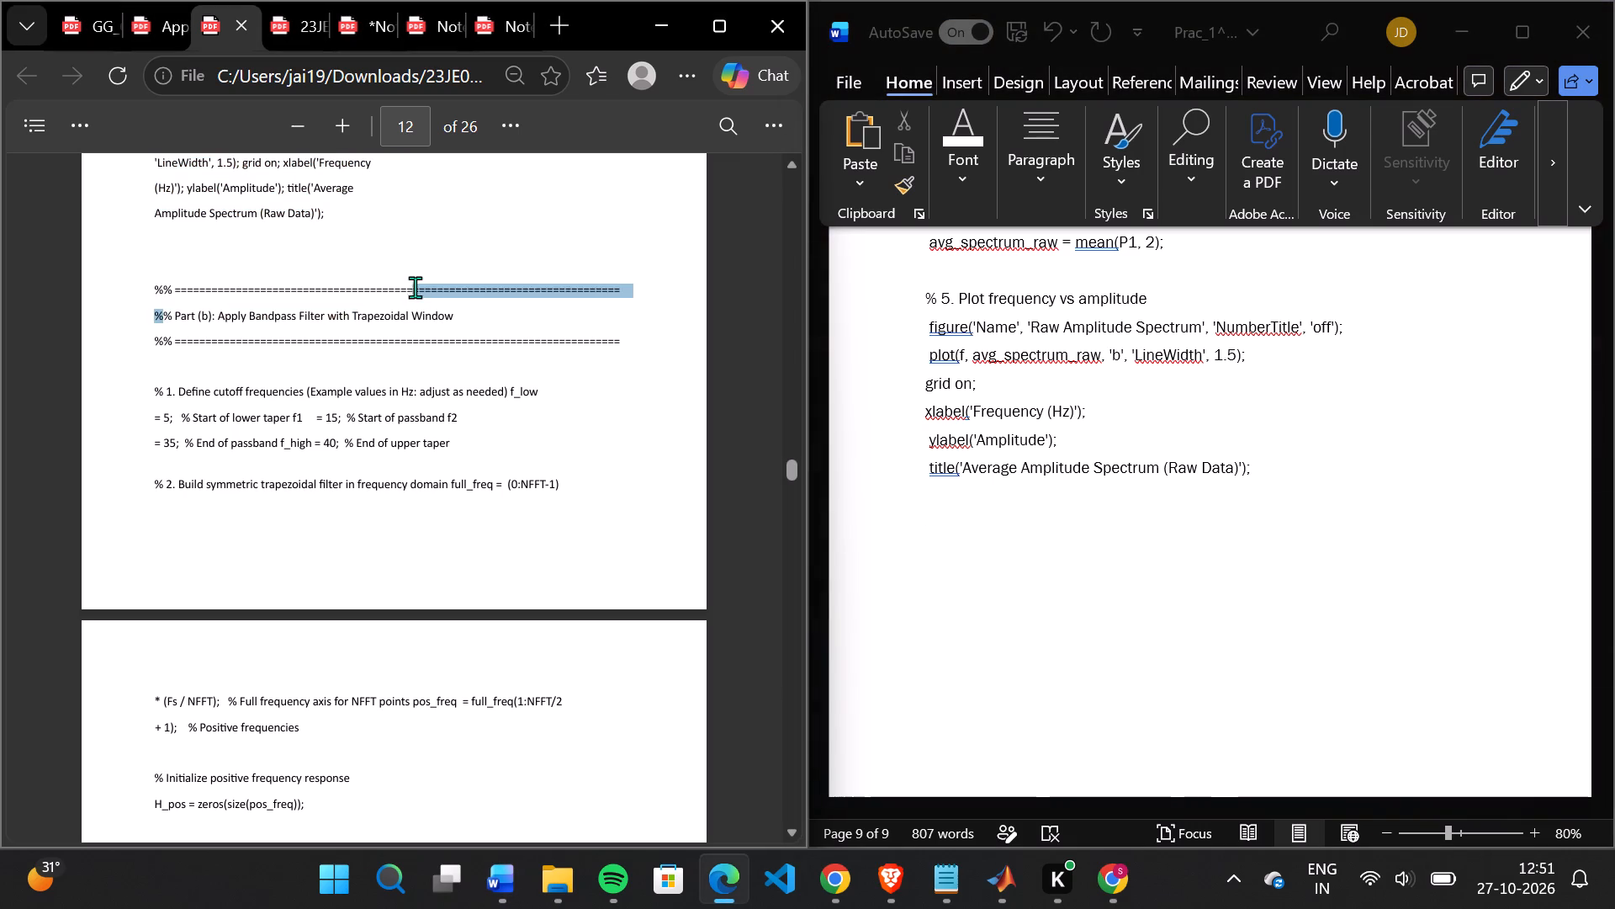
left_click_drag(415, 287, 459, 315)
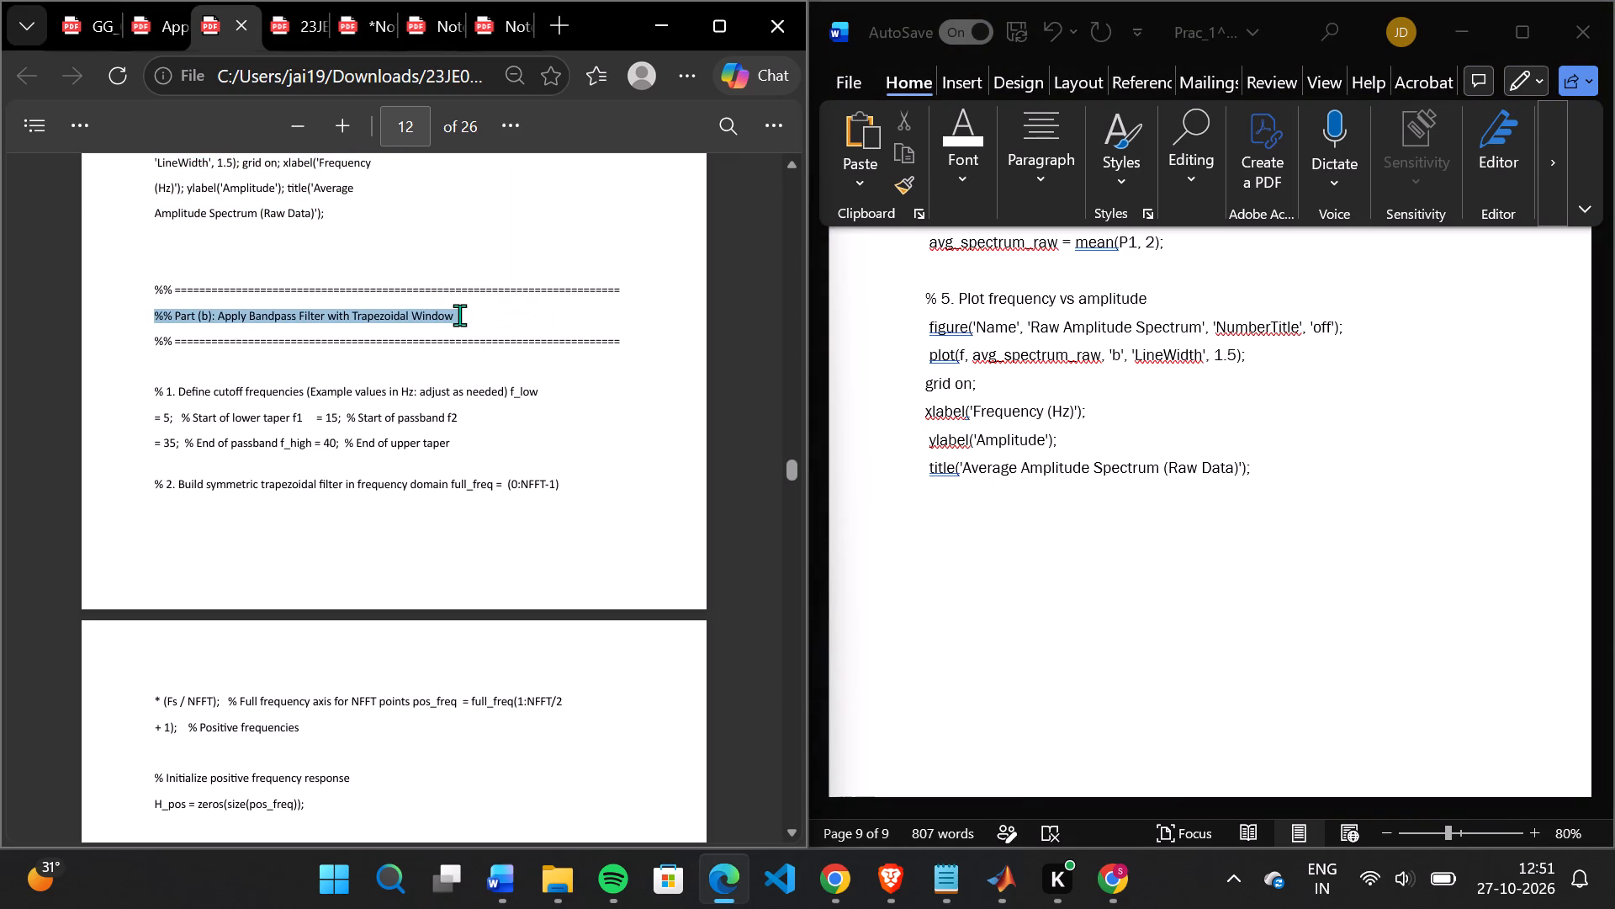
key("ctrl+c")
left_click(966, 518)
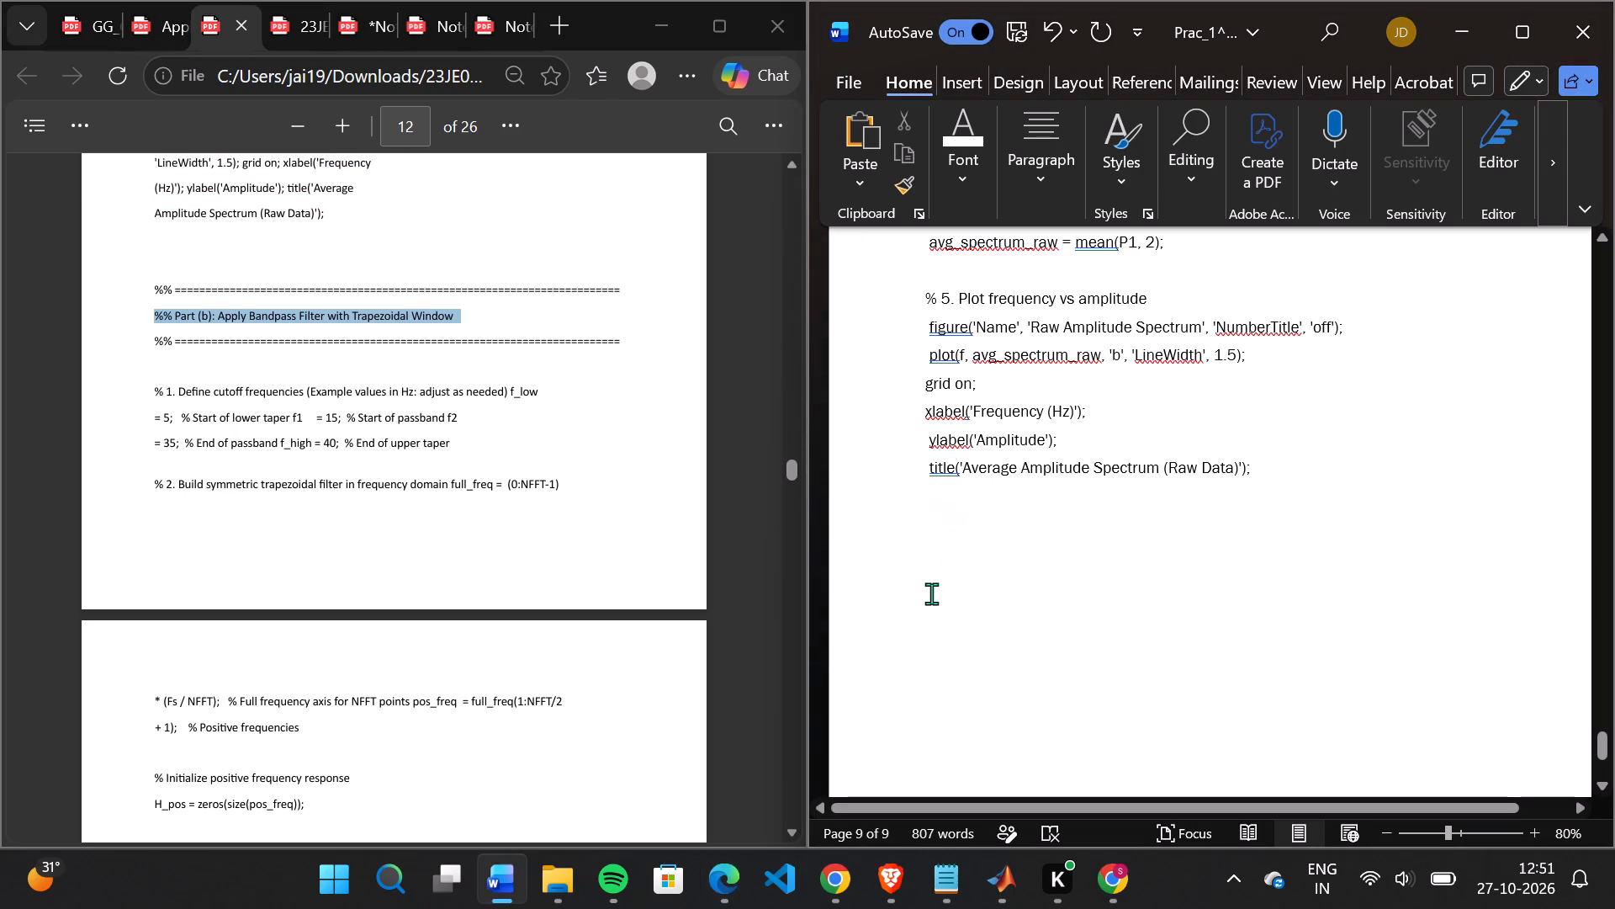
key("ctrl+v")
key("Return")
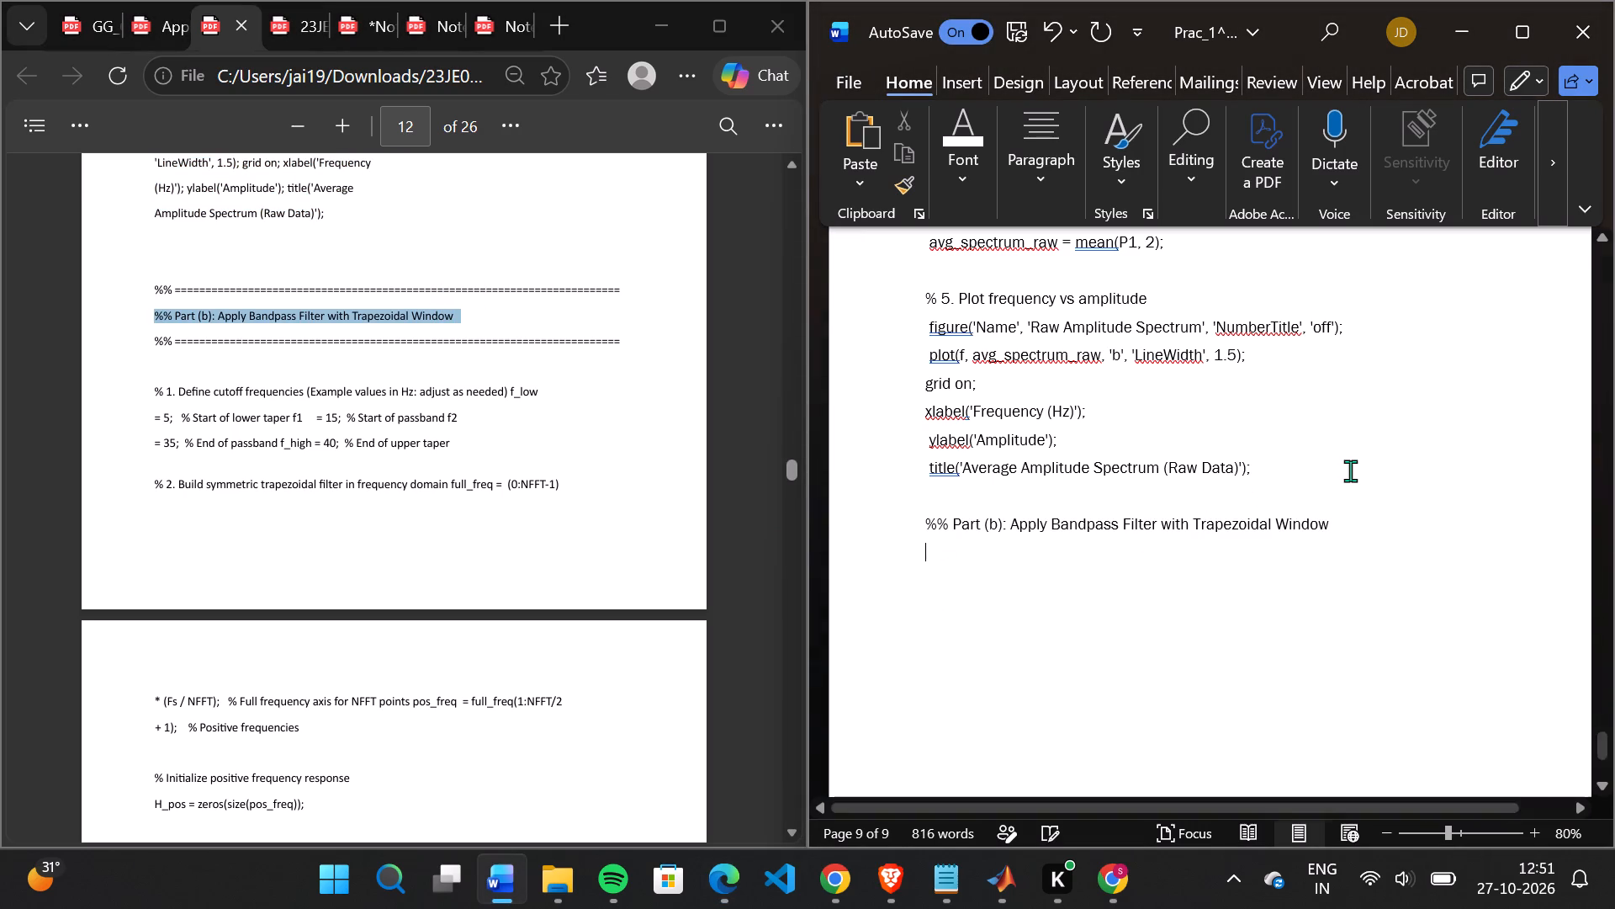
Review the pasted code in the Word document from the "CODE-" heading down to the Part (b) heading.
scroll(1350, 470, "up", 4)
scroll(1350, 470, "down", 1)
scroll(1350, 470, "up", 1)
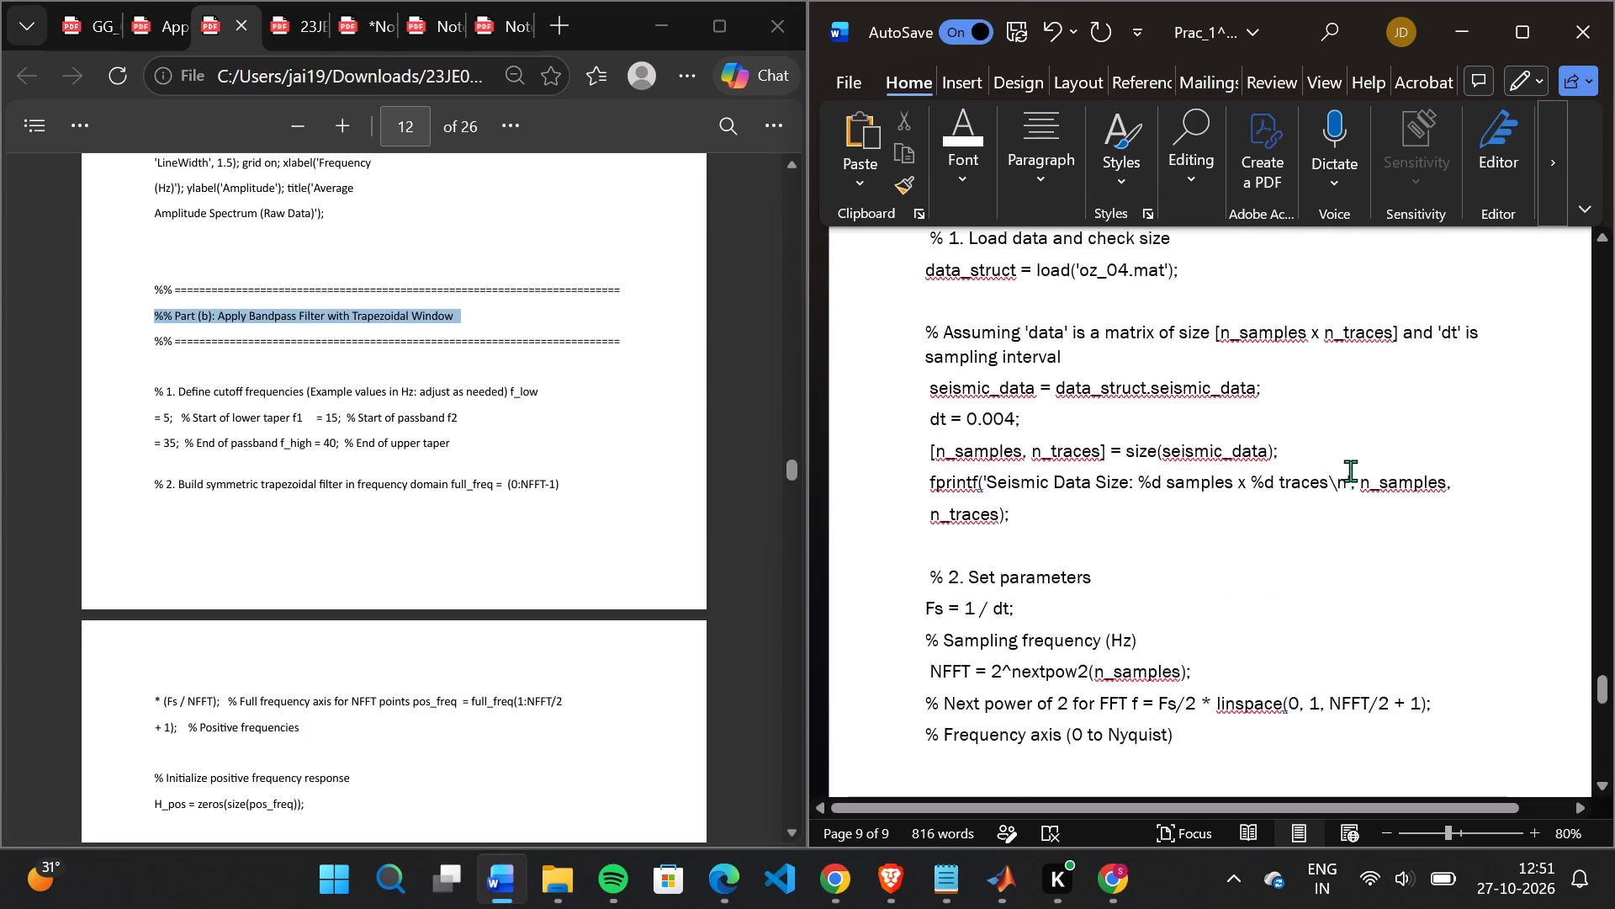
scroll(1350, 470, "up", 1)
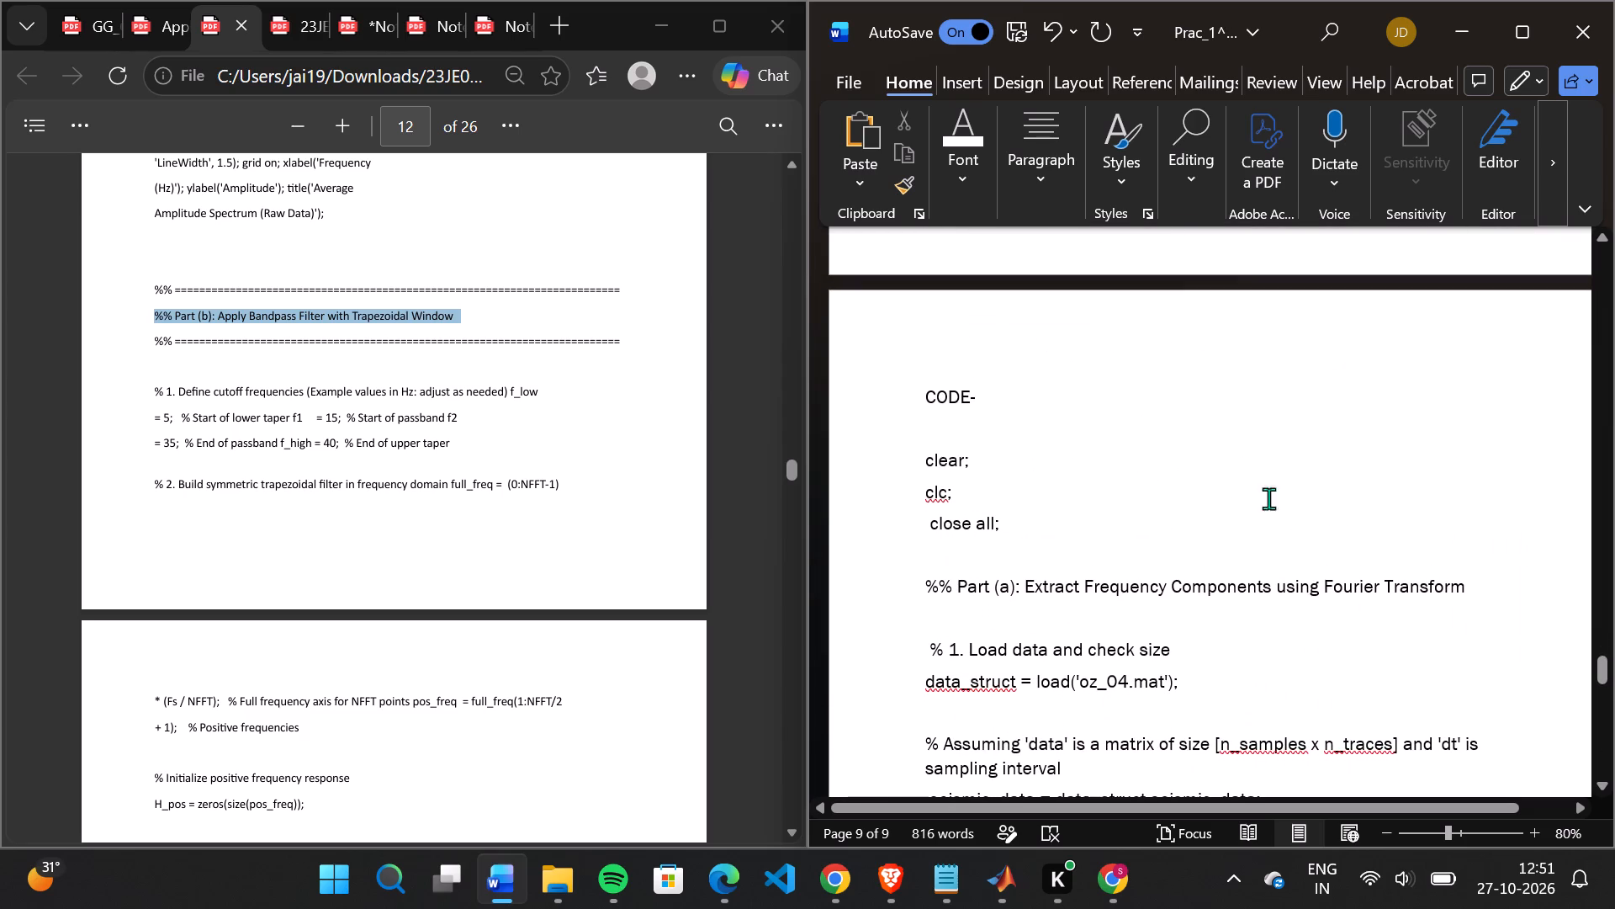
left_click(938, 454)
left_click_drag(938, 454, 976, 463)
left_click_drag(935, 395, 998, 395)
left_click_drag(955, 479, 971, 540)
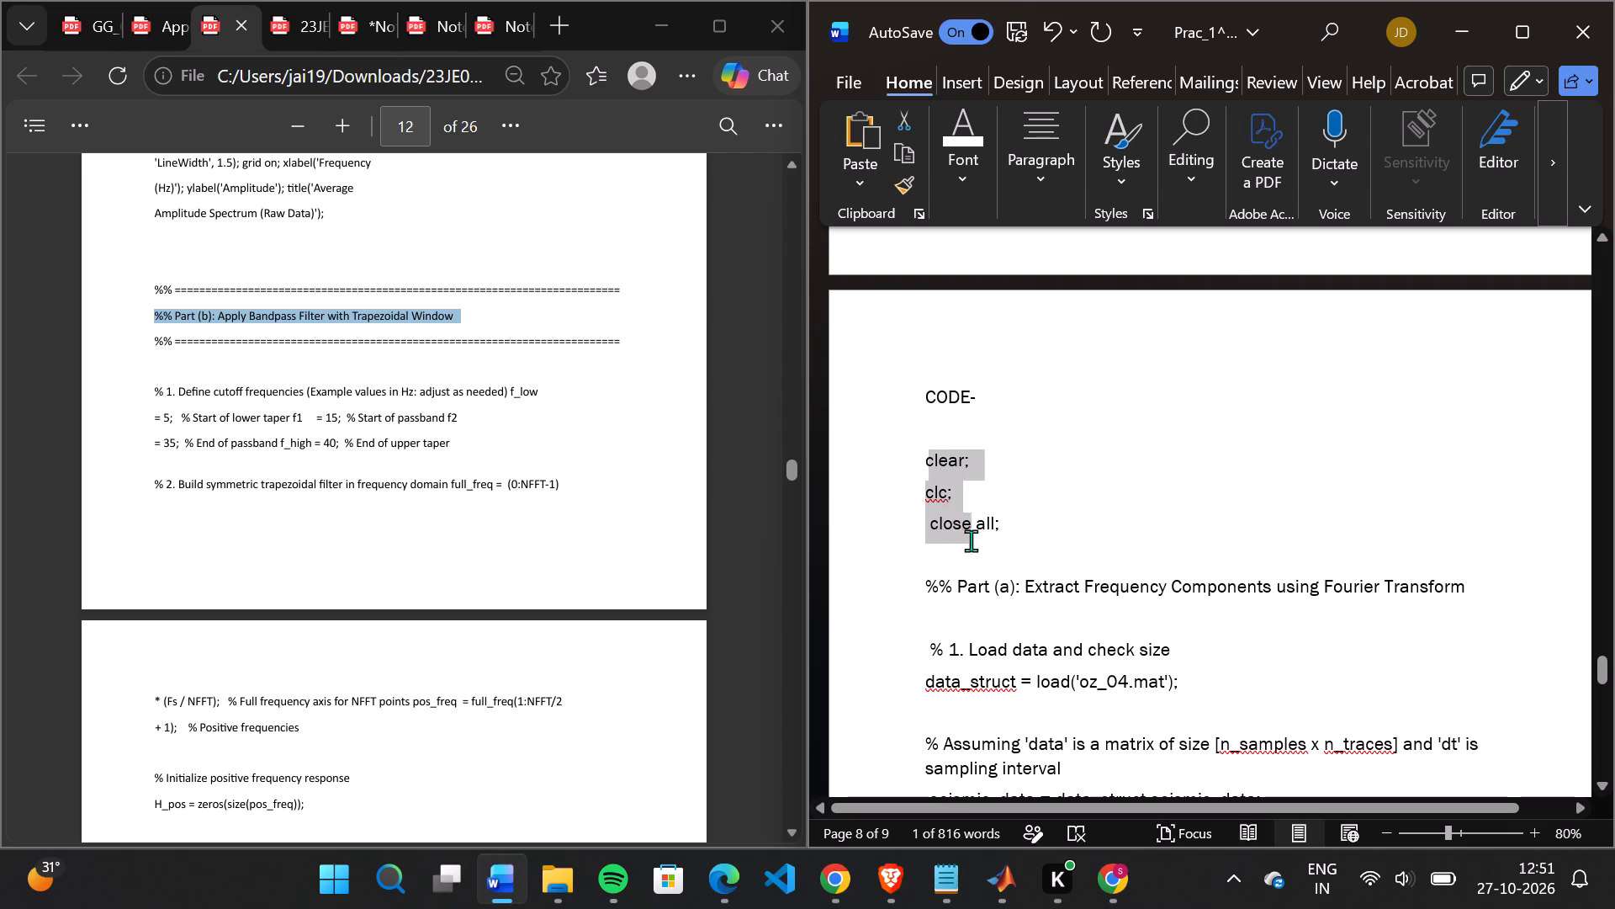
left_click_drag(971, 540, 973, 551)
left_click(1051, 579)
scroll(1051, 579, "down", 6)
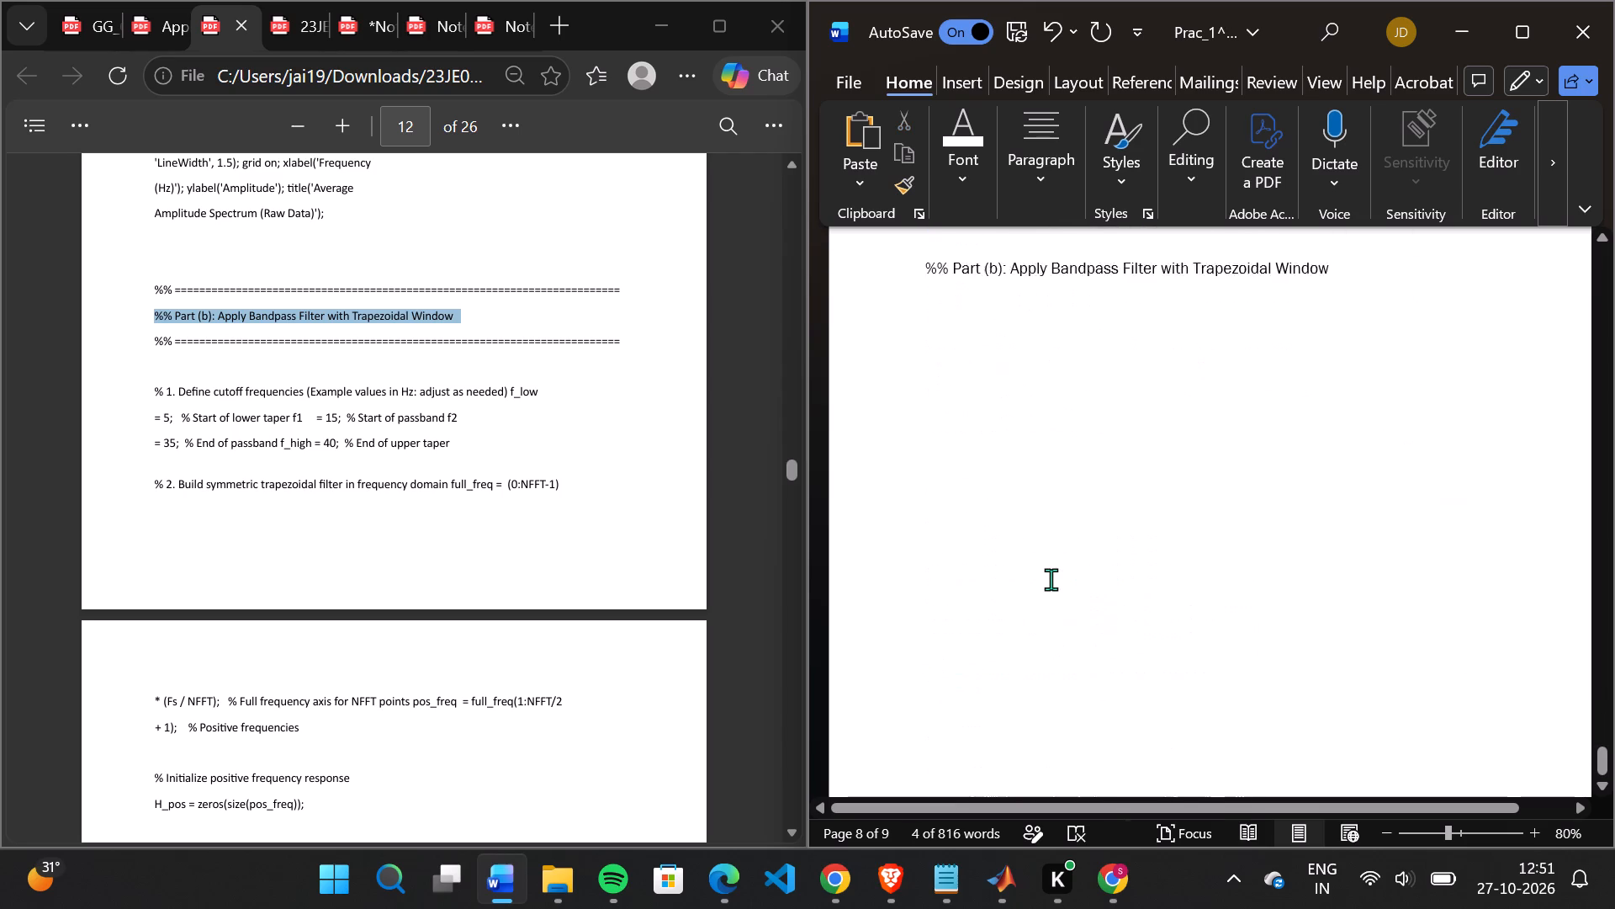
scroll(1051, 579, "down", 1)
scroll(1078, 634, "up", 2)
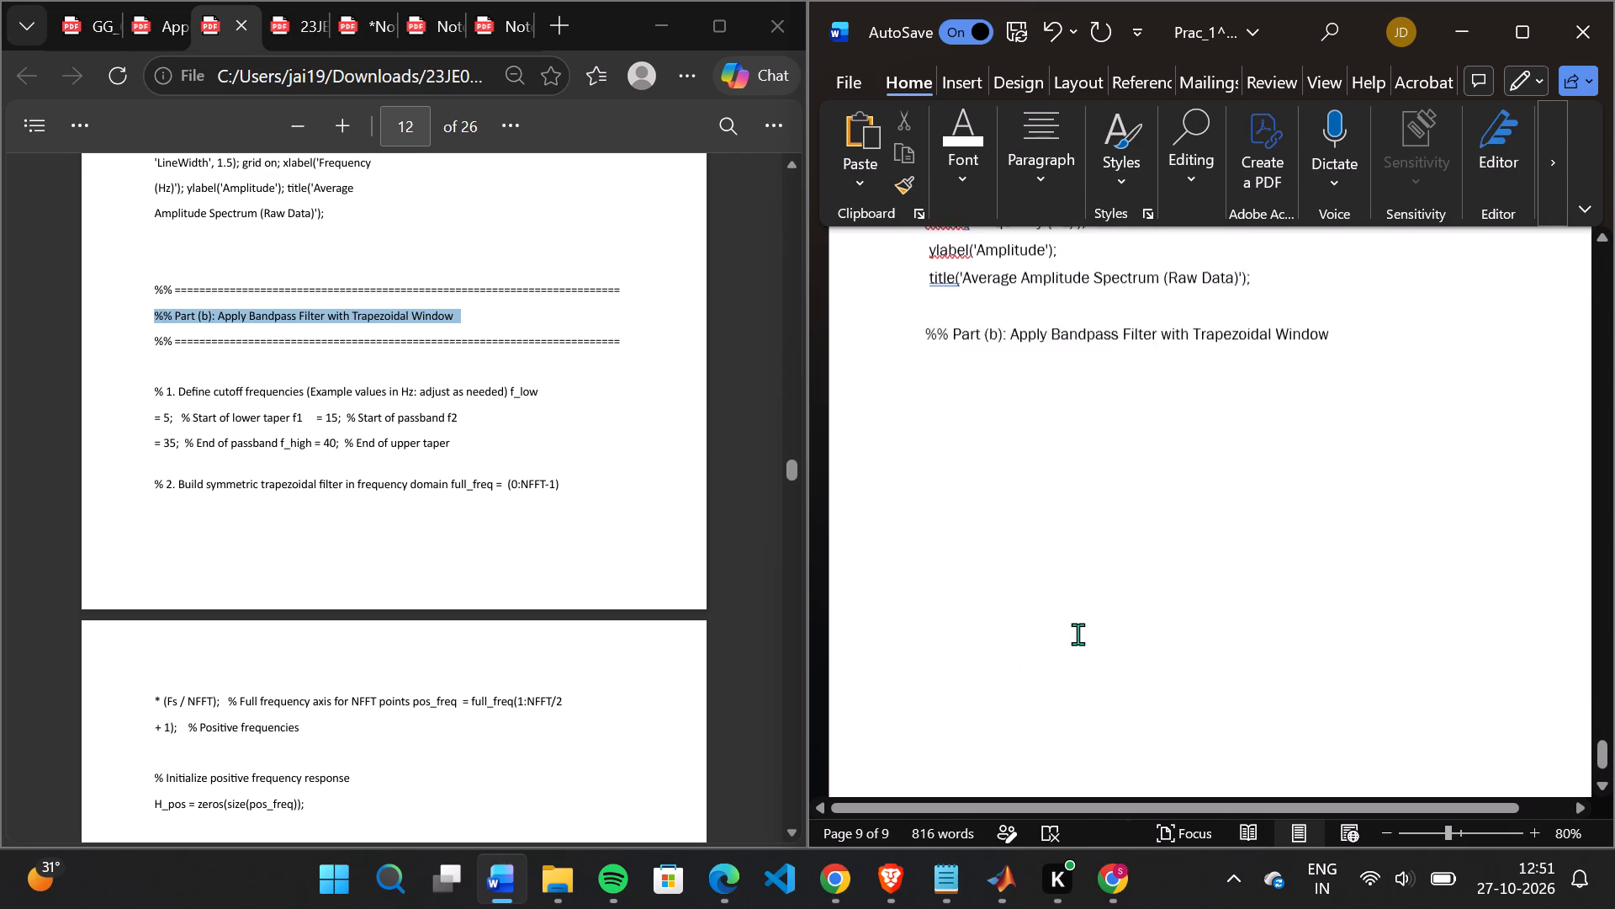
Start a new line below the Part (b) heading, leaving one blank line between them.
left_click(1337, 386)
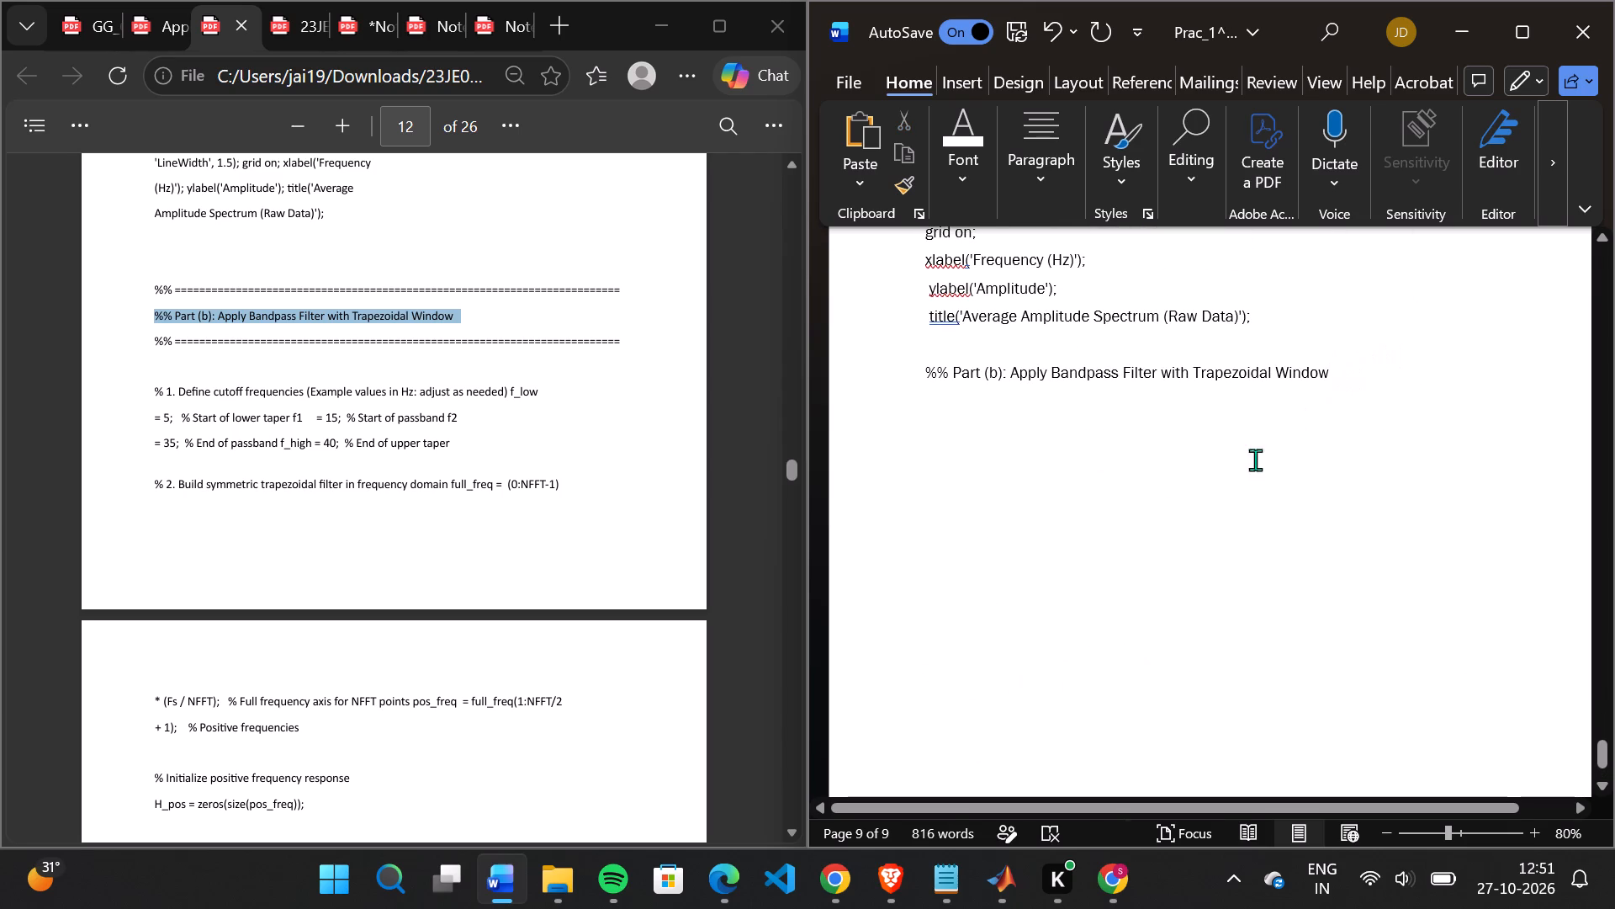
key("Return")
key("Return")
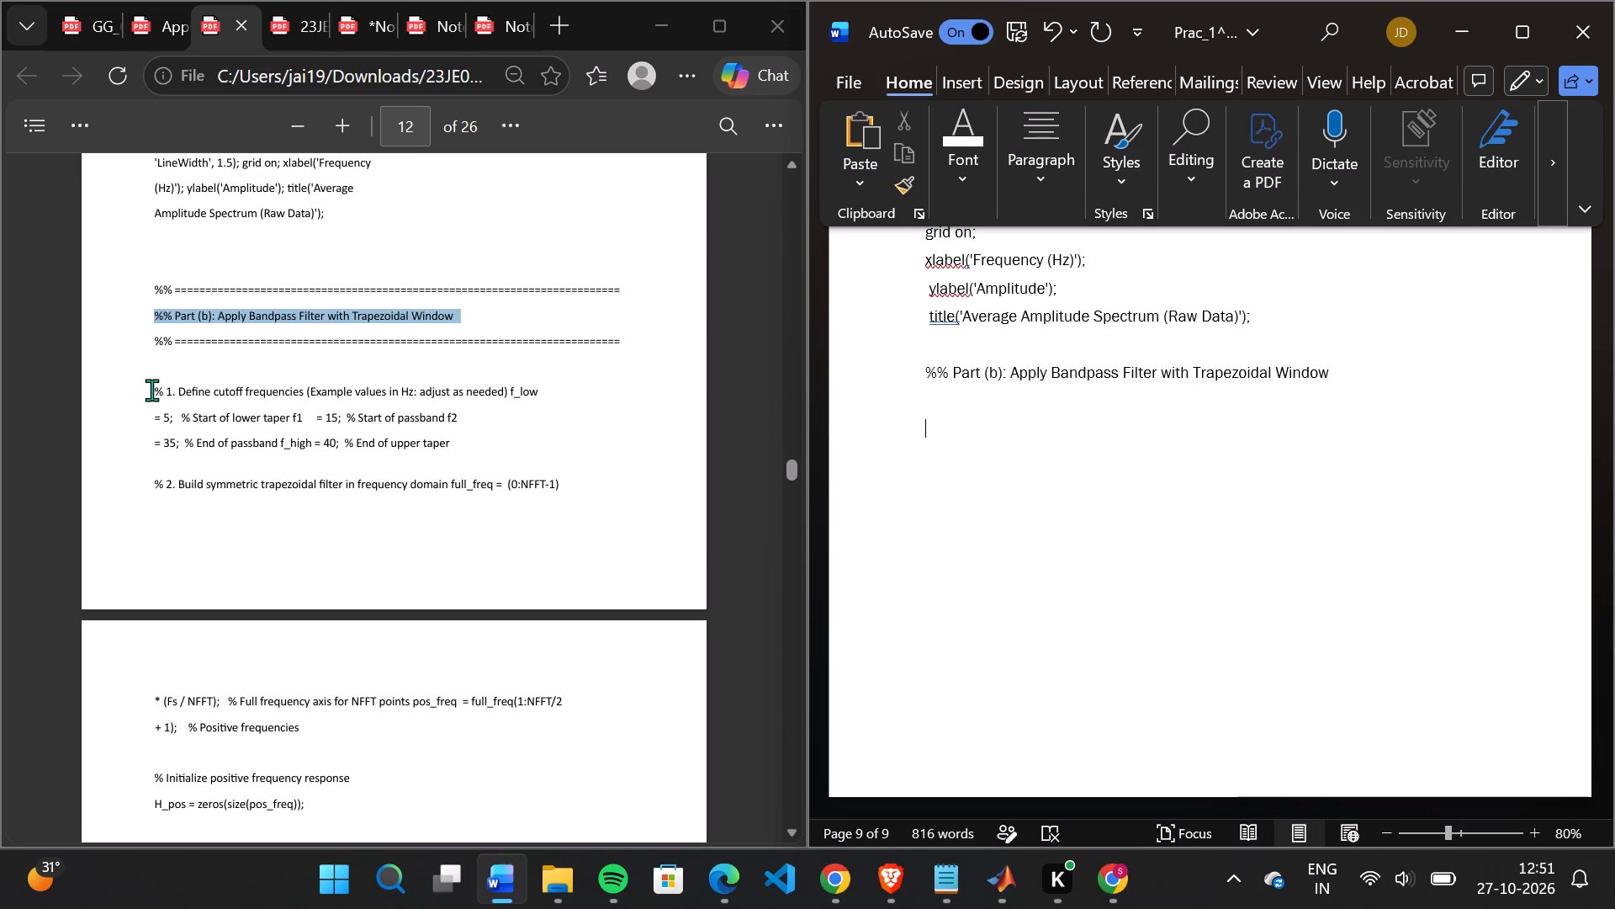
Look through the PDF's remaining code for Parts (b), (c) and (d), up to the plots that follow it.
scroll(332, 524, "down", 5)
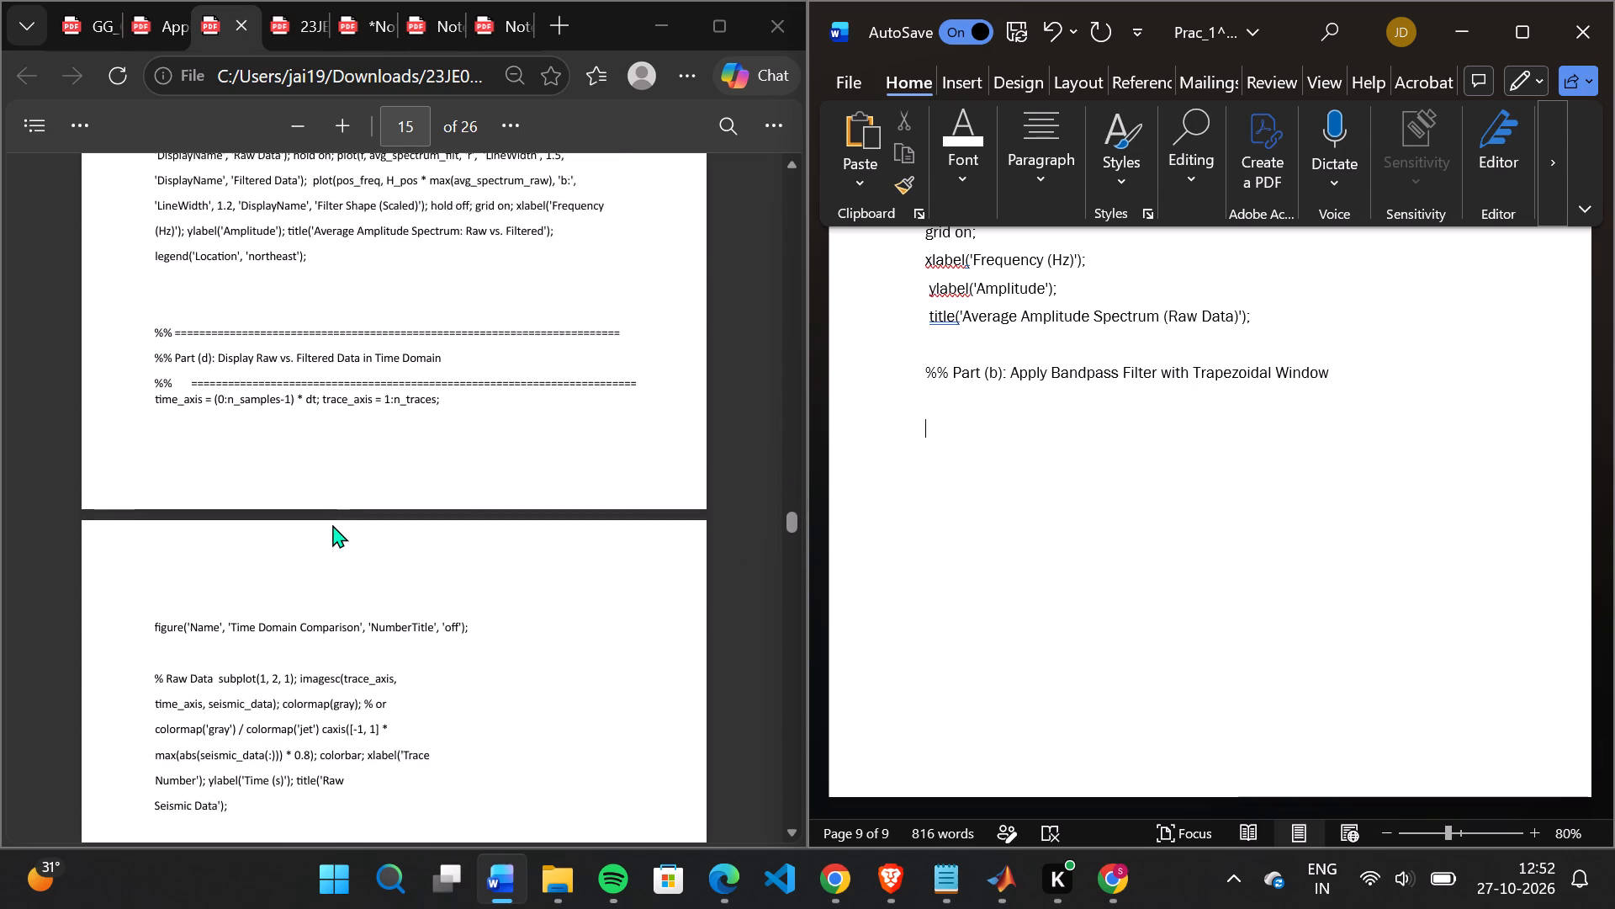
scroll(332, 524, "down", 2)
scroll(332, 524, "up", 2)
scroll(332, 524, "right", 1)
scroll(332, 524, "up", 1)
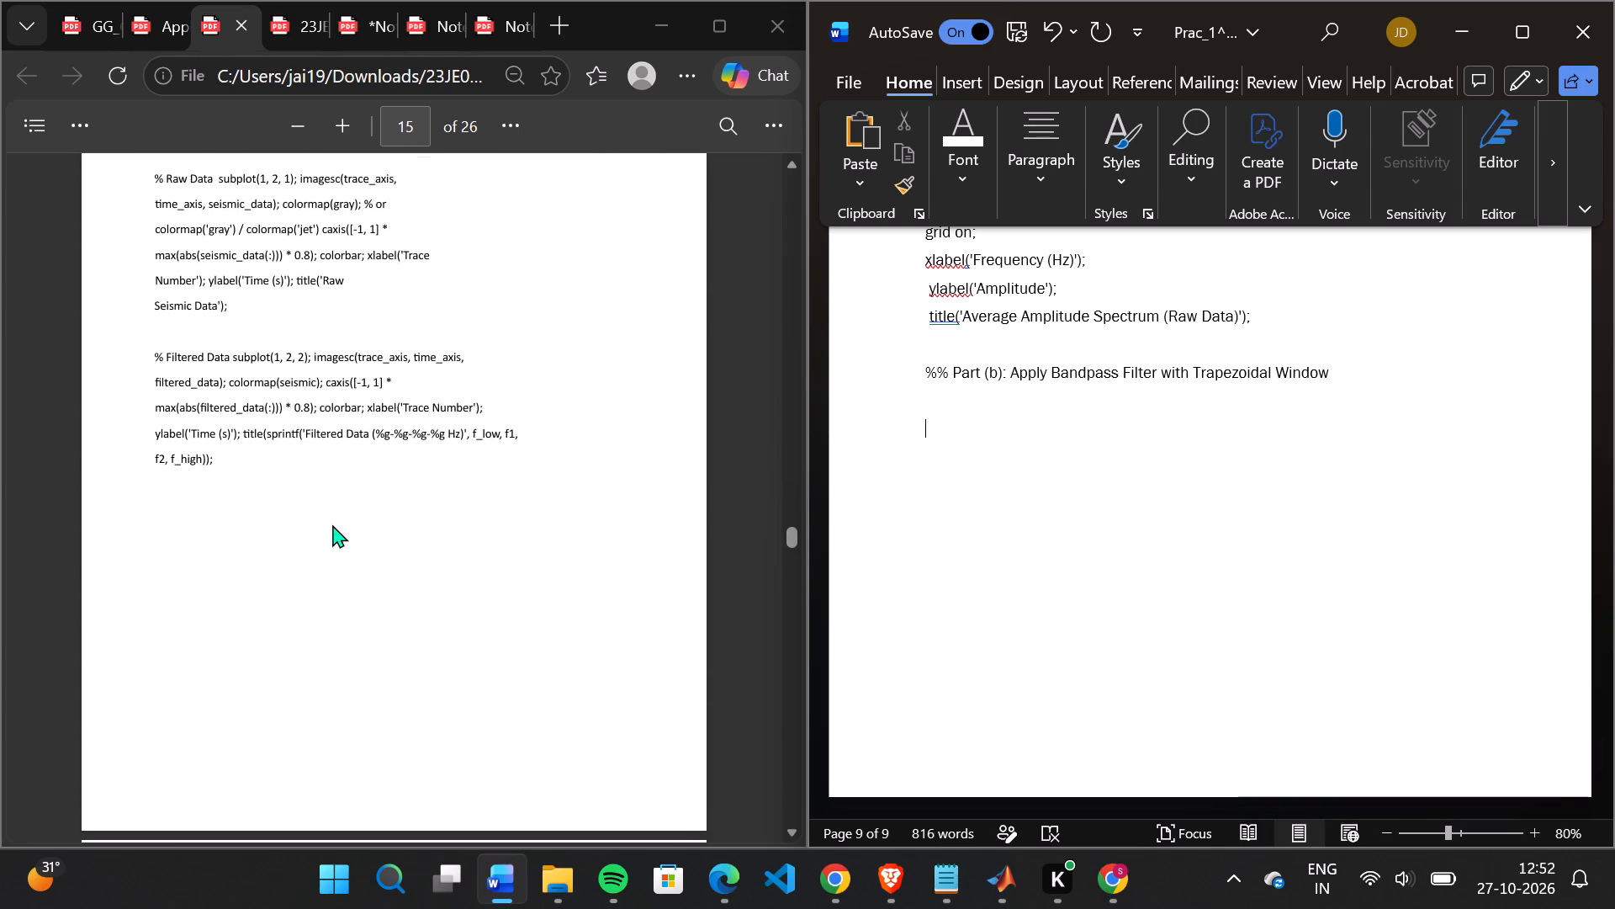
scroll(332, 524, "up", 1)
scroll(332, 524, "right", 3)
scroll(332, 524, "up", 1)
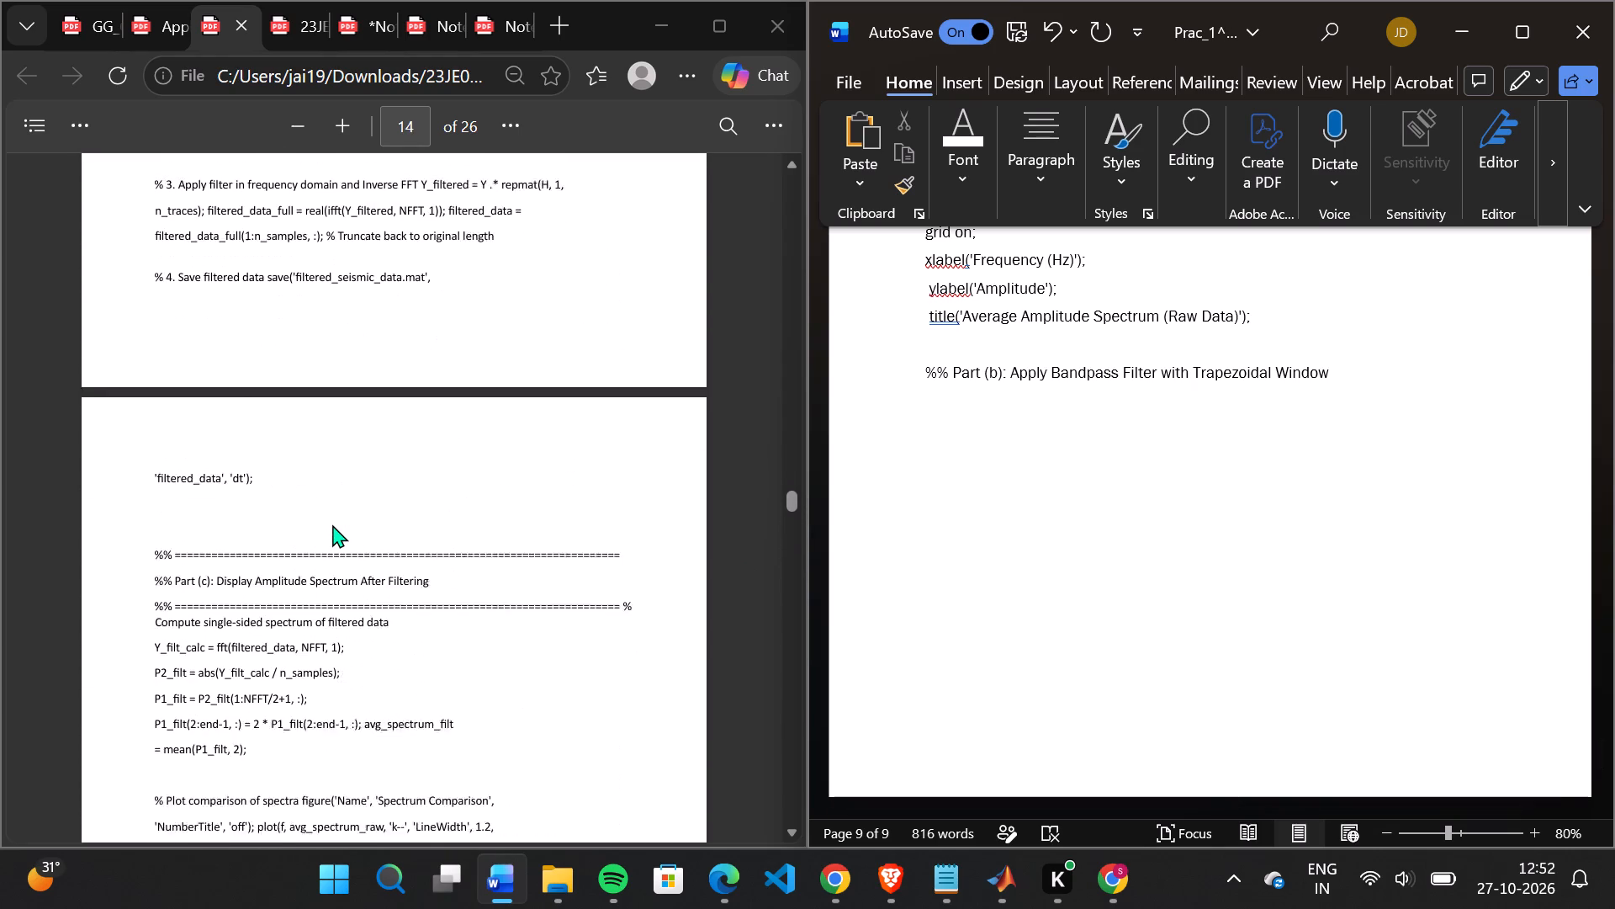
scroll(332, 524, "up", 2)
scroll(332, 524, "down", 5)
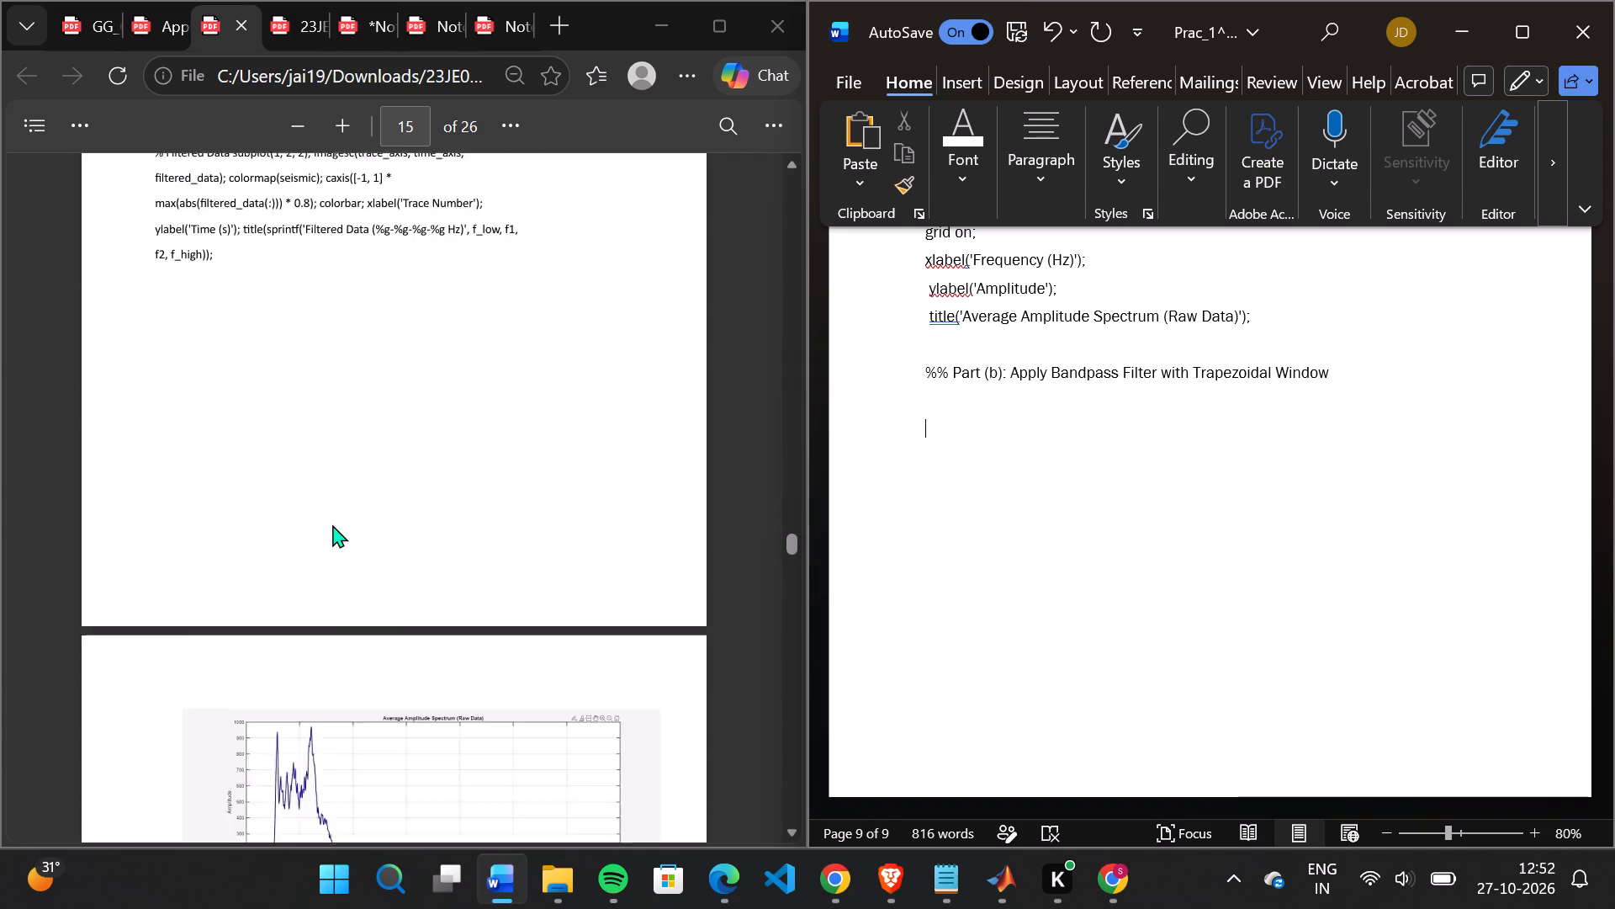
scroll(332, 524, "down", 1)
scroll(332, 524, "up", 5)
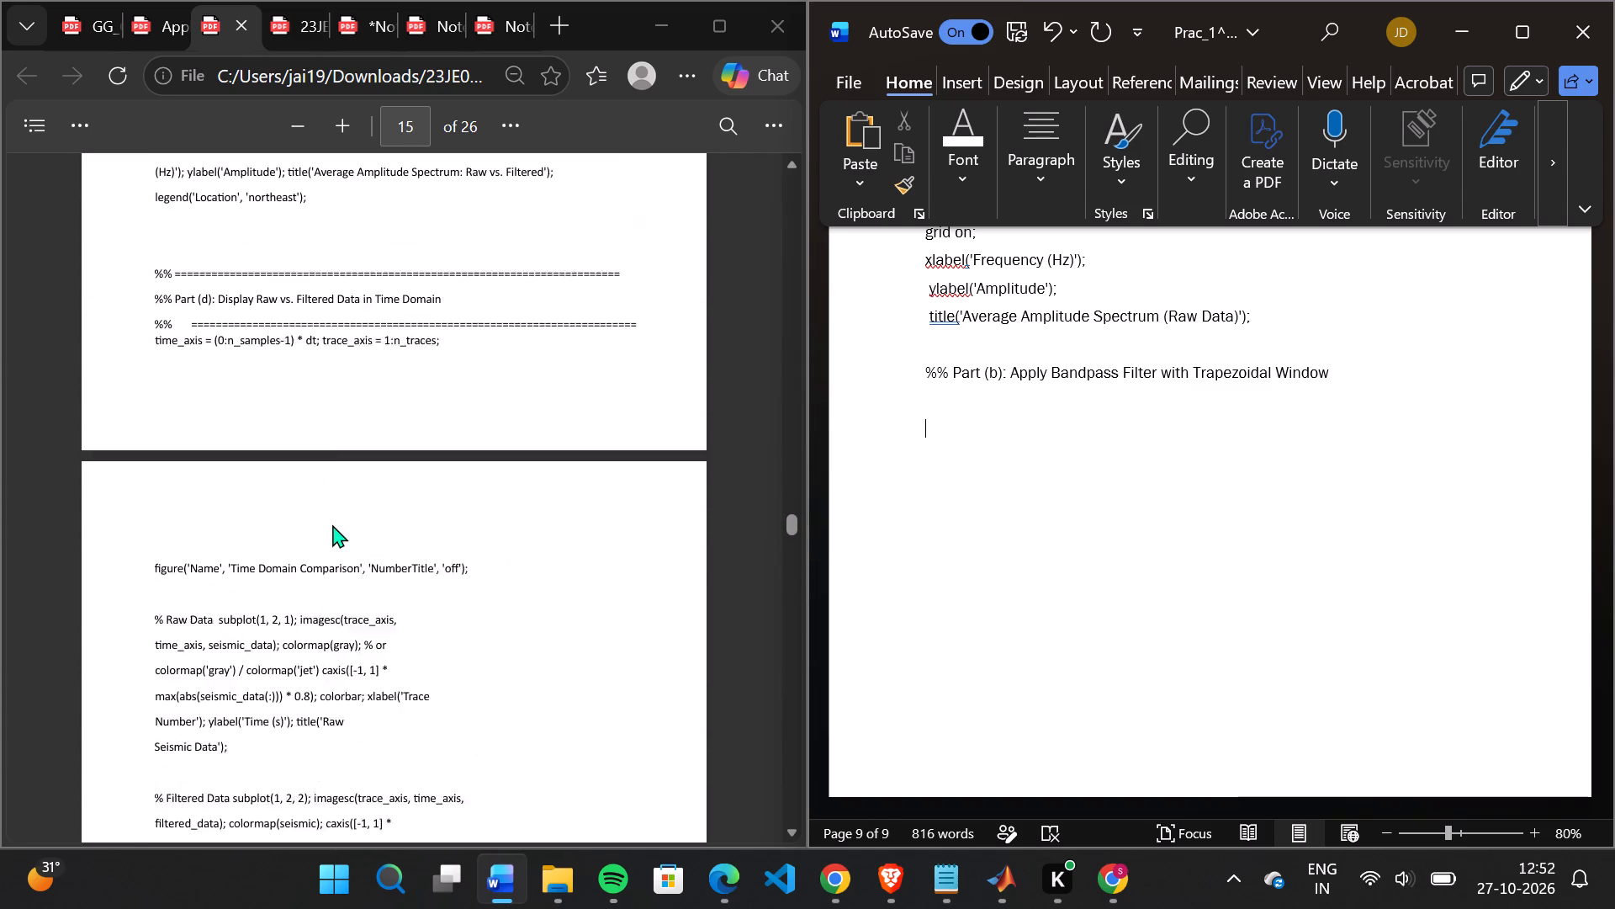
scroll(332, 524, "up", 4)
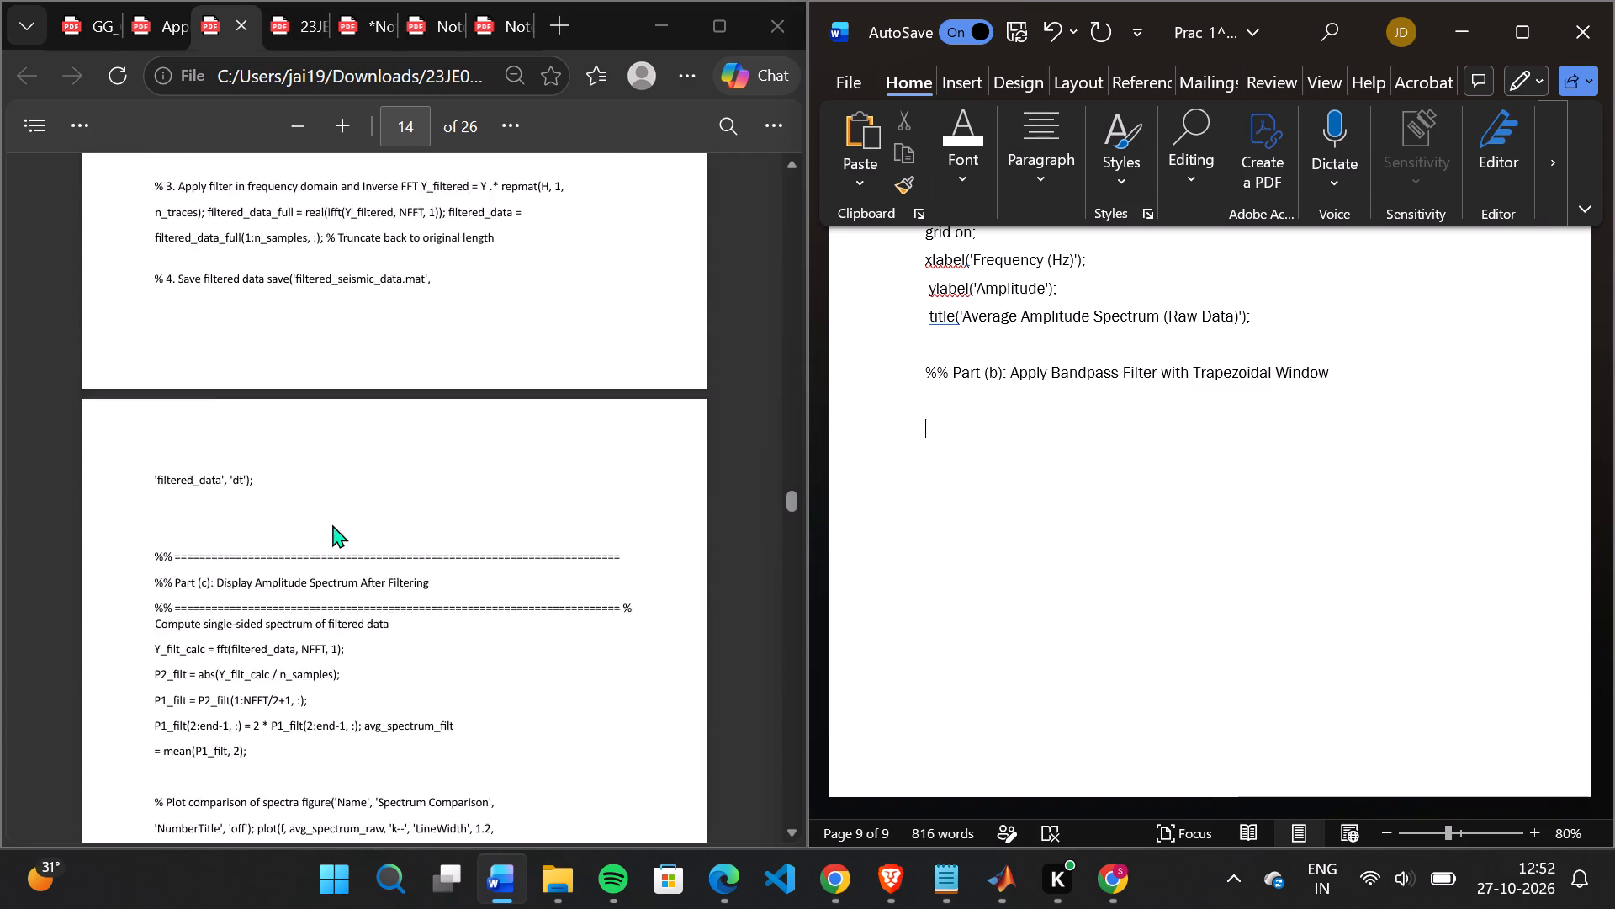
scroll(332, 524, "up", 5)
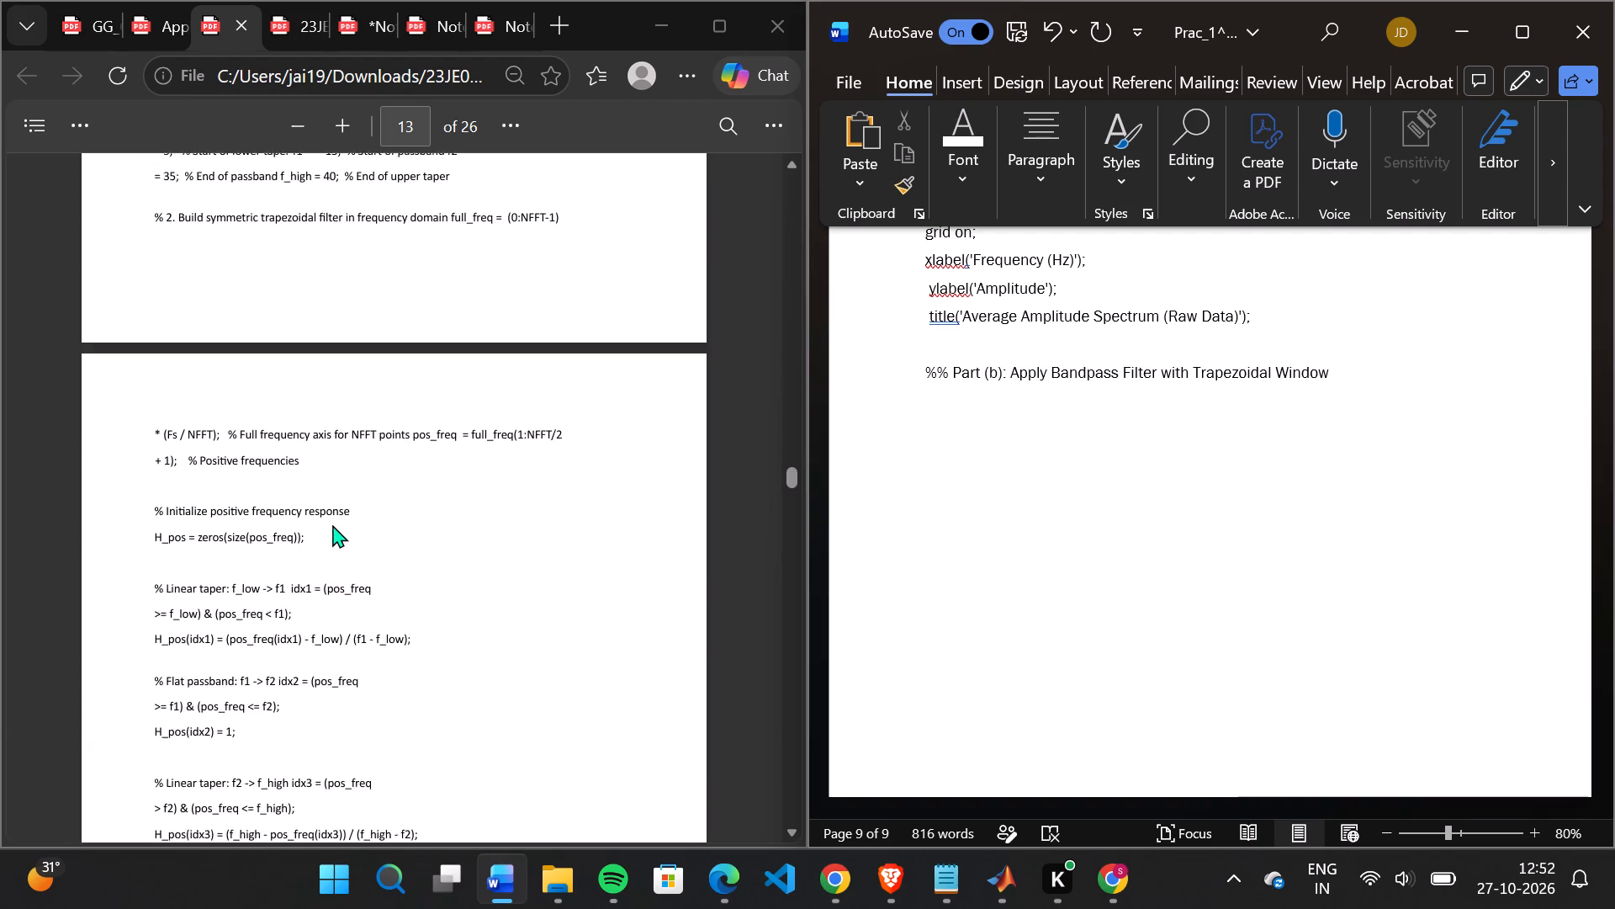
scroll(332, 524, "up", 1)
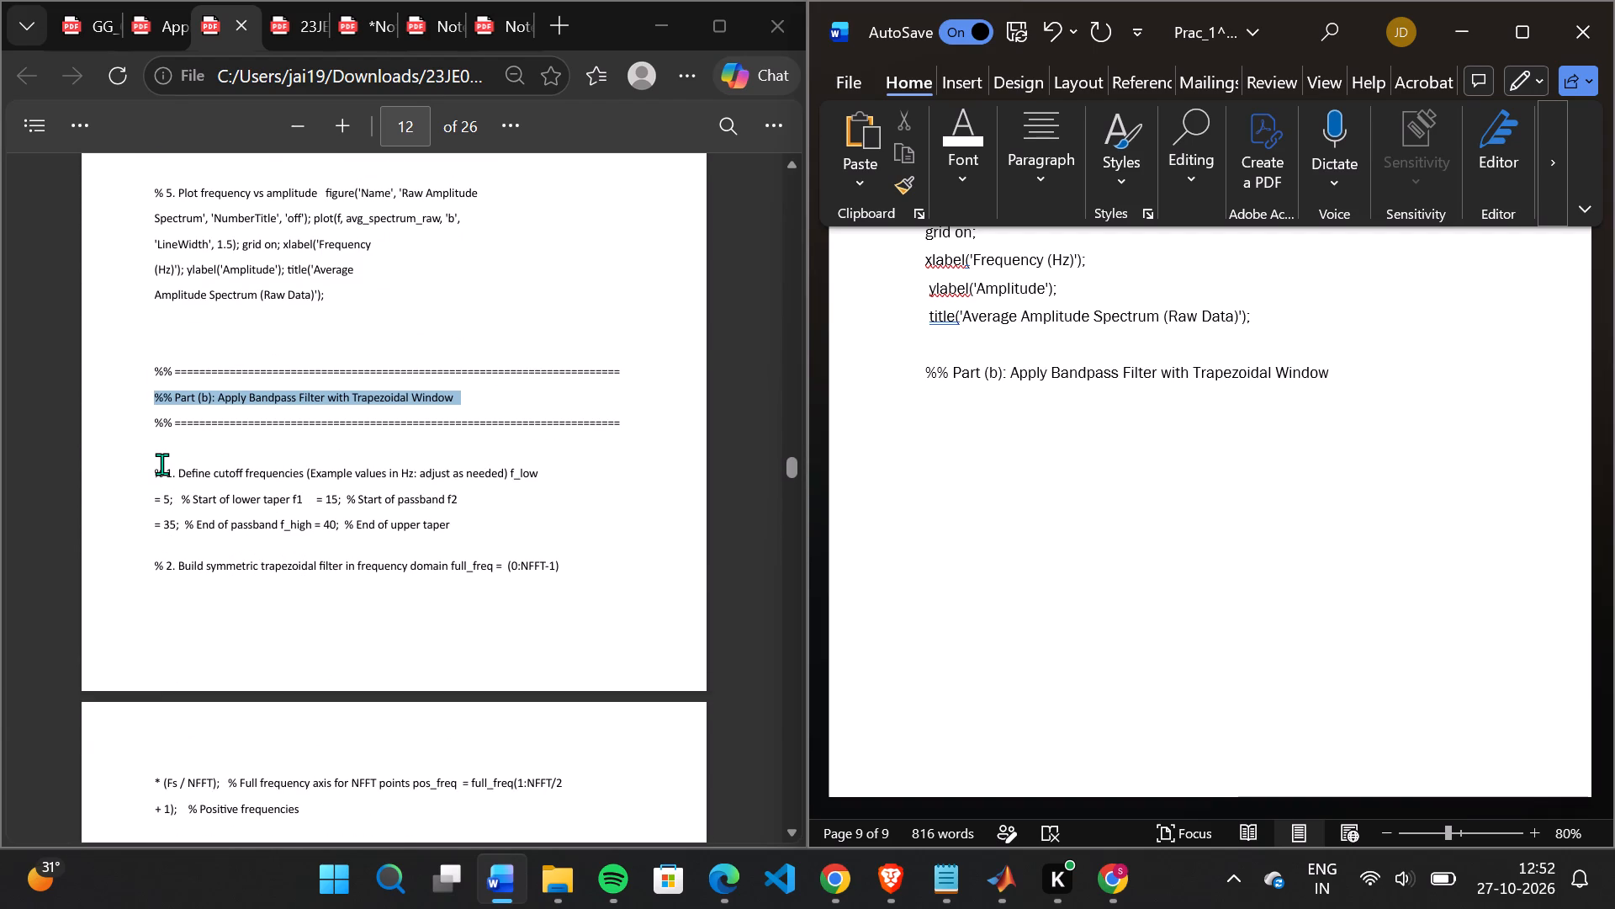
Copy the PDF's Part (b) code from "% 1. Define cutoff frequencies" through the "H = [H_pos, fliplr(H_pos(2:end-1))].';" line into the Word document below the Part (b) heading.
left_click_drag(149, 473, 550, 546)
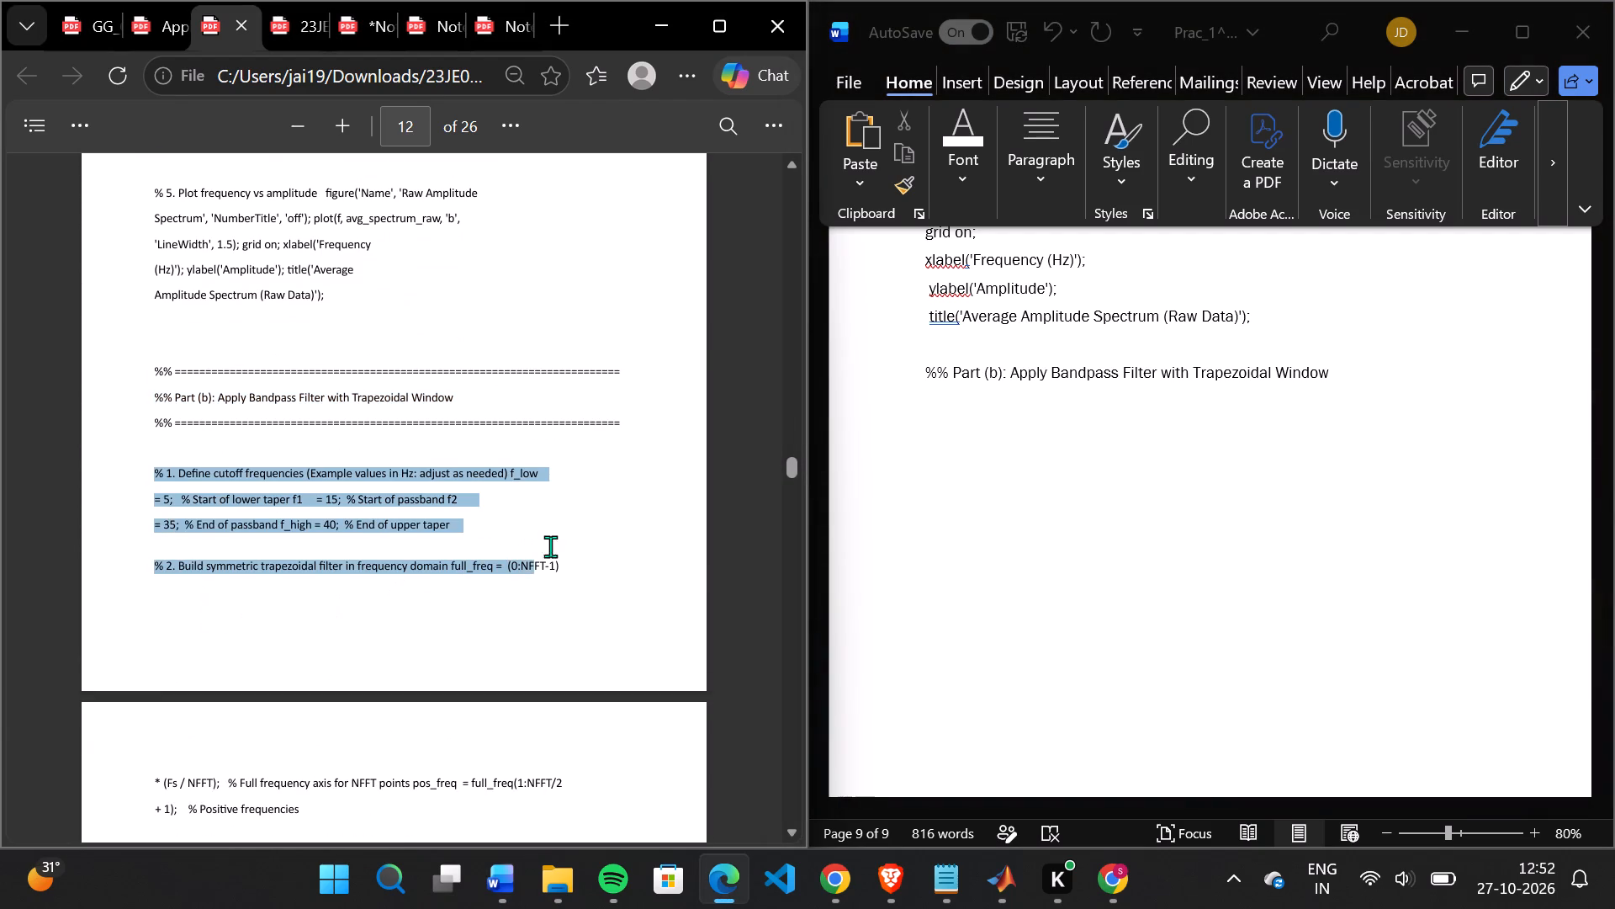
left_click_drag(550, 546, 384, 763)
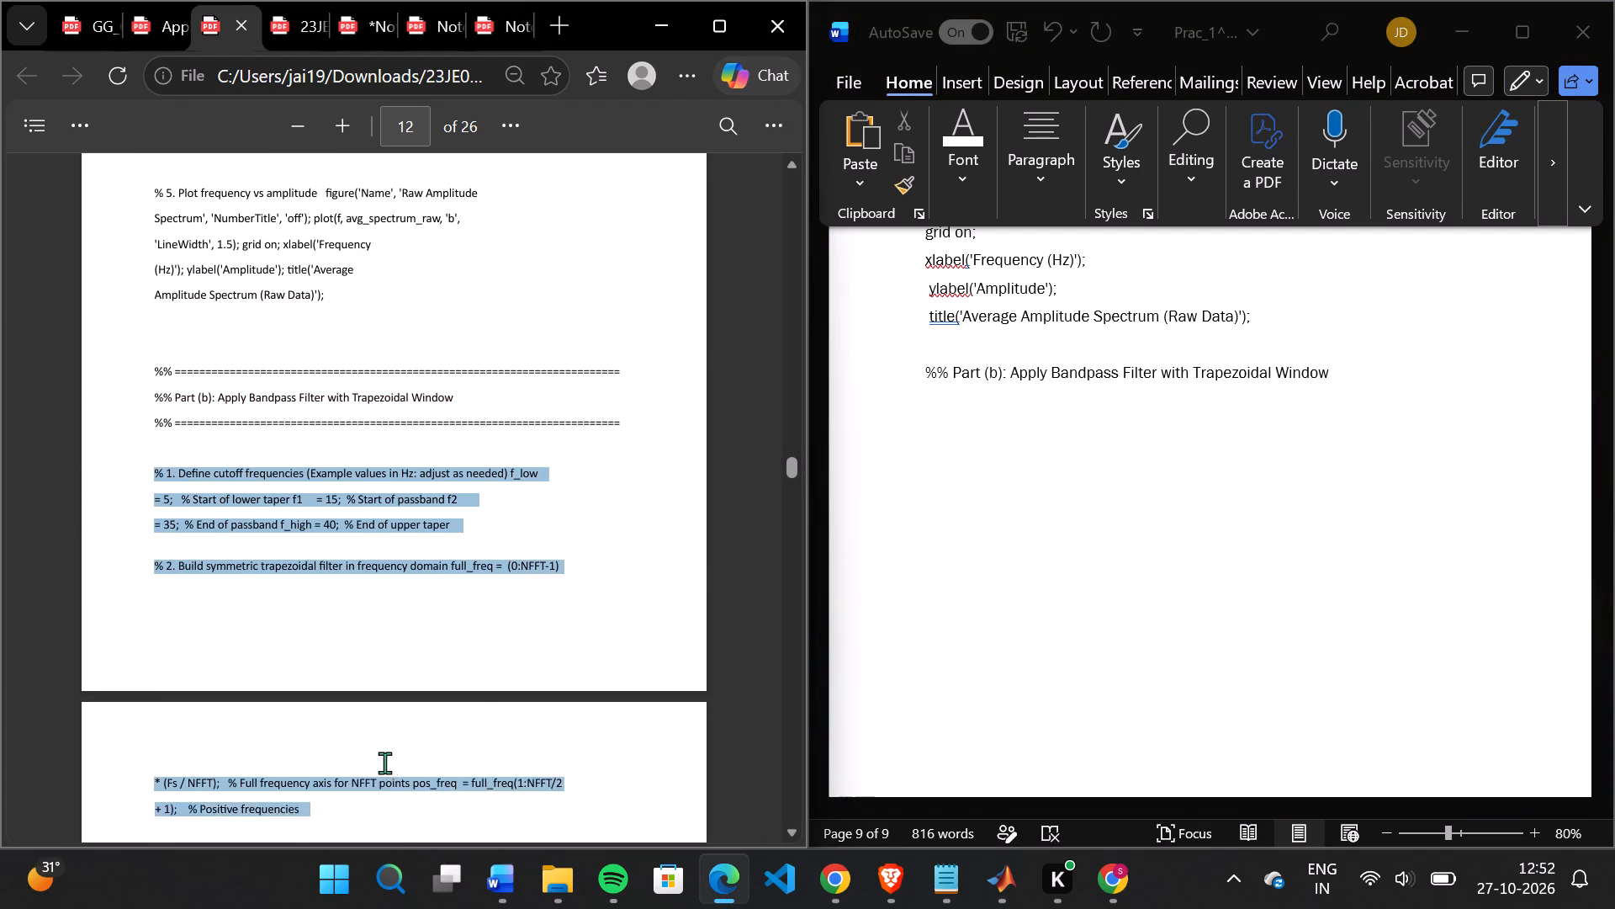
left_click_drag(384, 763, 294, 513)
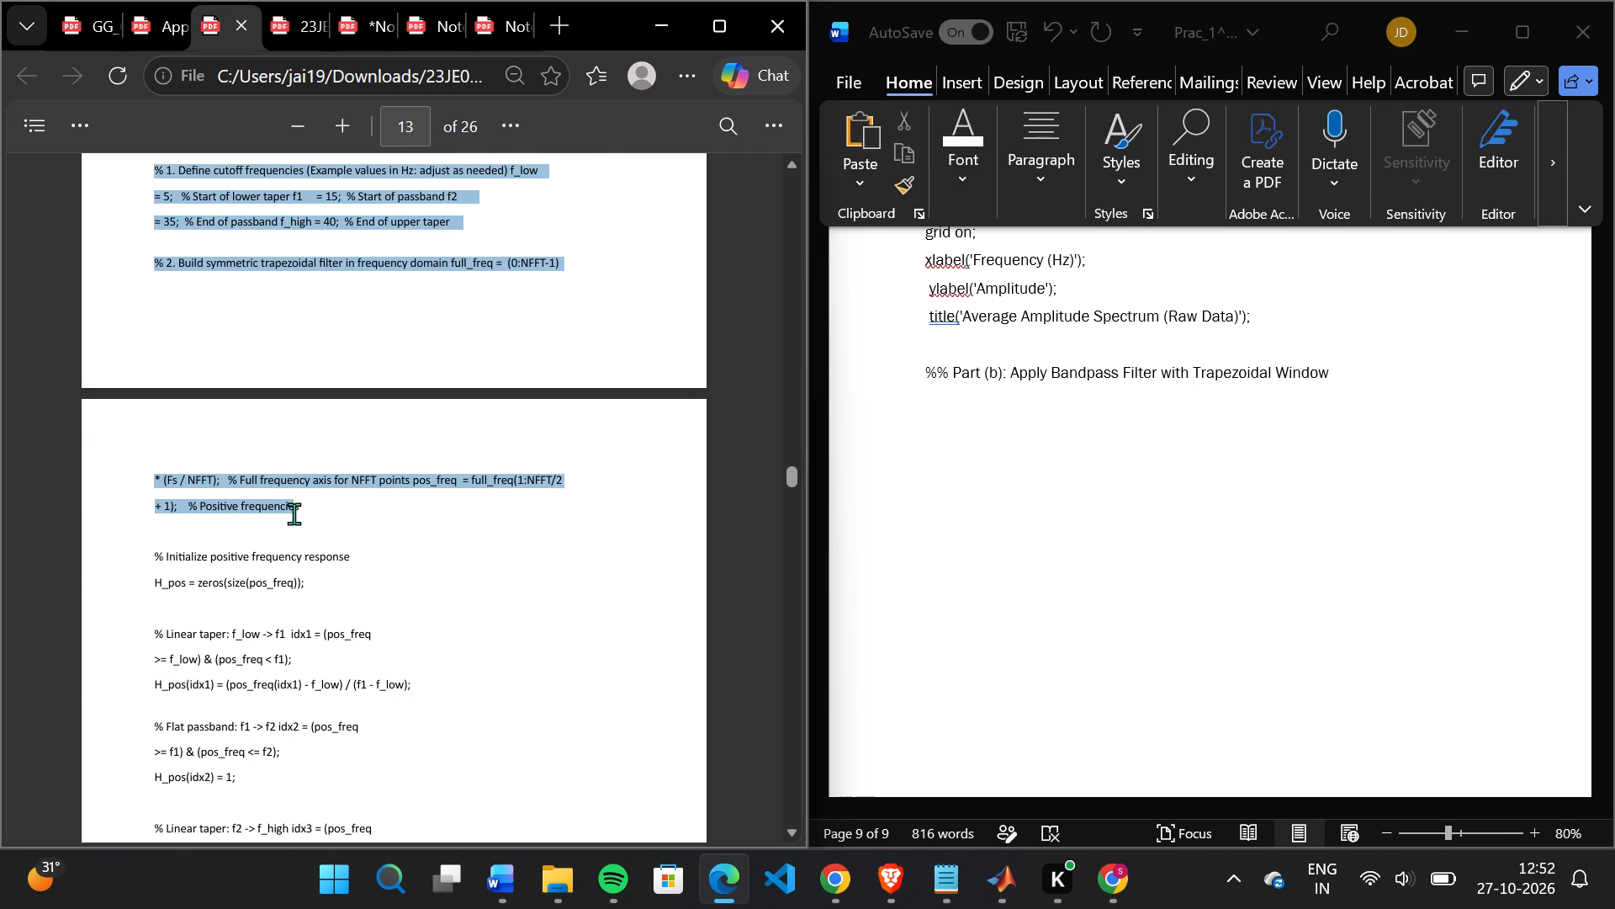
left_click_drag(294, 513, 290, 906)
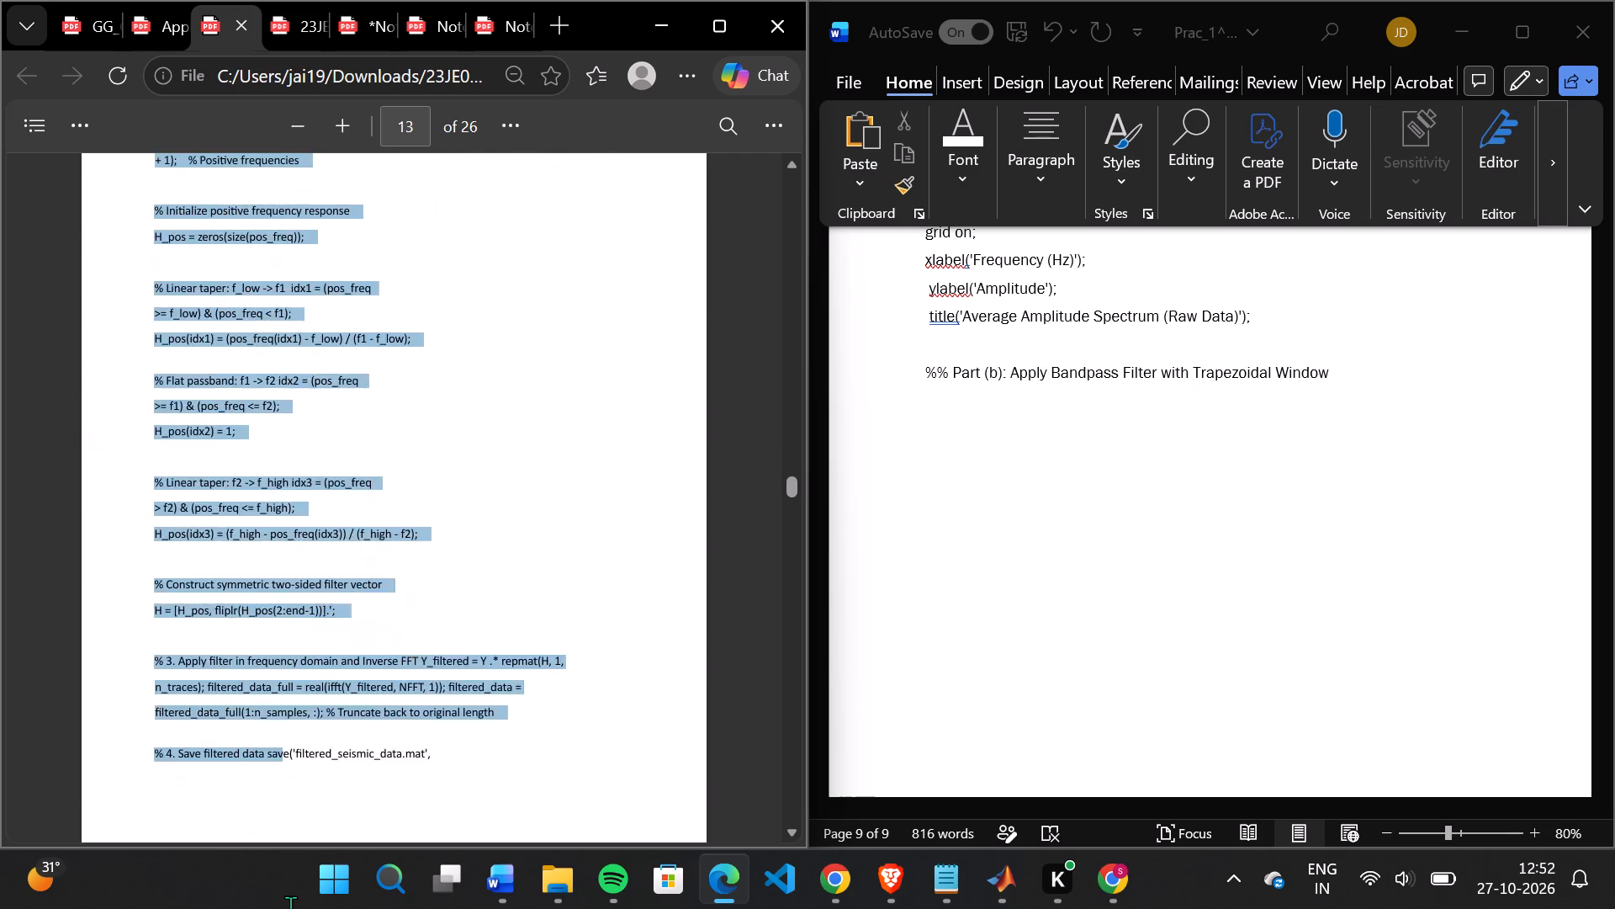
left_click_drag(290, 906, 349, 543)
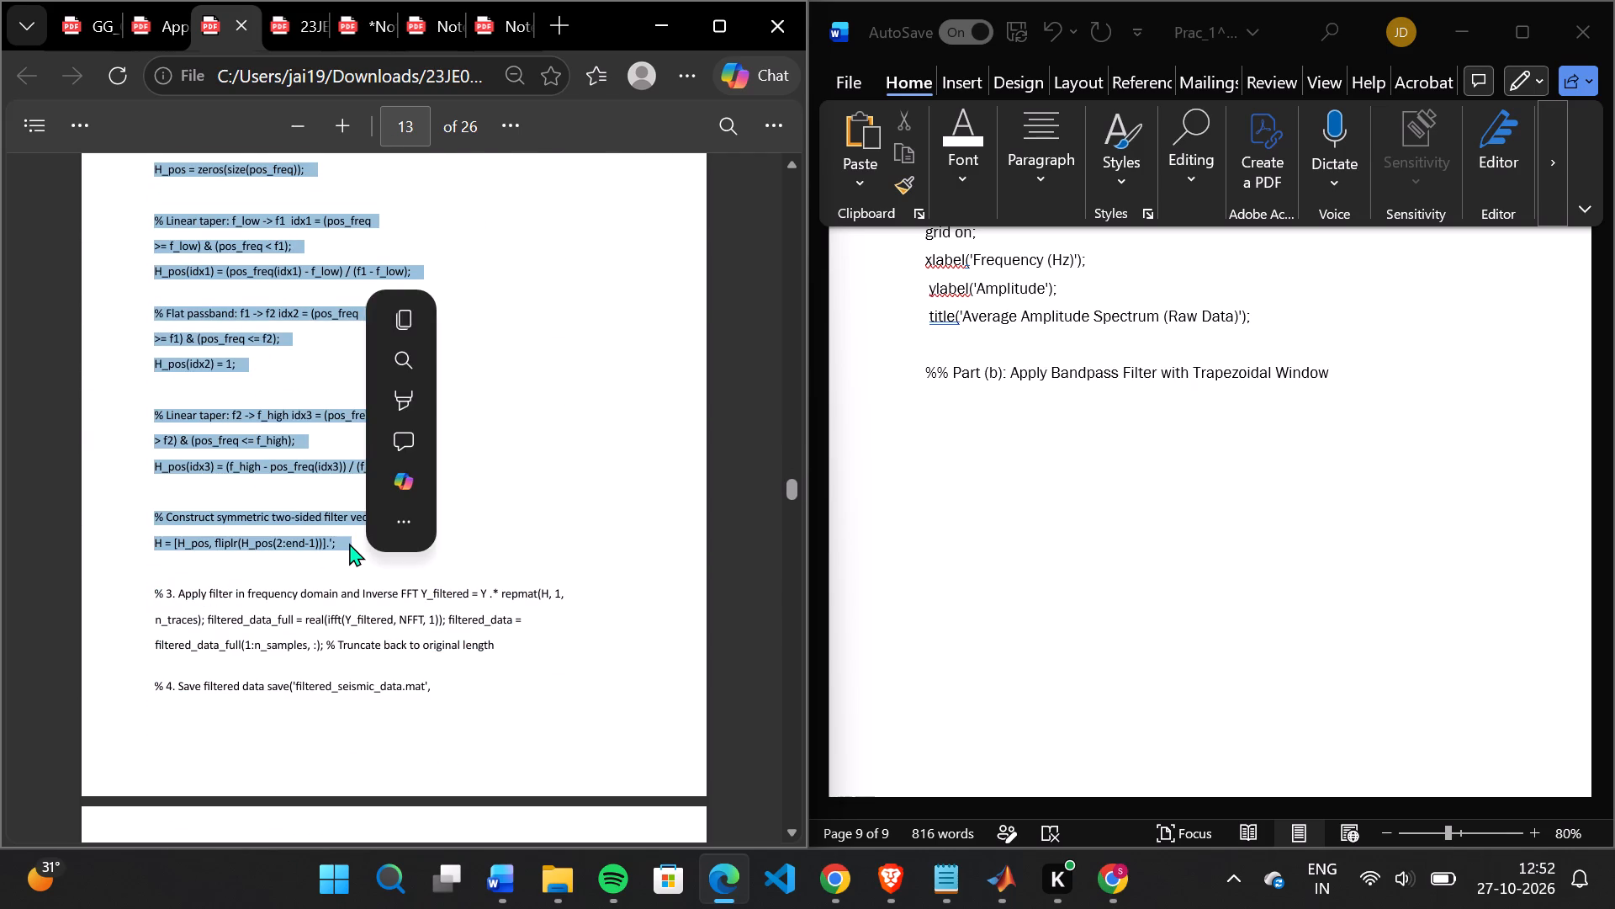
key("ctrl+c")
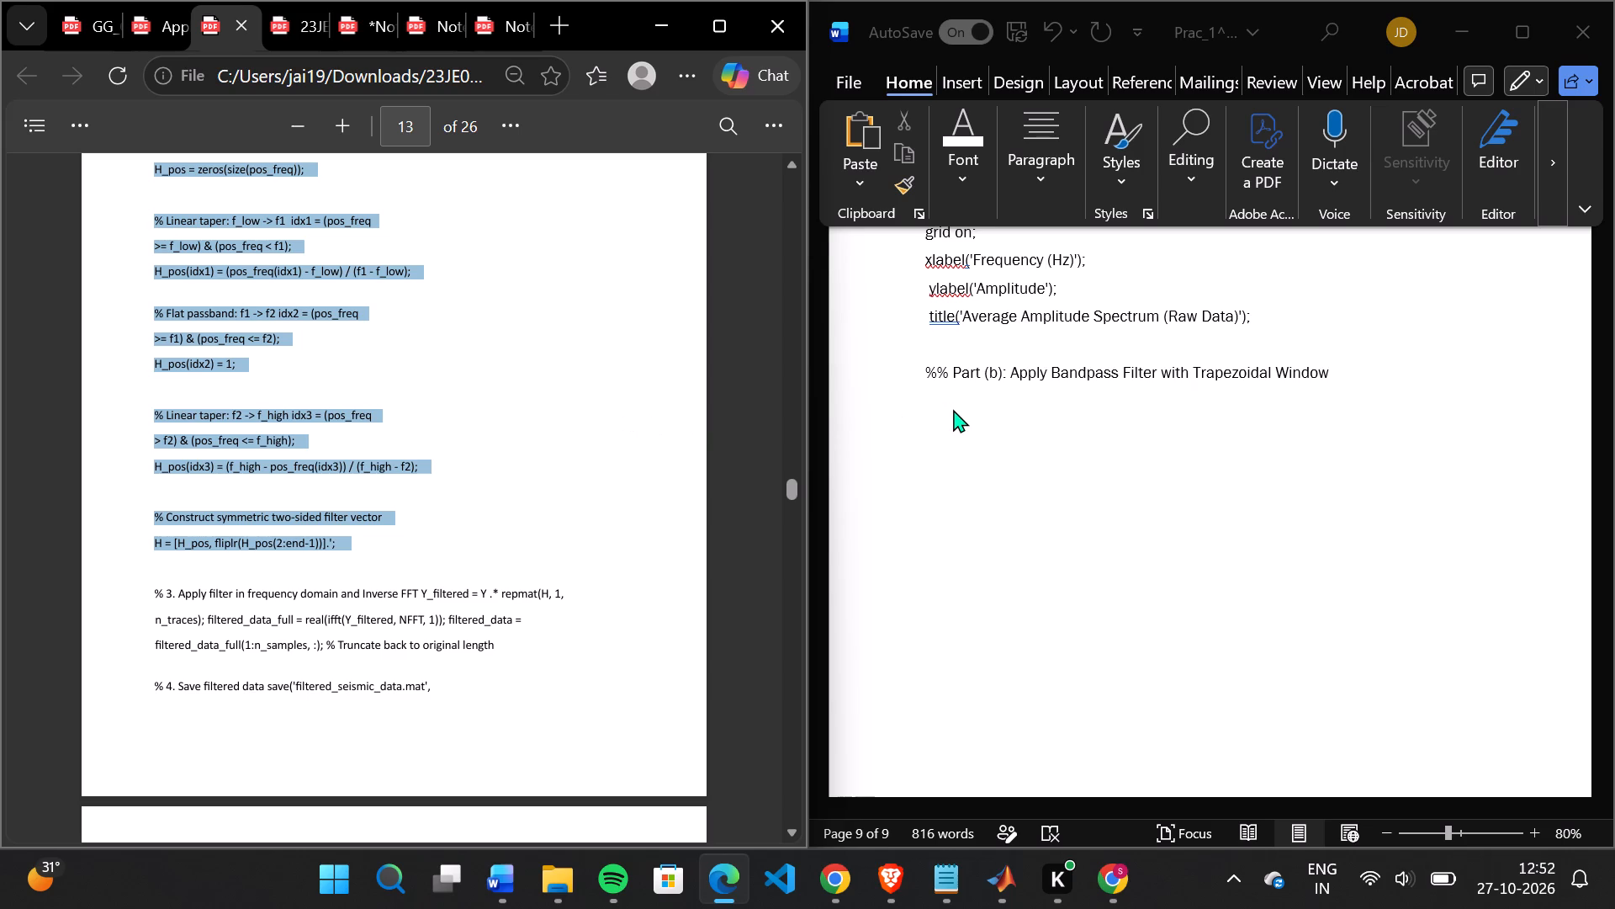
left_click(953, 409)
key("ctrl+v")
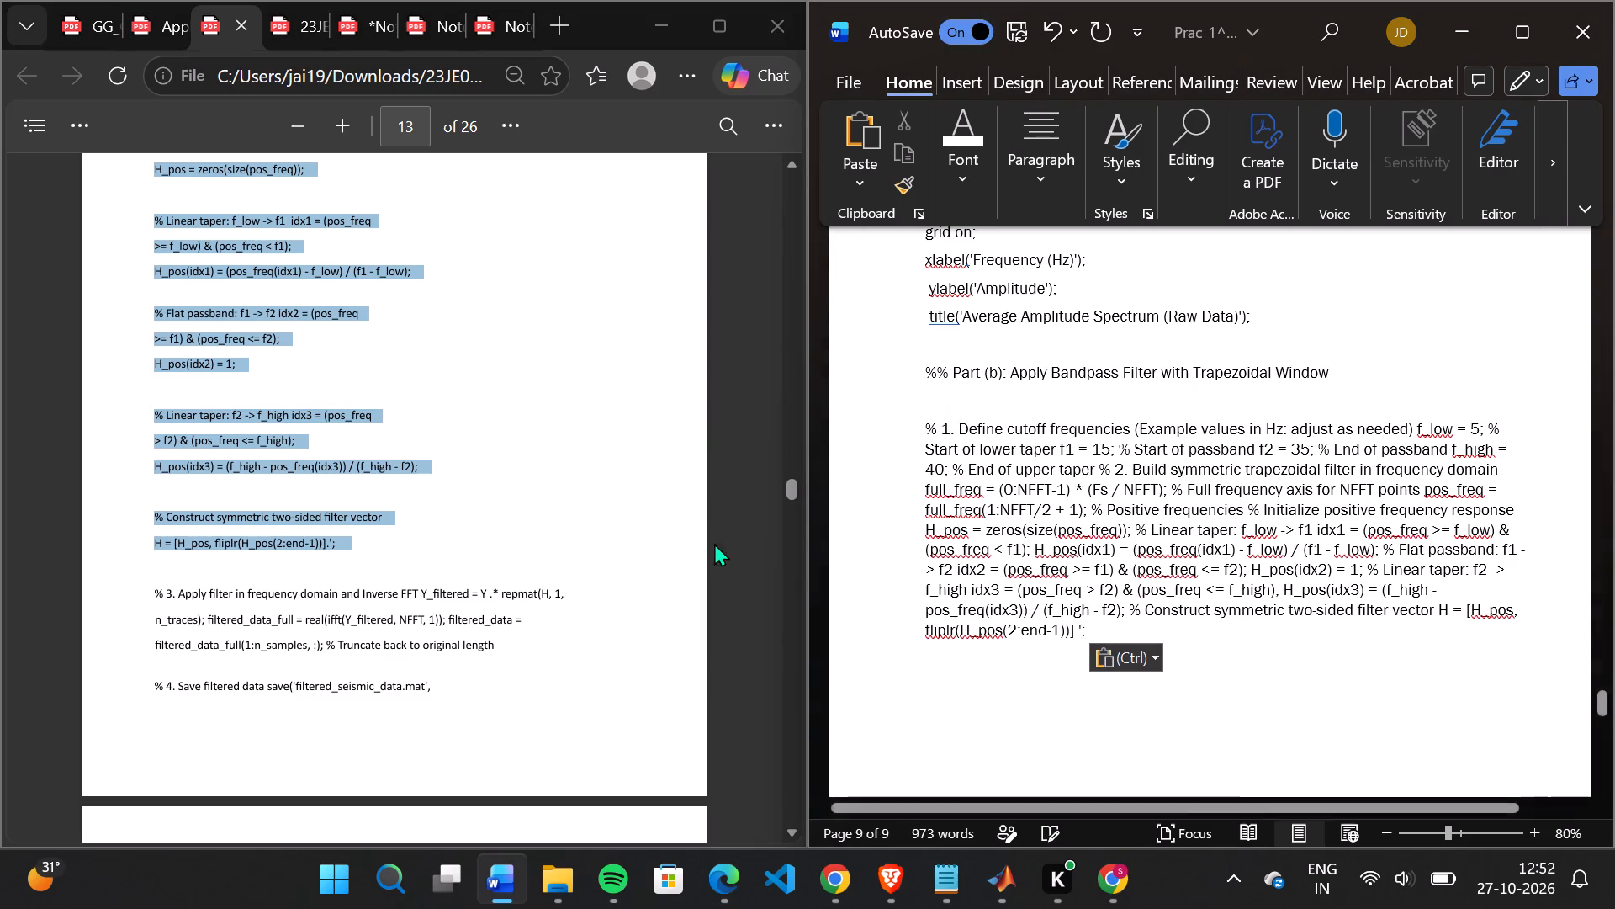
Break the pasted code after "% 1. Define cutoff frequencies" and delete the "(Example values in Hz: adjust as needed)" remark.
scroll(663, 527, "up", 2)
scroll(426, 510, "up", 1)
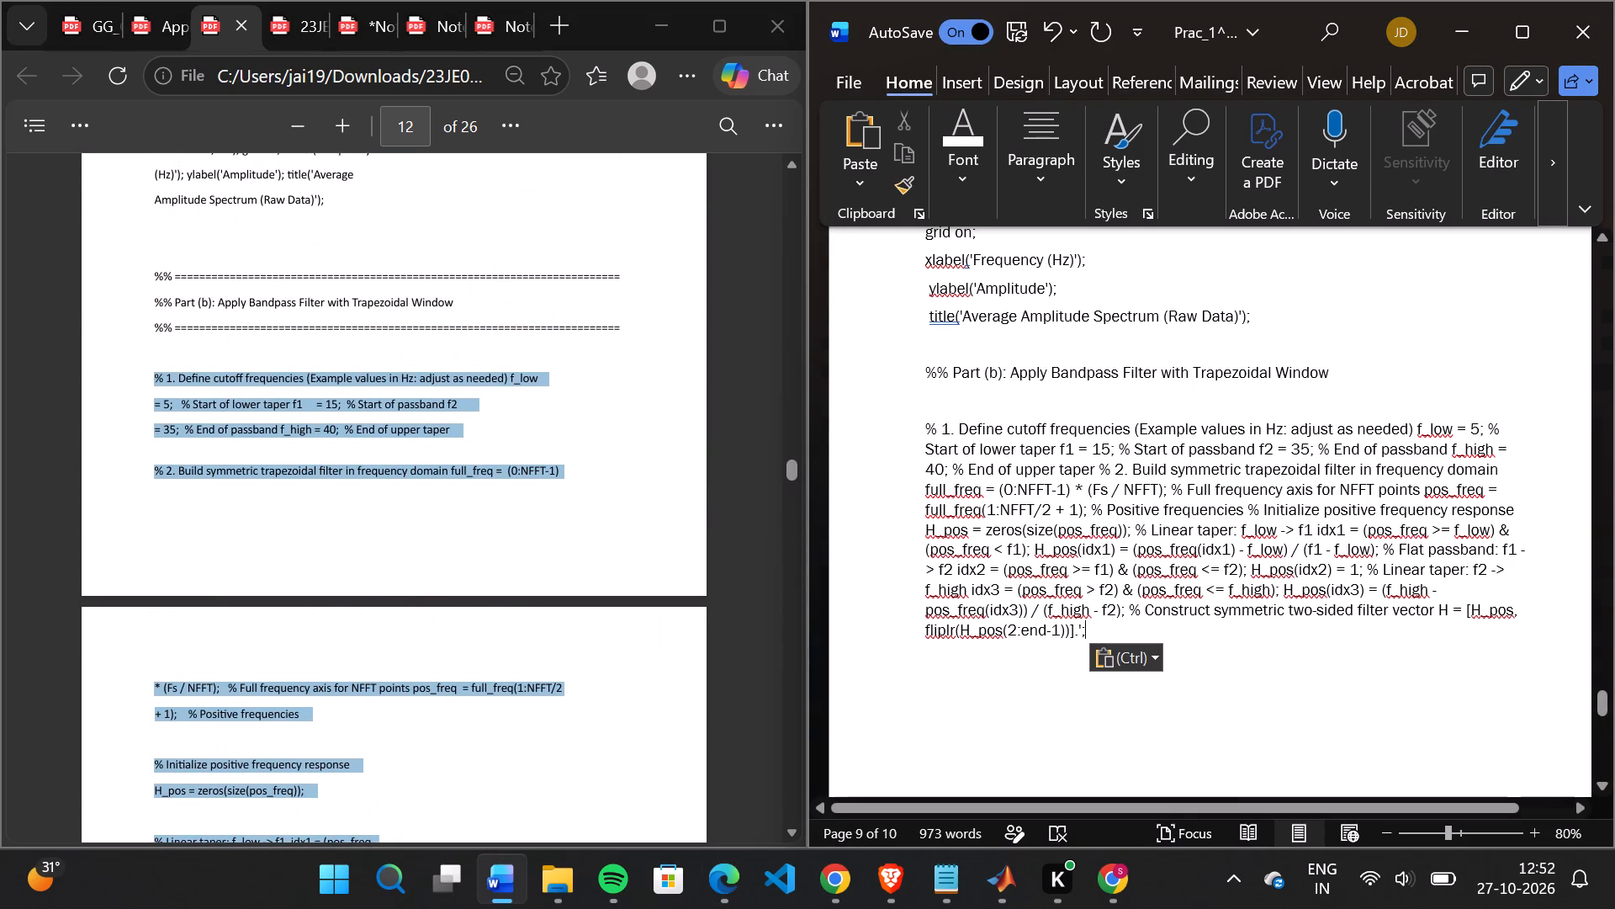
left_click(1130, 428)
key("Return")
key("Delete")
key("Delete")
key("Delete")
key("Delete")
key("Delete")
key("Delete")
key("Delete")
key("Delete")
key("Delete")
key("Delete")
key("Delete")
key("Delete")
key("Delete")
key("Delete")
key("Delete")
key("Delete")
key("Delete")
key("Delete")
key("Delete")
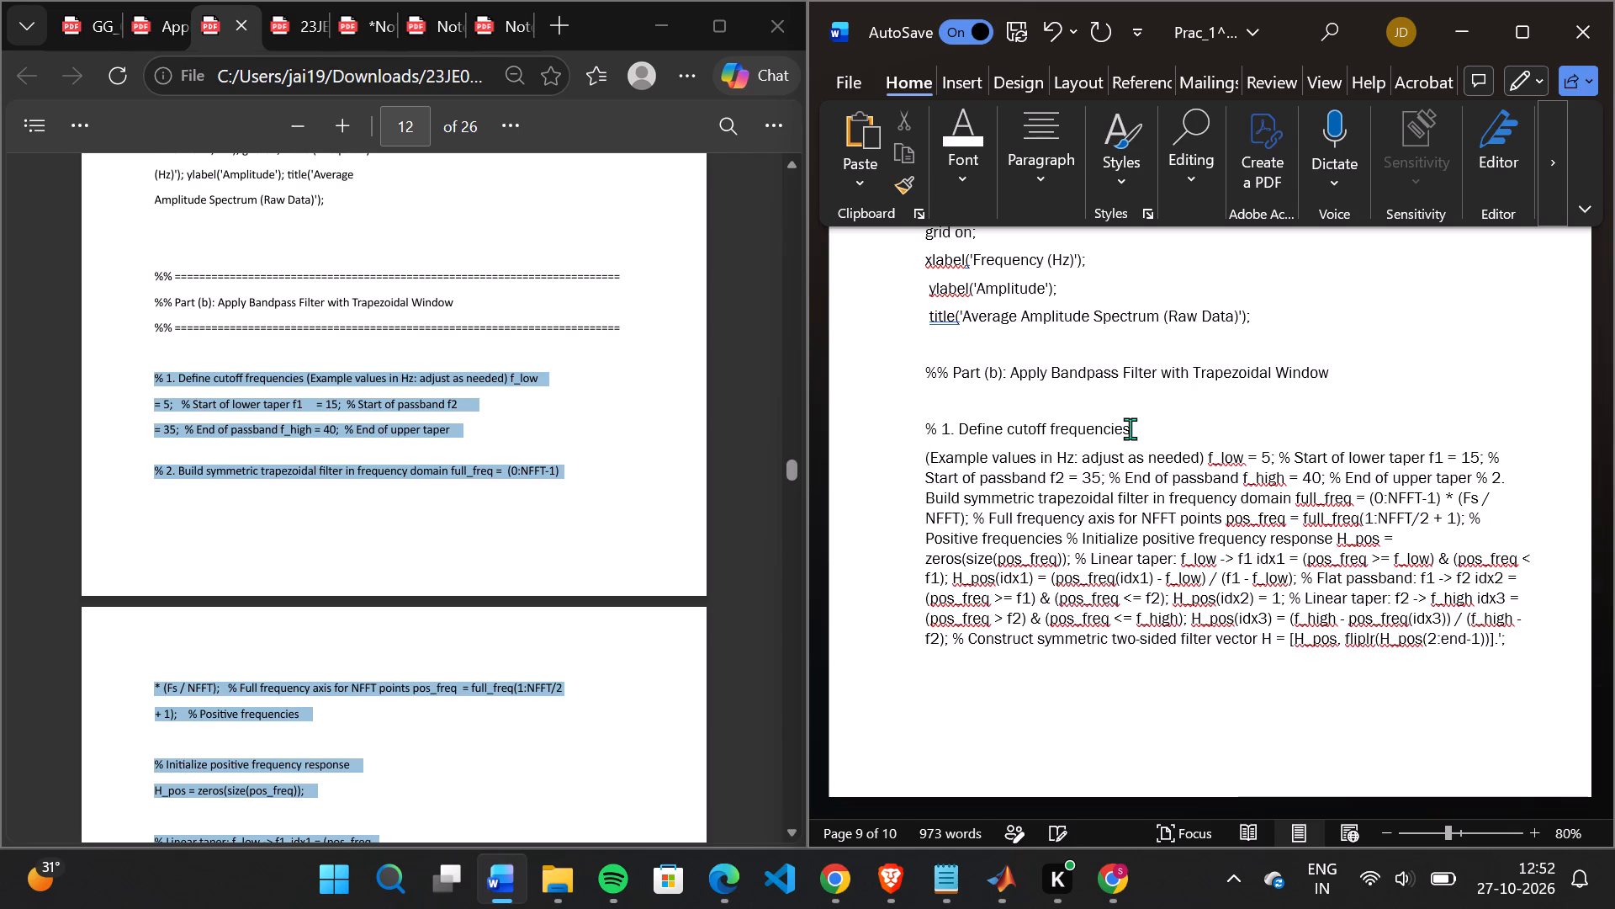
key("Delete")
key("Delete")
key("Delete")
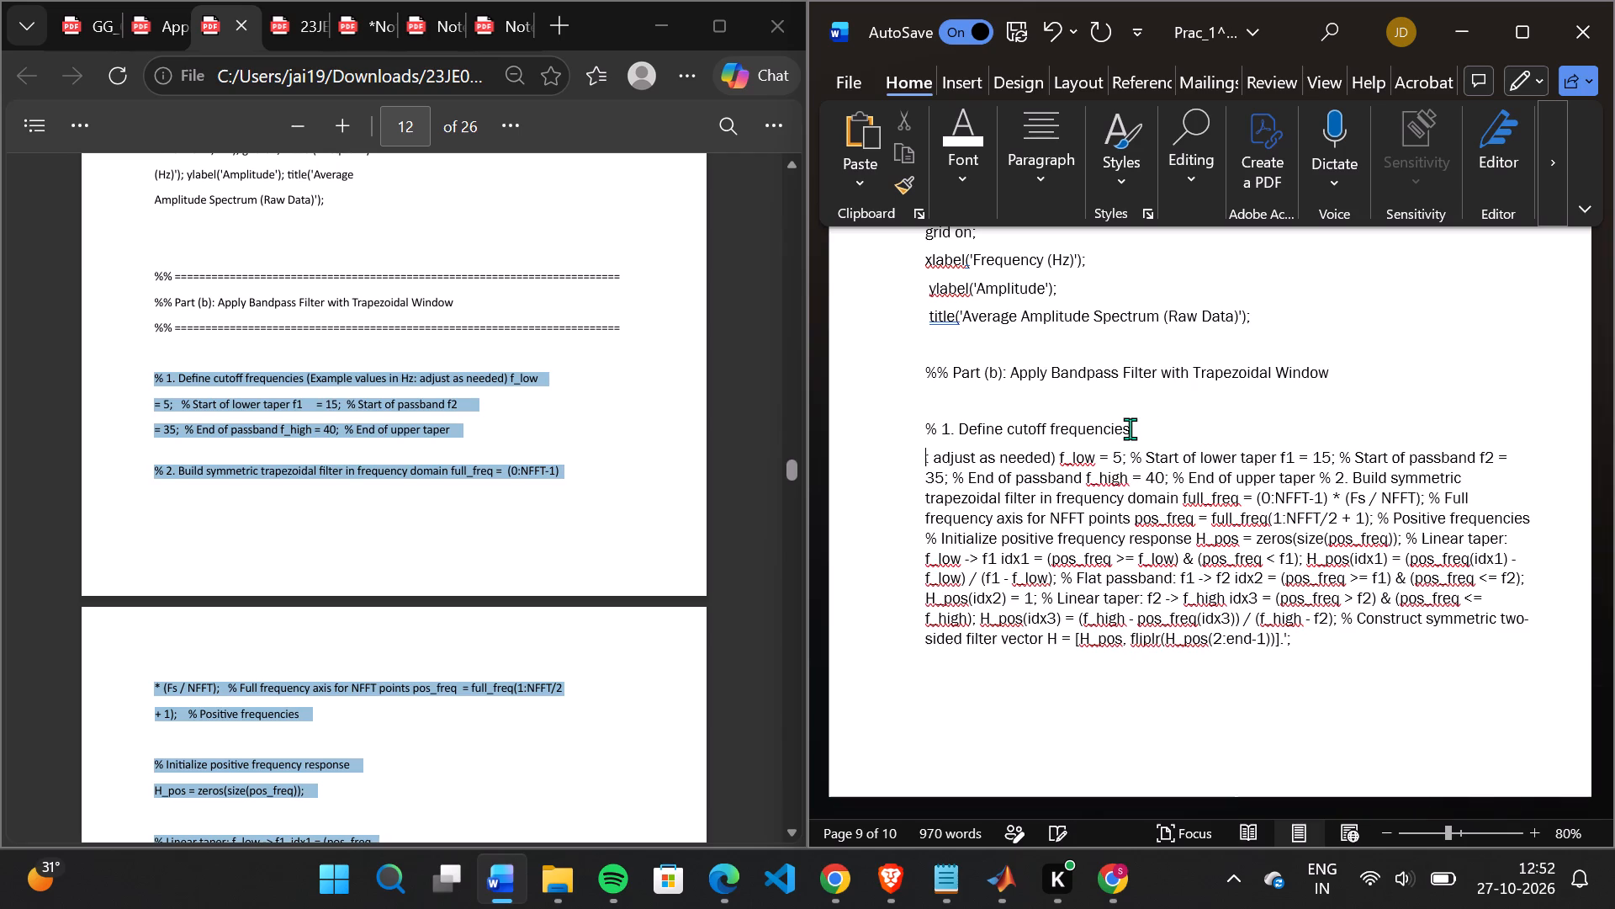
key("Delete")
key("Delete")
key("Delete")
key("Delete")
key("Delete")
key("Delete")
key("Delete")
key("Delete")
key("Delete")
key("Delete")
key("Delete")
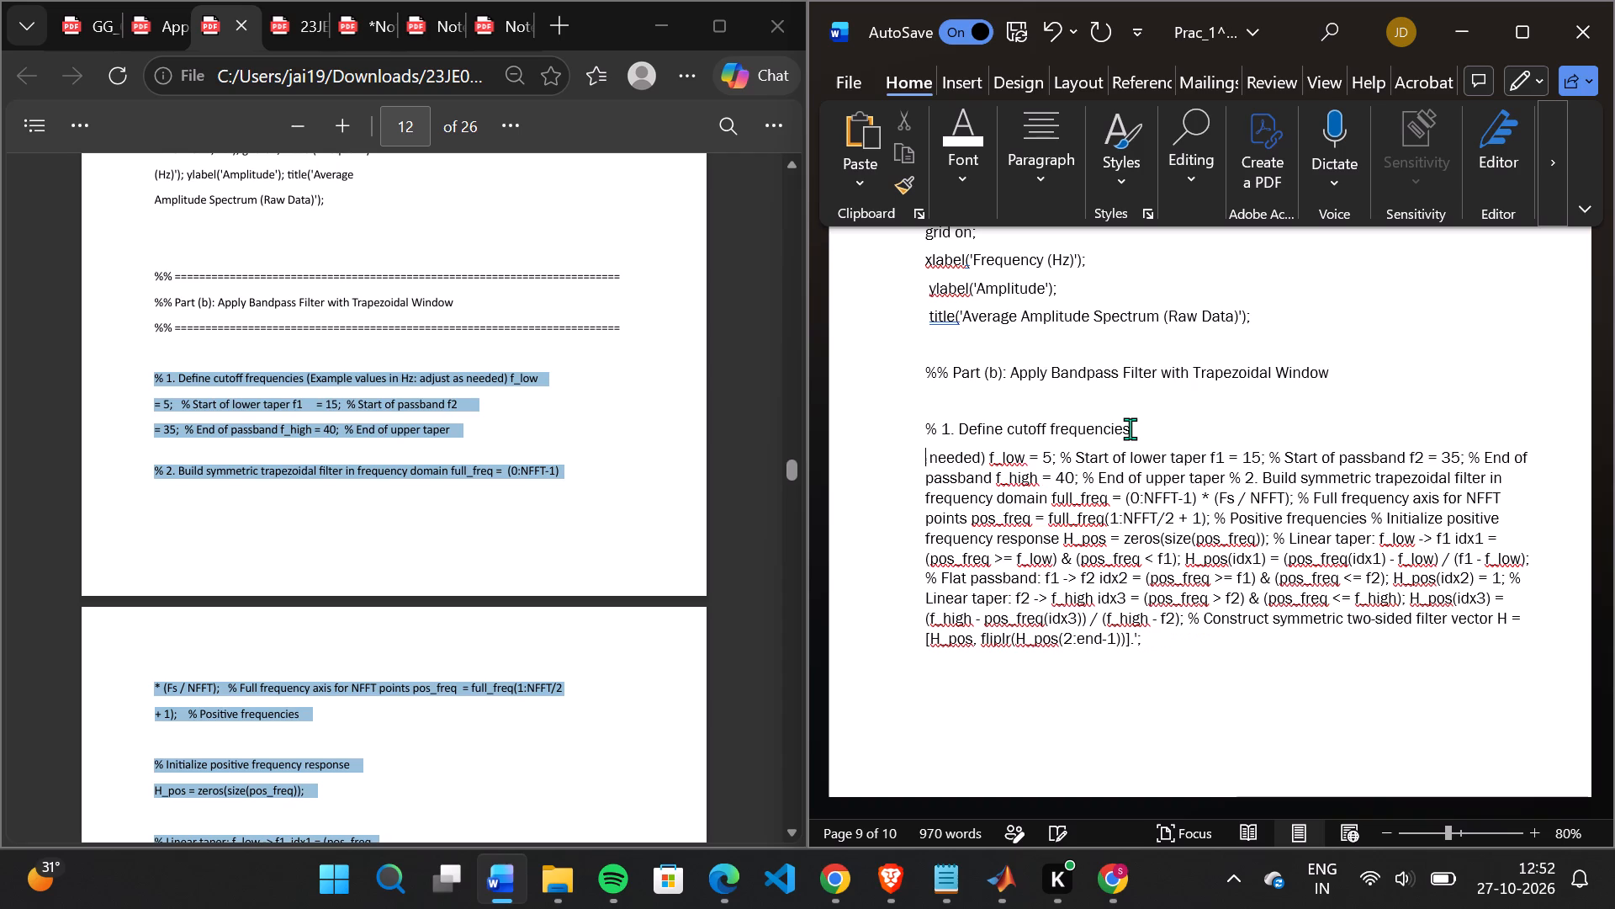
key("Delete")
key("Delete")
key("Delete")
key("Delete")
key("Delete")
key("Delete")
key("Delete")
key("Delete")
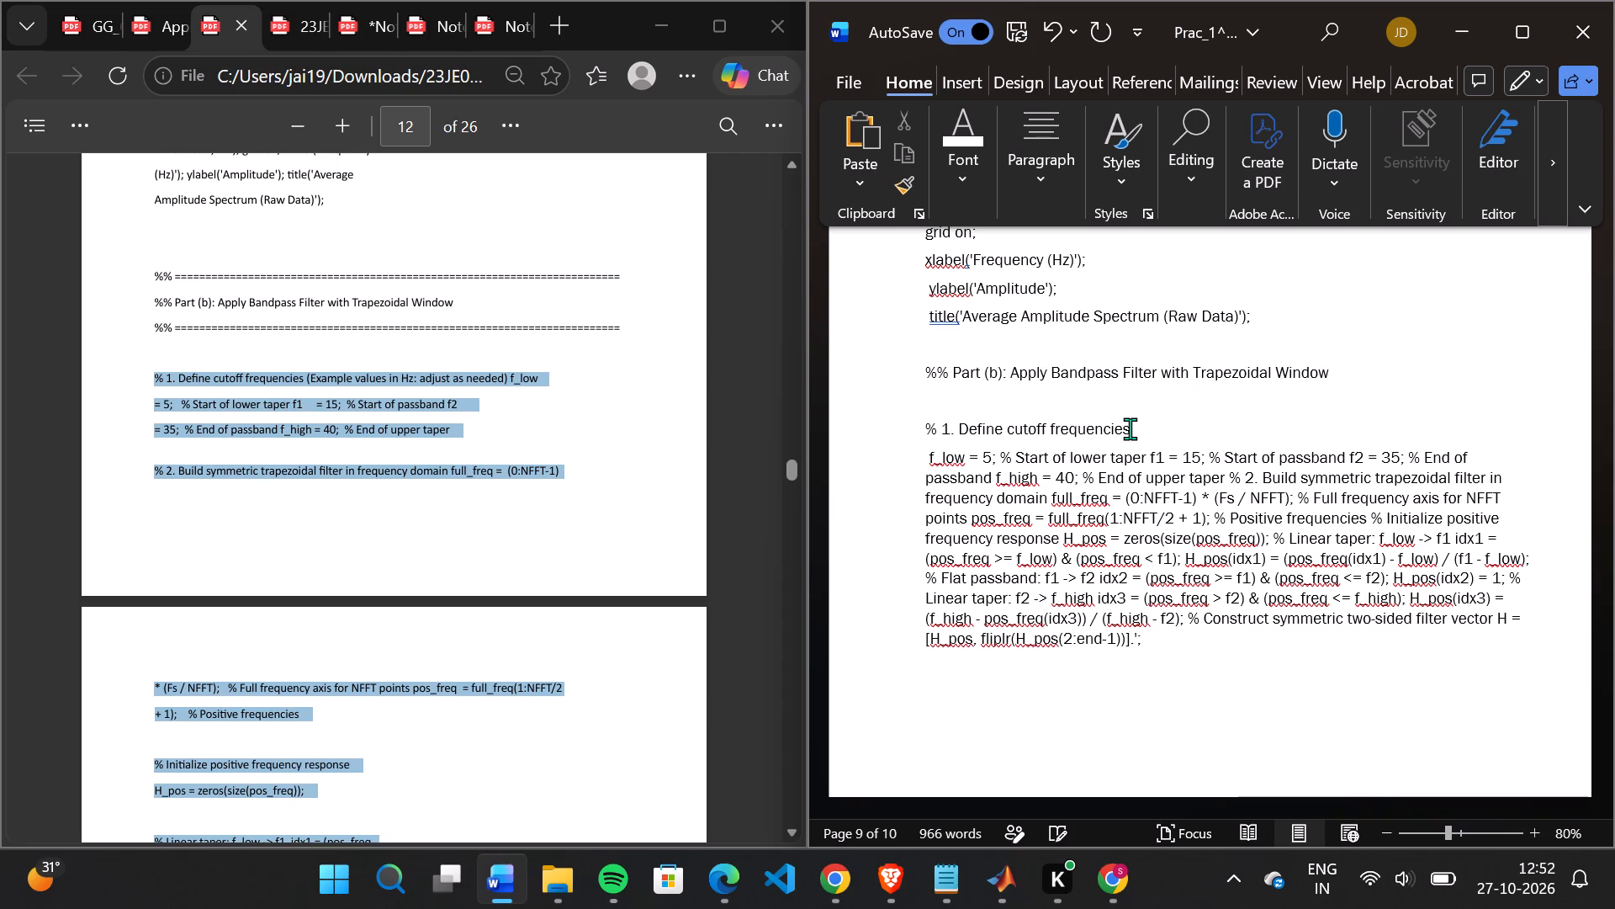
Break the code after "f_low = 5;" so that this assignment stands on its own line.
key("Right")
key("Right")
key("Right")
key("Right")
key("Right")
key("Right")
key("Right")
key("Right")
key("Right")
key("Right")
key("Right")
key("Right")
key("Right")
key("Right")
key("Right")
key("Right")
key("Right")
key("Left")
key("Left")
key("Left")
key("Left")
key("Left")
key("Left")
key("Return")
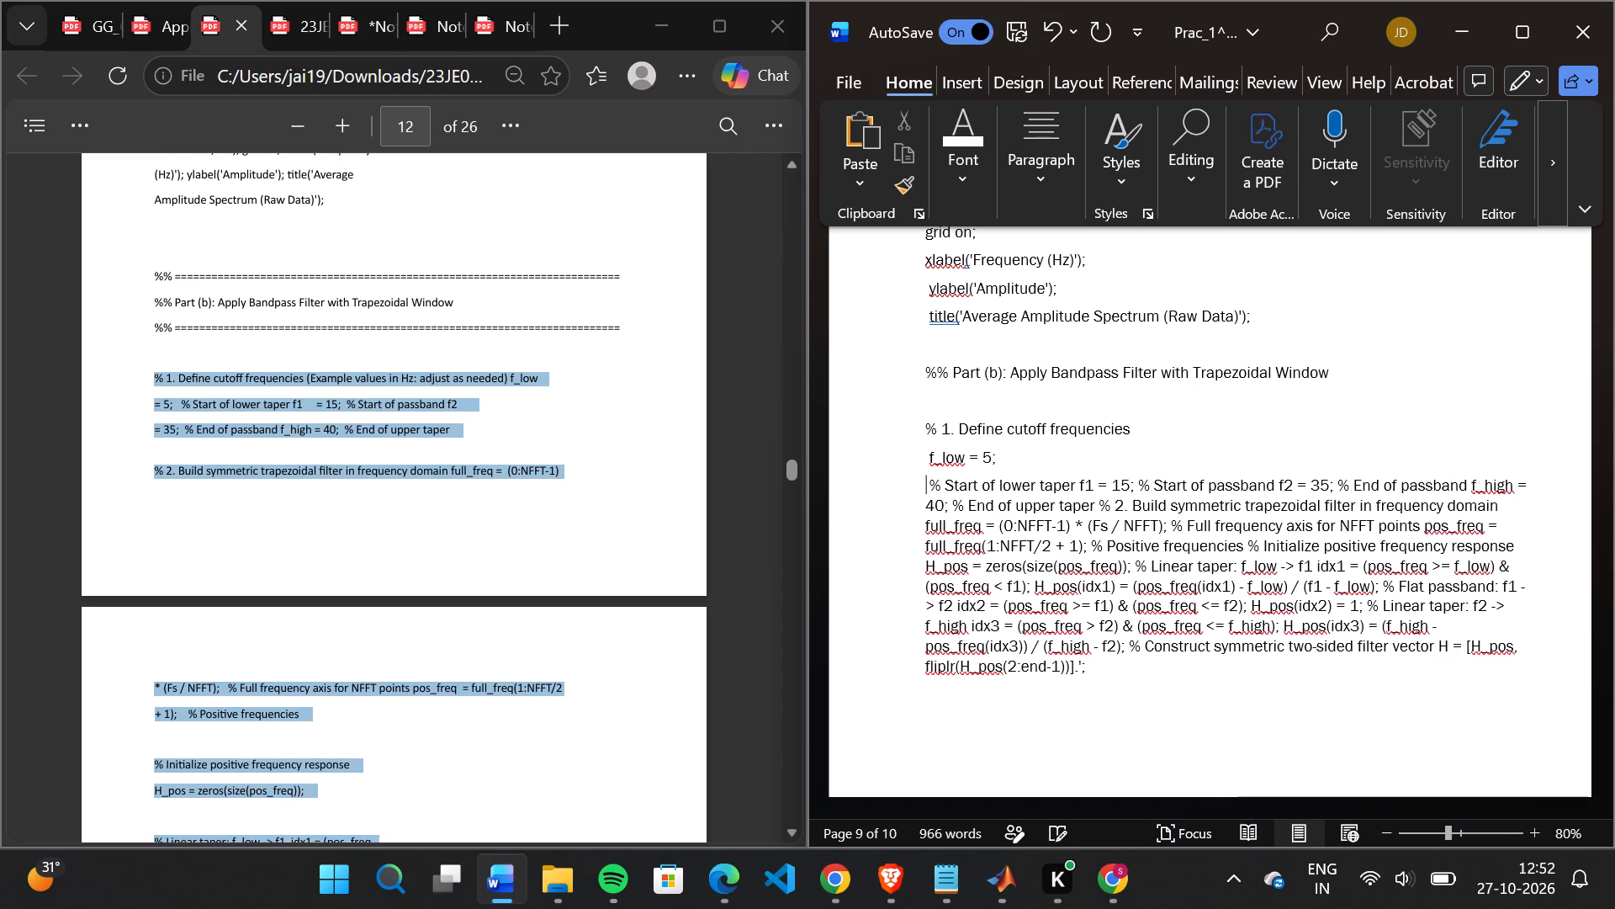
Delete the comment "% Start of lower taper" in front of "f1 = 15;".
key("Right")
key("Right")
key("Right")
key("Right")
key("Right")
key("Right")
key("Right")
key("Right")
key("Right")
key("Right")
key("Right")
key("Right")
key("Right")
key("Right")
key("Right")
key("Right")
key("Right")
key("Right")
key("Right")
key("Right")
key("Right")
key("Right")
key("Right")
key("BackSpace")
key("BackSpace")
key("BackSpace")
key("BackSpace")
key("BackSpace")
key("BackSpace")
key("BackSpace")
key("BackSpace")
key("BackSpace")
key("BackSpace")
key("BackSpace")
key("BackSpace")
key("BackSpace")
key("BackSpace")
key("BackSpace")
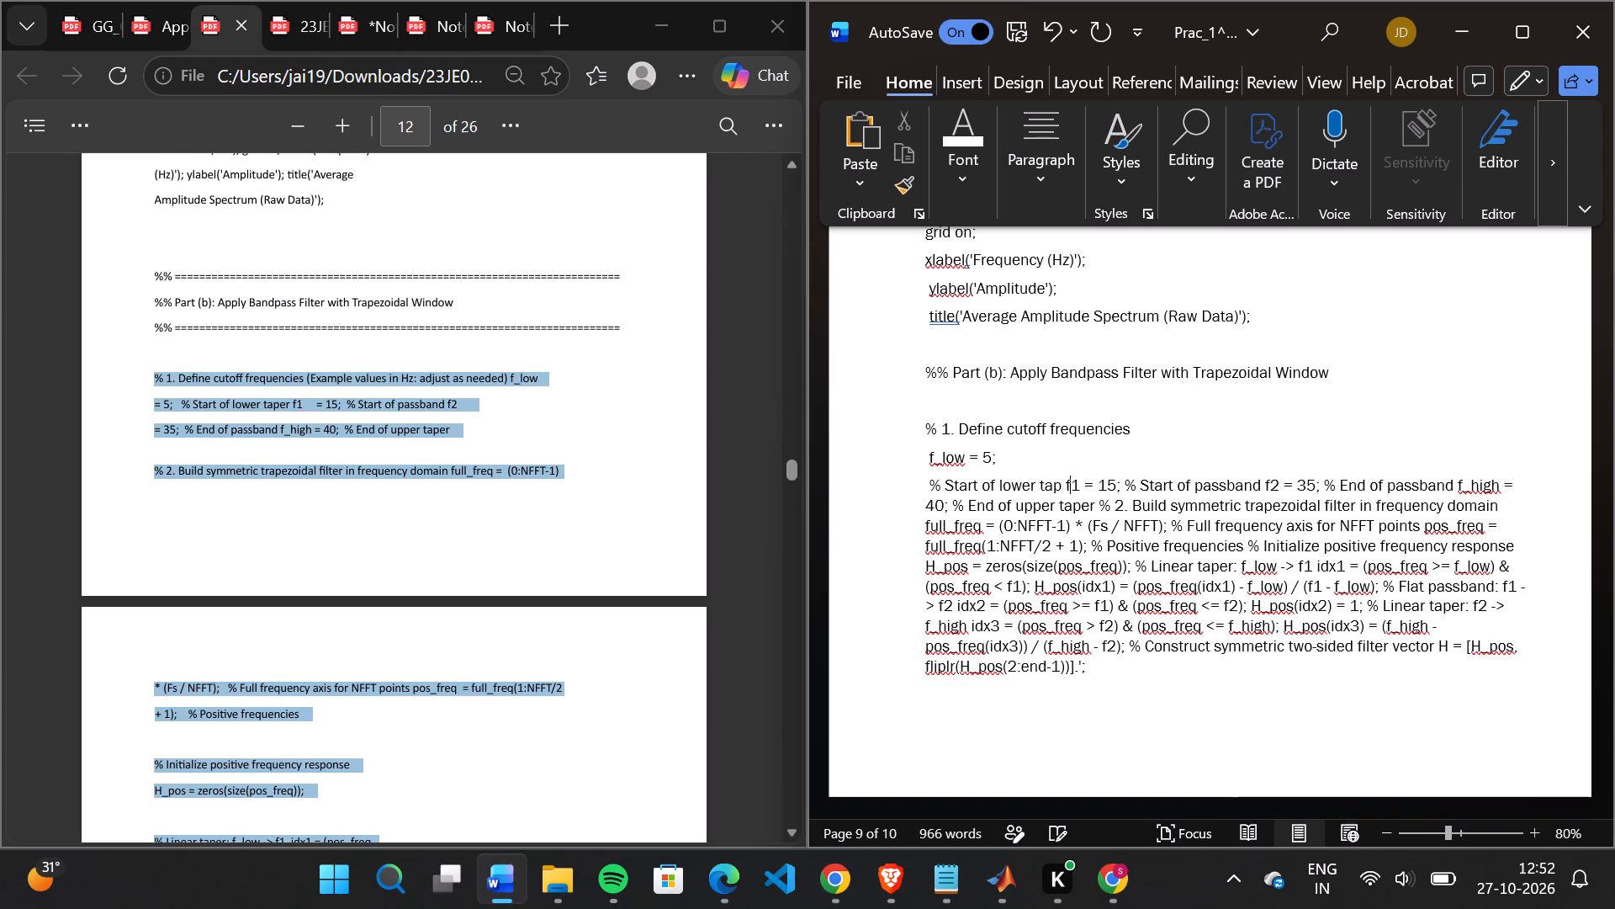
key("BackSpace")
key("BackSpace")
key("BackSpace")
key("BackSpace")
key("BackSpace")
key("BackSpace")
key("BackSpace")
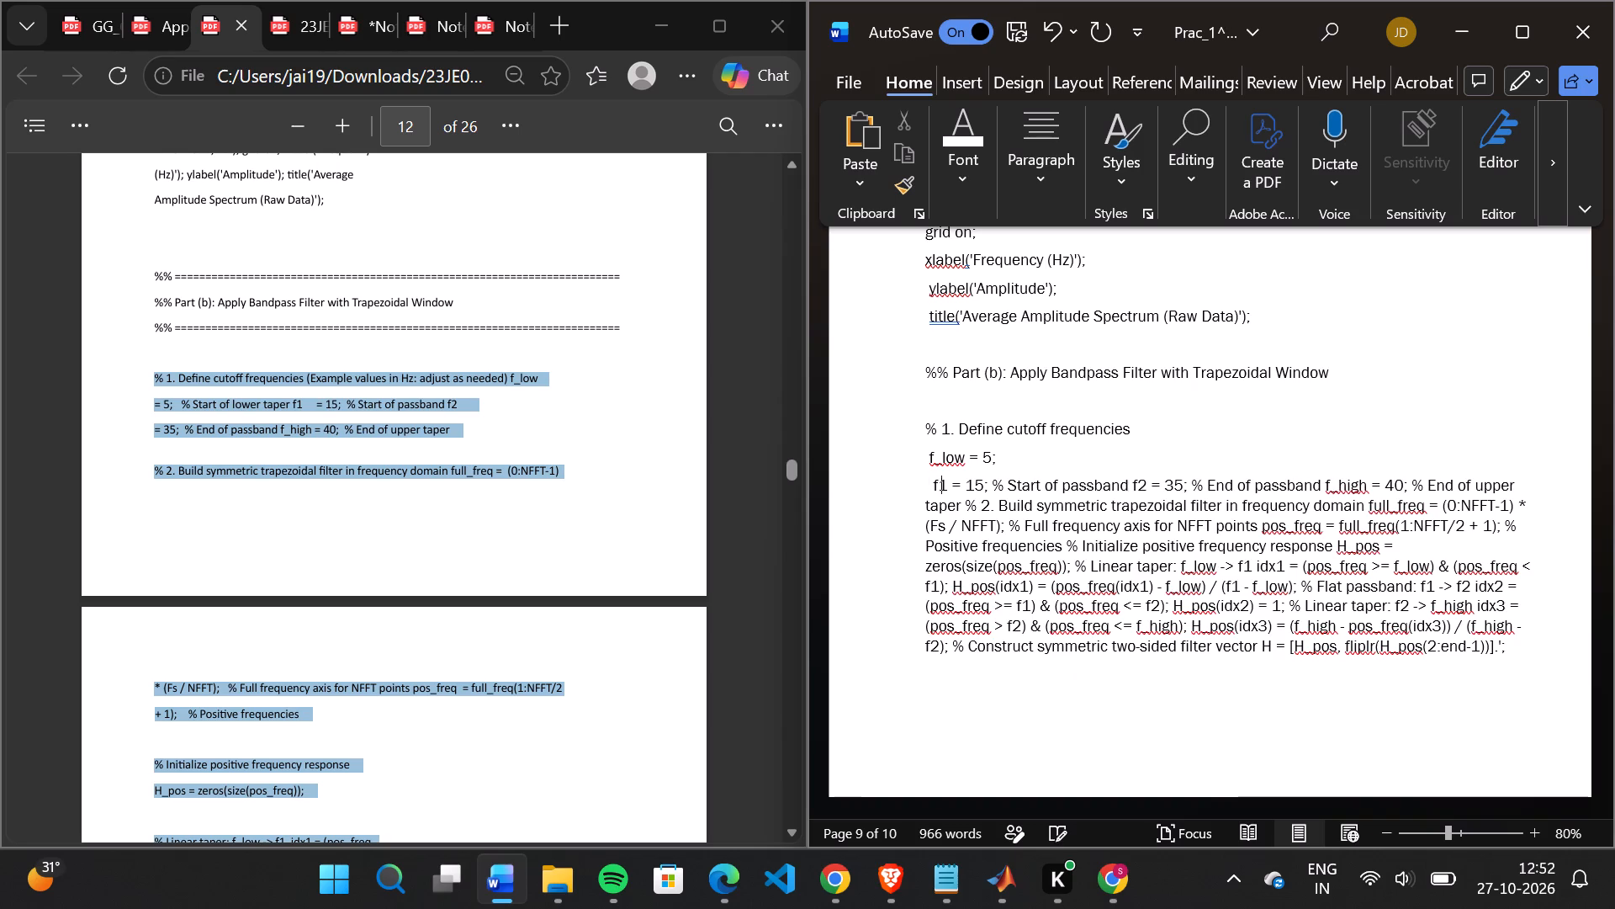
key("BackSpace")
Delete the comment "% Start of passband" after "f1 = 15;" and start a new line at "f2 = 35;".
key("Right")
key("Right")
key("Right")
key("Right")
key("Right")
key("Right")
key("Right")
key("Right")
key("Right")
key("Right")
key("Right")
key("Right")
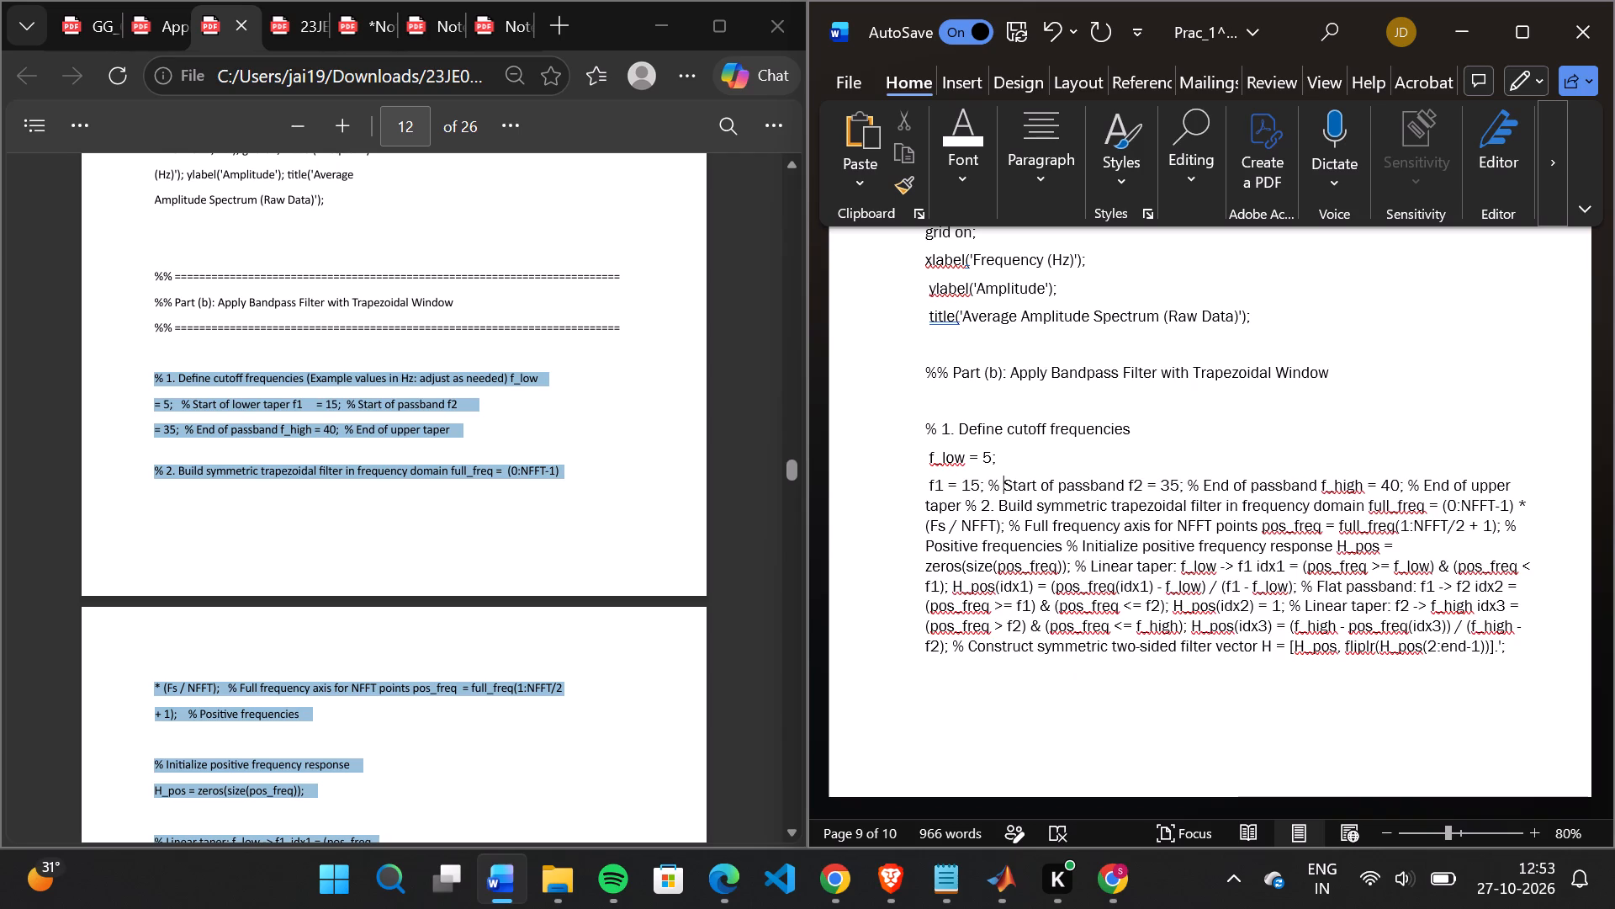
key("Left")
key("Left")
key("Delete")
key("Delete")
key("Delete")
key("Delete")
key("Delete")
key("Delete")
key("Delete")
key("Delete")
key("Delete")
key("Delete")
key("Delete")
key("Delete")
key("Delete")
key("Delete")
key("Delete")
key("Delete")
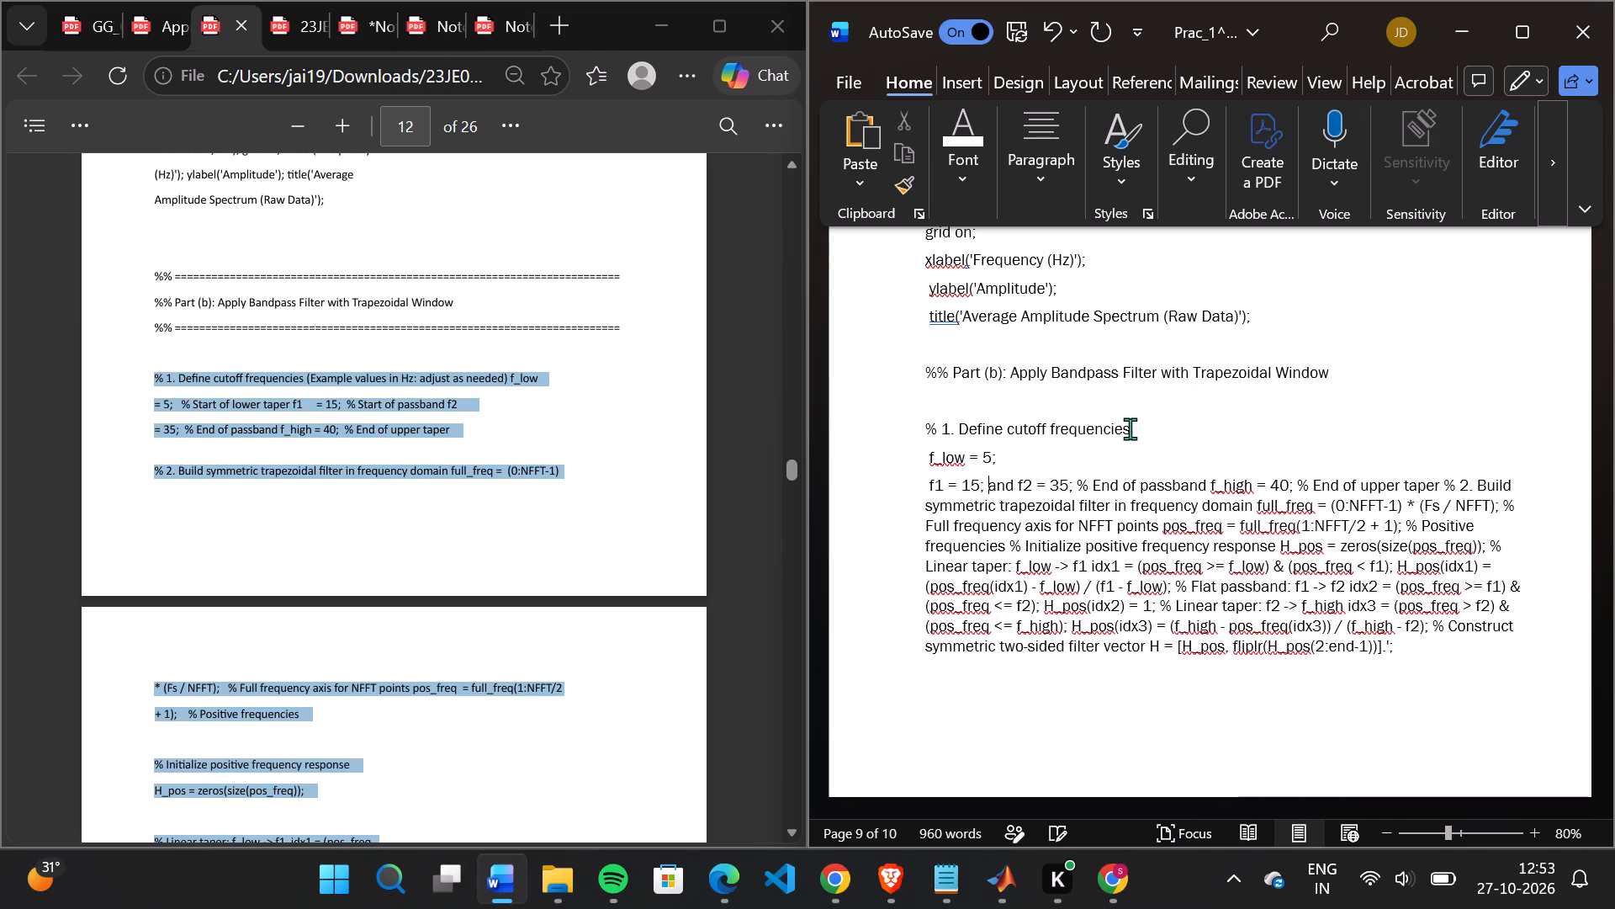
key("Delete")
key("Delete")
key("Delete")
key("Return")
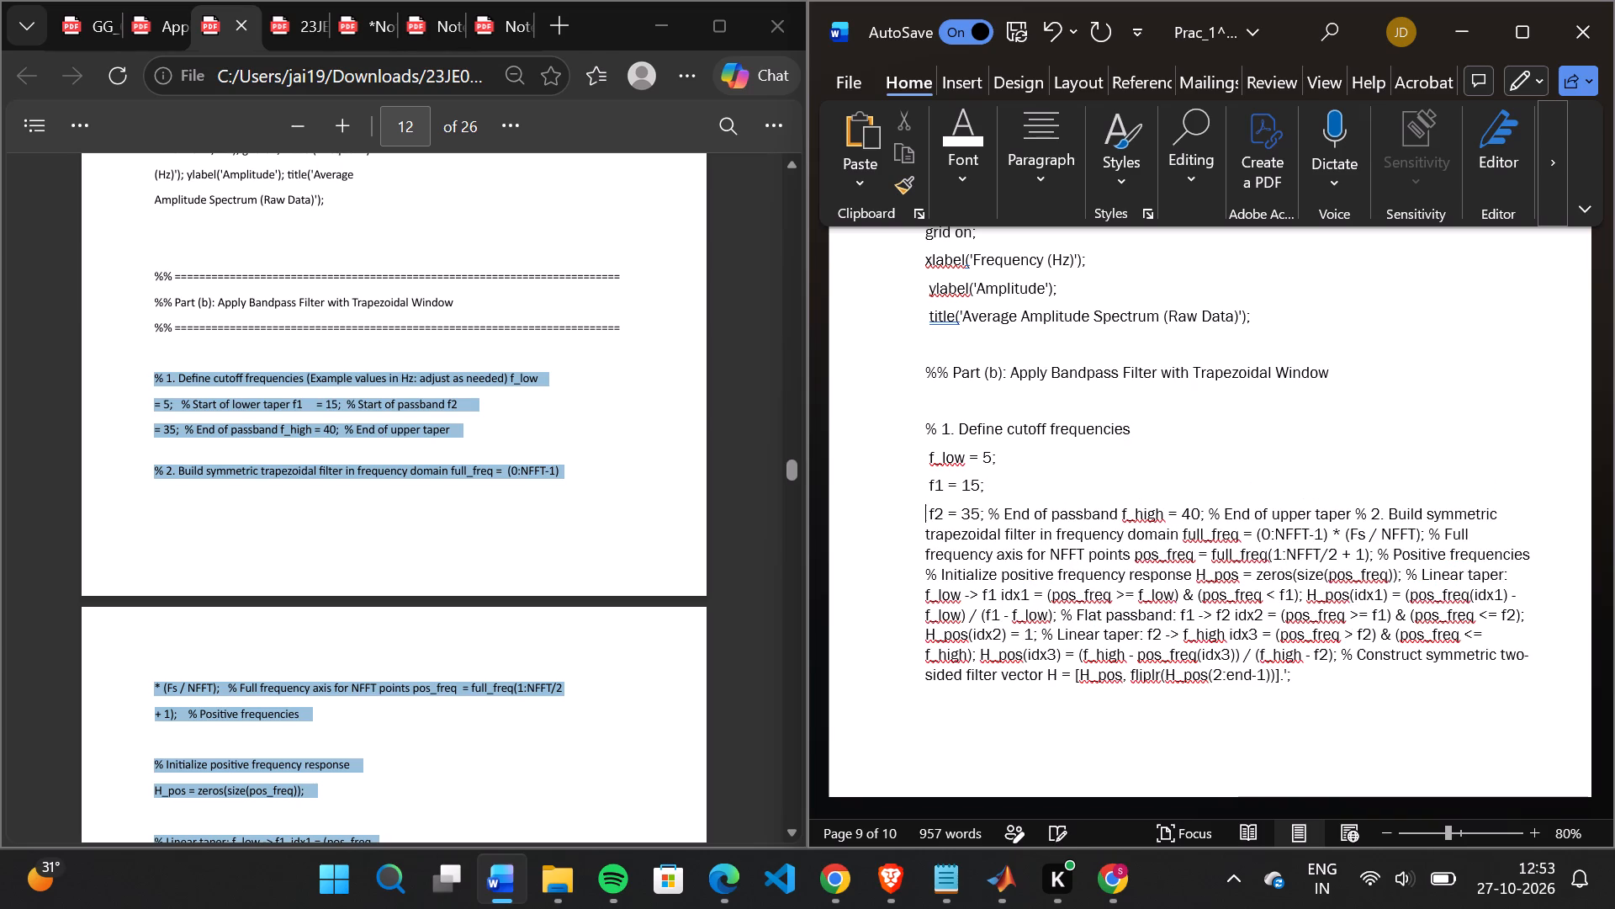
Delete the comment "% End of passband" after "f2 = 35;" and start a new line at "f_high = 40;".
key("Right")
key("Right")
key("Right")
key("Right")
key("Right")
key("Right")
key("Right")
key("Right")
key("Right")
key("Right")
key("Delete")
key("Delete")
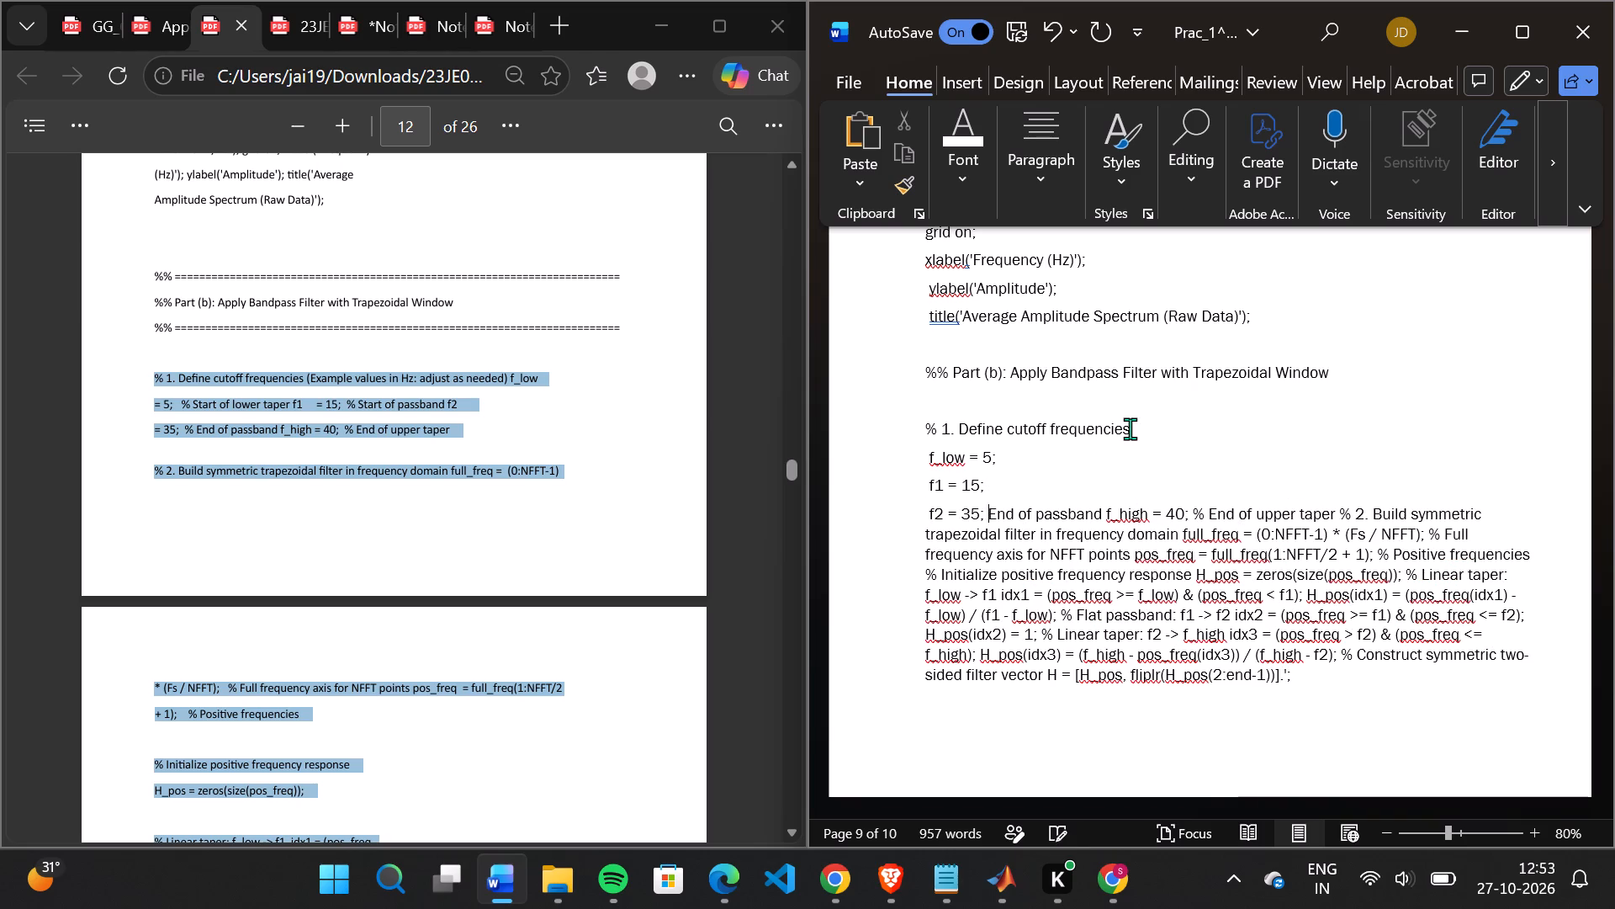
key("Delete")
key("Delete")
key("Delete")
key("Delete")
key("Delete")
key("Delete")
key("Delete")
key("Delete")
key("Delete")
key("Delete")
key("Delete")
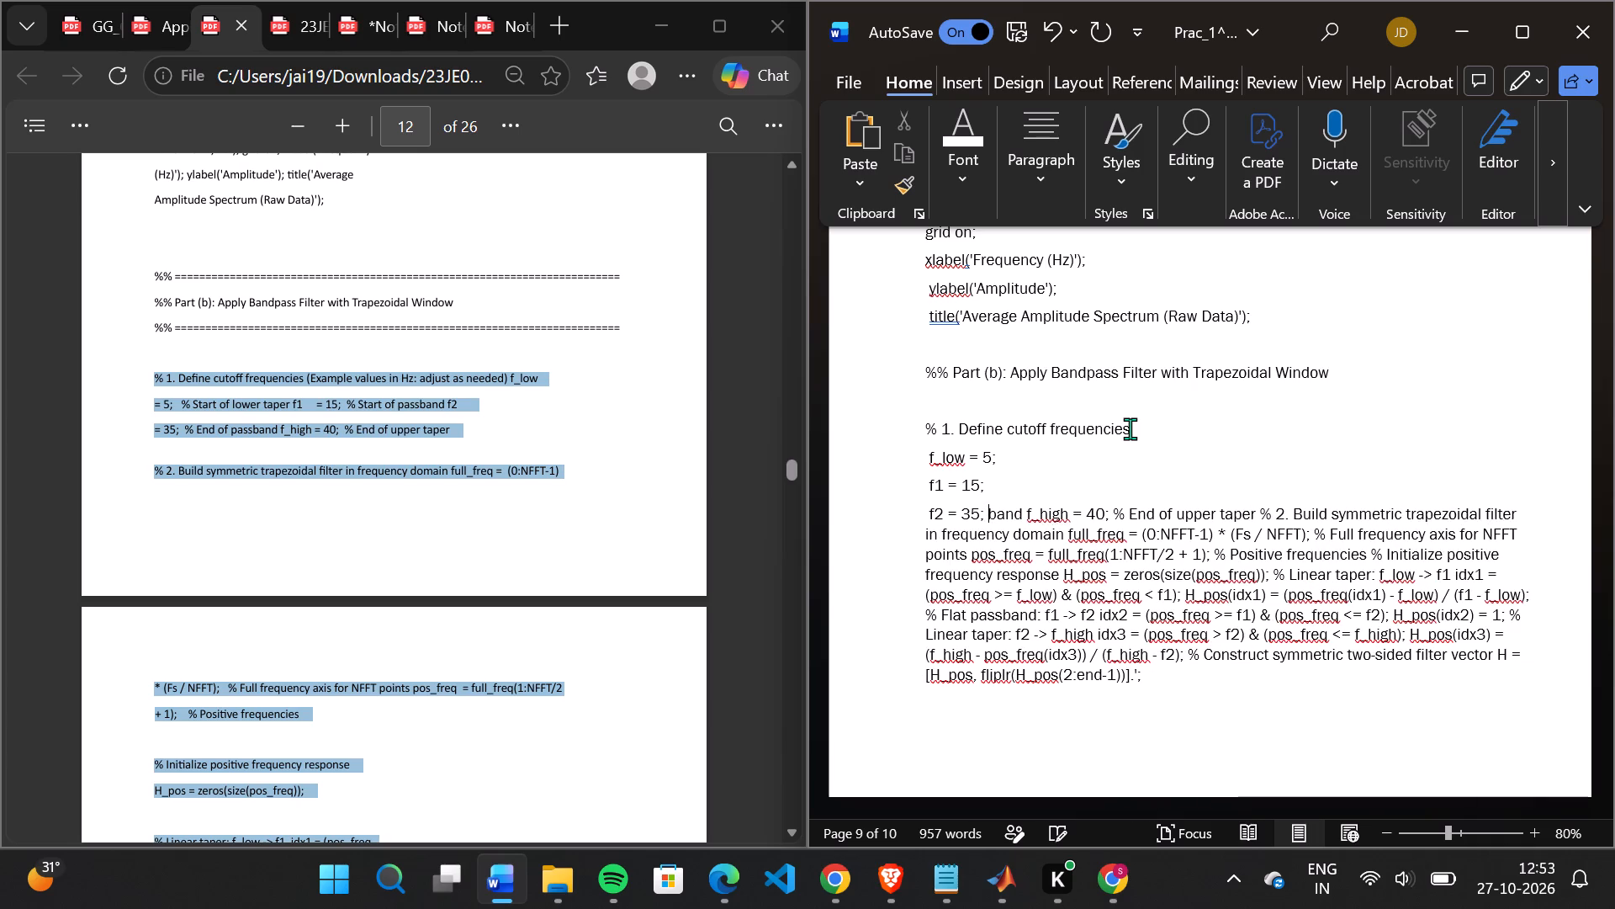
key("Delete")
key("Delete")
key("Delete")
key("Delete")
key("Delete")
key("Return")
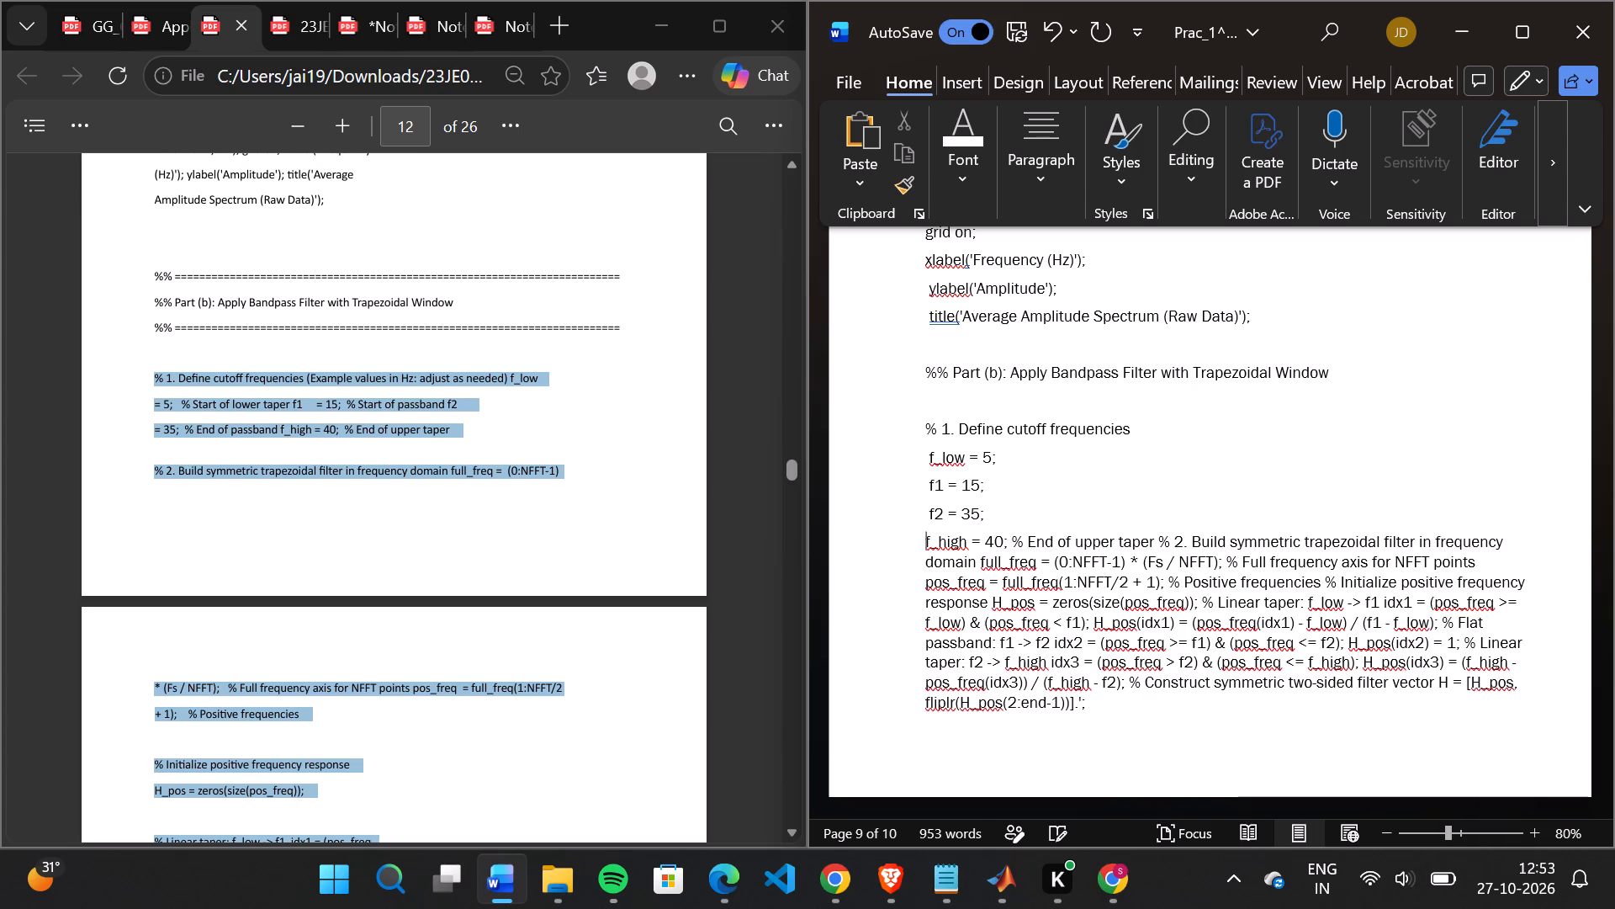
Delete the comment "% End of upper taper" after "f_high = 40;" and put a blank line before the "% 2." comment.
key("Right")
key("Right")
key("Right")
key("Right")
key("Right")
key("Right")
key("Right")
key("Right")
key("Right")
key("Right")
key("Right")
key("Right")
key("Right")
key("Delete")
key("Delete")
key("Delete")
key("Delete")
key("Delete")
key("Delete")
key("Delete")
key("Delete")
key("Delete")
key("Delete")
key("Delete")
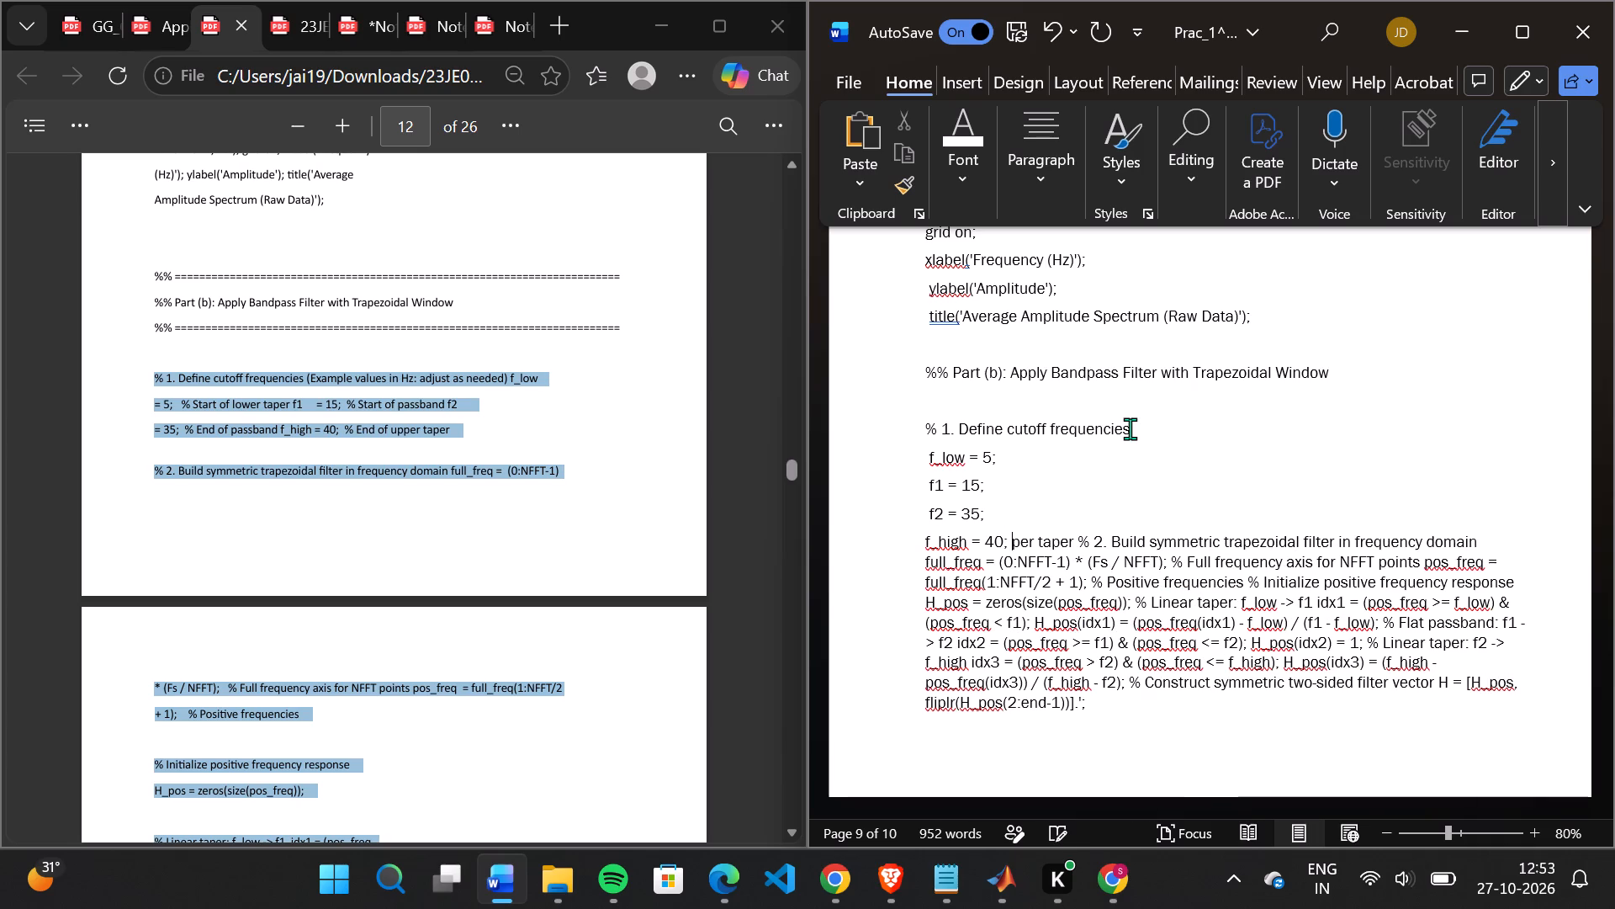
key("Delete")
key("Delete")
key("Delete")
key("Delete")
key("Delete")
key("Delete")
key("Delete")
key("Delete")
key("Delete")
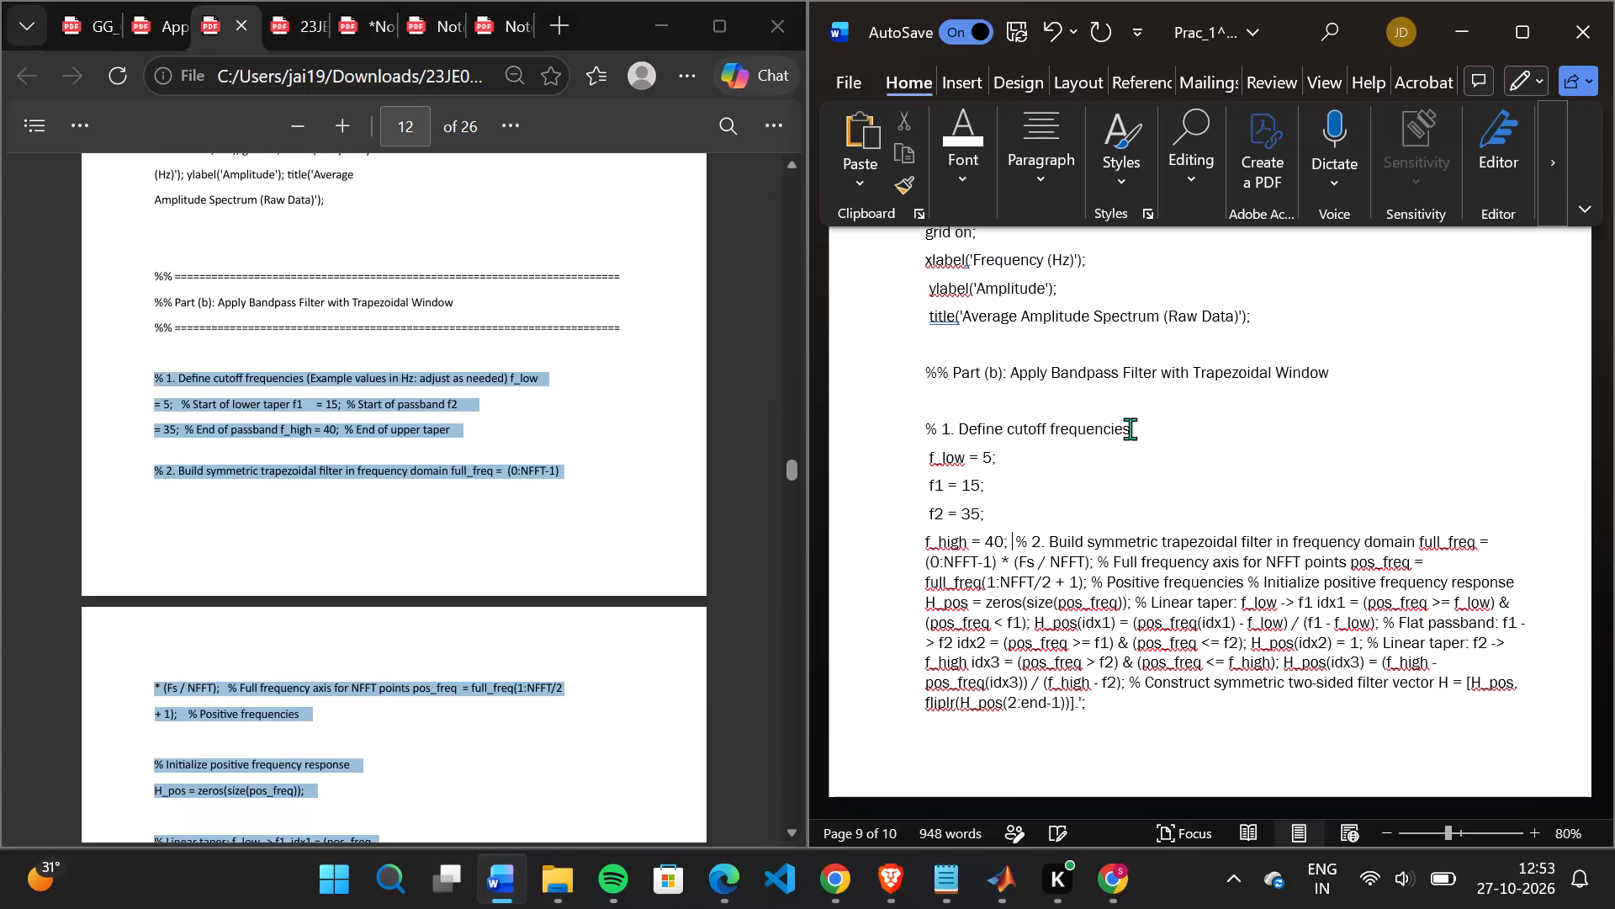
key("Return")
key("Return")
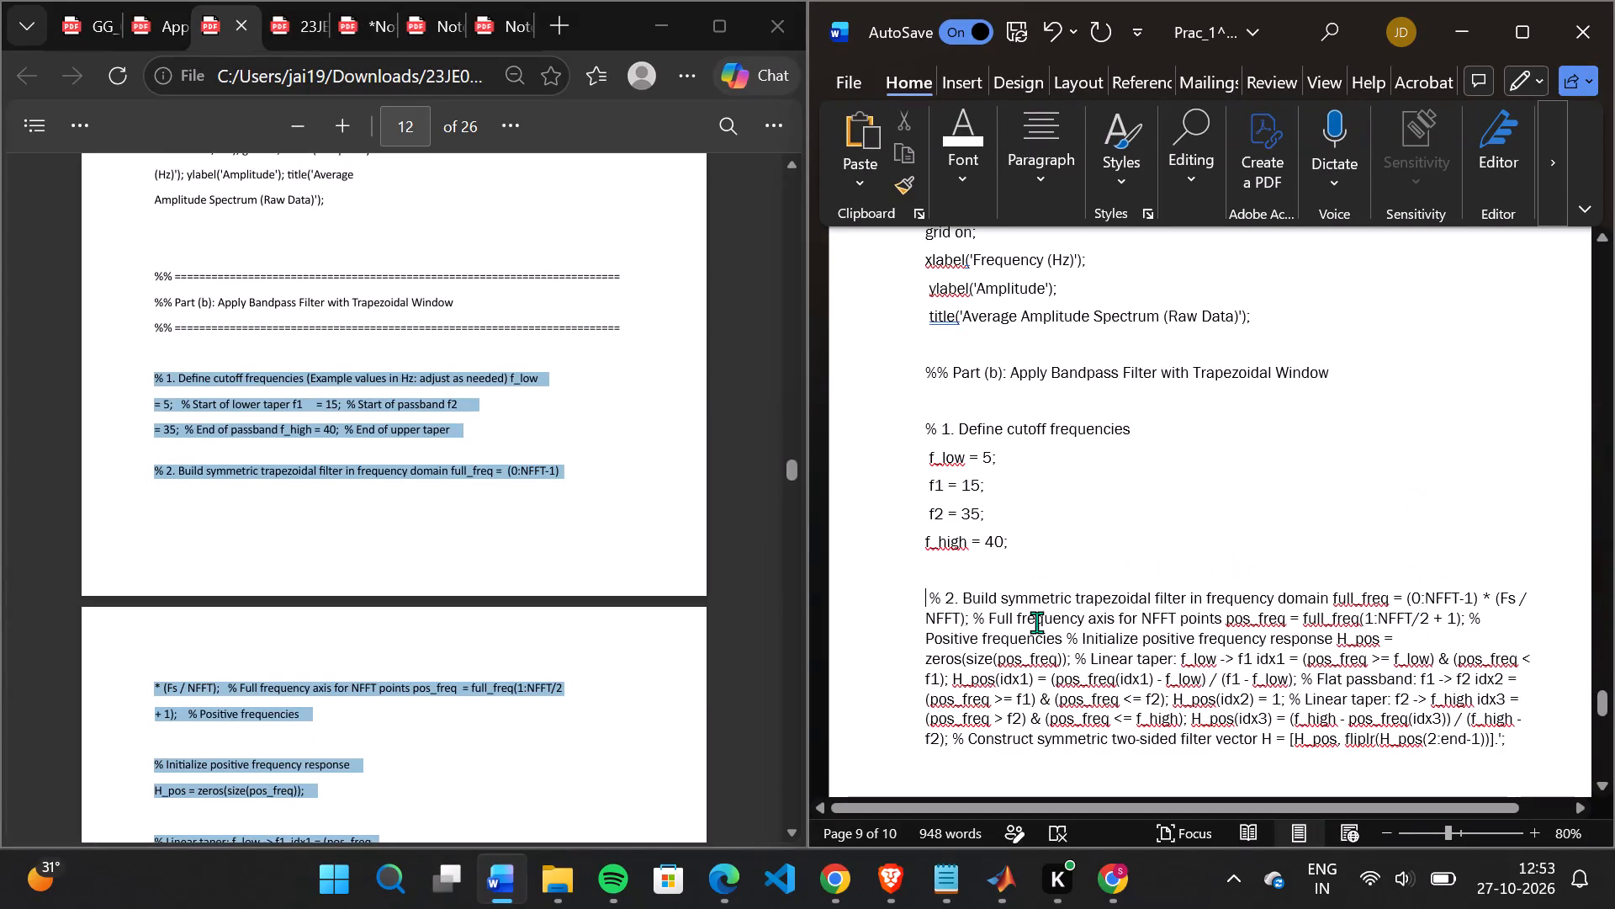
Break the code after "% 2. Build symmetric trapezoidal filter in frequency domain" so that "full_freq" starts a new line.
scroll(1036, 622, "down", 1)
left_click(456, 564)
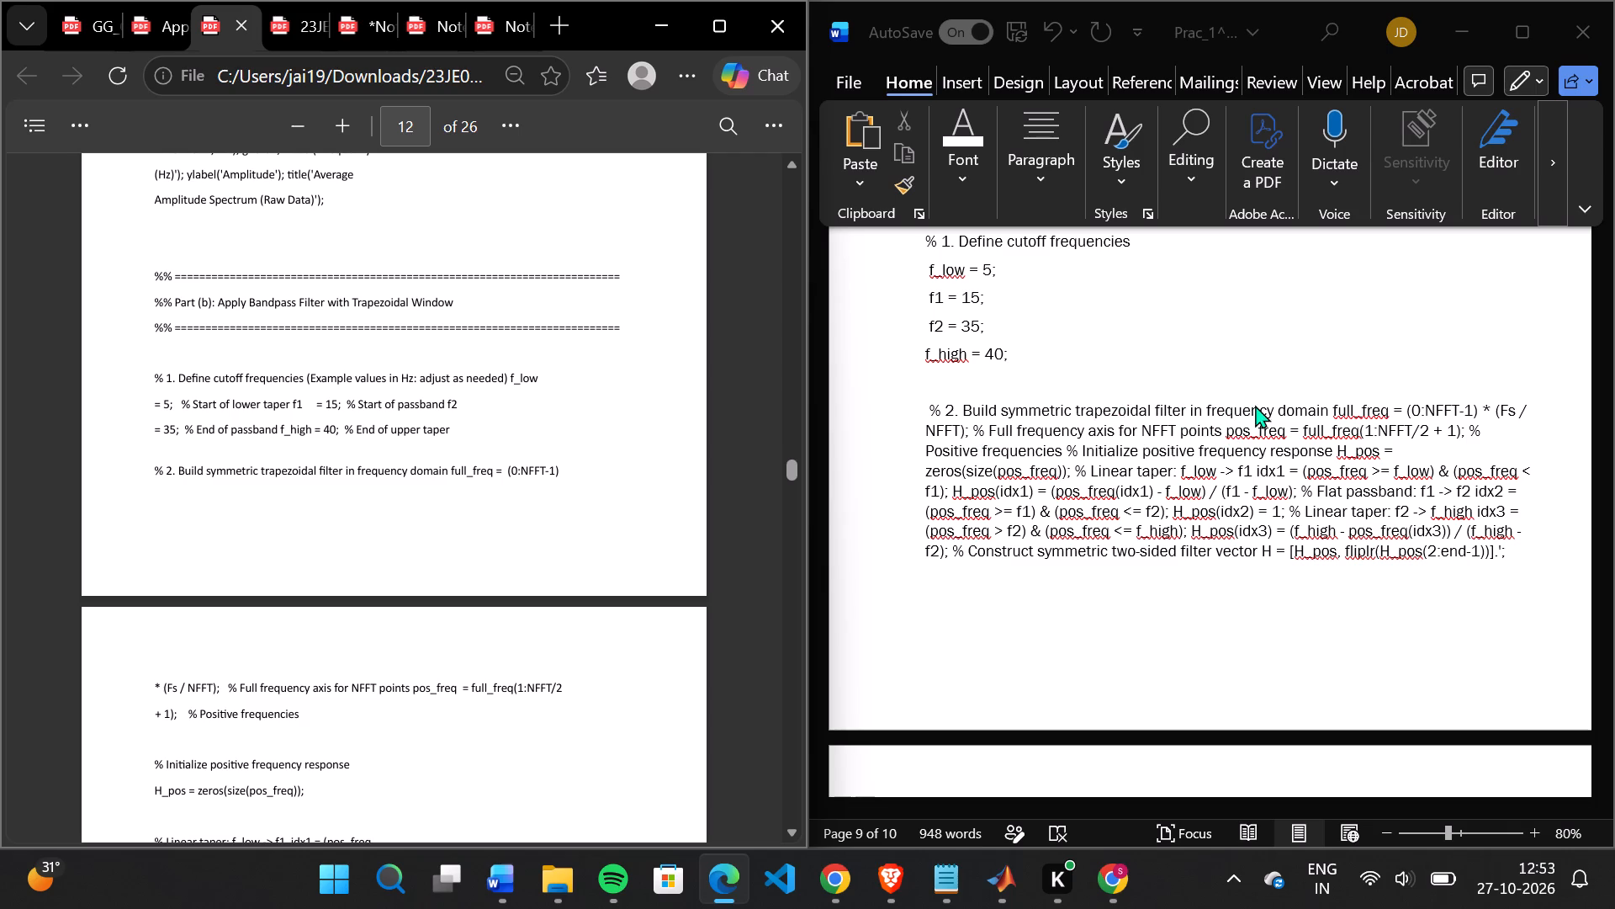
left_click(1331, 408)
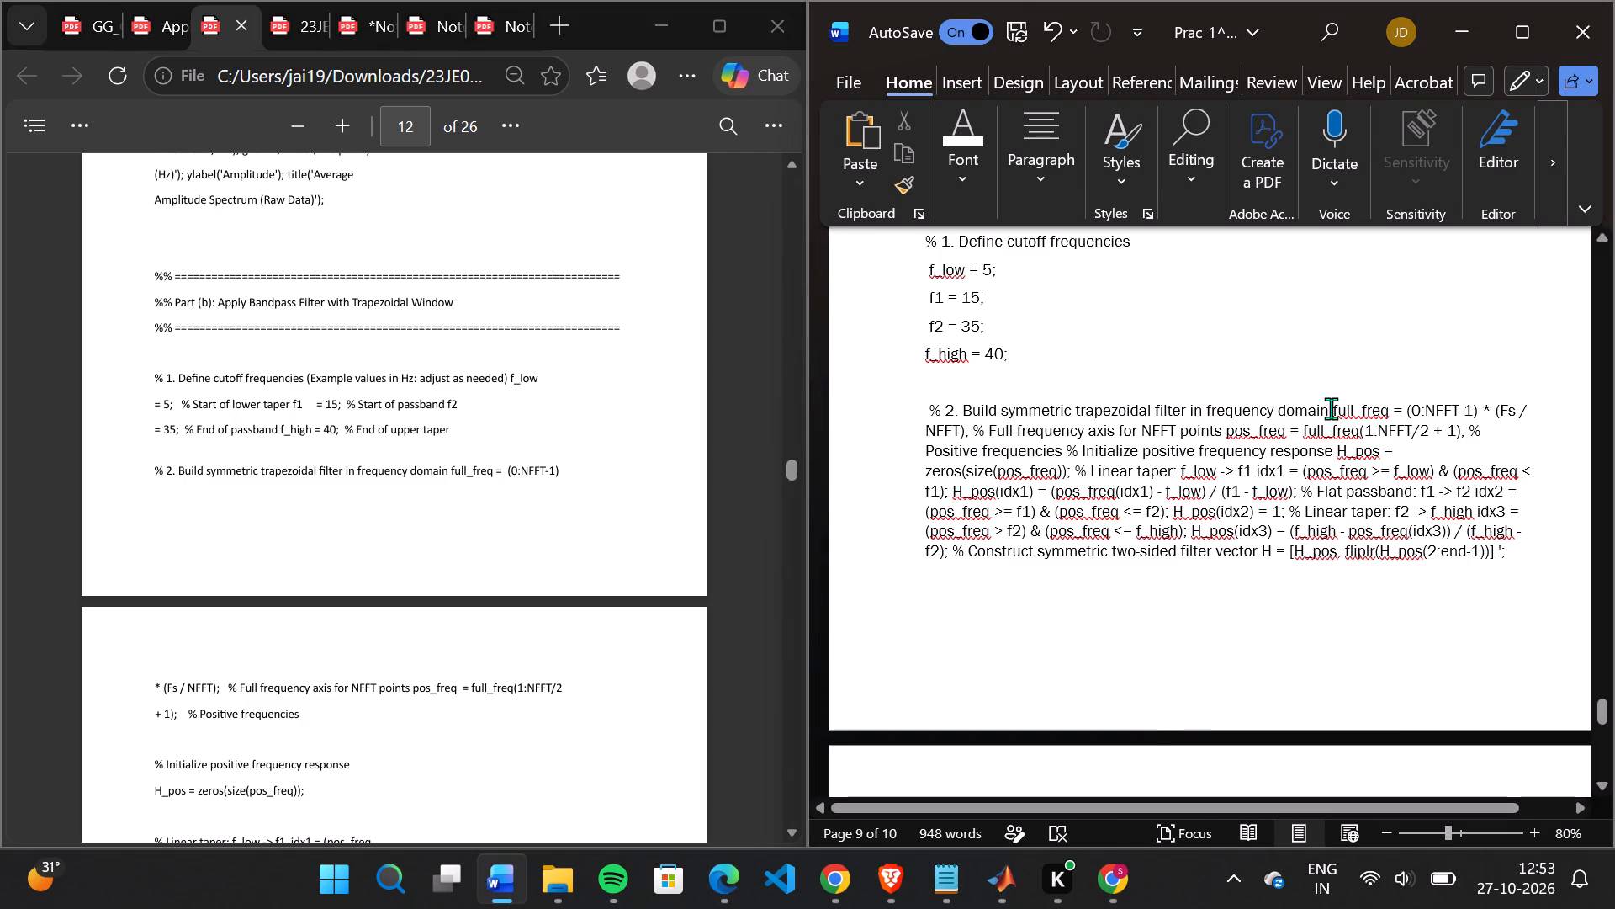
left_click(1331, 408)
key("Return")
Delete the comment "% Full frequency axis for NFFT points" after the full_freq assignment and start a new line at "pos_freq".
key("Right")
key("Right")
key("Right")
key("Right")
key("Right")
key("Right")
key("Right")
key("Right")
key("Right")
key("Right")
key("Right")
key("Right")
key("Right")
key("Right")
key("Right")
key("Right")
key("Right")
key("Right")
key("Right")
key("Right")
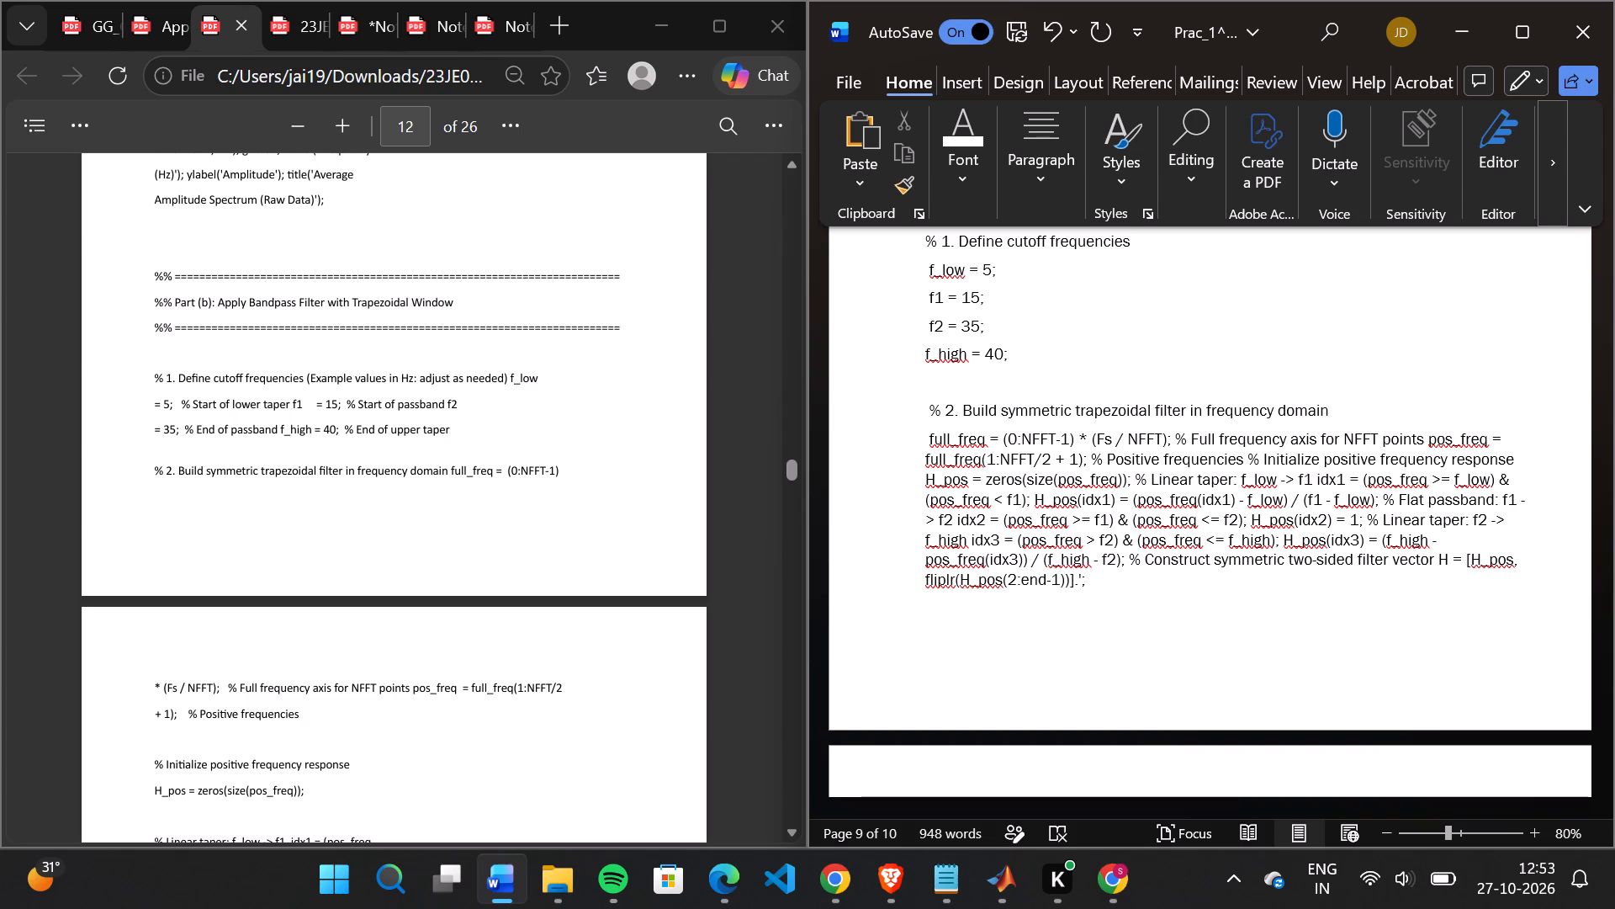
key("Left")
key("Left")
key("Right")
key("Delete")
key("Delete")
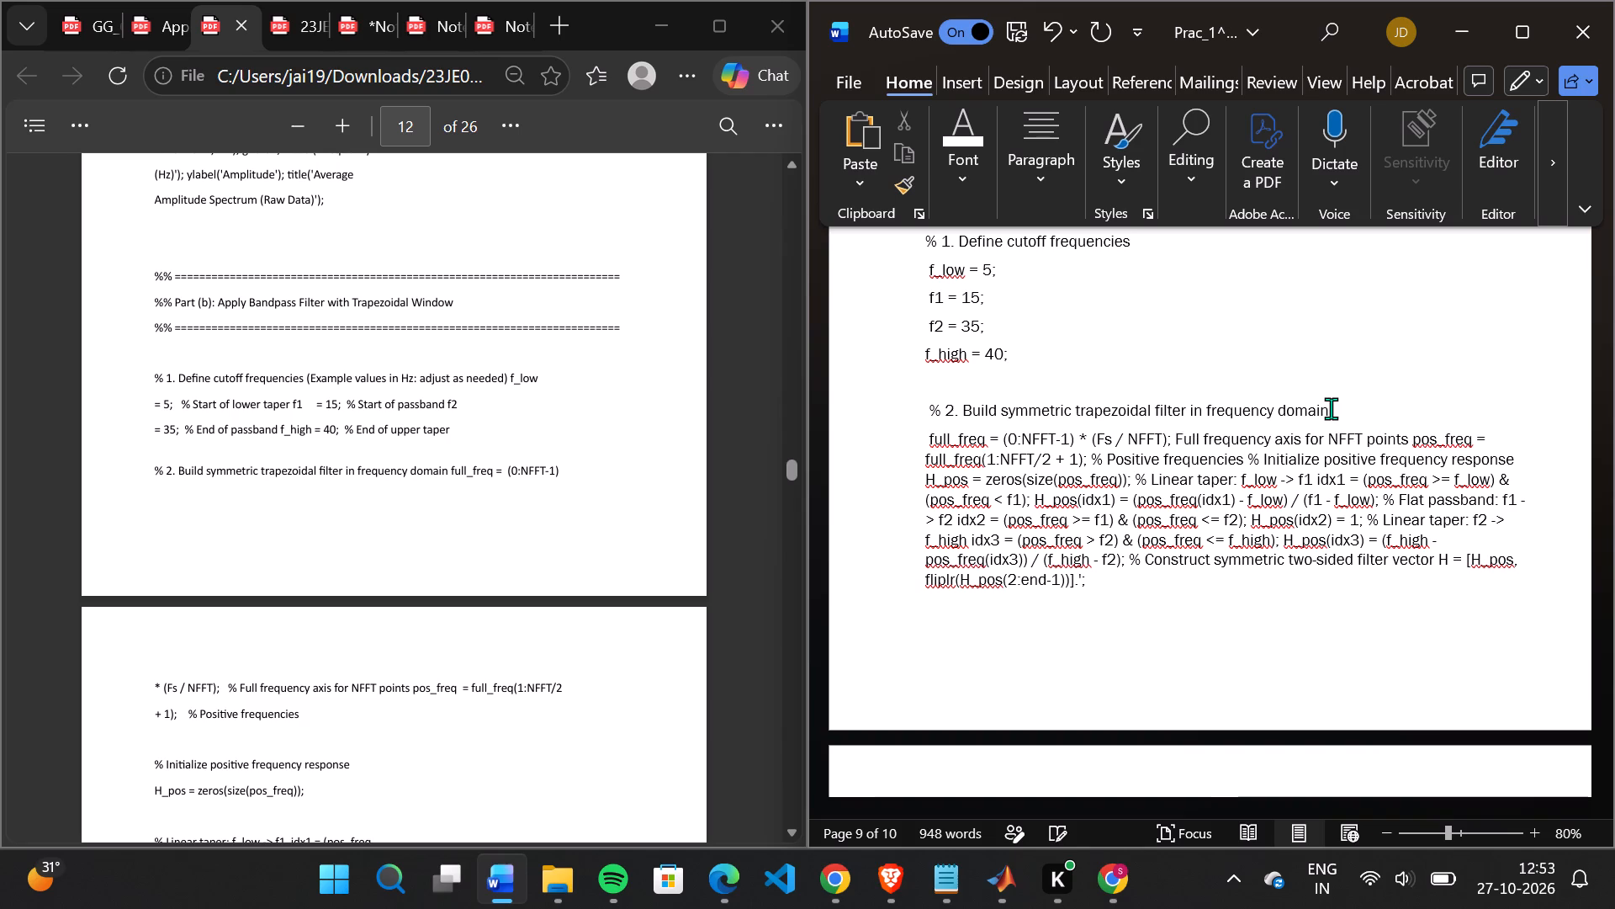
key("Delete")
key("Delete")
key("Delete")
key("Delete")
key("Delete")
key("Delete")
key("Delete")
key("Delete")
key("Delete")
key("Delete")
key("Delete")
key("Delete")
key("Delete")
key("Delete")
key("Delete")
key("Delete")
key("Delete")
key("Delete")
key("Delete")
key("Delete")
key("Delete")
key("Delete")
key("Delete")
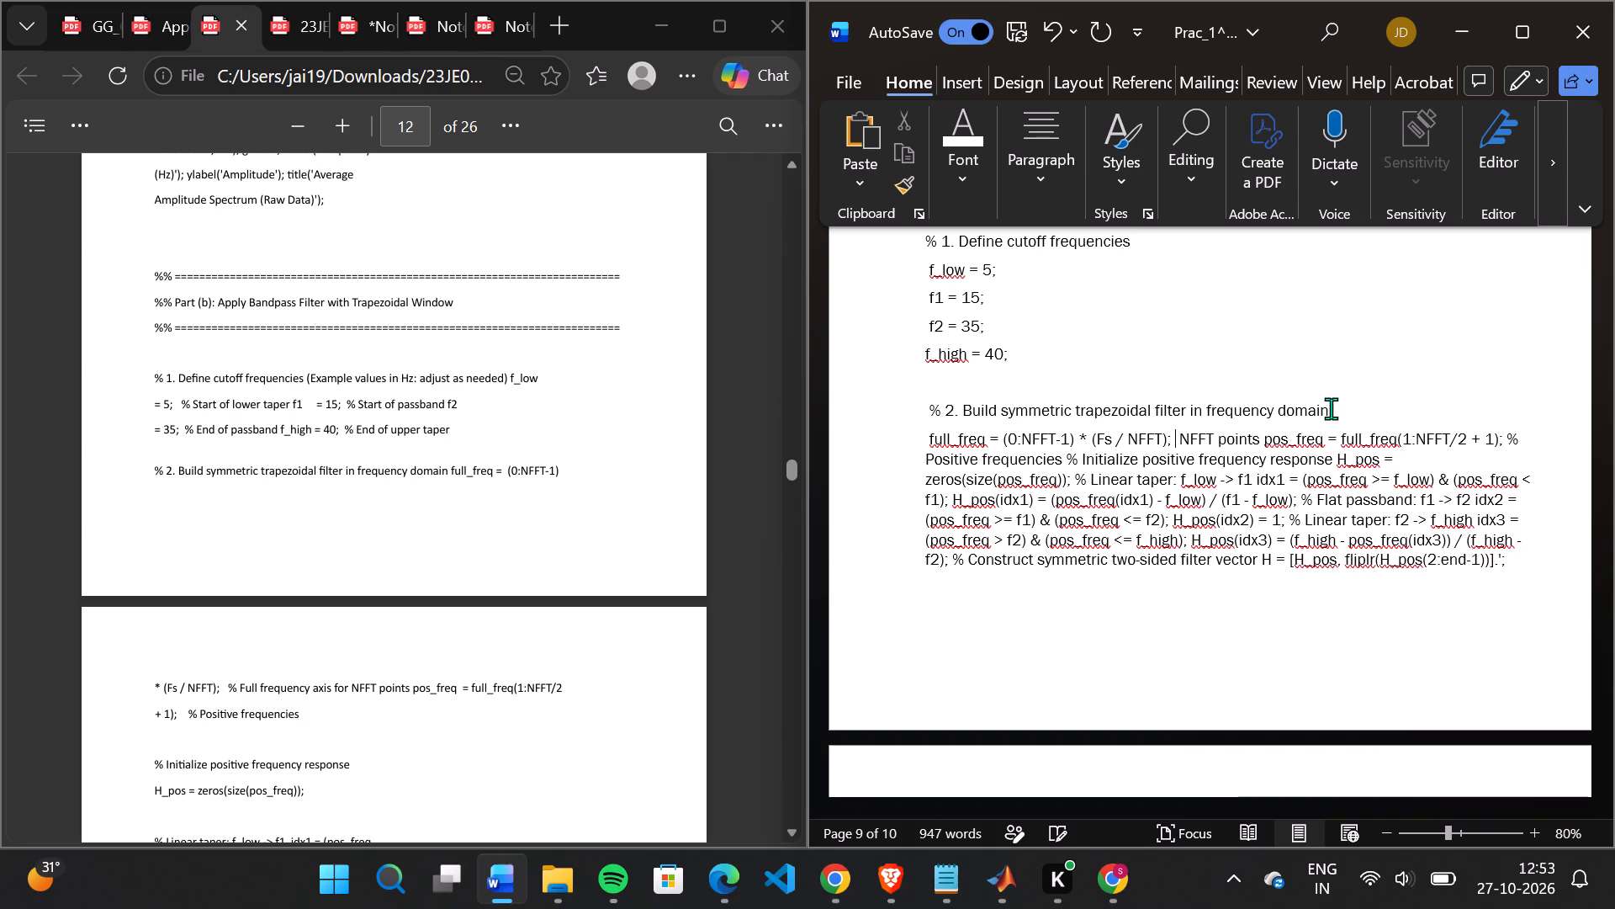
key("Delete")
key("Delete")
key("Delete")
key("Delete")
key("Delete")
key("Delete")
key("Delete")
key("Delete")
key("Delete")
key("Delete")
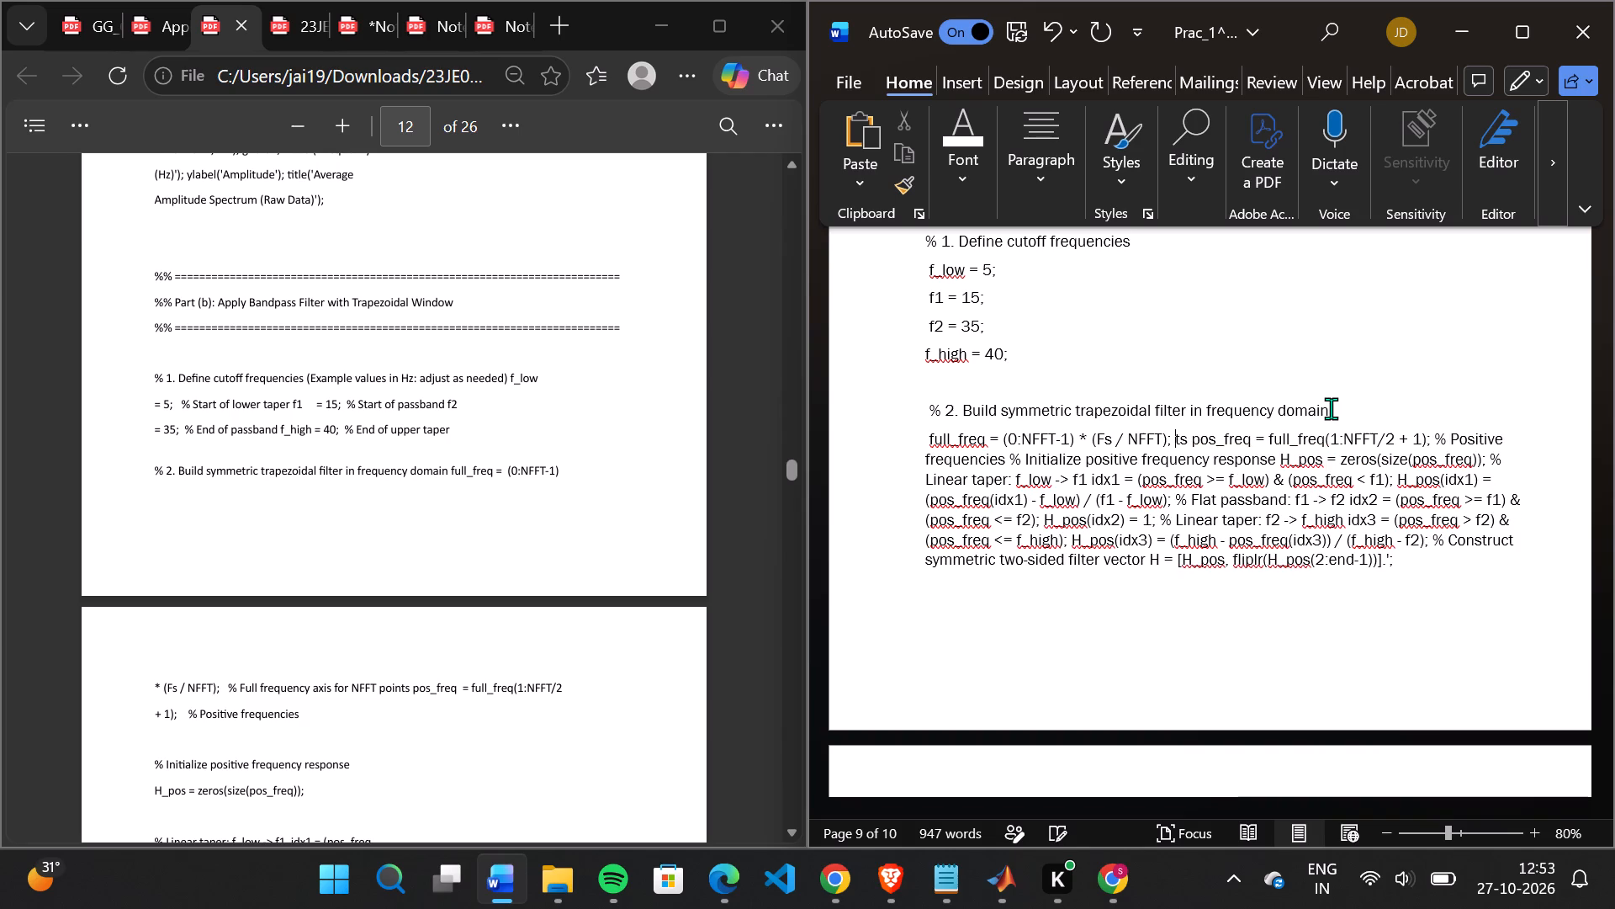
key("Delete")
key("Delete")
key("Return")
Delete the comments "% Positive frequencies" and "% Initialize positive frequency response" after the pos_freq assignment and start a new line at "H_pos".
key("Right")
key("Right")
key("Right")
key("Right")
key("Right")
key("Right")
key("Right")
key("Right")
key("Right")
key("Right")
key("Right")
key("Right")
key("Right")
key("Right")
key("Right")
key("Right")
key("Right")
key("Right")
key("Right")
key("Right")
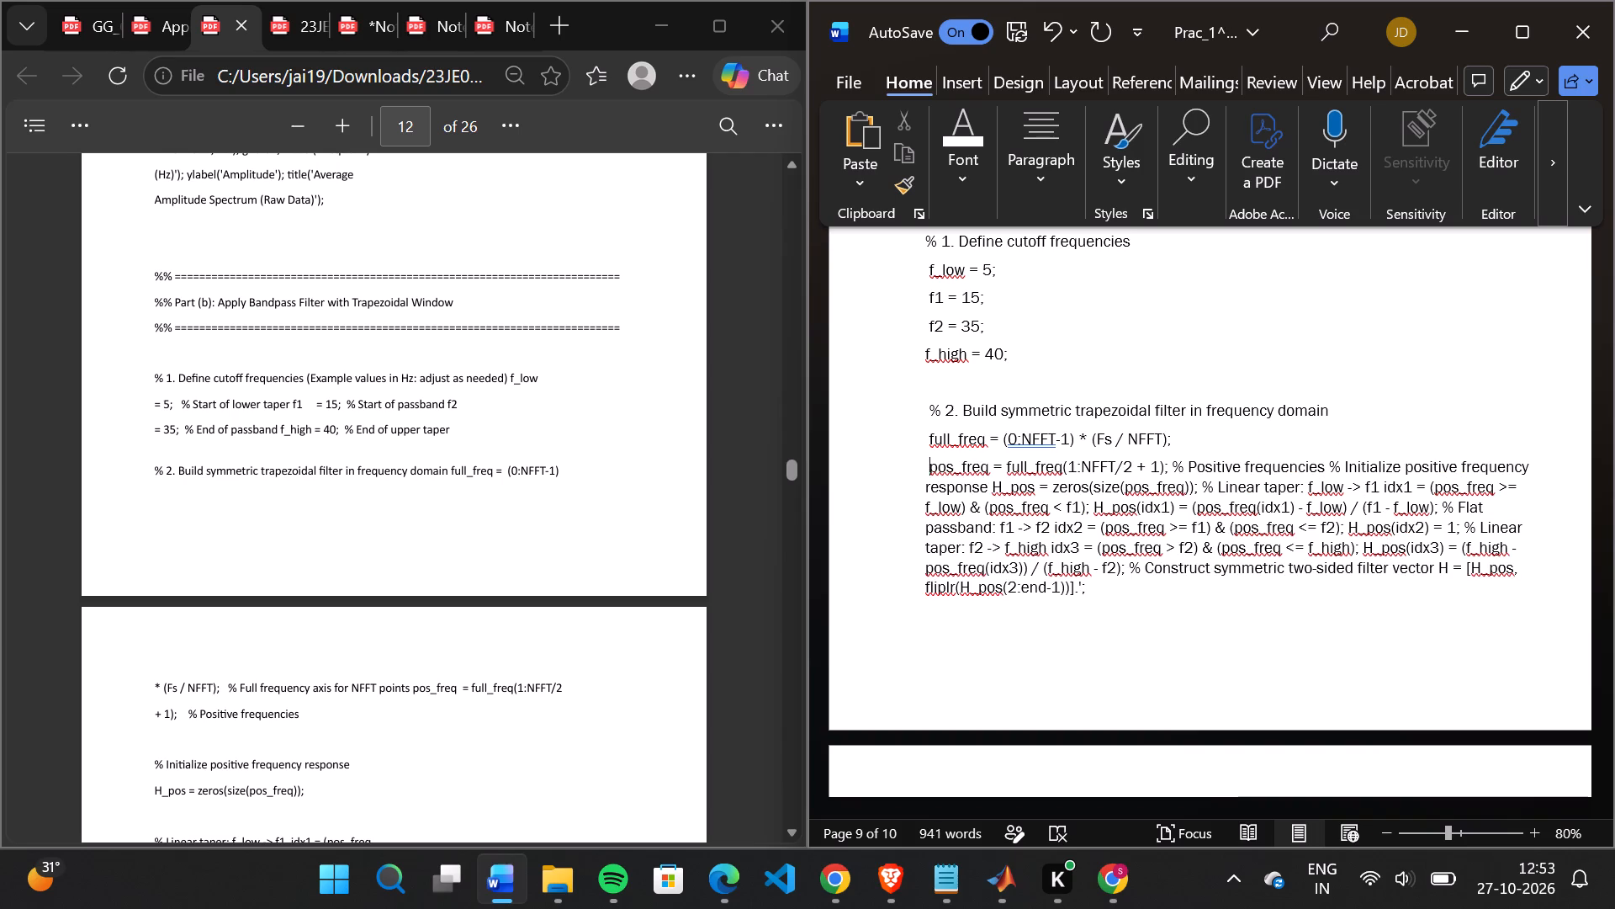
key("Right")
key("Right")
key("Right")
key("Right")
key("Right")
key("Right")
key("Right")
key("Right")
key("Right")
key("Right")
key("Right")
key("Right")
key("Right")
key("Delete")
key("Delete")
key("Delete")
key("Delete")
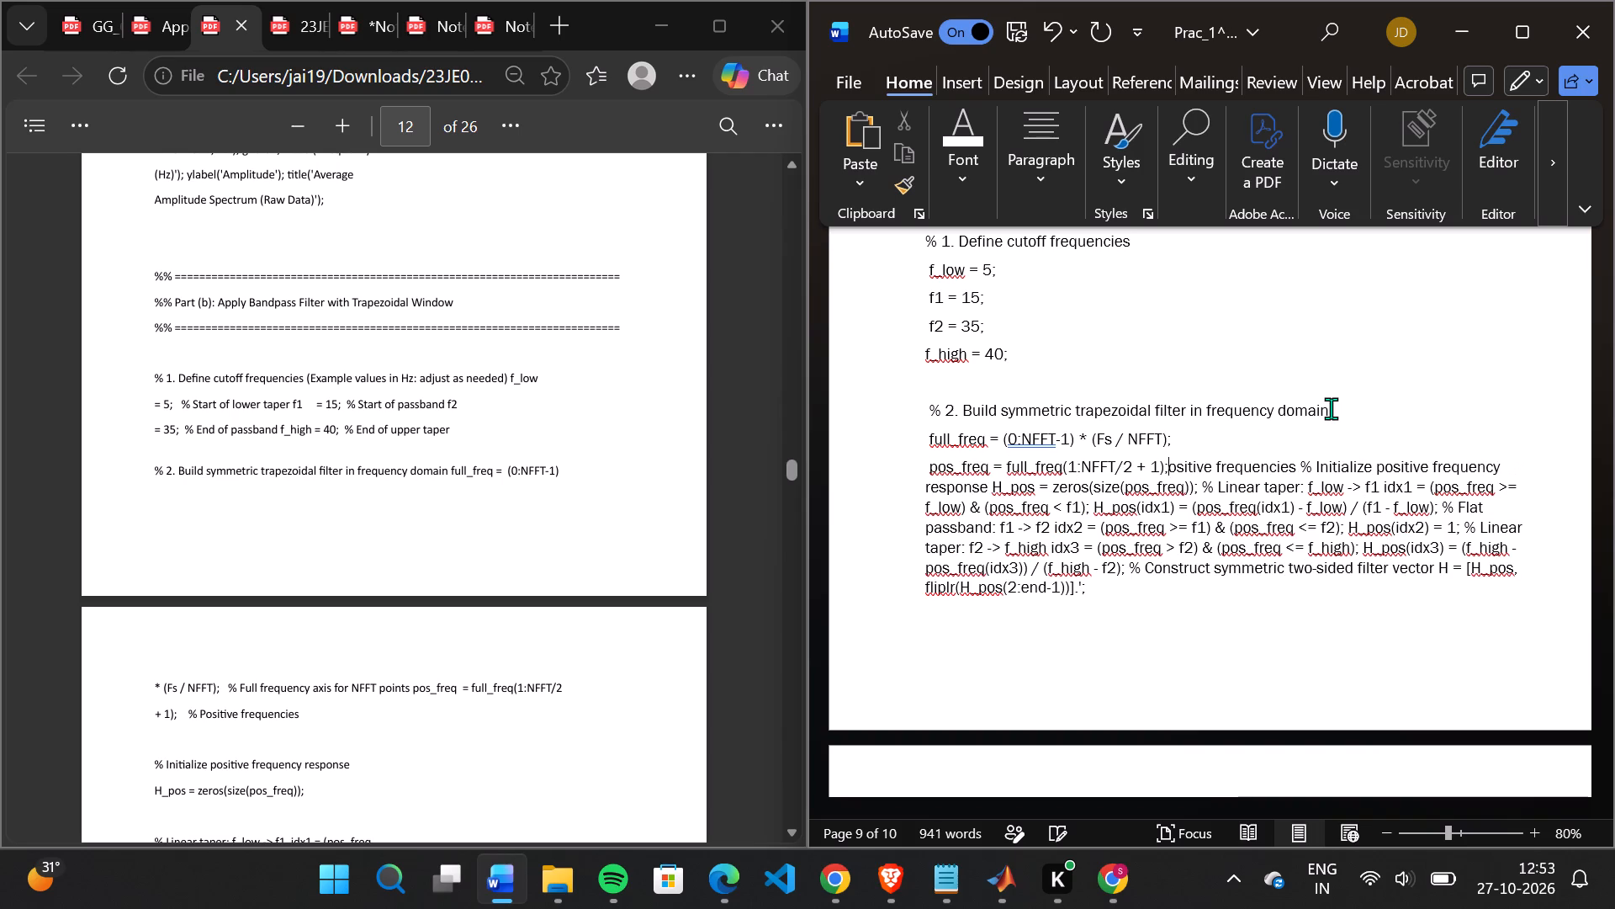
key("Delete")
key("Delete")
key("Delete")
key("Delete")
key("Delete")
key("Delete")
key("Delete")
key("Delete")
key("Delete")
key("Delete")
key("Delete")
key("Delete")
key("Delete")
key("Delete")
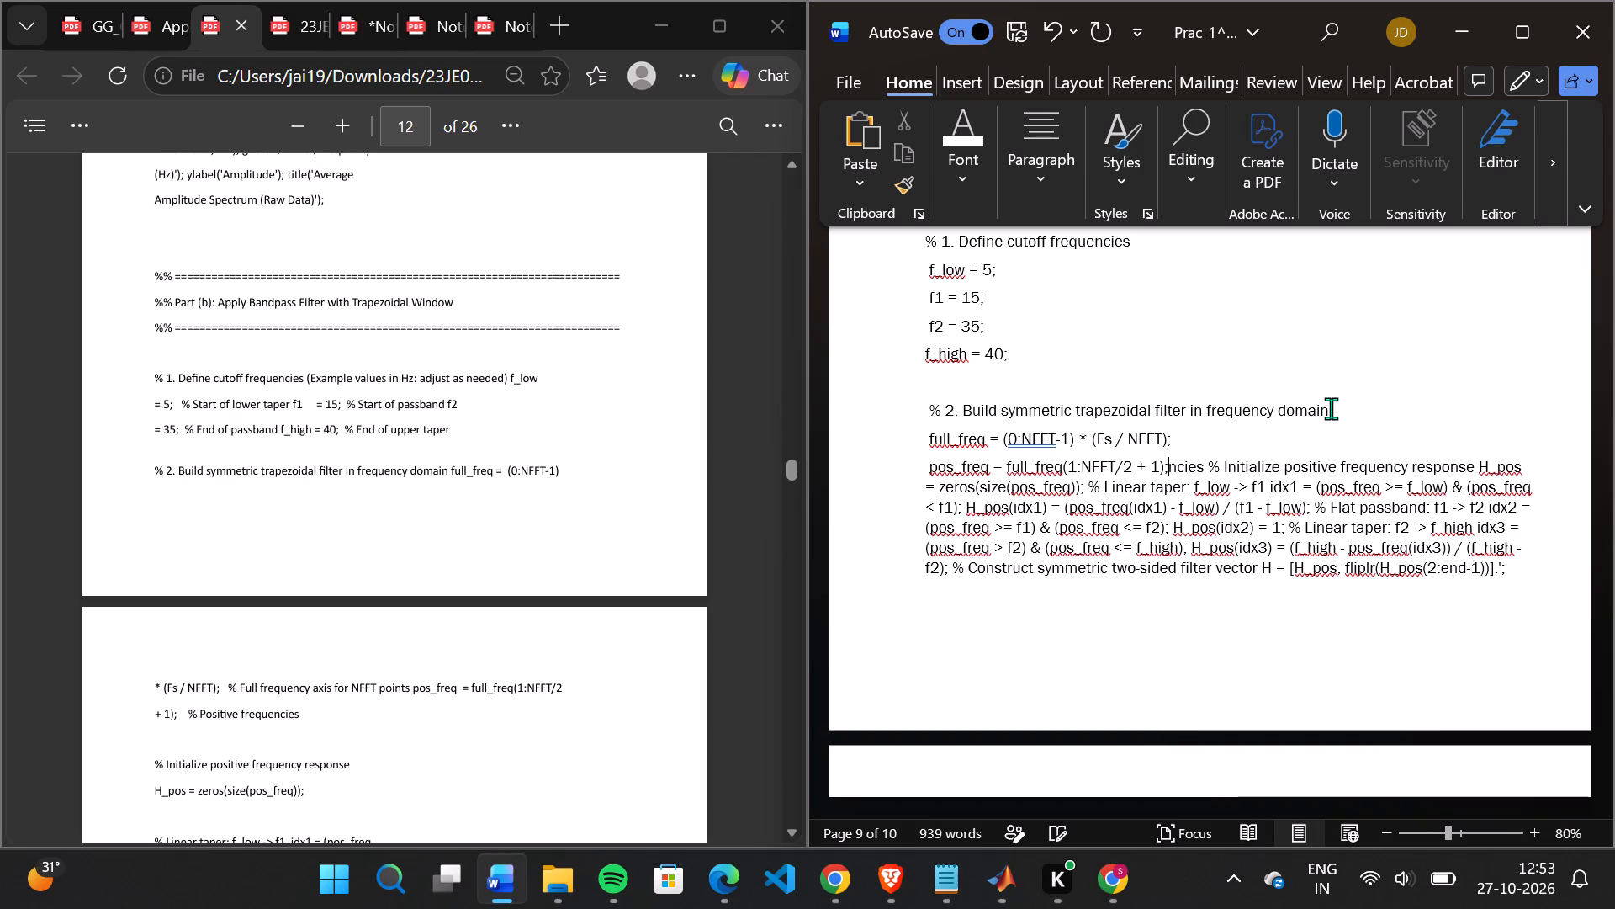
key("Delete")
key("Delete")
key("Delete")
key("Delete")
key("Delete")
key("Delete")
key("Delete")
key("Delete")
key("Delete")
key("Delete")
key("Delete")
key("Delete")
key("Delete")
key("Delete")
key("Delete")
key("Delete")
key("Delete")
key("Delete")
key("Delete")
key("Delete")
key("Delete")
key("Delete")
key("Delete")
key("Delete")
key("Delete")
key("Delete")
key("Delete")
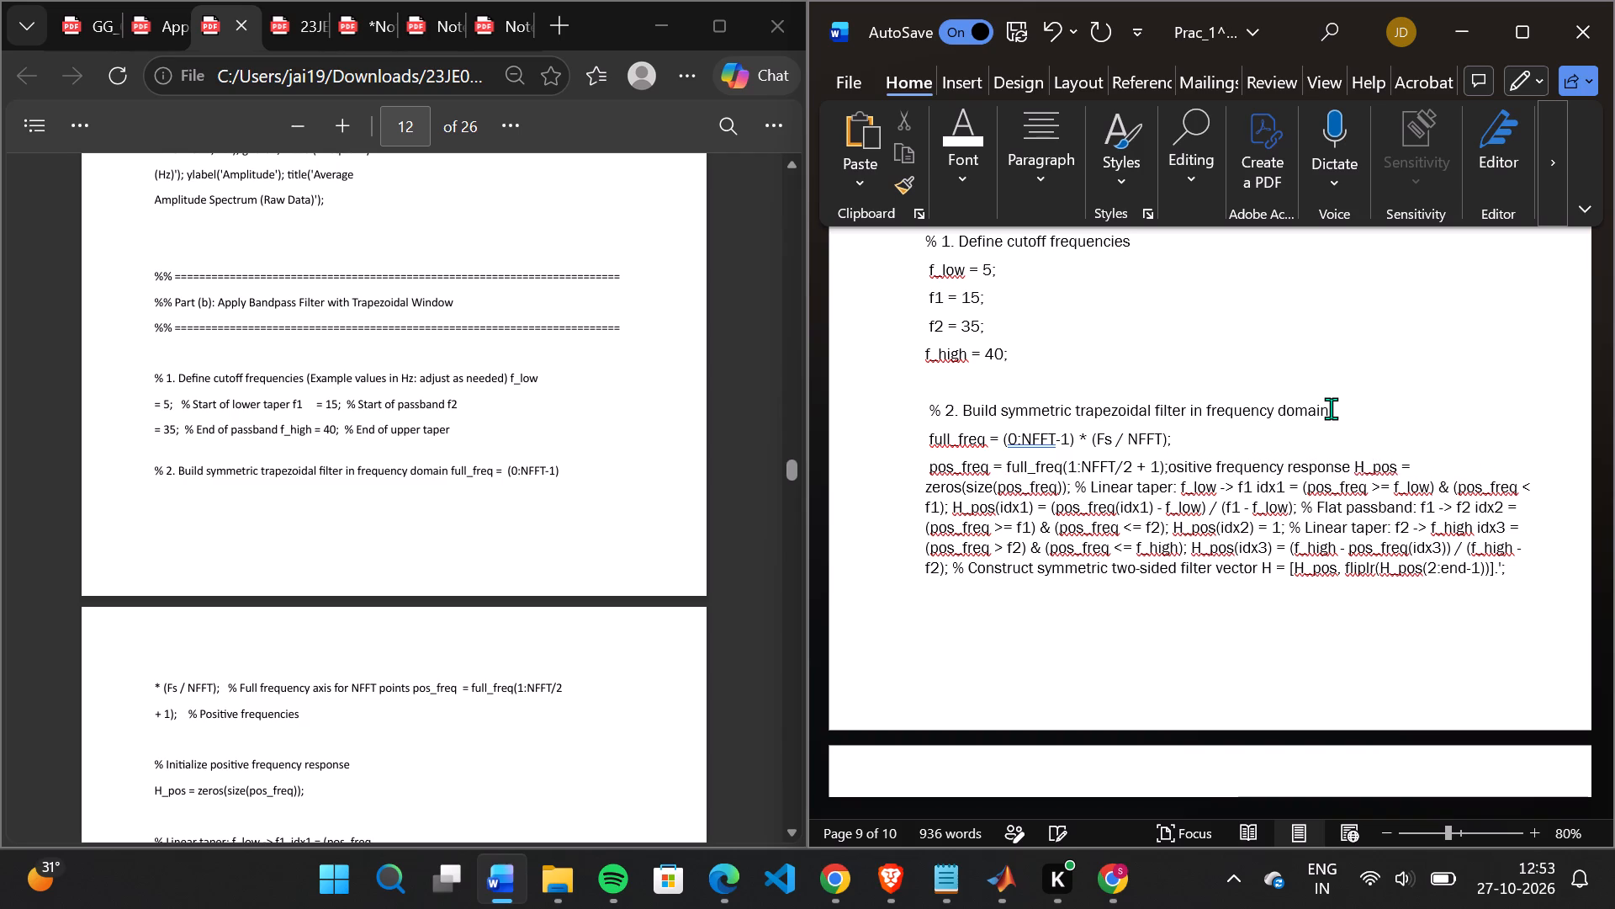
key("Delete")
key("Delete")
key("Delete")
key("Delete")
key("Delete")
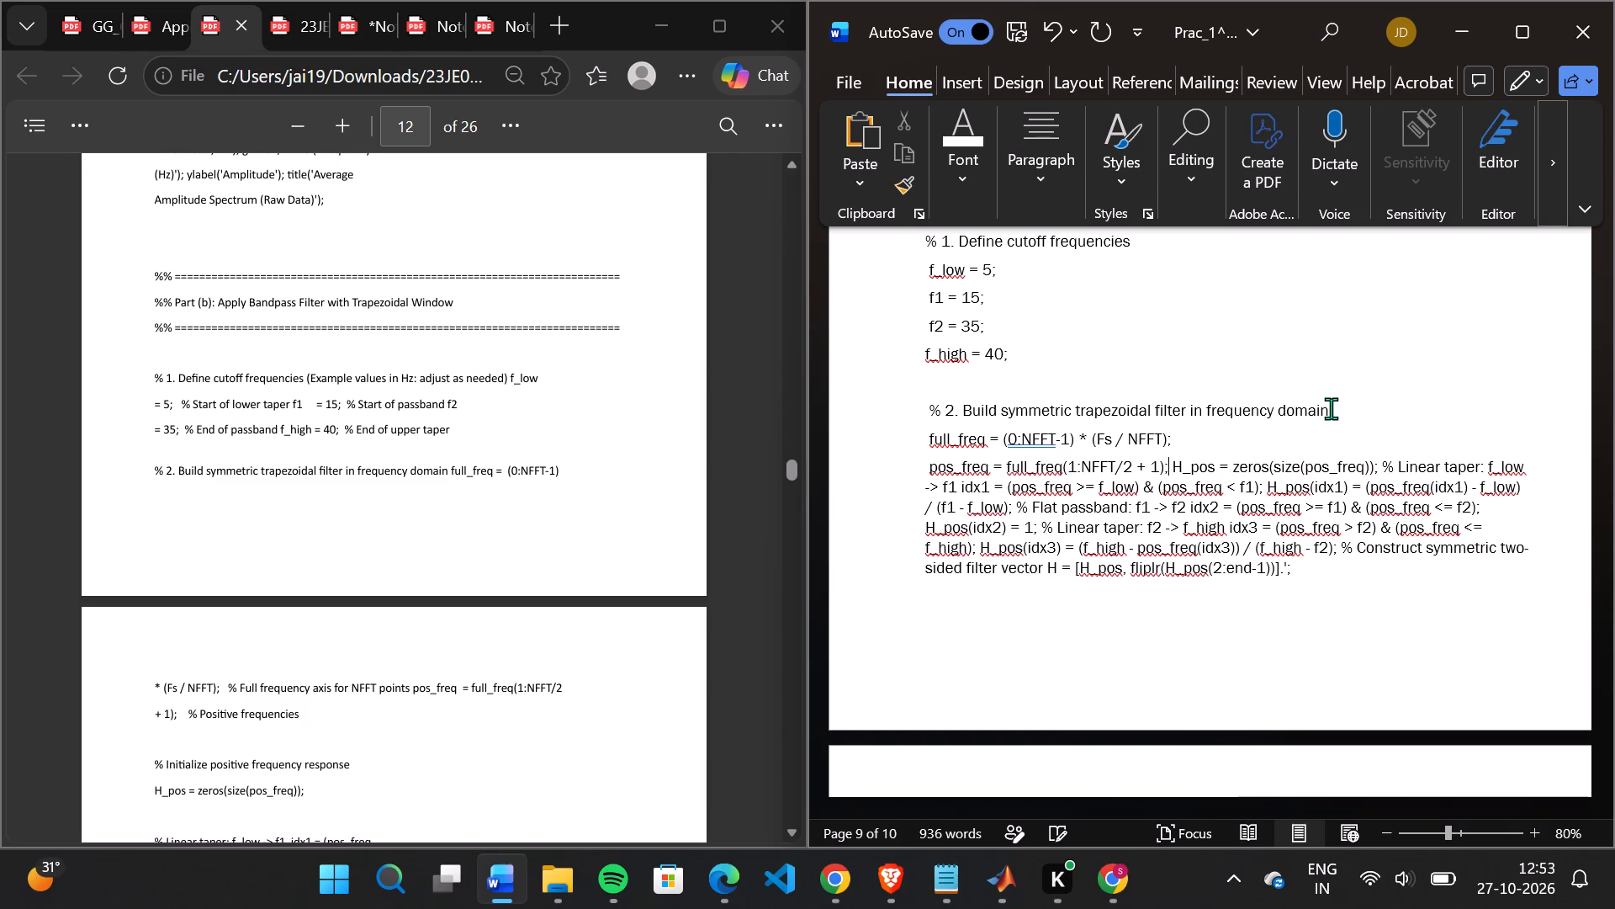
key("Return")
Delete "% Linear taper:" after "H_pos = zeros(size(pos_freq));" and start a new line at "f_low -> f1".
key("Right")
key("Right")
key("Right")
key("Right")
key("Right")
key("Right")
key("Right")
key("Right")
key("Right")
key("Right")
key("Right")
key("Right")
key("Right")
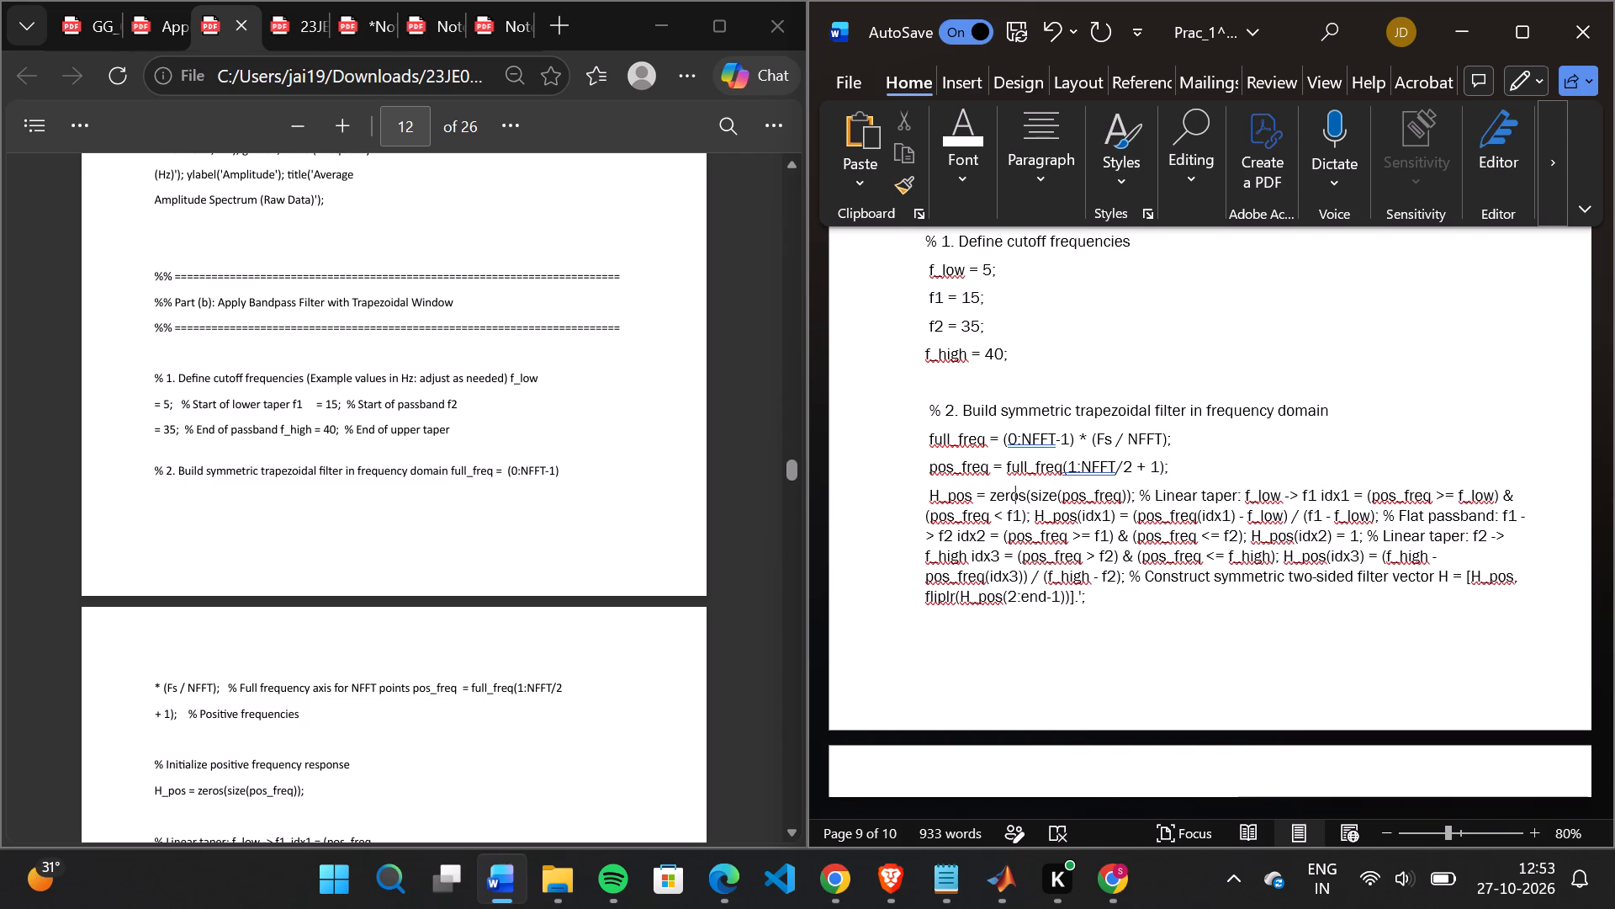
key("Right")
key("Right")
key("Right")
key("Right")
key("Right")
key("Right")
key("Right")
key("Right")
key("Right")
key("Right")
key("Right")
key("Right")
key("Right")
key("Right")
key("Right")
key("Right")
key("Right")
key("Right")
key("Delete")
key("Delete")
key("Delete")
key("Delete")
key("Delete")
key("Delete")
key("Delete")
key("Delete")
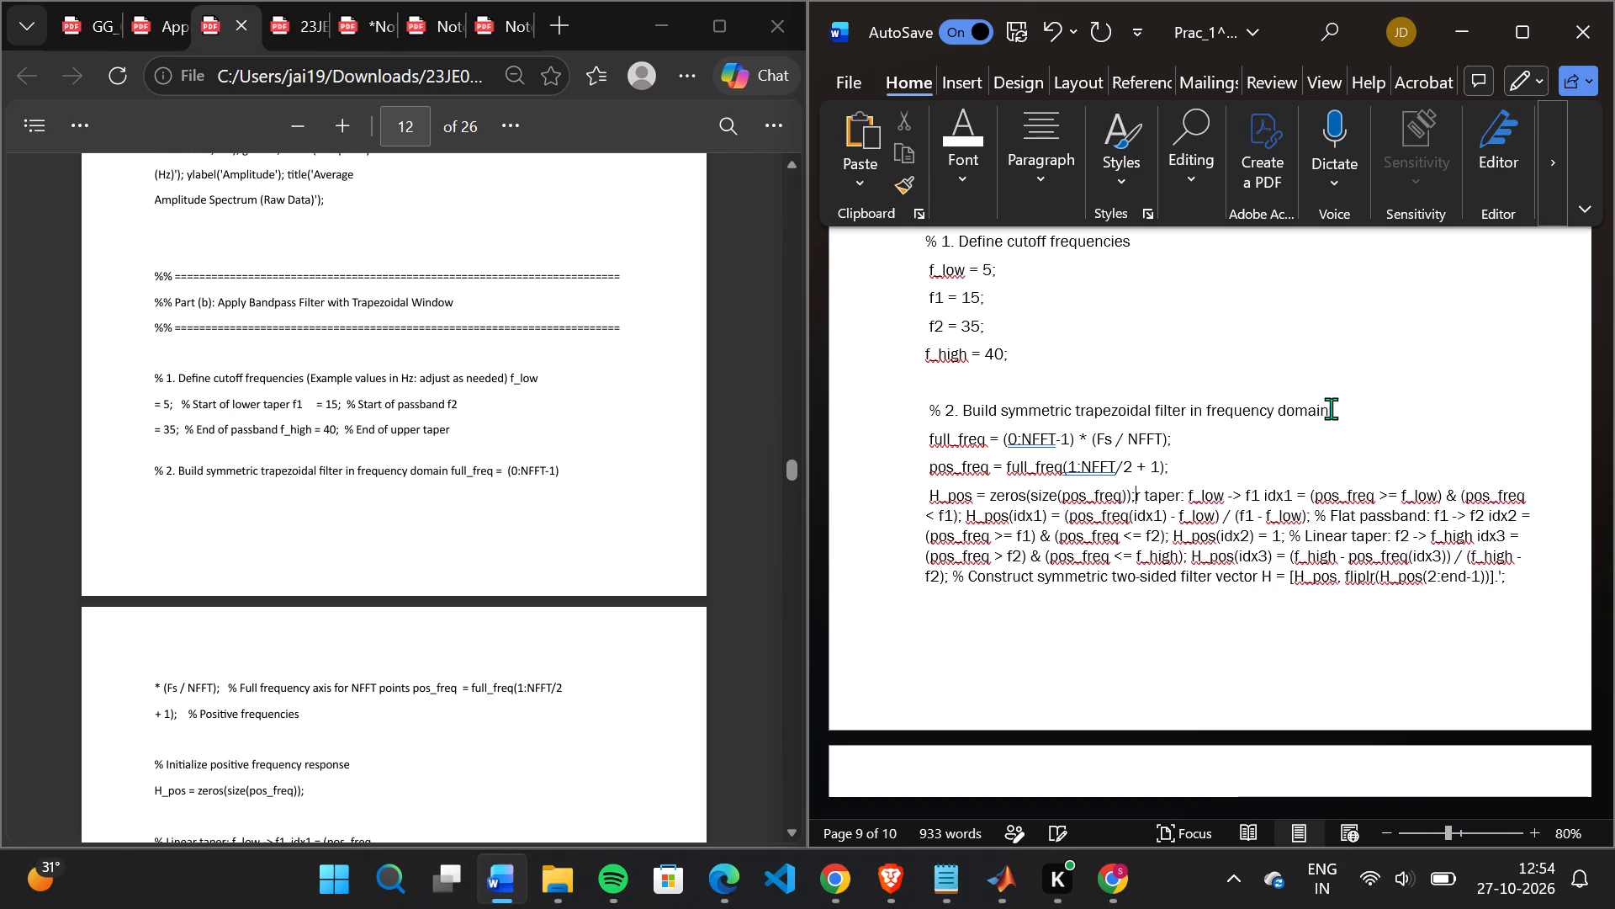
key("Delete")
key("Delete")
key("Delete")
key("Delete")
key("Delete")
key("Delete")
key("Delete")
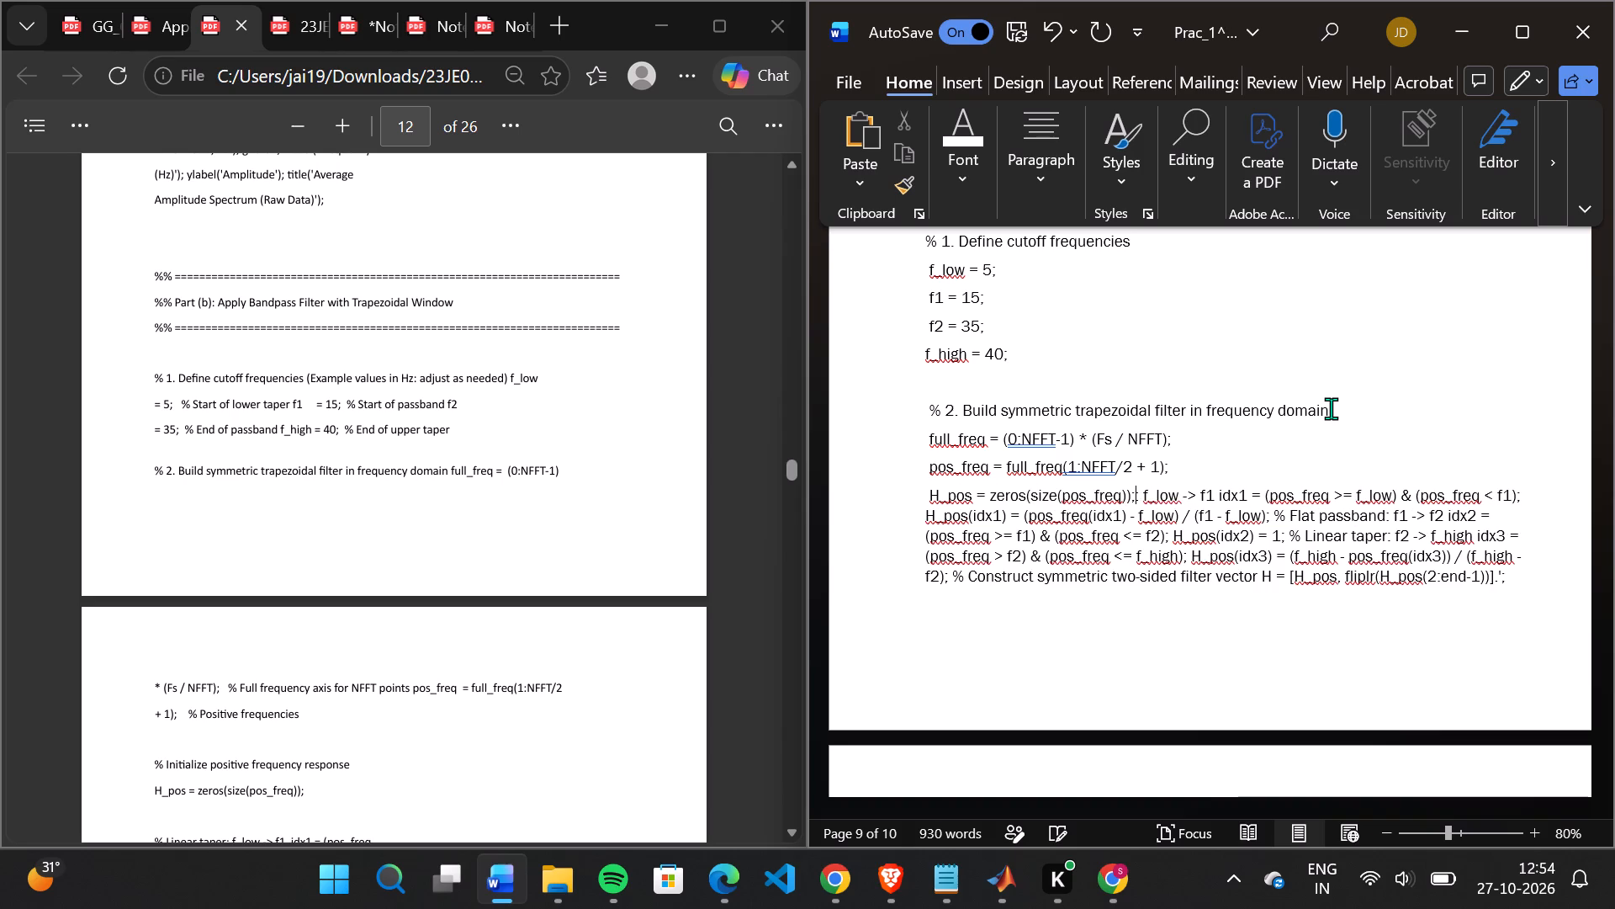
key("Delete")
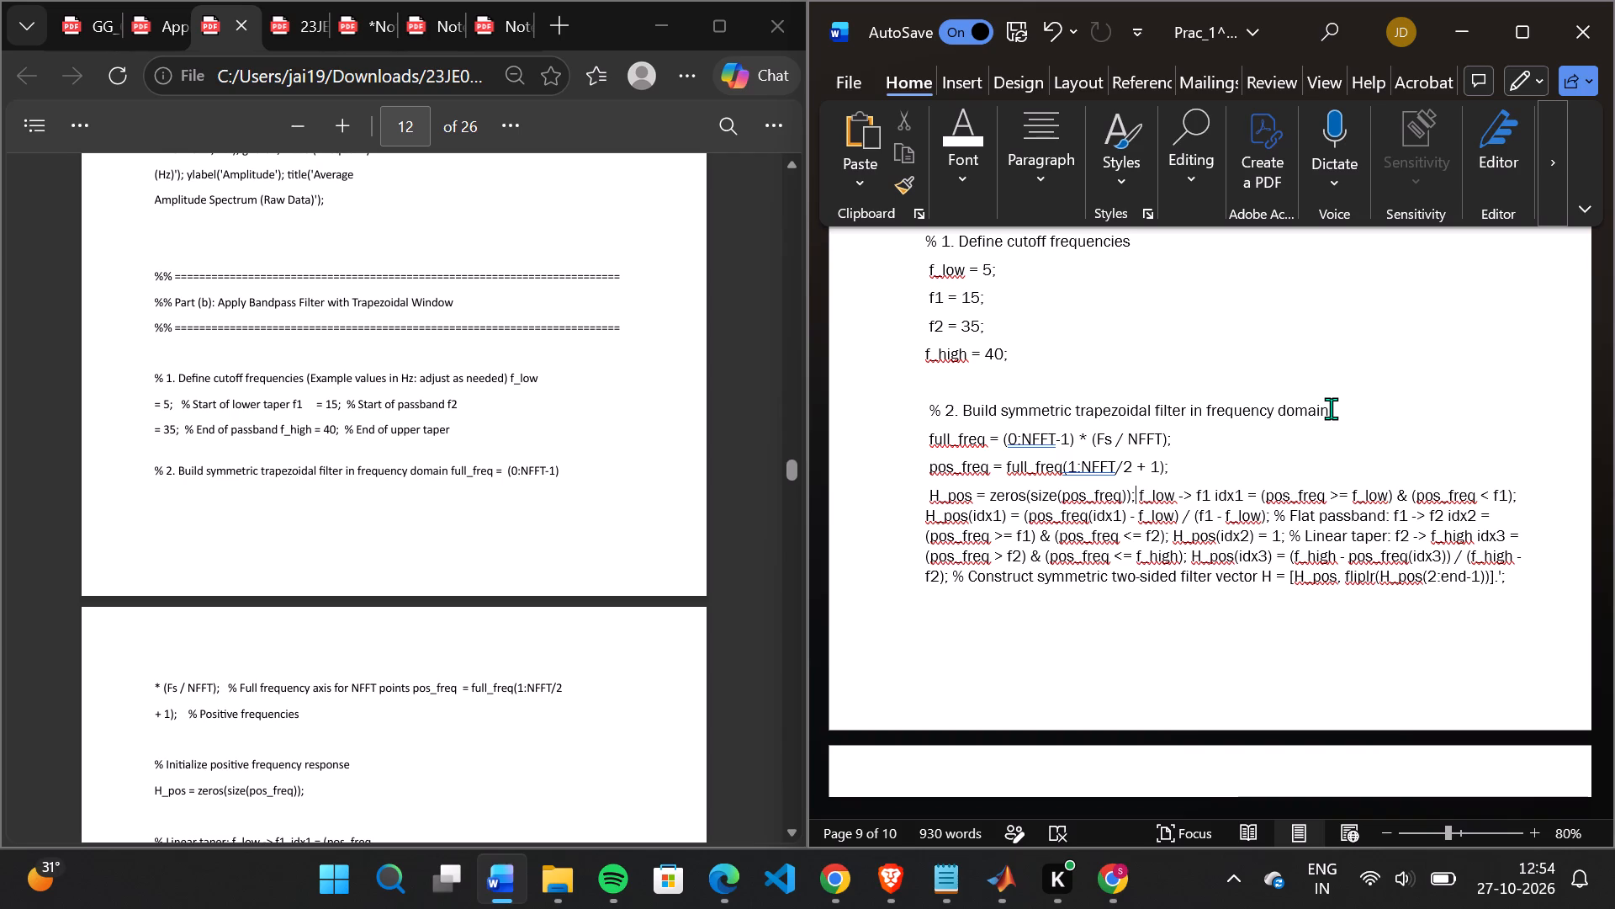
key("Return")
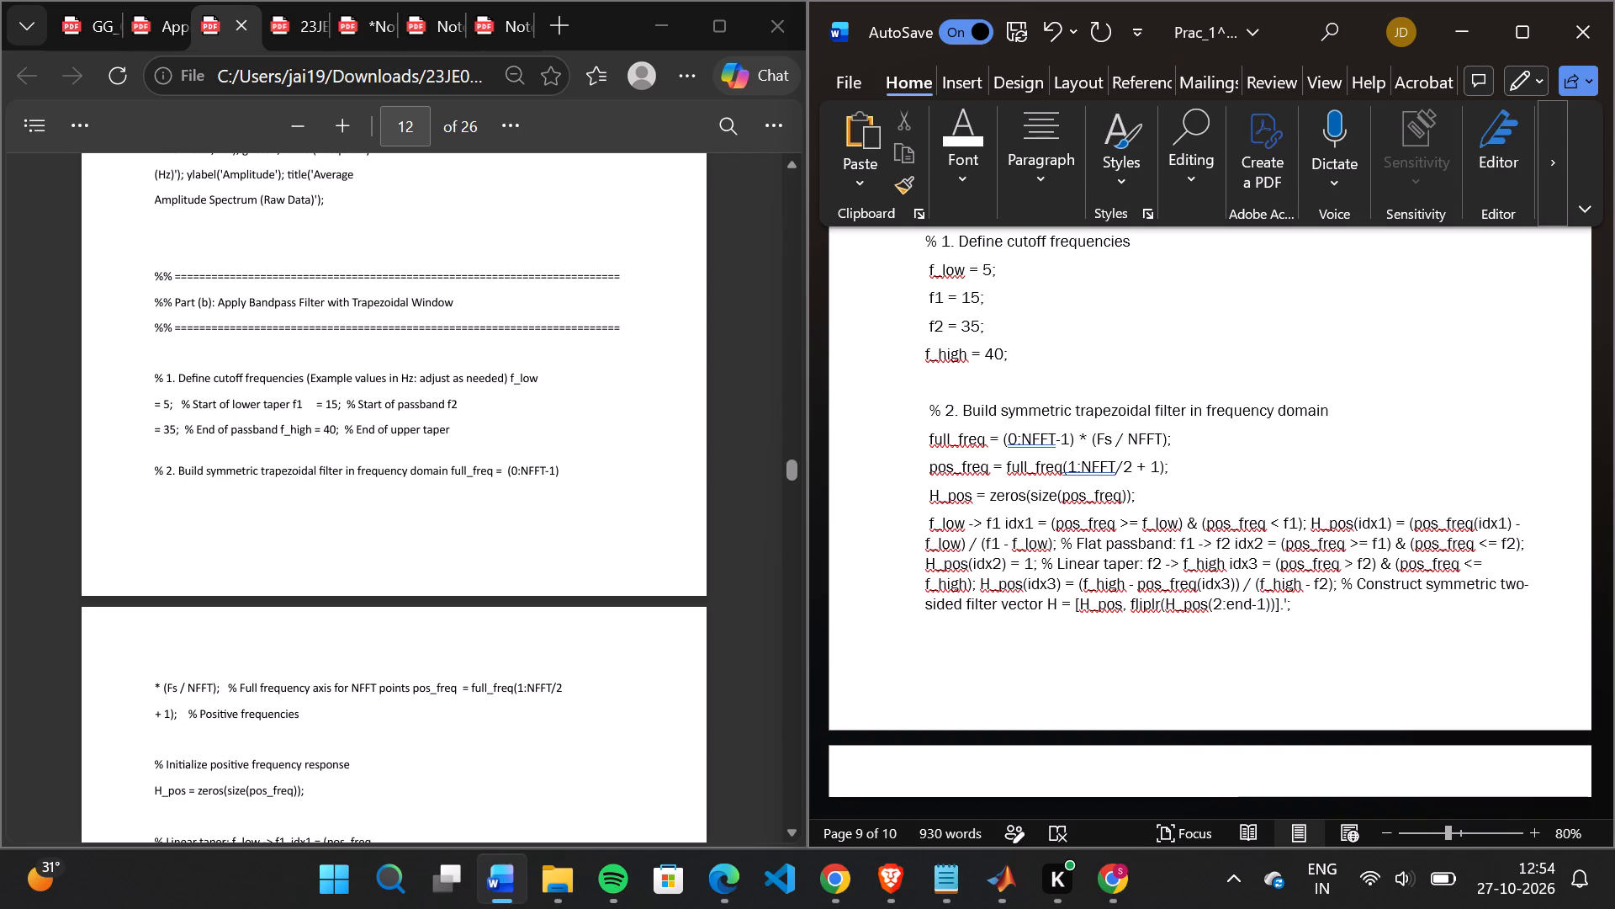
Examine the PDF's code on page 13, from the linear taper section through applying the filter and saving the filtered data.
scroll(463, 672, "down", 1)
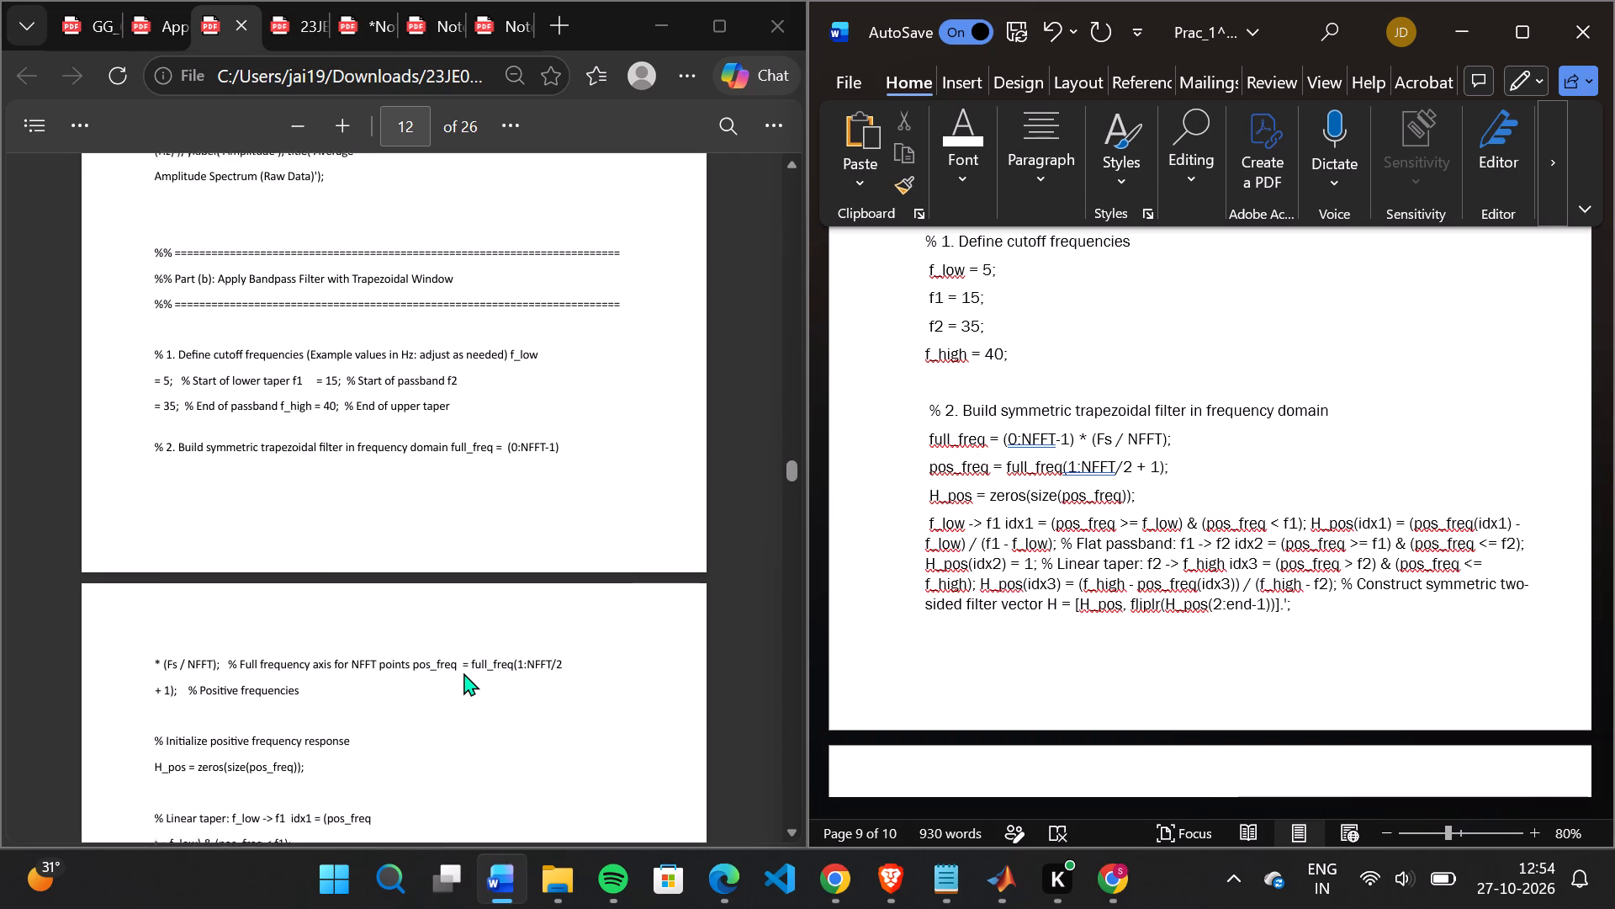
scroll(463, 672, "down", 2)
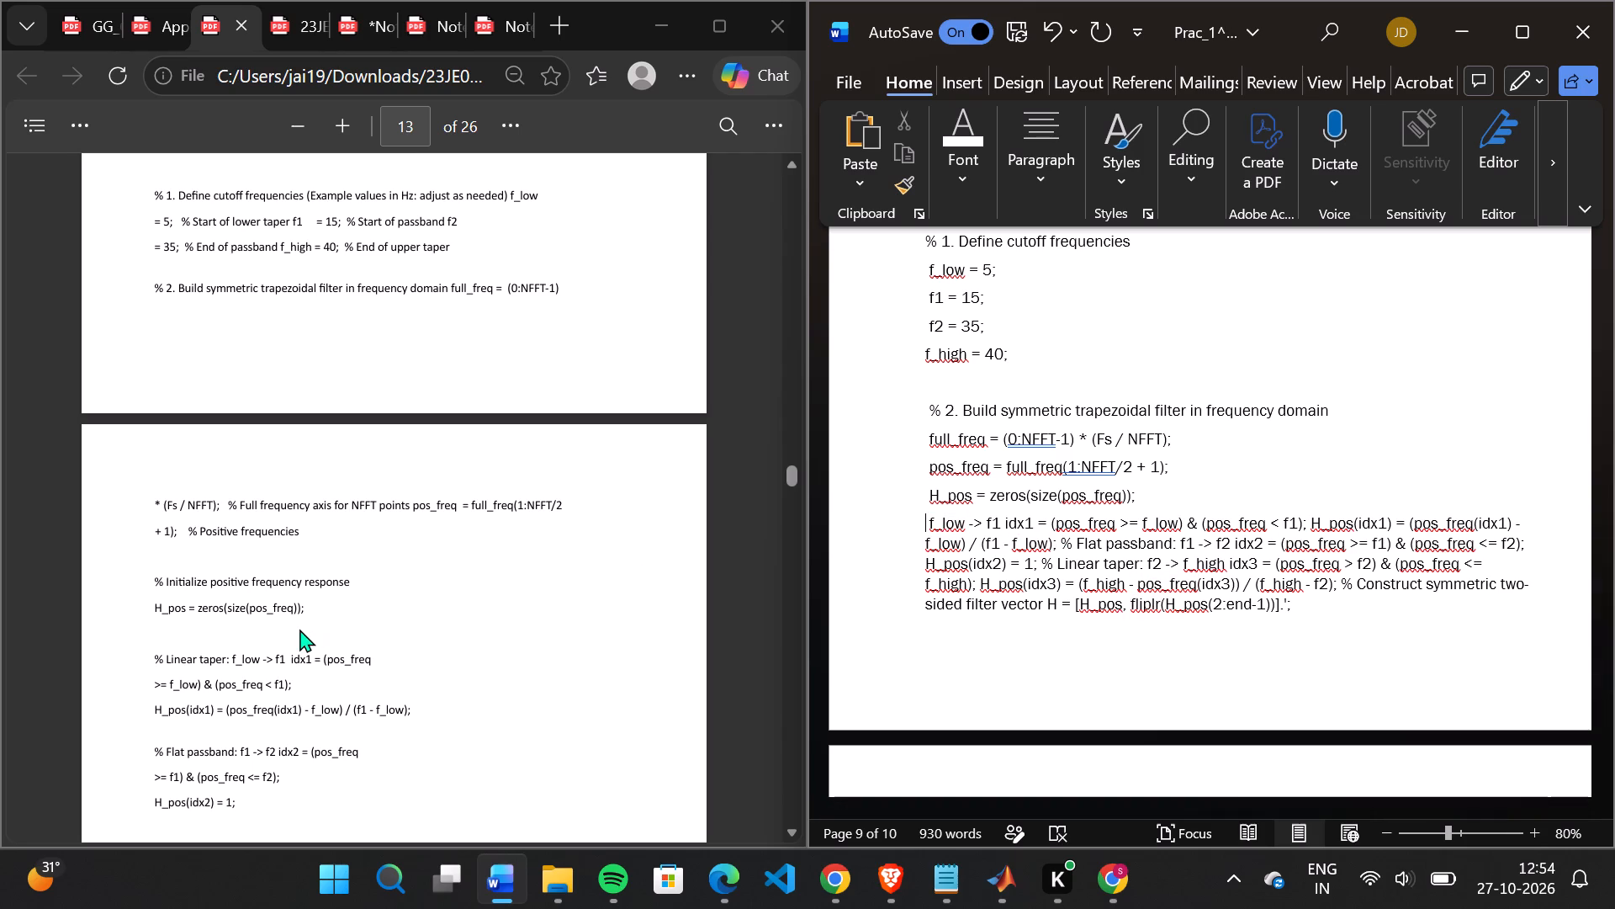
scroll(299, 629, "down", 1)
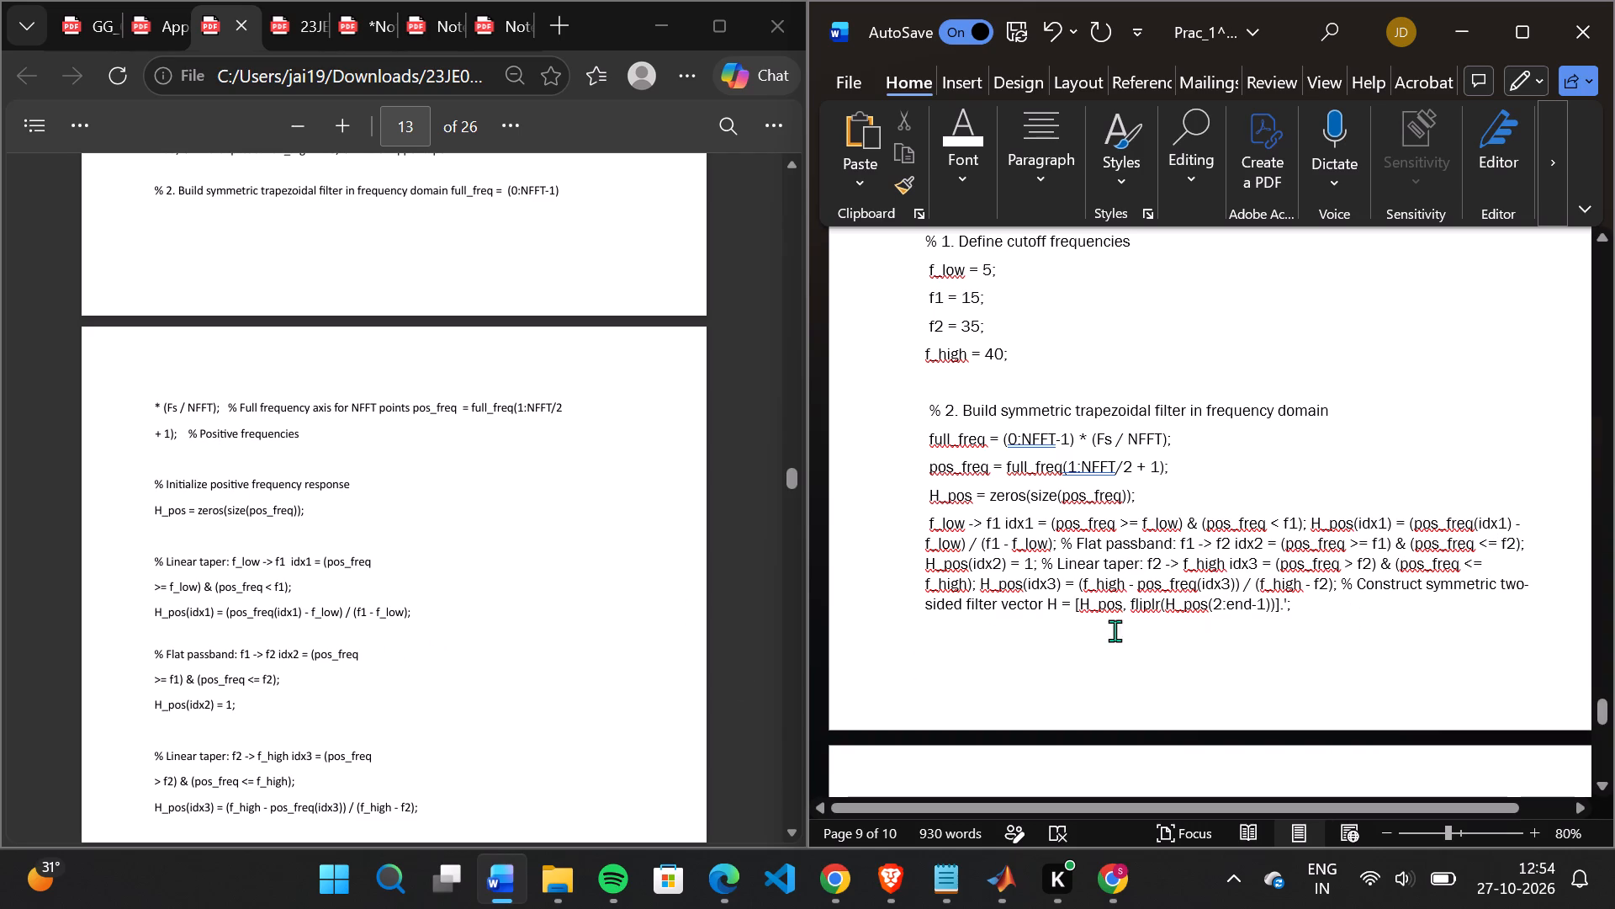
scroll(650, 619, "up", 3)
scroll(571, 647, "down", 3)
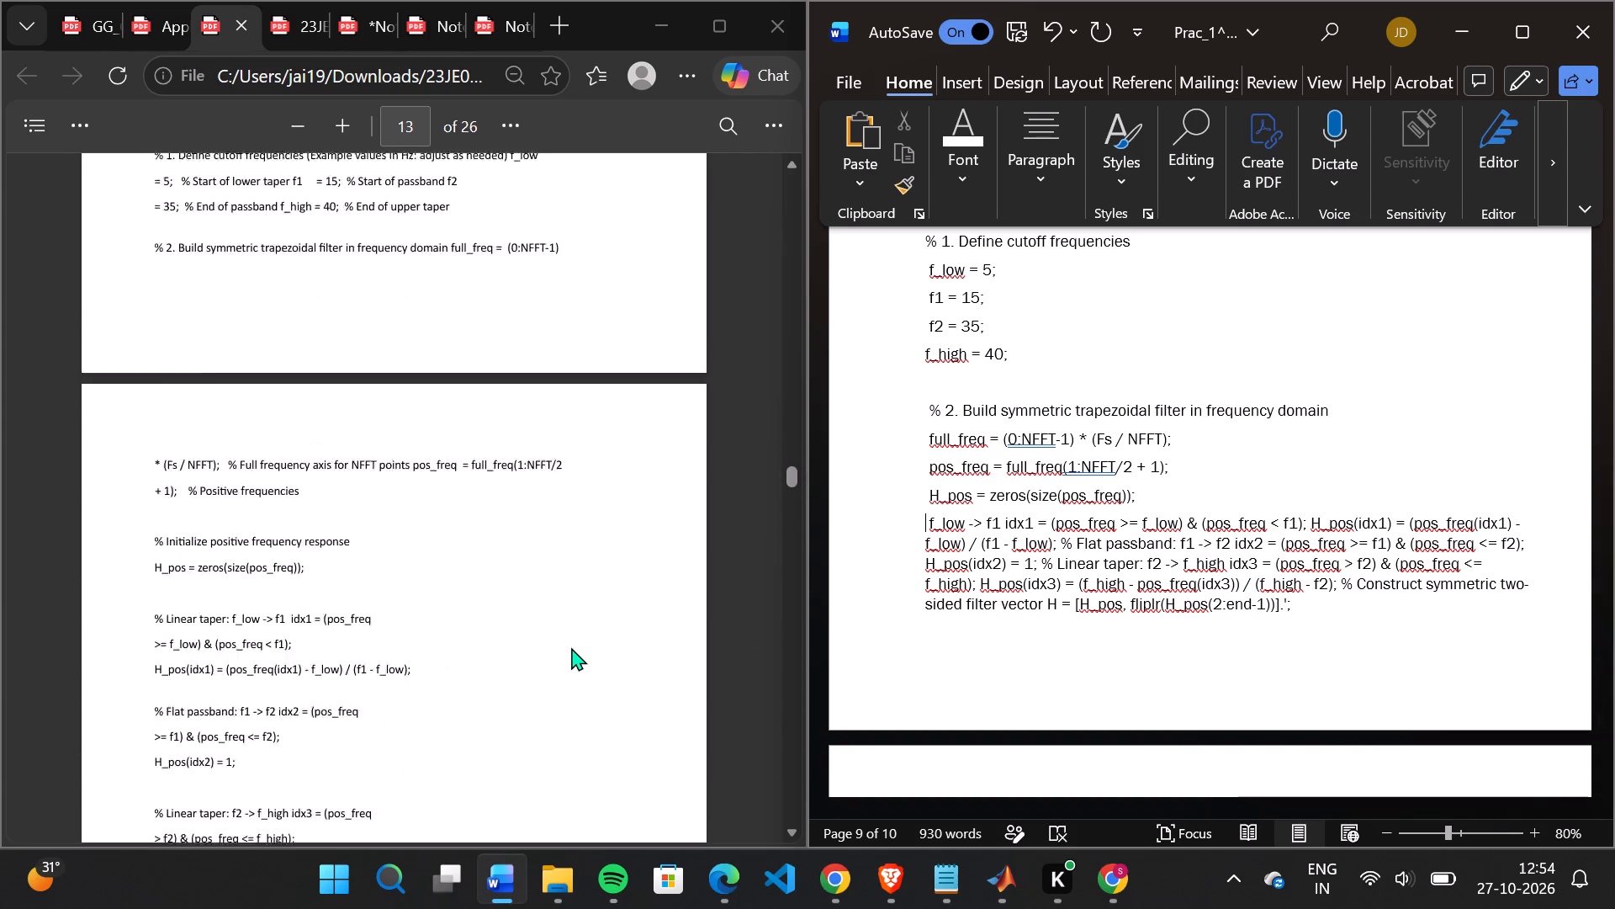
scroll(571, 647, "down", 2)
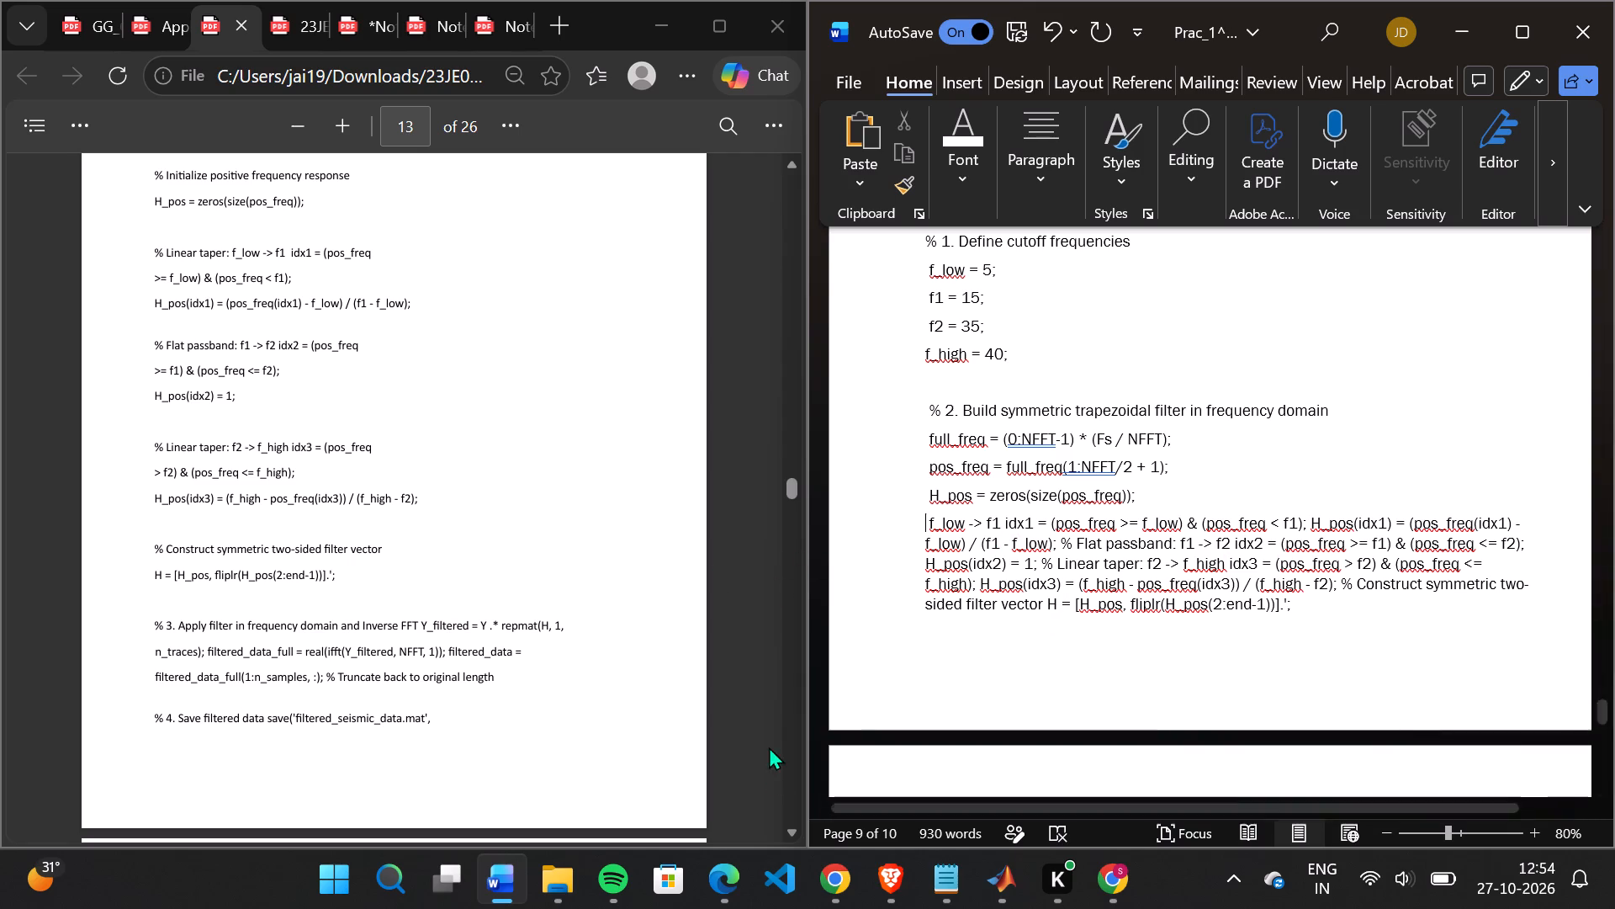
Switch to Brave, pause the YouTube song, and return to the practical's PDF in Edge.
left_click(886, 885)
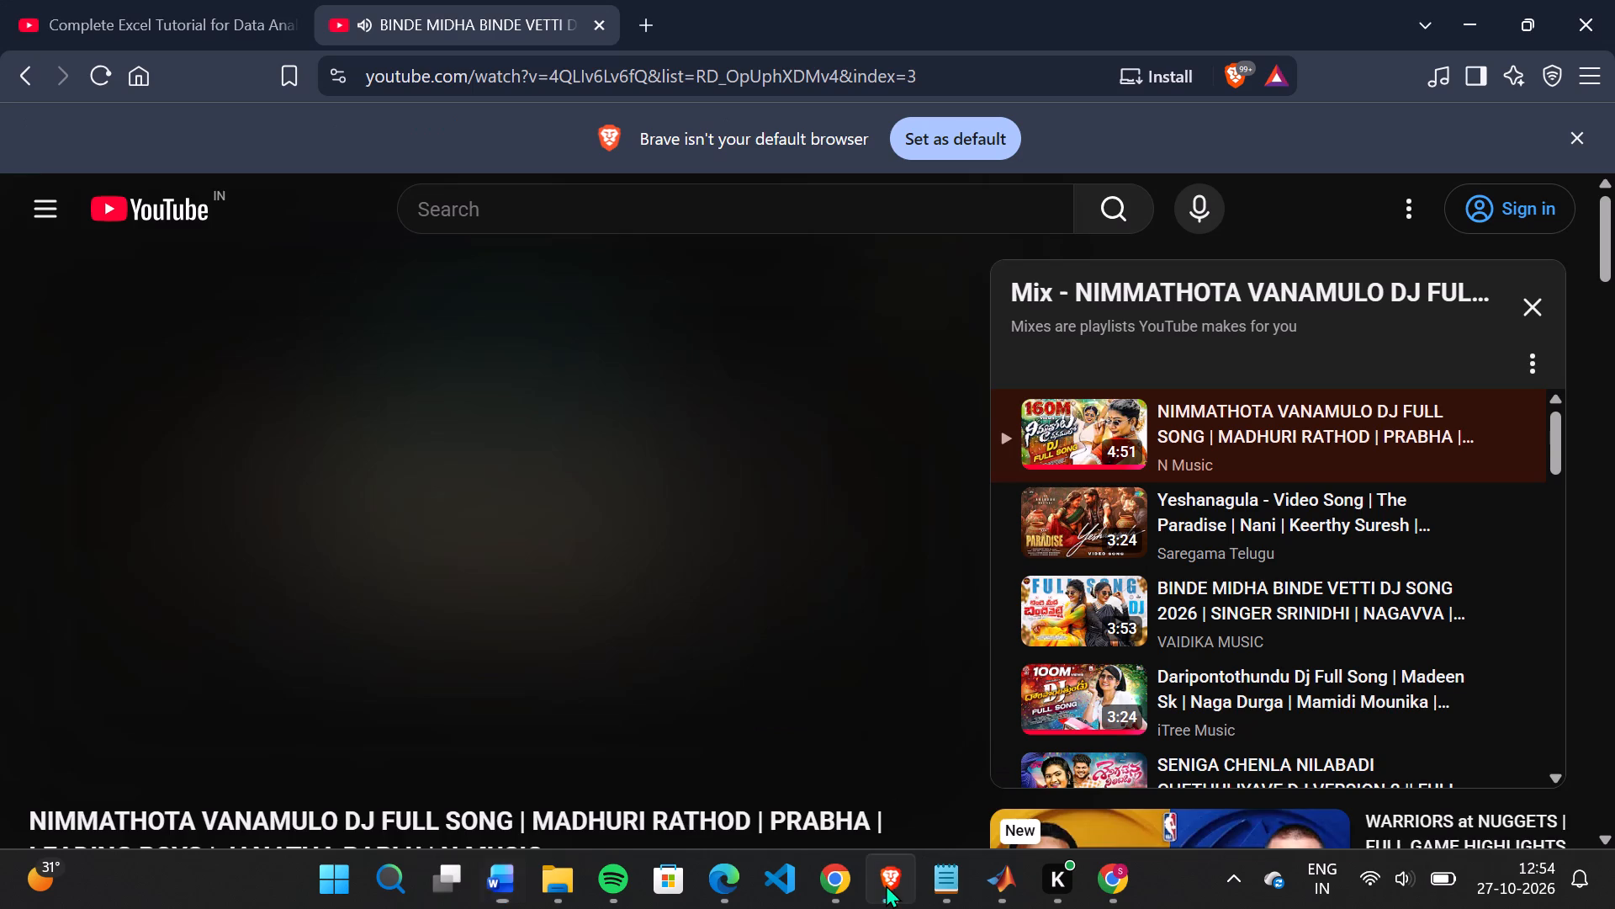
left_click(683, 488)
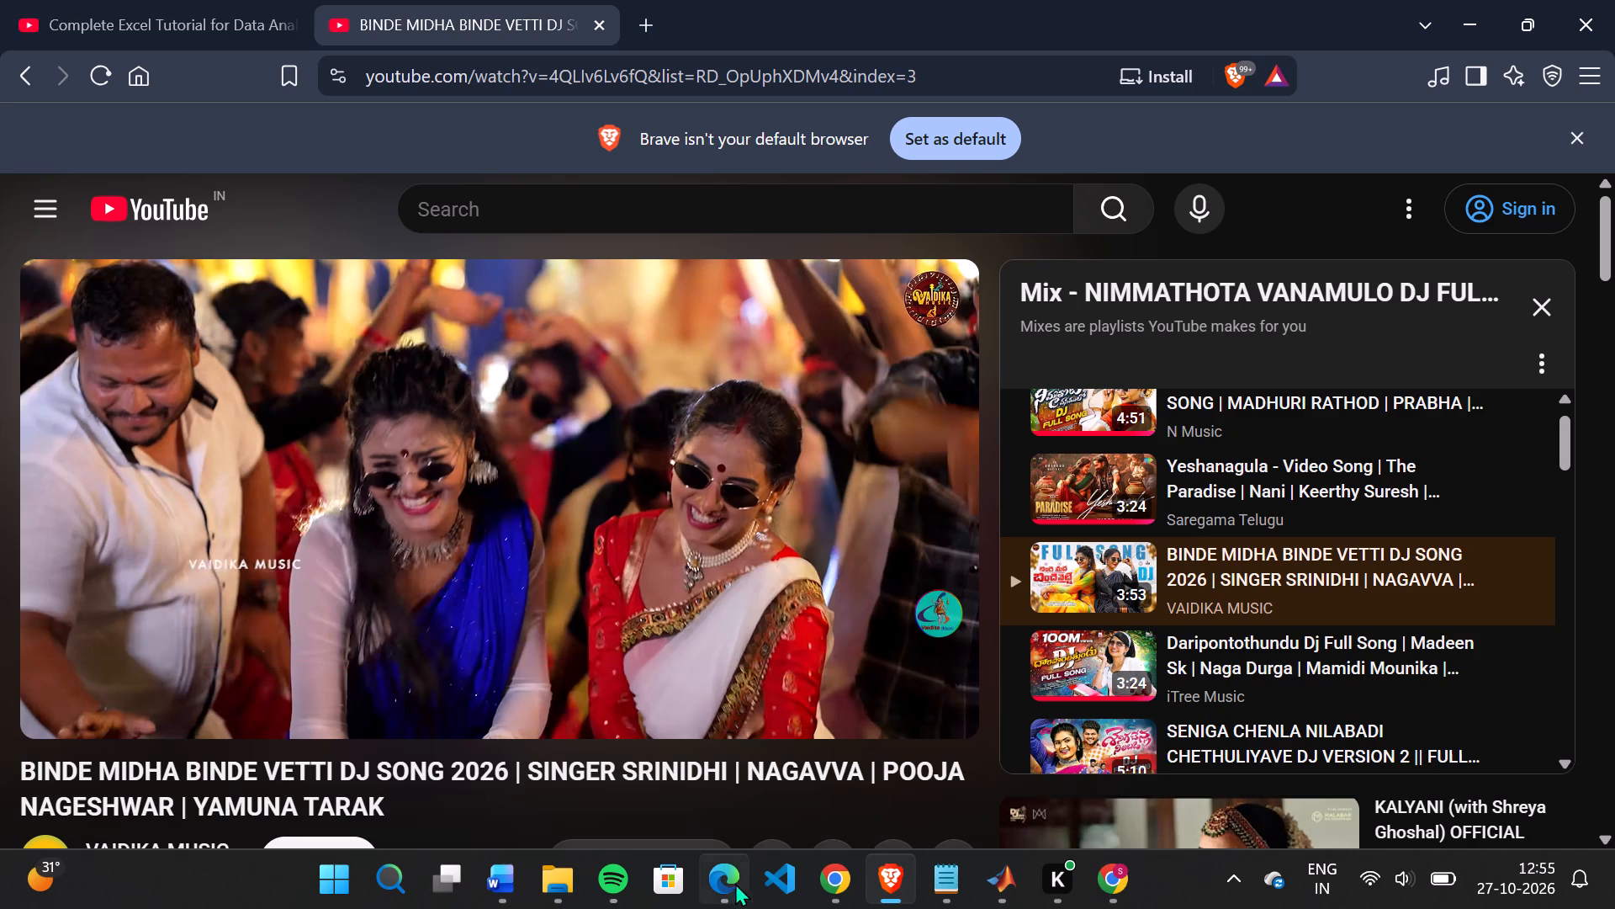
left_click(723, 807)
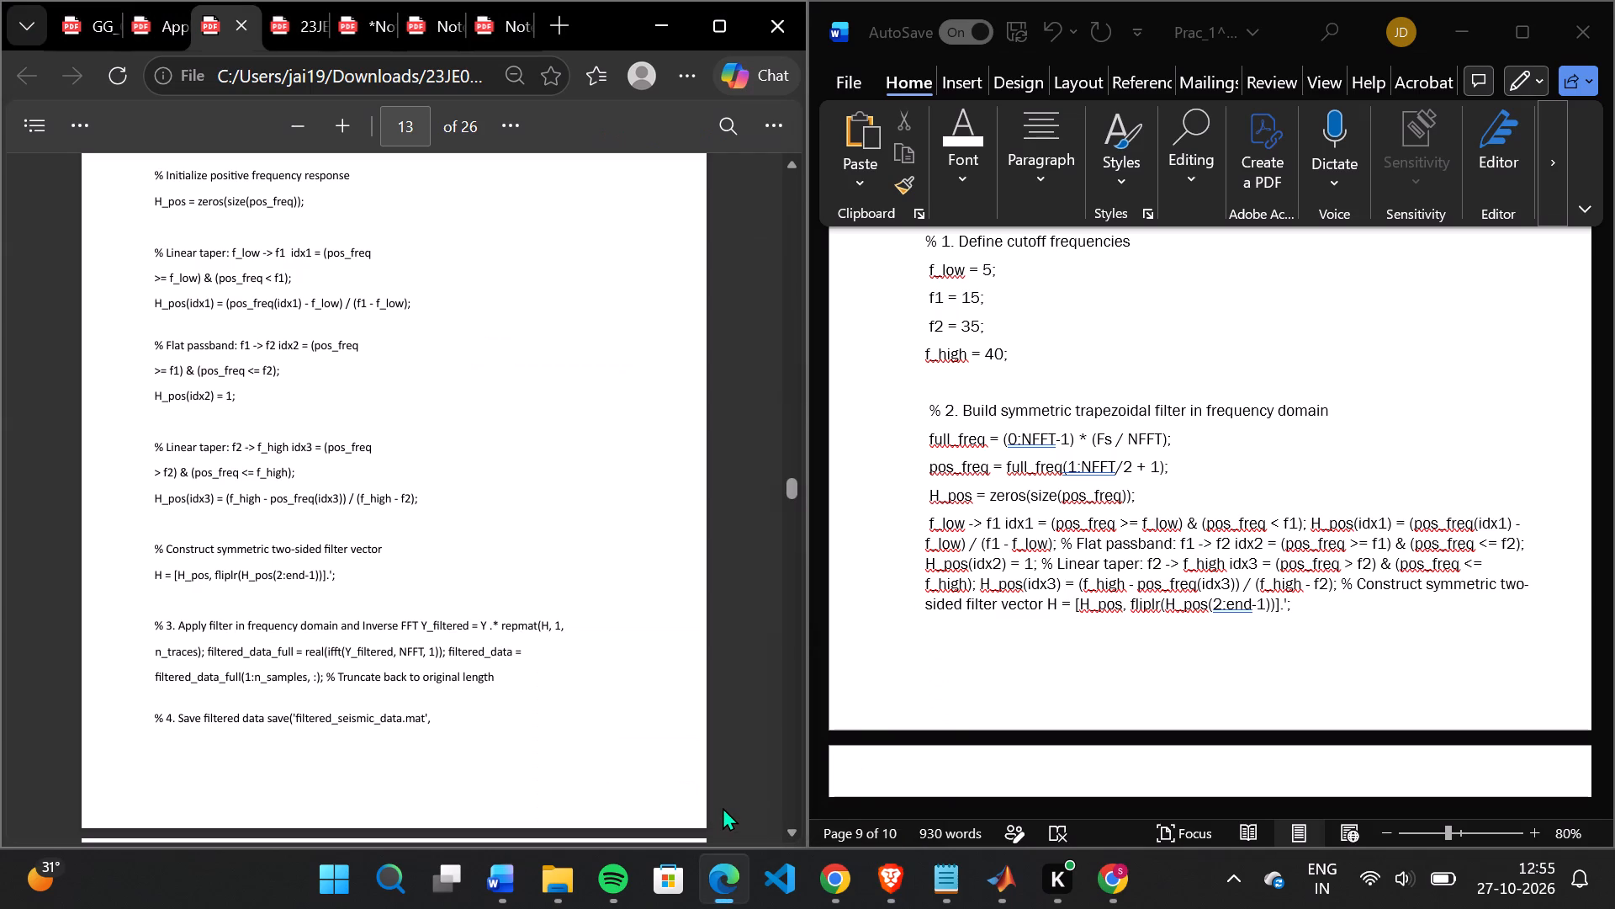